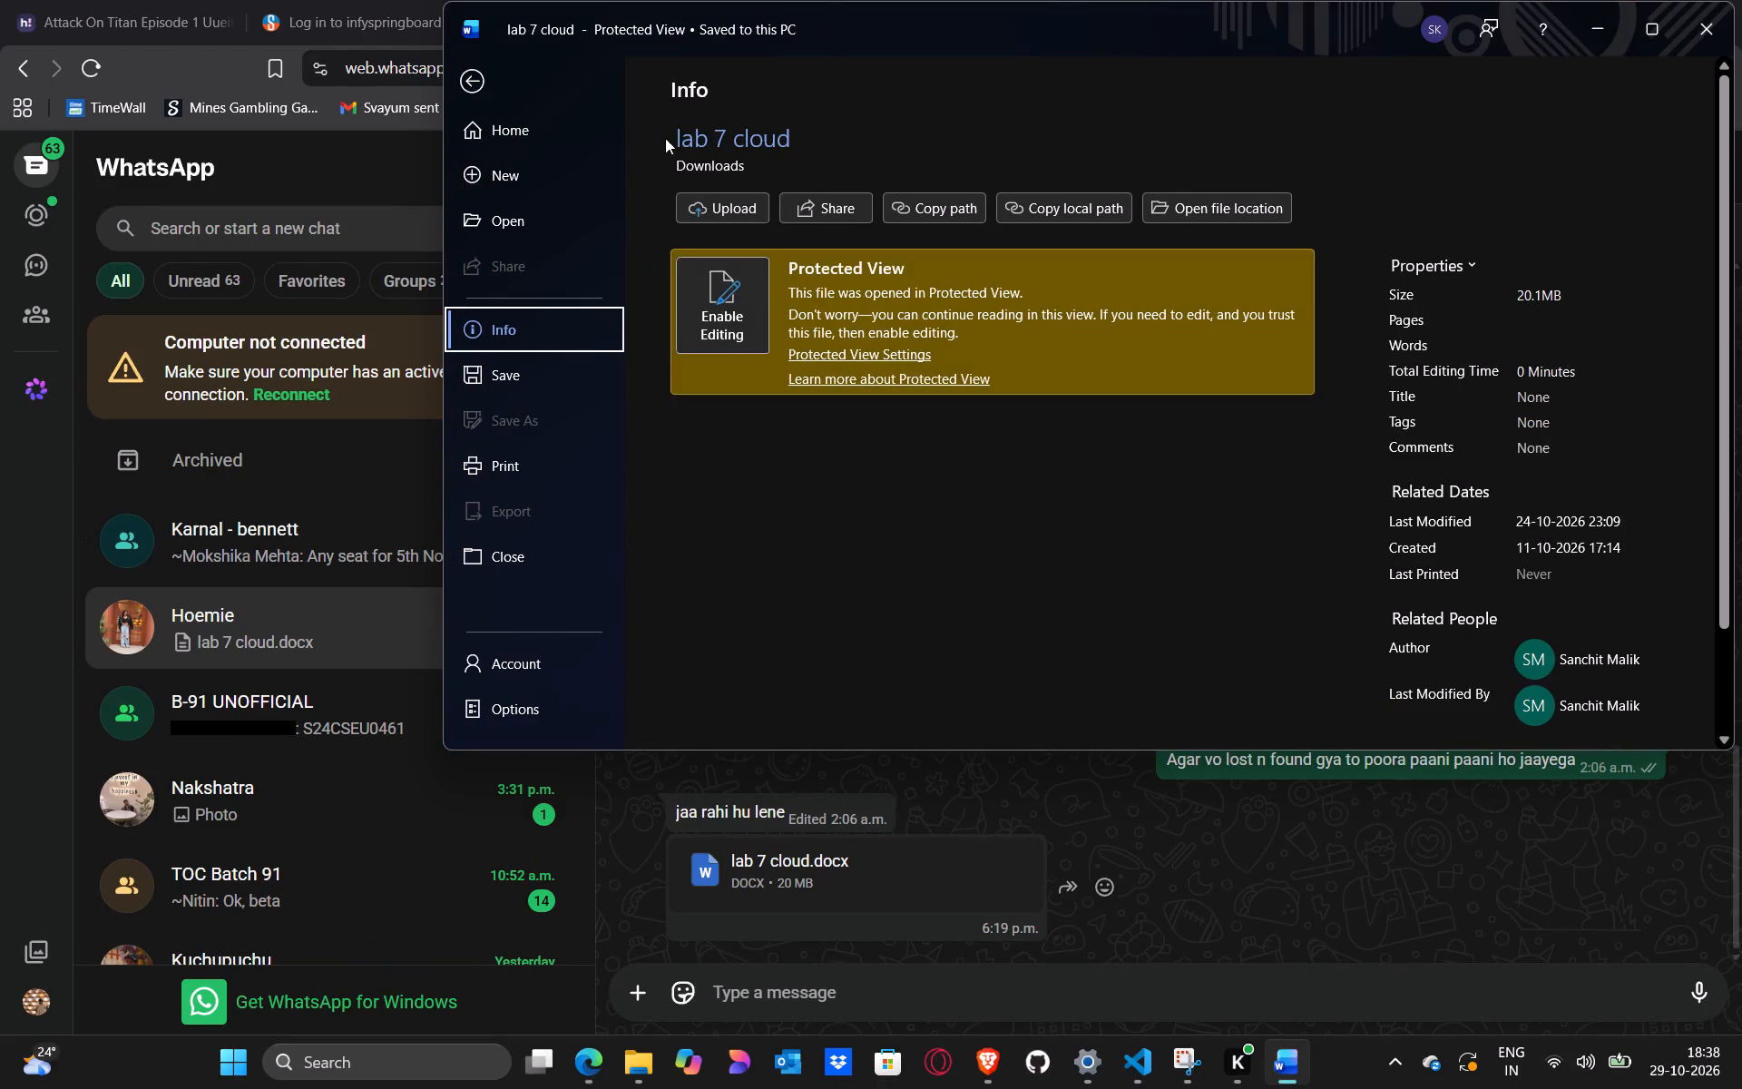
Enable editing of the protected lab 7 cloud document and maximize its window.
click(470, 76)
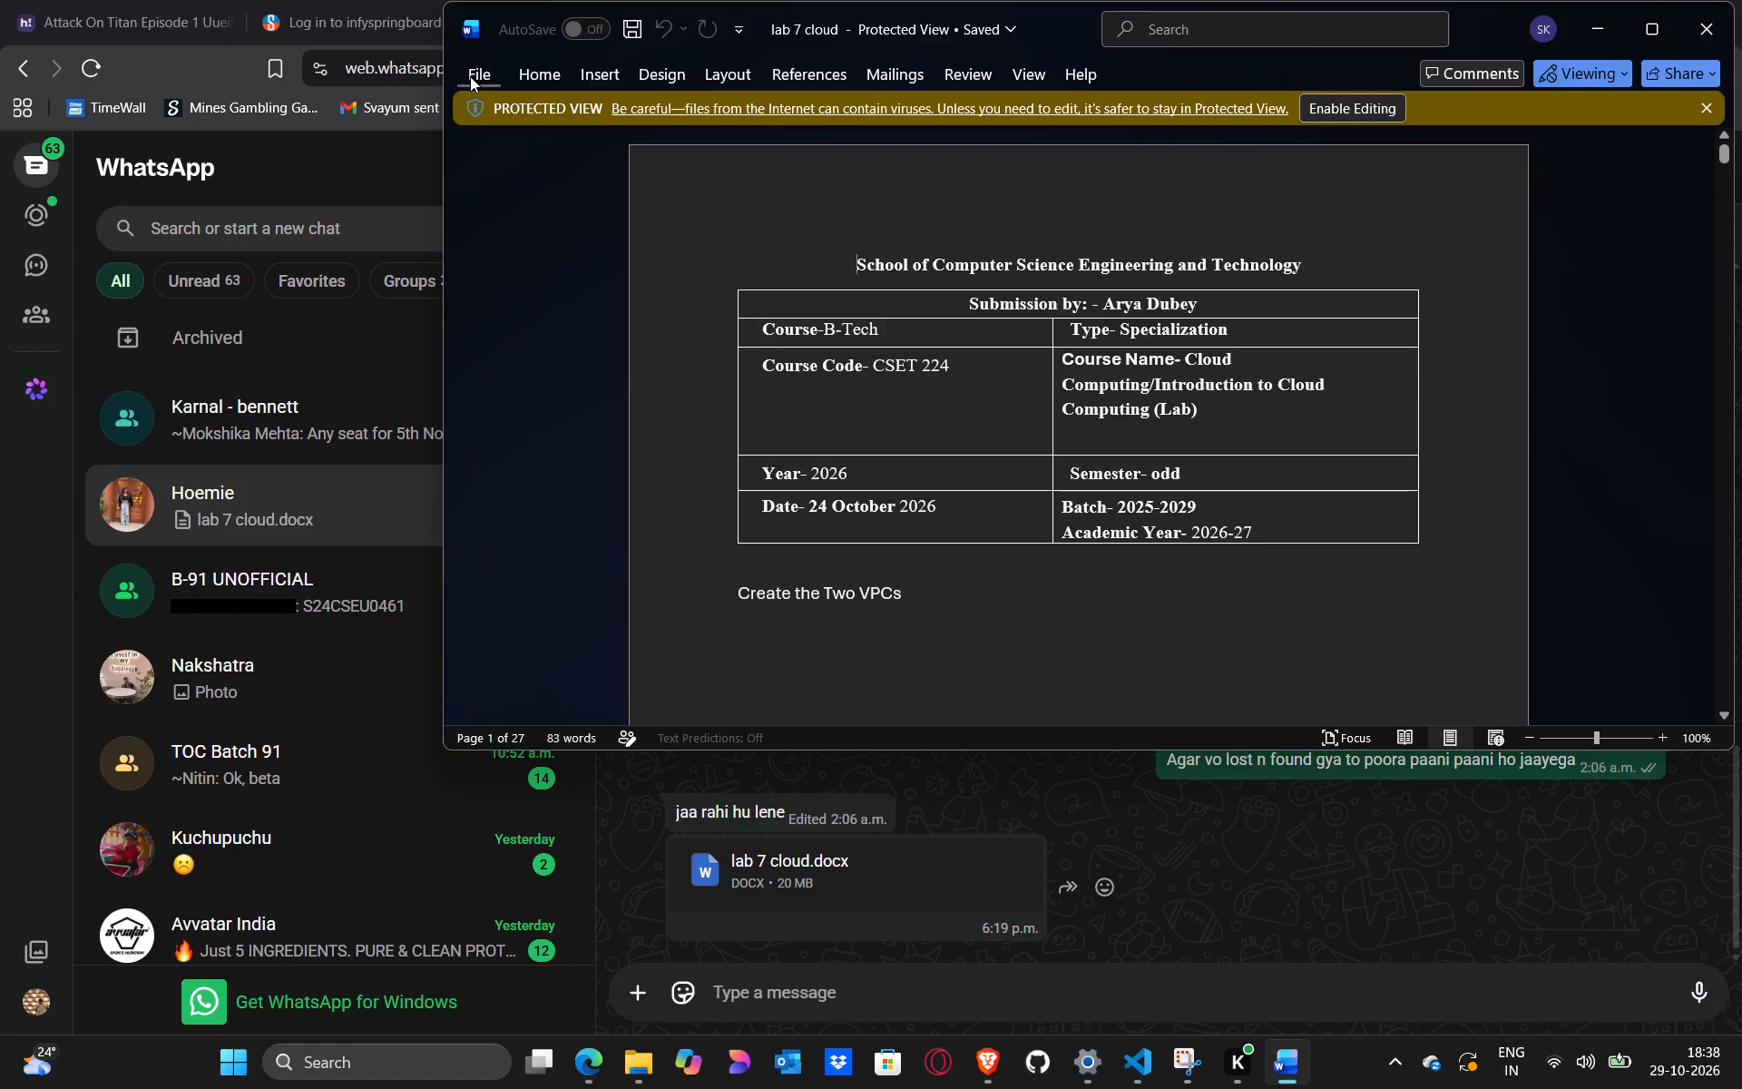
click(470, 76)
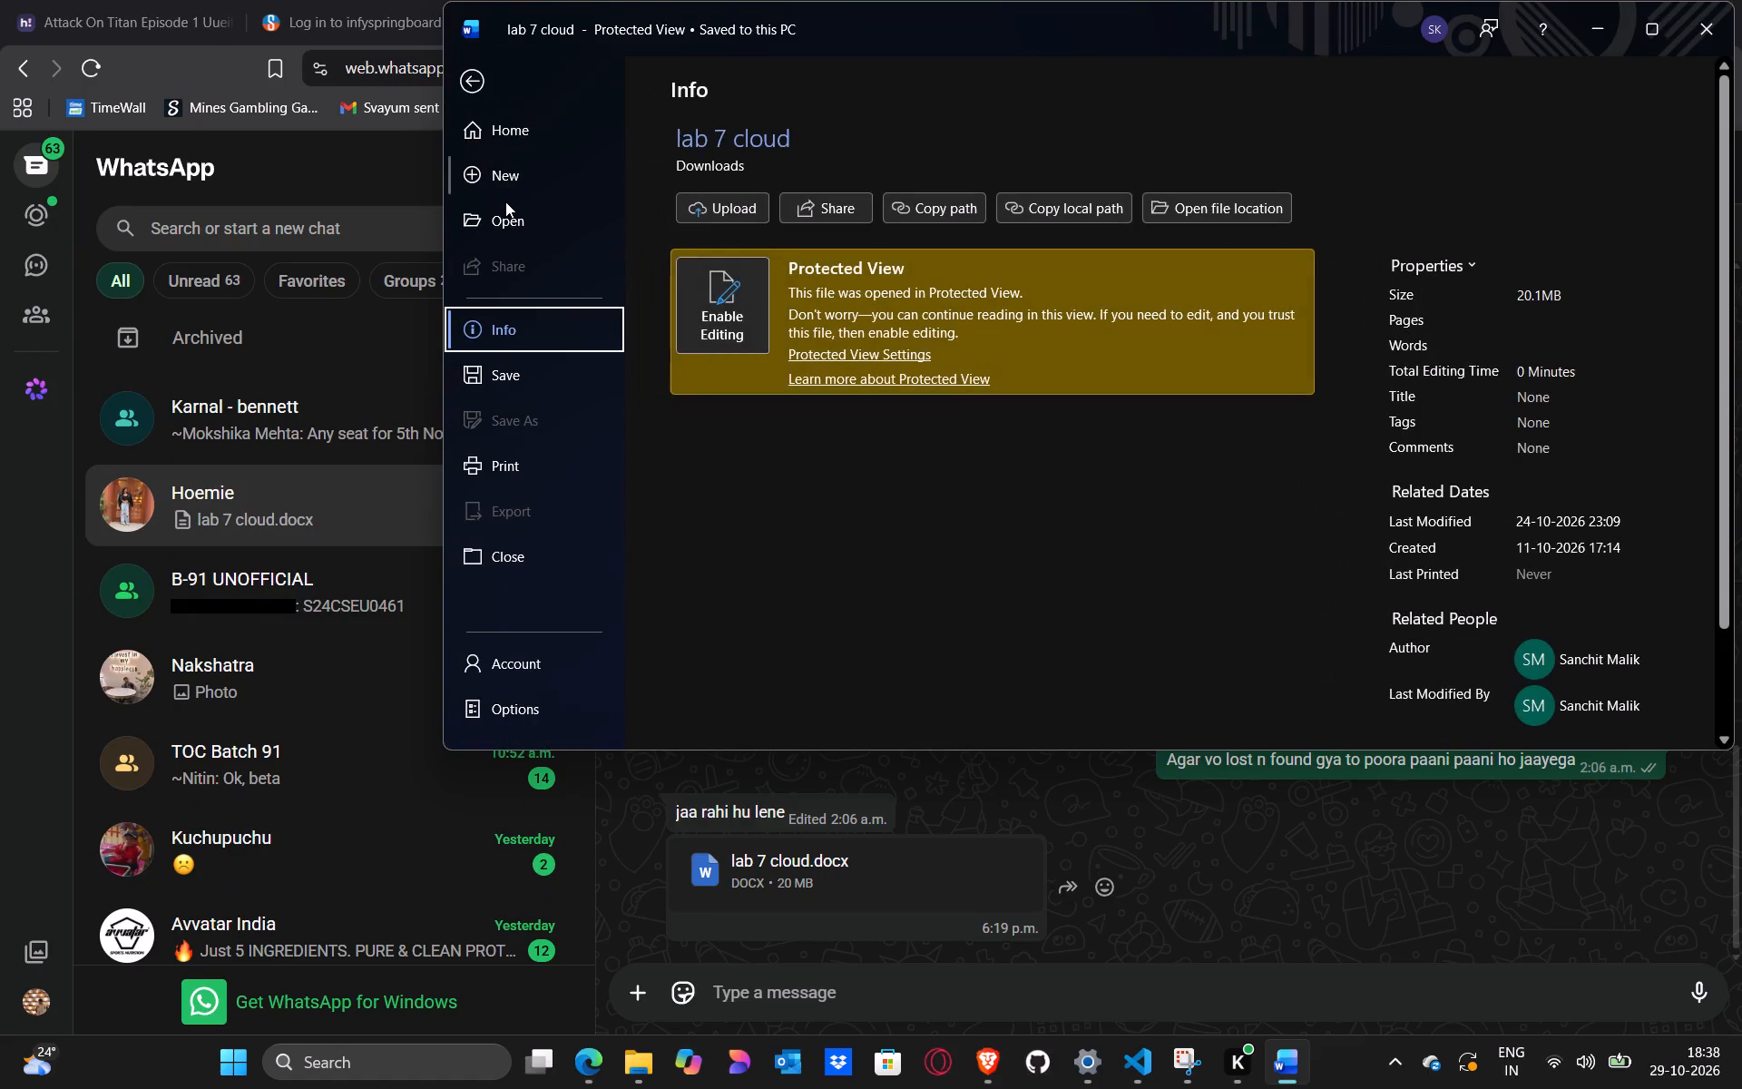
click(477, 83)
click(1316, 113)
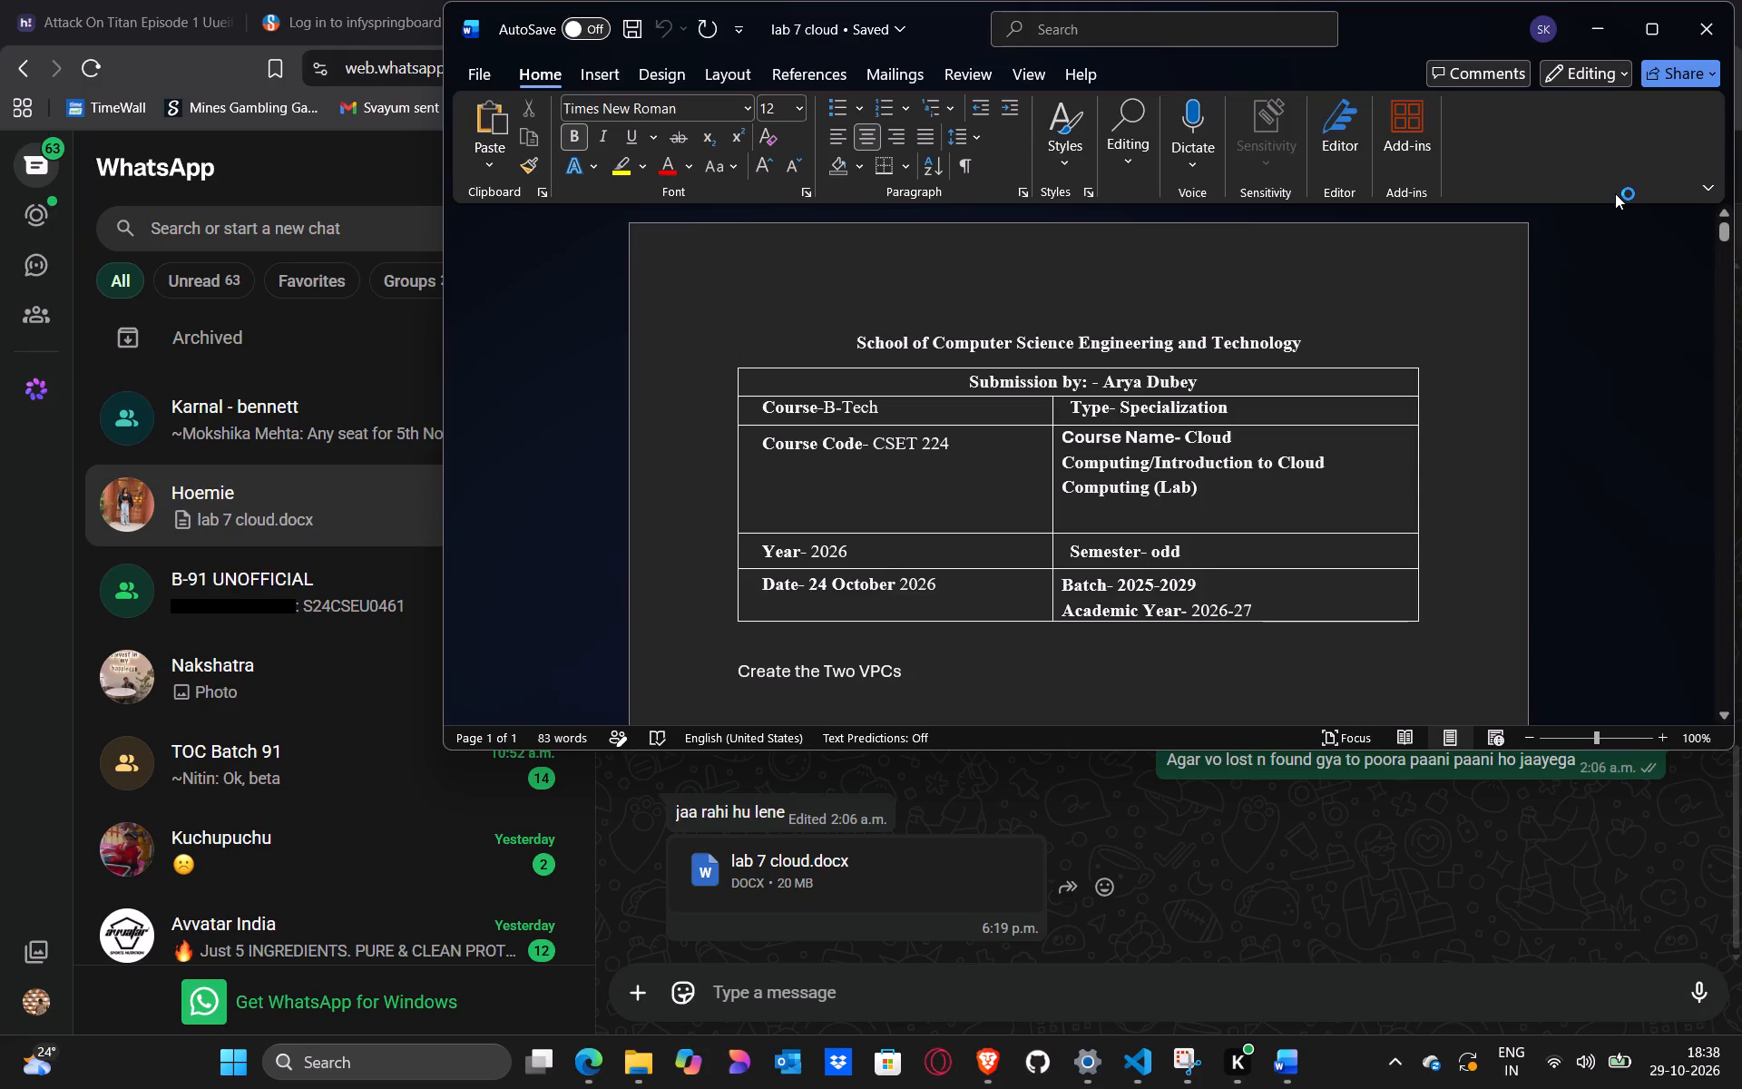
click(1626, 25)
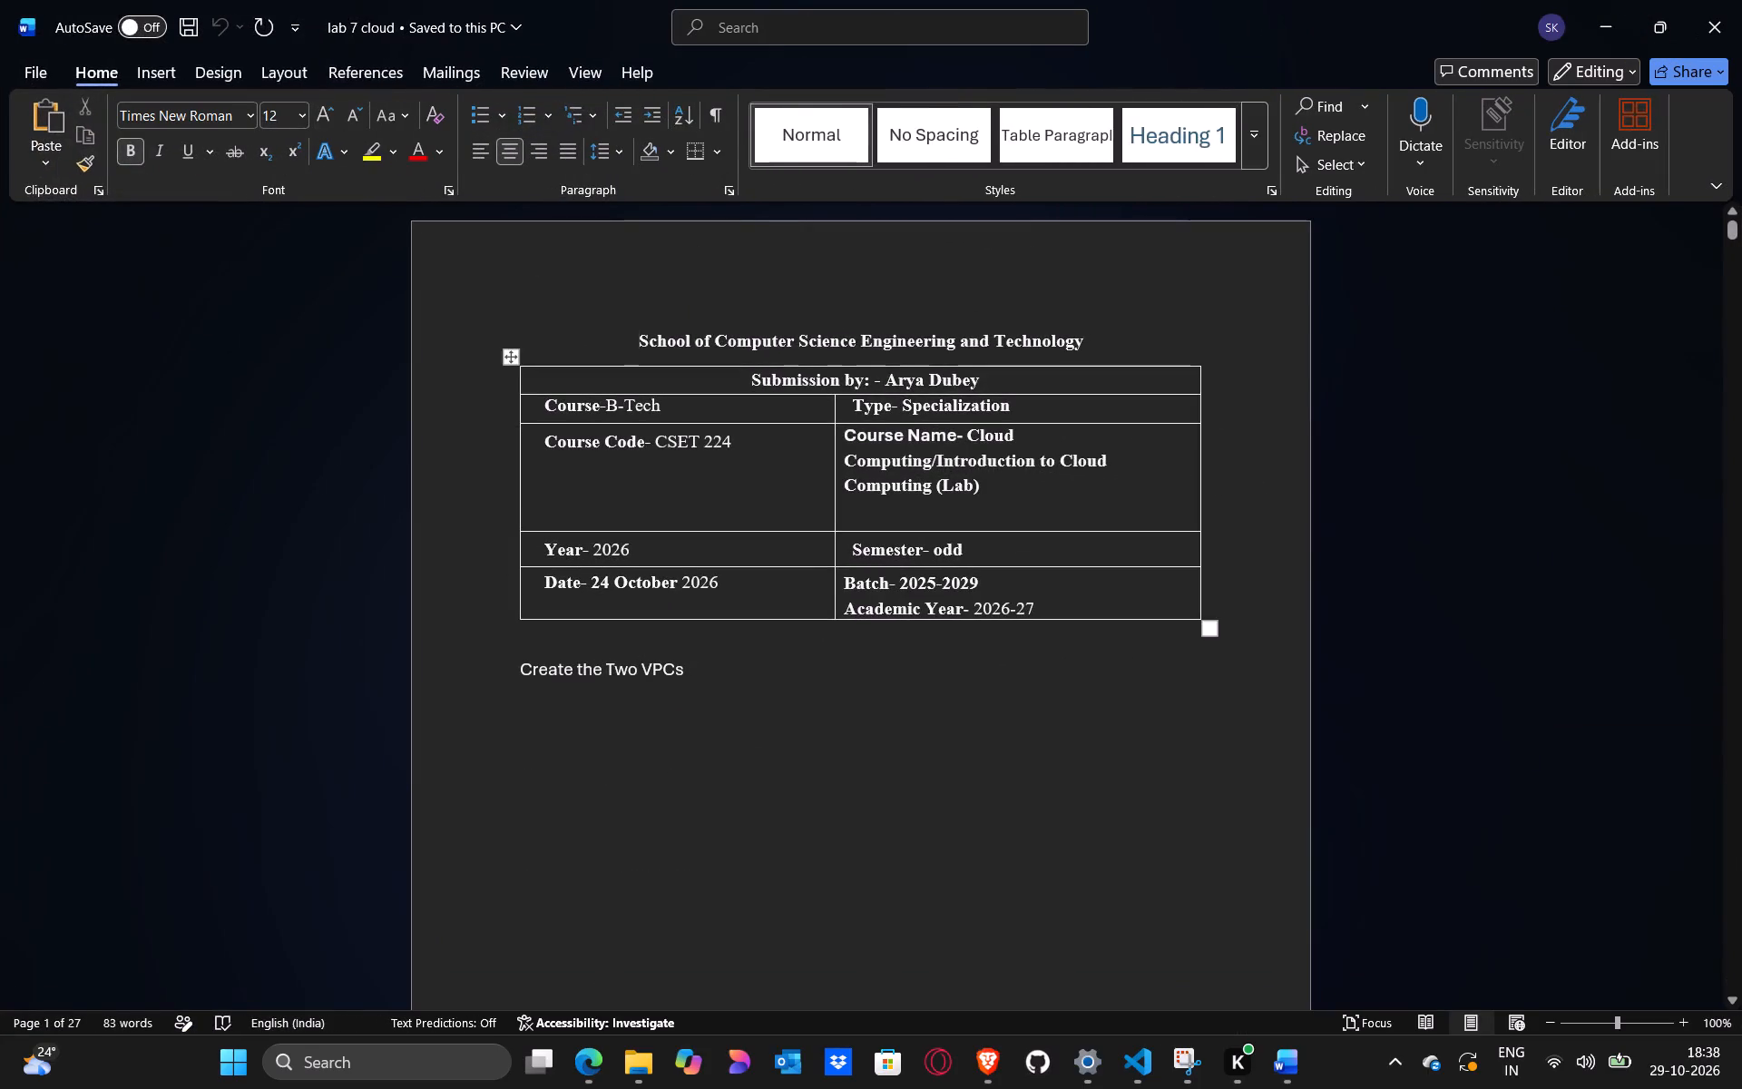
Delete the VPC service search screenshot and the AWS Academy Learner Lab screenshot that follow the Create the Two VPCs heading.
scroll(984, 711, down, 10)
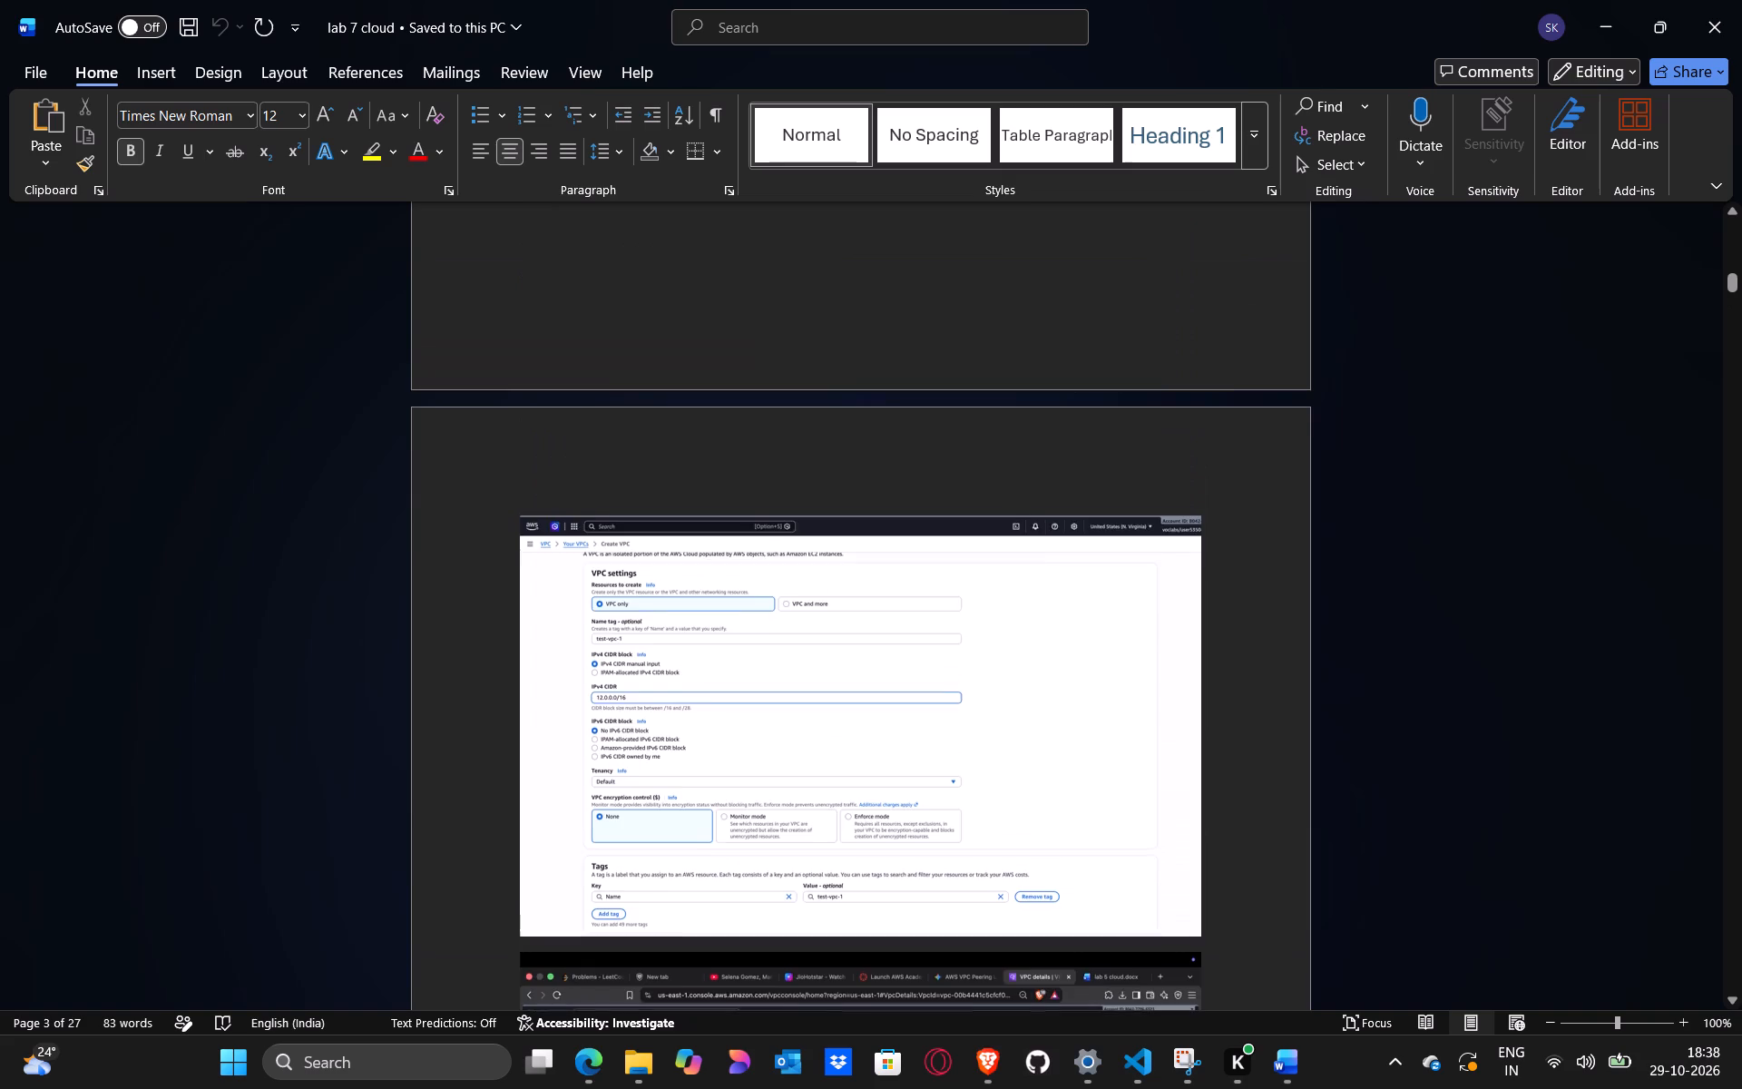
scroll(984, 711, up, 7)
scroll(984, 711, down, 2)
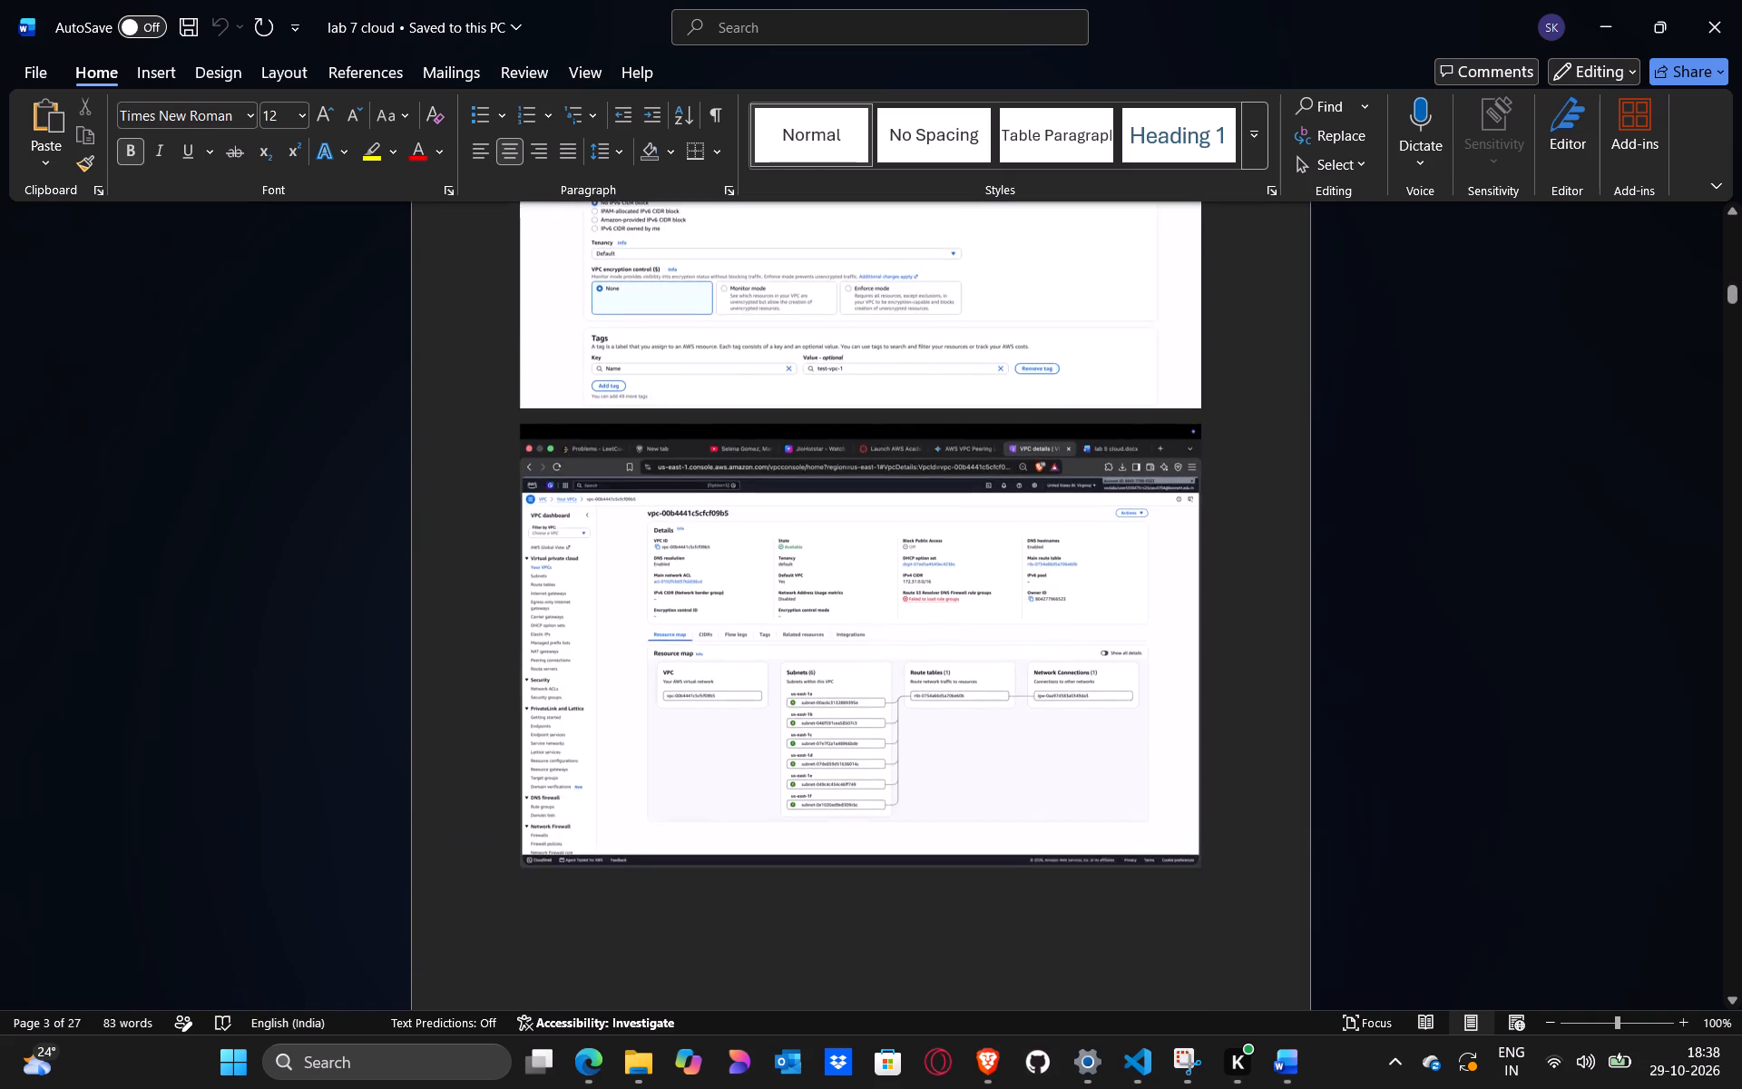
scroll(984, 711, up, 1)
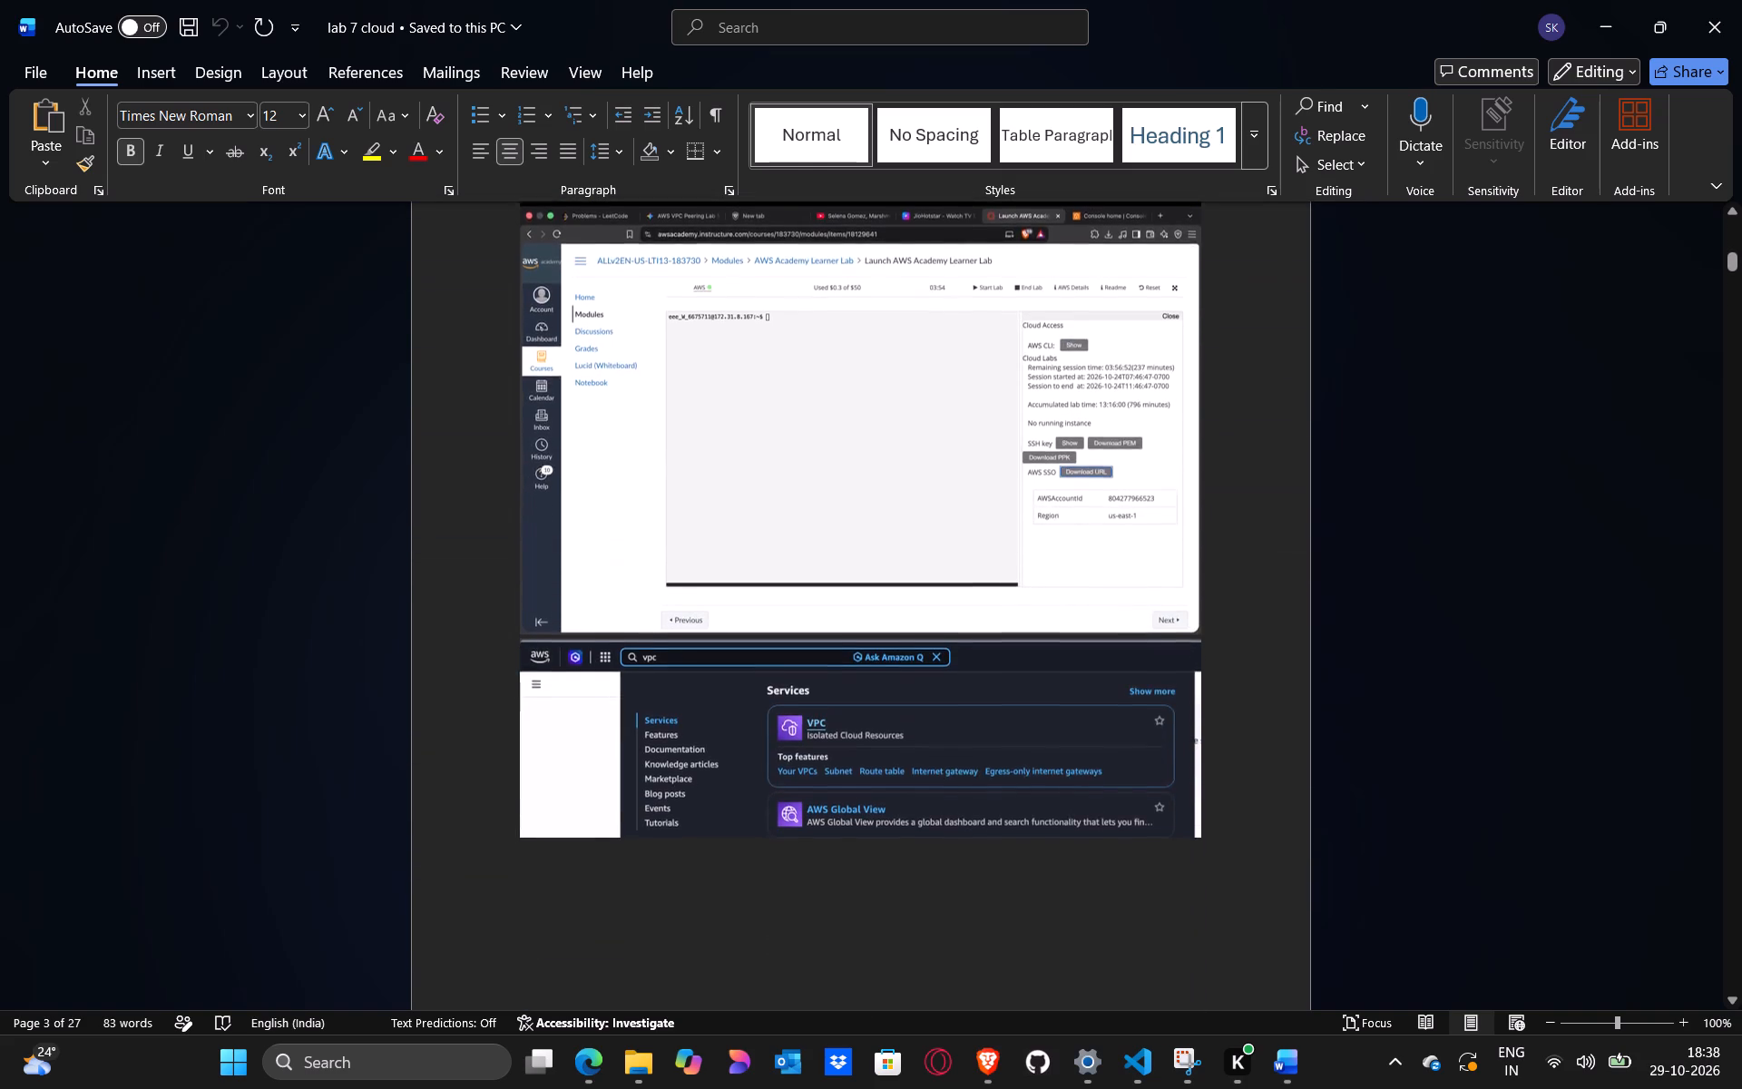
scroll(984, 711, up, 1)
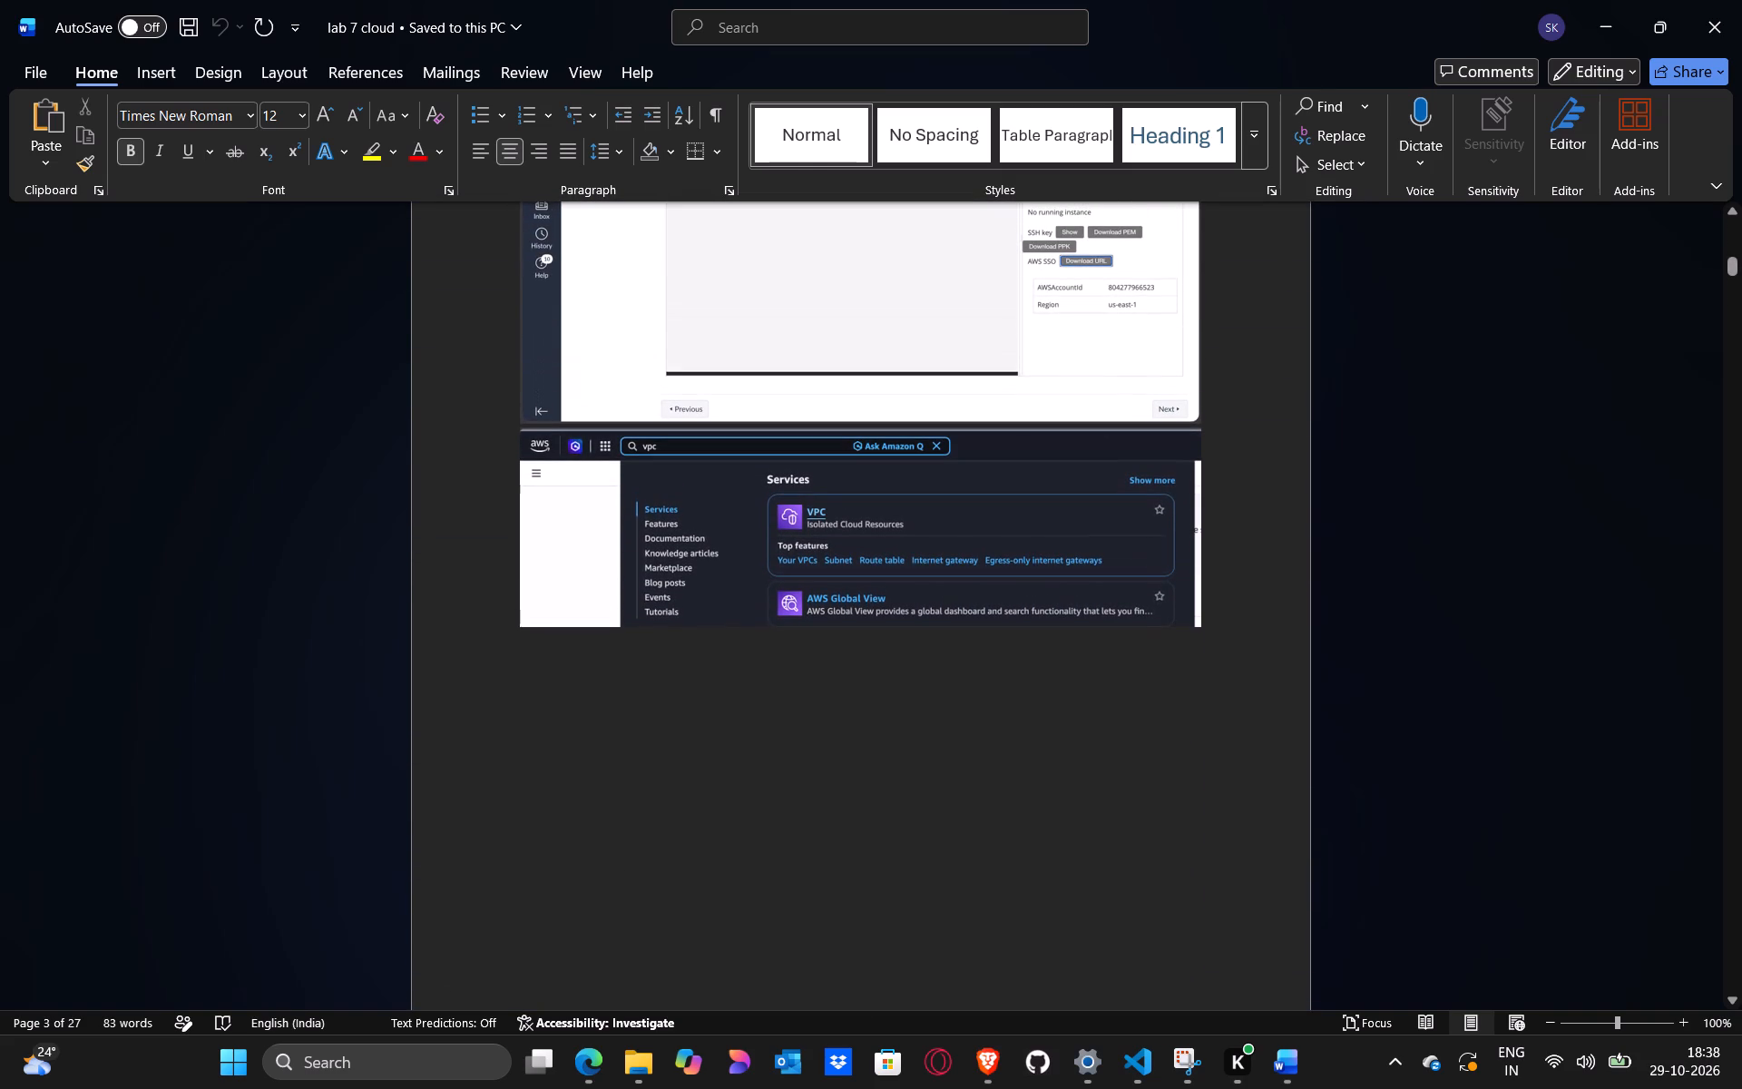
click(972, 476)
key(BackSpace)
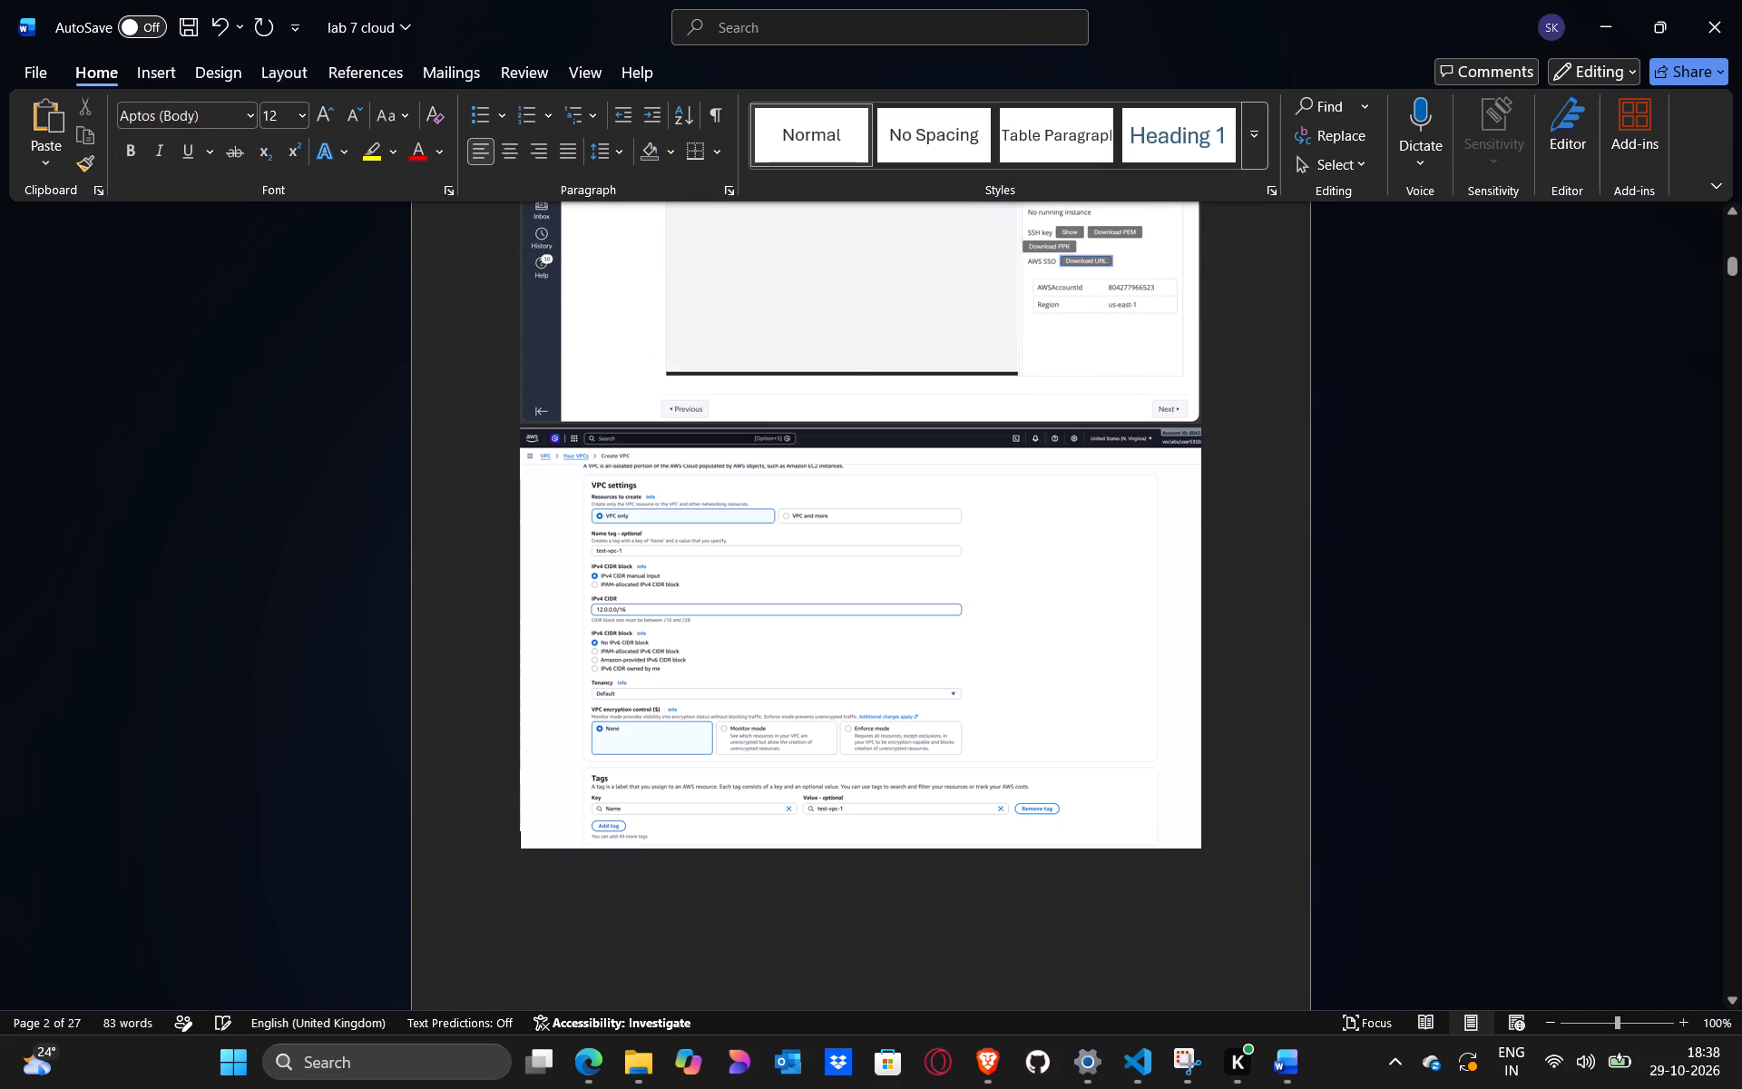
click(977, 370)
scroll(977, 370, up, 3)
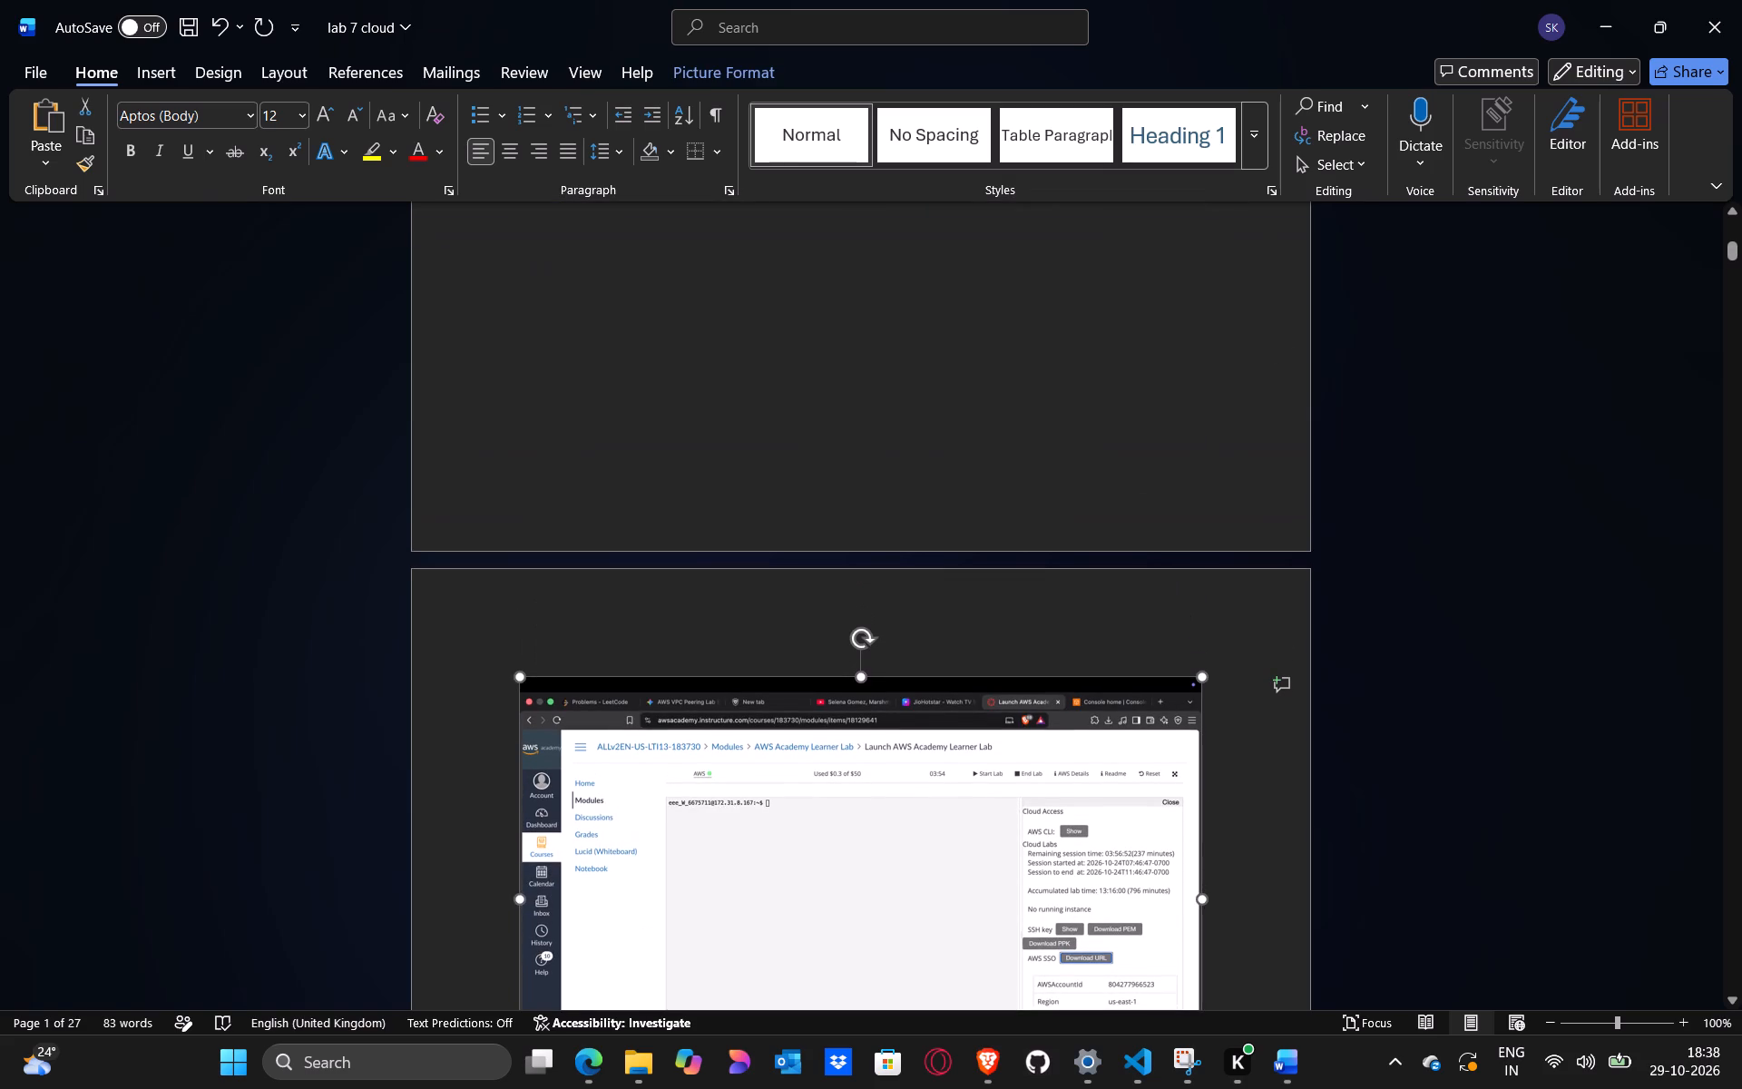
key(BackSpace)
Delete the screenshot of the Create VPC settings form for test-vpc-1 under the Create the Two VPCs heading.
scroll(966, 427, up, 1)
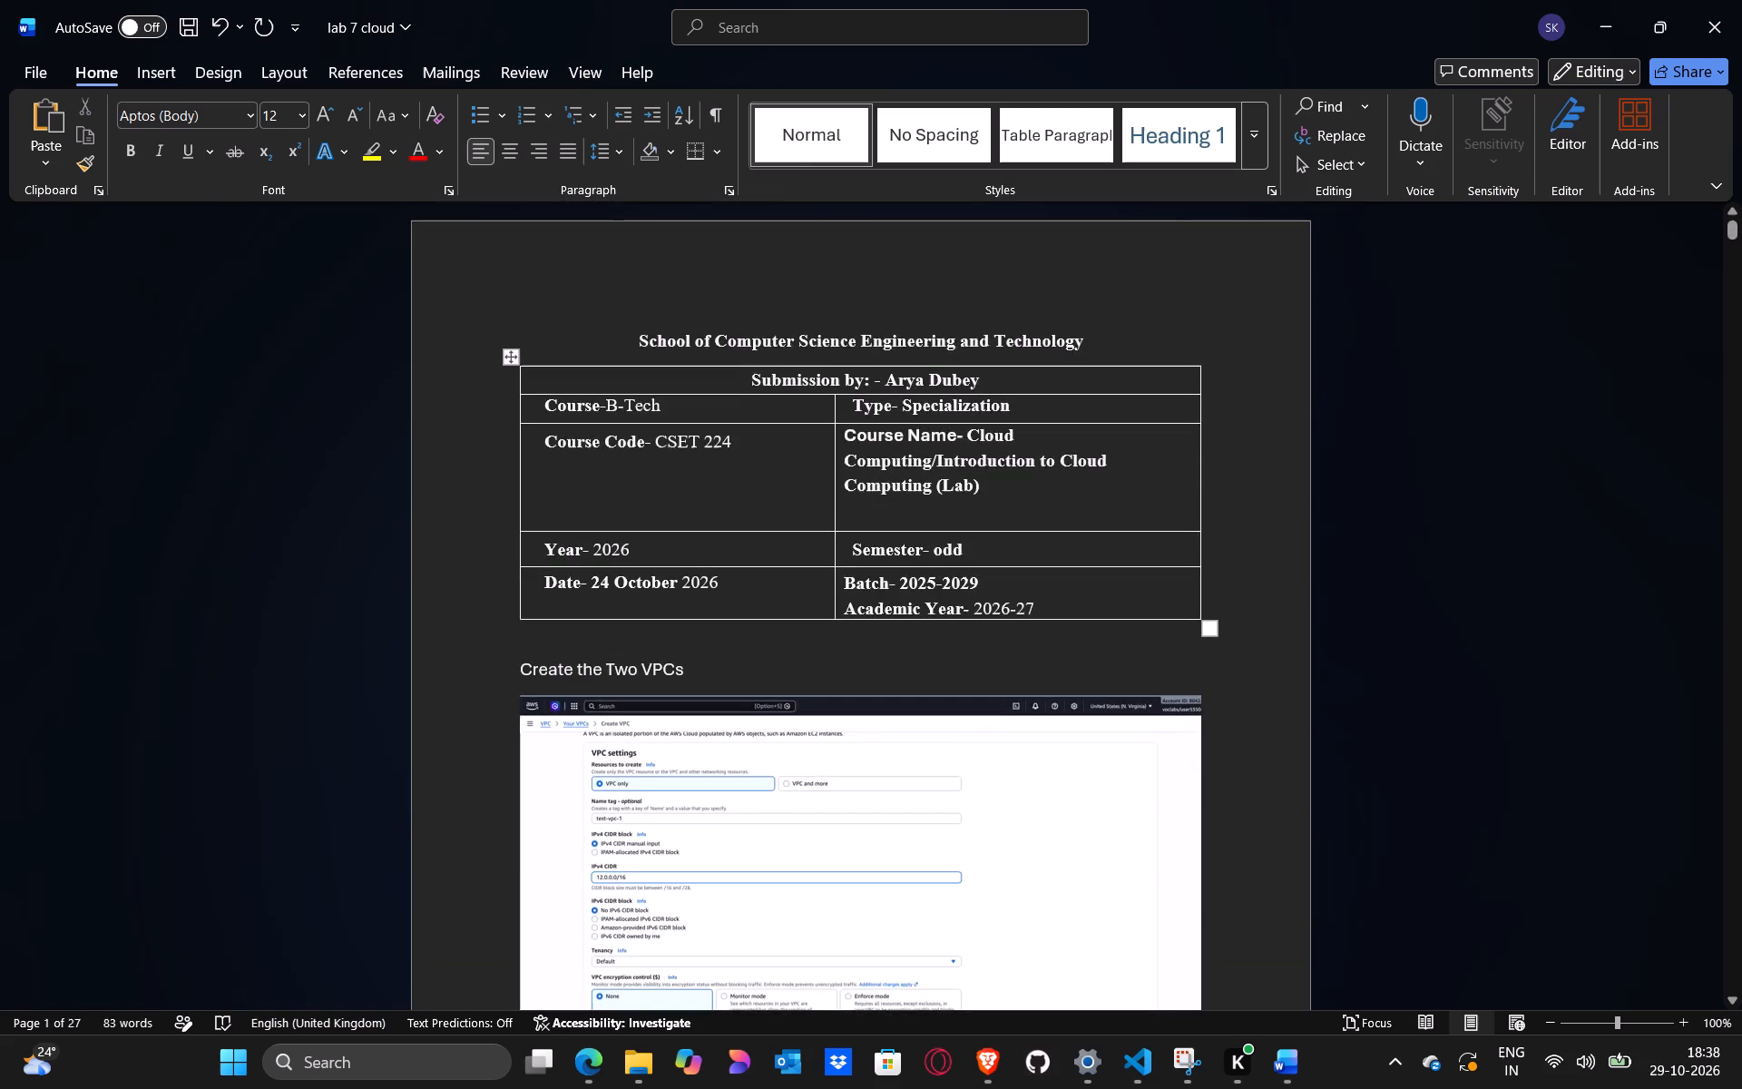
scroll(966, 427, up, 1)
scroll(966, 427, down, 3)
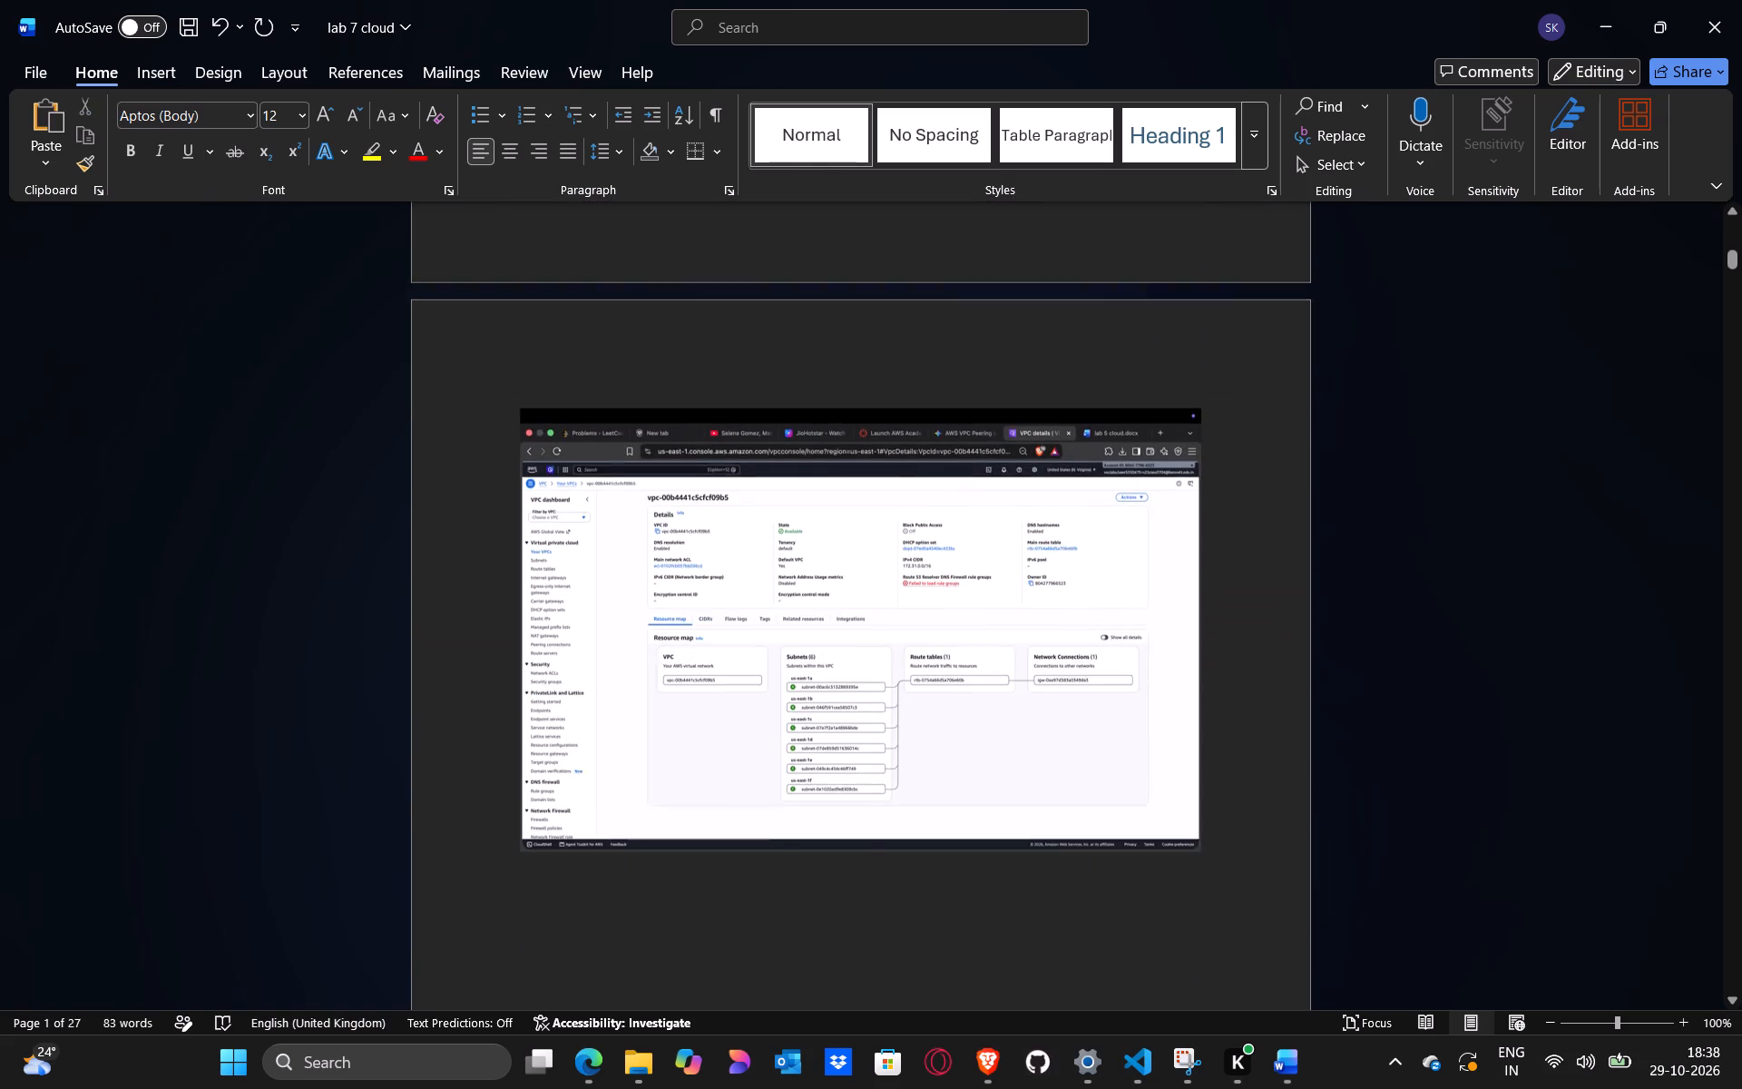
scroll(966, 427, down, 1)
scroll(939, 554, up, 2)
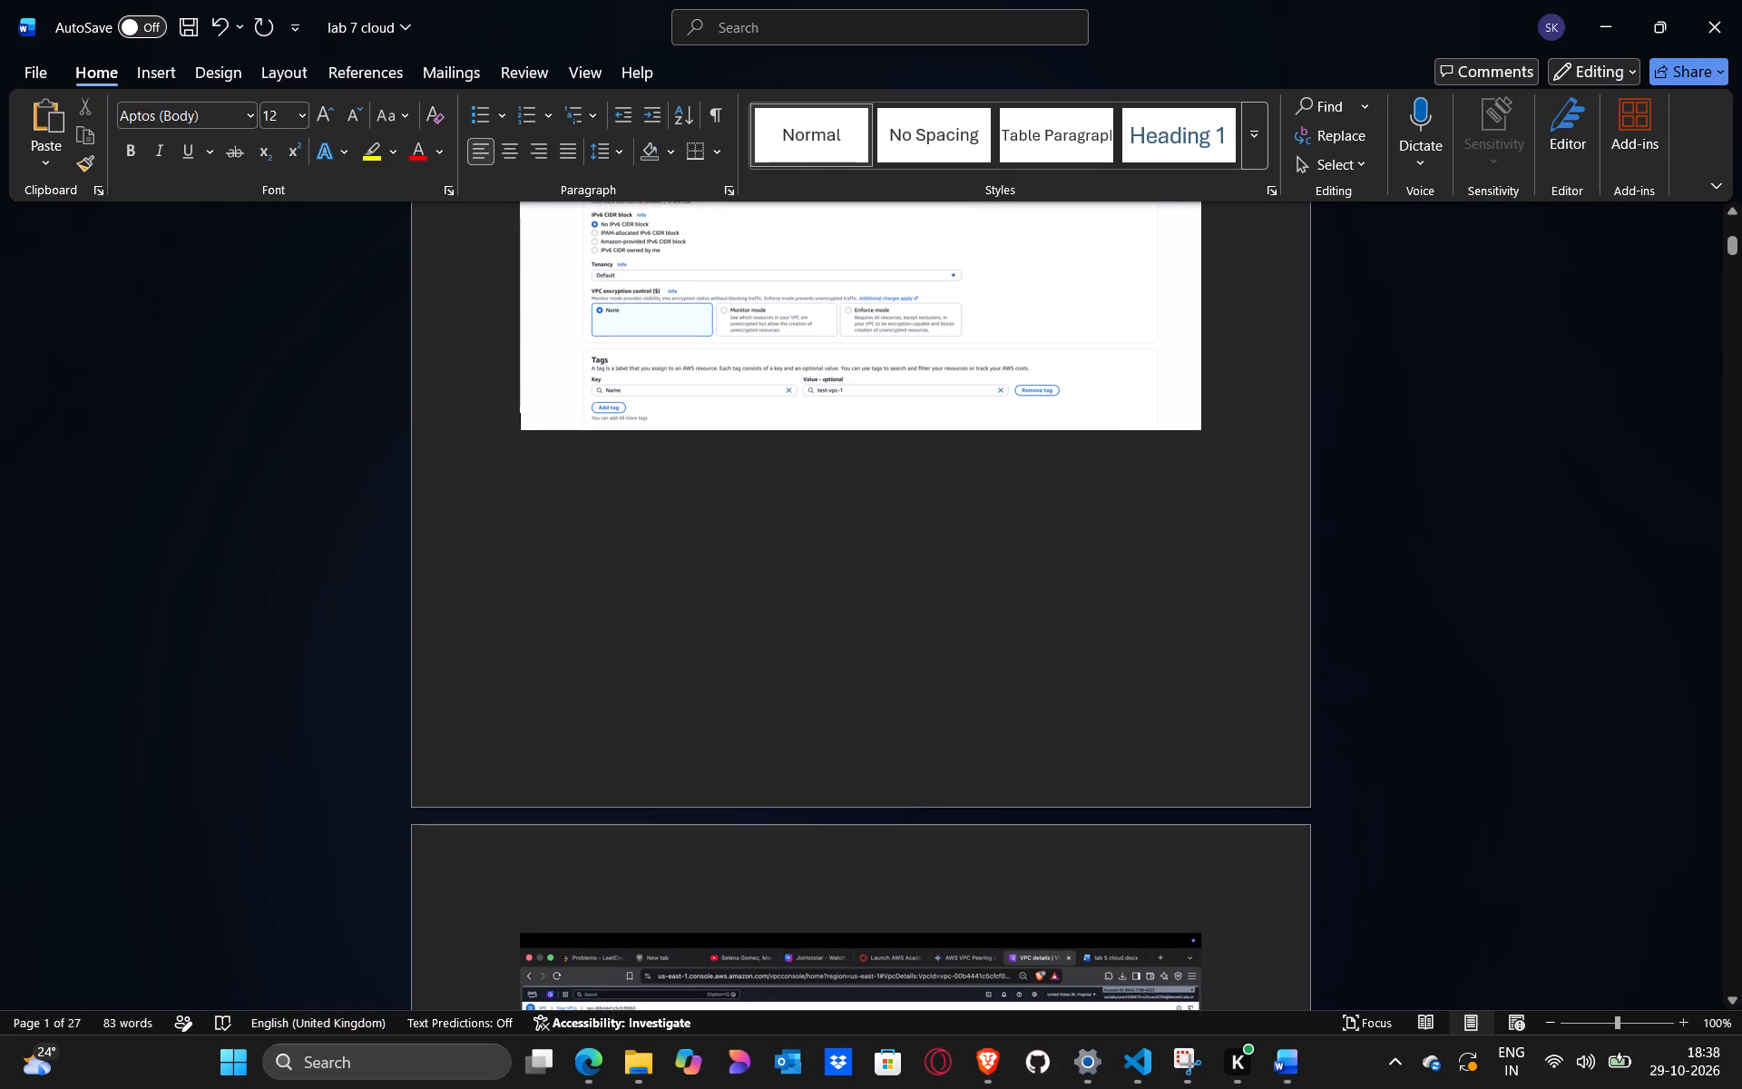
click(940, 401)
key(BackSpace)
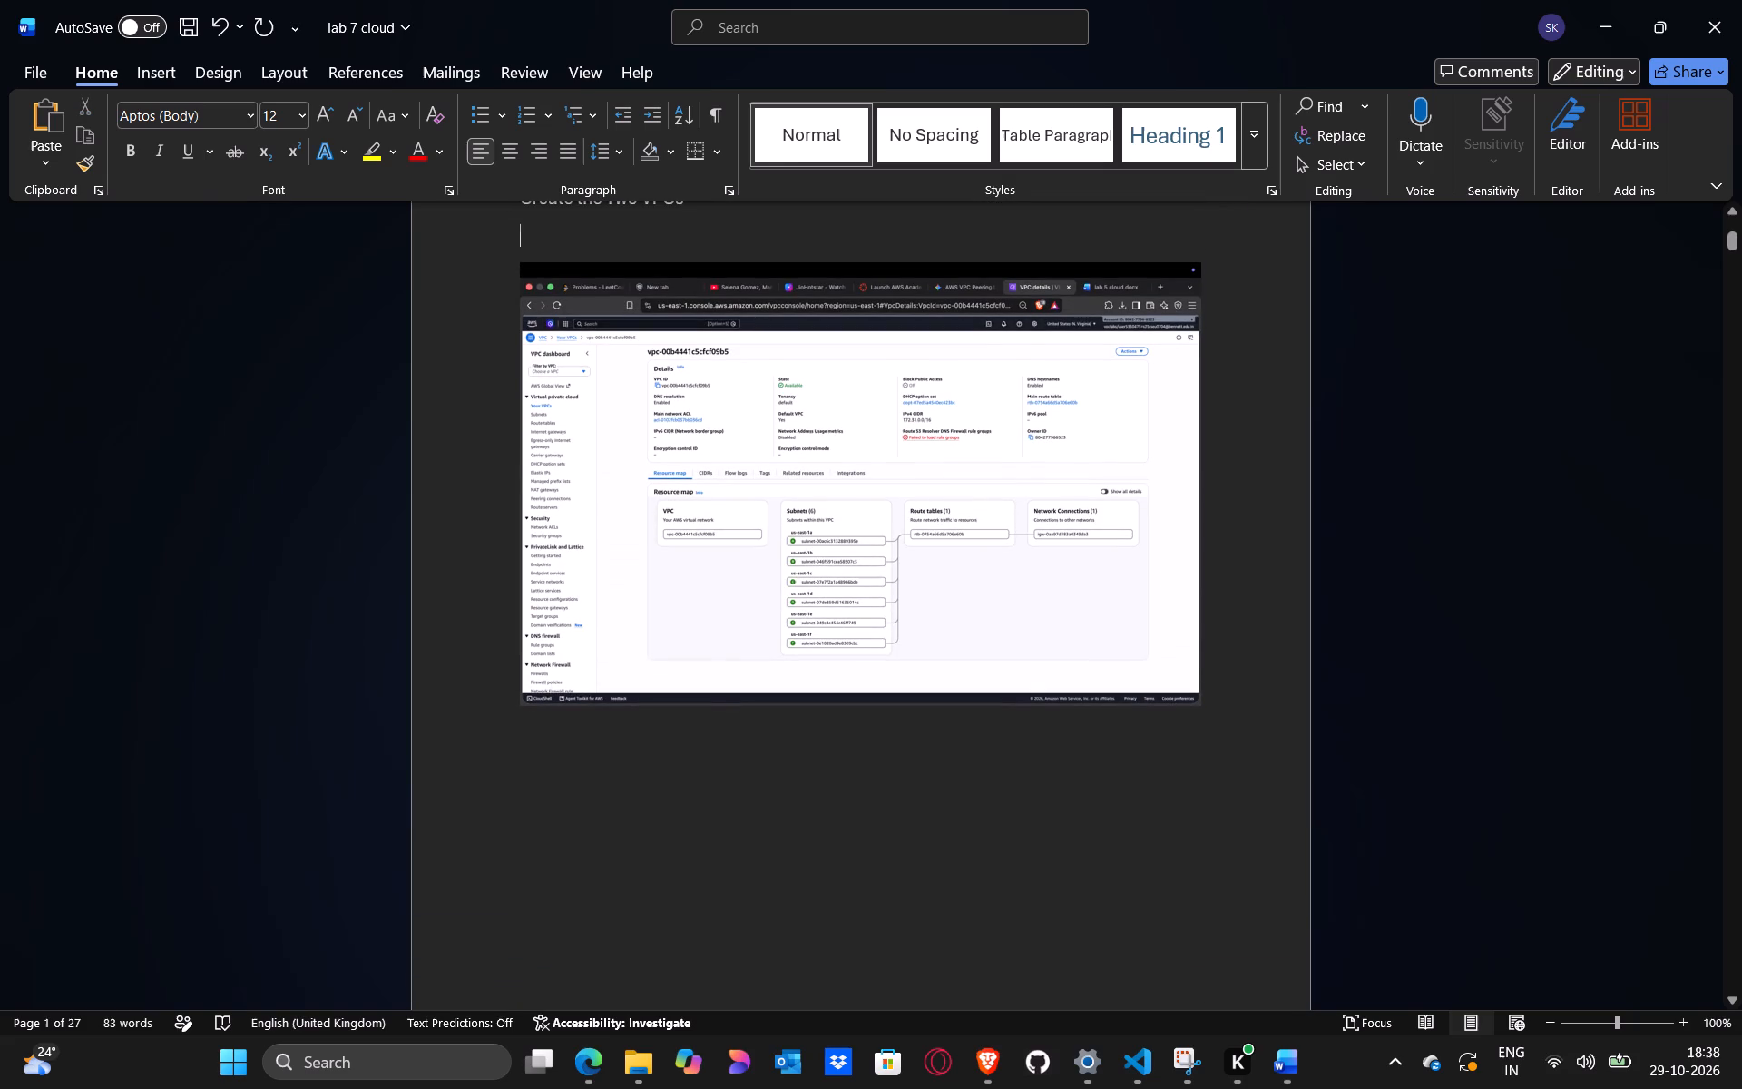
Delete the screenshot of the Create VPC settings form for test-vpc-2.
click(927, 446)
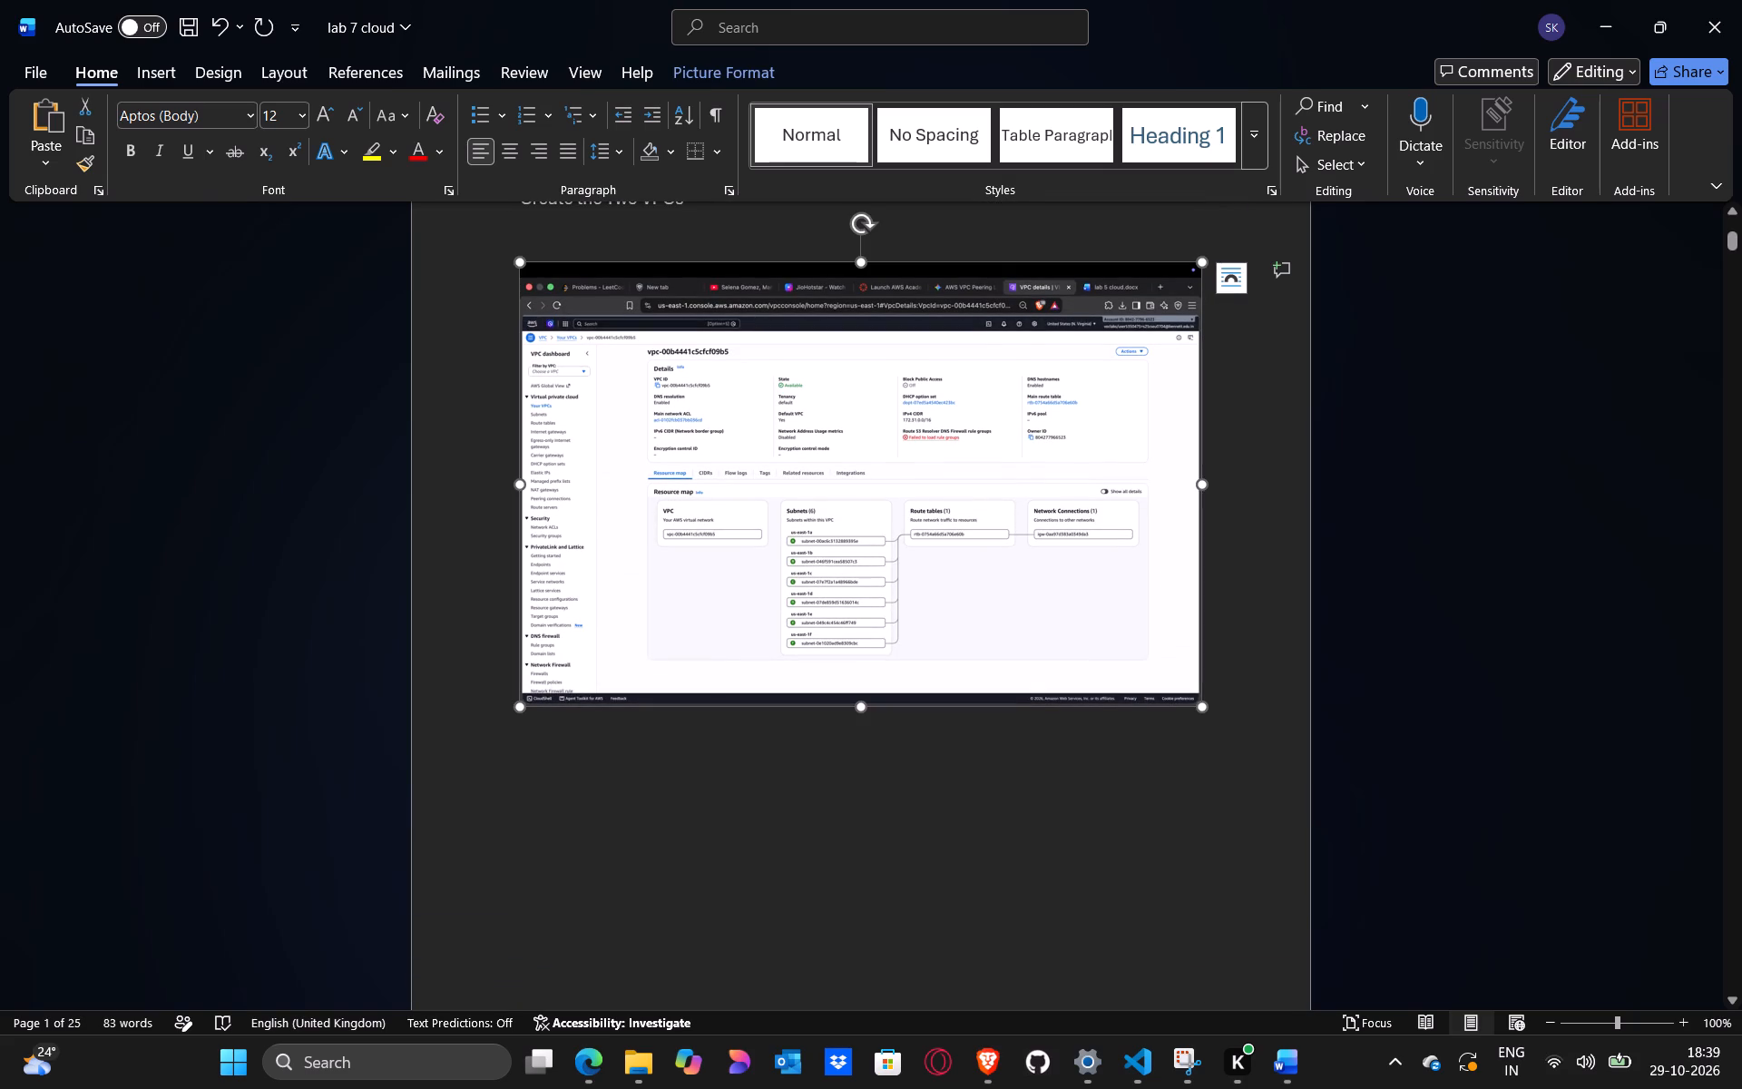
scroll(927, 449, down, 1)
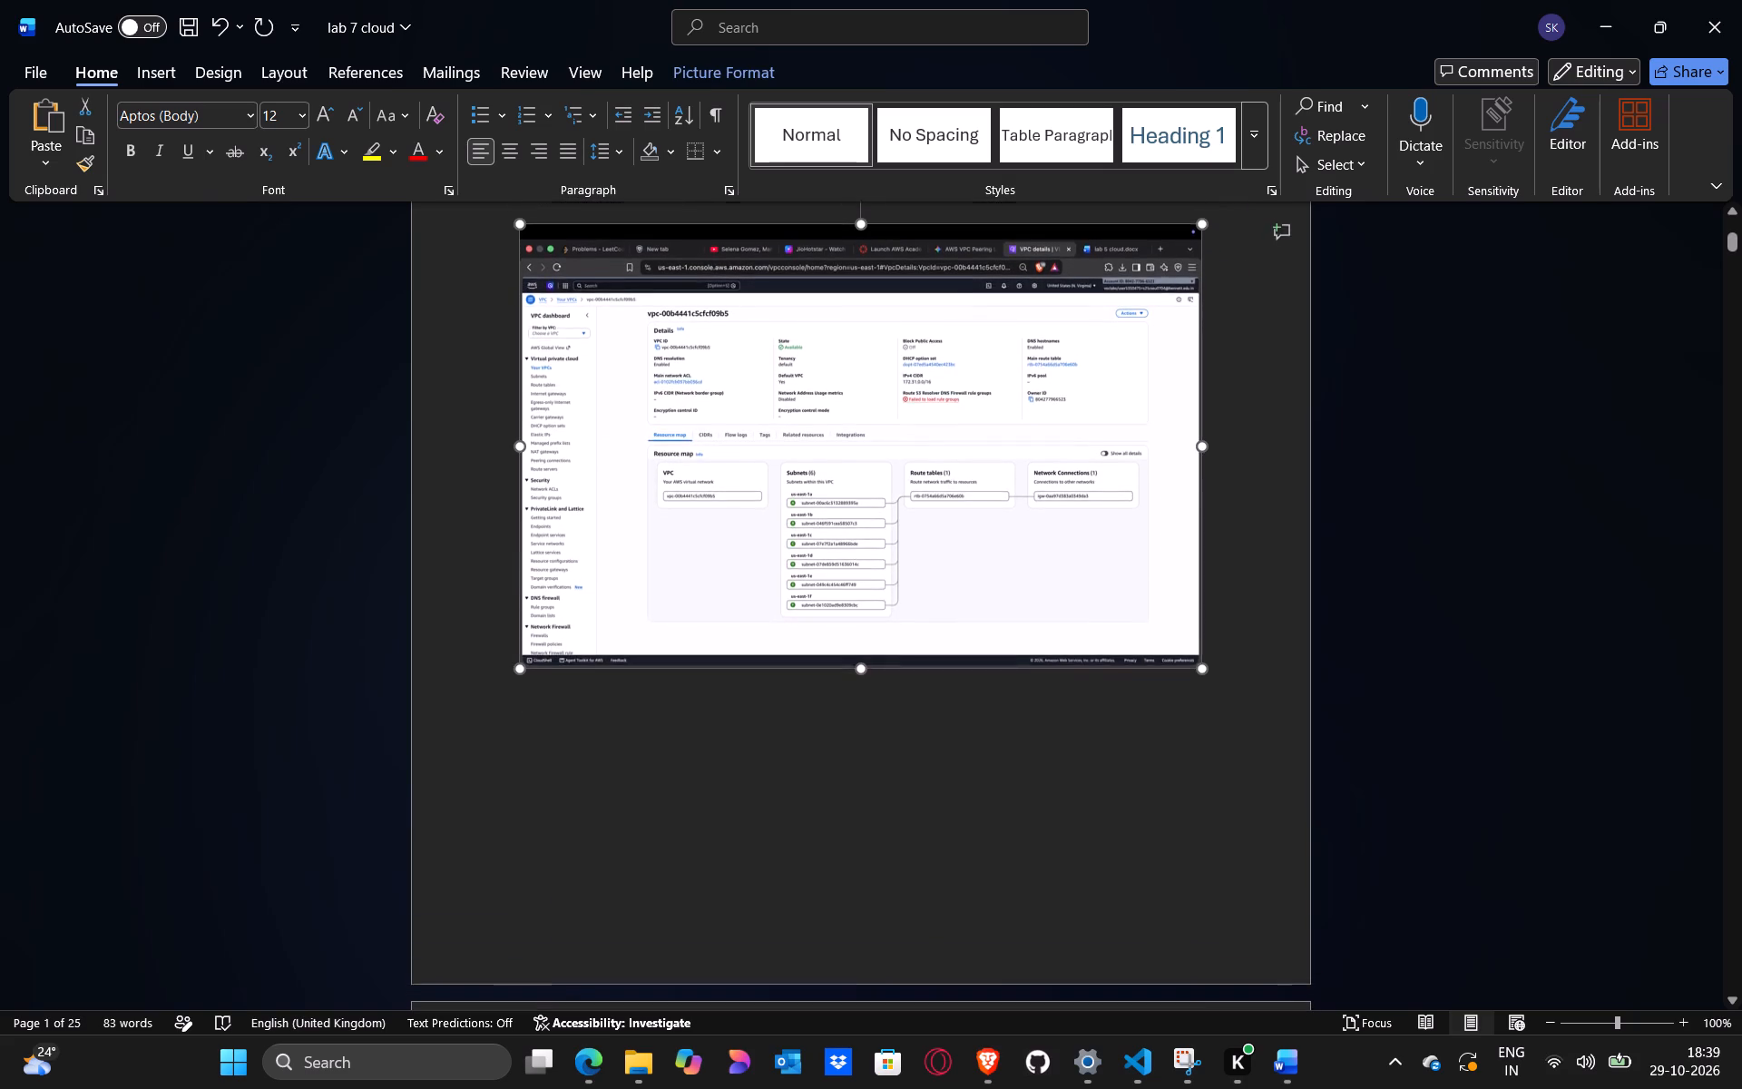
scroll(927, 449, down, 2)
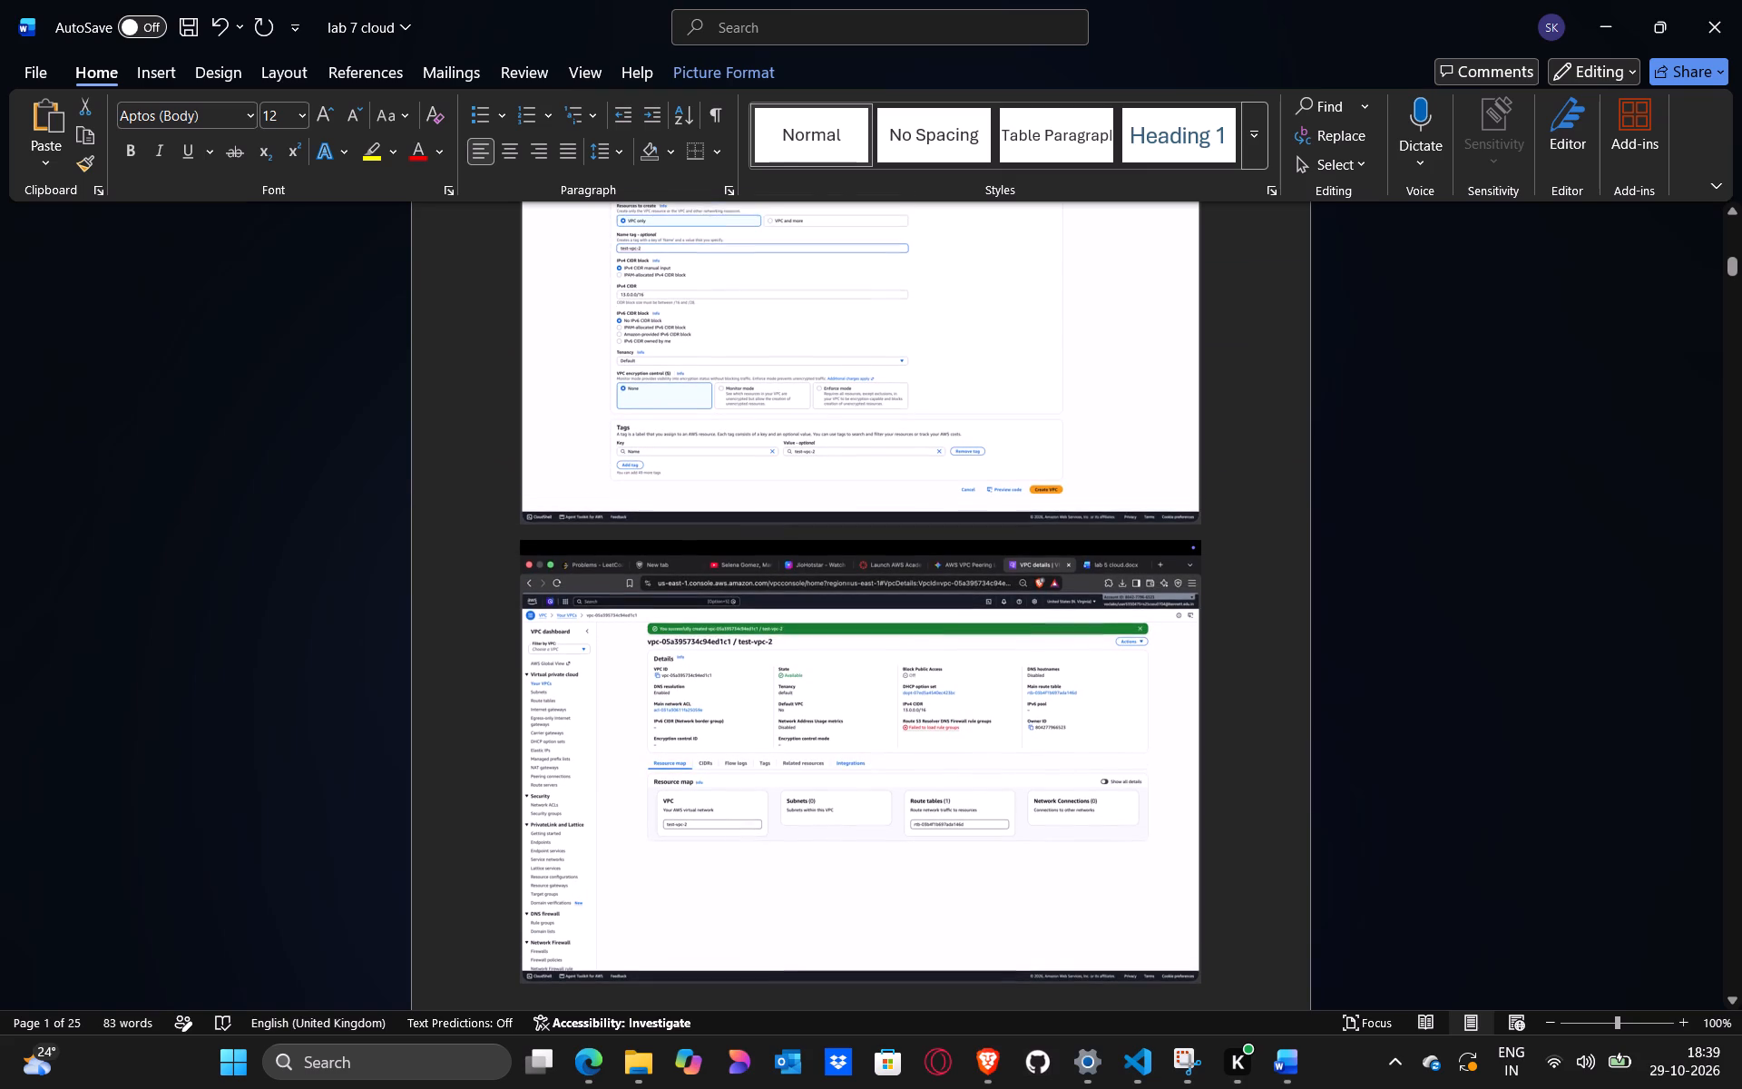
scroll(927, 449, down, 1)
click(927, 449)
key(BackSpace)
Delete the two Create route table form screenshots, for test-rt-vpc-1 and test-rt-vpc-2.
scroll(927, 449, down, 6)
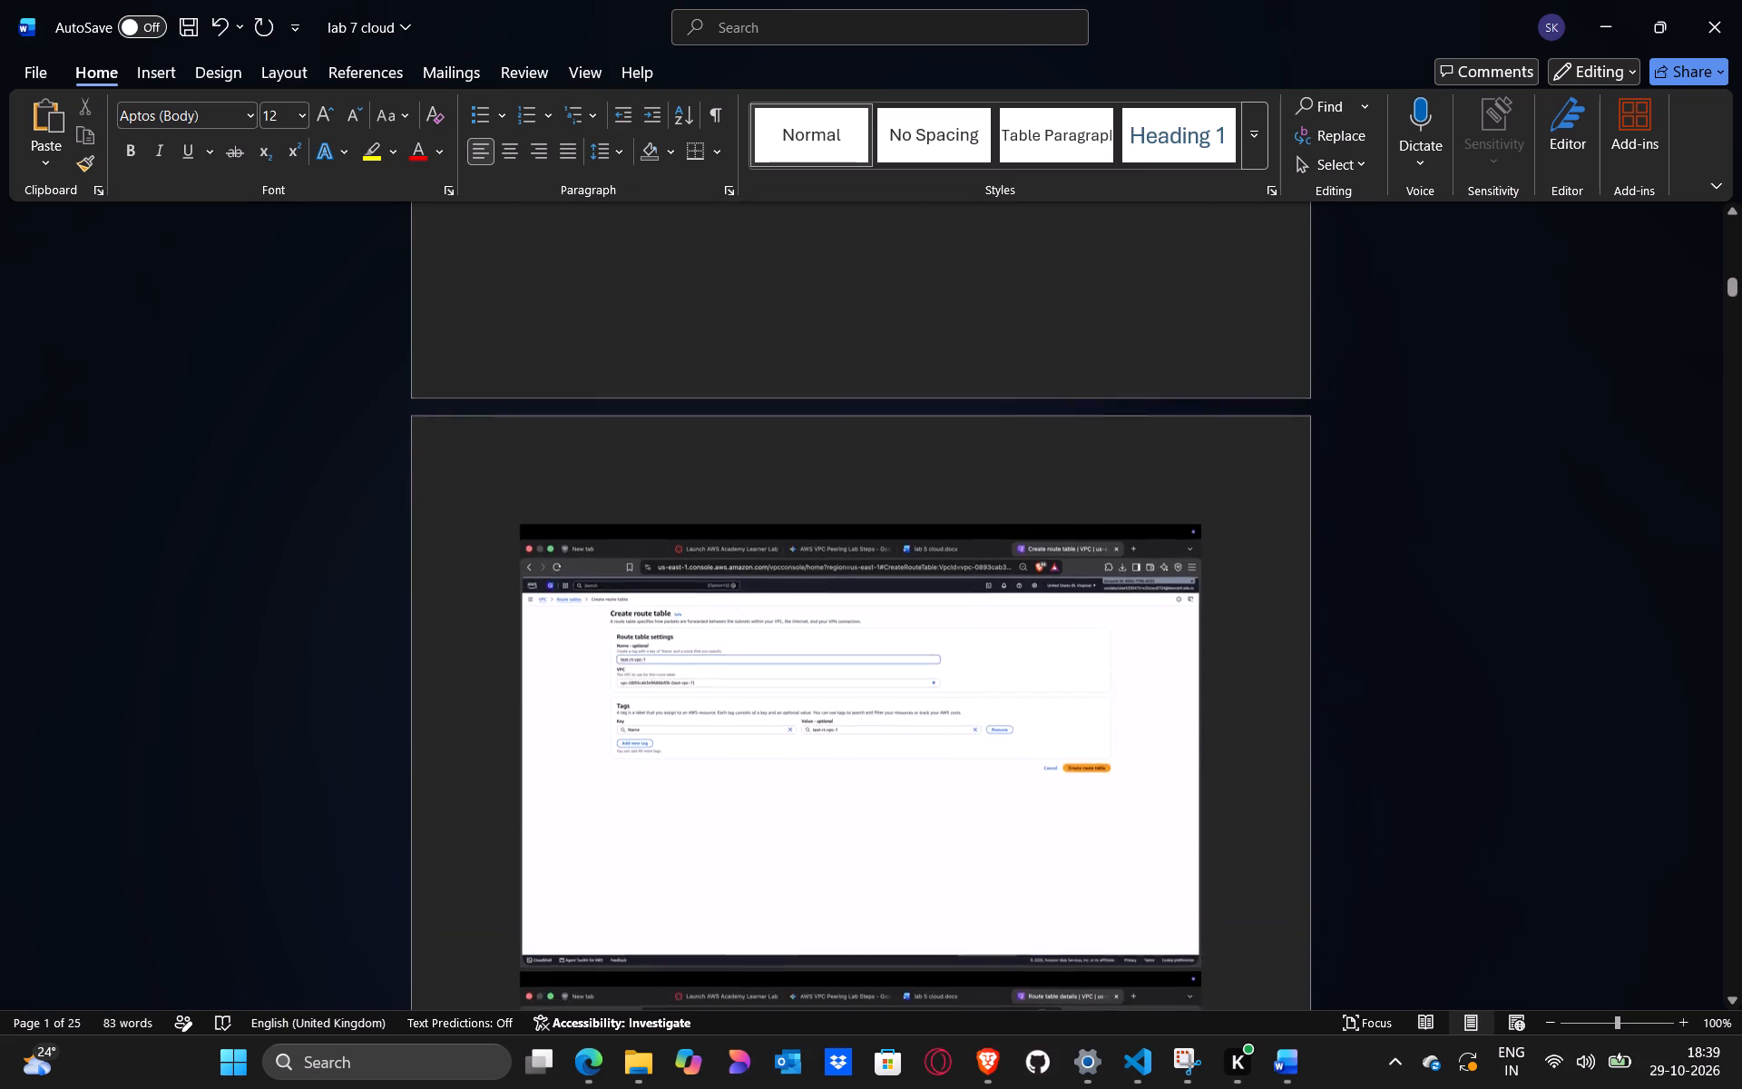
scroll(927, 449, down, 3)
click(927, 449)
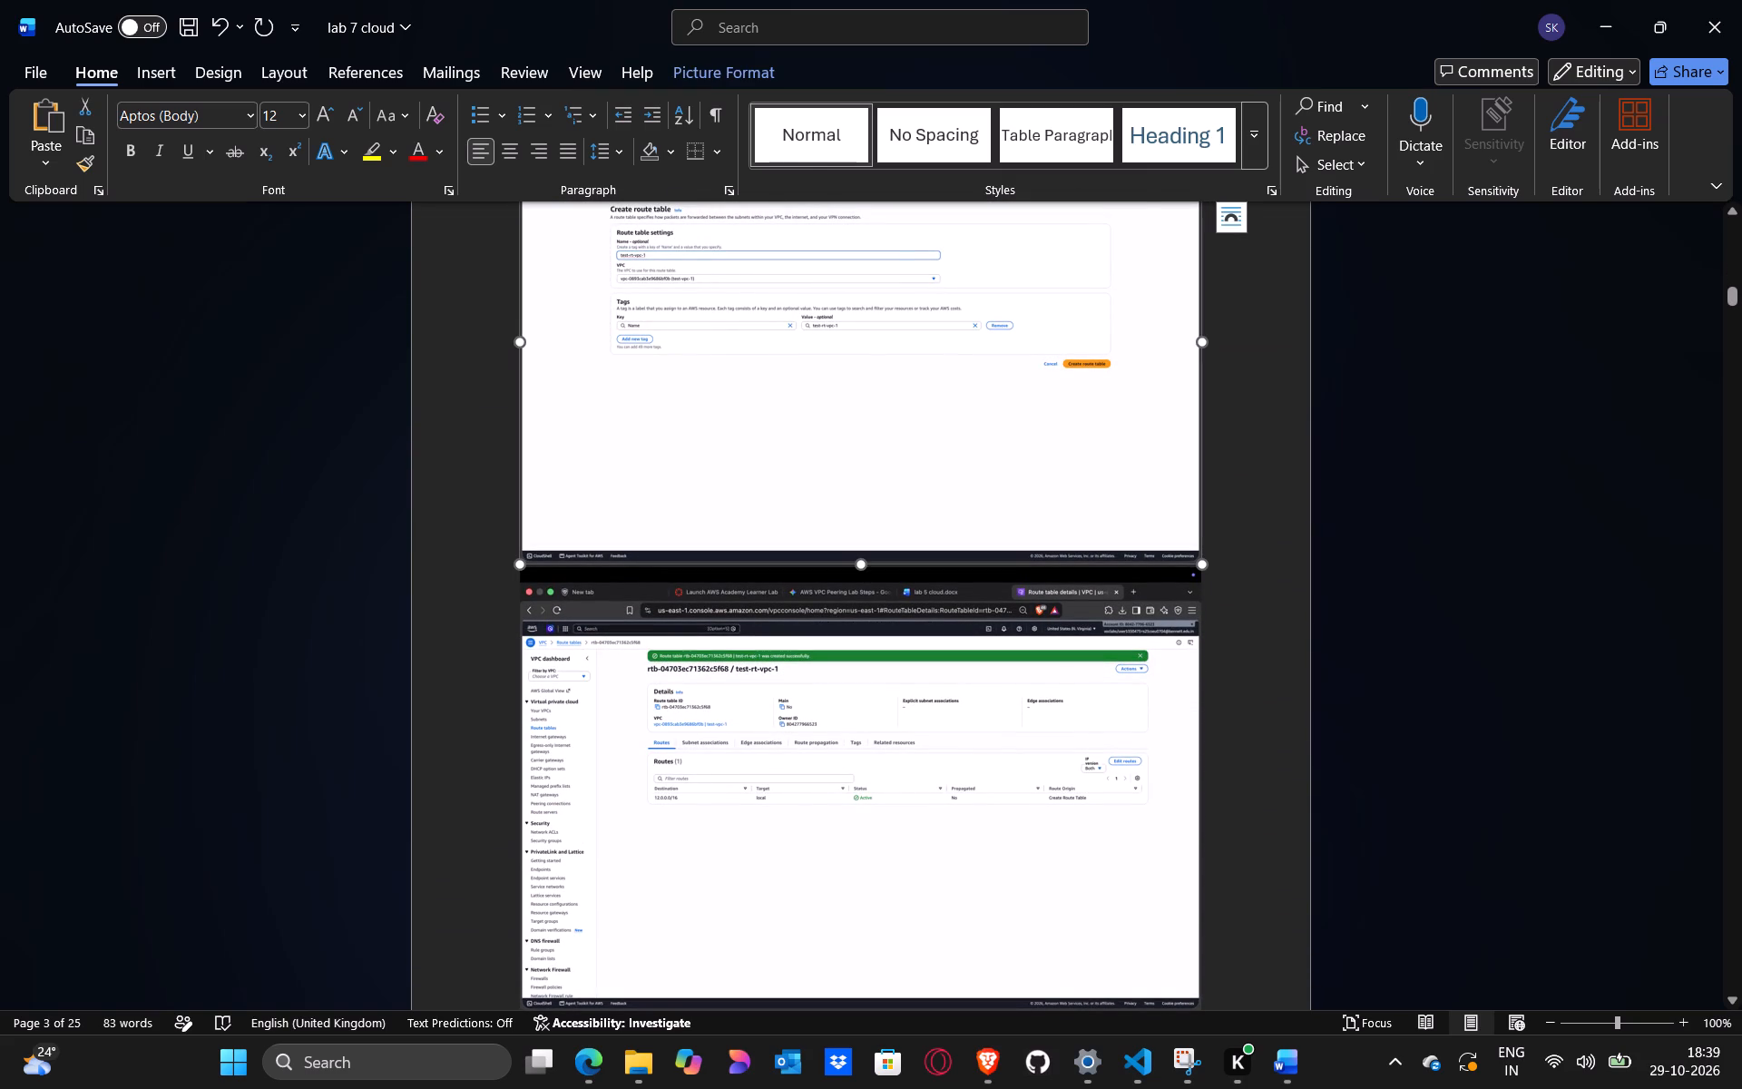
key(BackSpace)
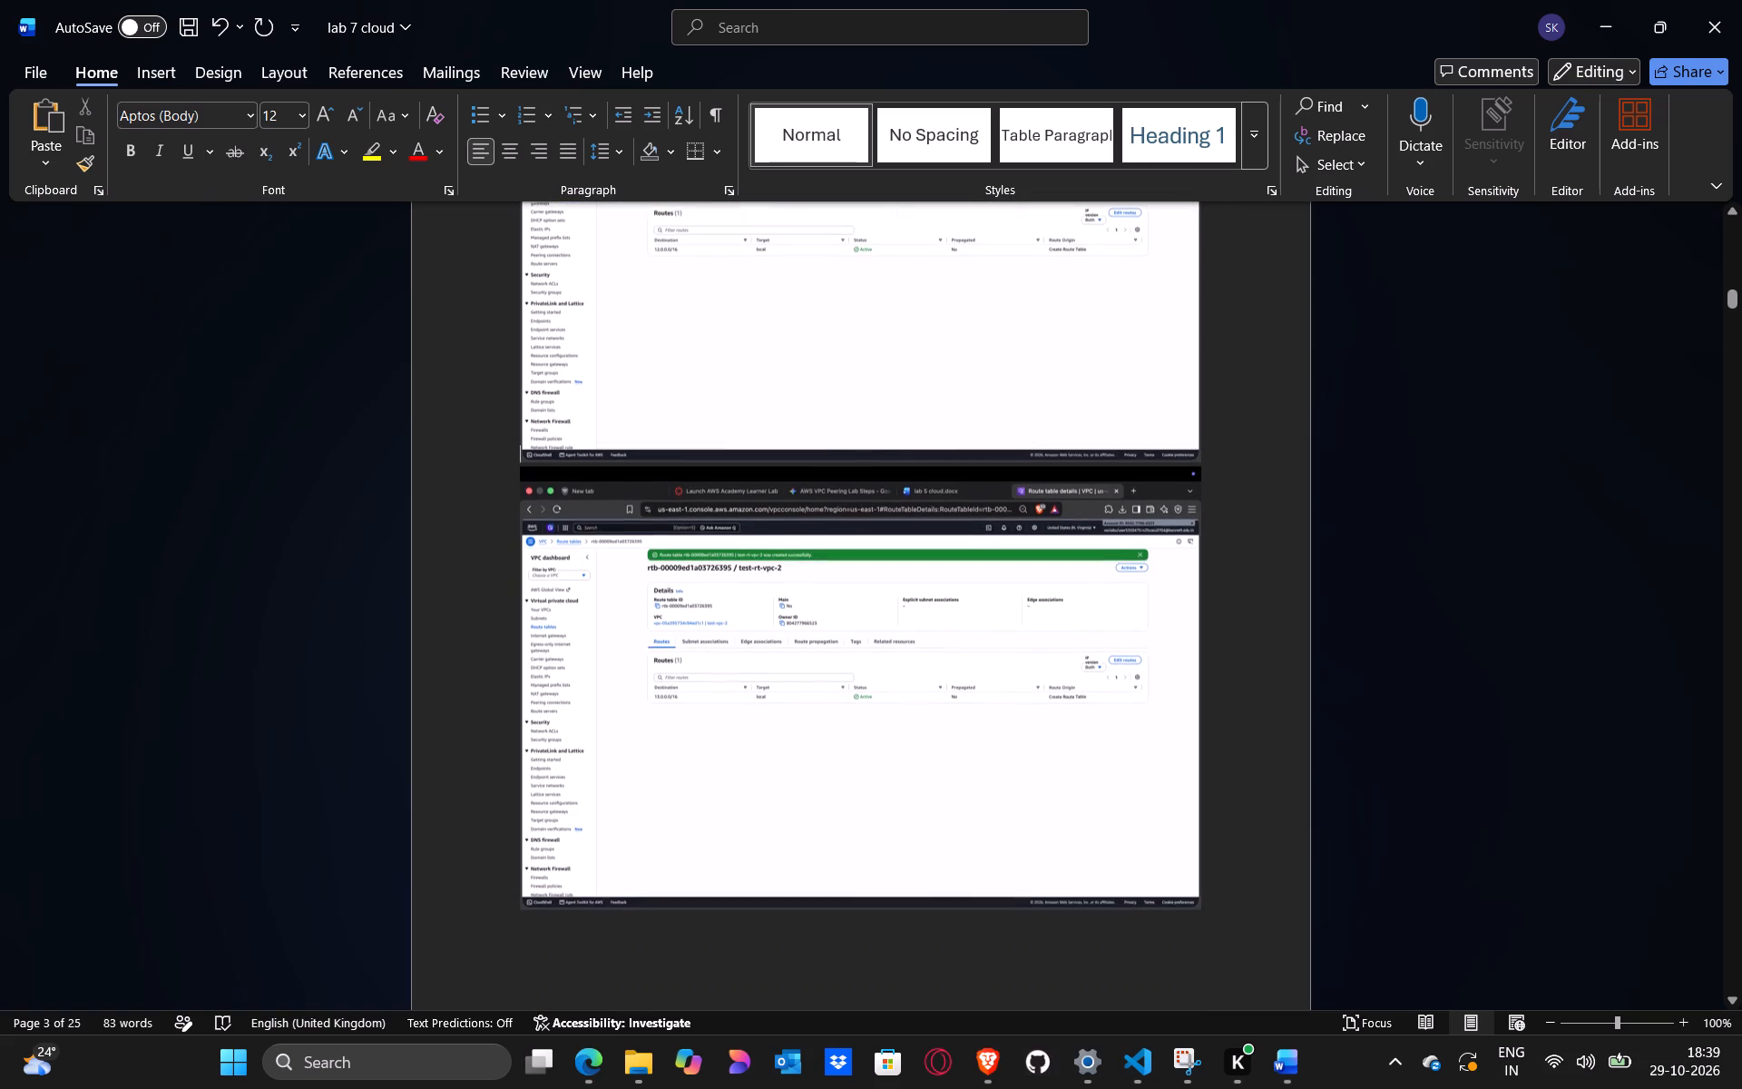
scroll(927, 449, down, 2)
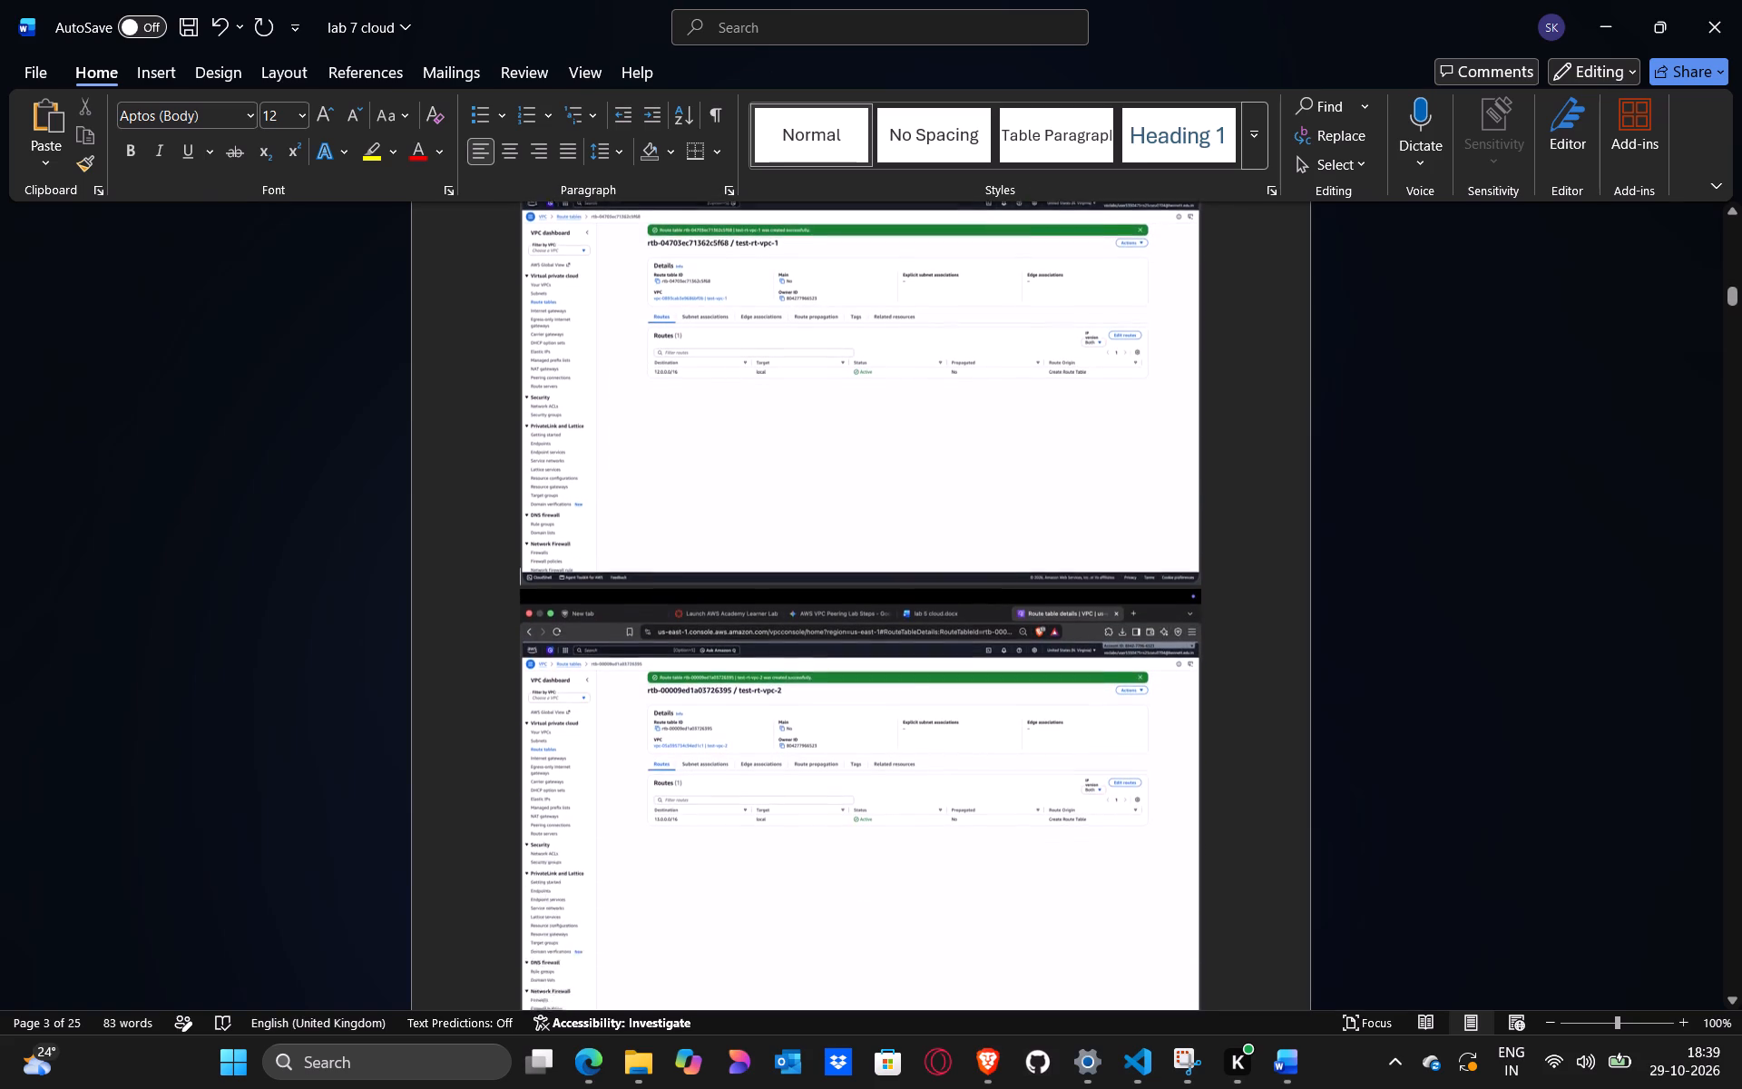
scroll(927, 449, down, 2)
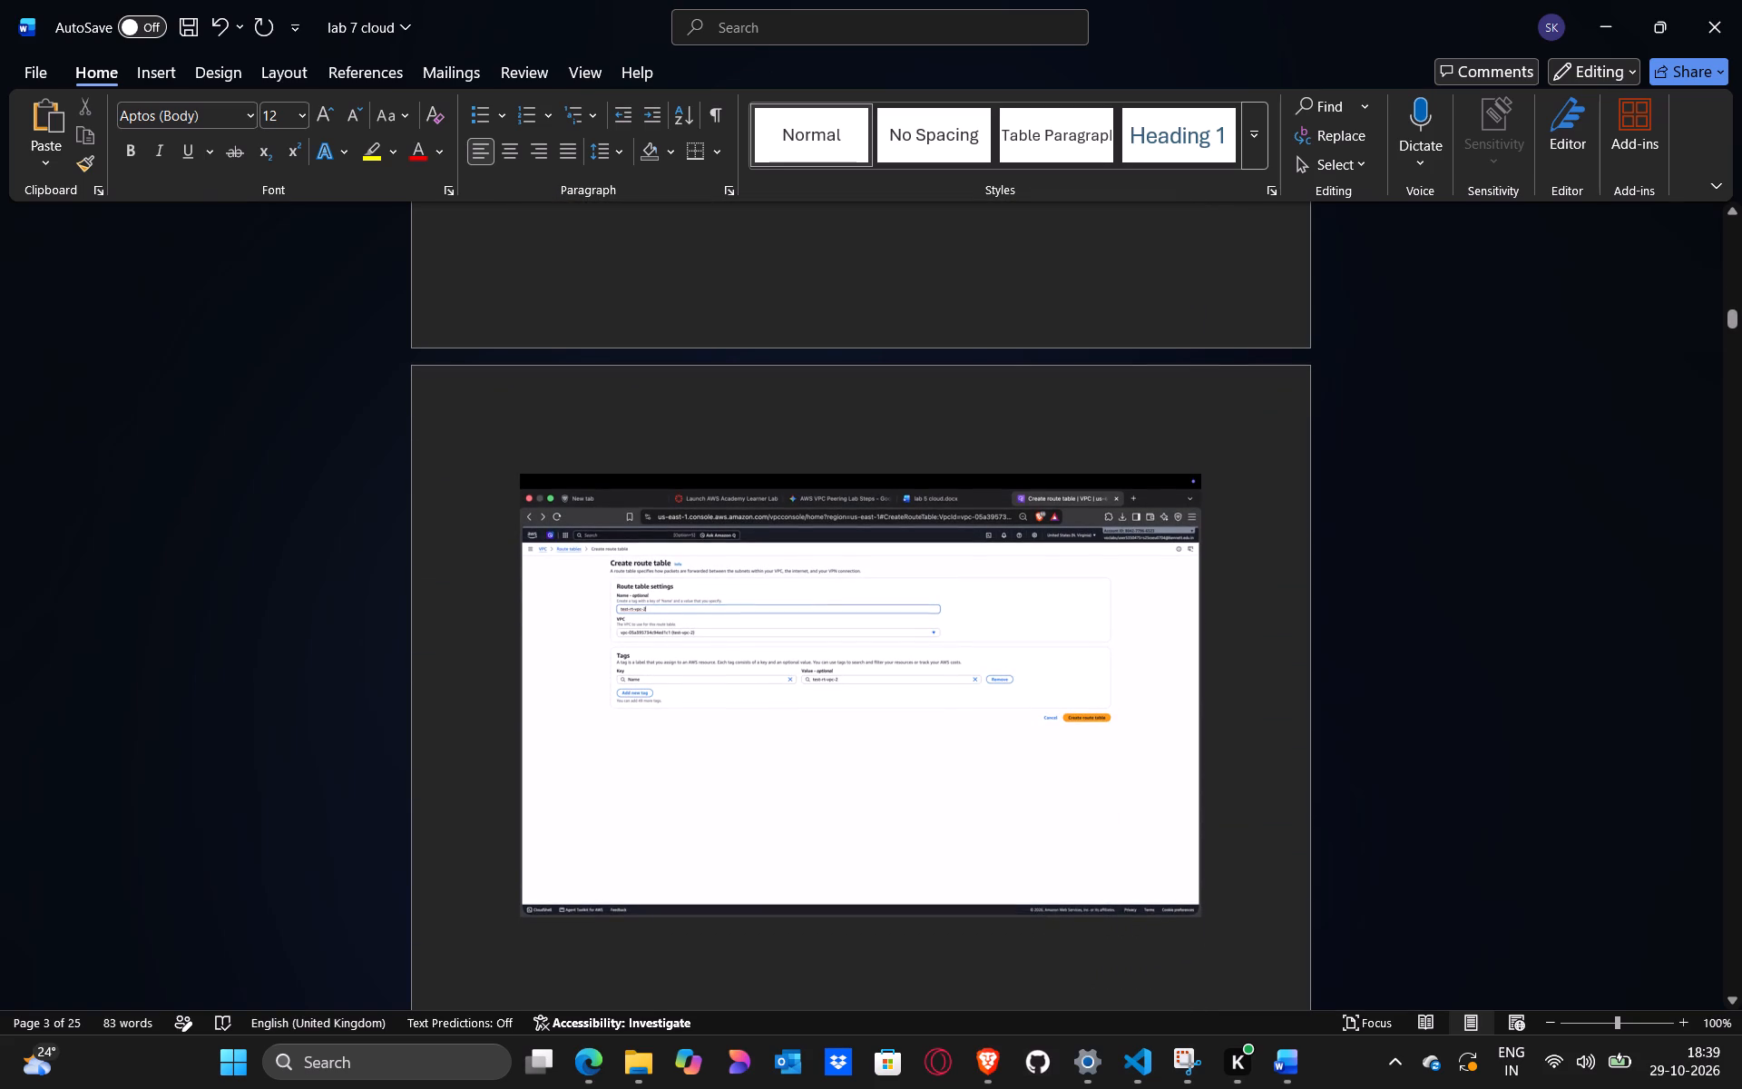
click(903, 505)
key(BackSpace)
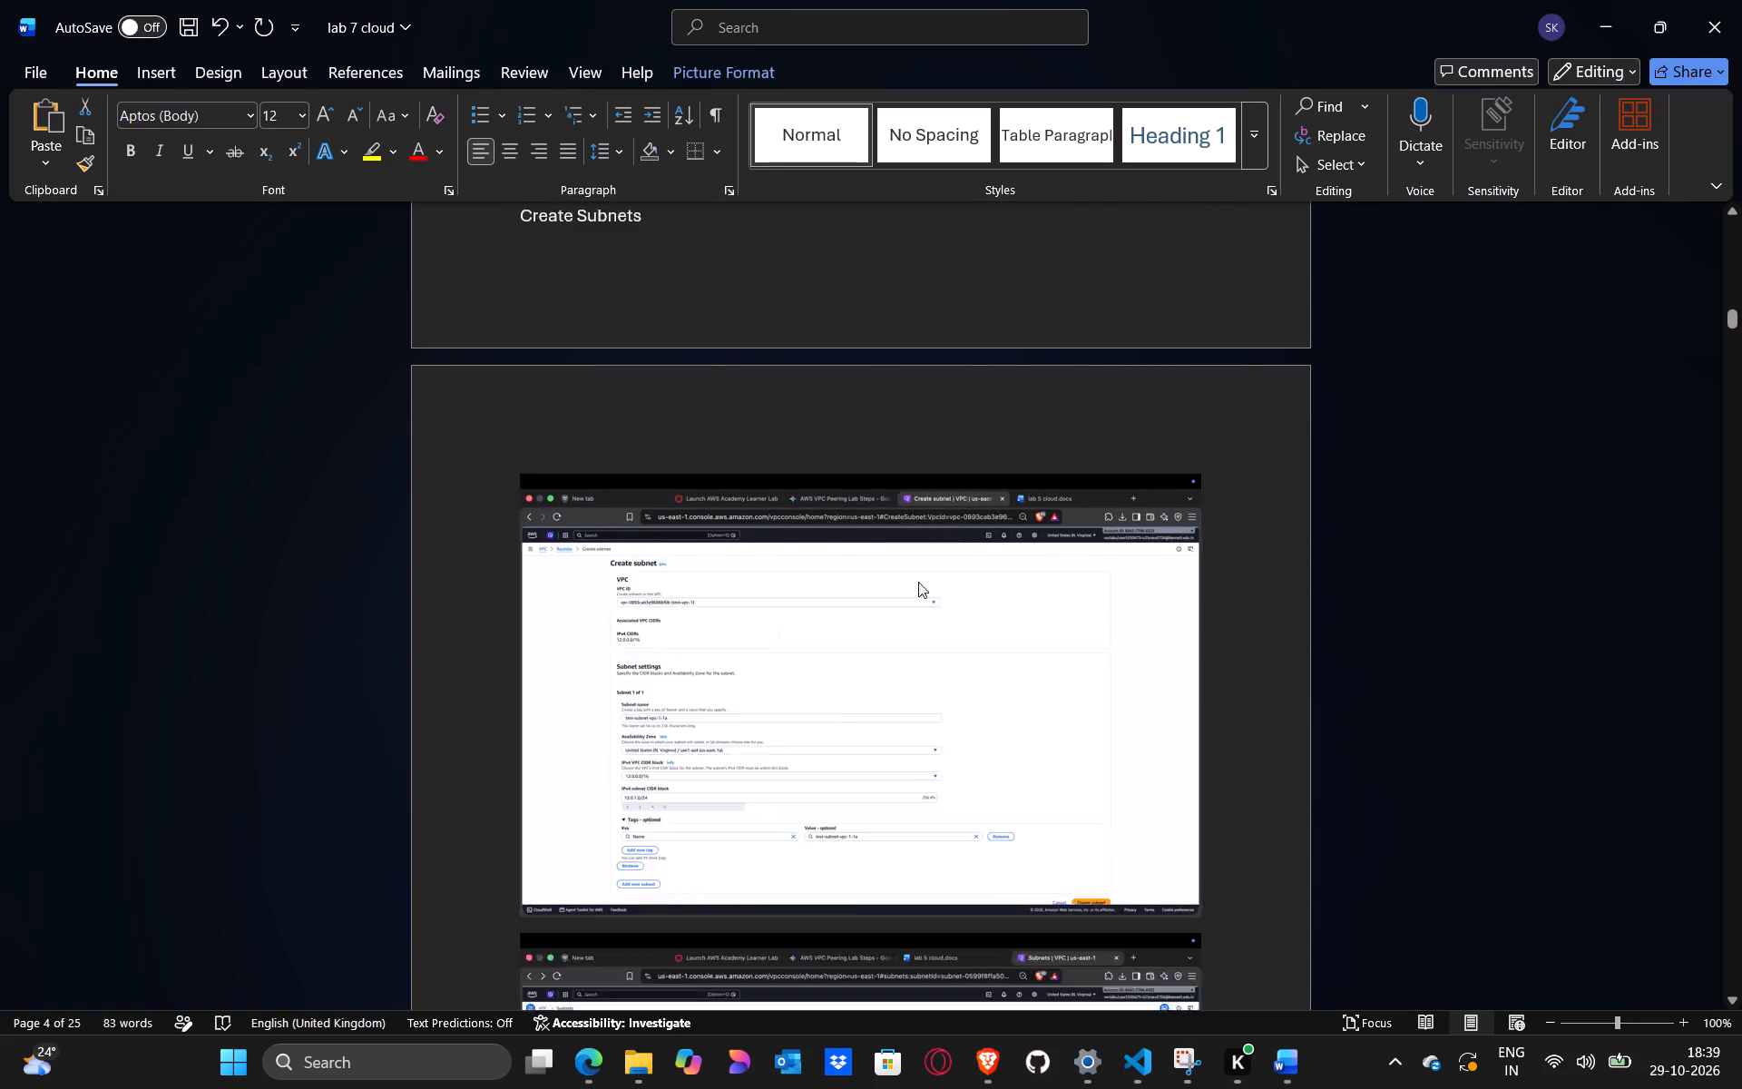
Delete the Create subnet form screenshot for test-vpc-1 under the Create Subnets heading.
scroll(918, 582, down, 1)
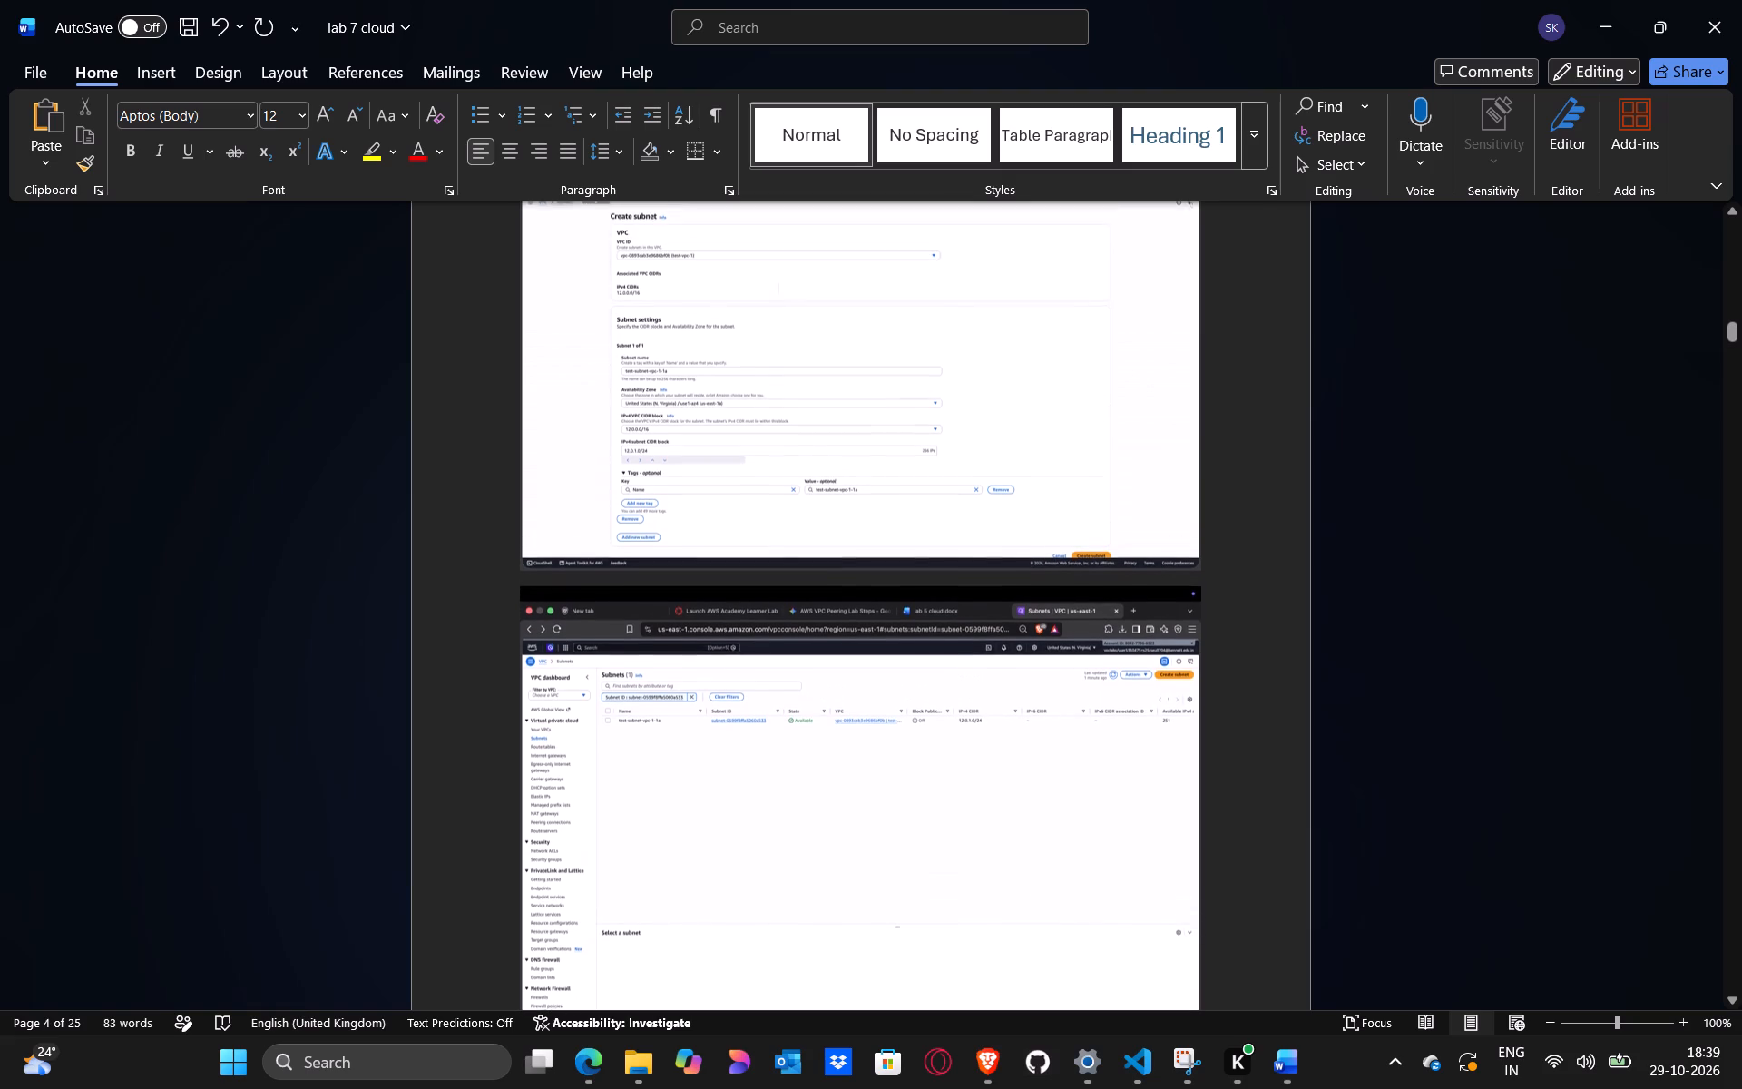
click(915, 566)
key(BackSpace)
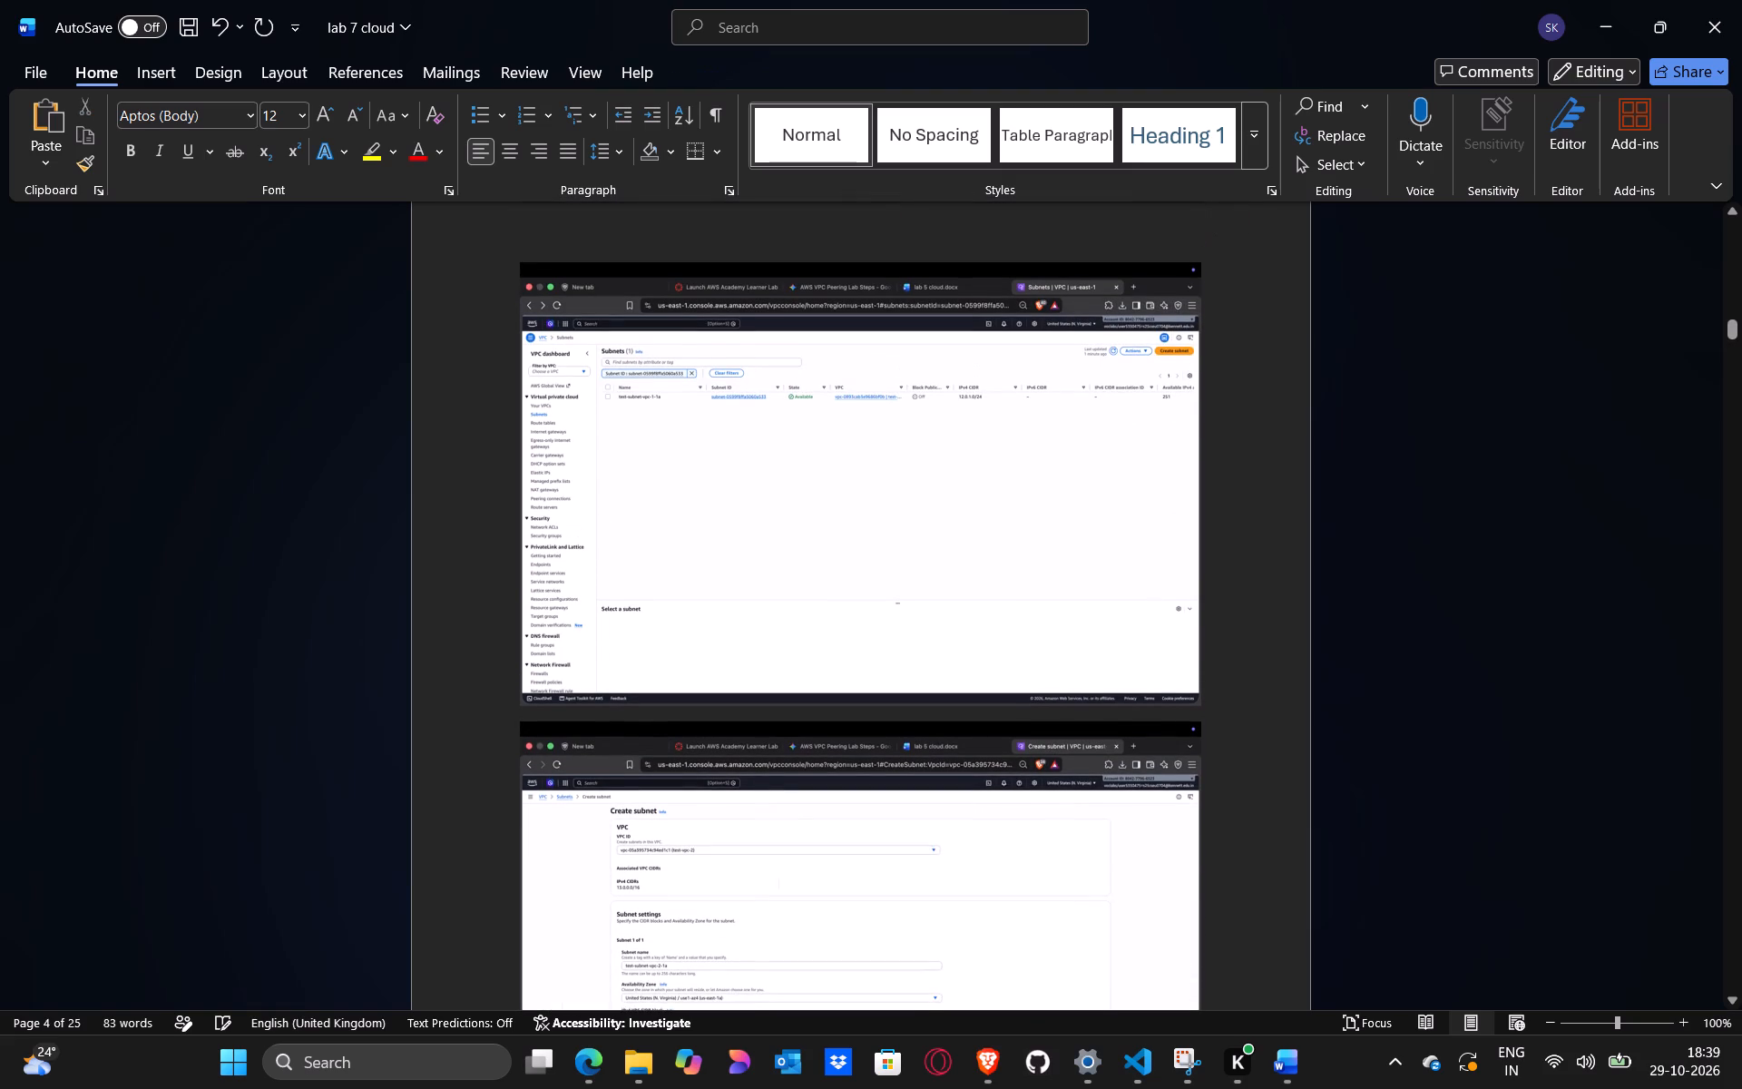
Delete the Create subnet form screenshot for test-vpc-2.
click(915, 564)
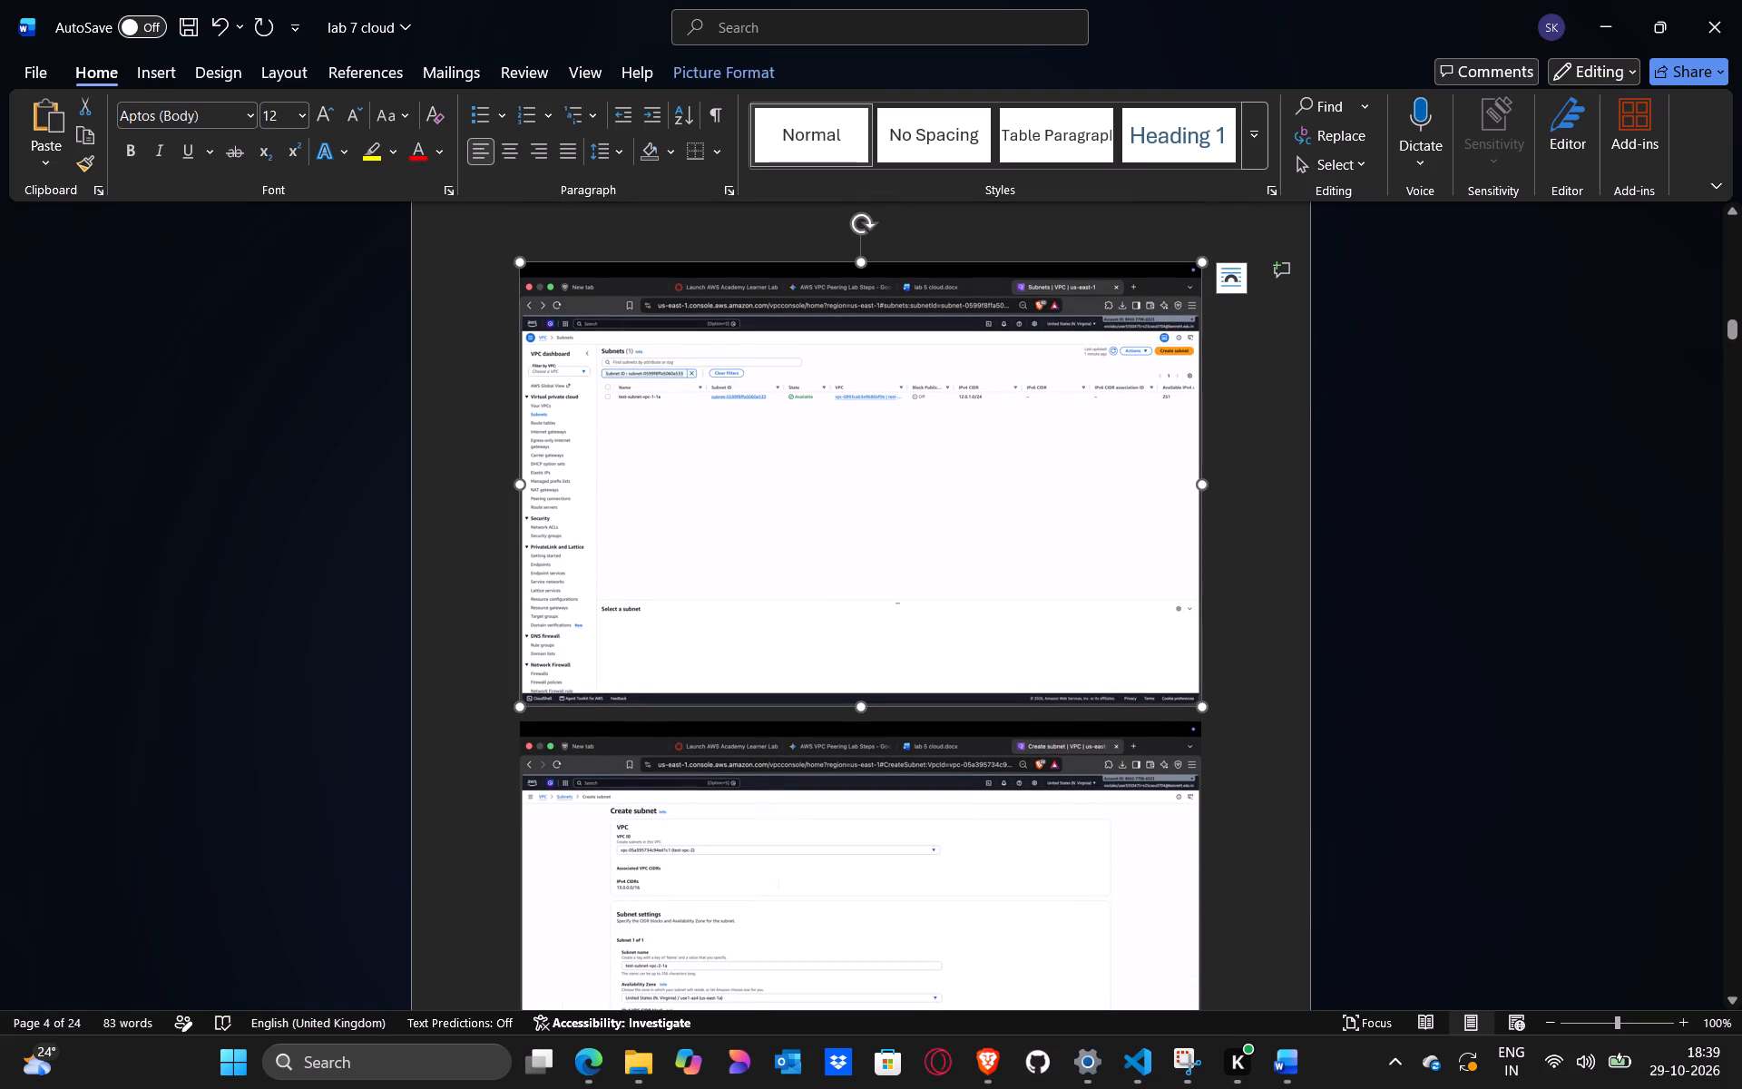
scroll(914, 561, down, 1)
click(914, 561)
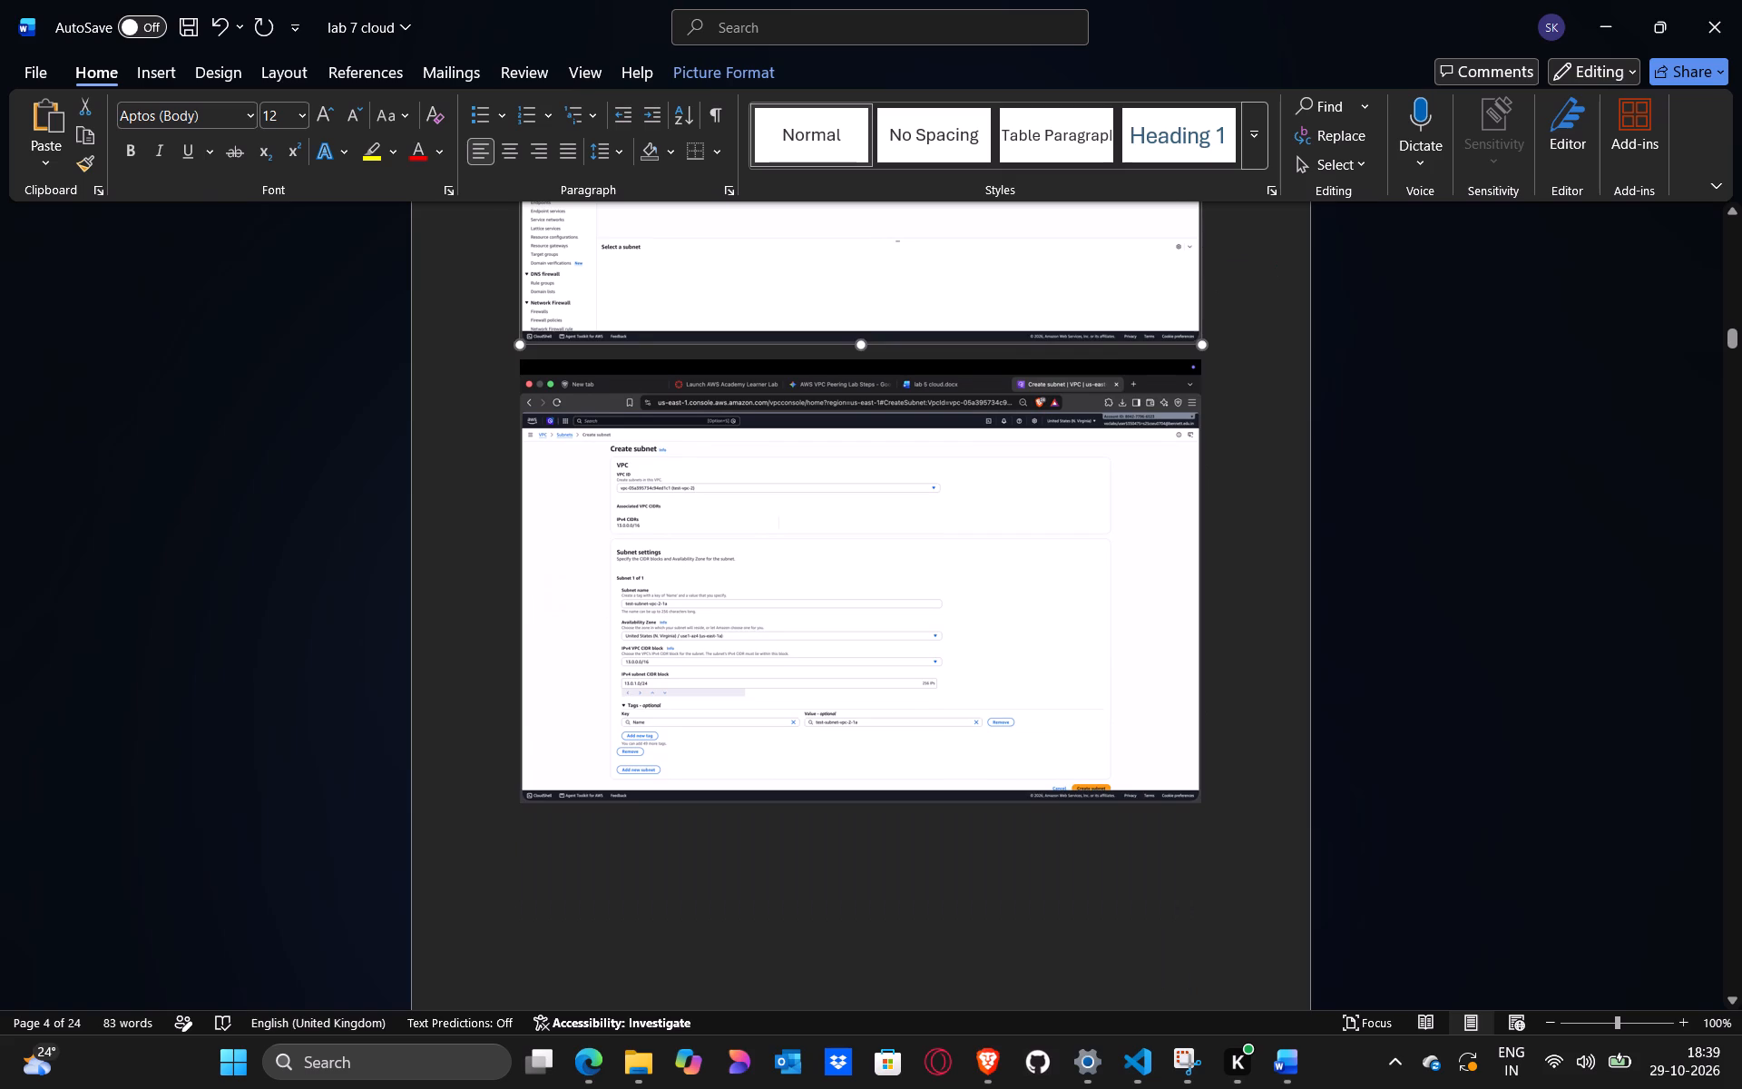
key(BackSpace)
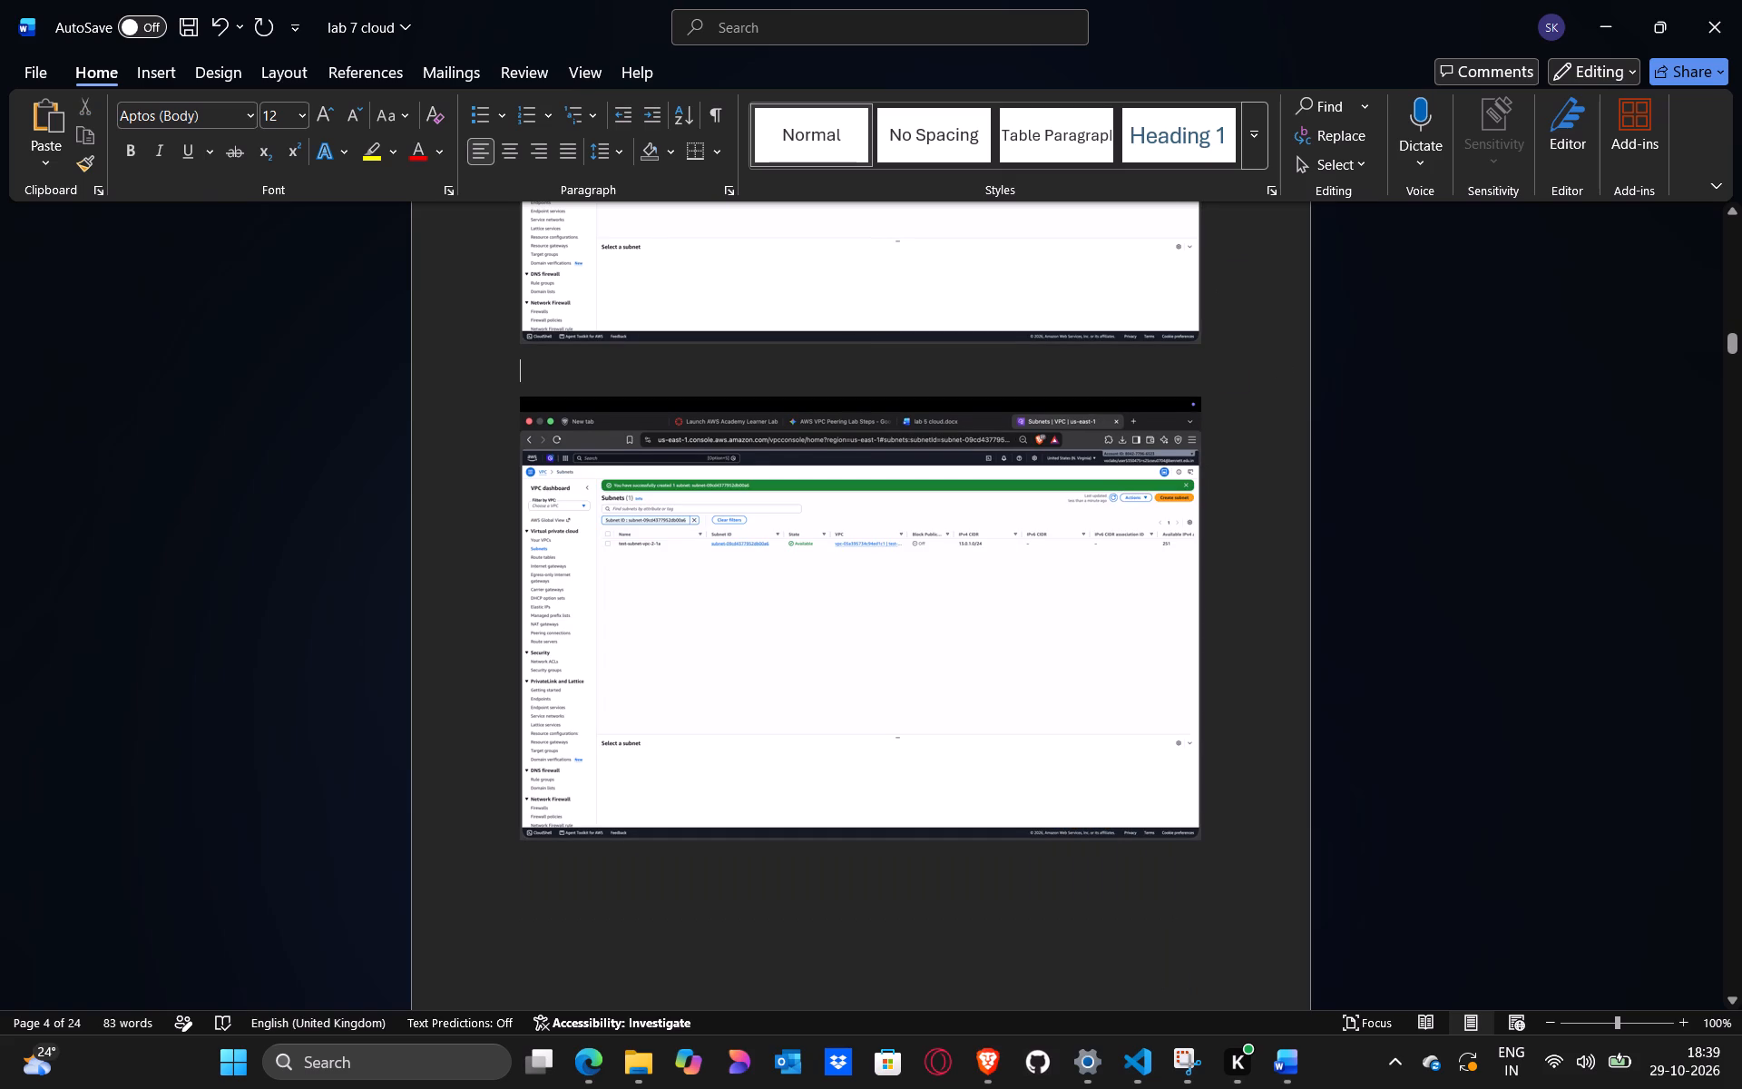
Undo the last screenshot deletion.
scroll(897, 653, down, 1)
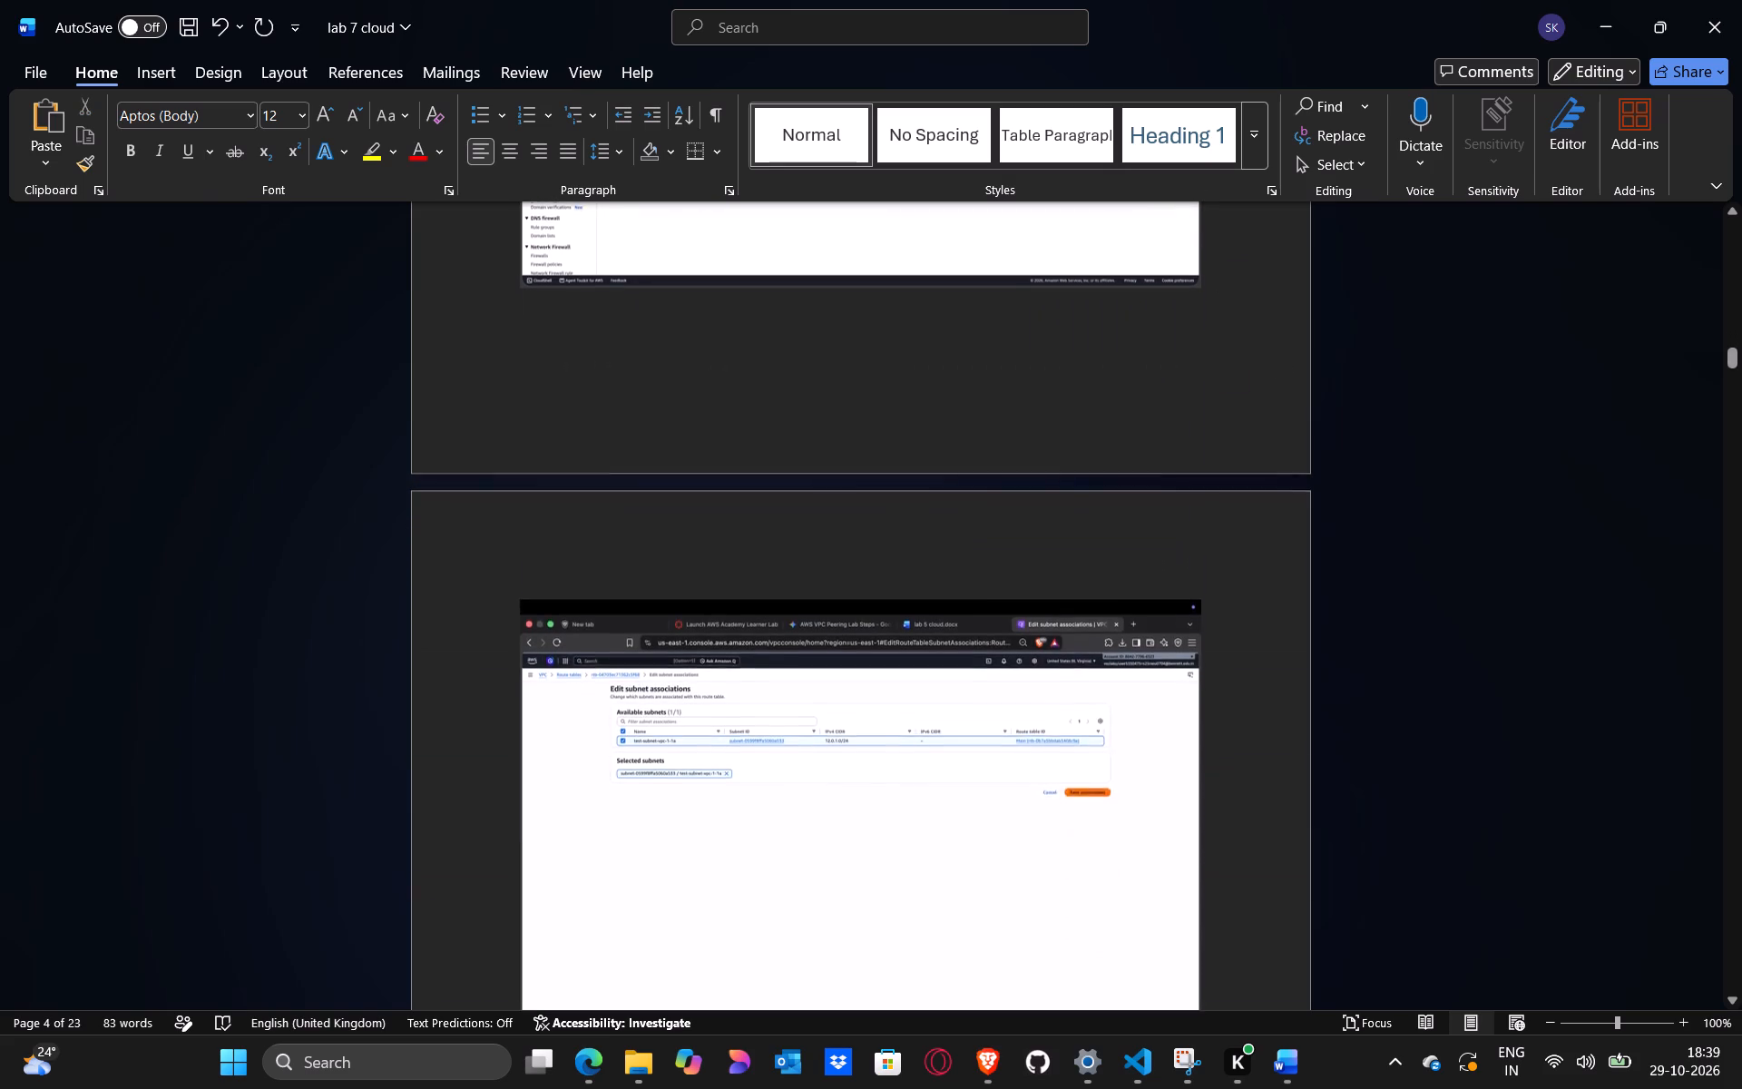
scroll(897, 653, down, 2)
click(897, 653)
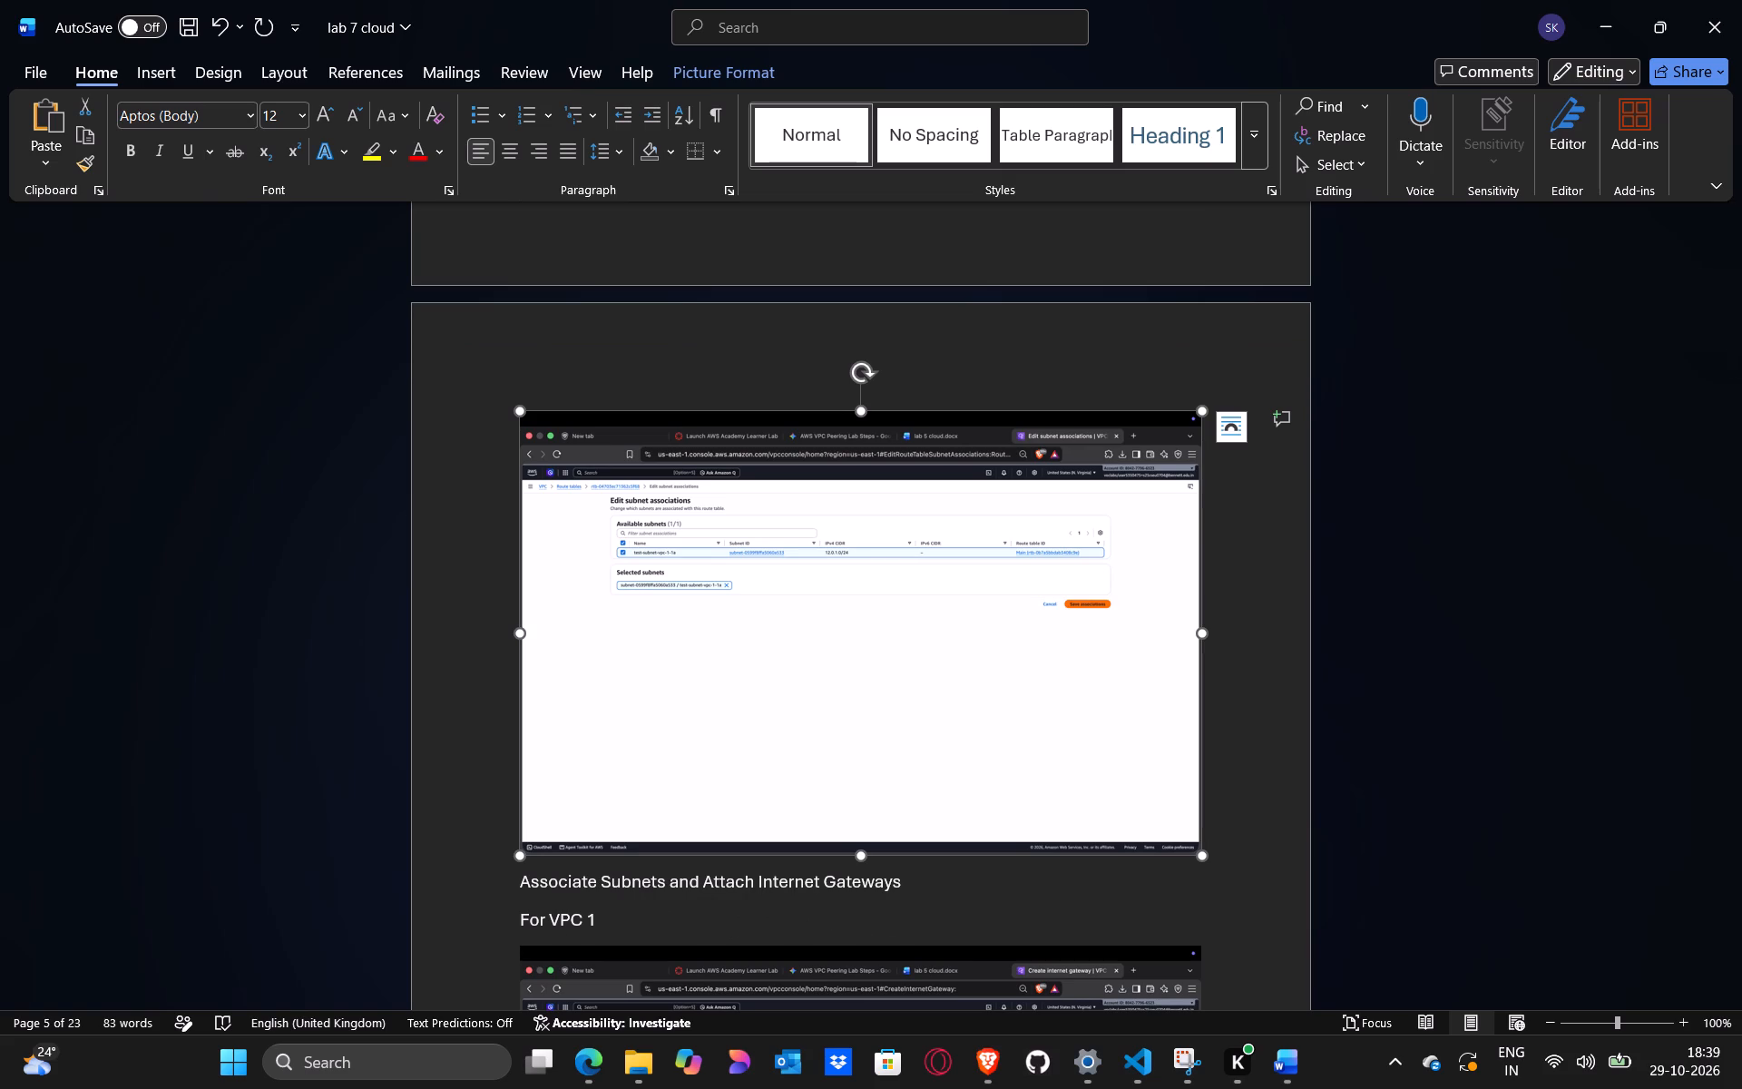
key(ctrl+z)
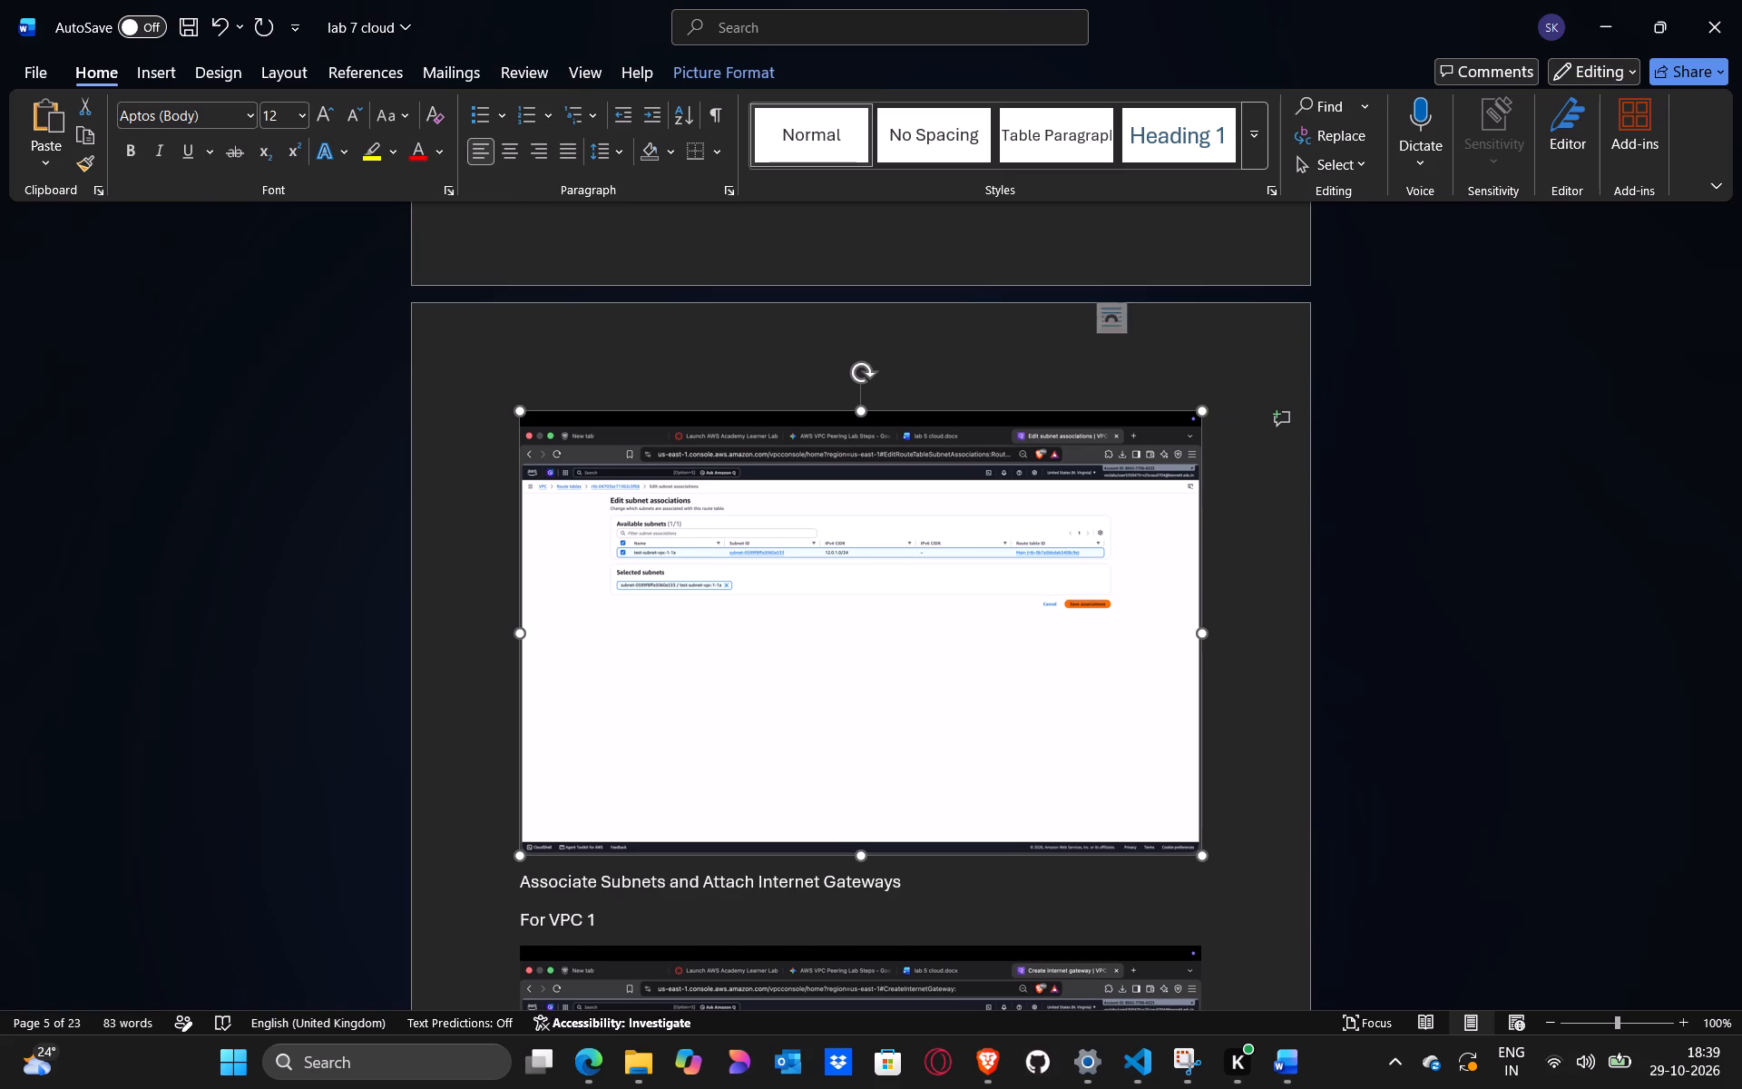
Review the beginning of the lab report, from the header table through the screenshots under Create the Two VPCs.
scroll(897, 653, up, 15)
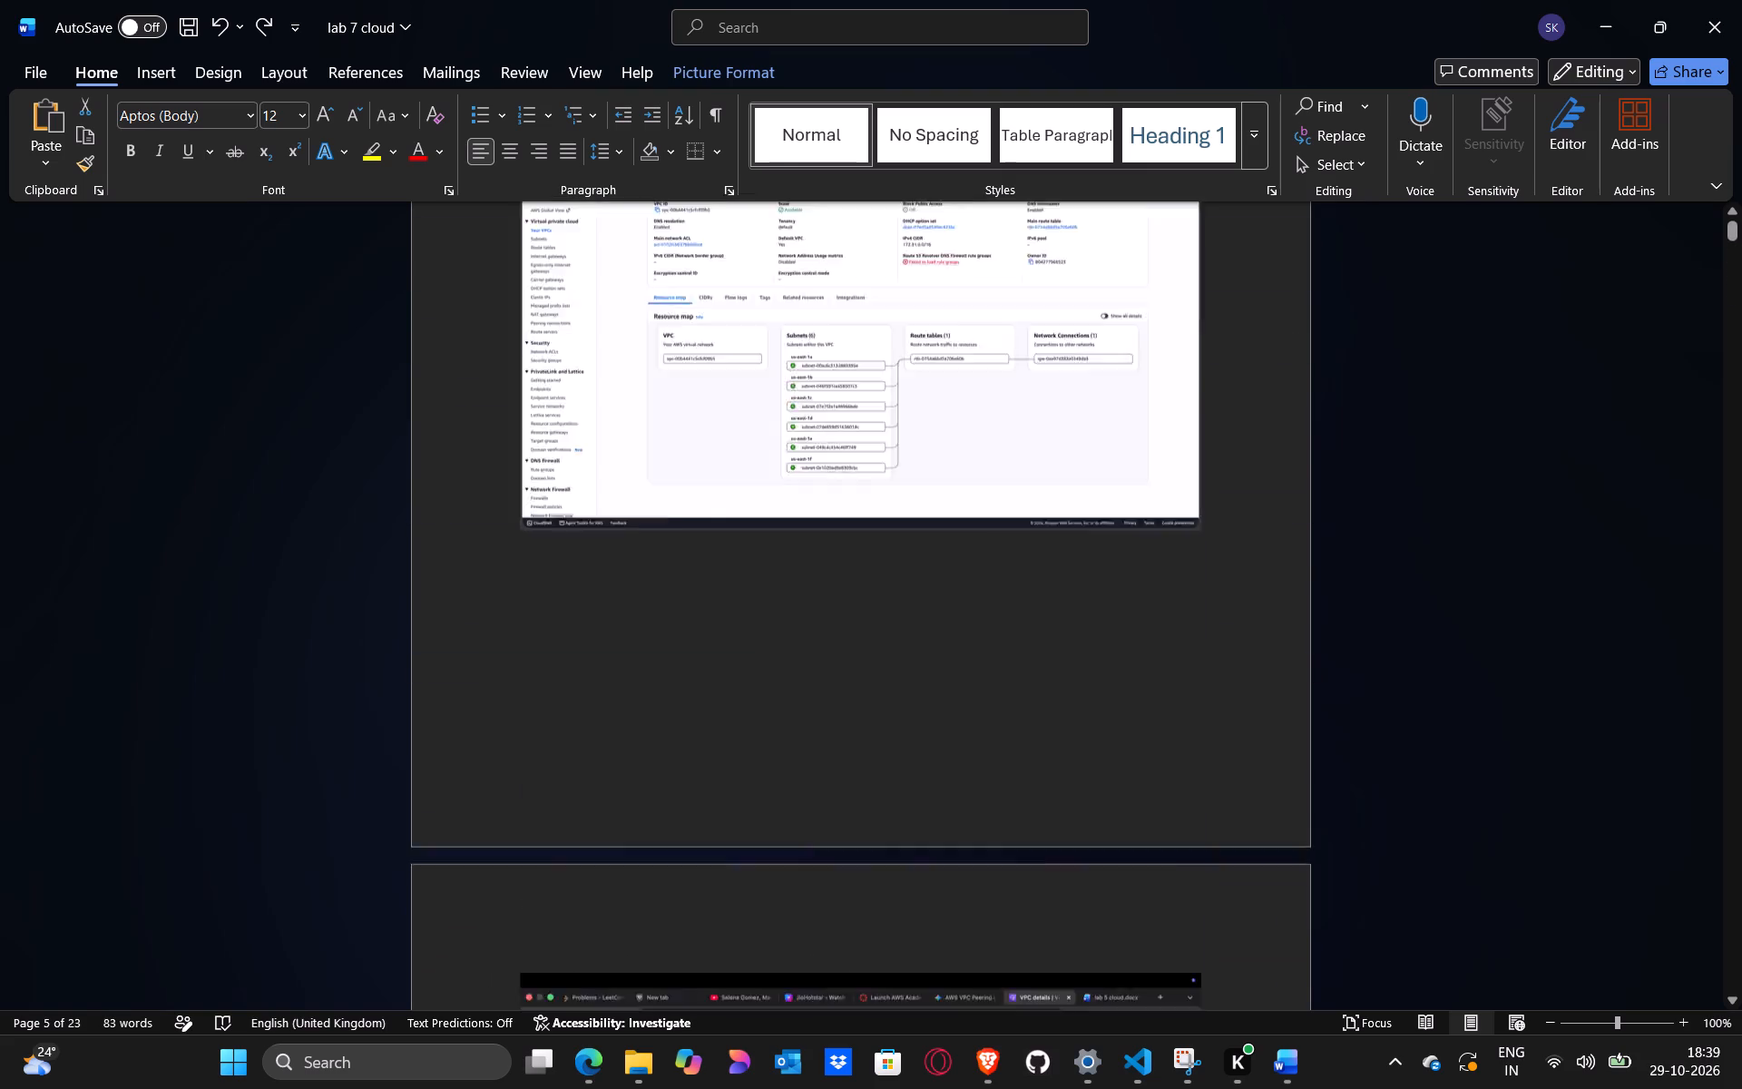
scroll(897, 653, up, 10)
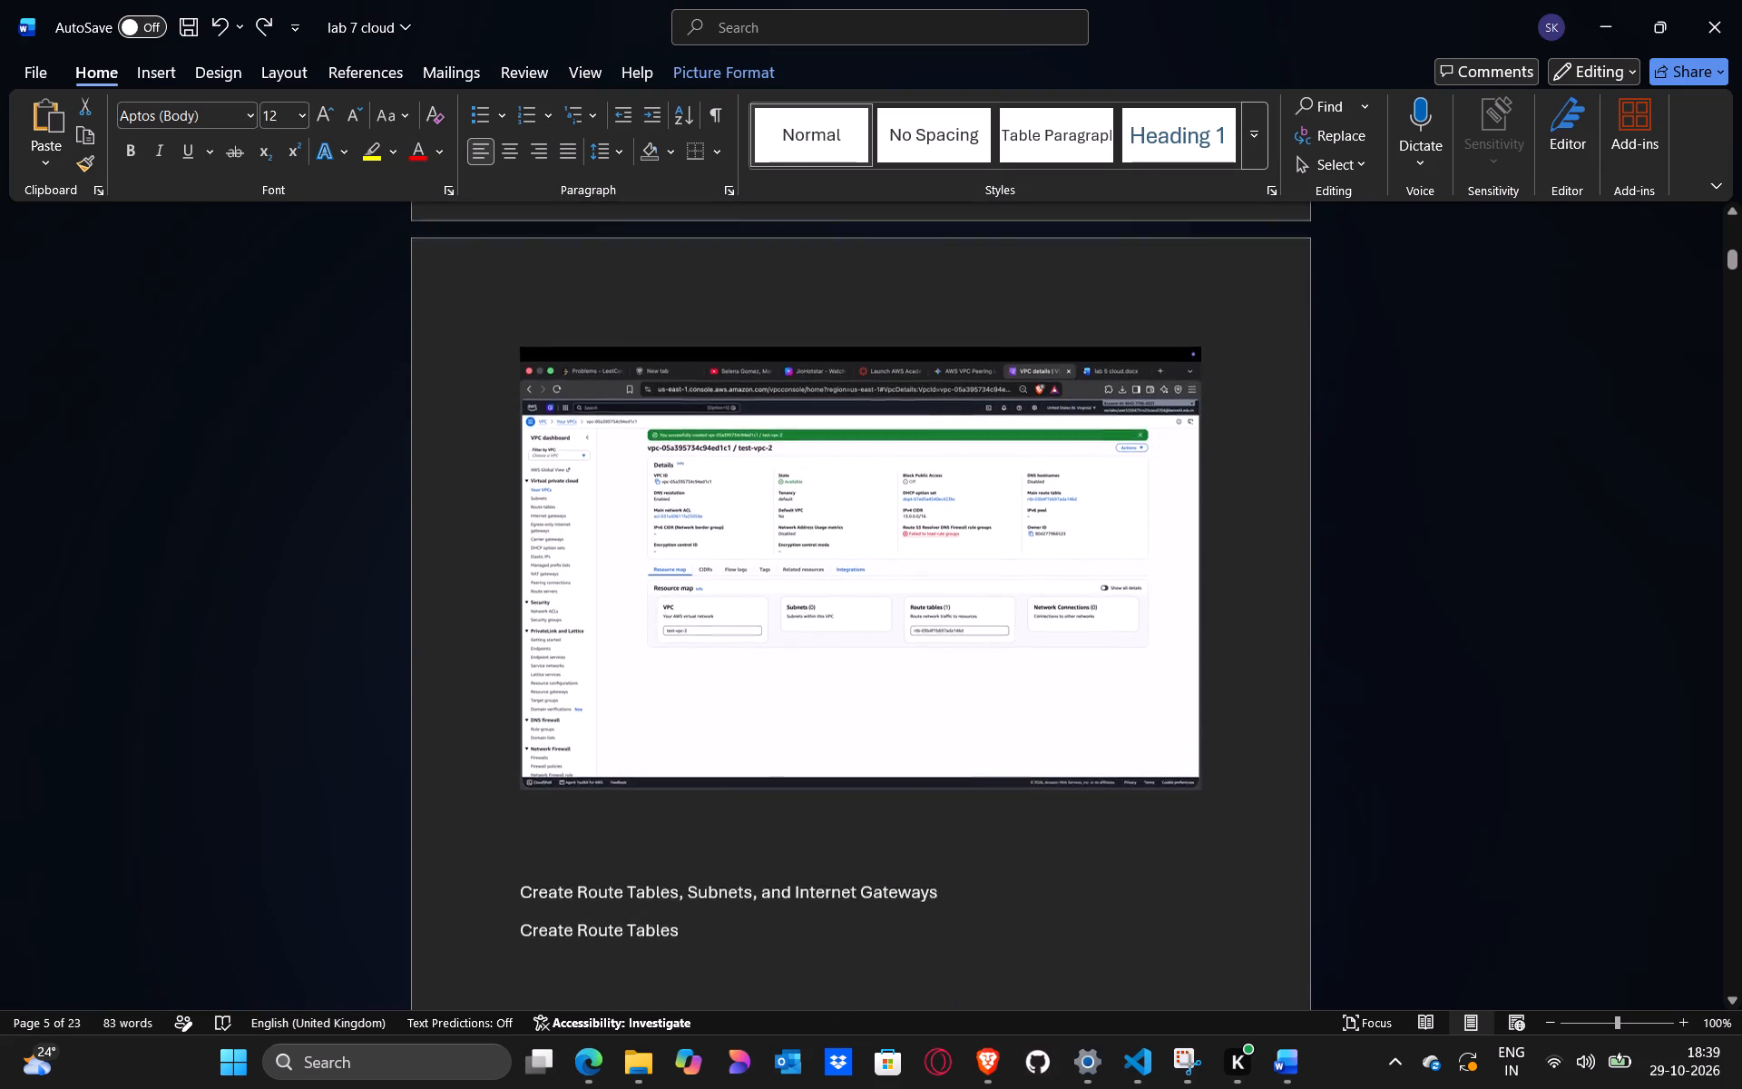
scroll(897, 653, up, 1)
scroll(897, 653, down, 1)
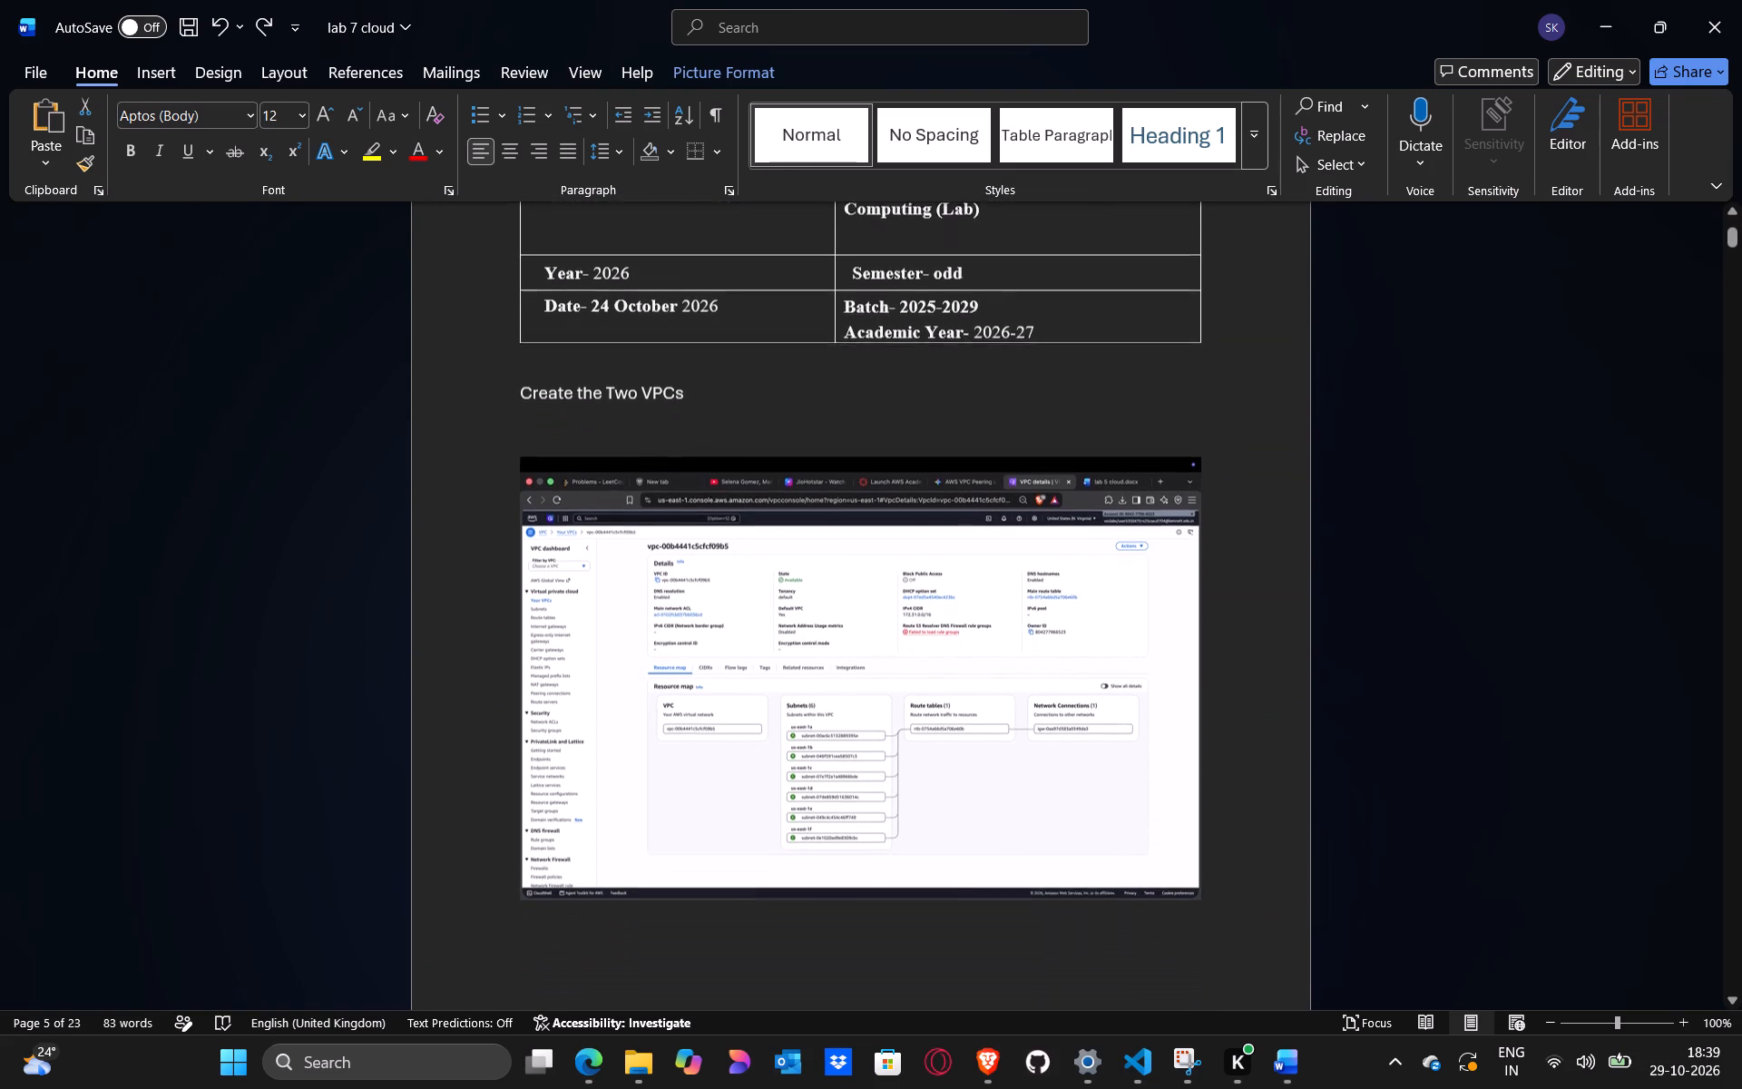
scroll(897, 653, down, 1)
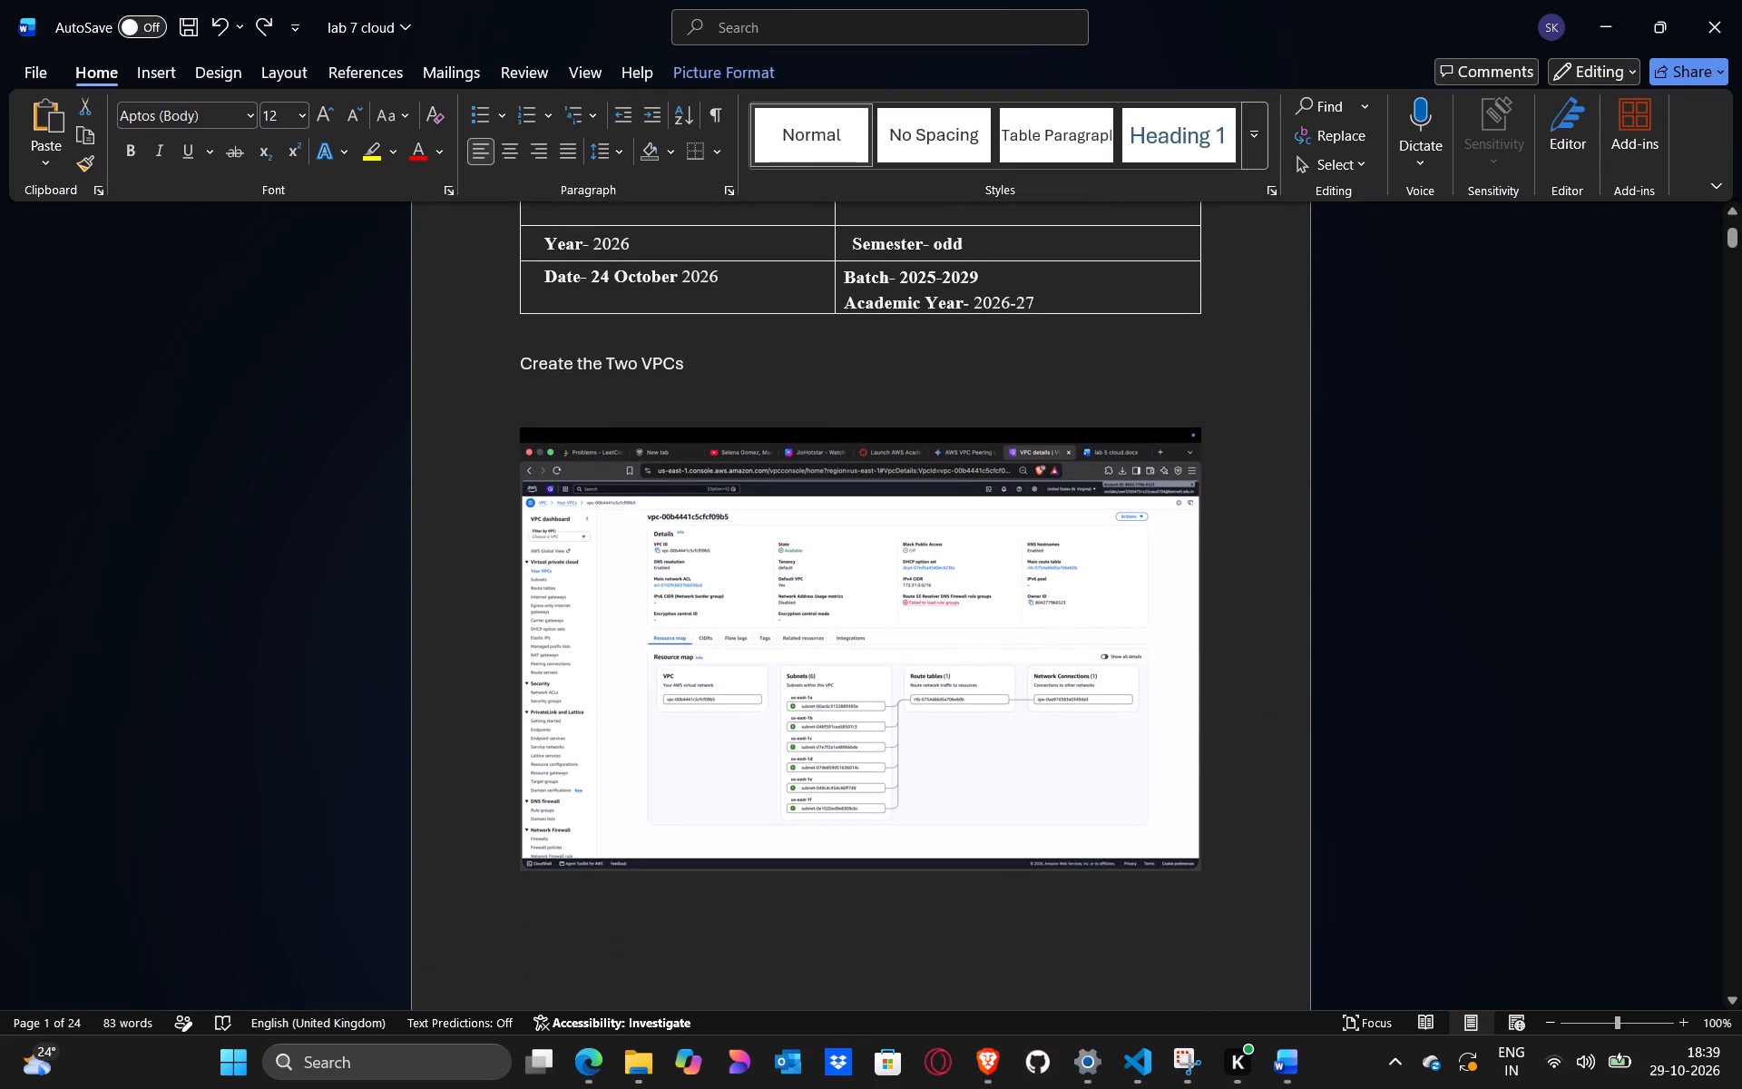
ctrl+scroll(896, 654, up, 5)
scroll(896, 654, up, 1)
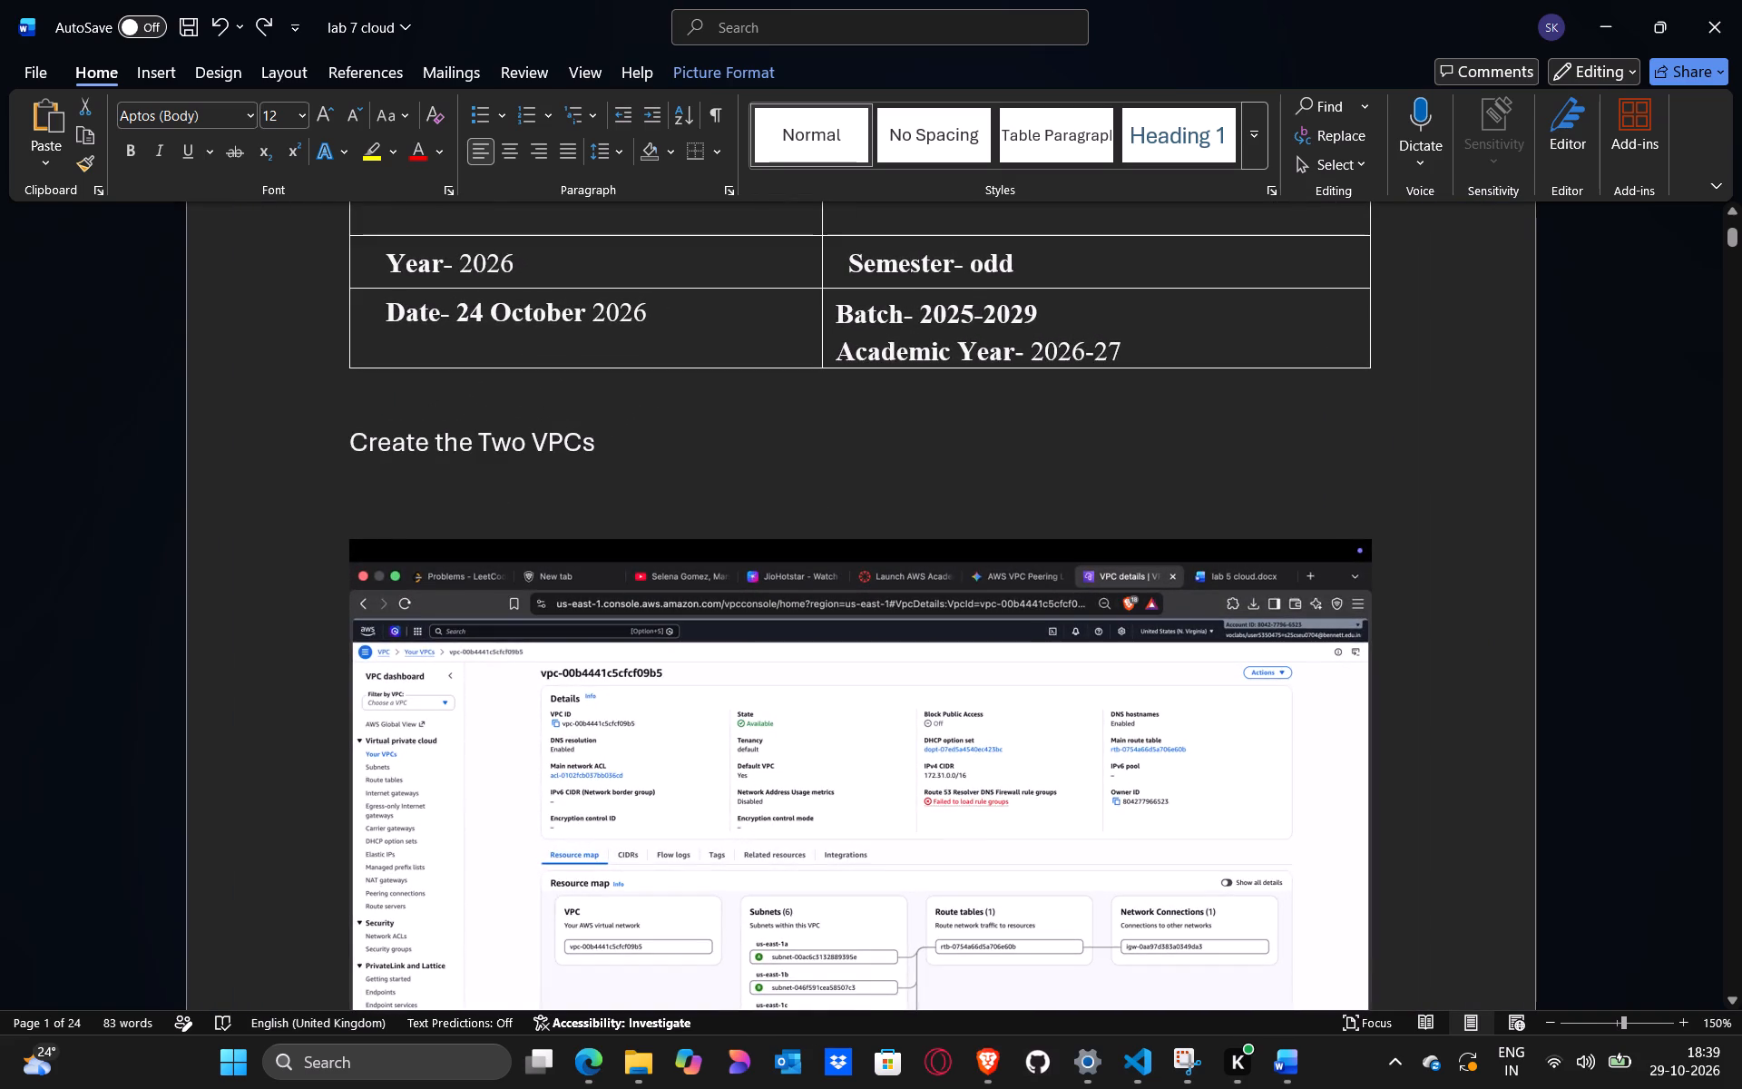
scroll(896, 654, up, 2)
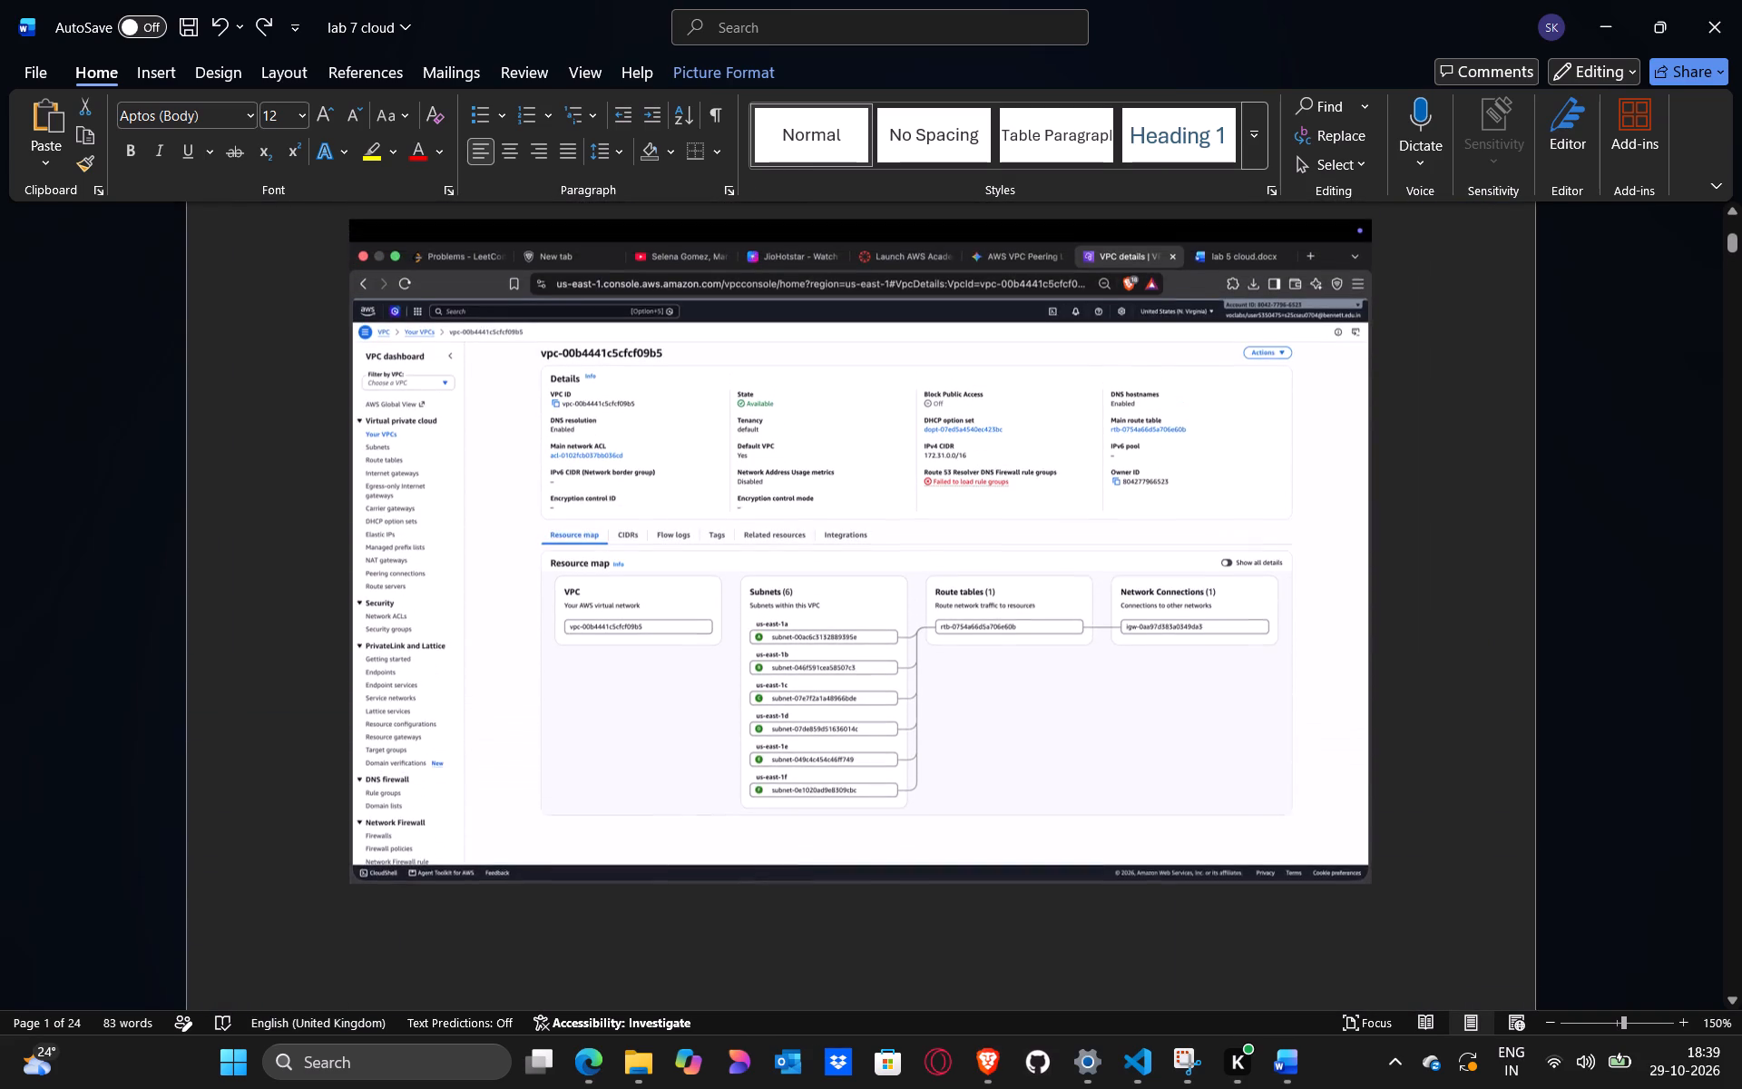
scroll(896, 654, up, 1)
scroll(896, 654, down, 1)
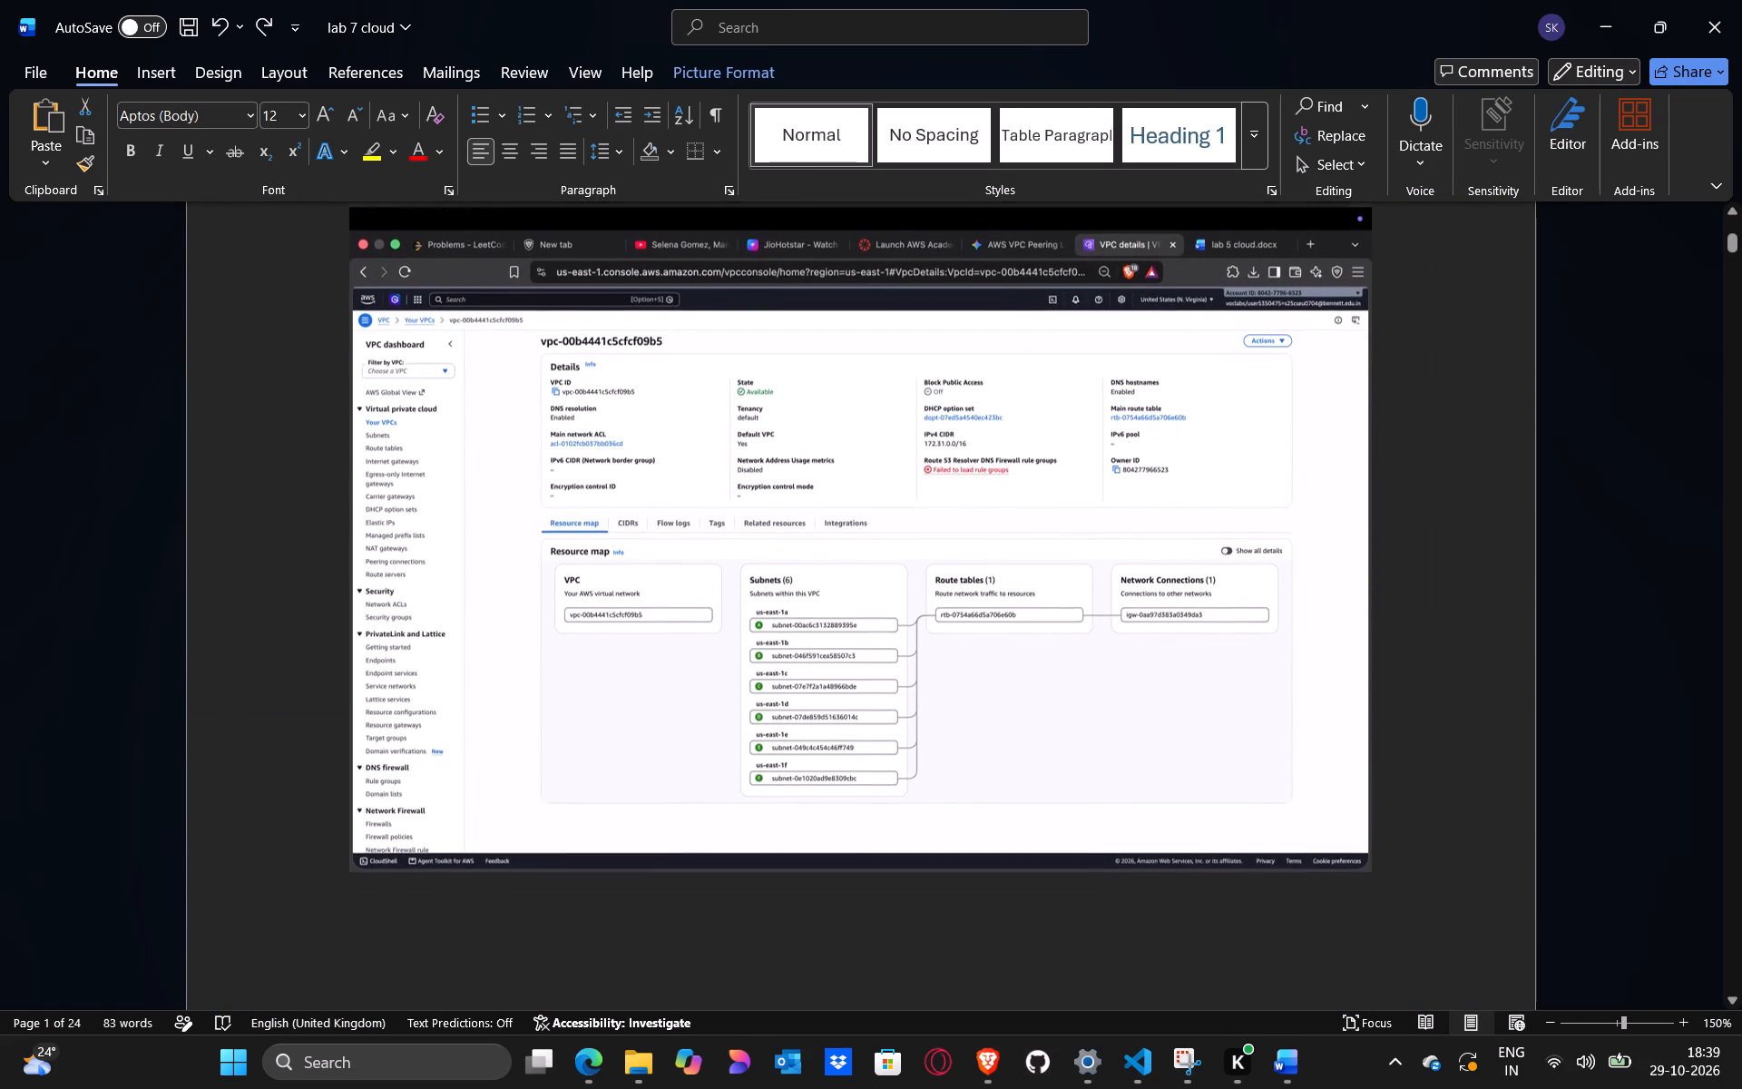
scroll(896, 654, down, 2)
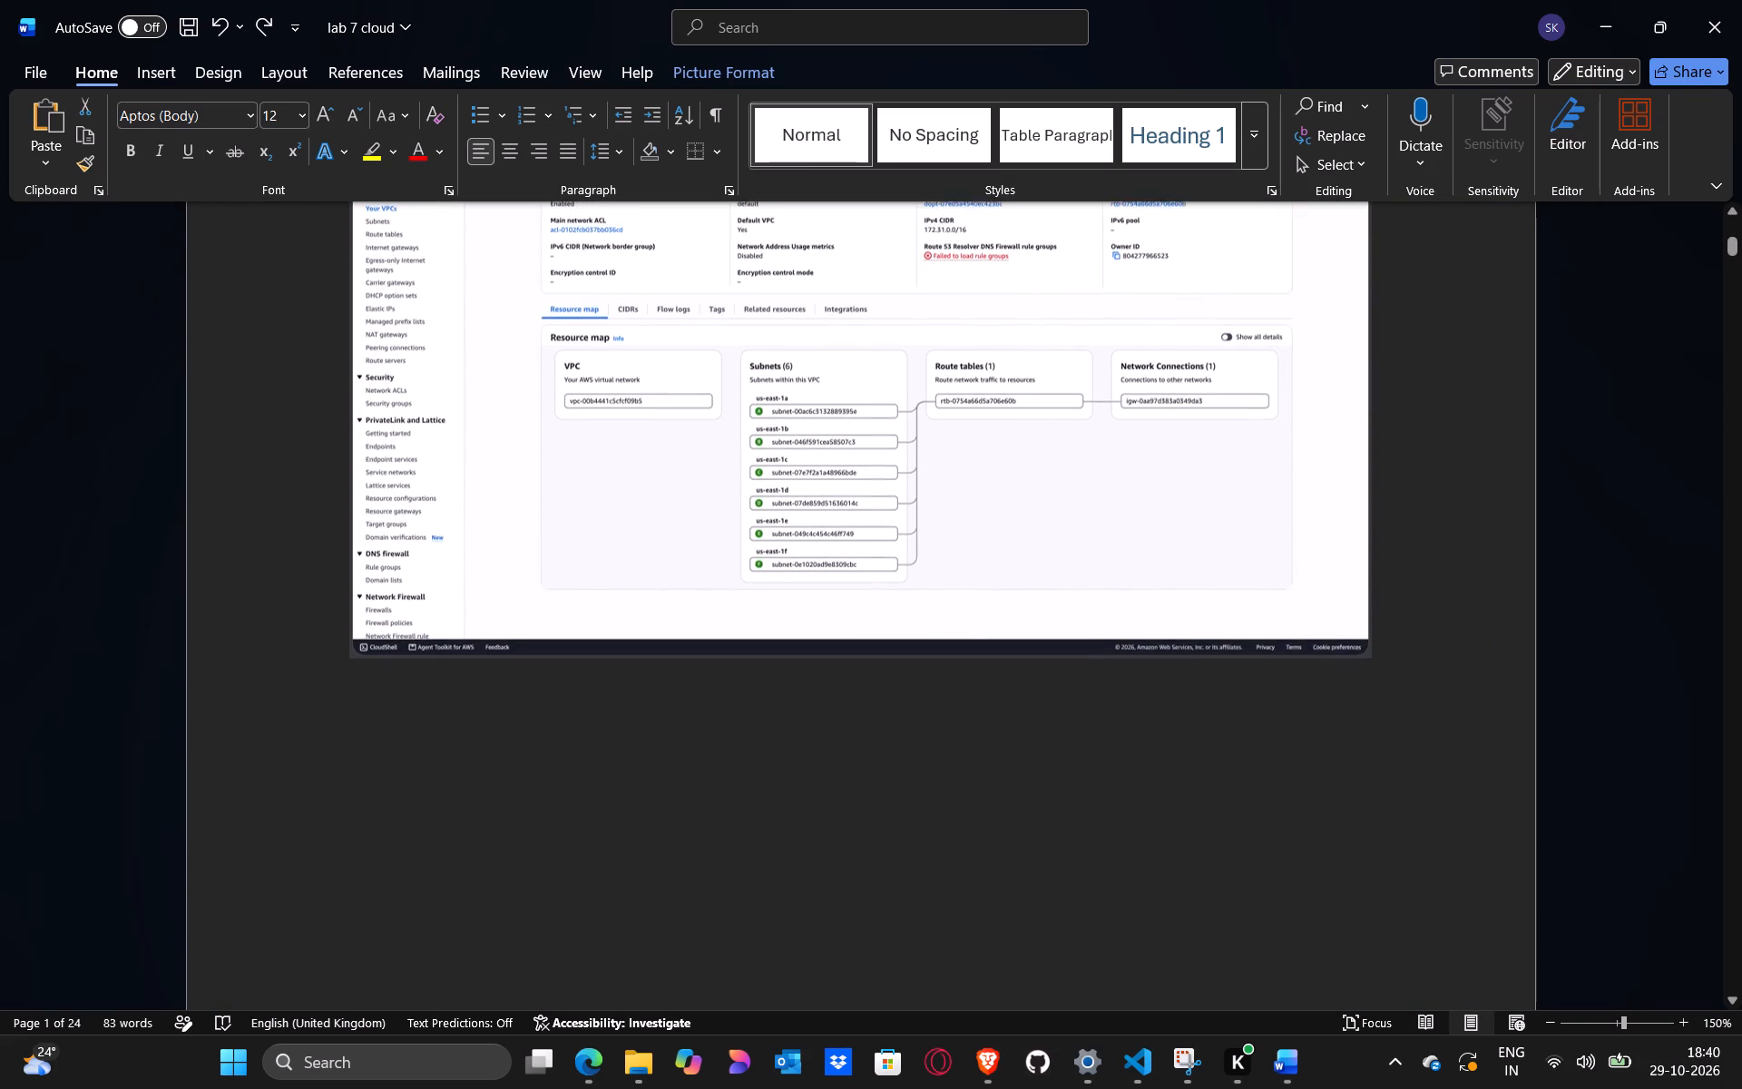
scroll(896, 654, down, 5)
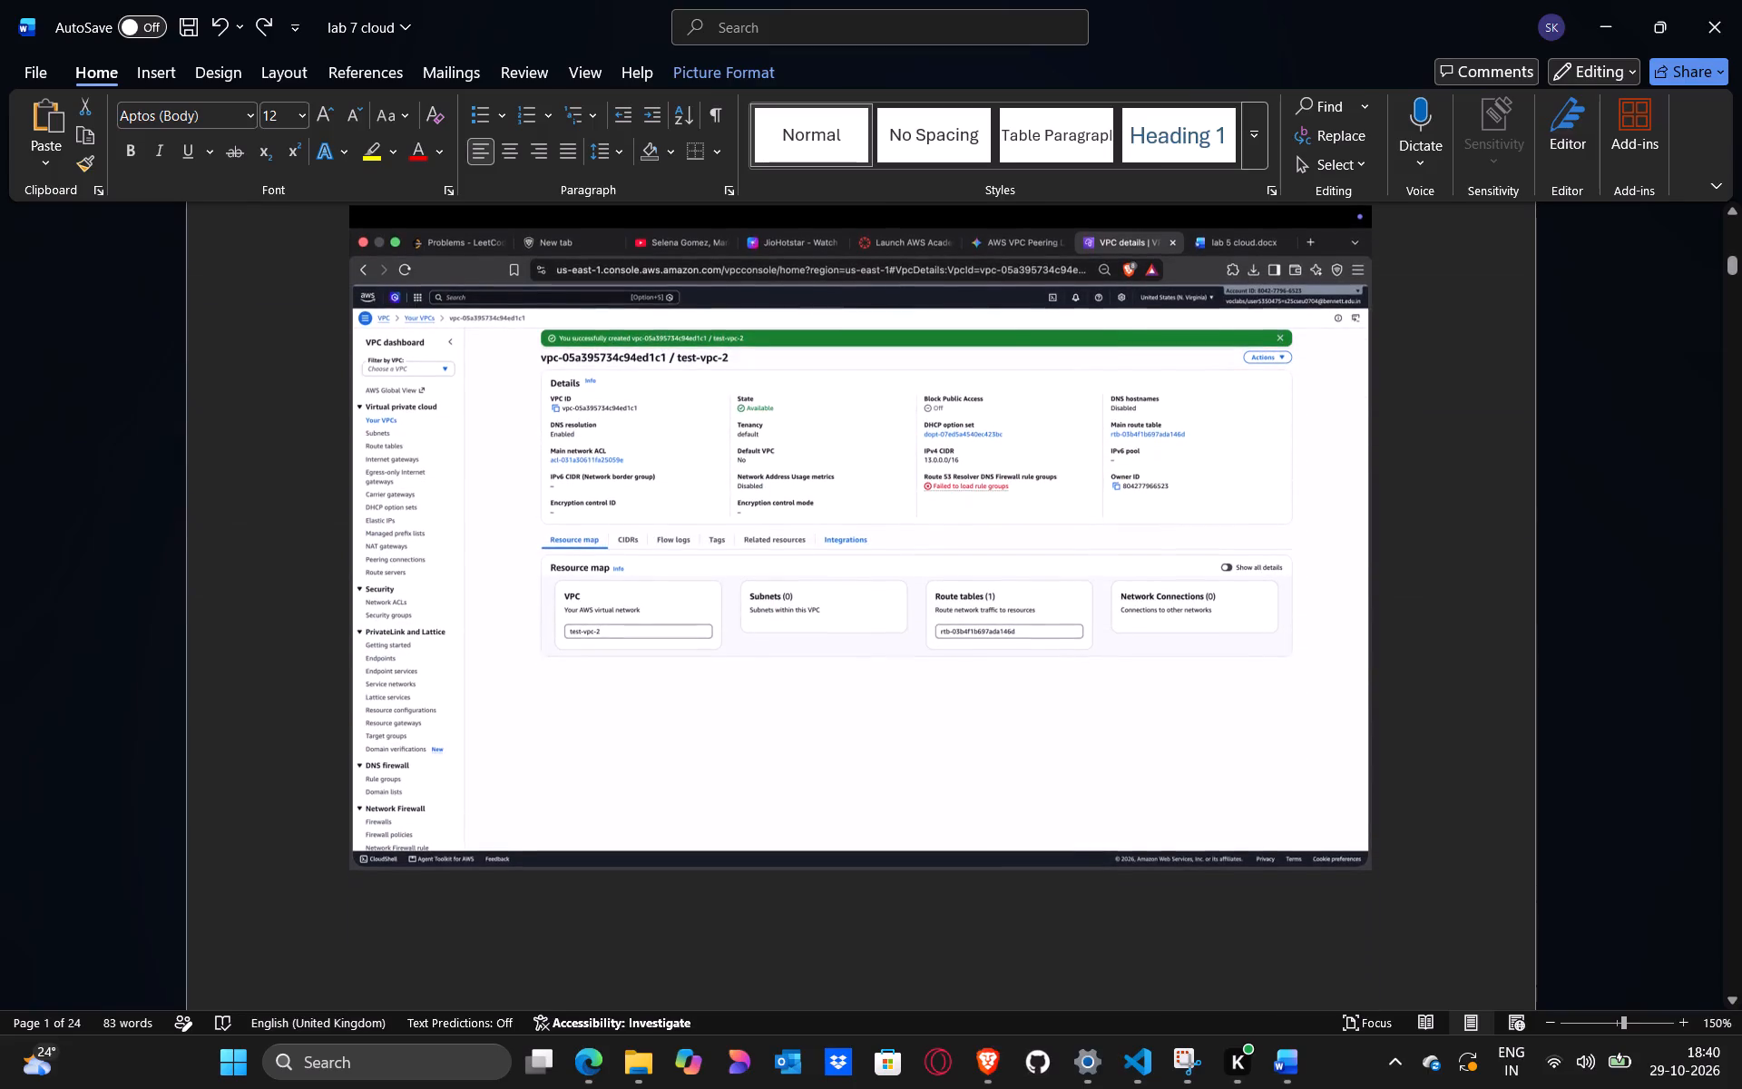
scroll(896, 654, up, 3)
scroll(896, 654, down, 1)
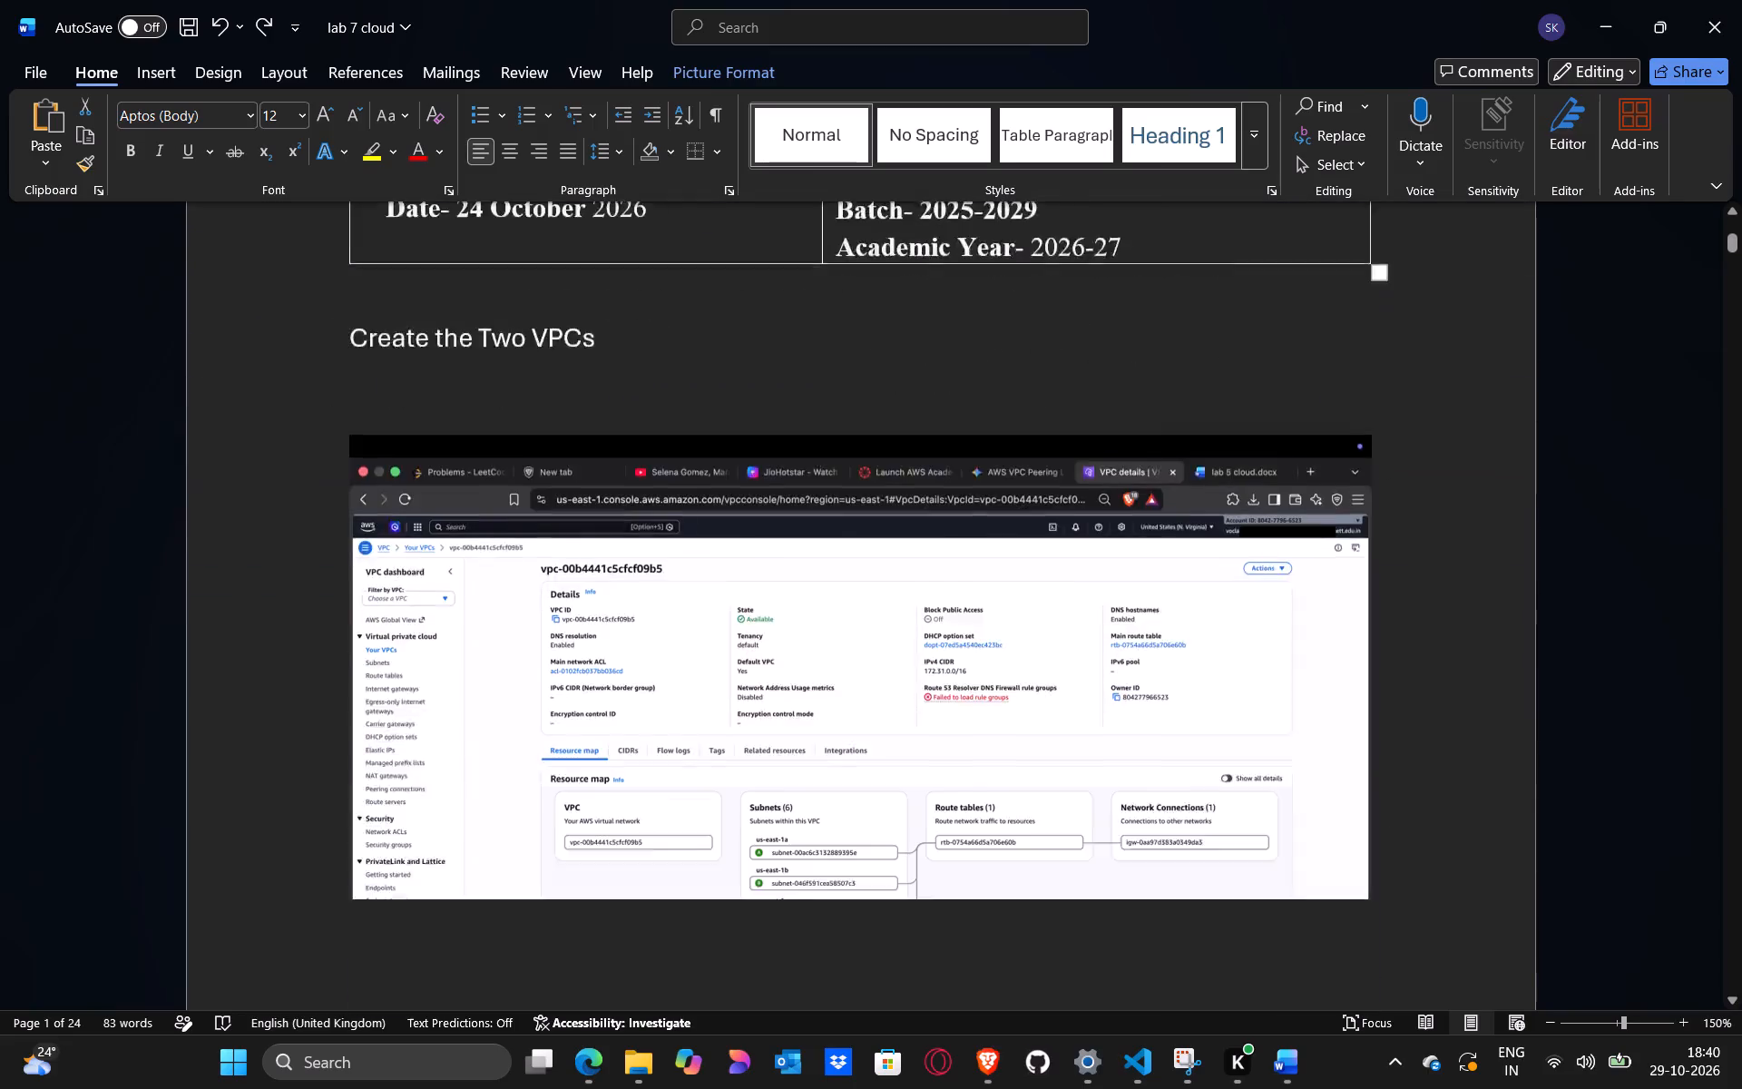
scroll(896, 654, down, 1)
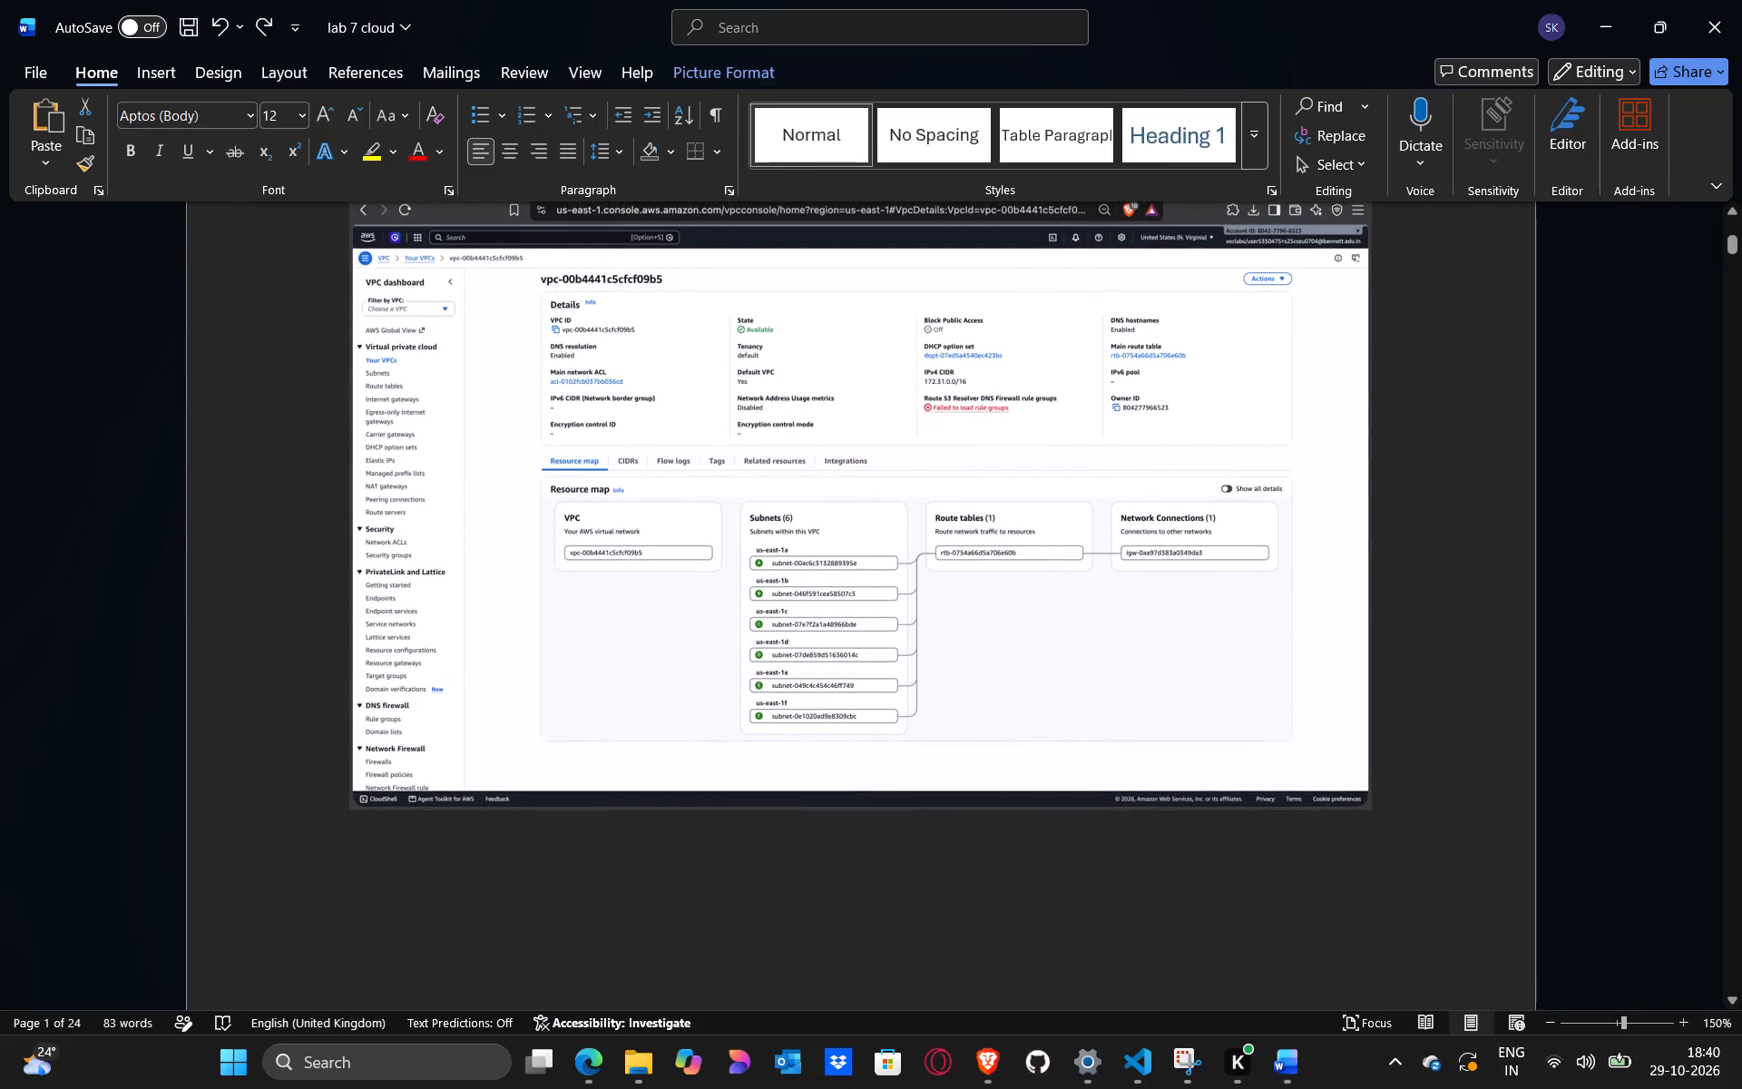
scroll(896, 654, down, 2)
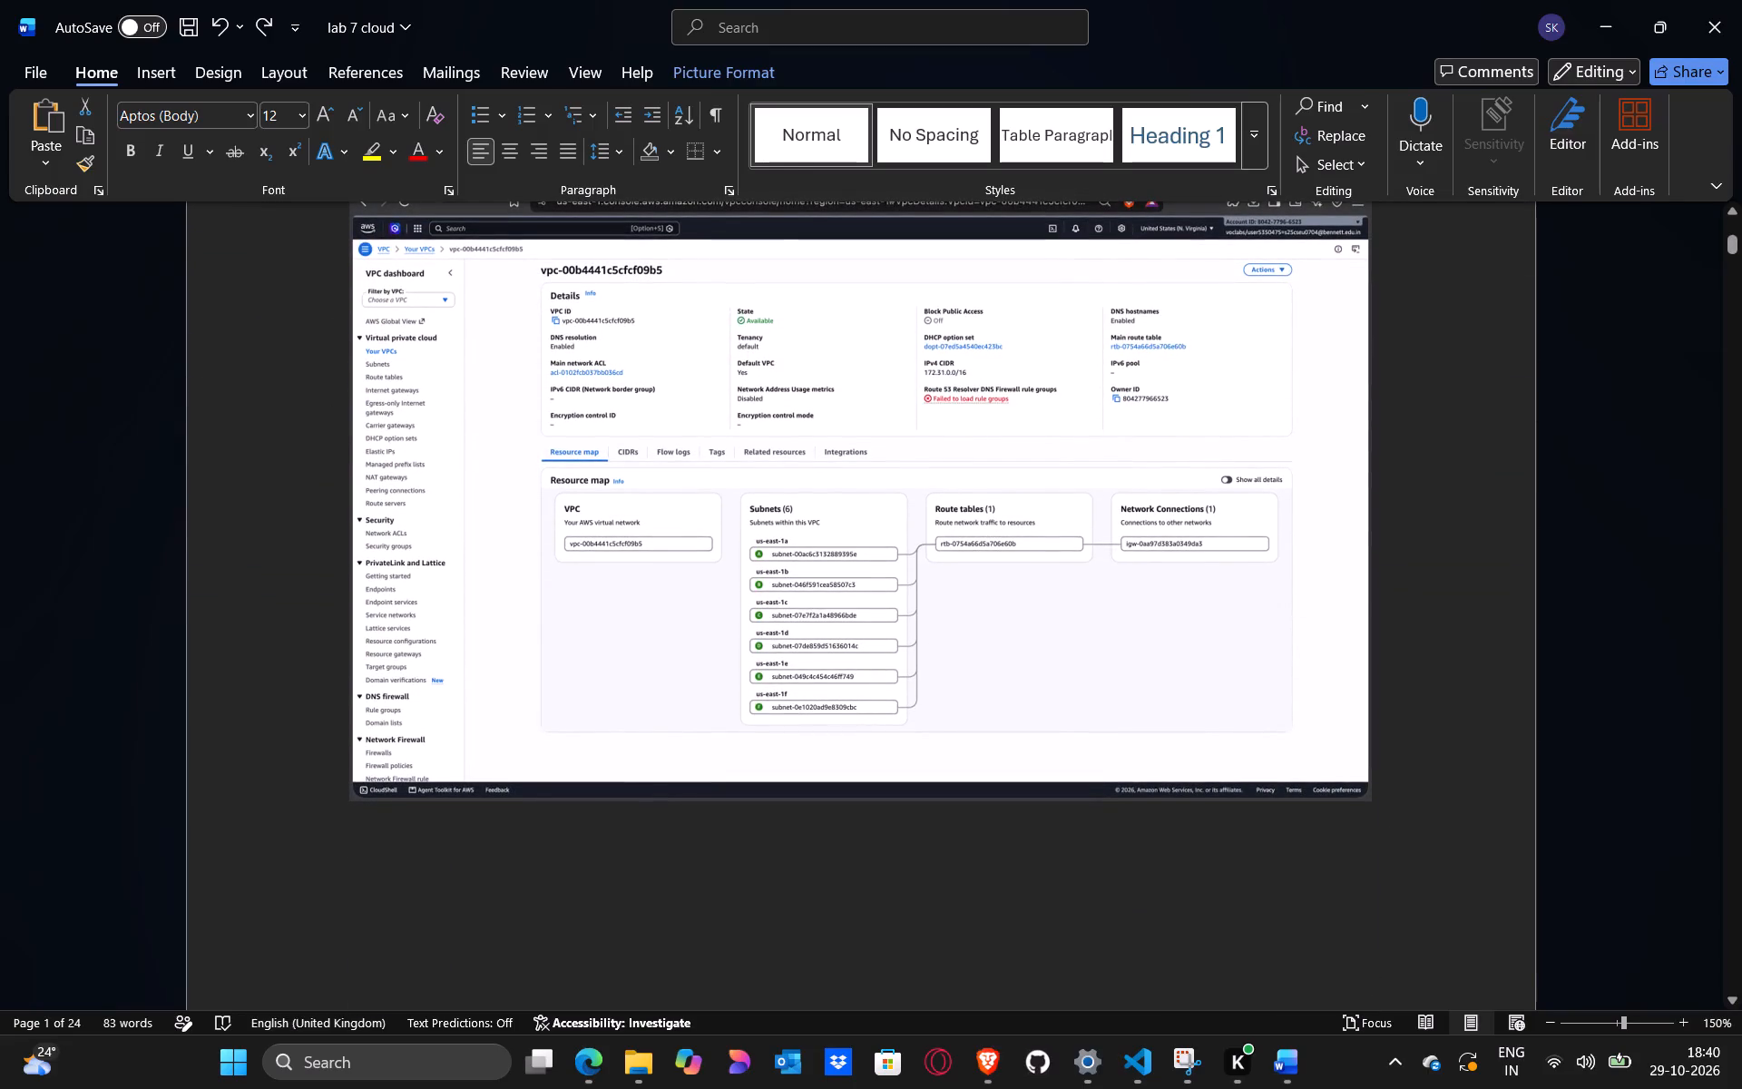
scroll(896, 654, down, 3)
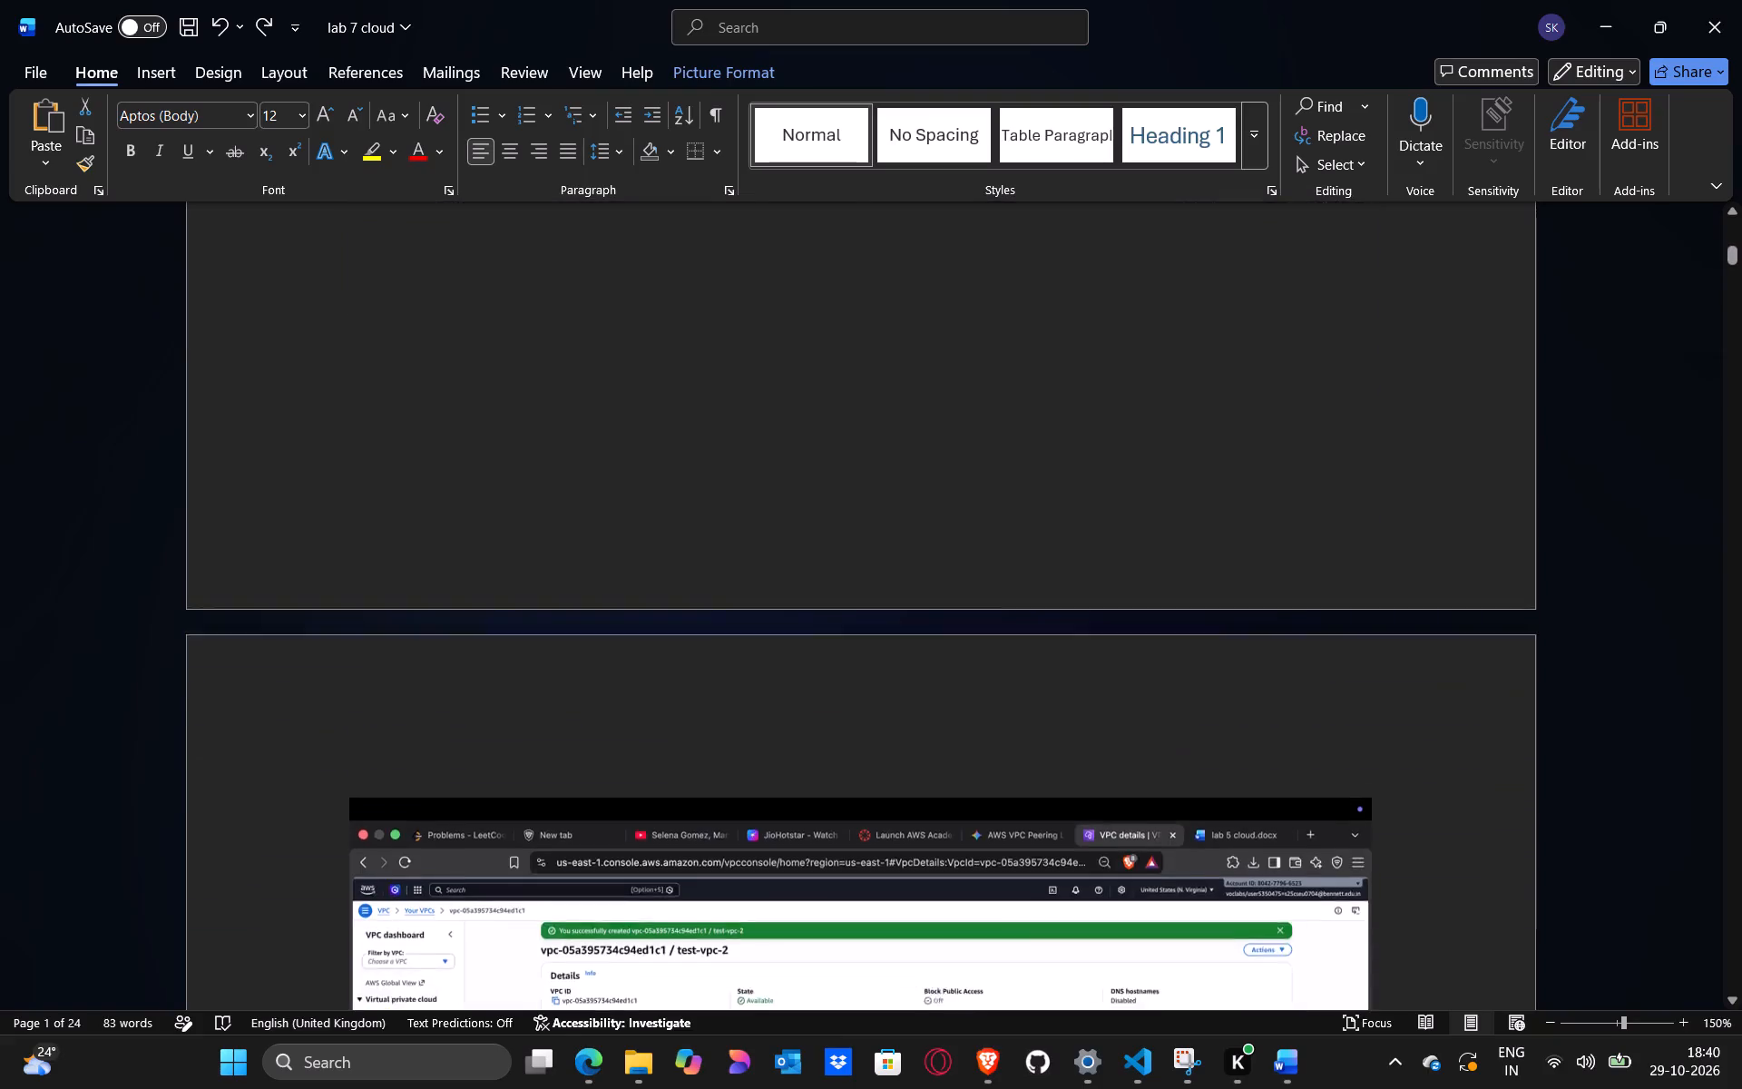
Examine the route table details screenshots for test-rt-vpc-1 and test-rt-vpc-2 under the Create Route Tables heading.
scroll(896, 654, down, 4)
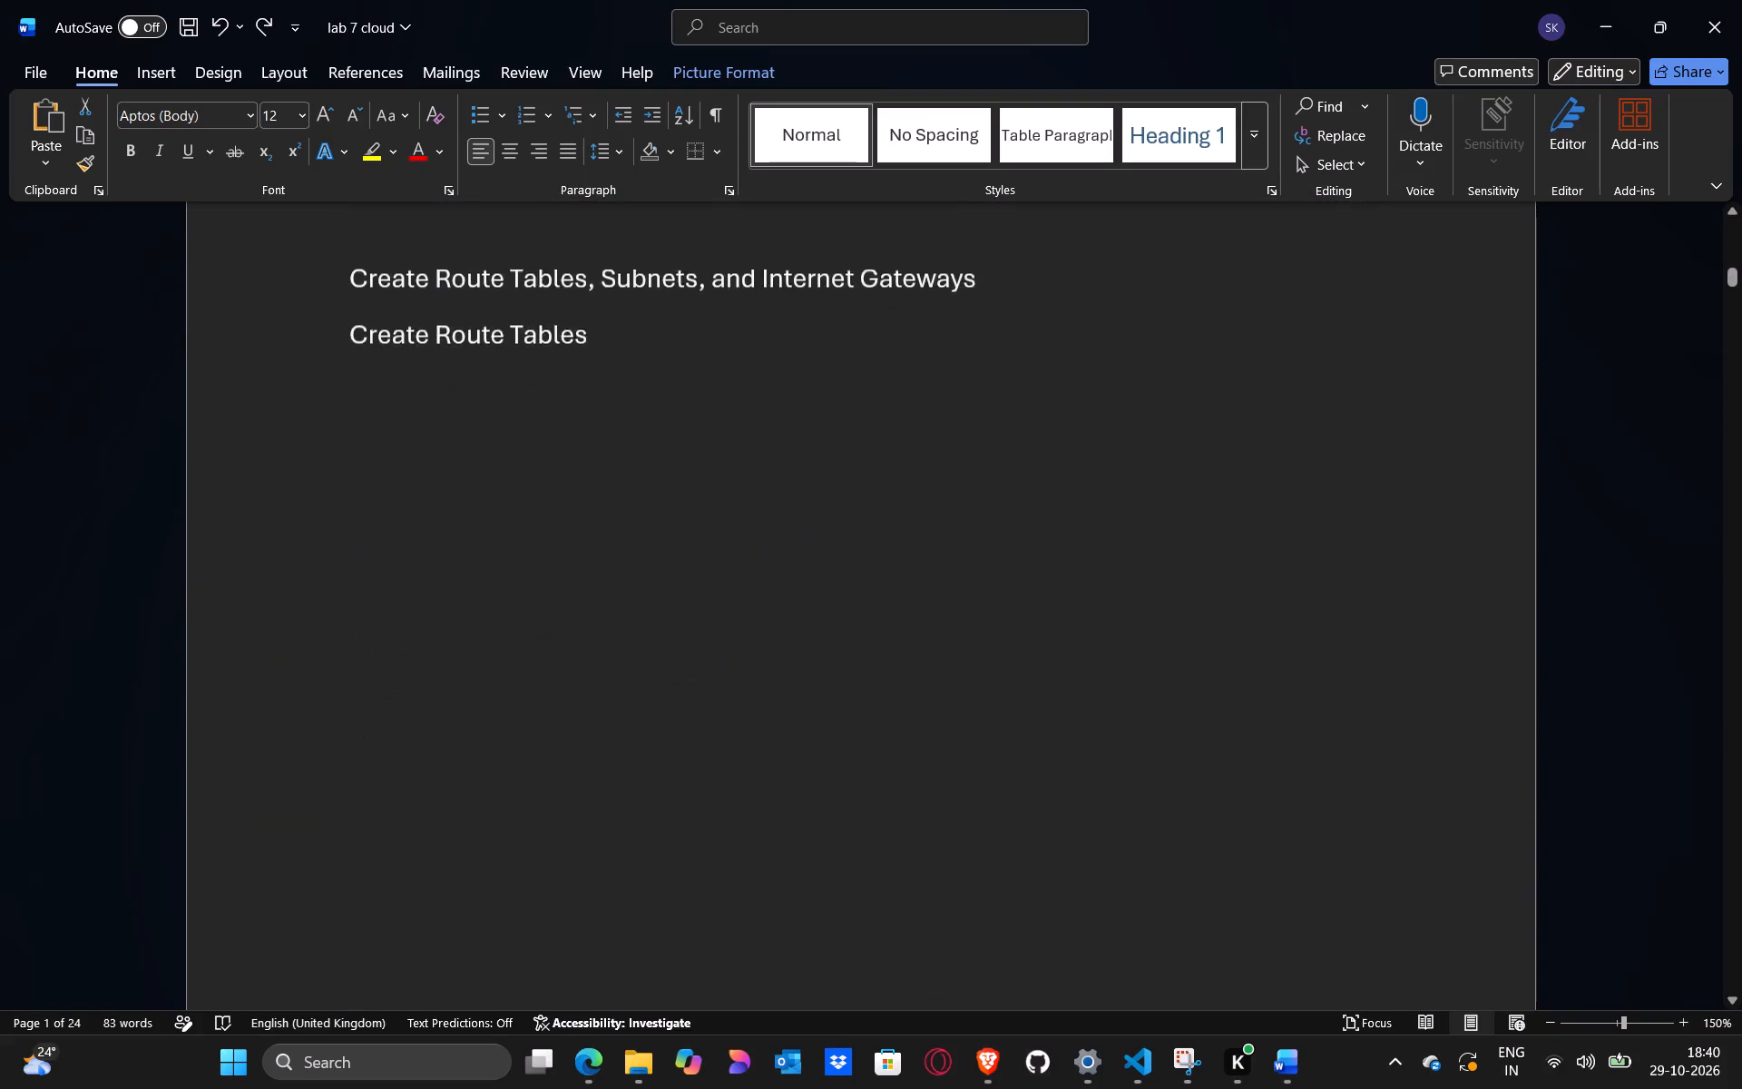
scroll(896, 654, down, 4)
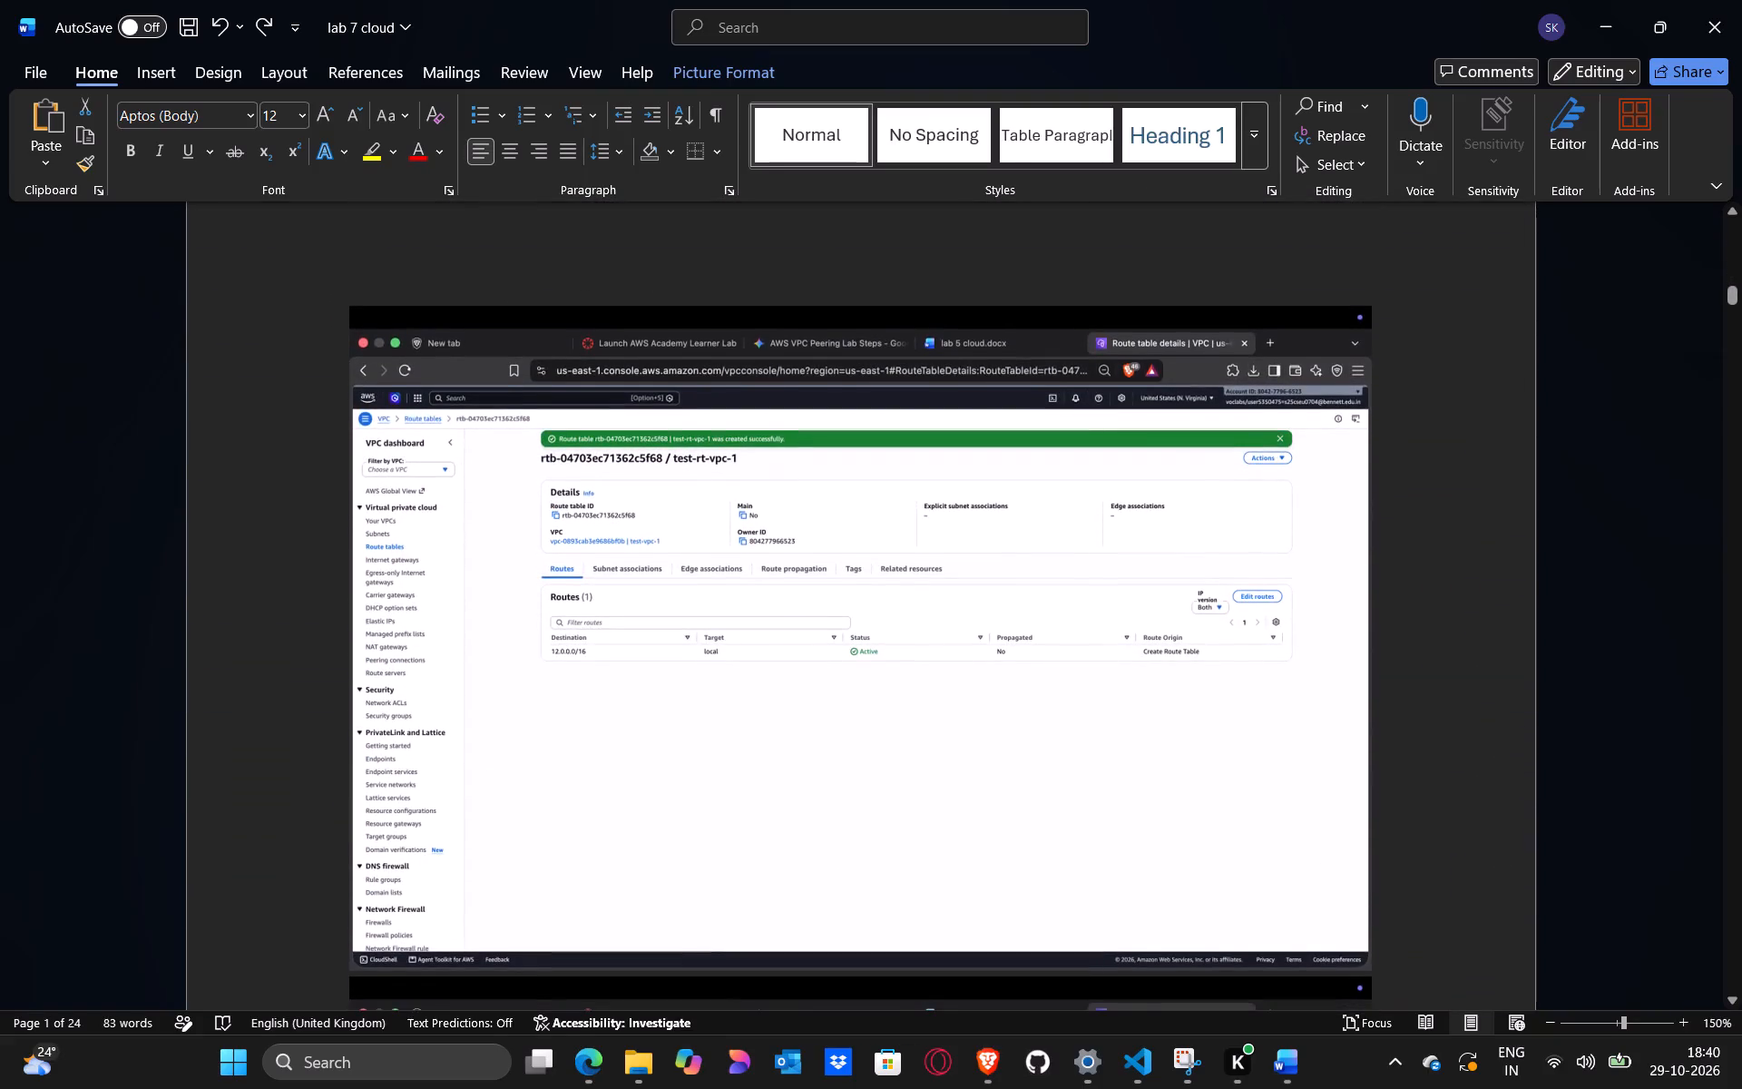
scroll(896, 654, down, 2)
scroll(896, 654, up, 1)
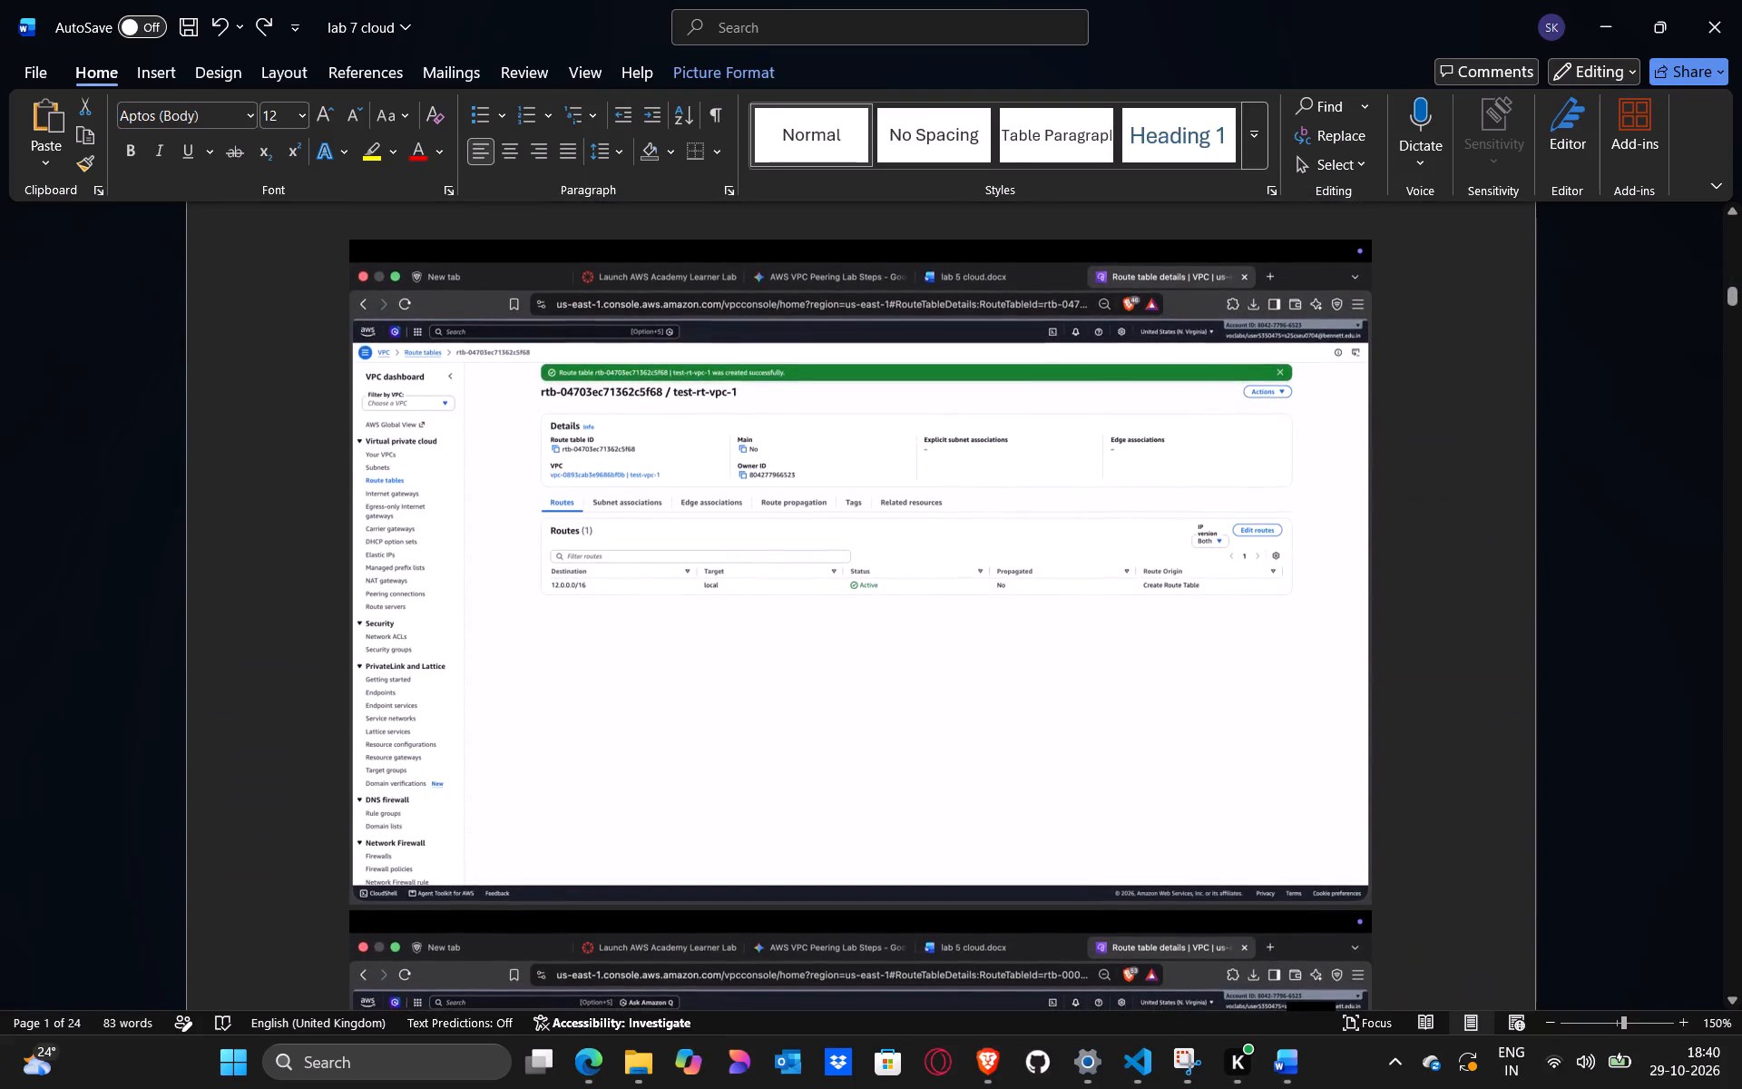
scroll(896, 654, down, 1)
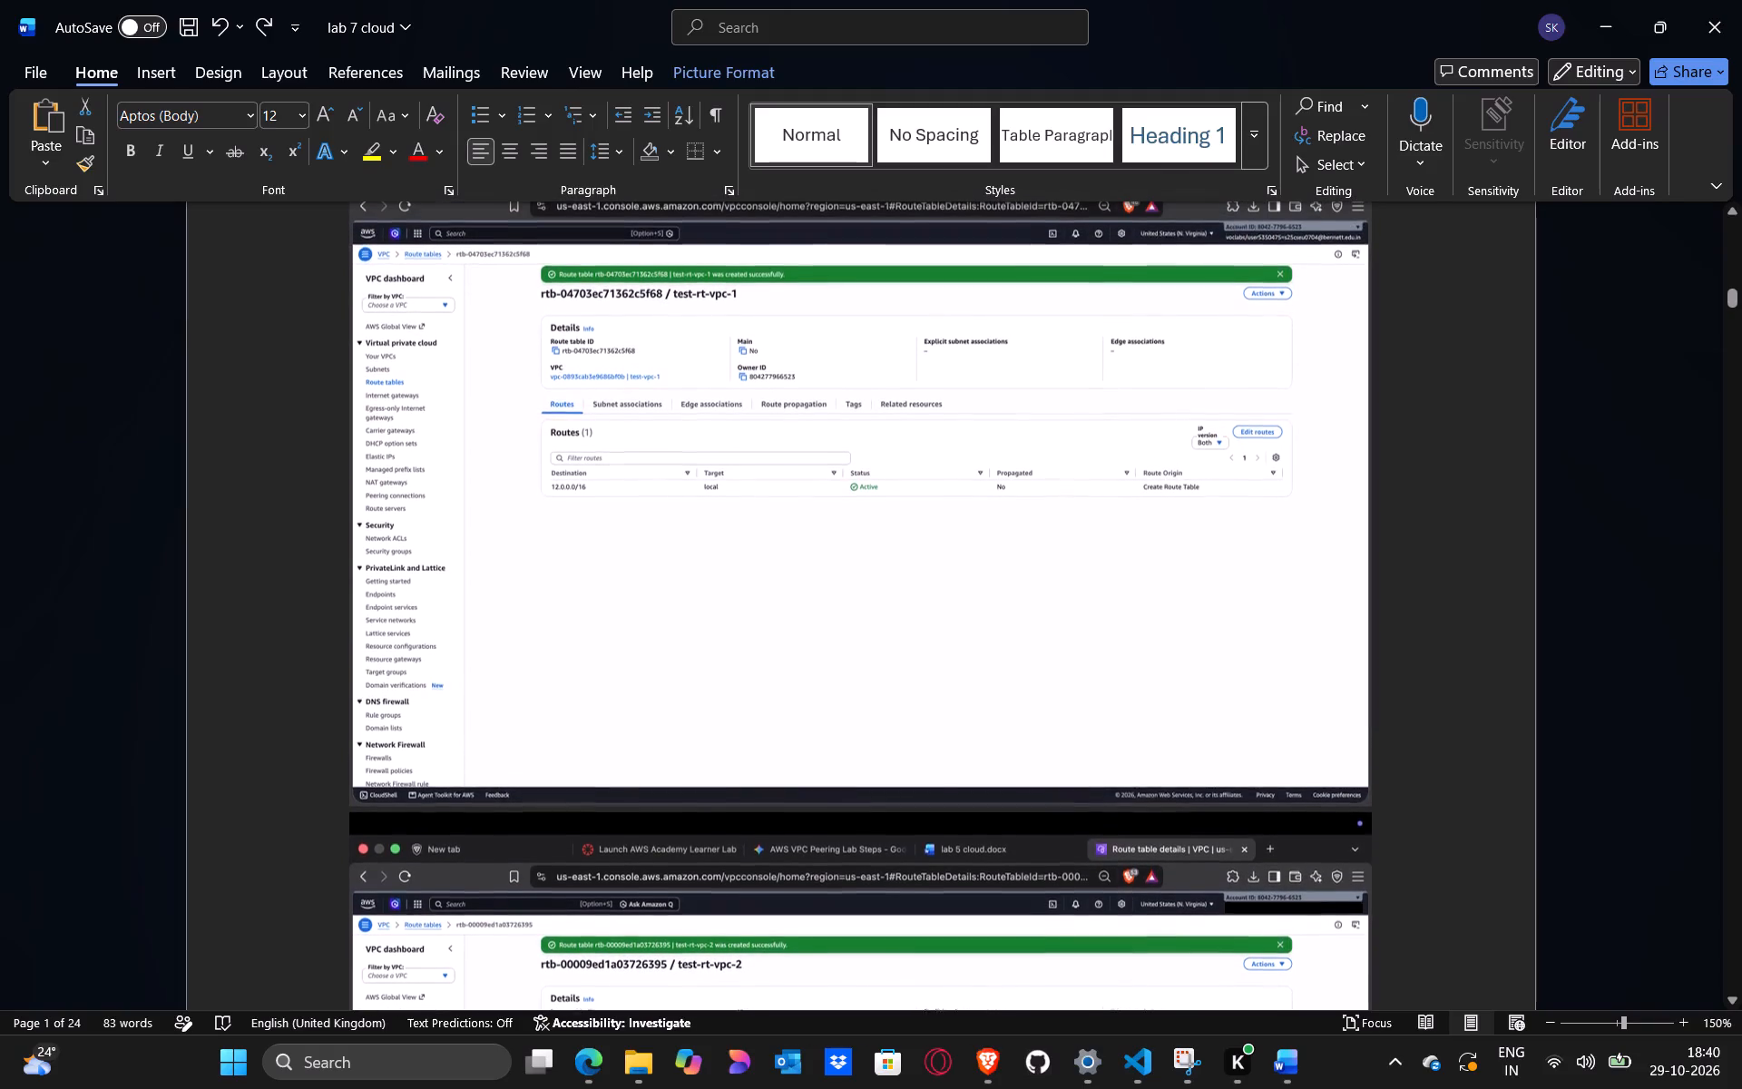
click(896, 654)
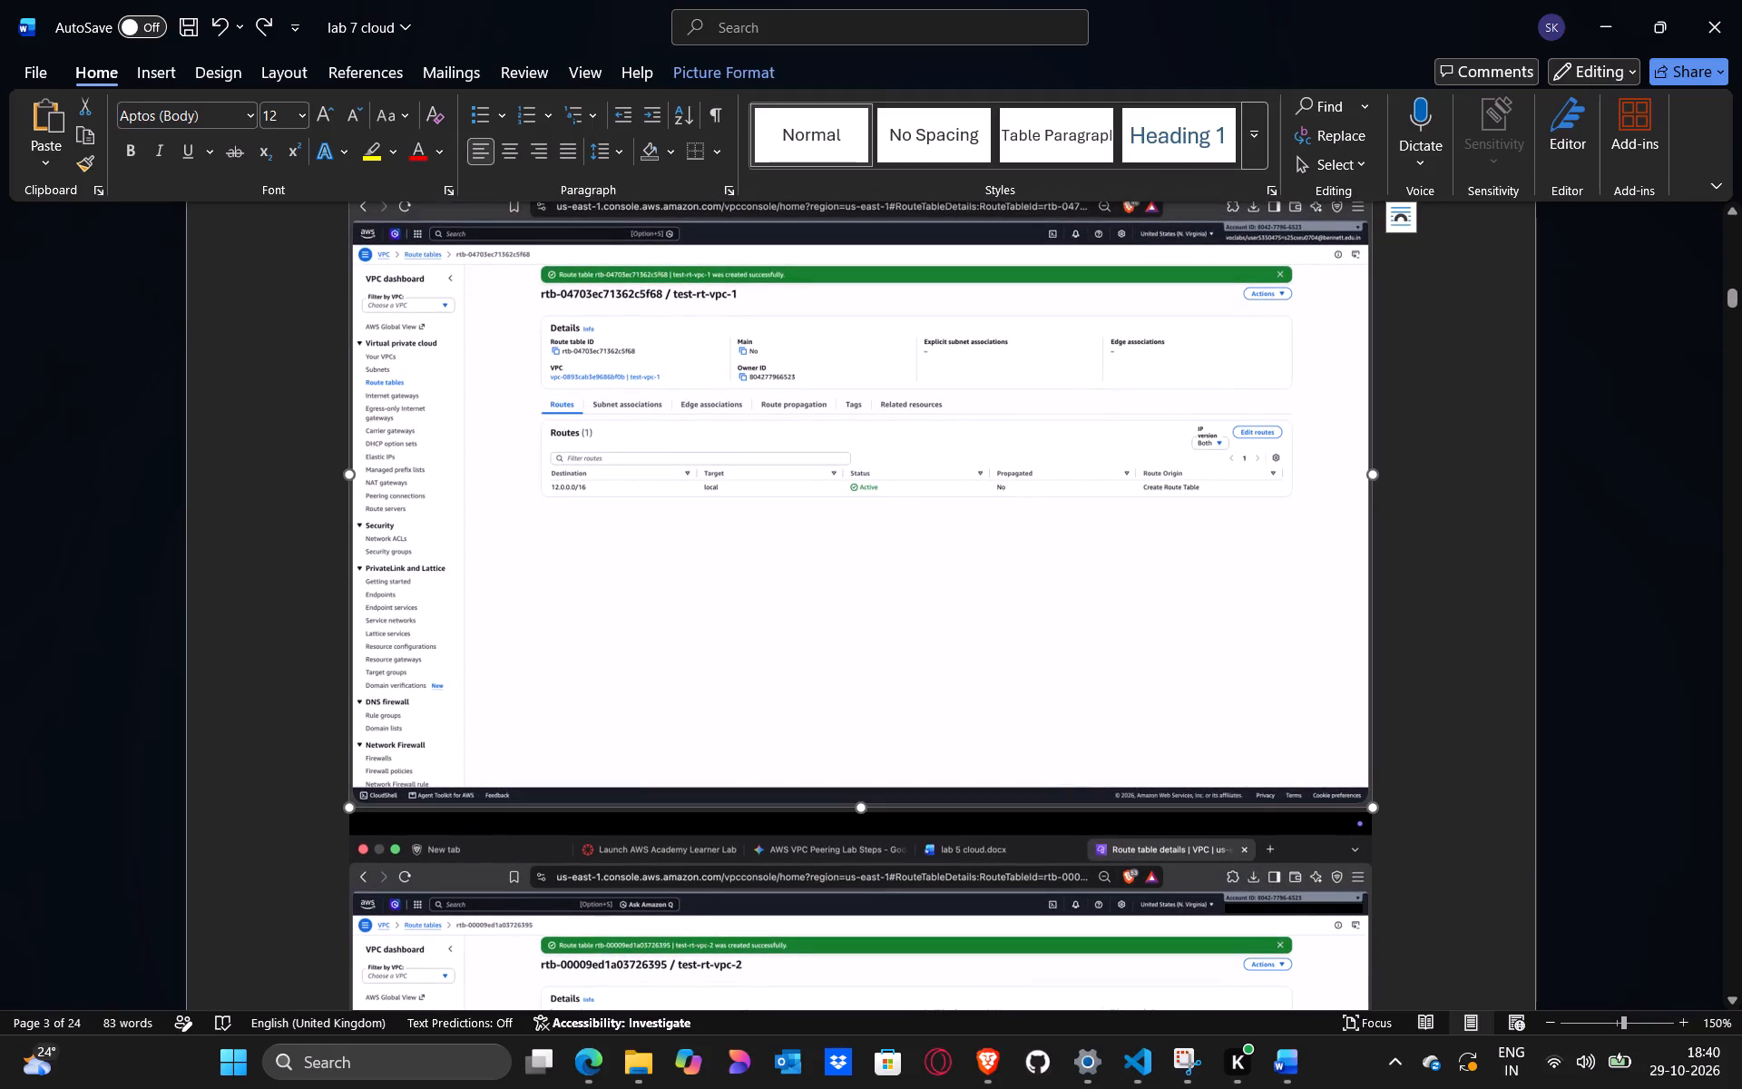
scroll(896, 654, down, 1)
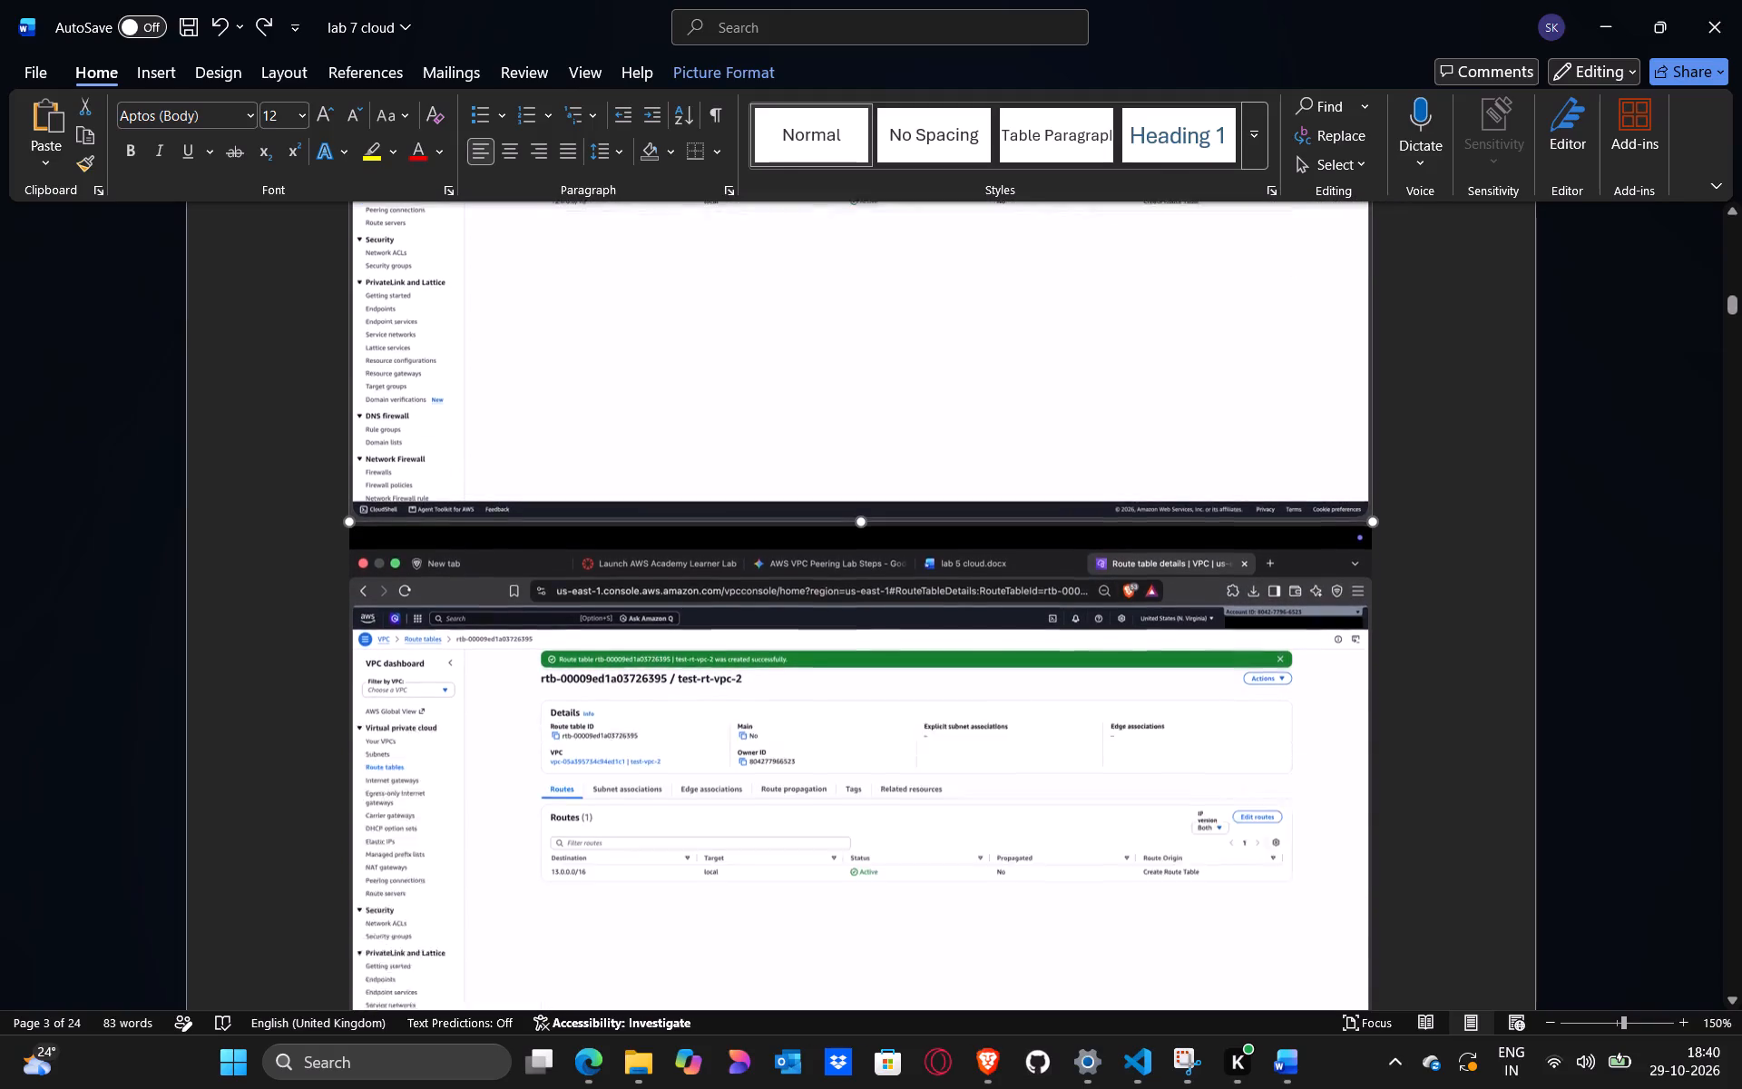
scroll(896, 654, down, 1)
Delete the Create subnet form screenshot for test-vpc-2 below the test-subnet-vpc-1-1a subnet list screenshot.
scroll(896, 654, down, 4)
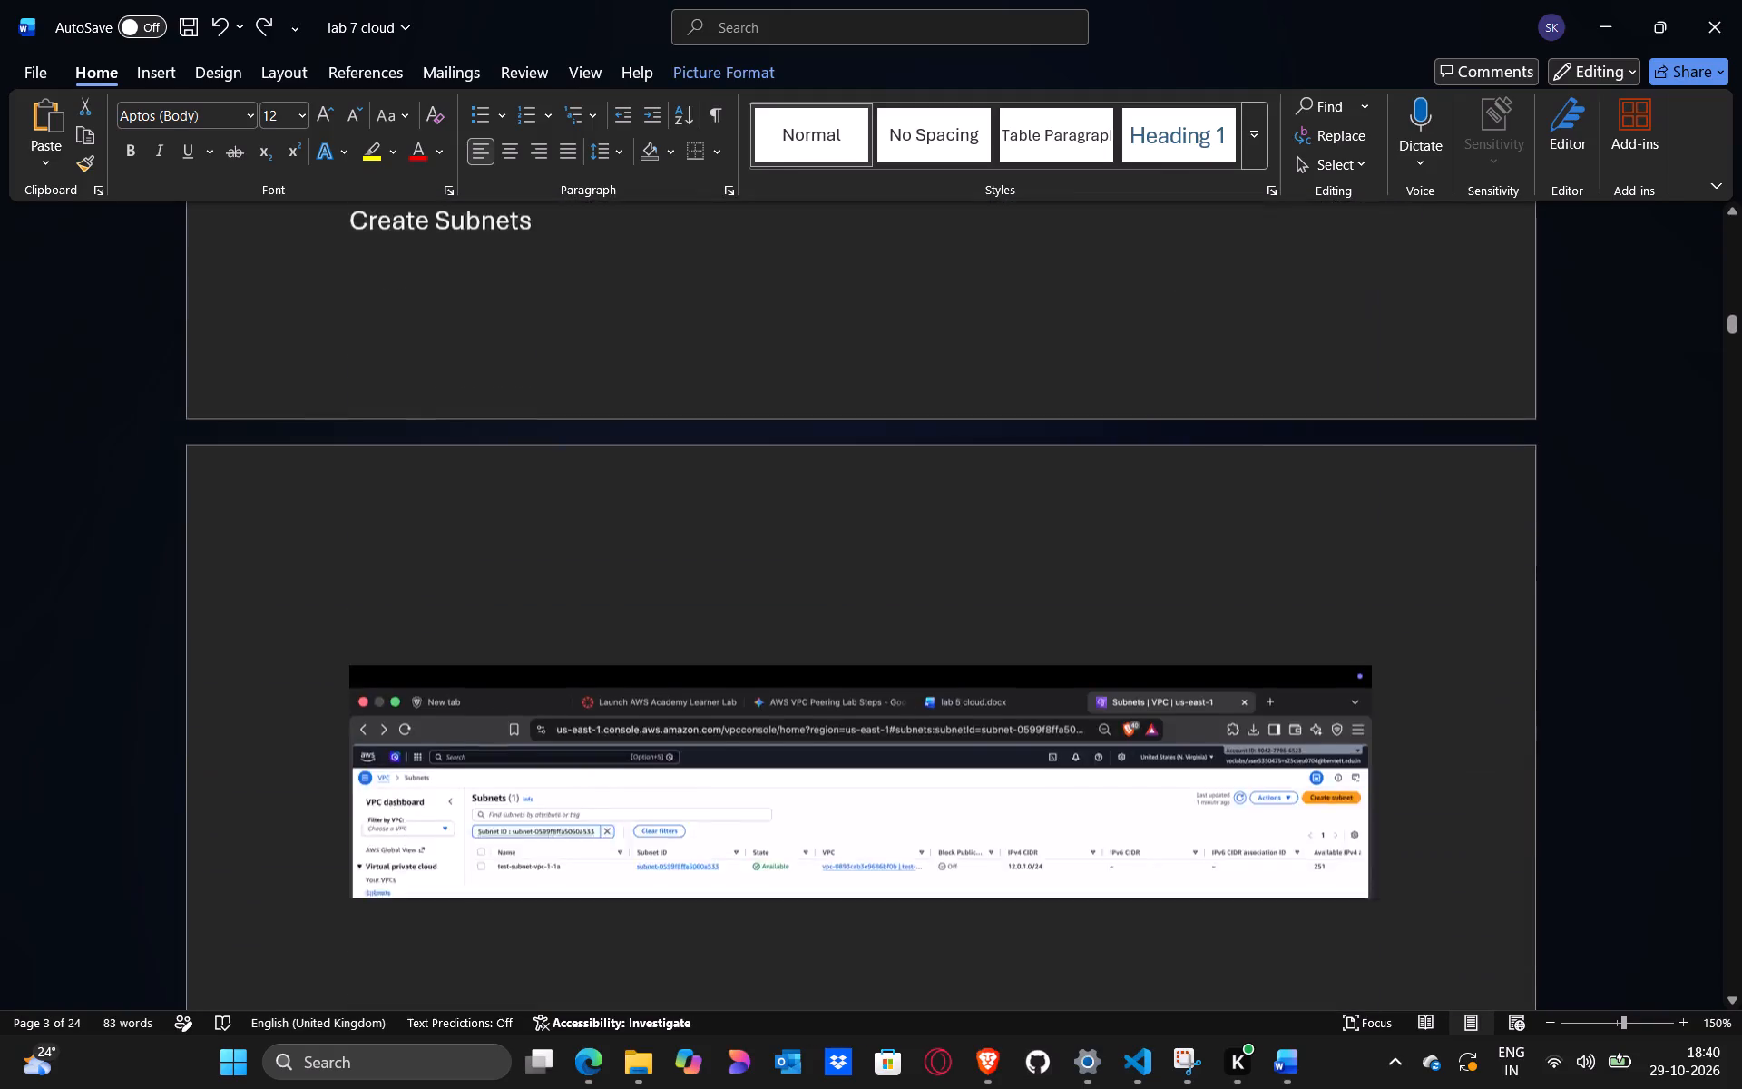
scroll(896, 654, down, 3)
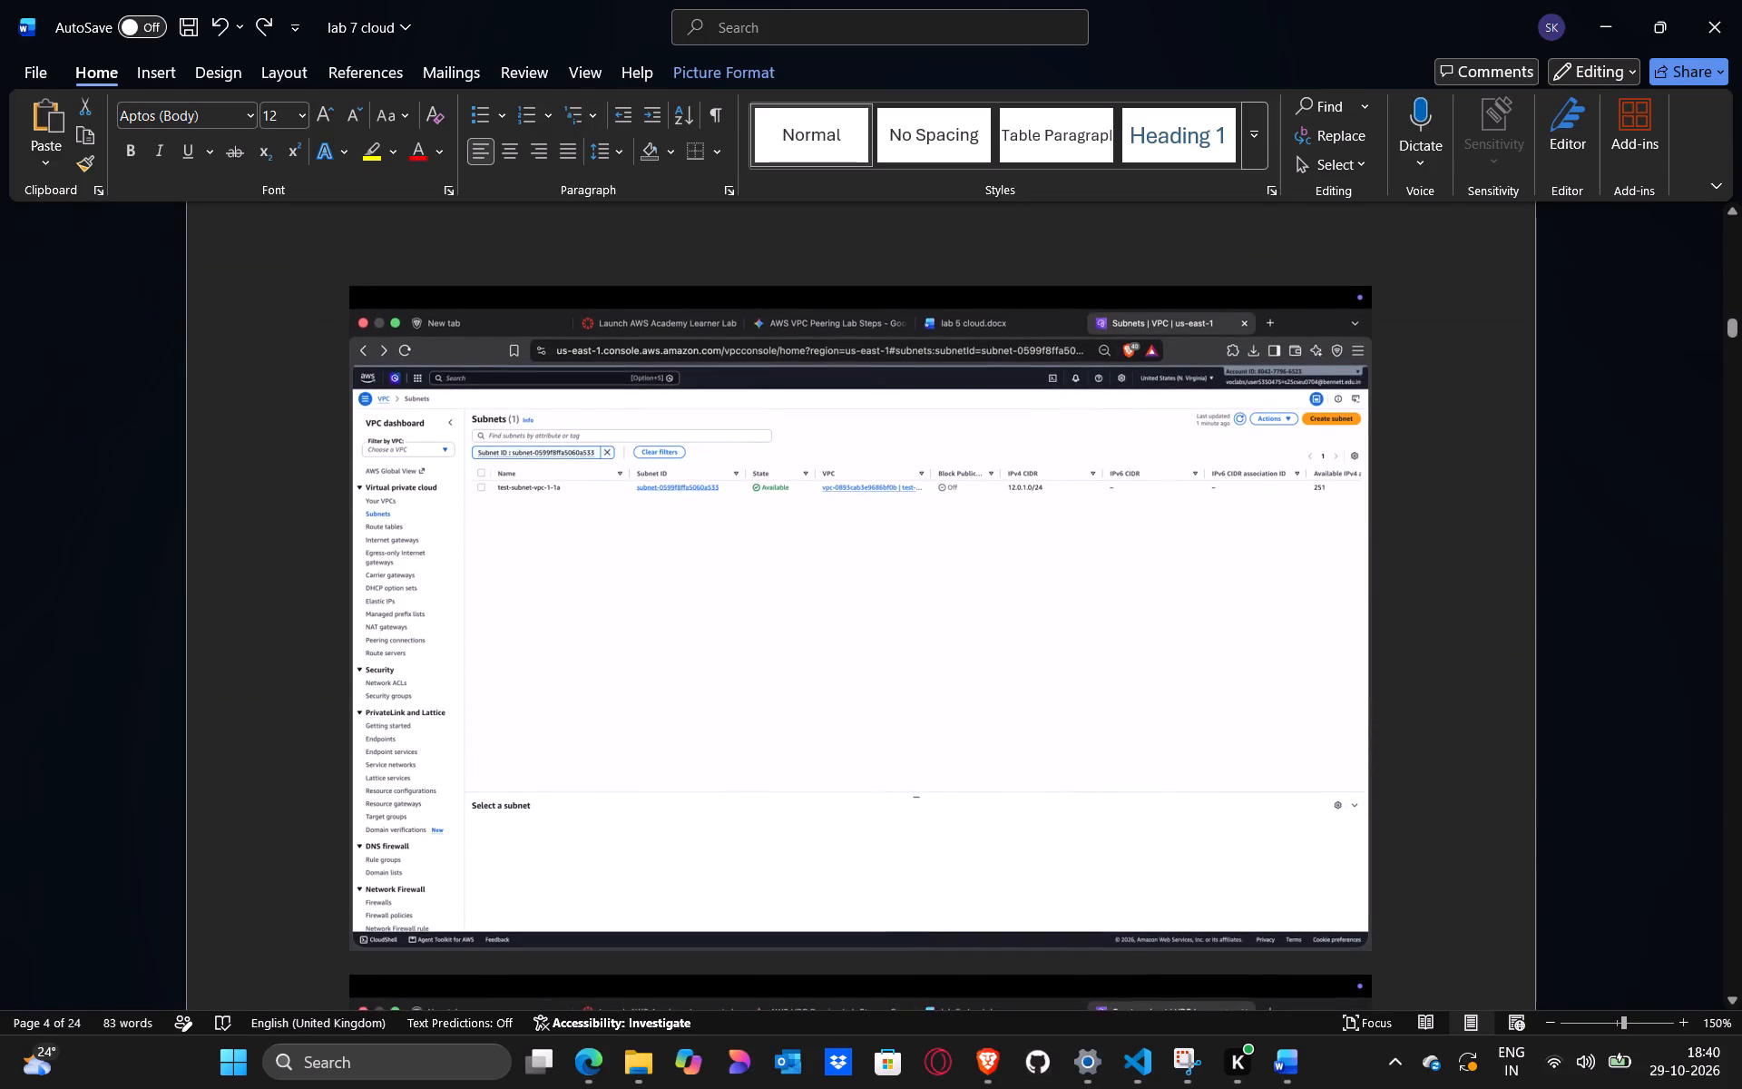
scroll(896, 654, down, 1)
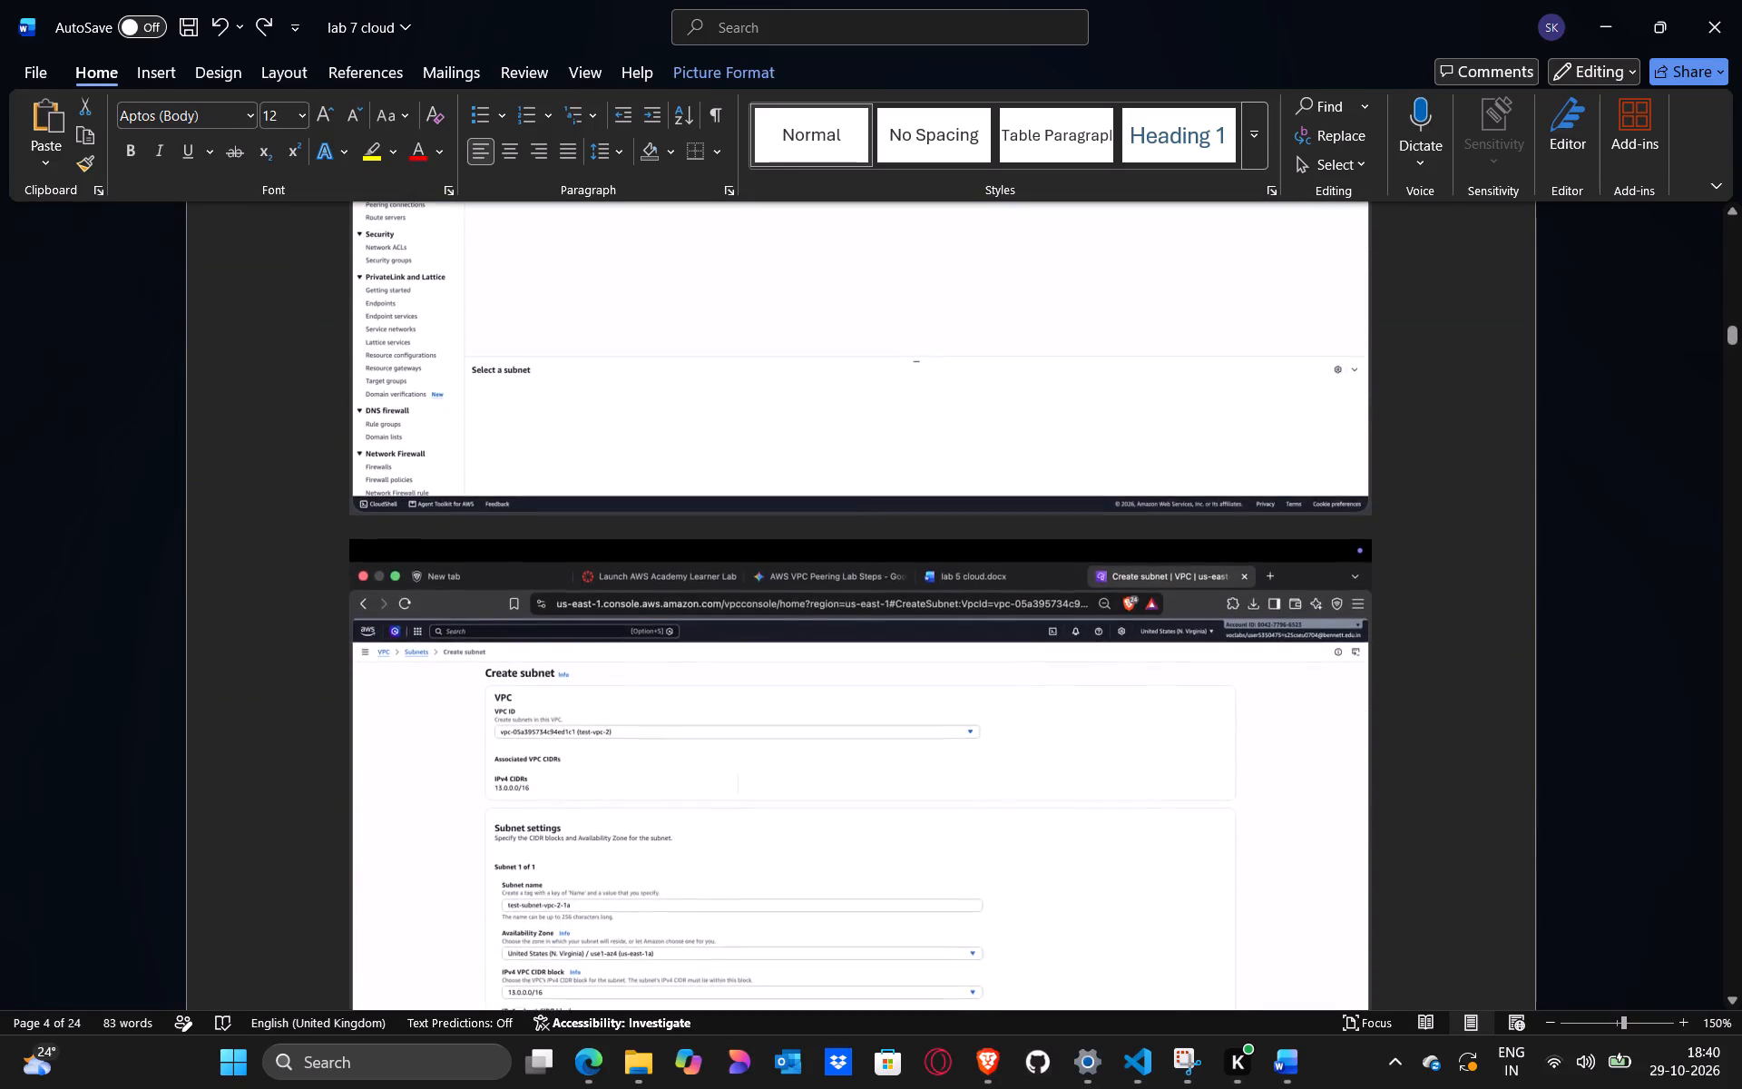
scroll(896, 654, up, 1)
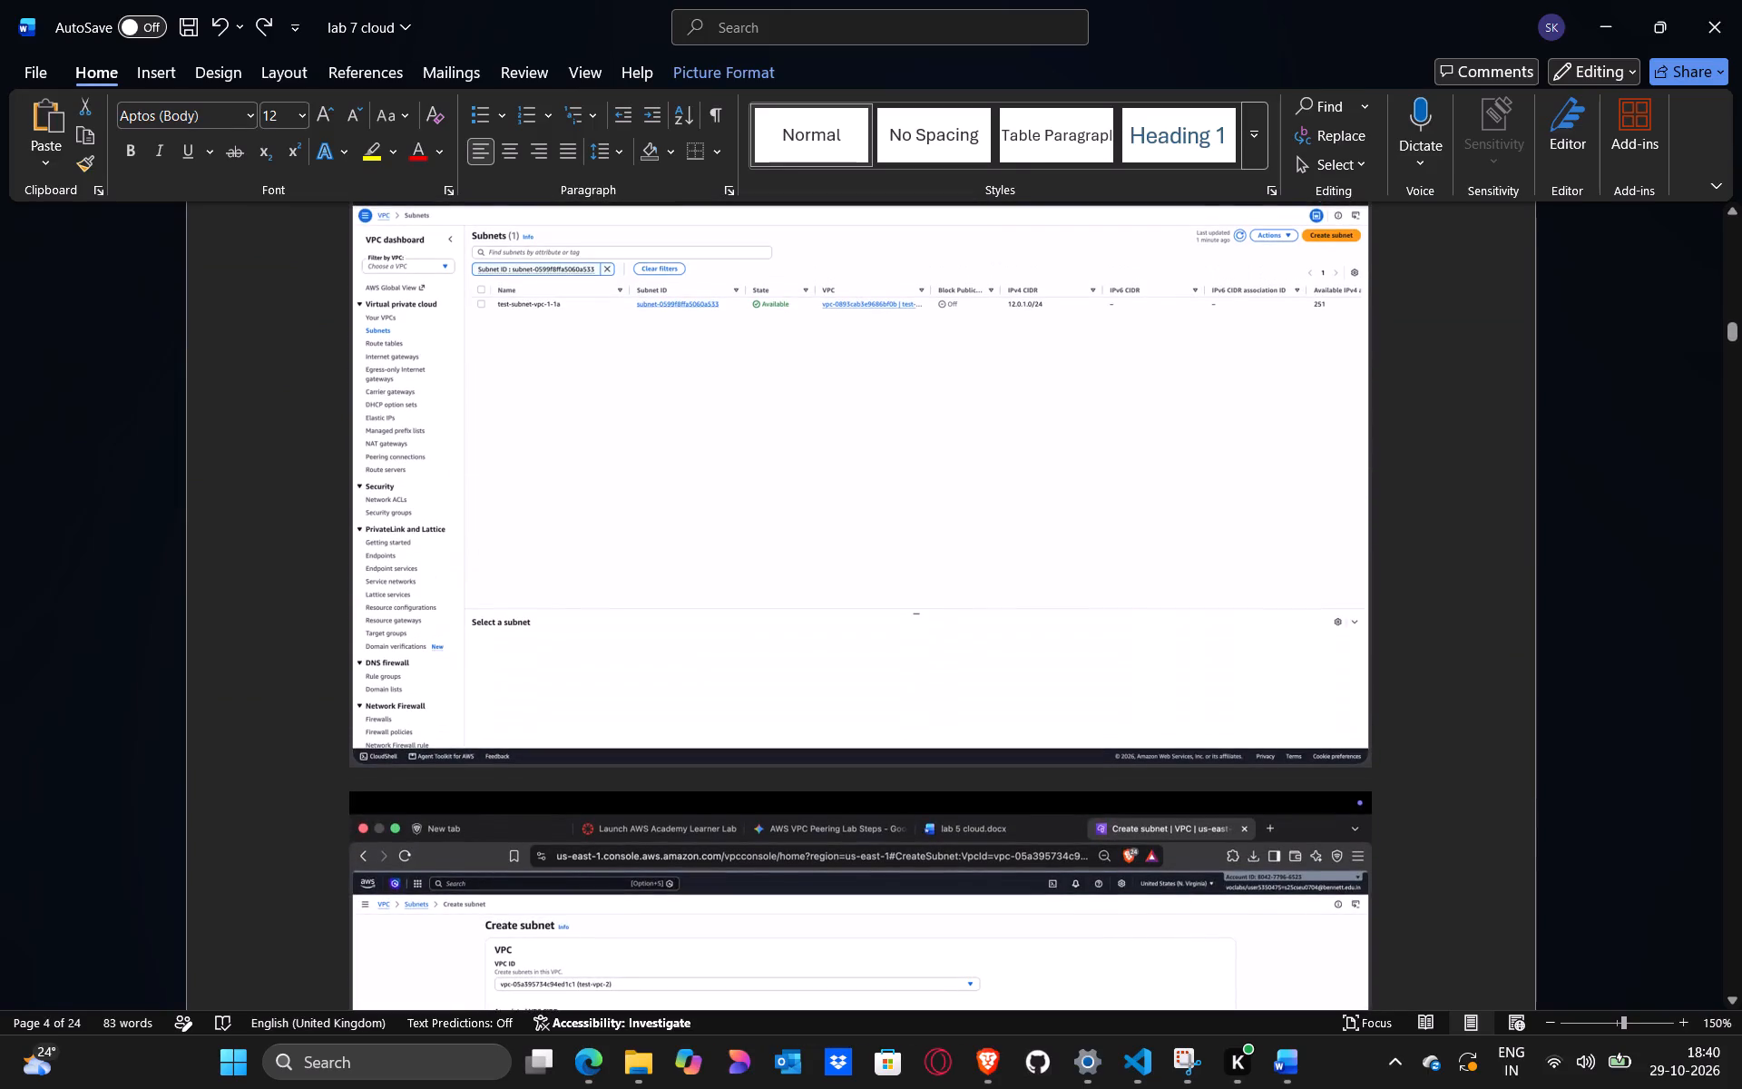
scroll(896, 654, down, 3)
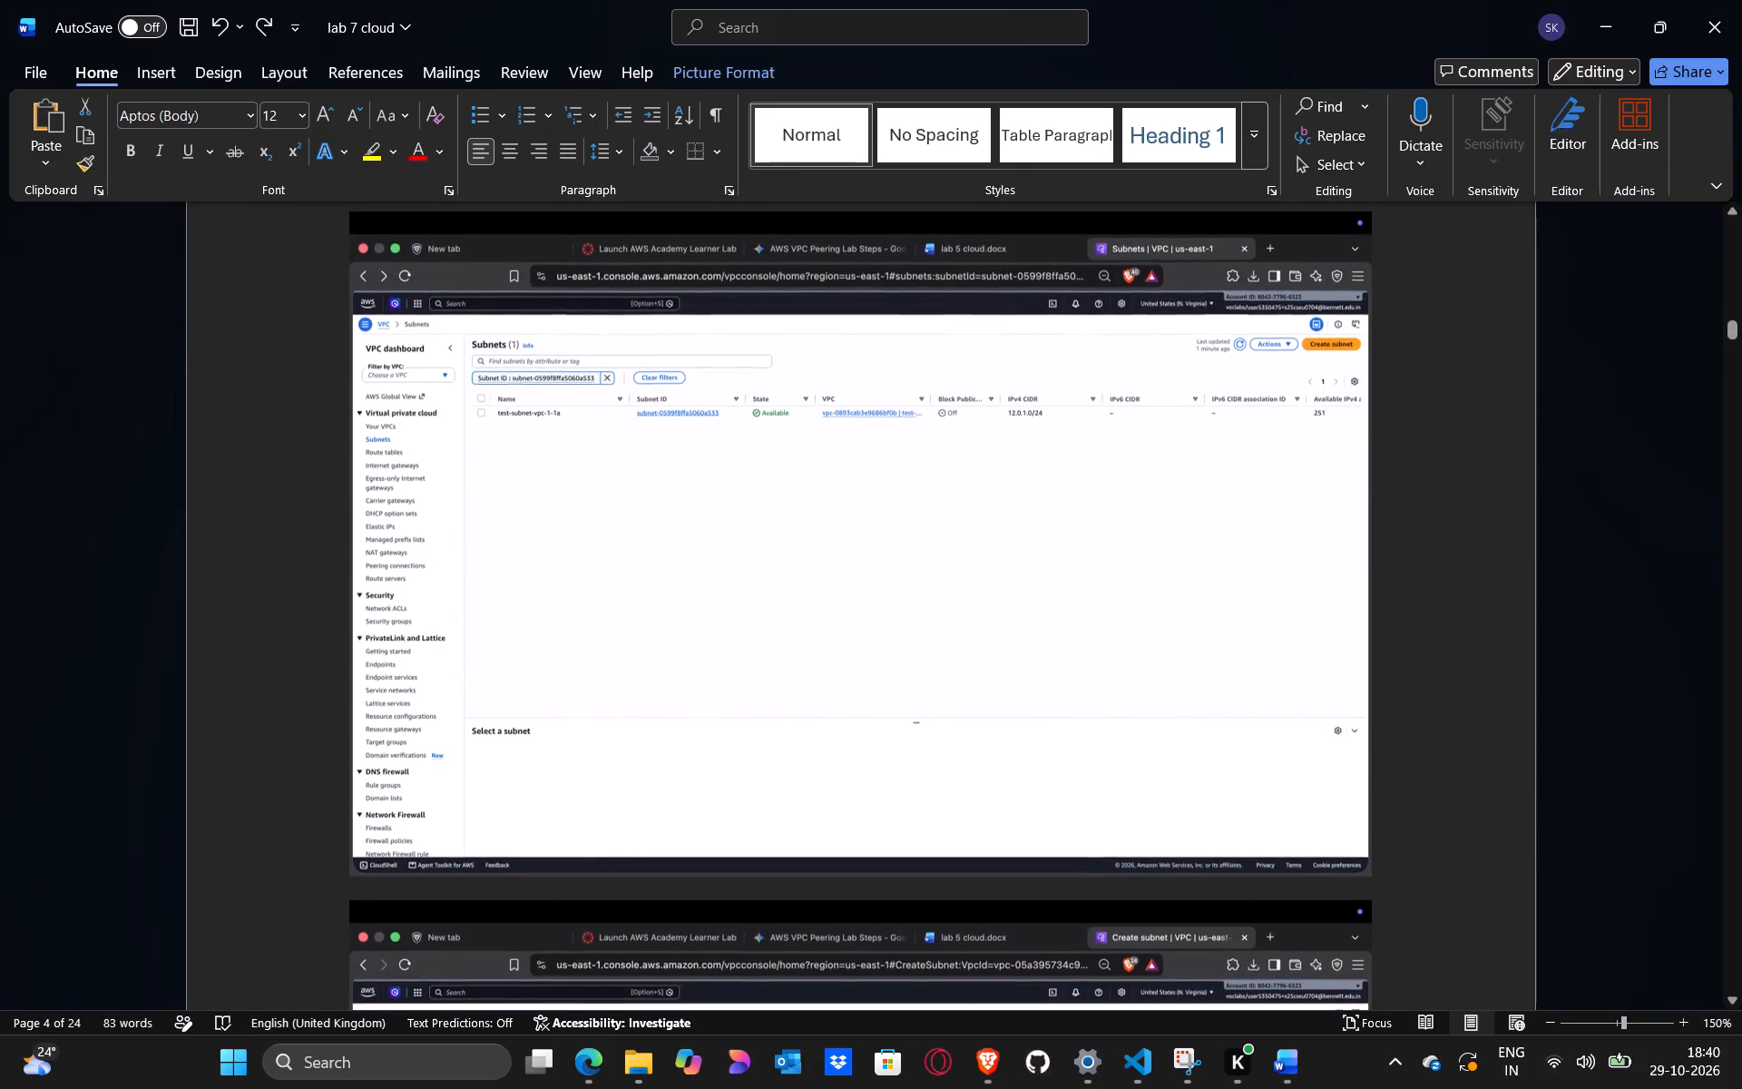
scroll(896, 654, down, 1)
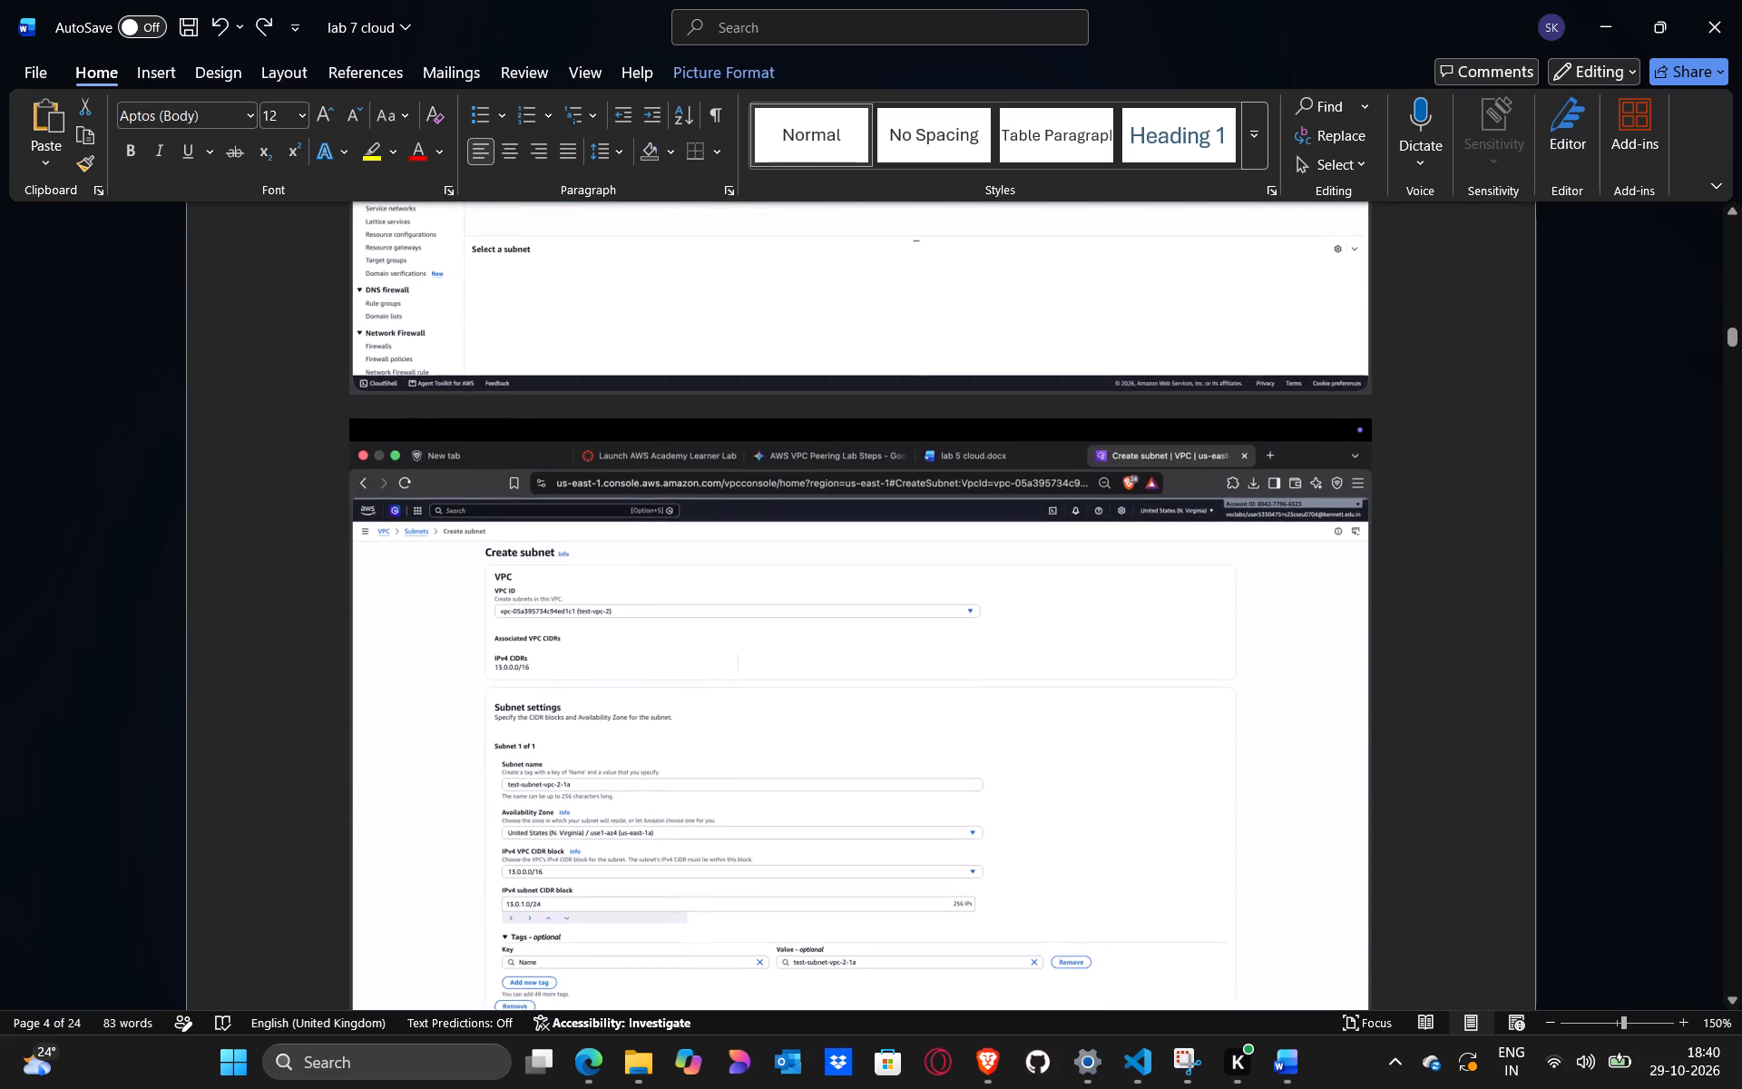
click(896, 654)
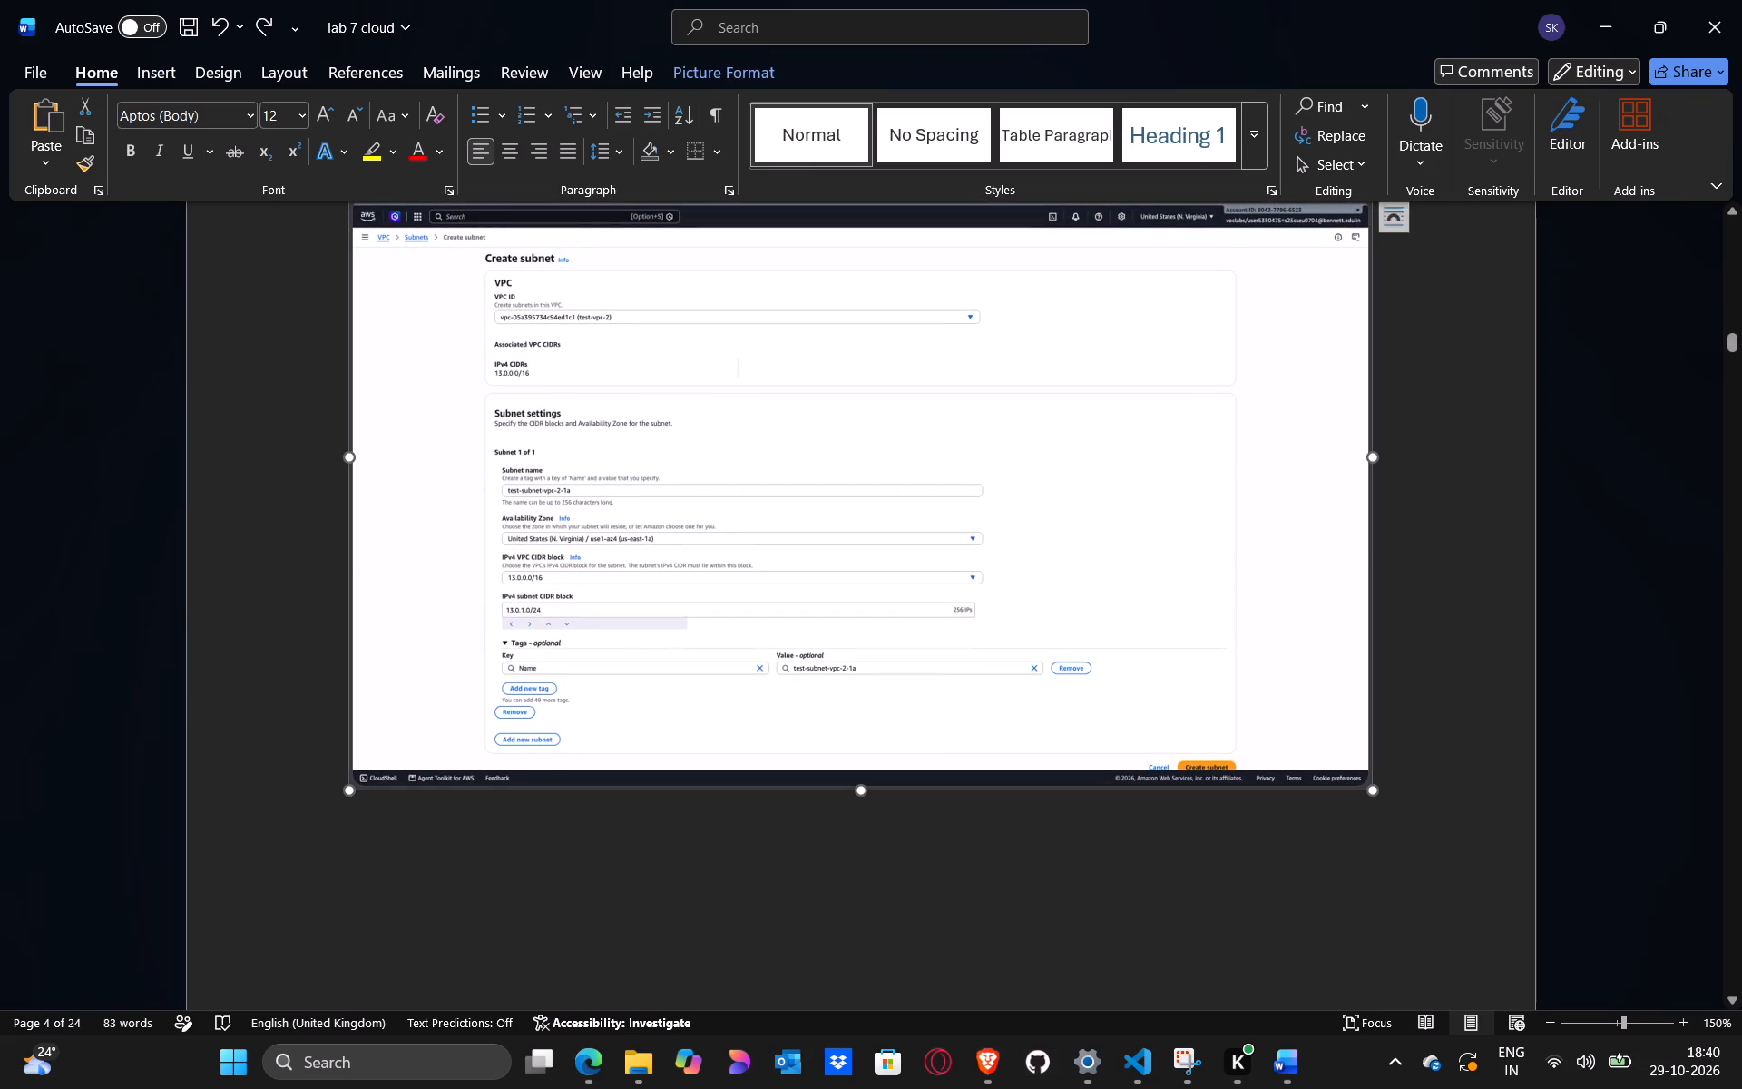
key(BackSpace)
Delete the Edit subnet associations screenshot above the Associate Subnets and Attach Internet Gateways heading.
scroll(896, 654, up, 1)
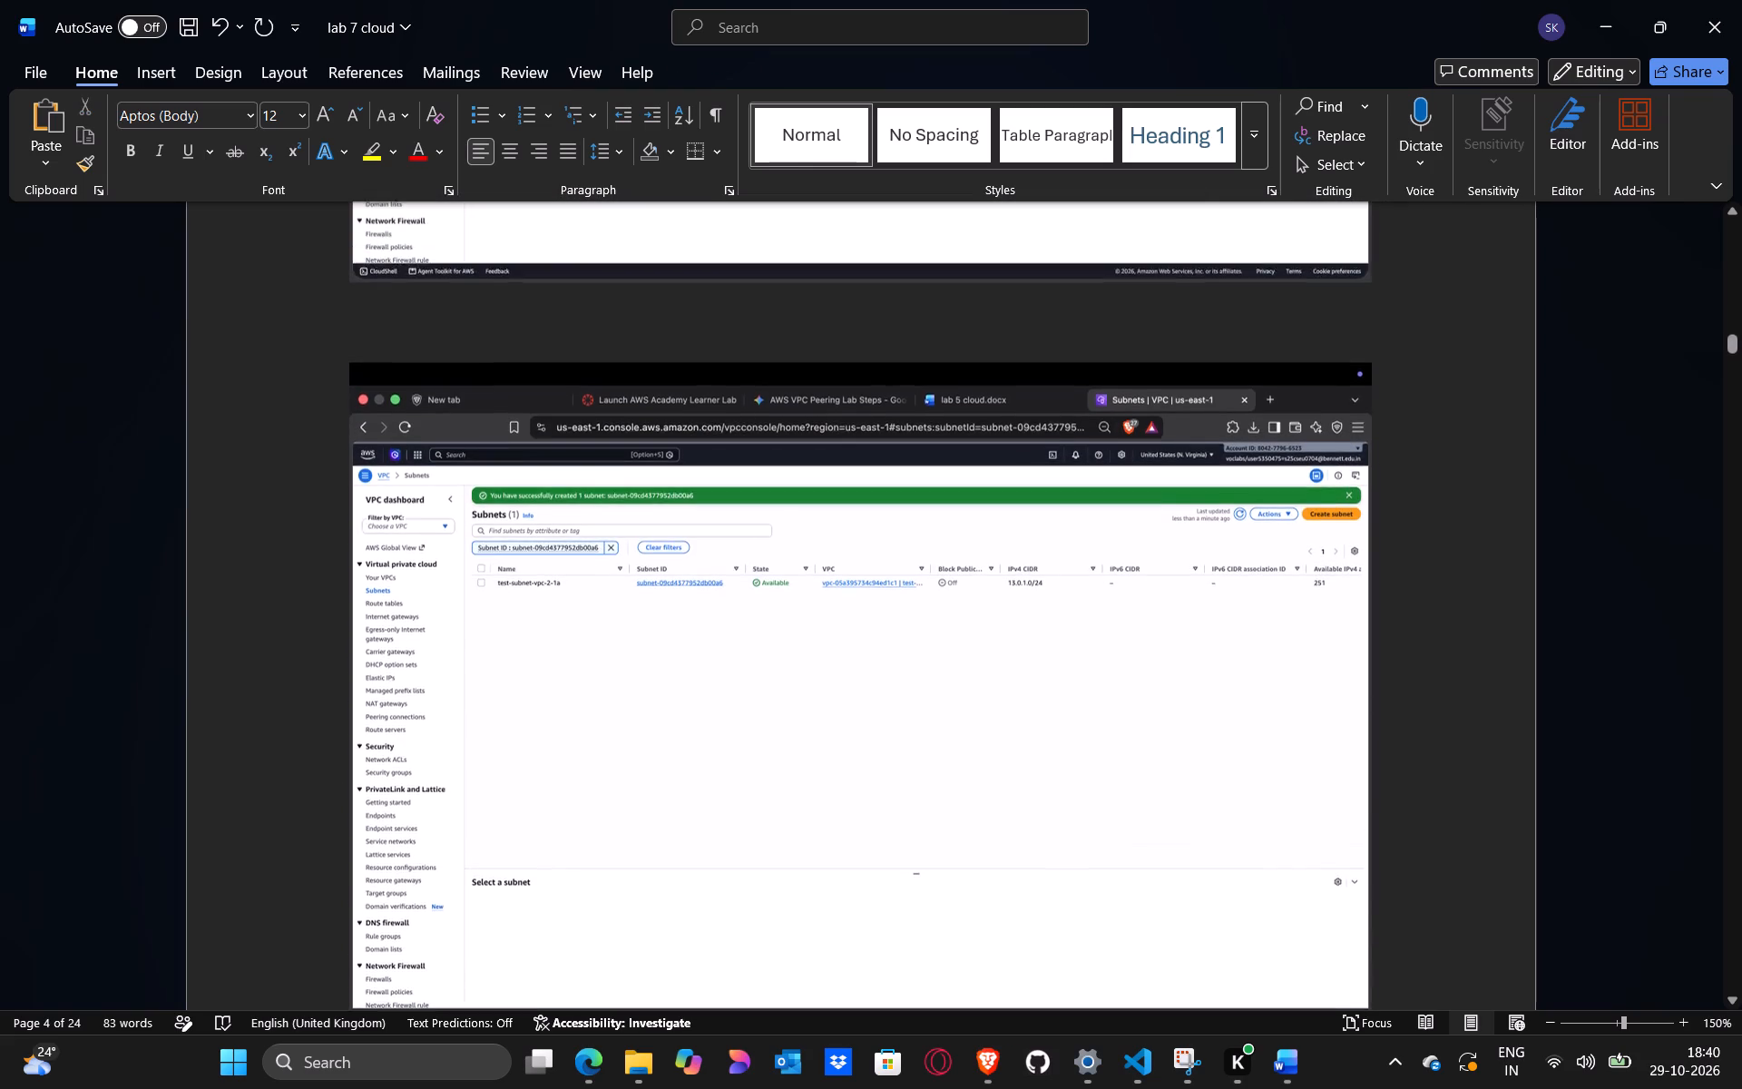
scroll(896, 654, up, 2)
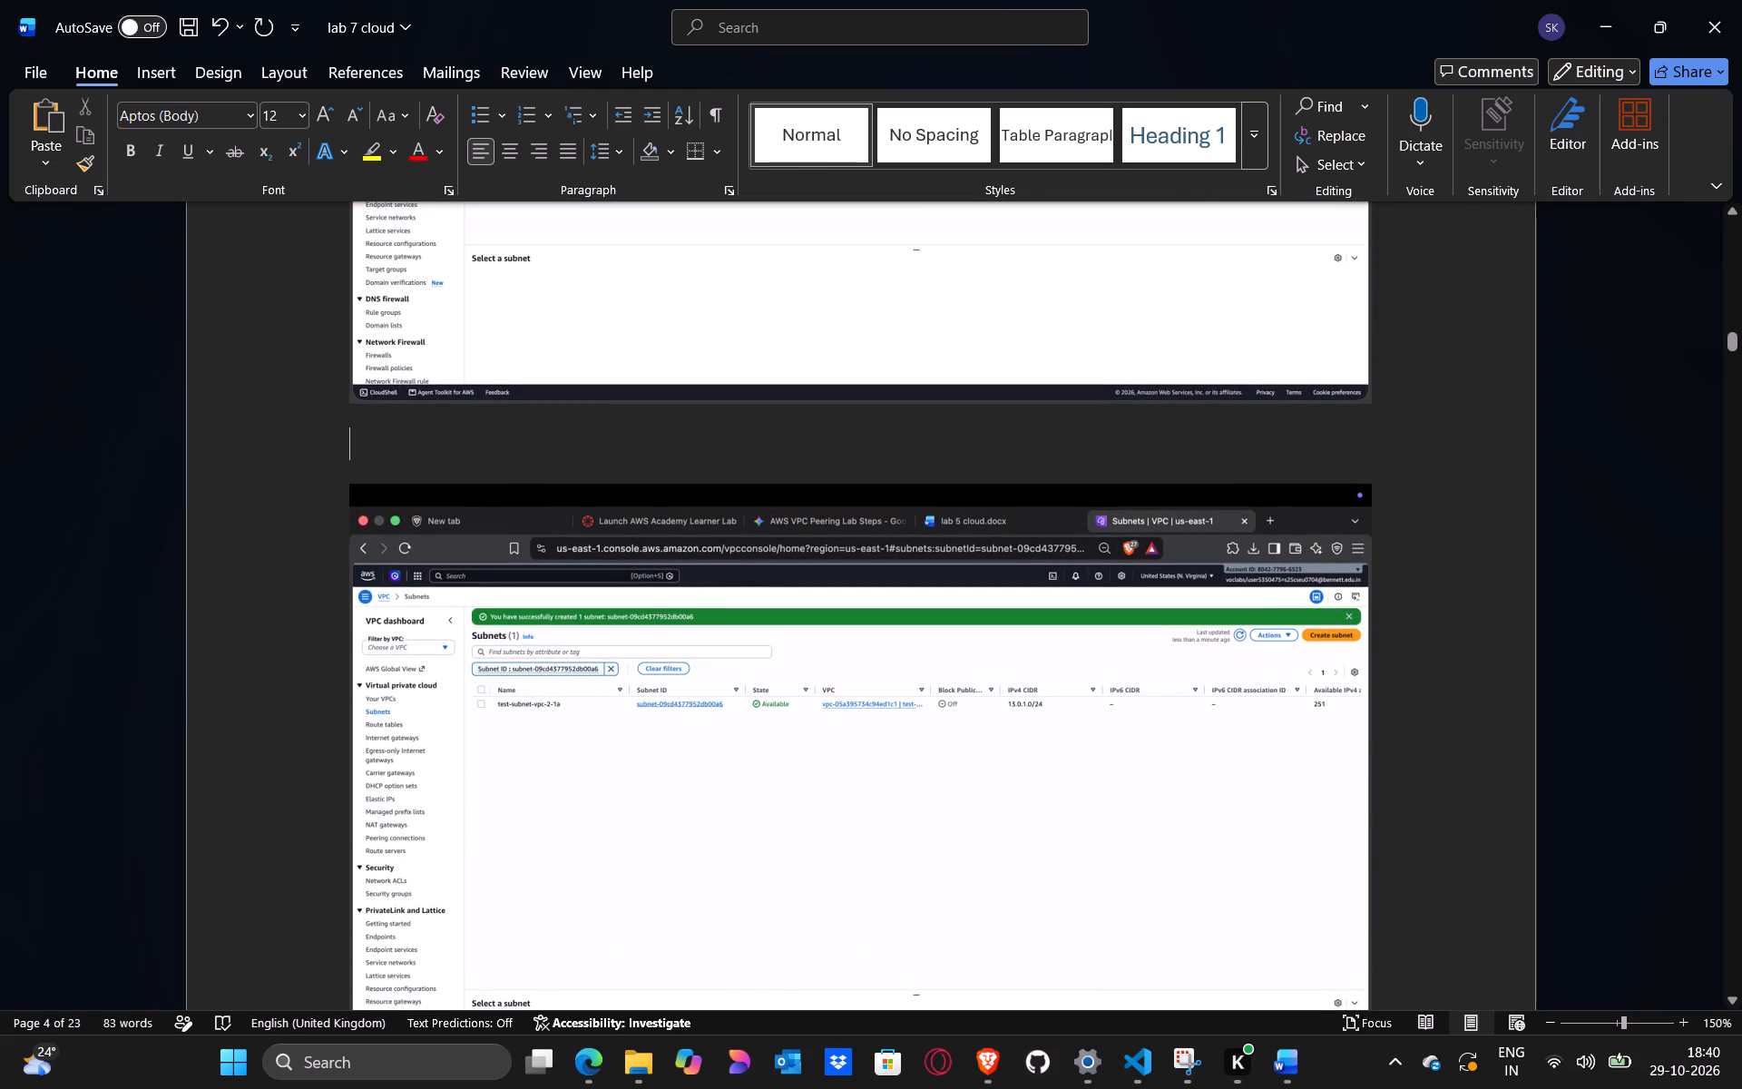
scroll(892, 431, right, 2)
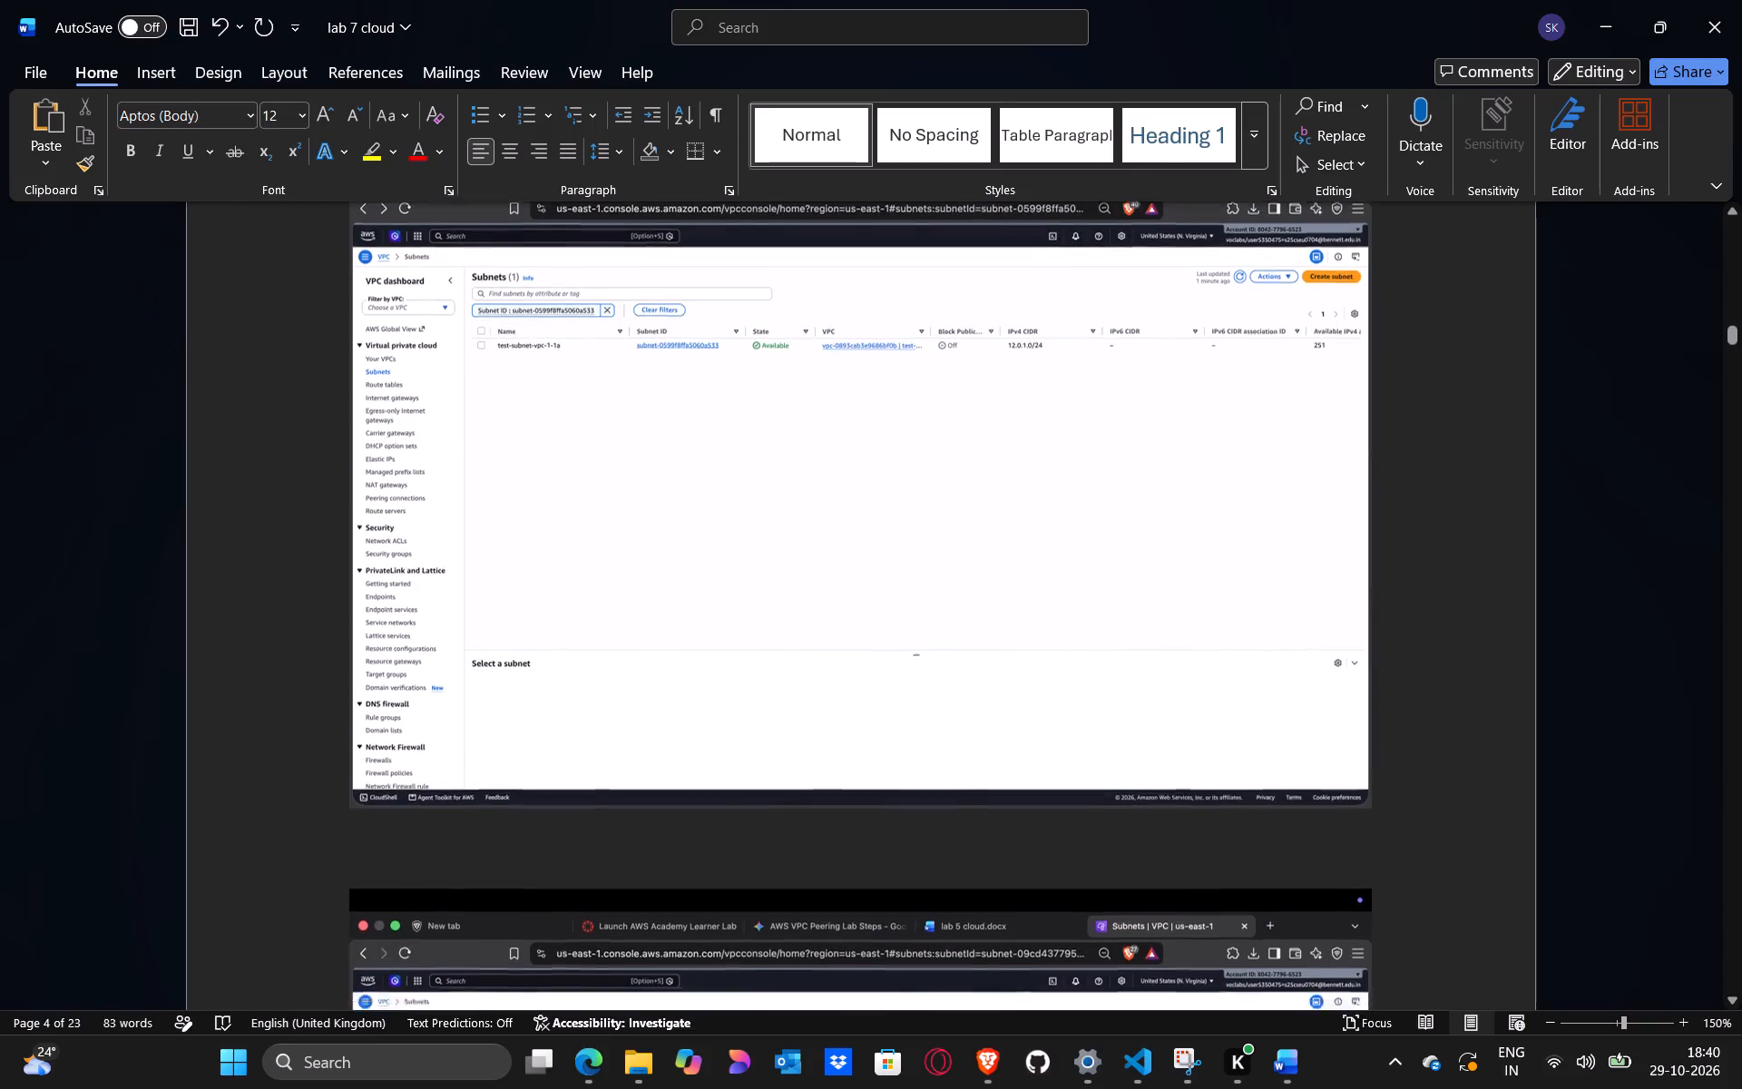
scroll(892, 431, right, 1)
scroll(892, 431, down, 2)
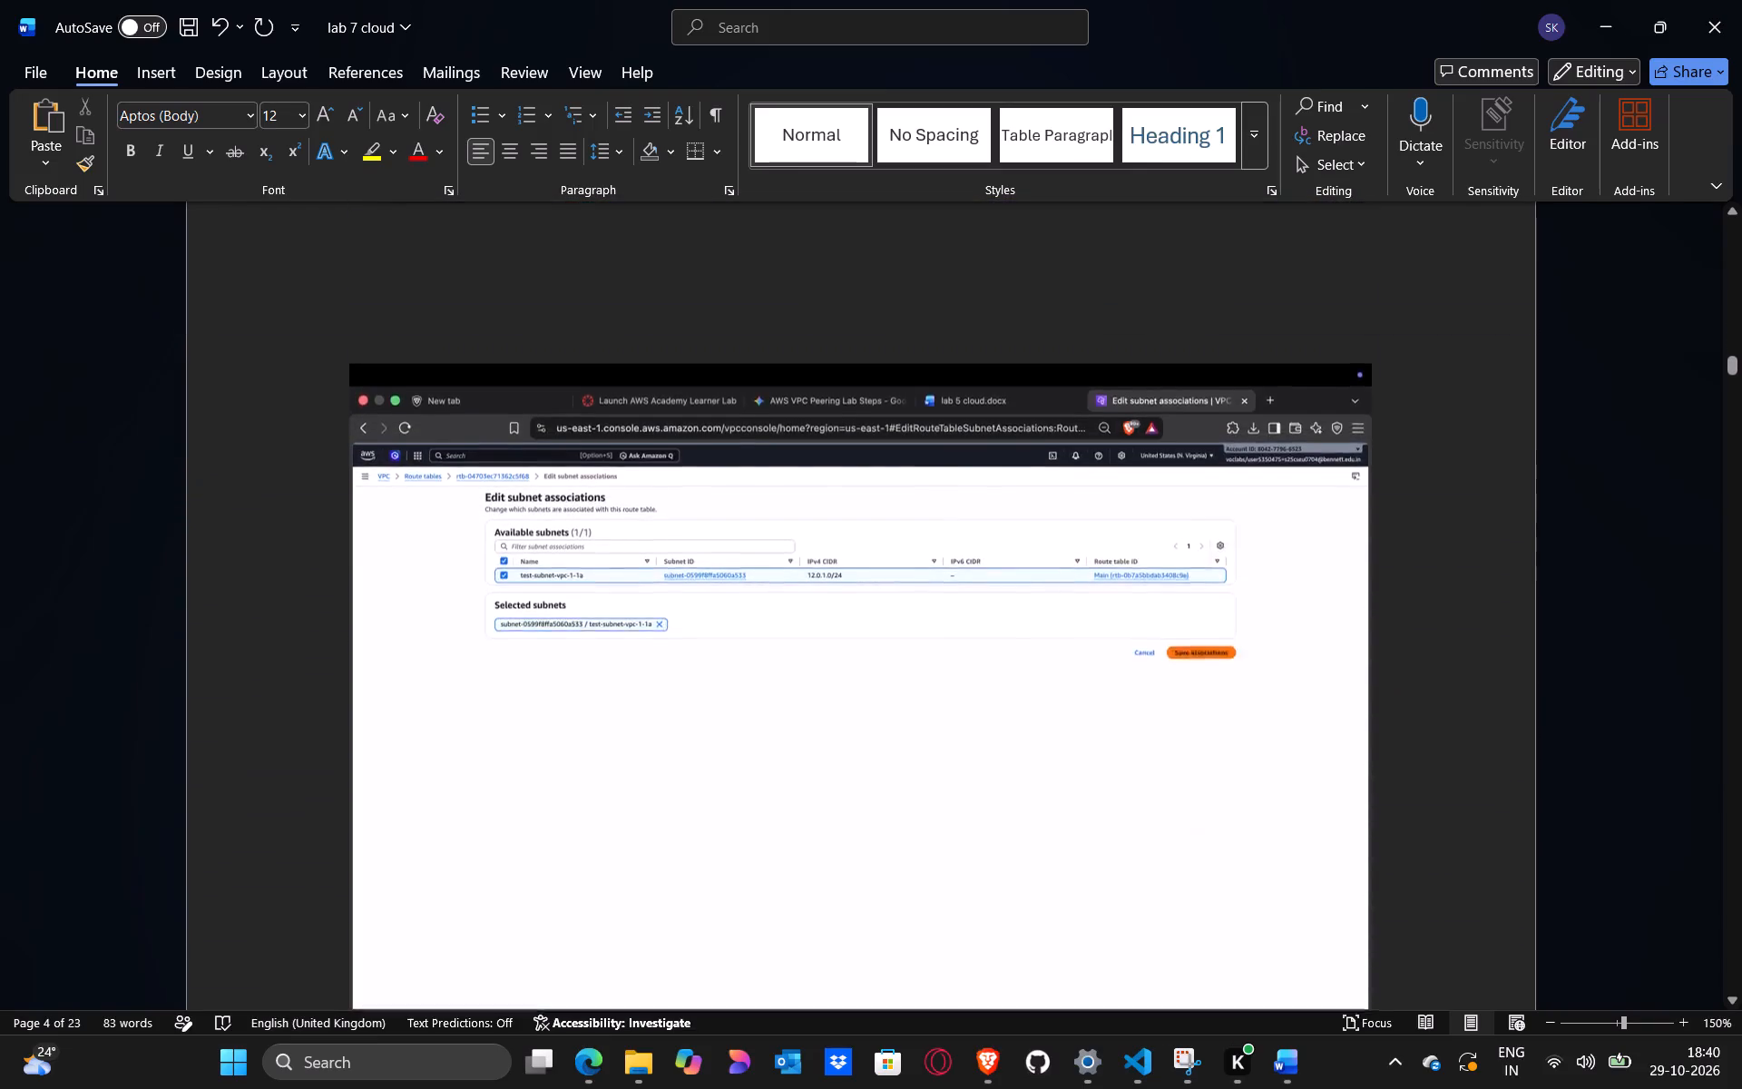
scroll(892, 431, down, 2)
click(892, 431)
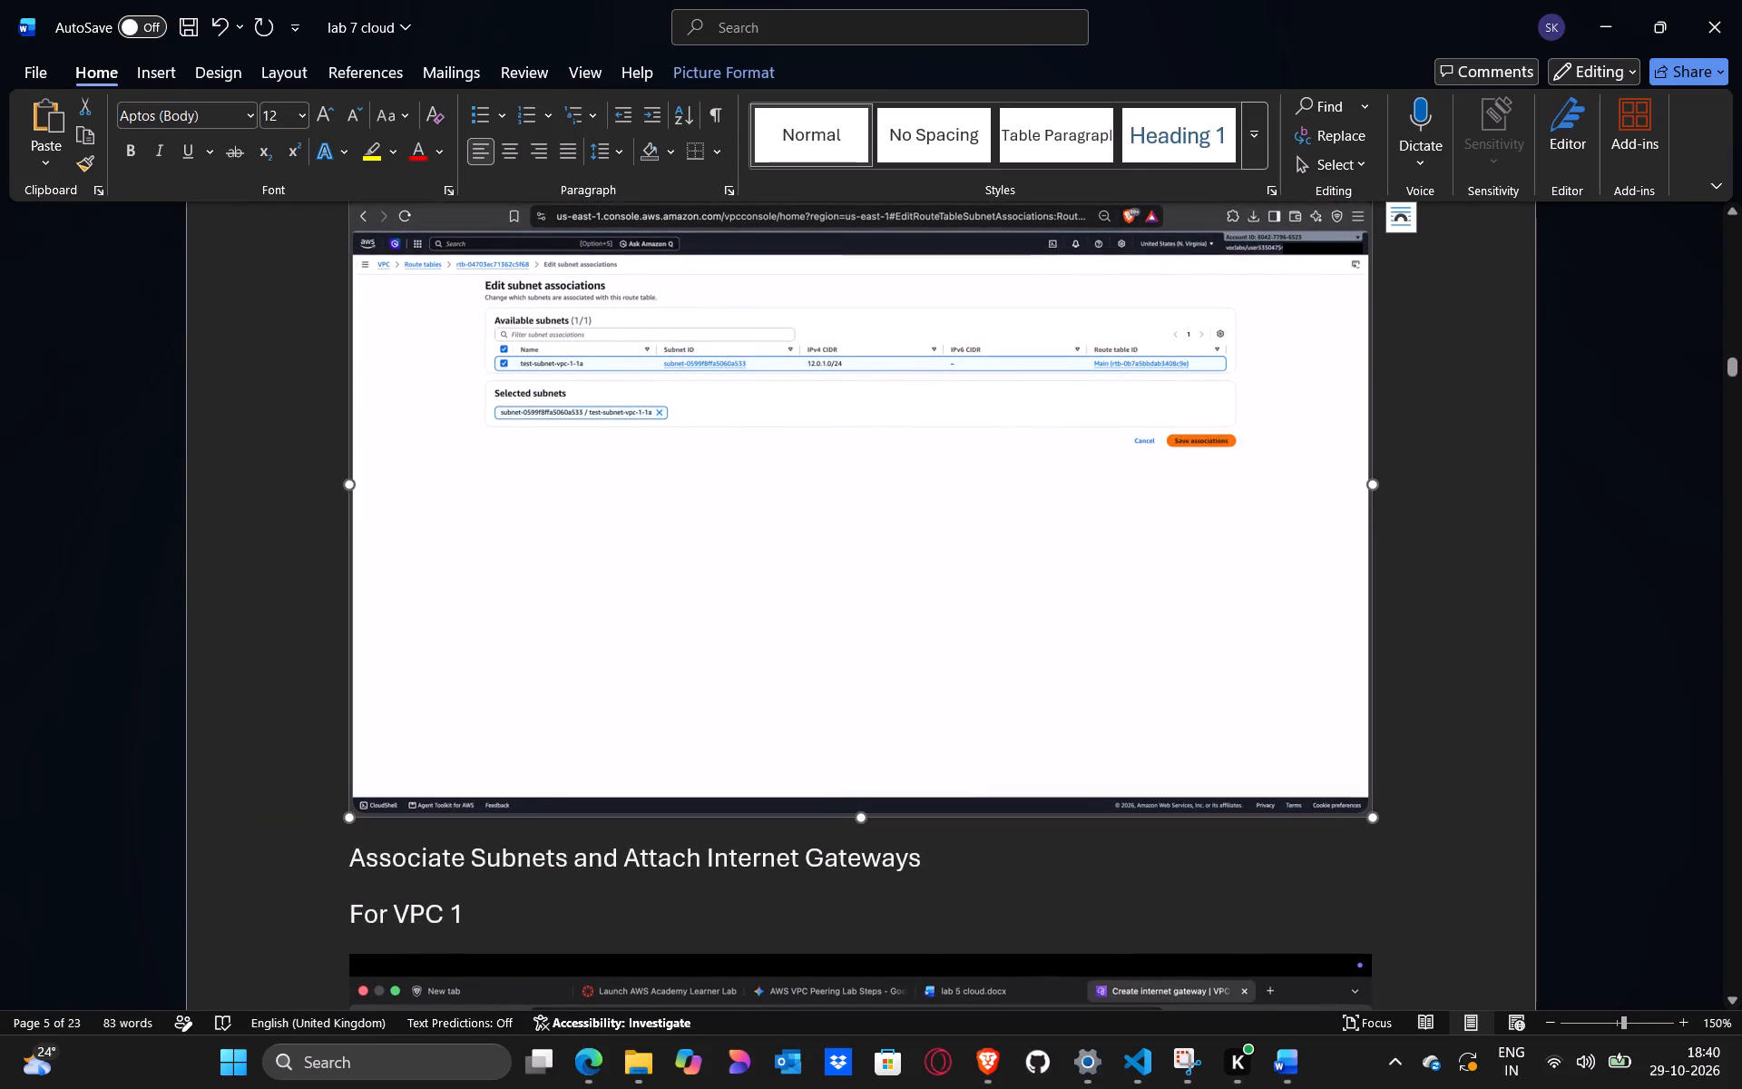
scroll(868, 501, up, 1)
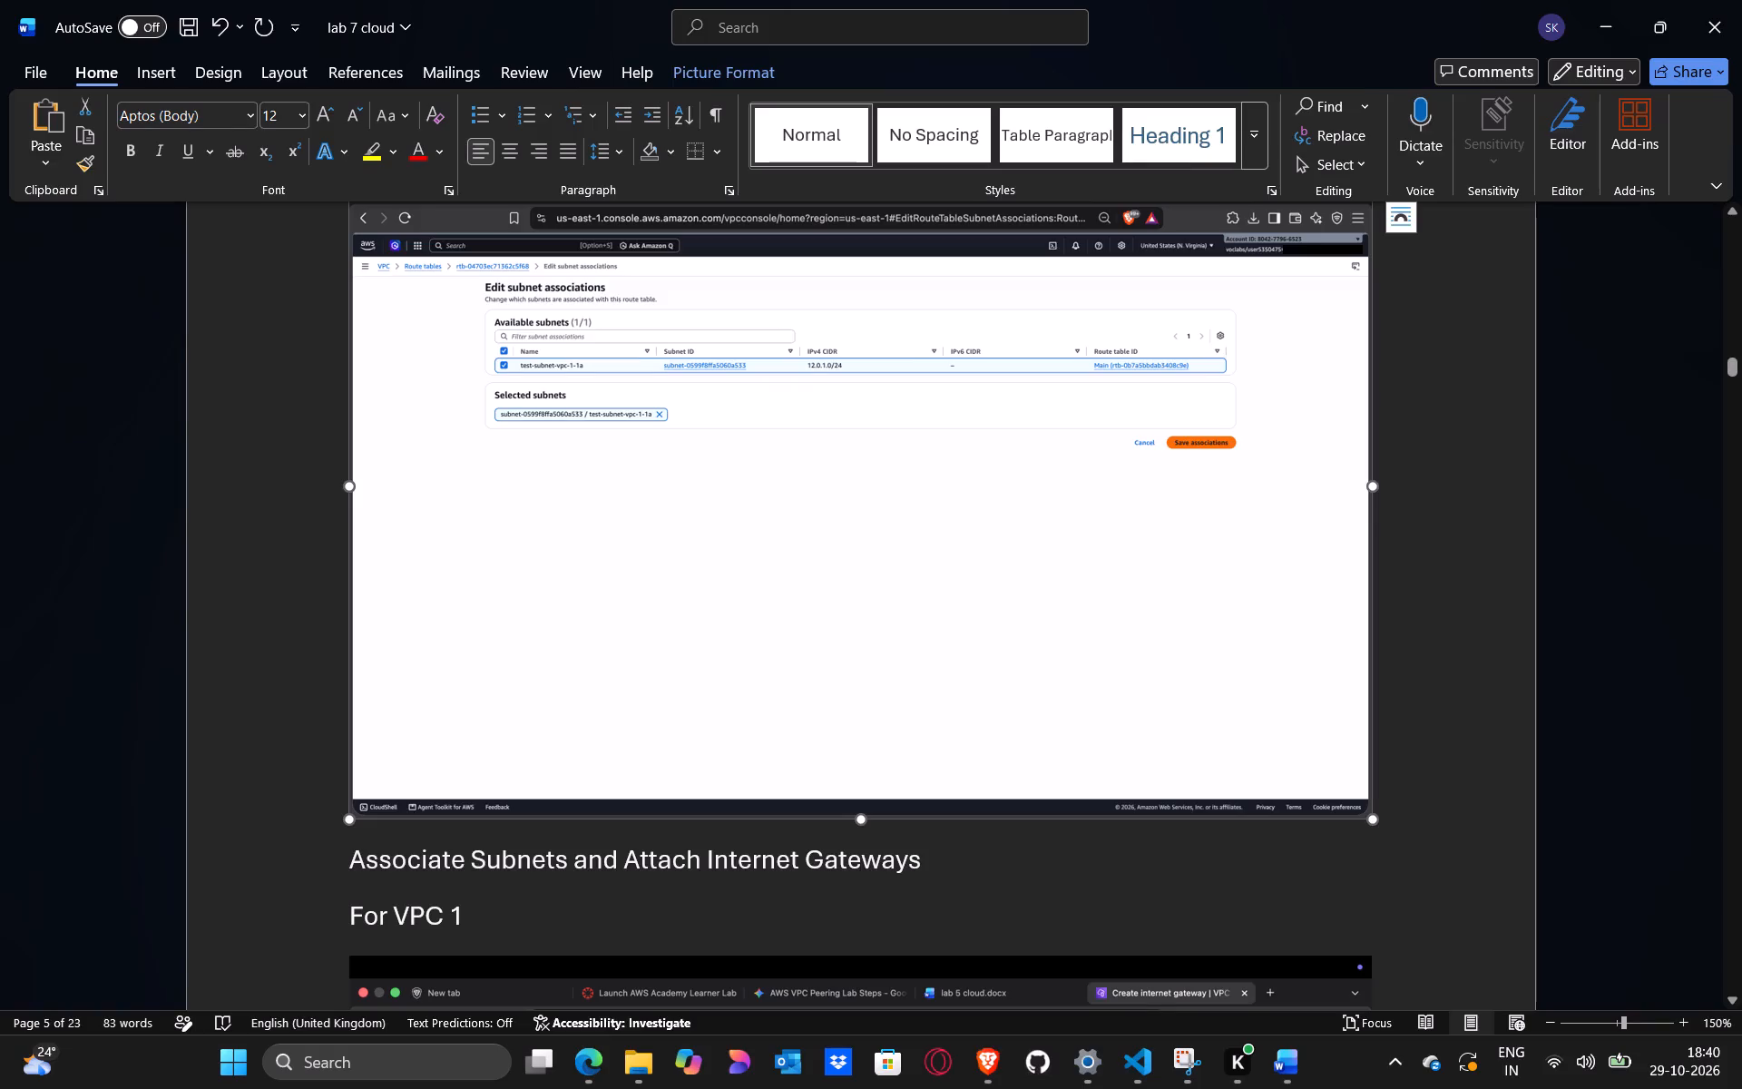
key(BackSpace)
Delete the Create internet gateway form screenshot for test-igw-vpc-1 under For VPC 1.
scroll(868, 501, down, 5)
scroll(868, 501, up, 1)
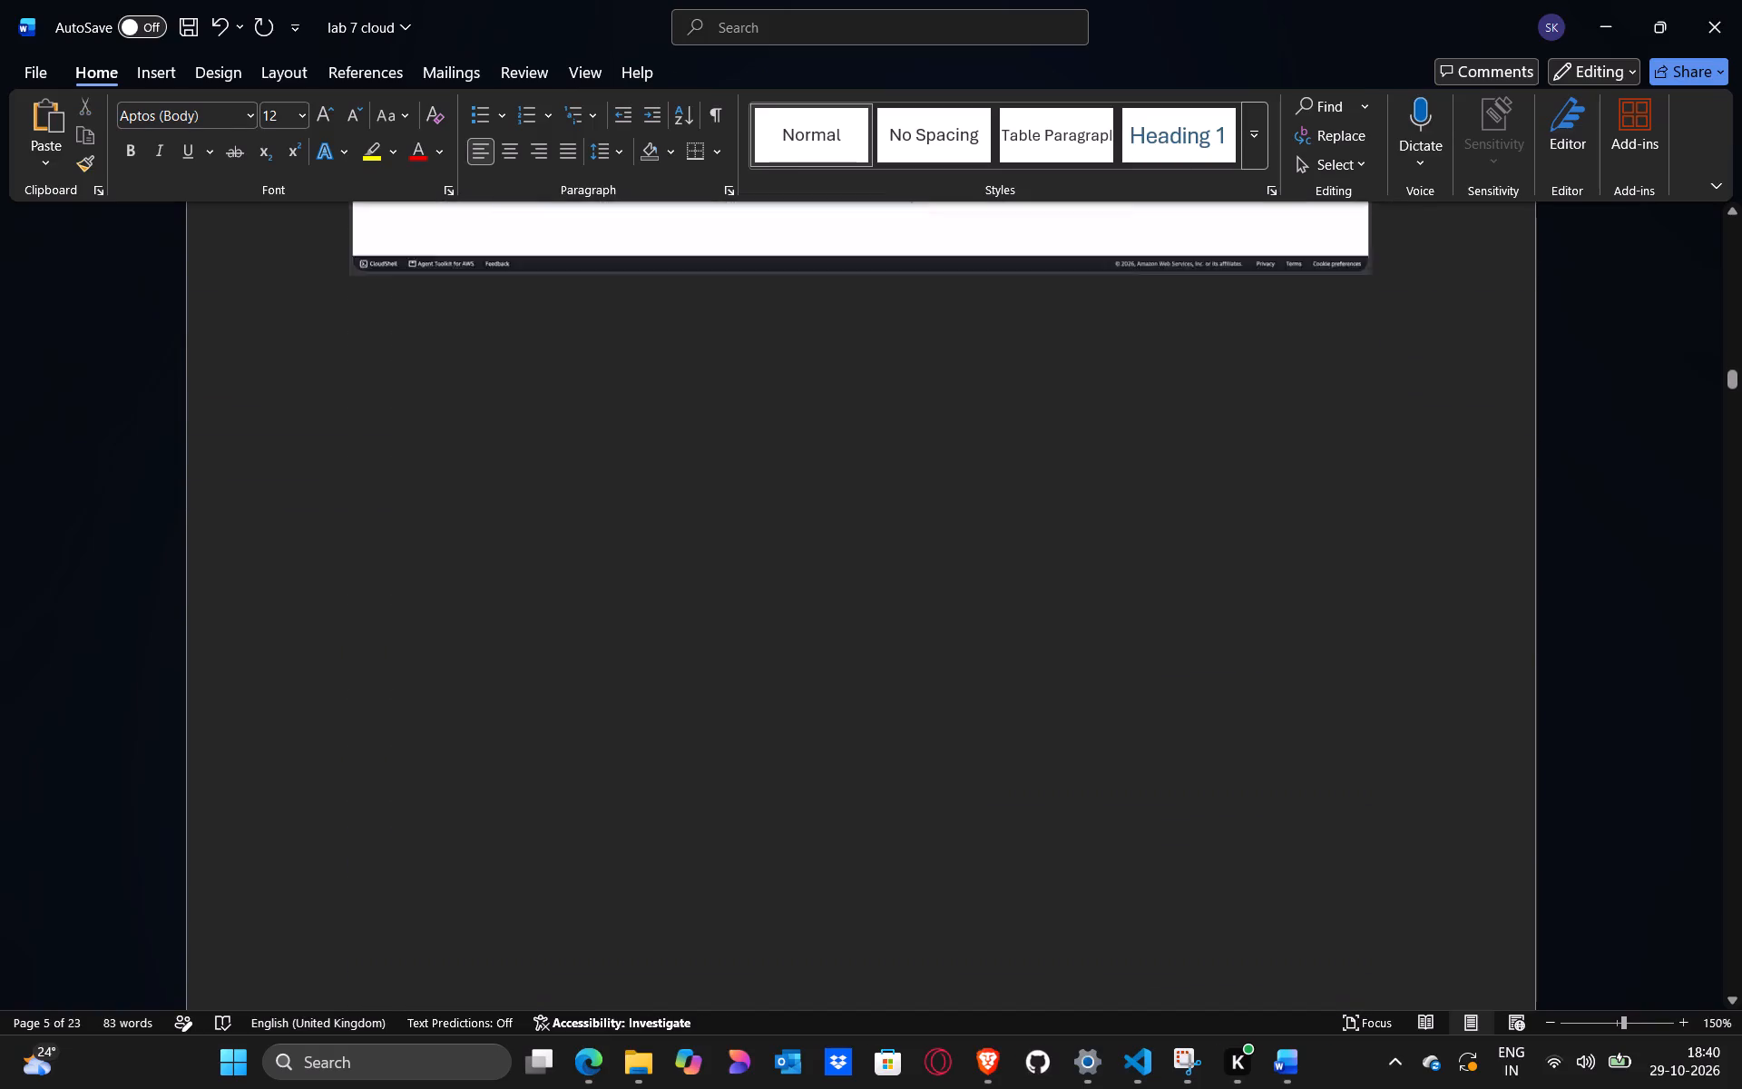
scroll(868, 501, up, 1)
scroll(868, 501, down, 1)
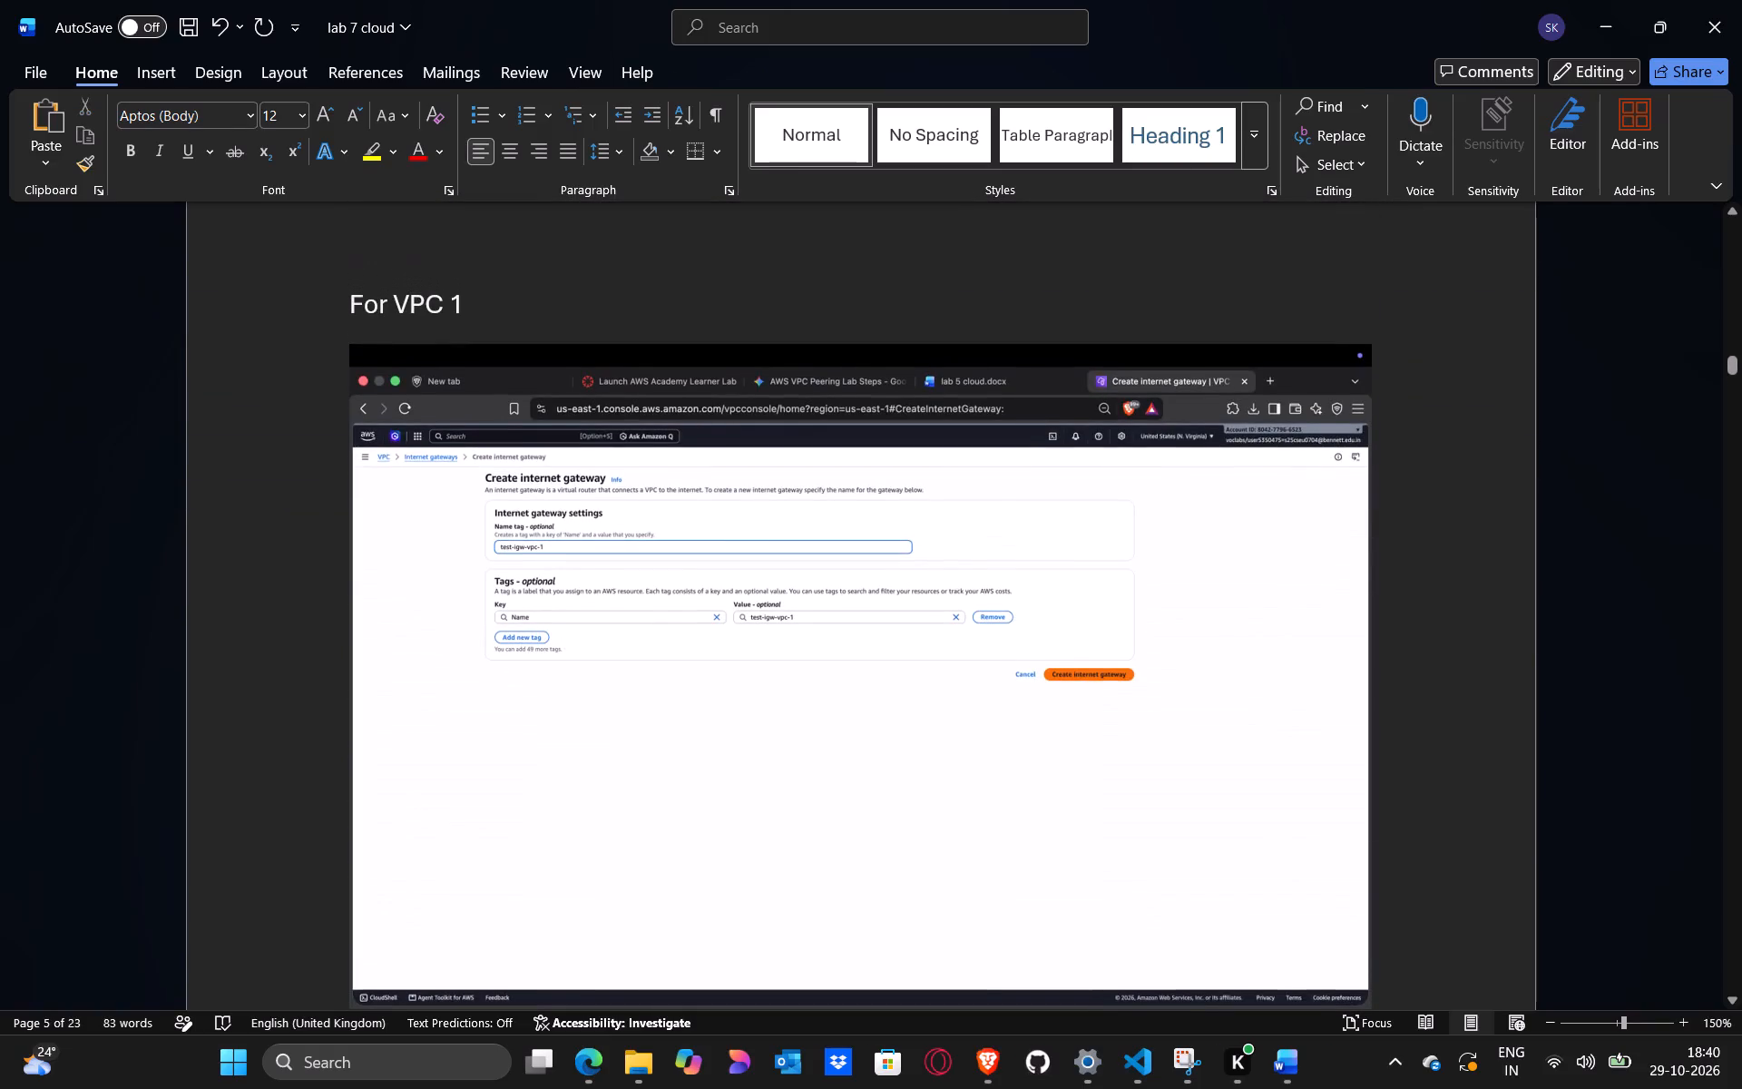
scroll(868, 501, down, 4)
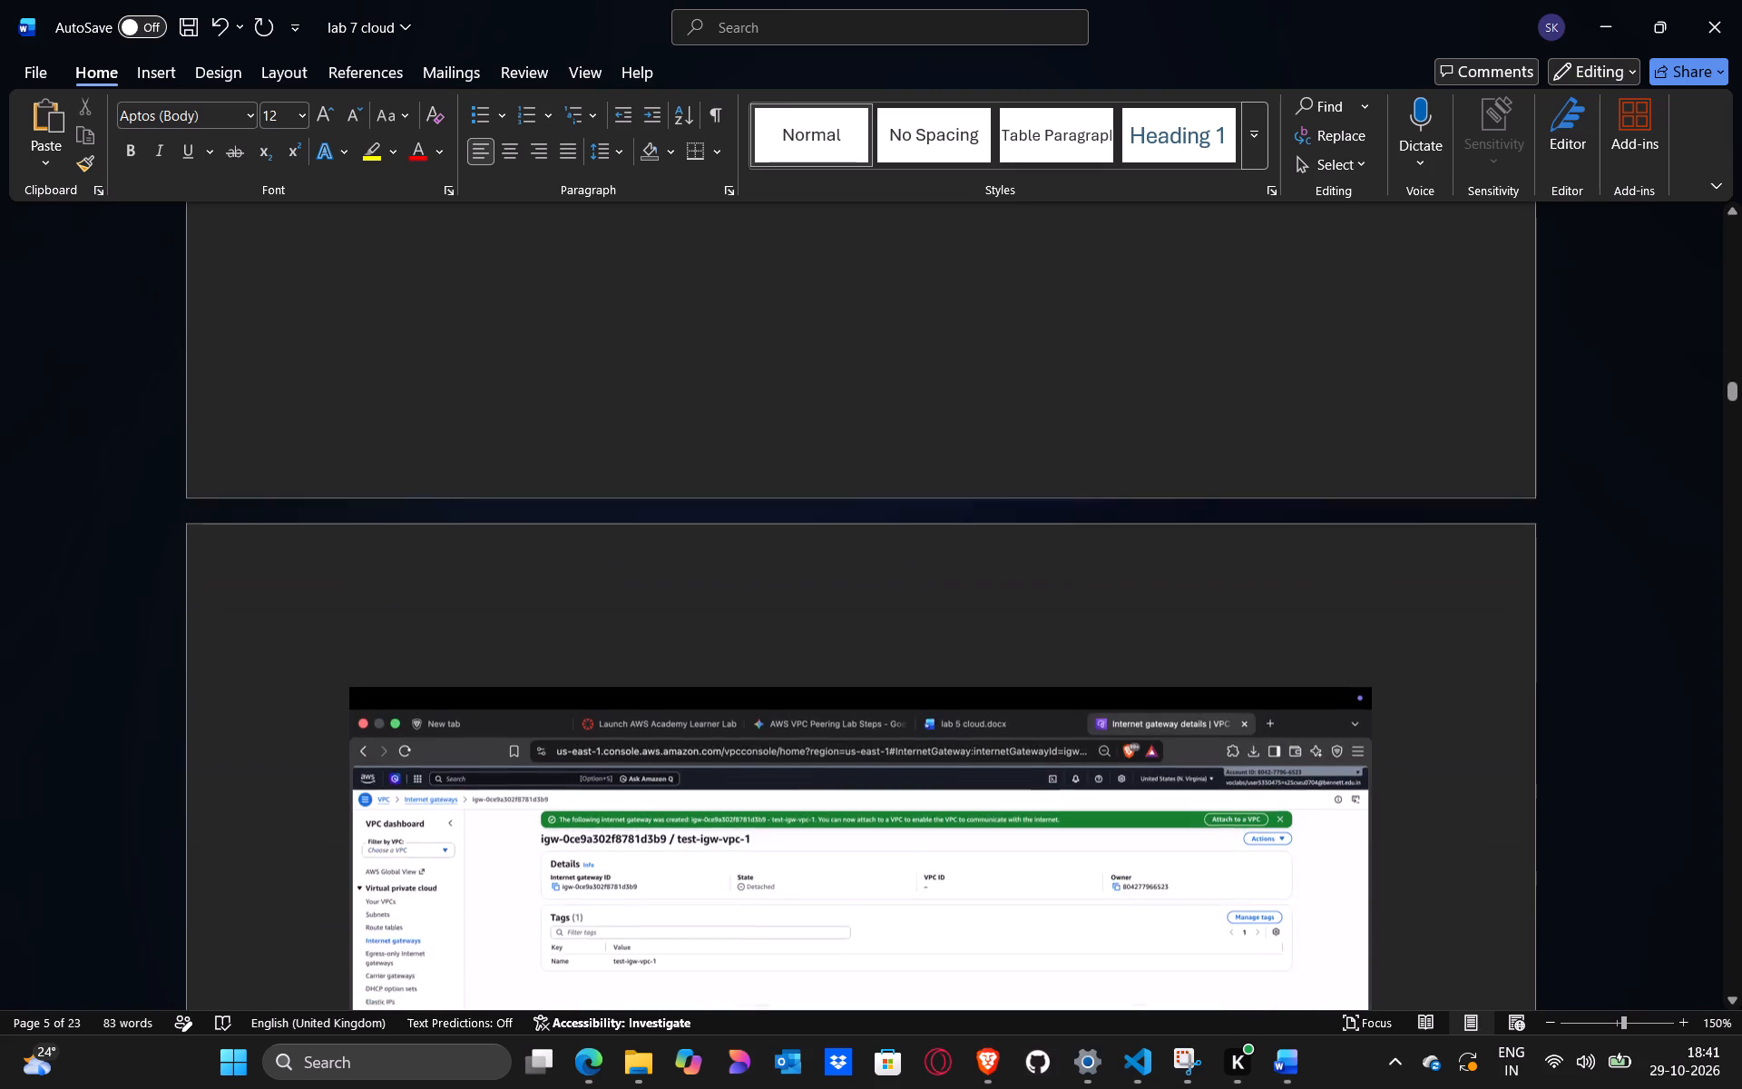
scroll(868, 501, down, 1)
scroll(868, 501, up, 4)
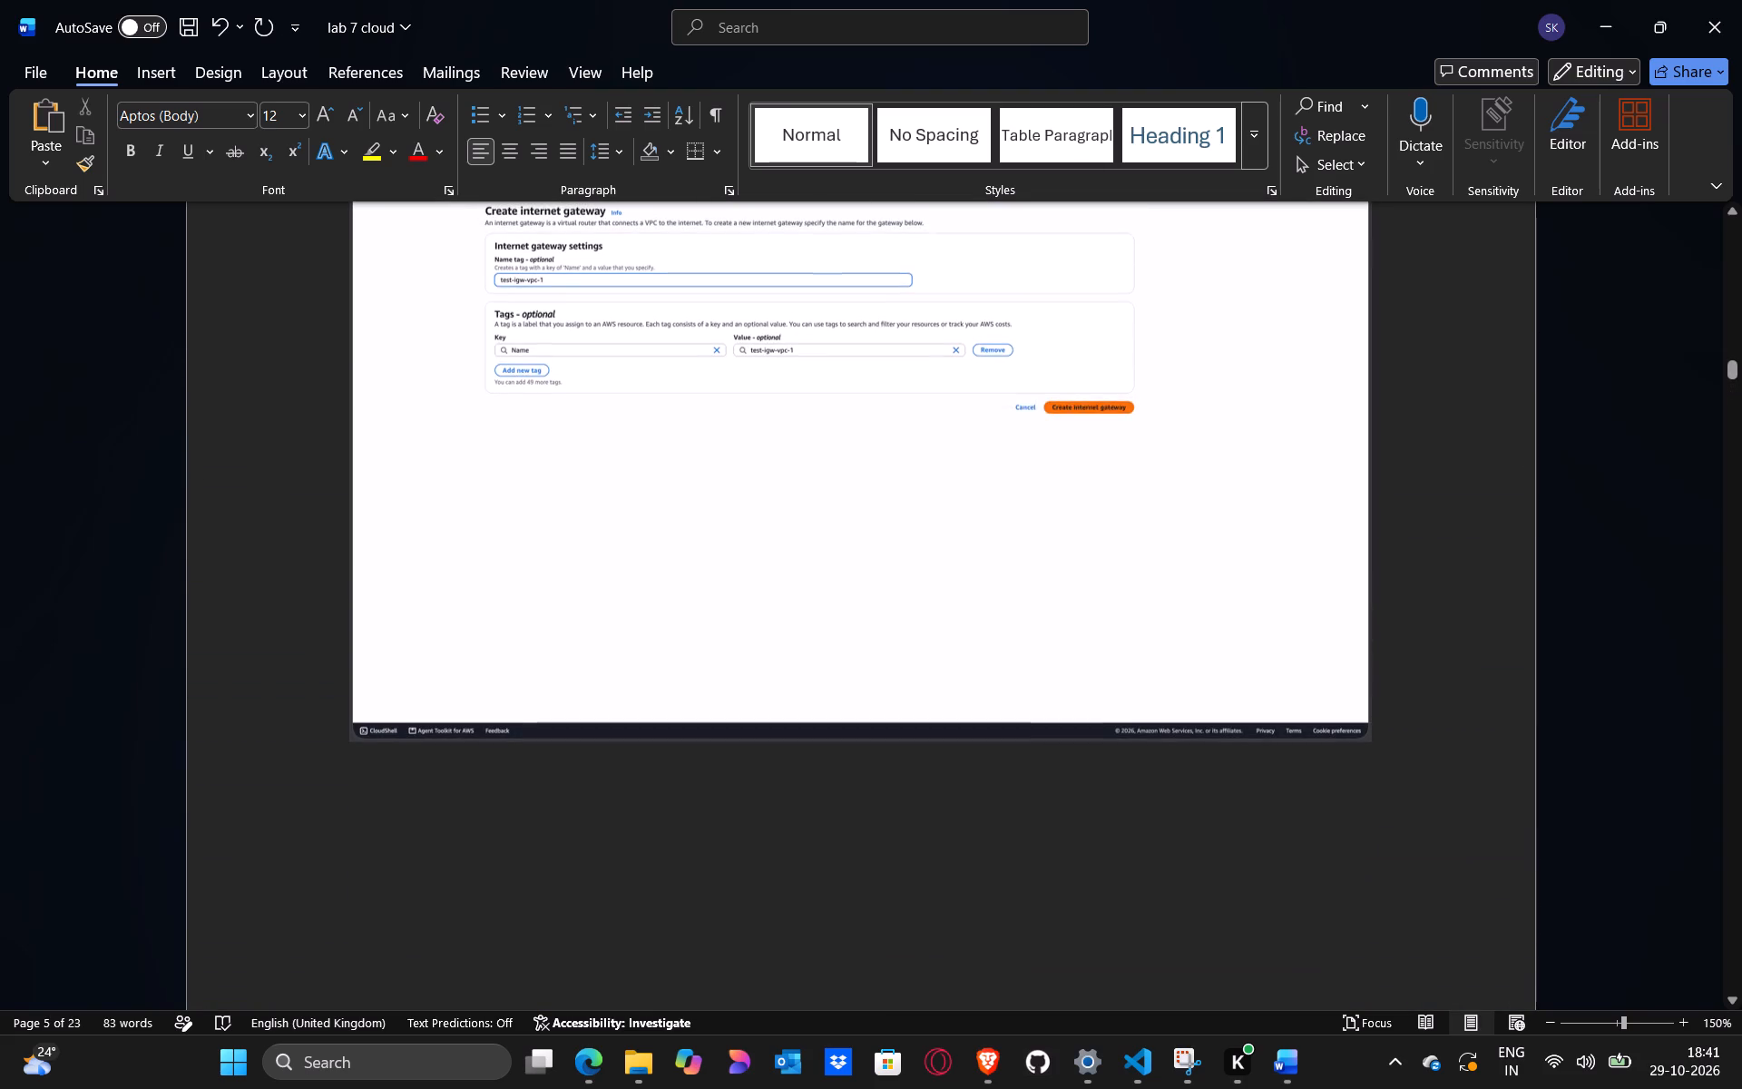
right_click(868, 501)
click(796, 523)
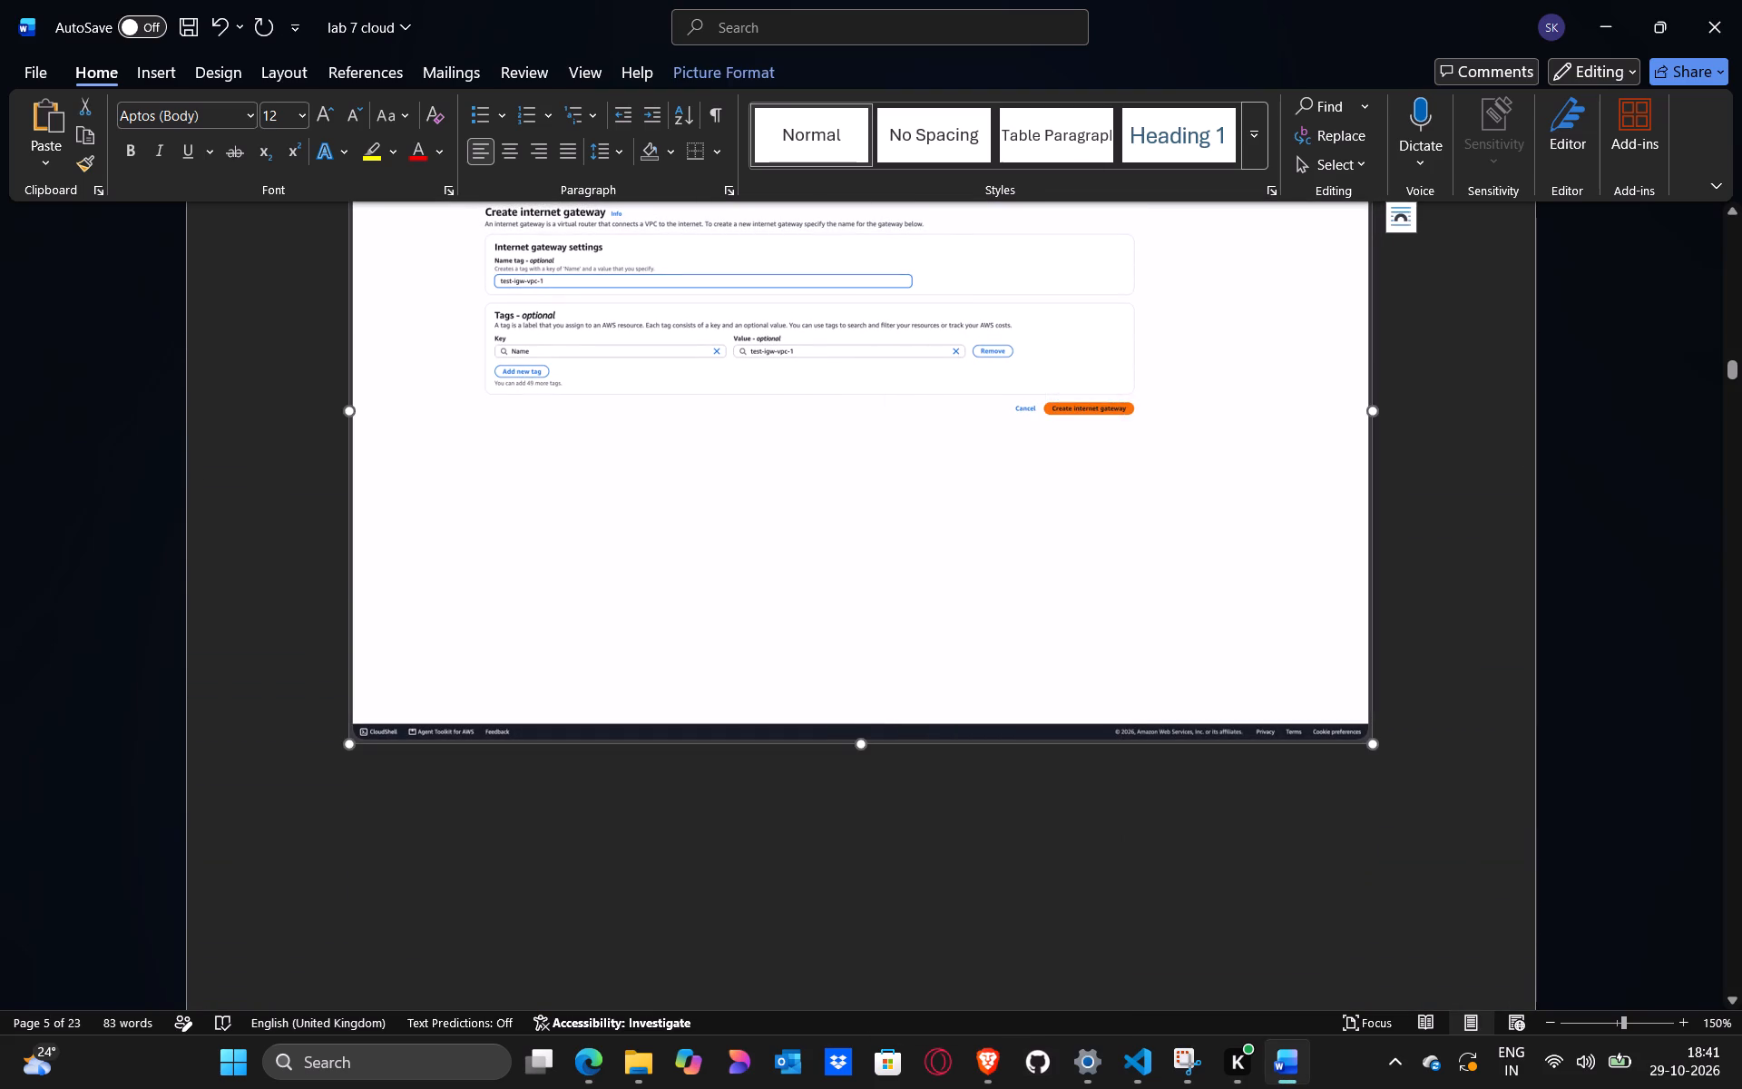
key(BackSpace)
Remove the empty lines left below the For VPC 1 line where the form screenshot was.
scroll(796, 523, down, 2)
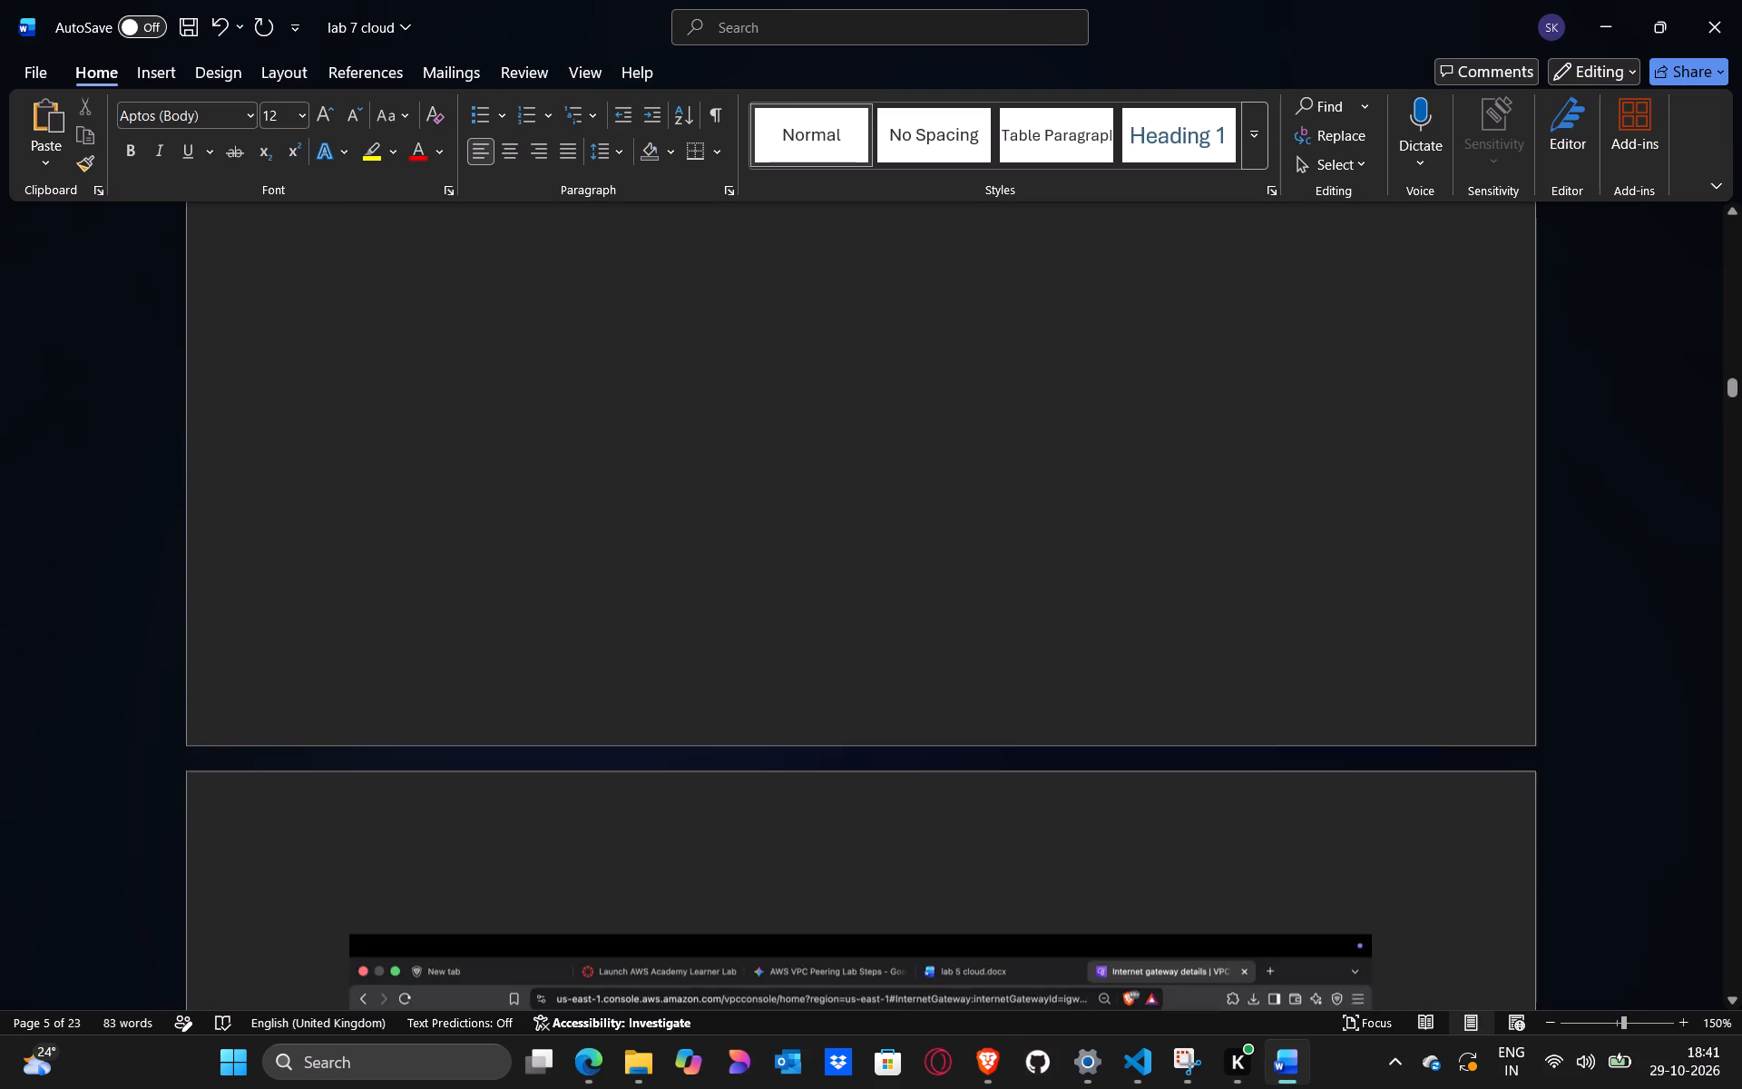
scroll(796, 523, down, 1)
scroll(796, 523, up, 2)
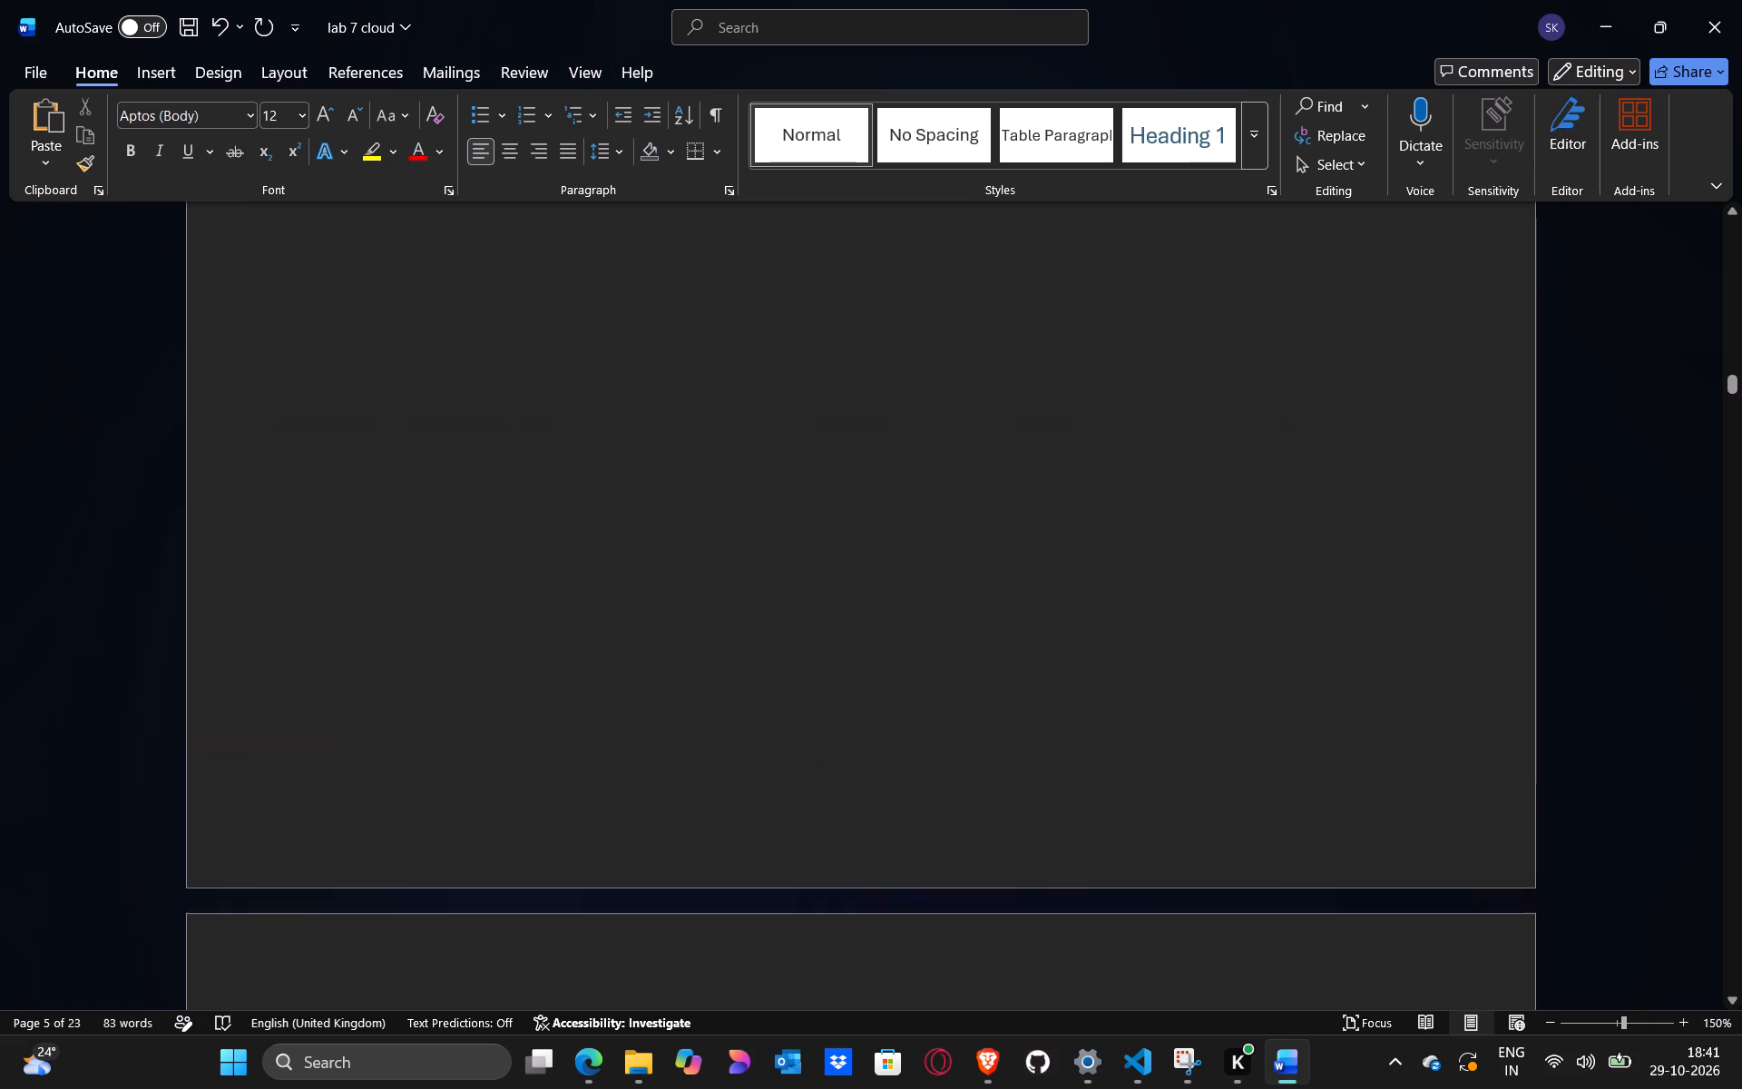
click(426, 826)
click(424, 802)
click(439, 648)
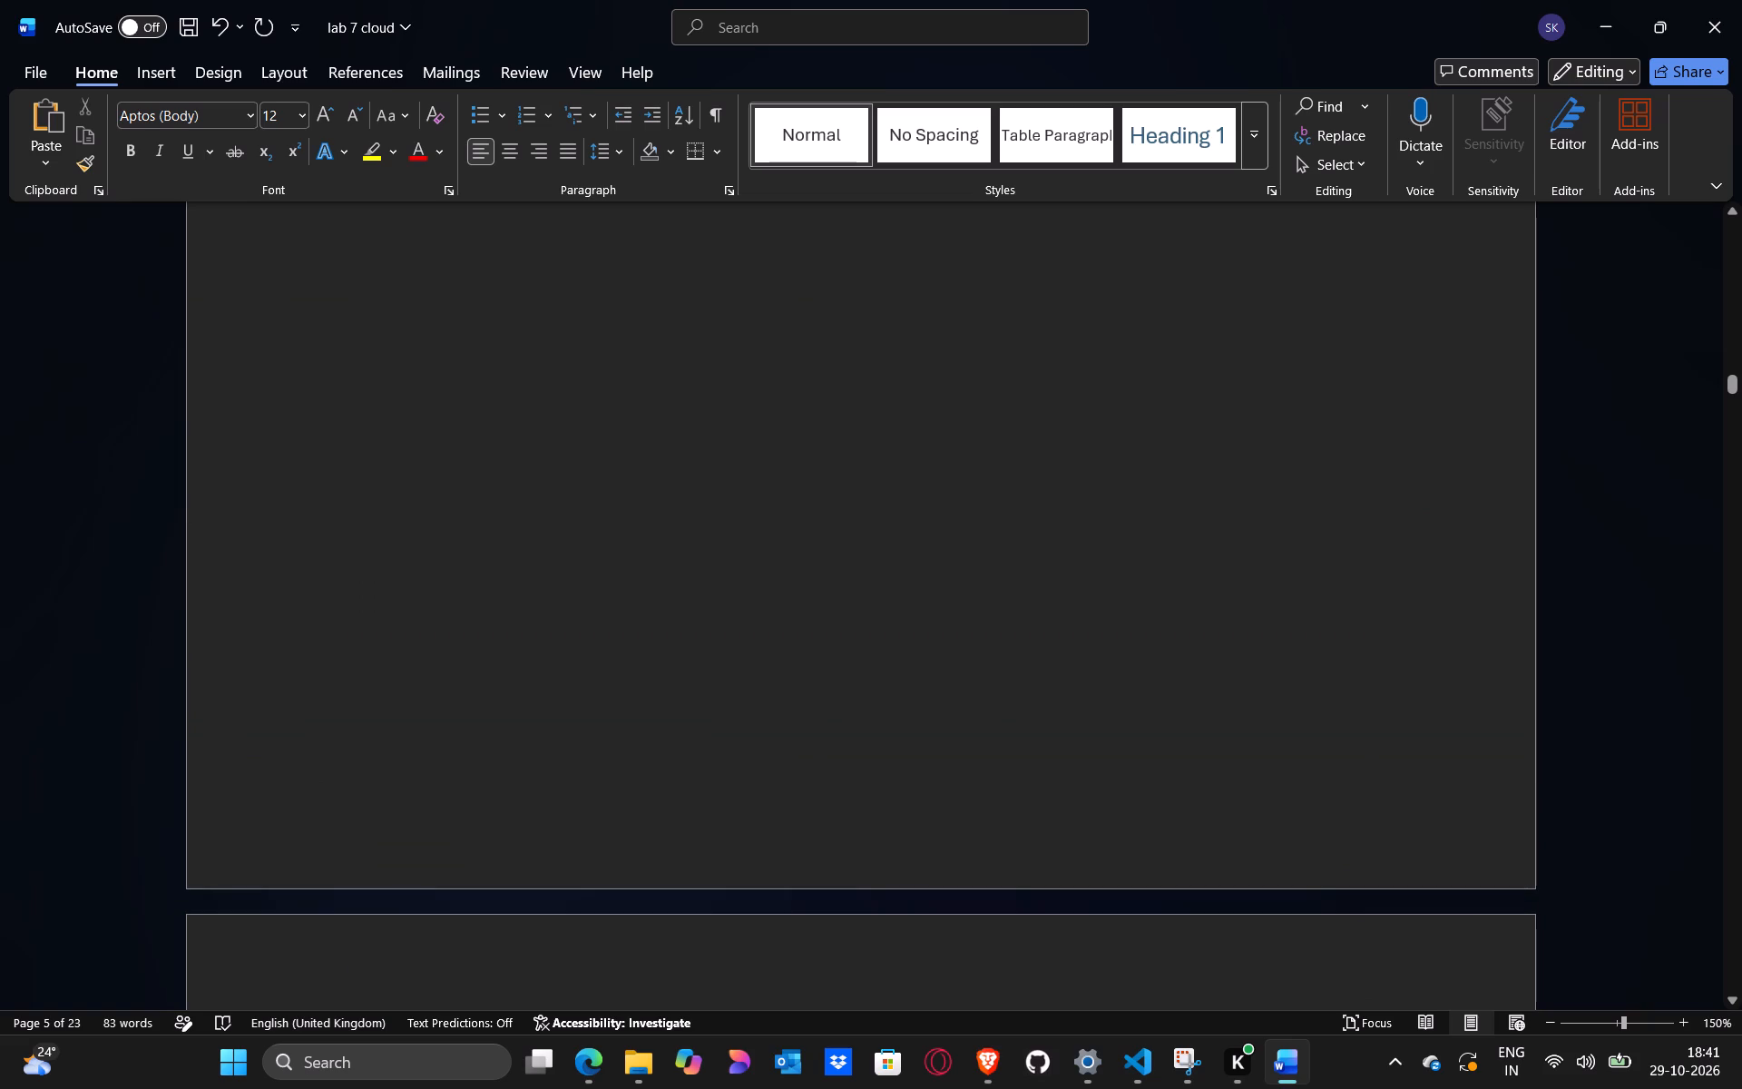
scroll(439, 648, up, 2)
key(Down)
key(BackSpace)
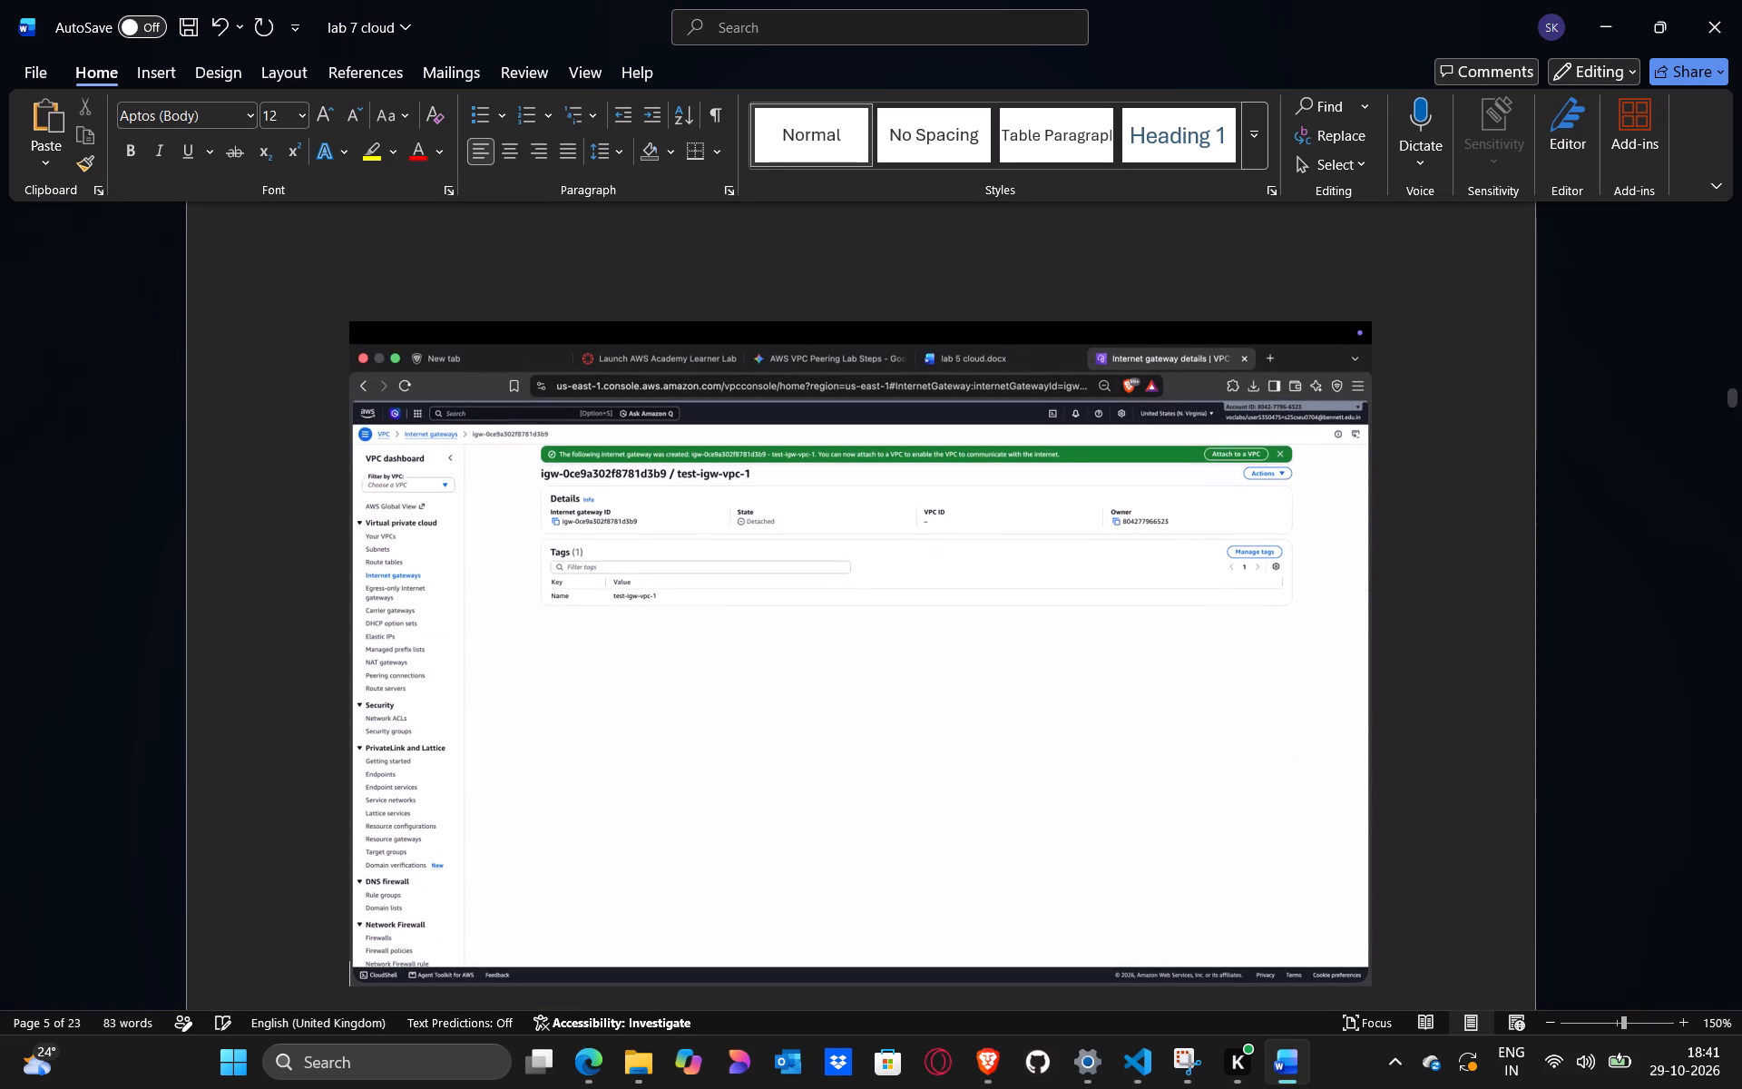
scroll(429, 505, up, 7)
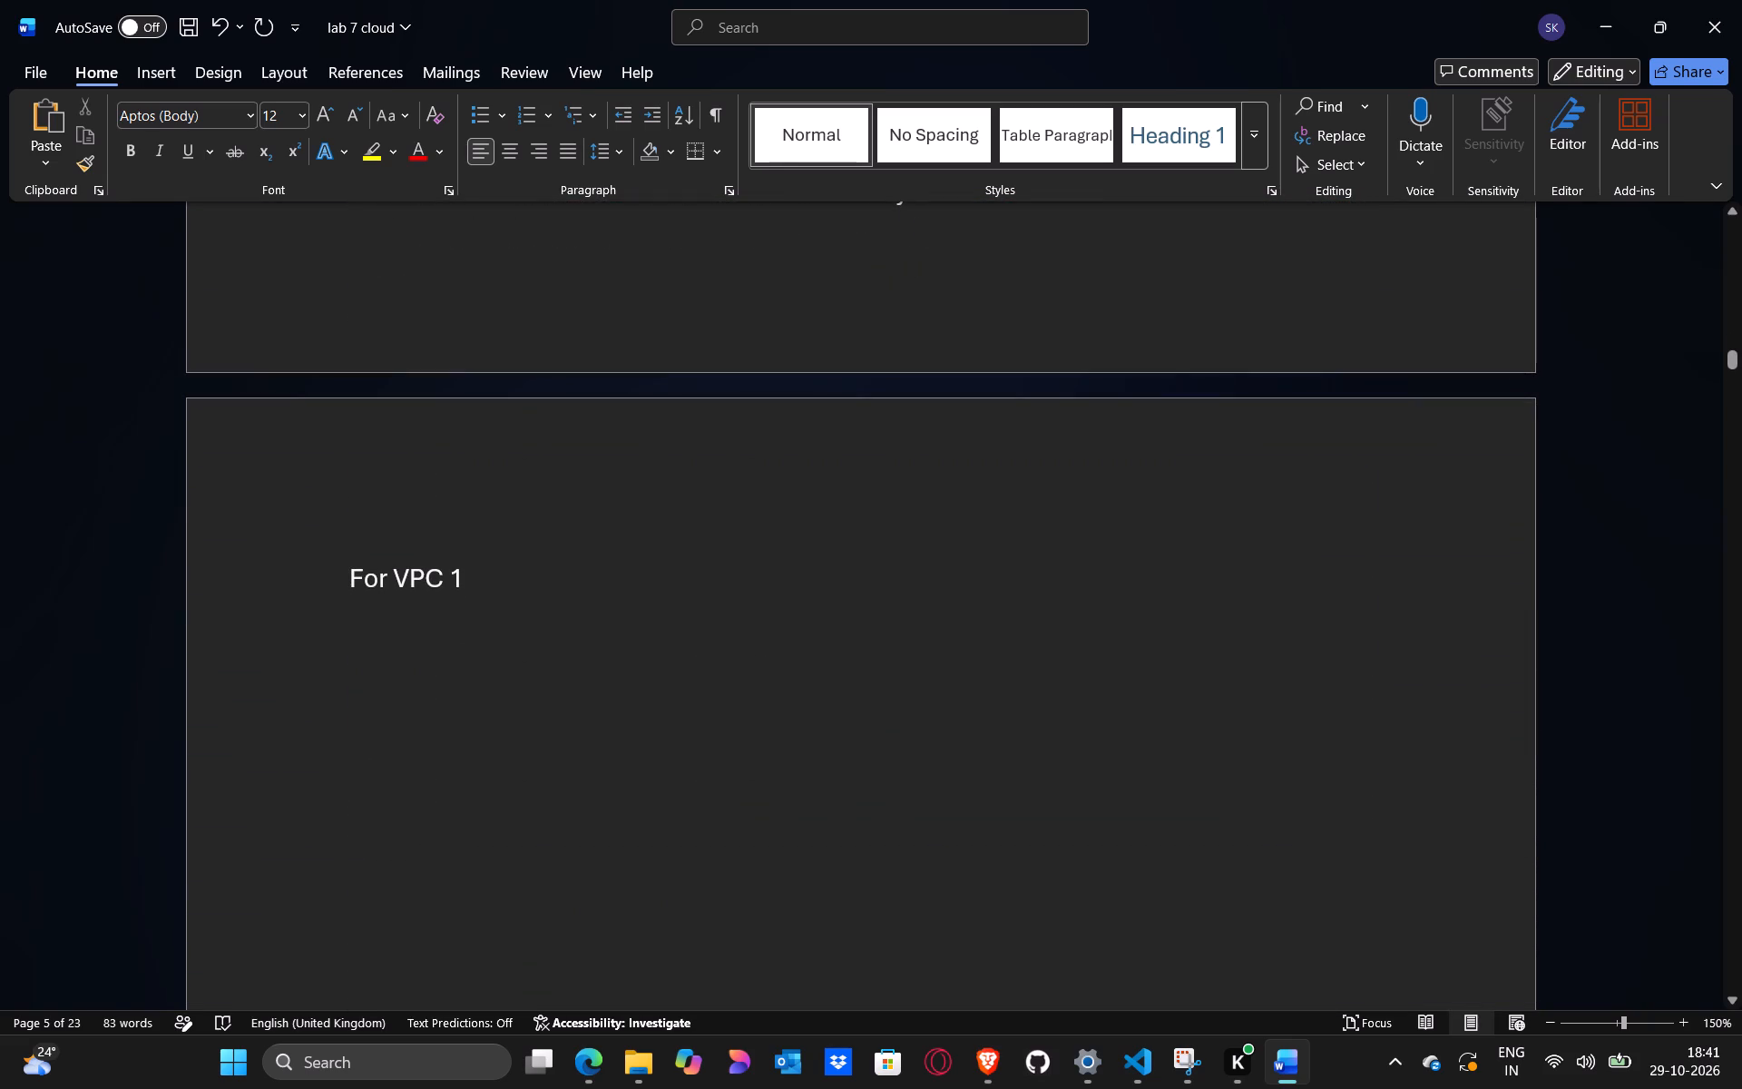
click(524, 538)
key(Down)
key(BackSpace)
Close the gap before the test-igw-vpc-1 details screenshot so it sits directly beneath For VPC 1.
key(Down)
key(Down)
key(Down)
key(Down)
key(Down)
key(Down)
key(Down)
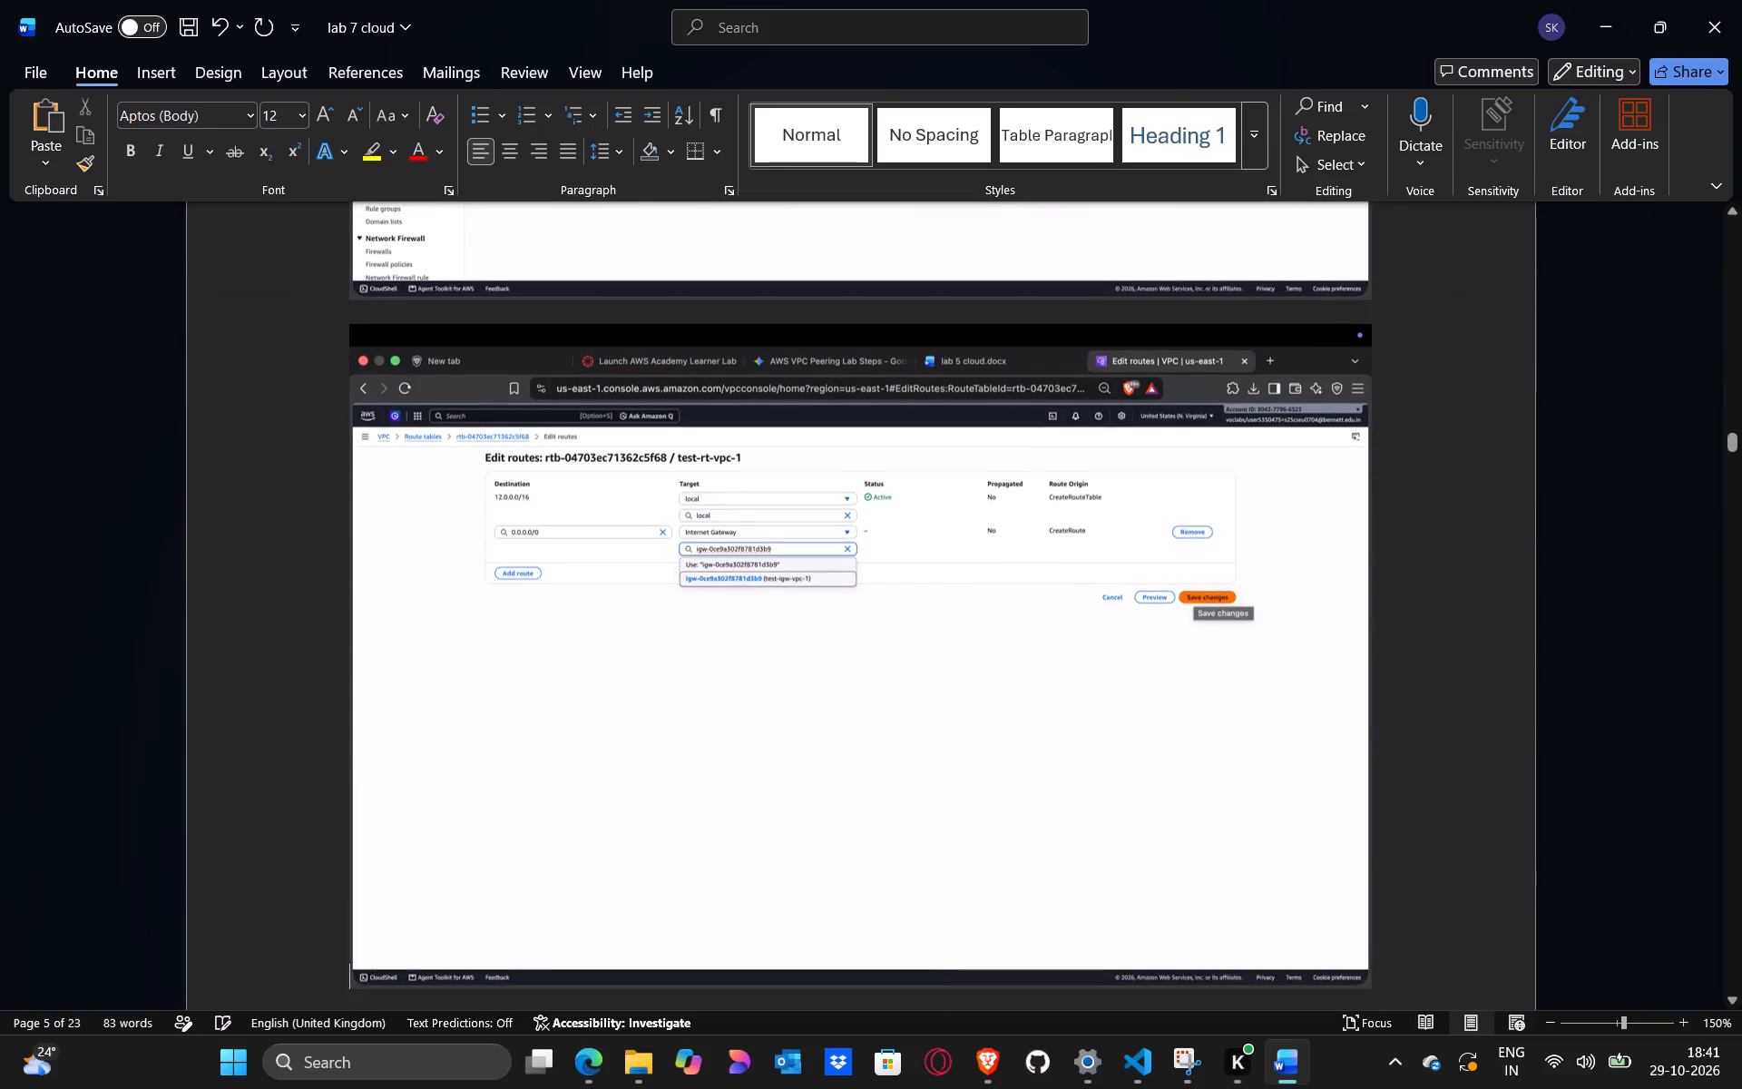
scroll(513, 574, up, 5)
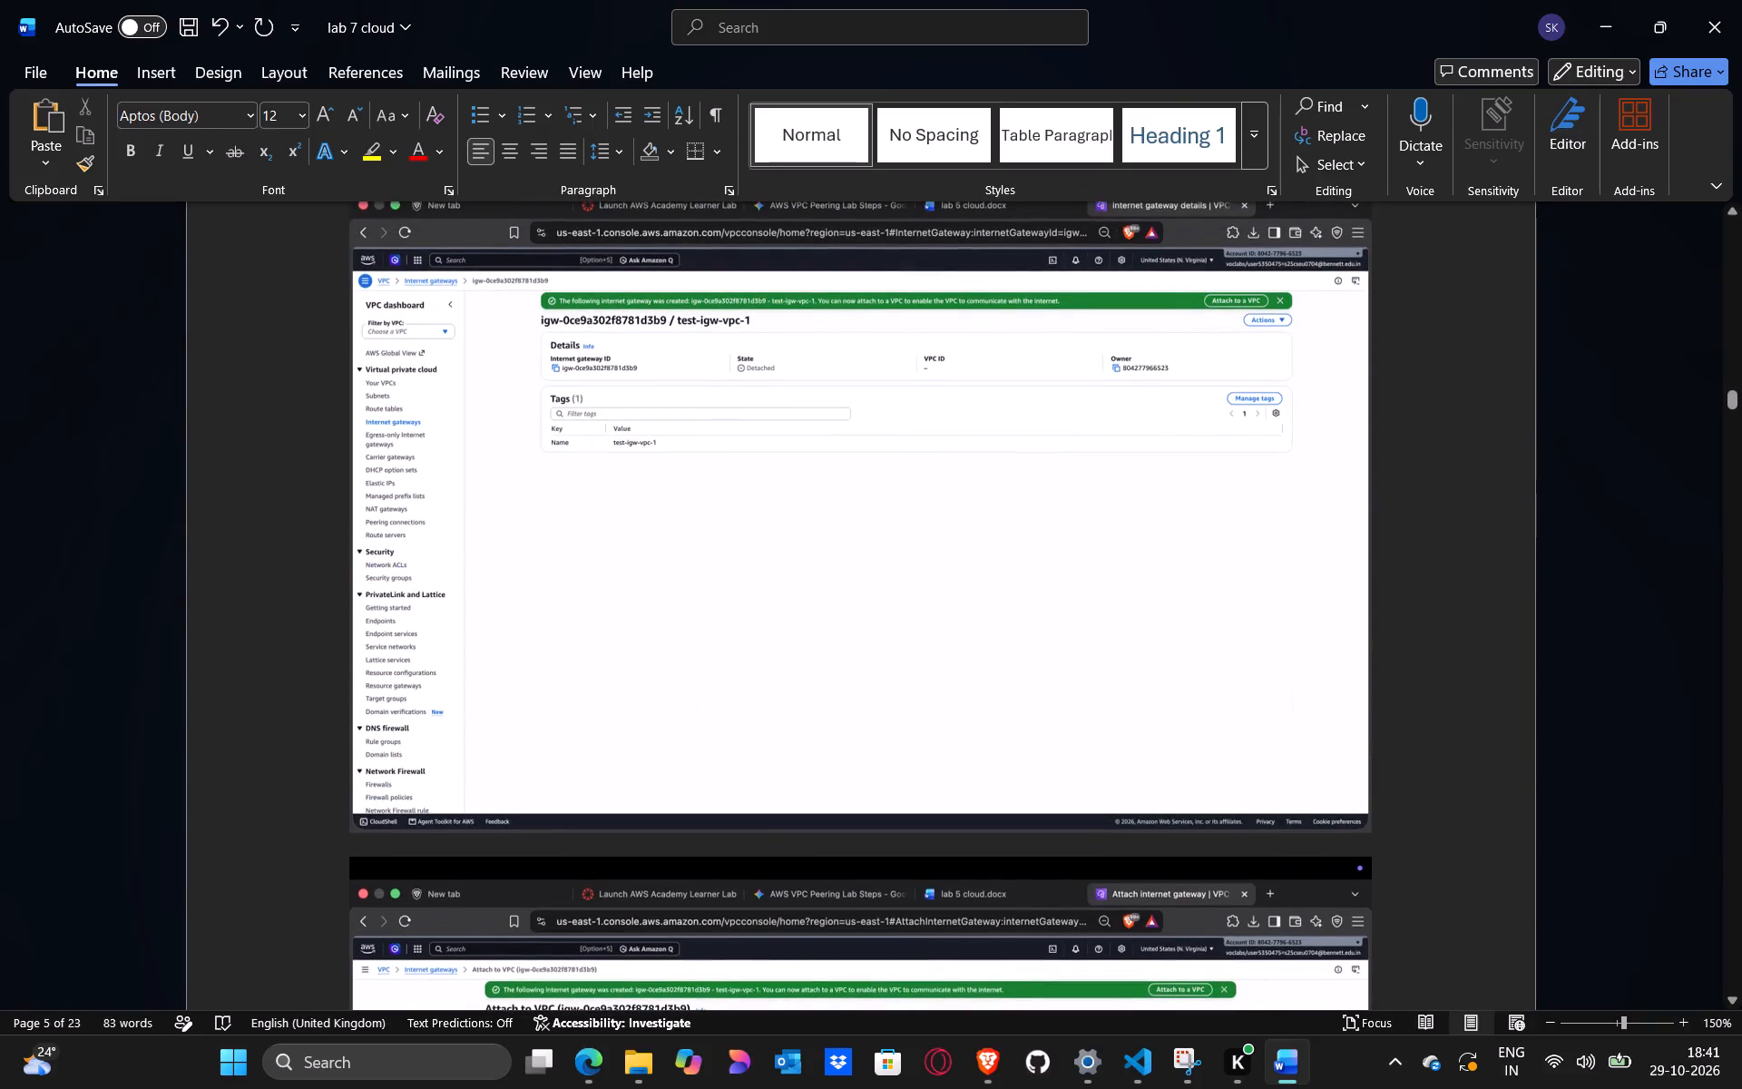
scroll(169, 434, up, 1)
right_click(169, 434)
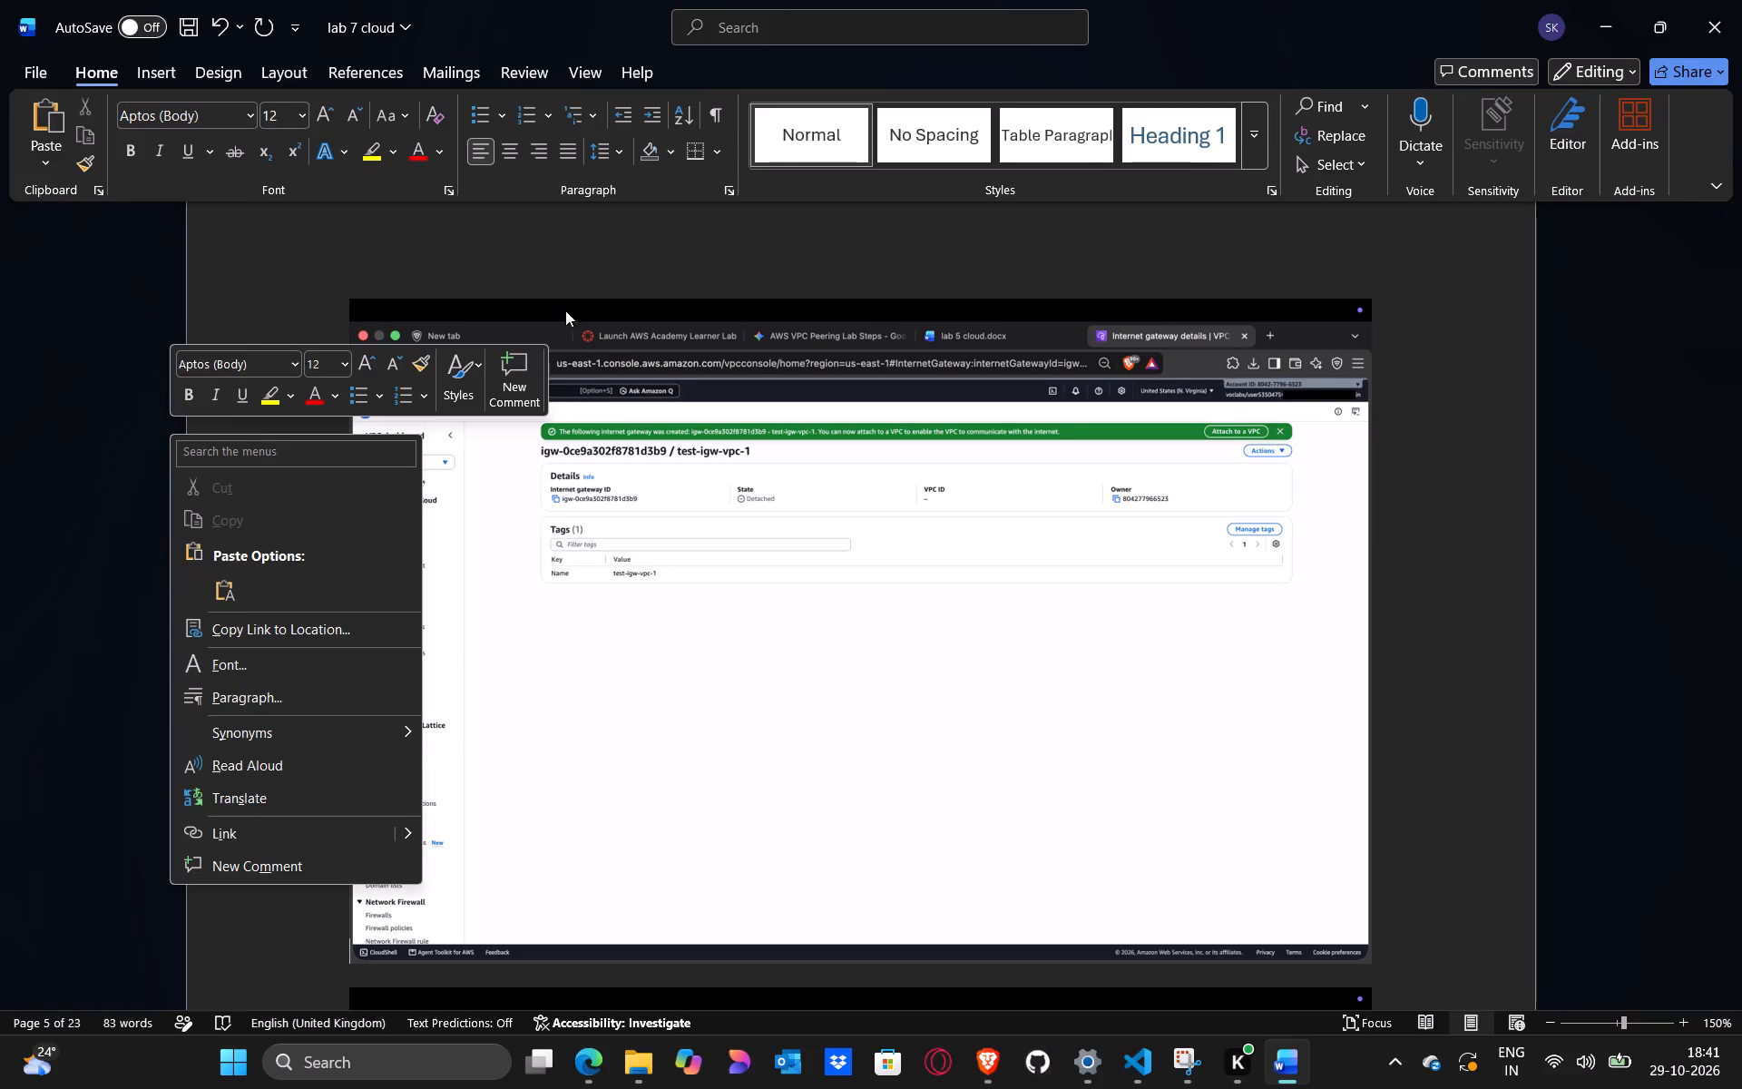
click(570, 319)
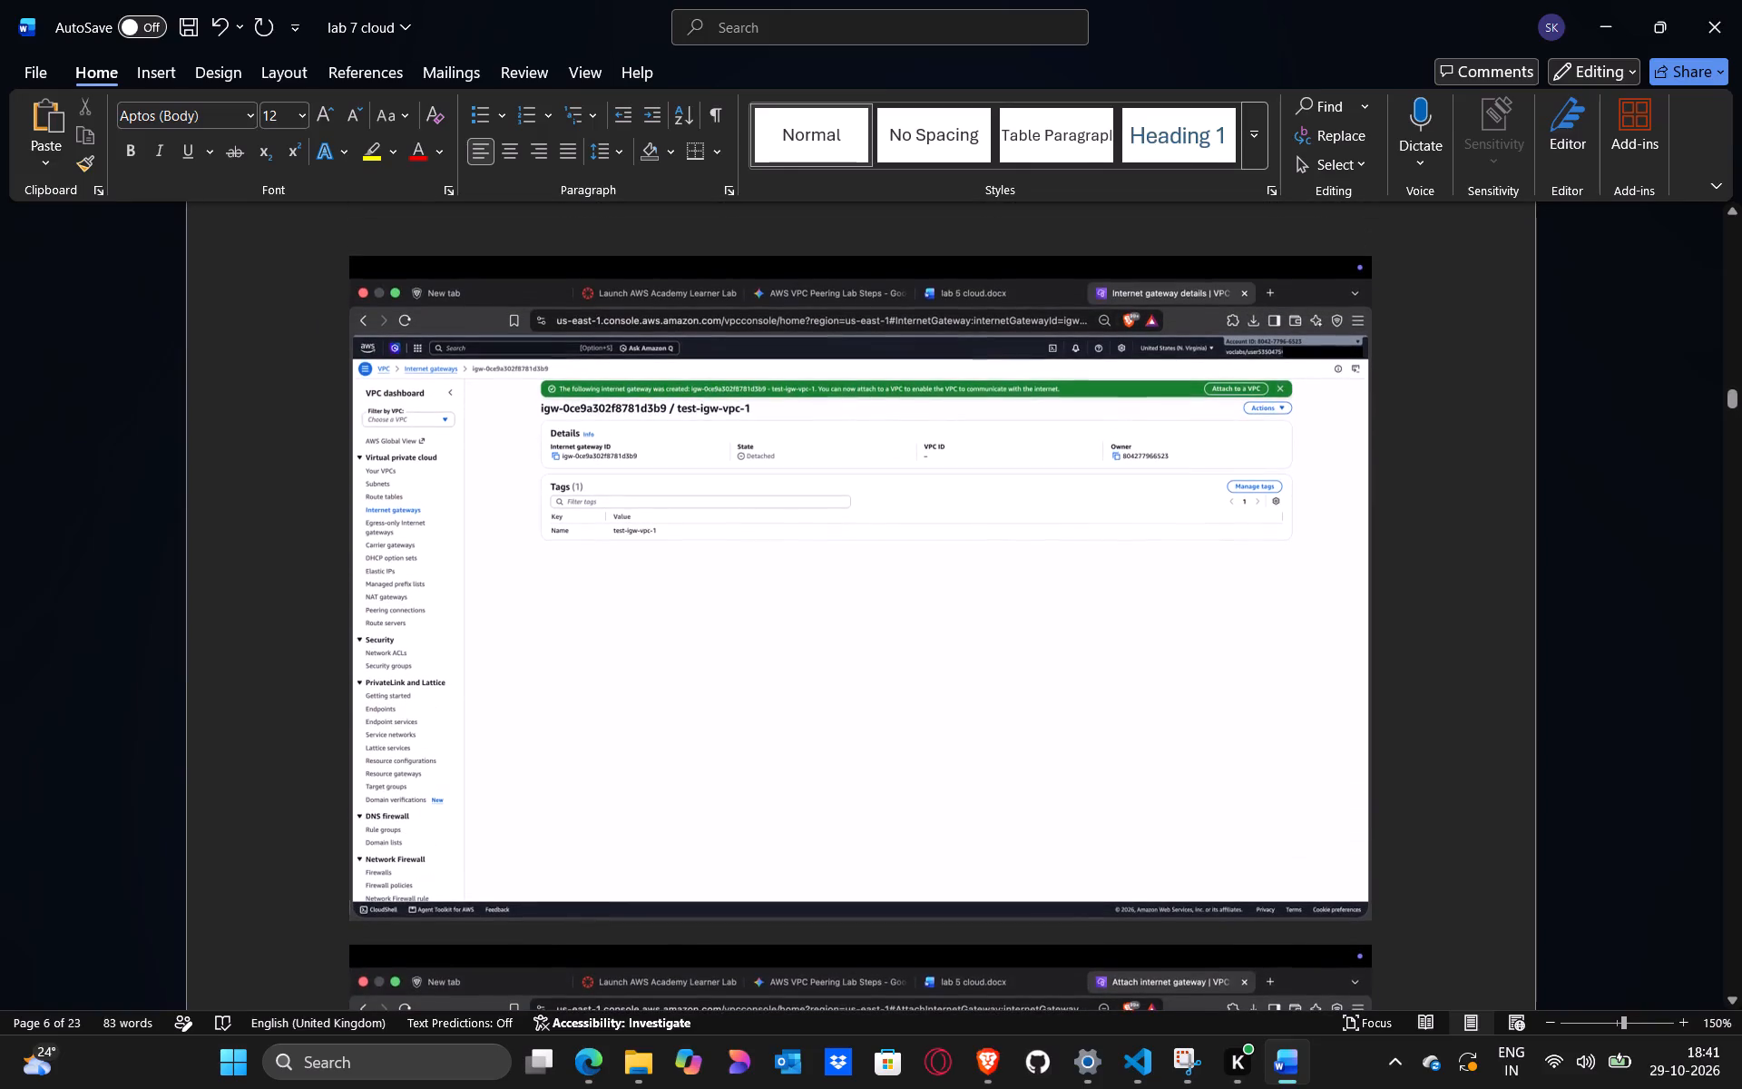
key(BackSpace)
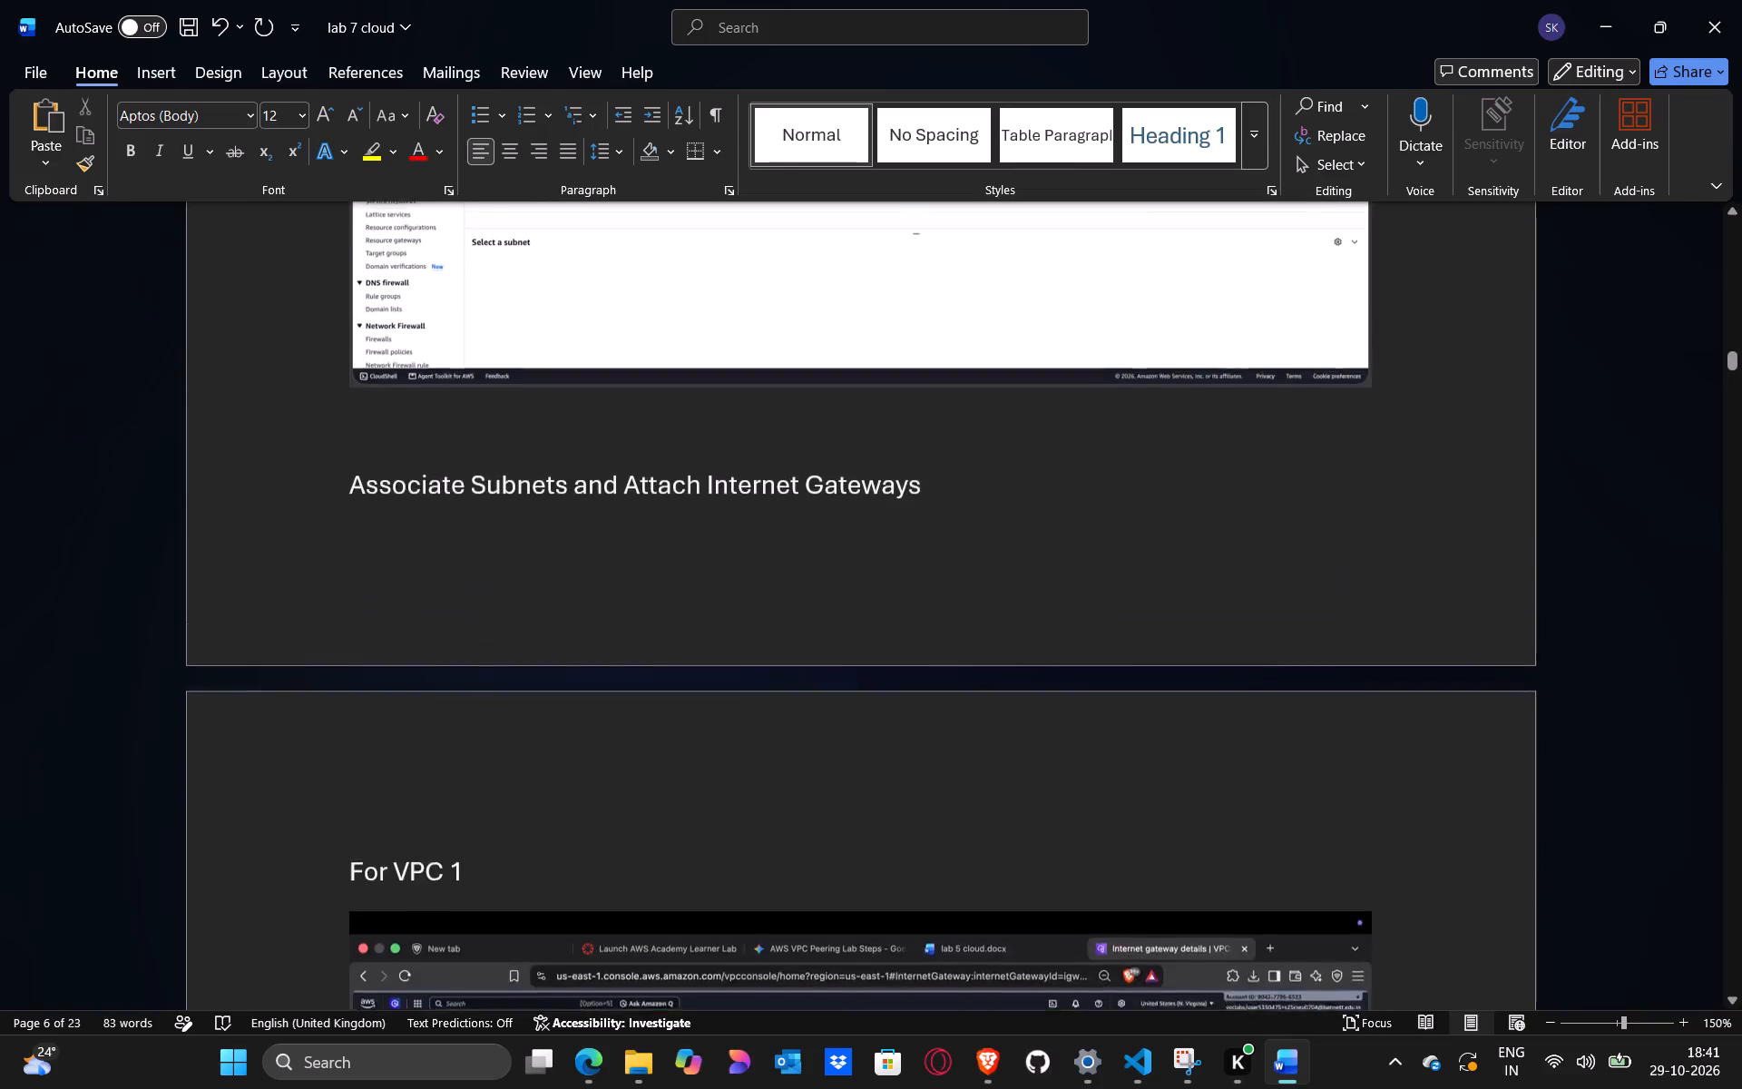
Delete the Create internet gateway form screenshot for test-igw-vpc-2 beneath the For VPC 2 line.
scroll(631, 683, down, 2)
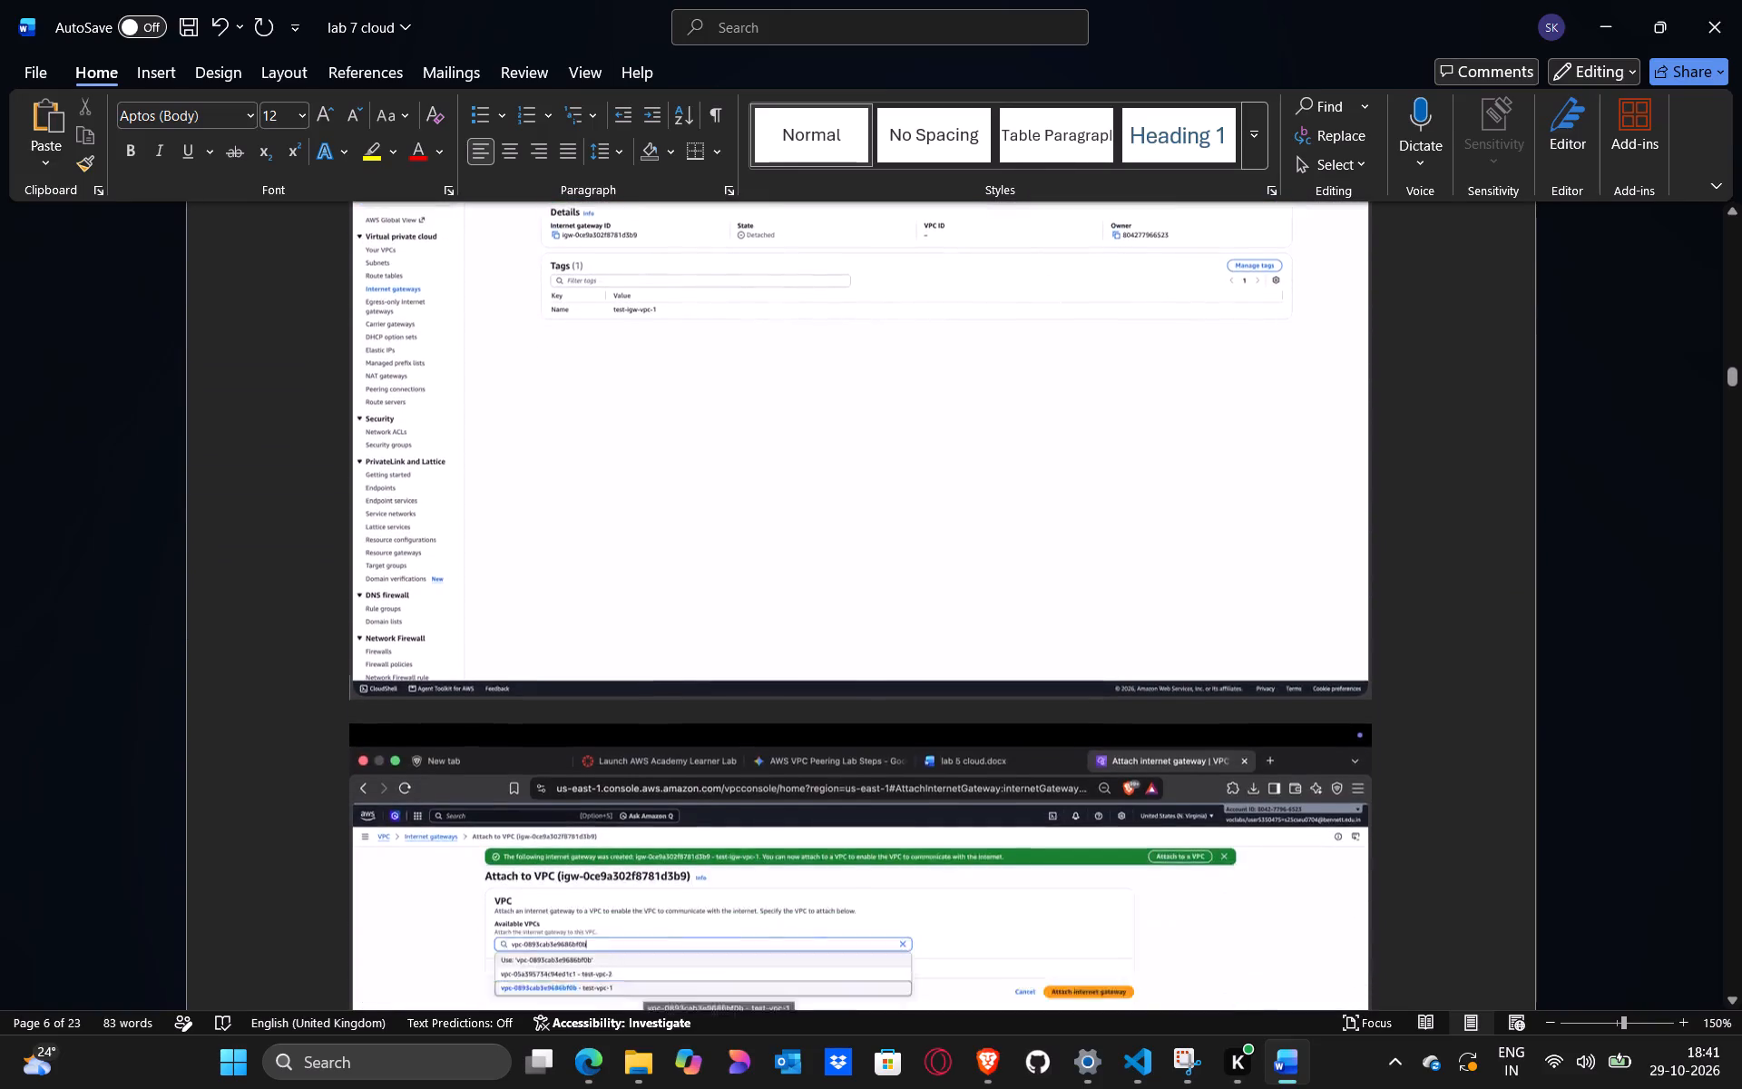
scroll(631, 683, down, 4)
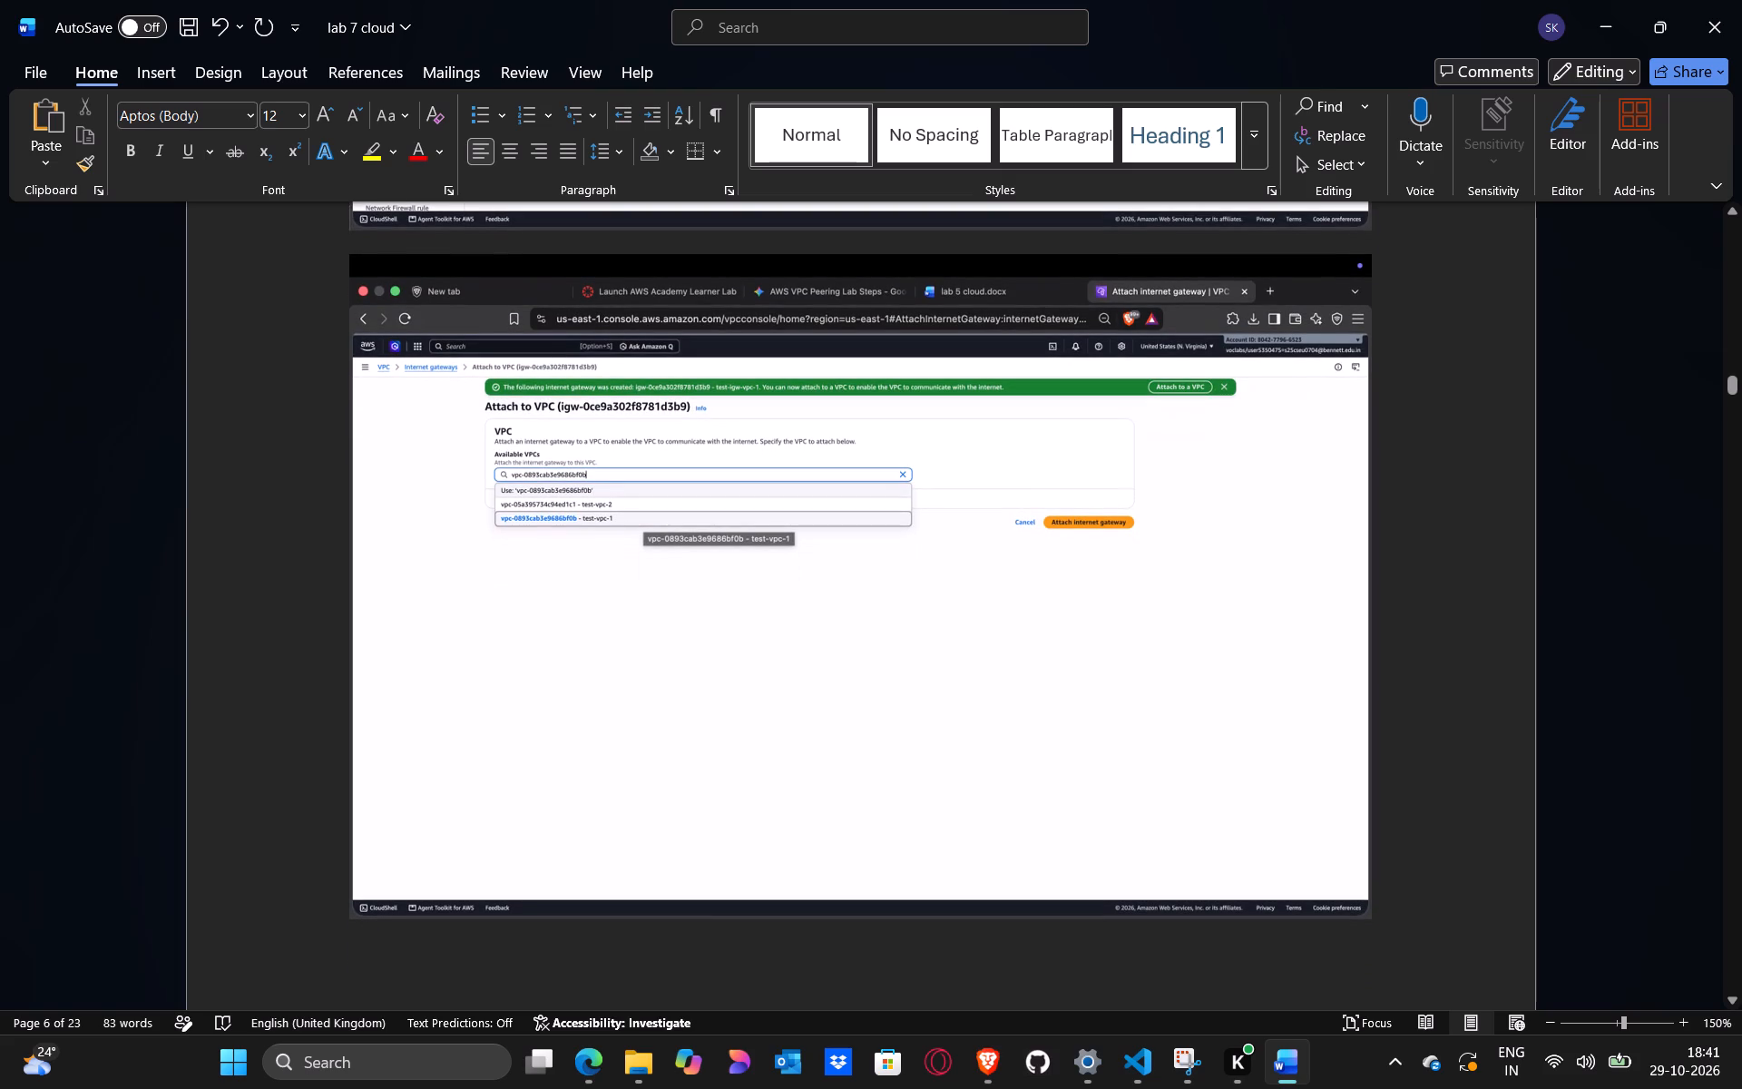
scroll(631, 683, down, 1)
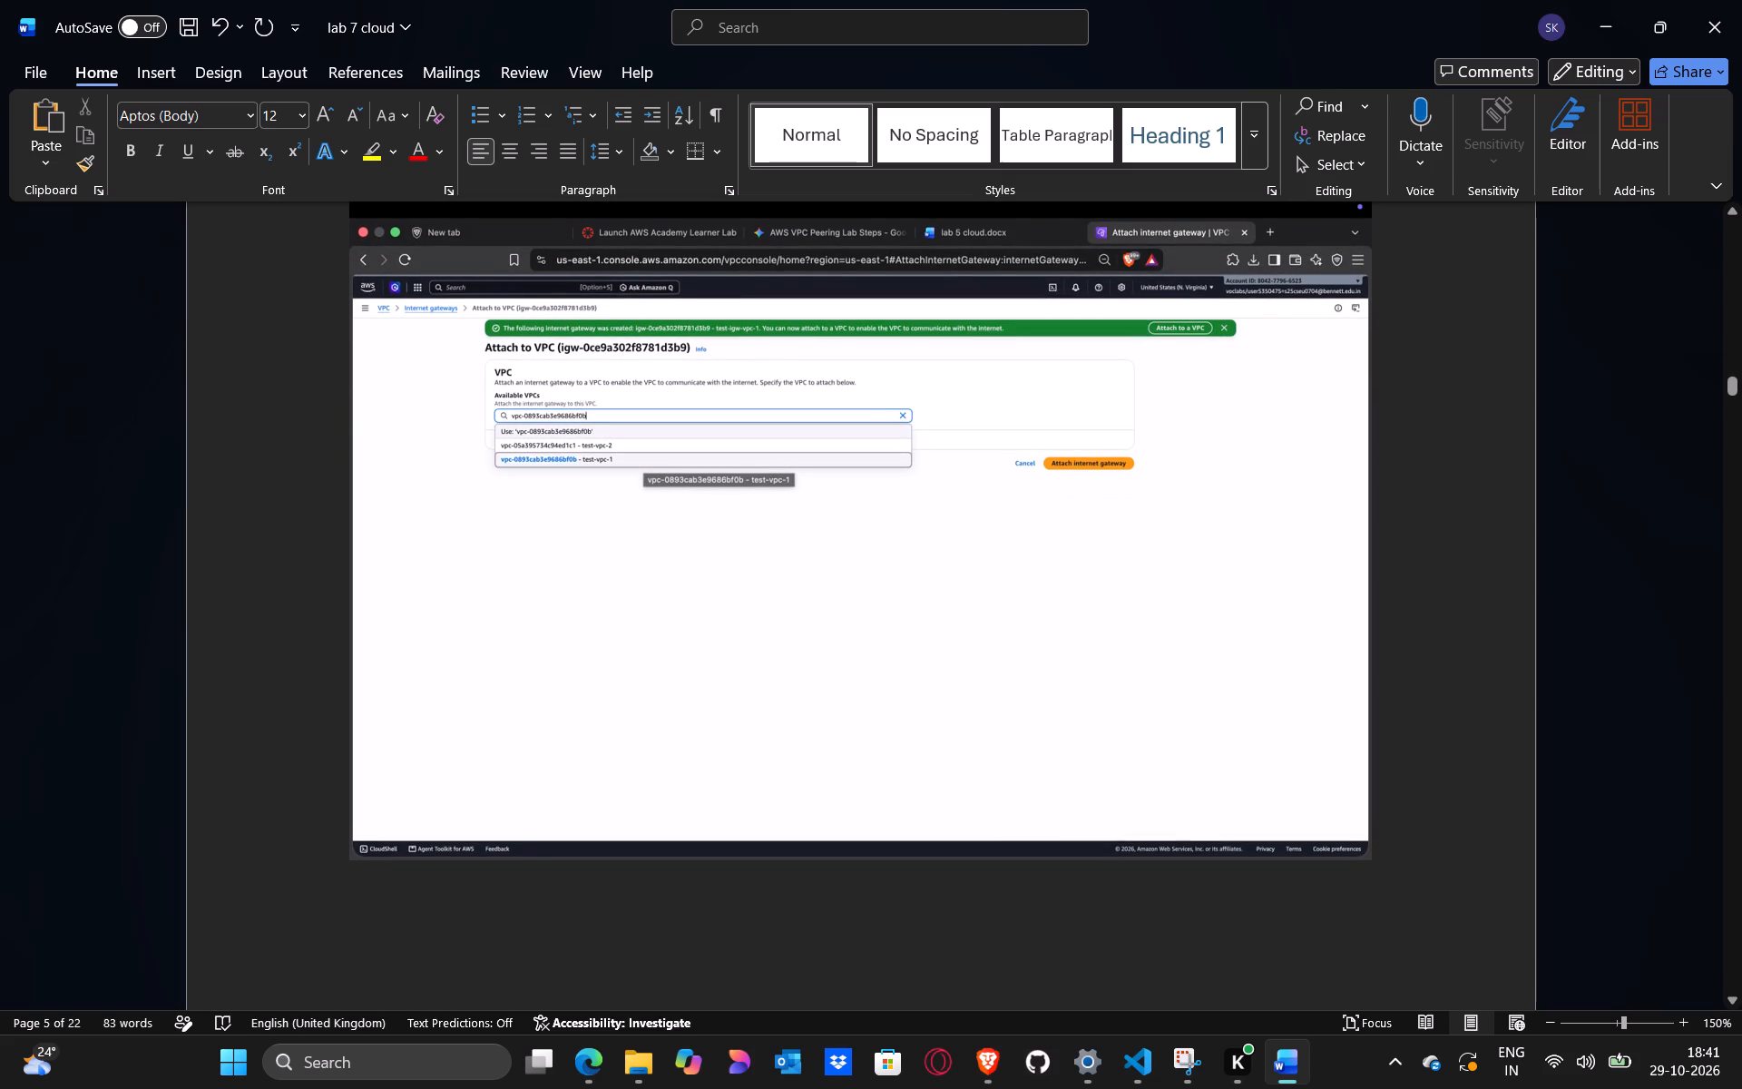
scroll(859, 684, down, 4)
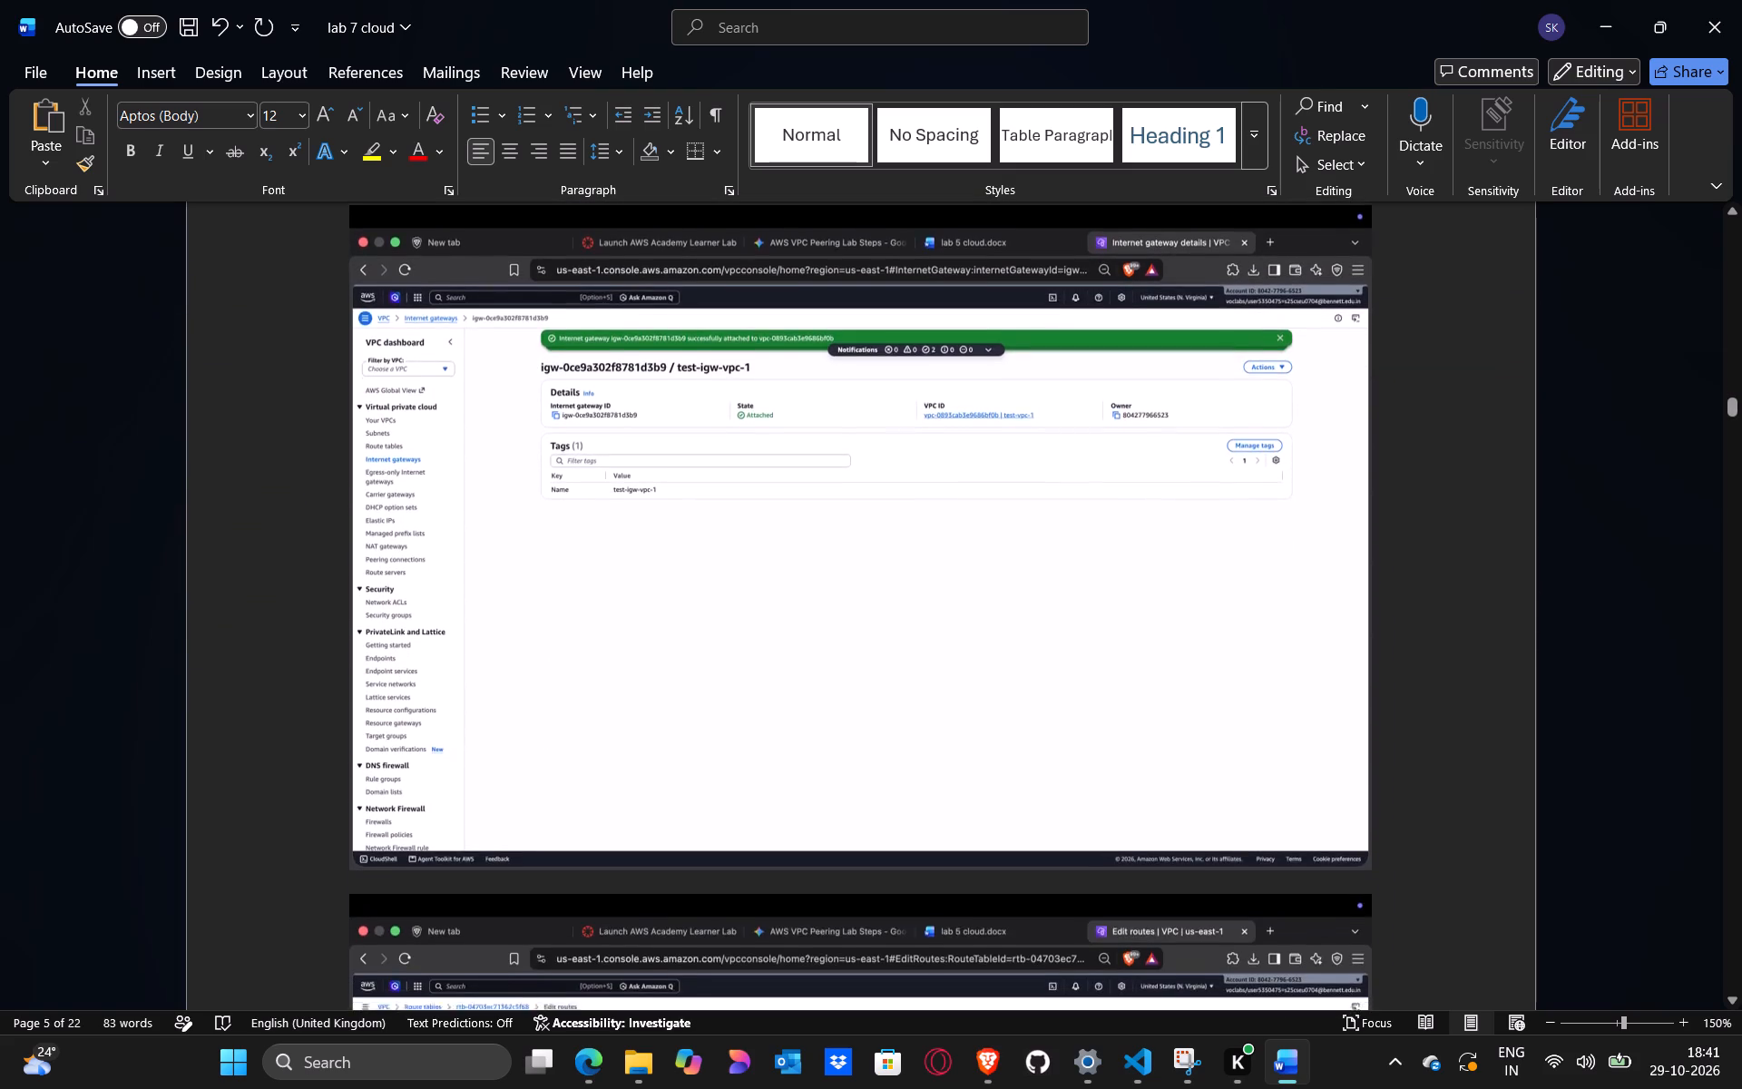
scroll(859, 684, down, 4)
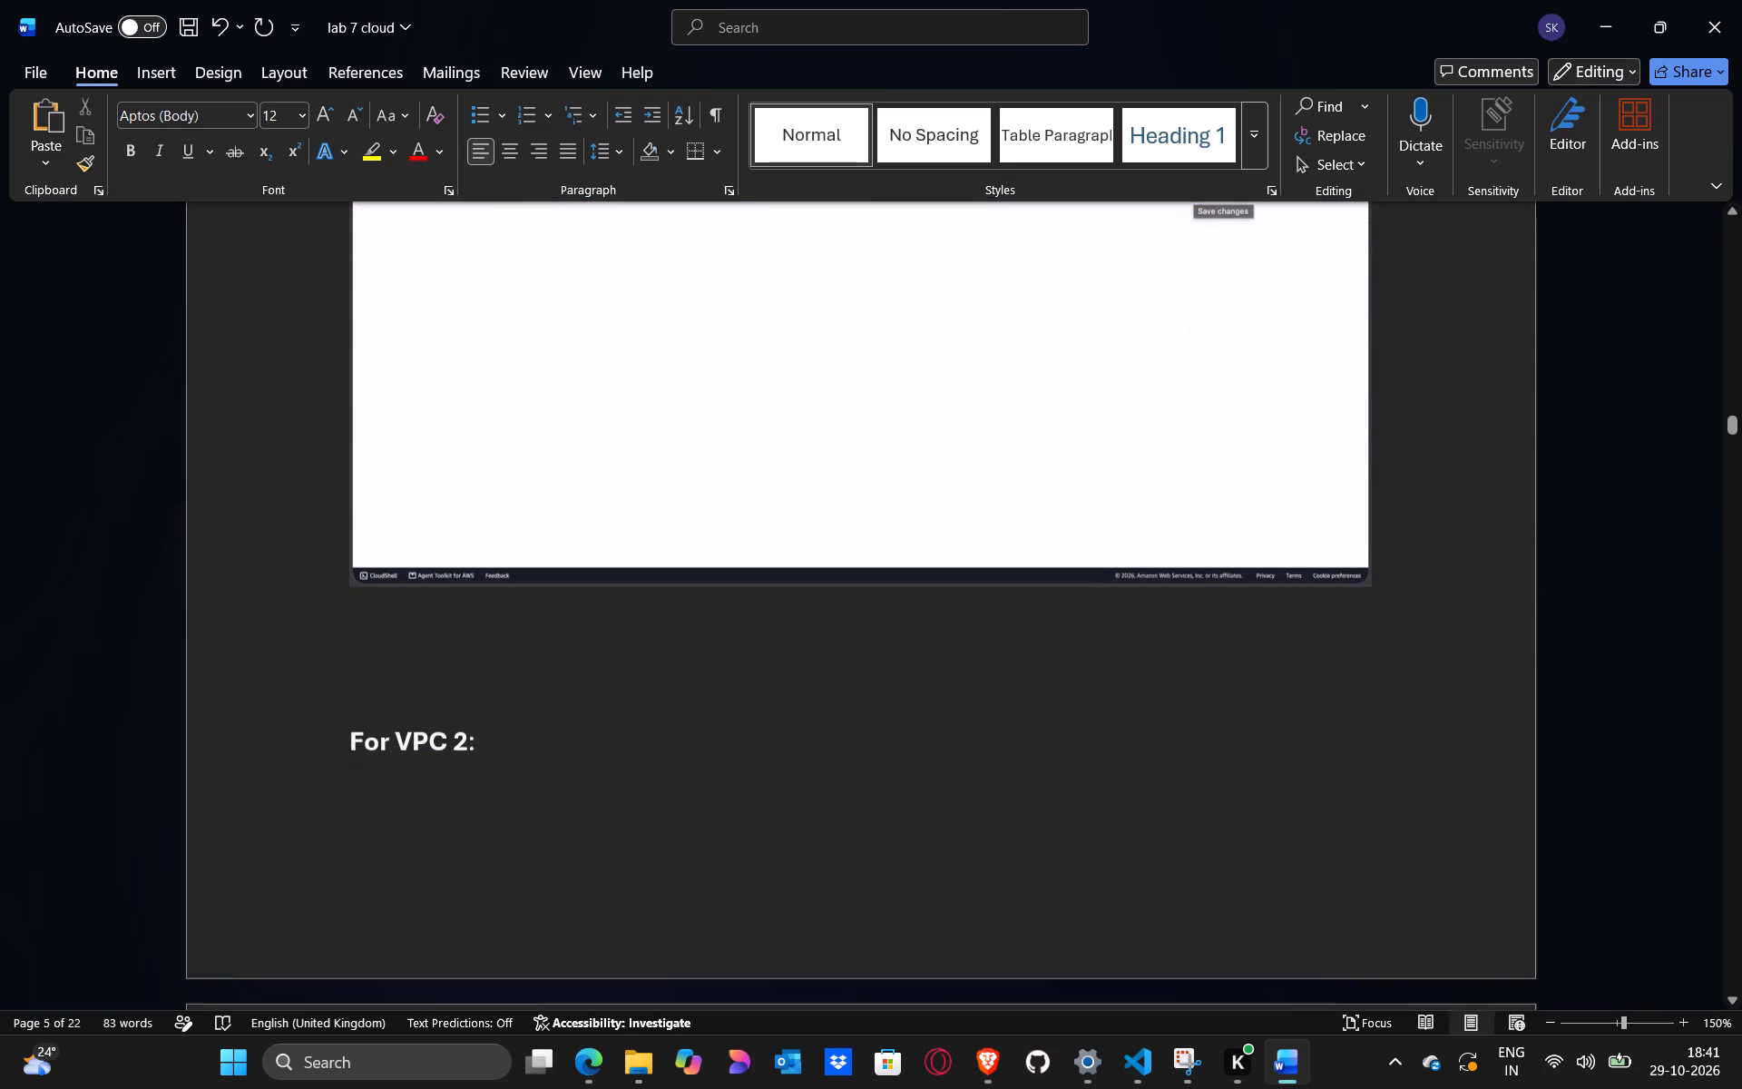
scroll(859, 684, down, 2)
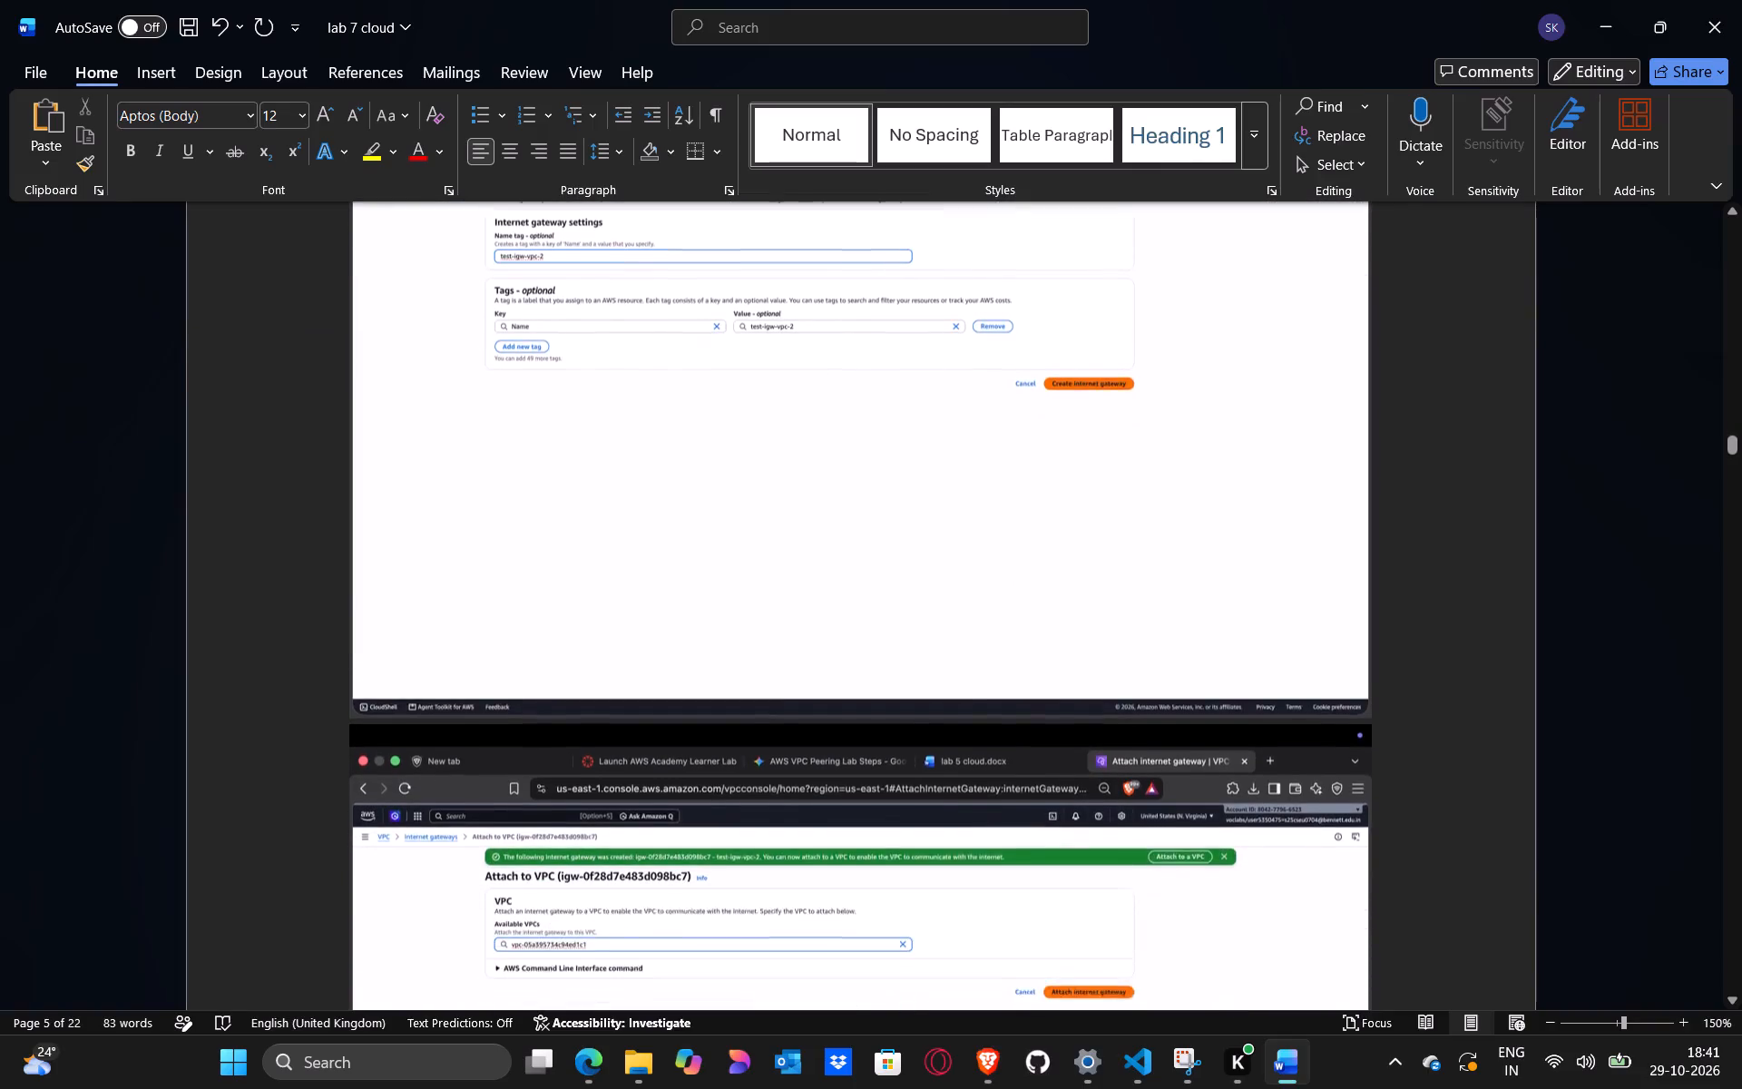
scroll(859, 684, down, 1)
click(859, 684)
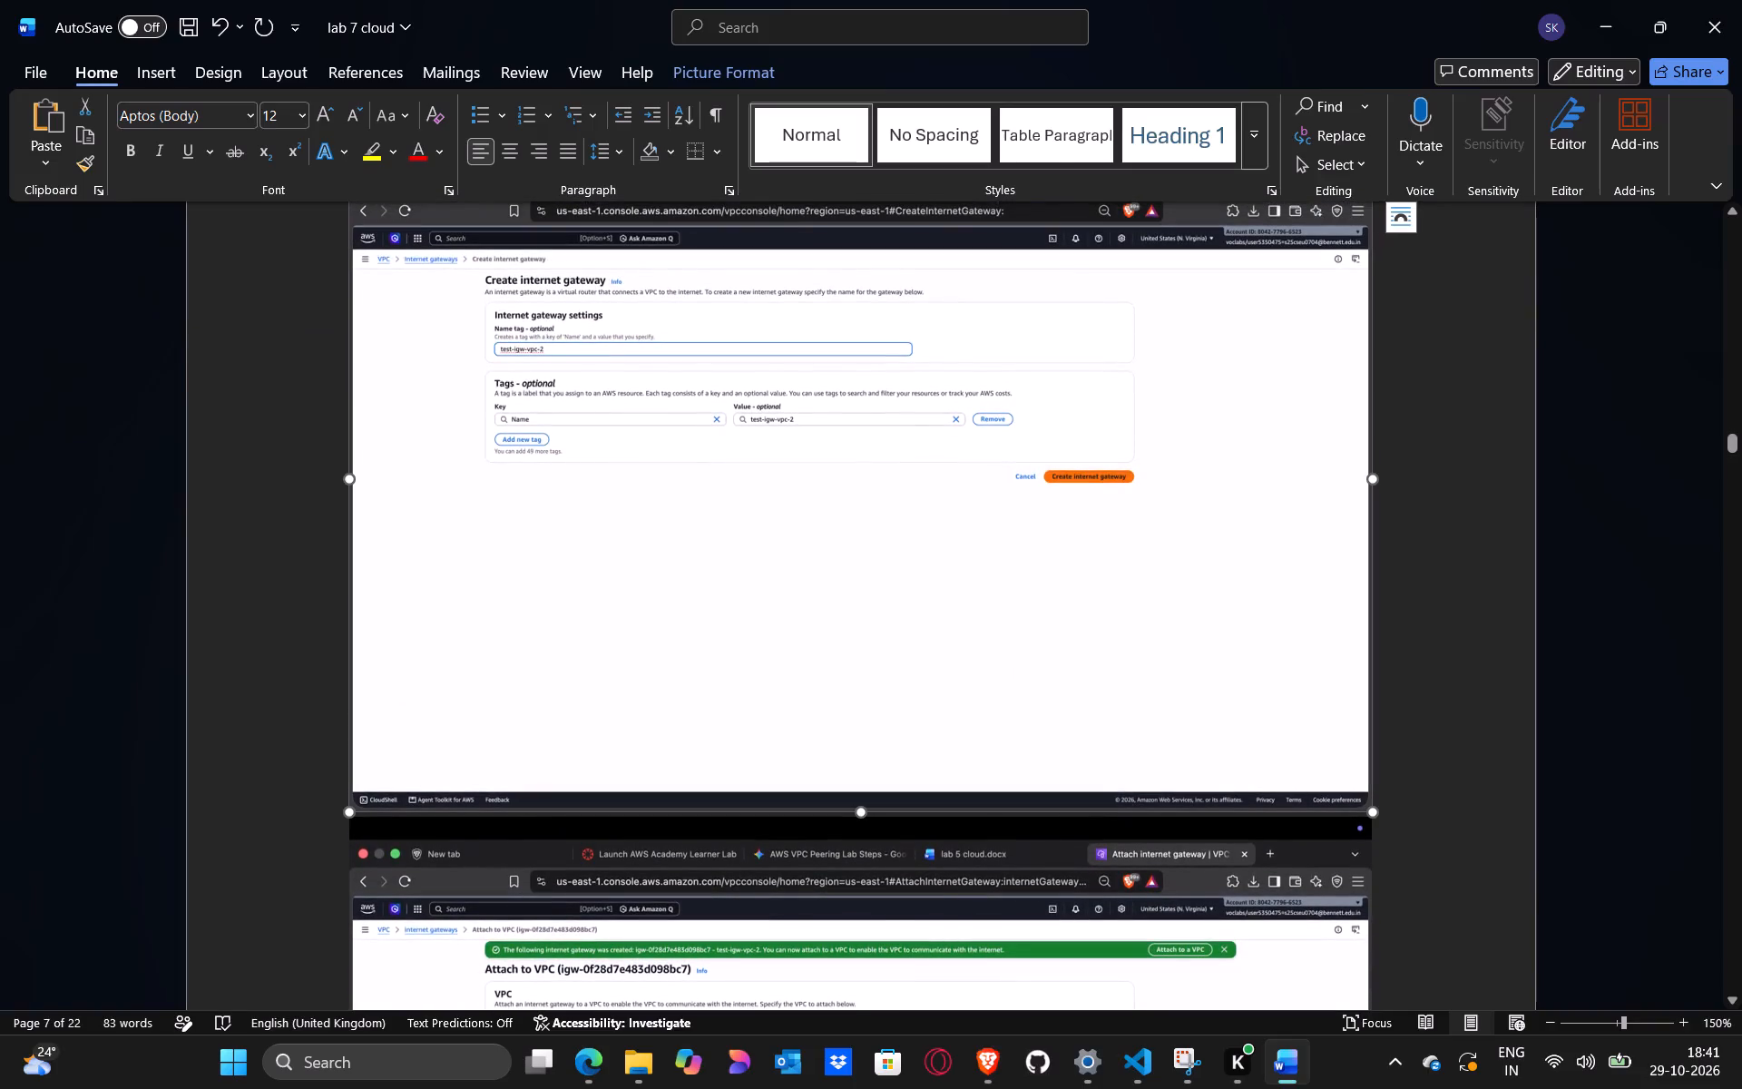
key(BackSpace)
Delete the Edit routes form screenshot for test-rt-vpc-2, just before the updated test-rt-vpc-2 route table details.
scroll(859, 684, down, 2)
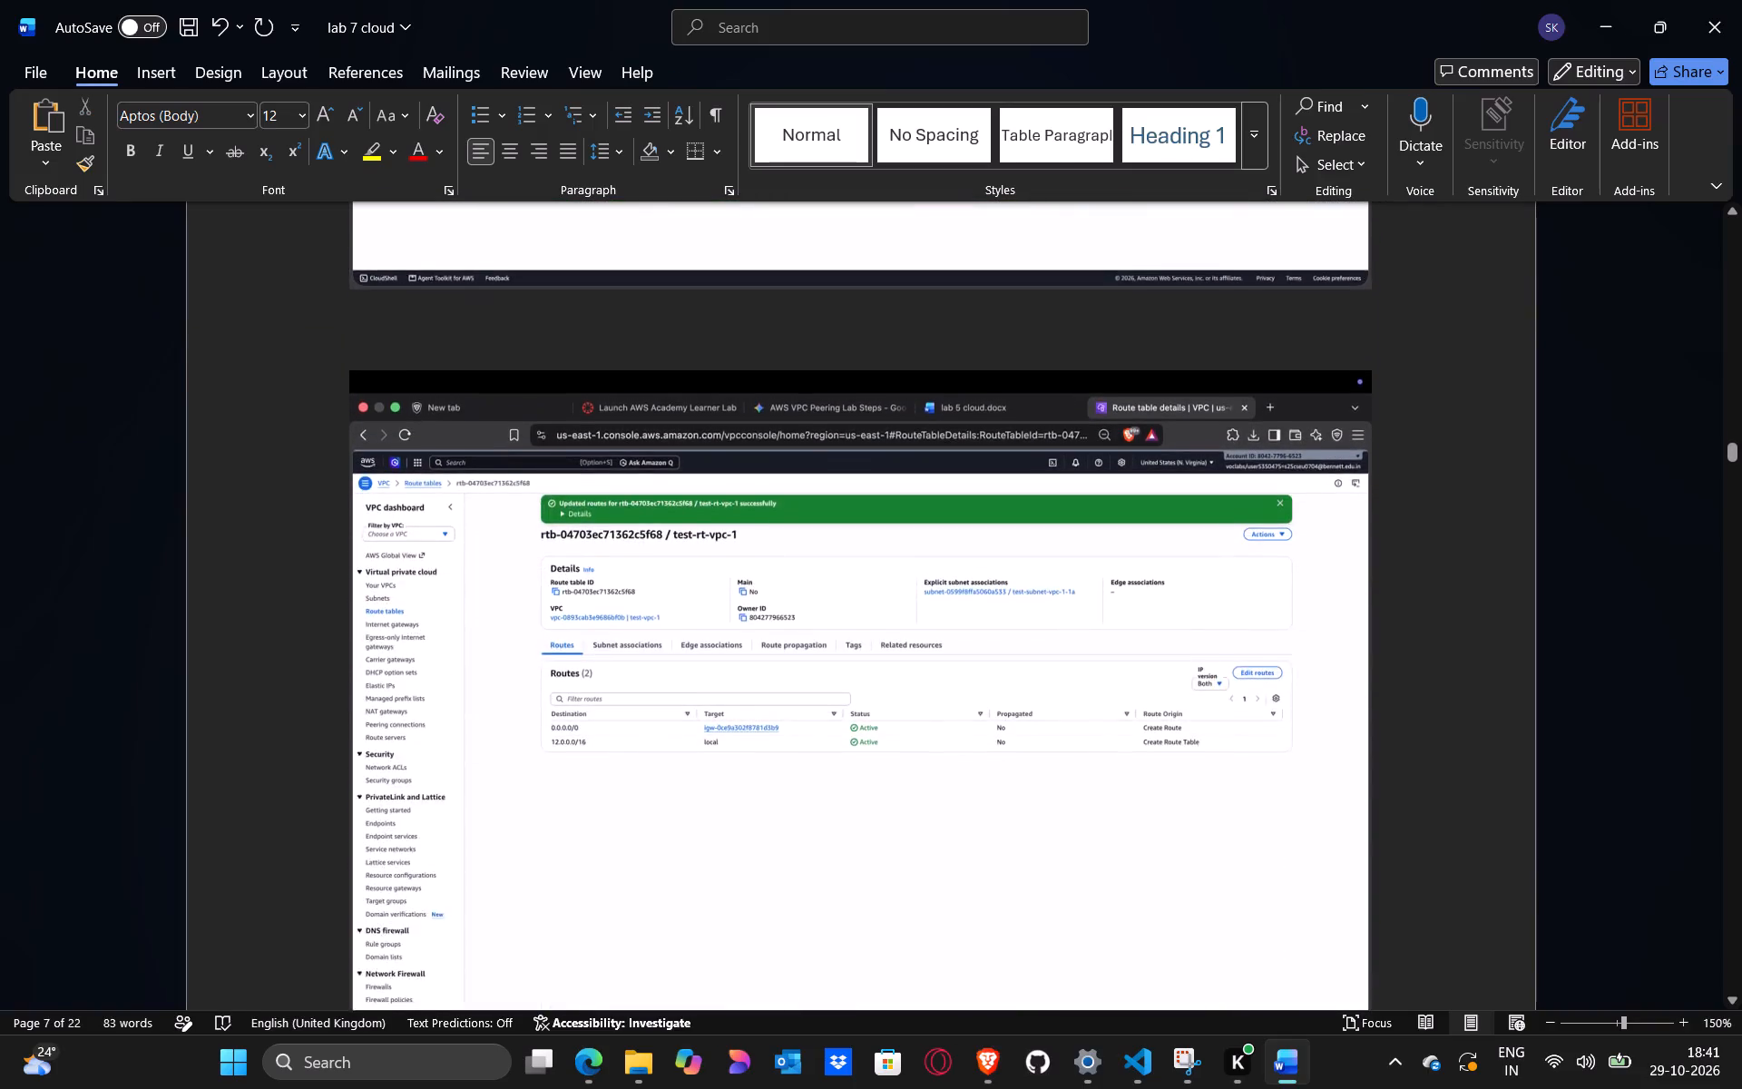
scroll(859, 684, down, 5)
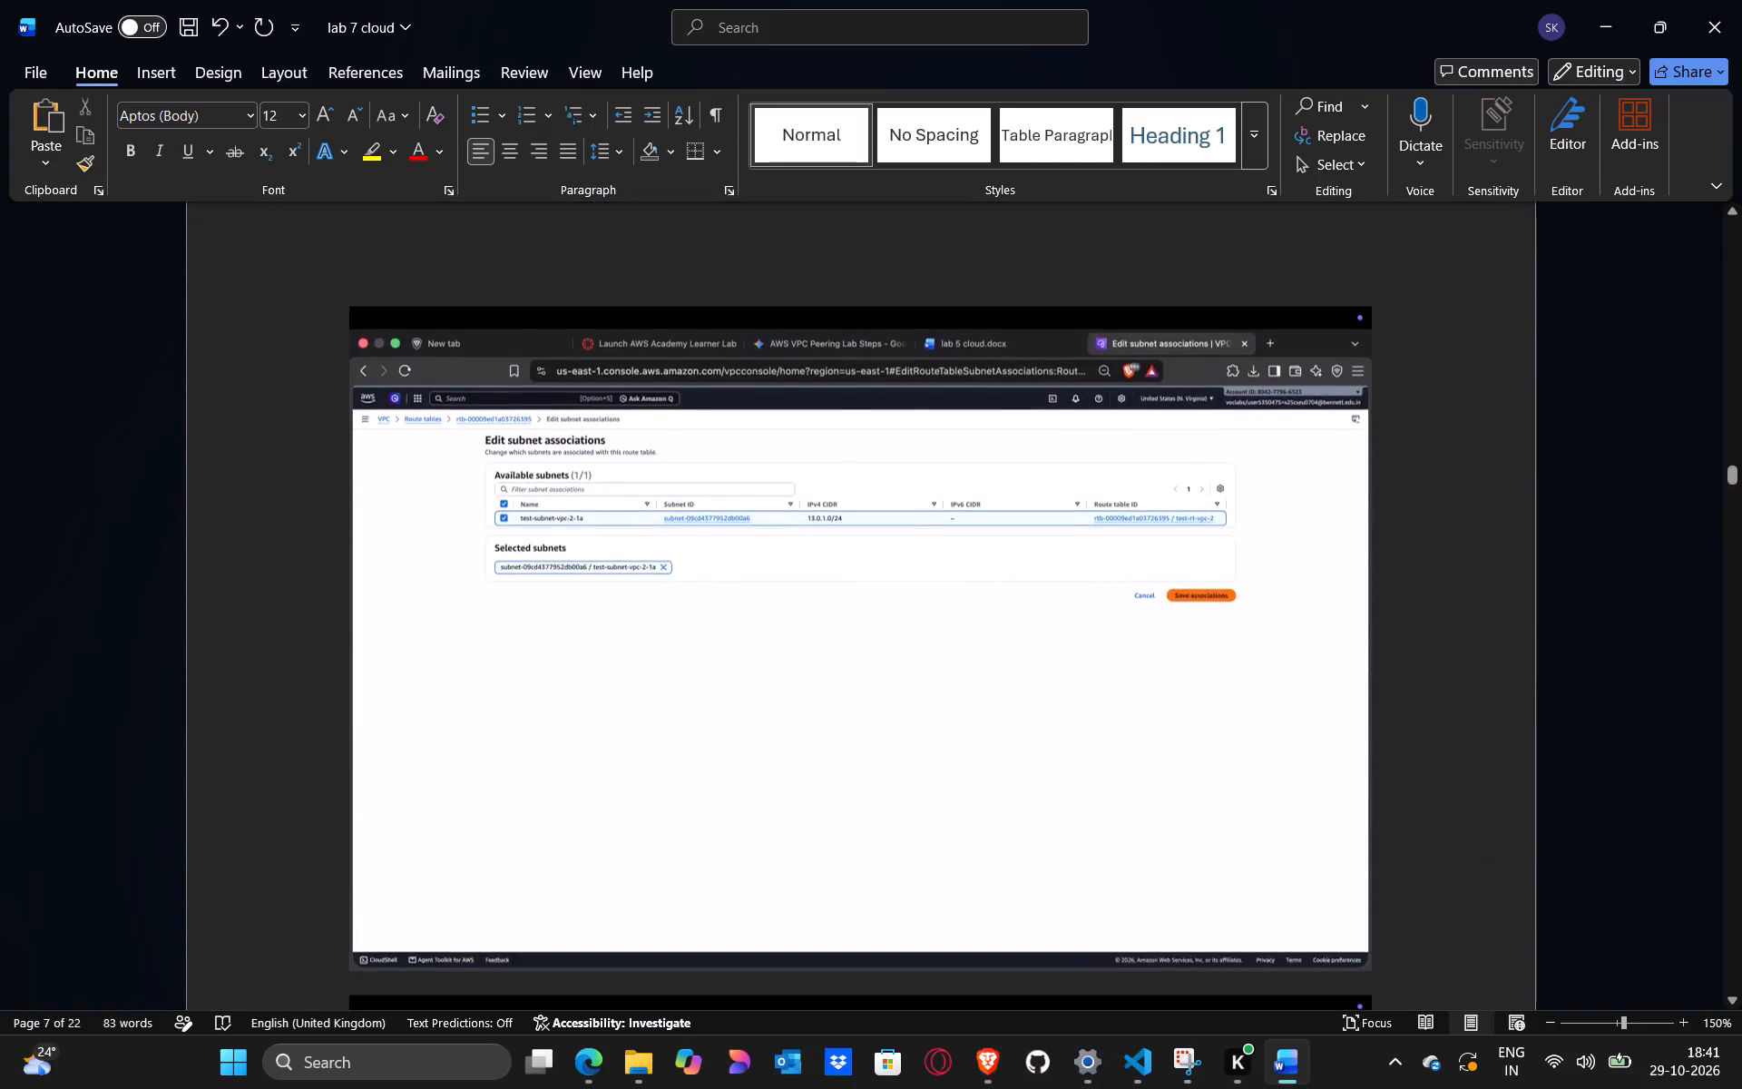
scroll(859, 684, down, 5)
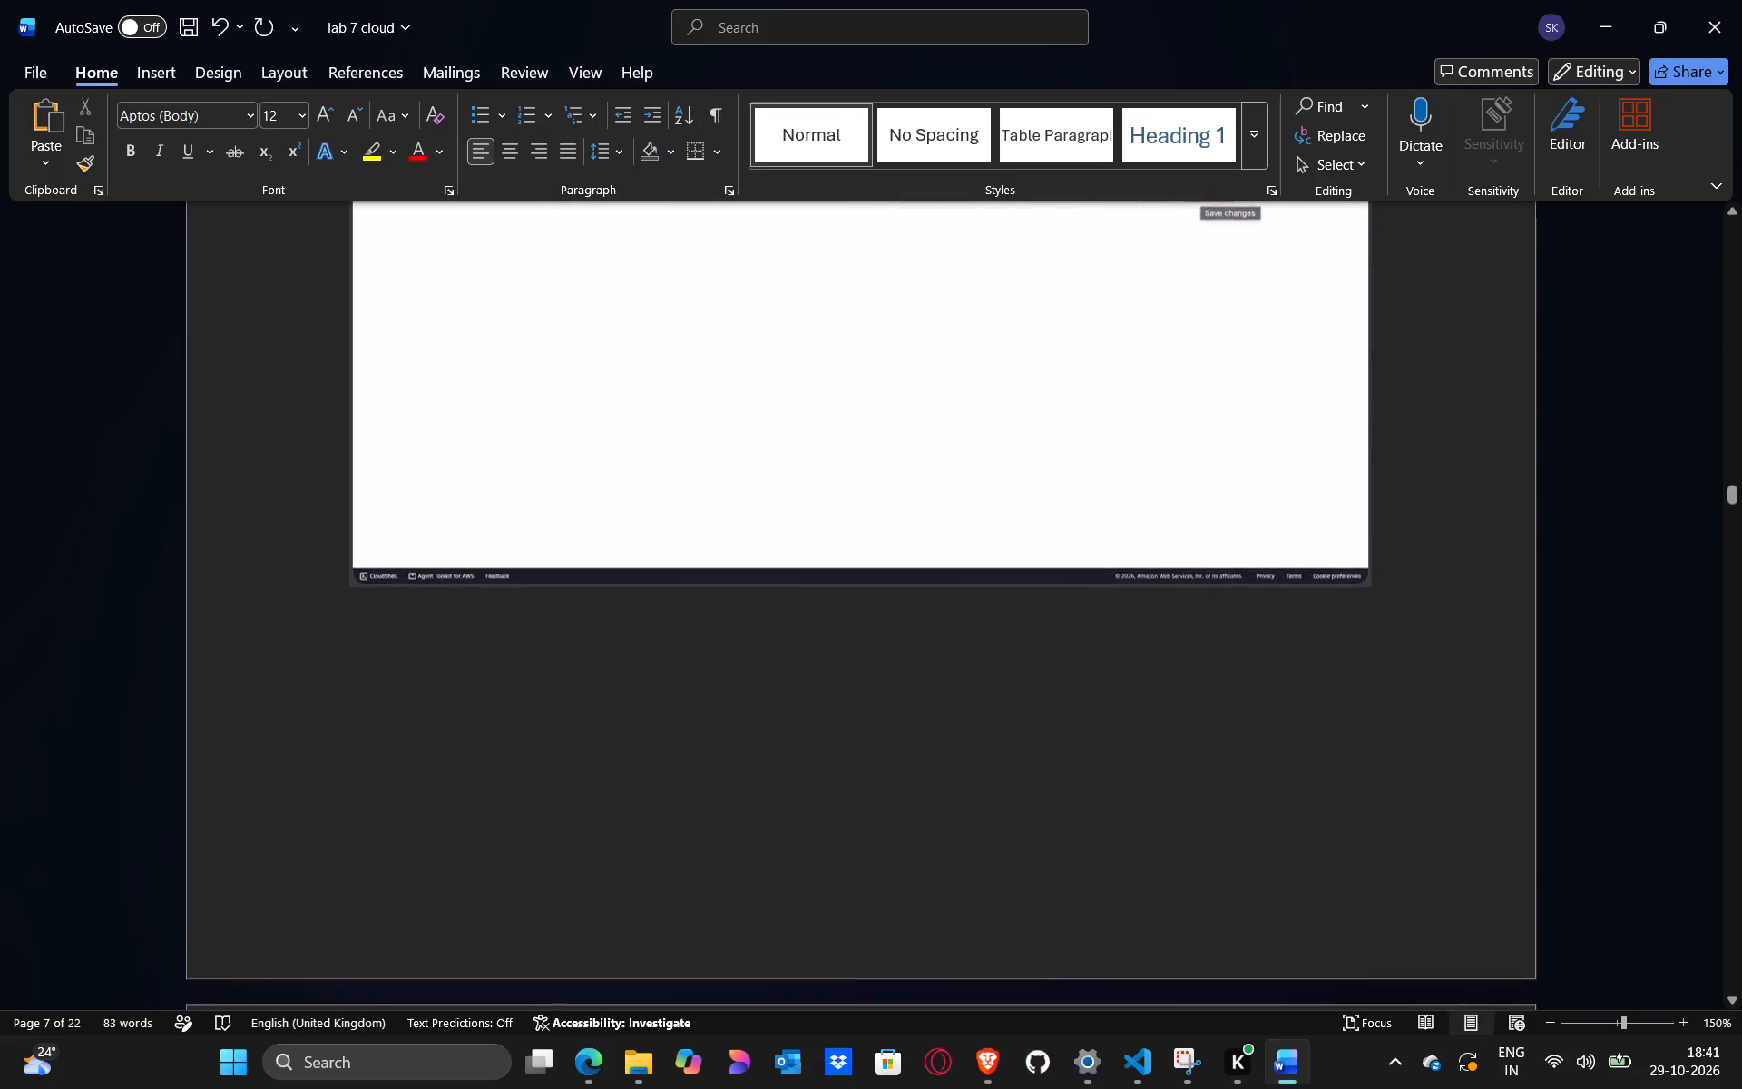
scroll(859, 684, down, 1)
scroll(859, 684, up, 3)
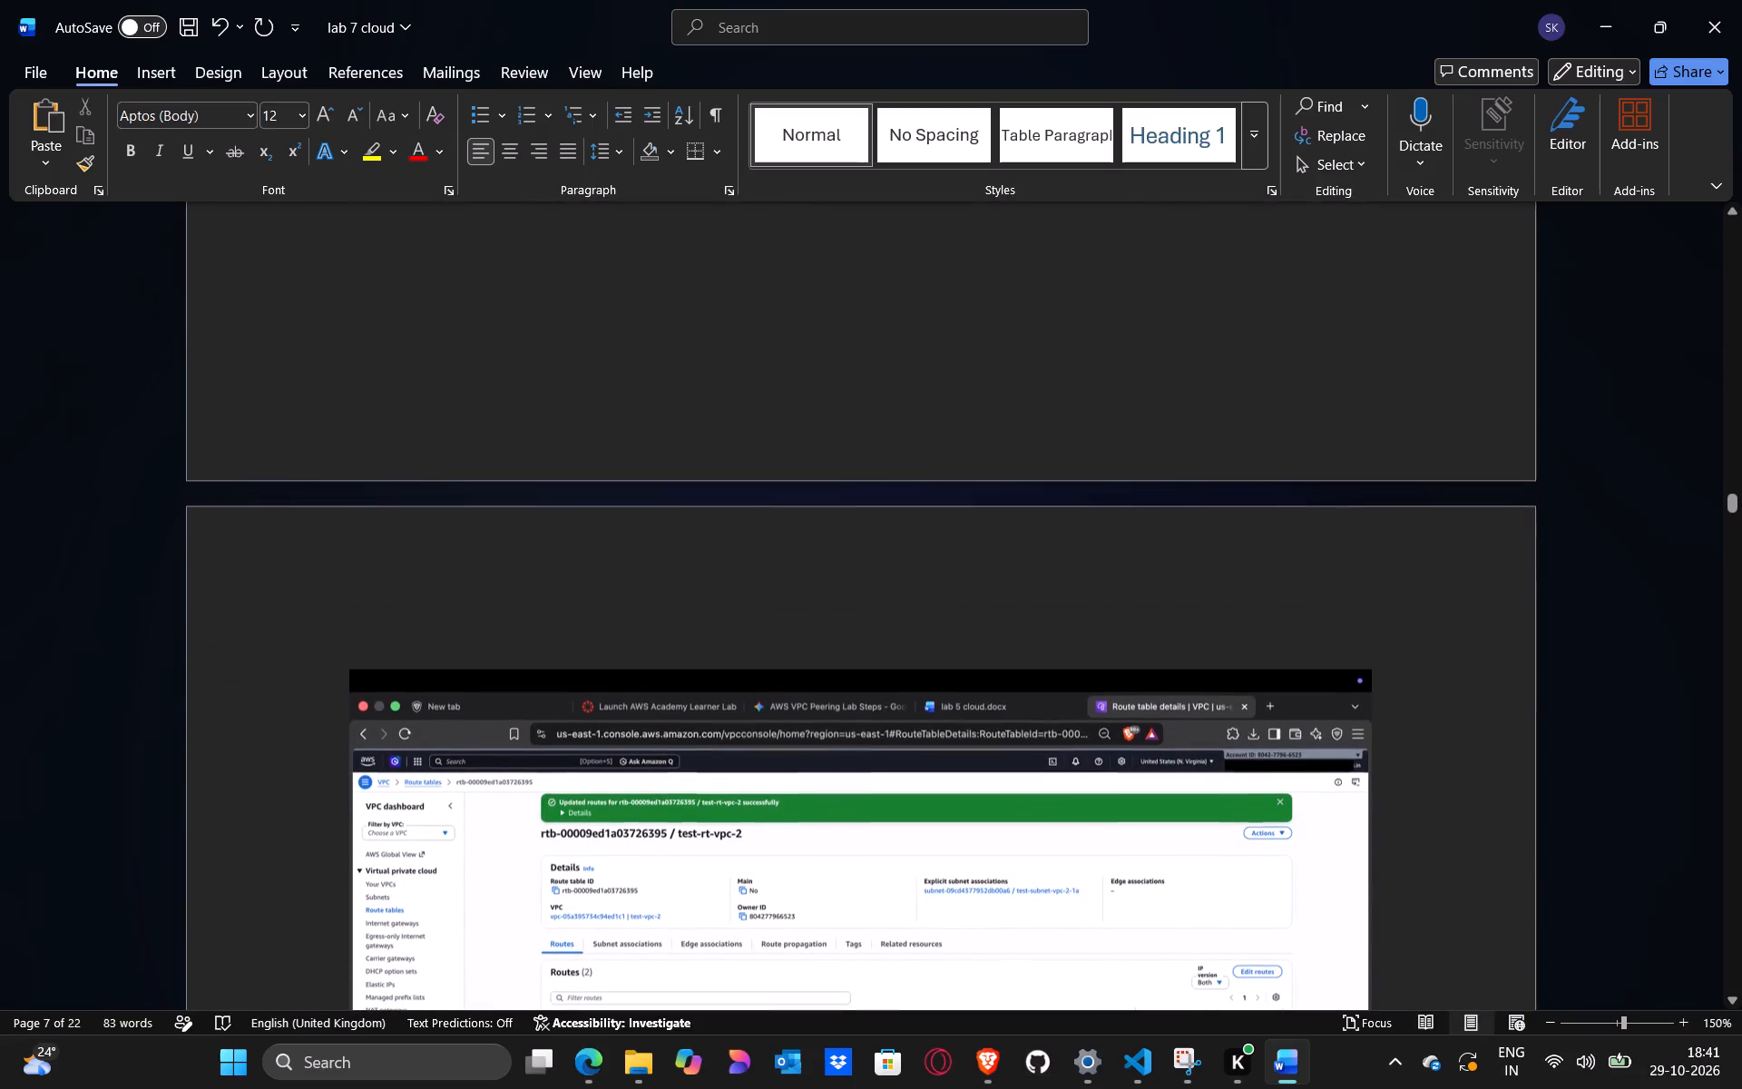
scroll(859, 684, up, 1)
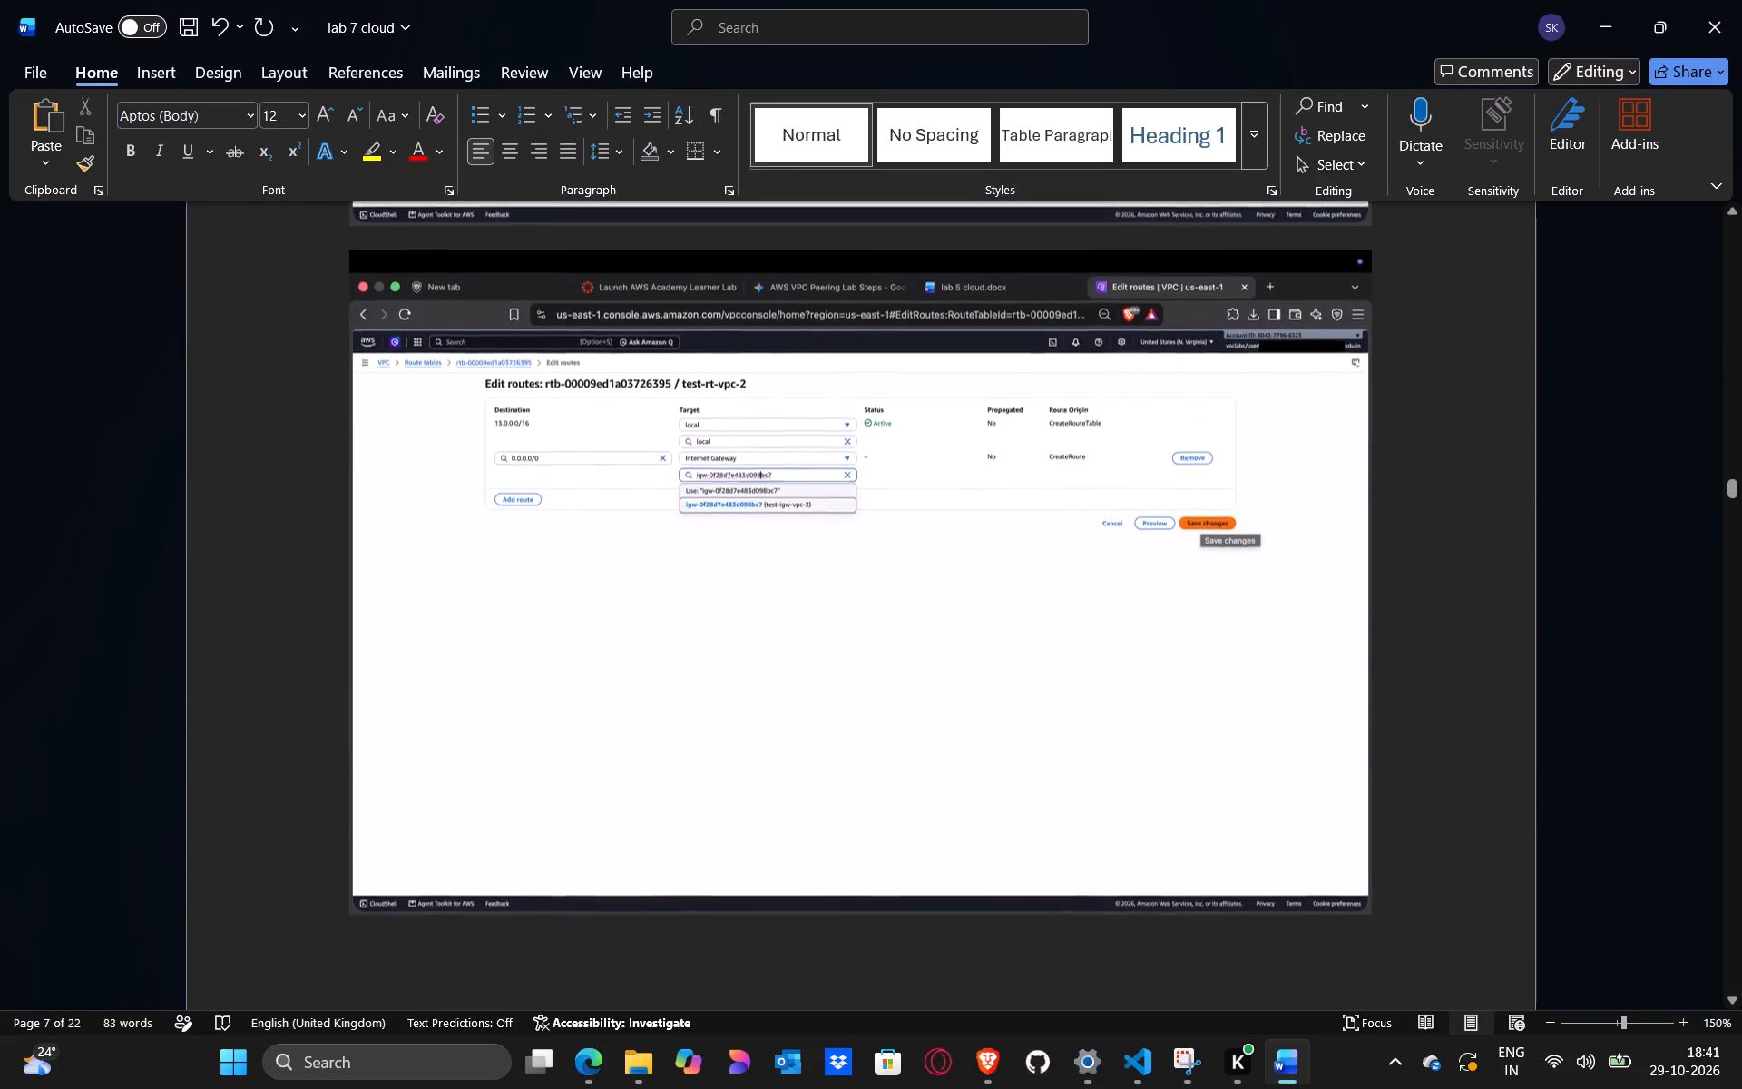
scroll(859, 684, up, 1)
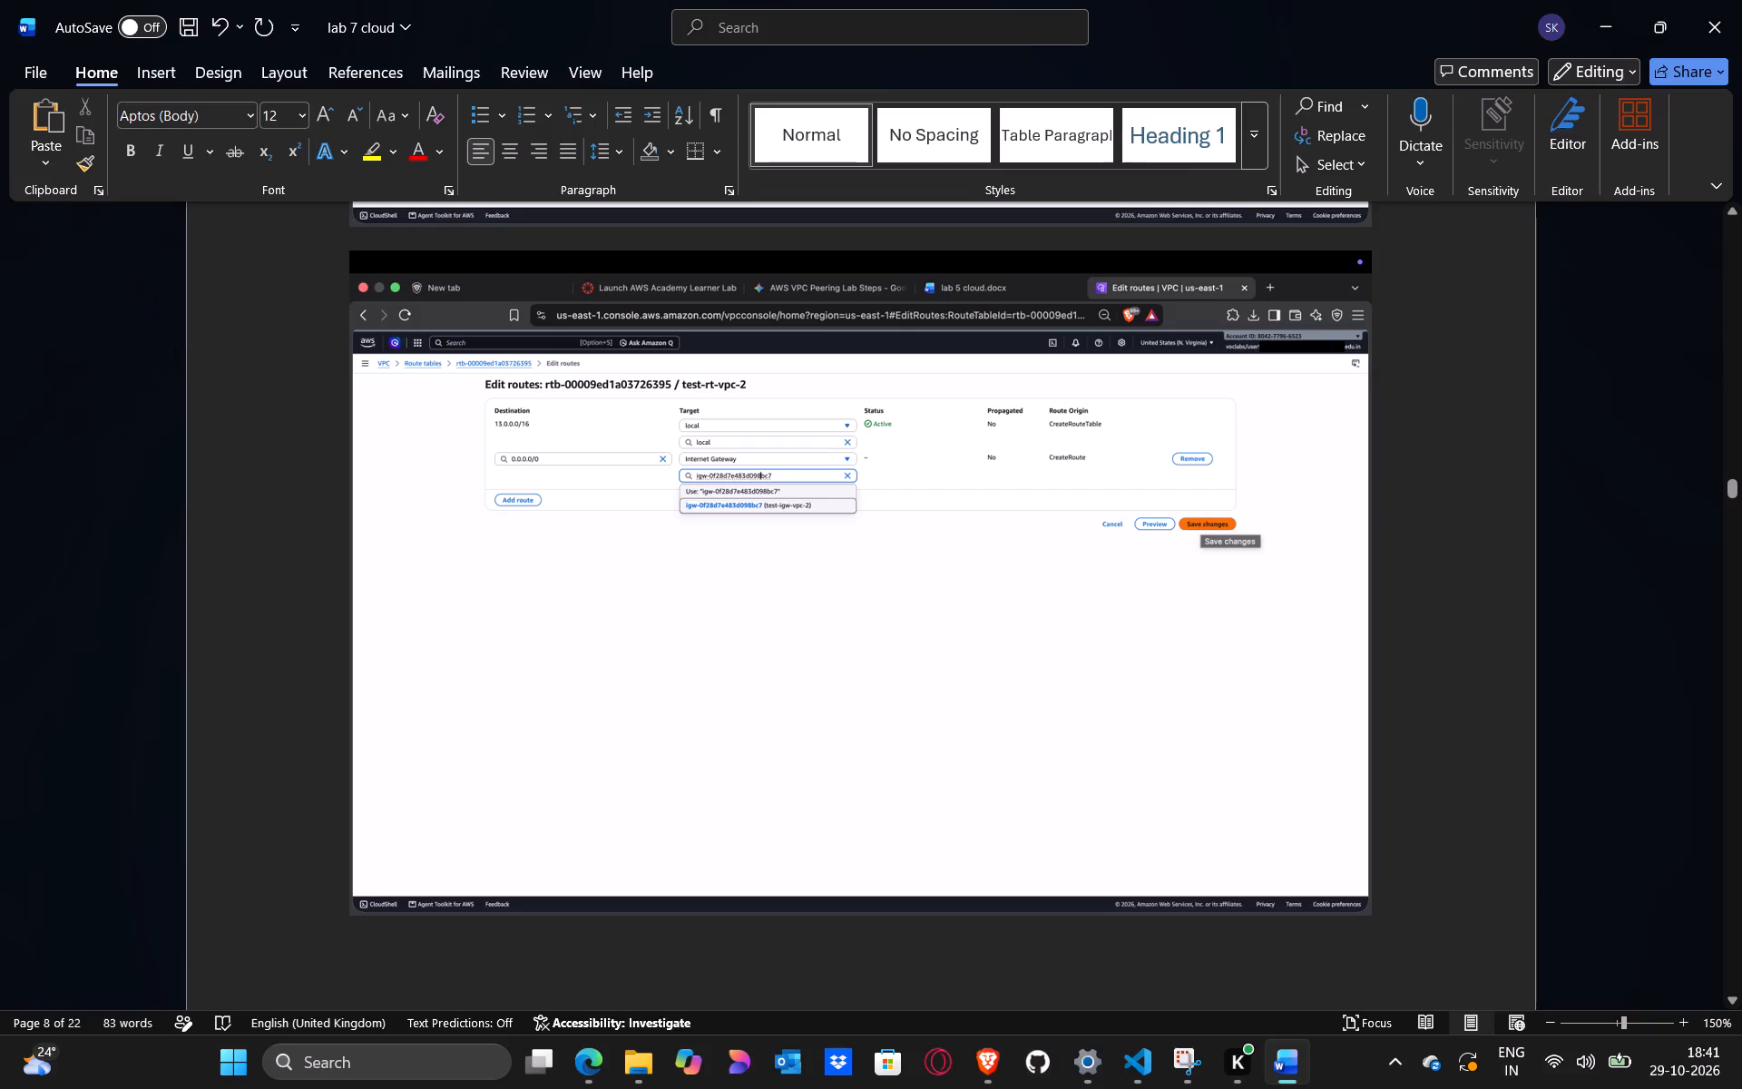
scroll(858, 574, up, 1)
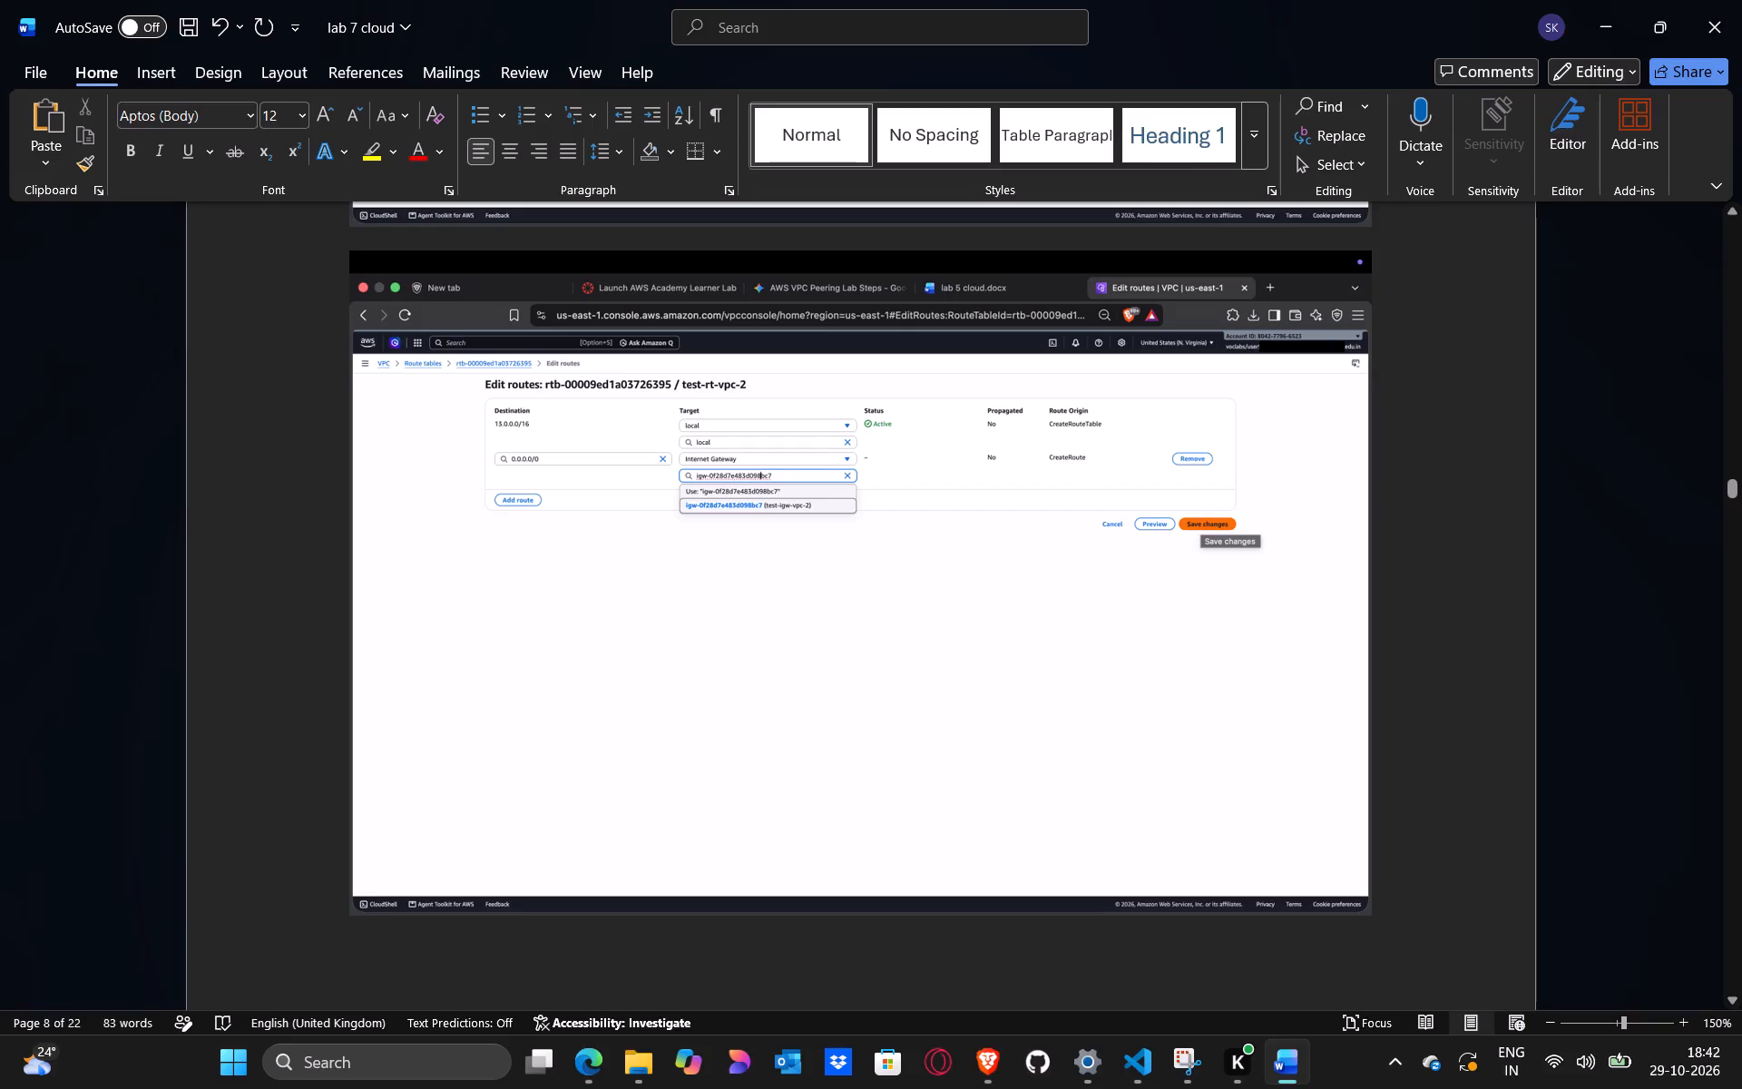
scroll(859, 574, up, 1)
click(859, 575)
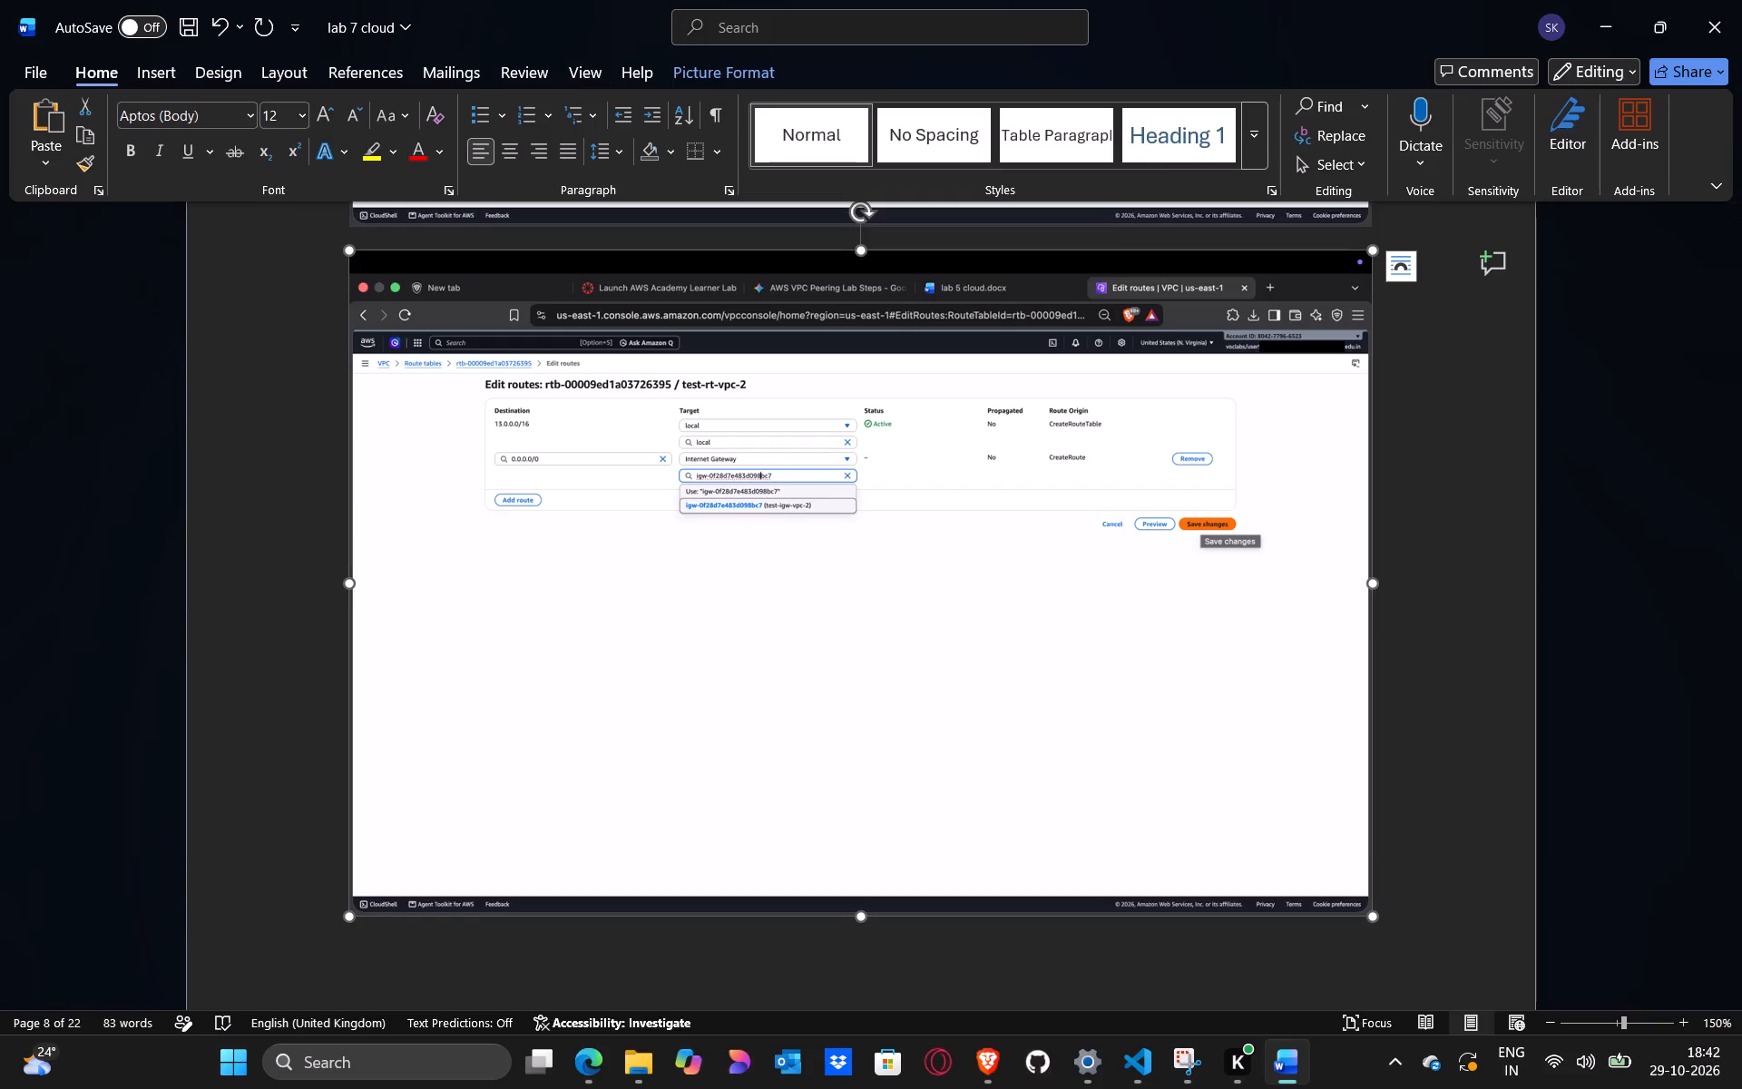
scroll(859, 574, down, 4)
scroll(859, 574, up, 1)
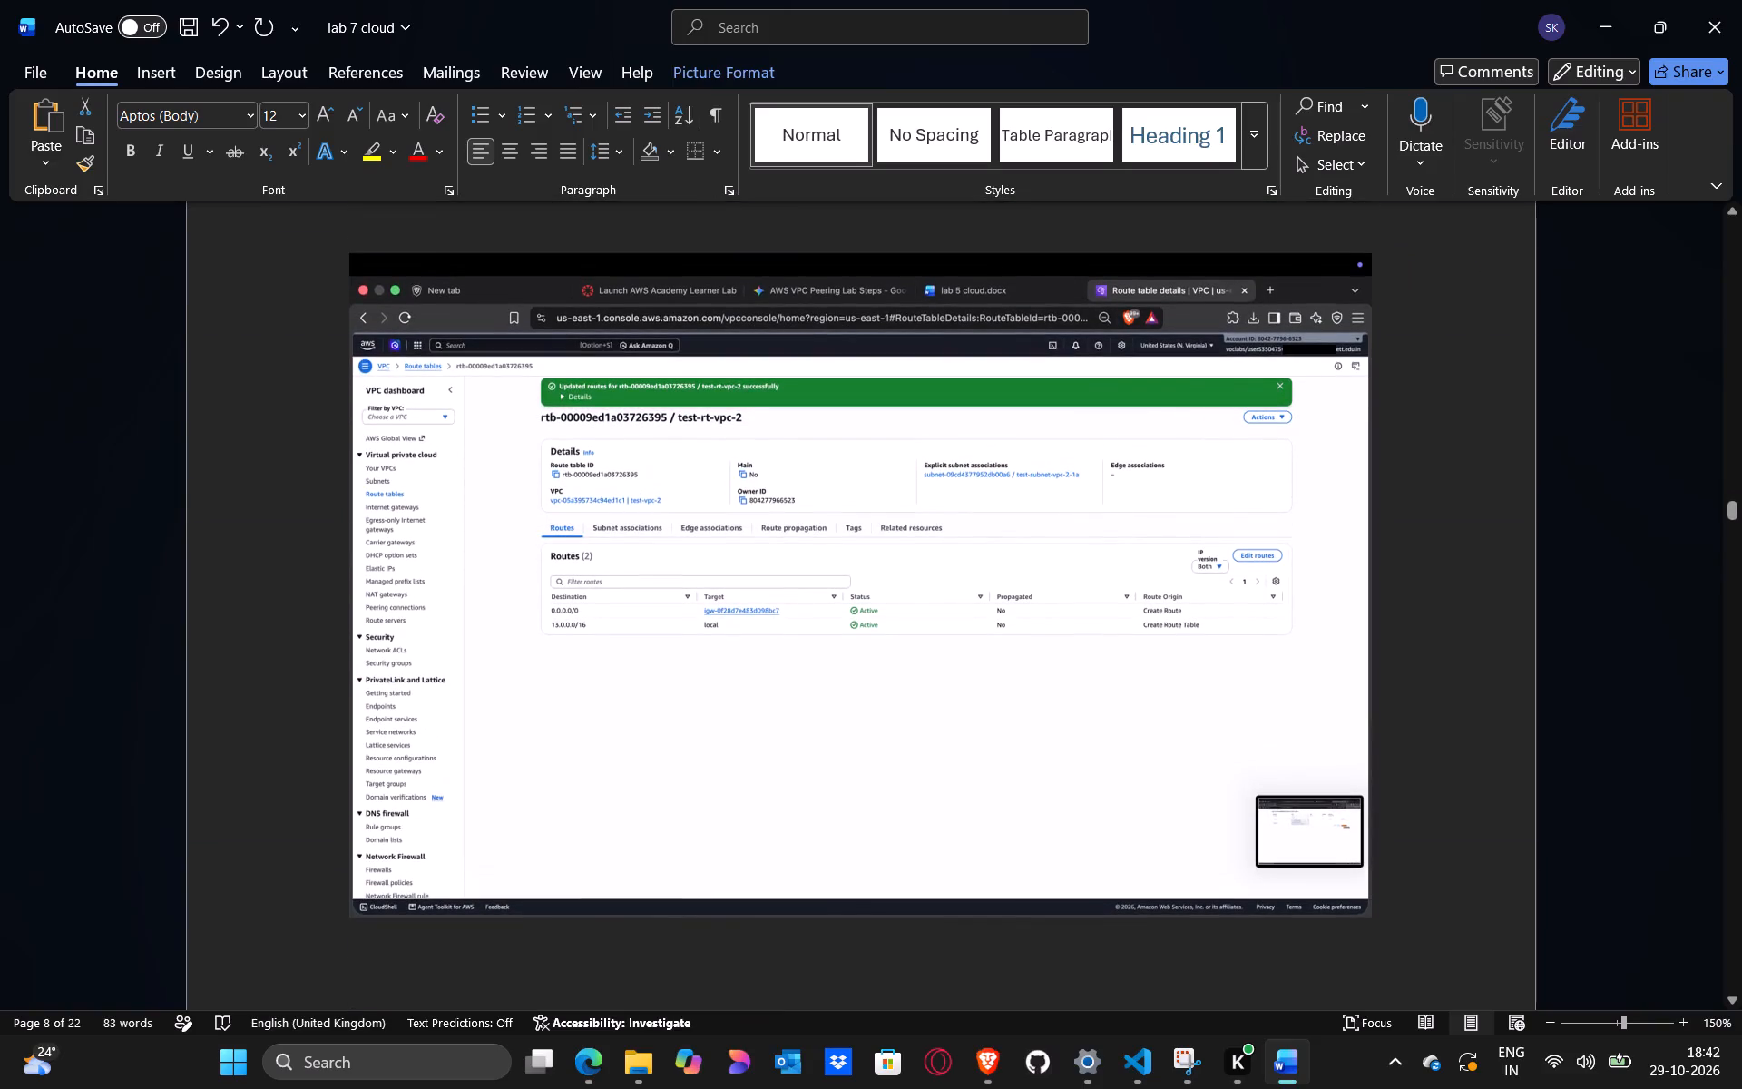
scroll(859, 574, up, 2)
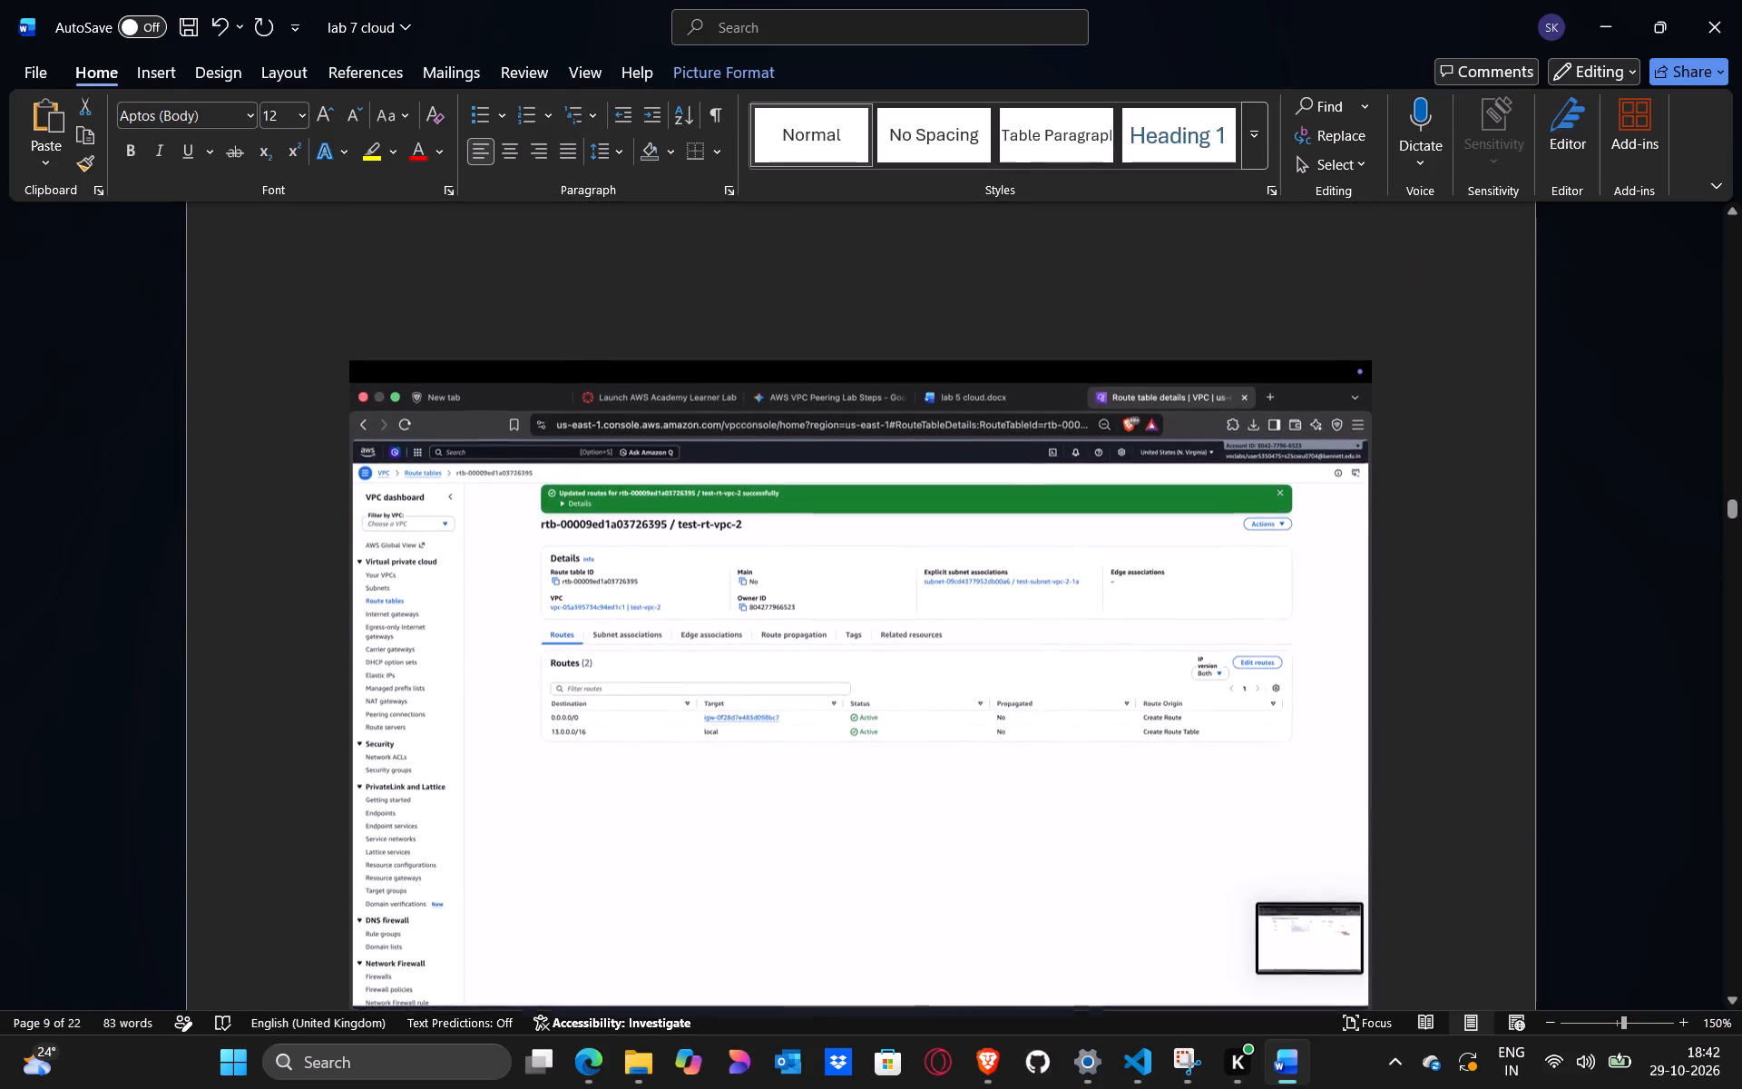
scroll(859, 574, up, 3)
click(859, 574)
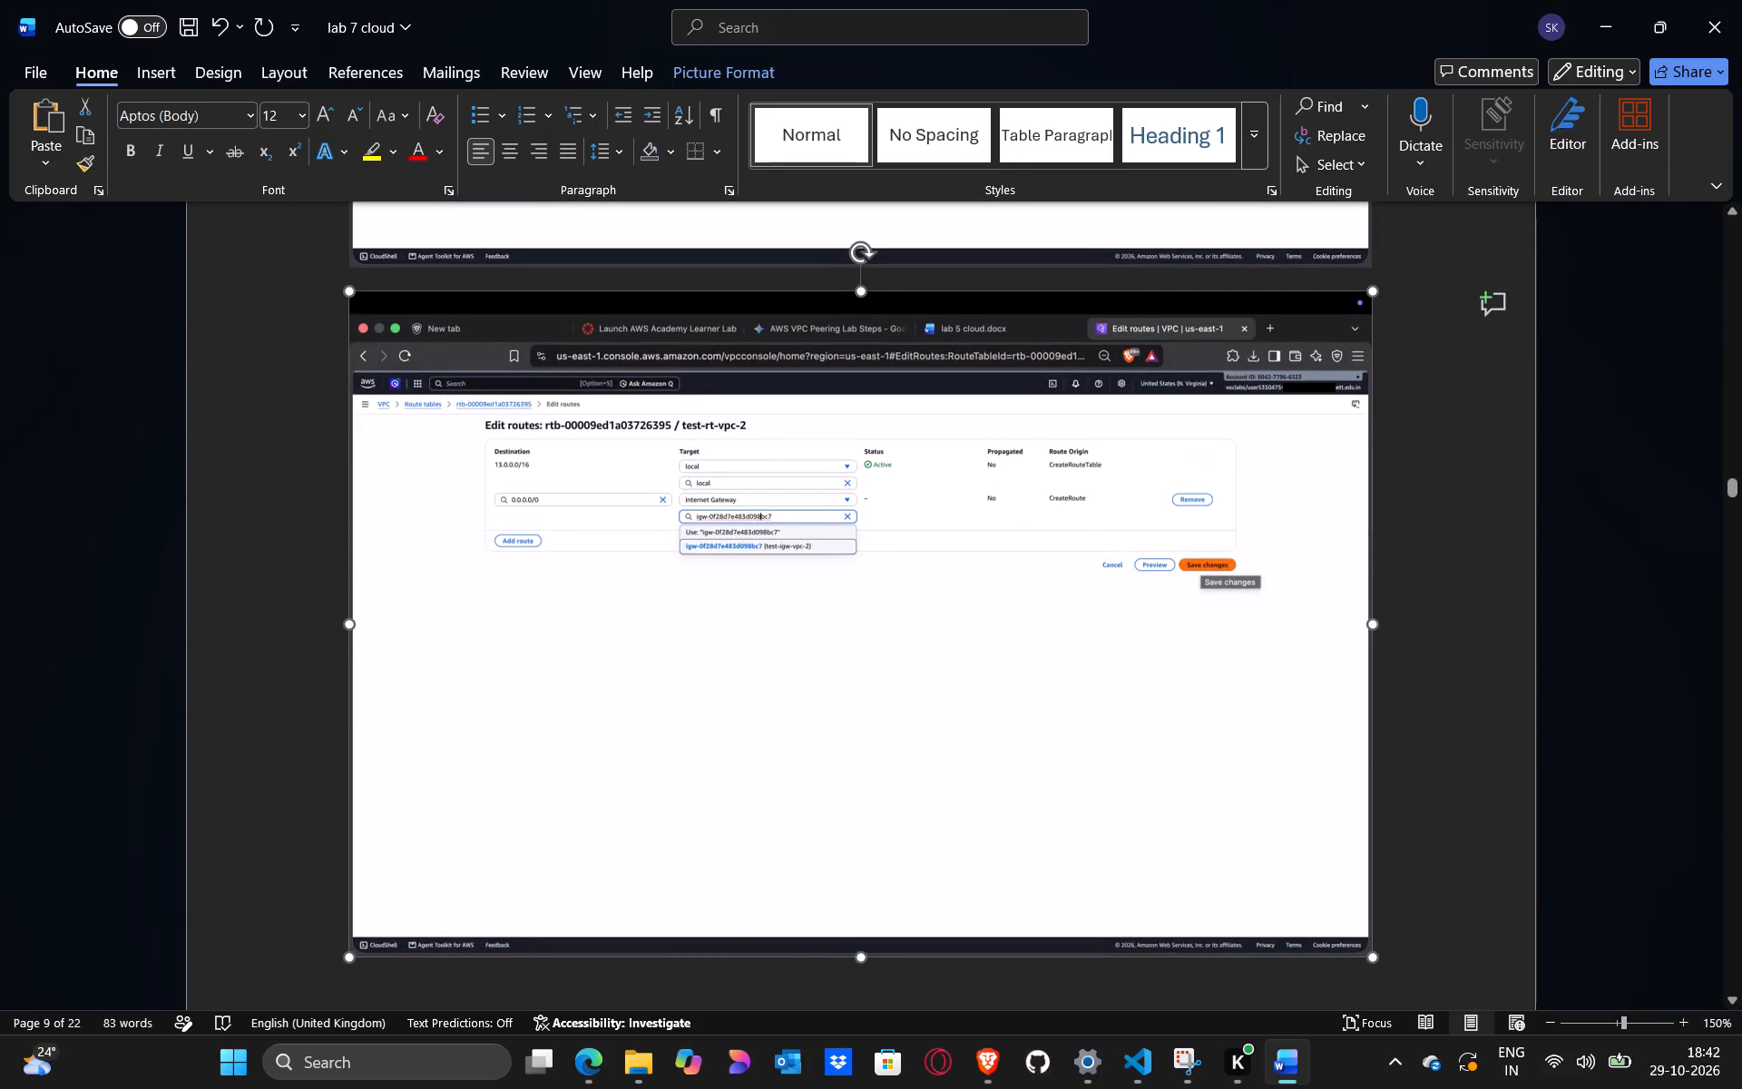
key(BackSpace)
Delete the Edit subnet associations form screenshot showing test-subnet-vpc-2-1a selected.
scroll(859, 574, up, 2)
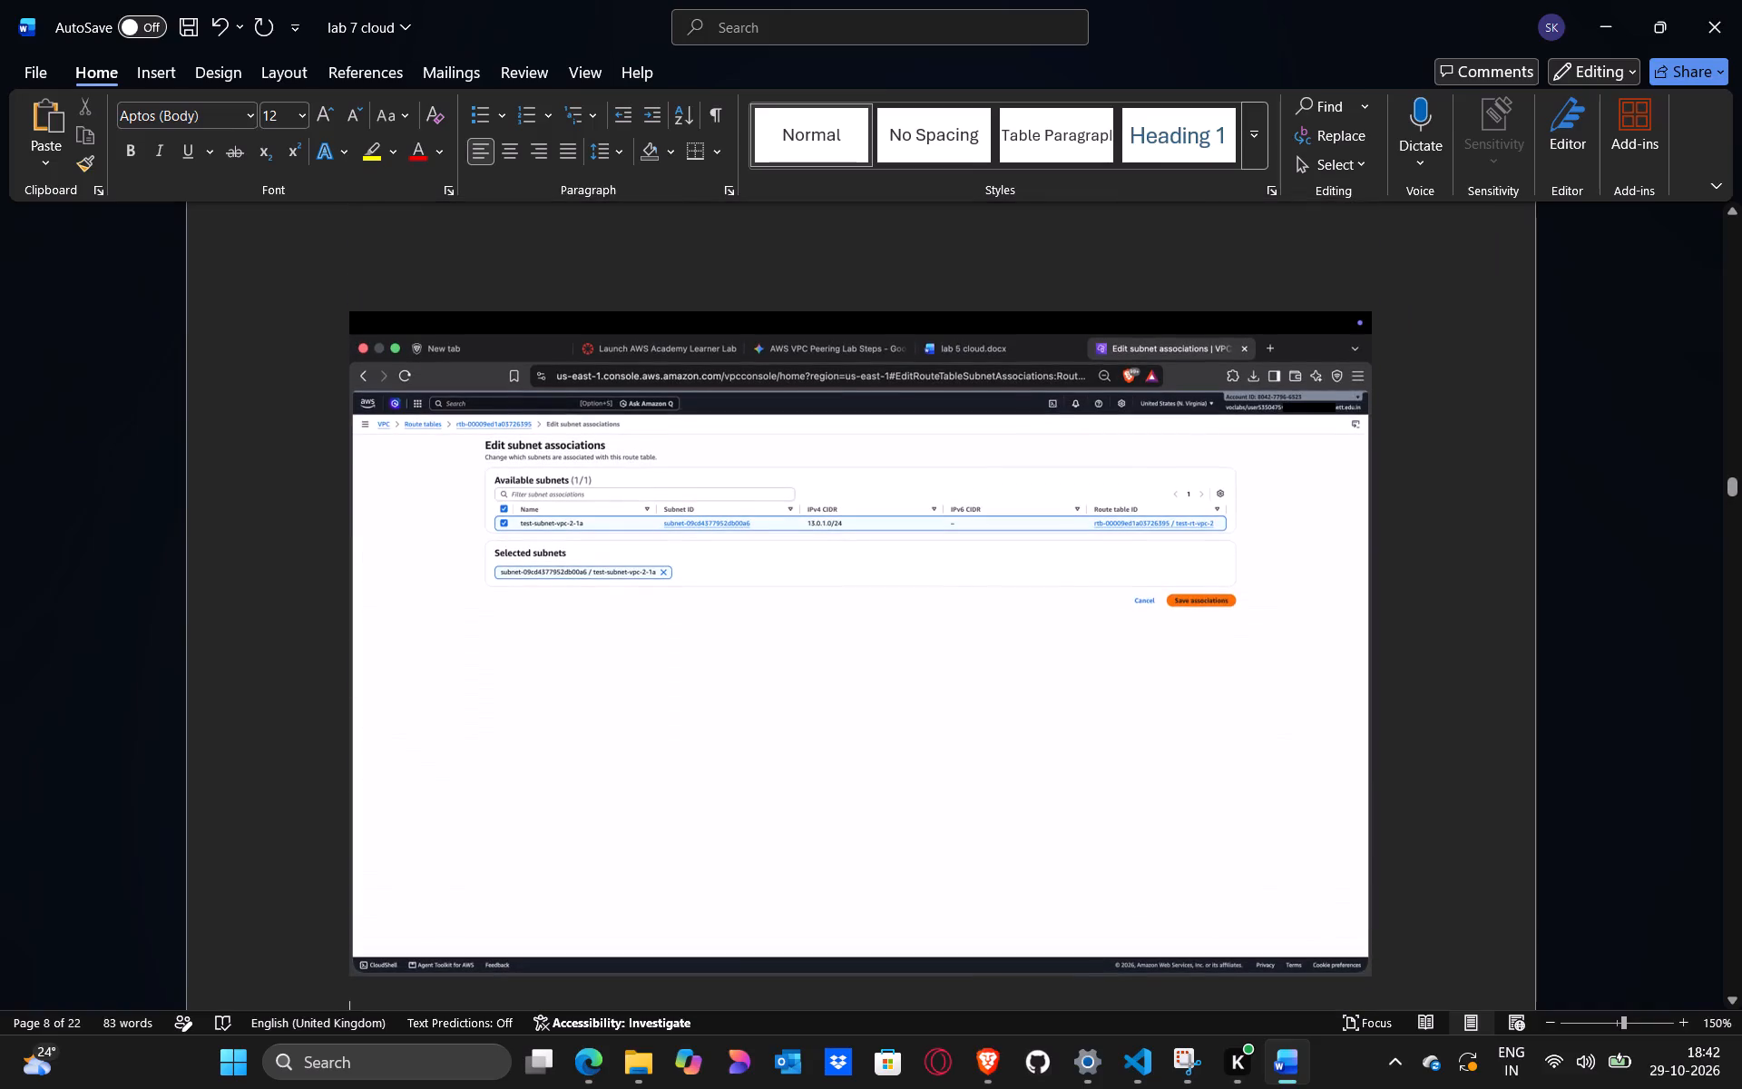
scroll(859, 574, up, 1)
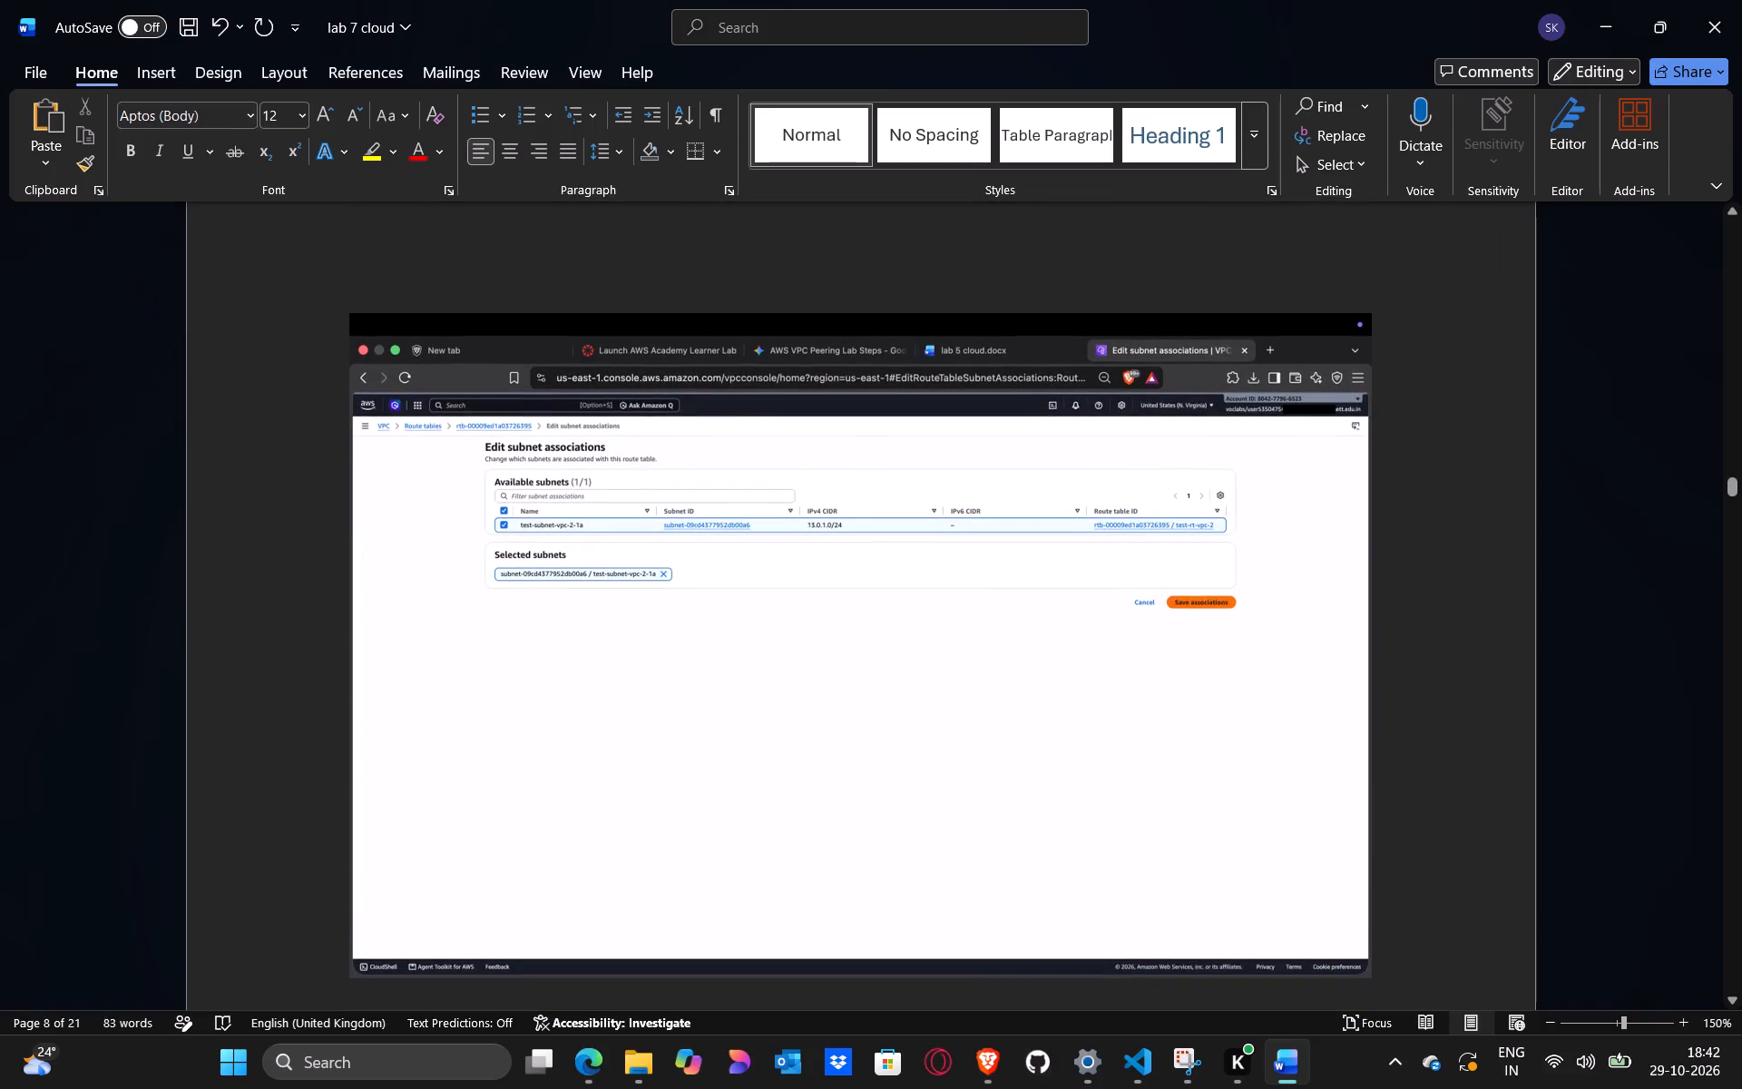
click(857, 578)
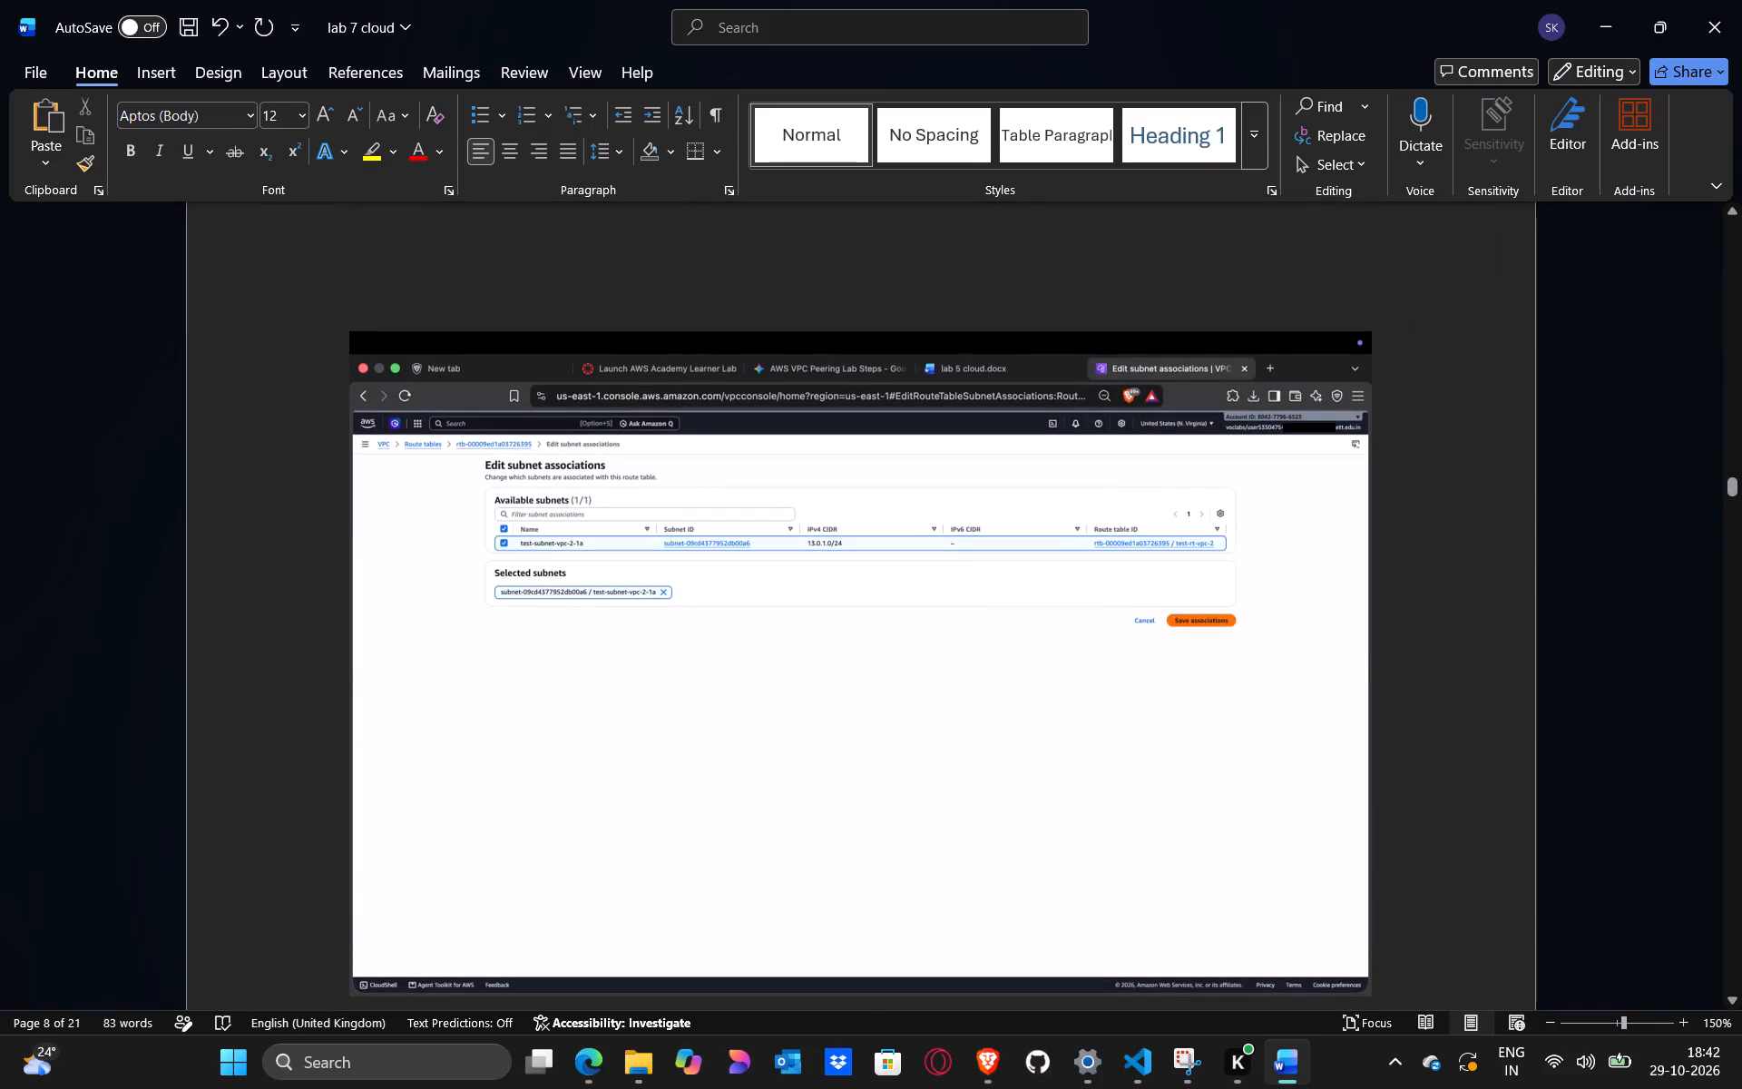
key(BackSpace)
Review the earlier internet gateway attachment and route table screenshots for both VPCs to check which ones to keep.
scroll(857, 578, up, 1)
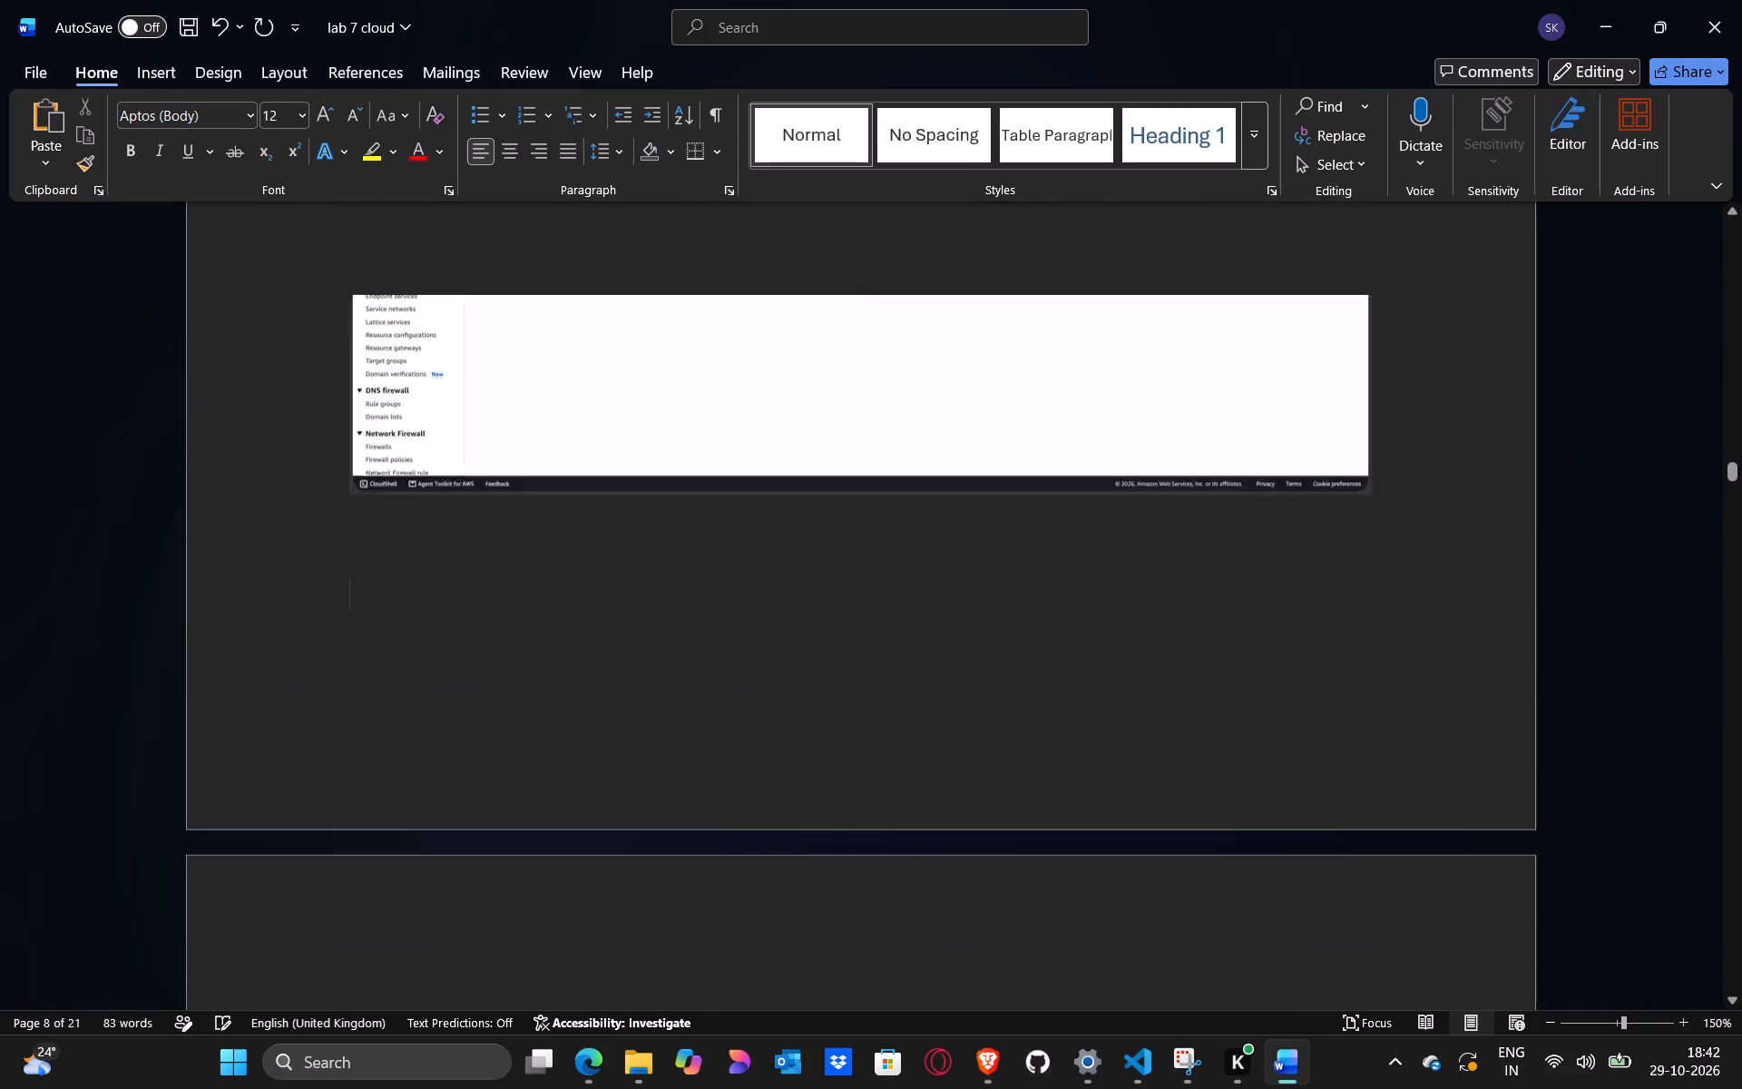
scroll(857, 578, up, 5)
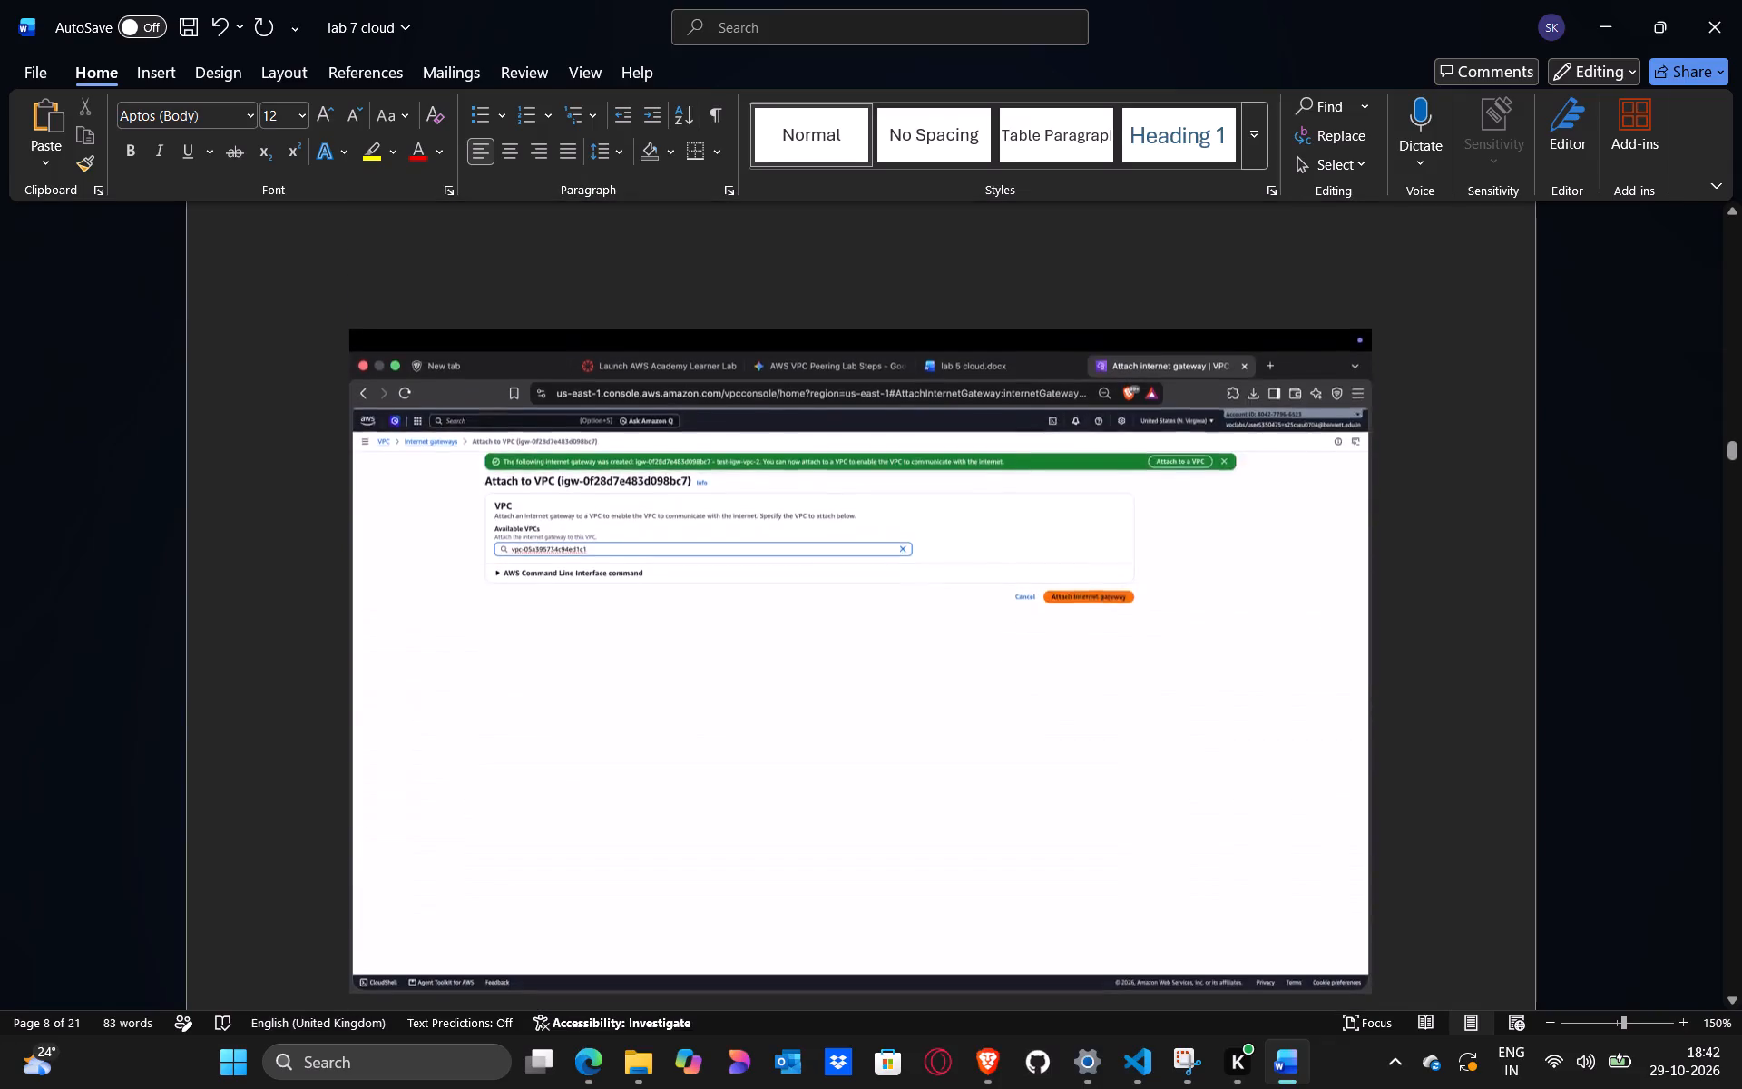
scroll(857, 578, up, 5)
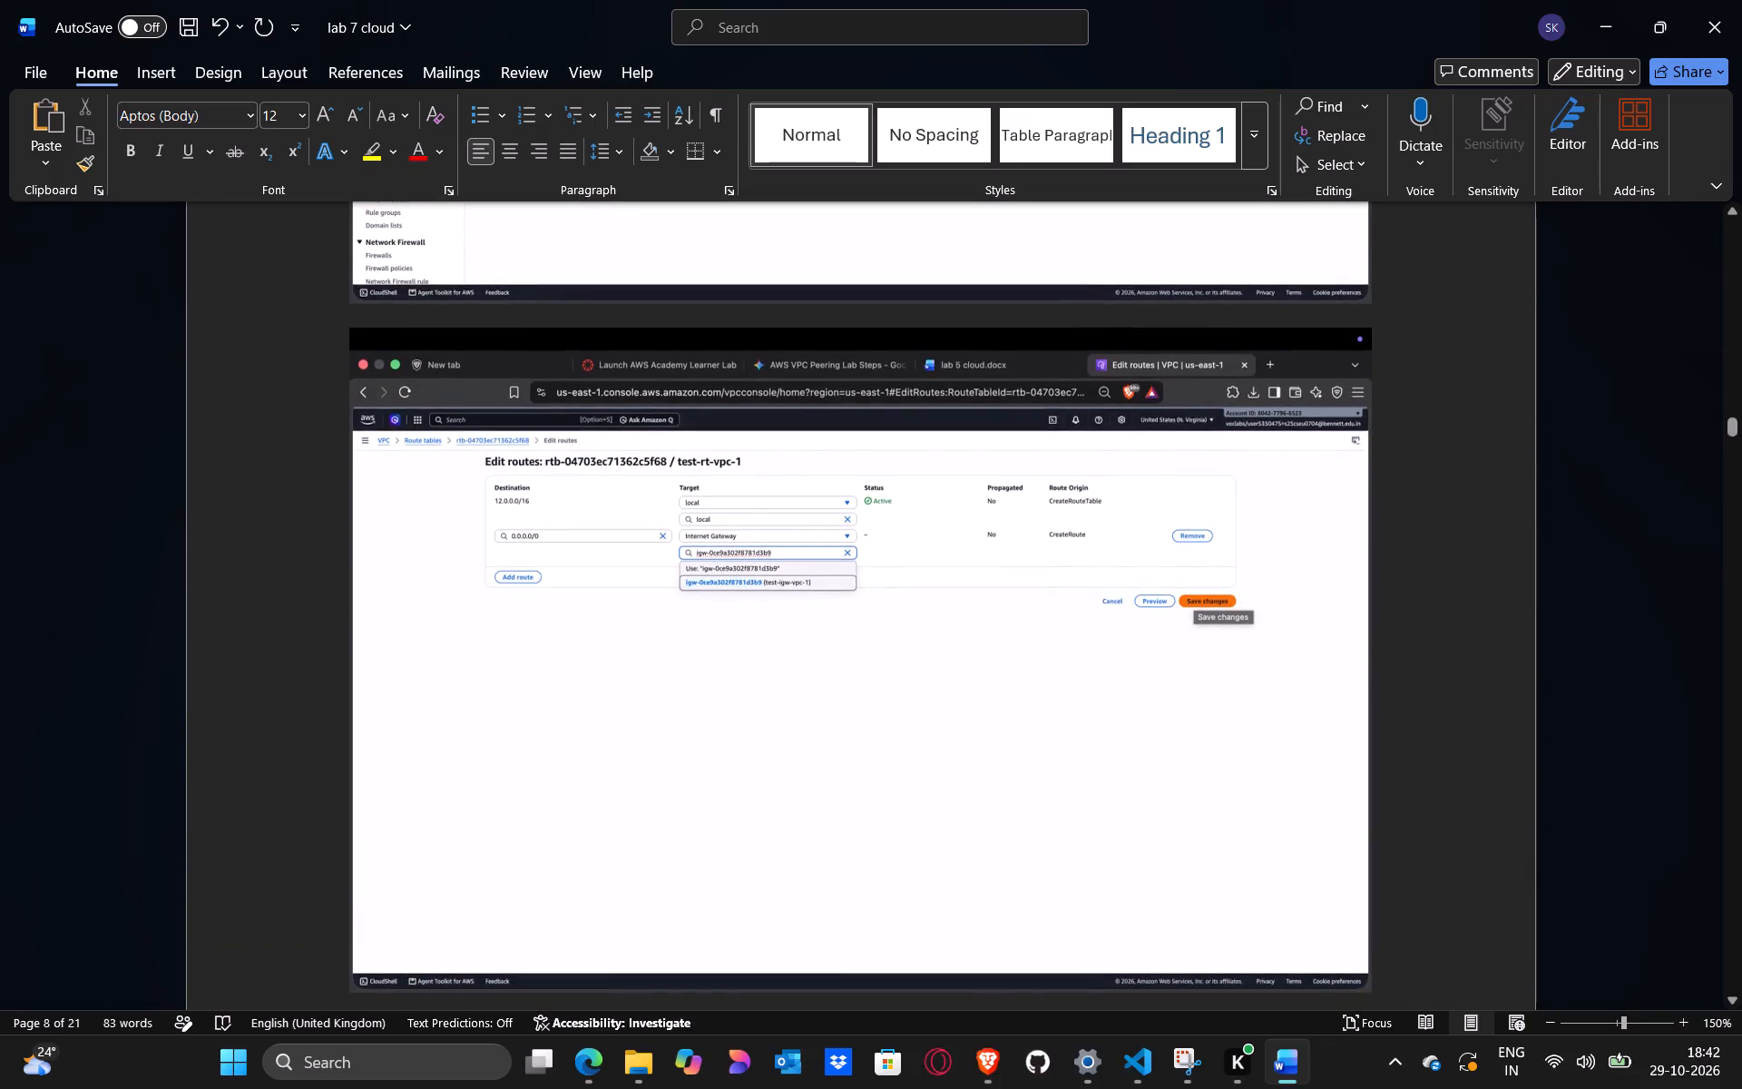
scroll(857, 578, up, 1)
click(857, 578)
scroll(857, 578, up, 1)
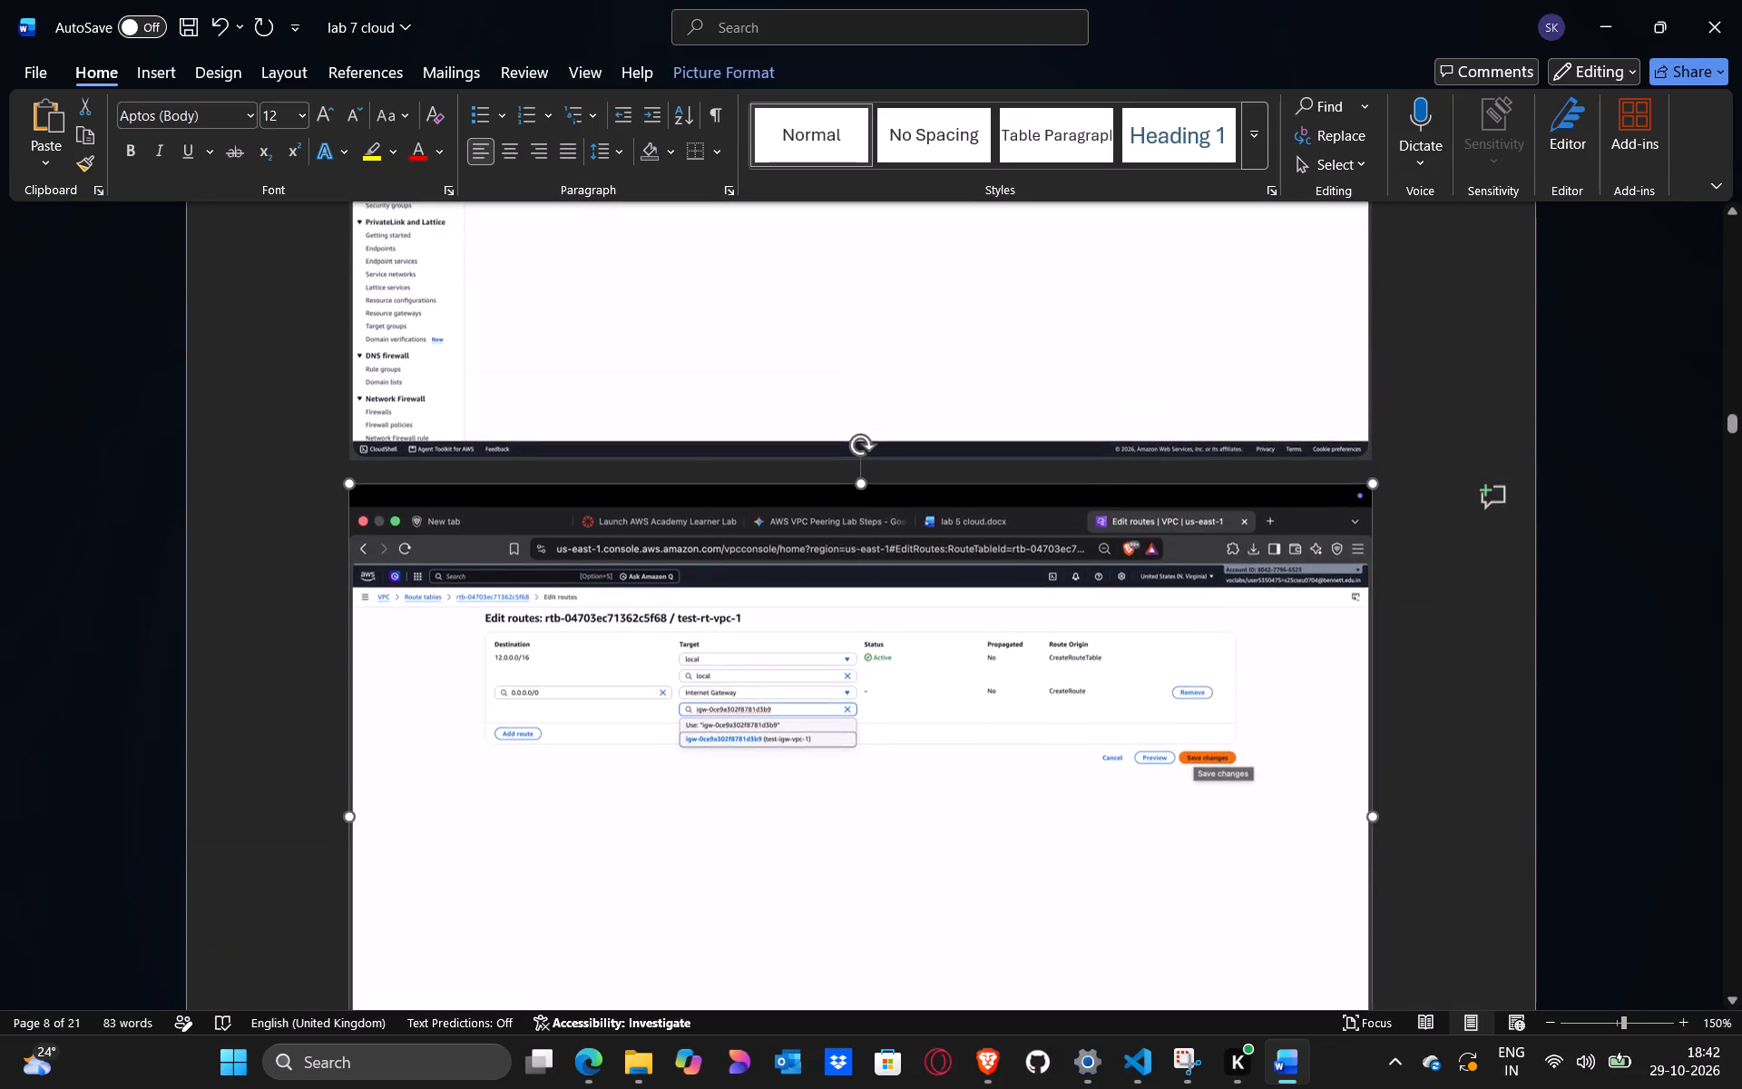
scroll(857, 578, up, 4)
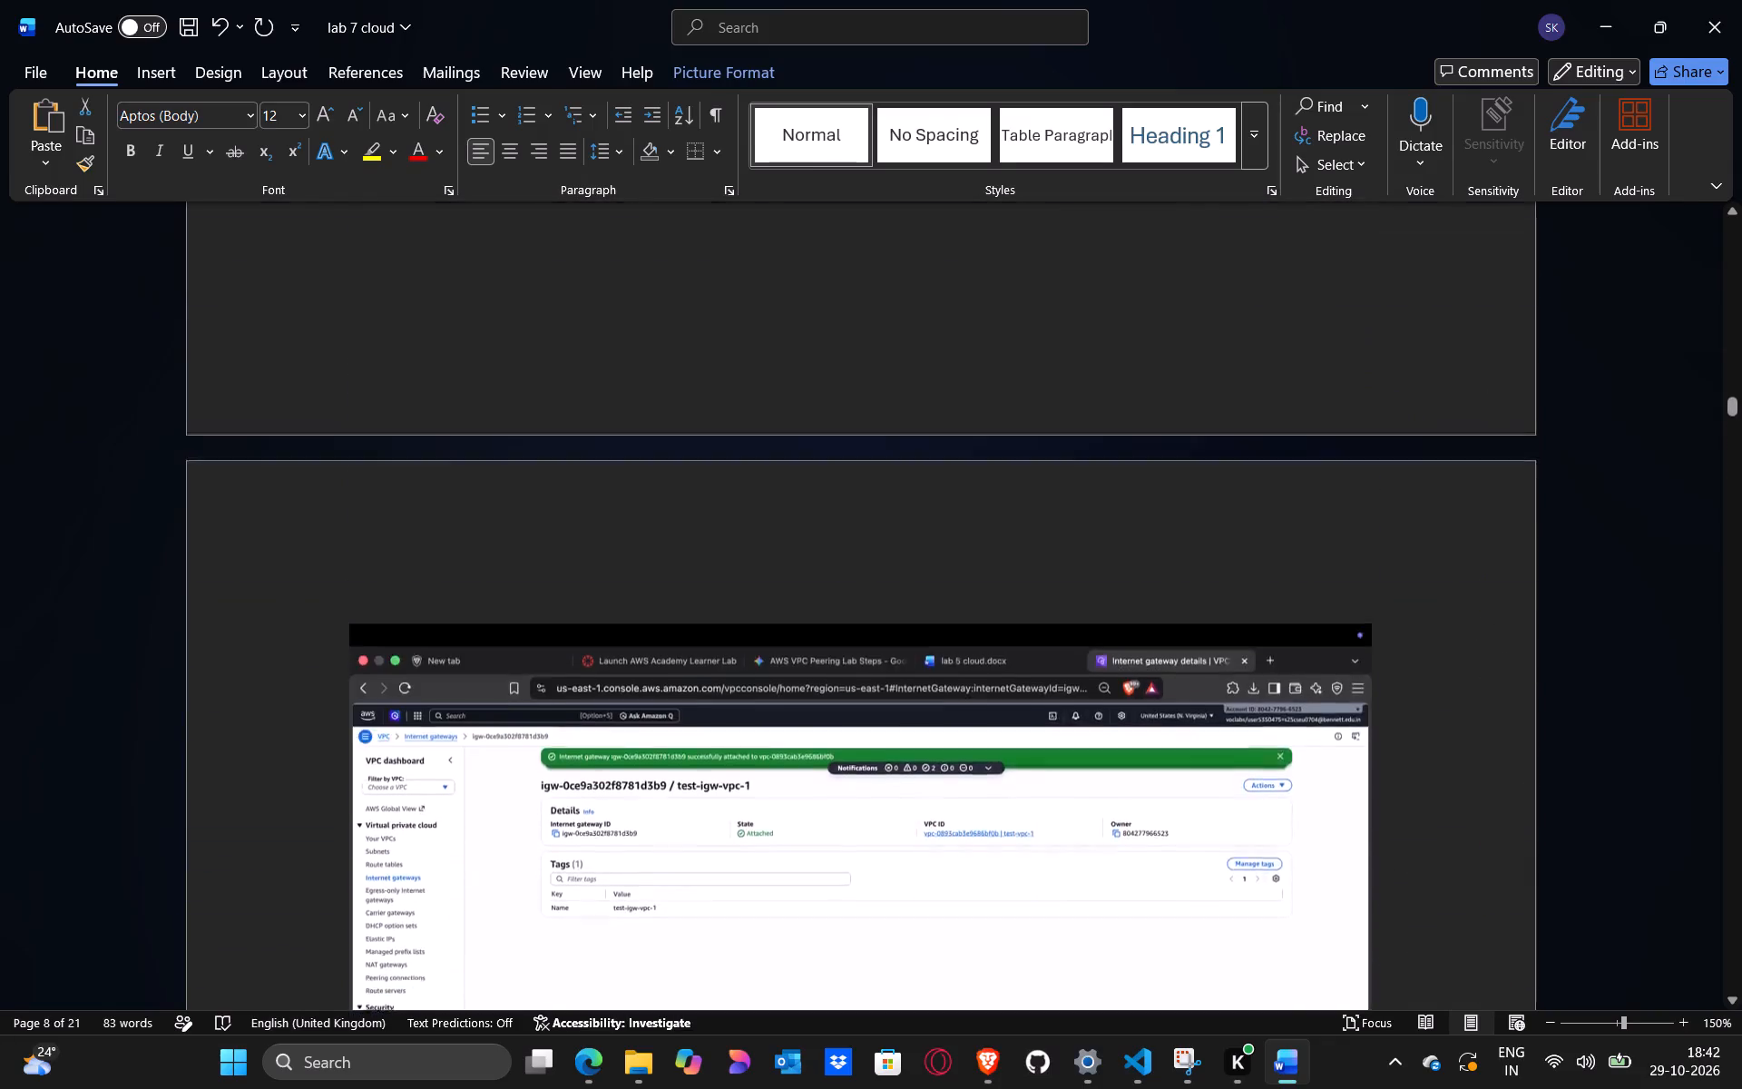
scroll(857, 578, up, 2)
Delete the EC2 service search screenshot directly beneath the Launch EC2 Instances in Both VPCs heading.
scroll(857, 578, down, 3)
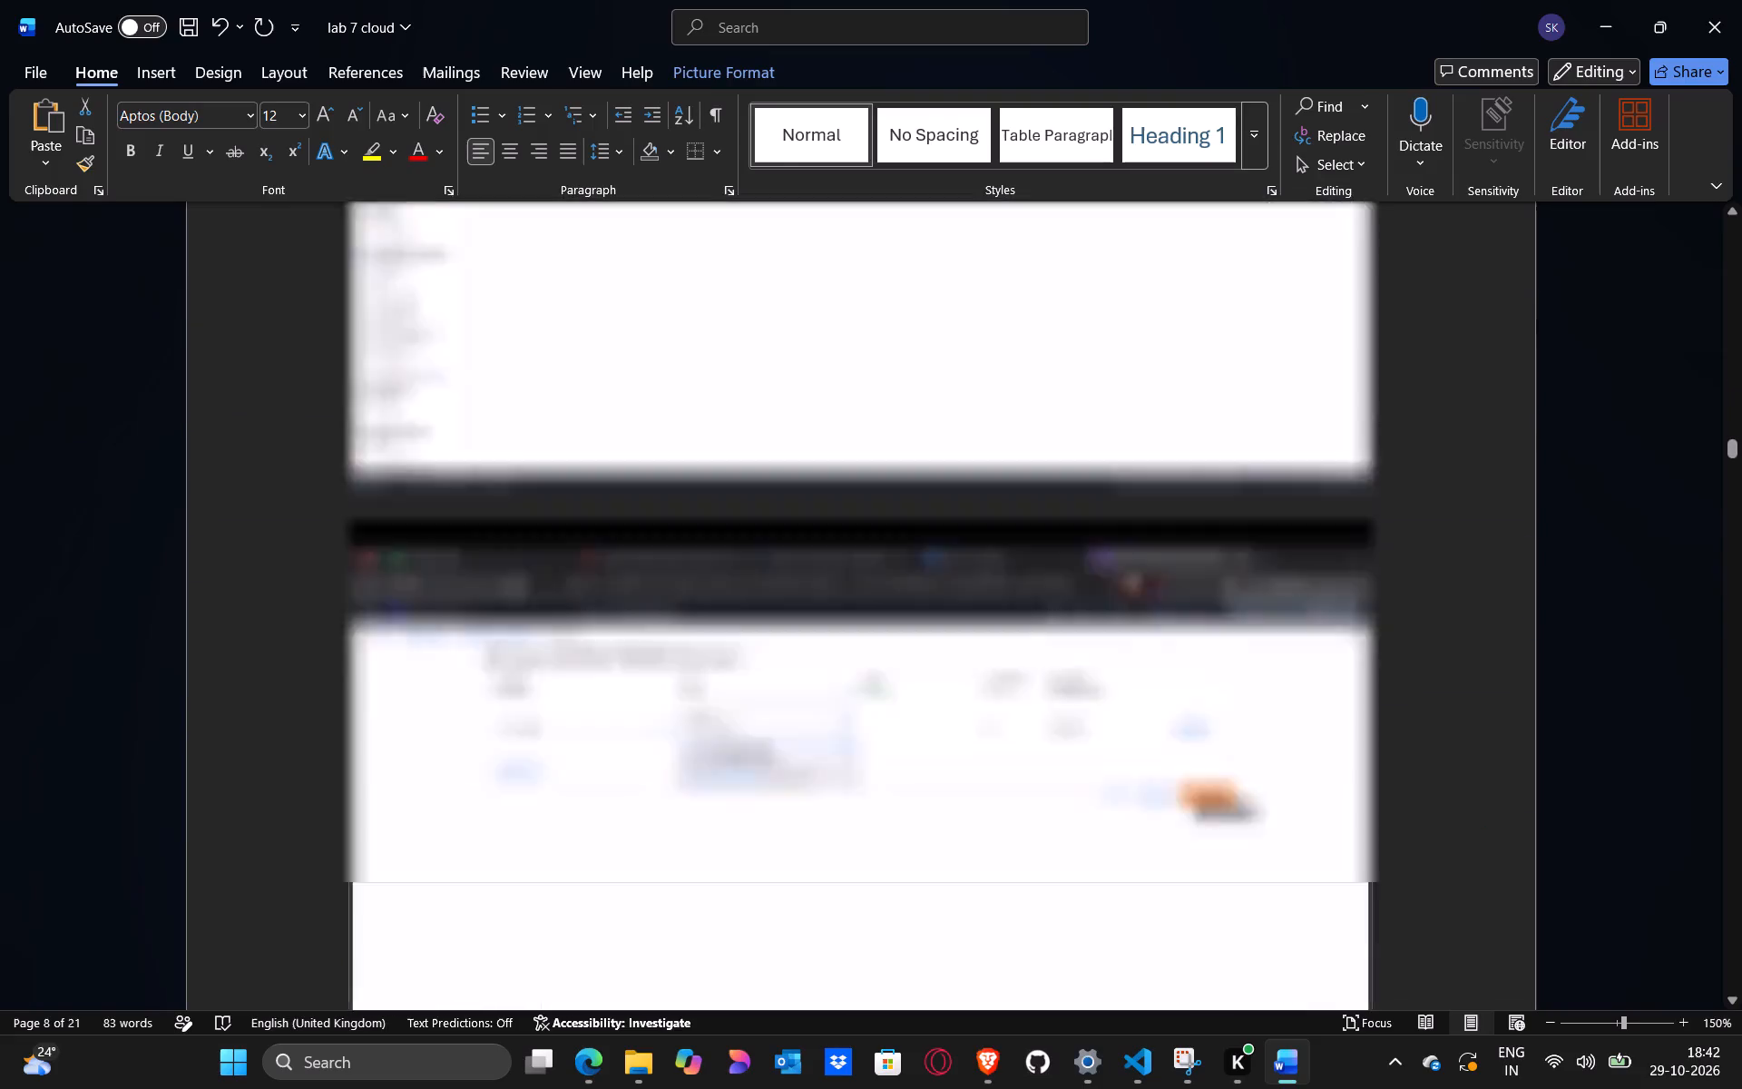
scroll(857, 578, down, 5)
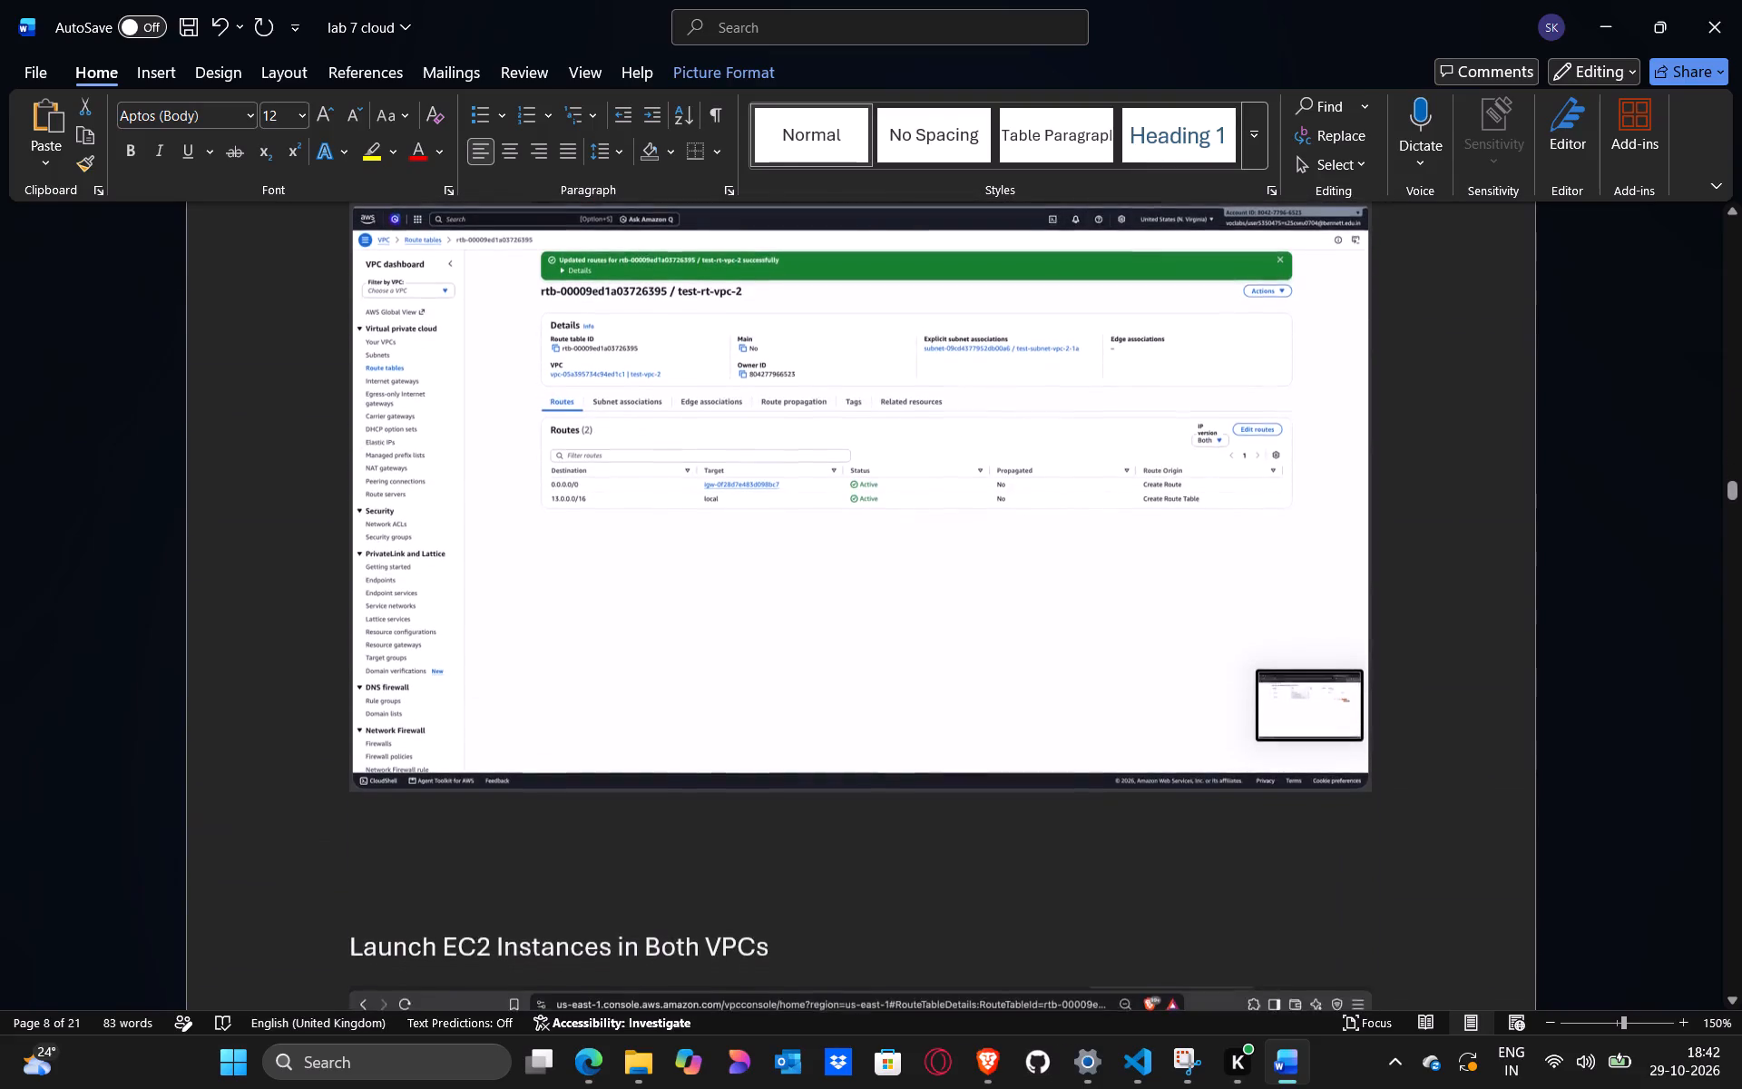
scroll(857, 578, down, 3)
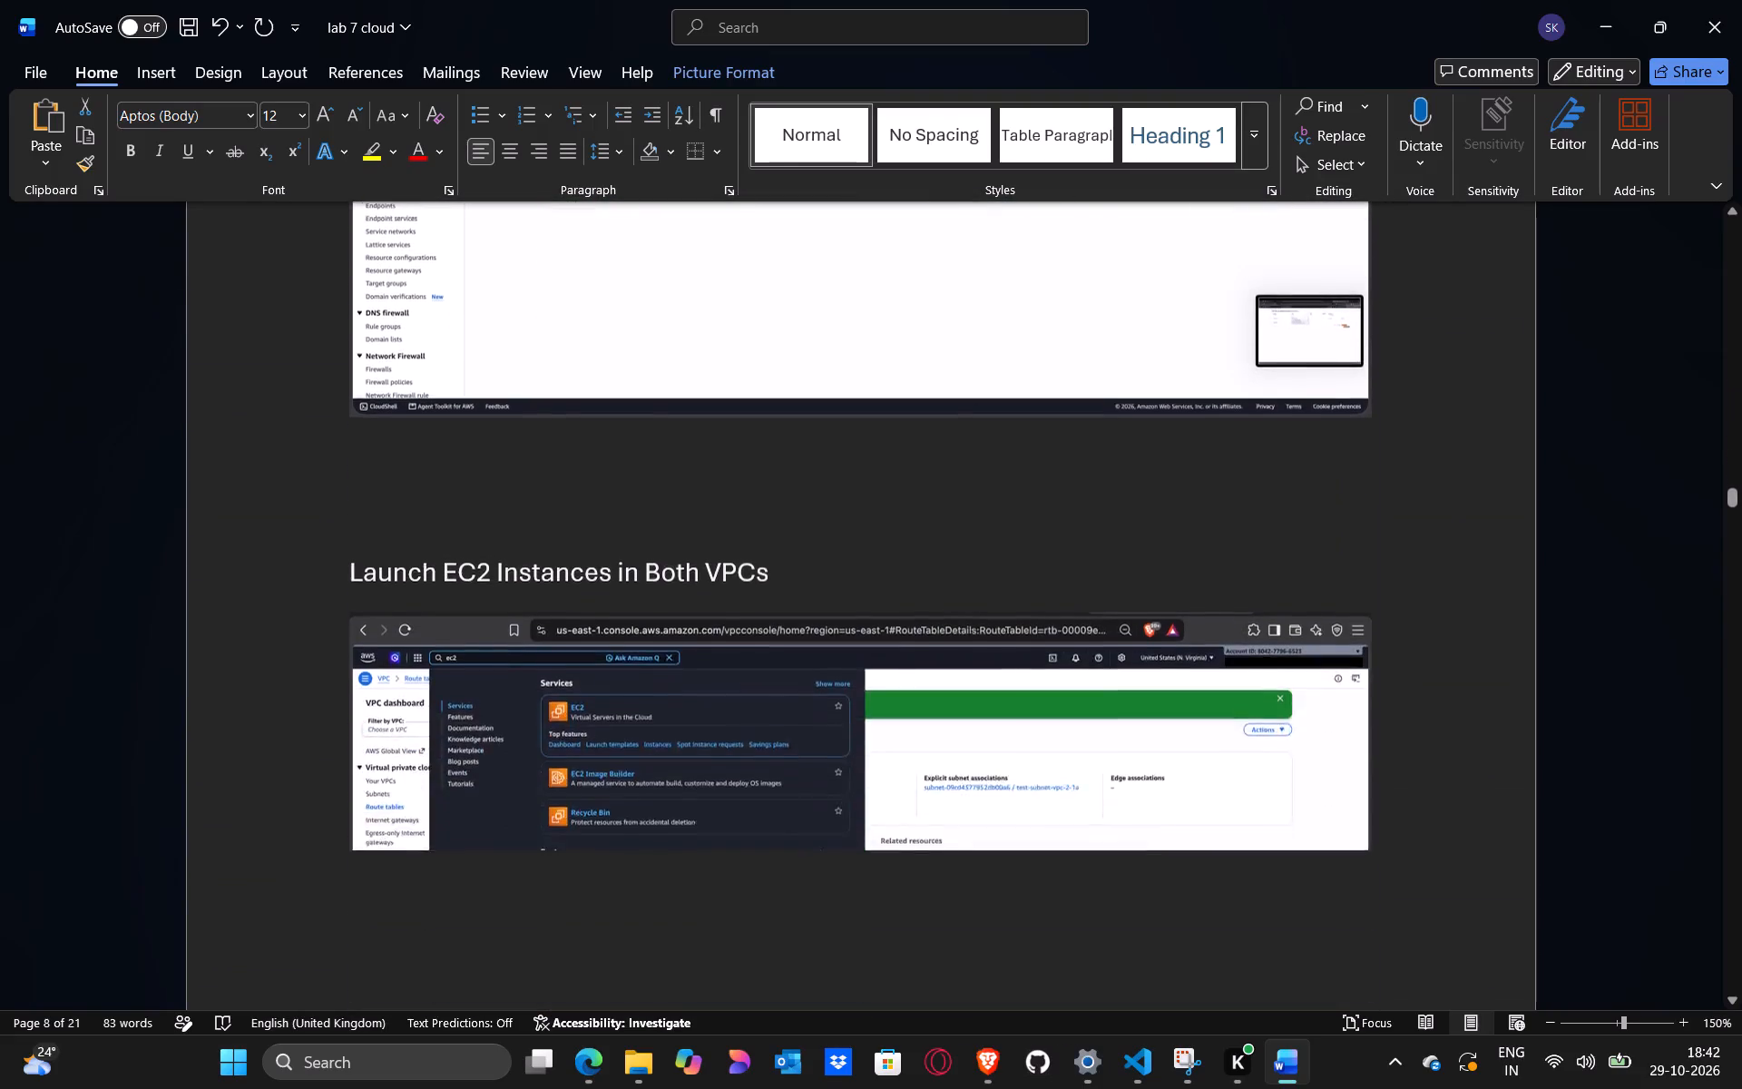
scroll(857, 578, down, 1)
click(685, 420)
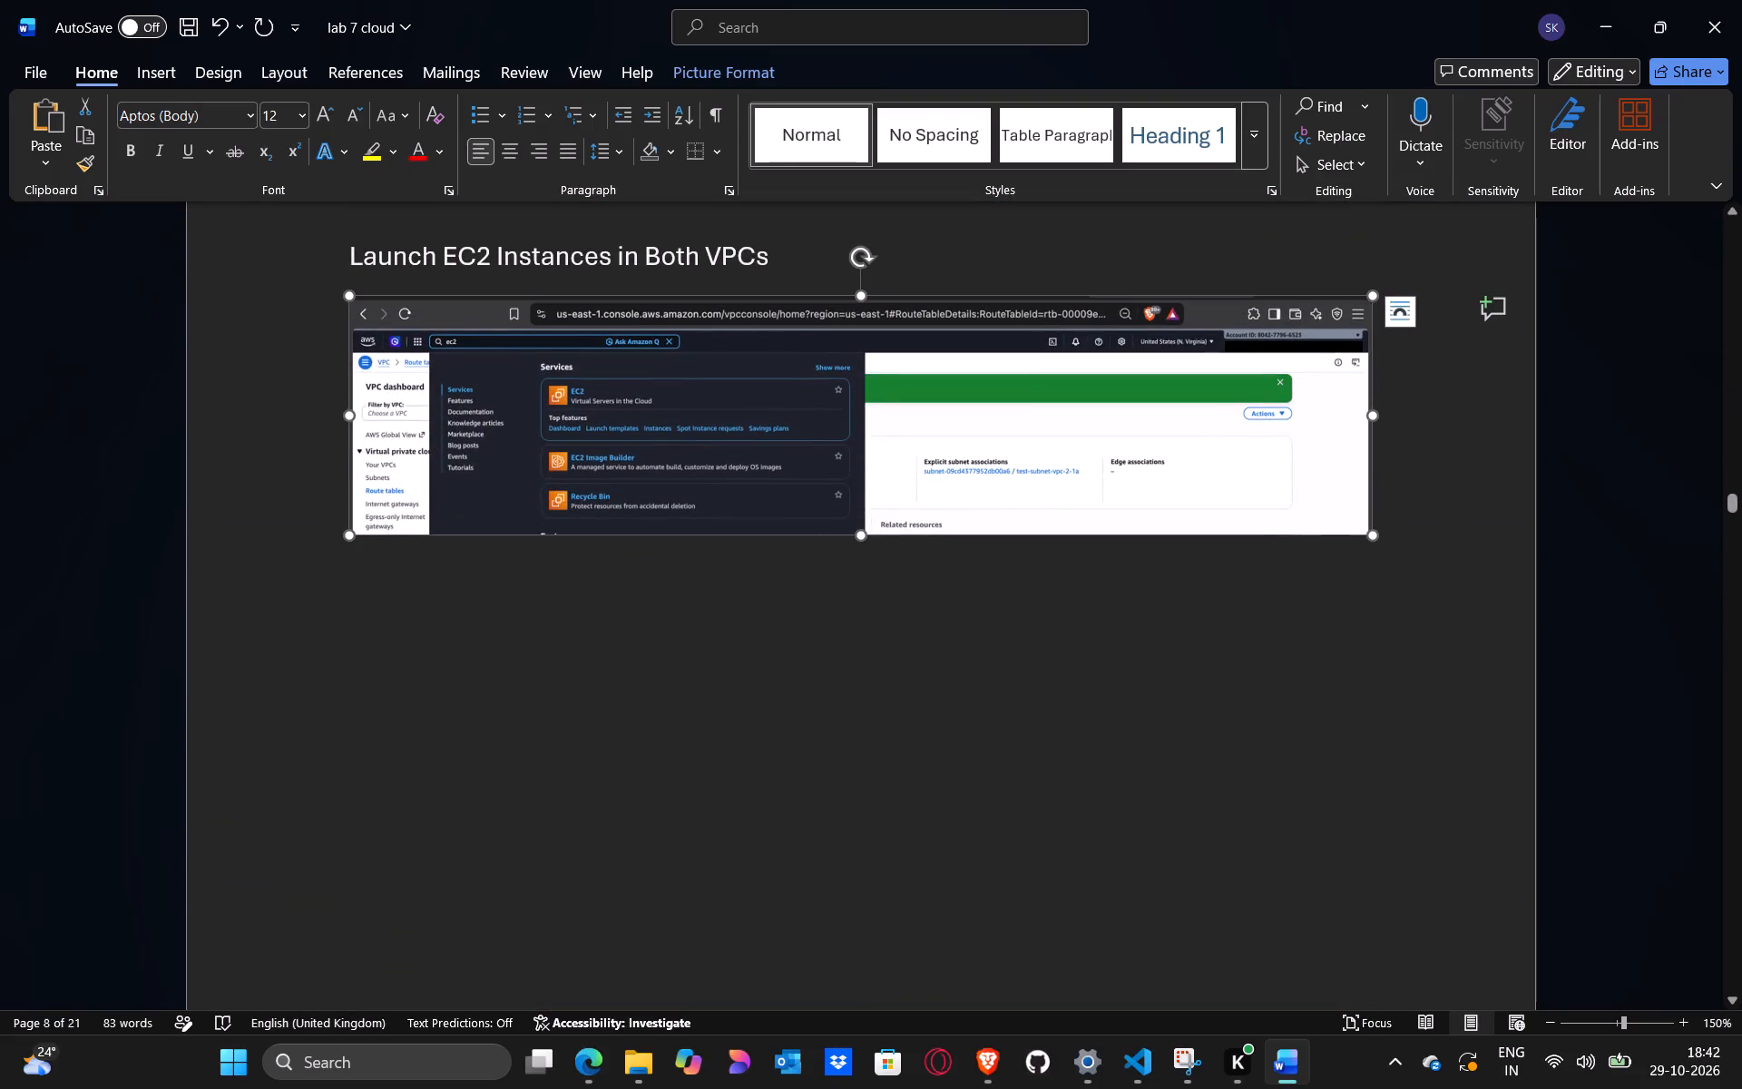
key(BackSpace)
Delete the Launch an instance form screenshot showing the vpc-1-ec2-instance name and Ubuntu image selection.
scroll(685, 420, down, 1)
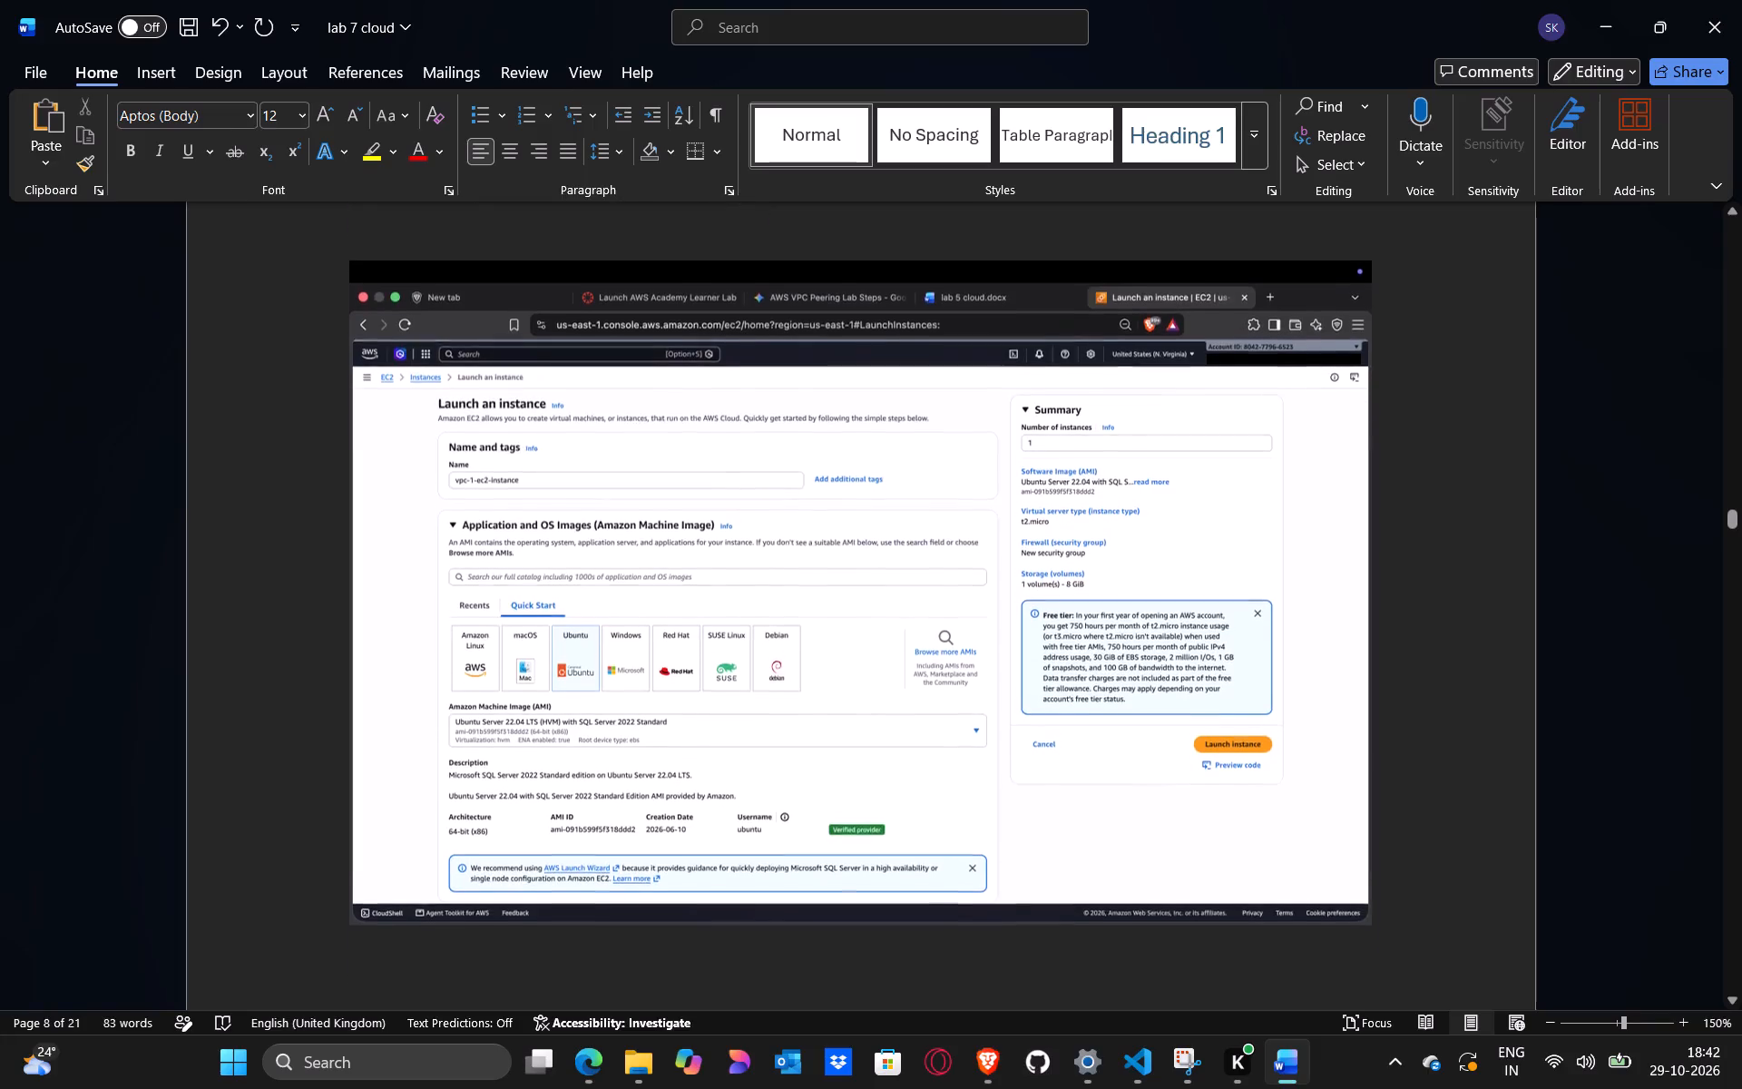
scroll(685, 420, down, 1)
click(685, 420)
key(BackSpace)
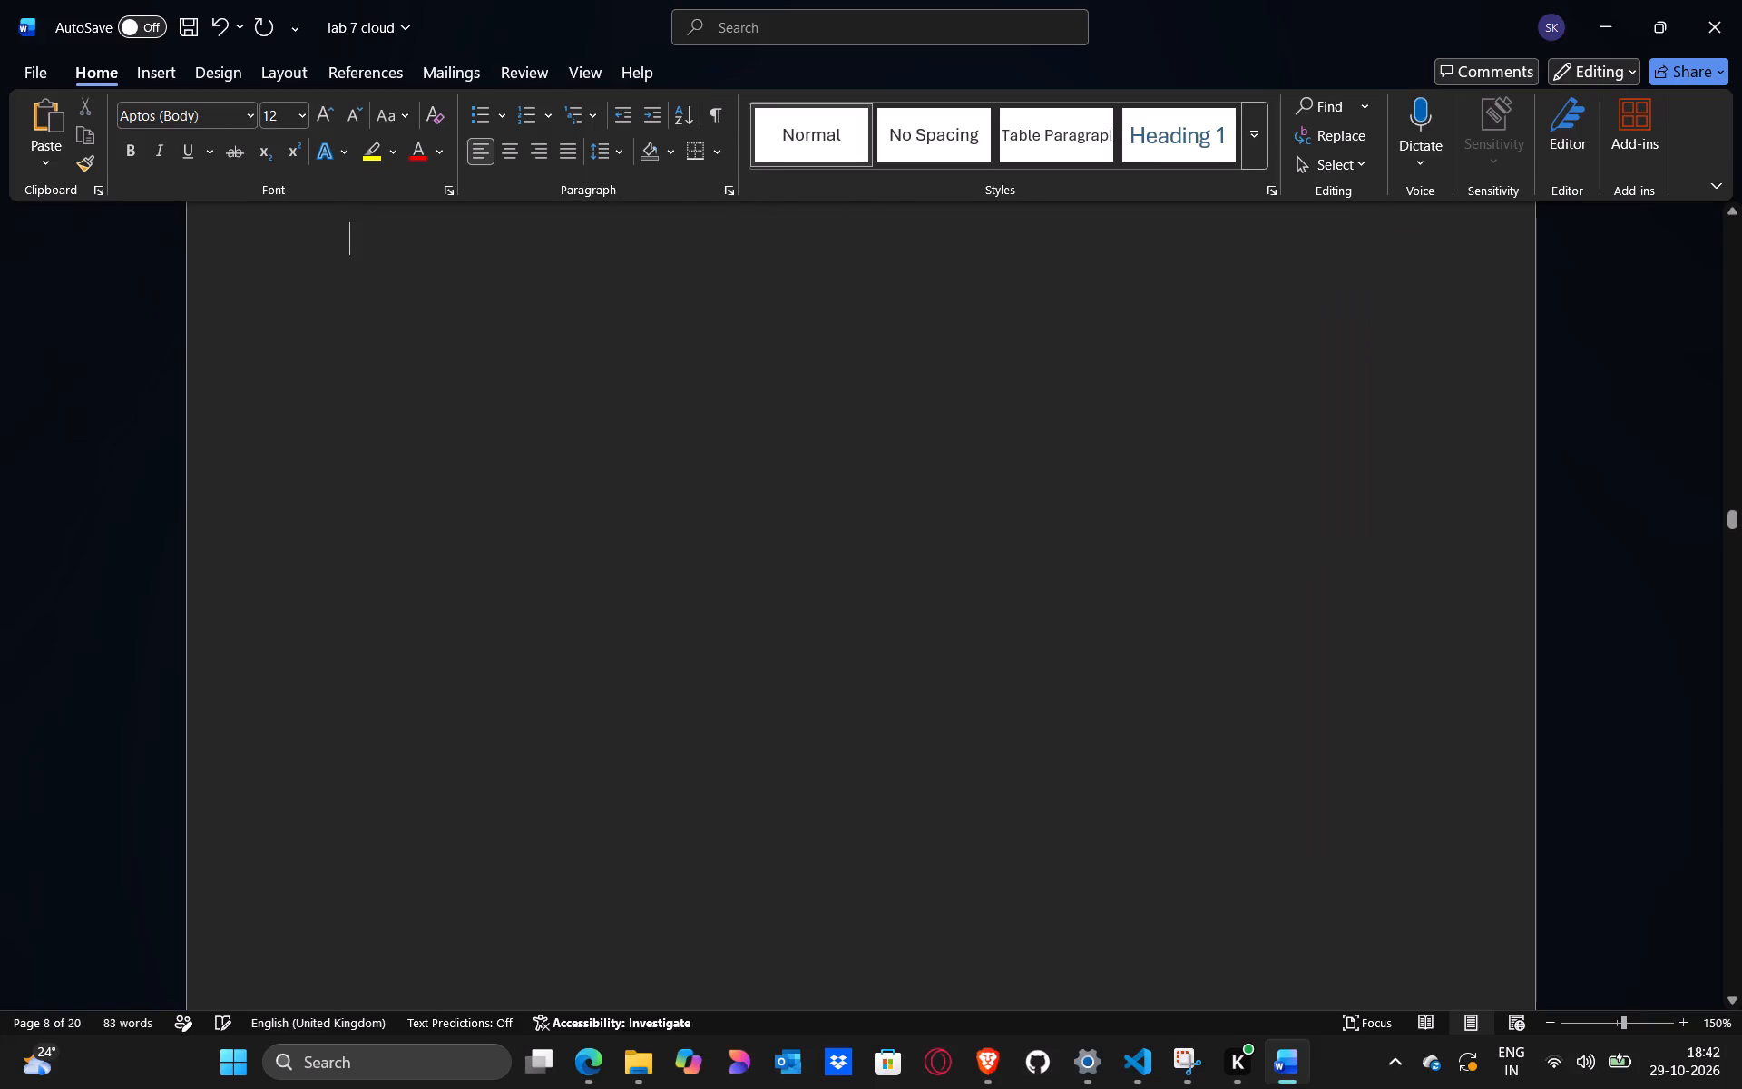
Delete the launch form screenshot showing the t2.micro instance type and the vpc-1-ec2-key key pair.
scroll(685, 420, down, 3)
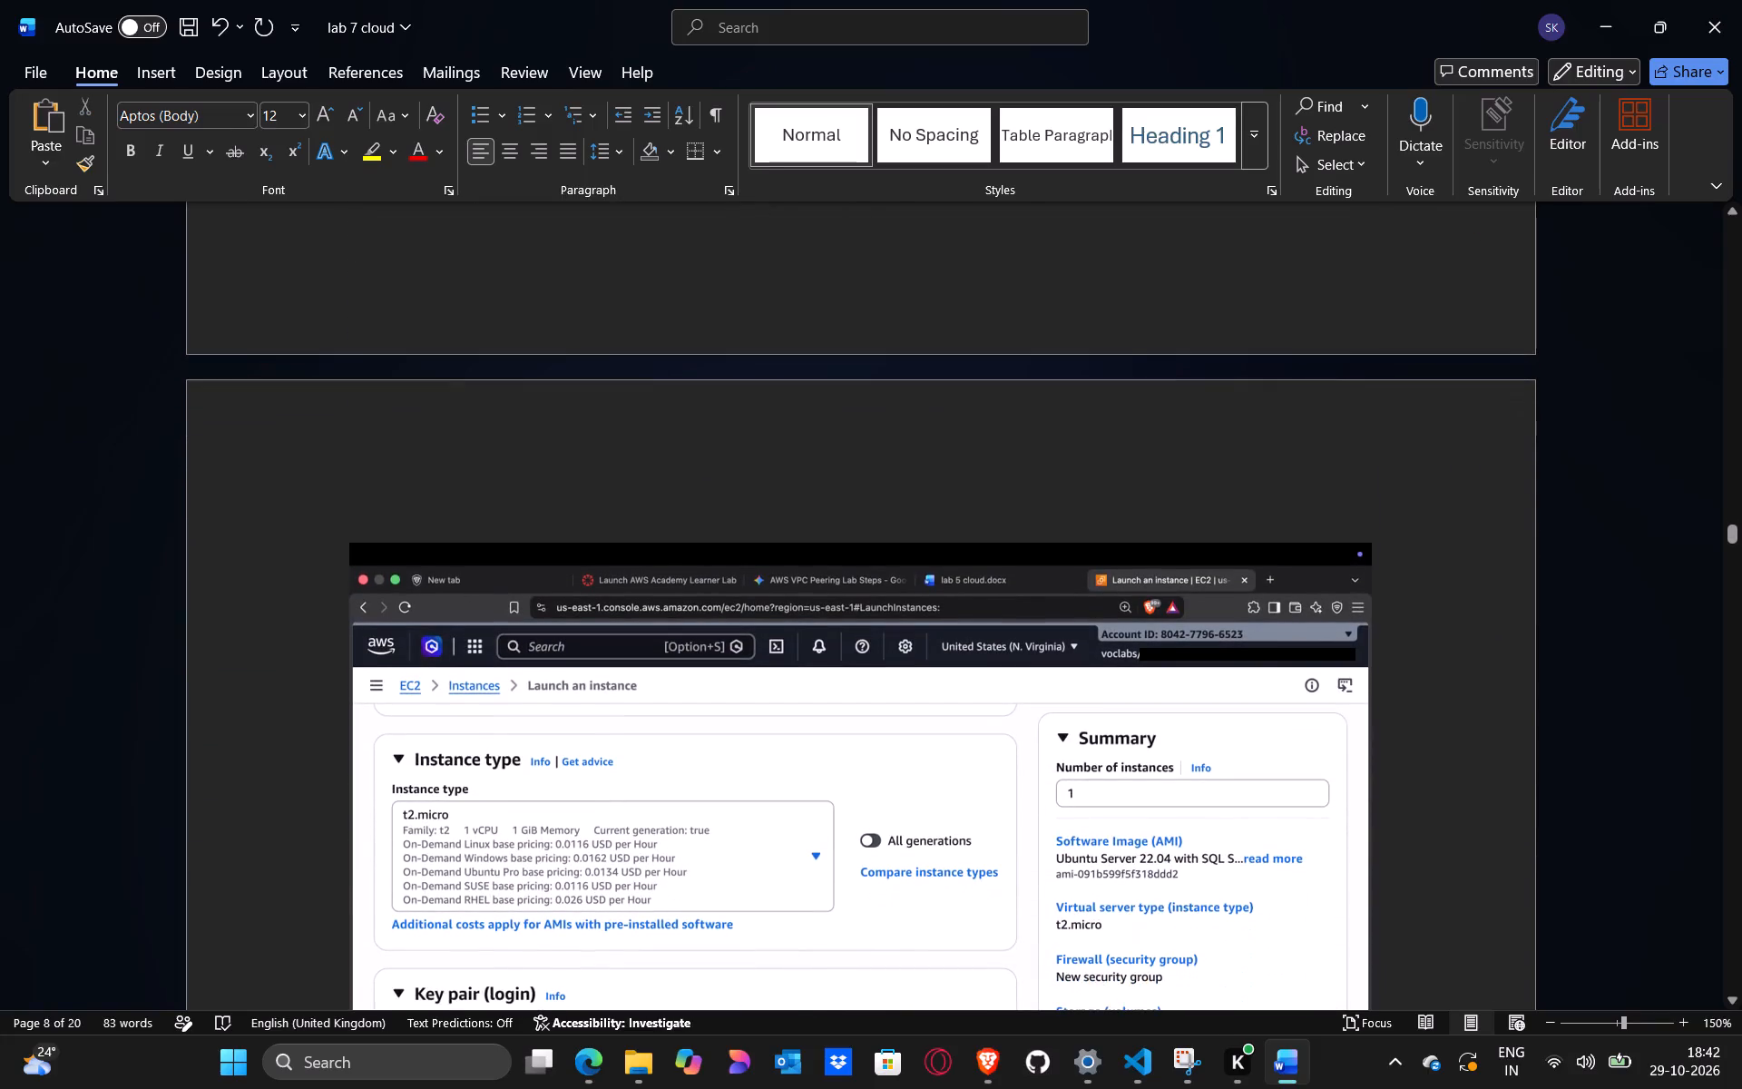
scroll(537, 598, down, 1)
click(537, 598)
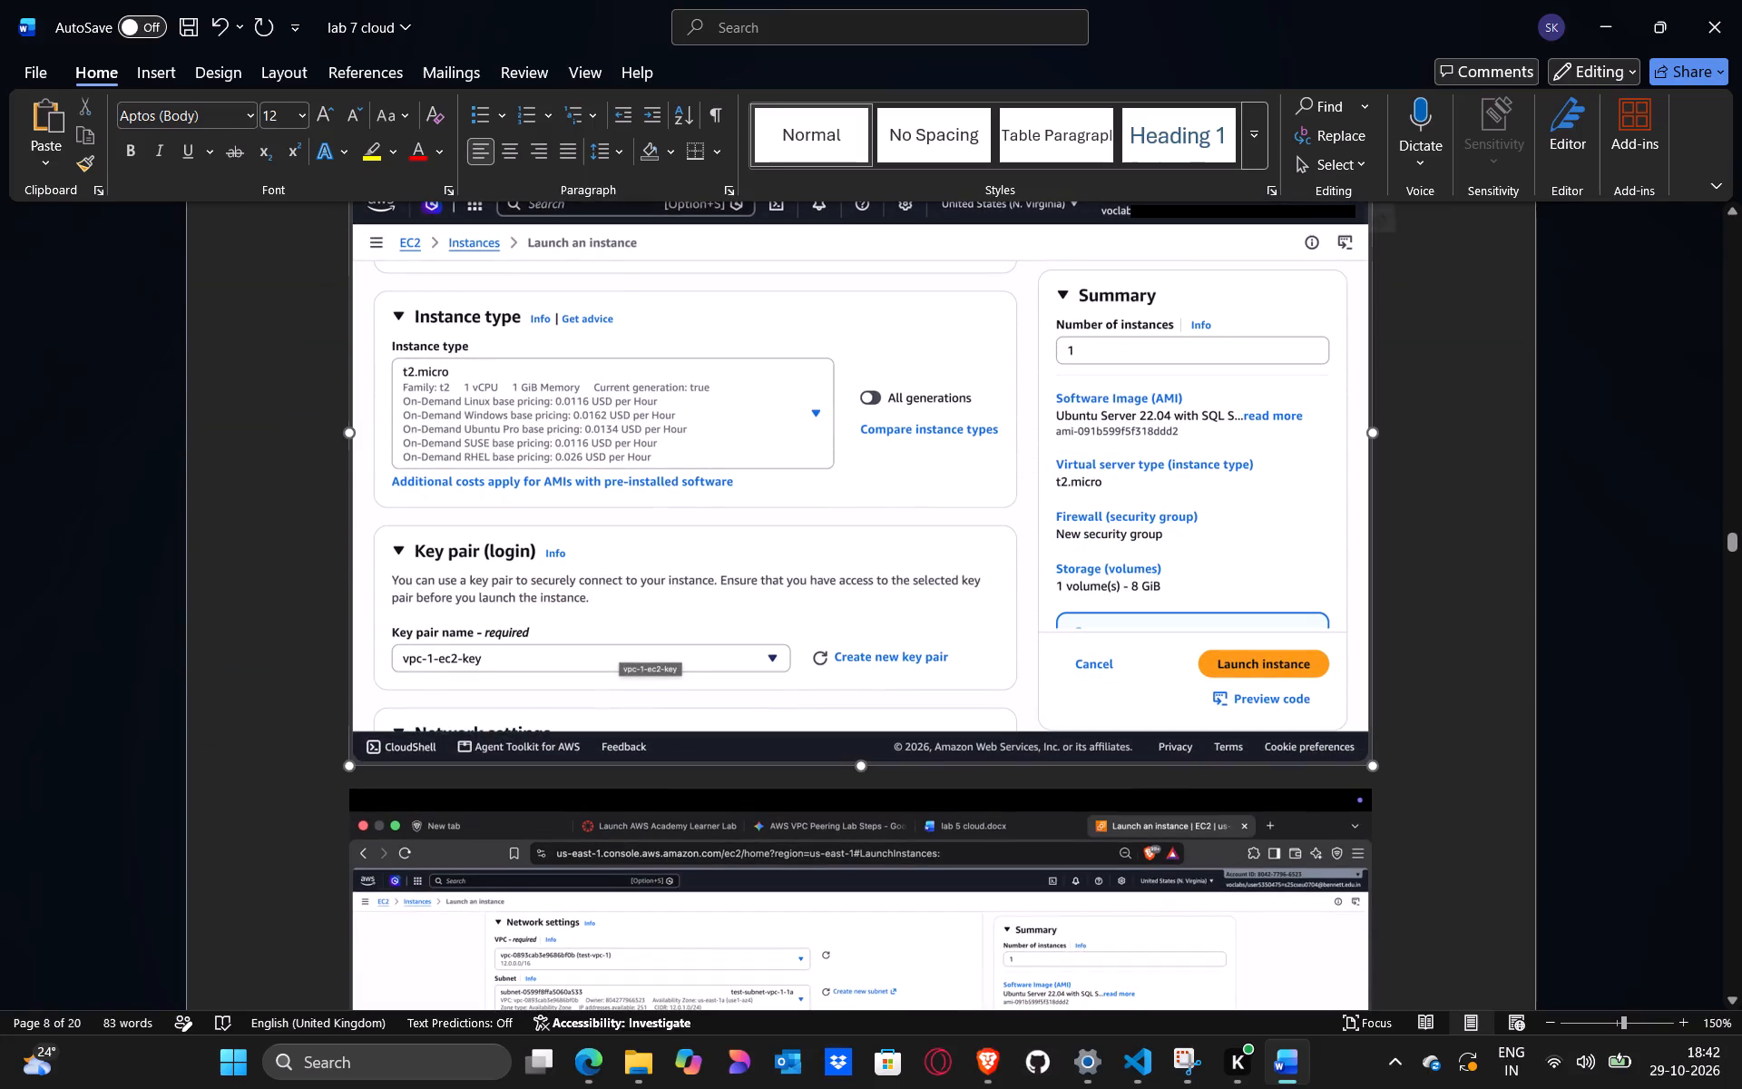
key(BackSpace)
scroll(537, 598, down, 3)
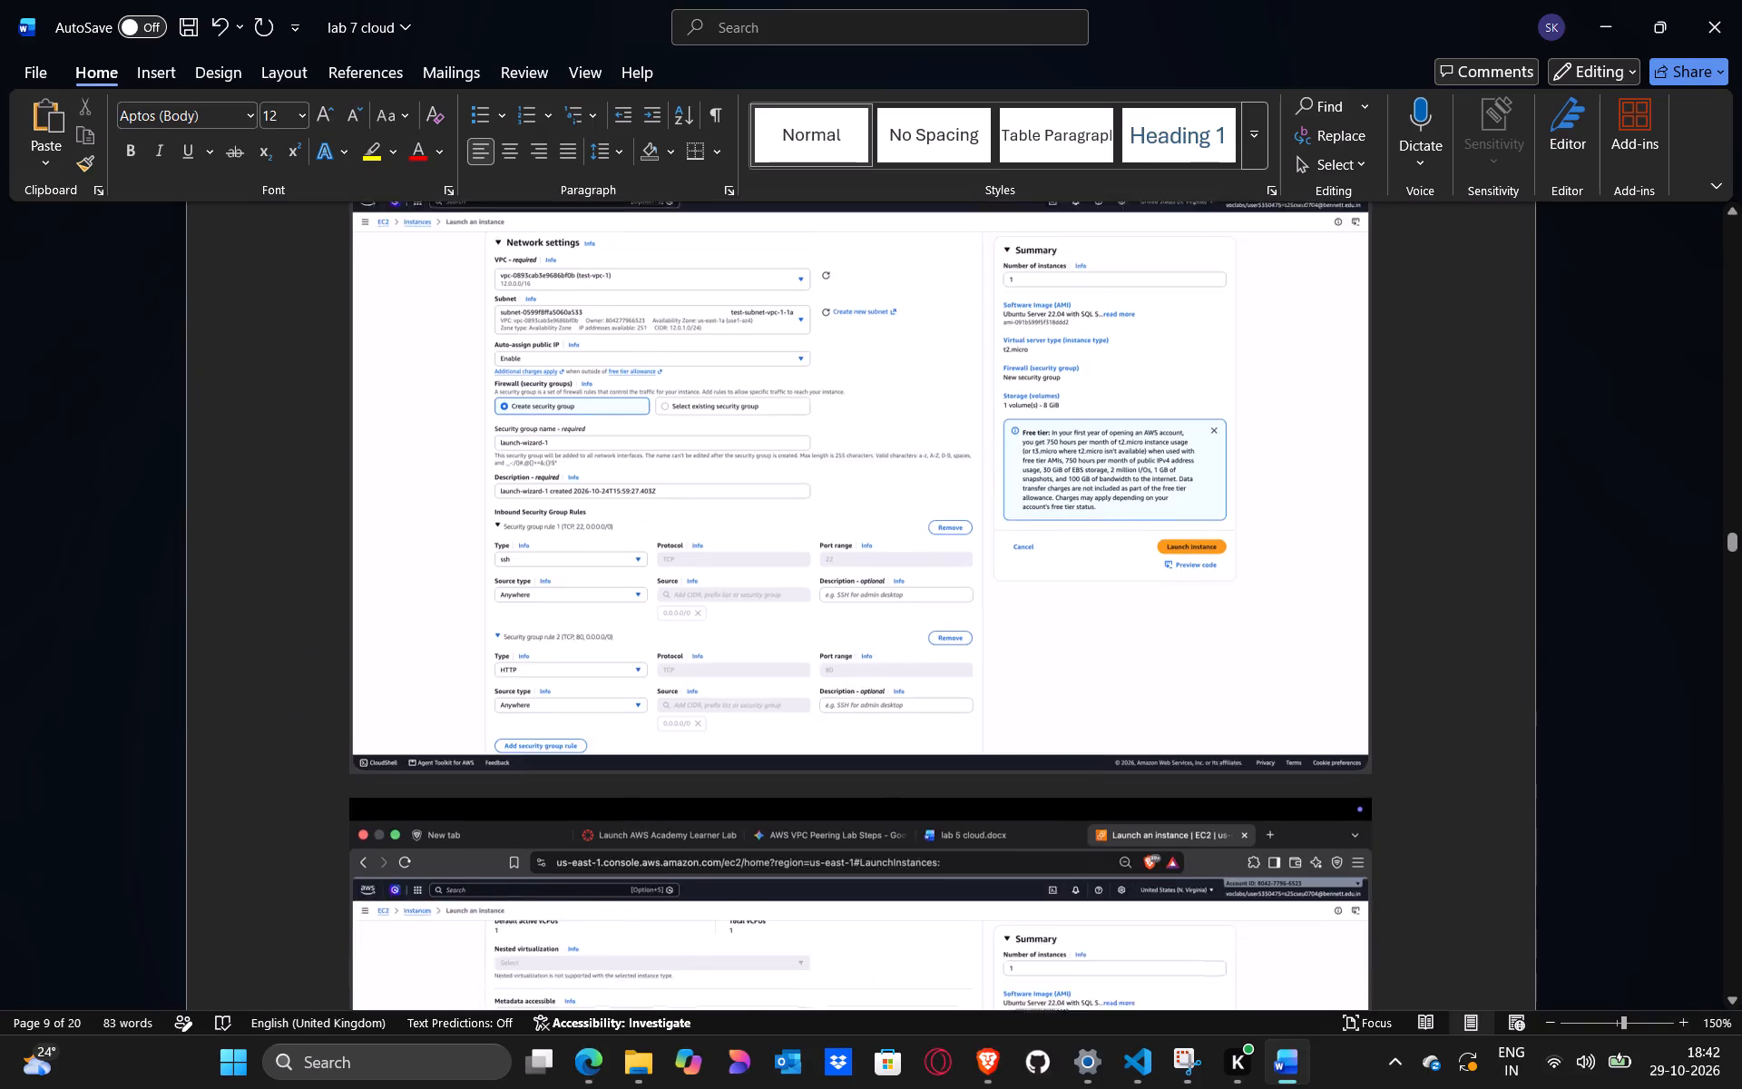
Delete the first instance's launch form screenshots showing the launch-wizard-1 network settings and the metadata and user data script.
scroll(537, 598, up, 1)
right_click(537, 598)
click(537, 598)
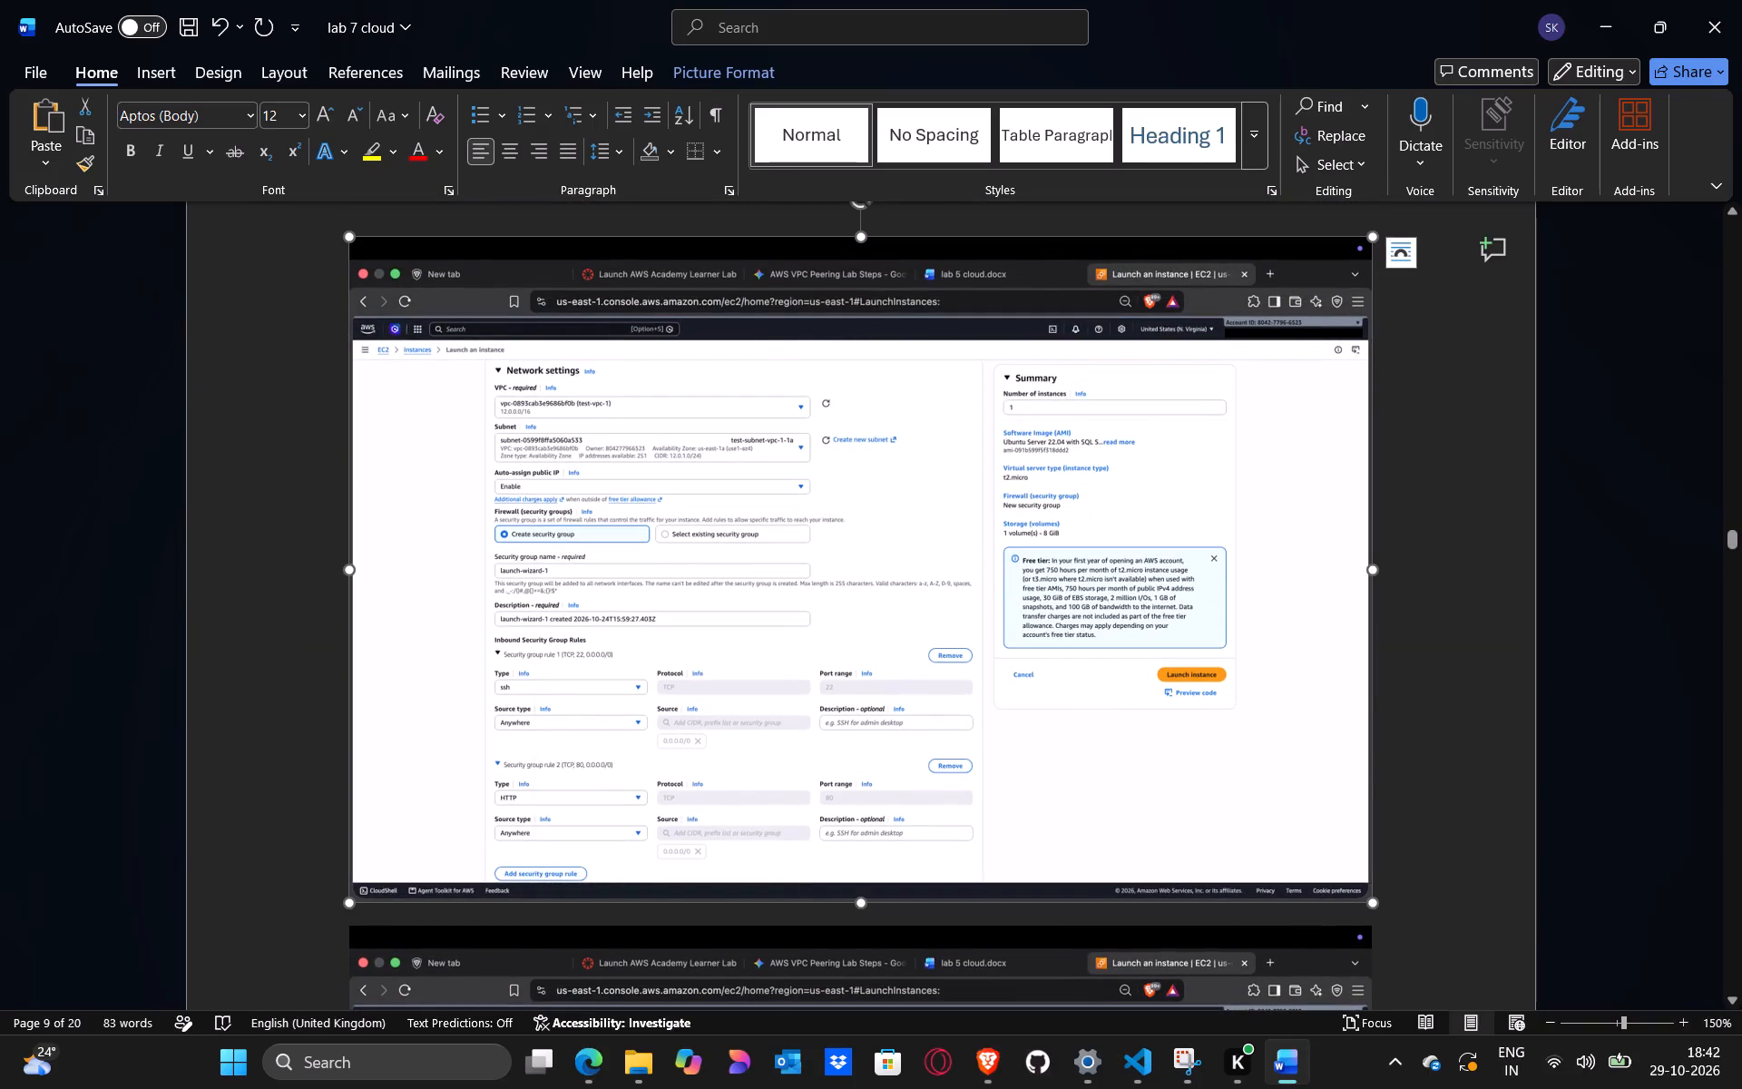
key(BackSpace)
scroll(537, 598, down, 1)
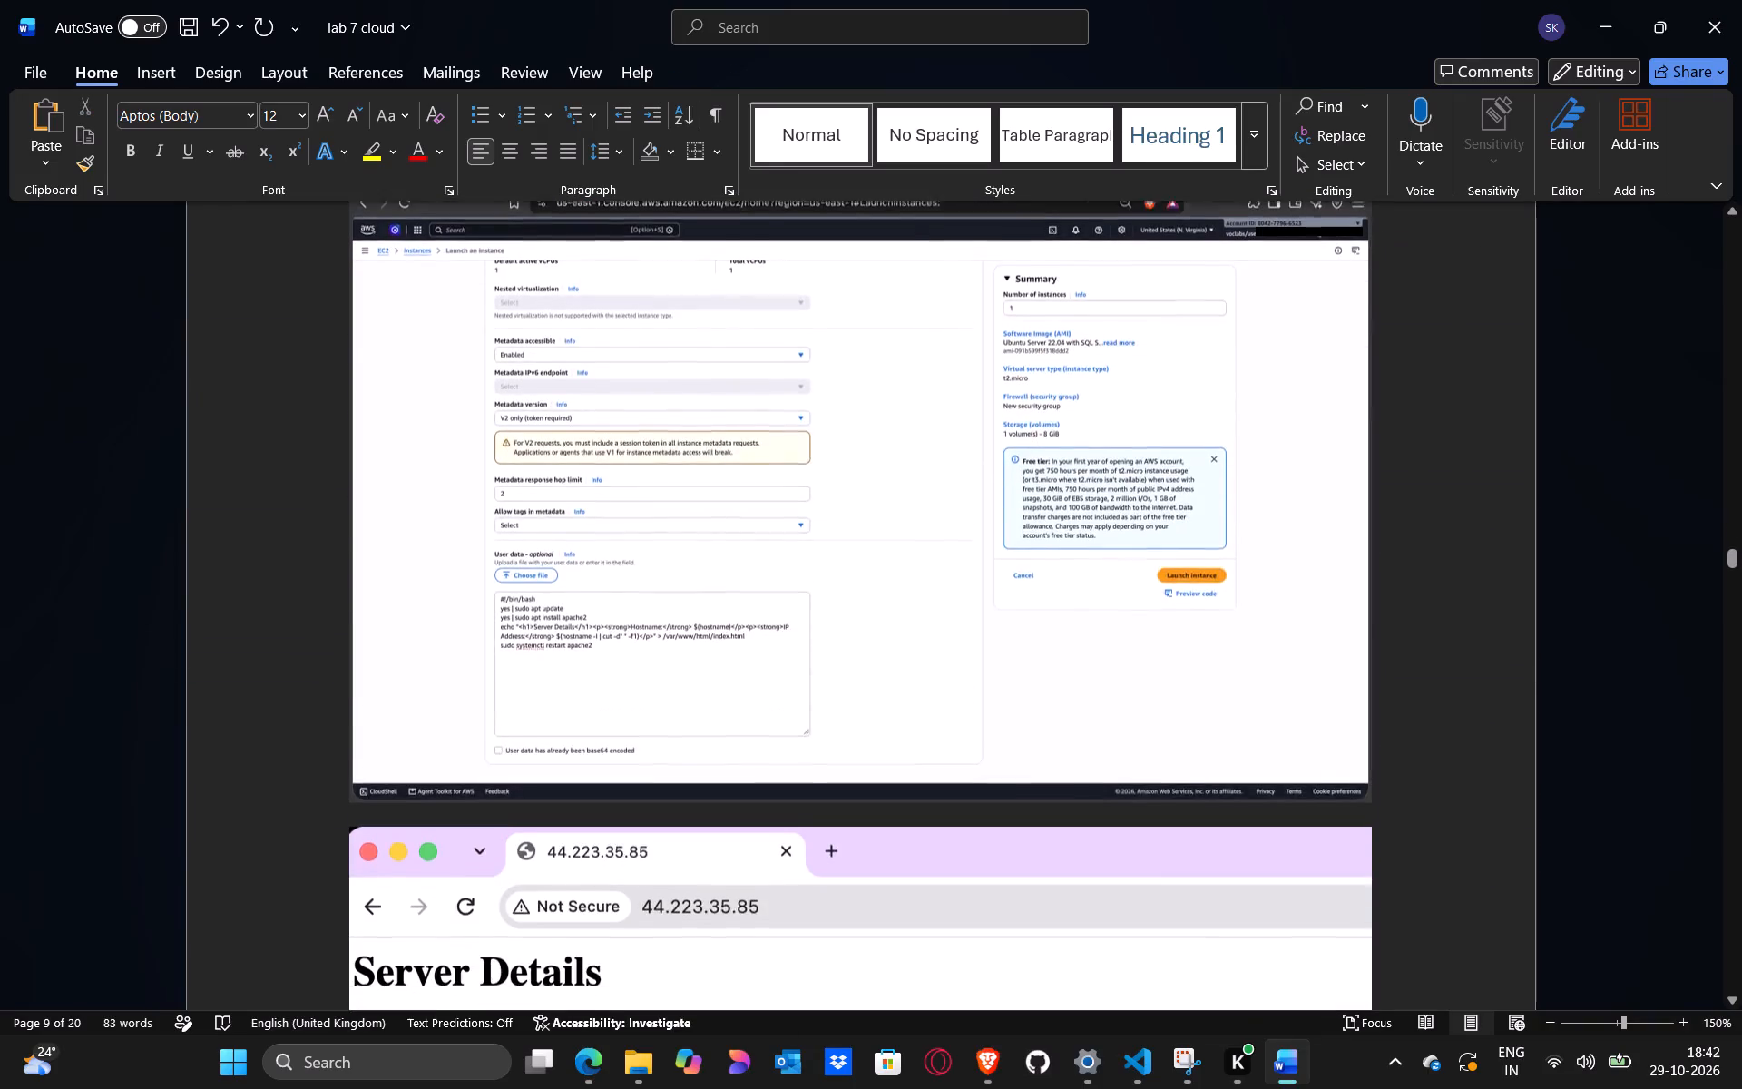
scroll(537, 598, down, 1)
click(534, 544)
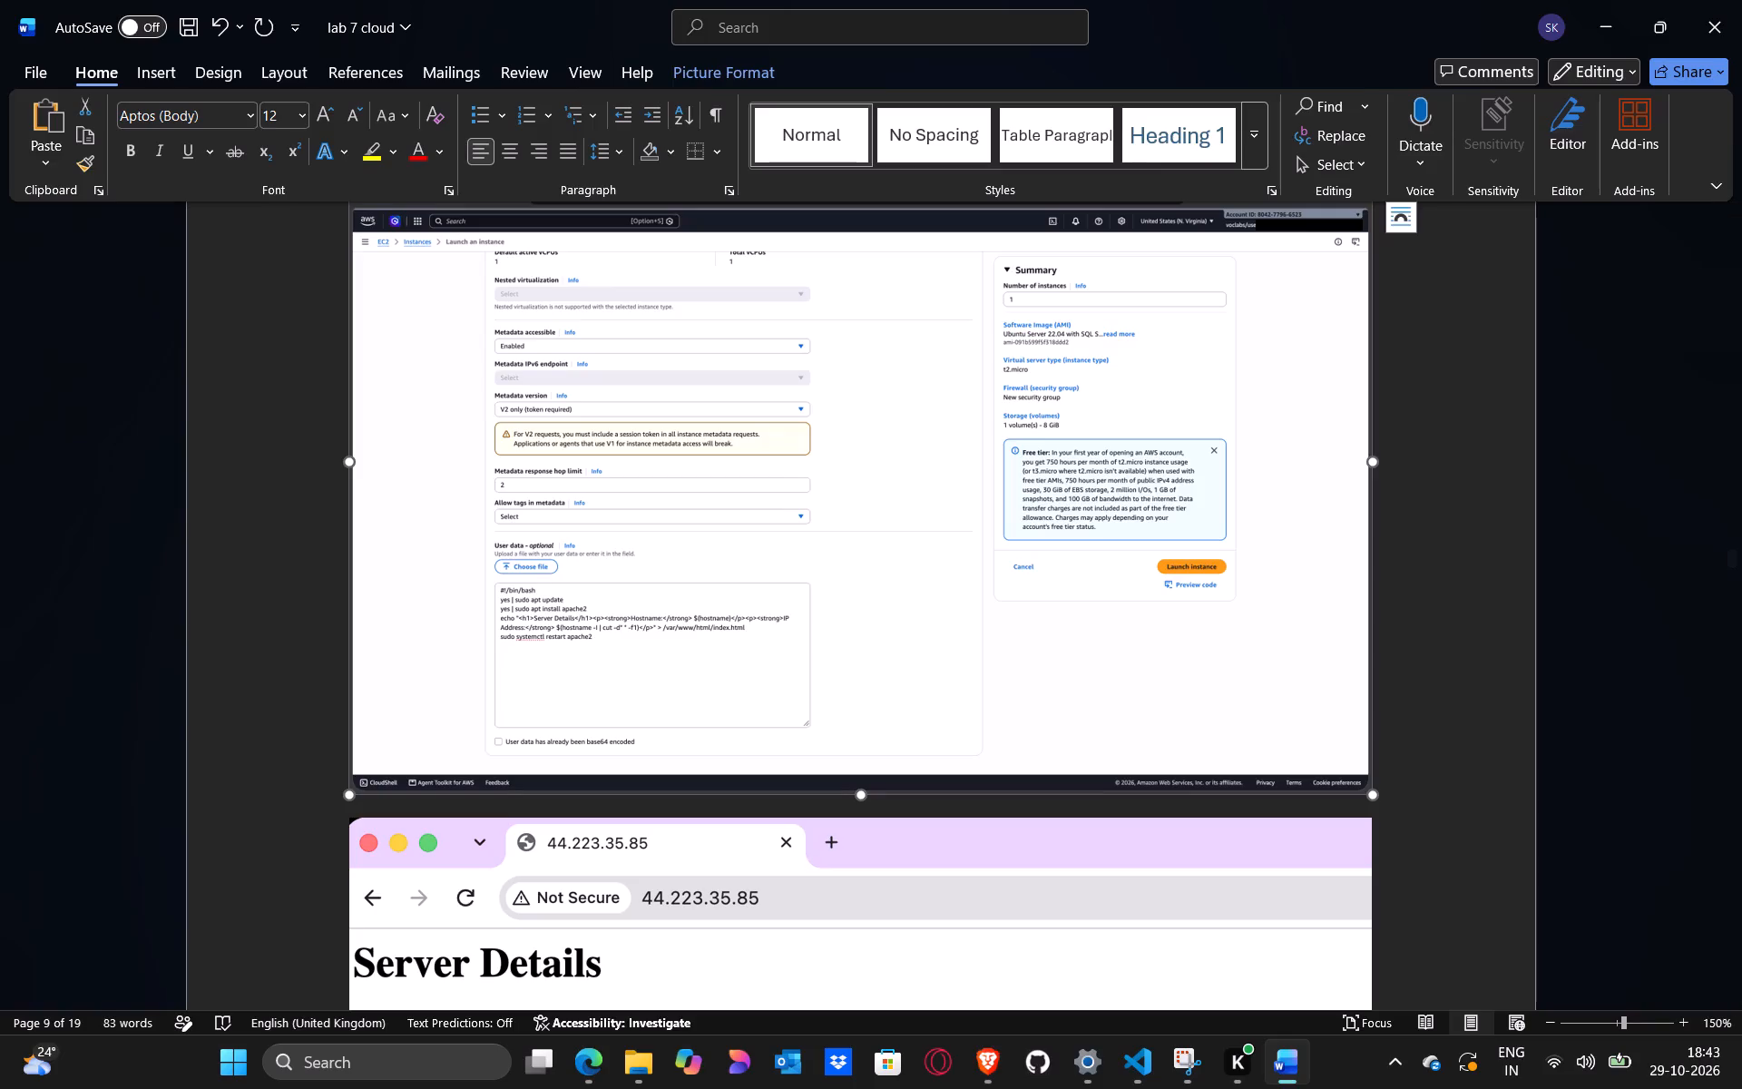
key(BackSpace)
Delete the Launch an instance form screenshot showing the vpc-2-ec2-instance name and Ubuntu image selection.
scroll(534, 544, down, 1)
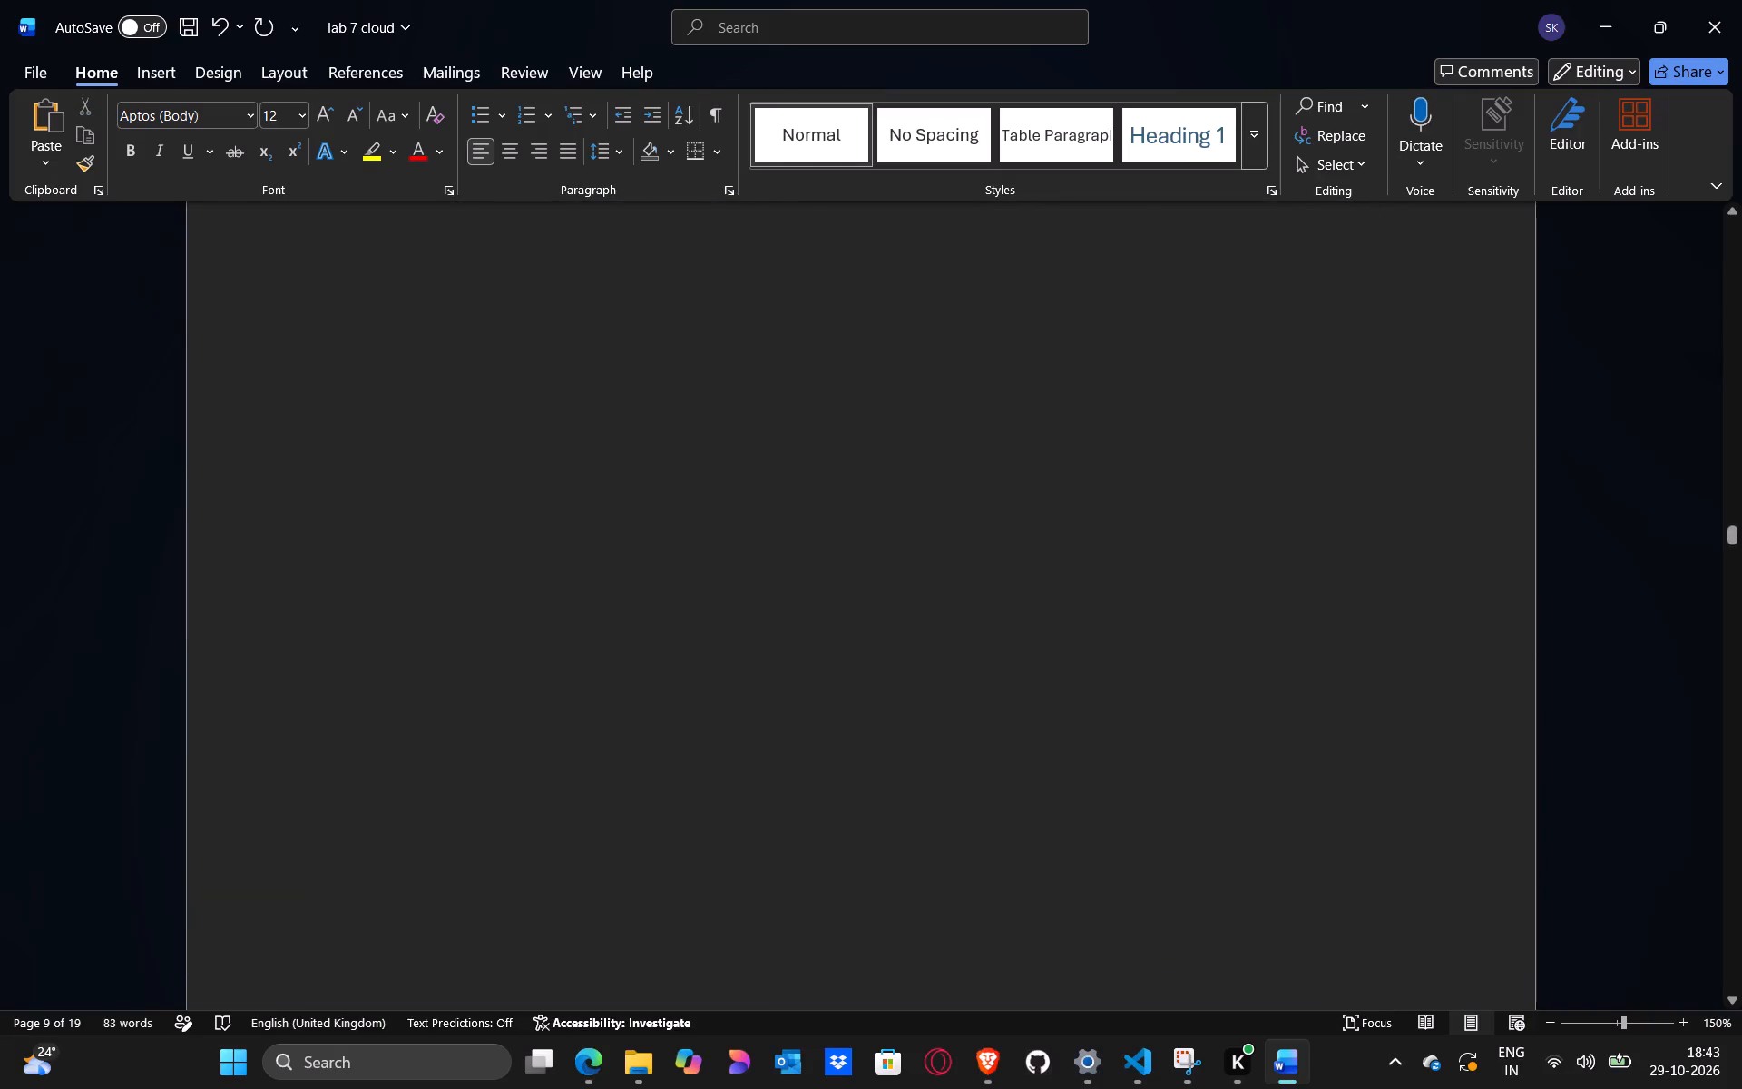
scroll(534, 544, down, 2)
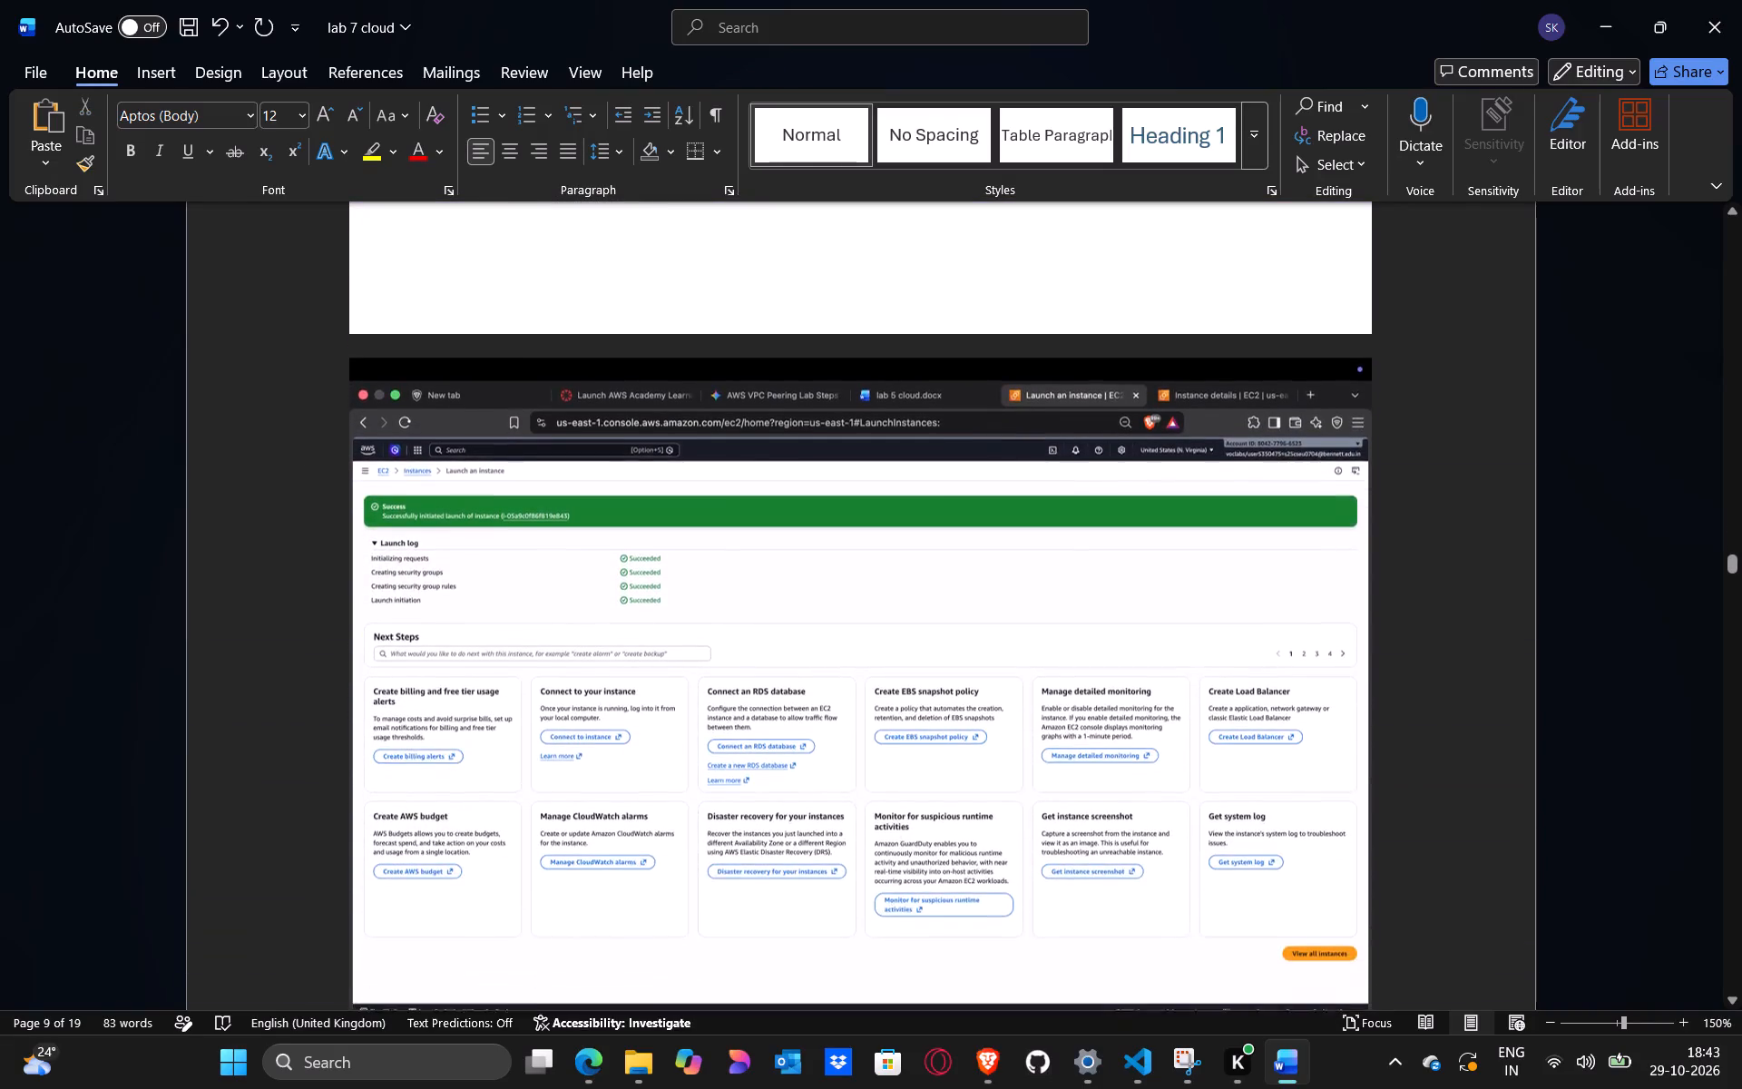
scroll(534, 544, down, 1)
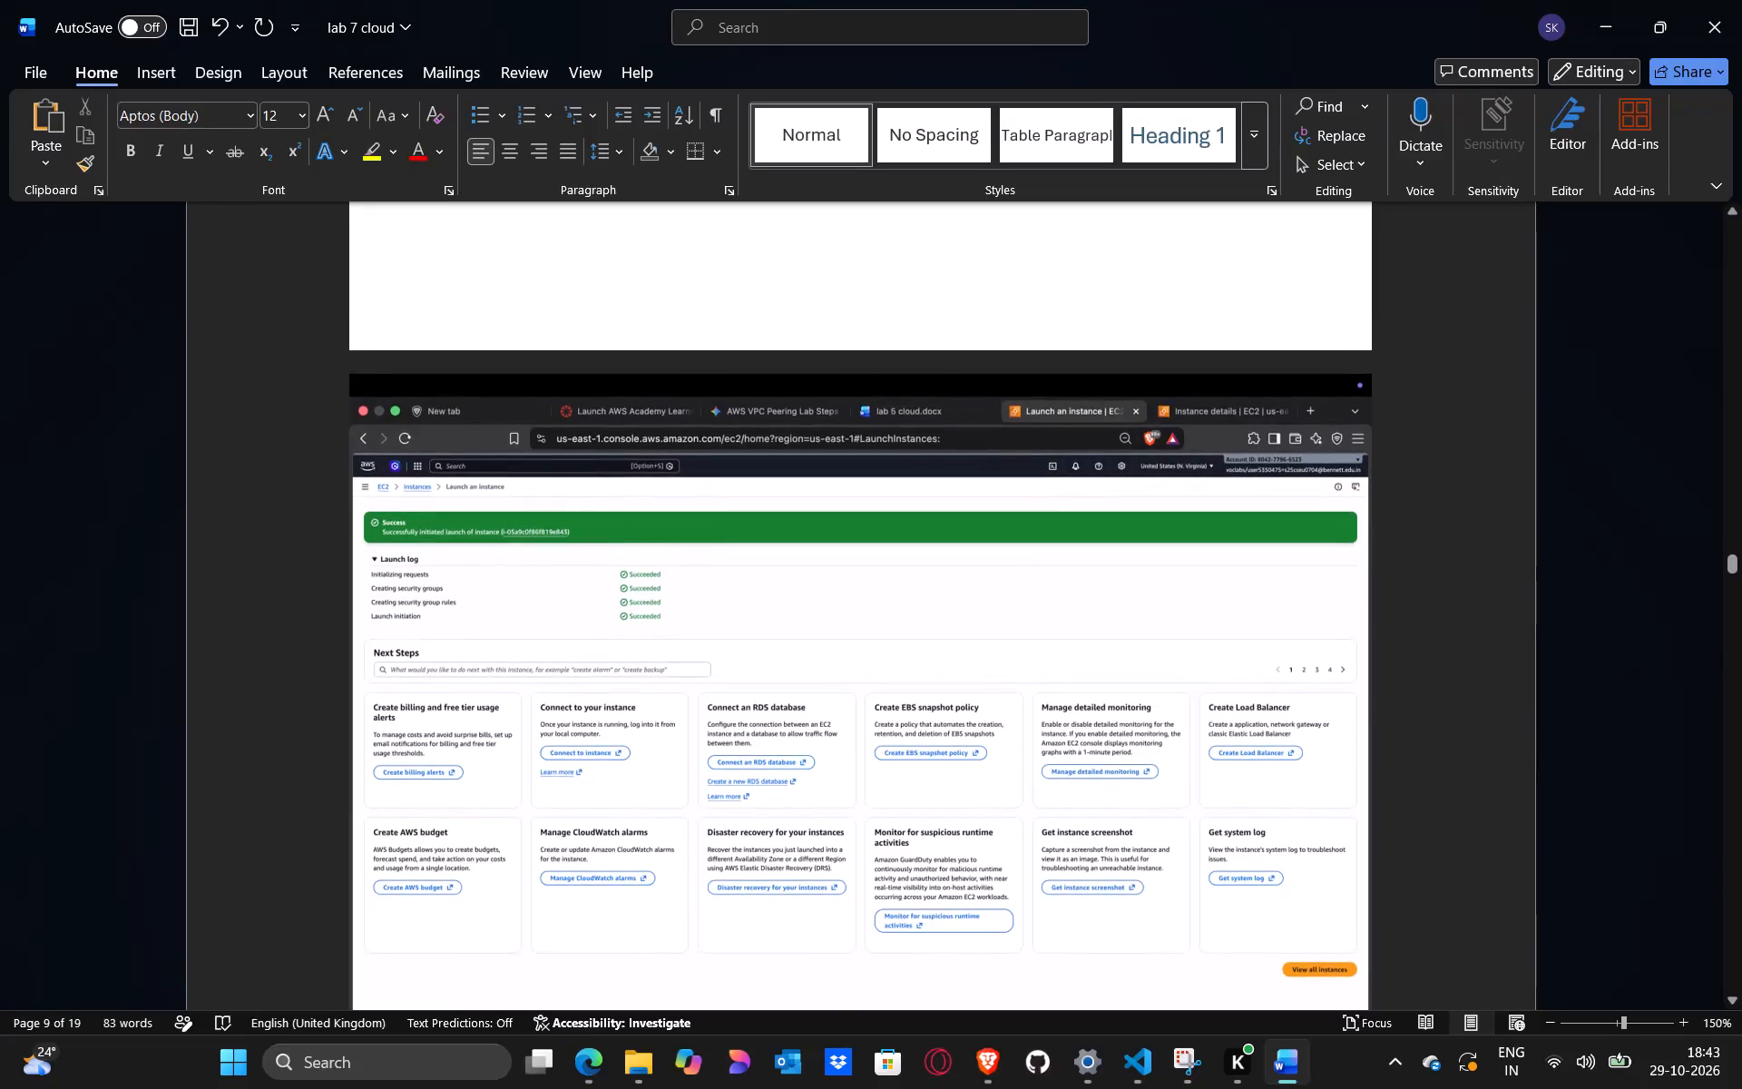
scroll(540, 555, down, 2)
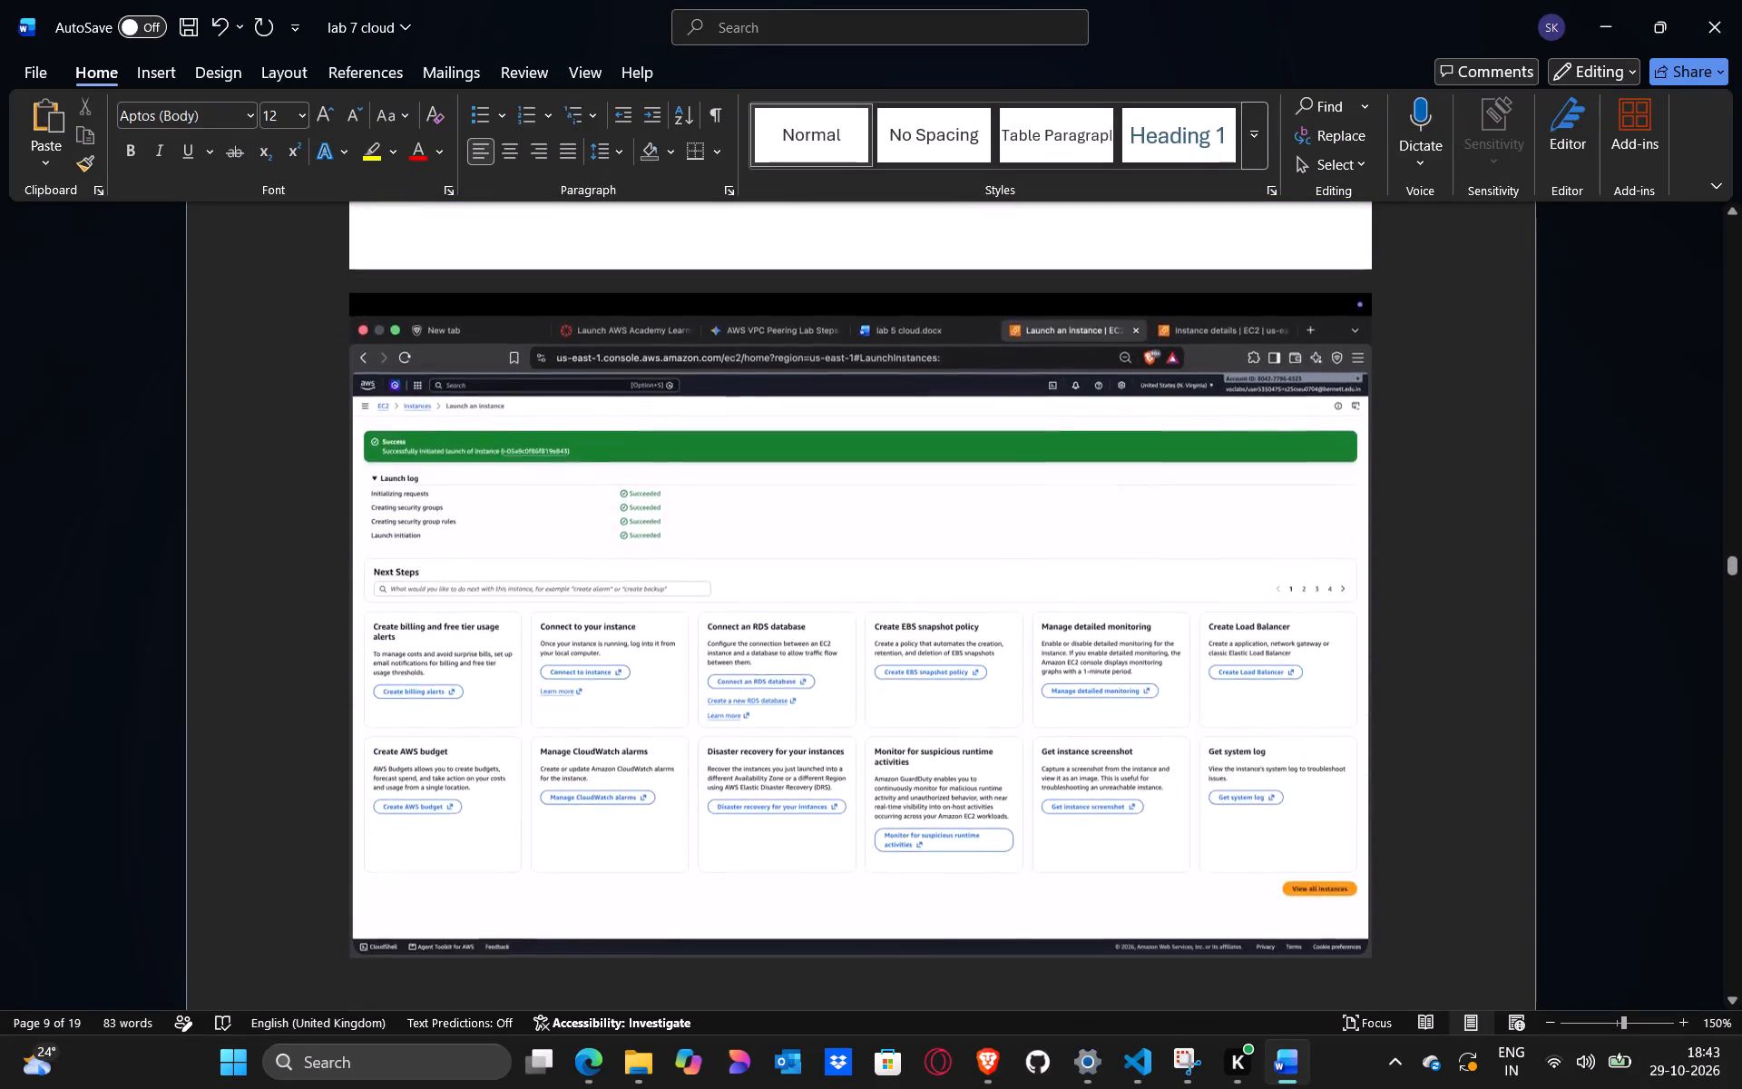
scroll(540, 555, down, 2)
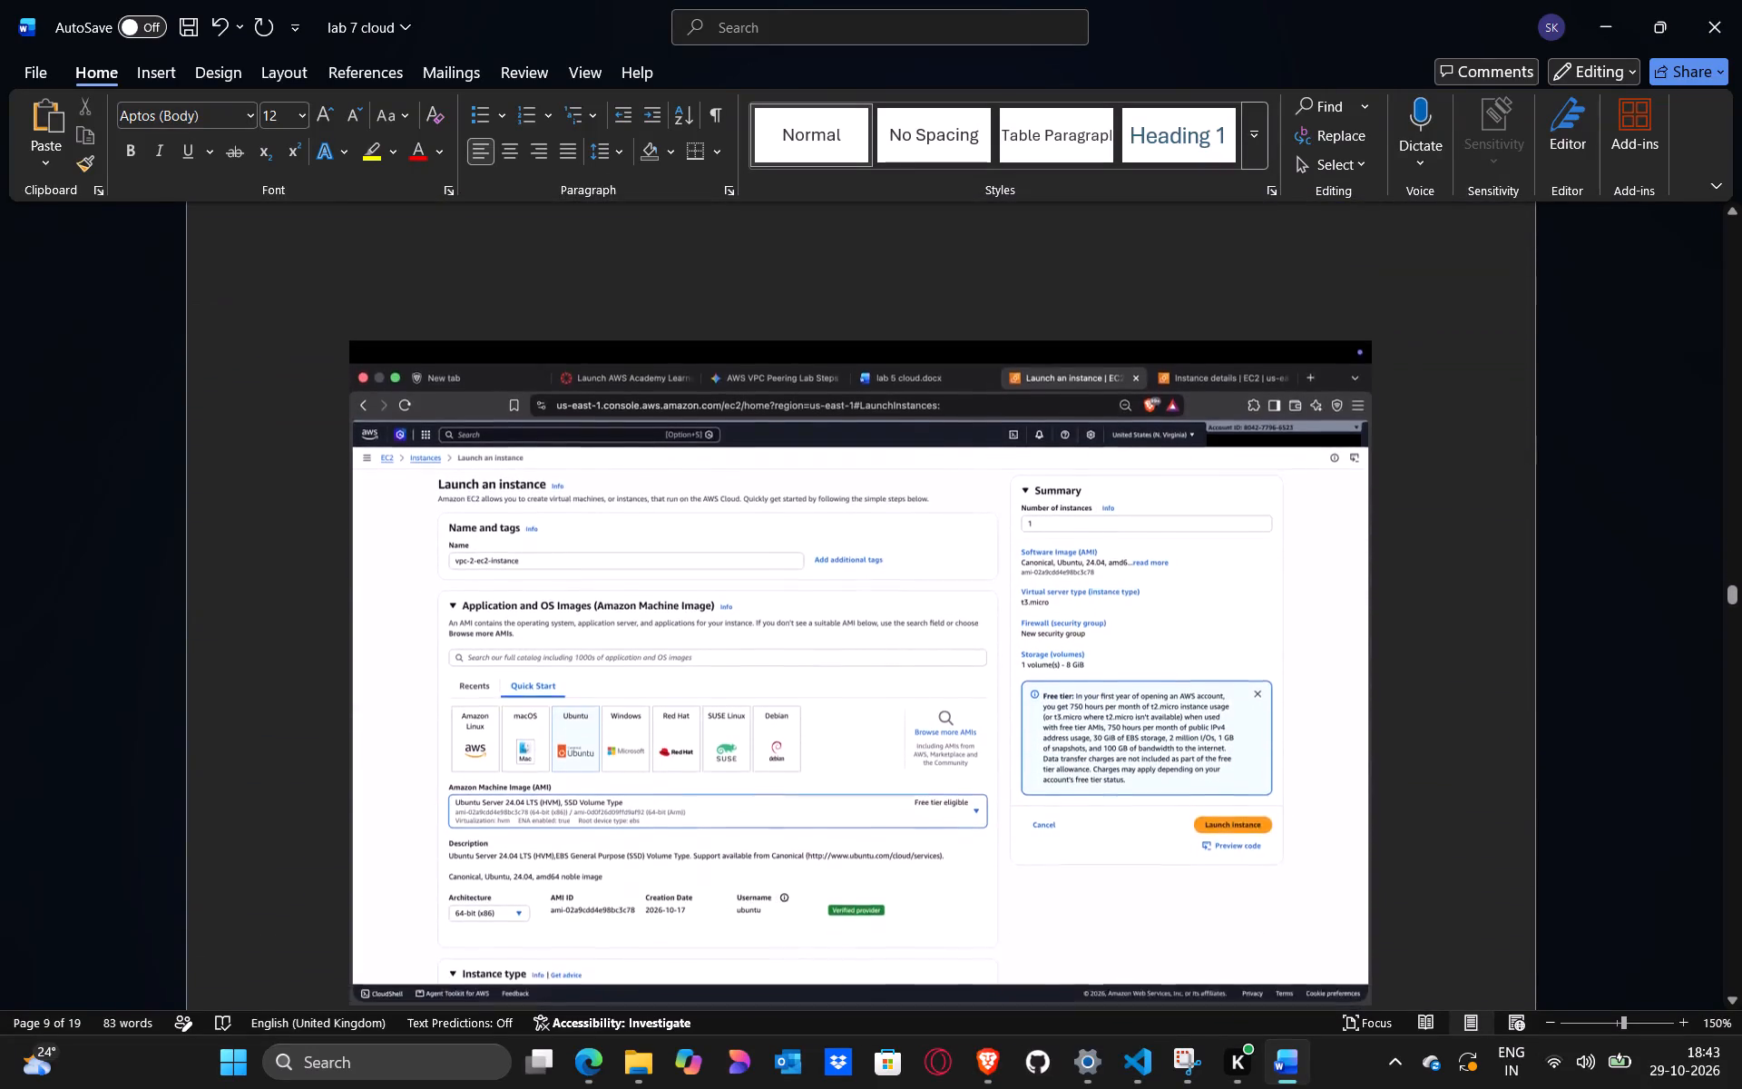
scroll(540, 555, down, 2)
click(540, 555)
key(BackSpace)
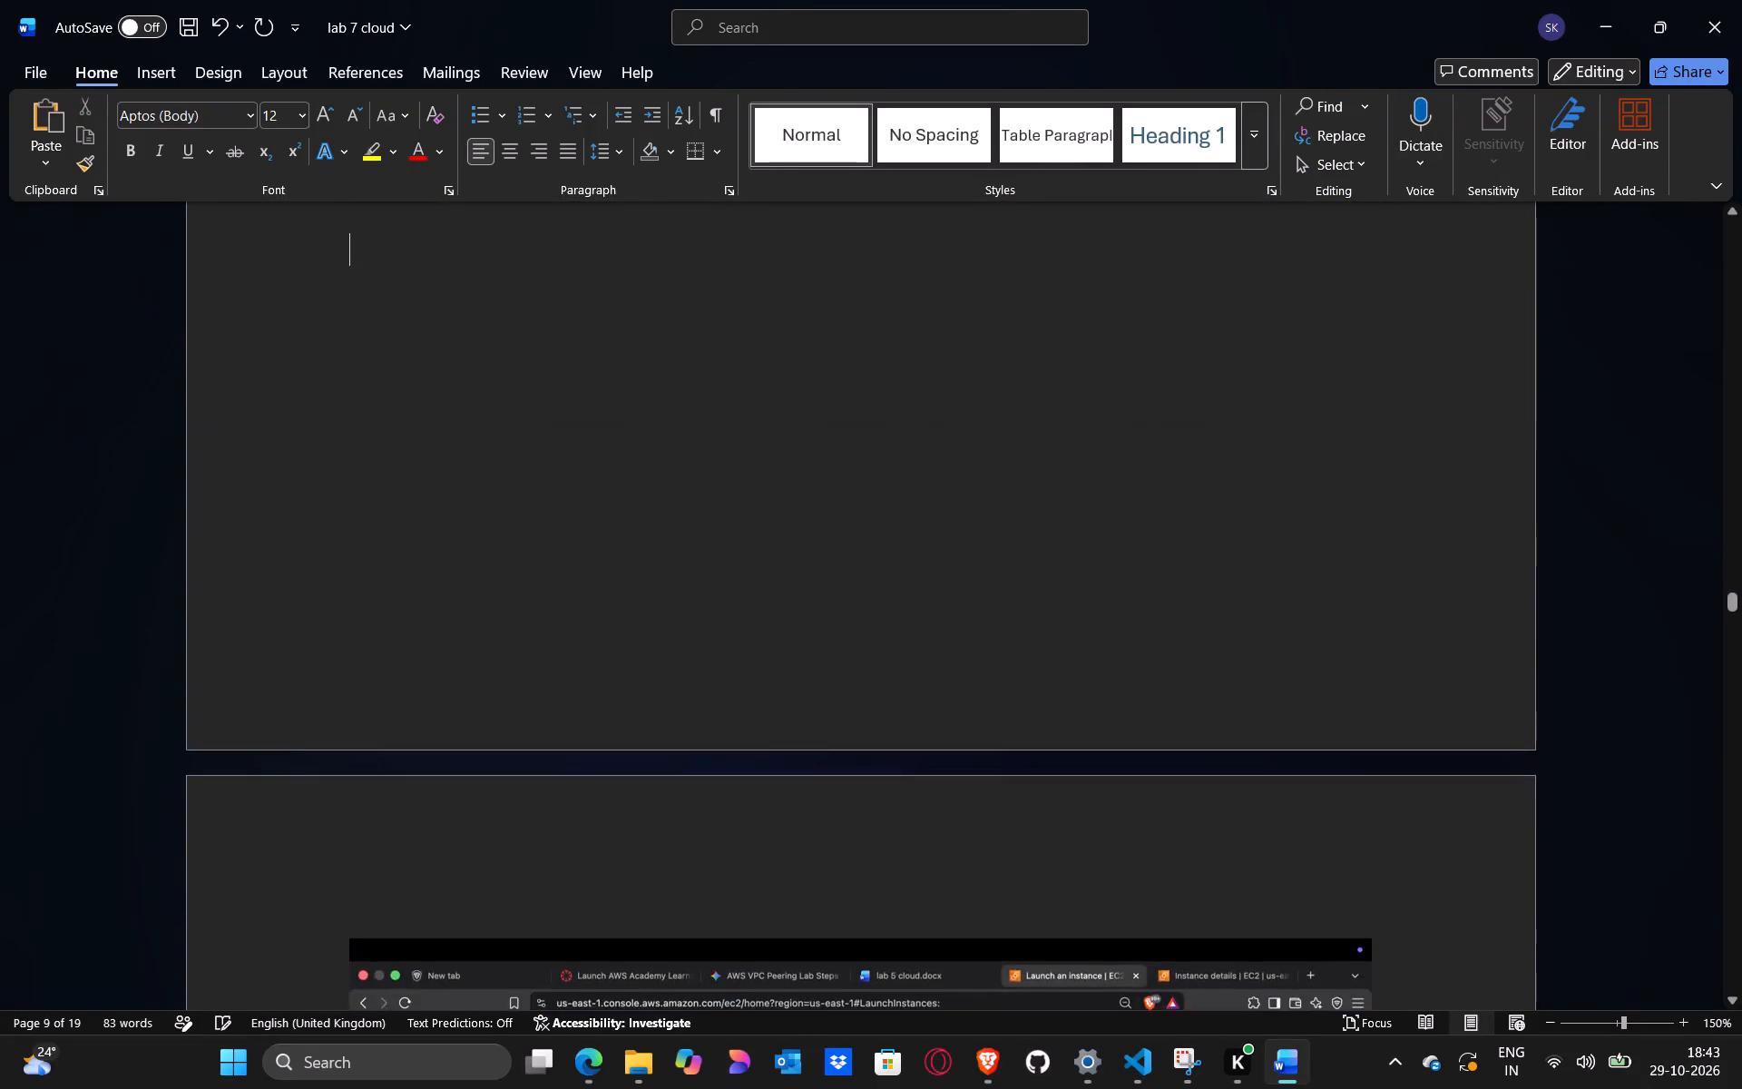
Delete the Create key pair dialog screenshot and the launch form screenshot showing t2.micro with the vpc-2-ec2-key key pair.
scroll(540, 555, down, 3)
click(561, 567)
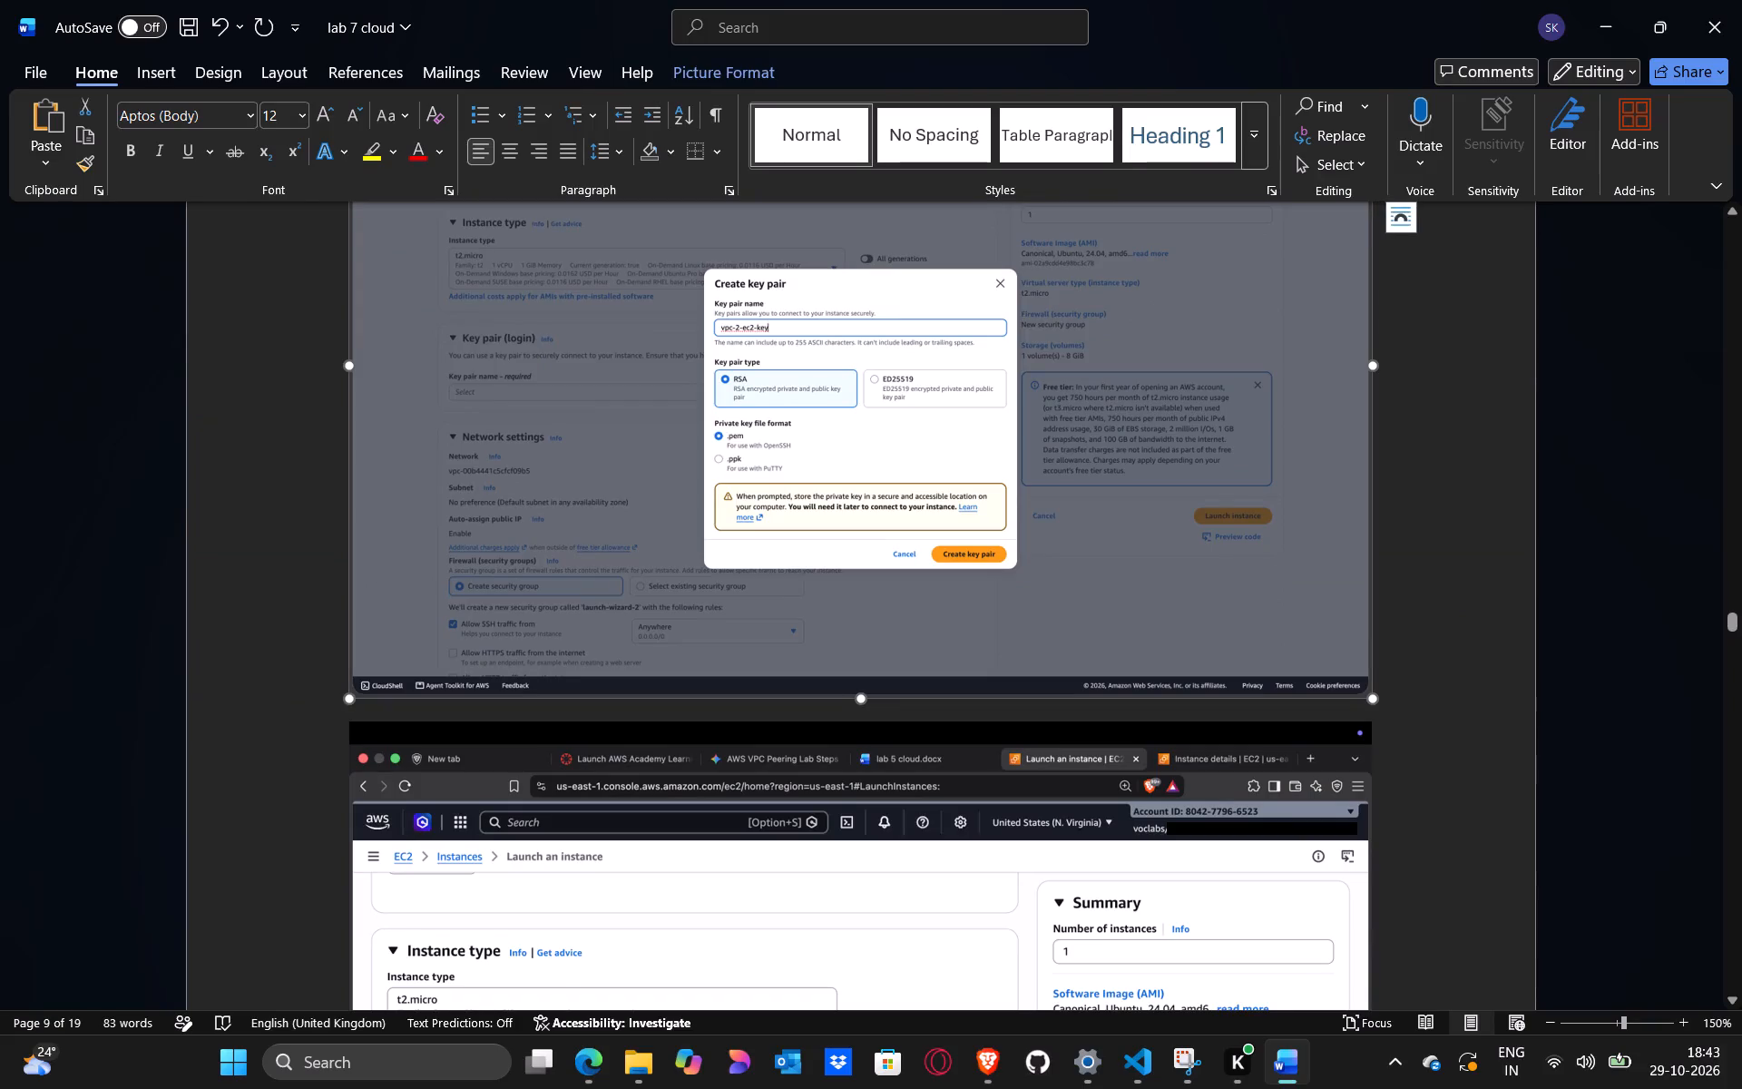
key(BackSpace)
scroll(561, 567, down, 3)
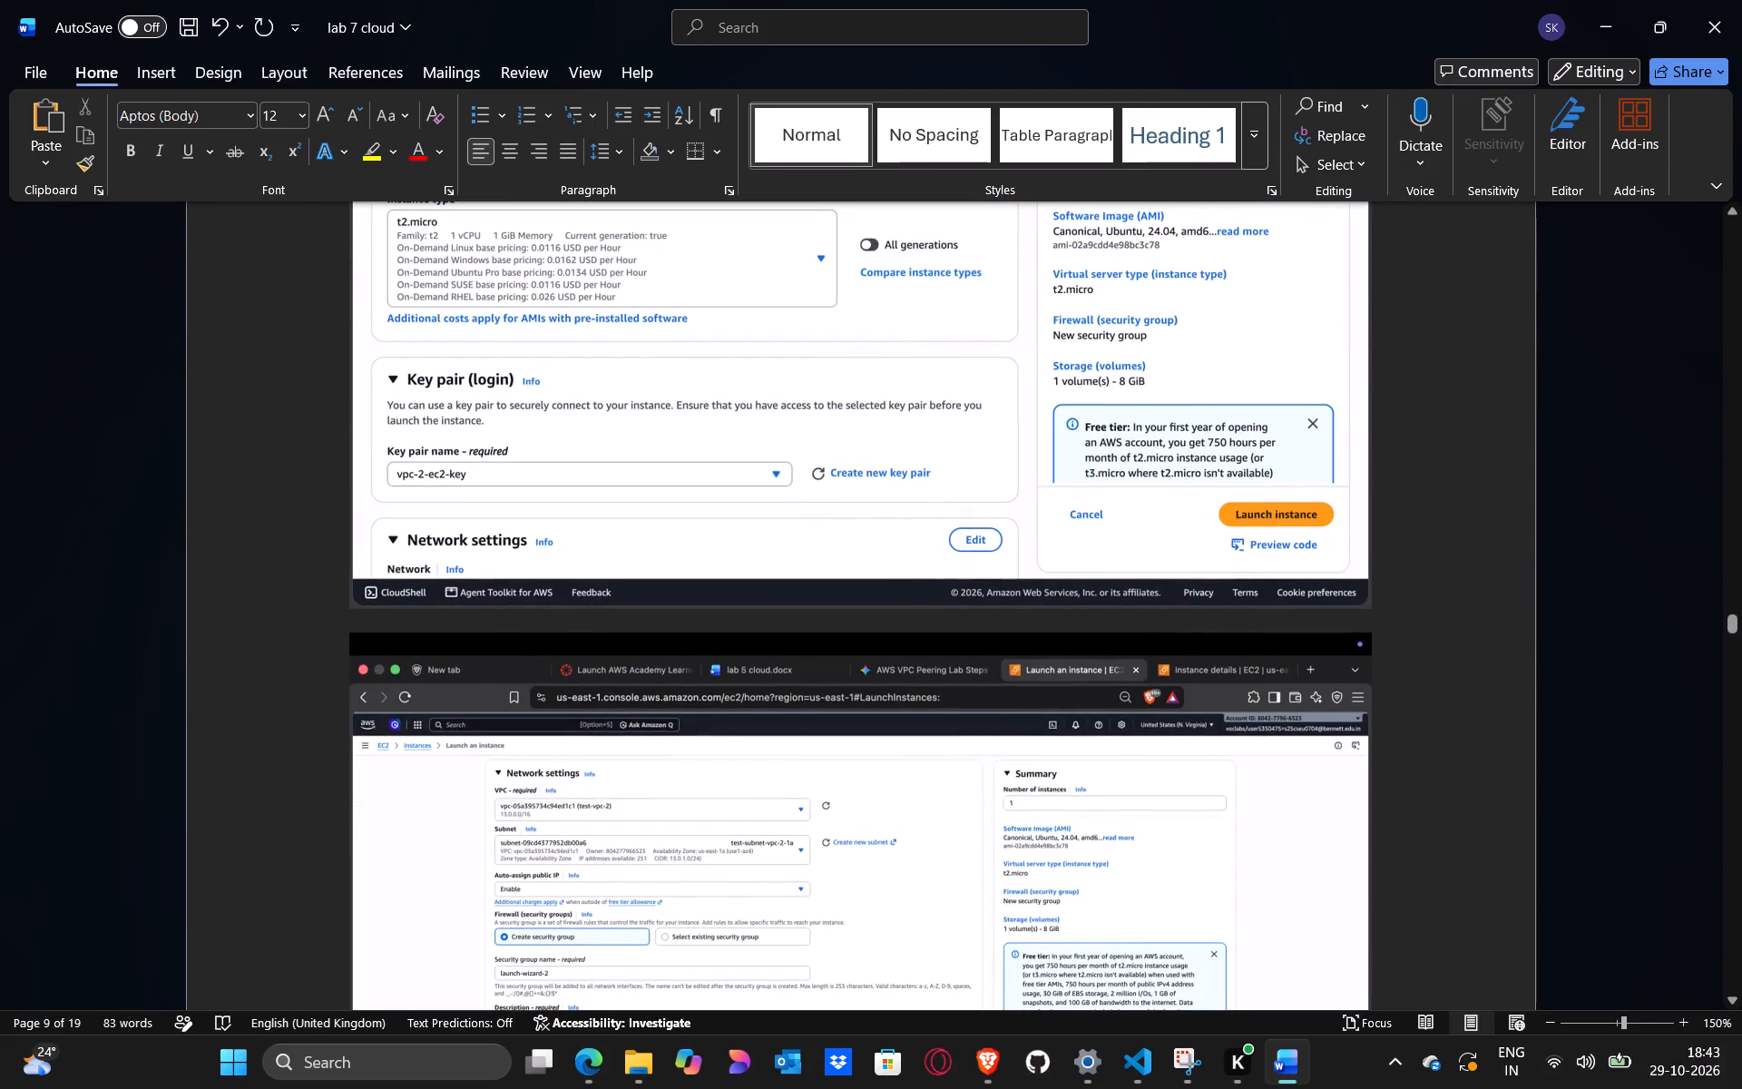
click(575, 505)
key(BackSpace)
Delete the second instance's launch form screenshots showing the launch-wizard-2 network settings and the metadata and user data script.
scroll(575, 505, down, 1)
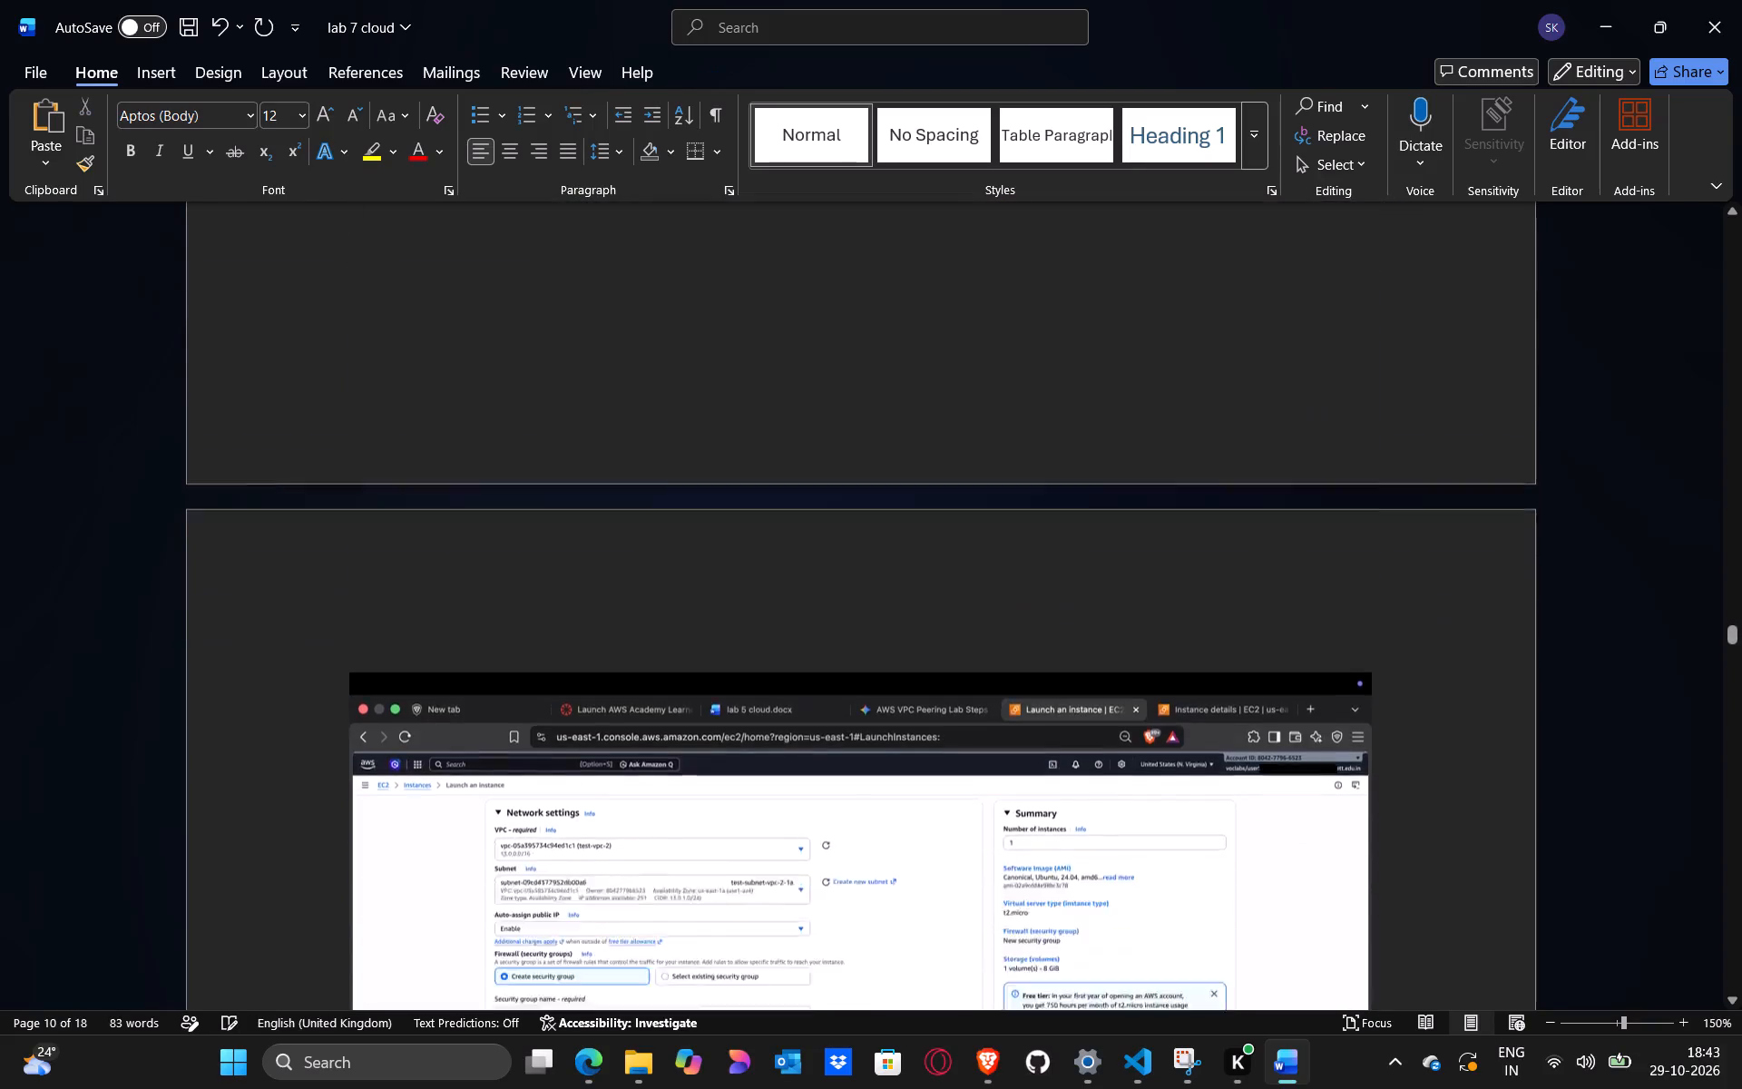
scroll(575, 505, down, 1)
click(575, 505)
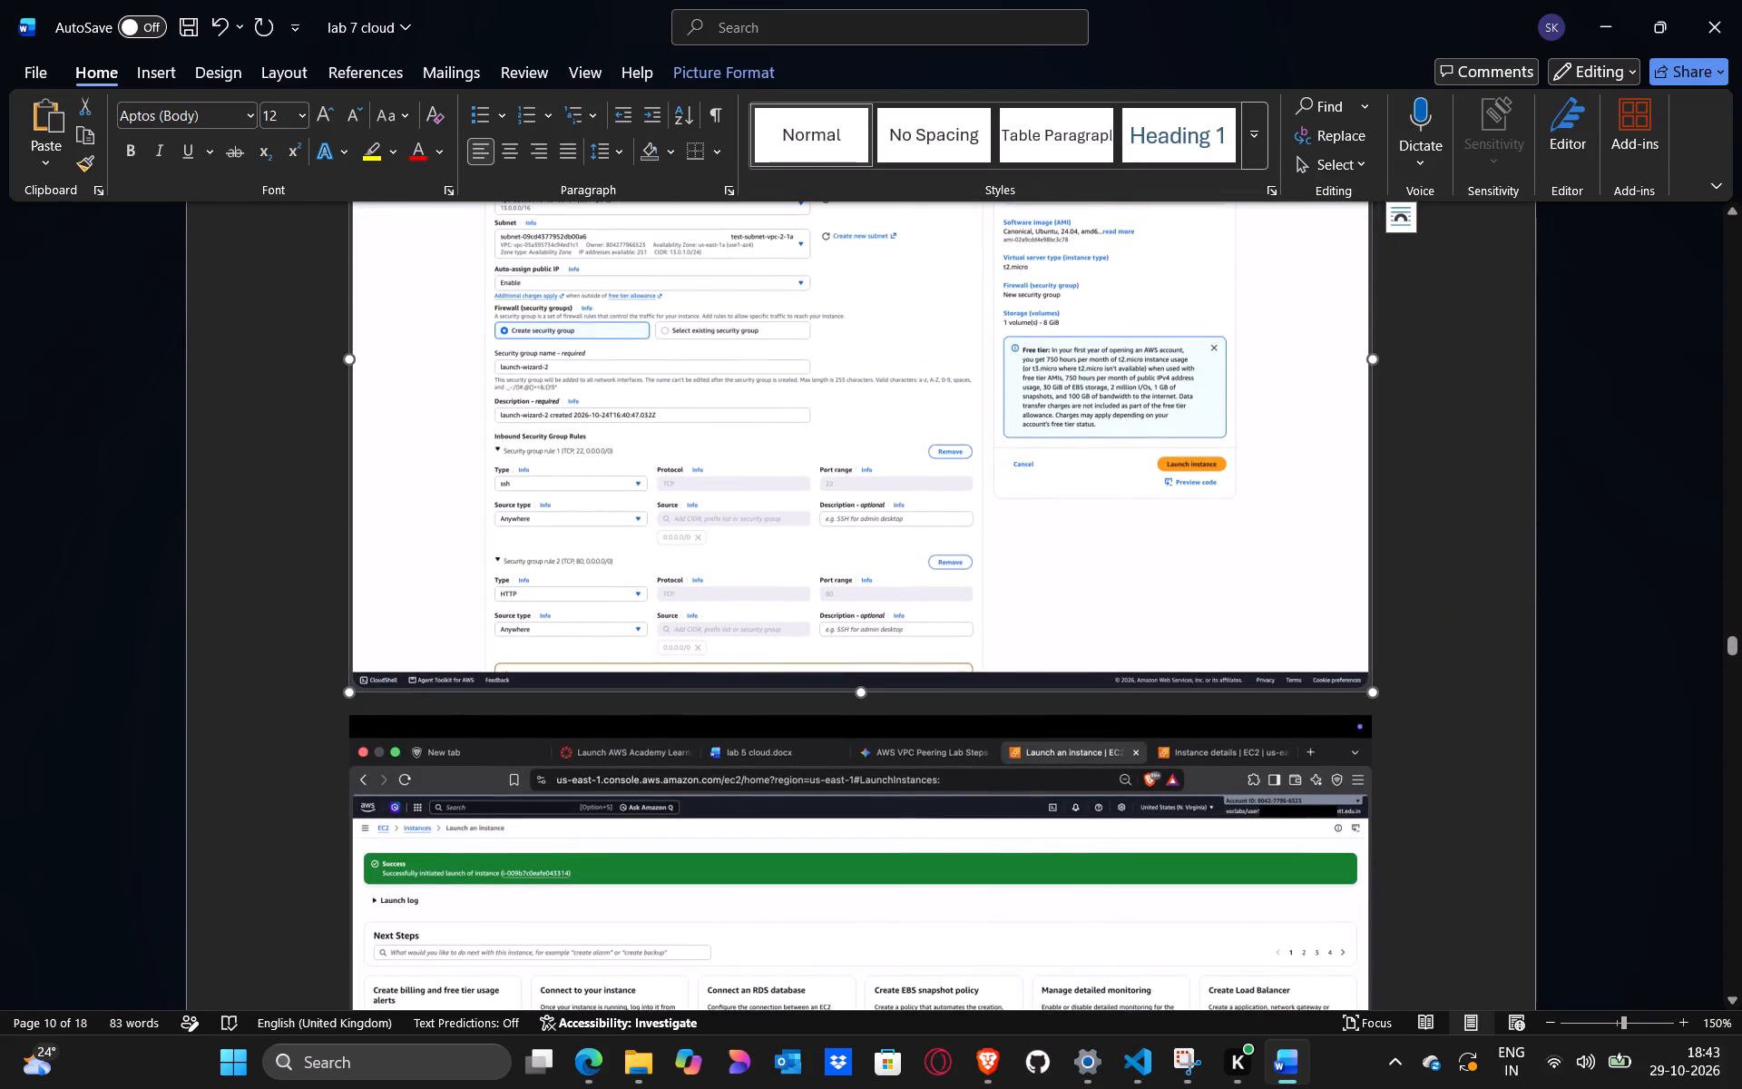
key(BackSpace)
scroll(575, 505, down, 3)
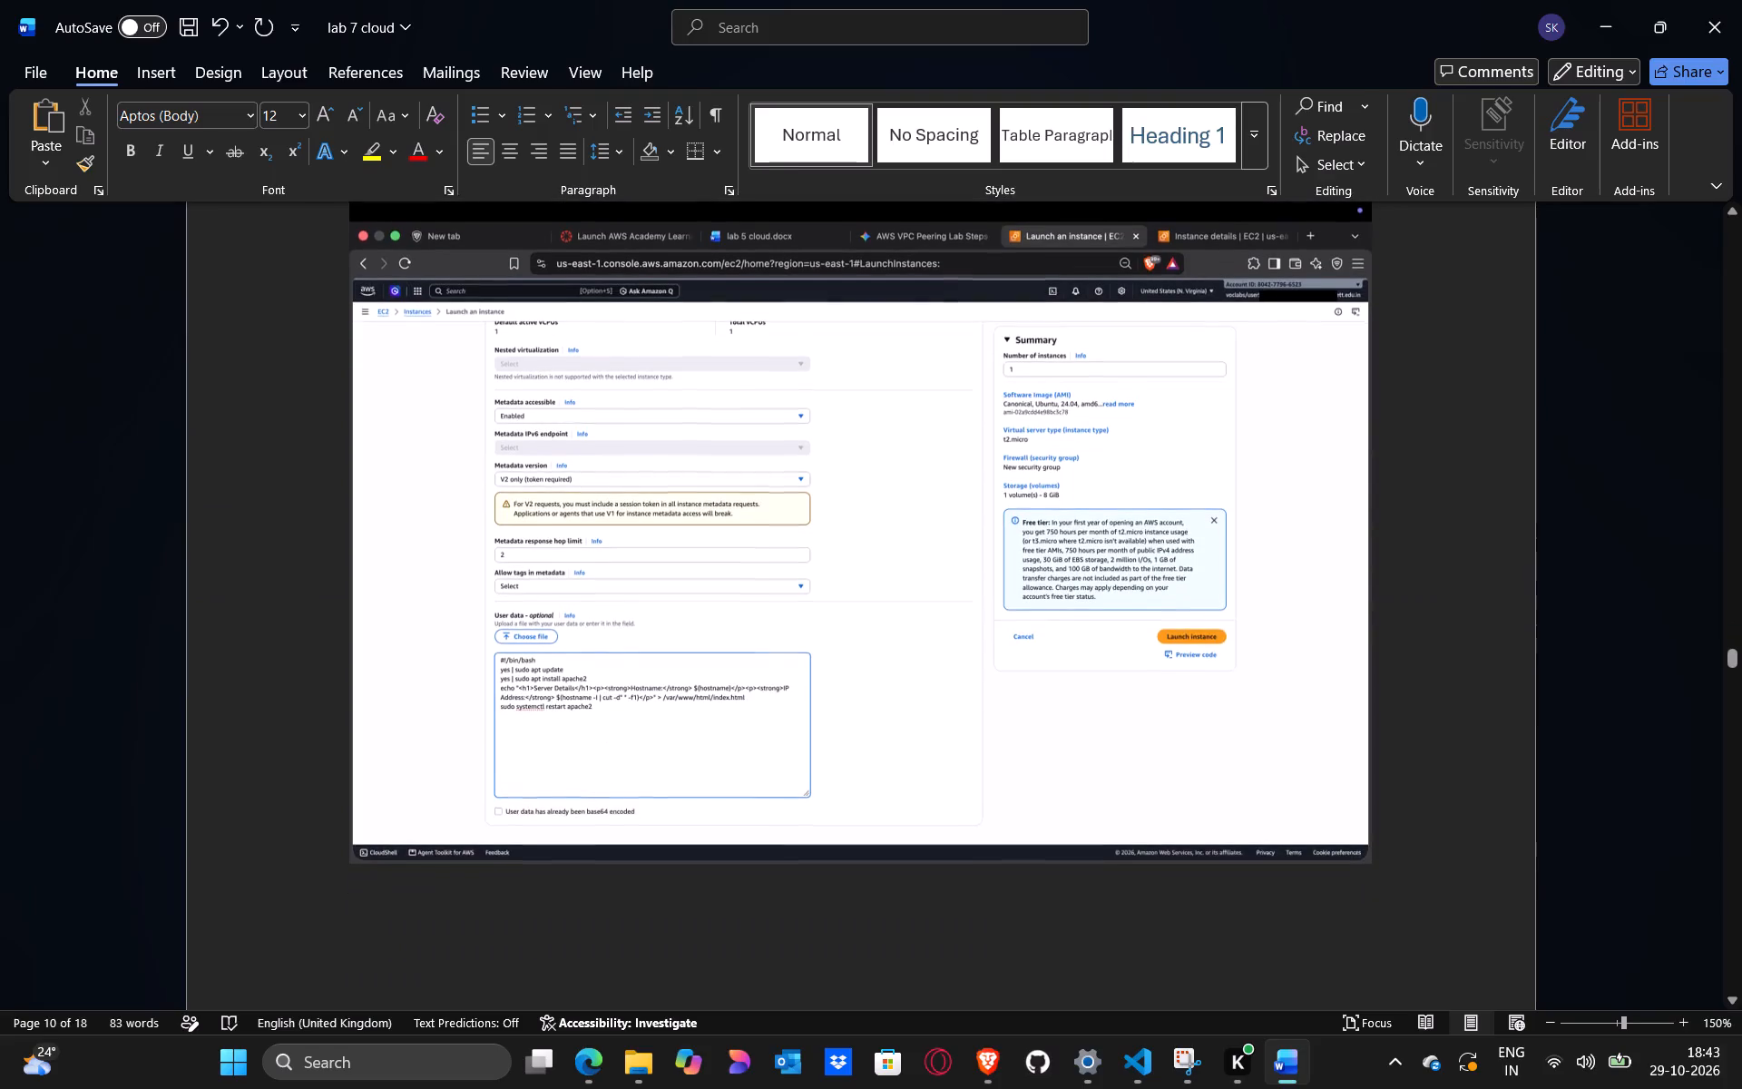
click(575, 505)
key(BackSpace)
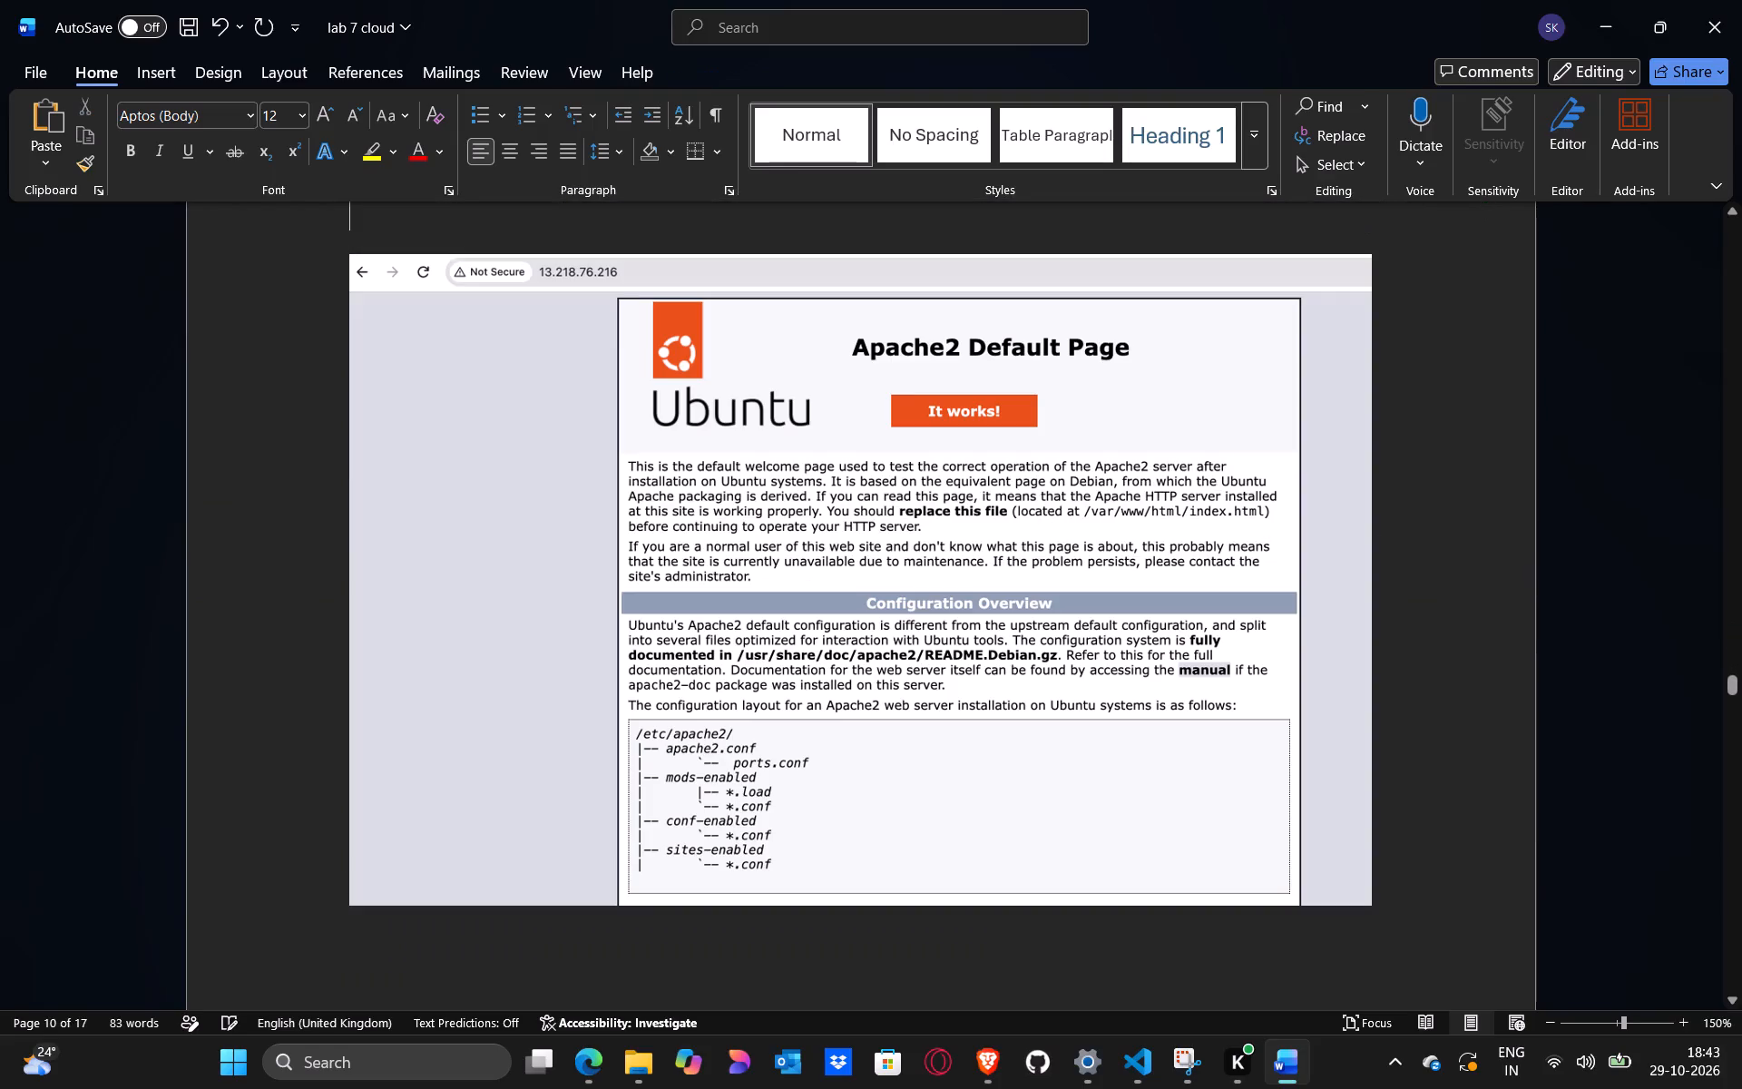
Delete the VPC dashboard Resources by Region screenshot and the empty Peering connections list screenshot.
scroll(575, 505, down, 4)
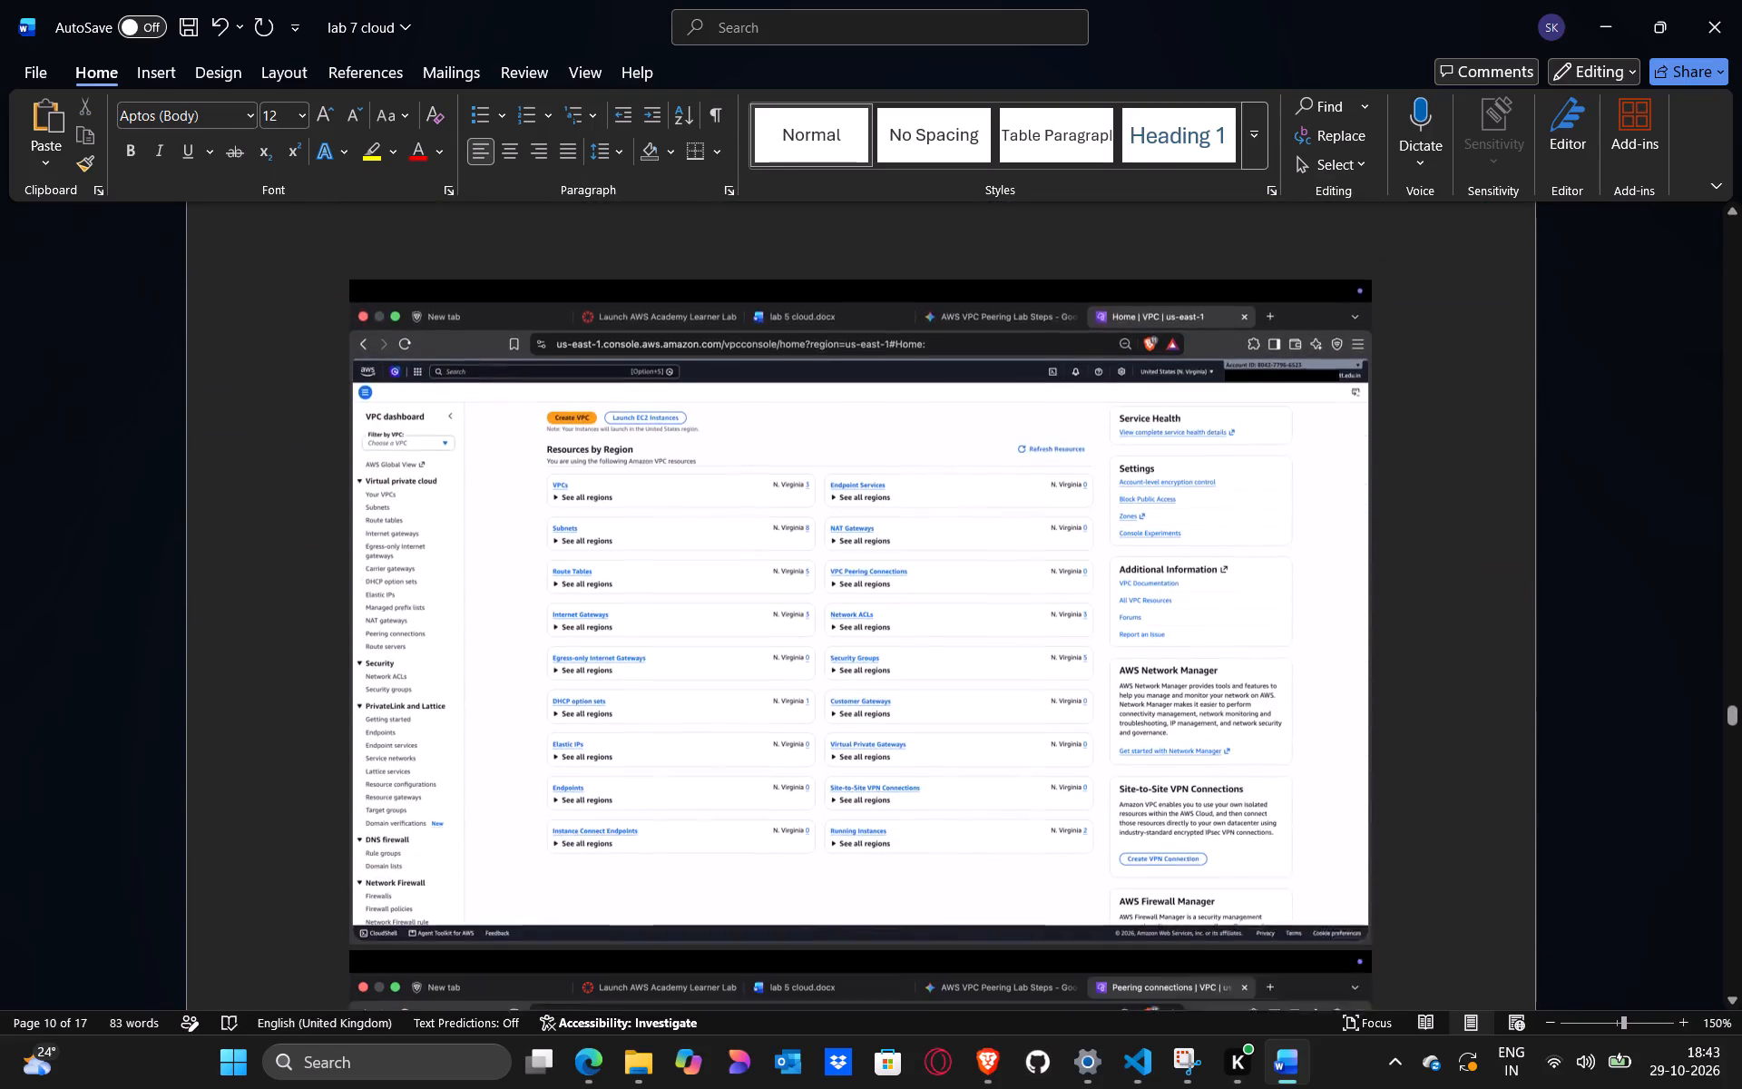
scroll(575, 505, down, 1)
click(575, 505)
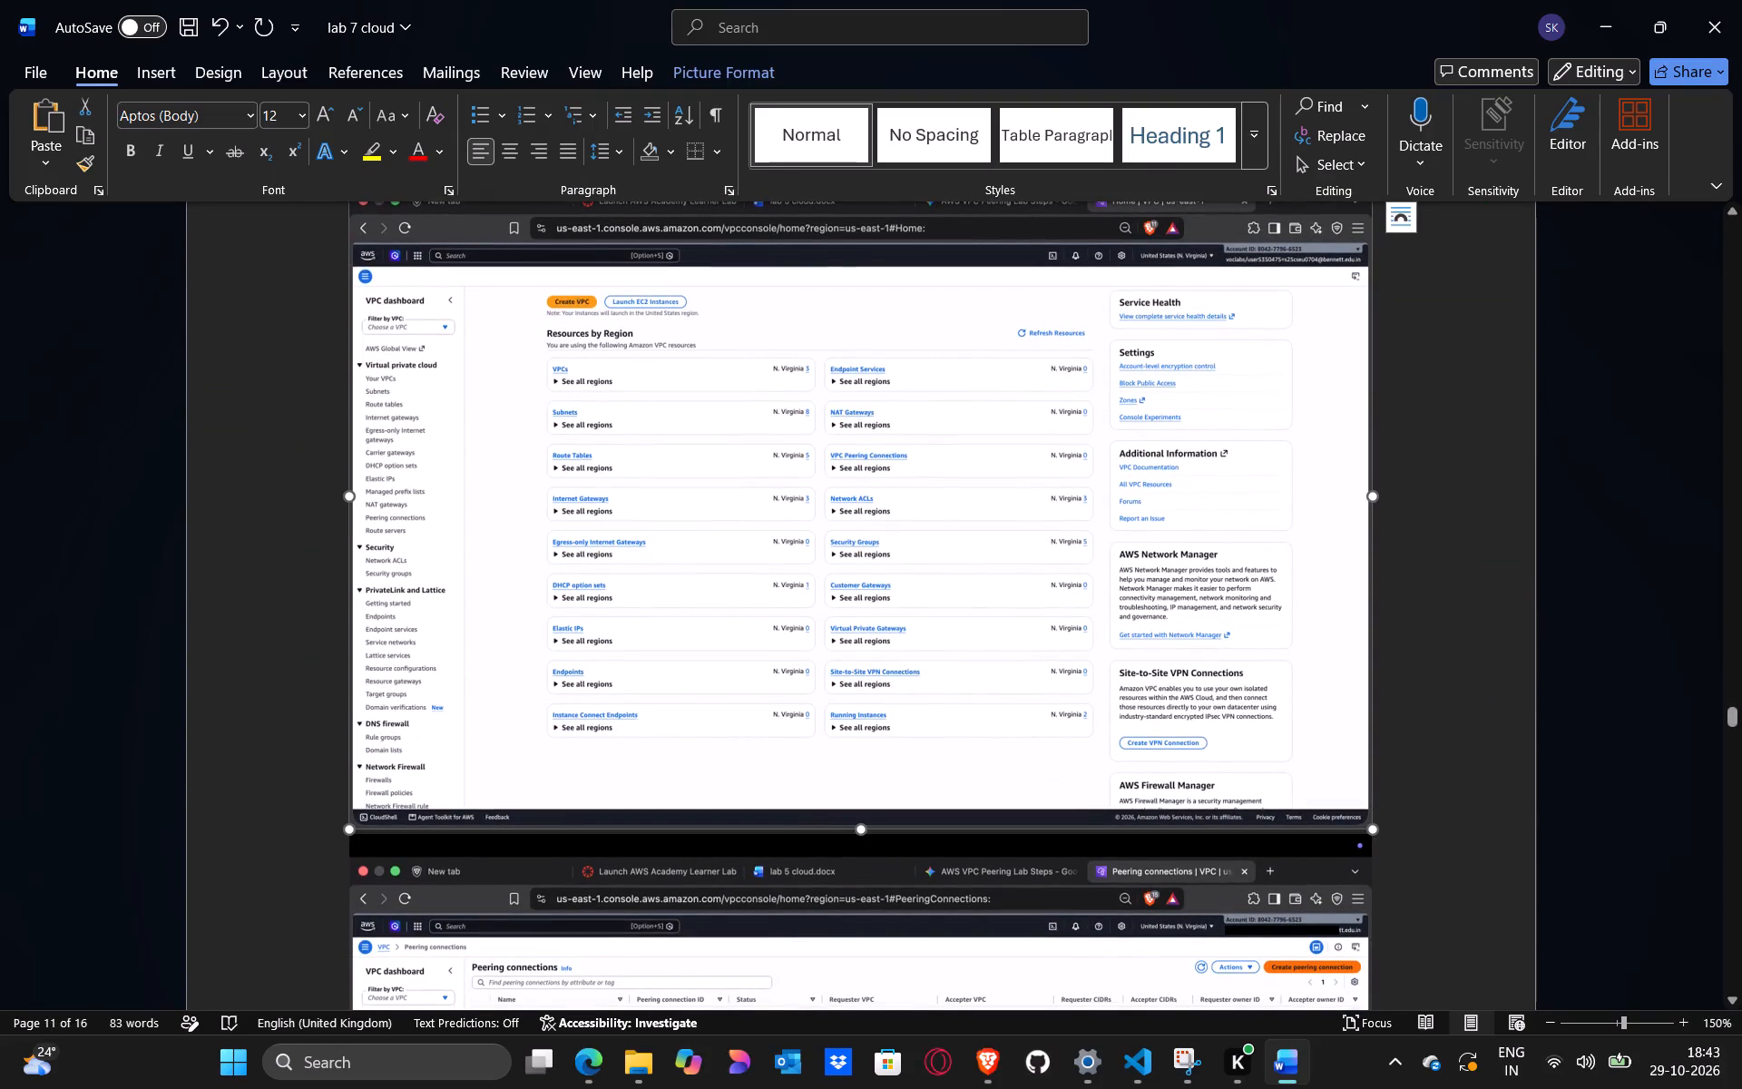
key(BackSpace)
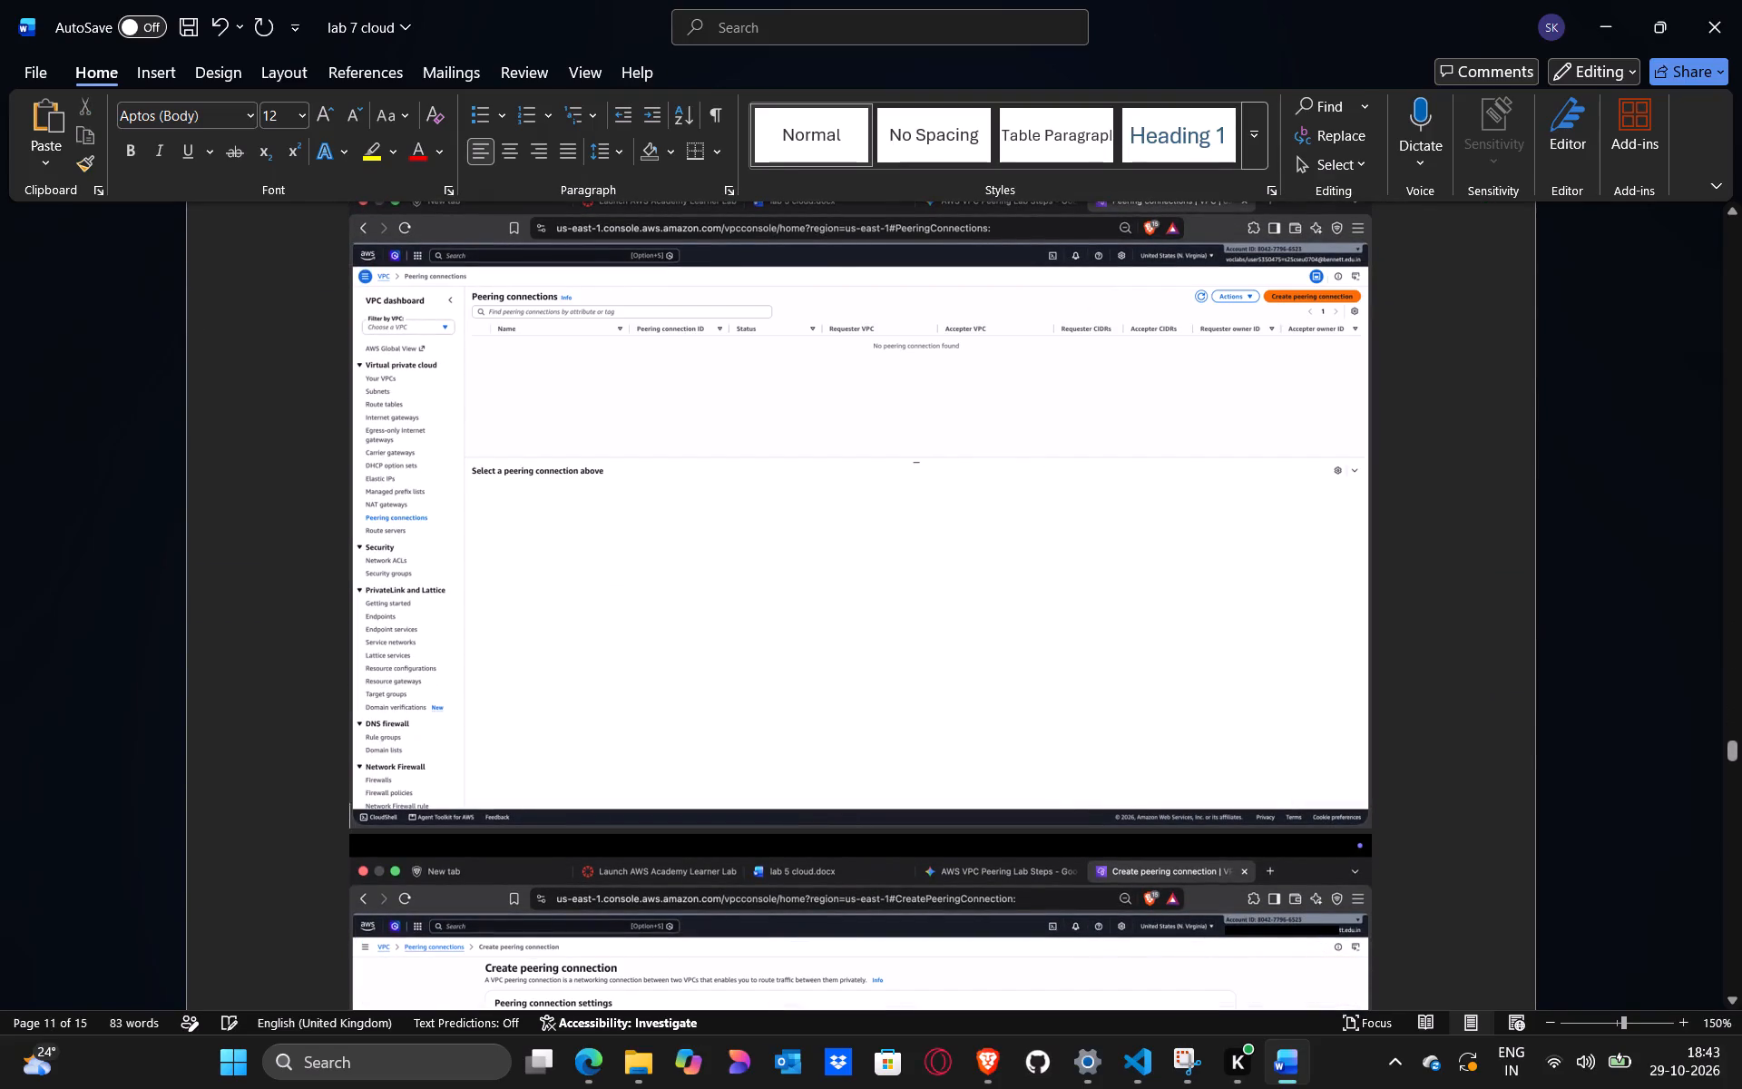
click(575, 505)
key(BackSpace)
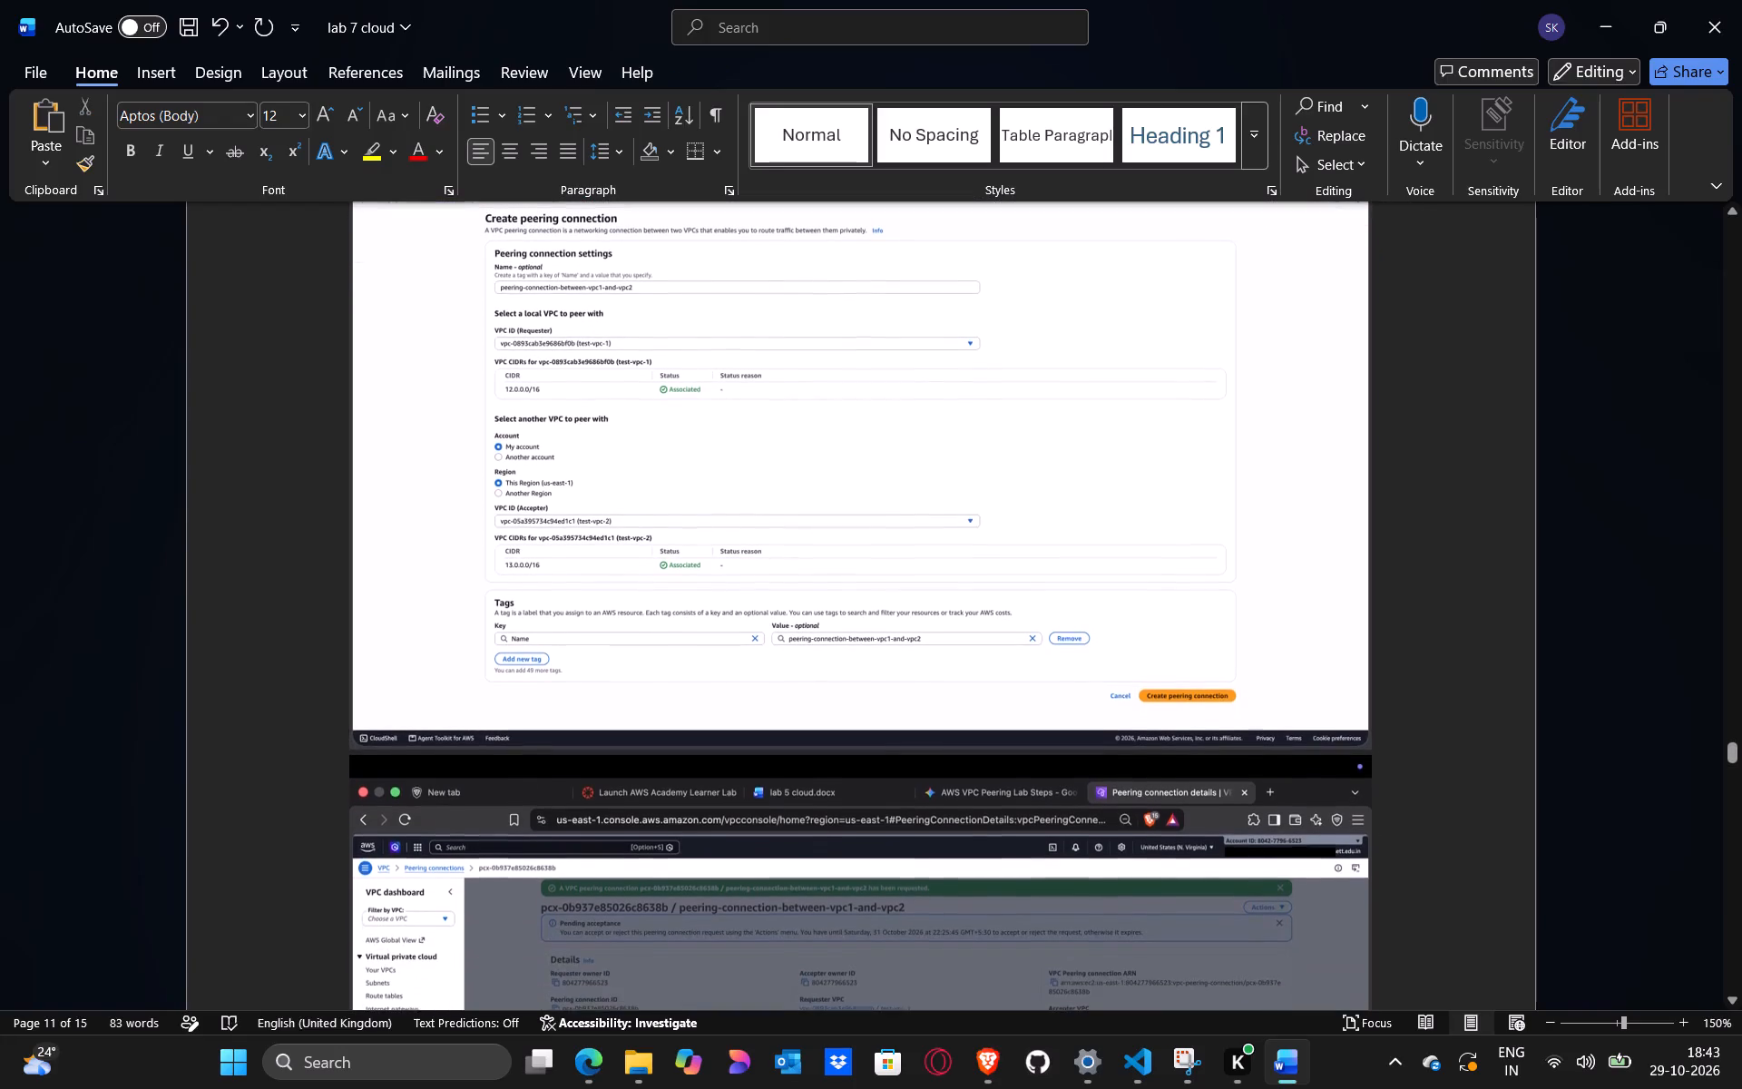
Delete the Create peering connection form screenshot showing the peering-connection-between-vpc1-and-vpc2 settings.
click(575, 505)
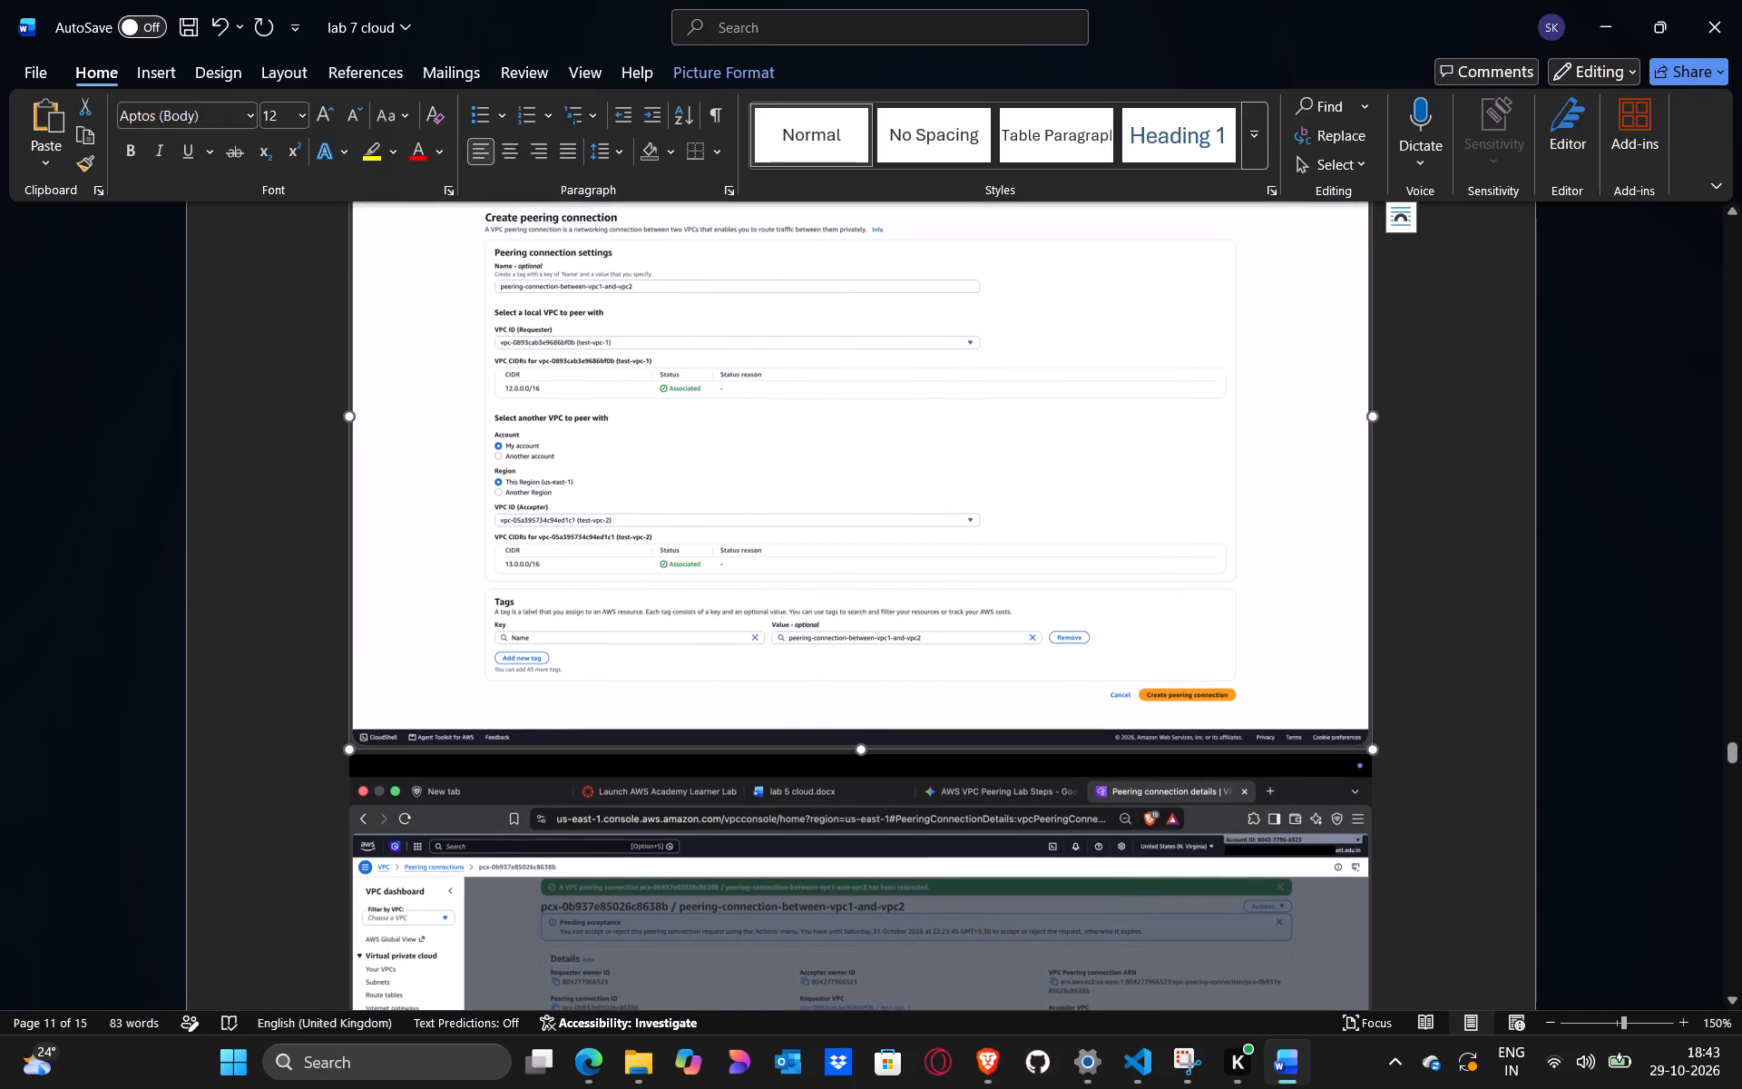
scroll(575, 505, up, 1)
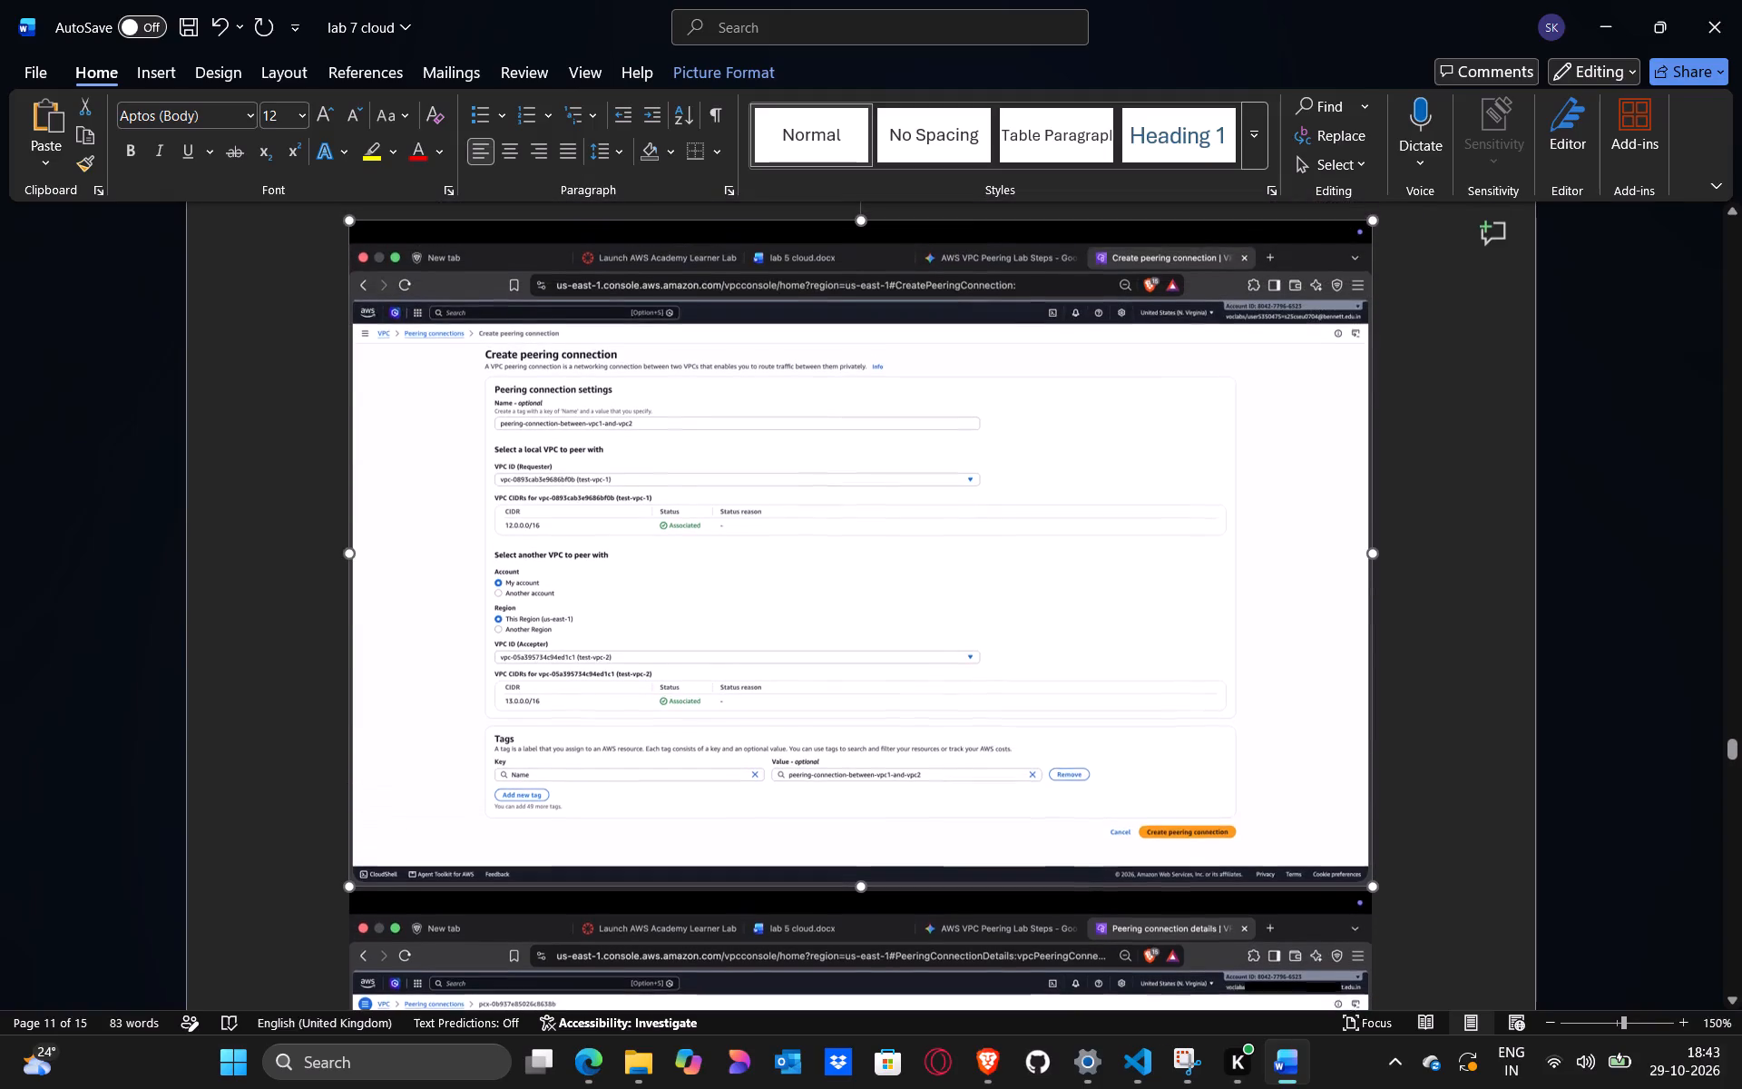
scroll(575, 505, up, 1)
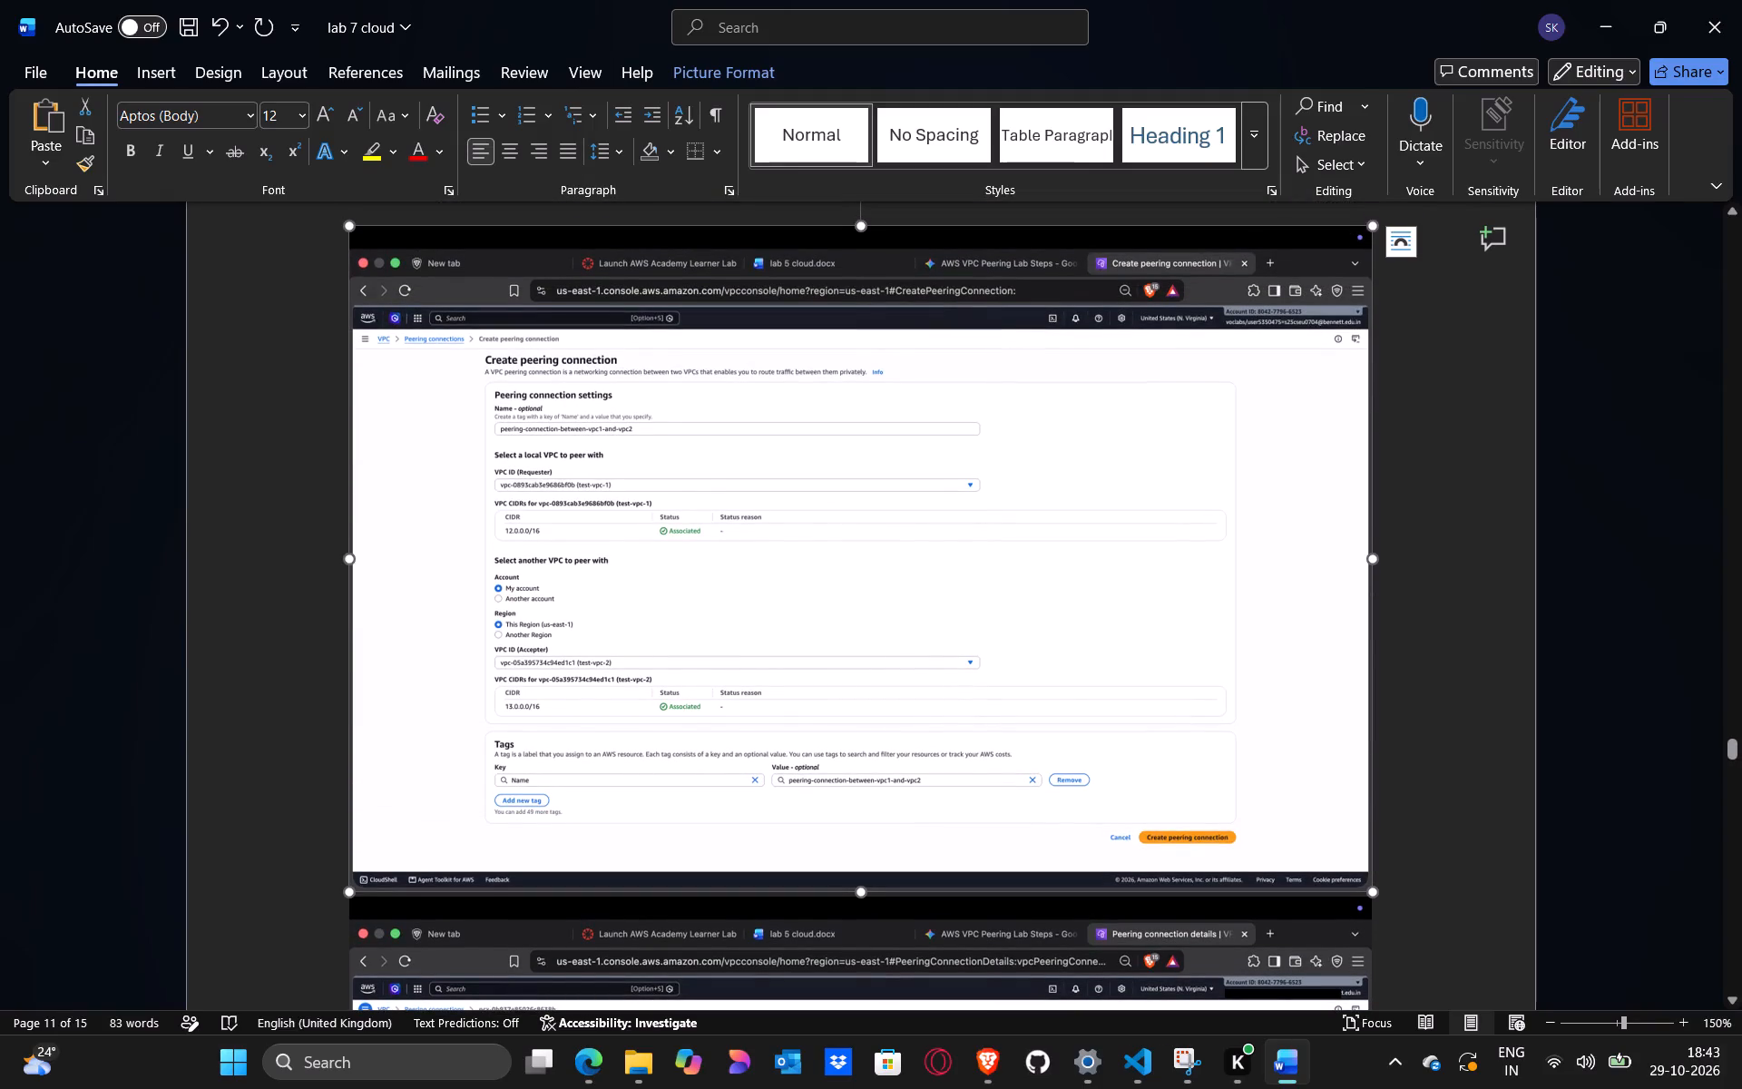
scroll(738, 459, down, 1)
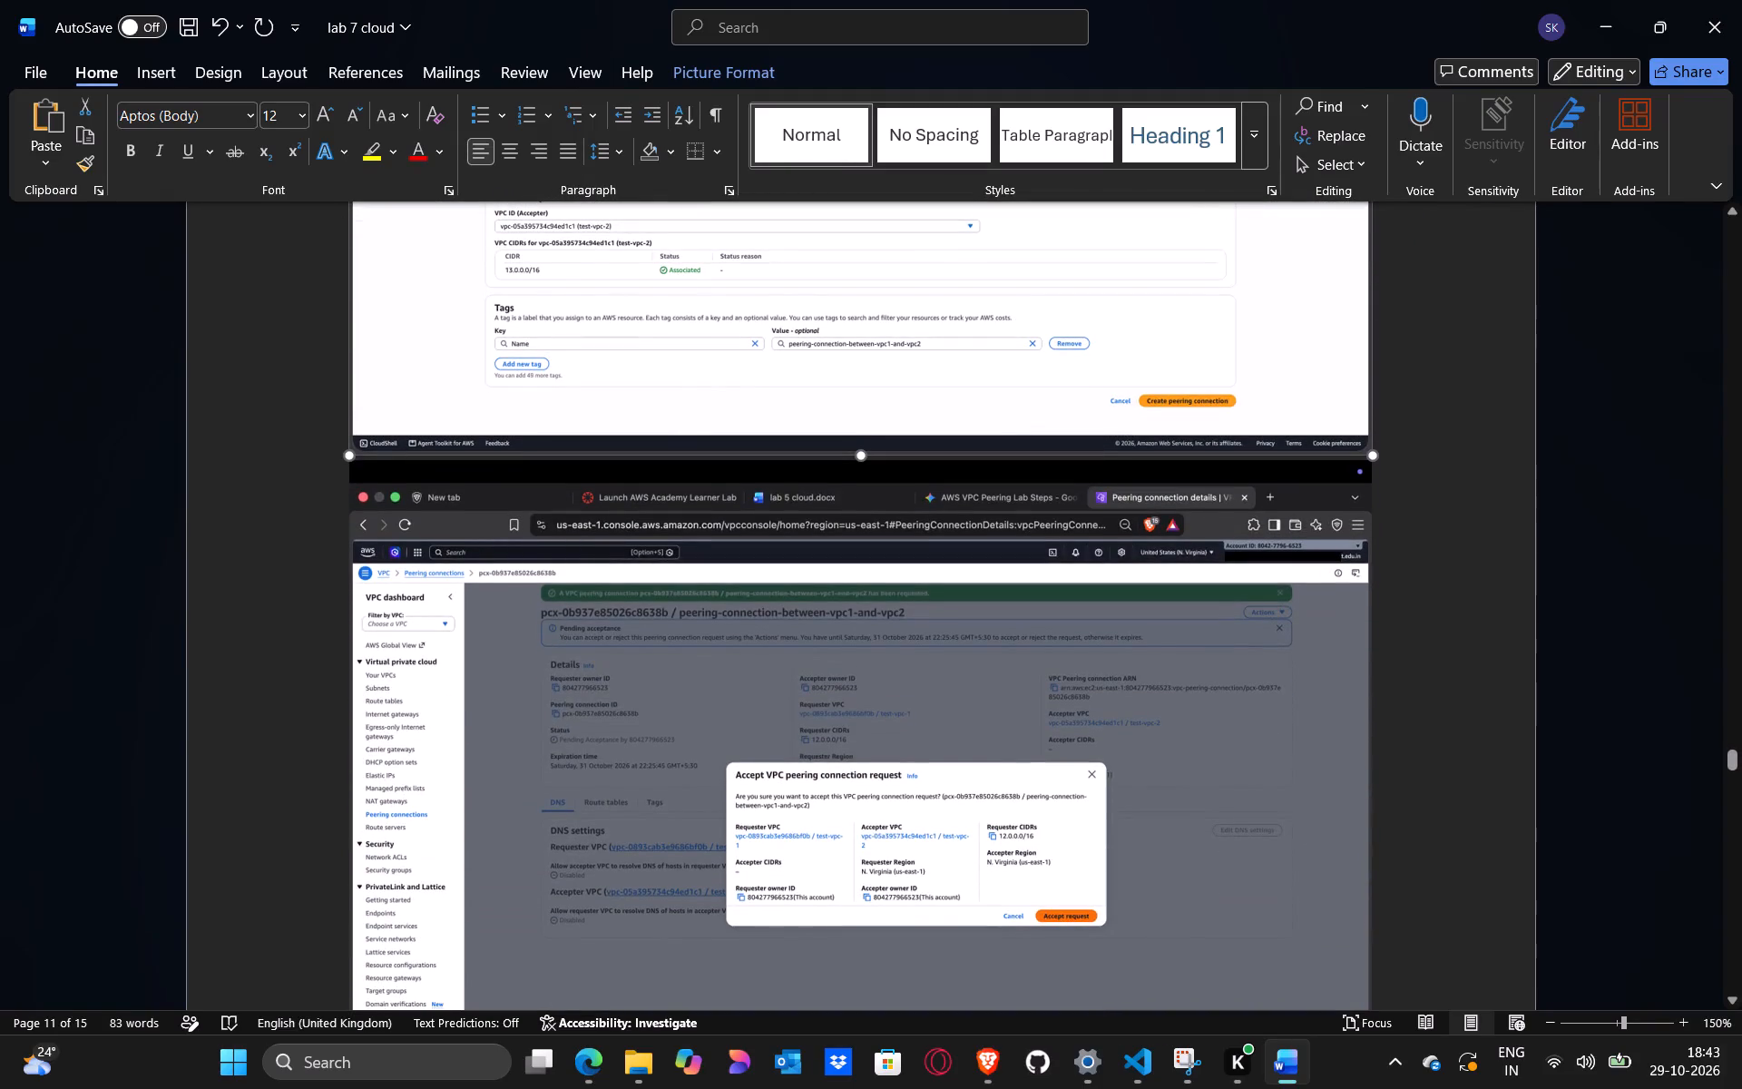
click(797, 386)
key(BackSpace)
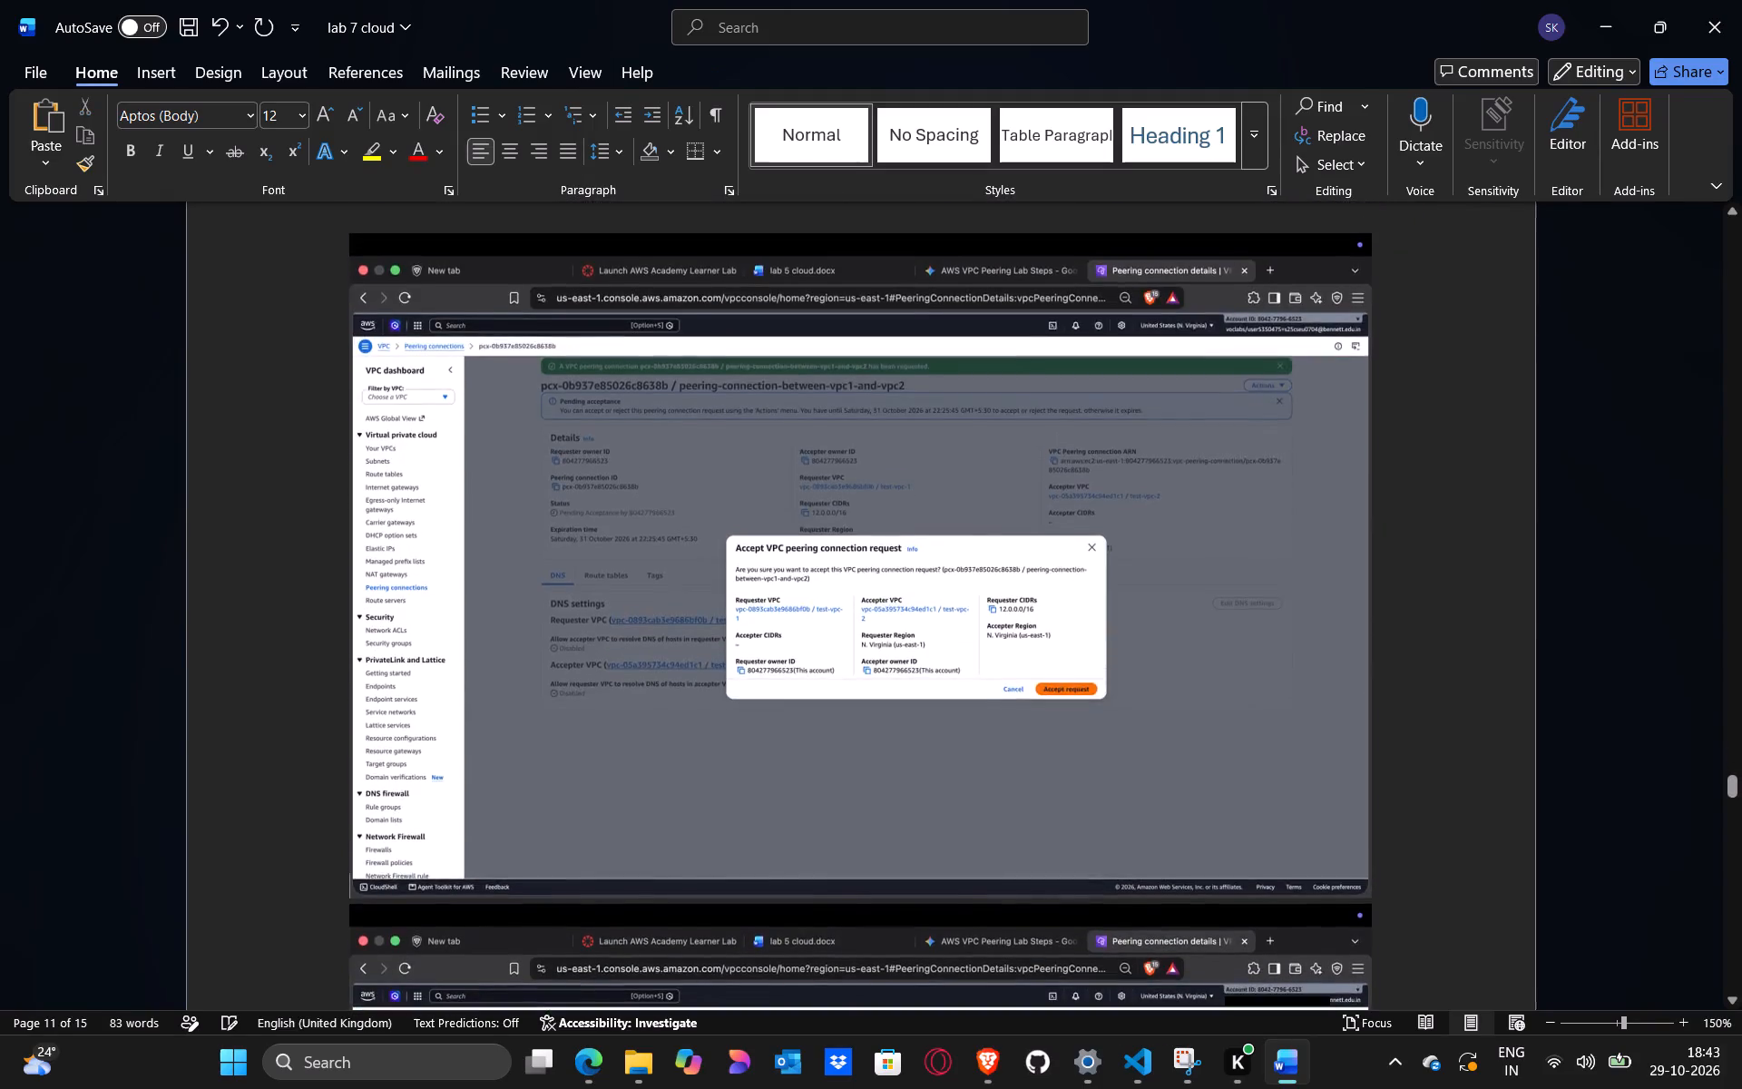
Delete the Edit routes form screenshot for test-rt-vpc-1 showing the peering connection target being picked.
scroll(797, 386, down, 1)
scroll(797, 386, up, 1)
click(797, 386)
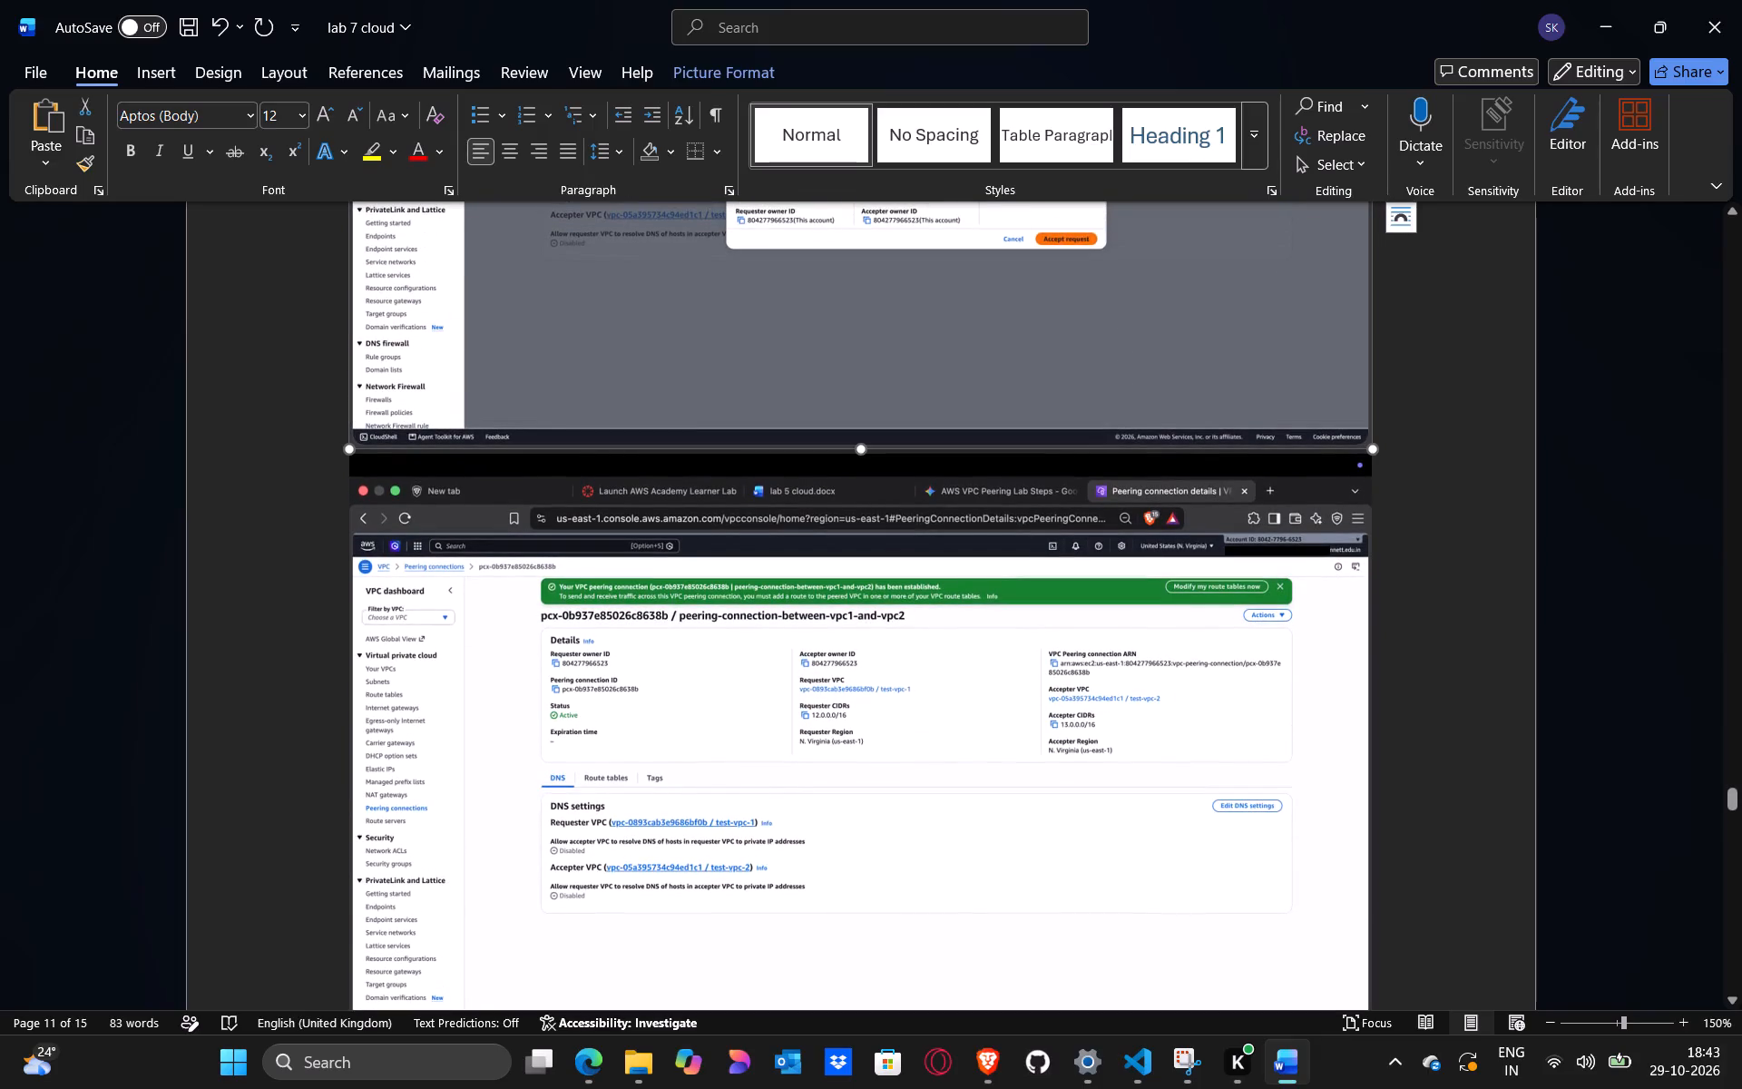
scroll(826, 488, down, 3)
click(826, 488)
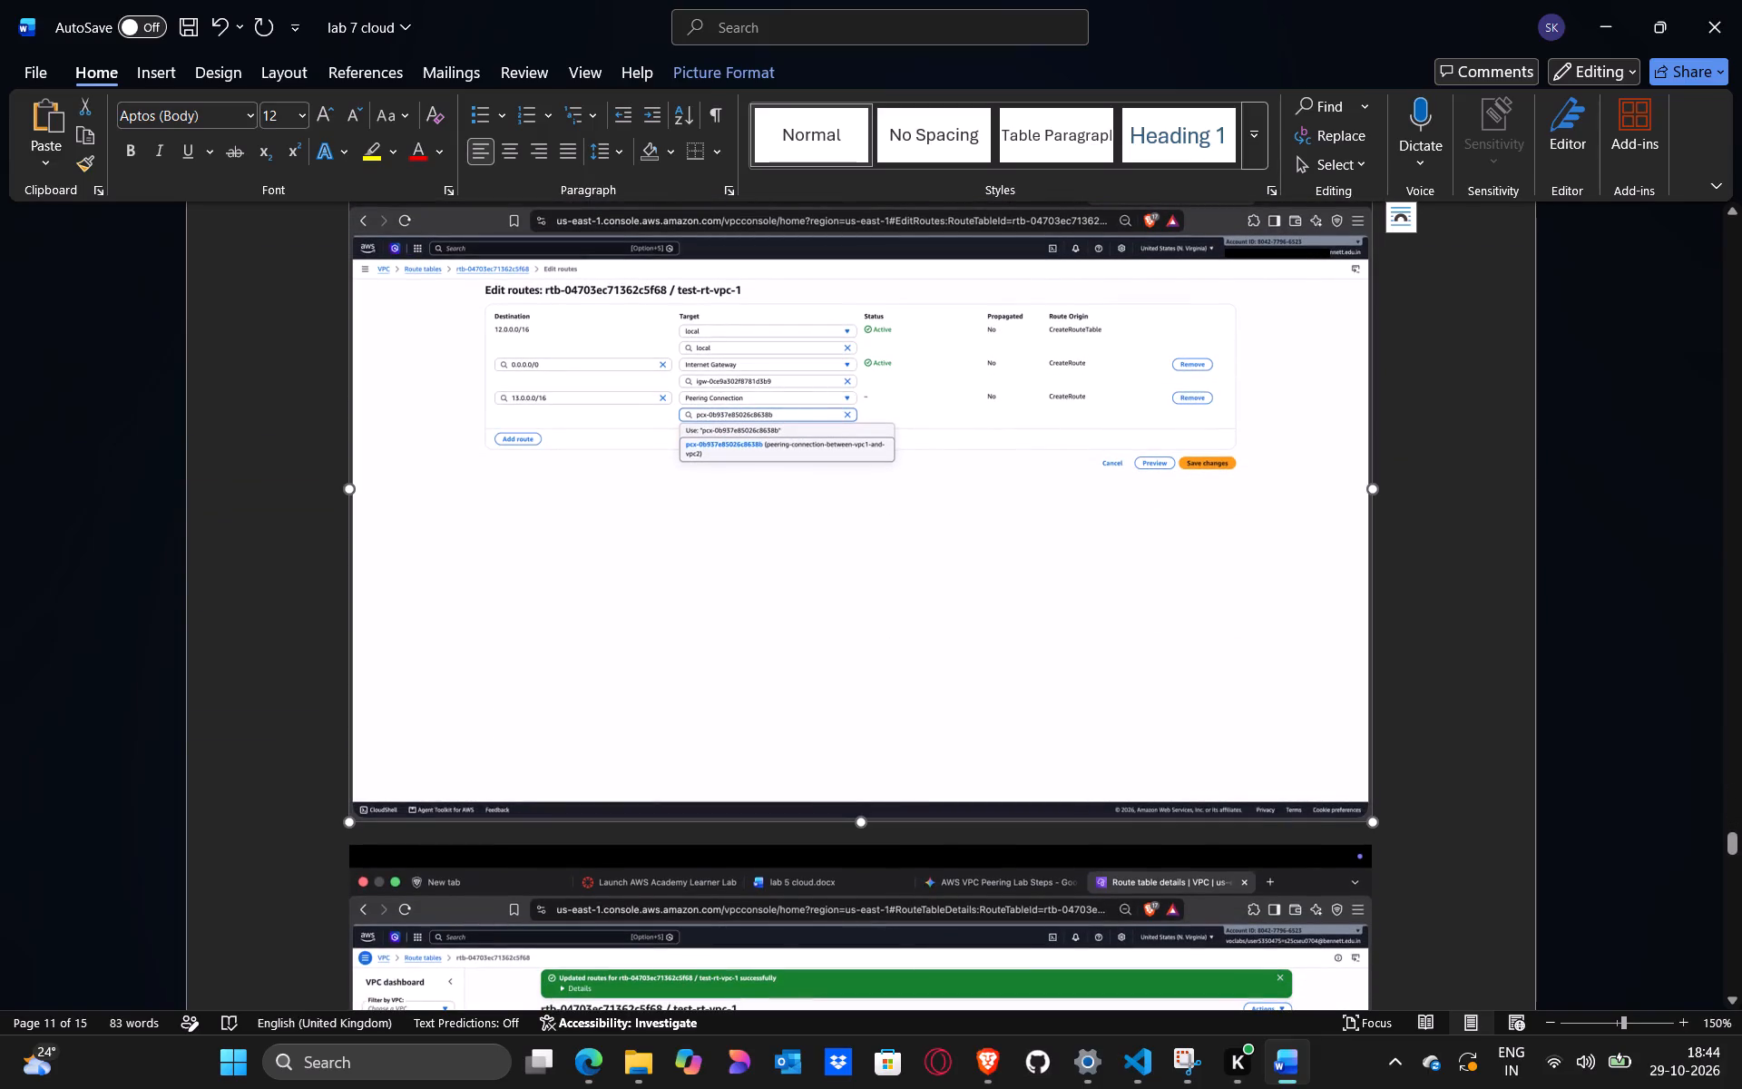
scroll(826, 488, right, 1)
scroll(826, 488, up, 1)
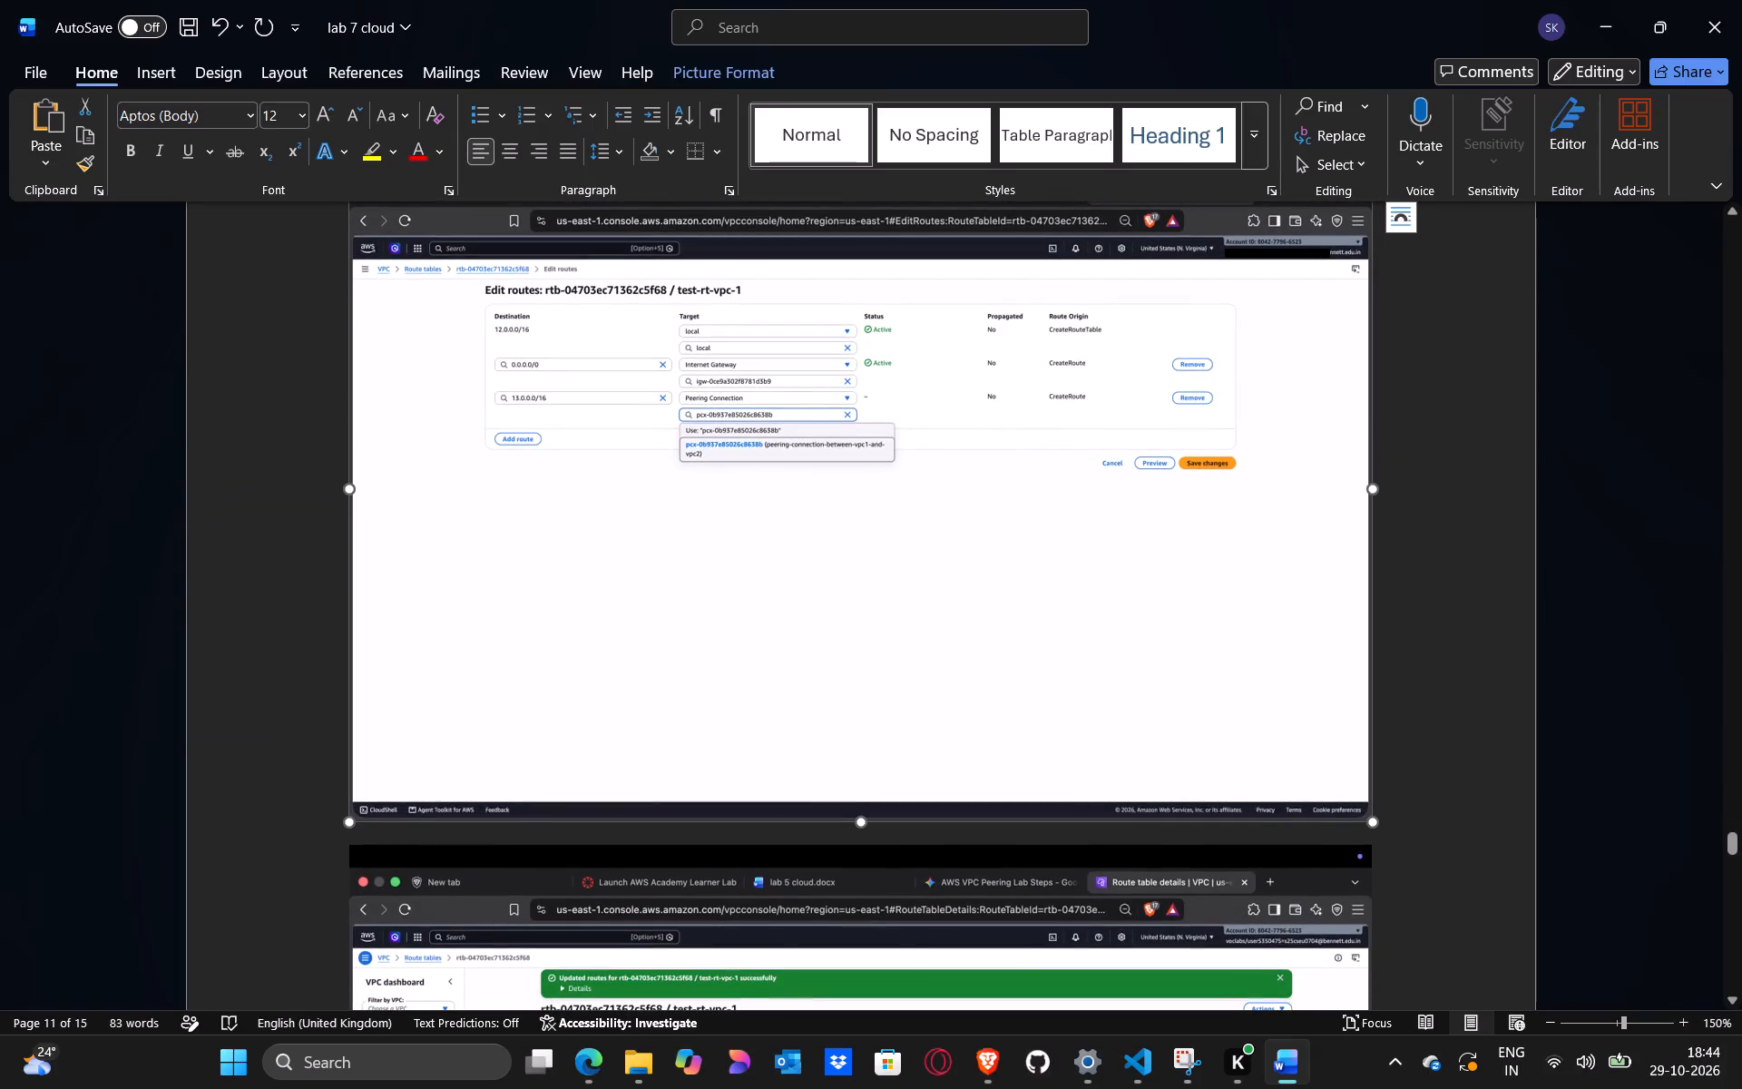
scroll(826, 488, up, 1)
click(826, 488)
key(BackSpace)
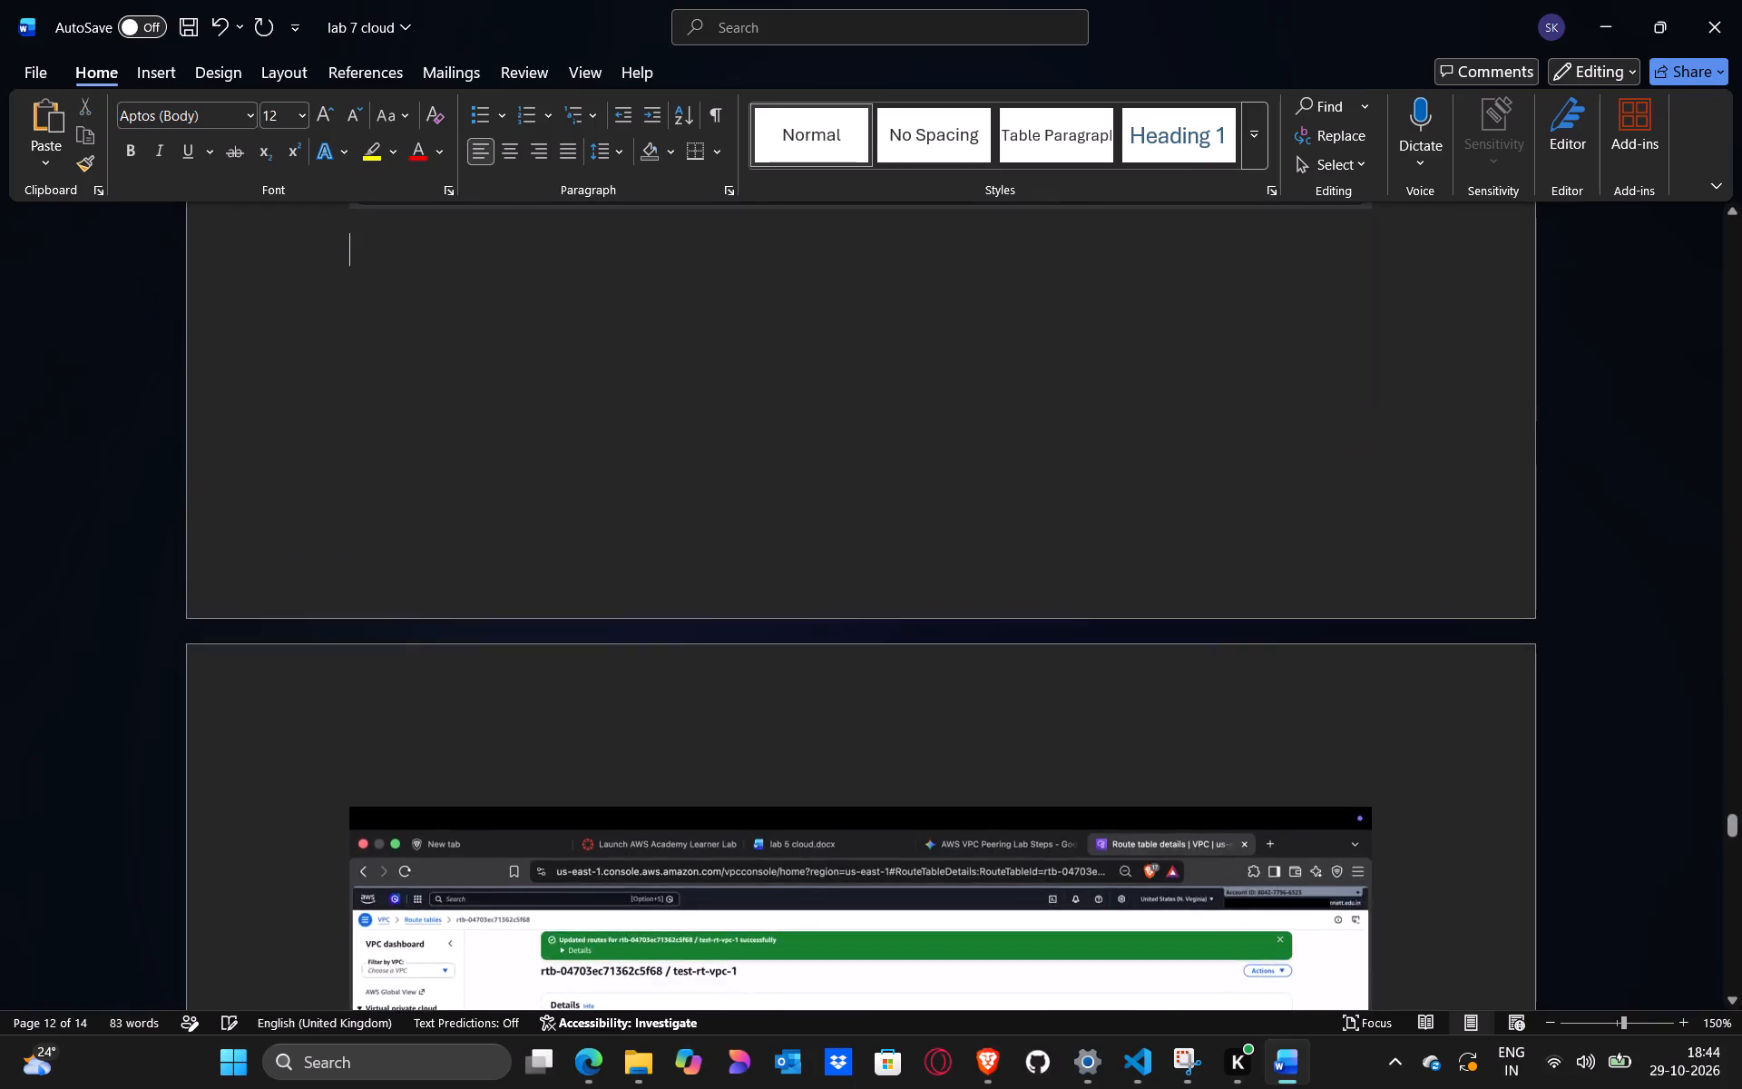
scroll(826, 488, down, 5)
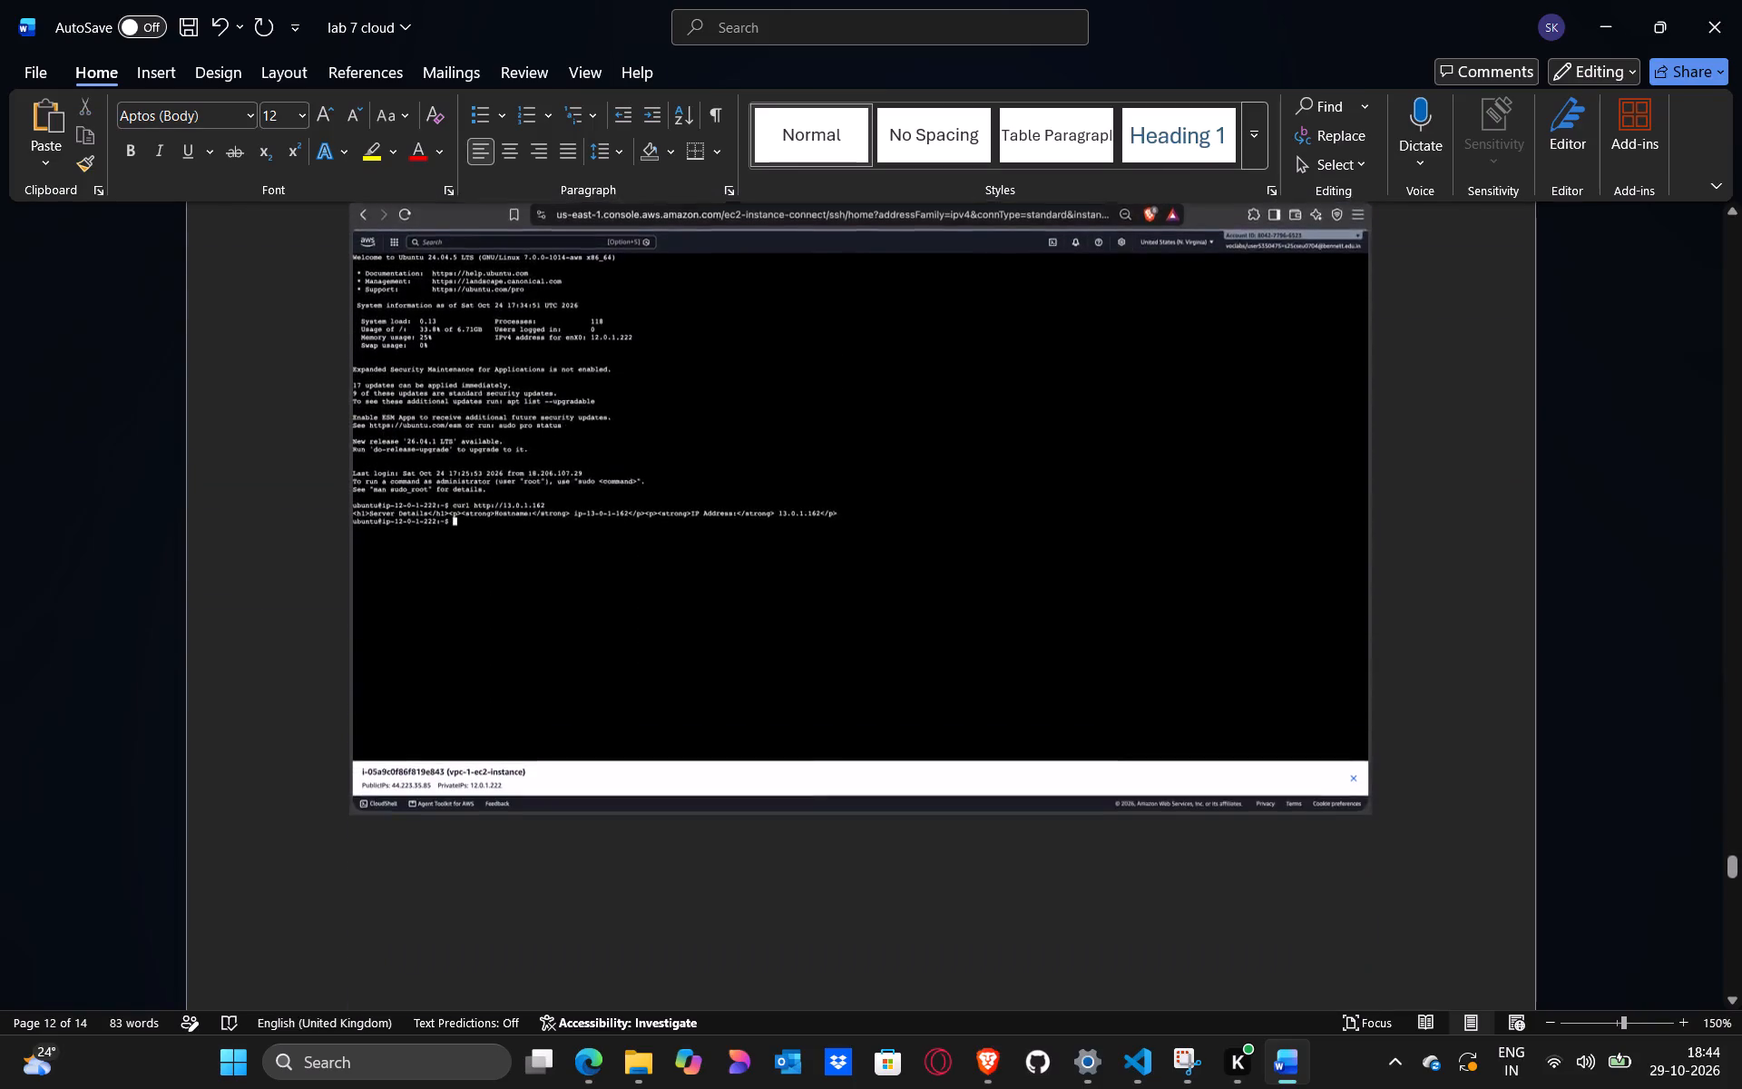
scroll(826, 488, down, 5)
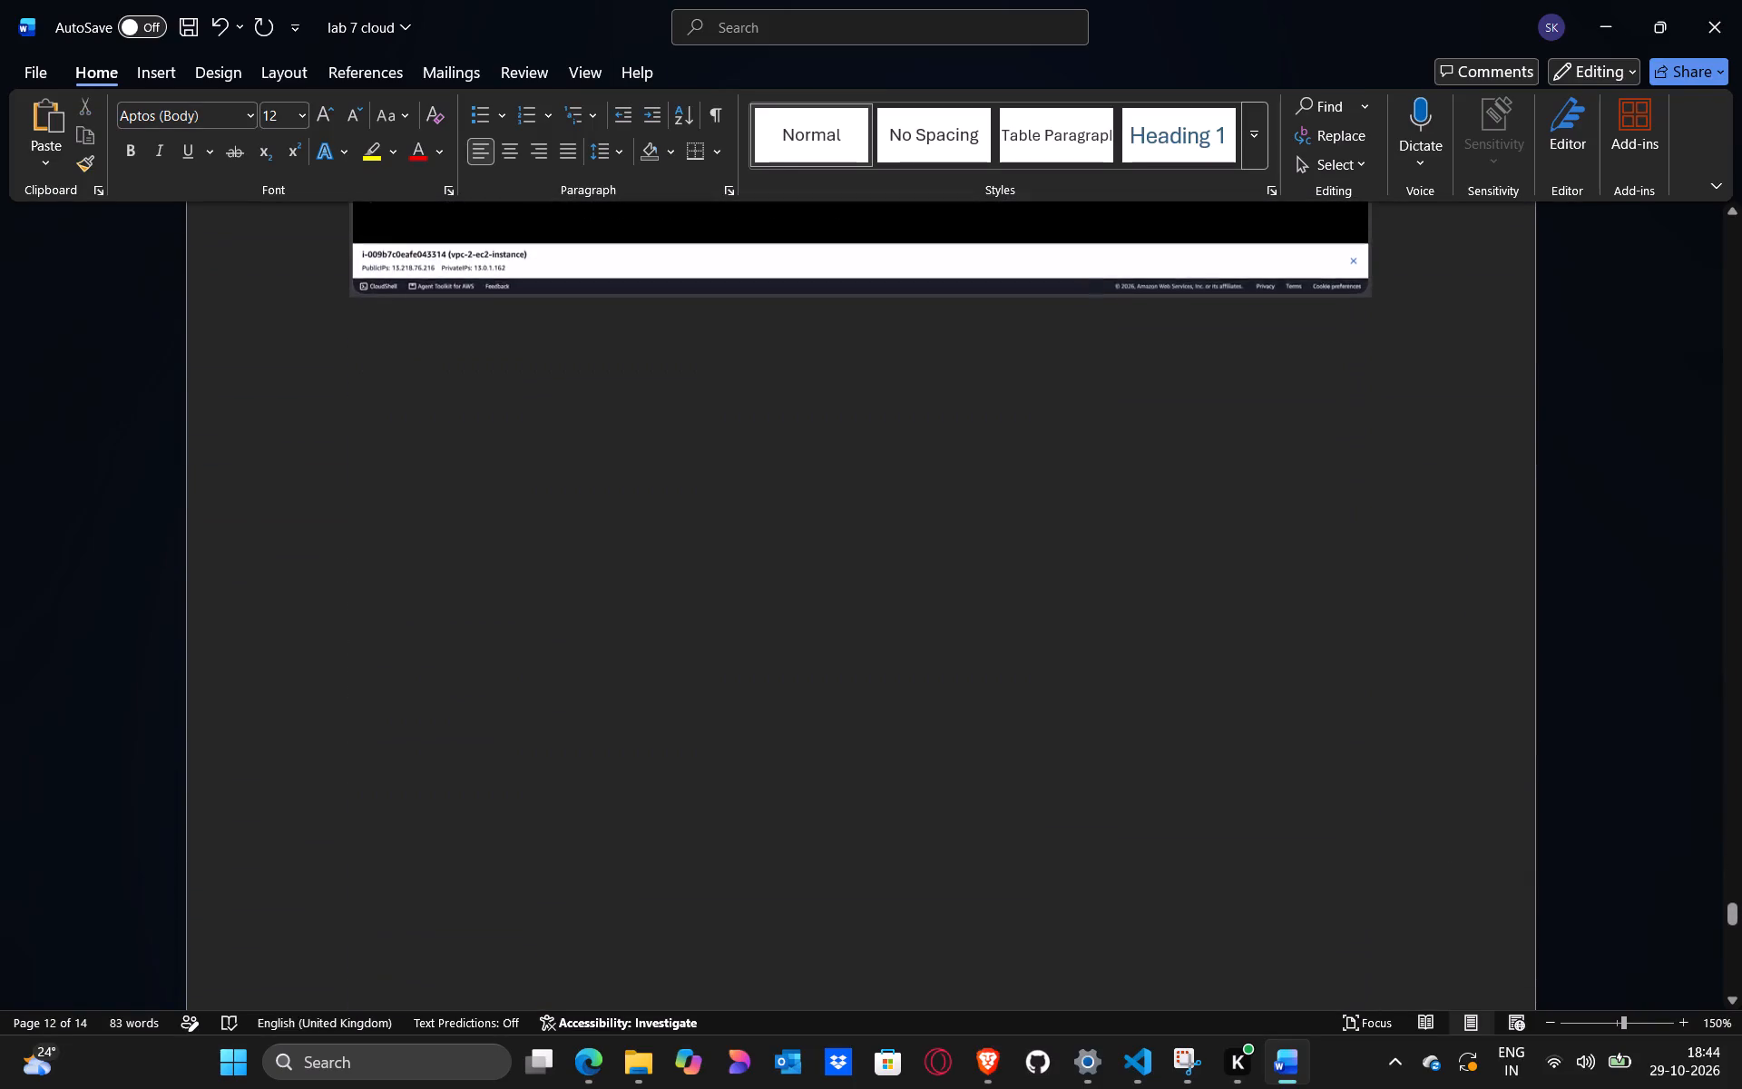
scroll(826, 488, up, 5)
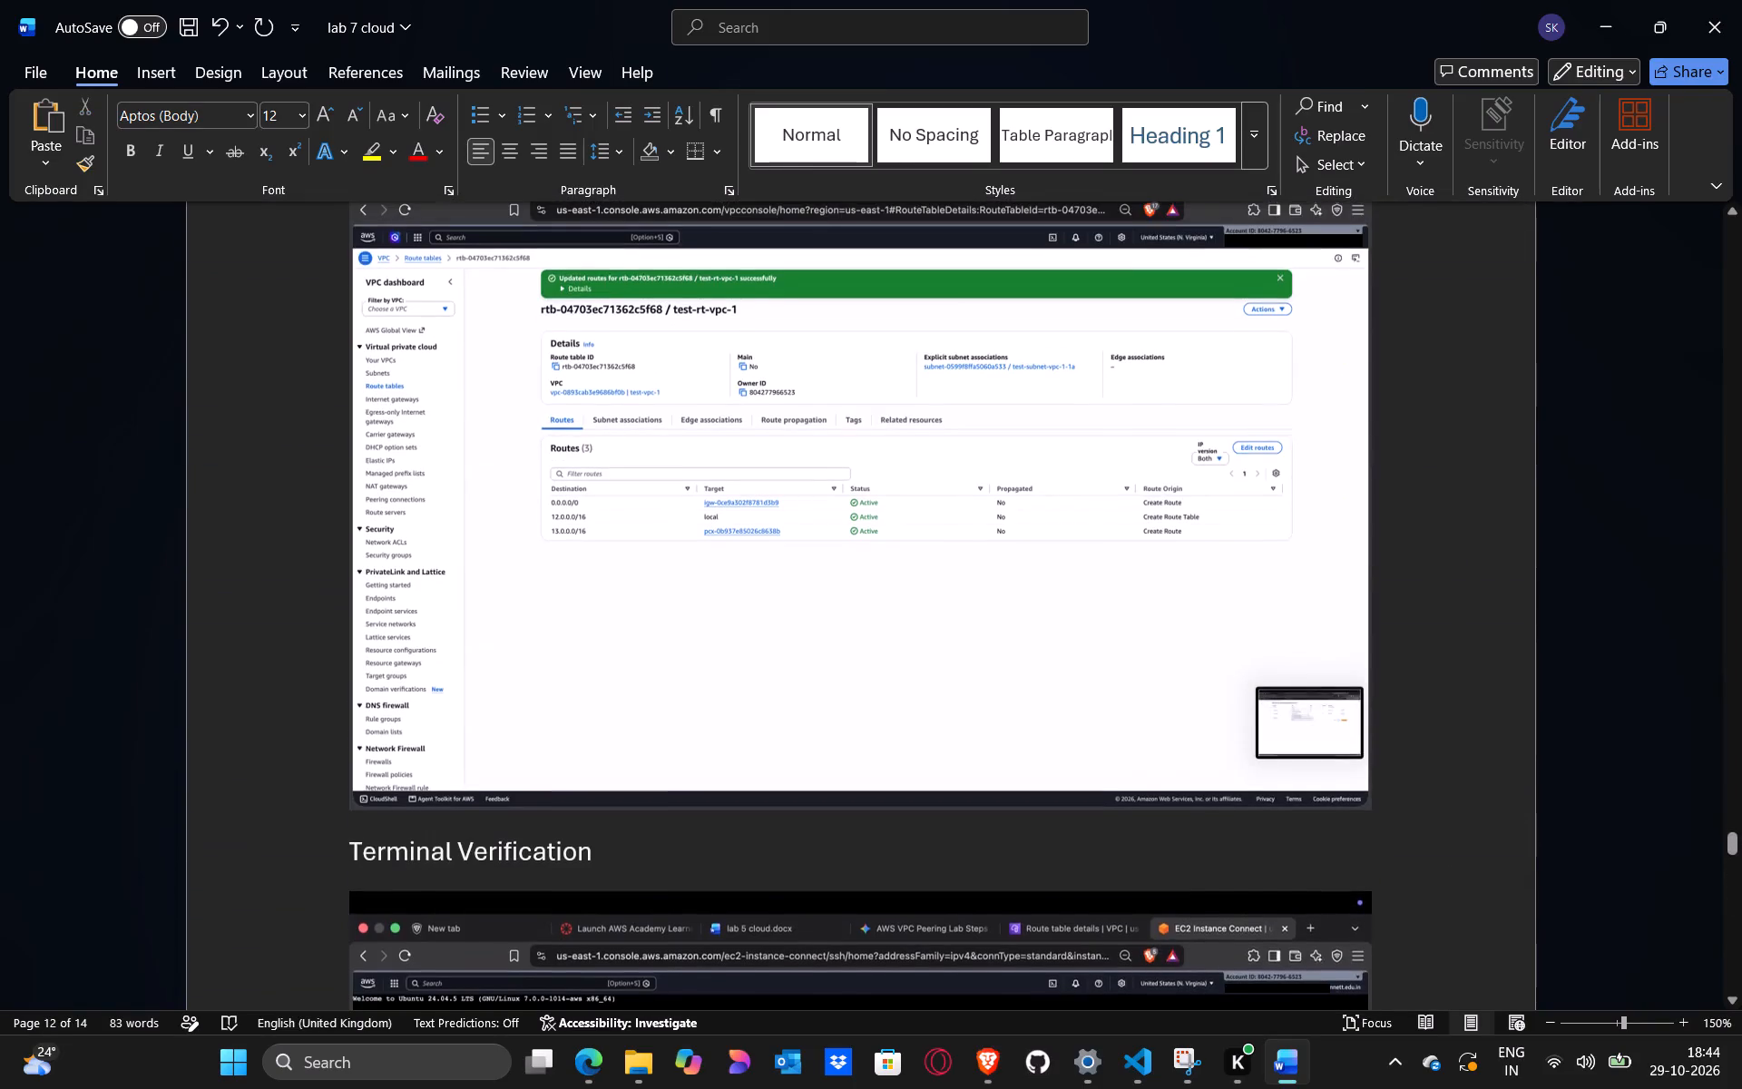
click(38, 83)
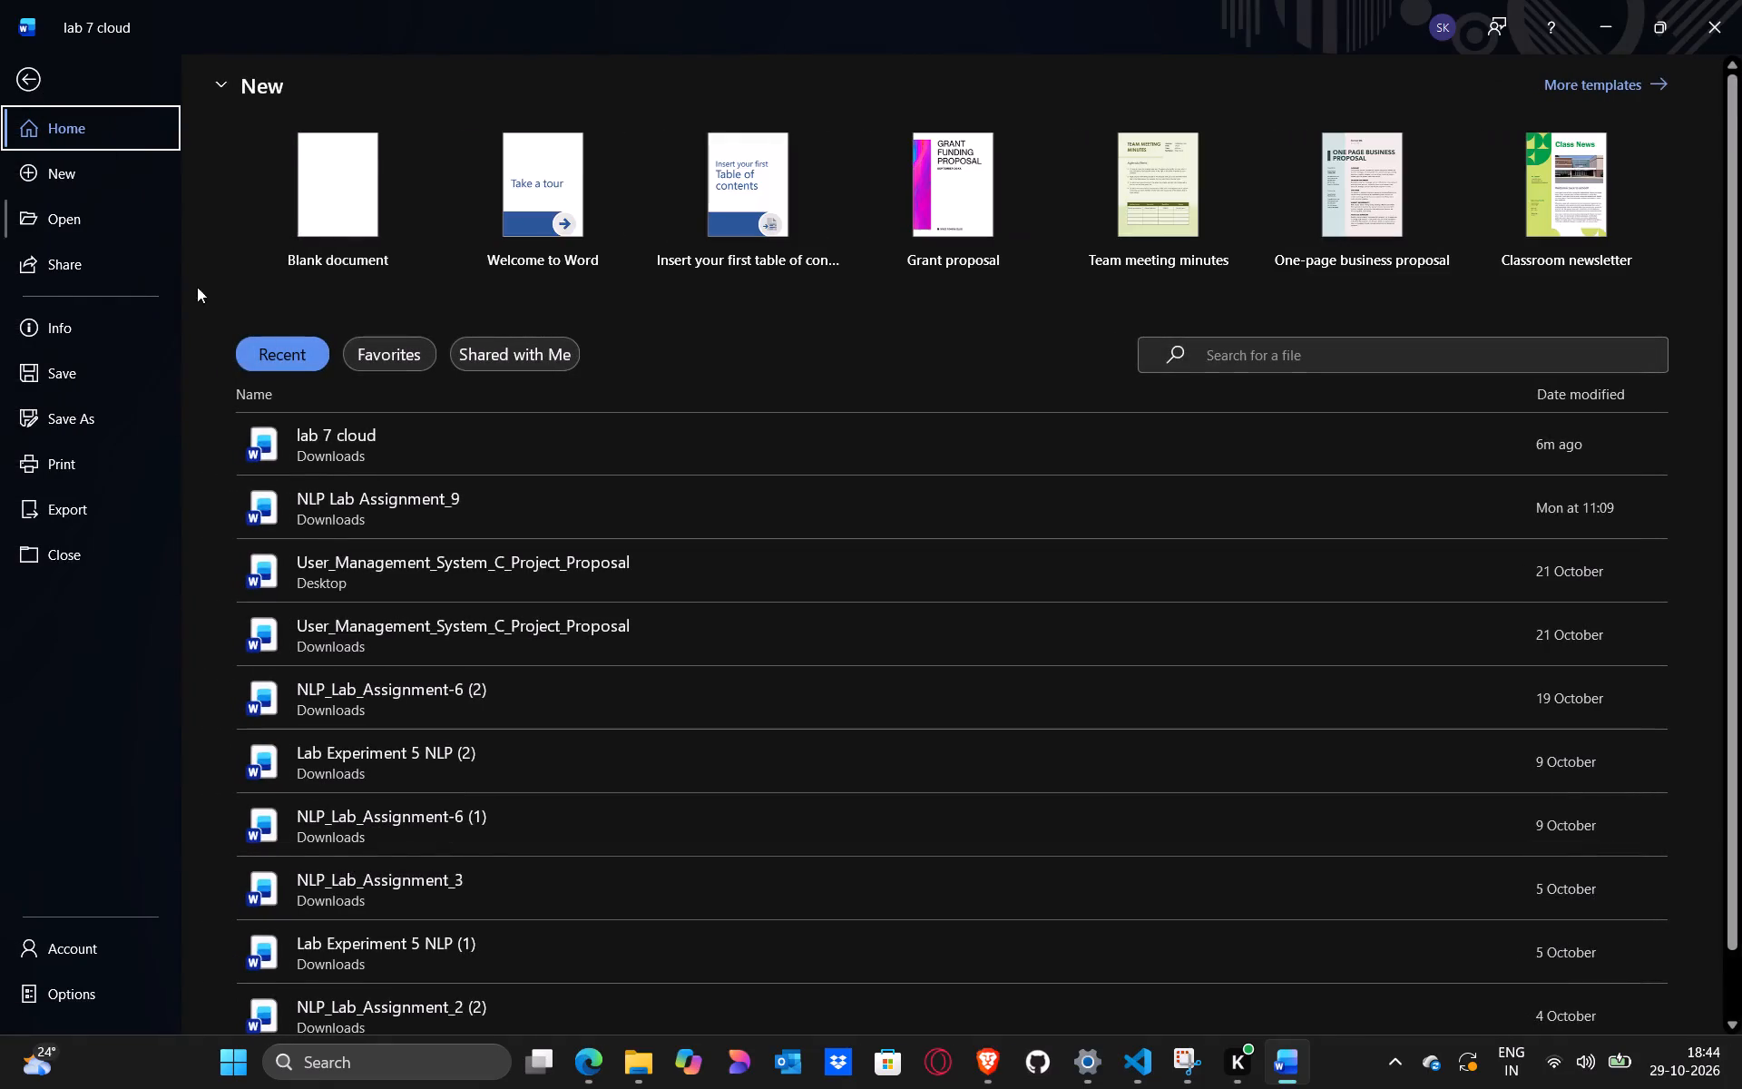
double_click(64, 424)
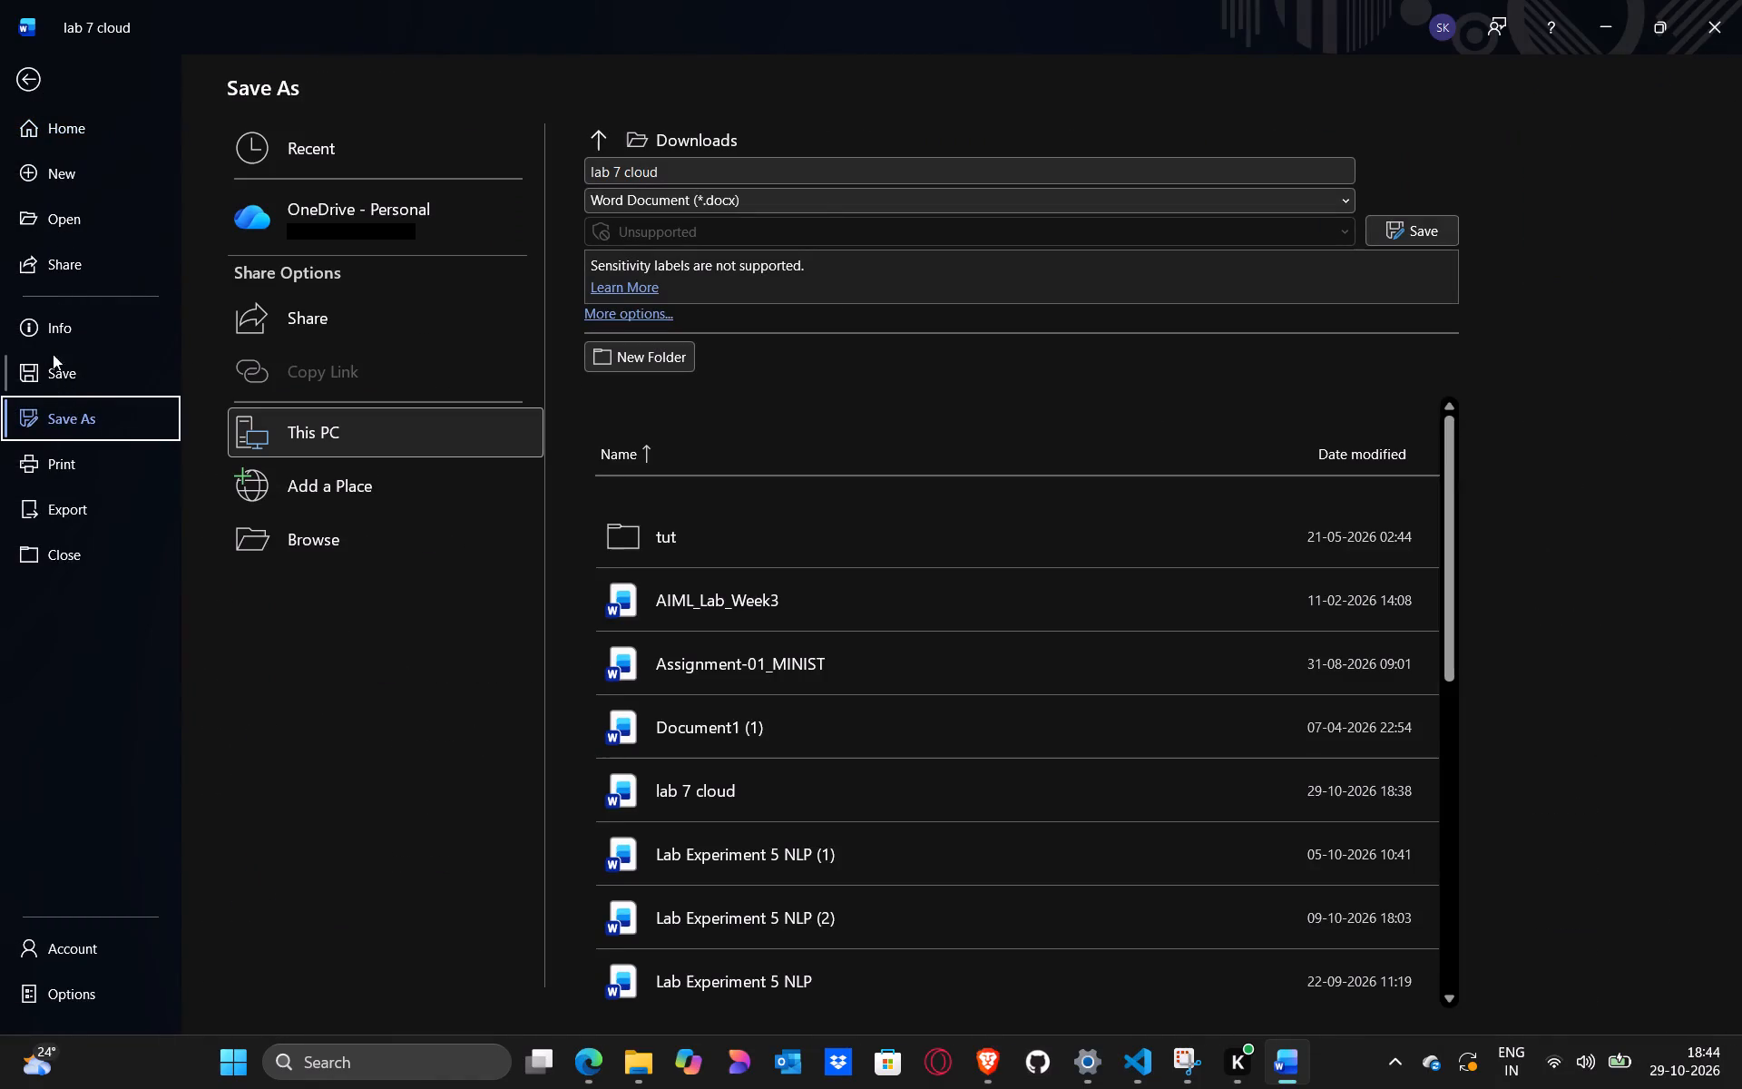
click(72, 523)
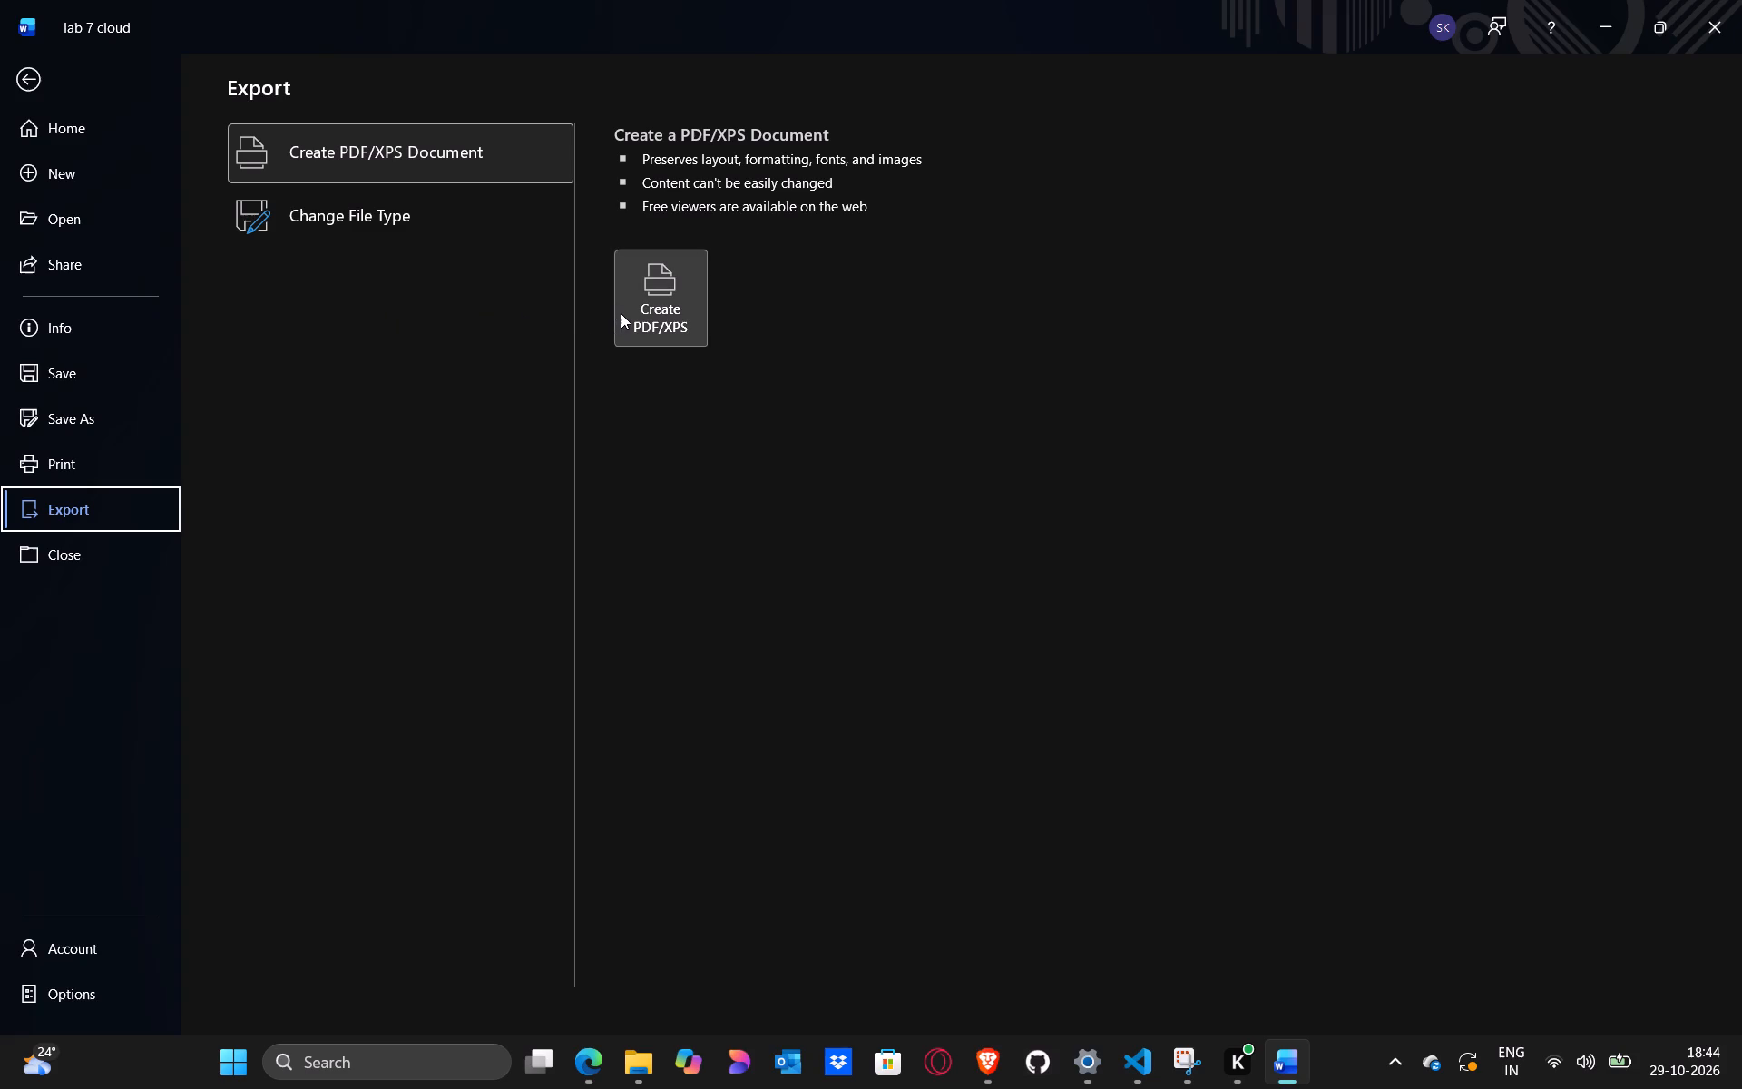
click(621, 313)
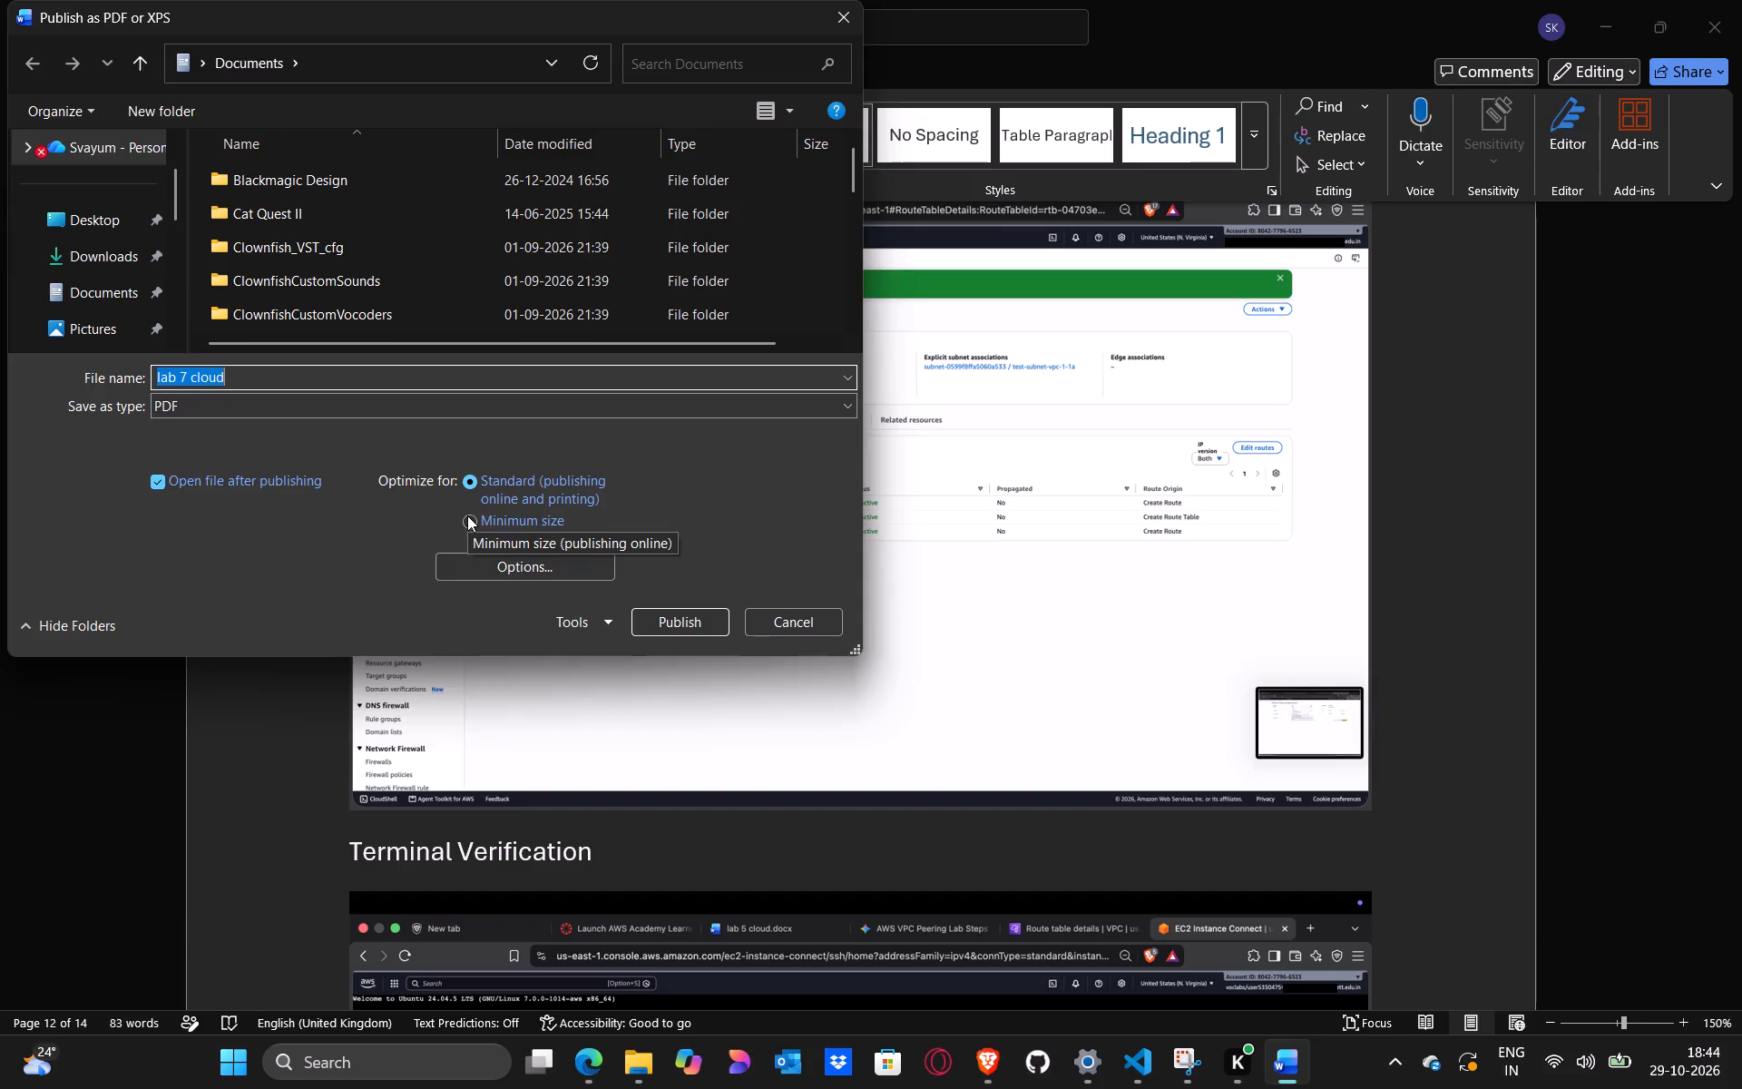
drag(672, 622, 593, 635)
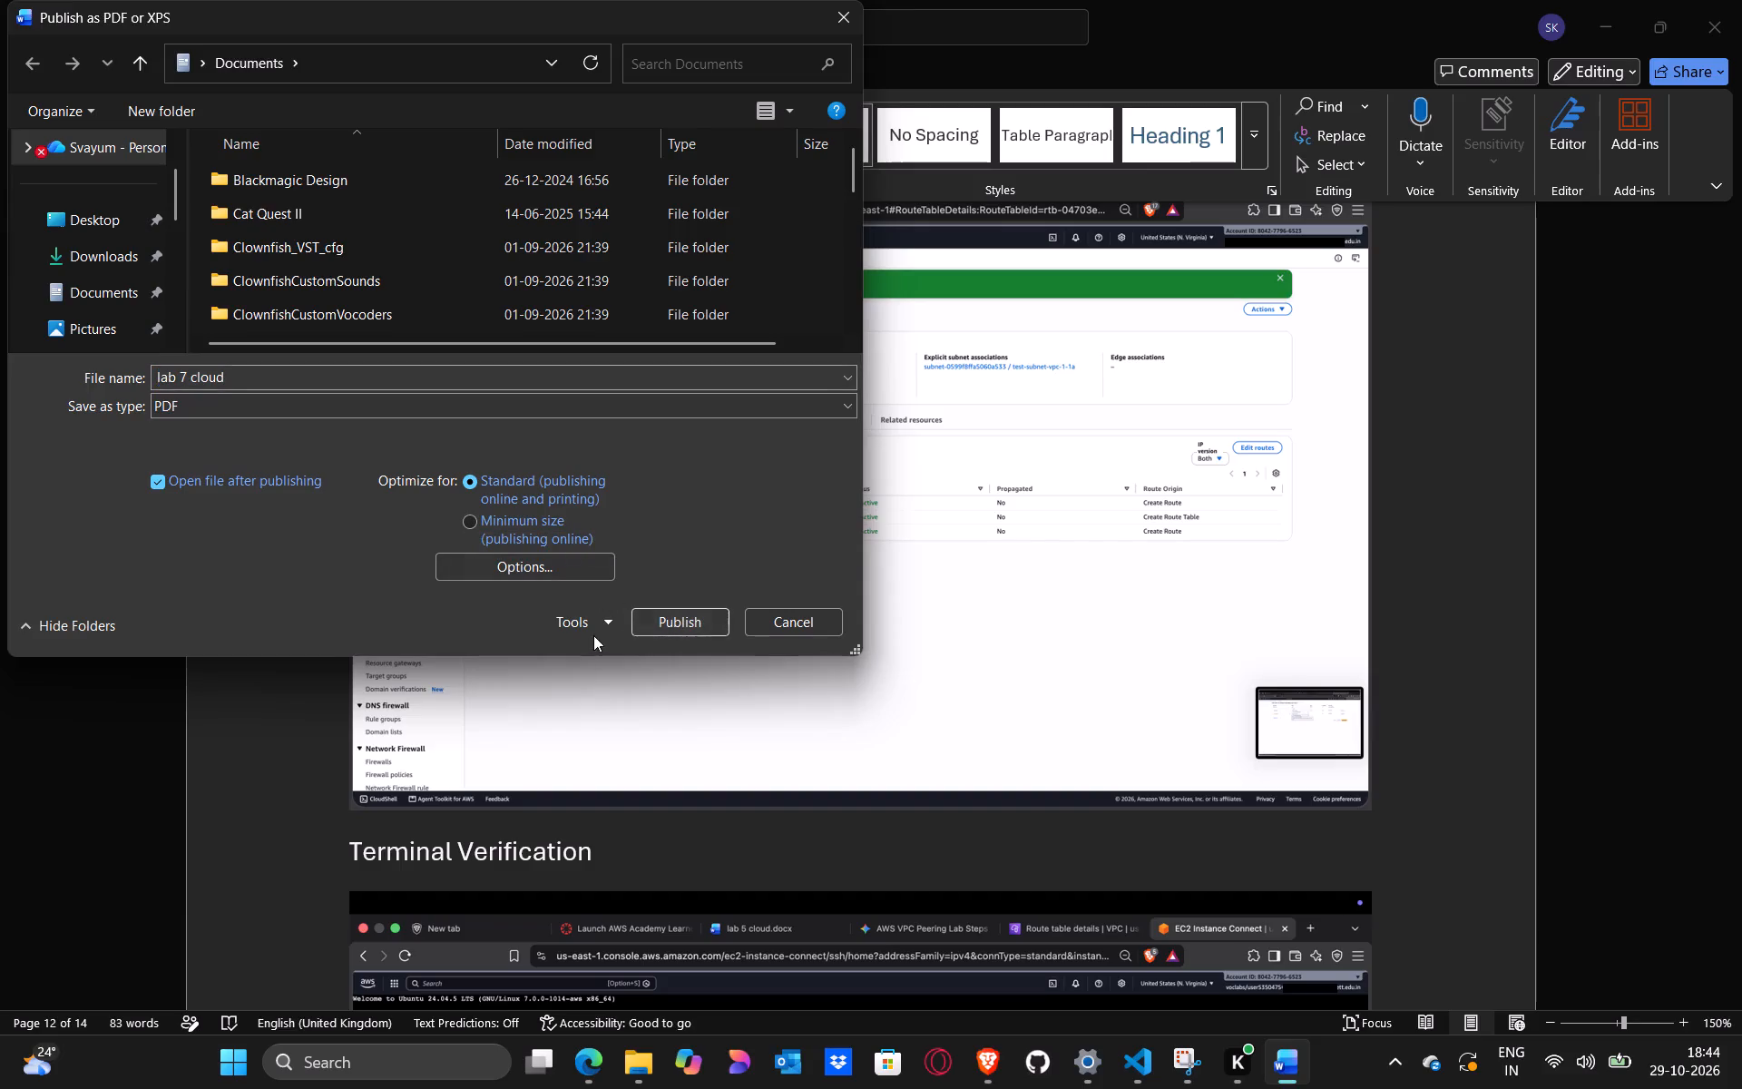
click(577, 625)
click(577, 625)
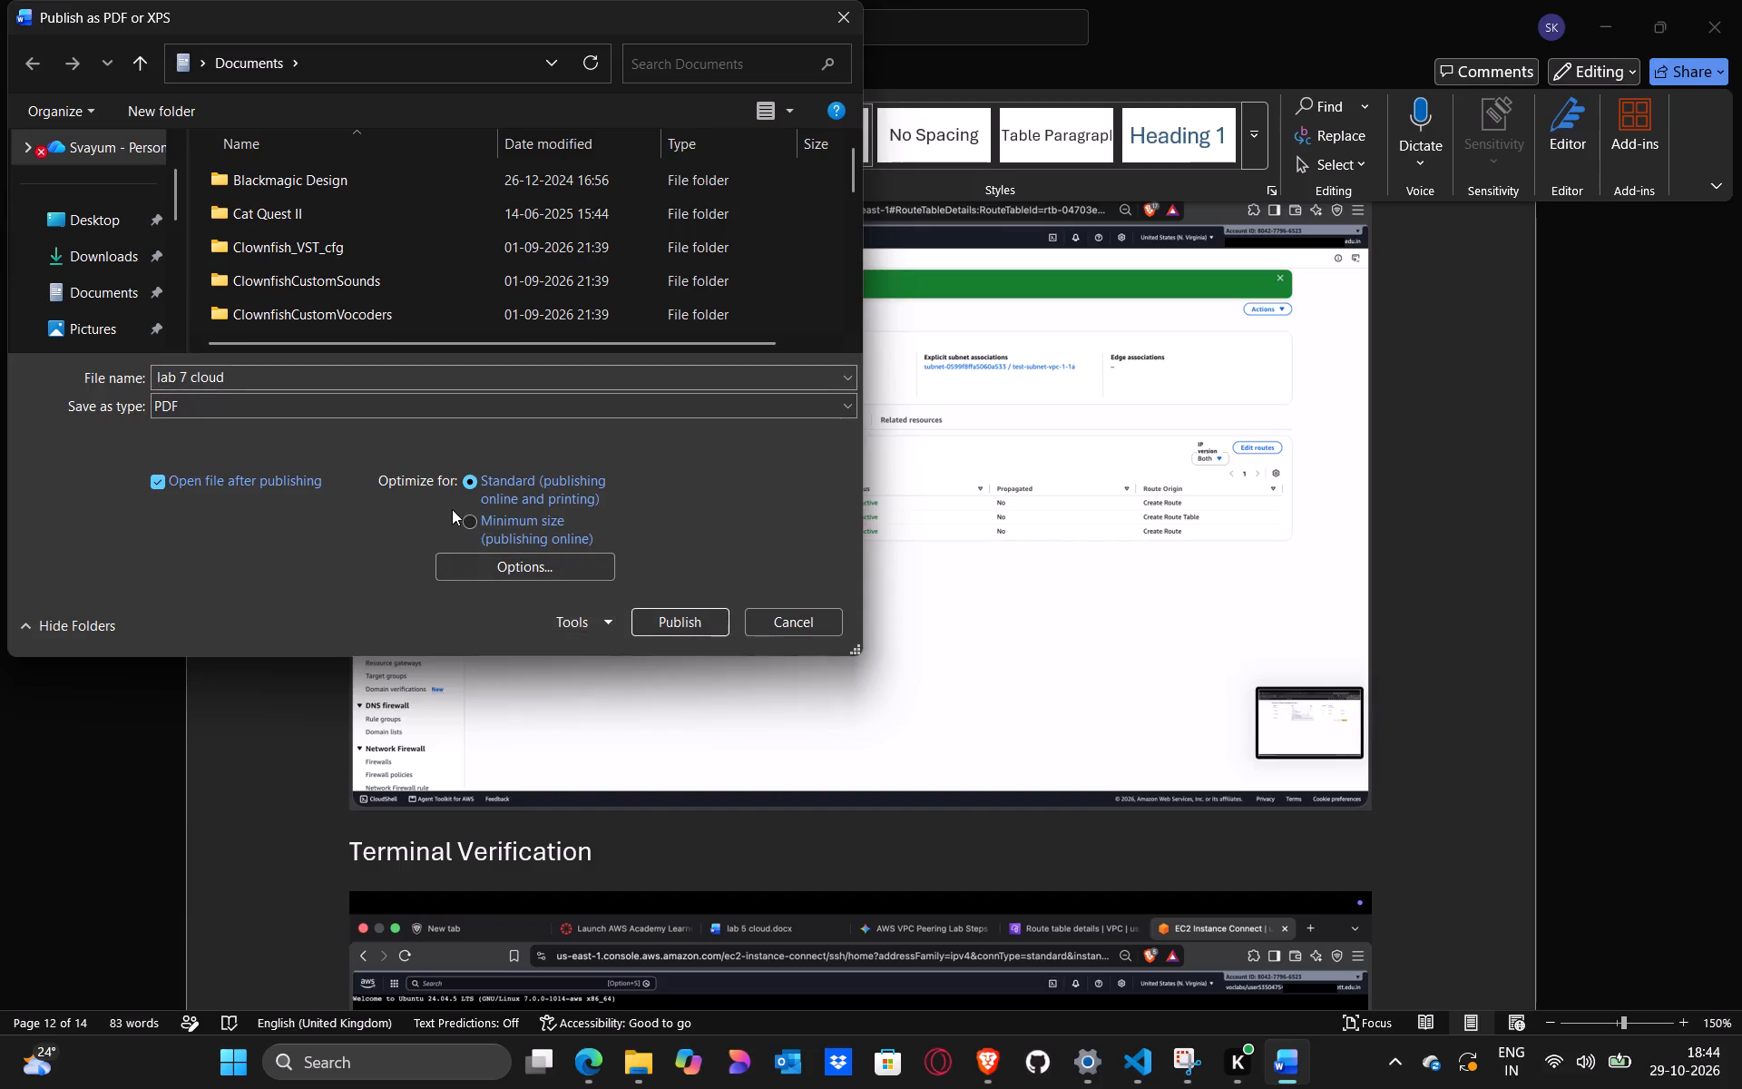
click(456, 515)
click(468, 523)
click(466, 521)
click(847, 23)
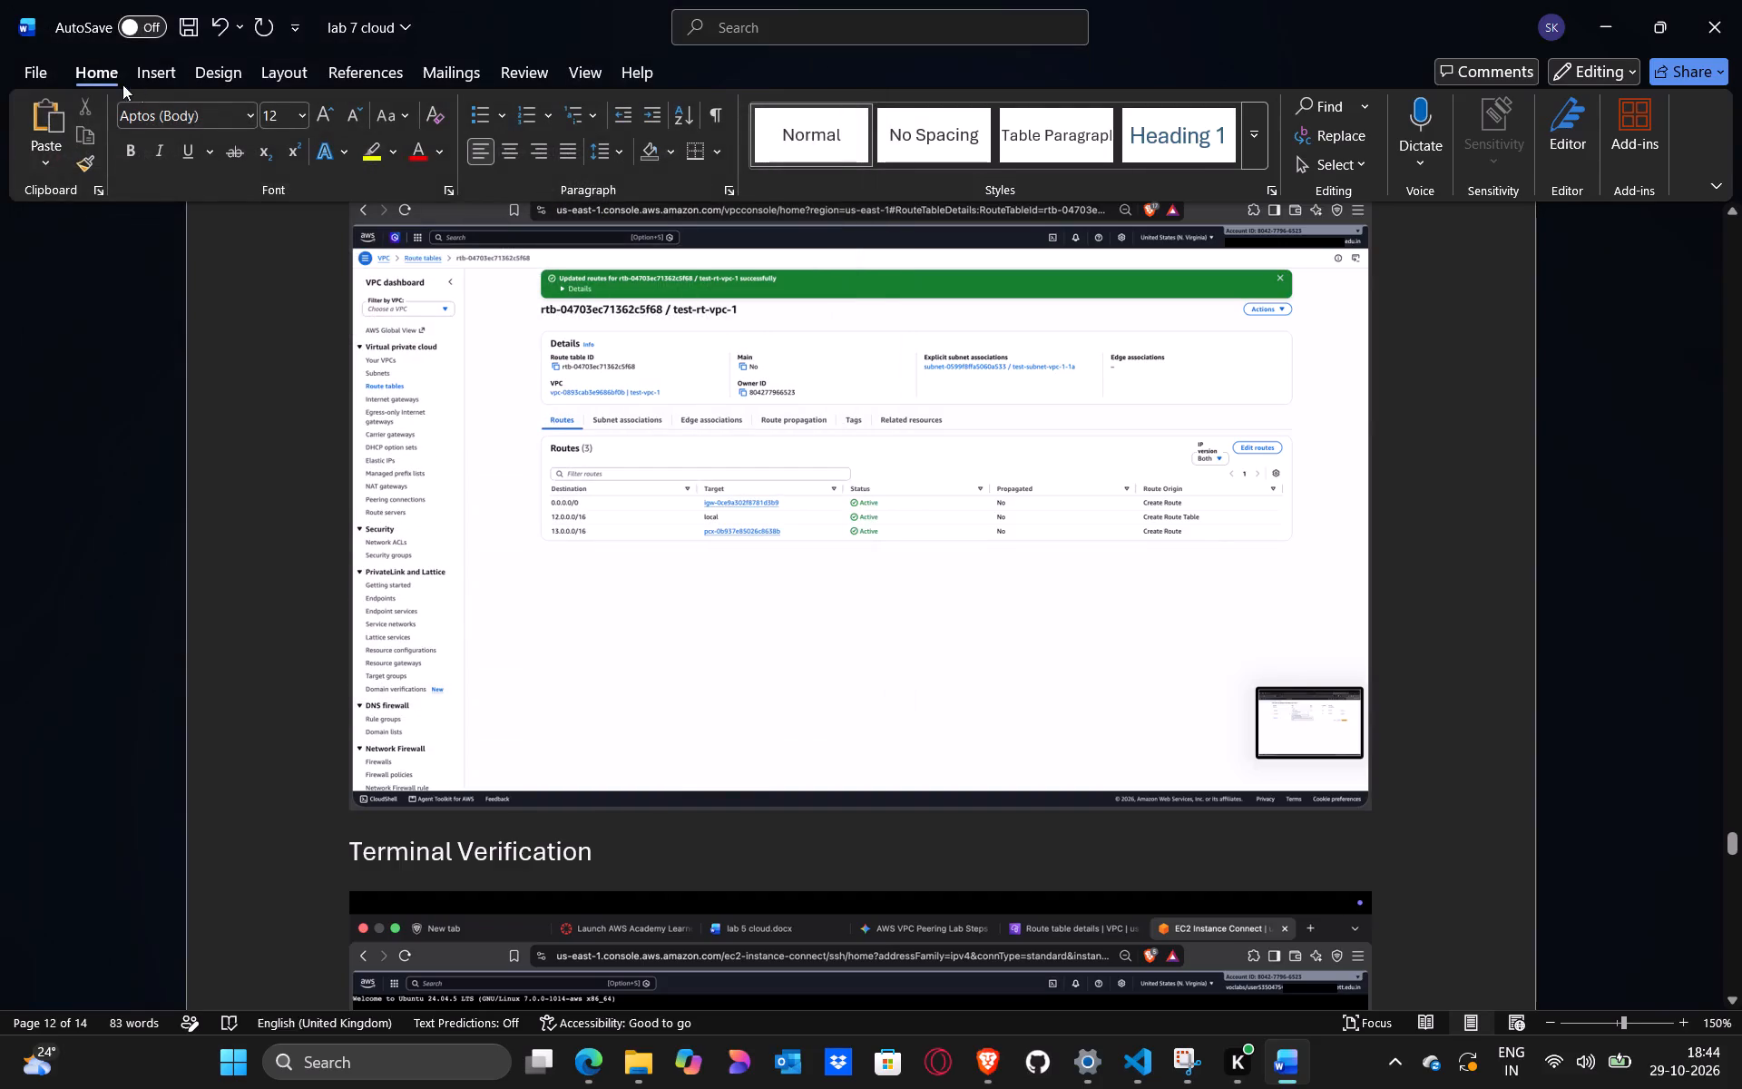
Save the trimmed report as the Word document "lab 7 cloud" in the Downloads folder on this PC.
click(34, 73)
click(57, 412)
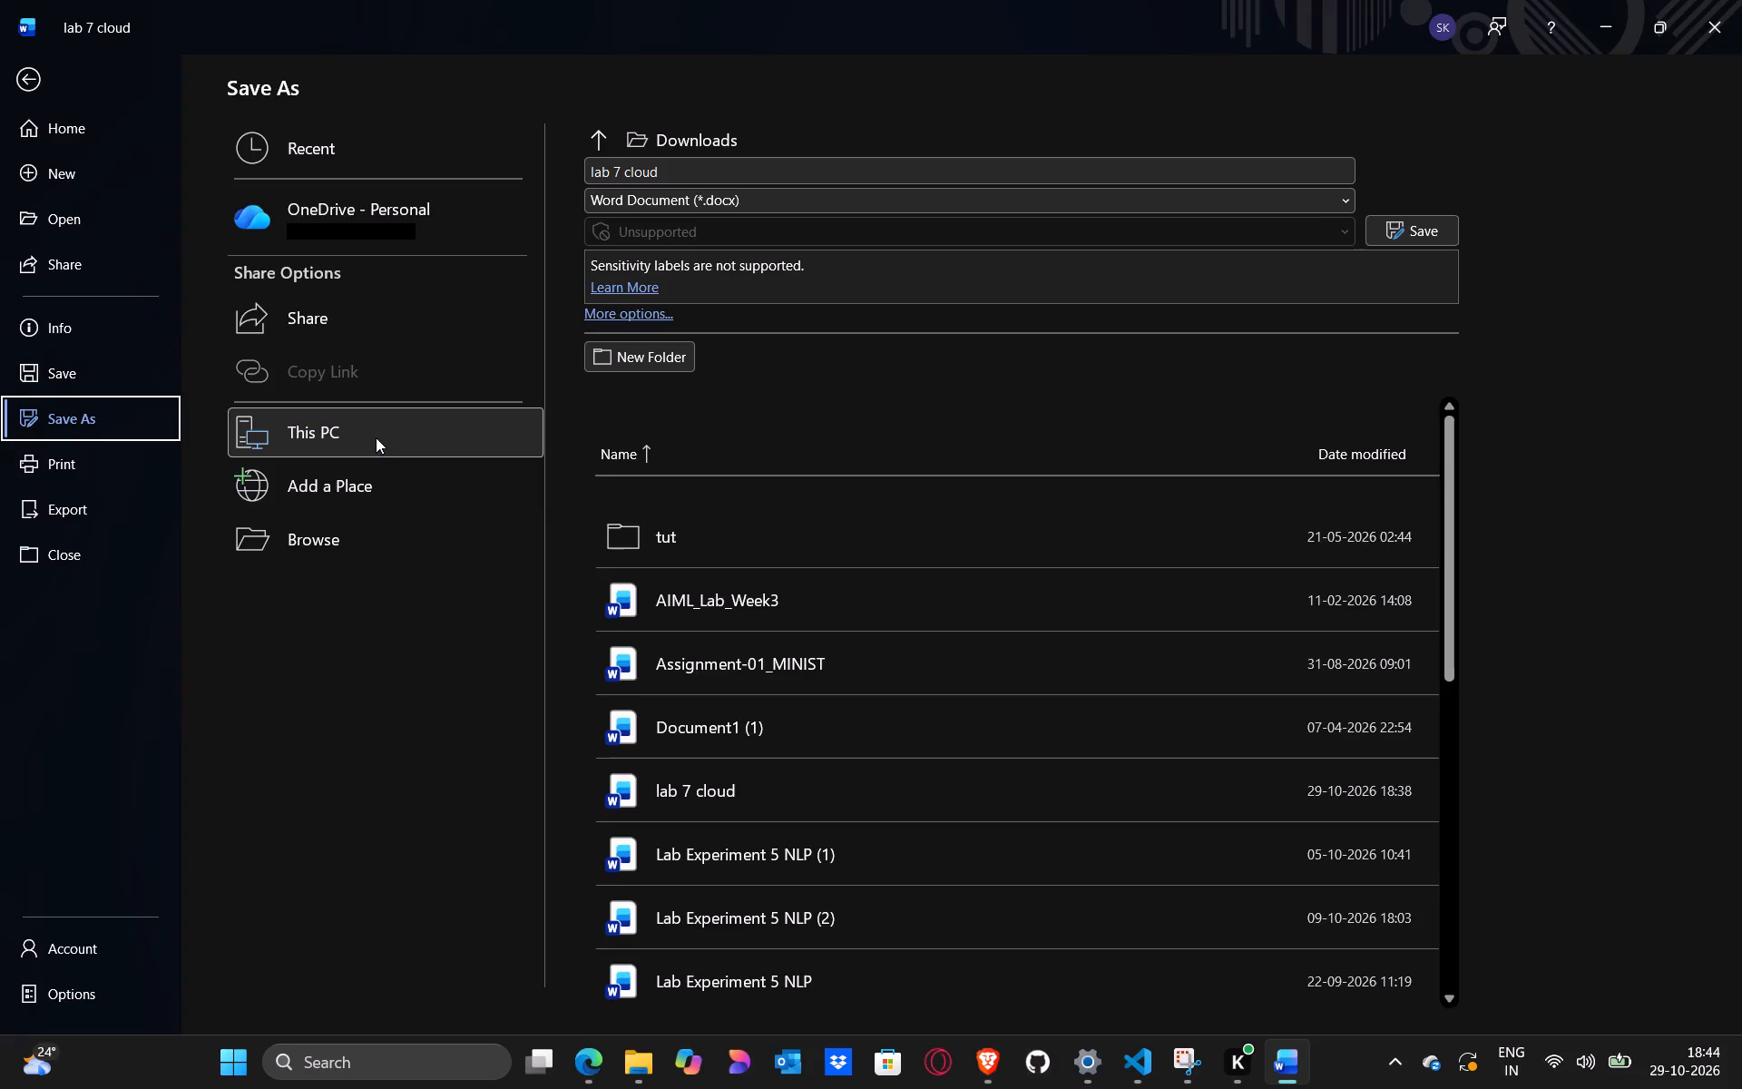
drag(373, 438, 437, 436)
click(437, 436)
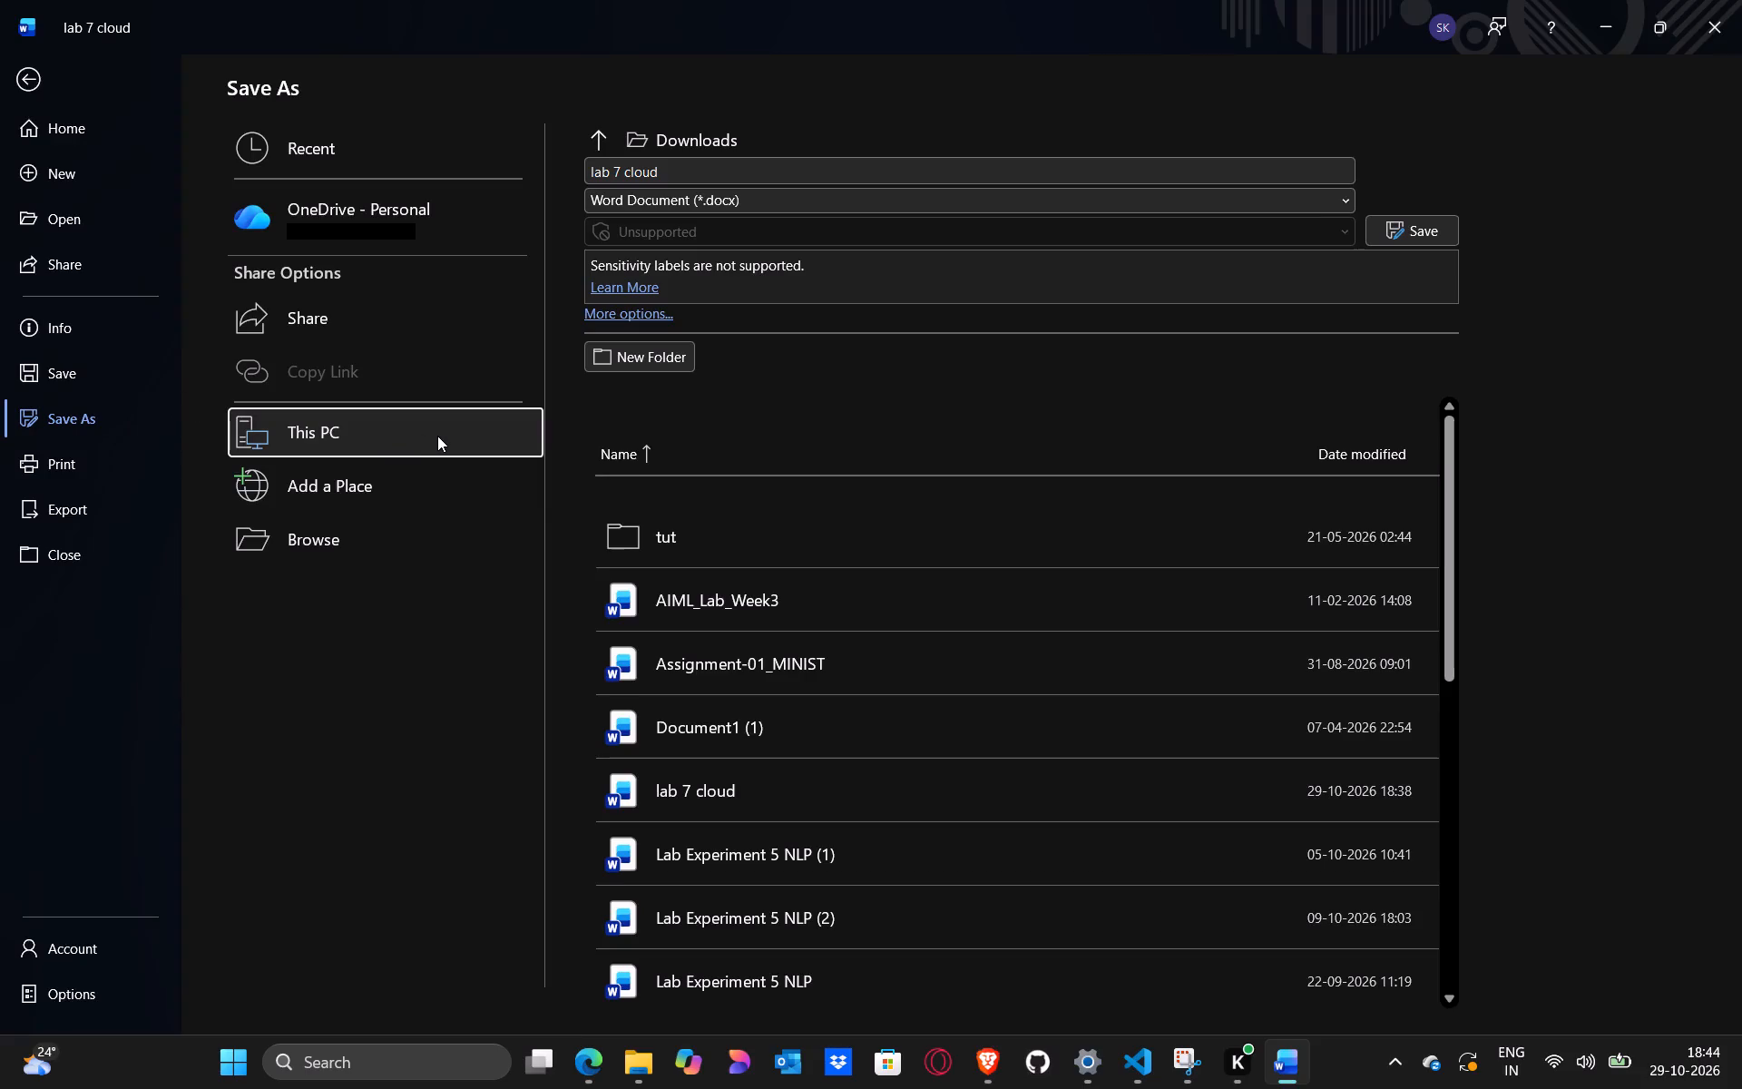
click(1412, 234)
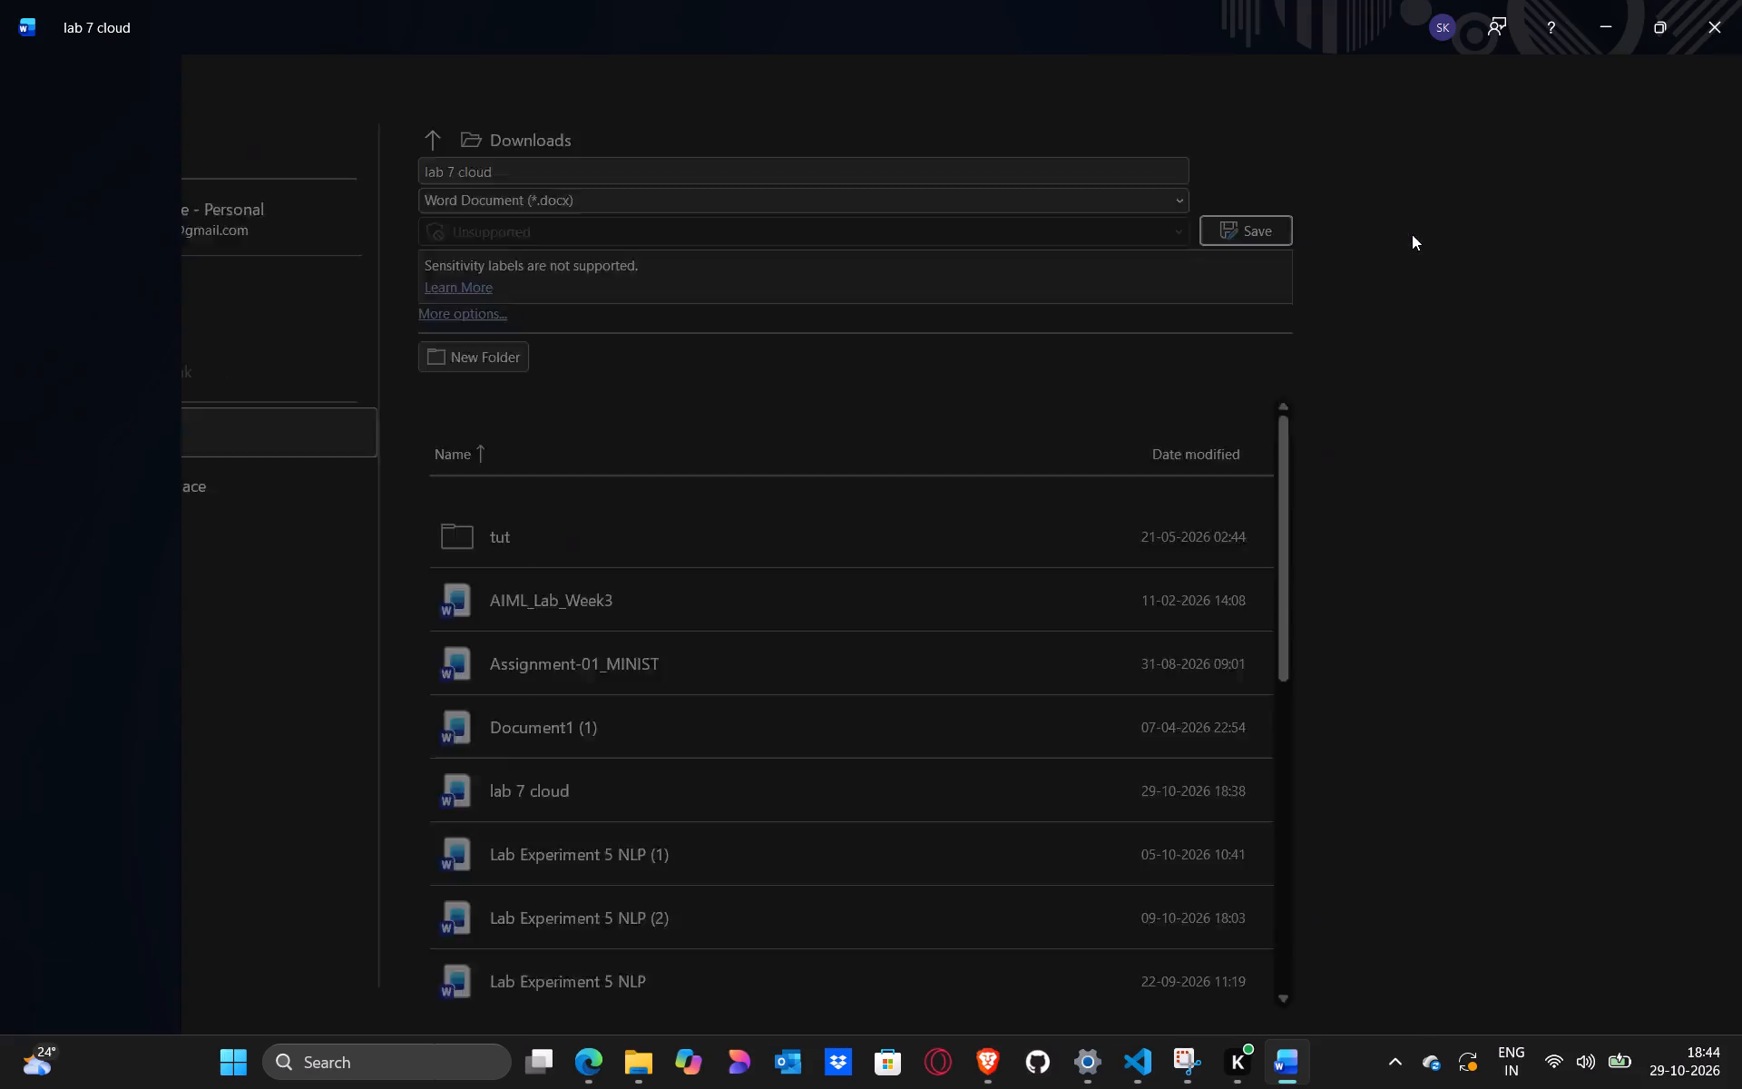
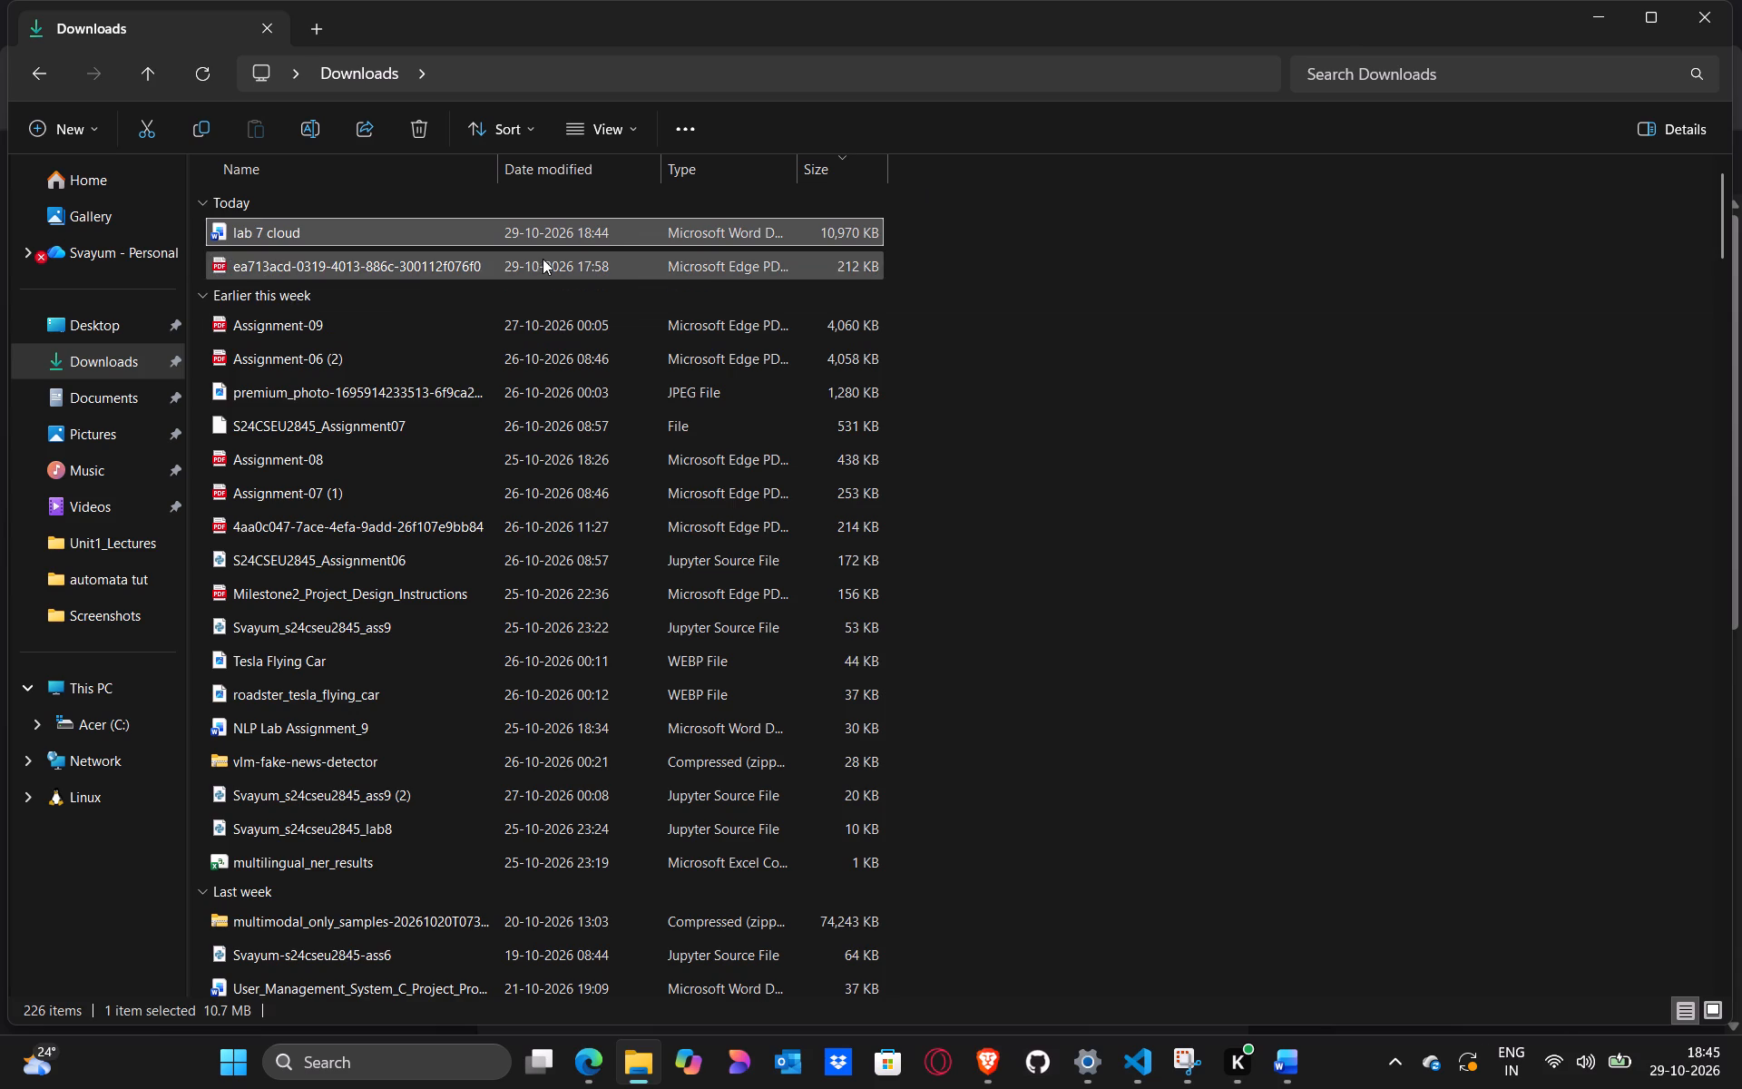
Open the "lab 7 cloud" Word document from Downloads and look back through its pages up to the Create the Two VPCs section.
double_click(524, 240)
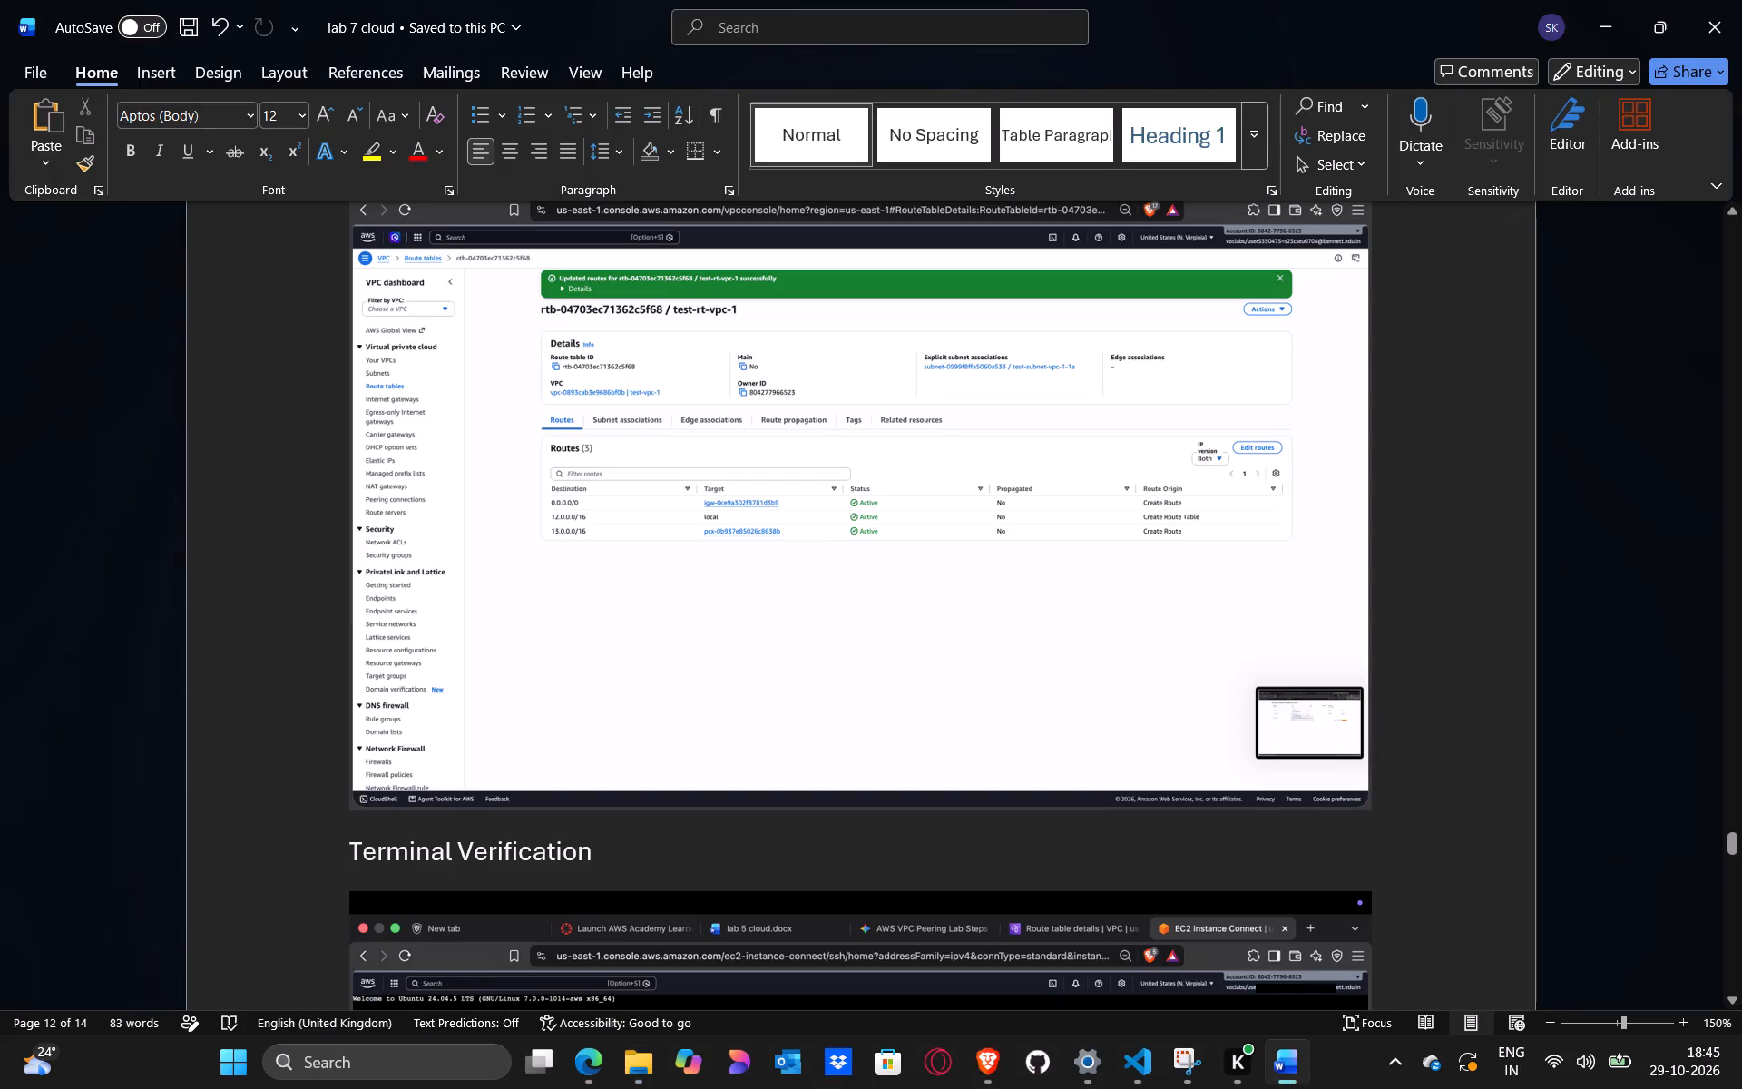
scroll(760, 585, up, 20)
scroll(760, 585, up, 5)
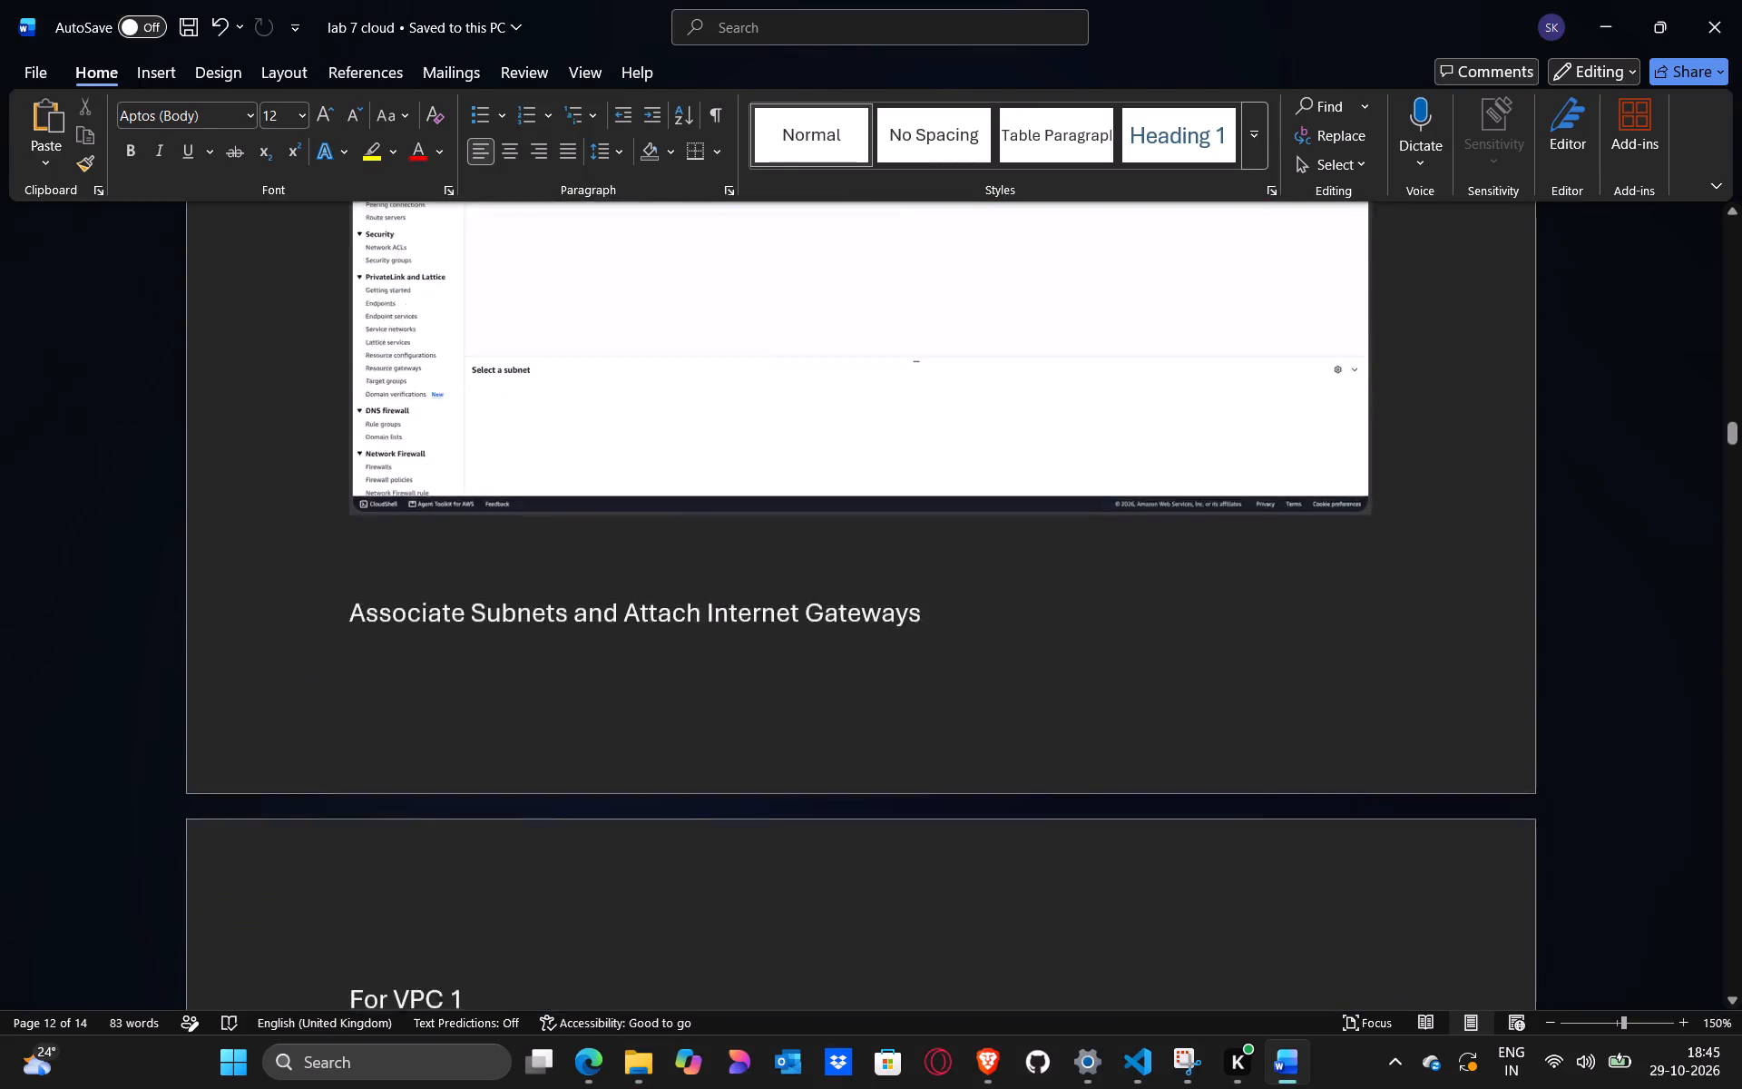
scroll(760, 585, up, 4)
scroll(760, 585, down, 9)
scroll(760, 585, up, 3)
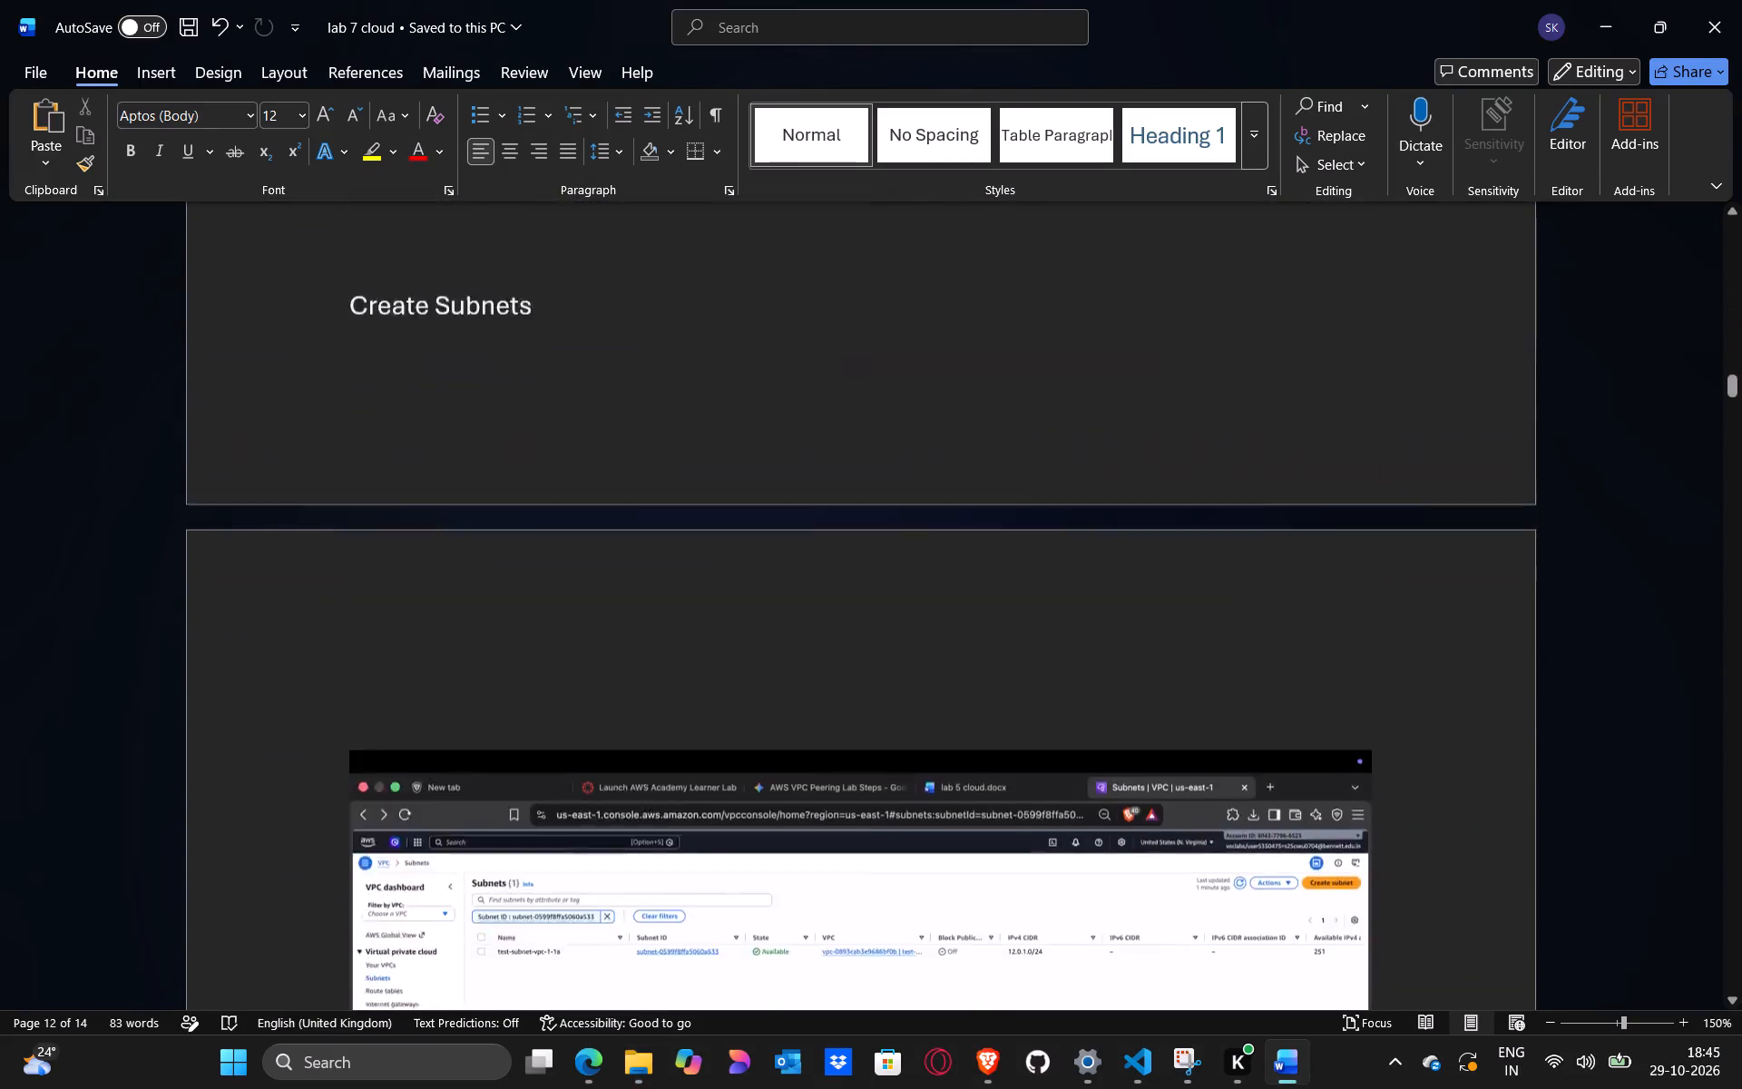
scroll(760, 585, up, 4)
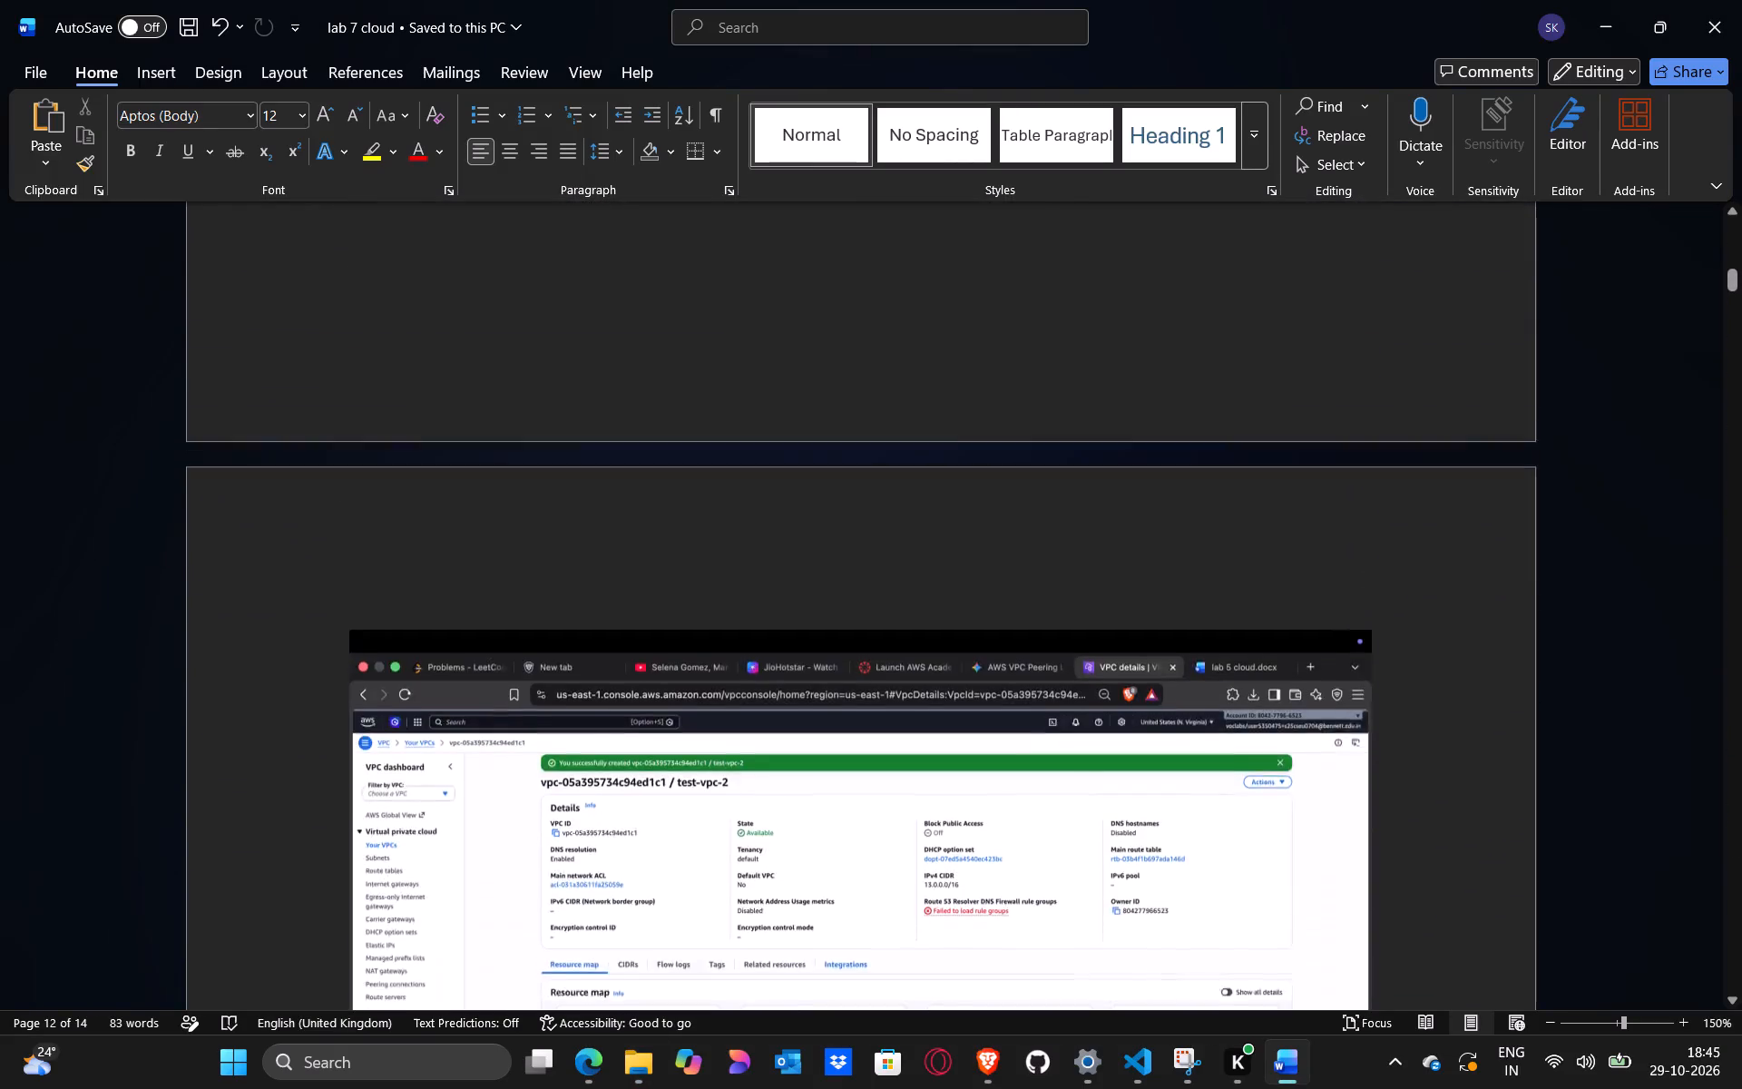
scroll(760, 585, up, 1)
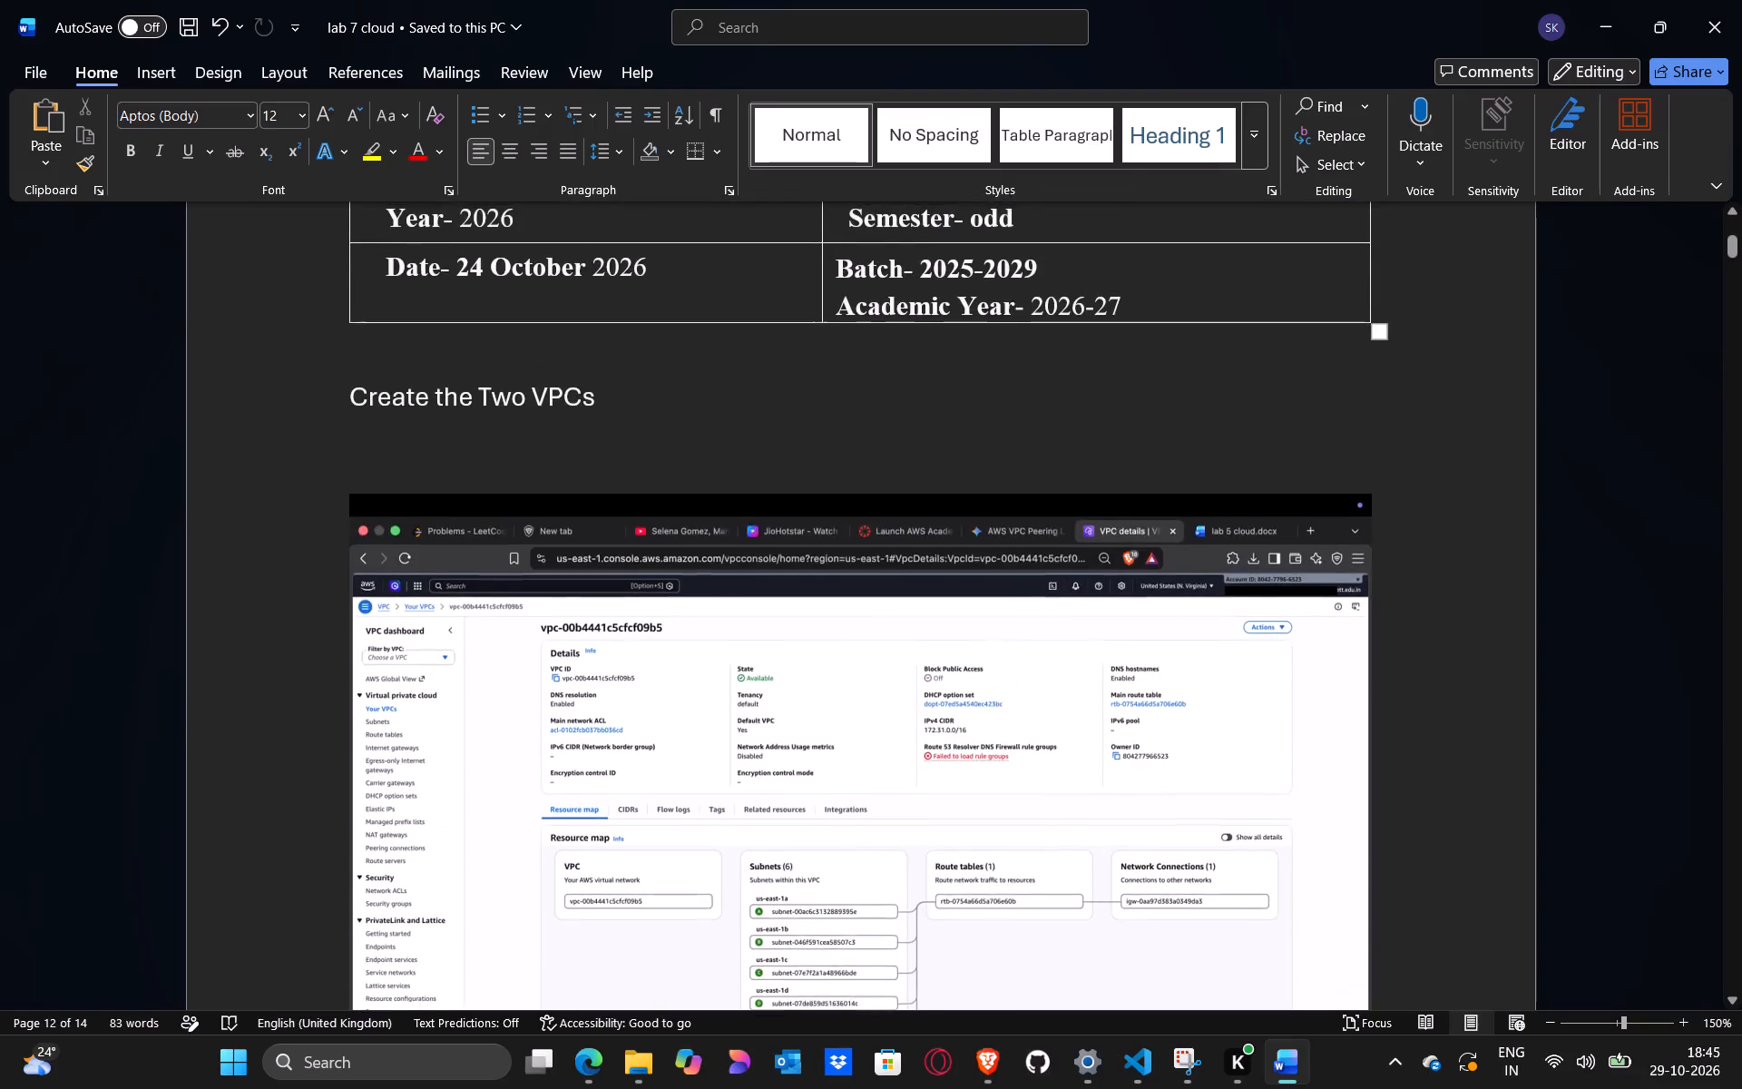
scroll(760, 585, up, 1)
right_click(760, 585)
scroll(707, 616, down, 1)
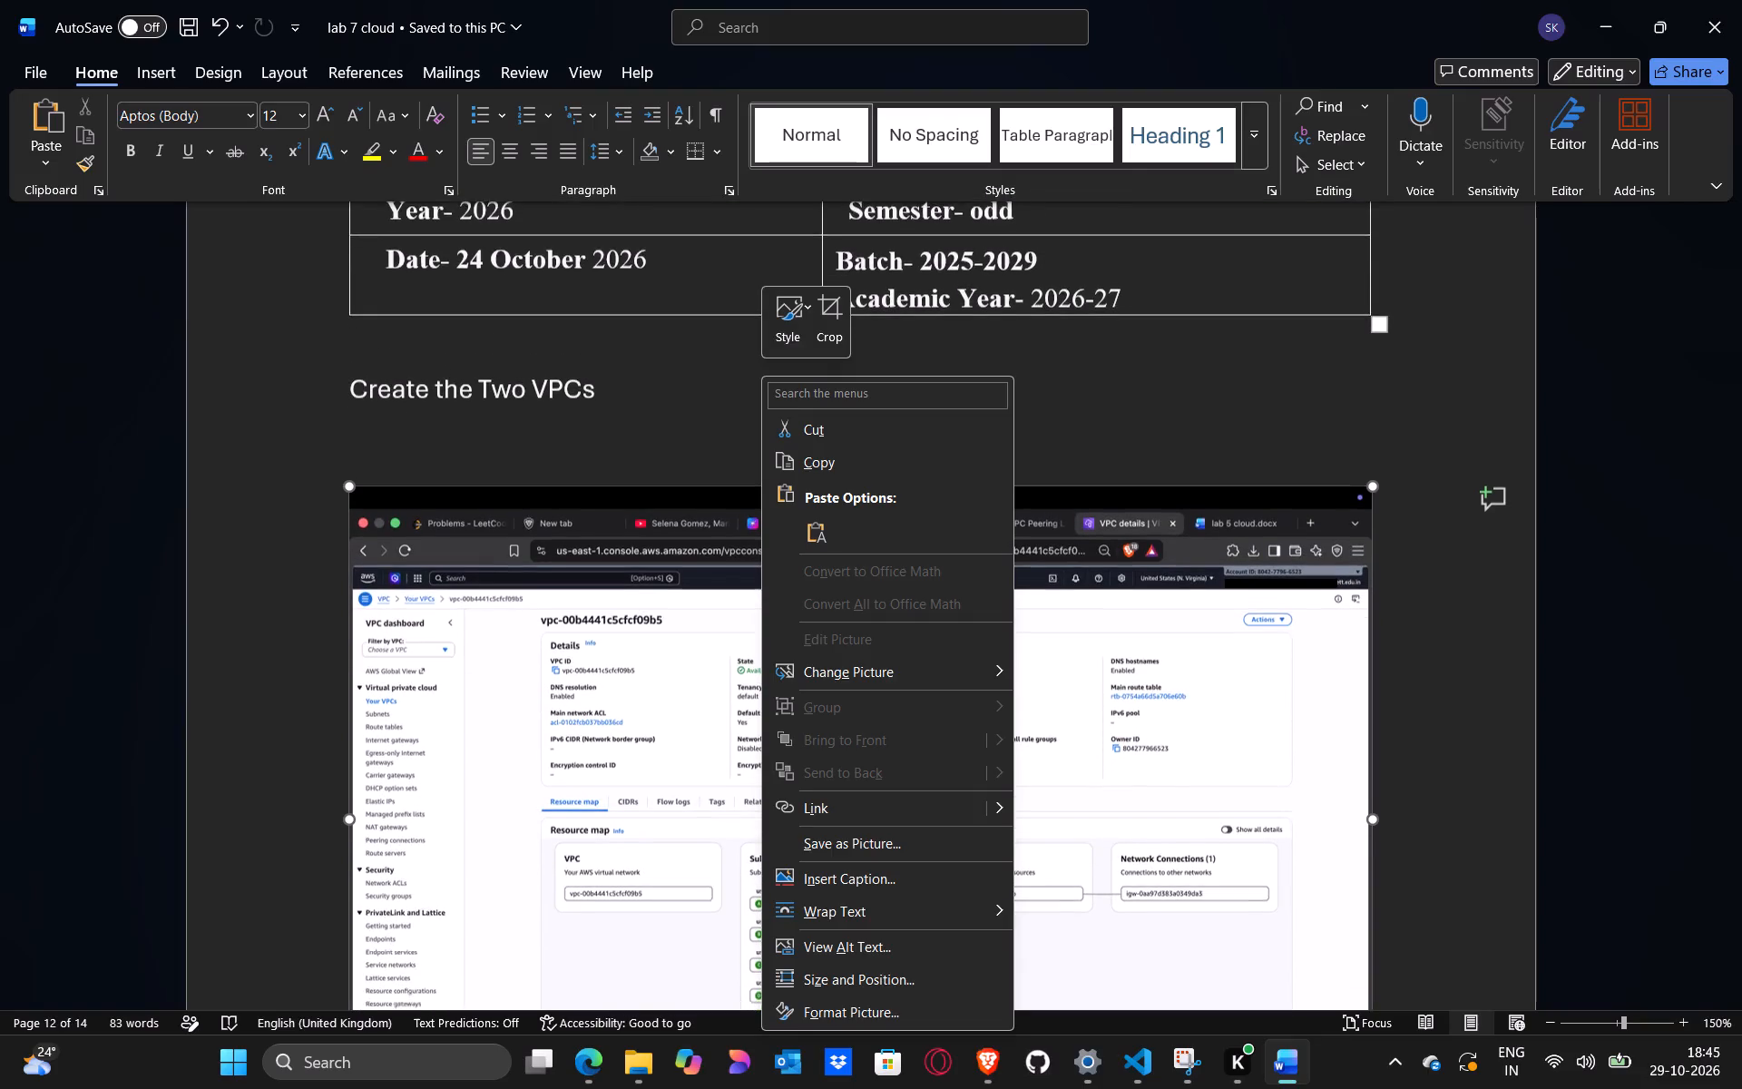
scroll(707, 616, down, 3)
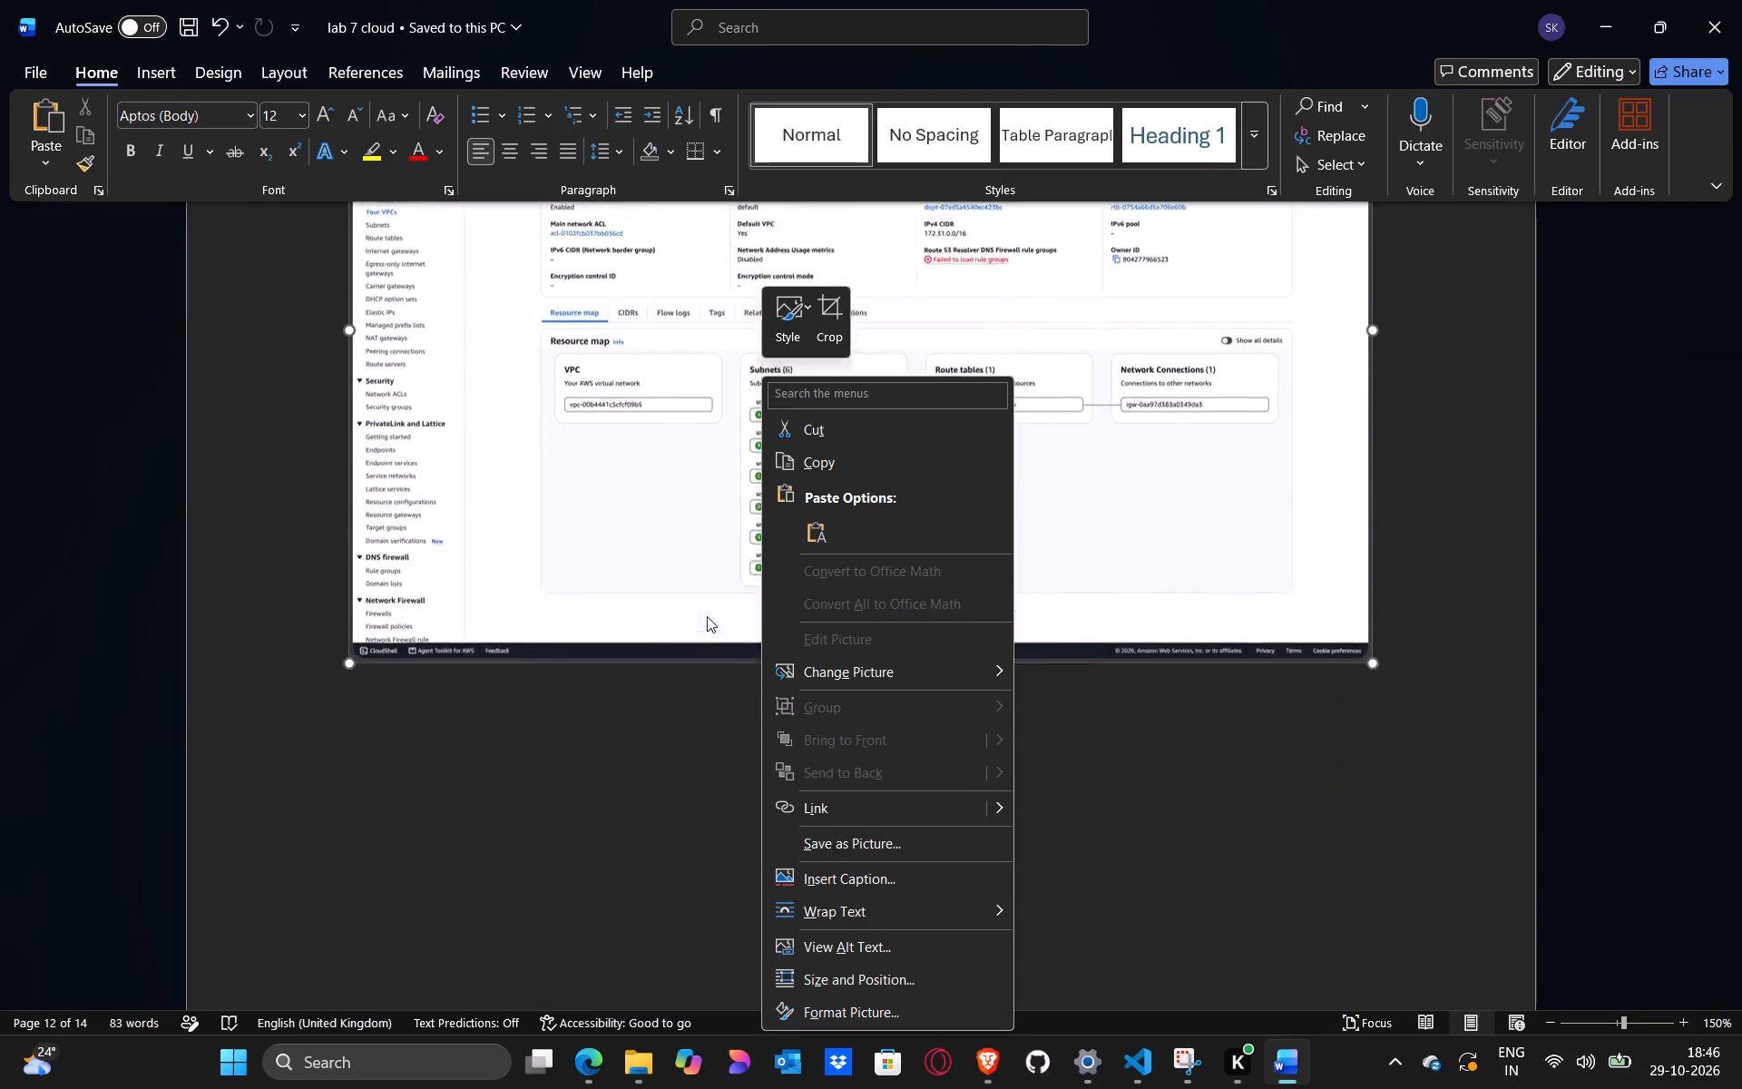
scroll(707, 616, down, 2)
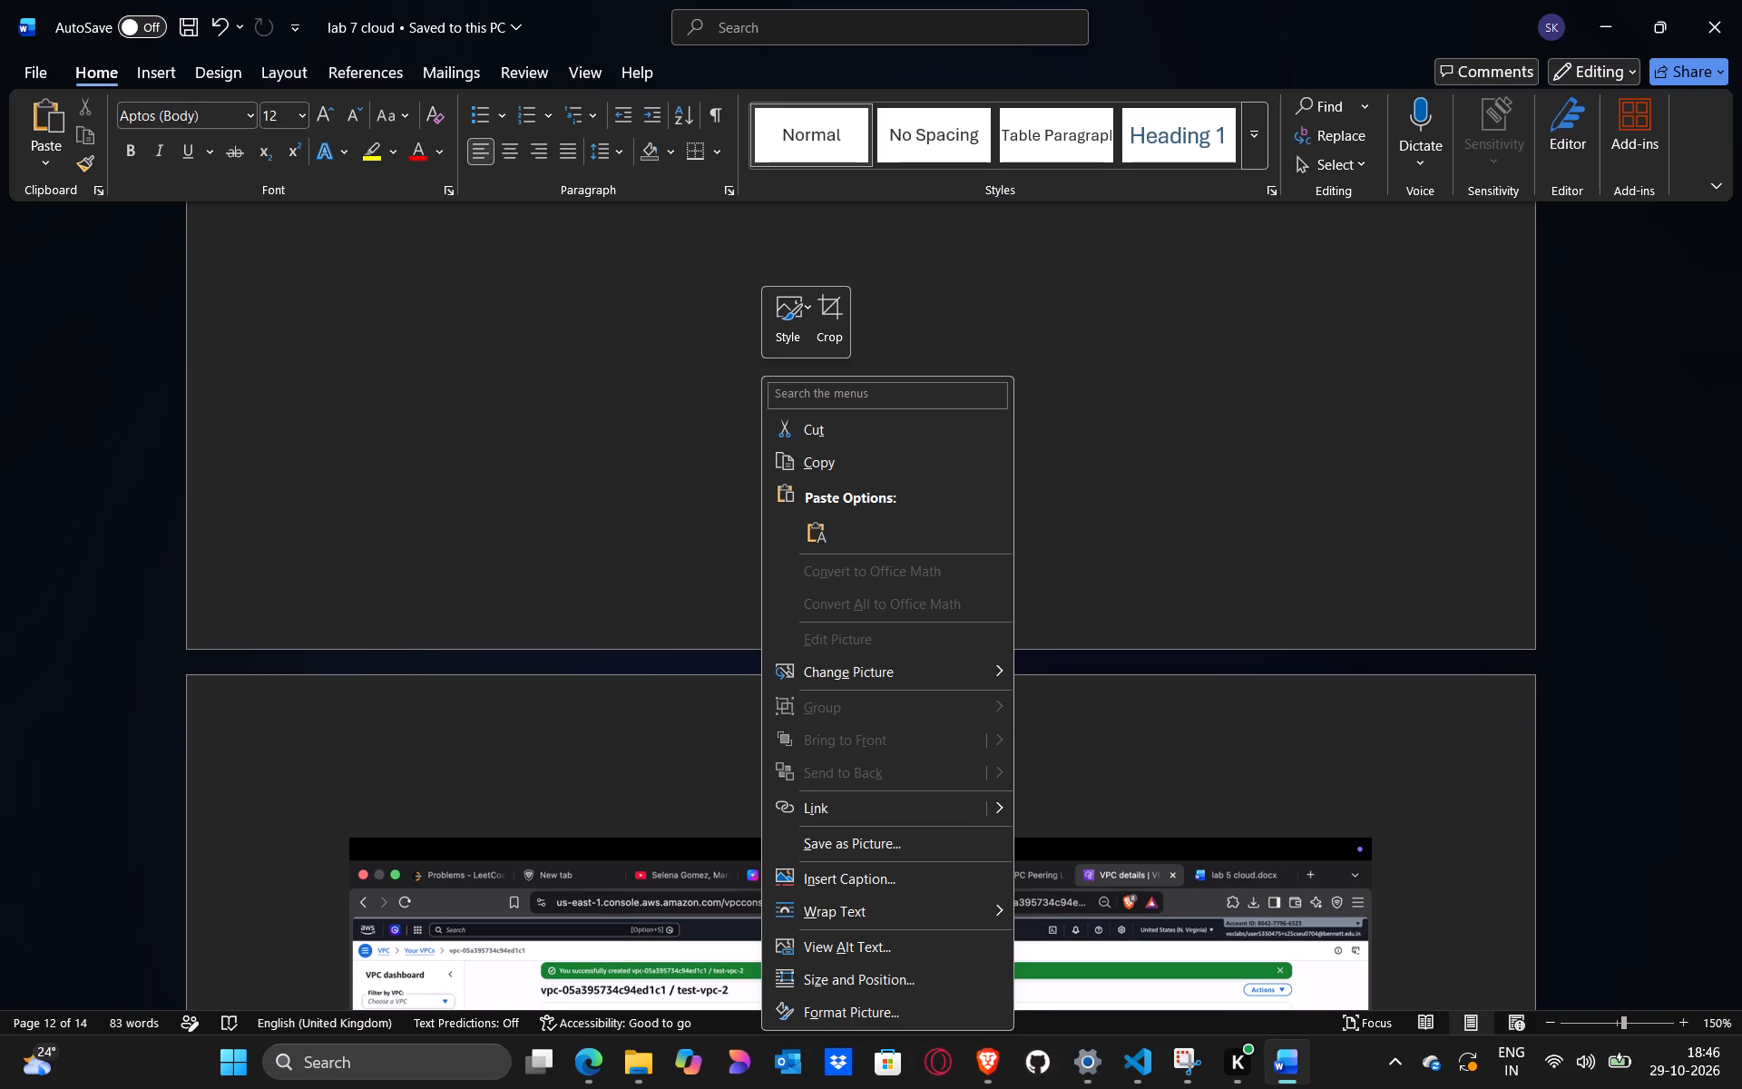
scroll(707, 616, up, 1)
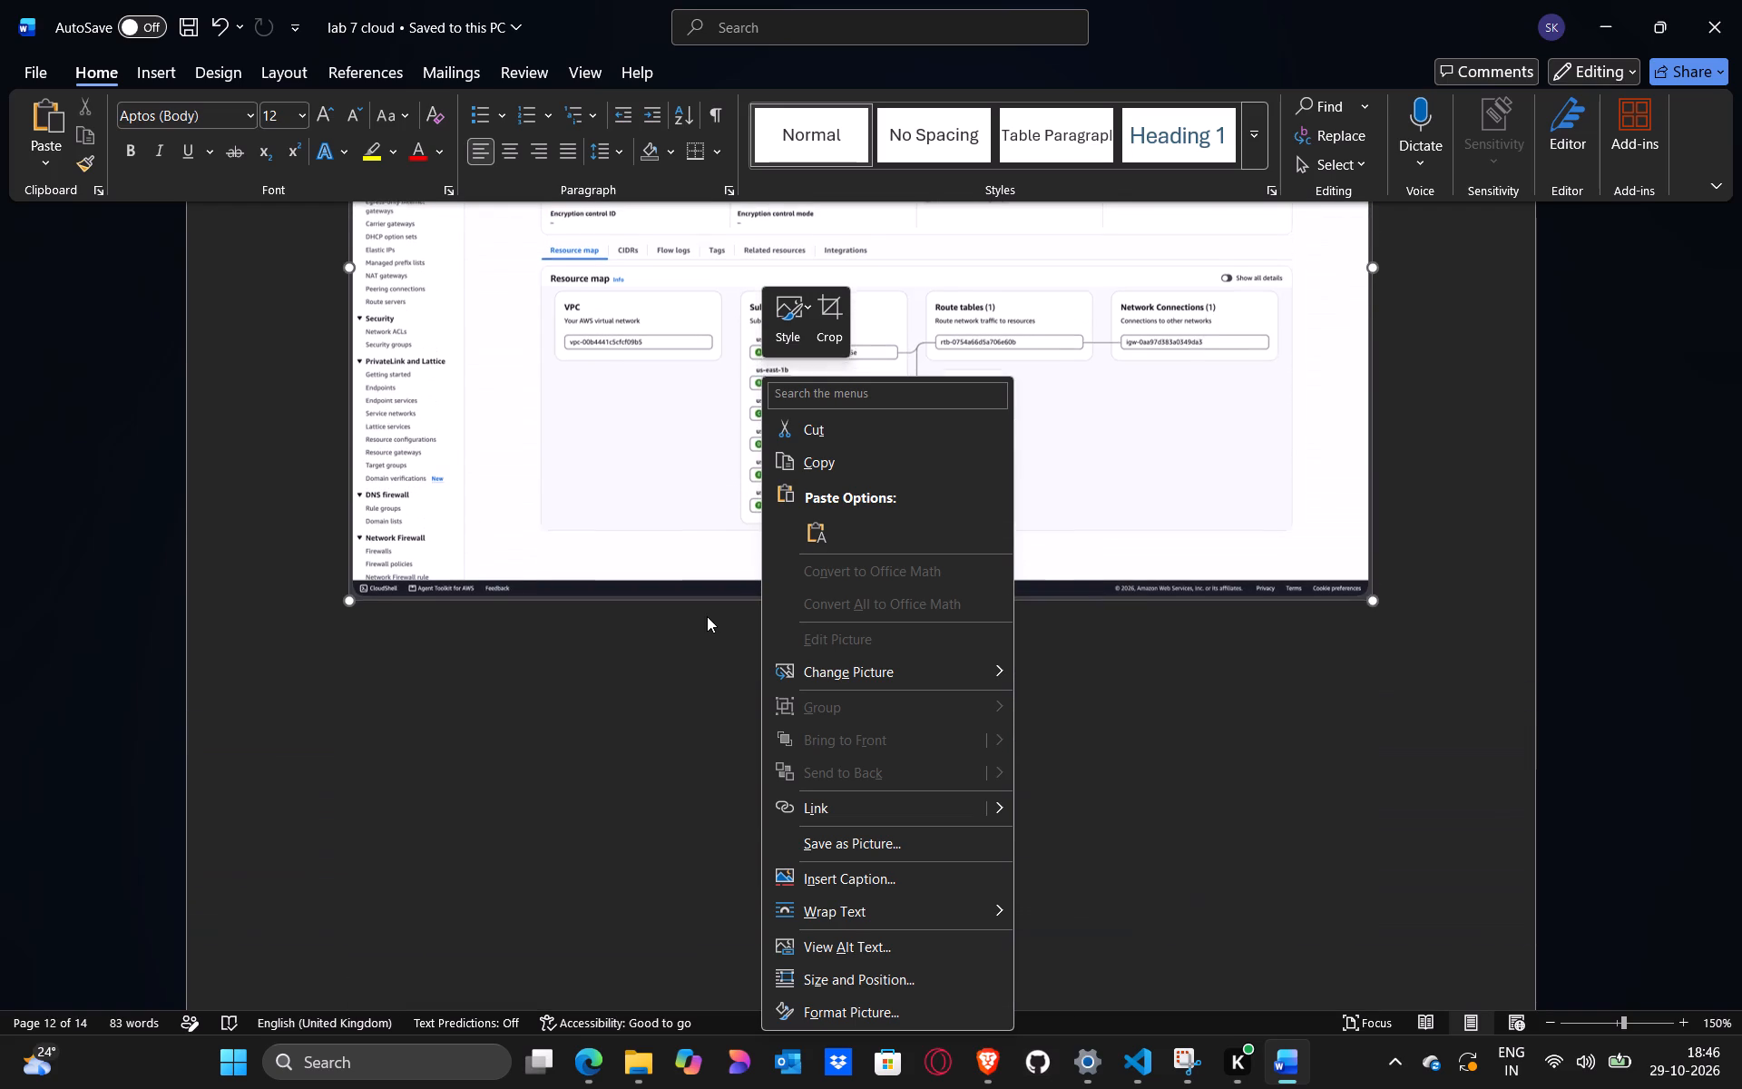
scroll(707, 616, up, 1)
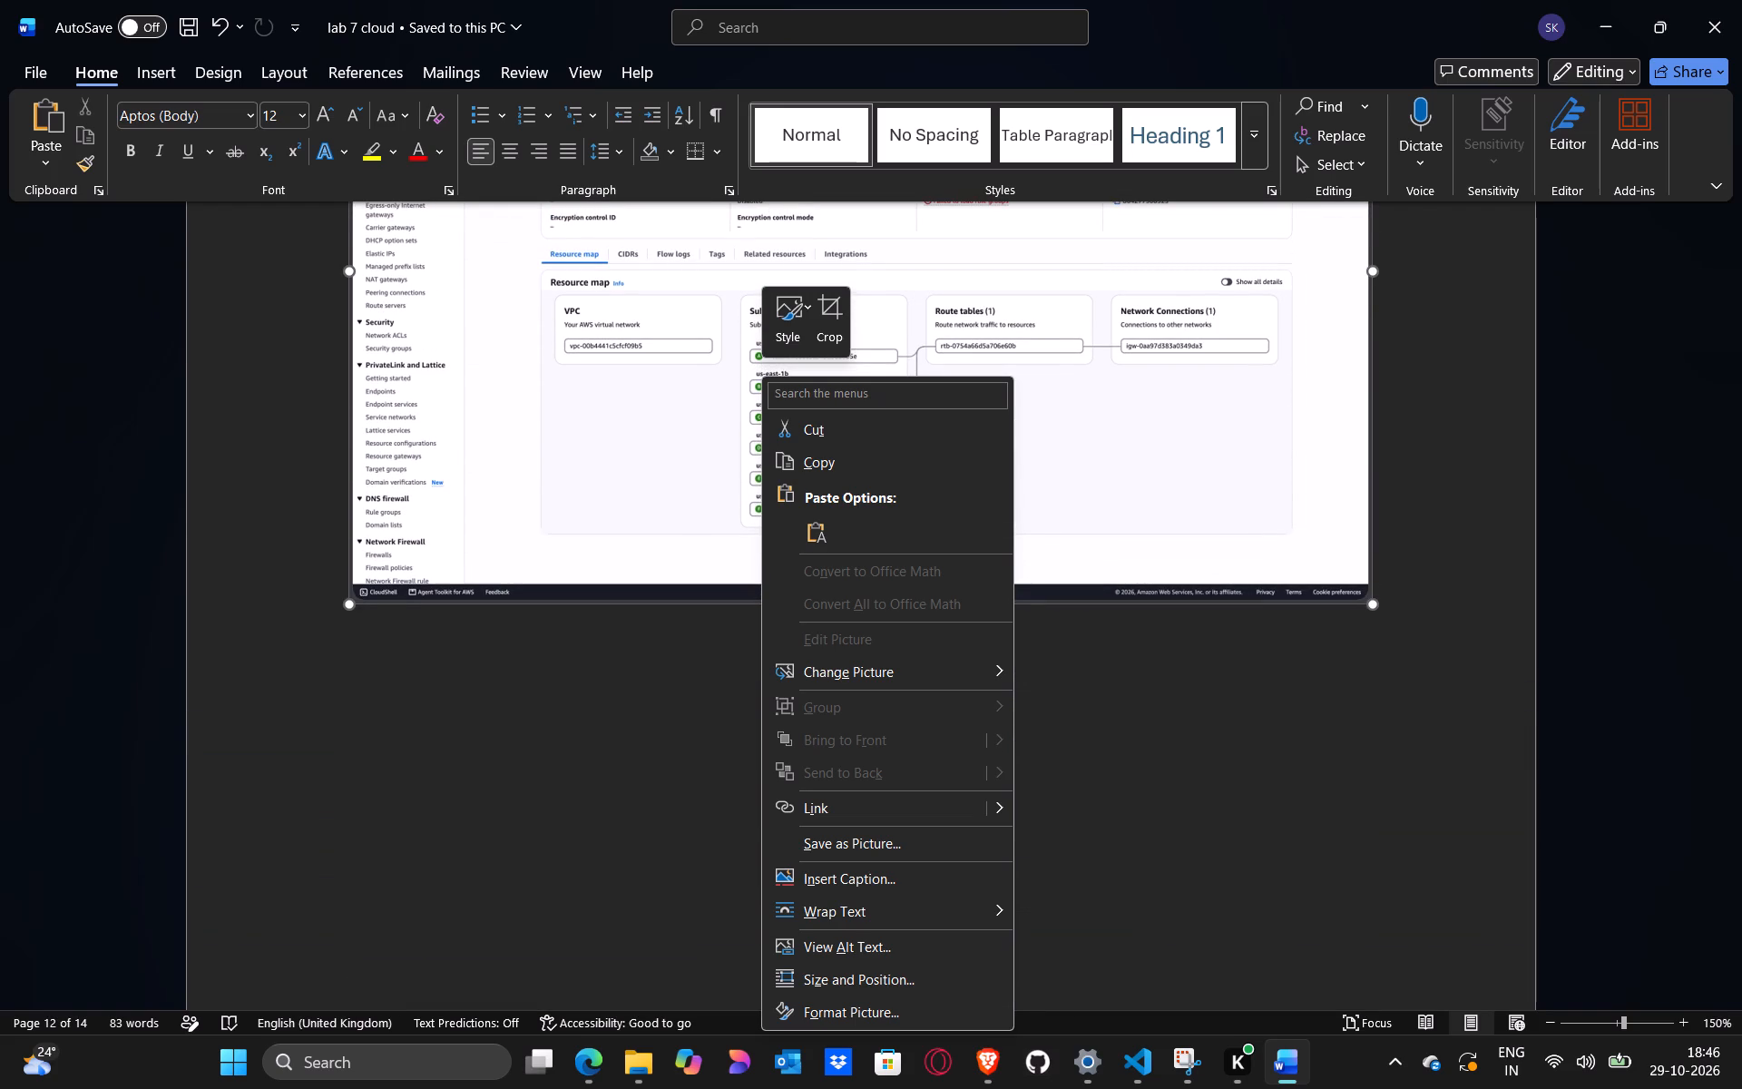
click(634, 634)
Select the entire report and arrange all open document windows.
key(ctrl+a)
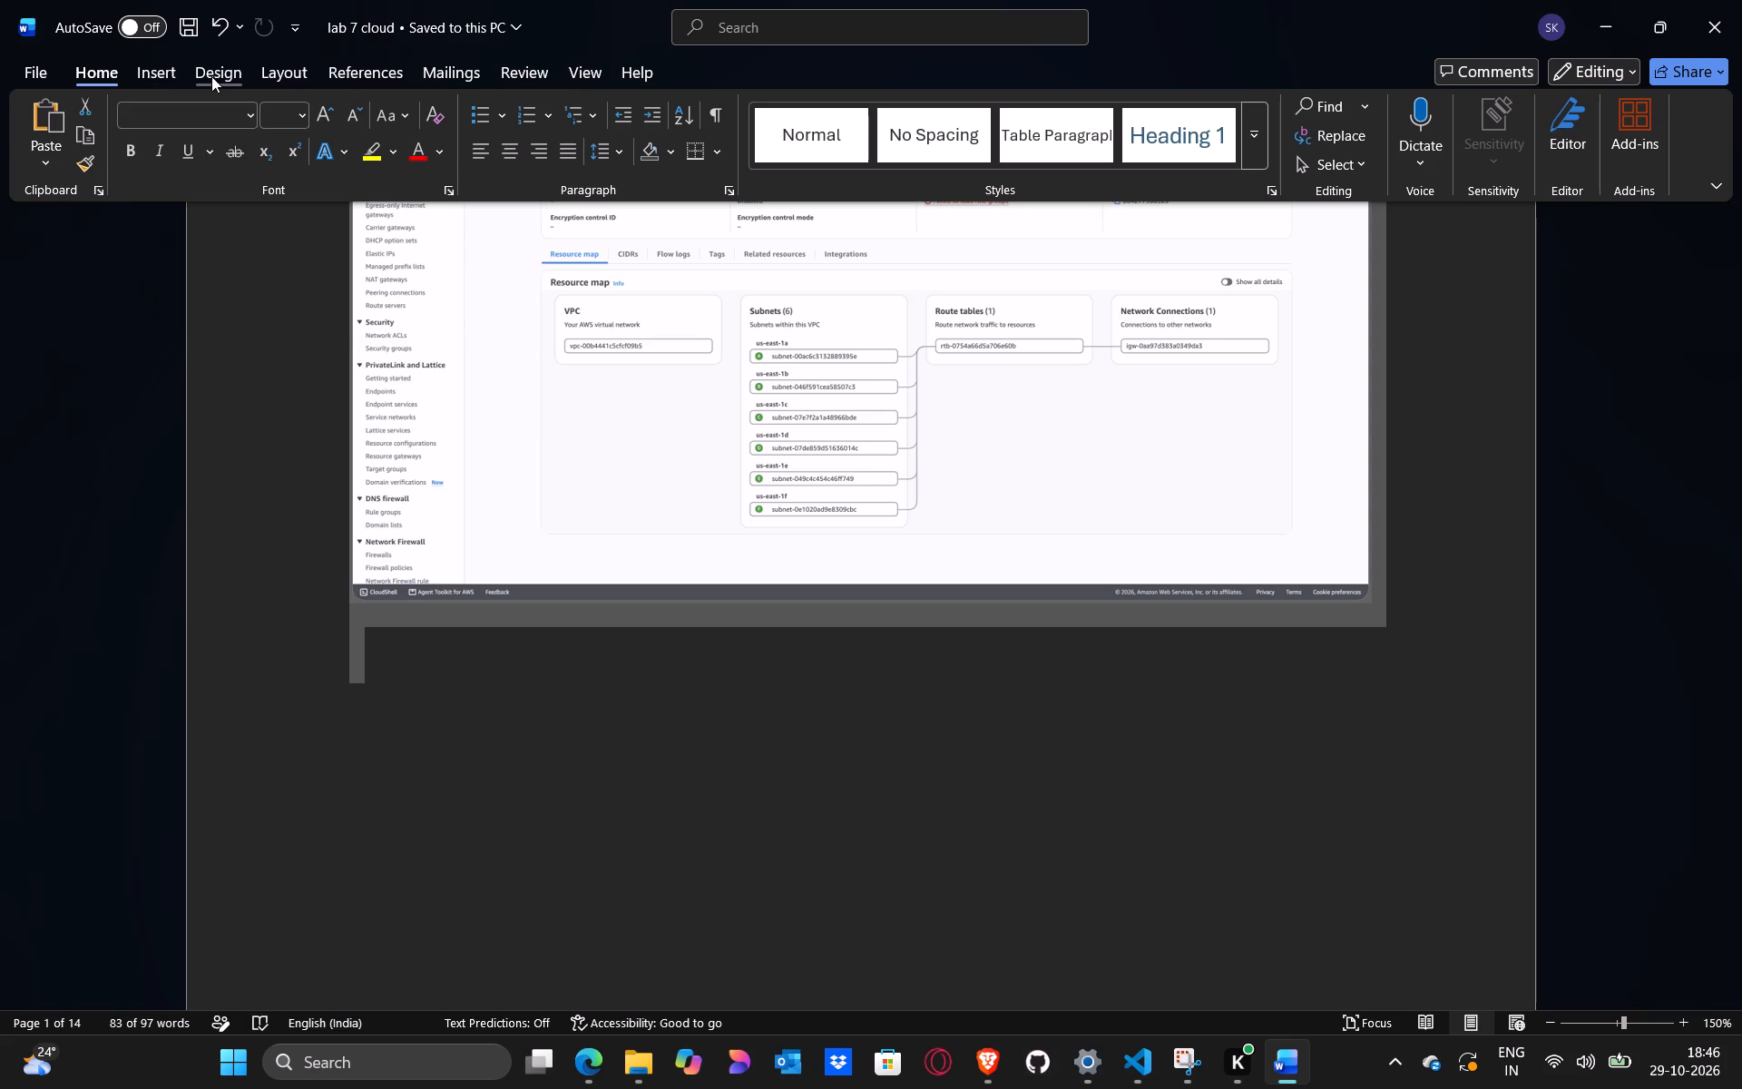
click(281, 76)
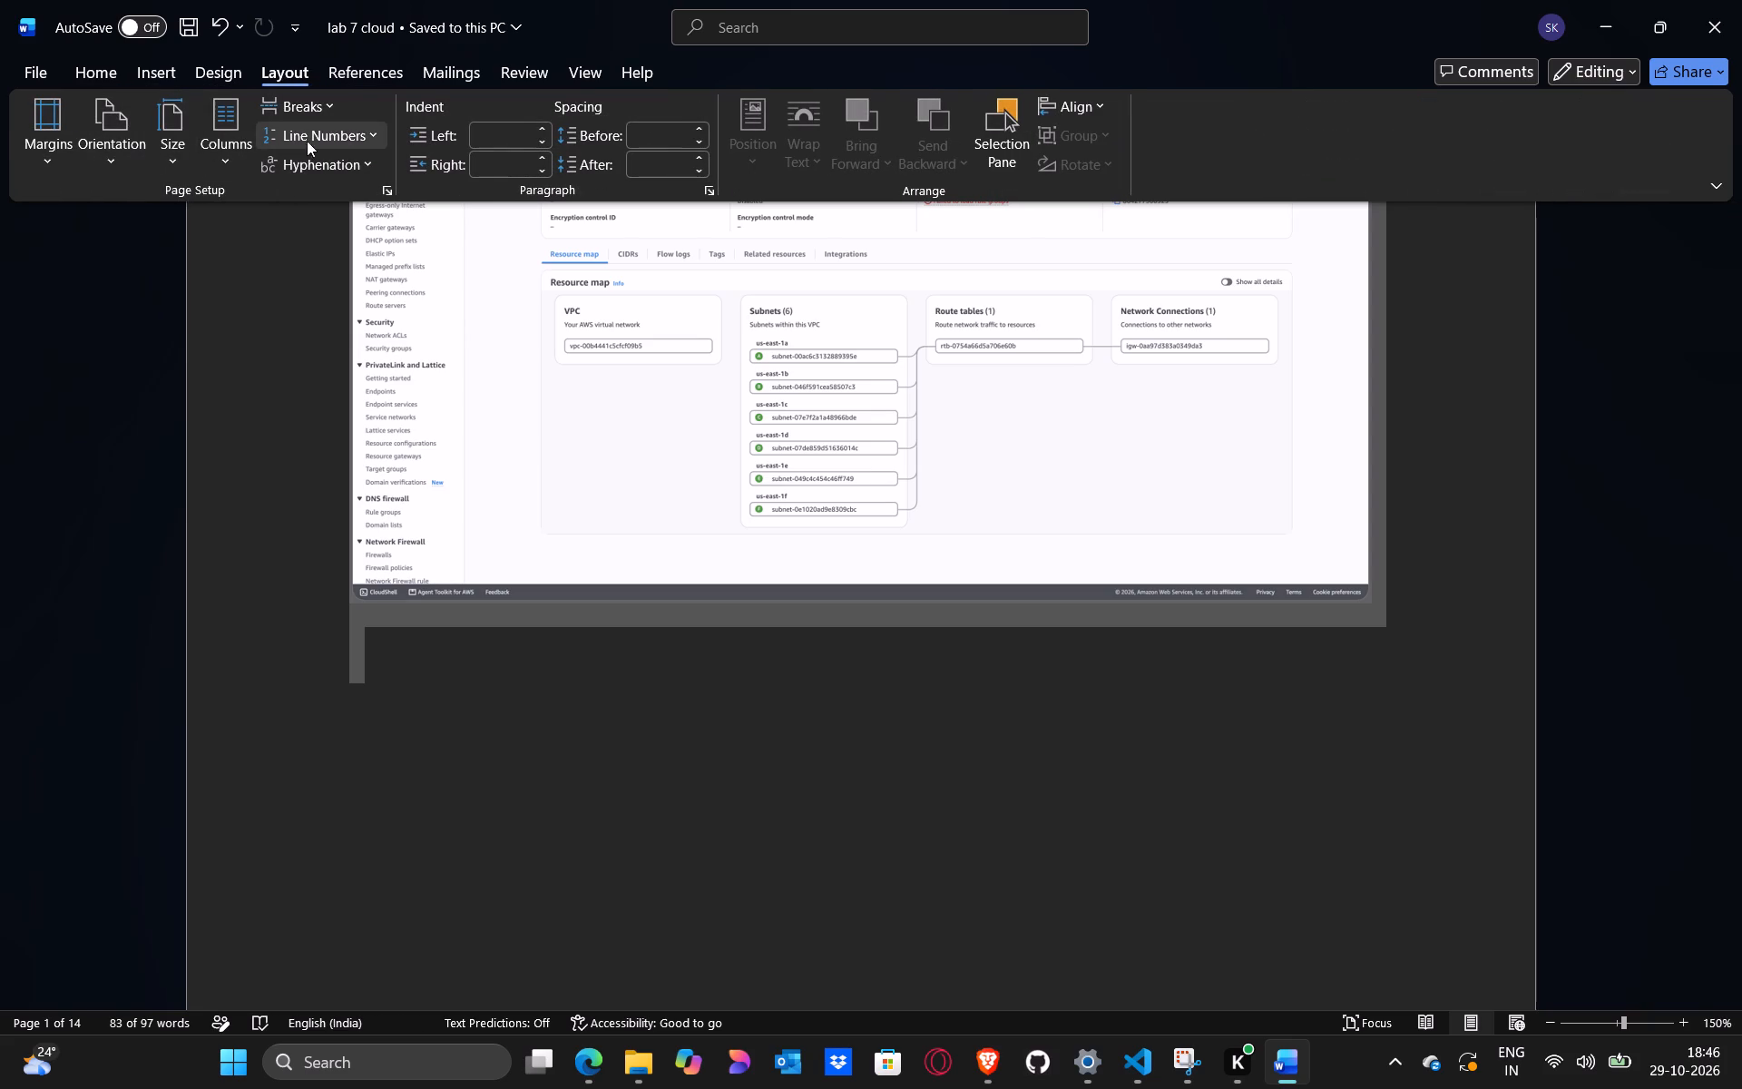
click(578, 83)
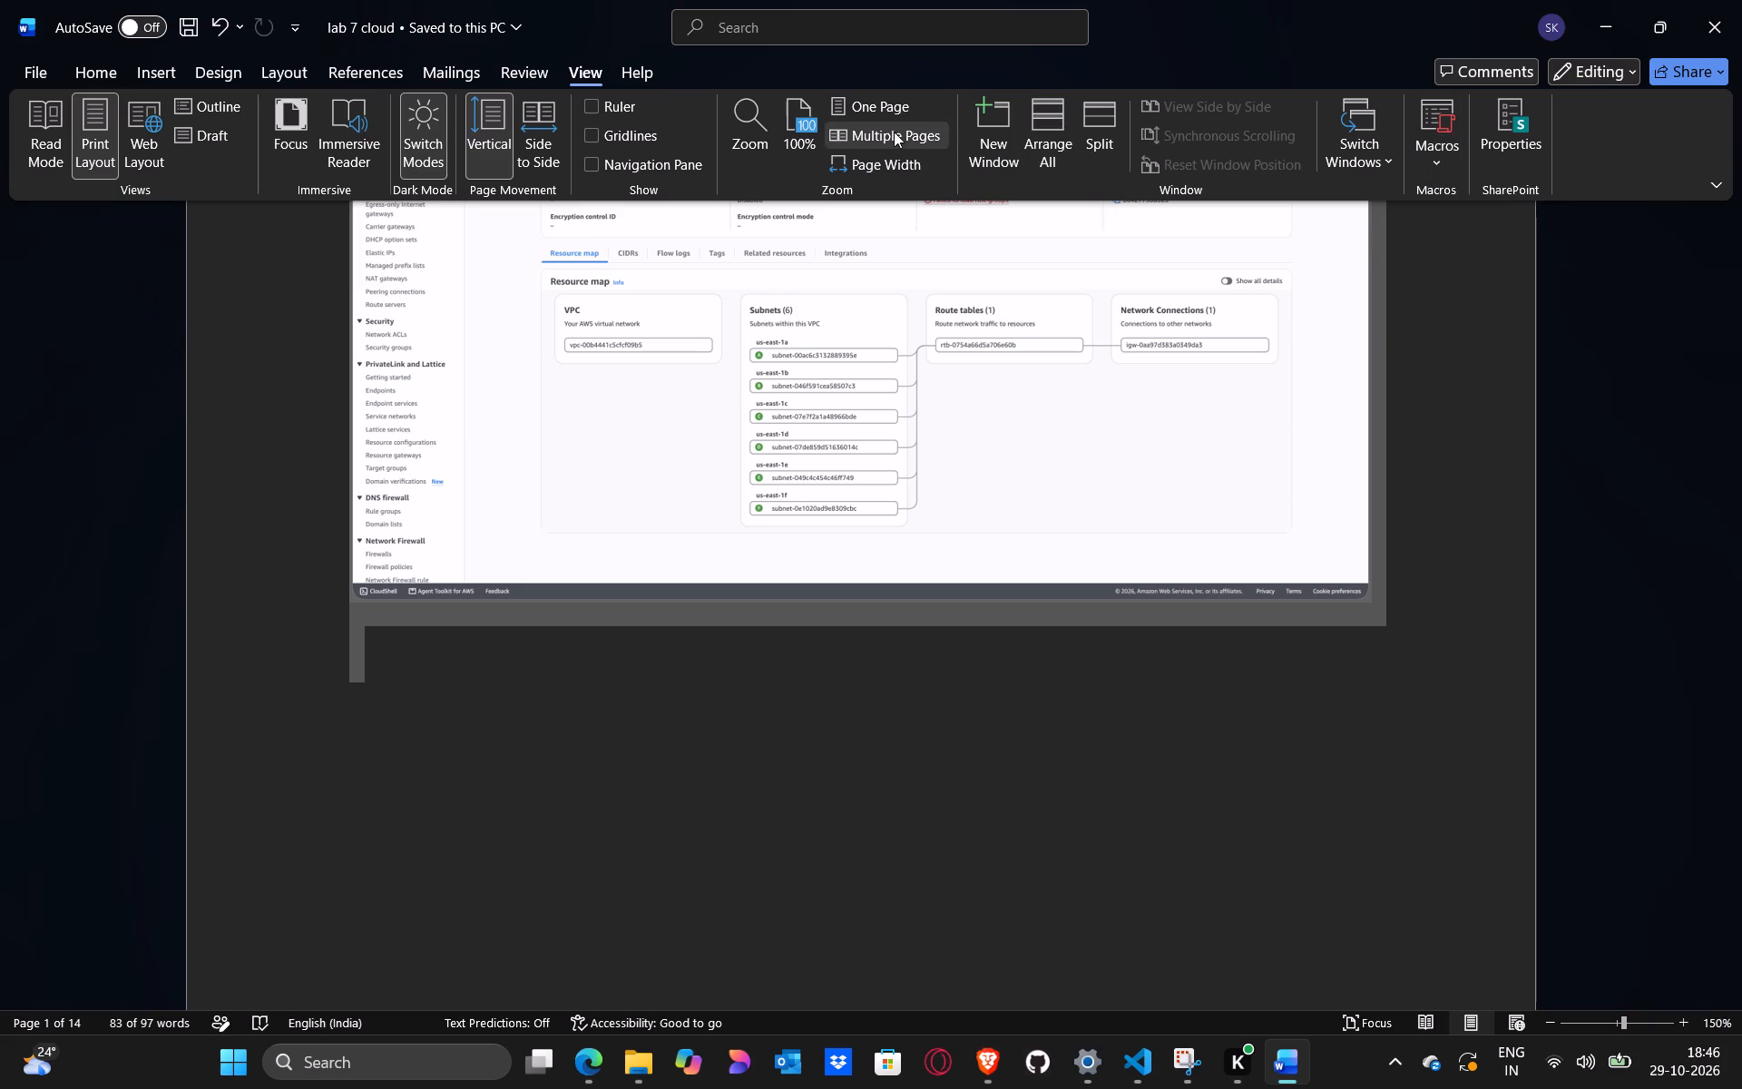
click(1047, 125)
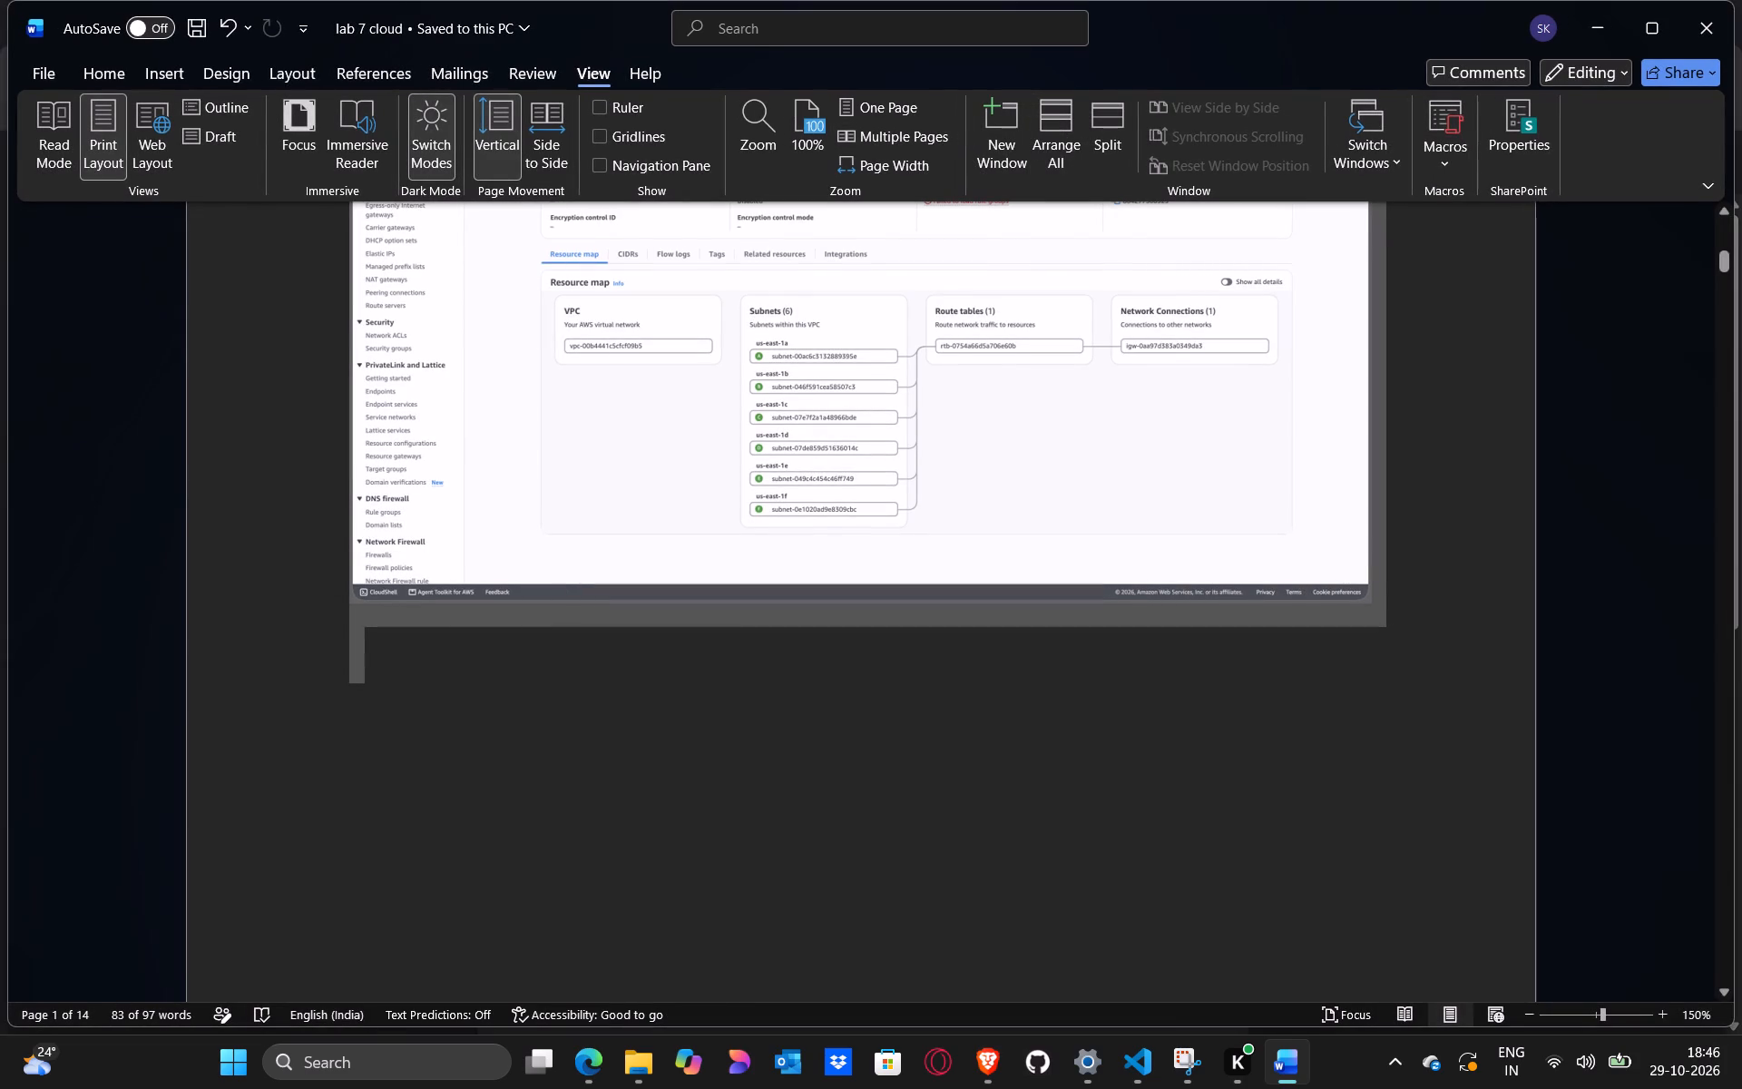
Reduce the font size of the whole selected report by two increments.
scroll(1018, 343, down, 8)
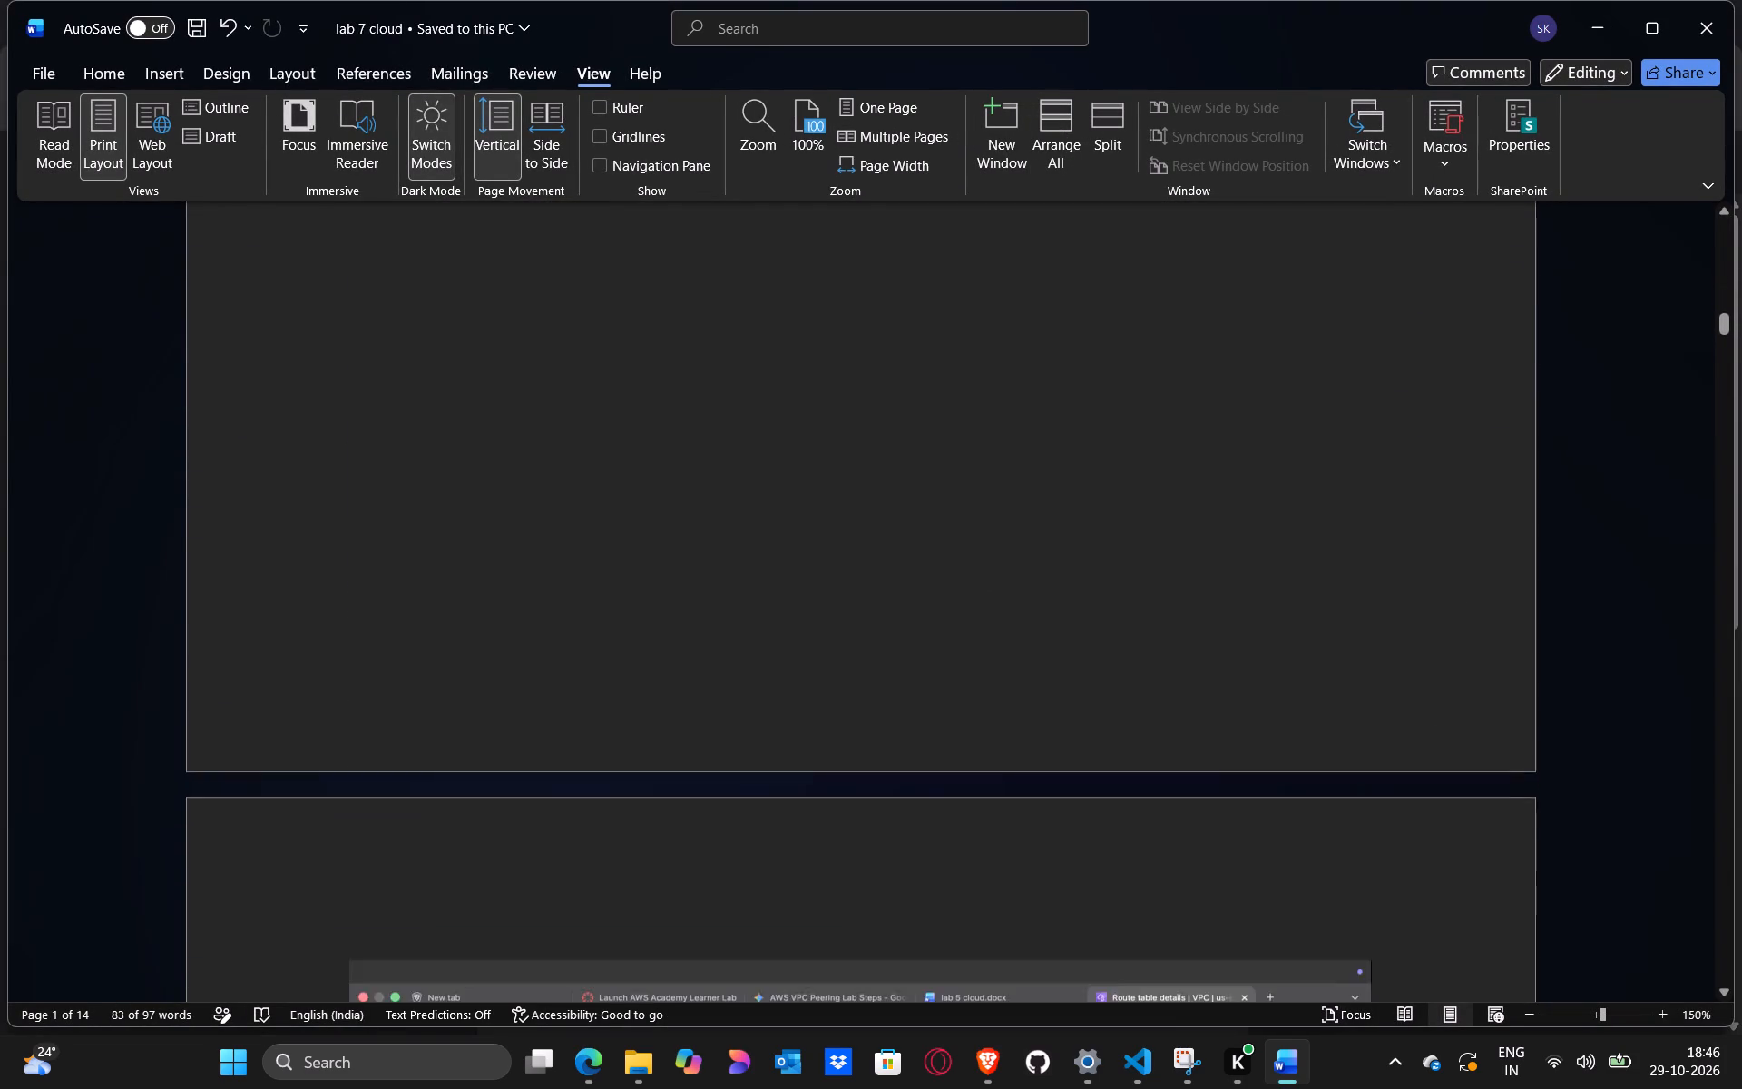
scroll(1018, 343, down, 6)
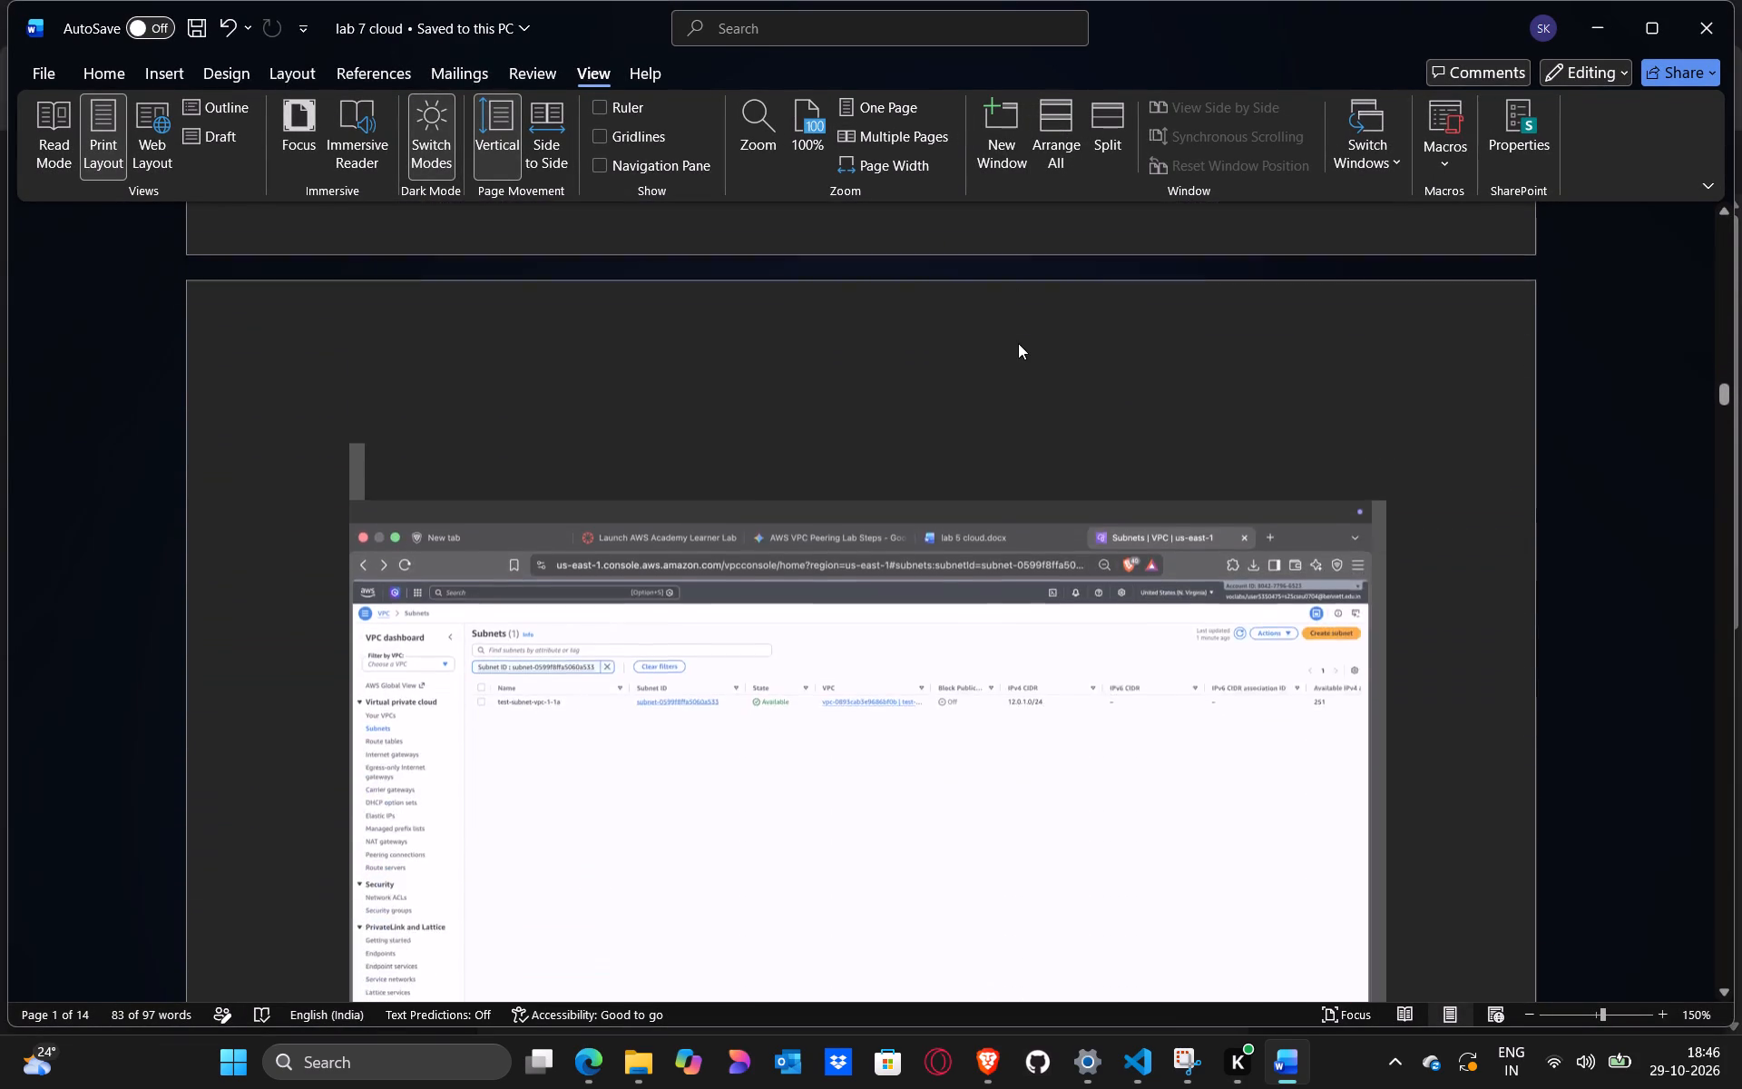
scroll(1018, 343, down, 5)
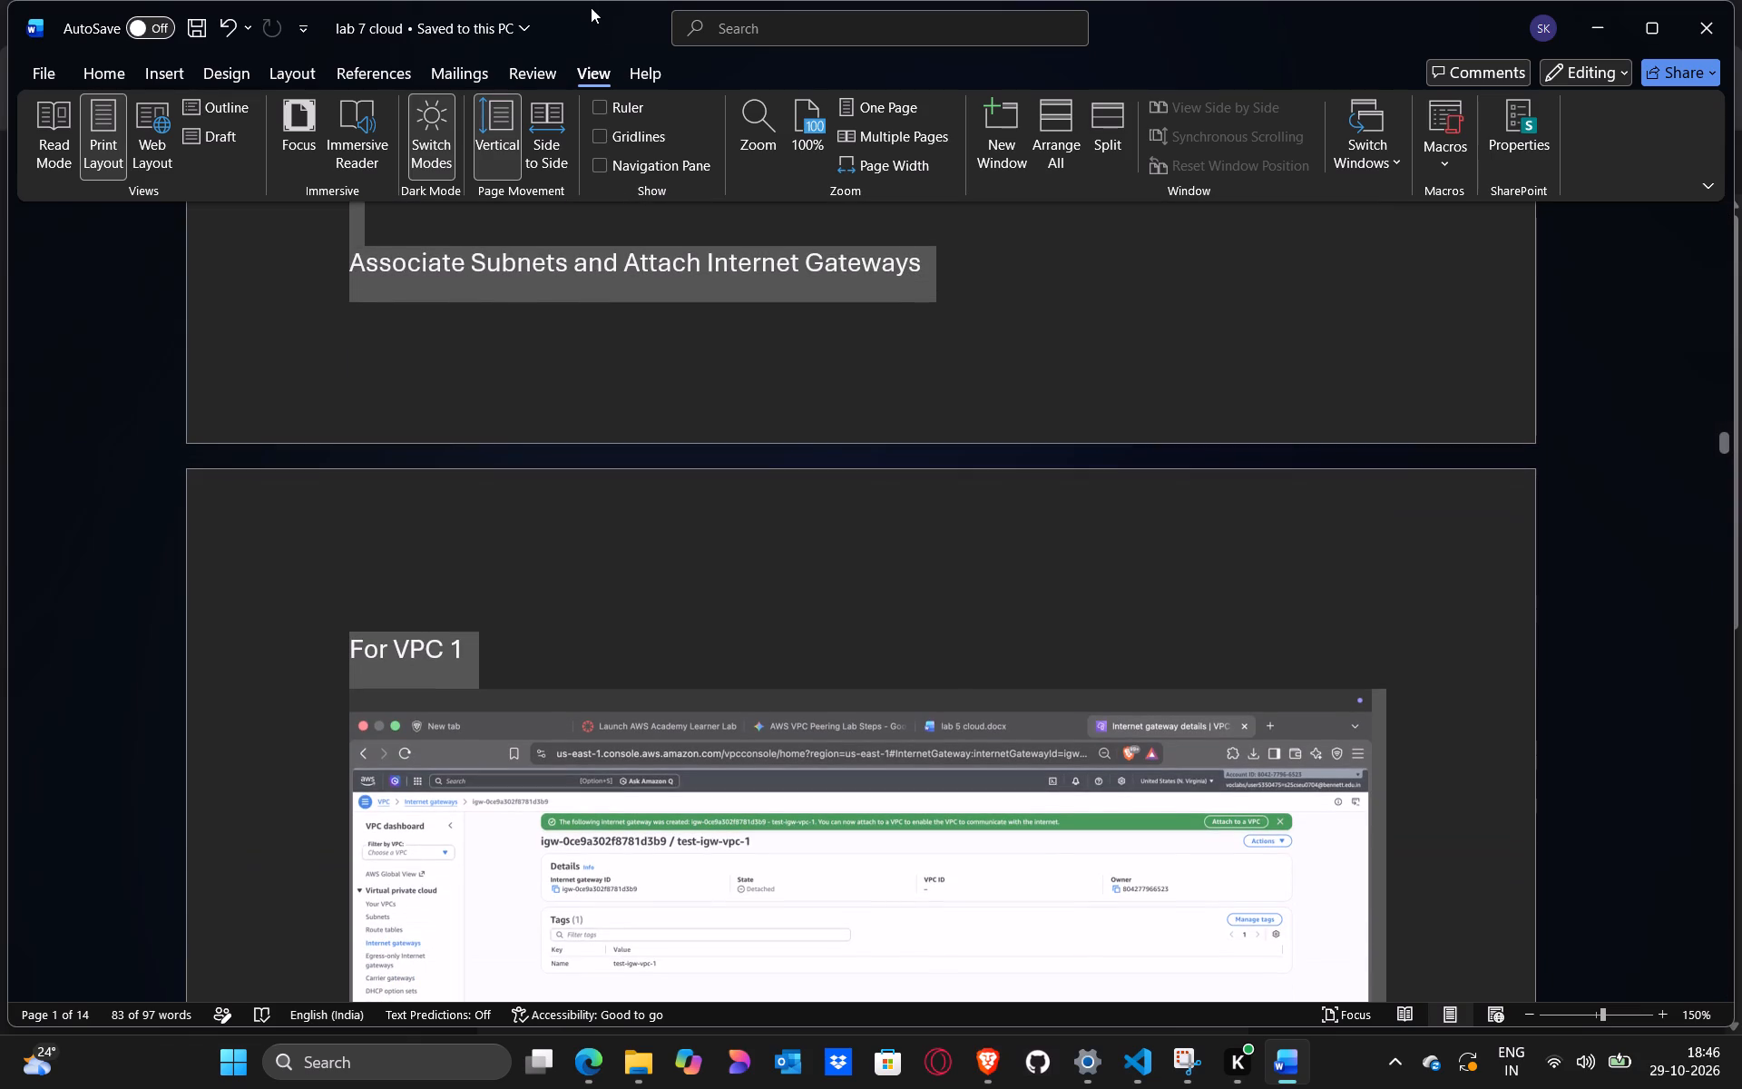
click(34, 78)
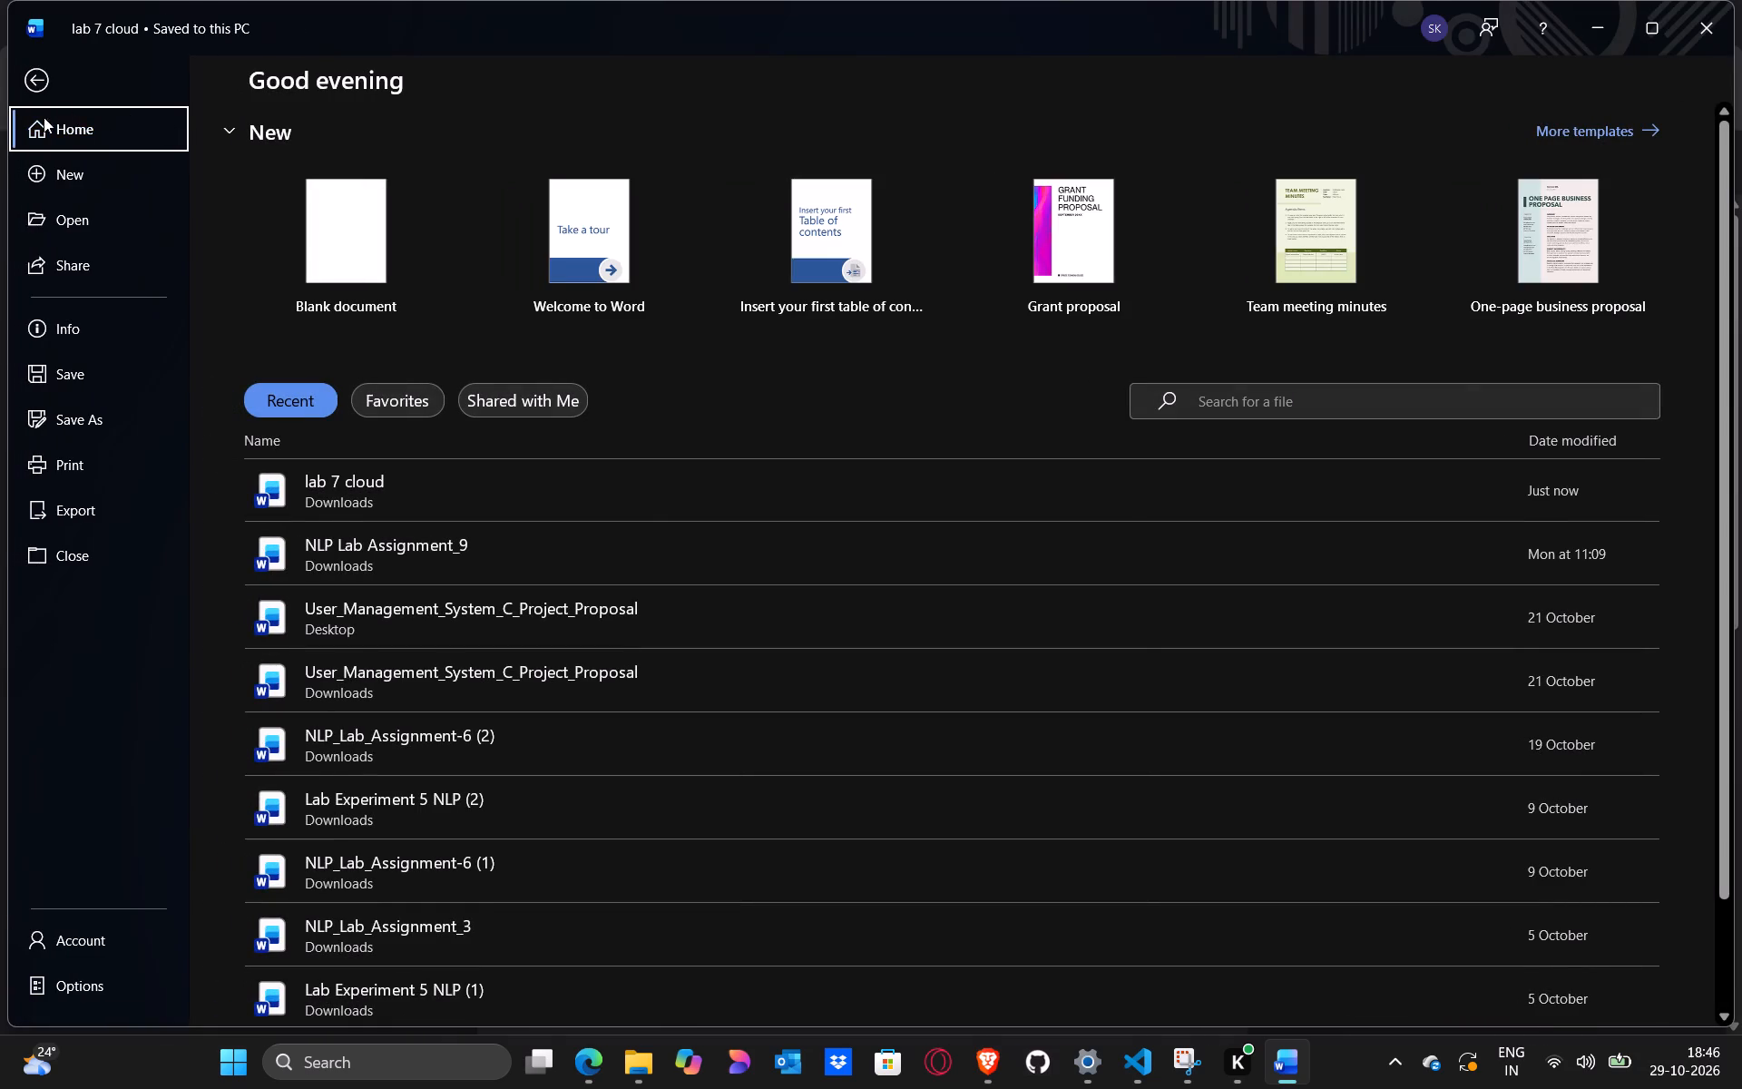
click(28, 72)
click(96, 74)
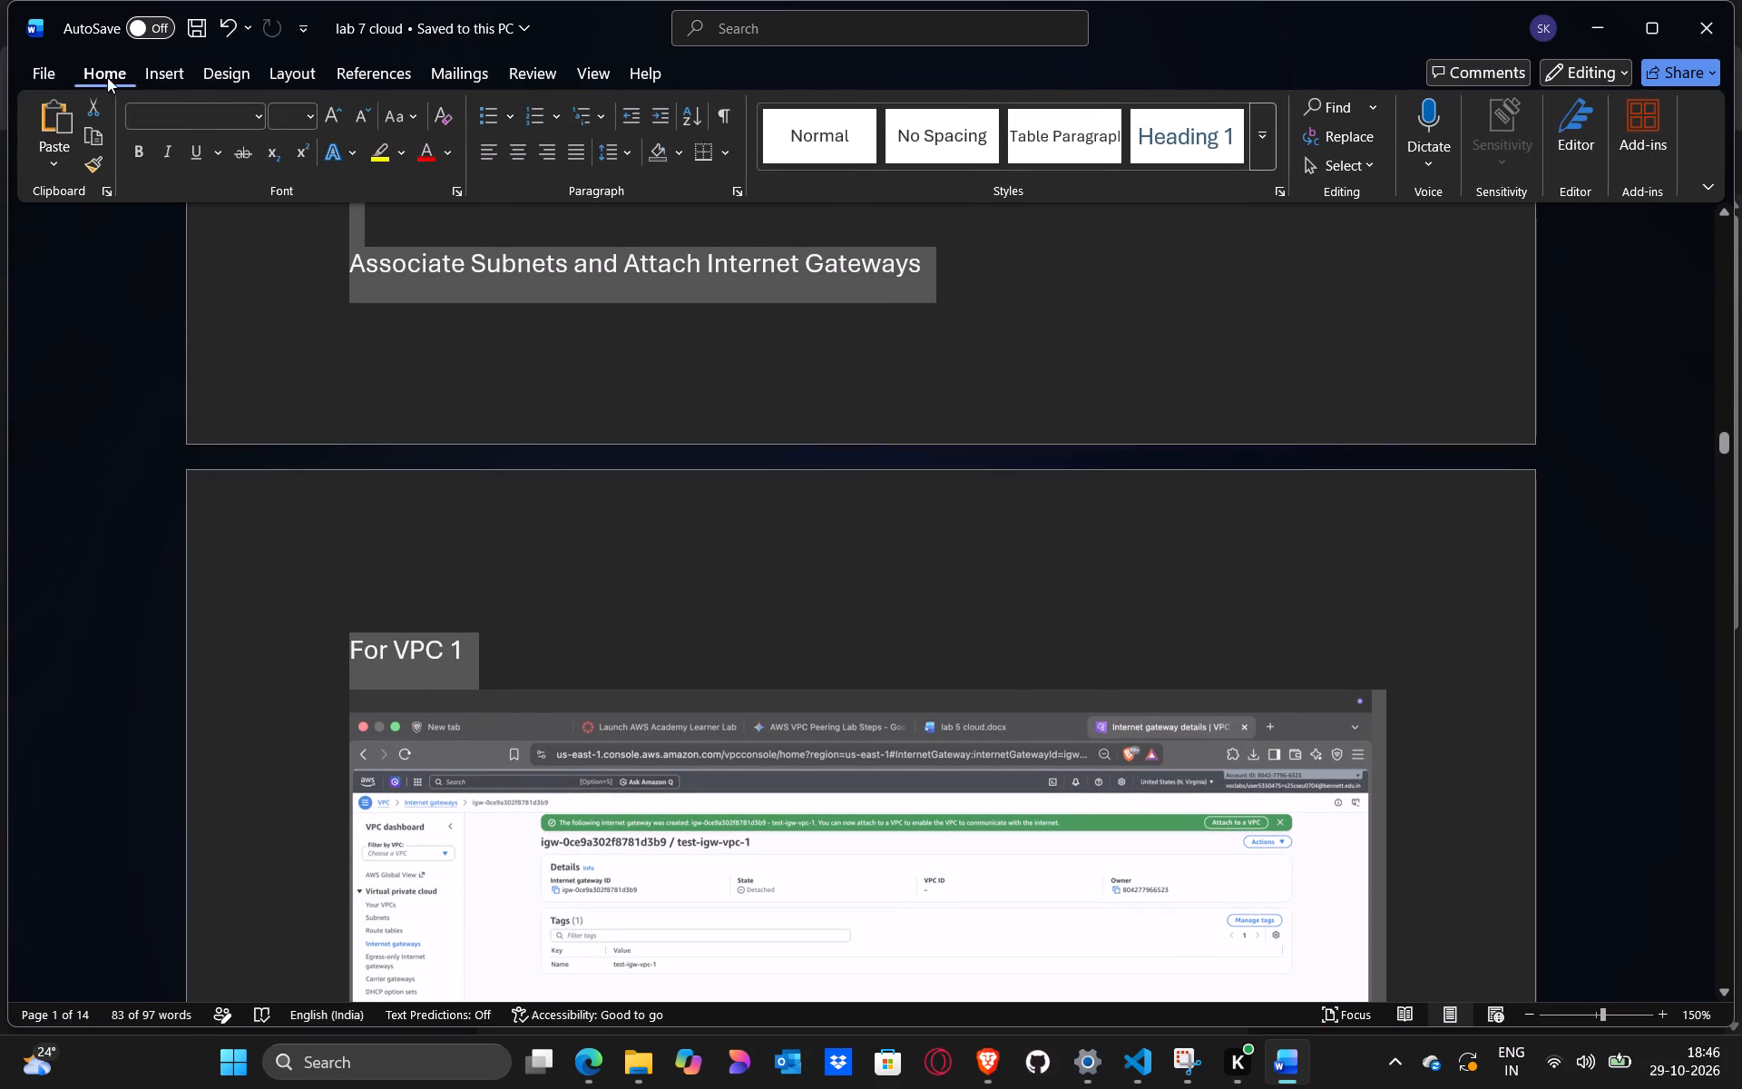
click(353, 106)
click(353, 106)
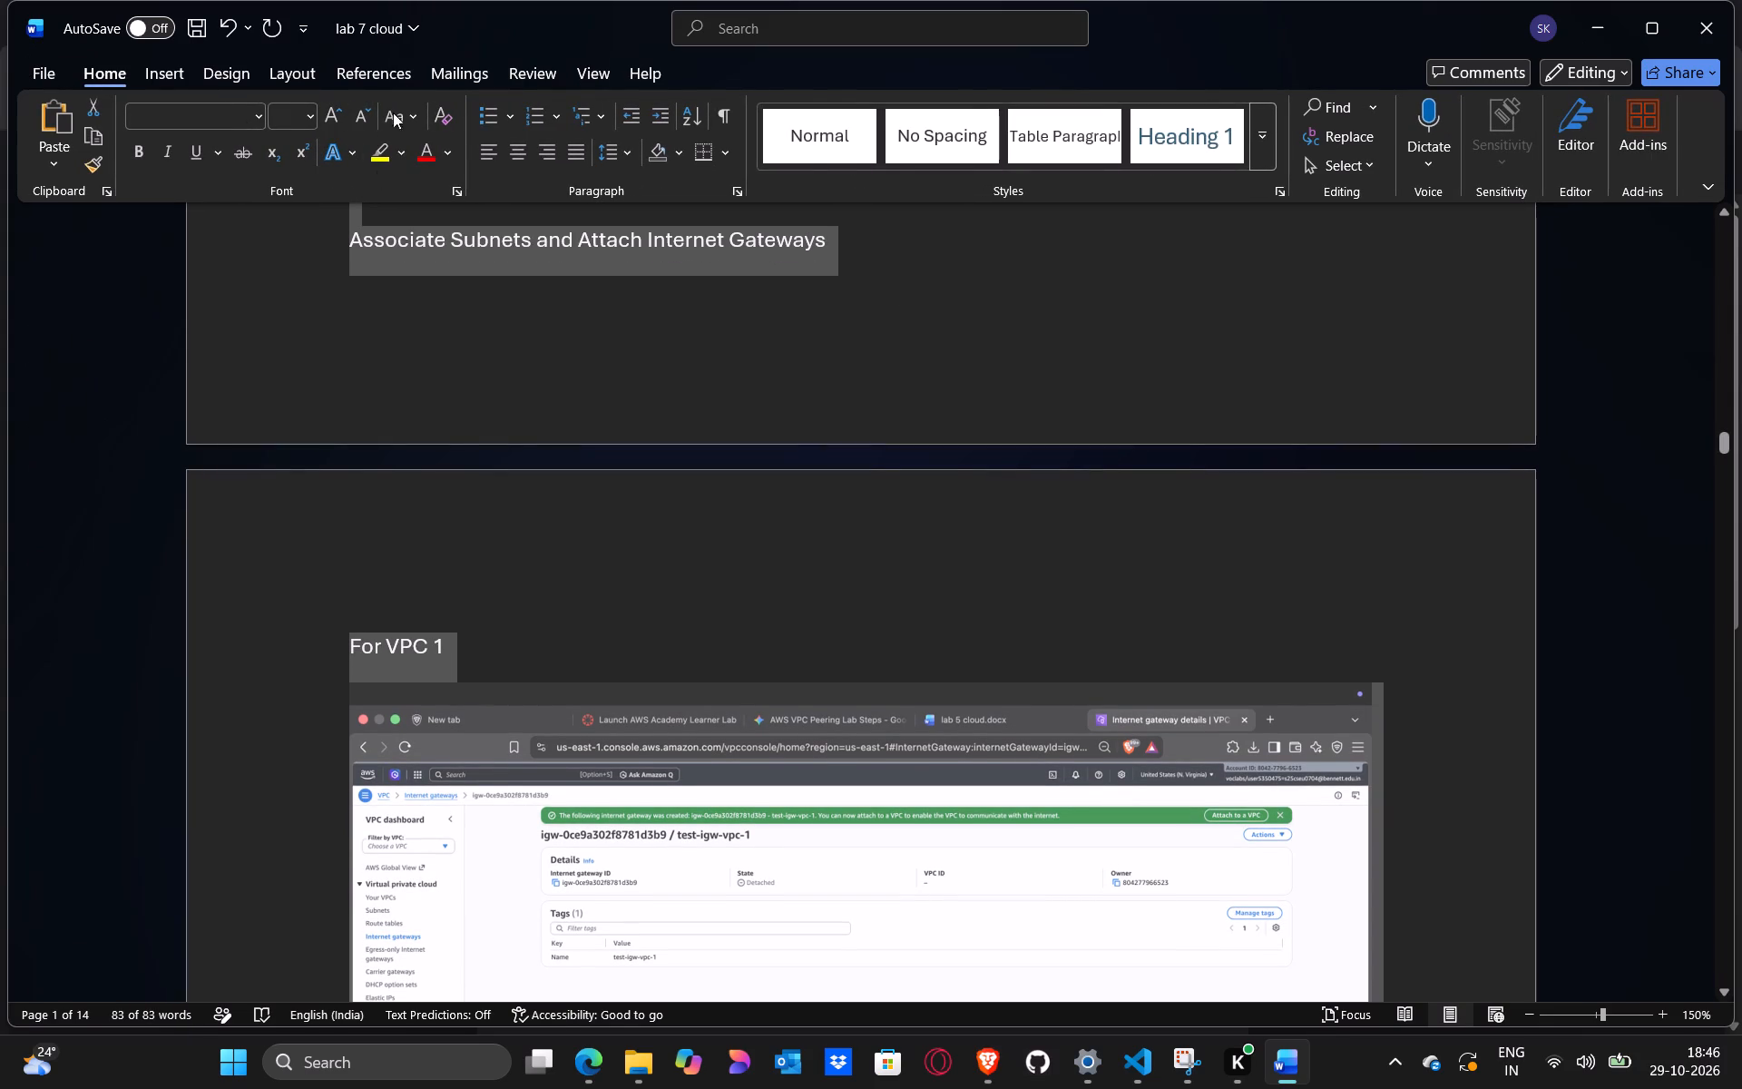
Apply a bottom border to the whole selected report.
click(722, 154)
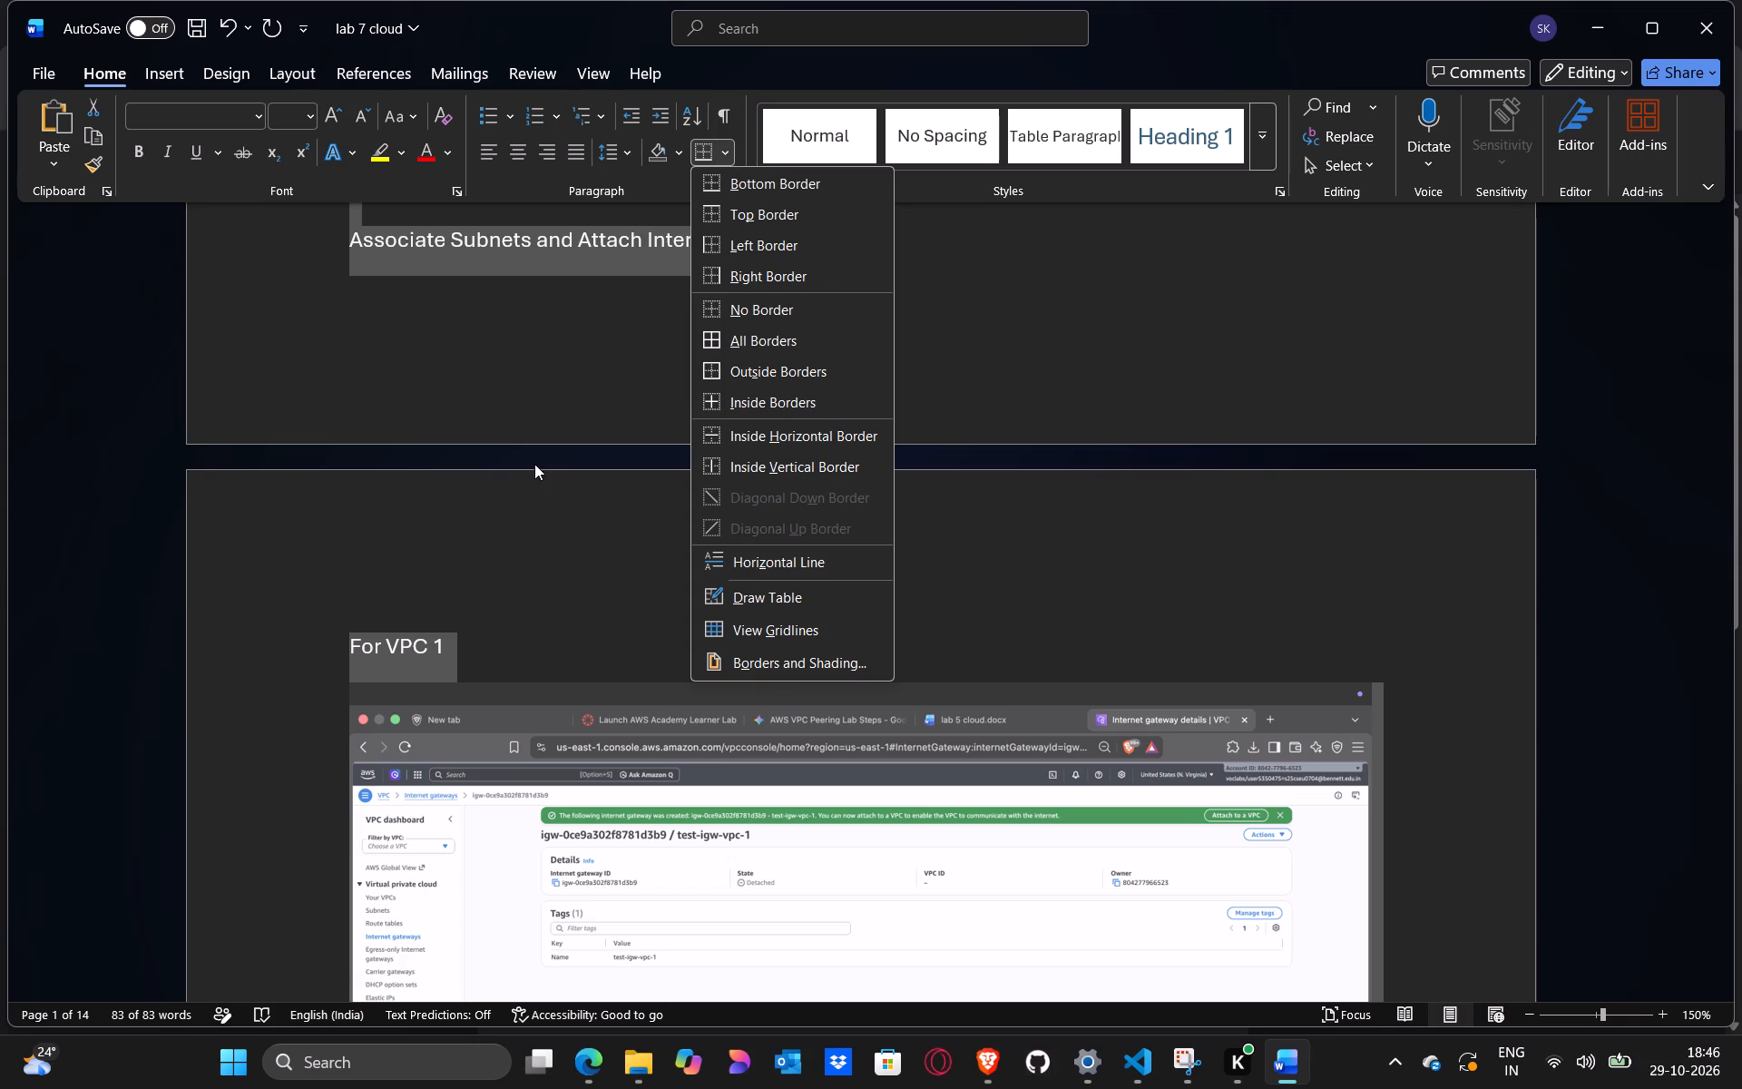
click(1330, 162)
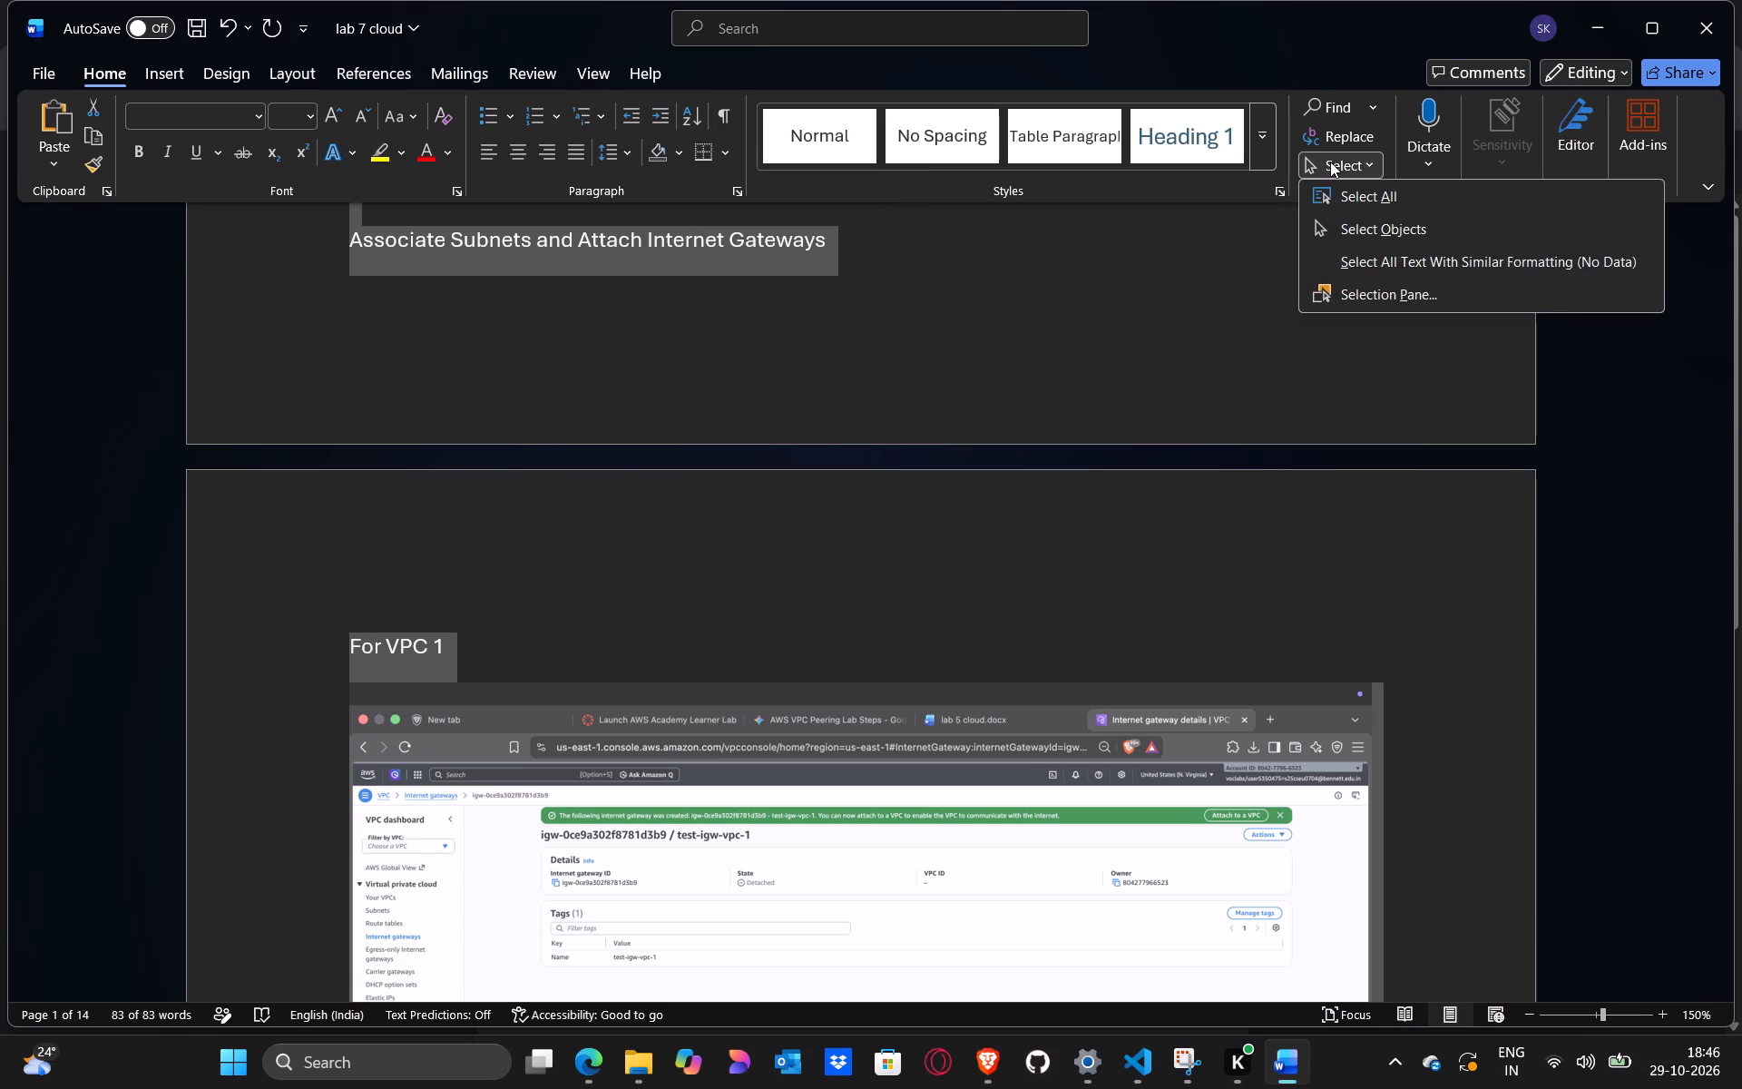
click(1327, 162)
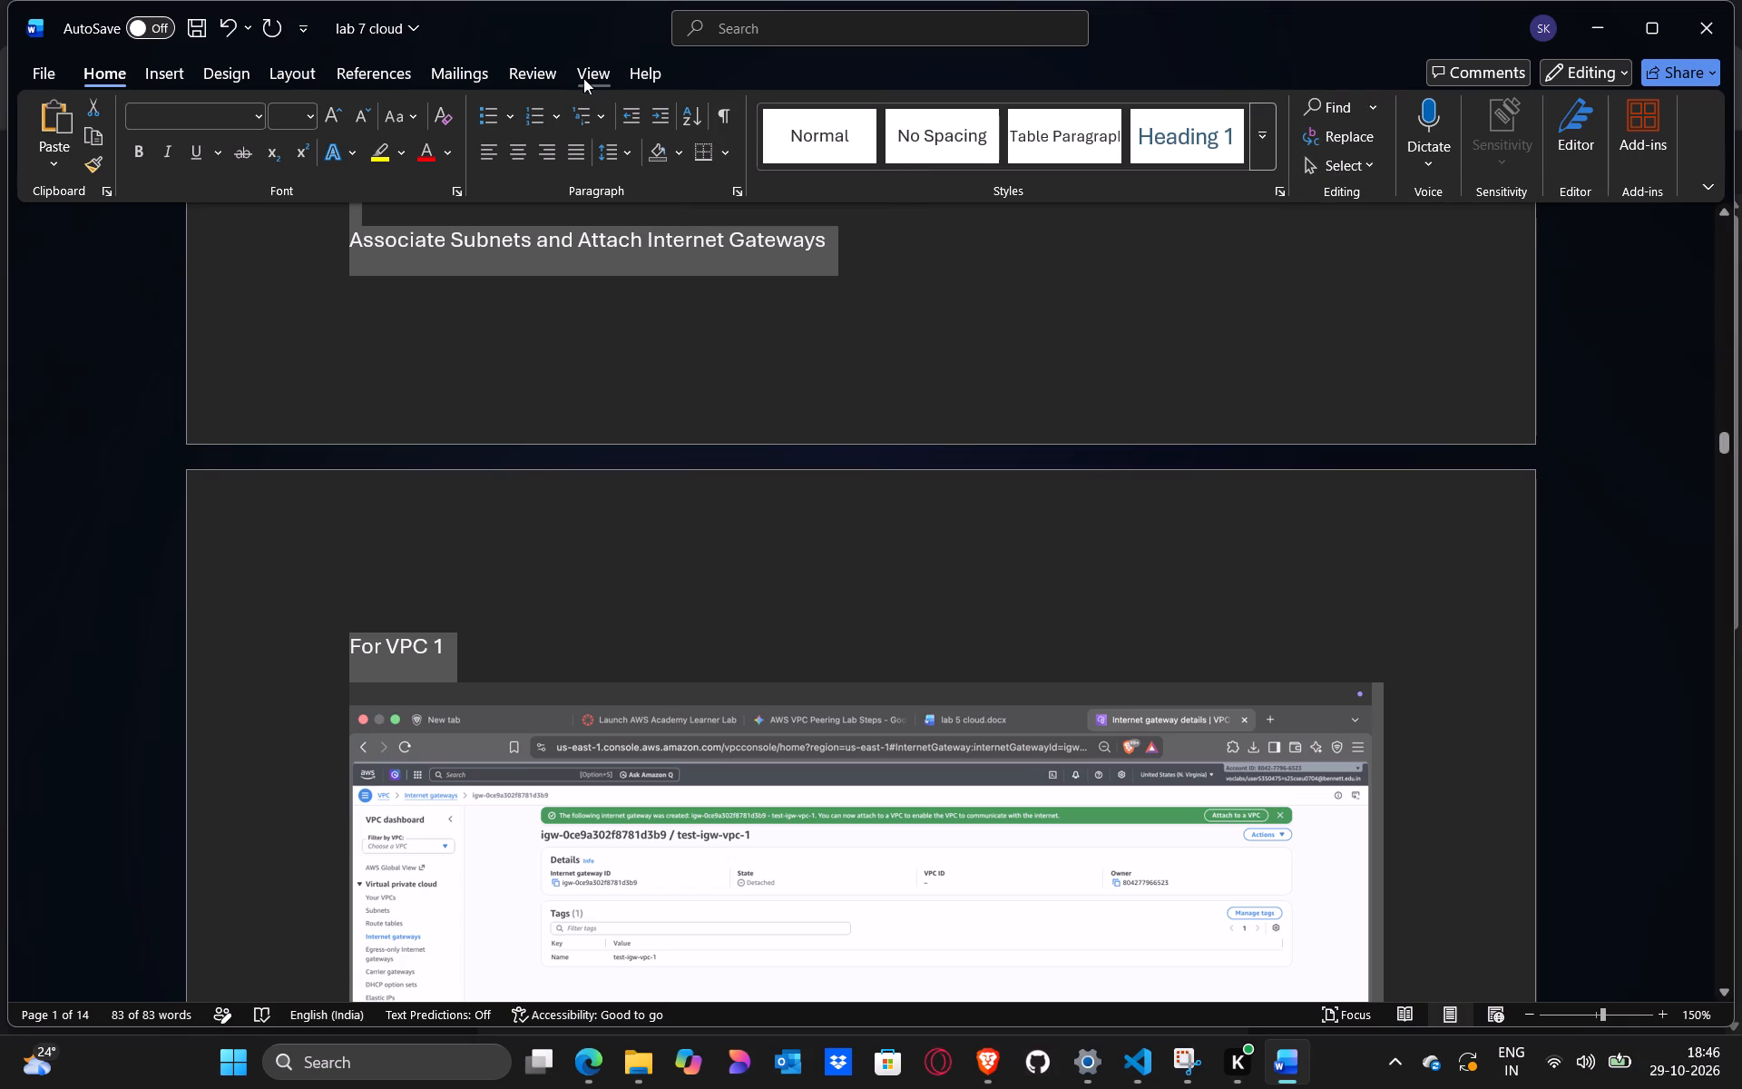
click(724, 155)
click(712, 147)
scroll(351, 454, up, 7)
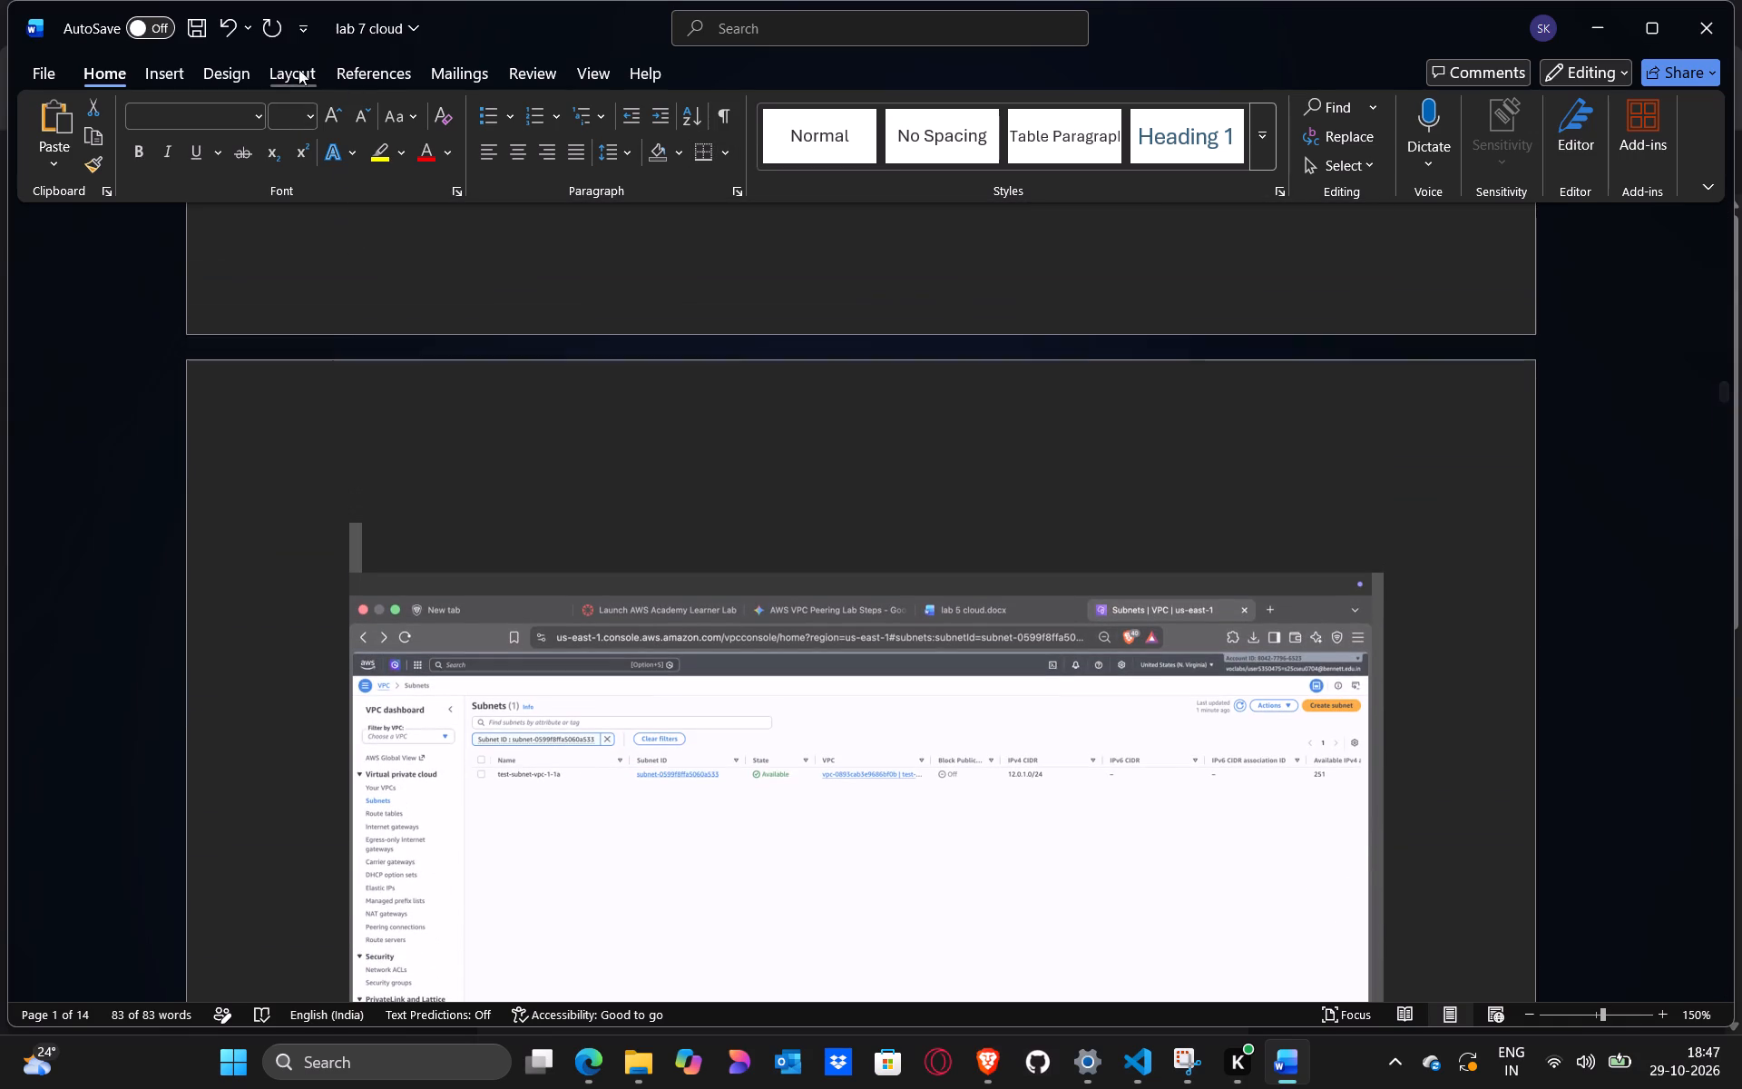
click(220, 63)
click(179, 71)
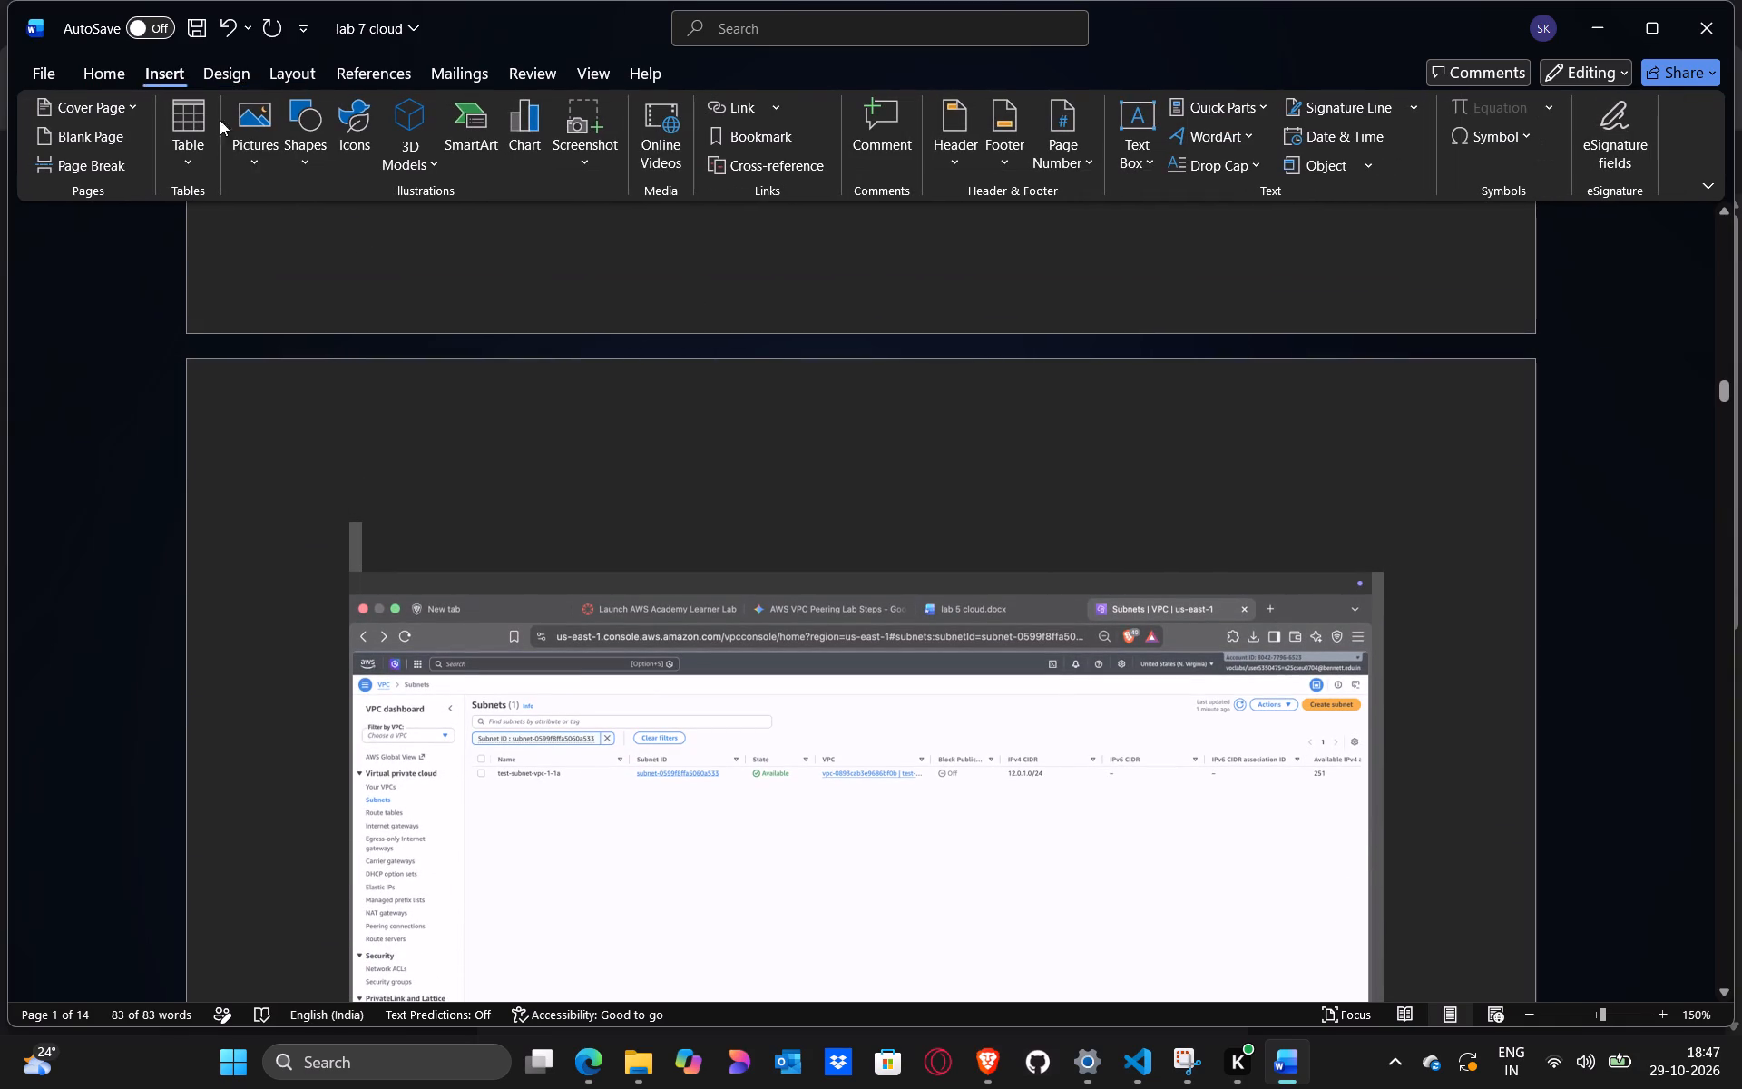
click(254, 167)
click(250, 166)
Look through the report's pages down to the Terminal Verification section and back to the title table.
scroll(1228, 396, down, 3)
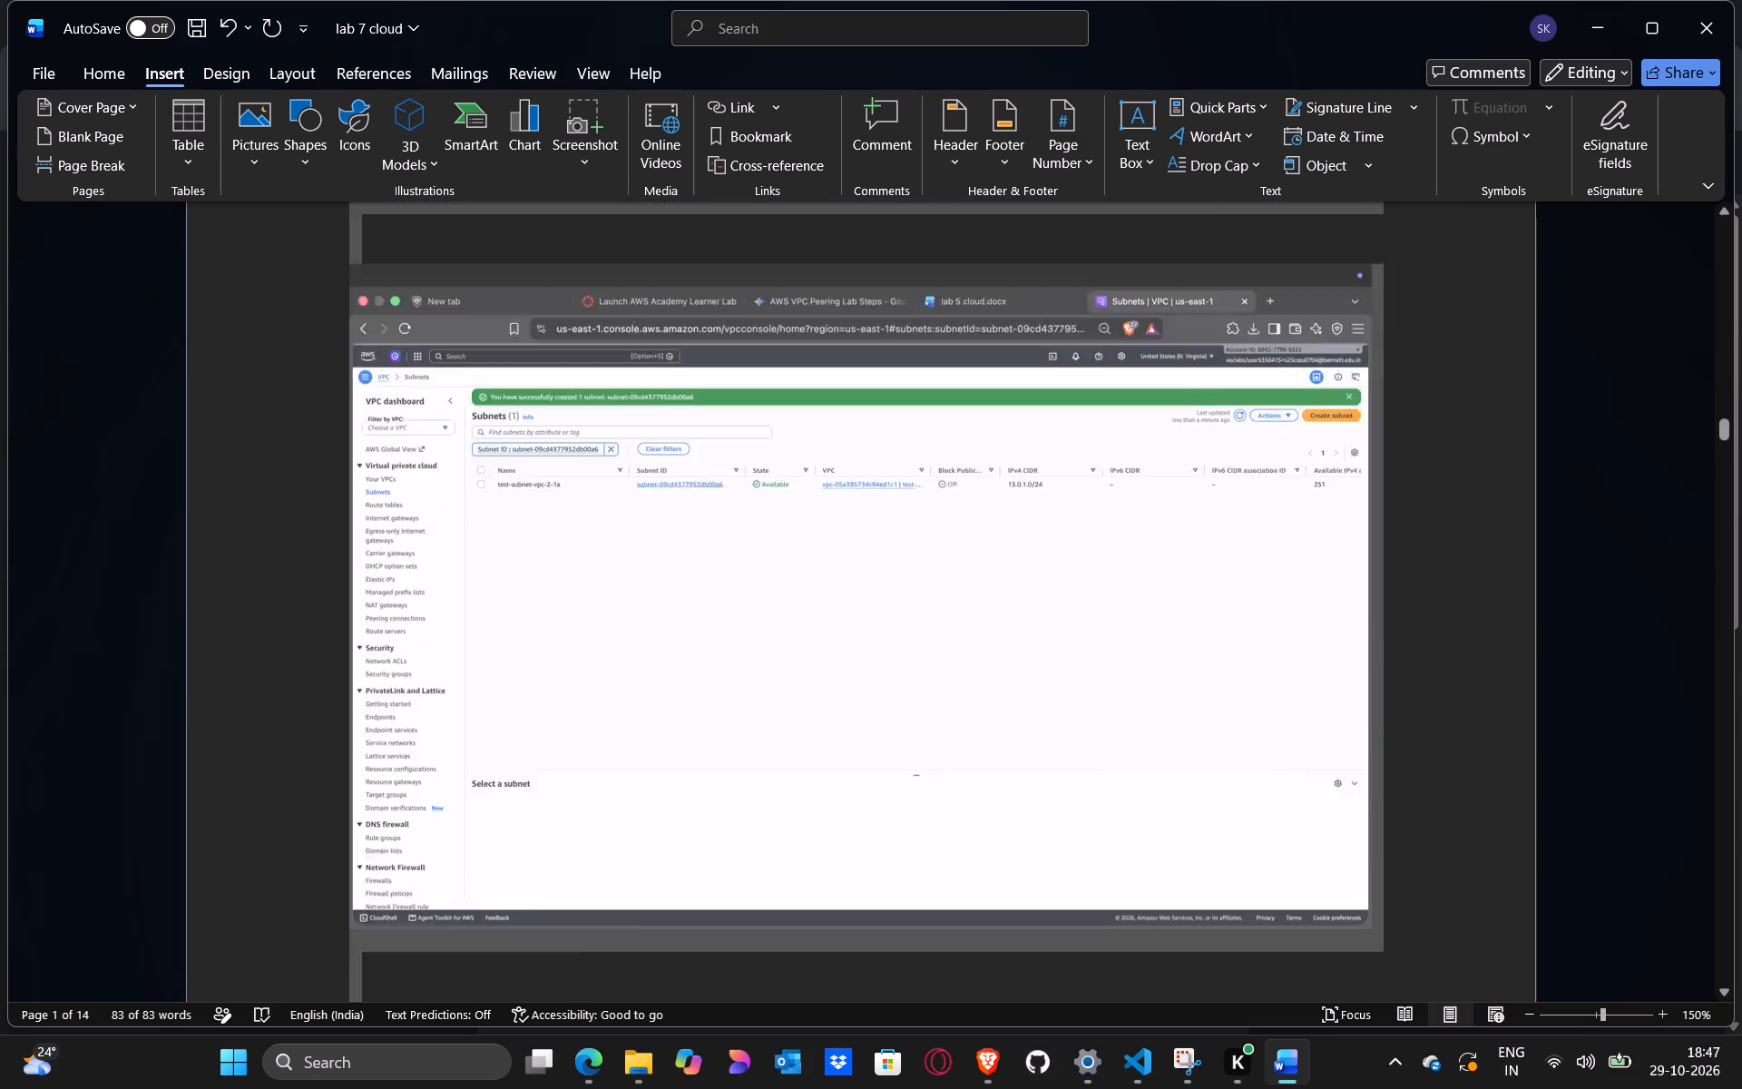
scroll(1228, 396, down, 12)
scroll(1228, 396, down, 13)
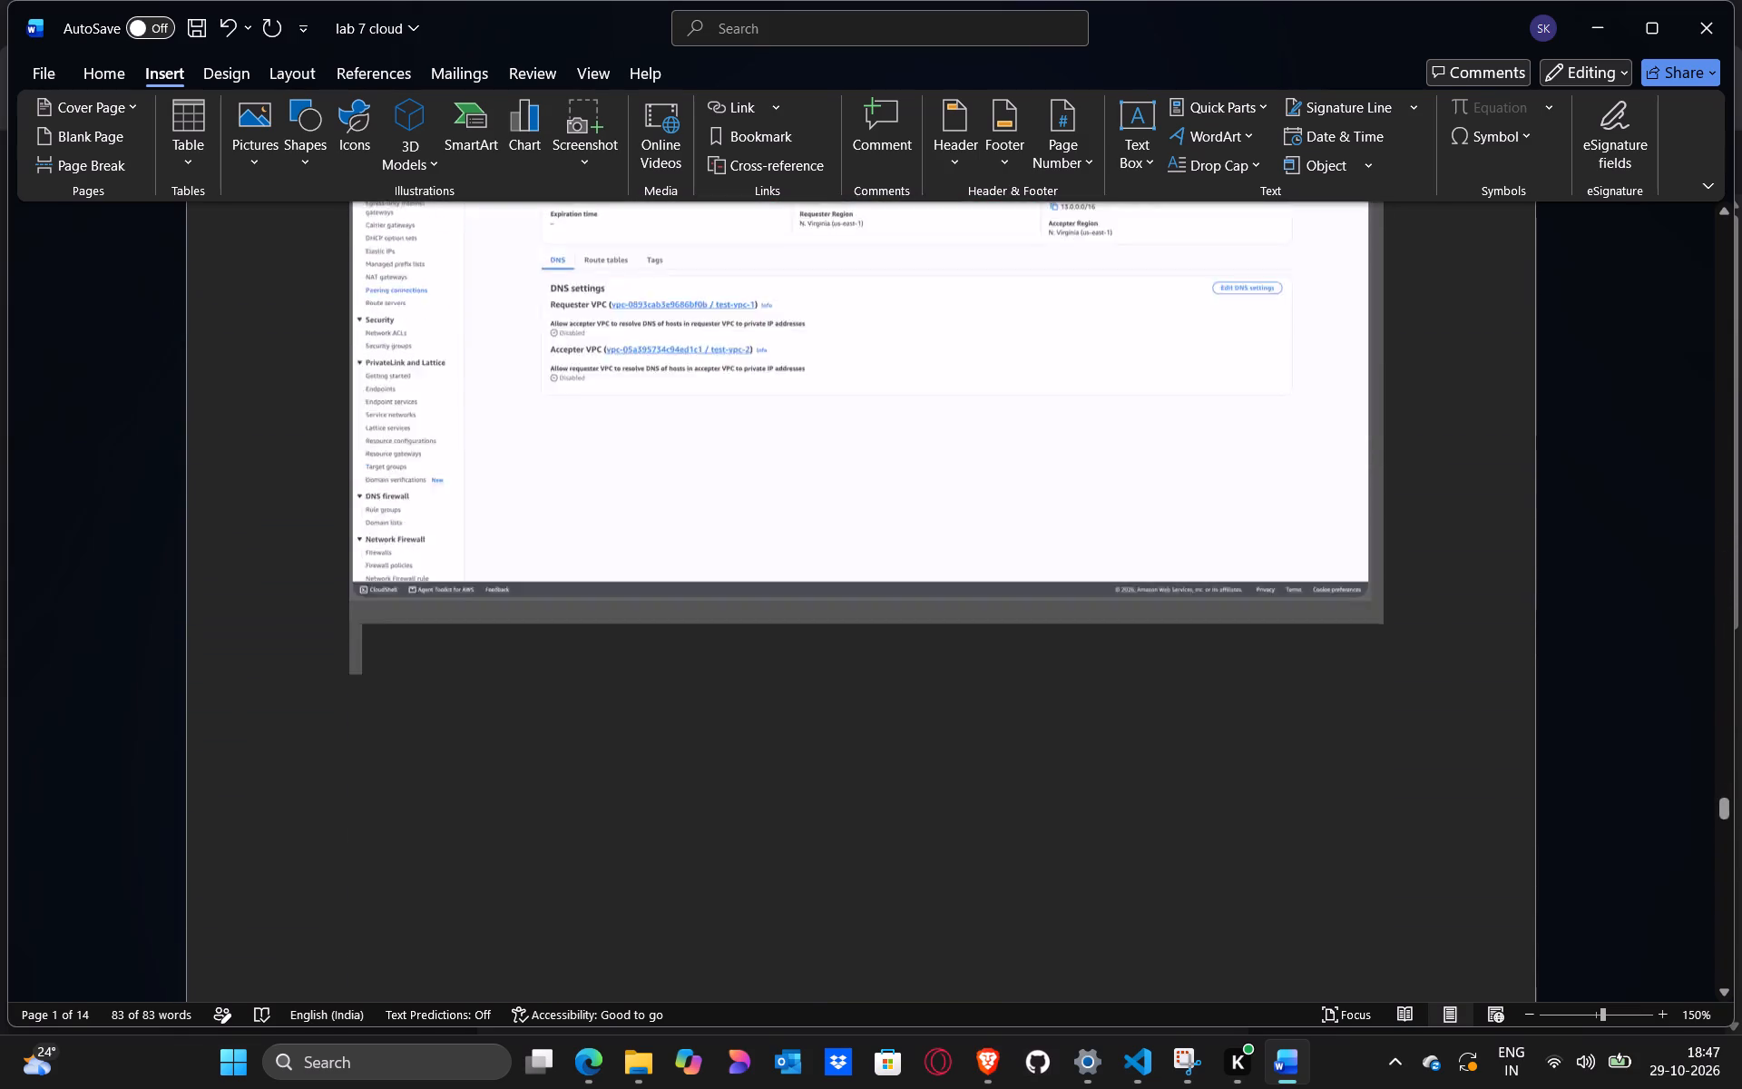
scroll(1228, 396, down, 20)
scroll(1228, 396, down, 19)
scroll(1228, 396, up, 8)
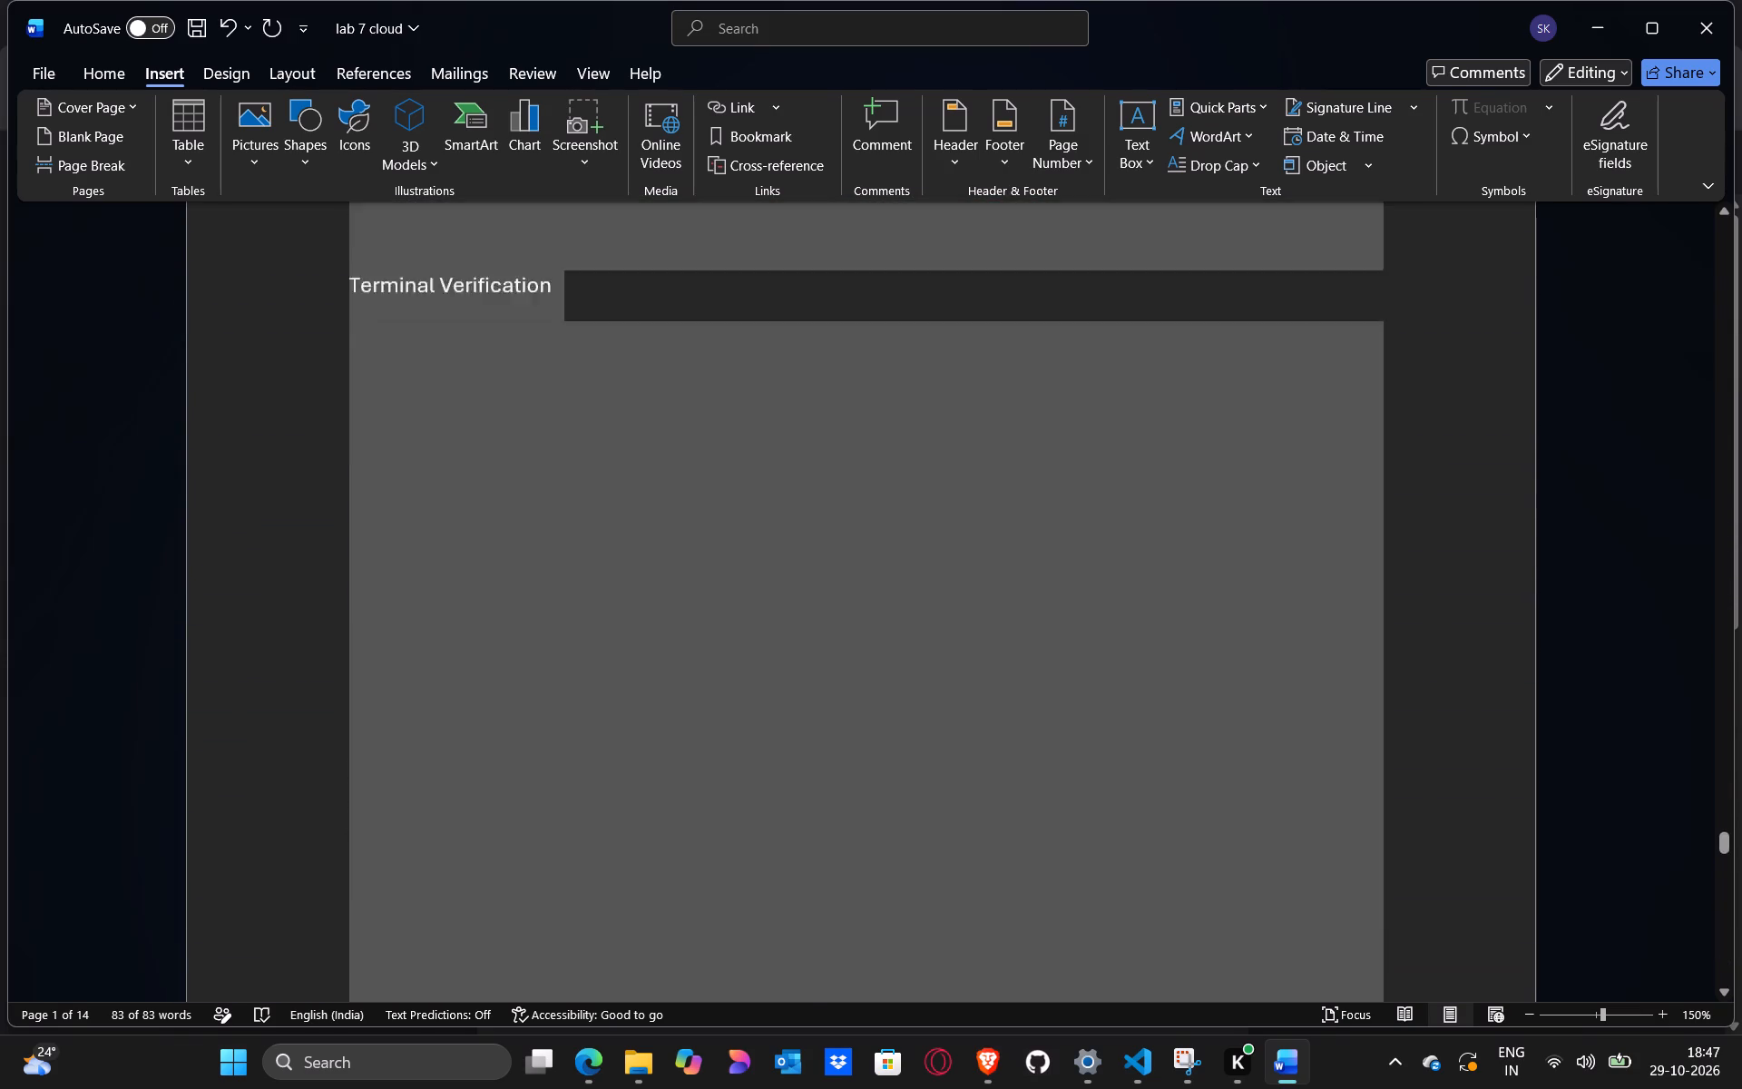
scroll(1228, 396, up, 20)
scroll(1228, 396, up, 18)
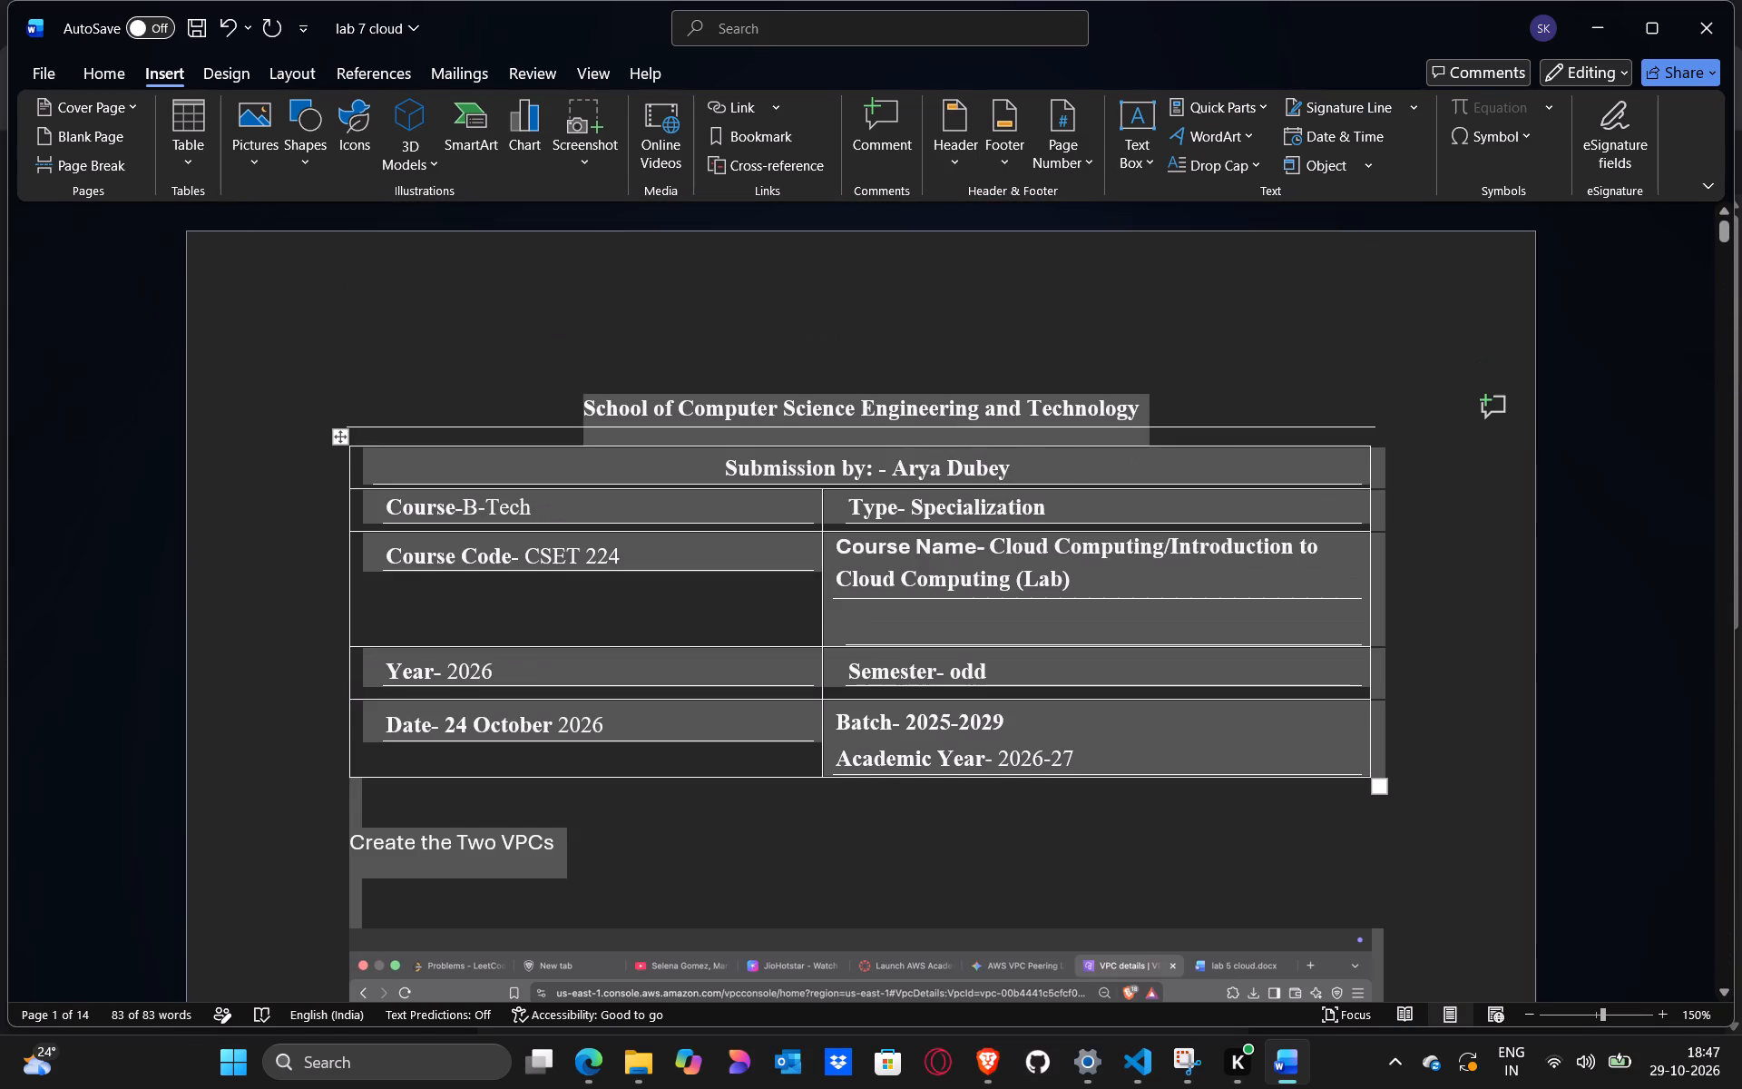
scroll(1214, 695, down, 3)
Remove the gap before the test-rt-vpc-1 route table screenshot so the Create Route Tables heading sits directly above it.
click(1183, 699)
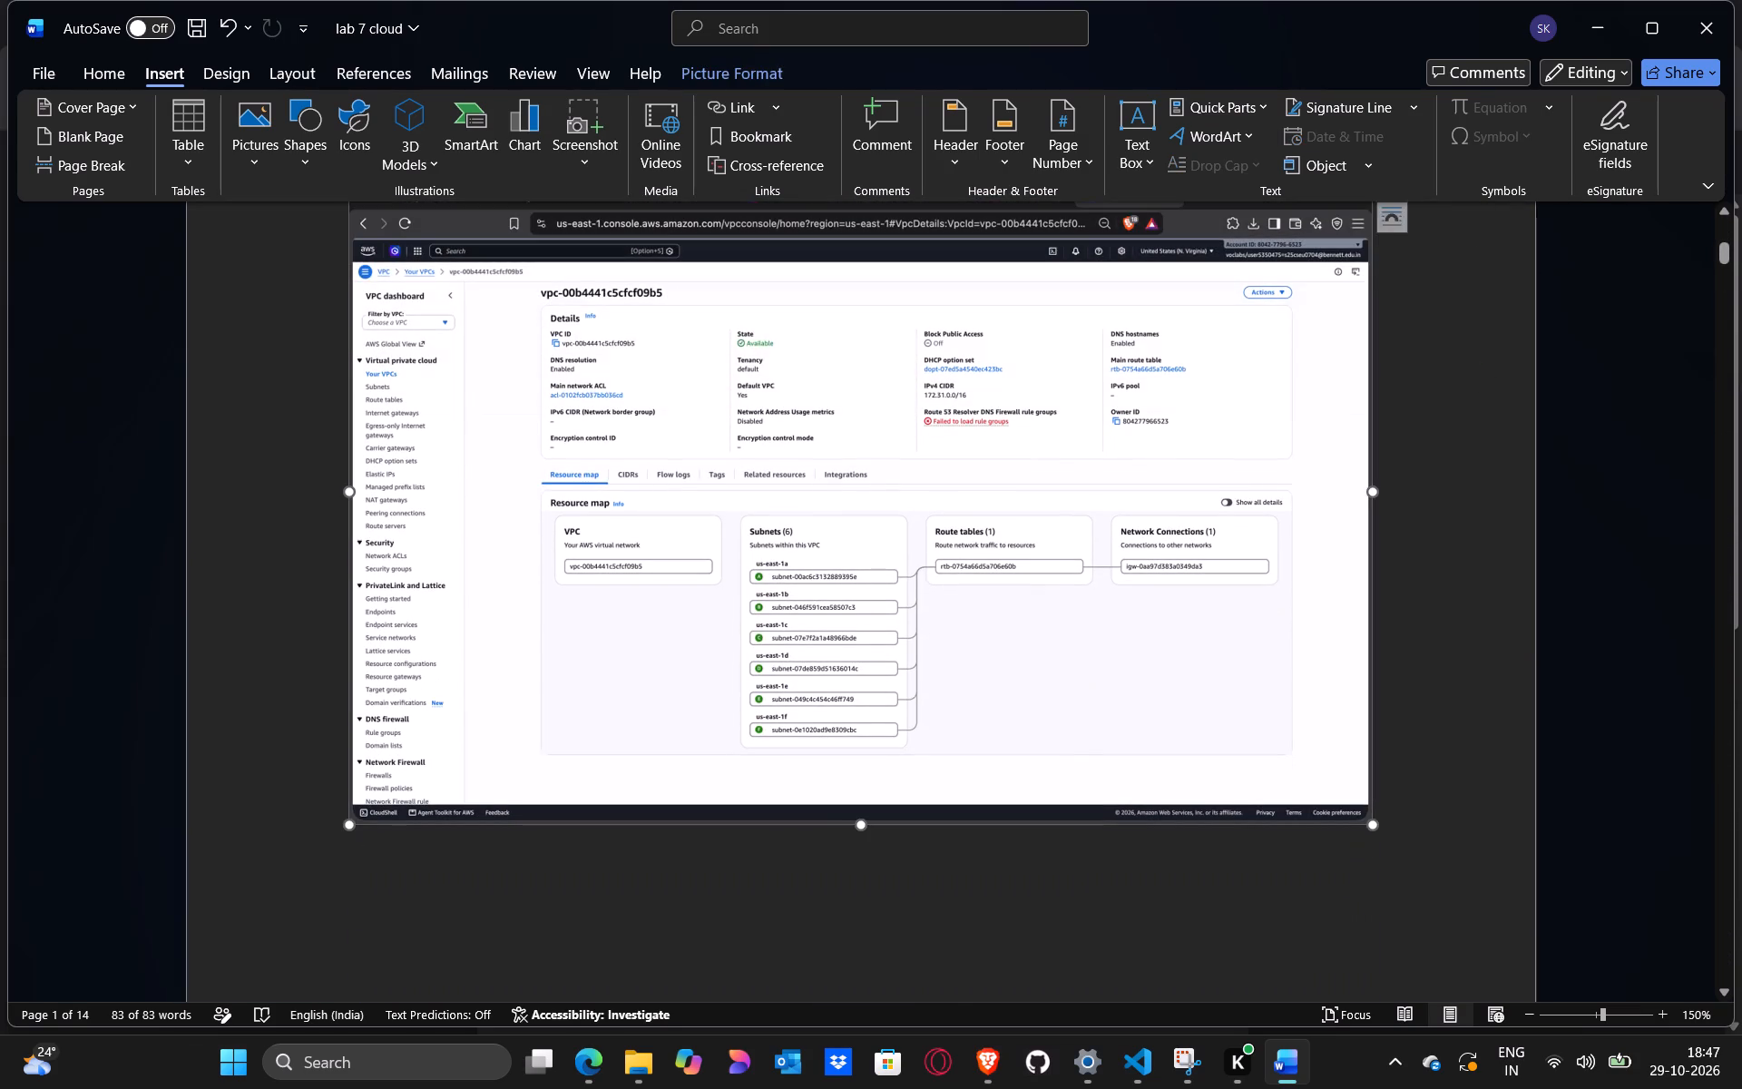
scroll(1209, 865, down, 5)
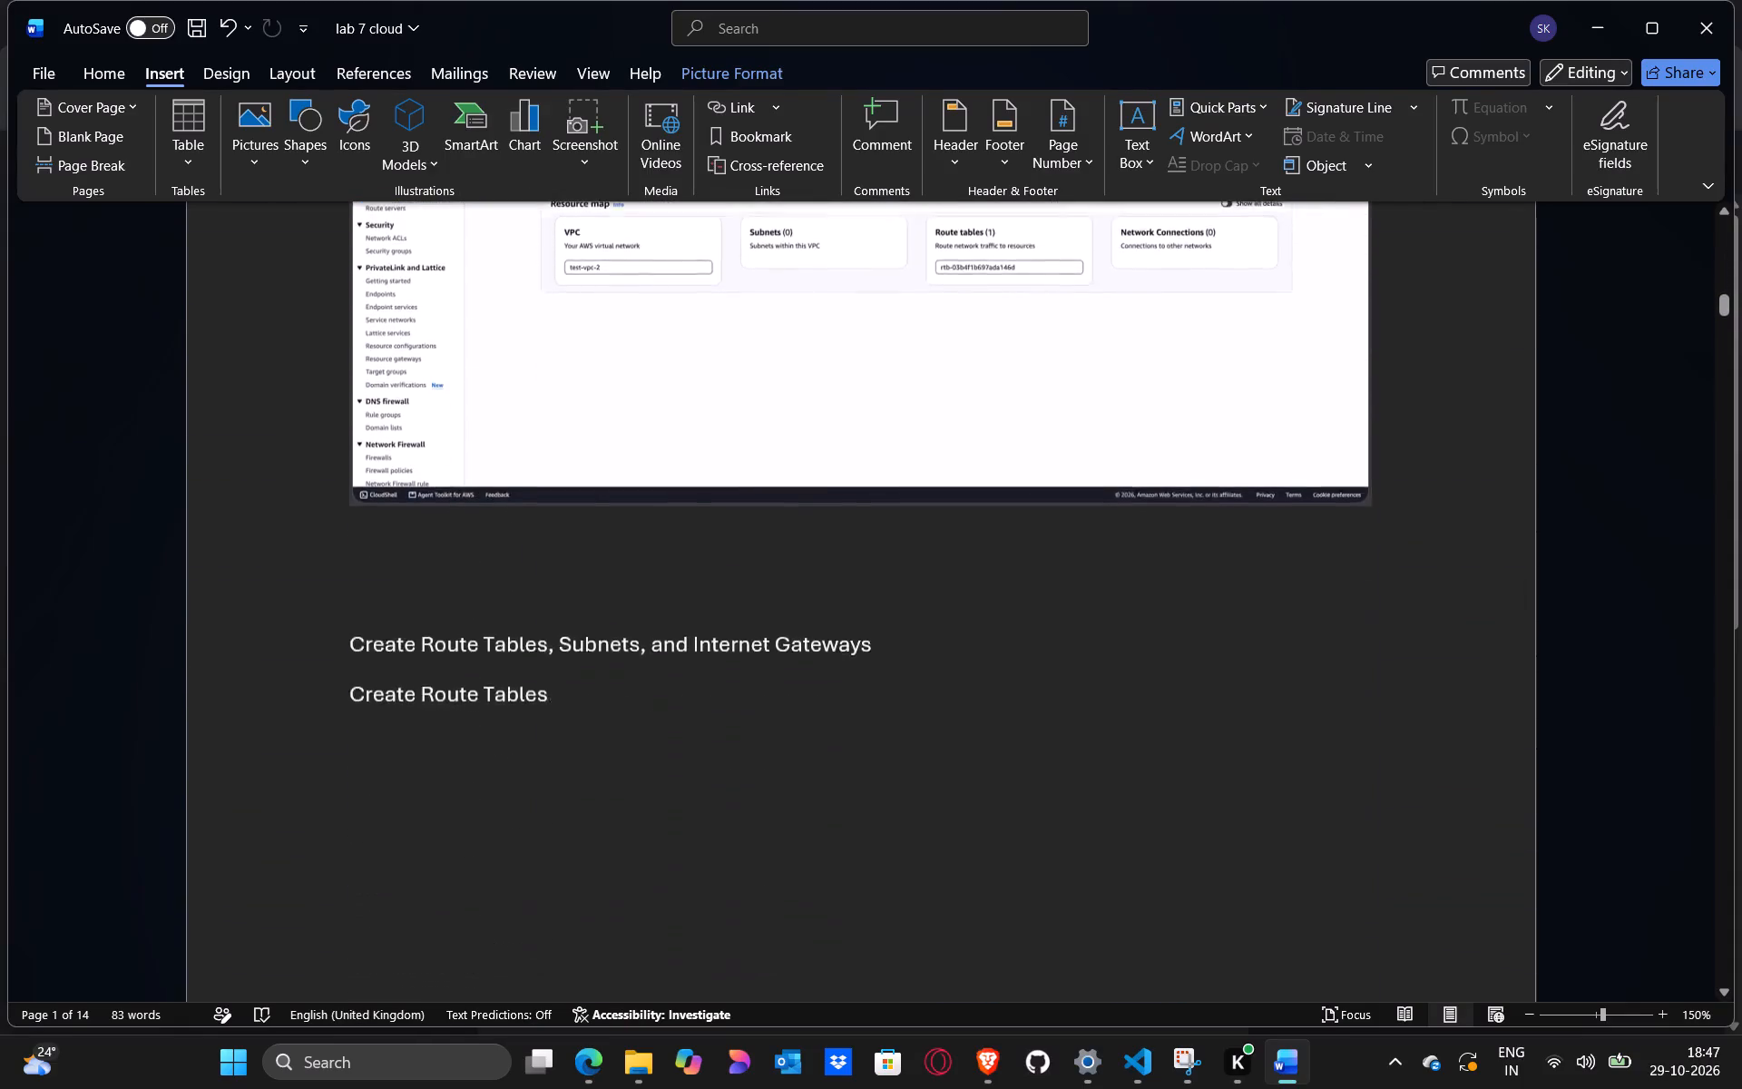
scroll(1209, 865, down, 4)
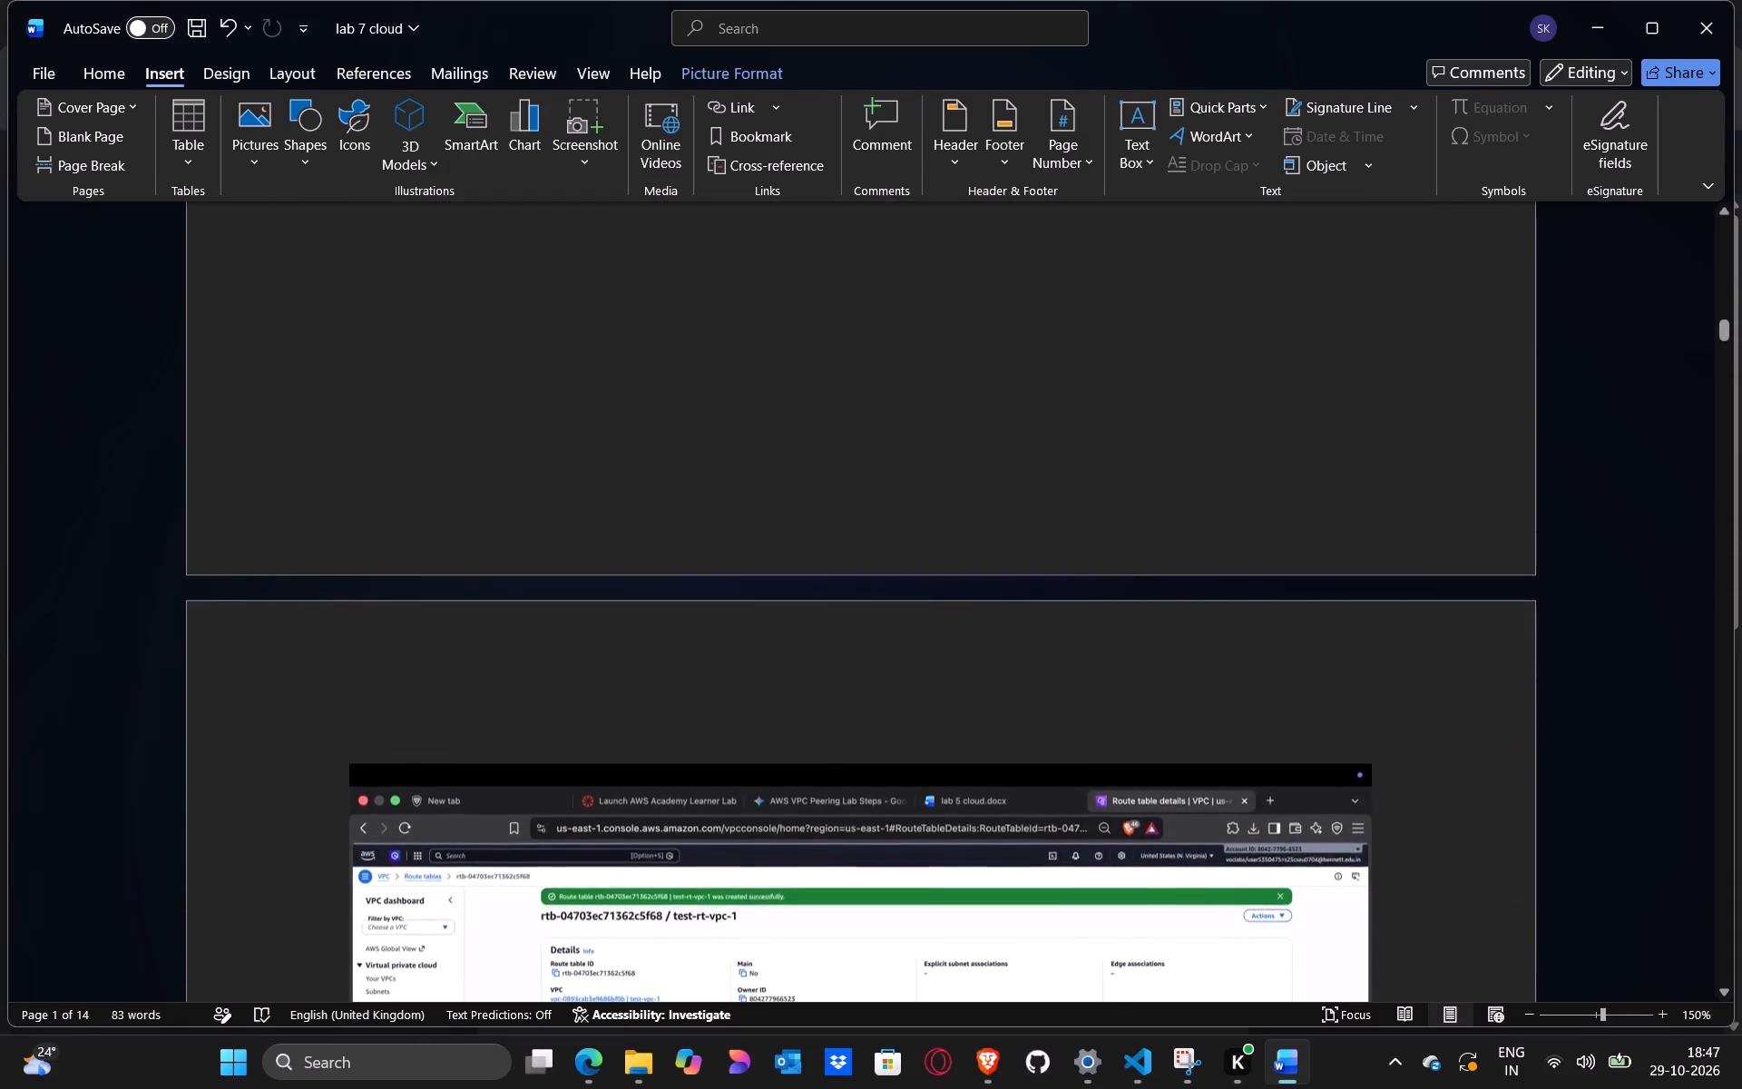
scroll(1161, 877, down, 2)
scroll(616, 785, up, 2)
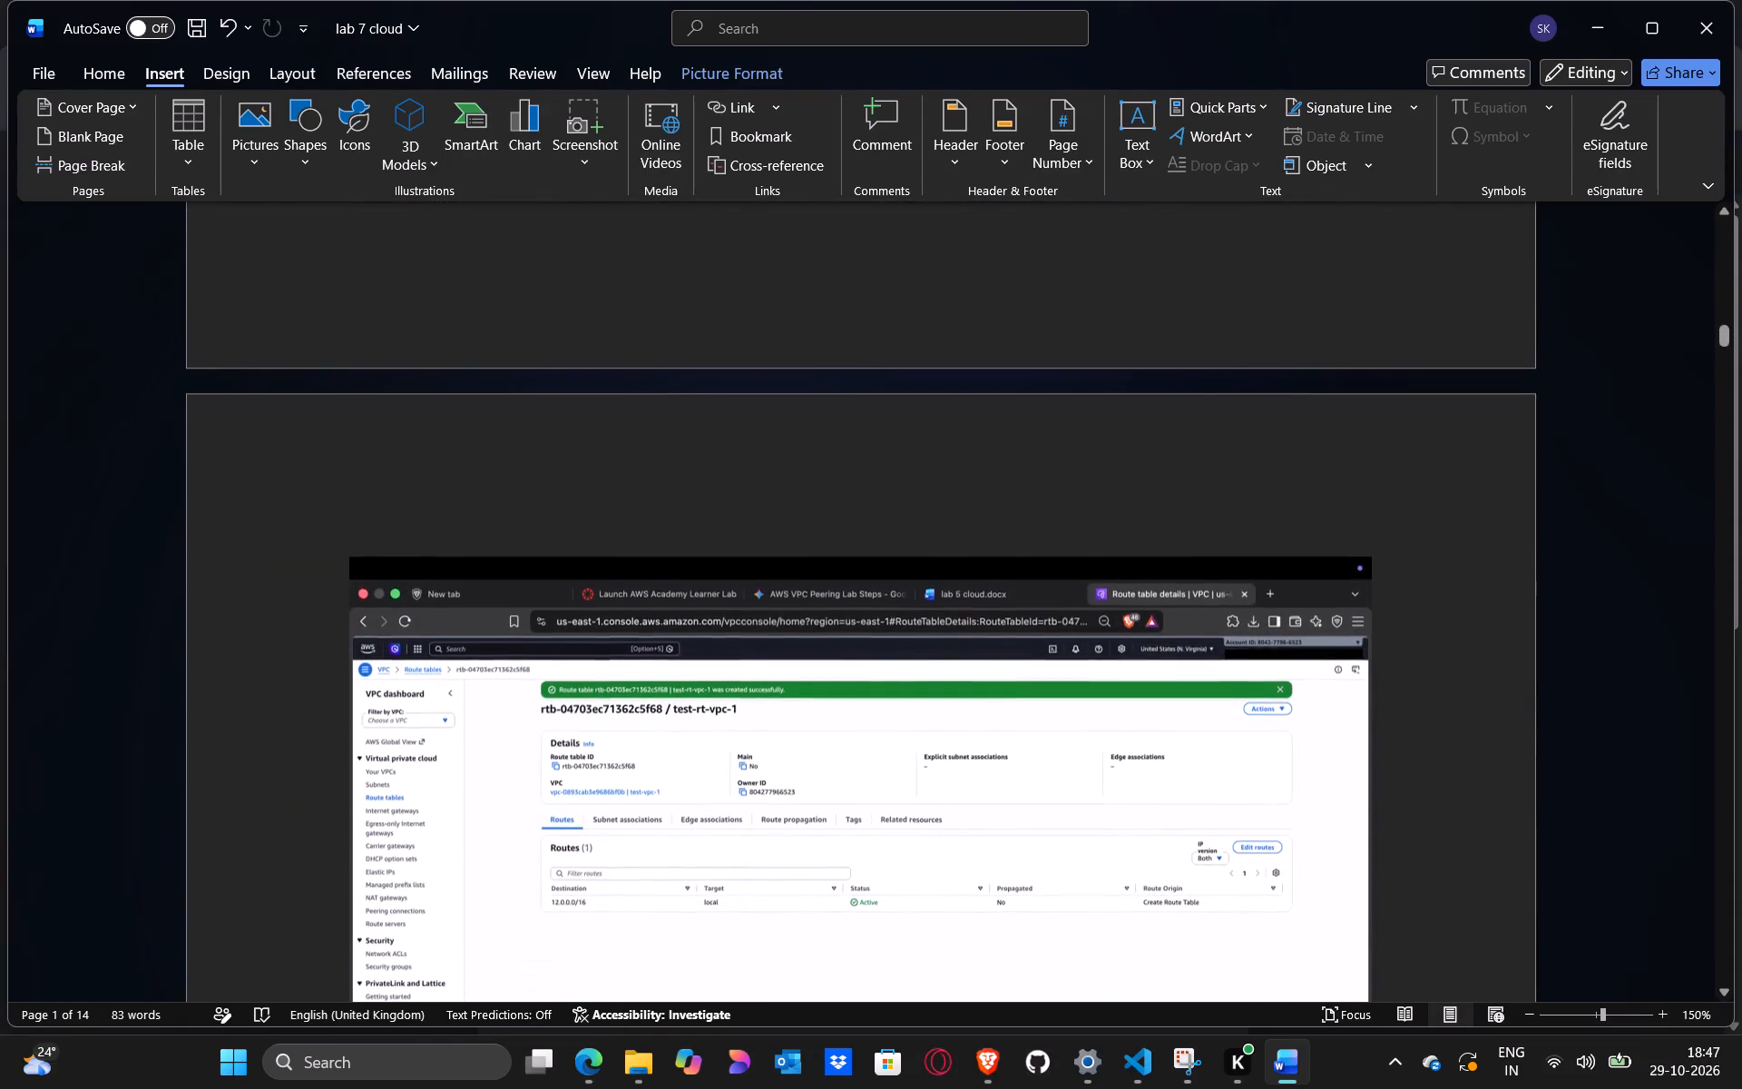
click(337, 693)
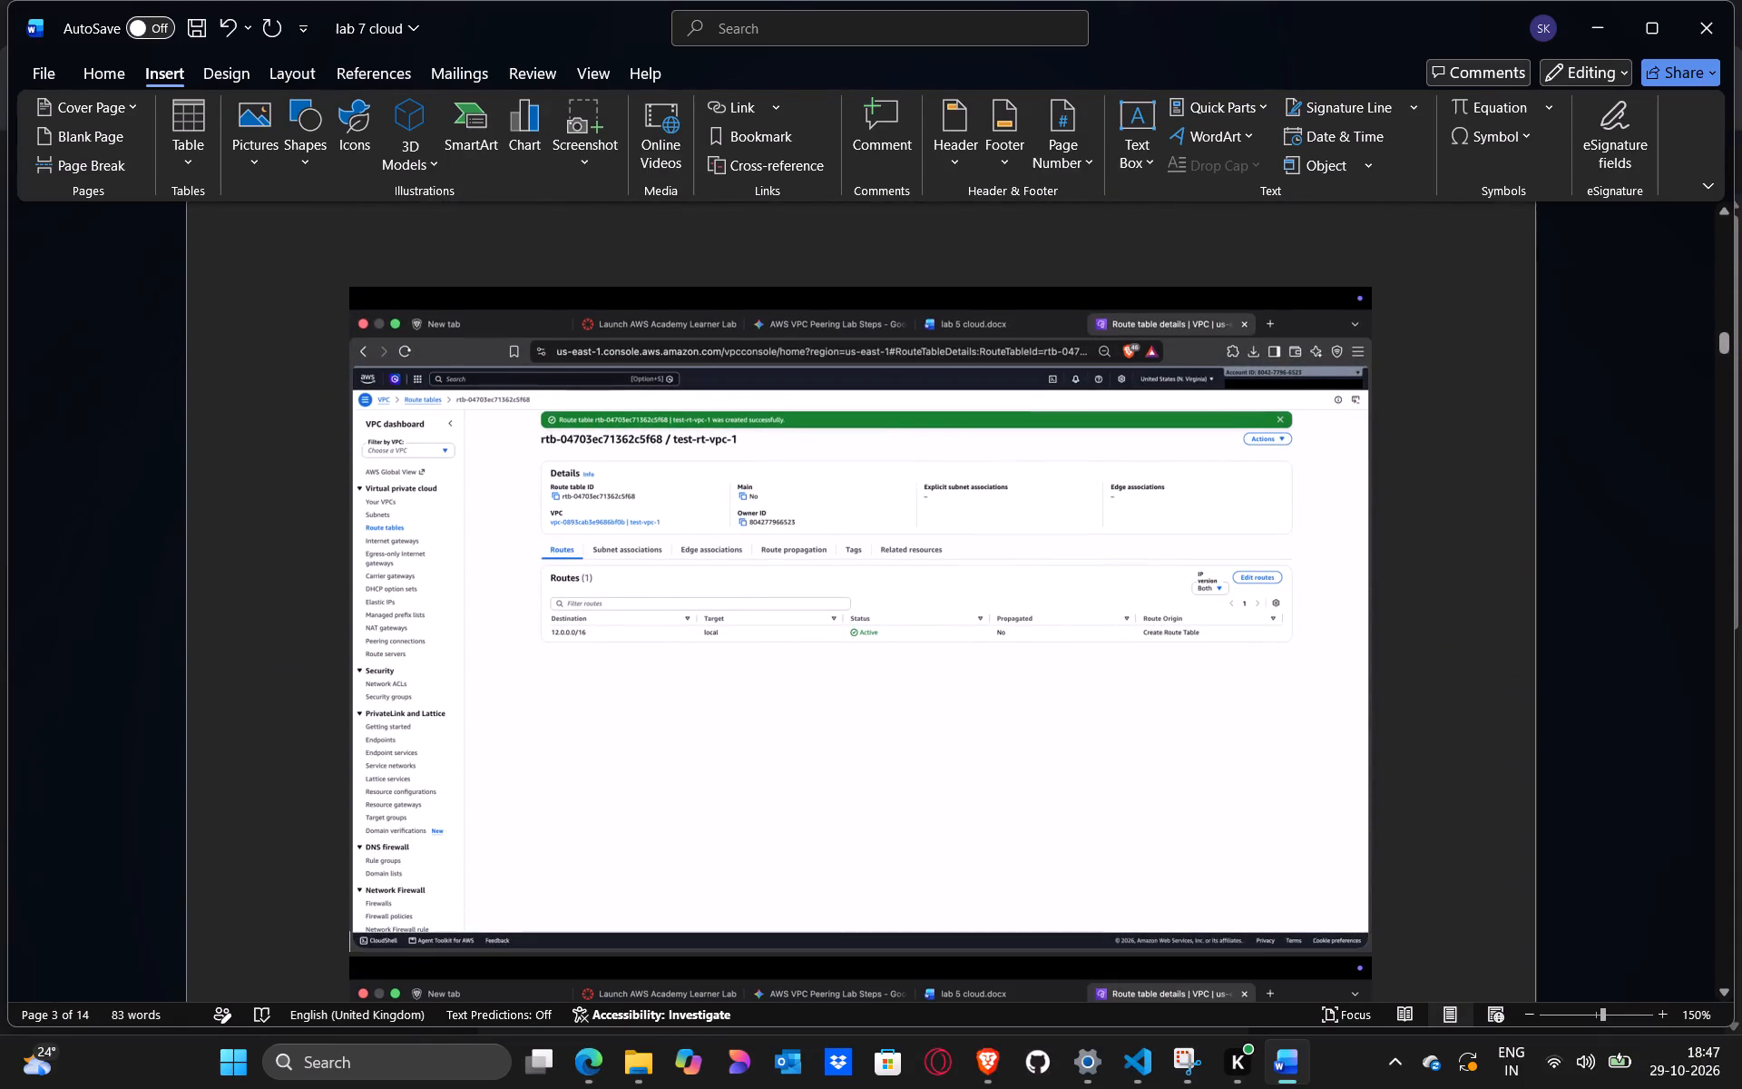
click(351, 688)
click(335, 694)
click(338, 694)
key(BackSpace)
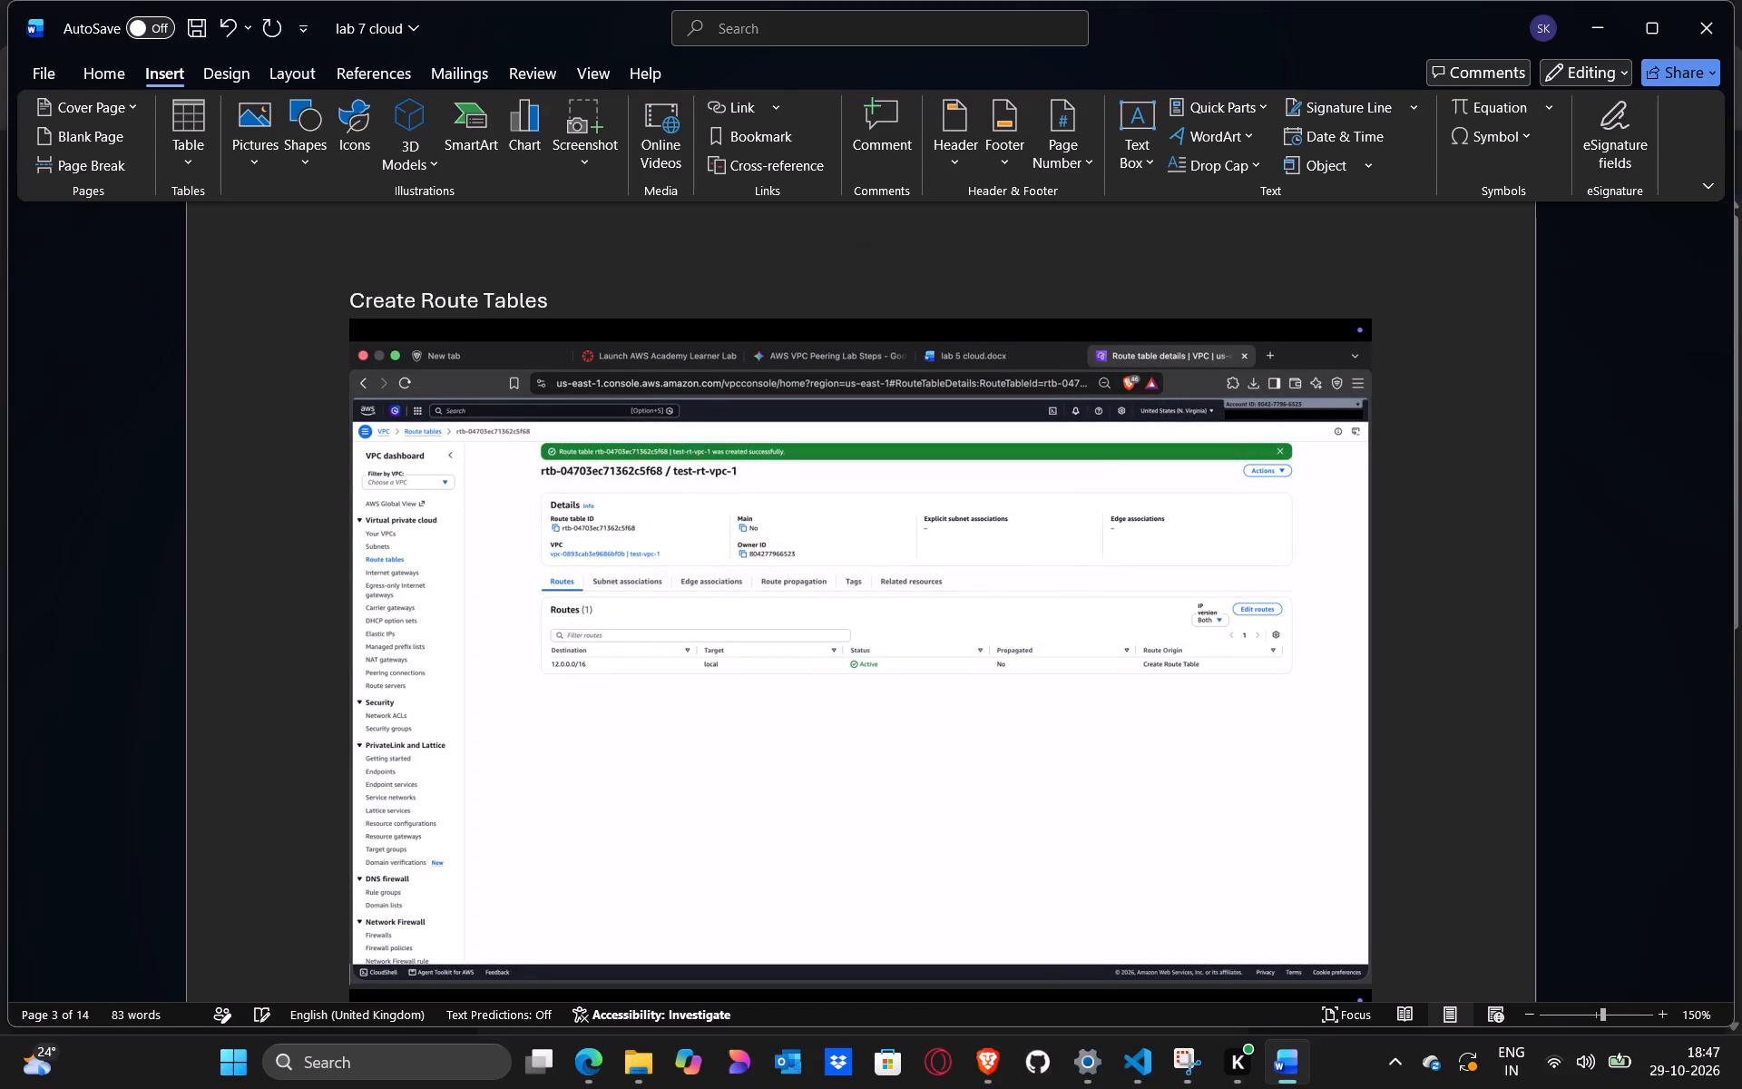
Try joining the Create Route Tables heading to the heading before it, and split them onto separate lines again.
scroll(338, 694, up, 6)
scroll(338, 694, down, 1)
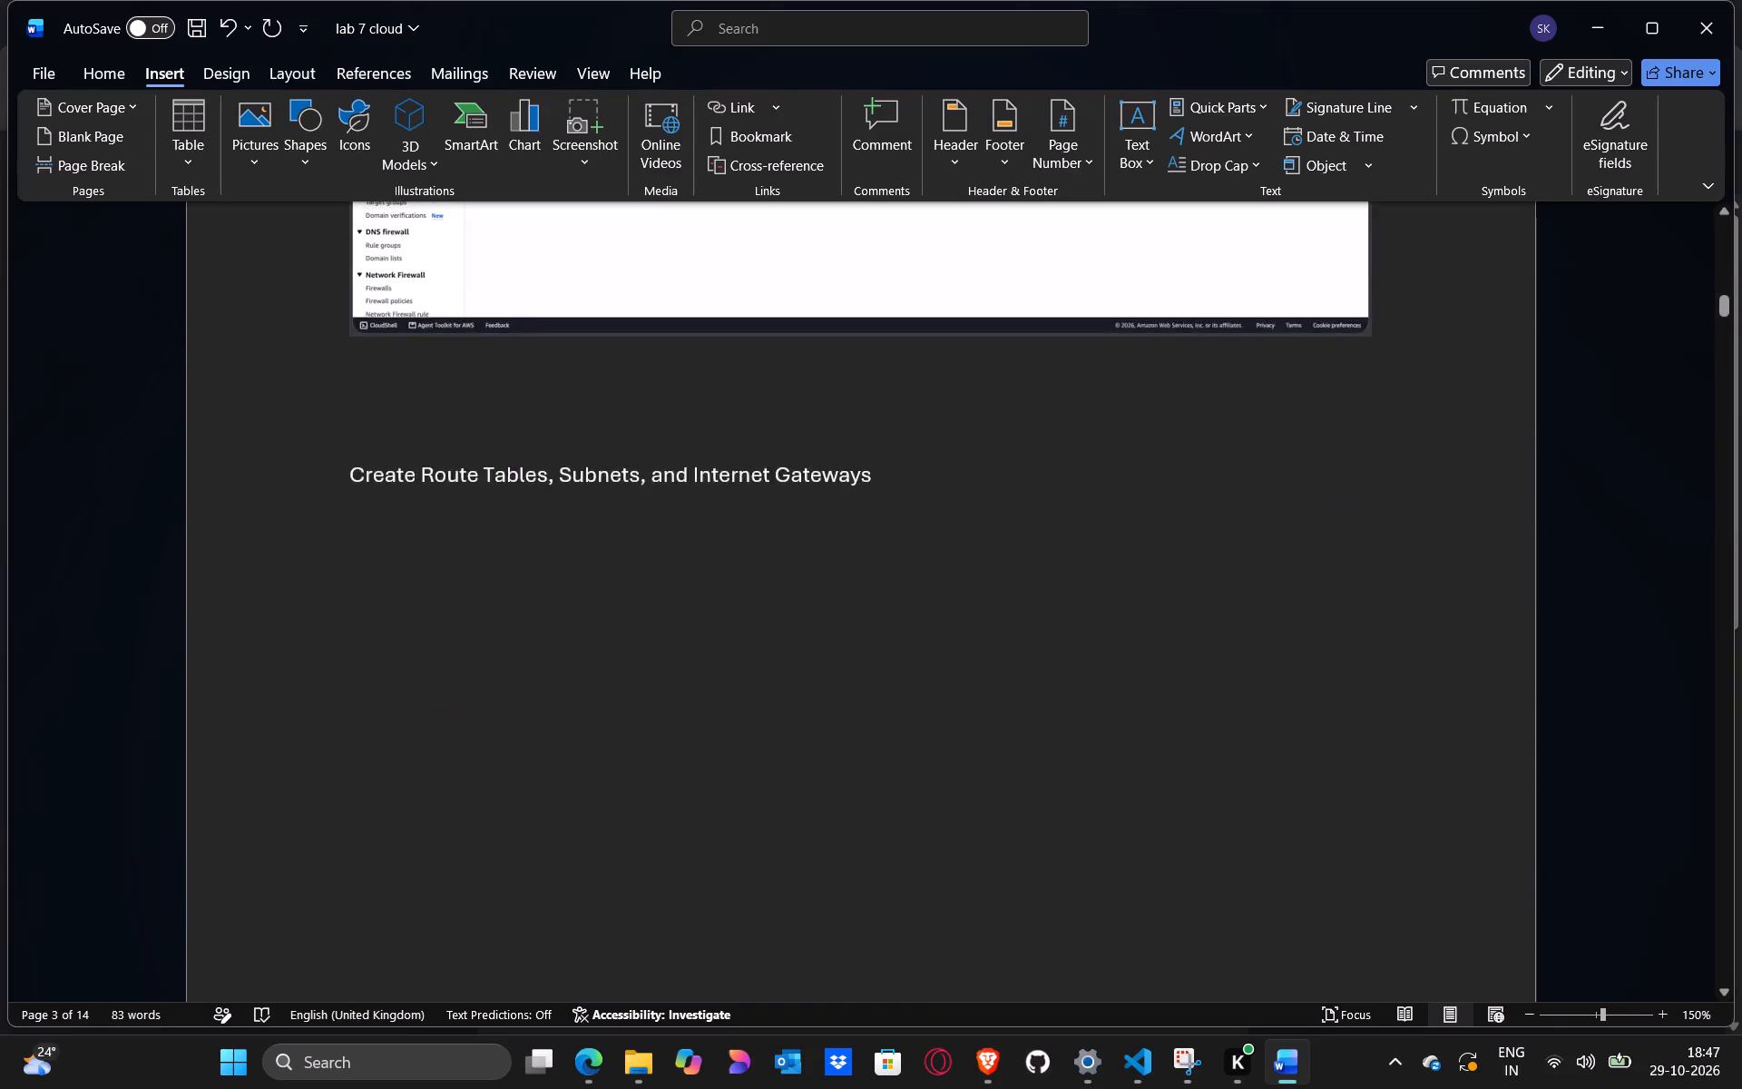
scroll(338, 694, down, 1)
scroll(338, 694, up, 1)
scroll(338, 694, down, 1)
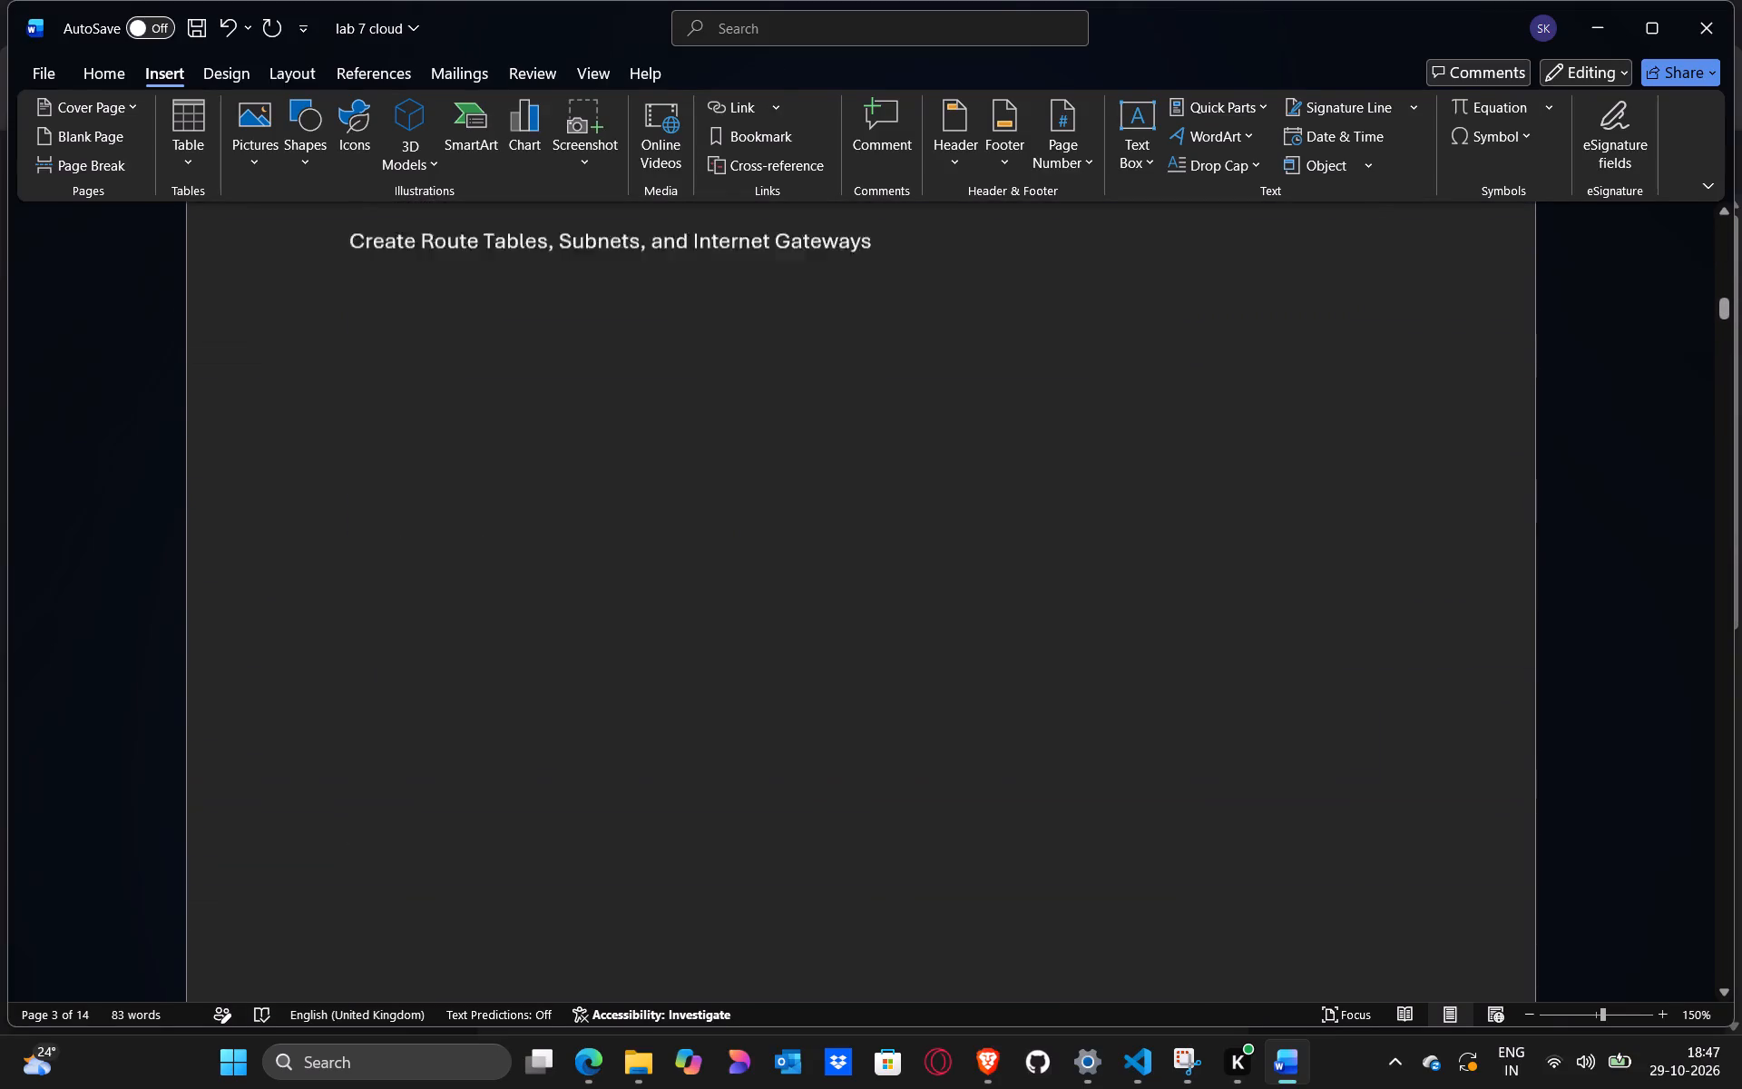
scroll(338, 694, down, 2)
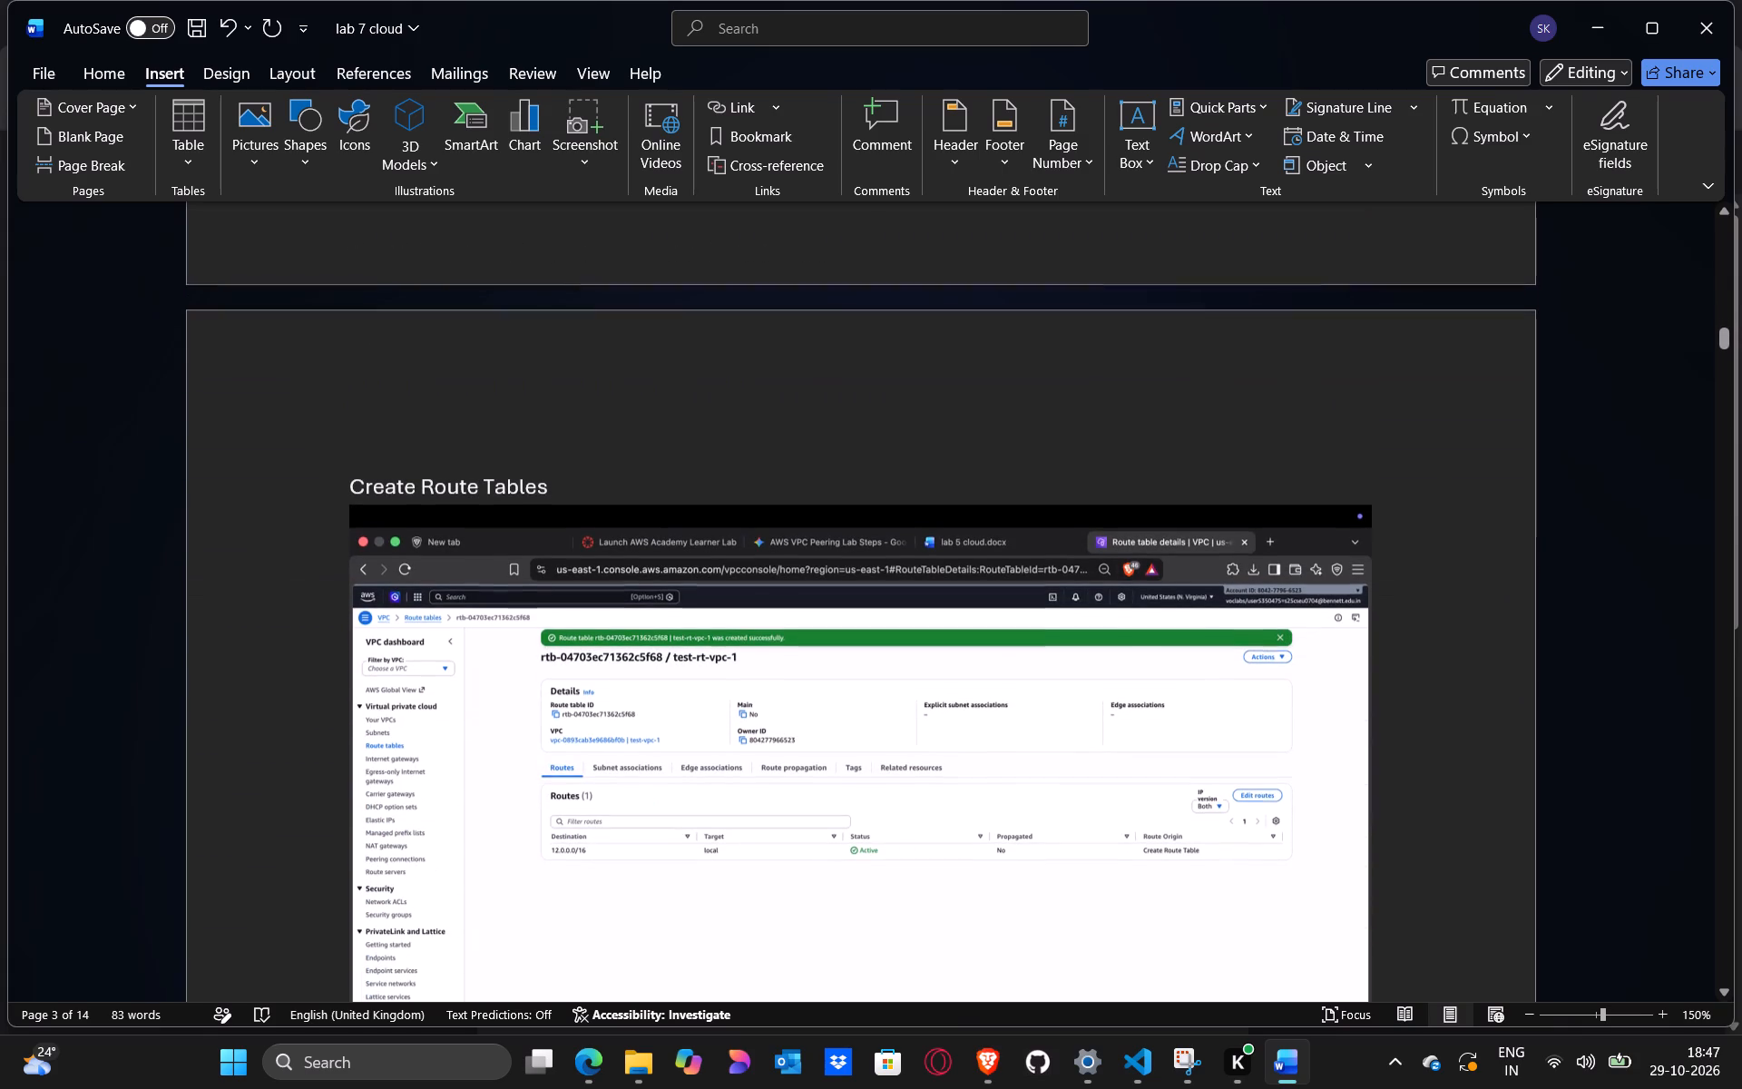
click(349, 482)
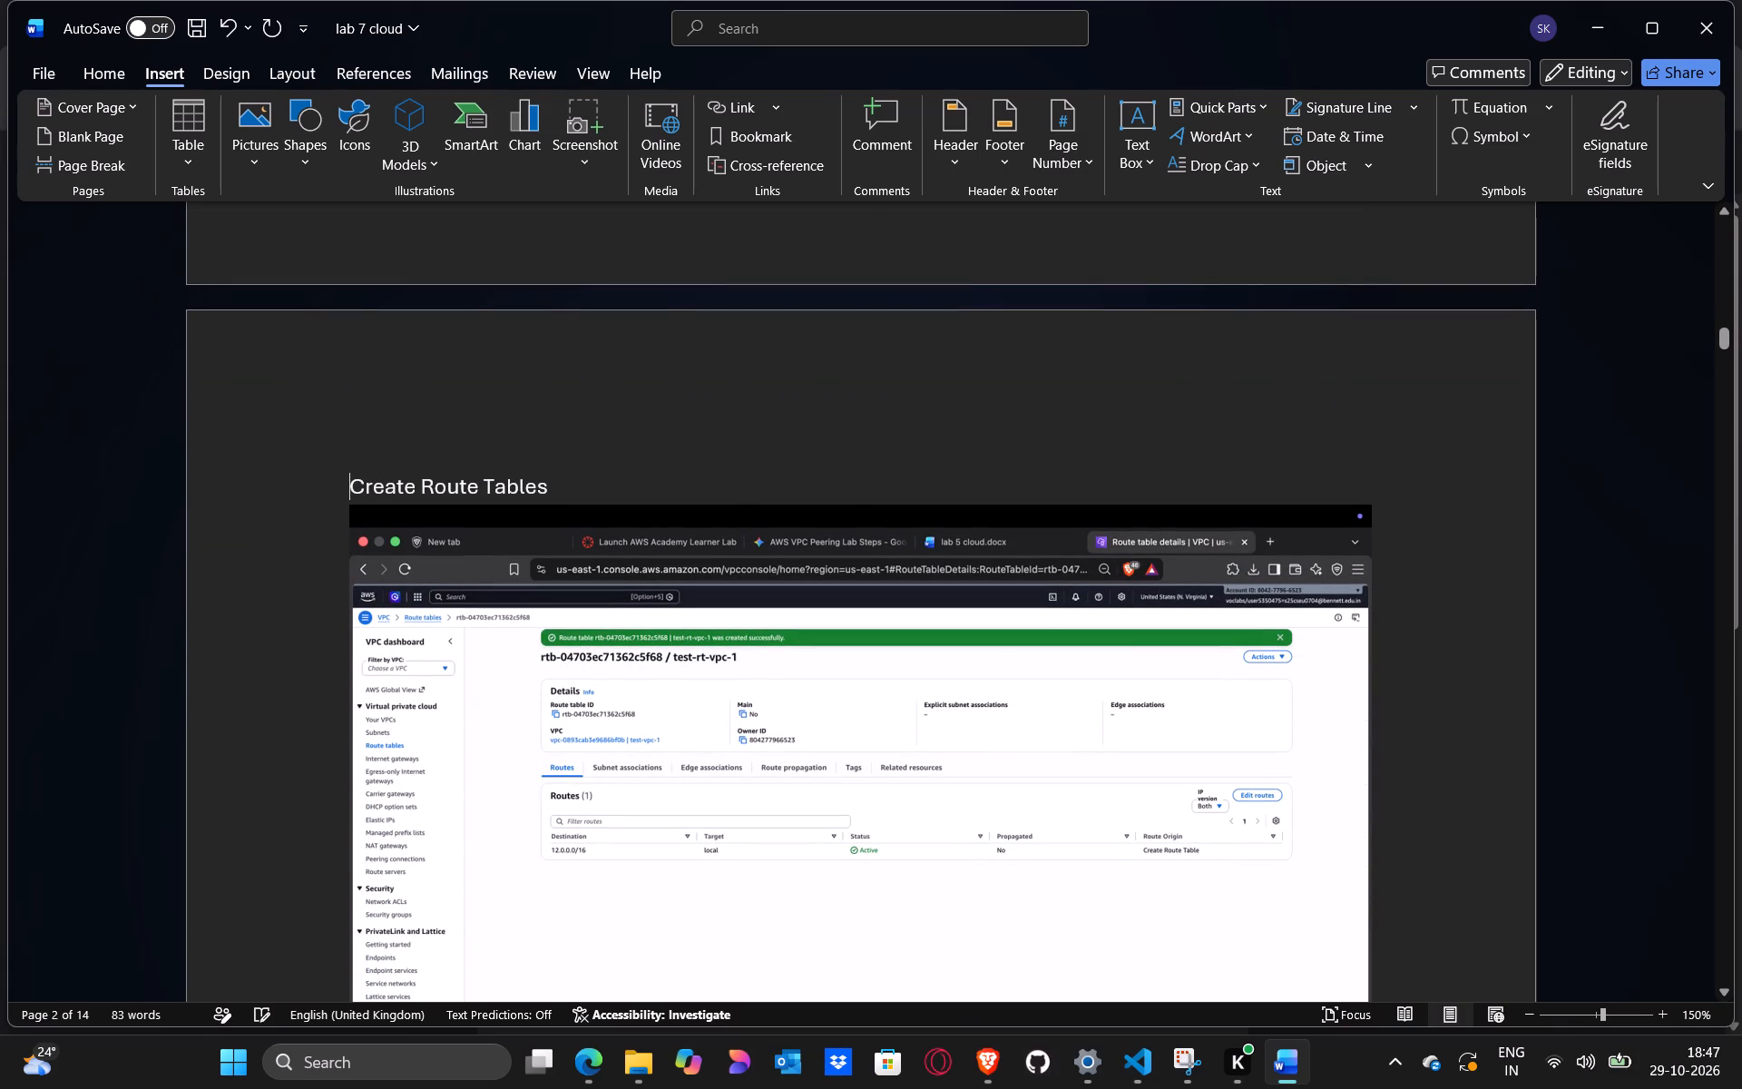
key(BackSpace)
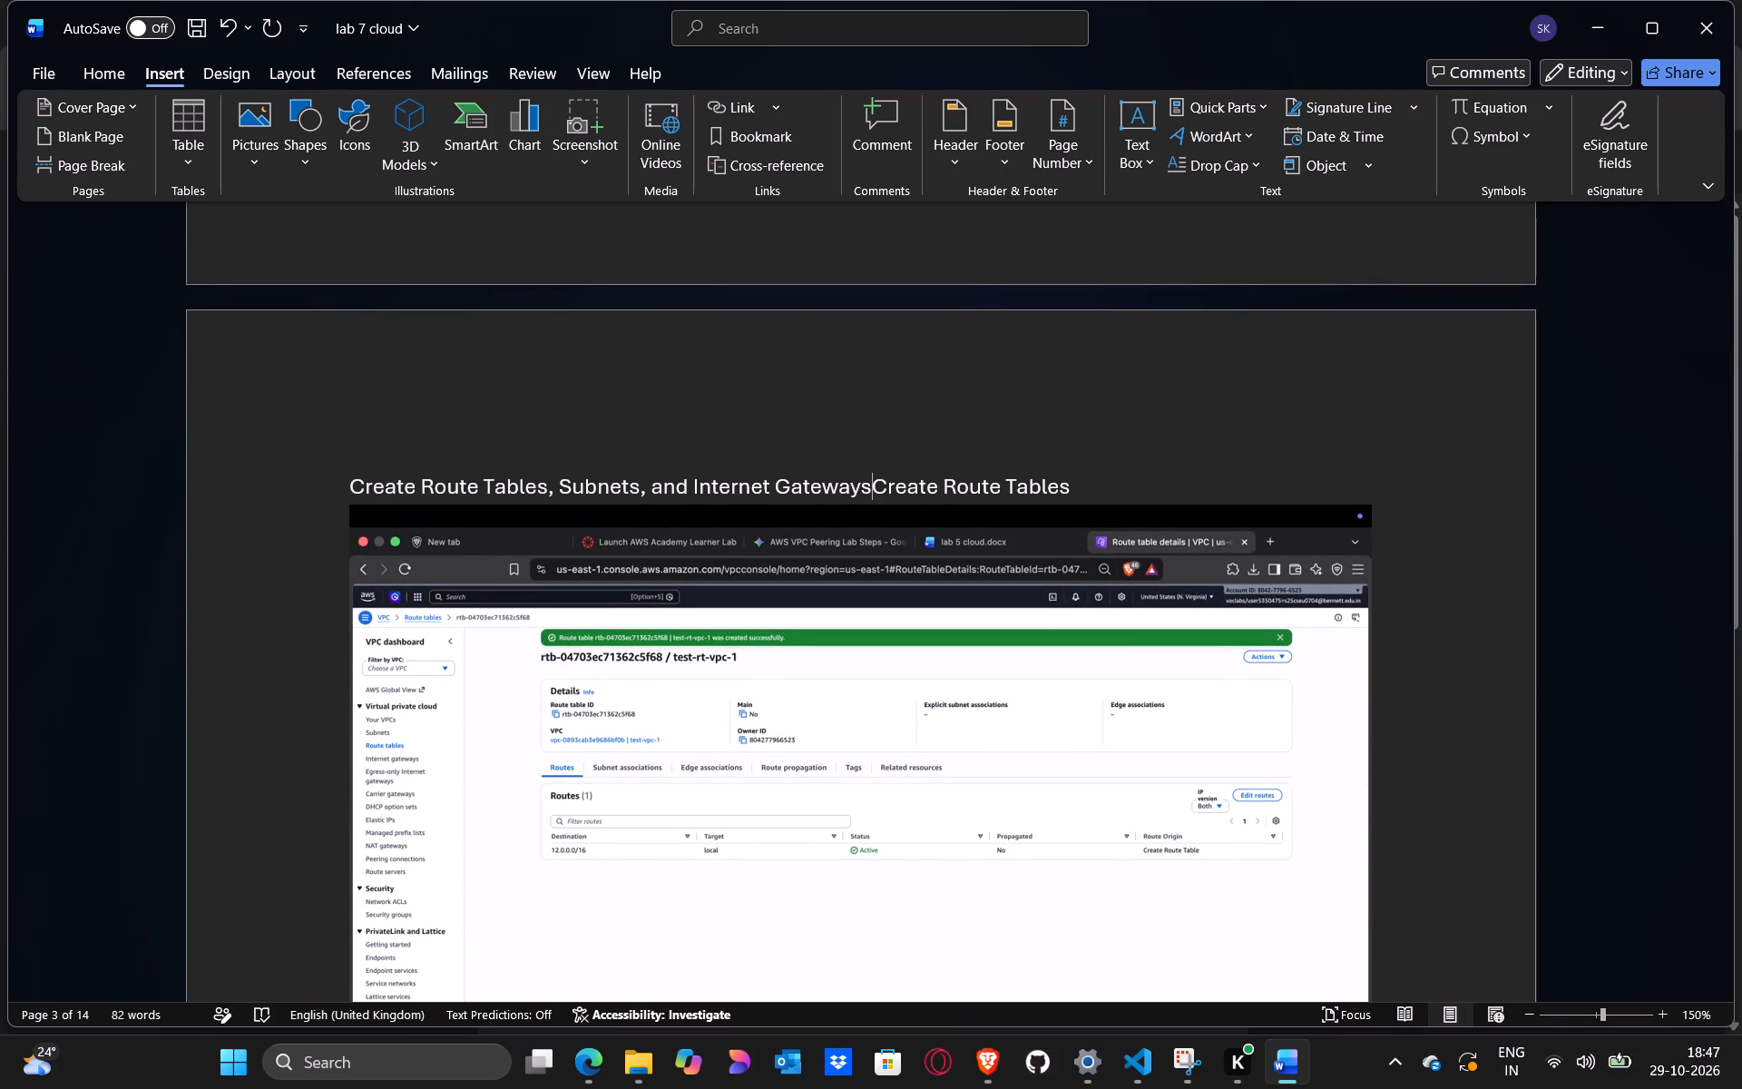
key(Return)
Examine the spacing and page breaks from the Create the Two VPCs section to the Create Route Tables heading.
scroll(349, 482, up, 1)
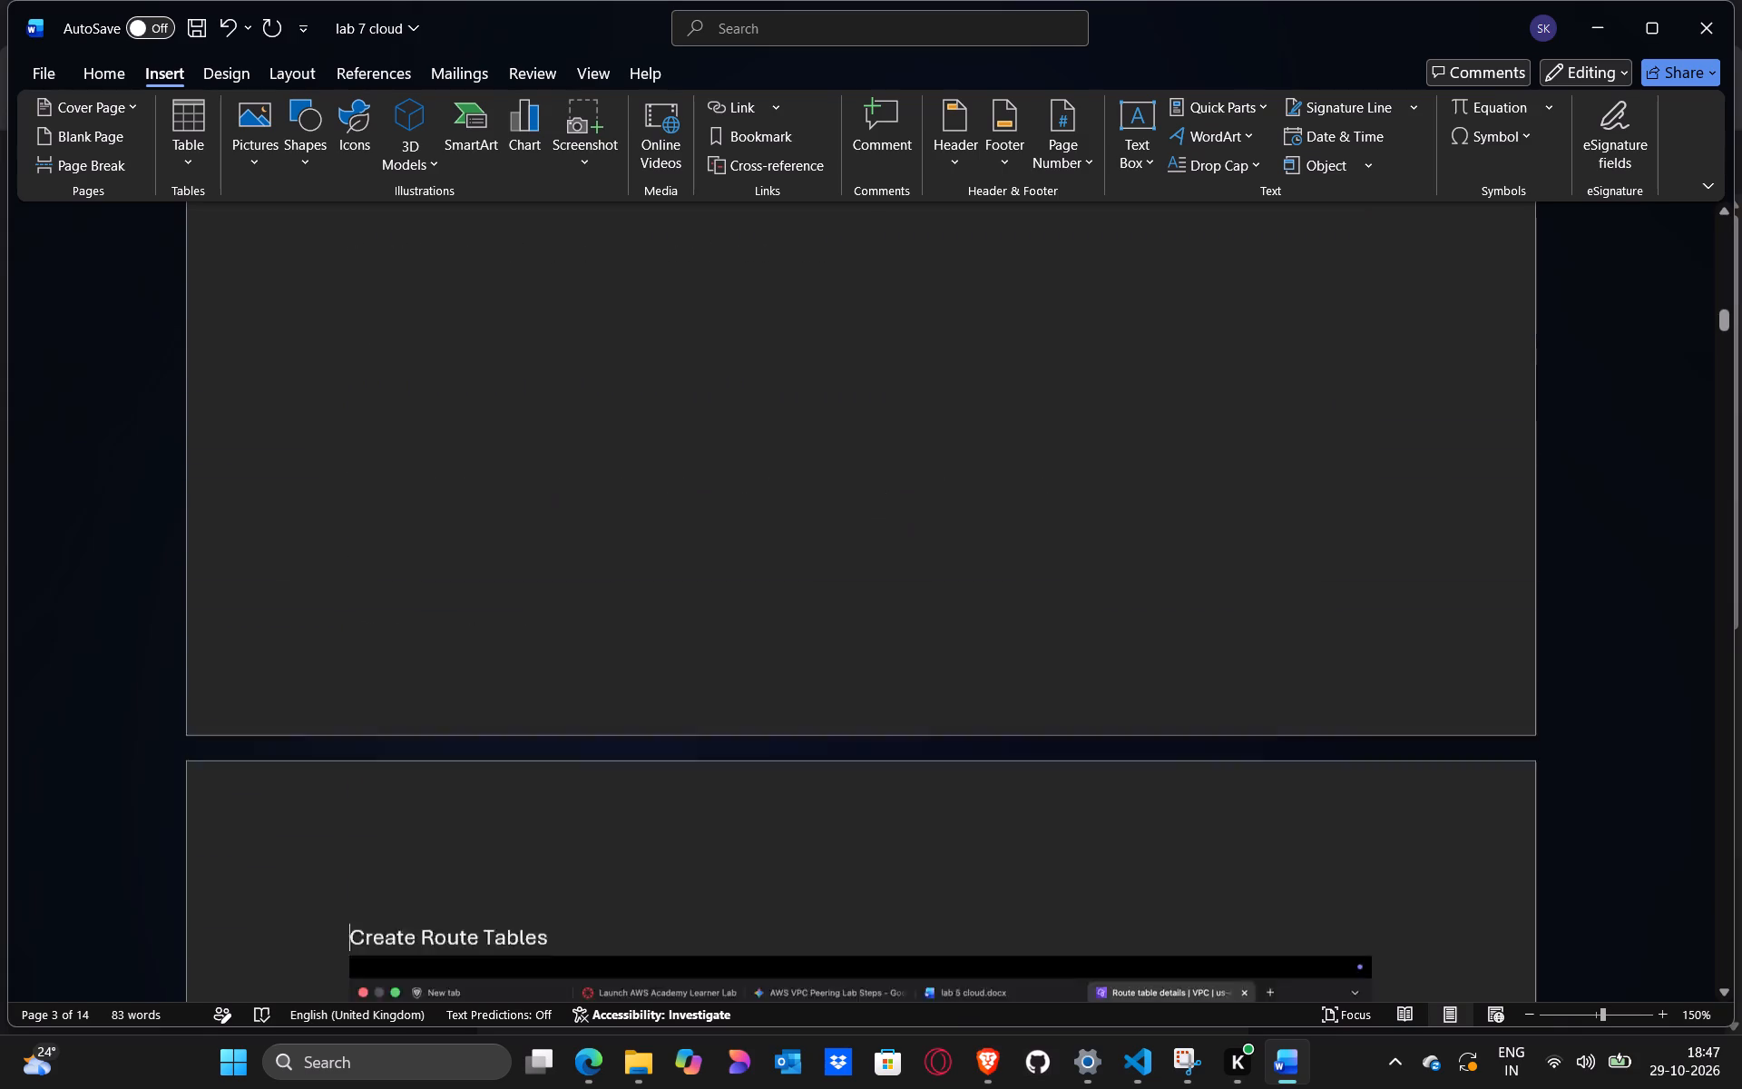
scroll(349, 482, up, 1)
scroll(349, 482, down, 1)
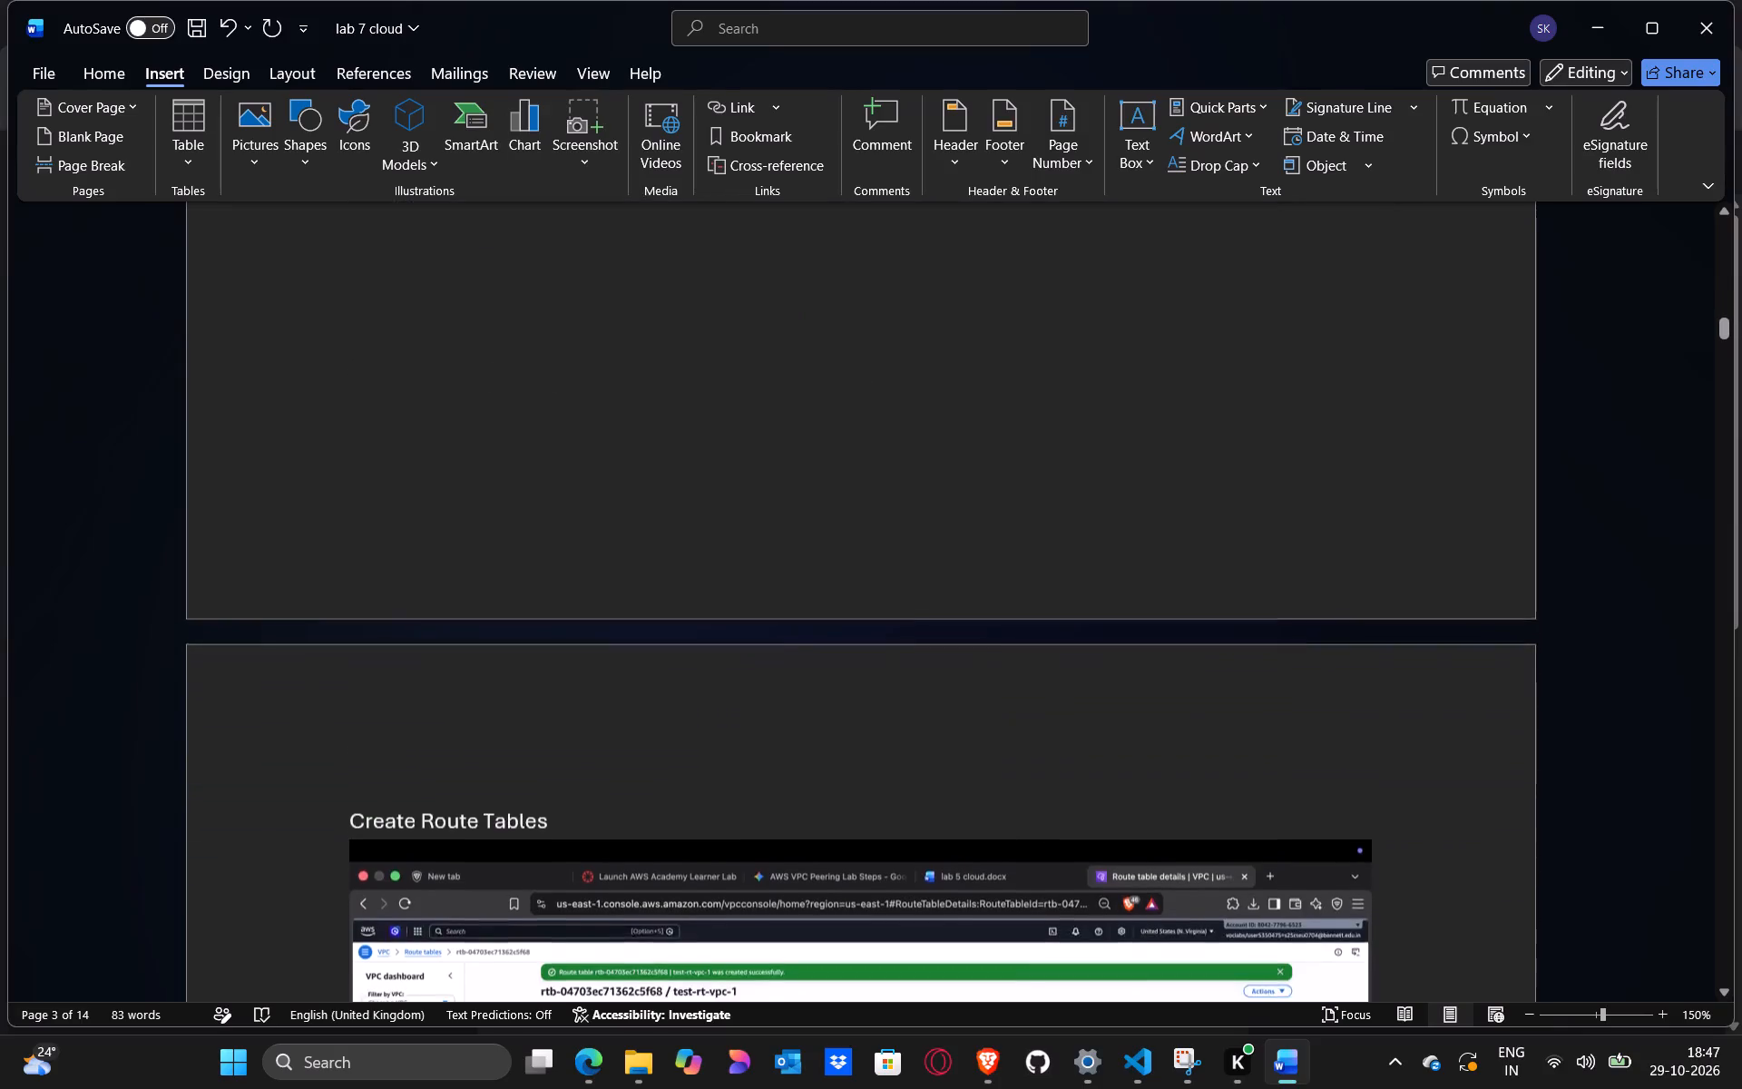
scroll(349, 482, up, 1)
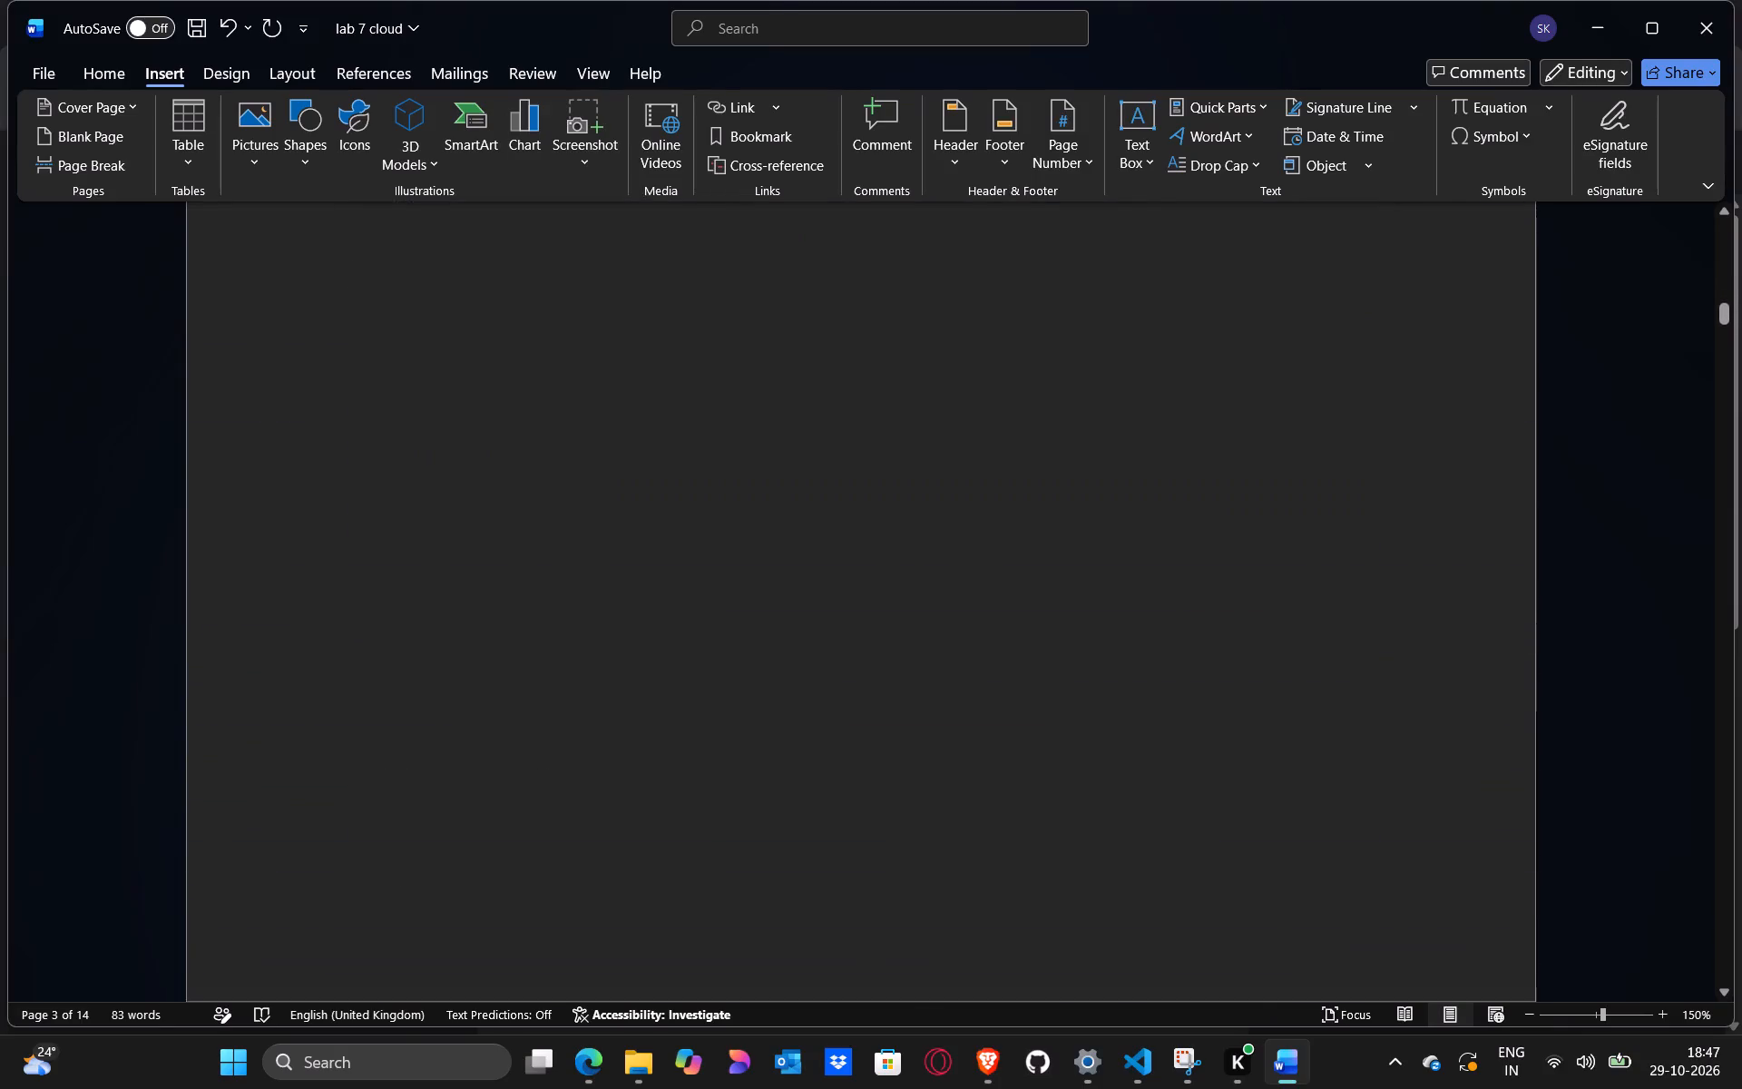
scroll(416, 331, up, 5)
scroll(416, 331, down, 1)
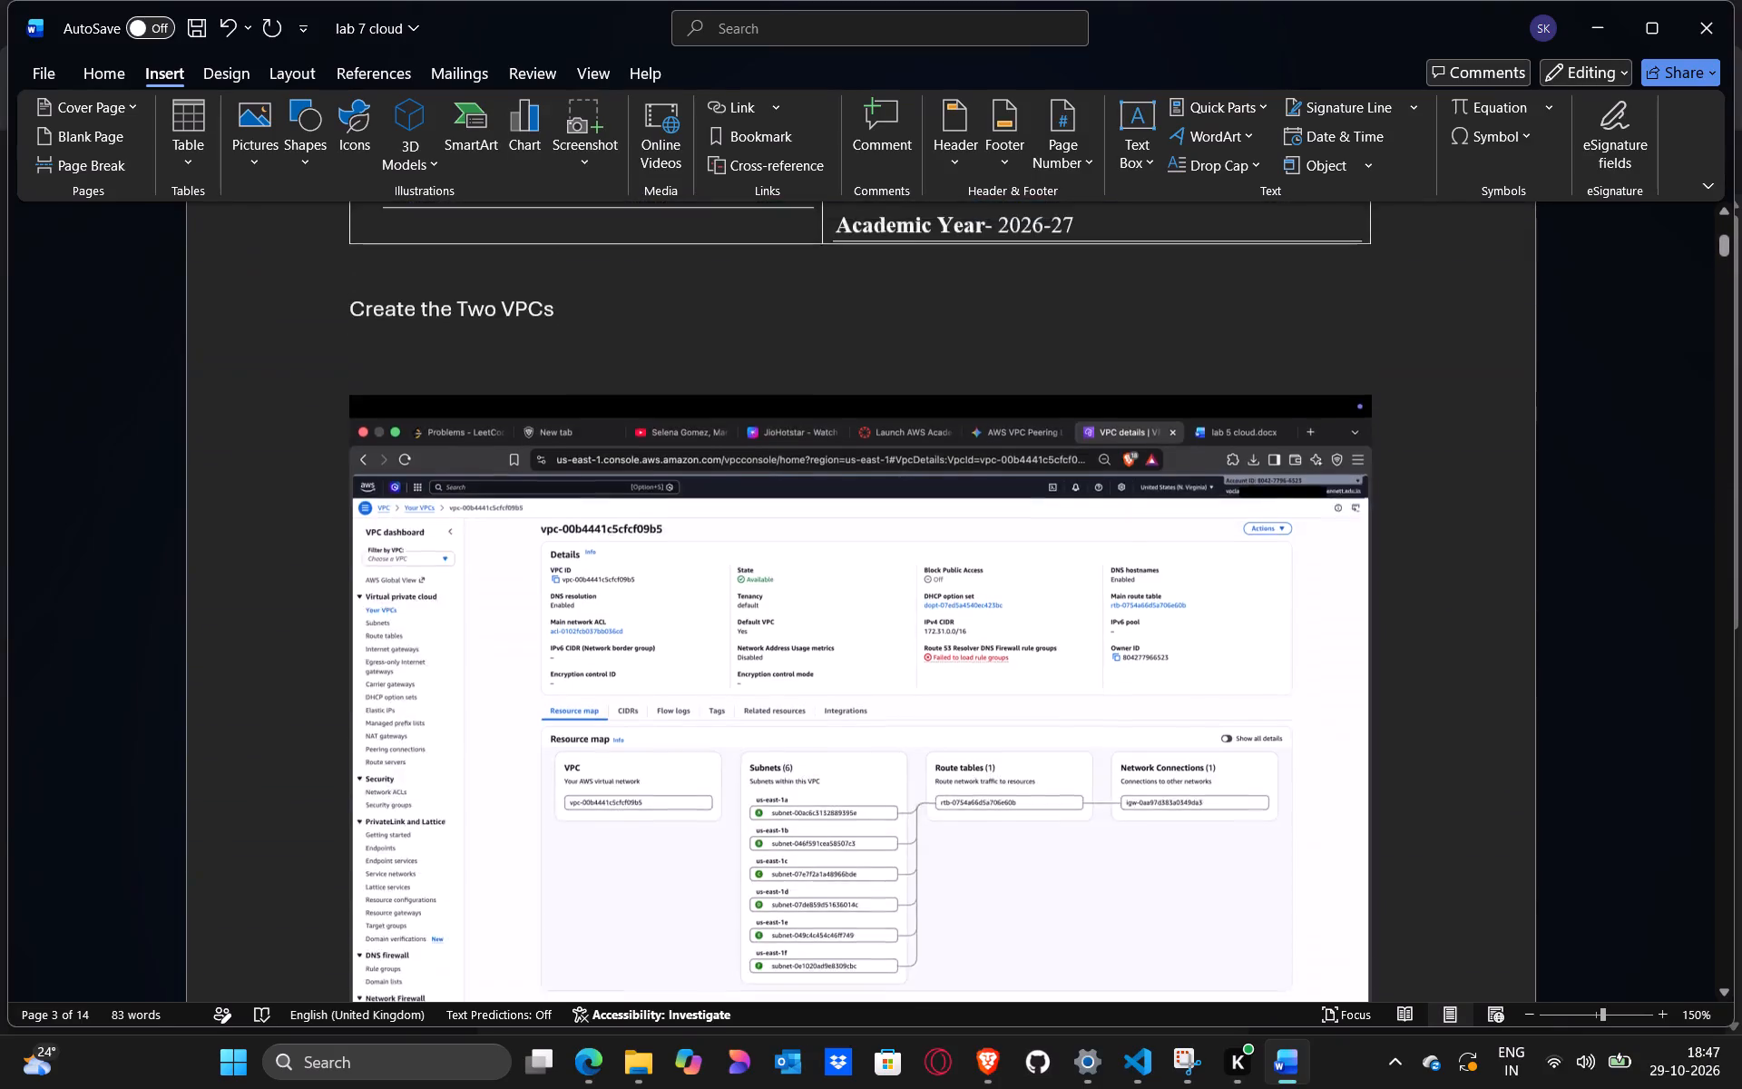
scroll(416, 331, down, 2)
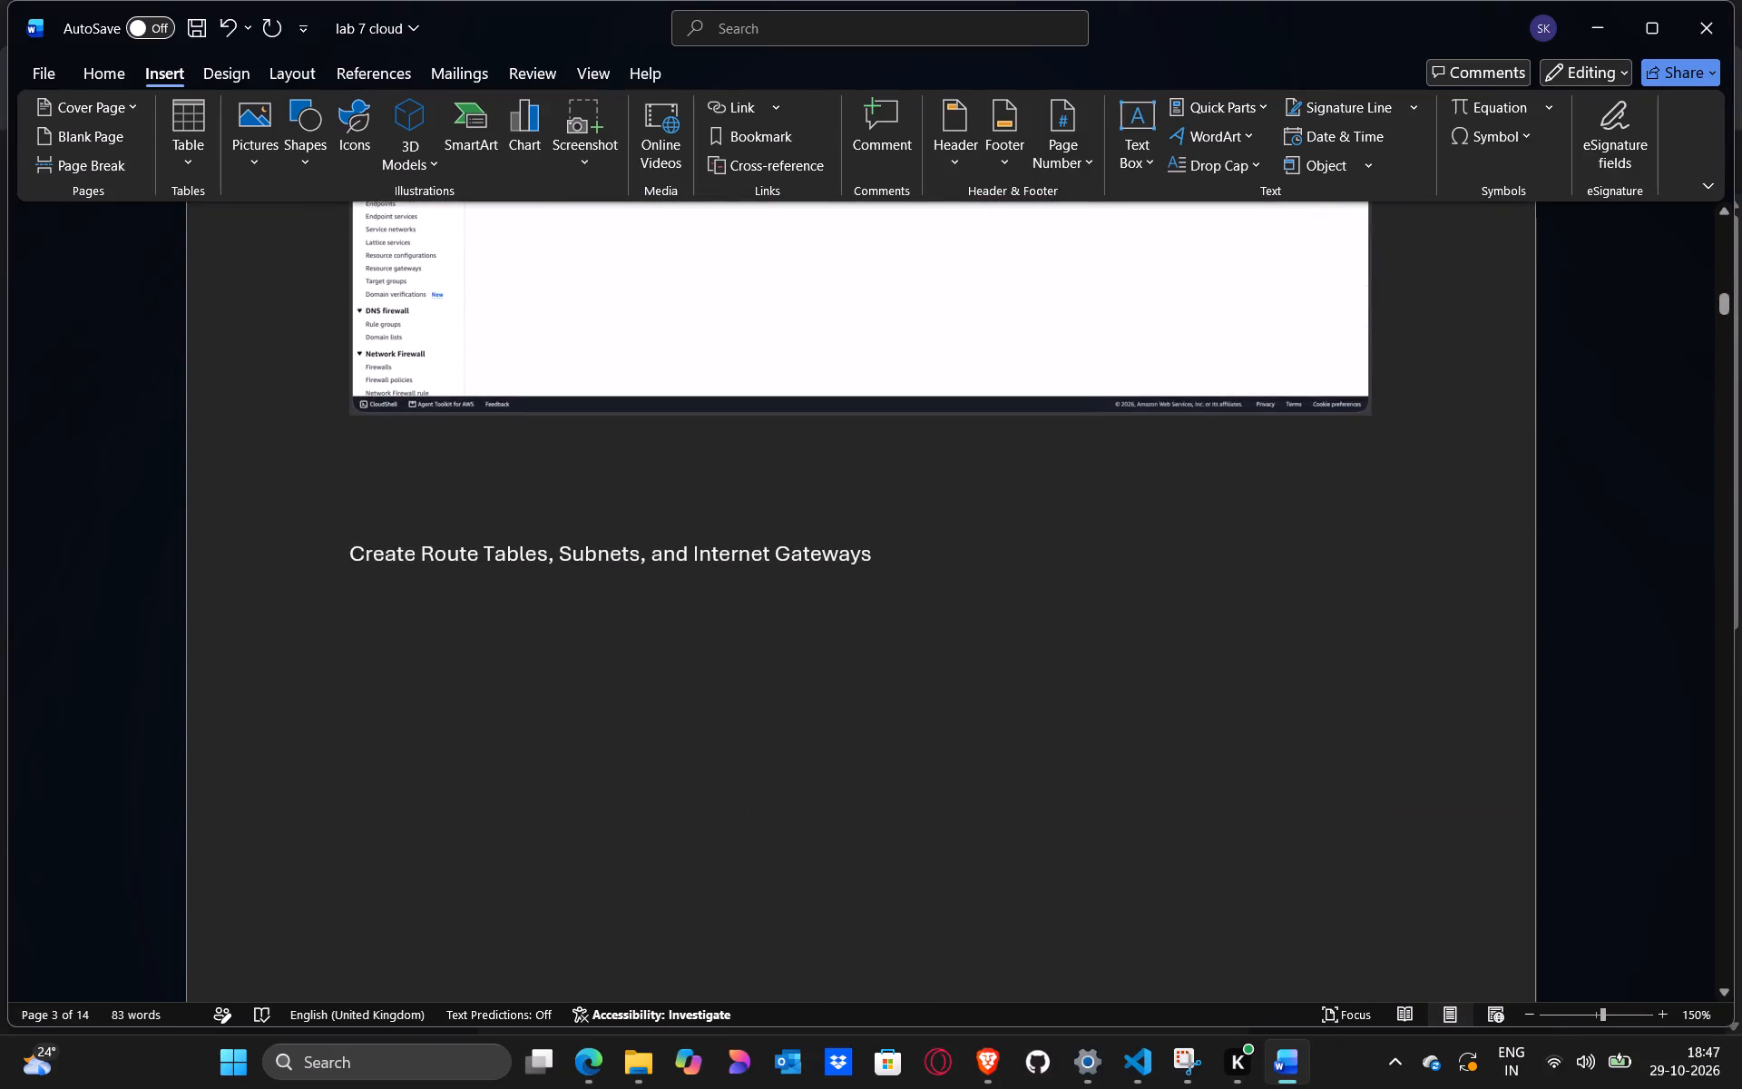
View the layout position settings of the screenshot above the Create Route Tables, Subnets, and Internet Gateways heading.
click(439, 349)
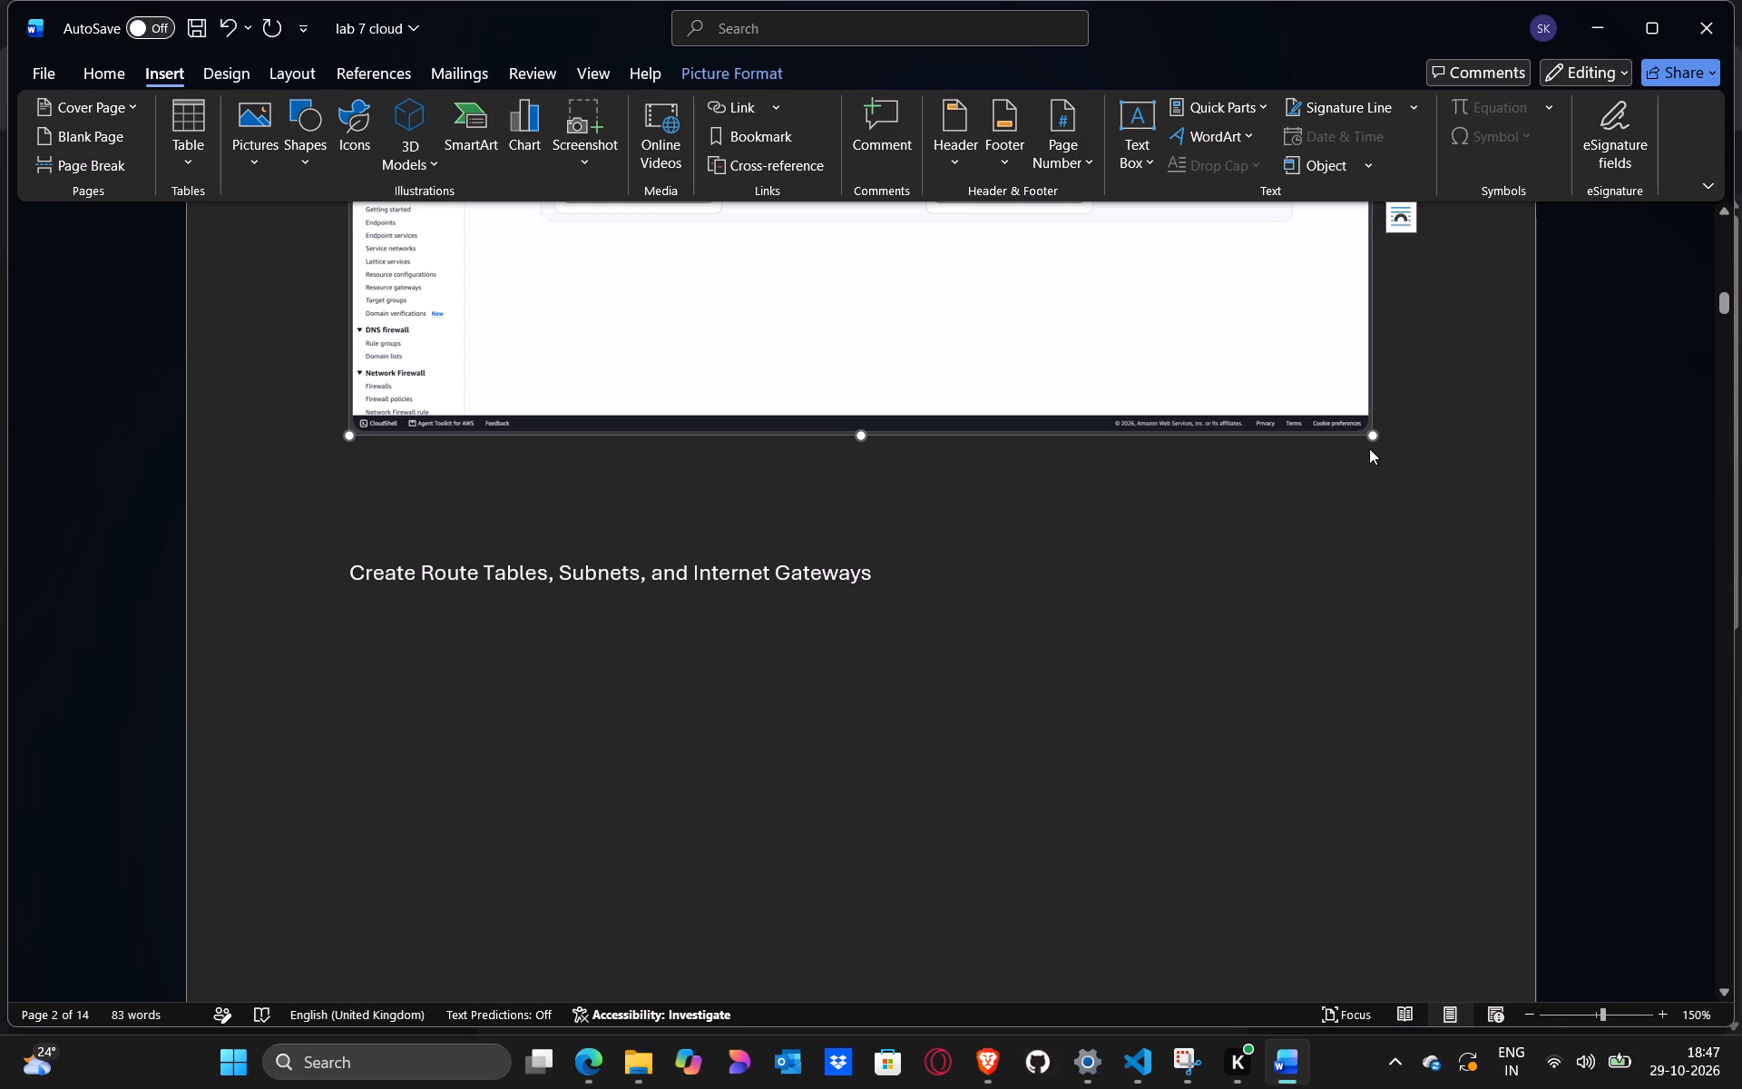
click(1408, 228)
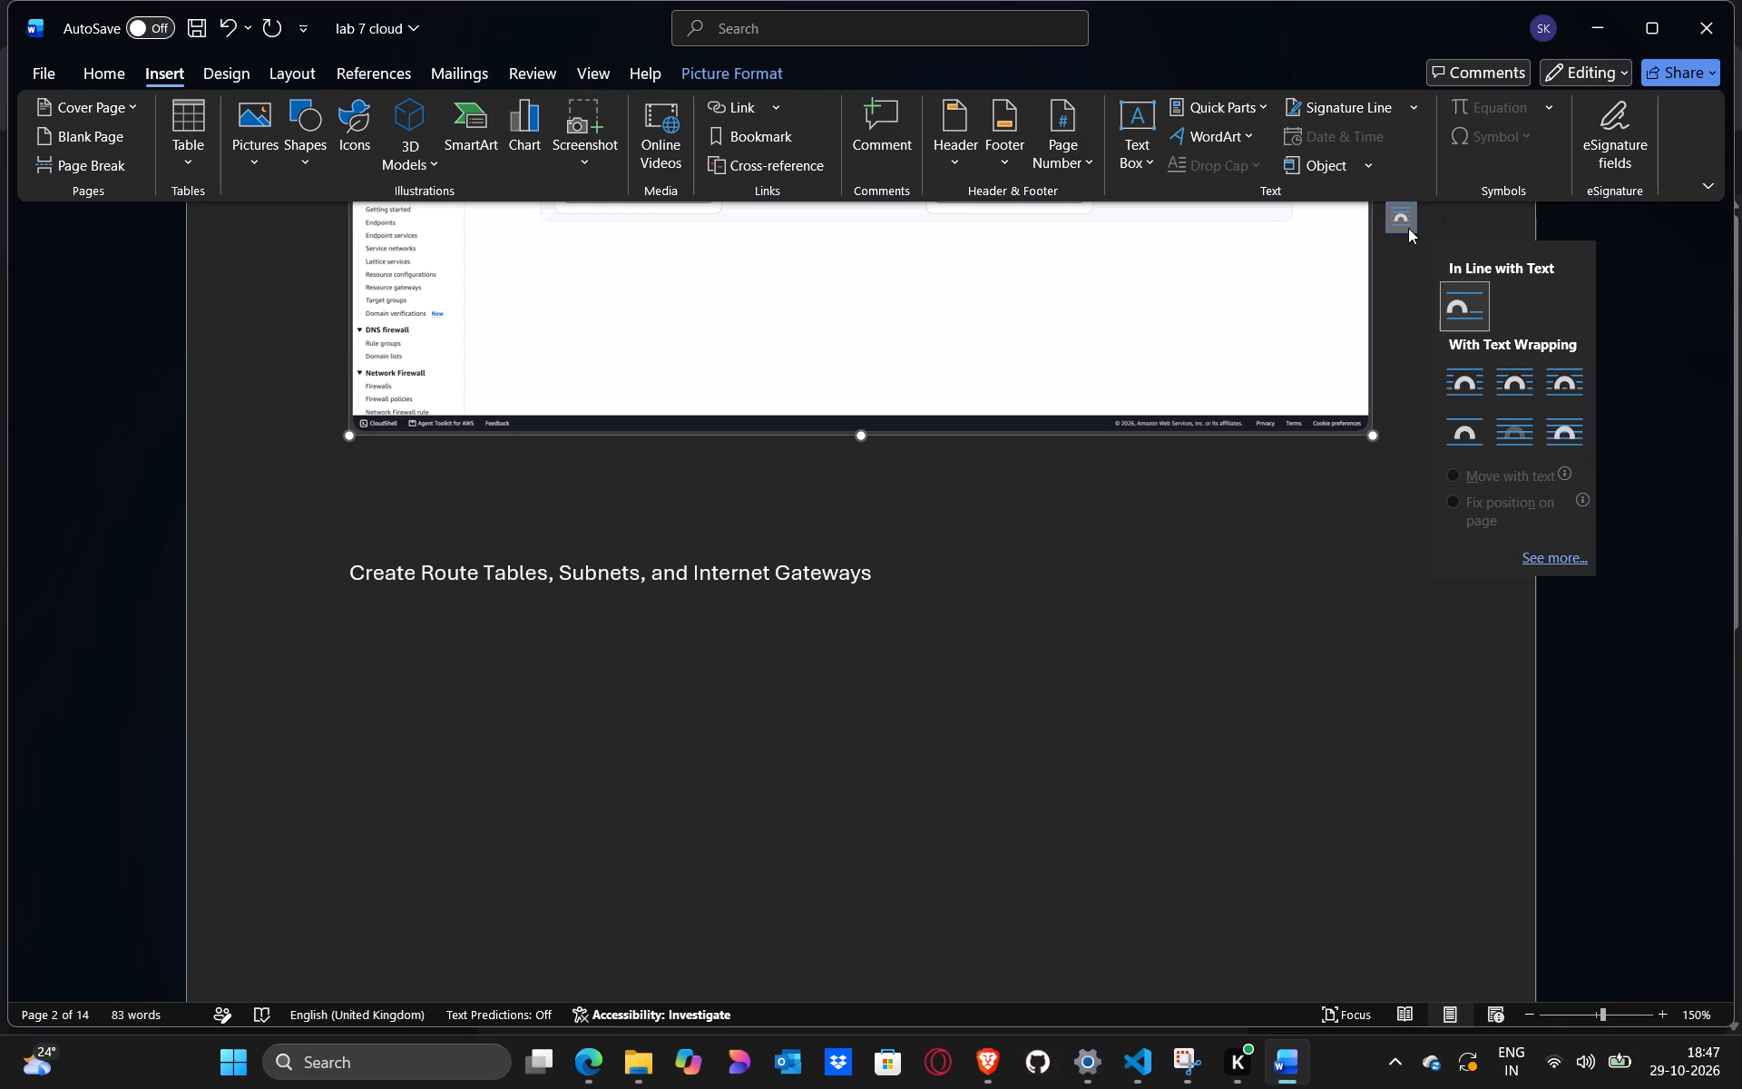
click(1407, 230)
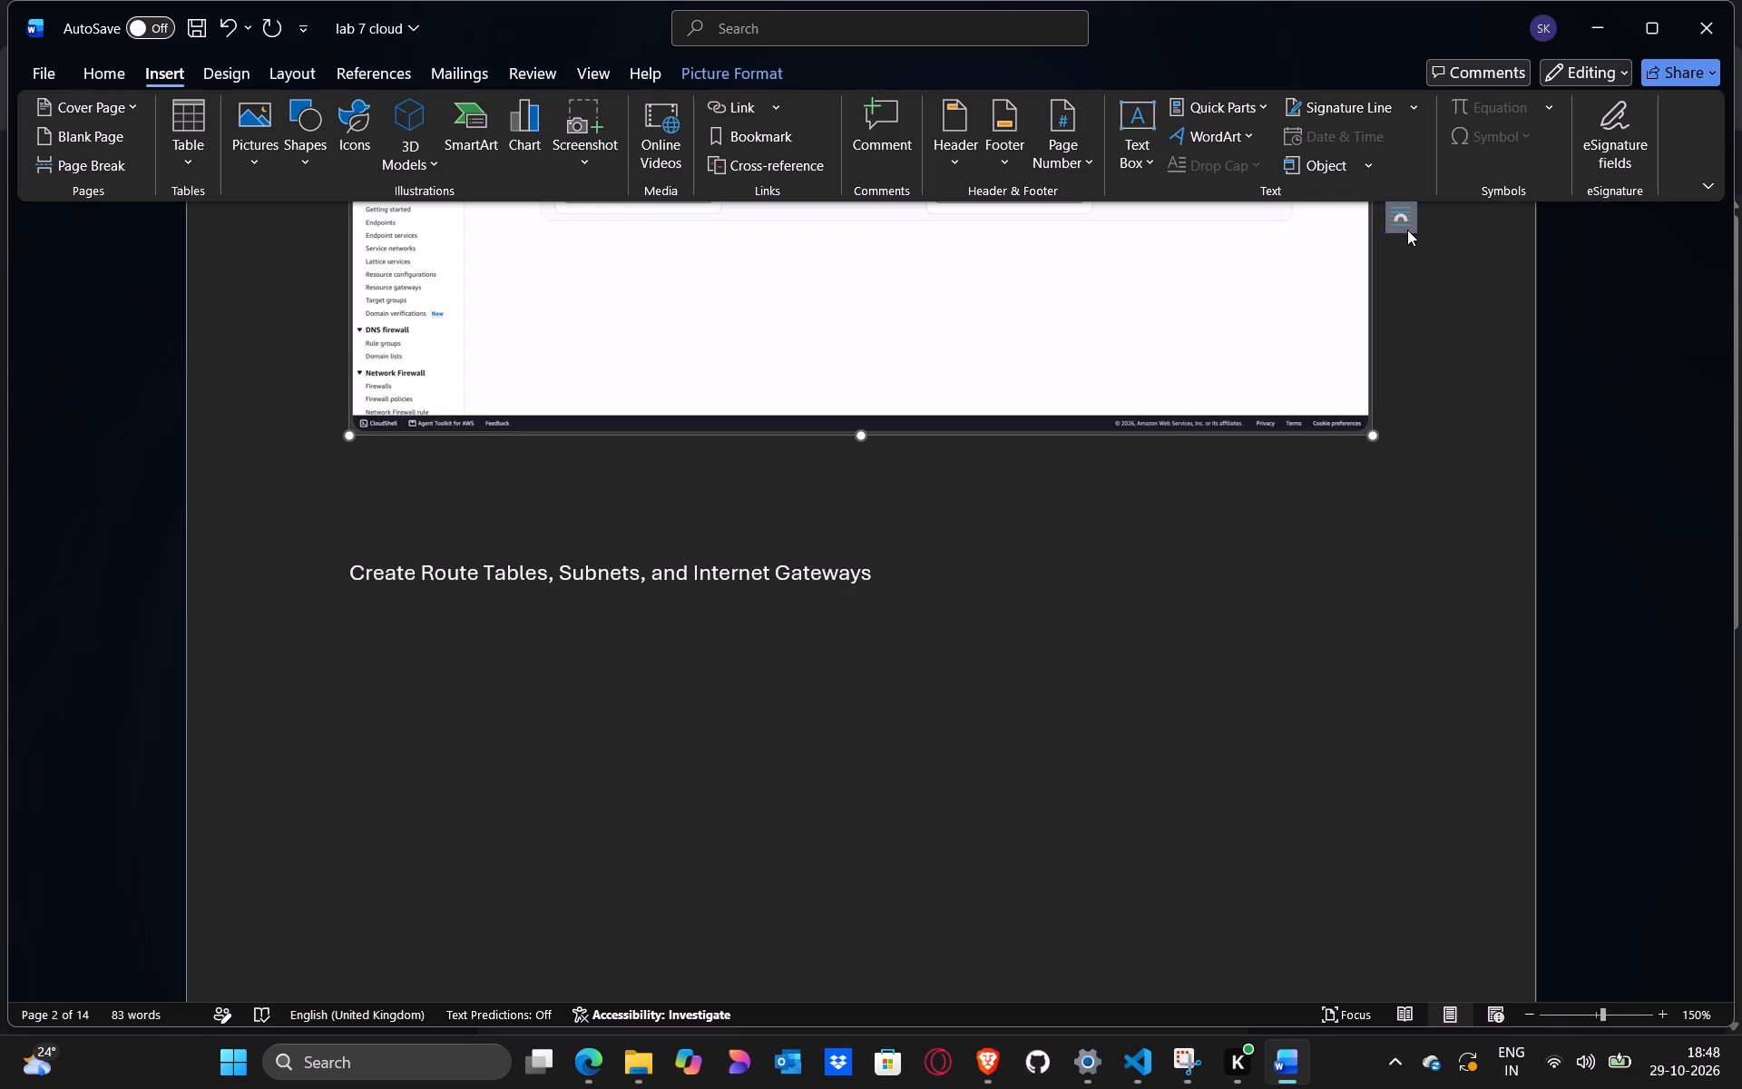
click(1407, 230)
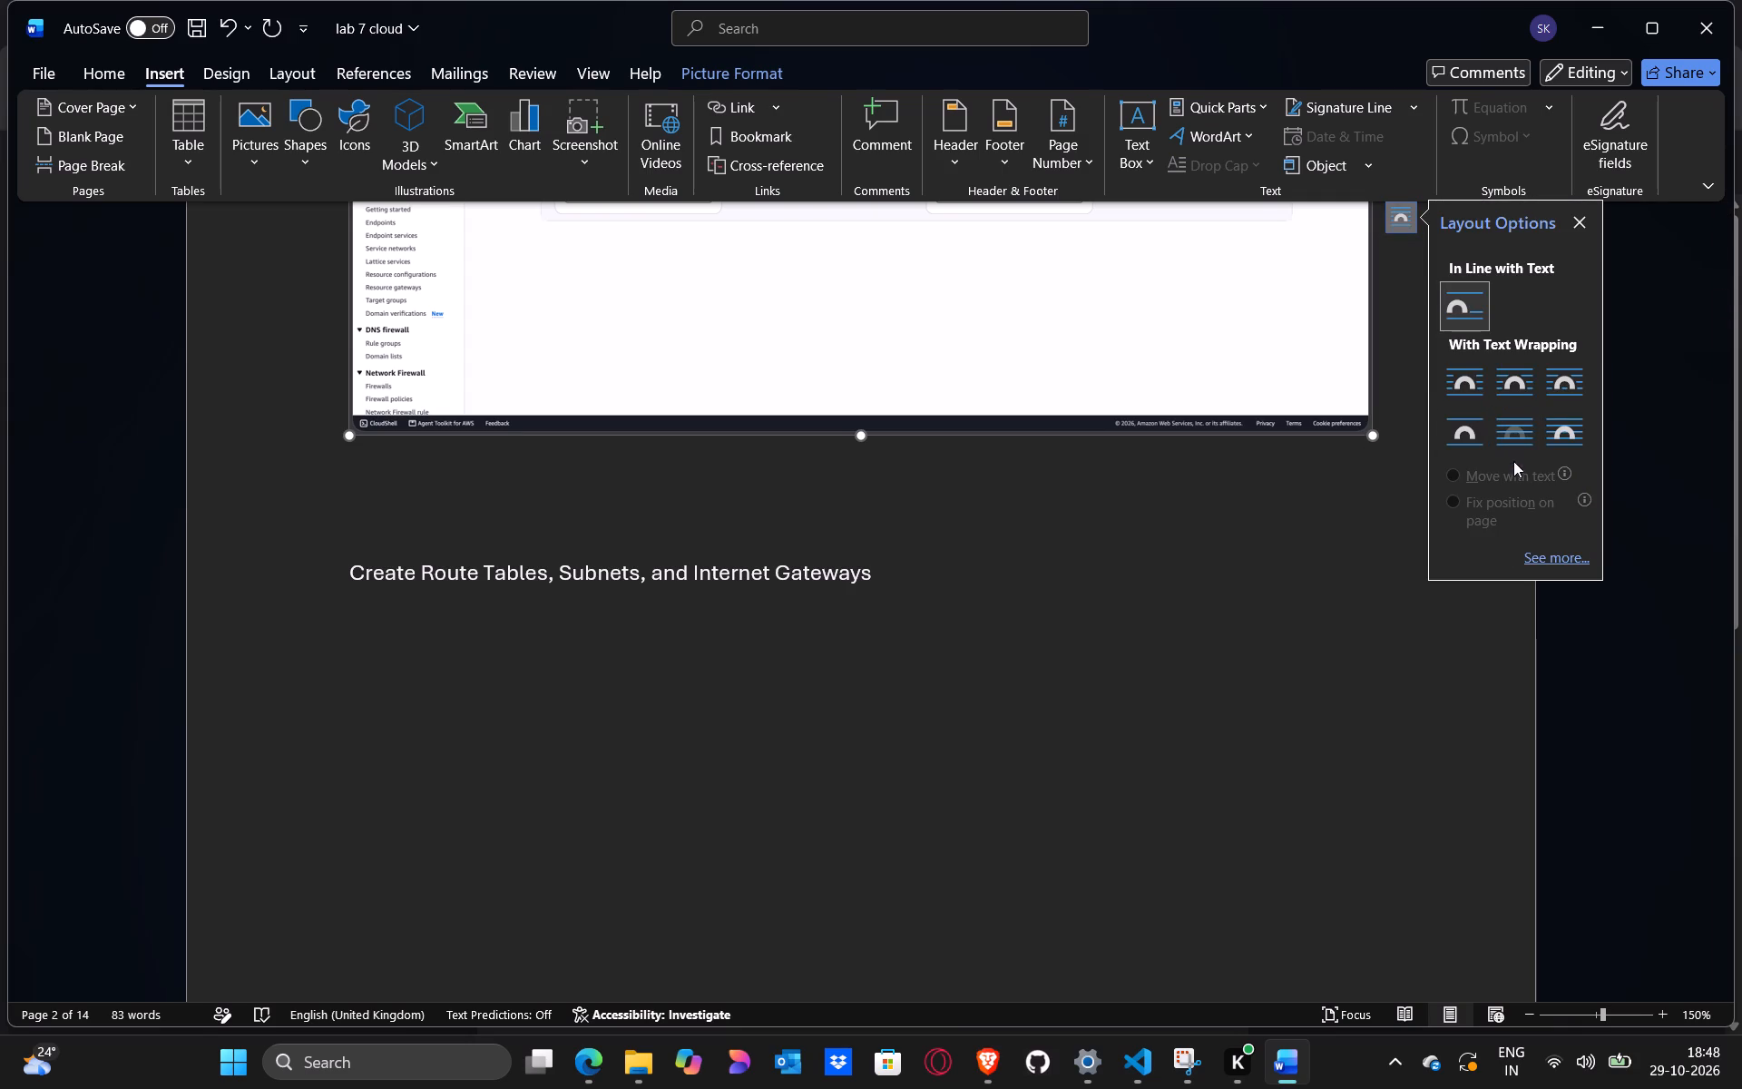
click(1529, 555)
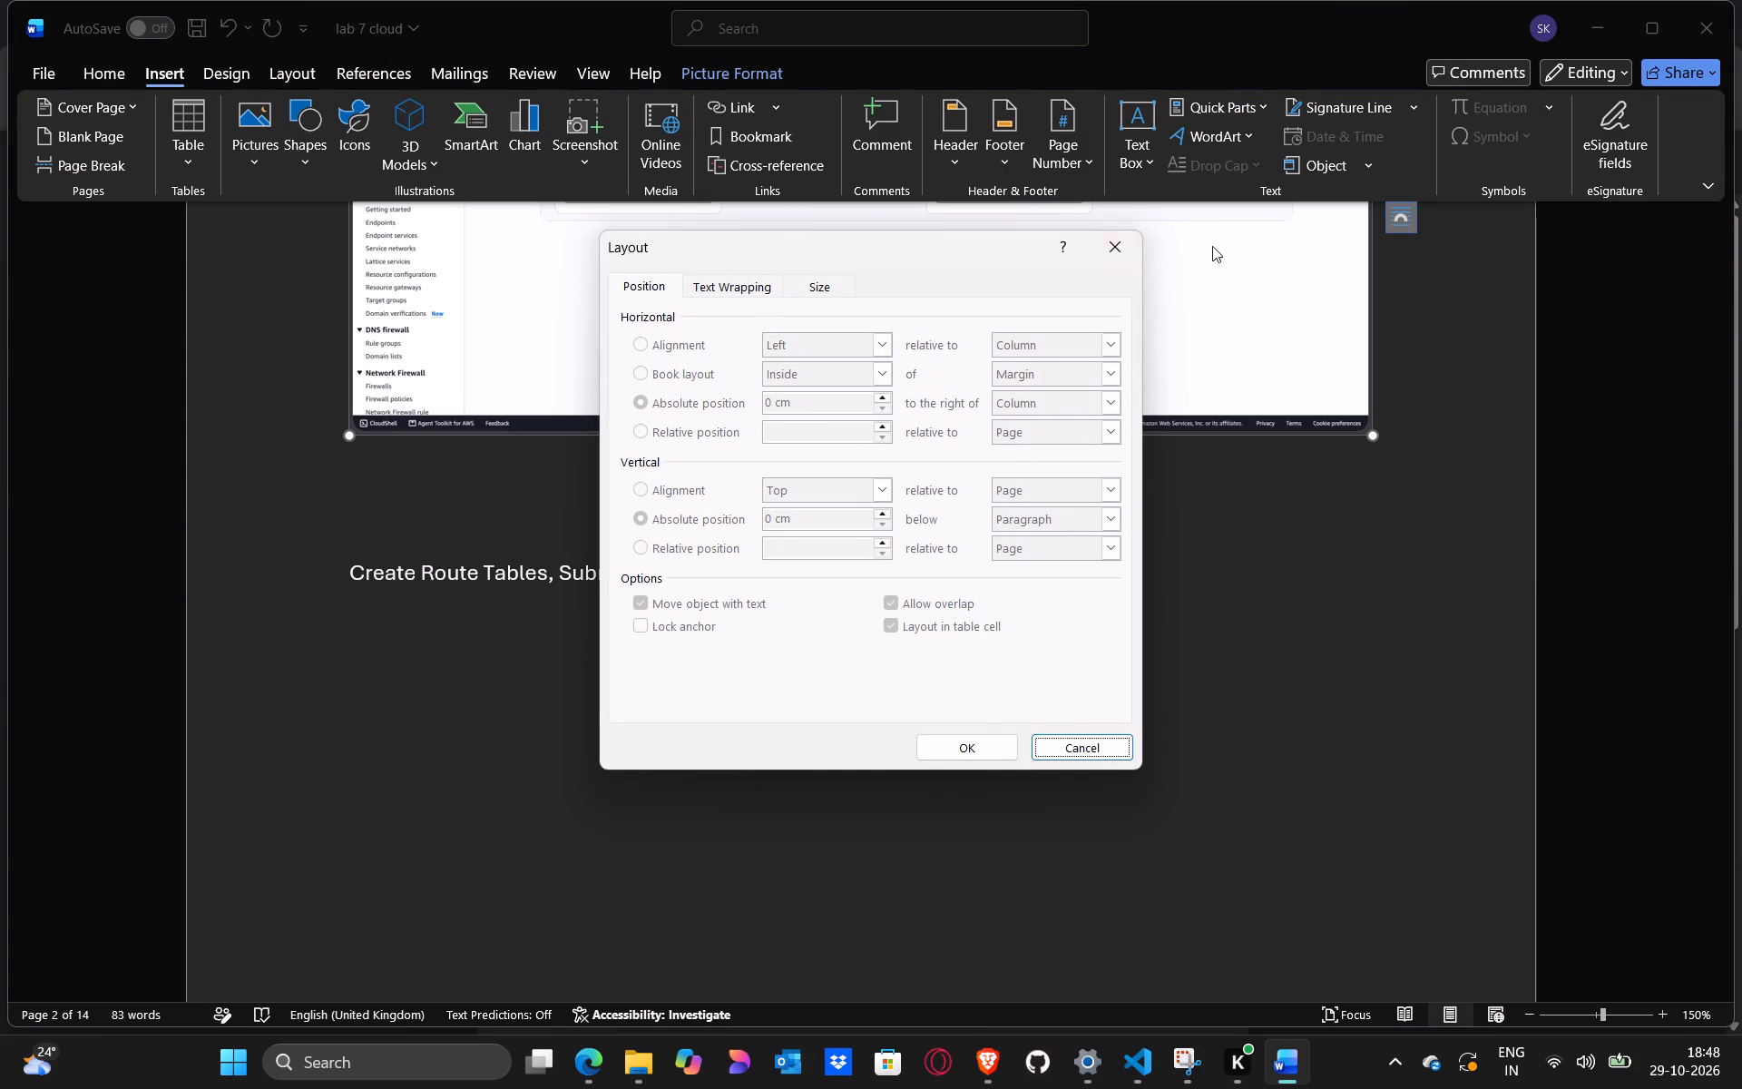
click(1121, 245)
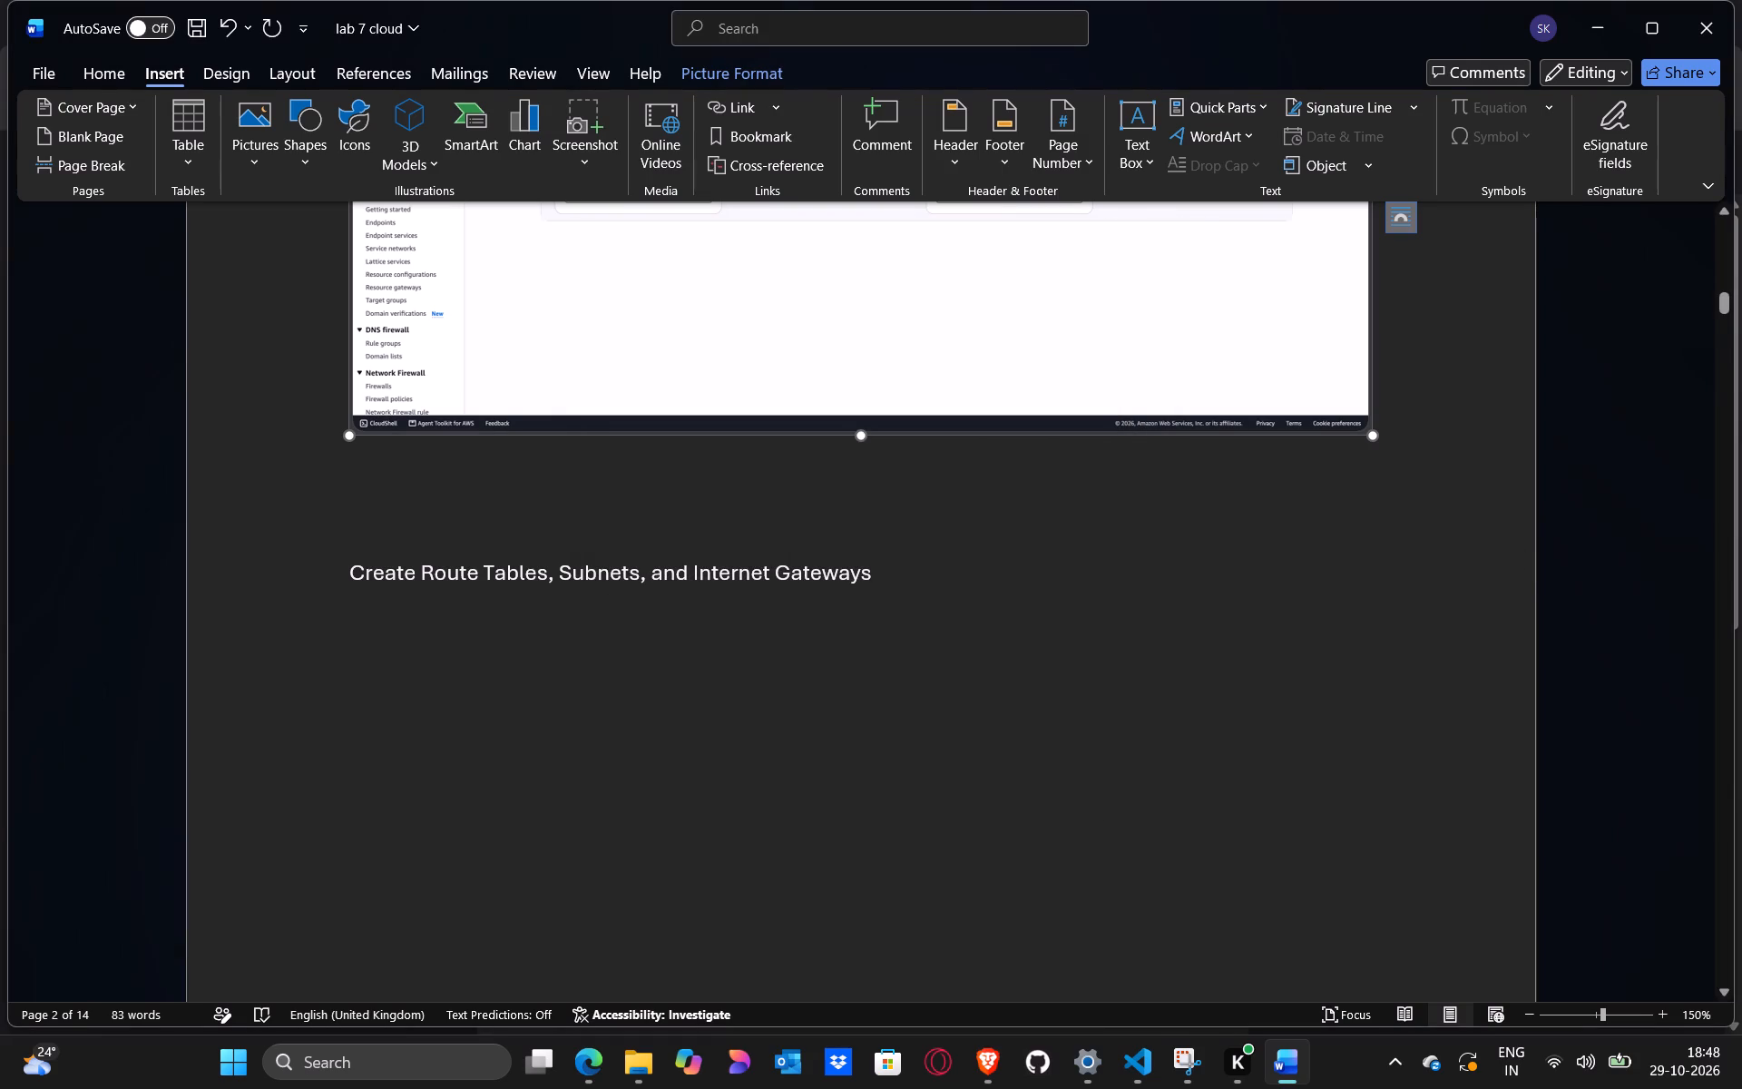
Delete an empty line near the last terminal screenshot at the end of the report.
scroll(971, 407, down, 11)
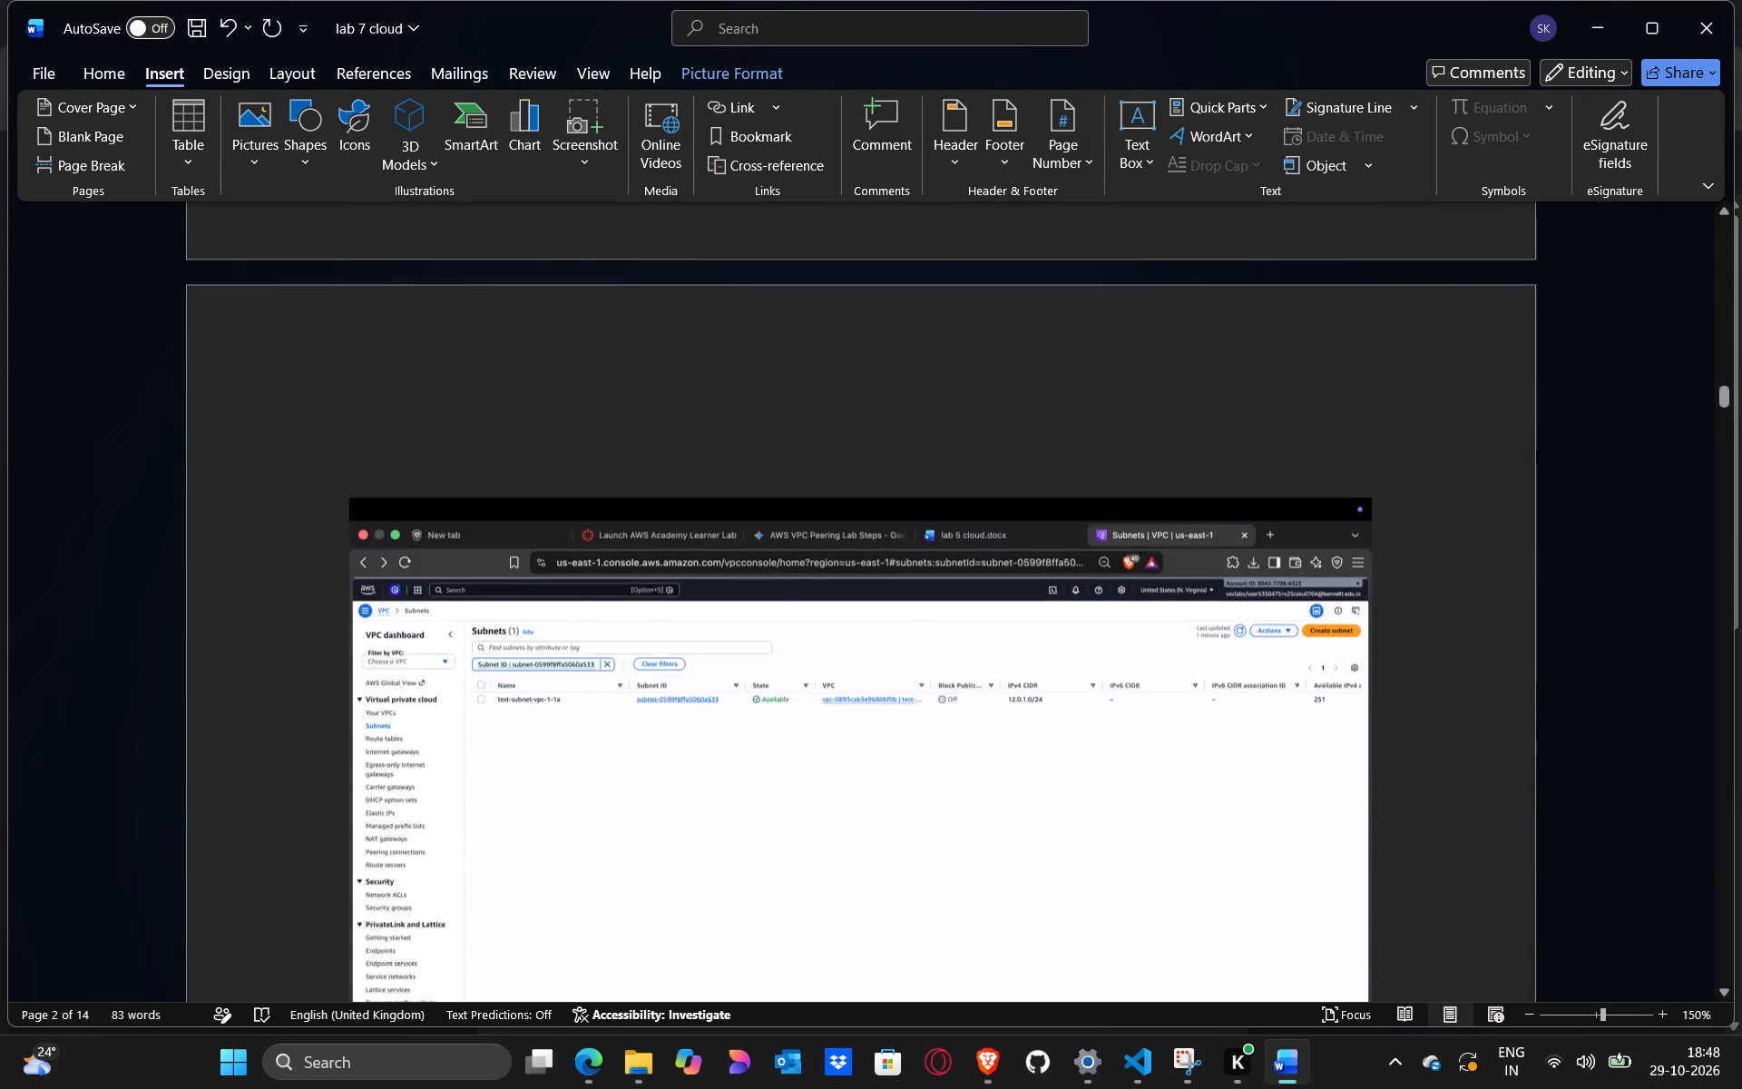
scroll(971, 407, down, 13)
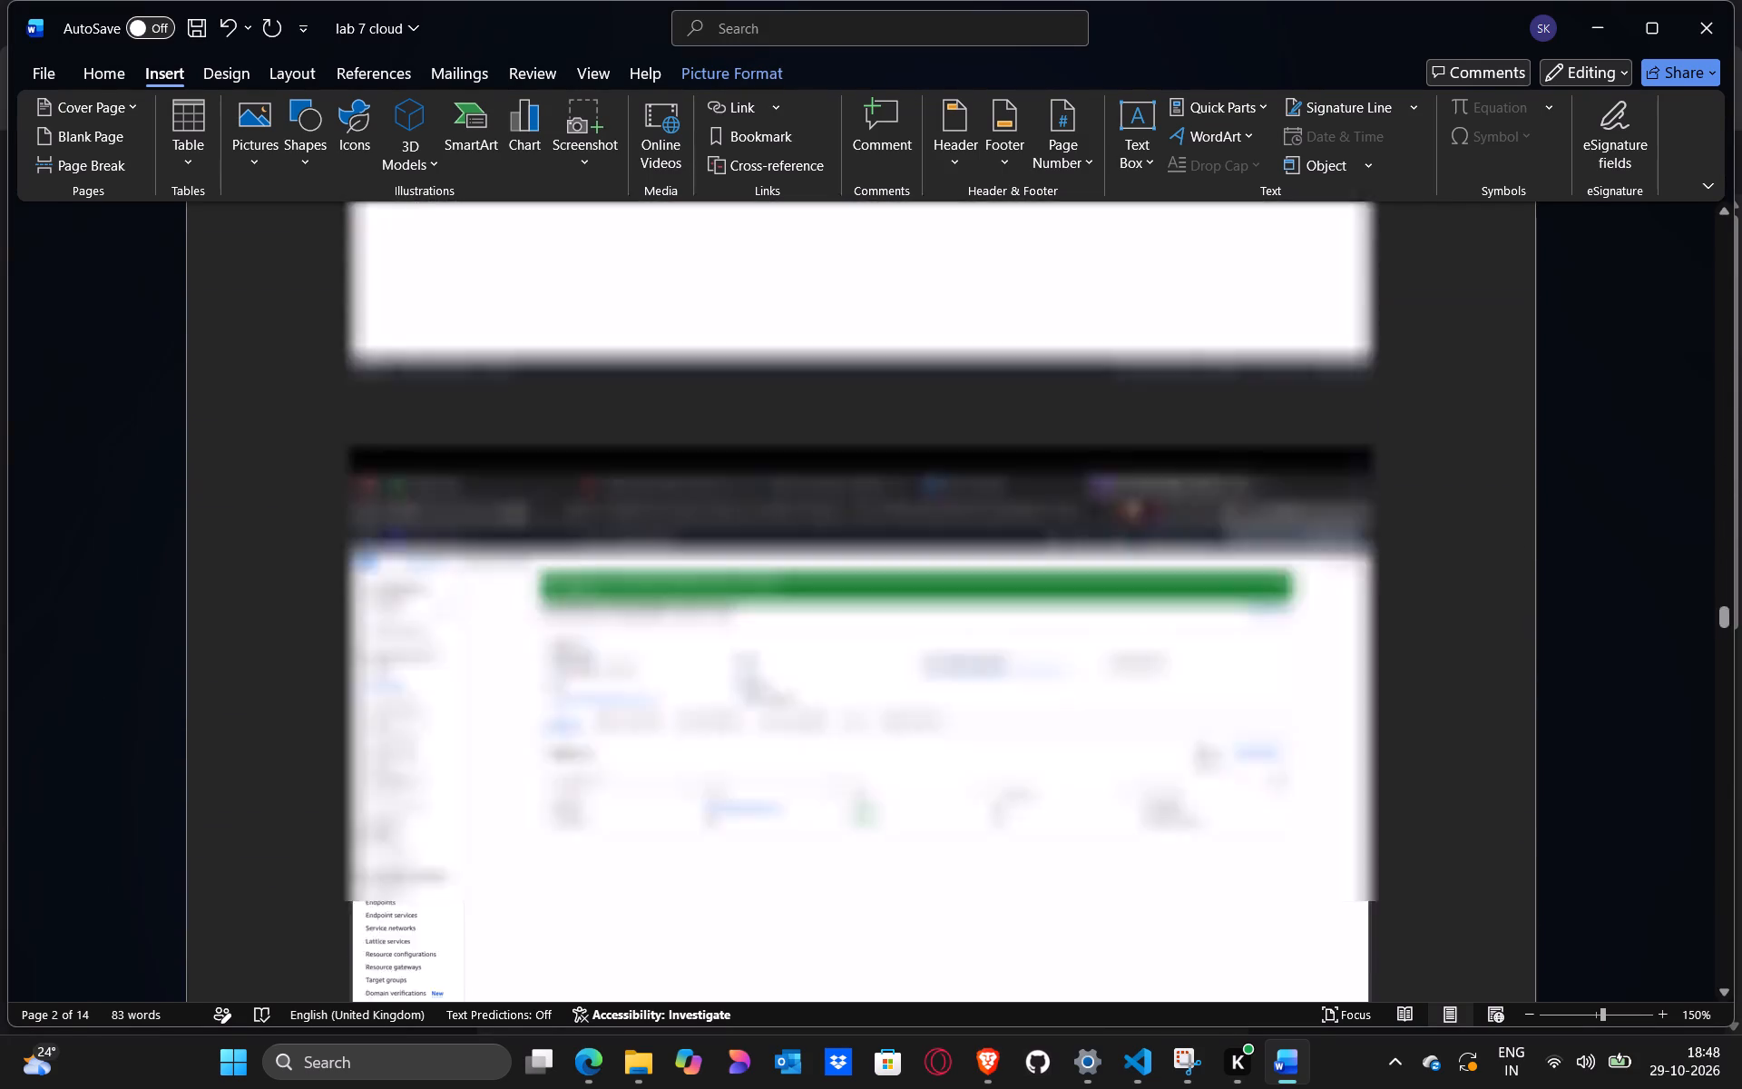
scroll(971, 407, down, 11)
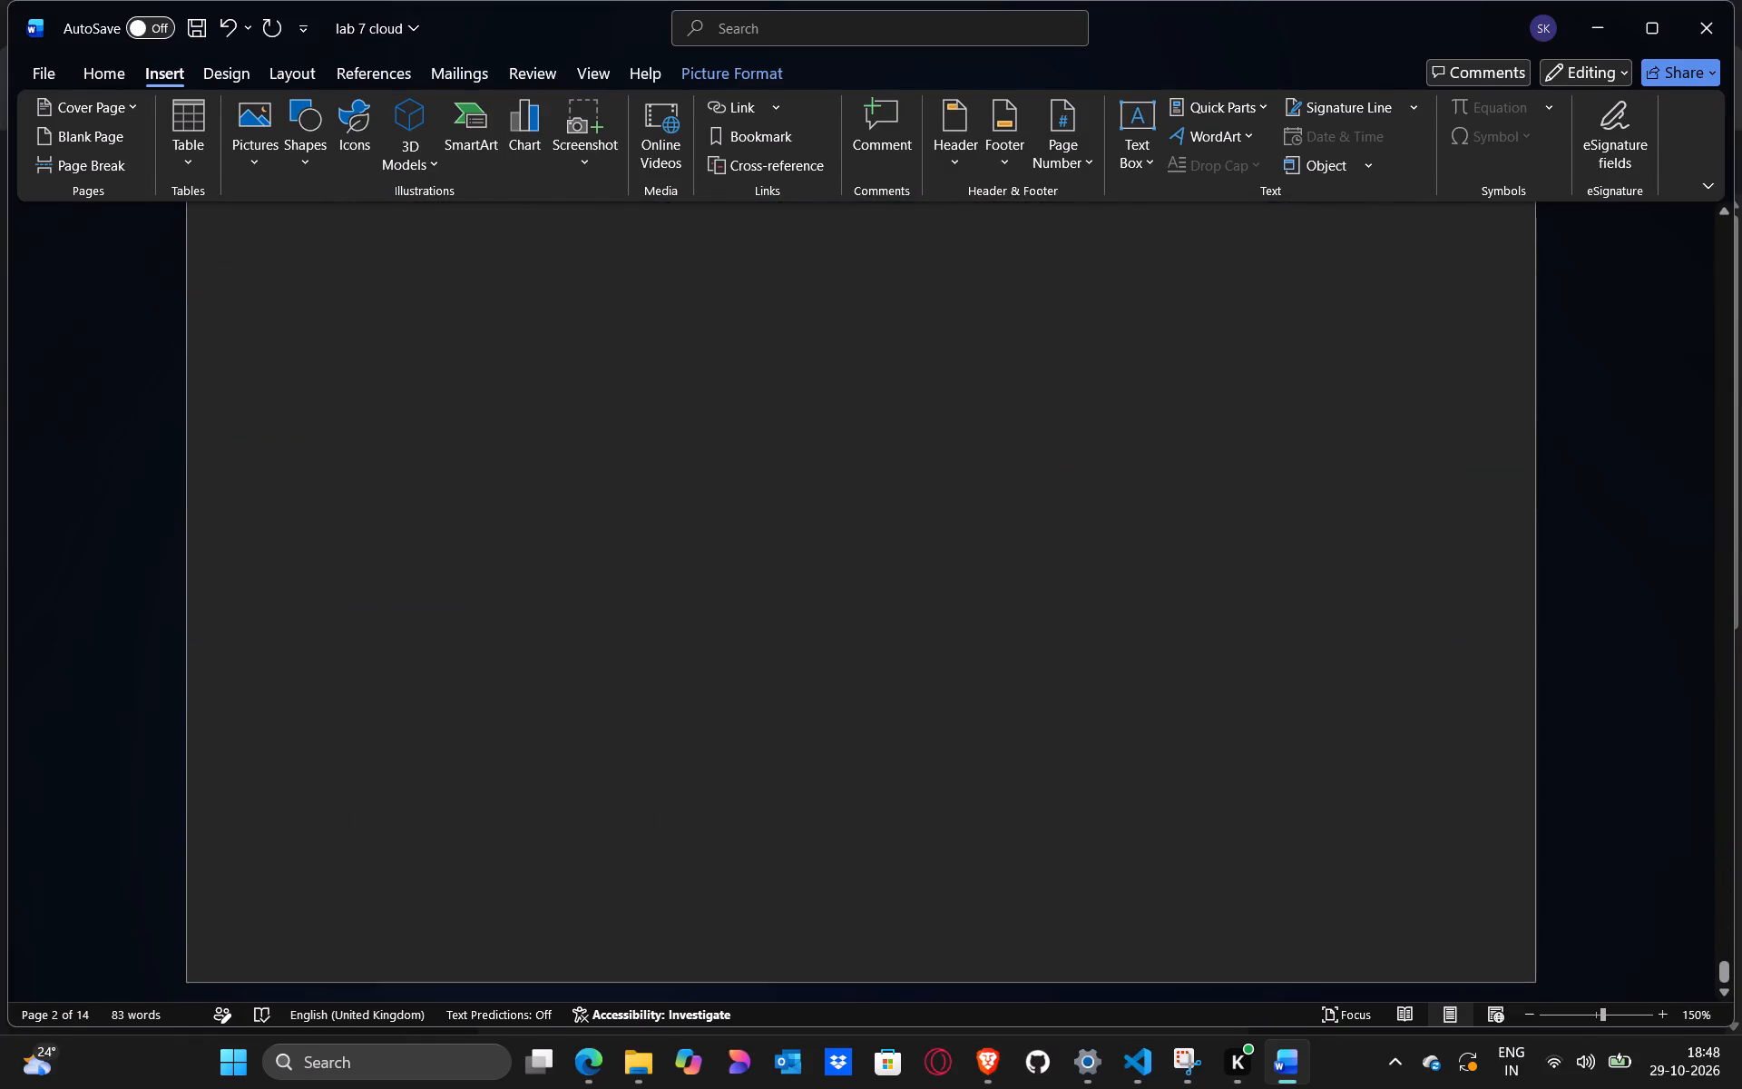
scroll(971, 407, down, 1)
scroll(973, 419, up, 3)
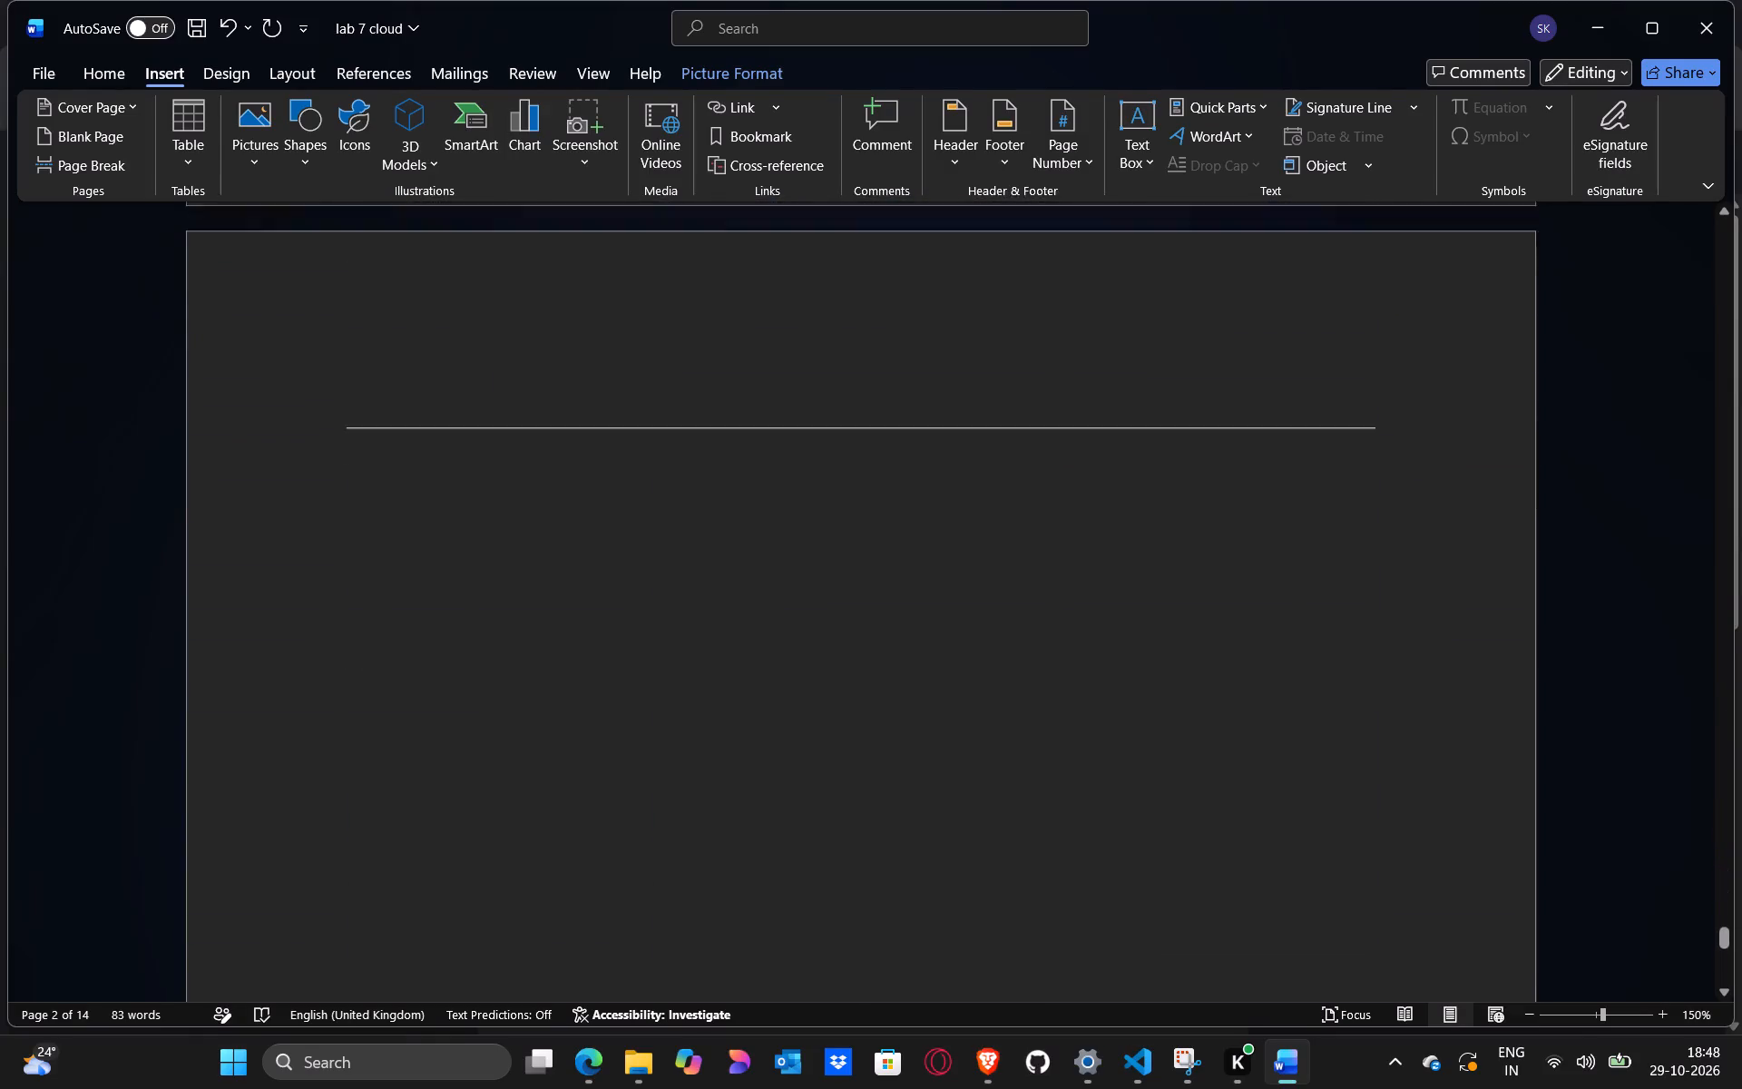
scroll(973, 419, up, 2)
click(881, 511)
scroll(851, 582, up, 2)
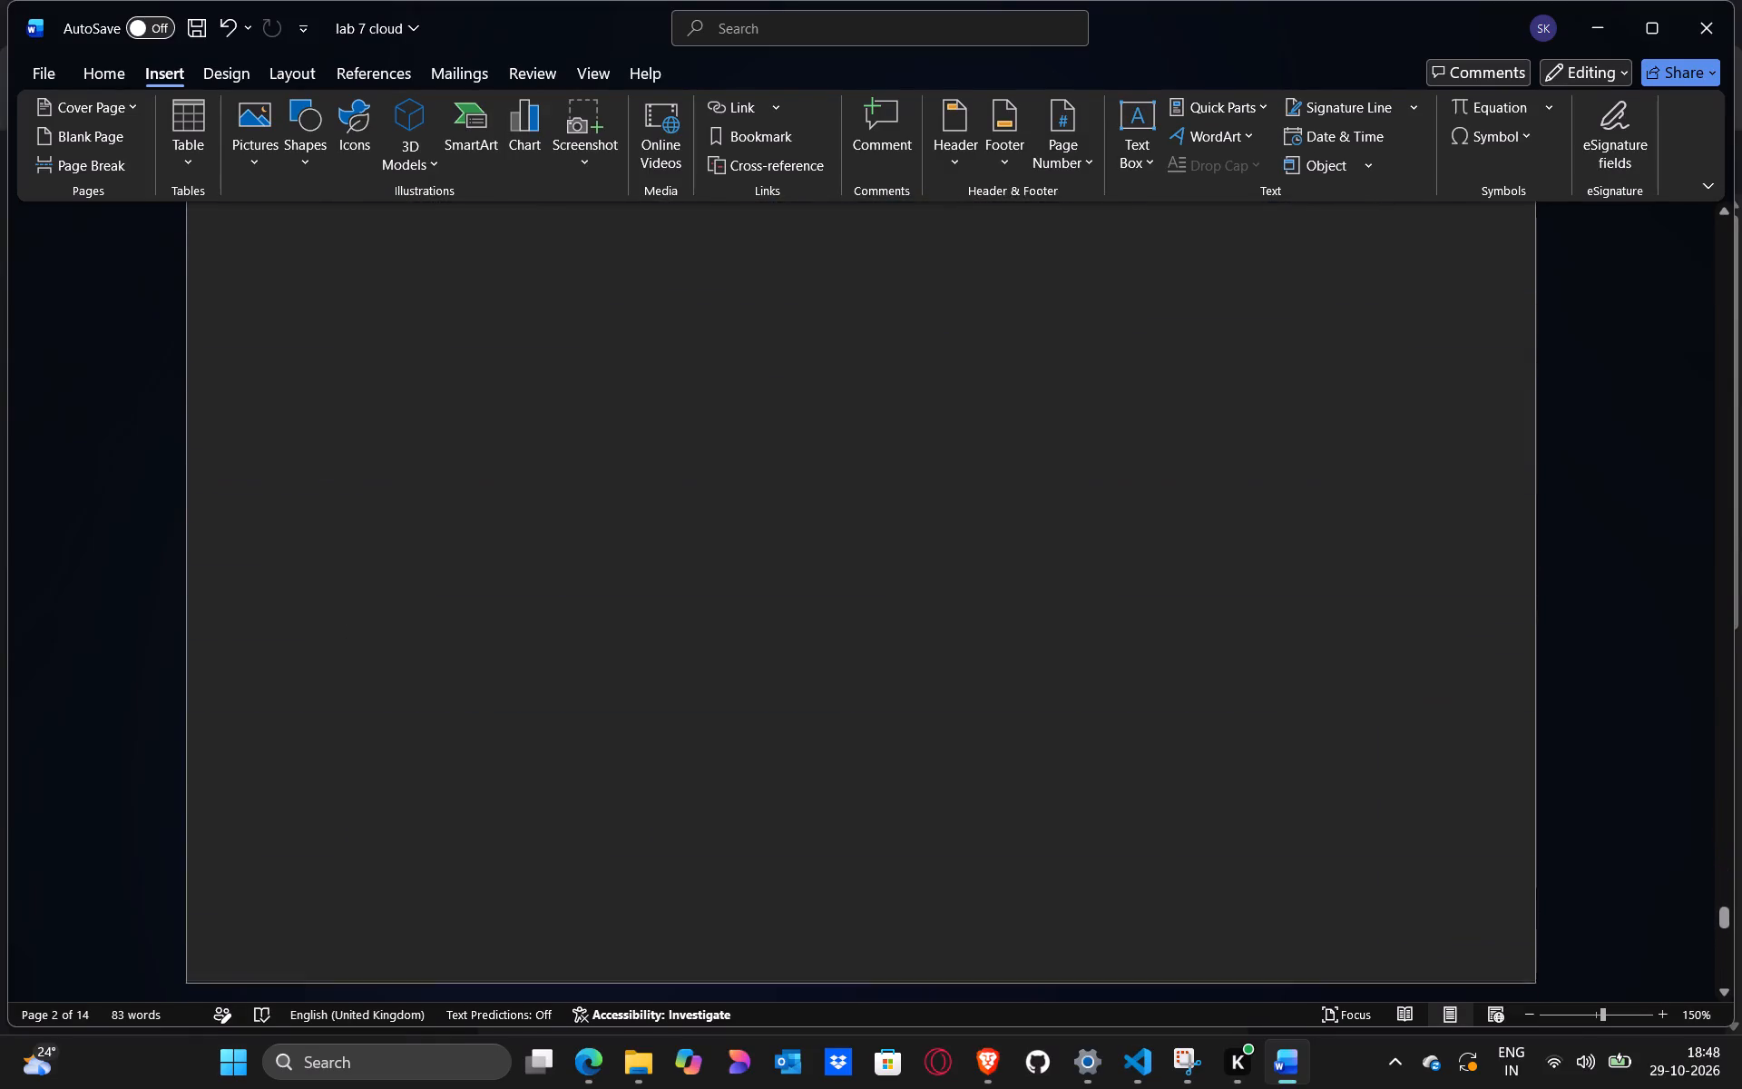
scroll(851, 582, up, 2)
scroll(851, 582, down, 1)
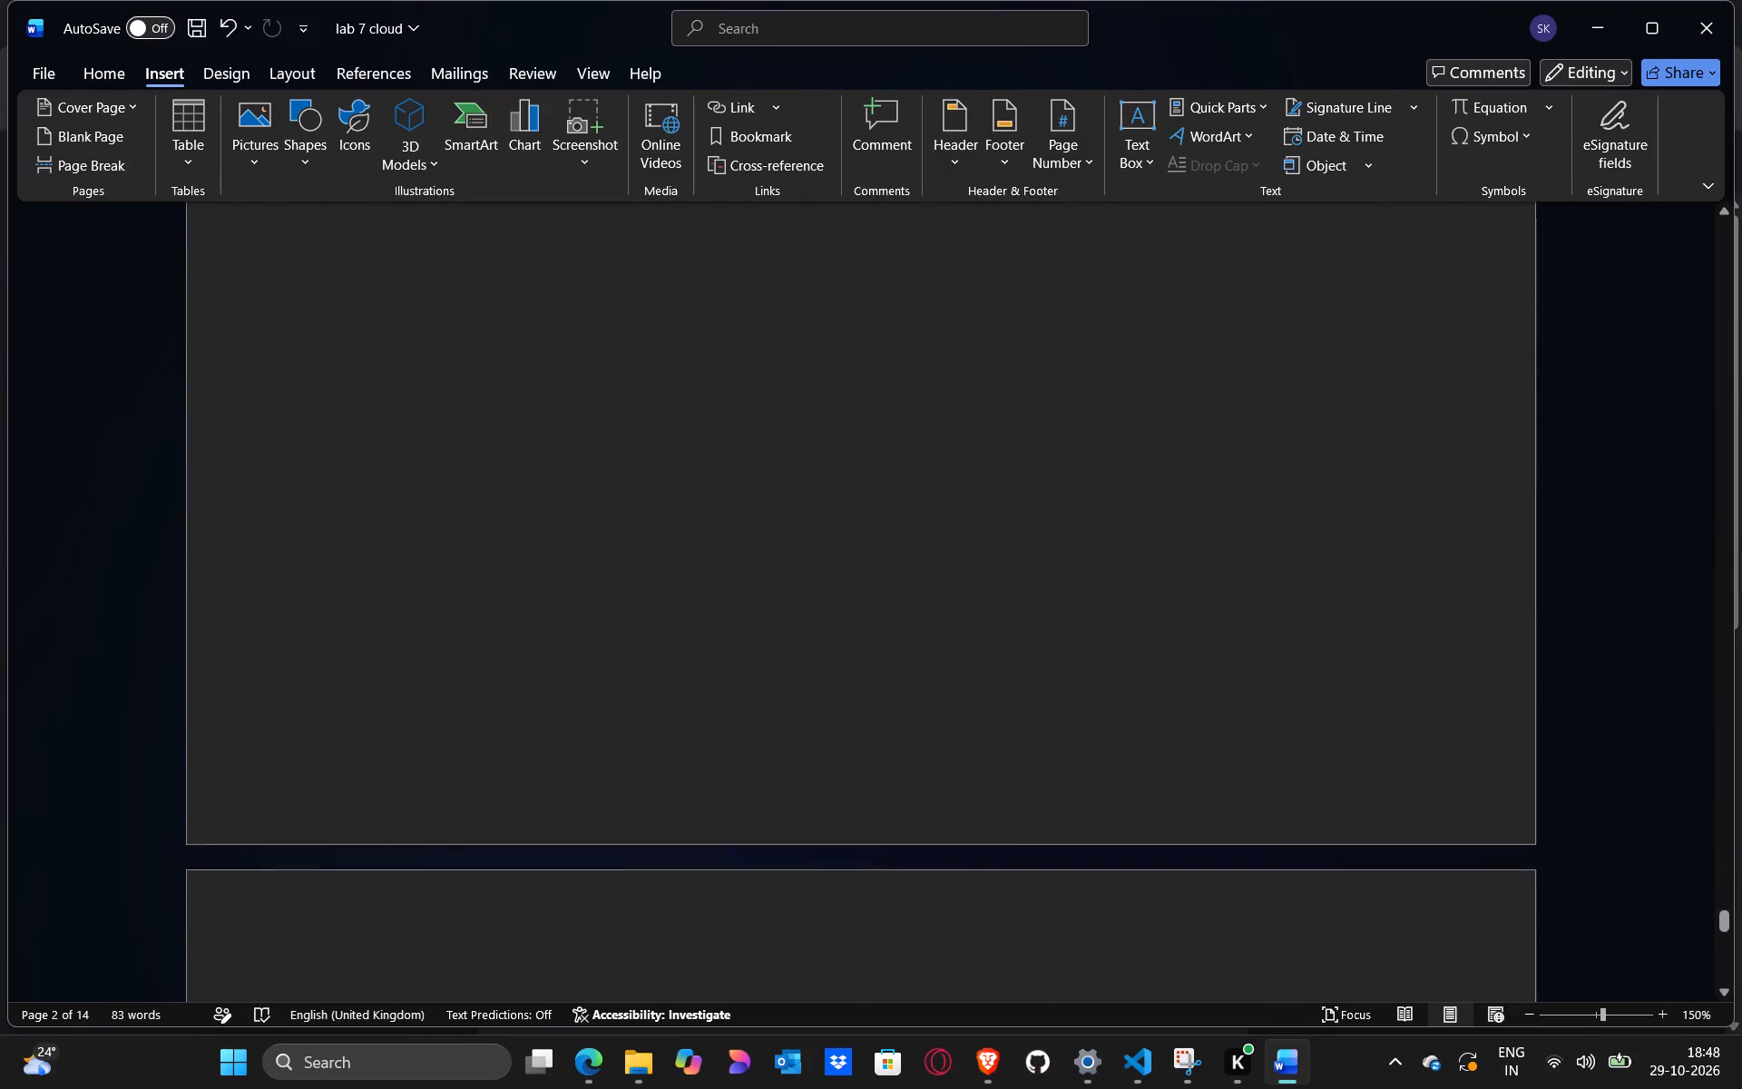
scroll(851, 582, down, 1)
key(BackSpace)
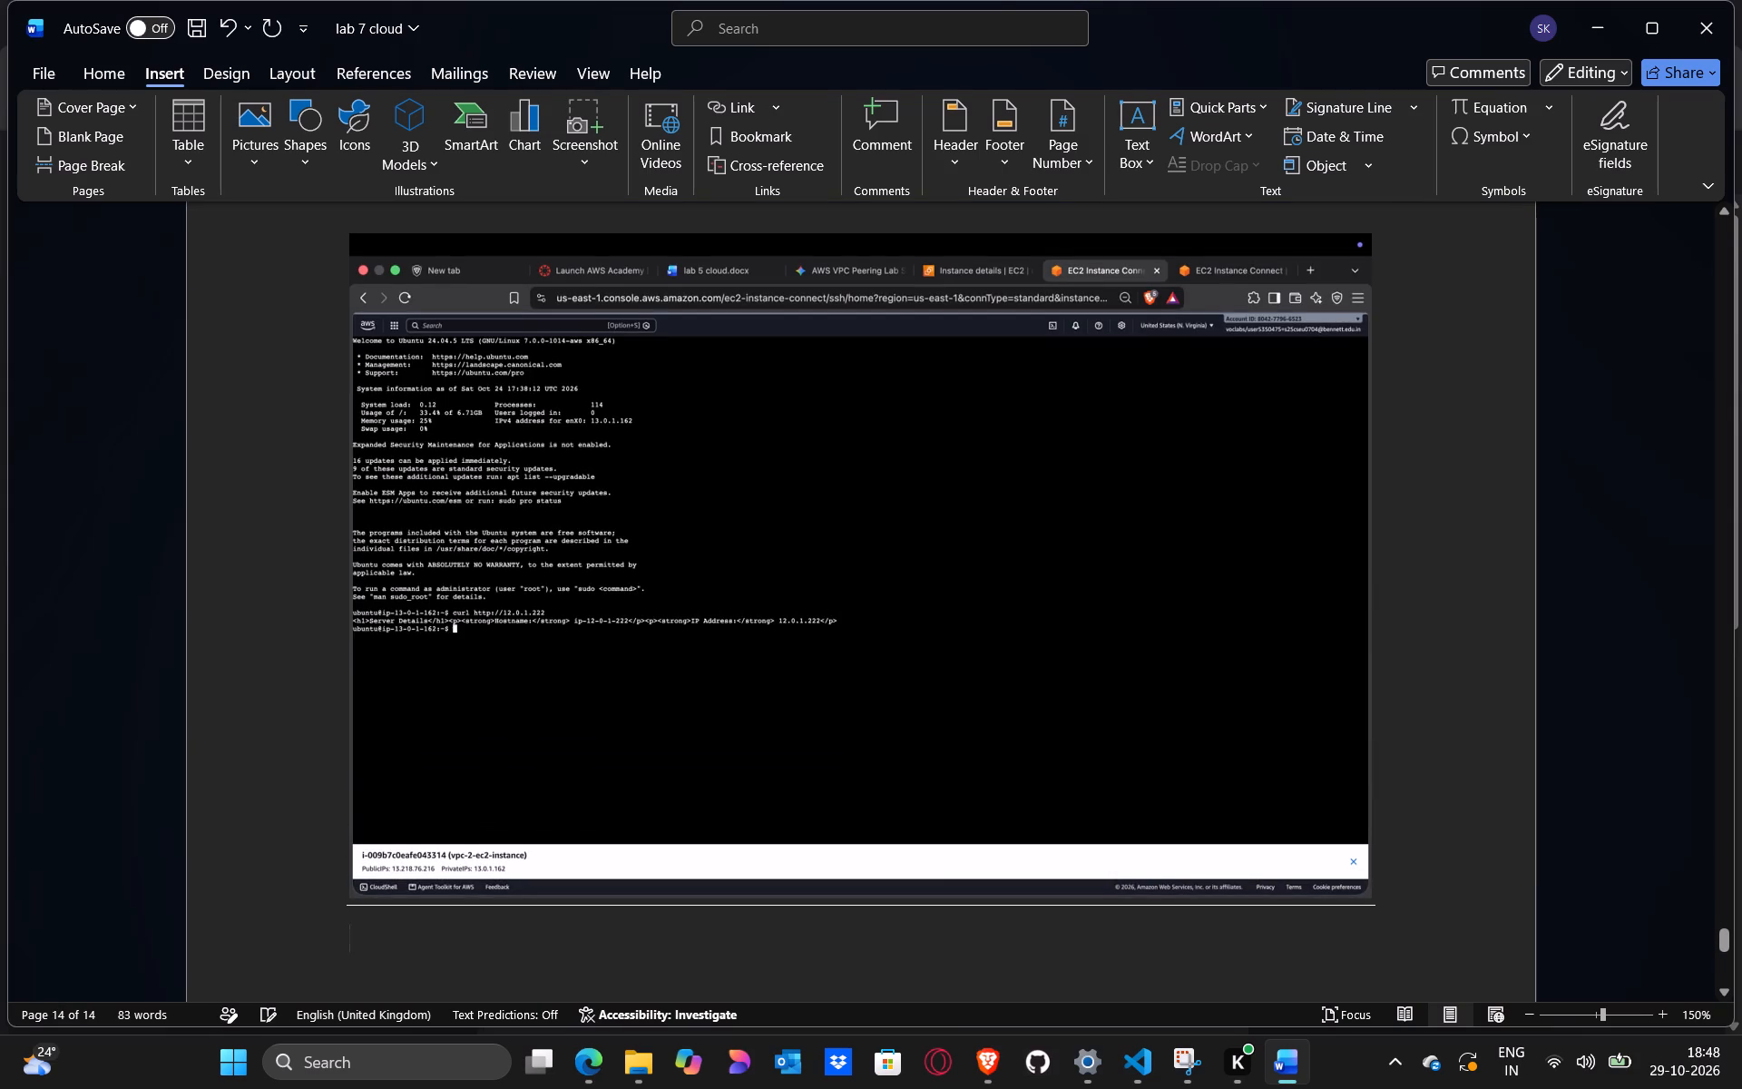
scroll(629, 503, up, 1)
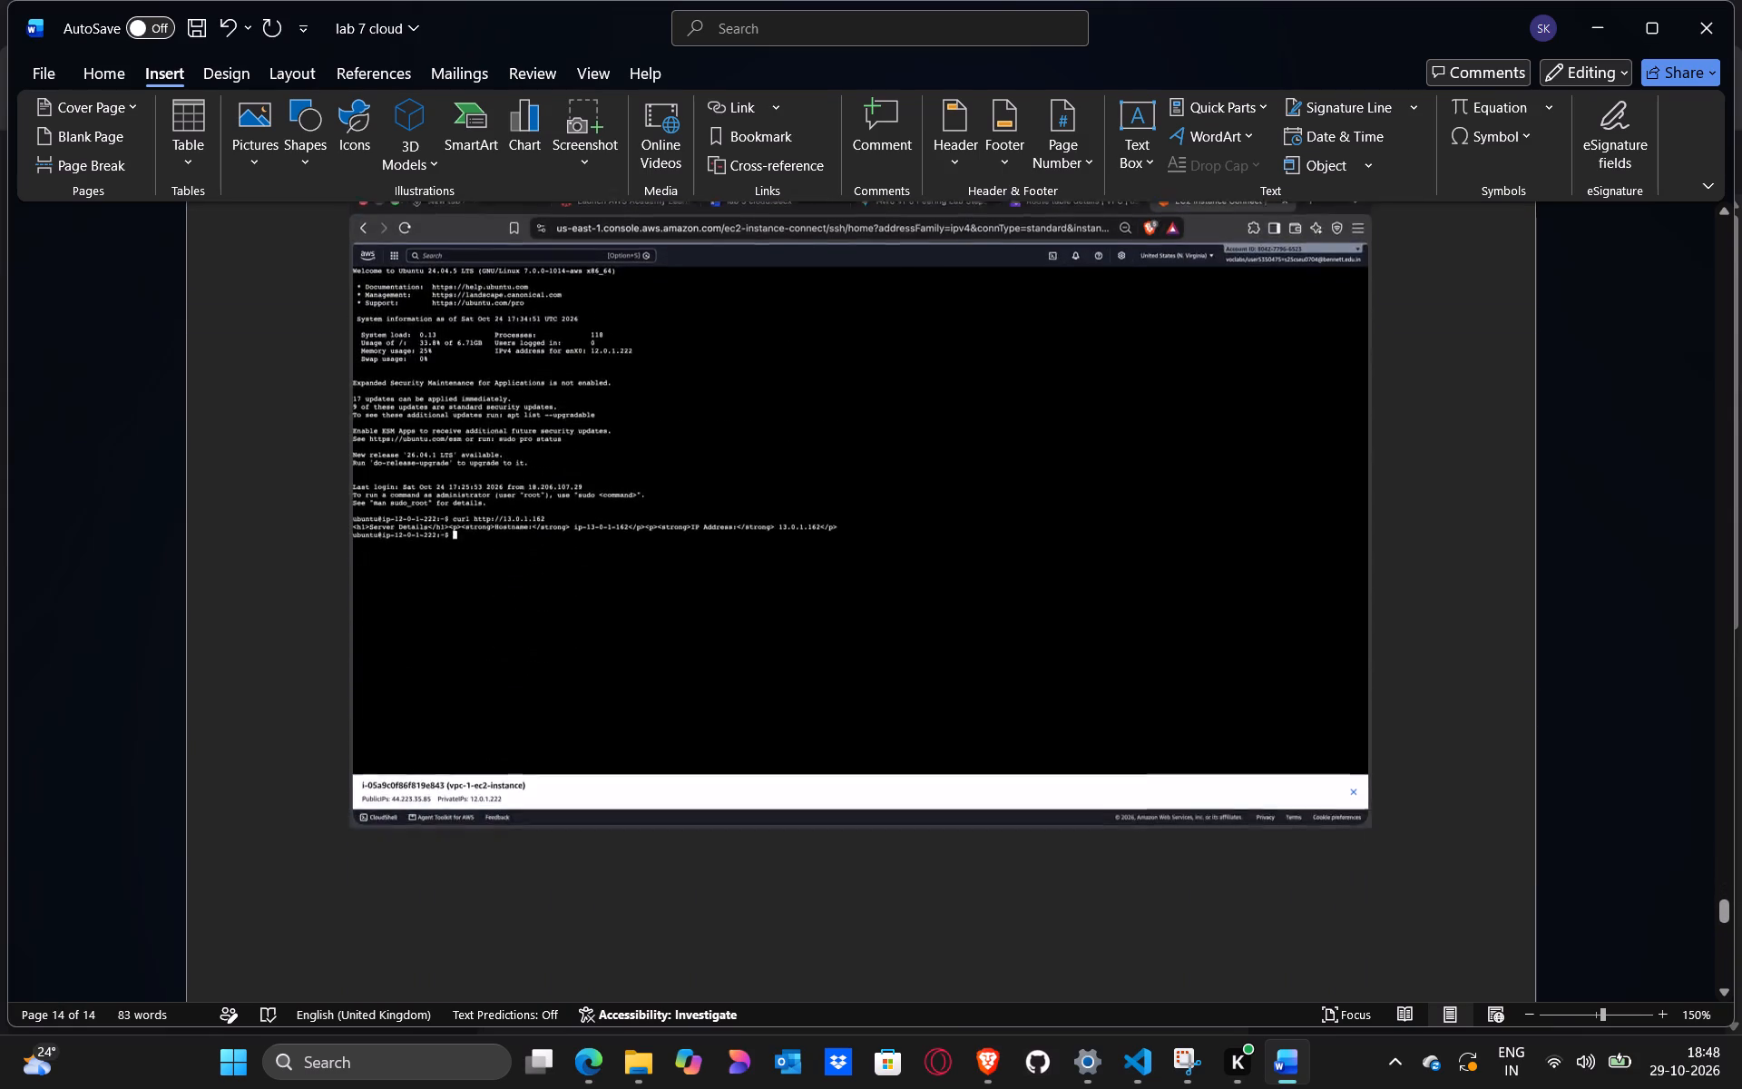
Examine the report's layout from the Terminal Verification section back to the test-igw-vpc-1 internet gateway screenshot.
scroll(629, 503, up, 2)
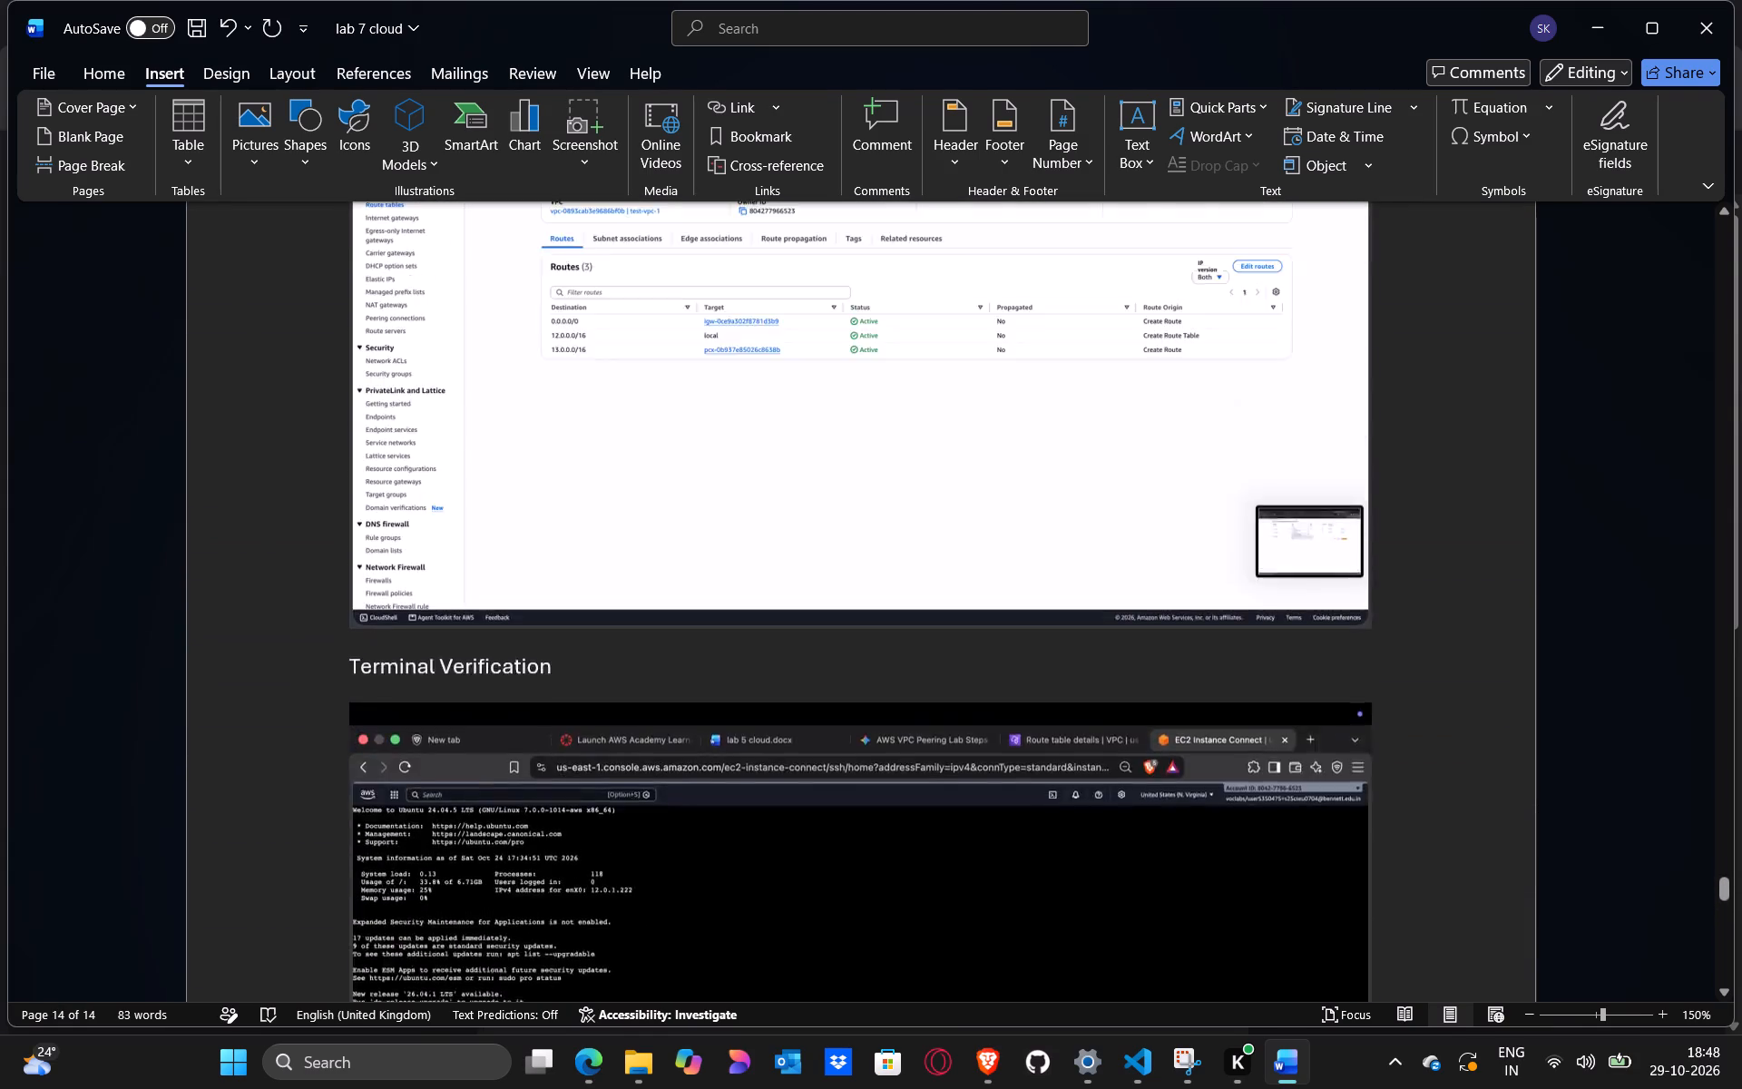
scroll(629, 503, up, 4)
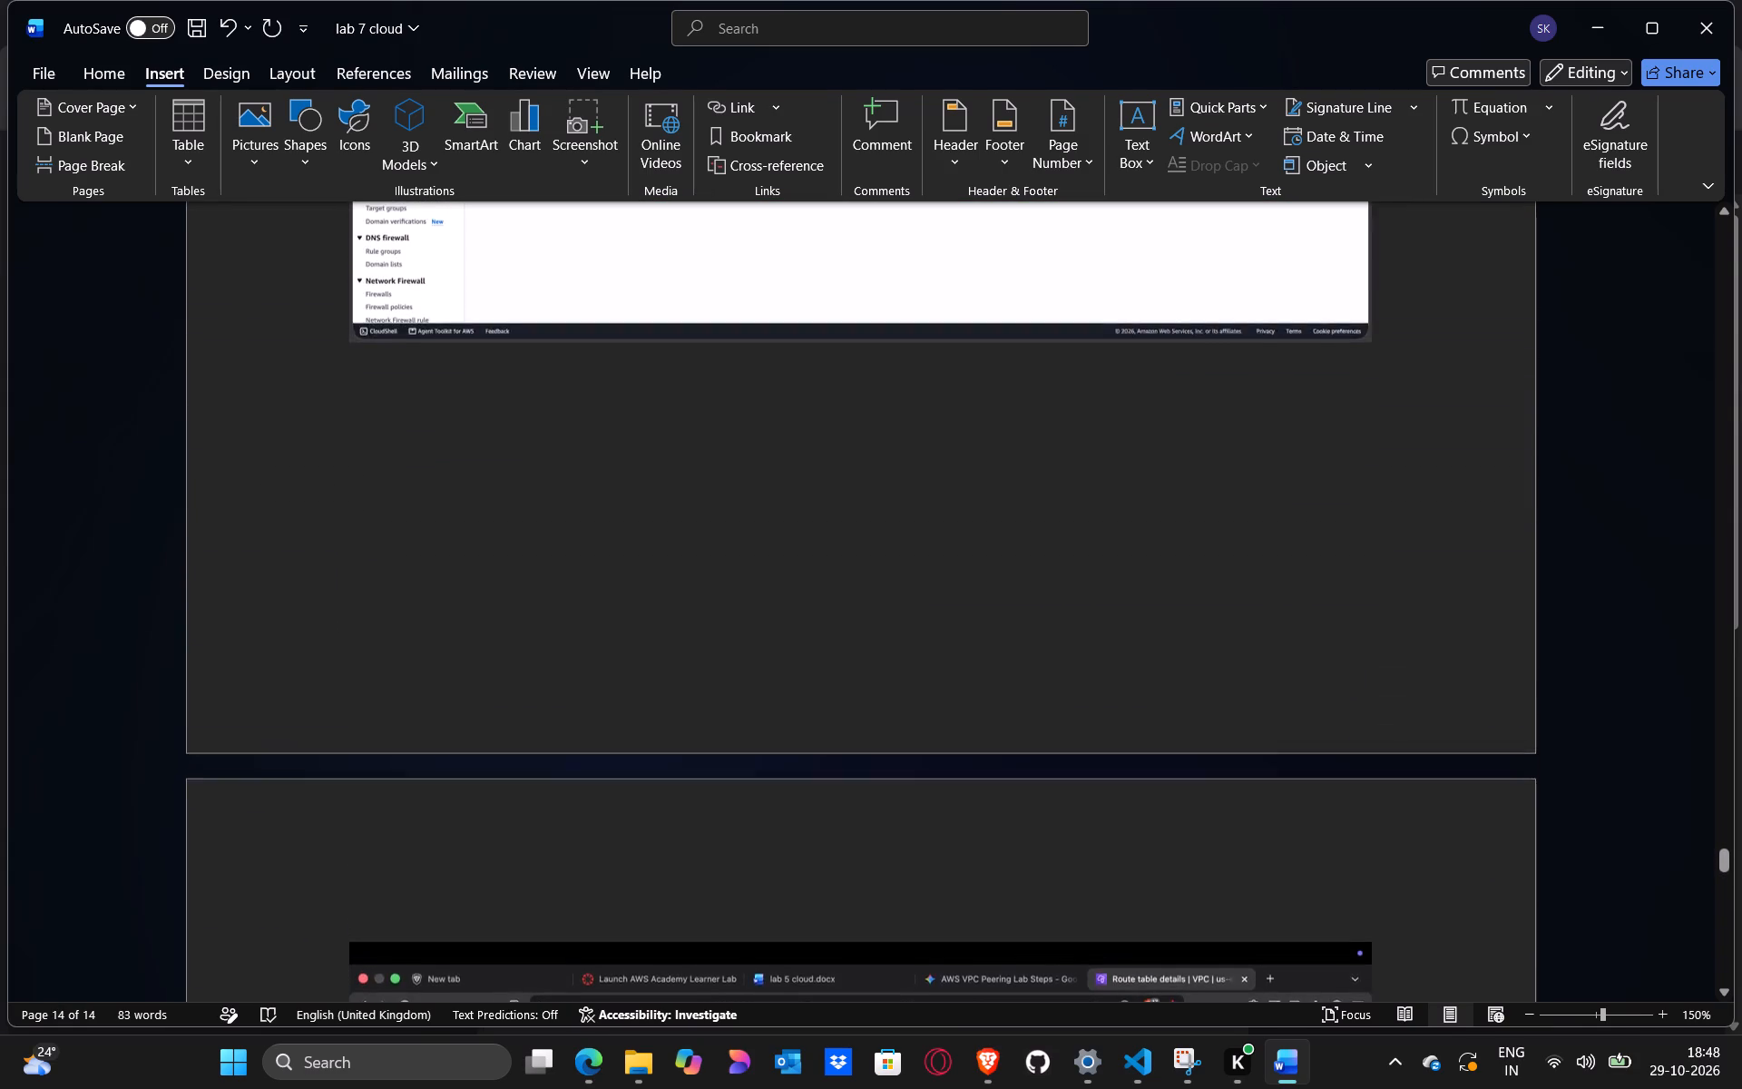
scroll(629, 503, up, 5)
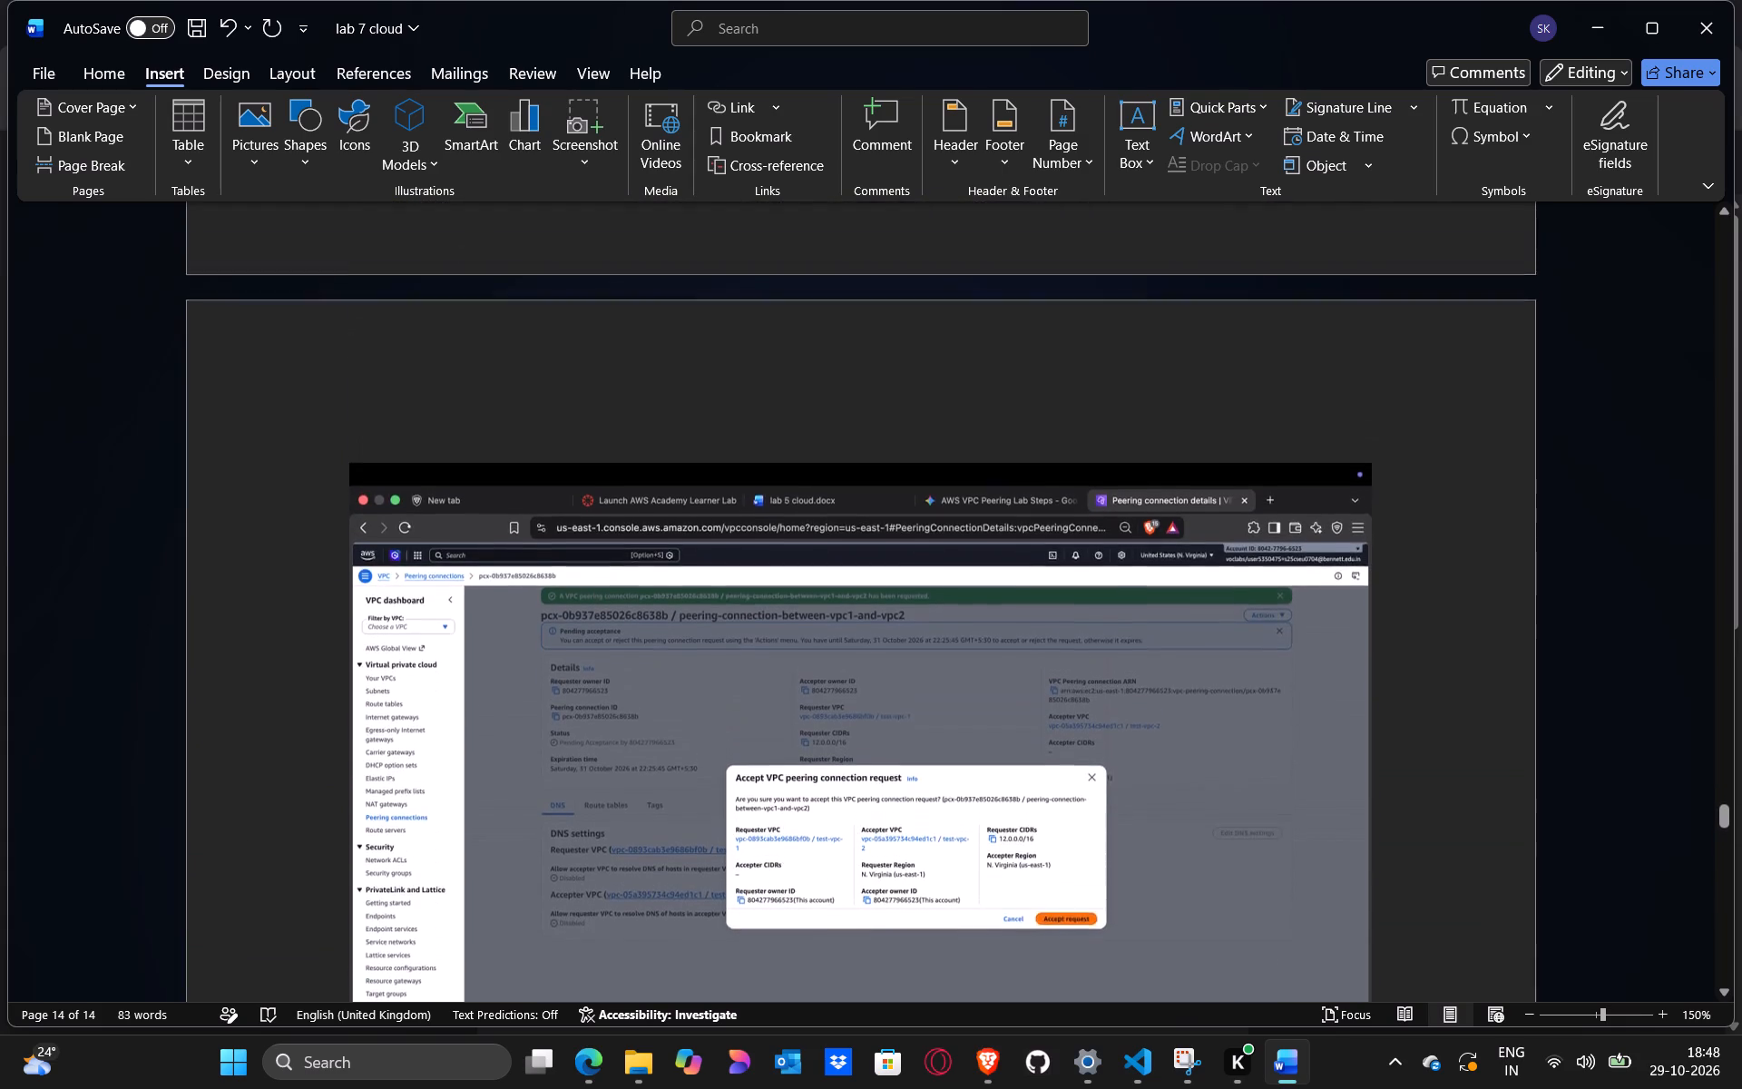
scroll(629, 503, up, 3)
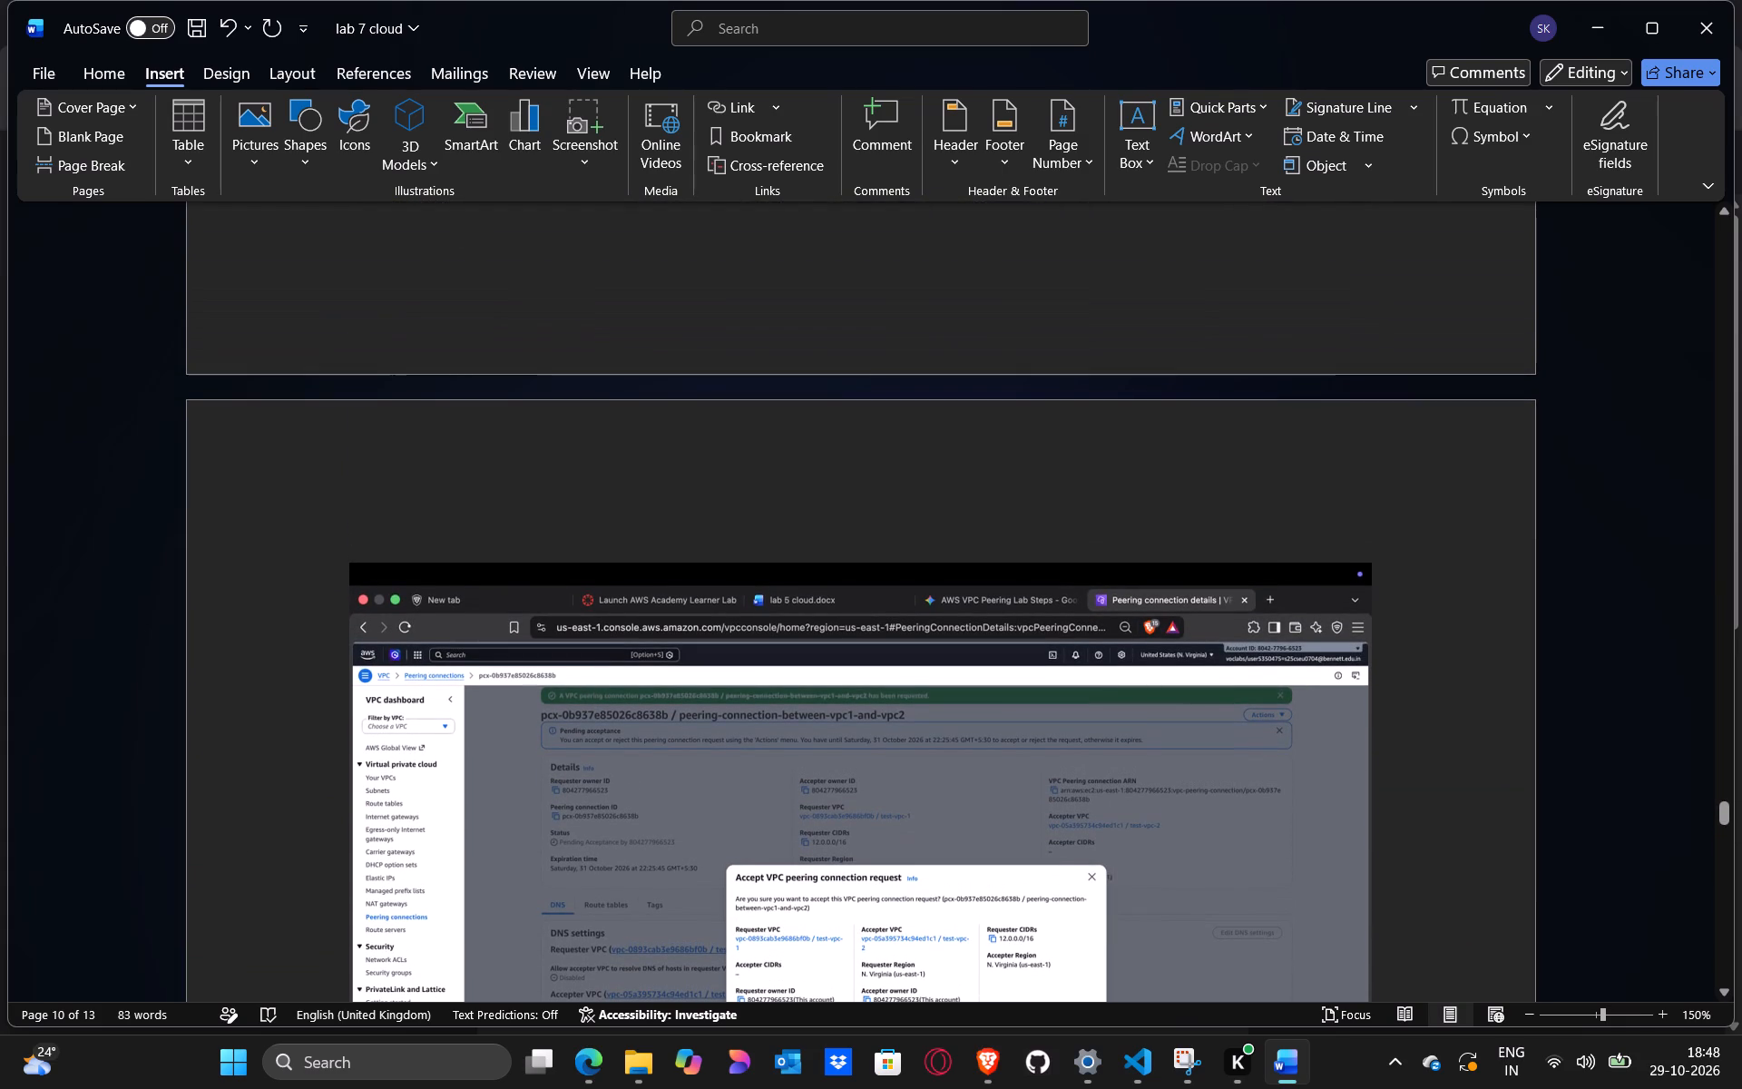
scroll(629, 503, up, 2)
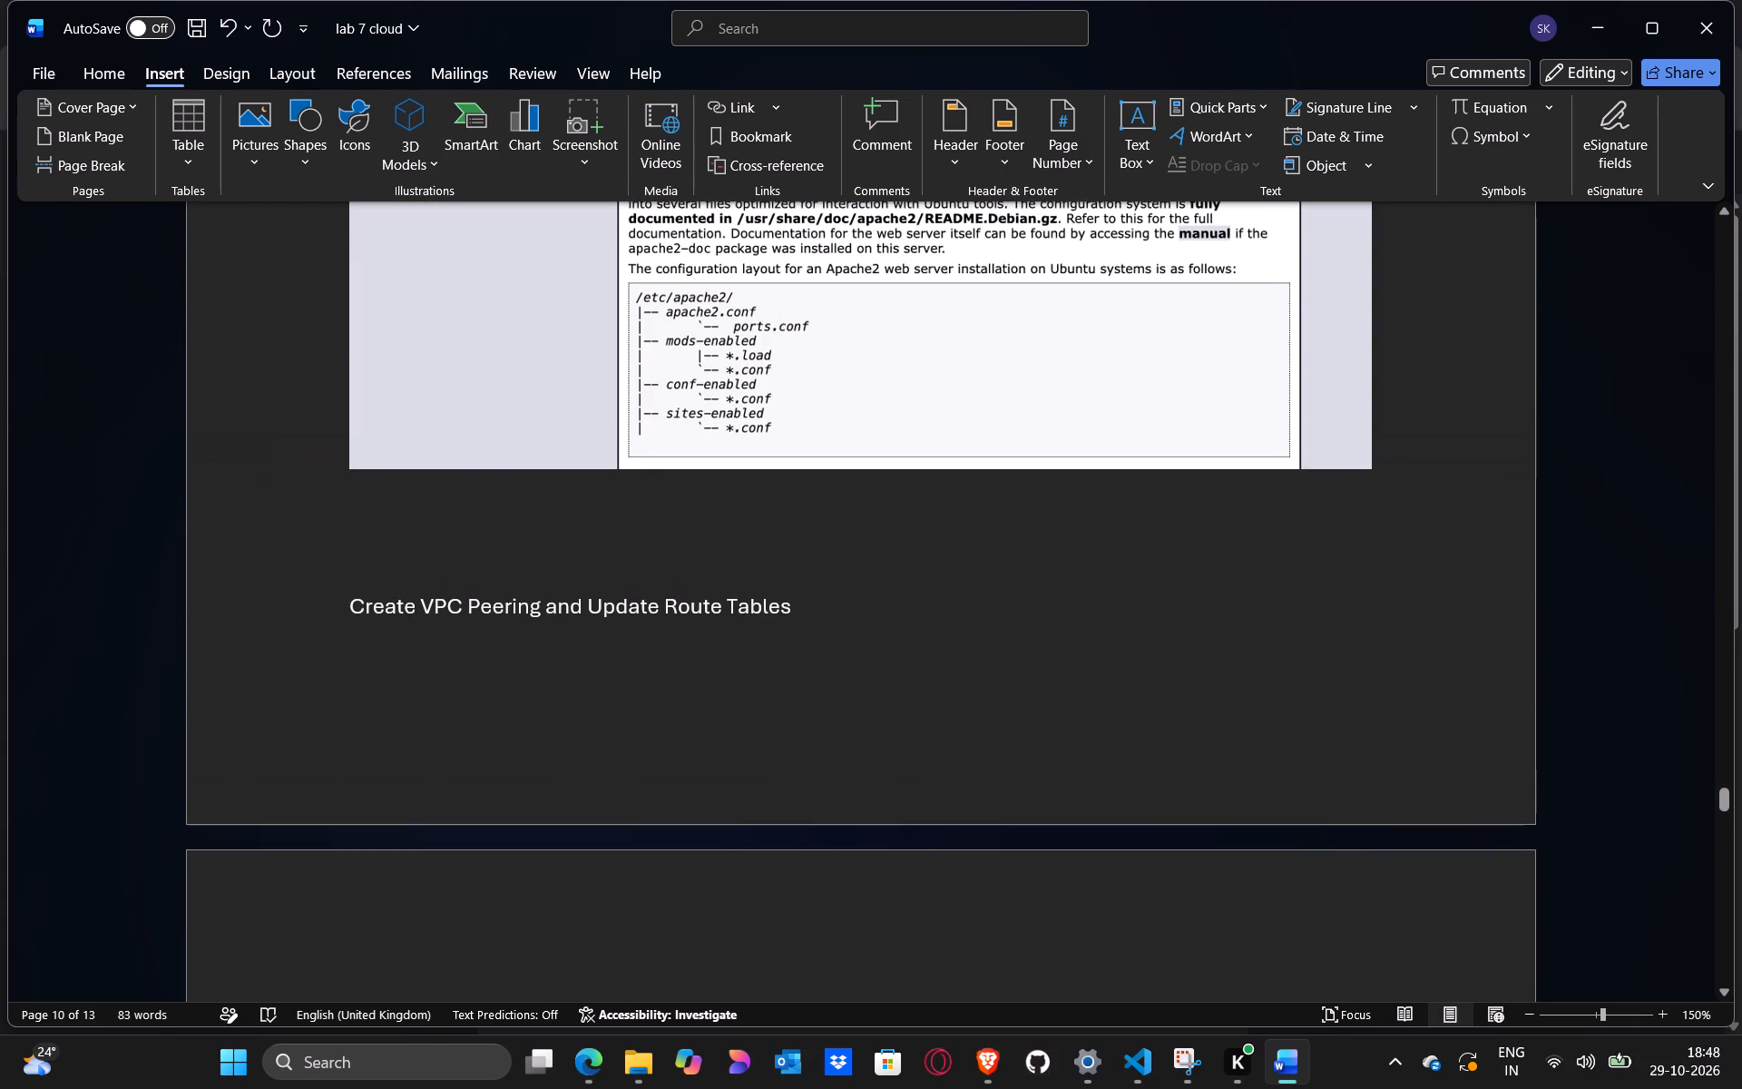
scroll(629, 503, up, 4)
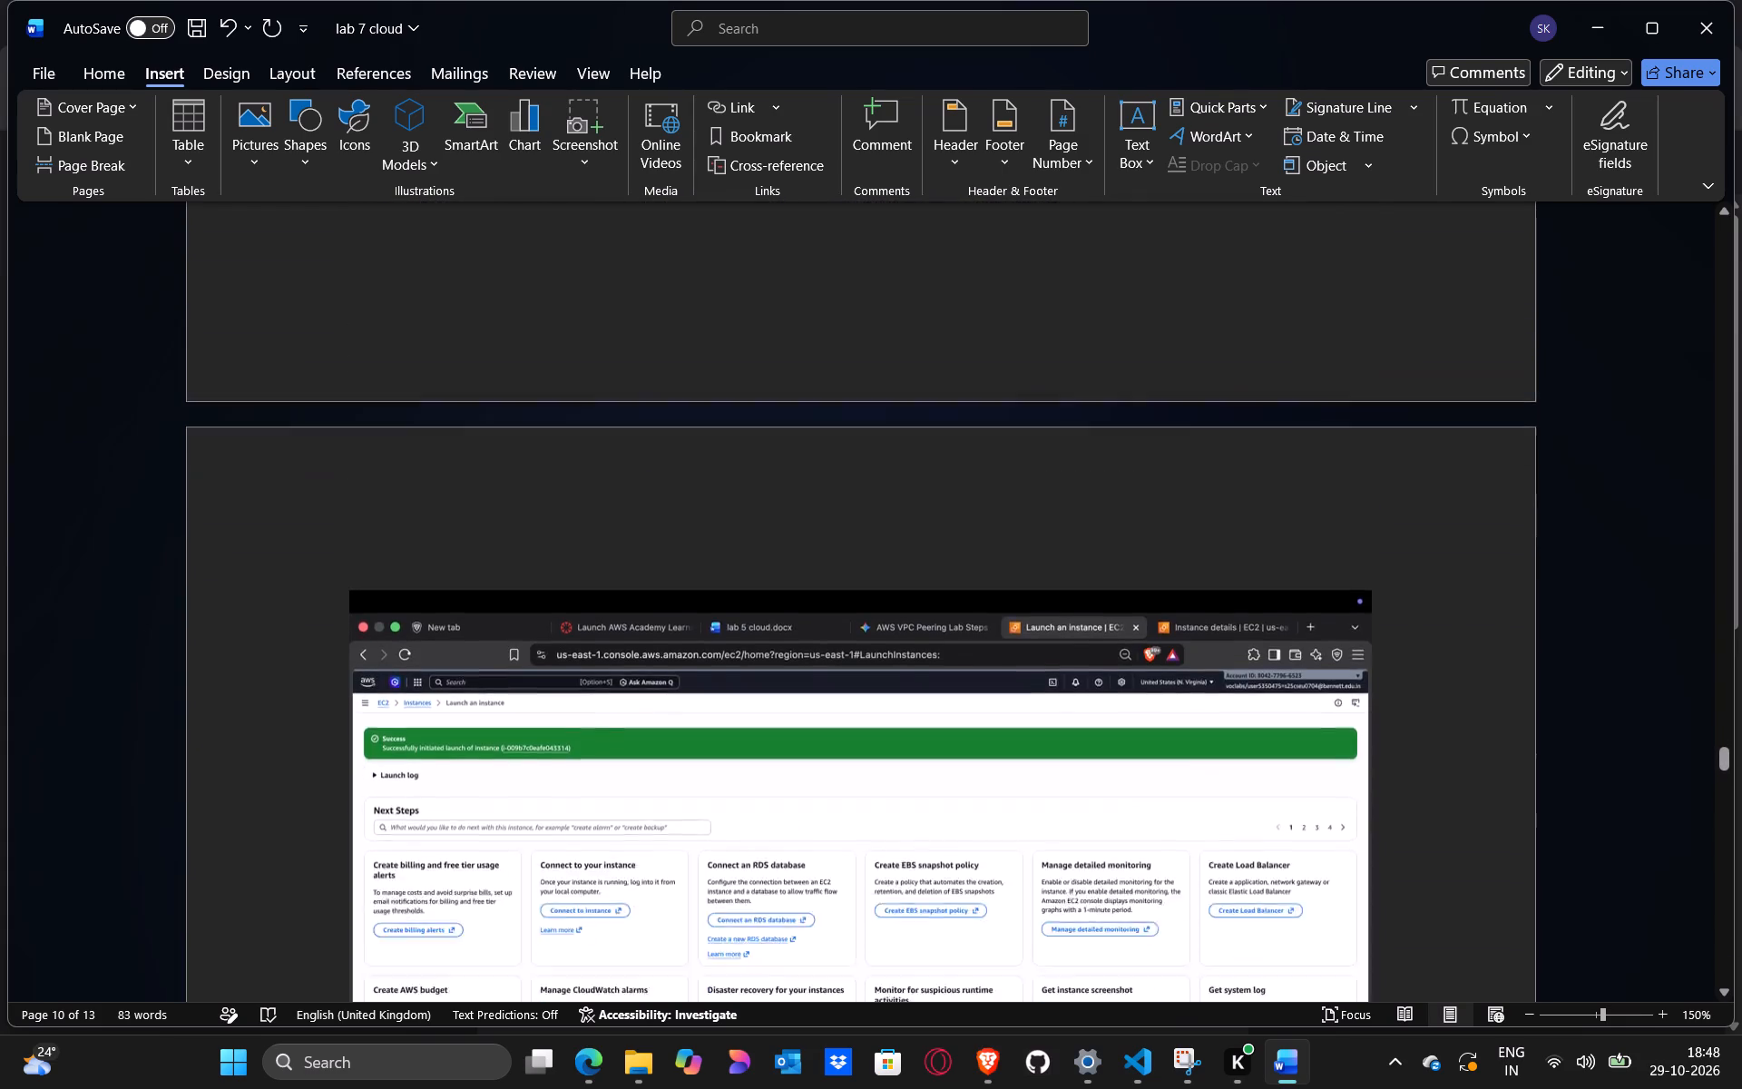
scroll(629, 503, up, 4)
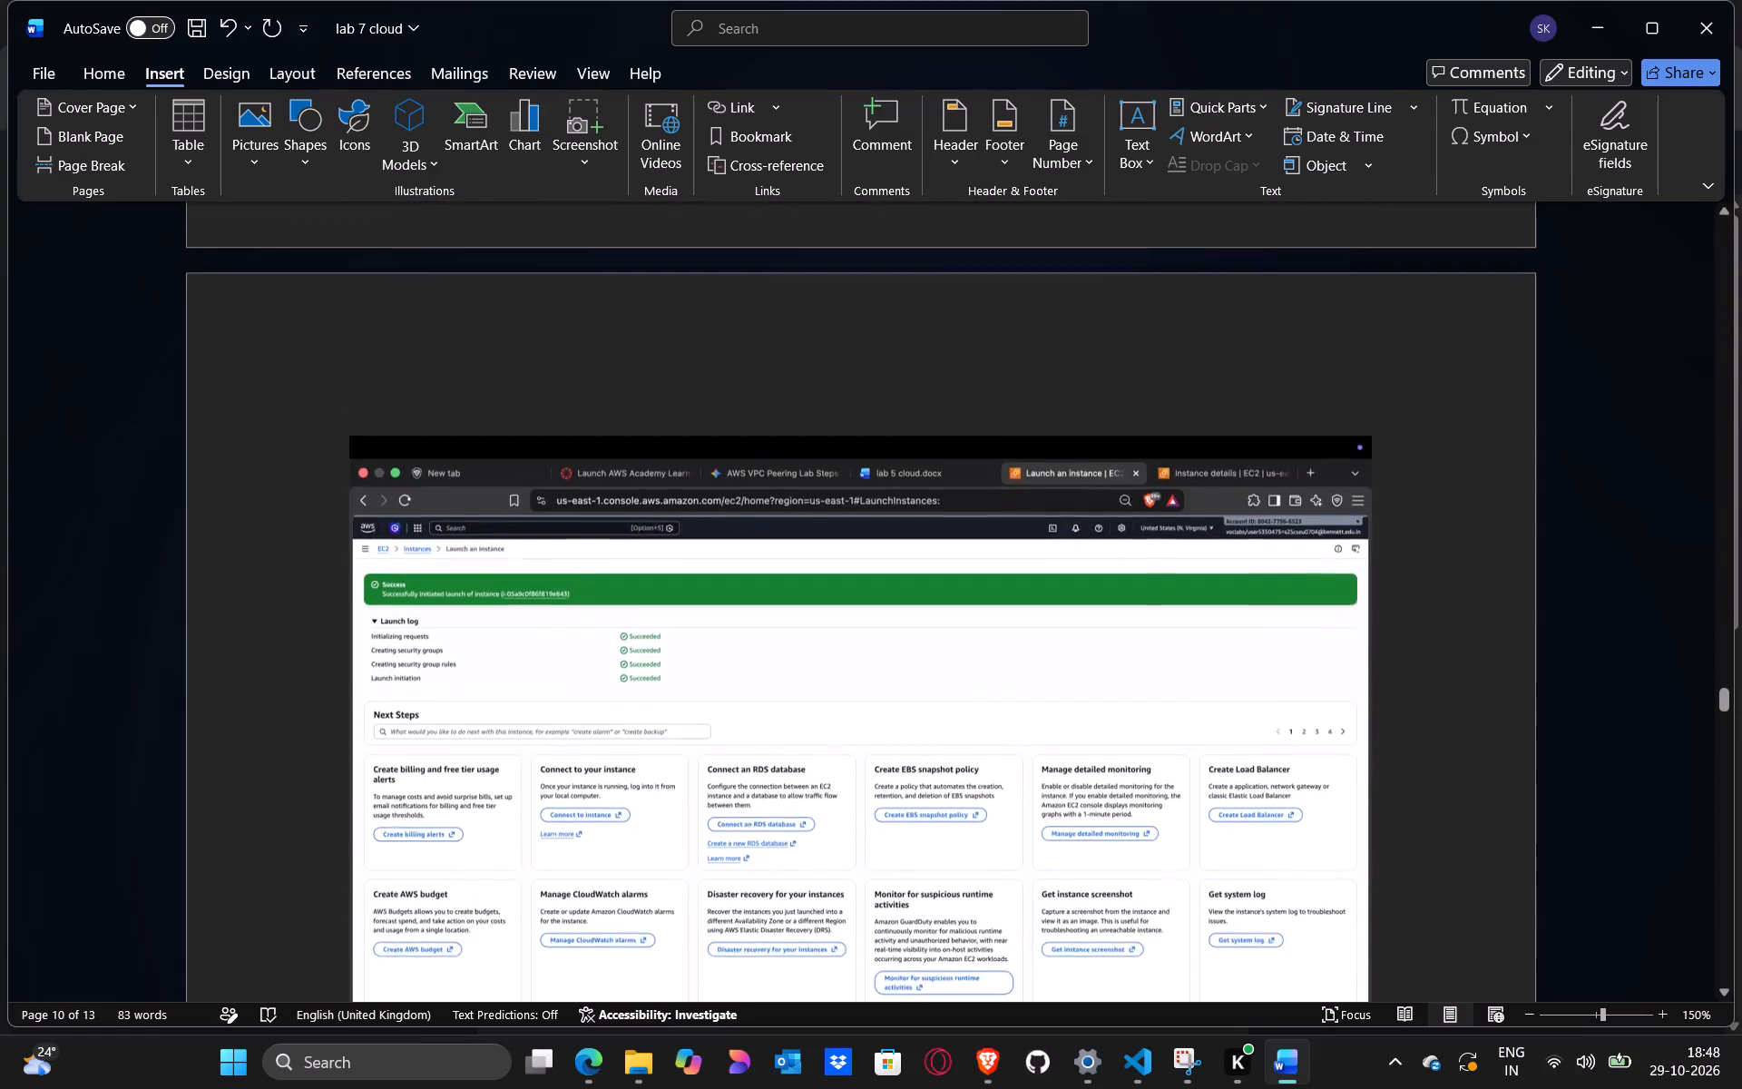
scroll(629, 503, up, 2)
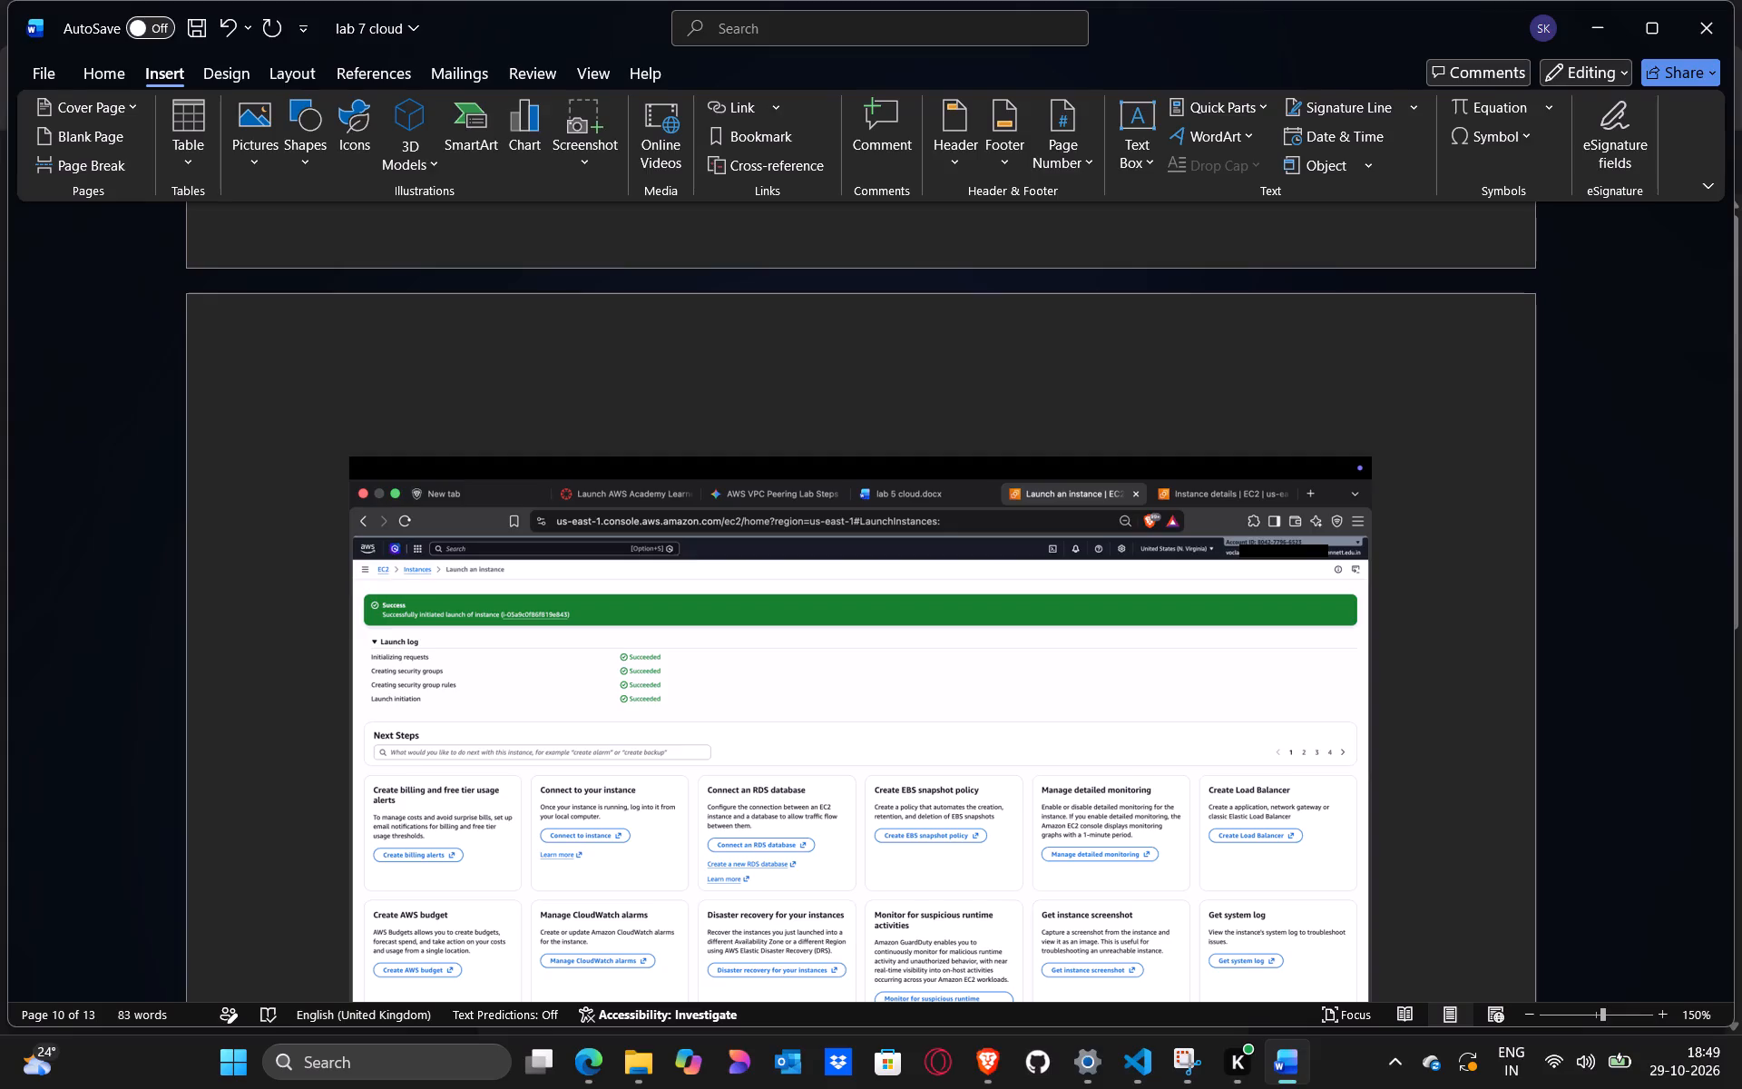
scroll(654, 489, up, 2)
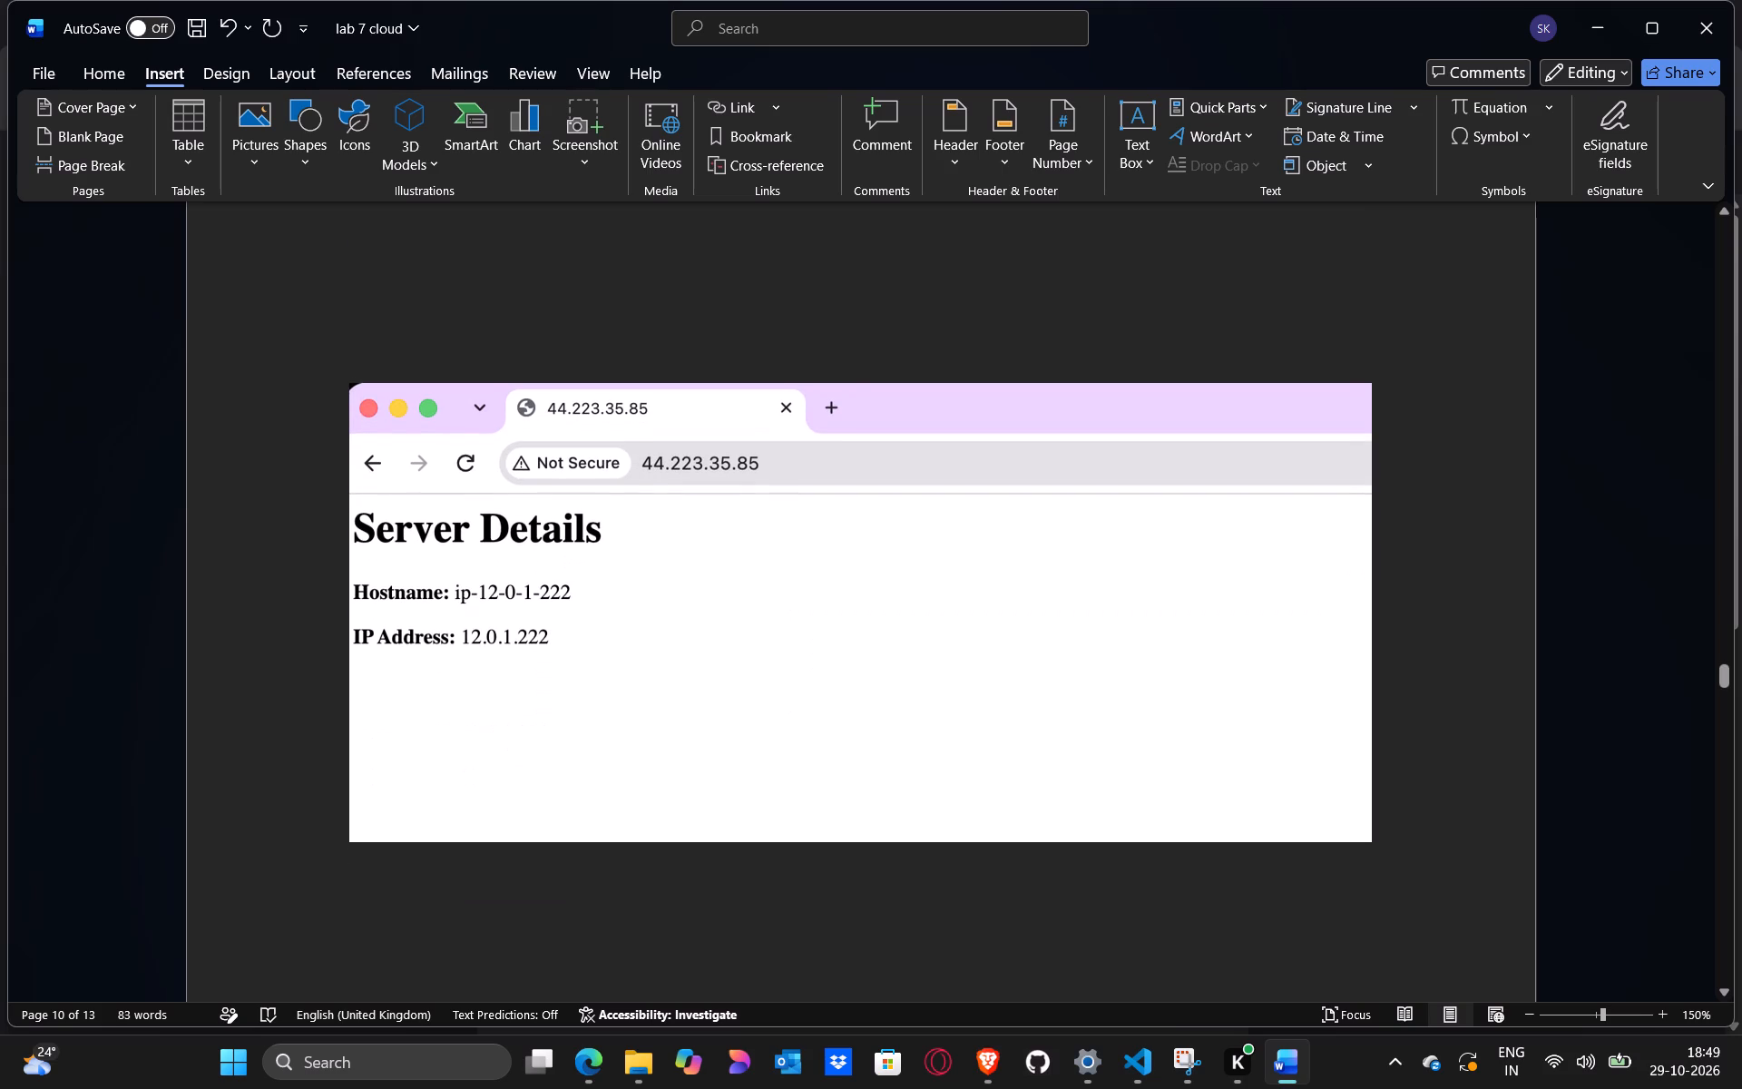
click(593, 567)
scroll(593, 567, up, 5)
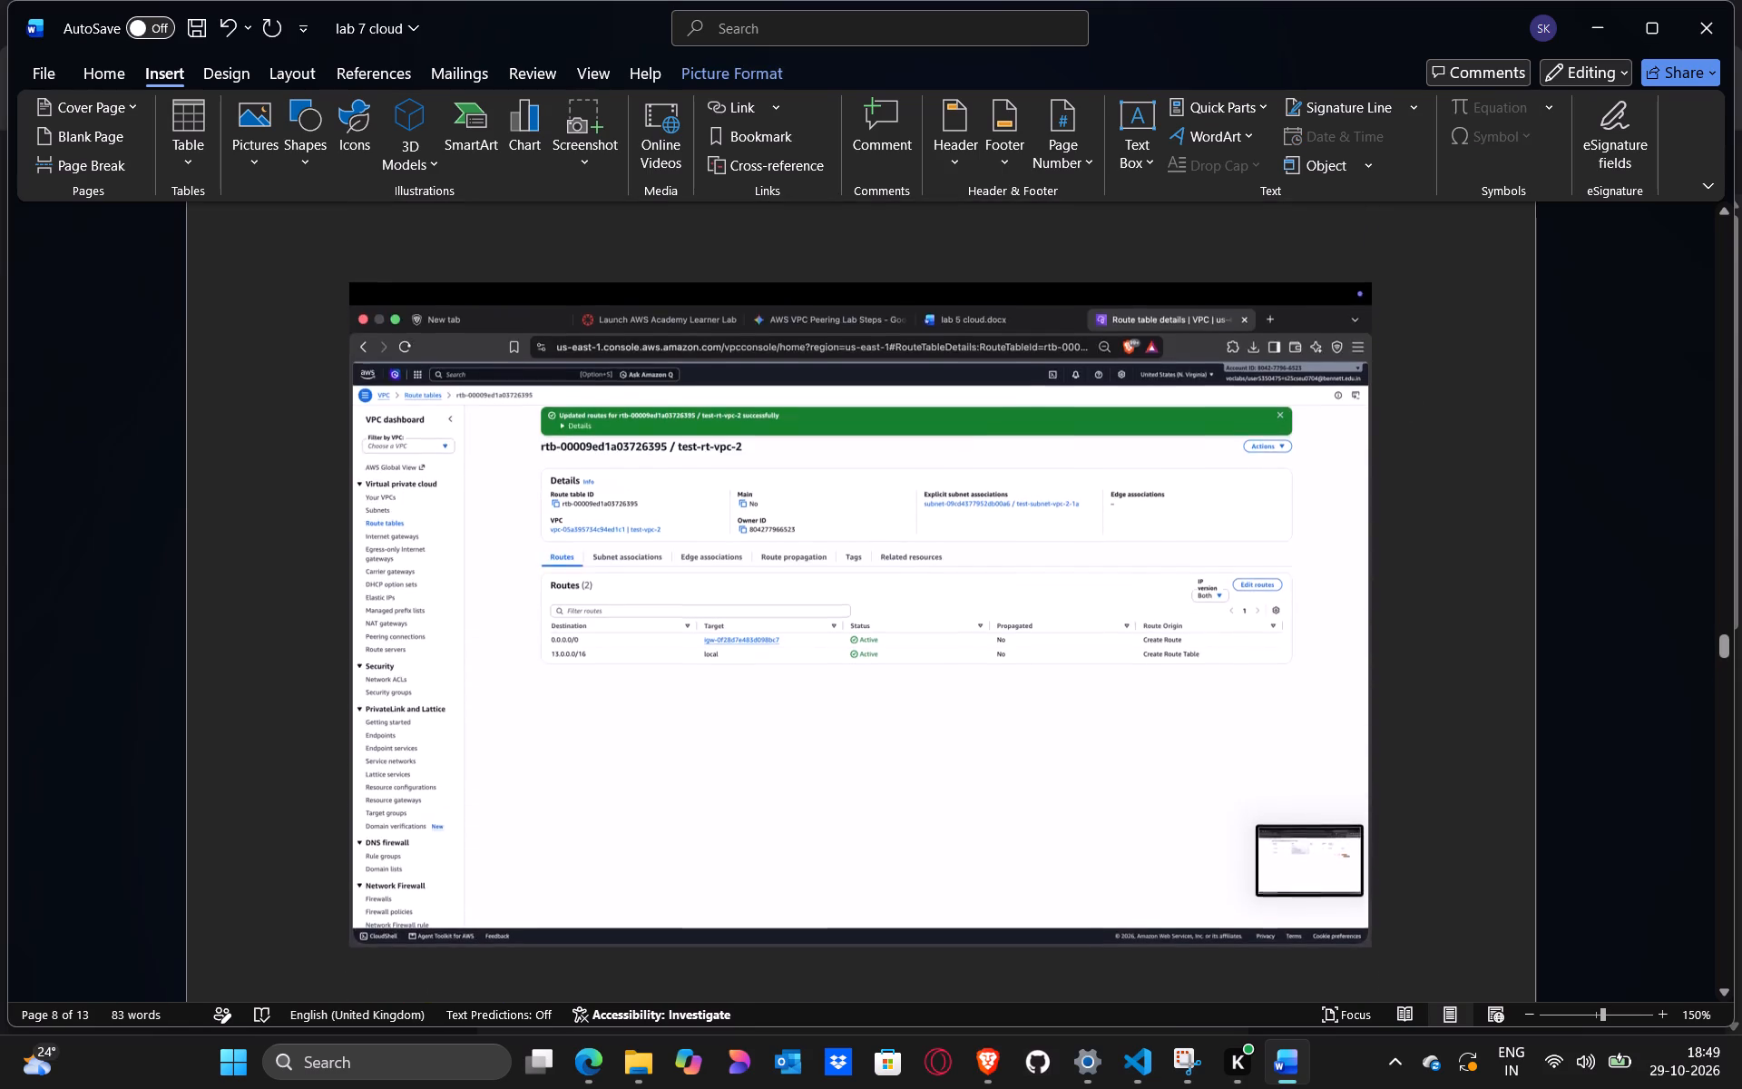
scroll(593, 567, up, 8)
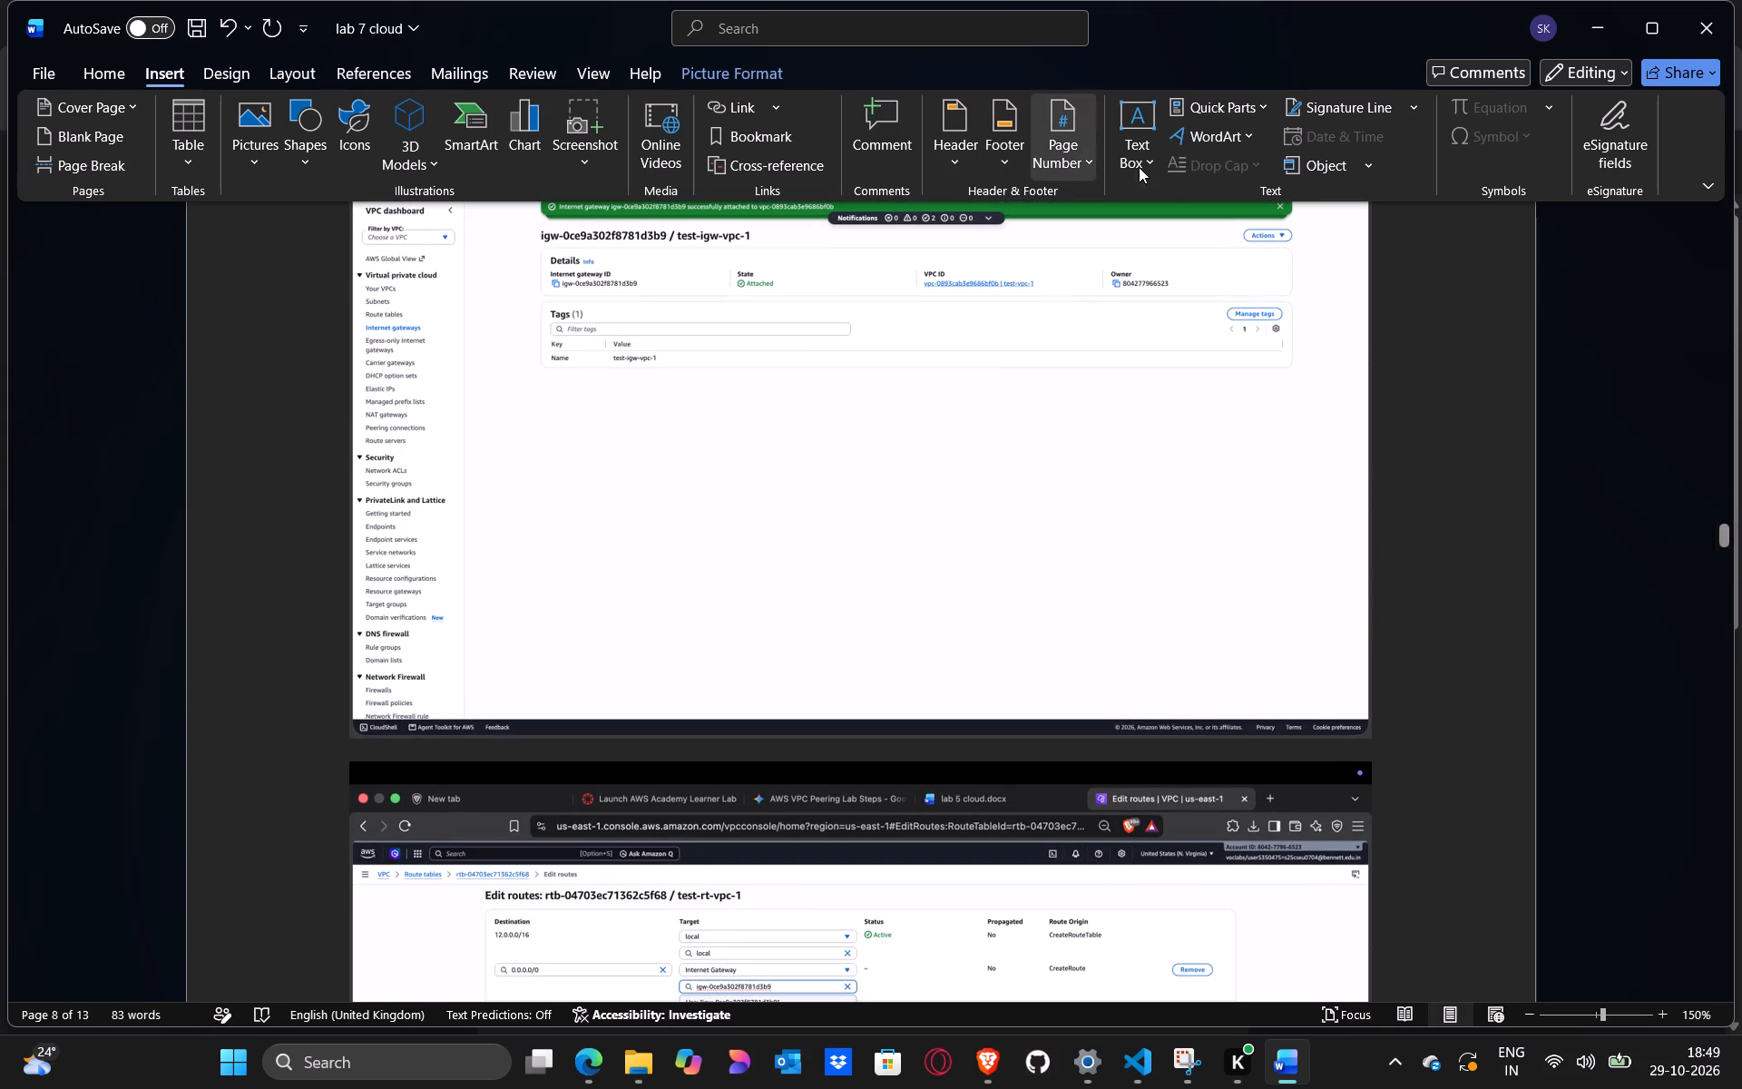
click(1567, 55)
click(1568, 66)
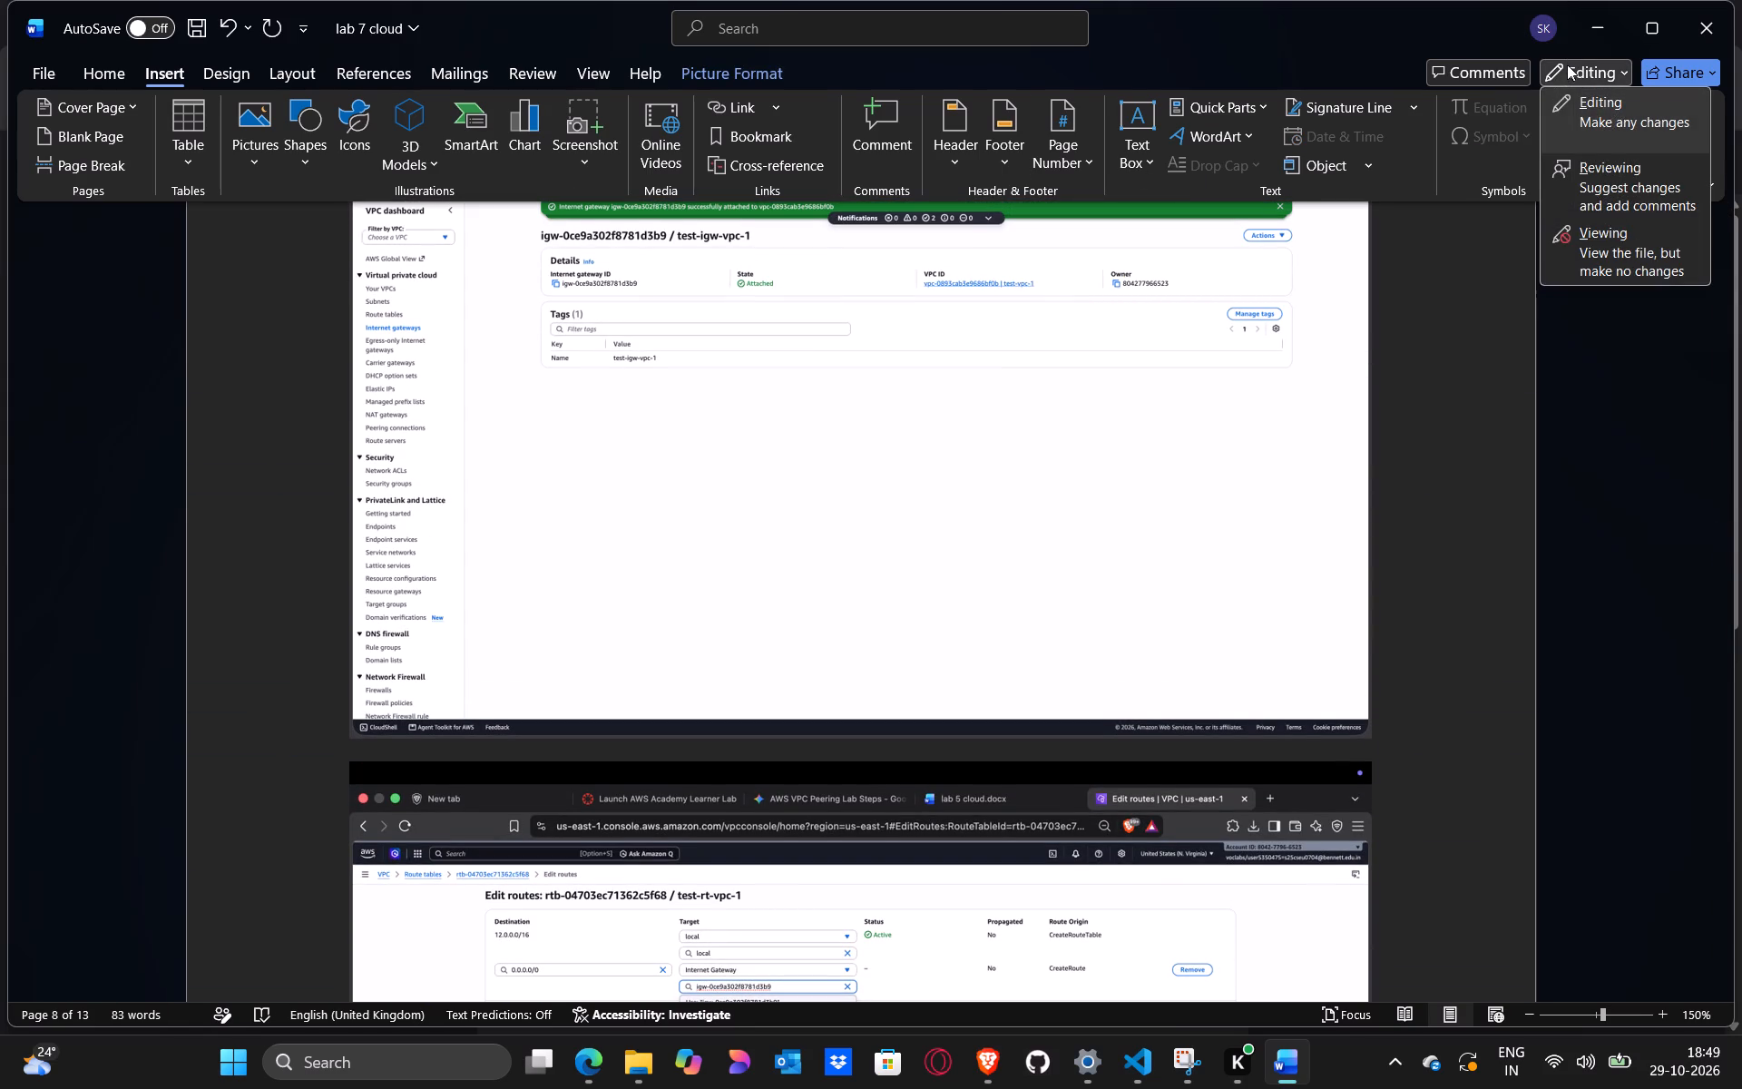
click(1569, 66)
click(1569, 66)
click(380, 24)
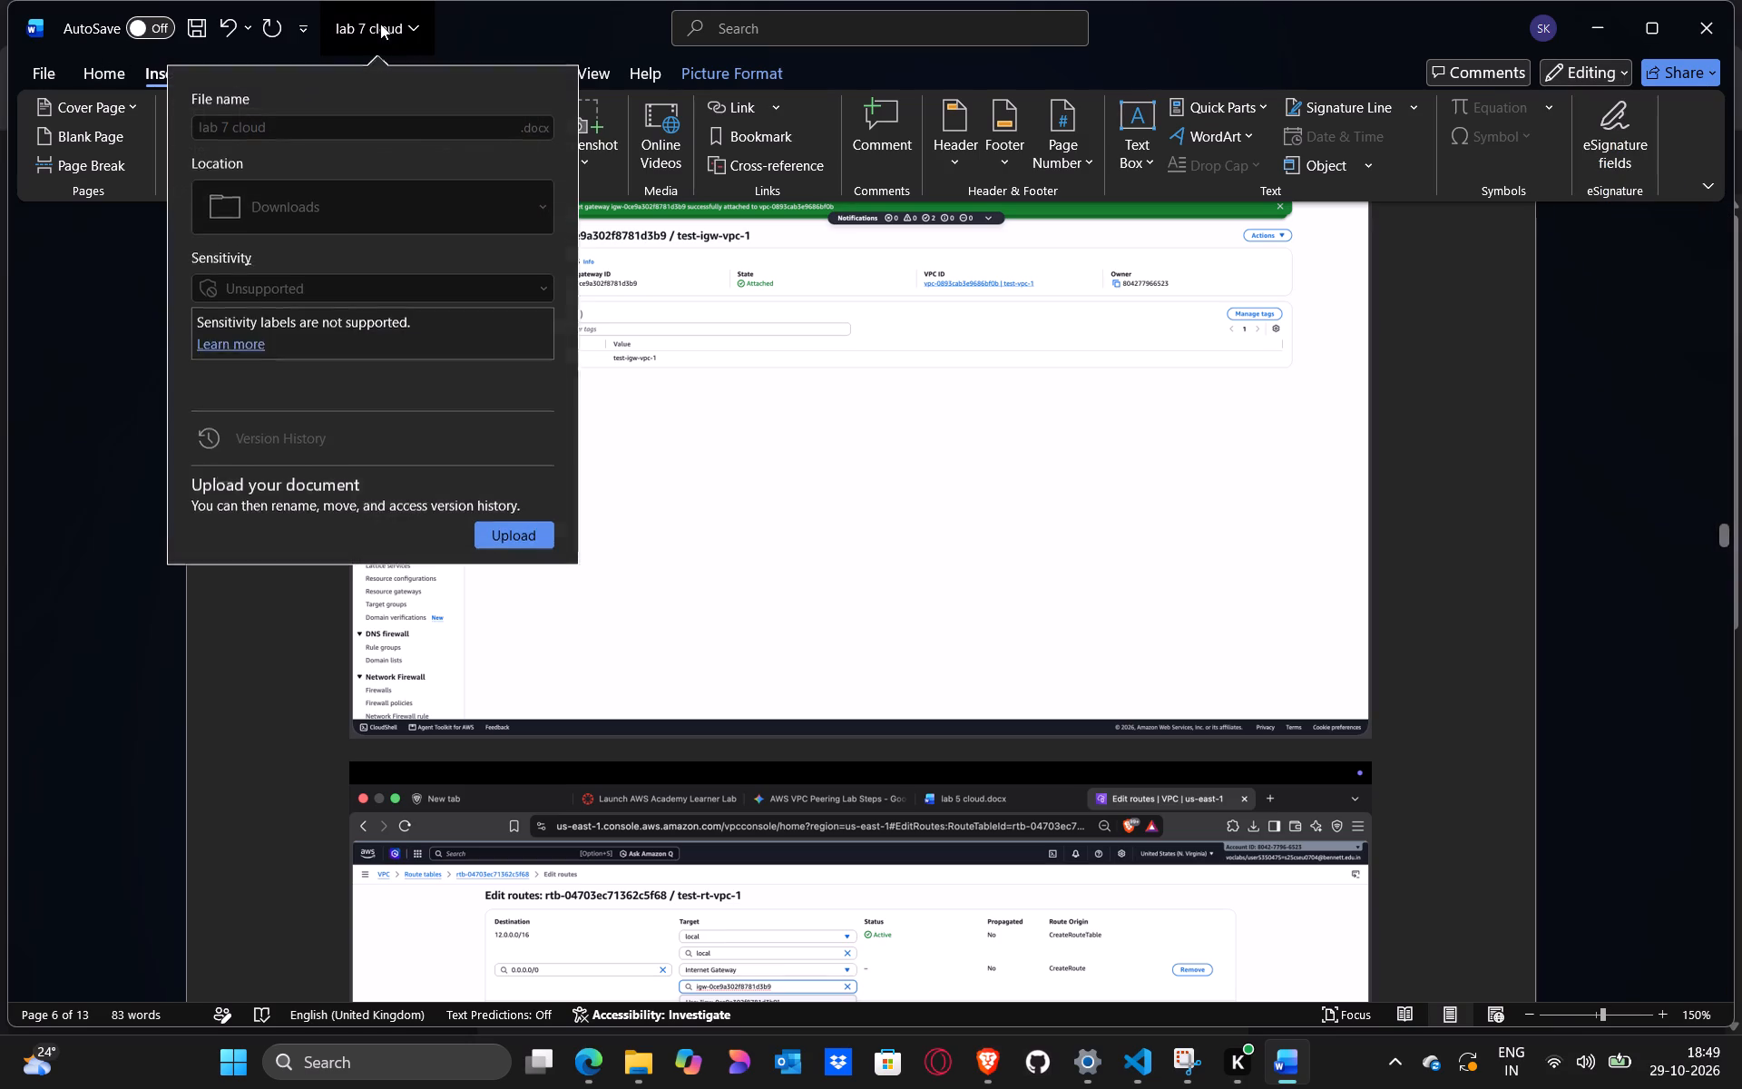
Save the lab 7 cloud document.
click(192, 25)
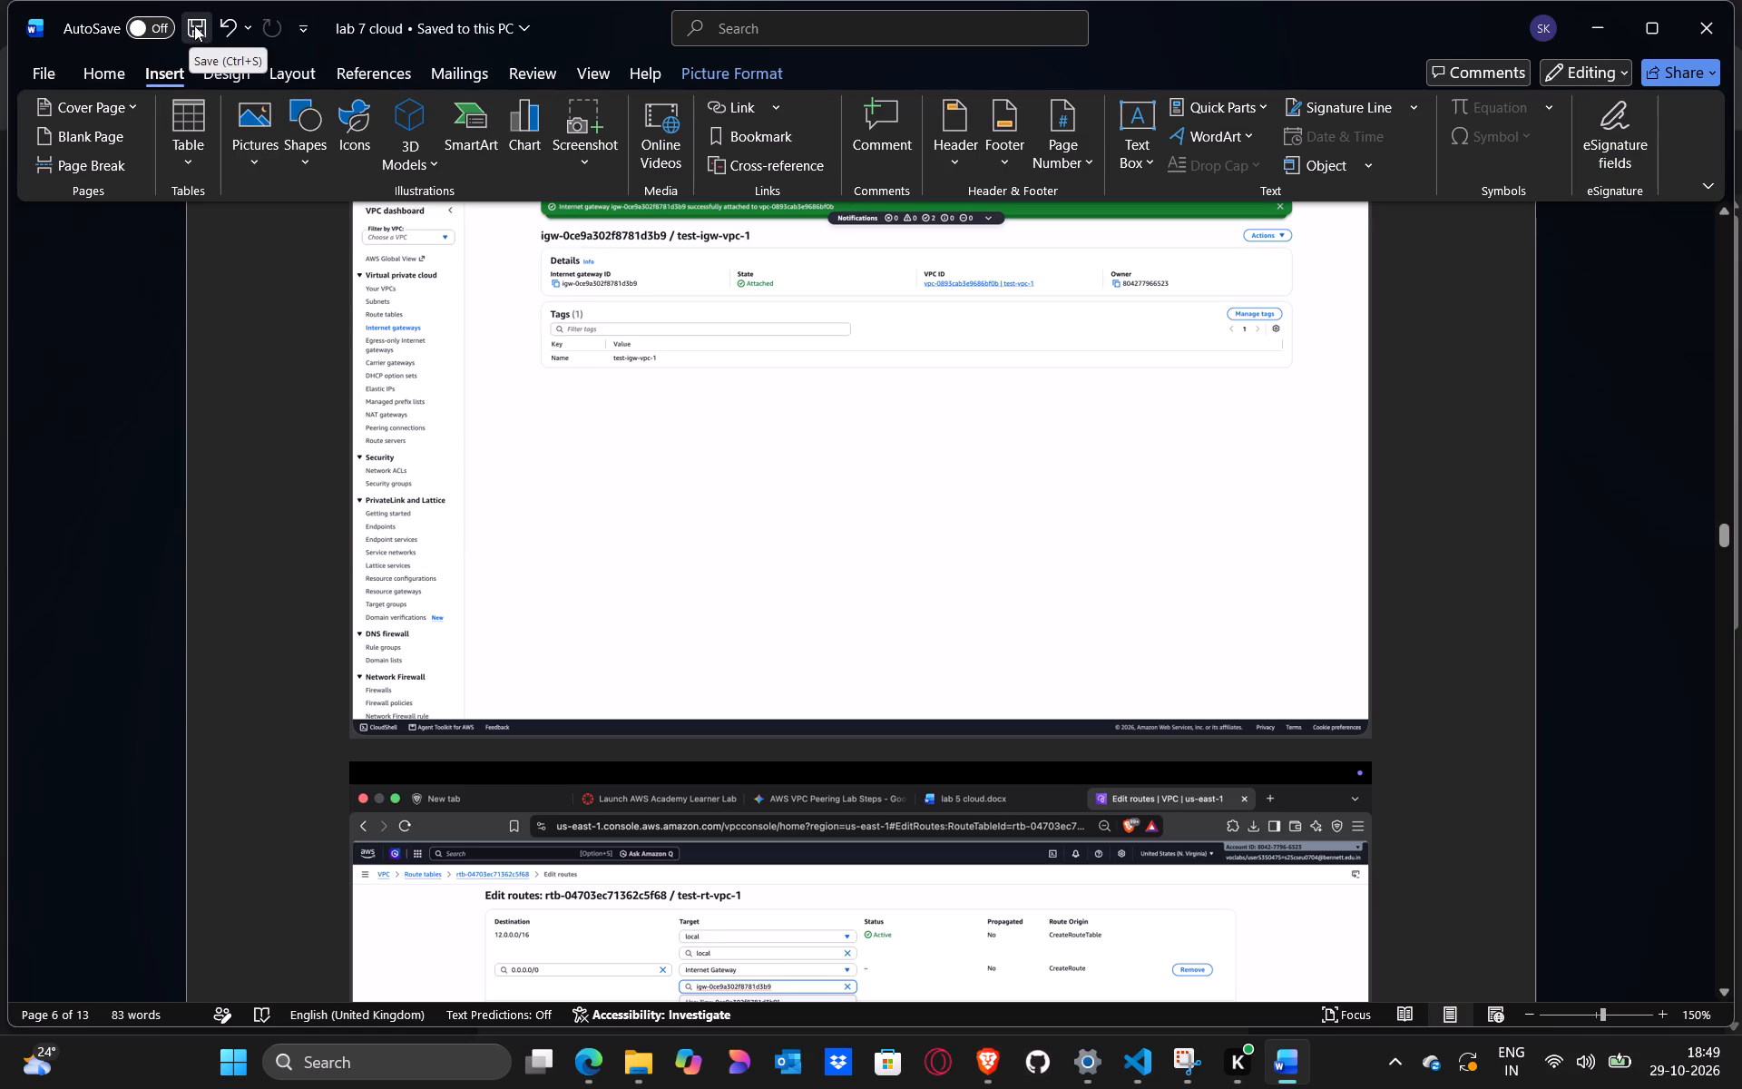
Switch to File Explorer and refresh the Downloads folder to check the saved lab 7 cloud document's entry.
click(624, 1078)
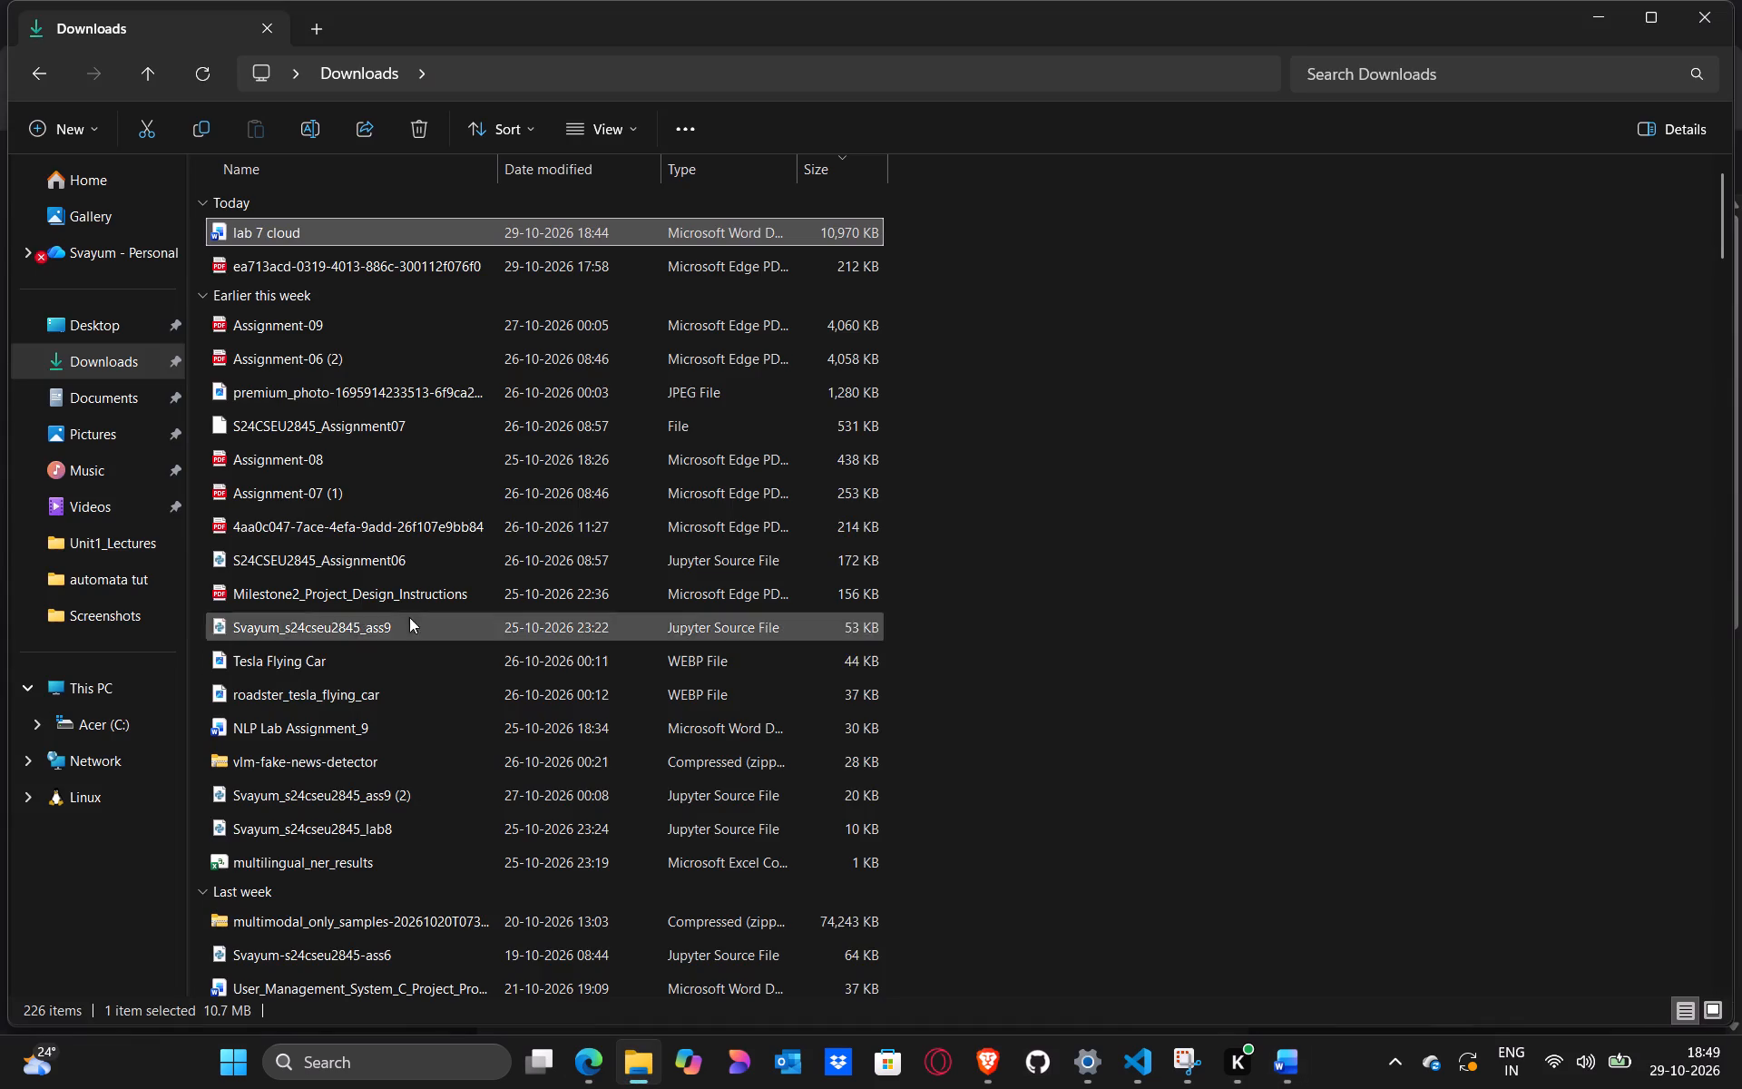
scroll(361, 306, up, 2)
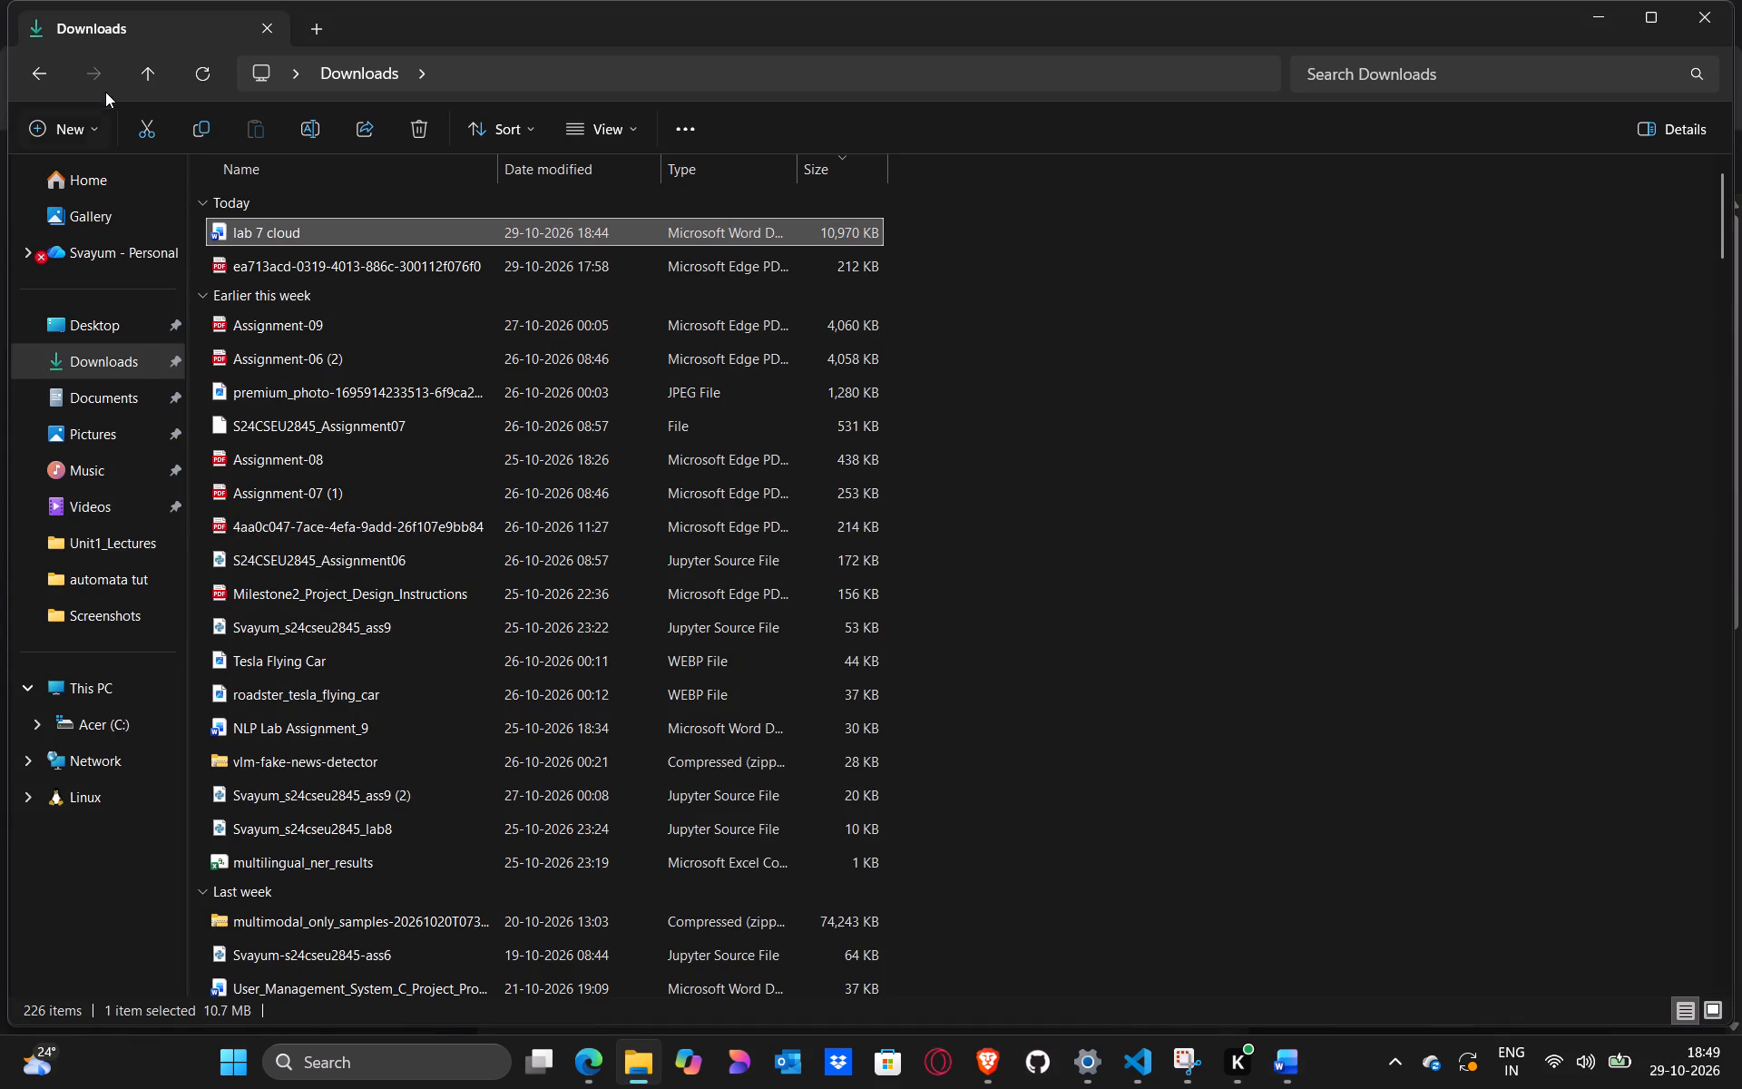
click(203, 72)
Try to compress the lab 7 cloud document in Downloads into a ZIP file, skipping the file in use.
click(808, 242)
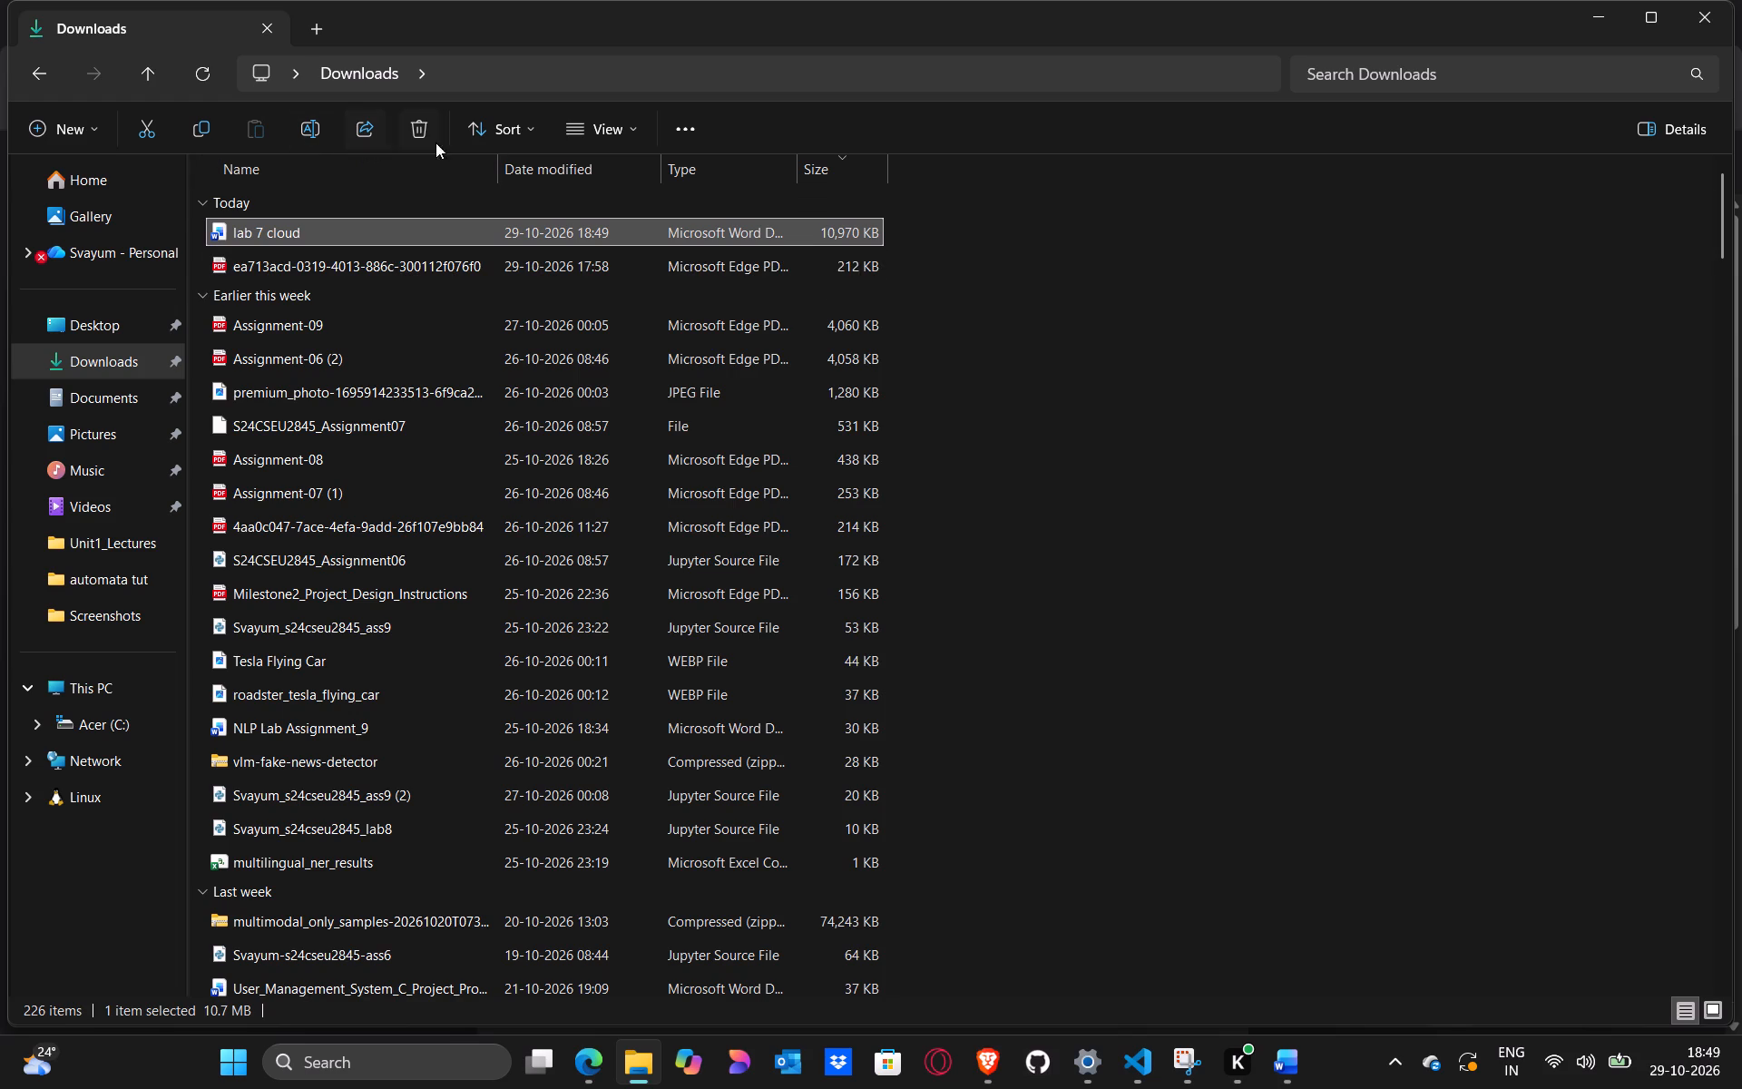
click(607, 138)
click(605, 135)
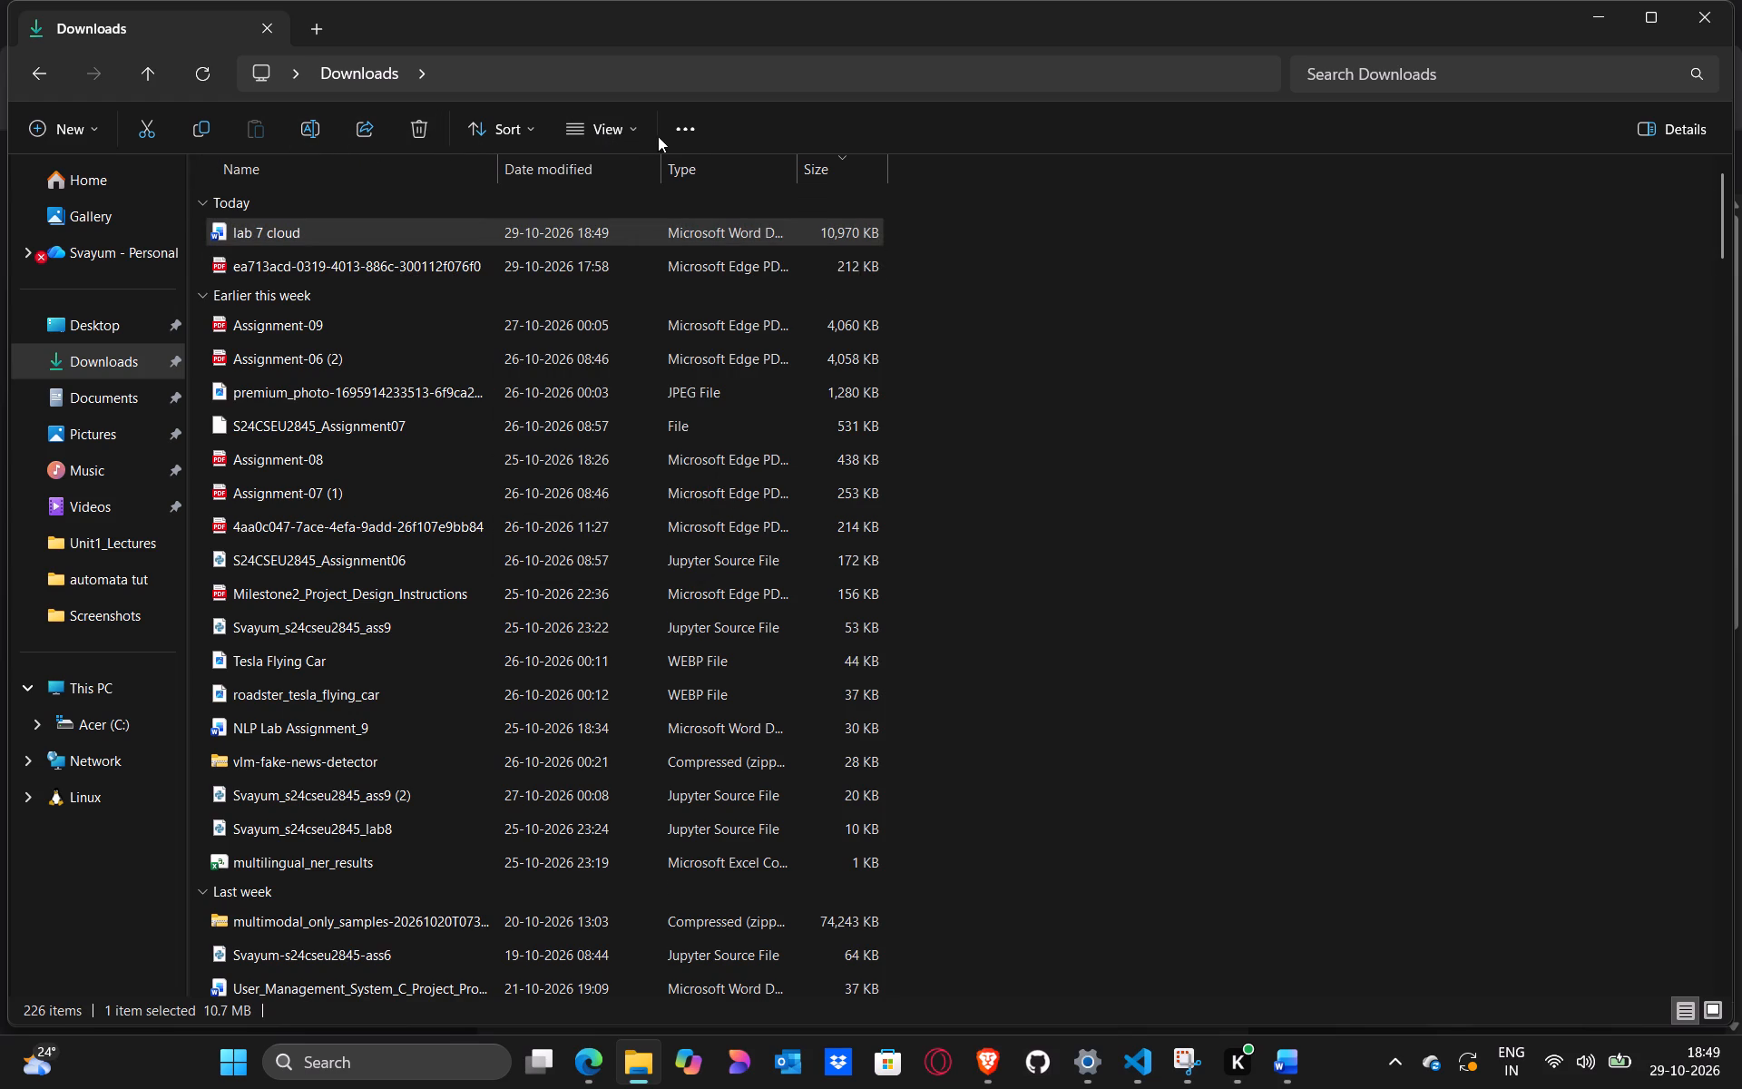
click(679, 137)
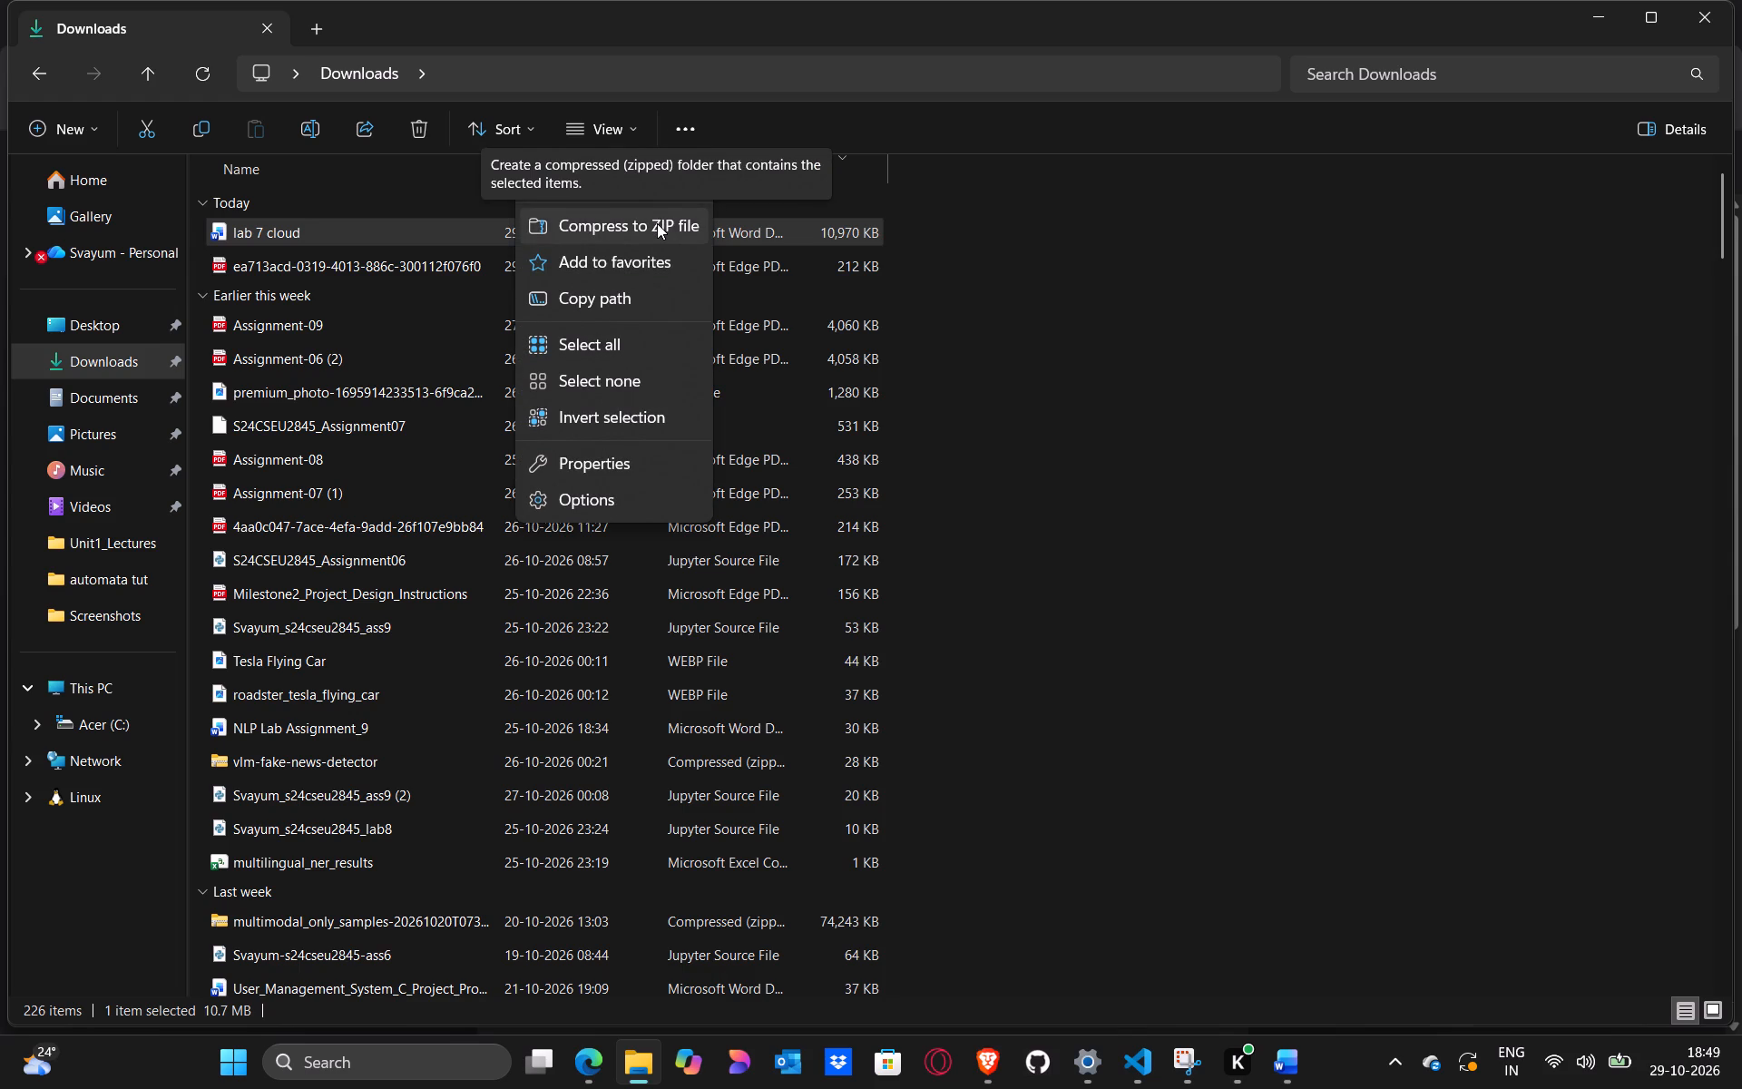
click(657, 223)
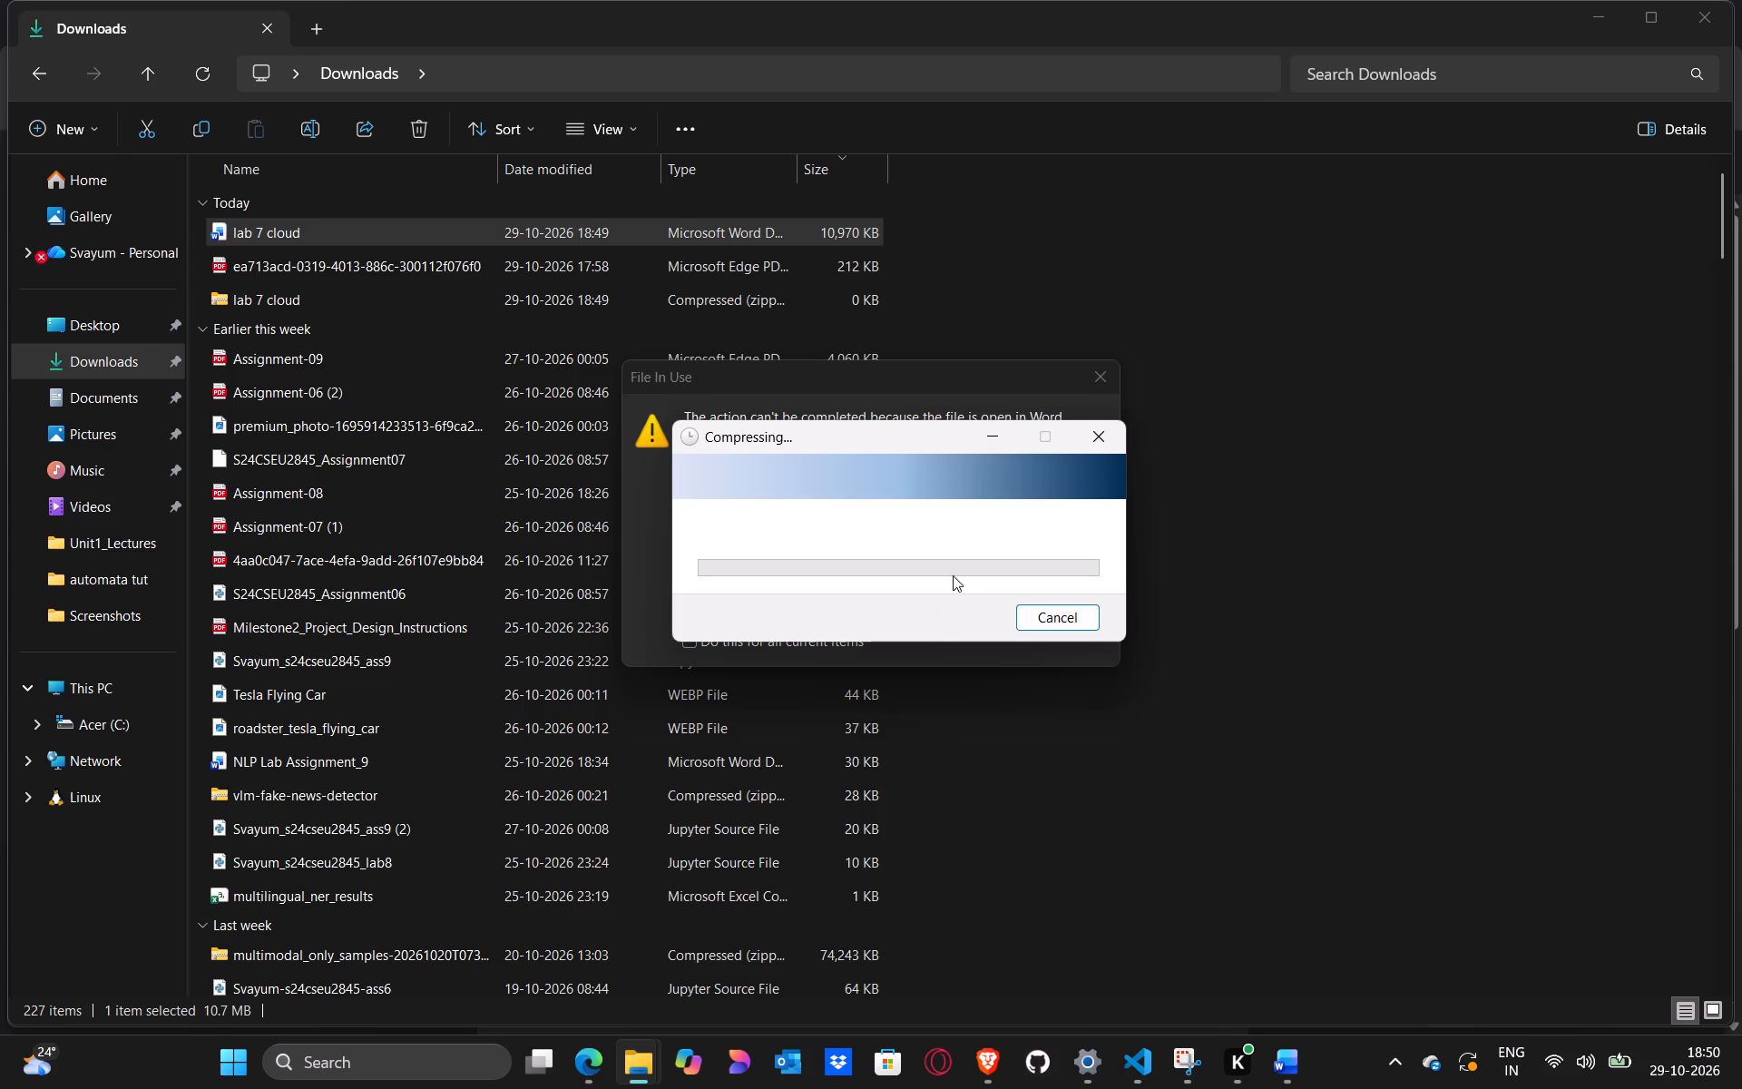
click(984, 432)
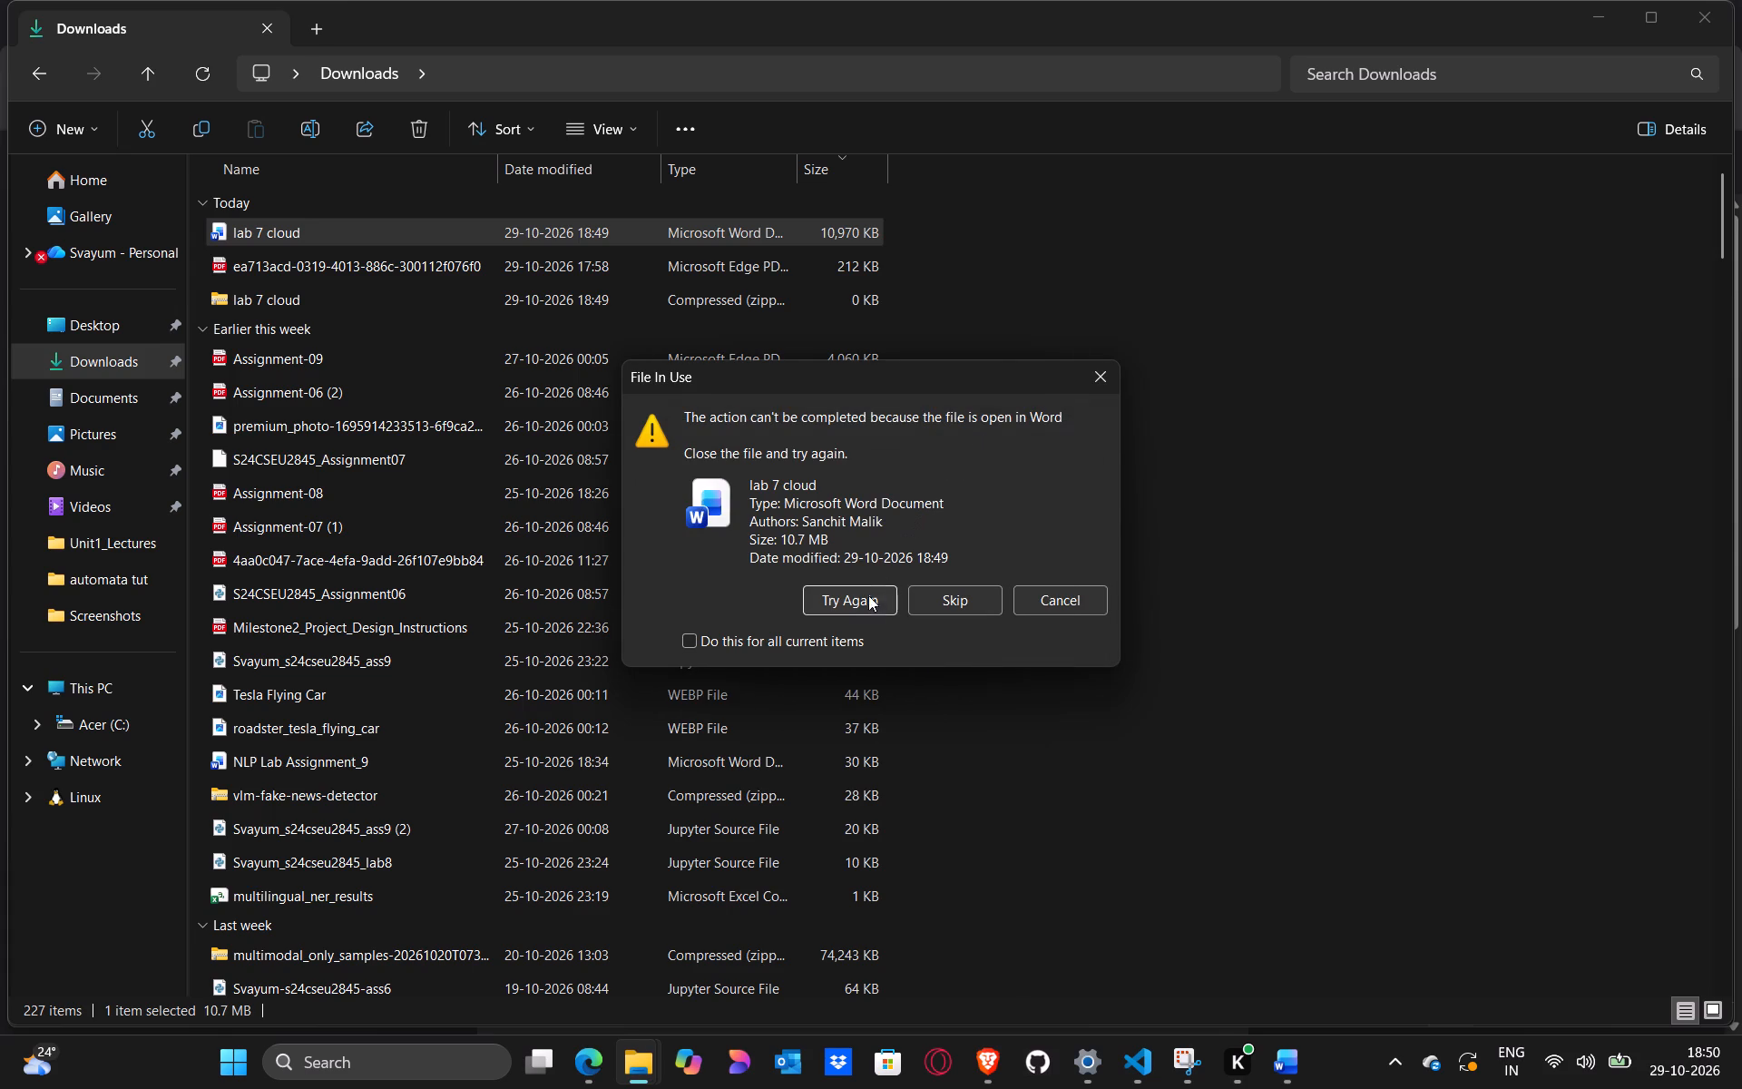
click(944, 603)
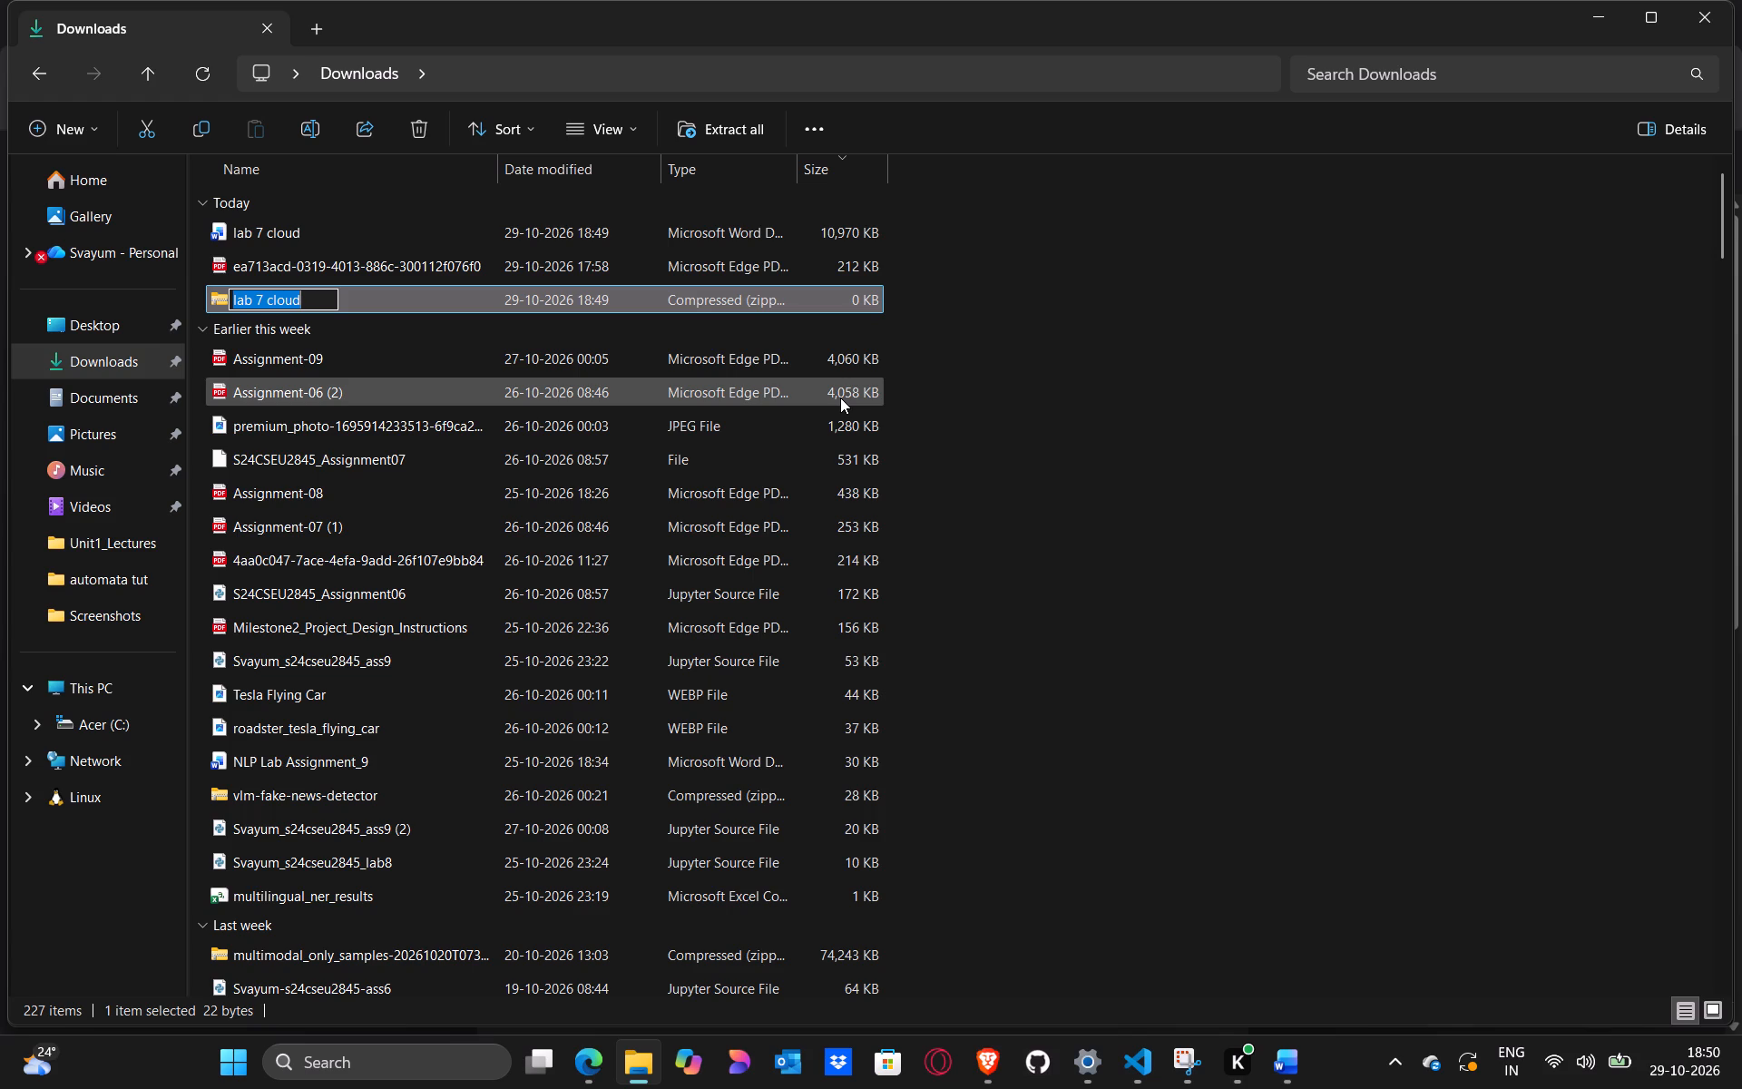
Keep the ZIP file's name, examine the contents of the lab 7 cloud archive, and return to Downloads.
click(721, 295)
click(721, 295)
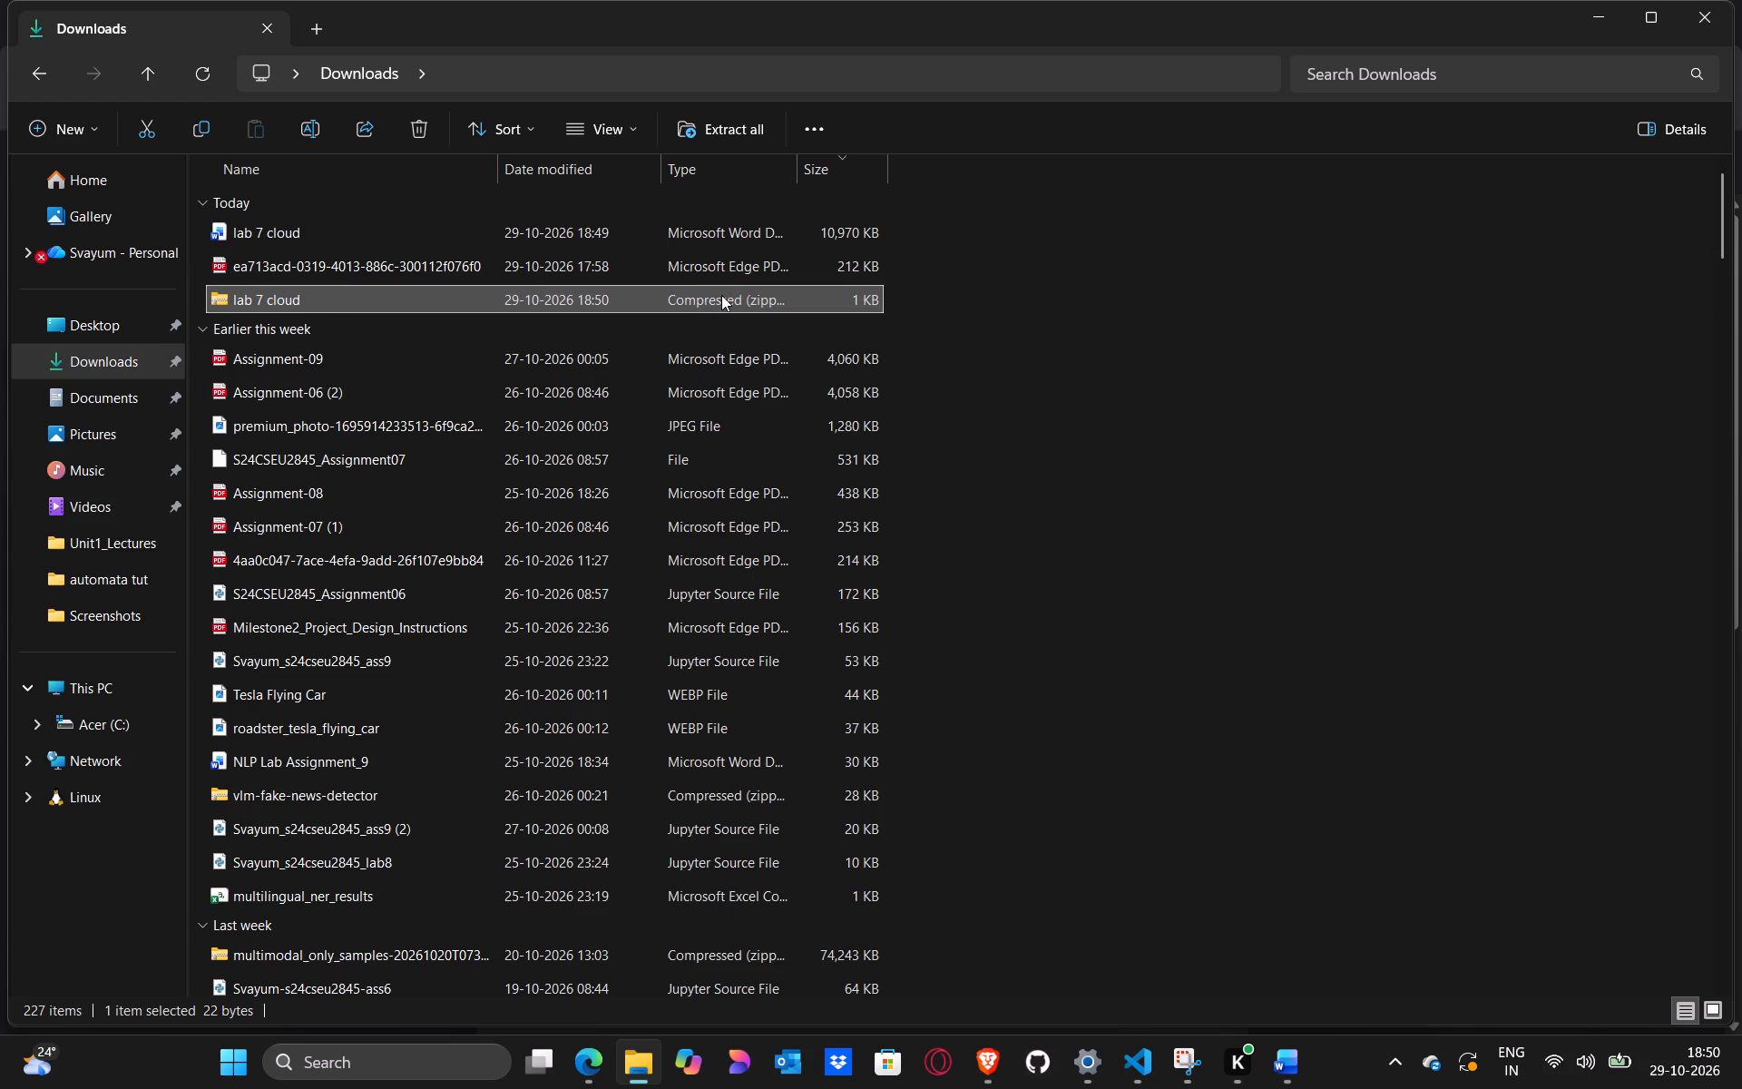
click(721, 295)
double_click(699, 300)
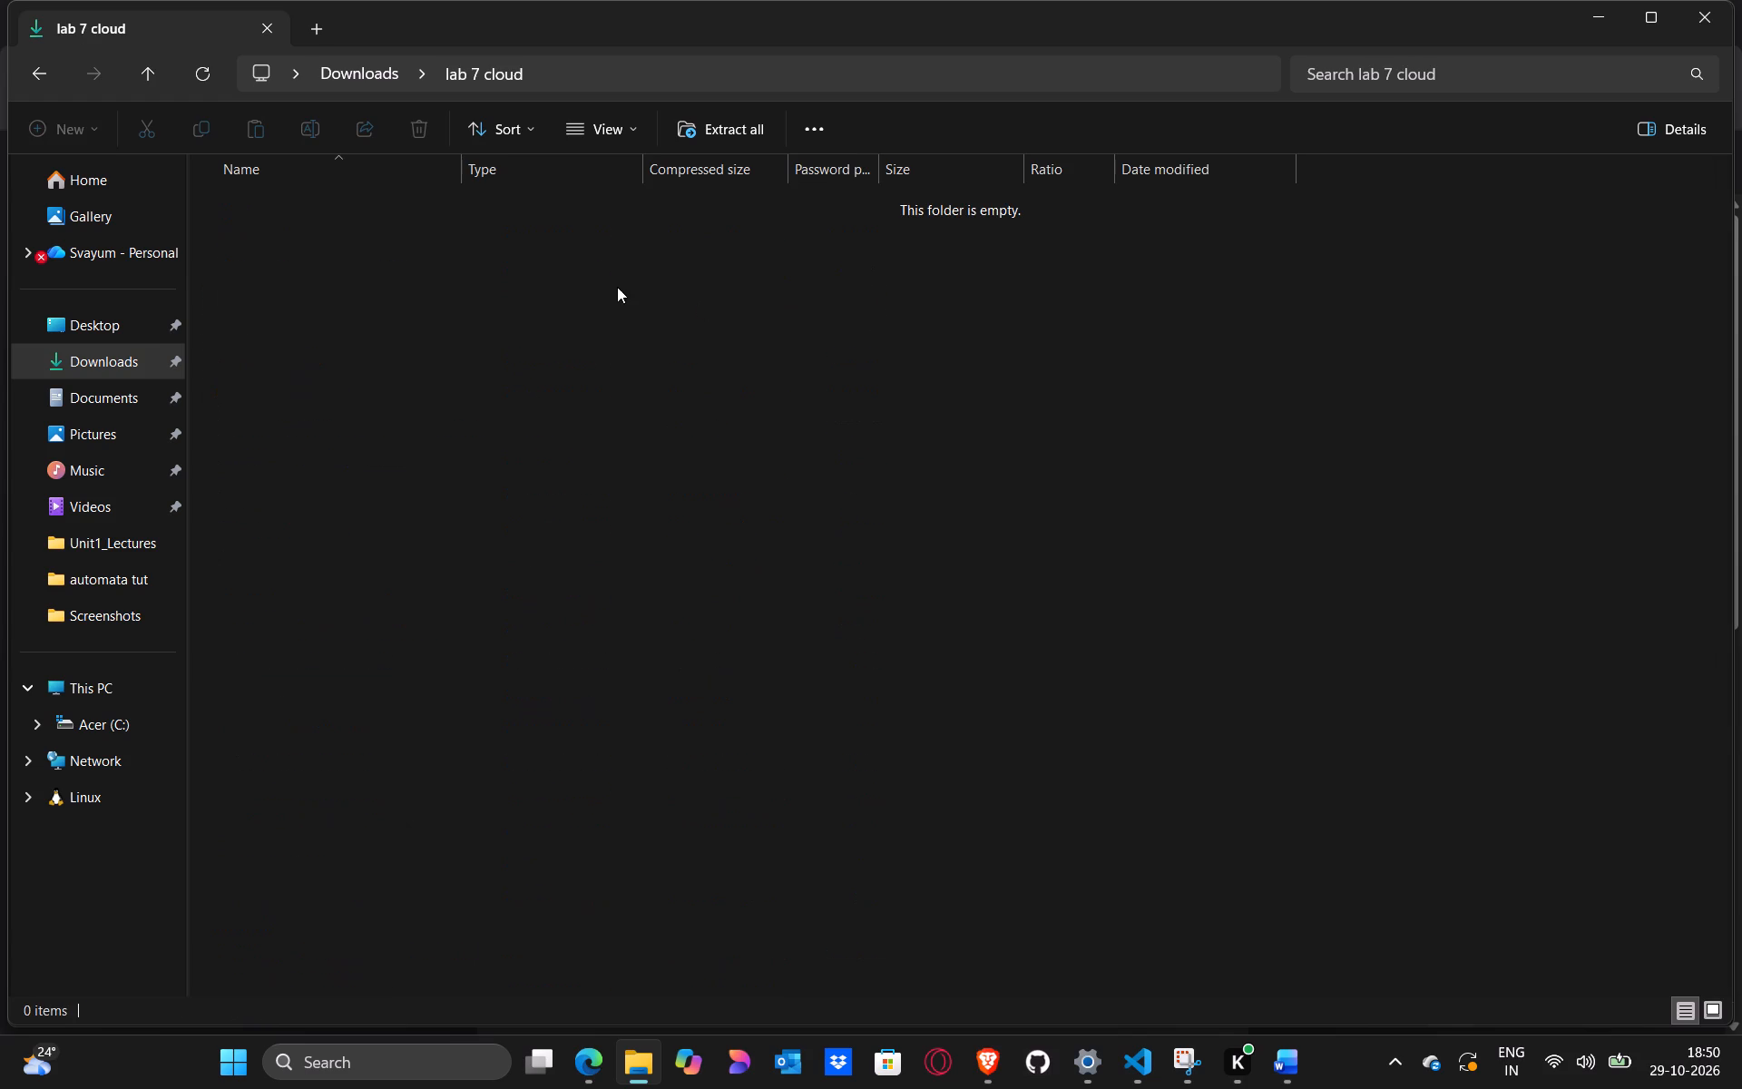
scroll(551, 249, right, 2)
ctrl+scroll(551, 249, up, 1)
ctrl+scroll(551, 249, right, 2)
click(29, 79)
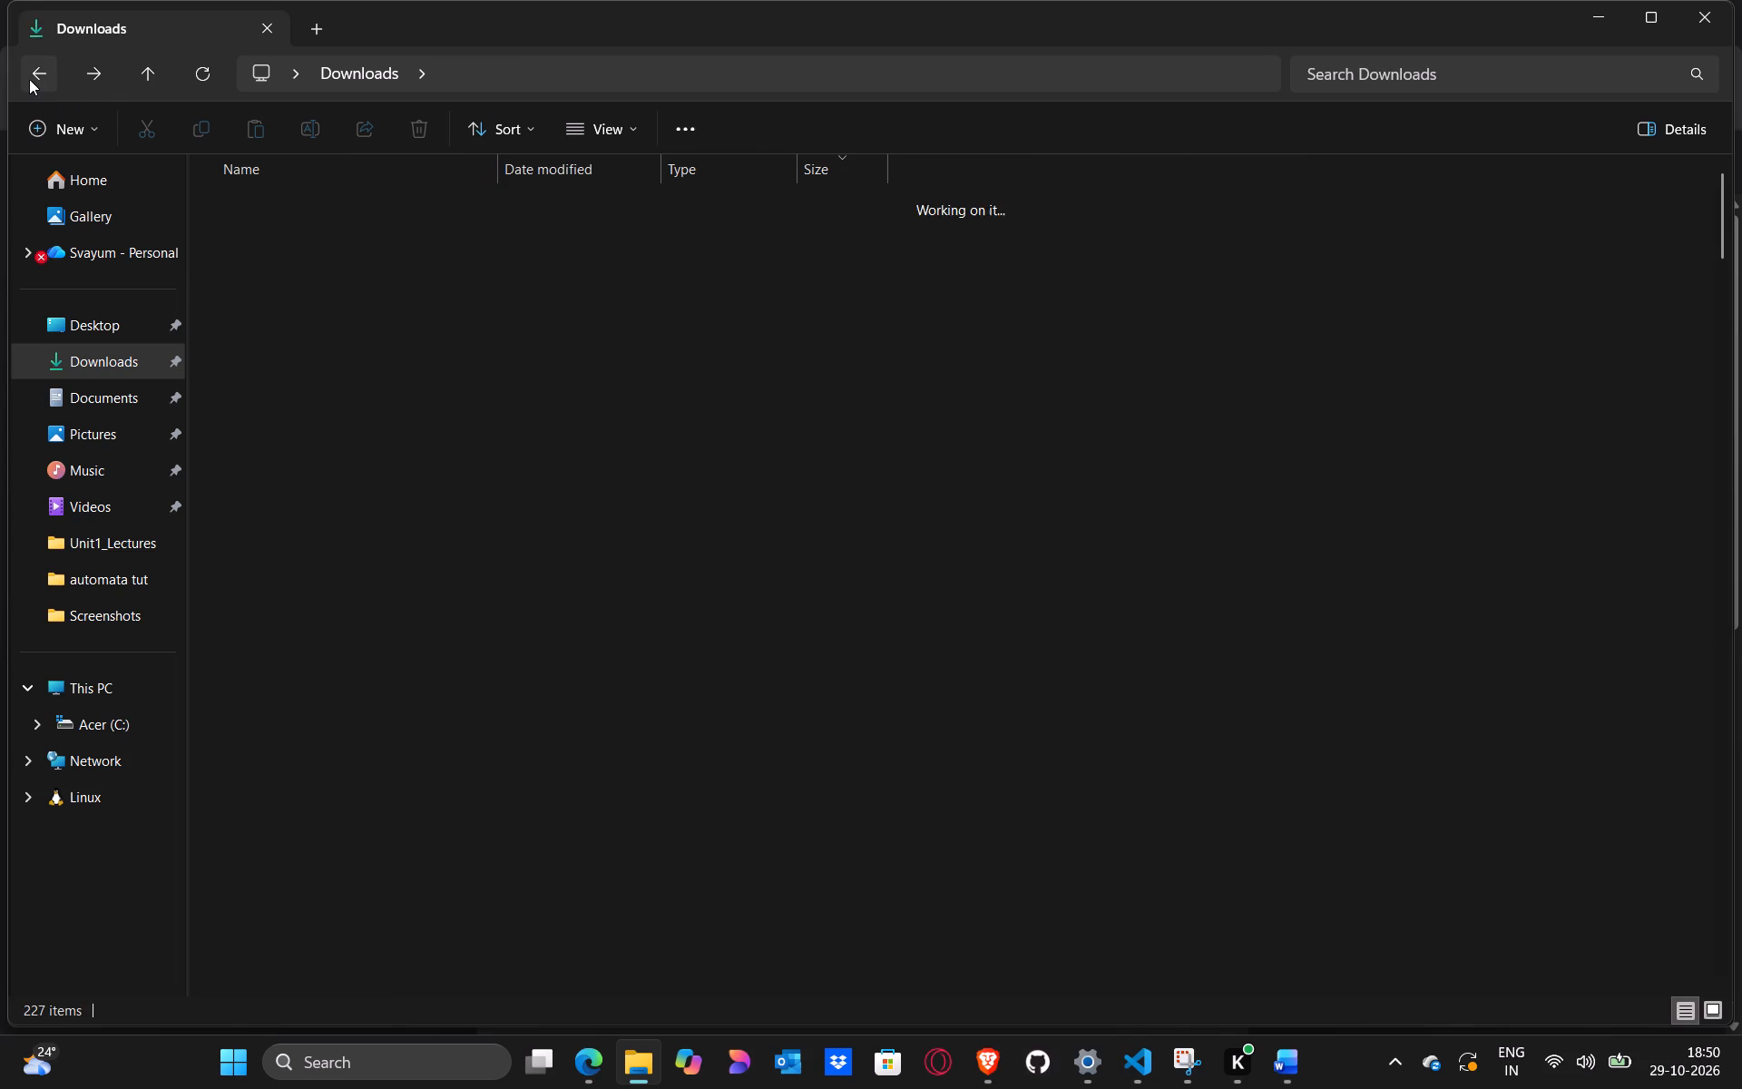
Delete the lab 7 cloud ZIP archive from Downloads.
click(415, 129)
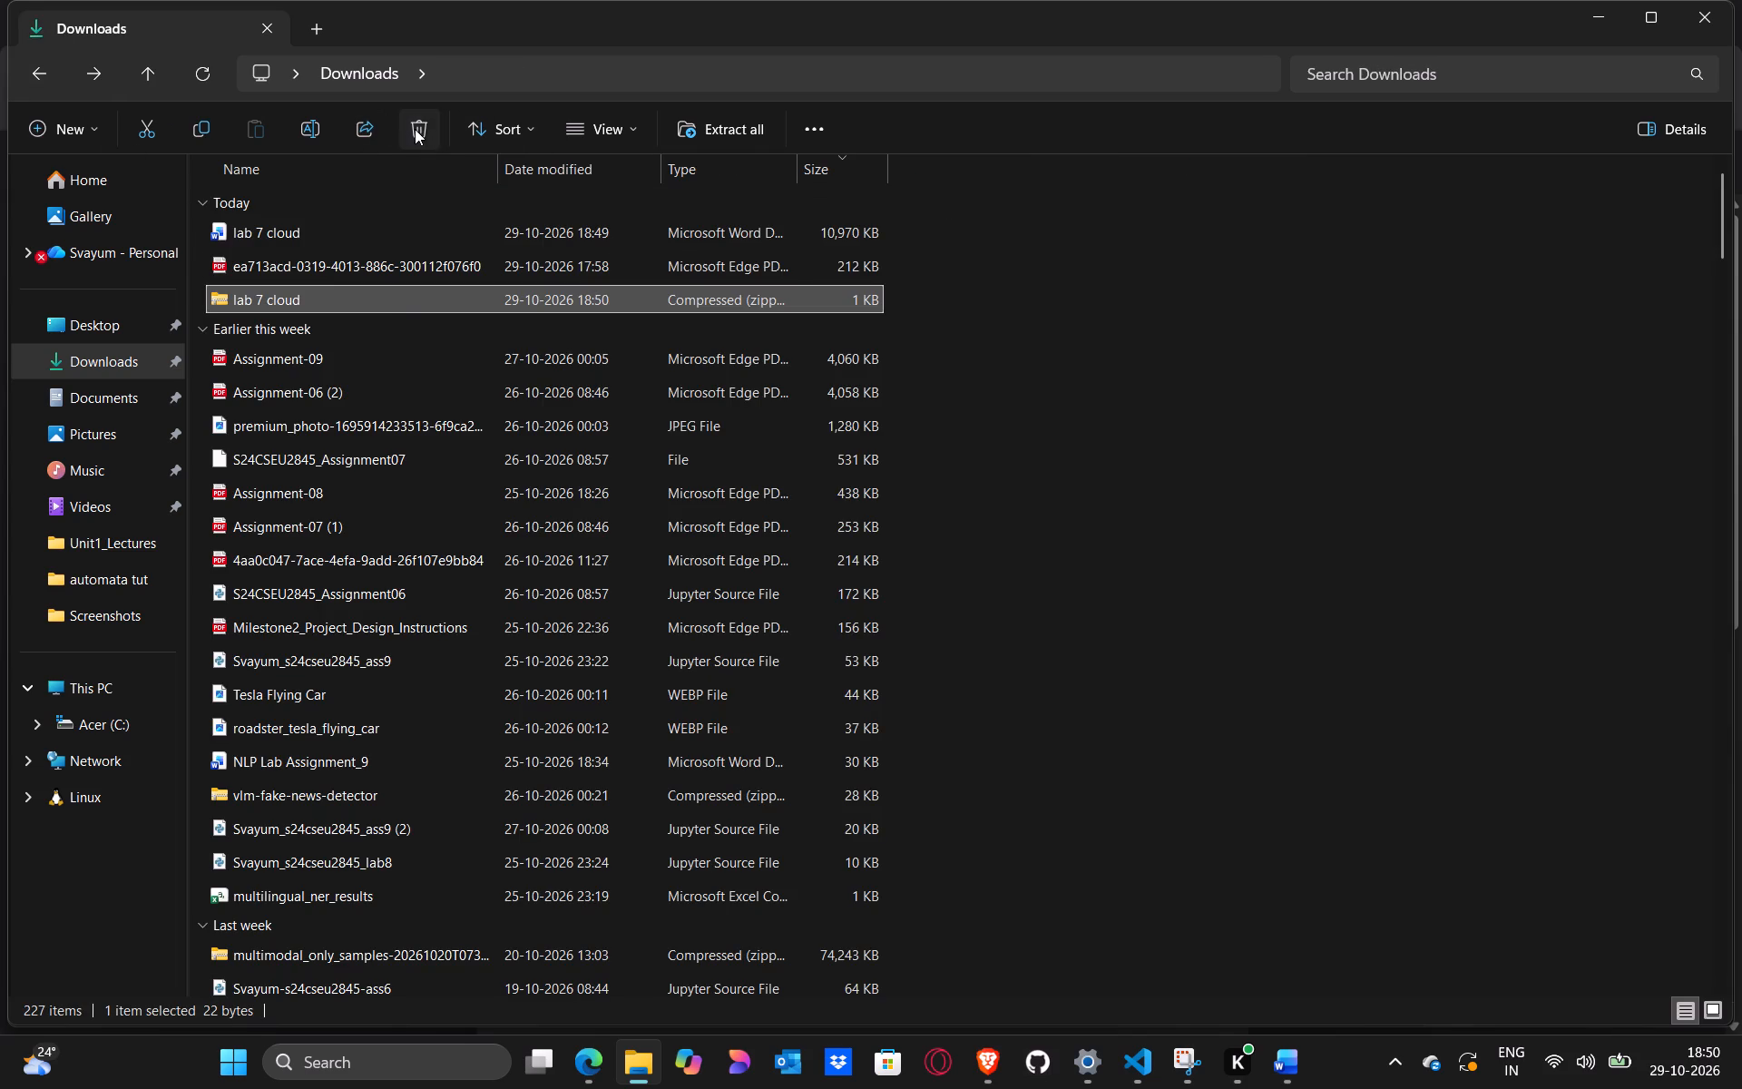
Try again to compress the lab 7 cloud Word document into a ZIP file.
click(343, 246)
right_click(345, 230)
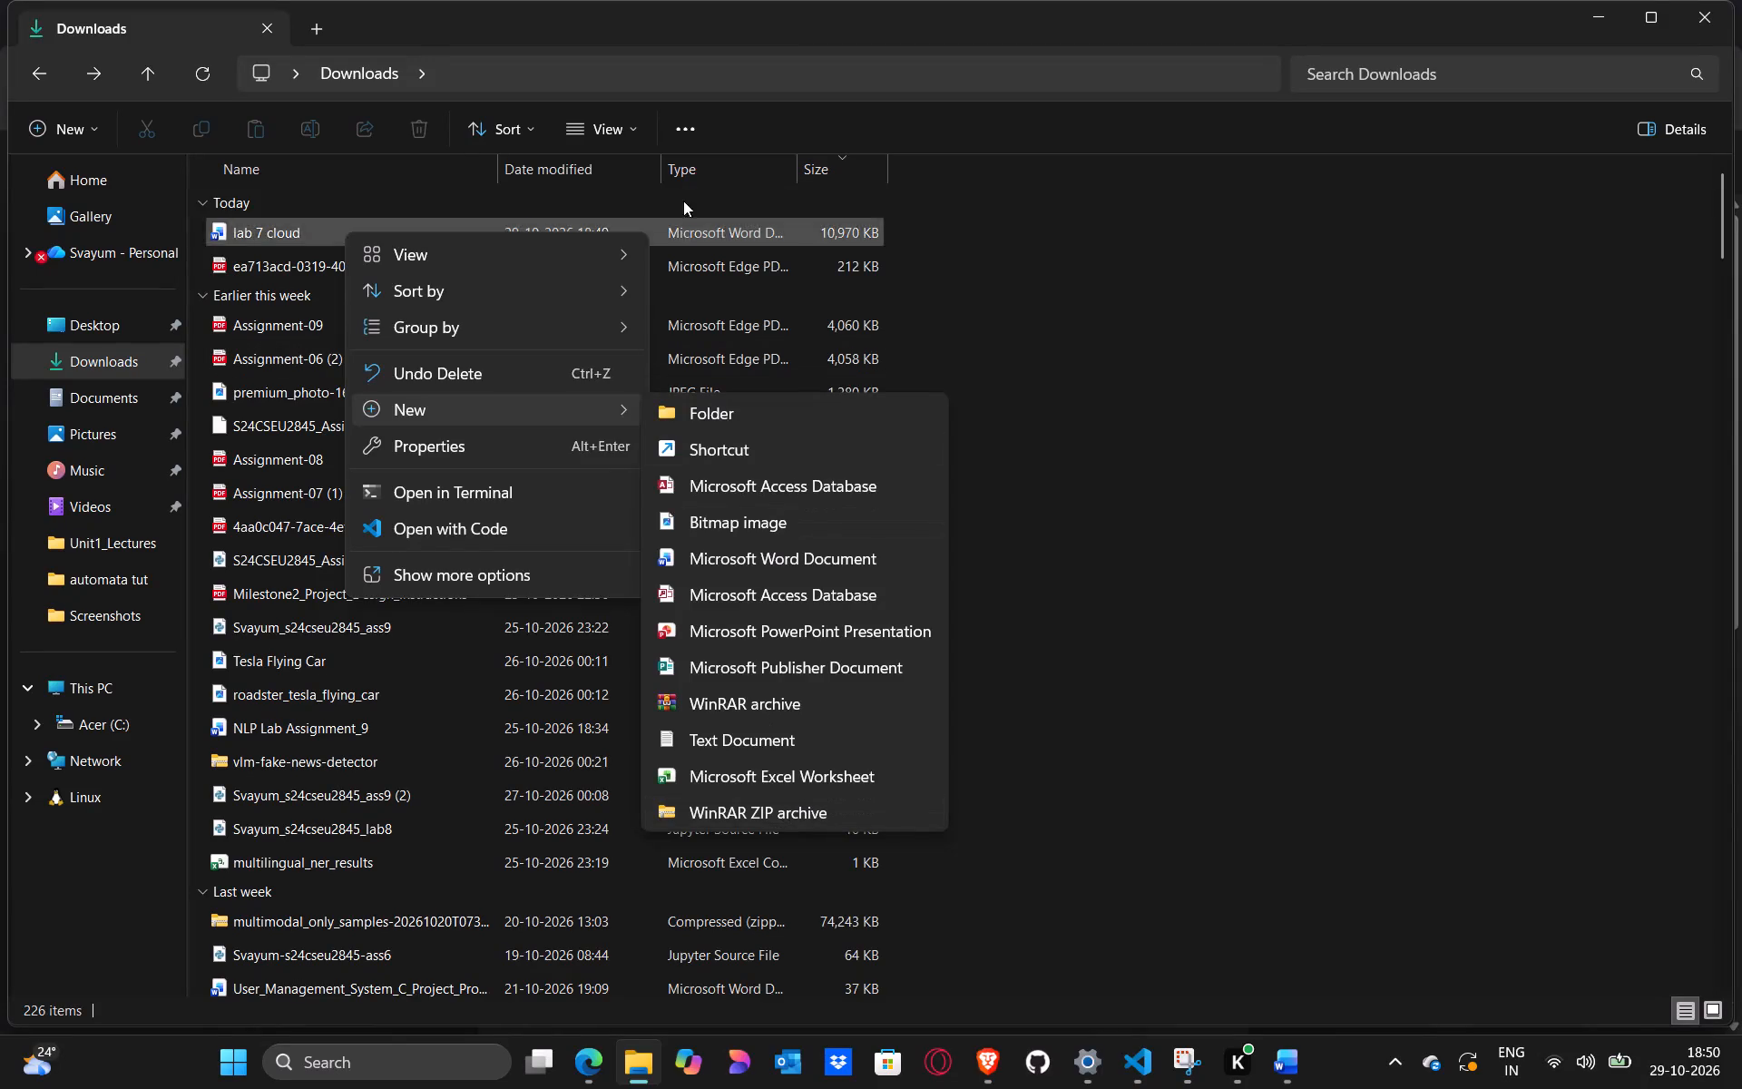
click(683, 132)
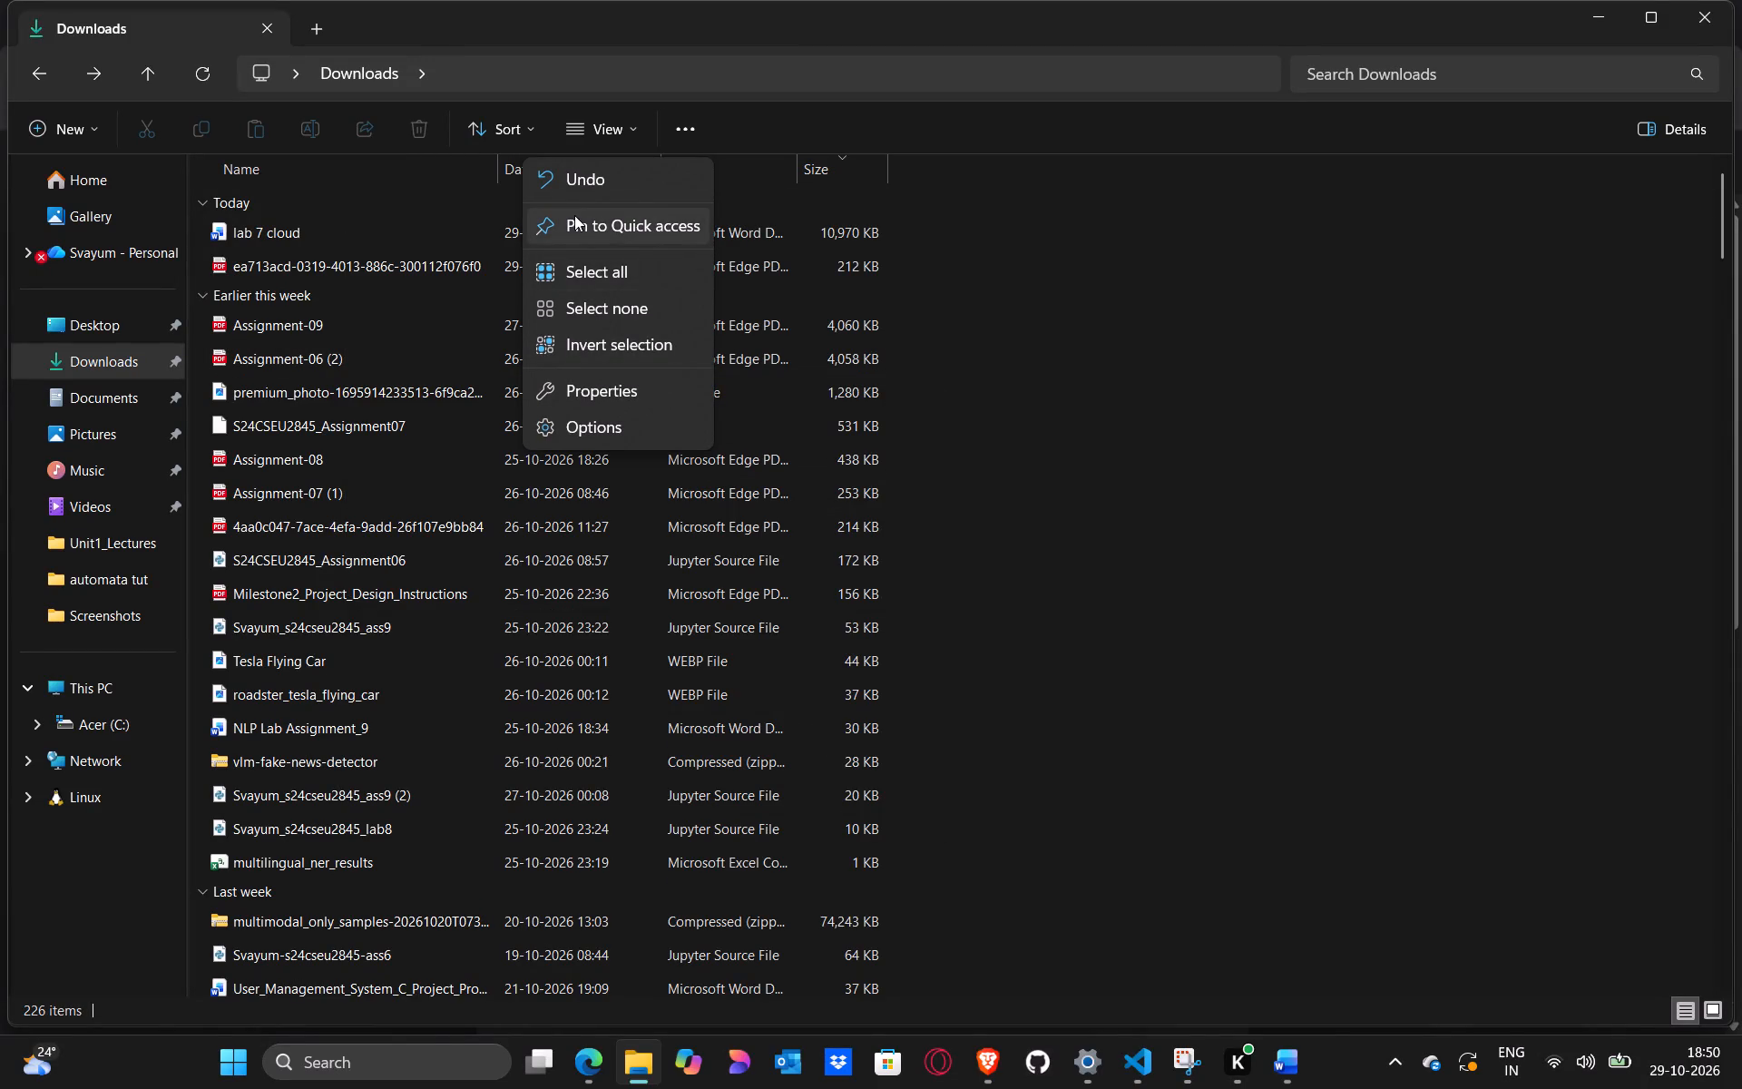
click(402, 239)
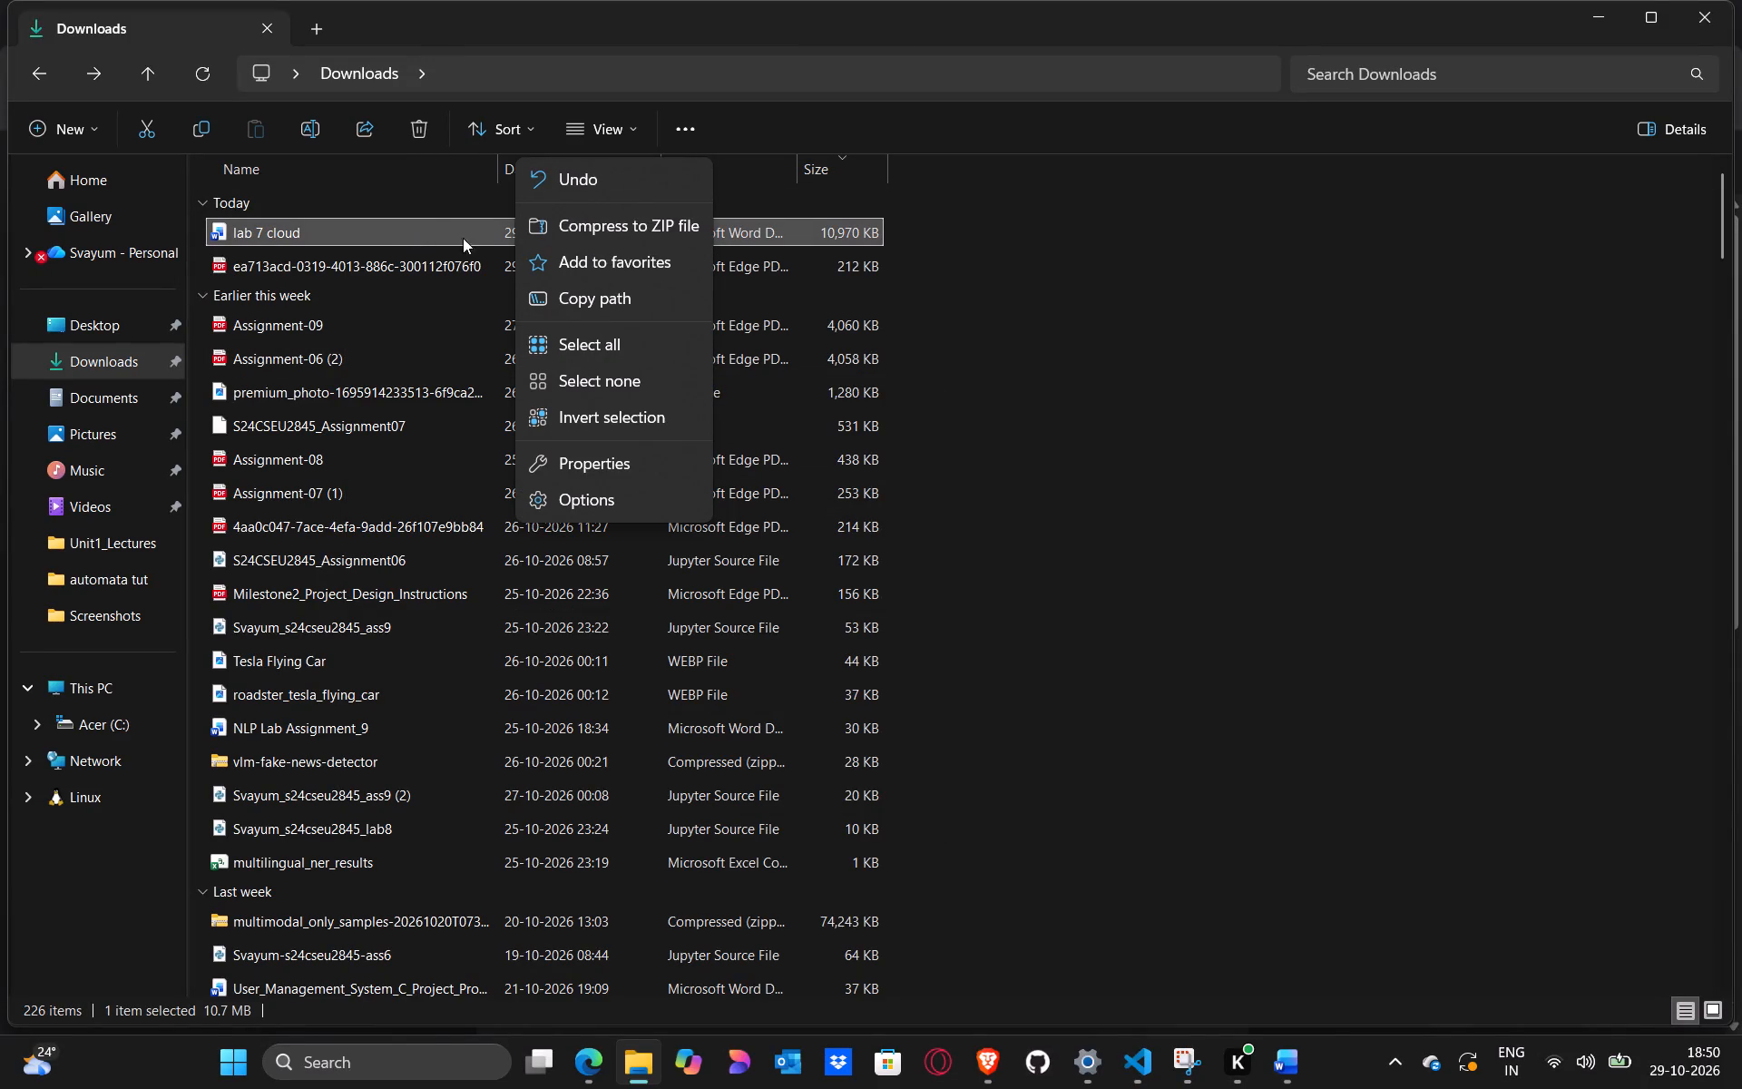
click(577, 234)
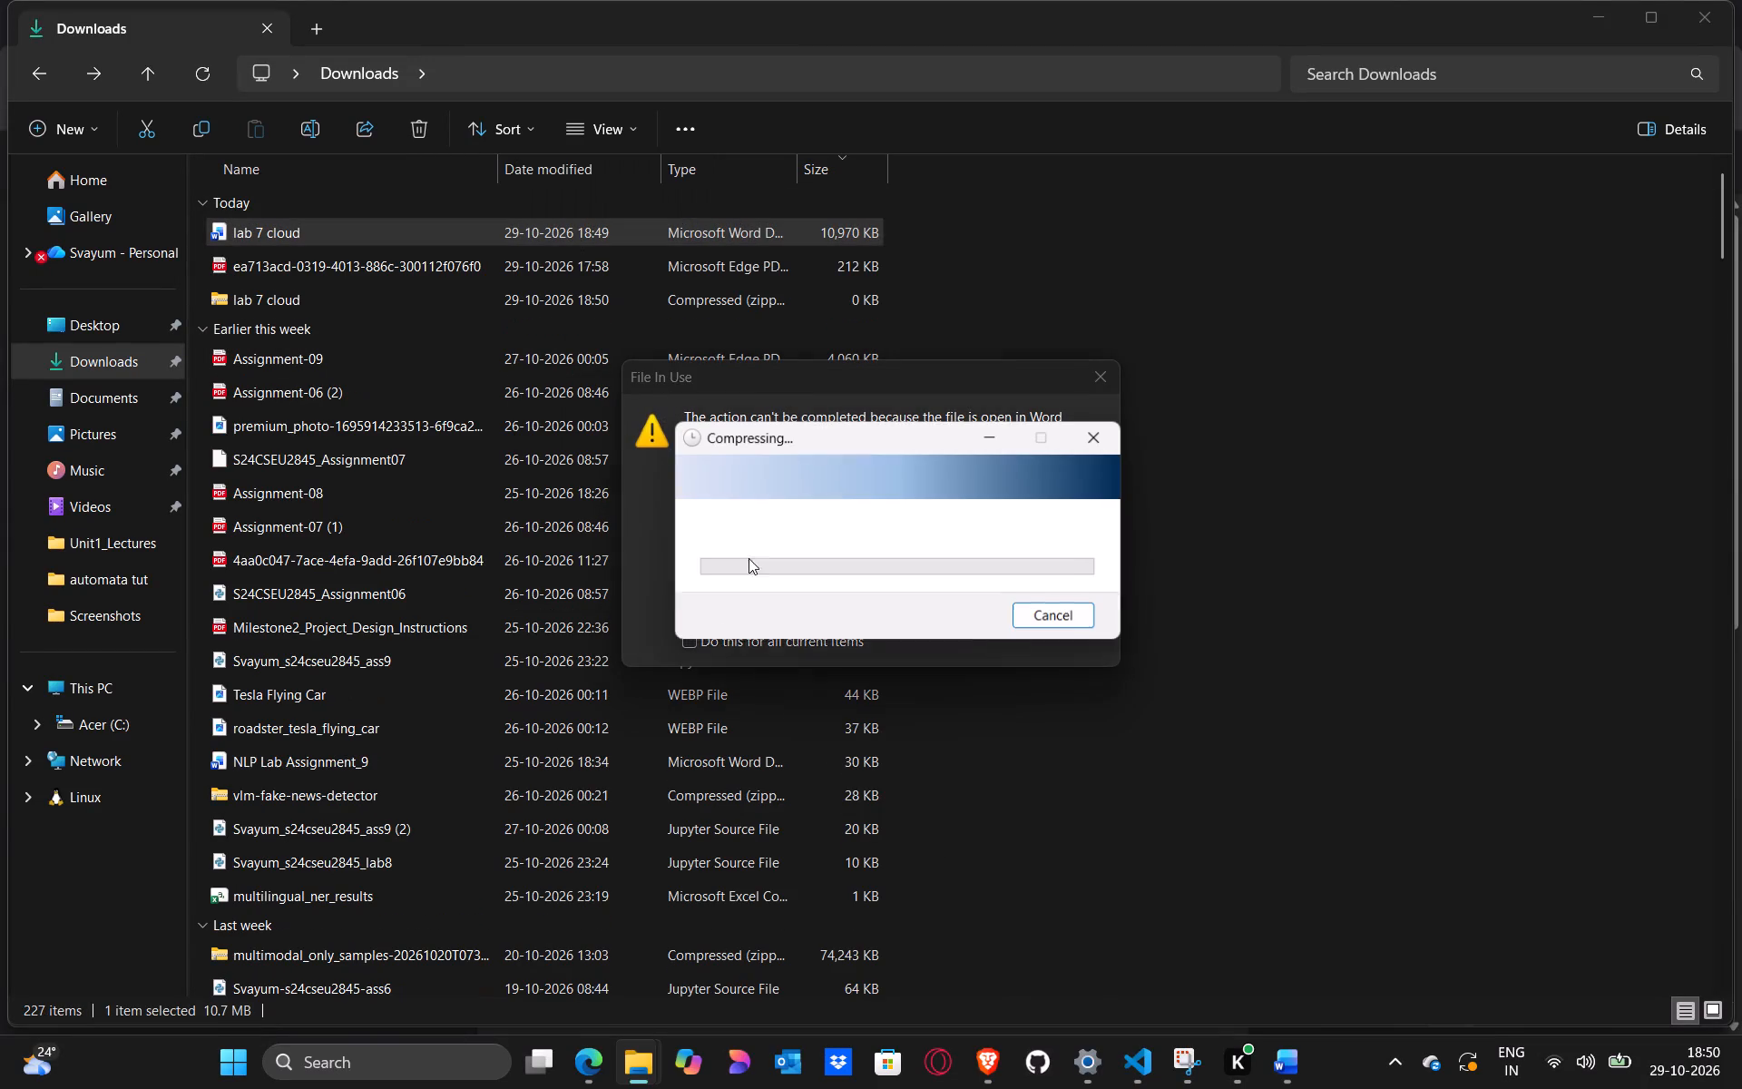
Switch to Word and close the lab 7 cloud document.
click(1279, 1082)
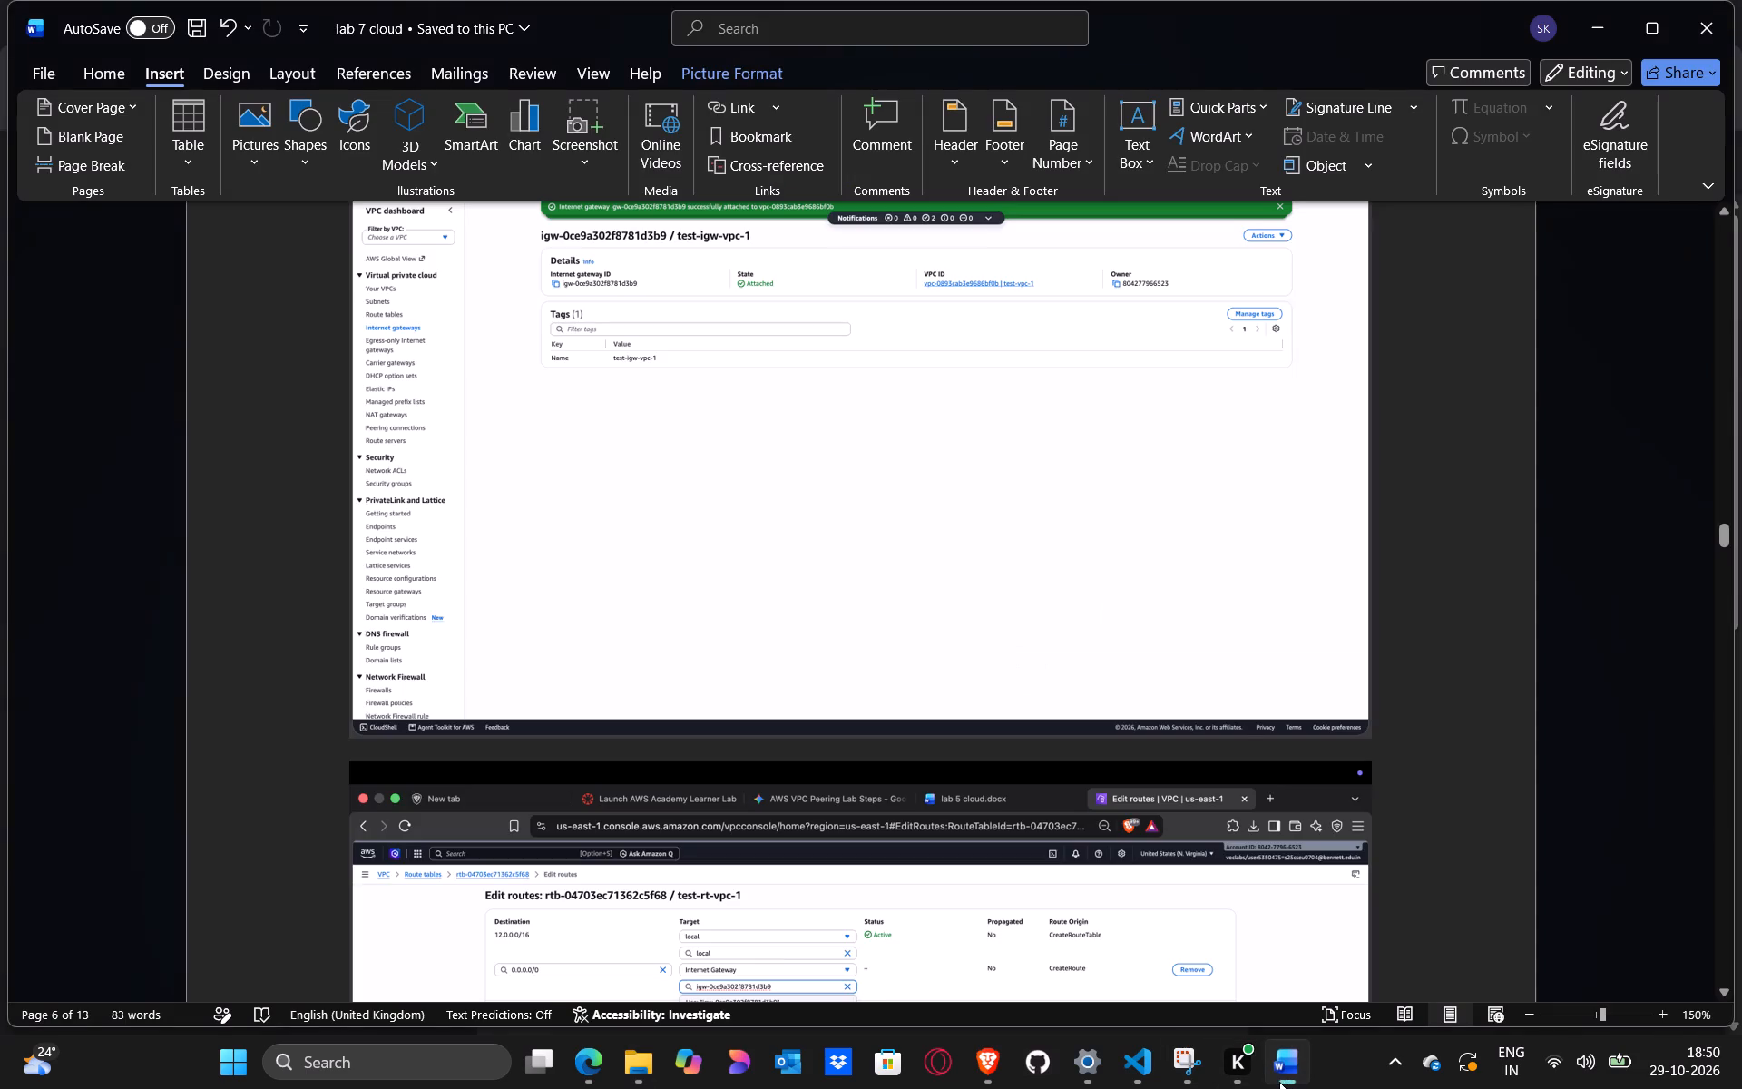
click(1733, 34)
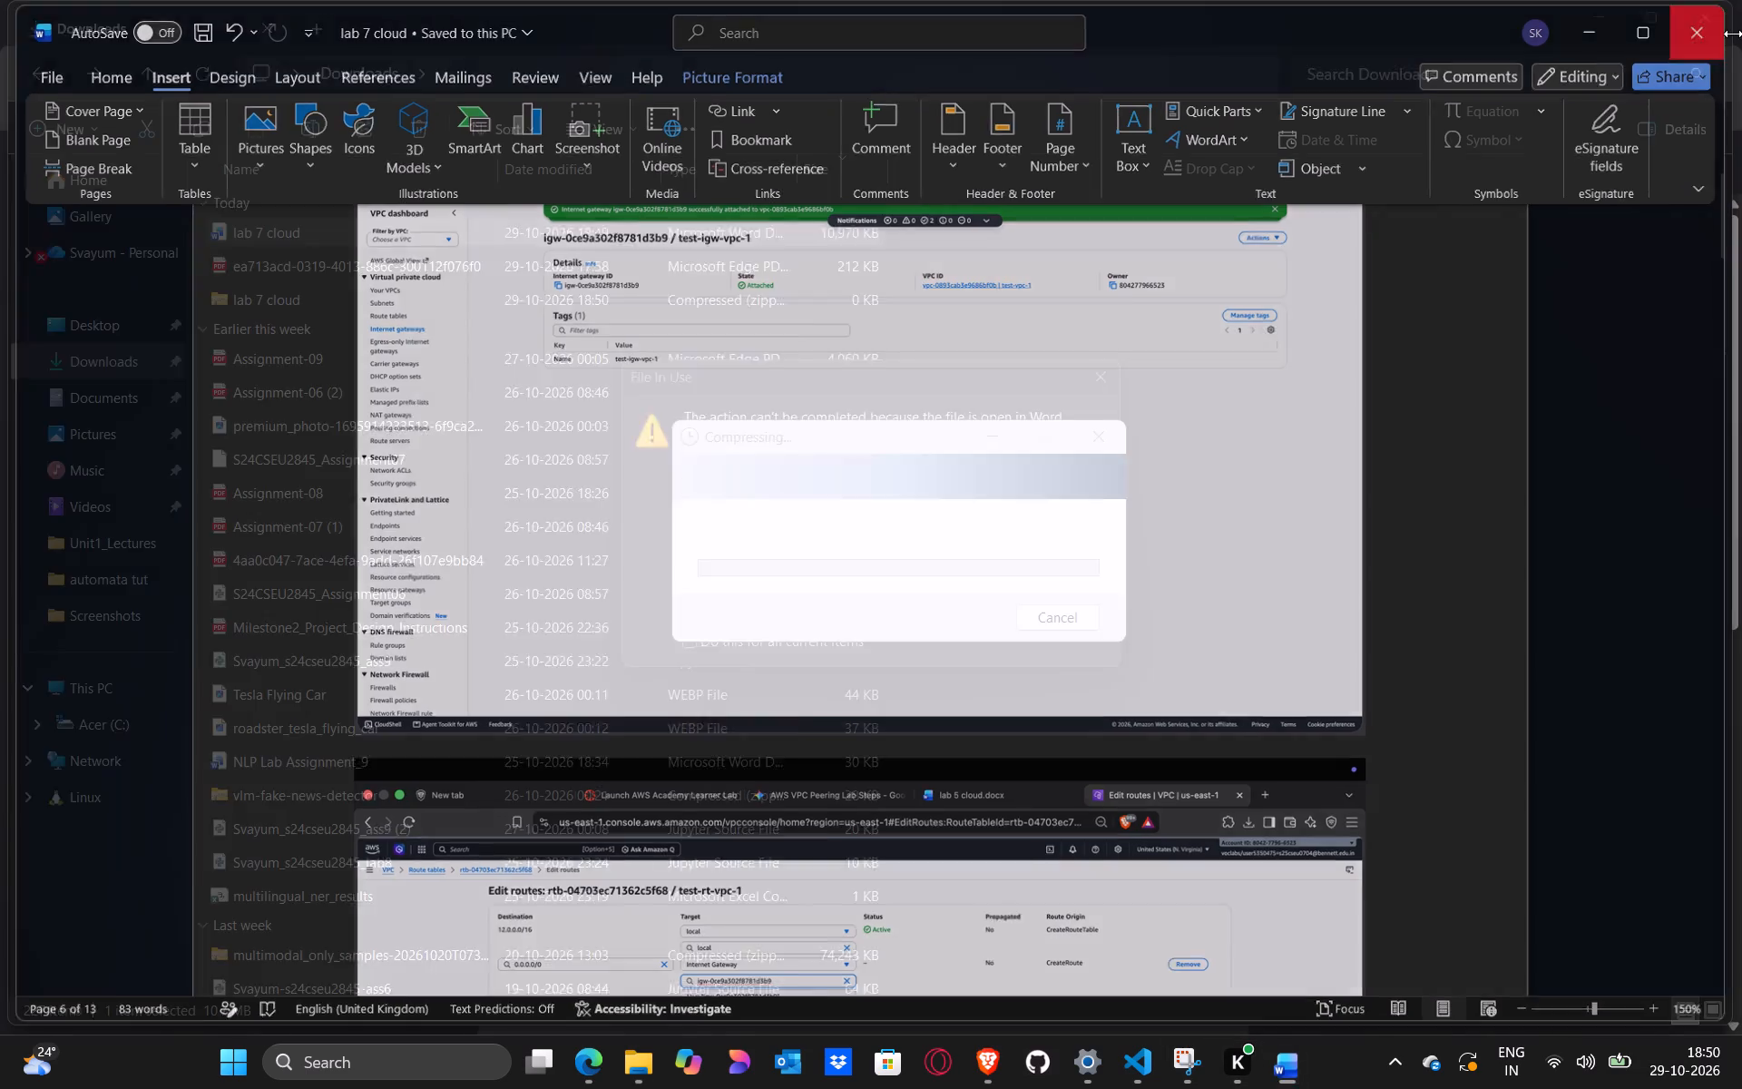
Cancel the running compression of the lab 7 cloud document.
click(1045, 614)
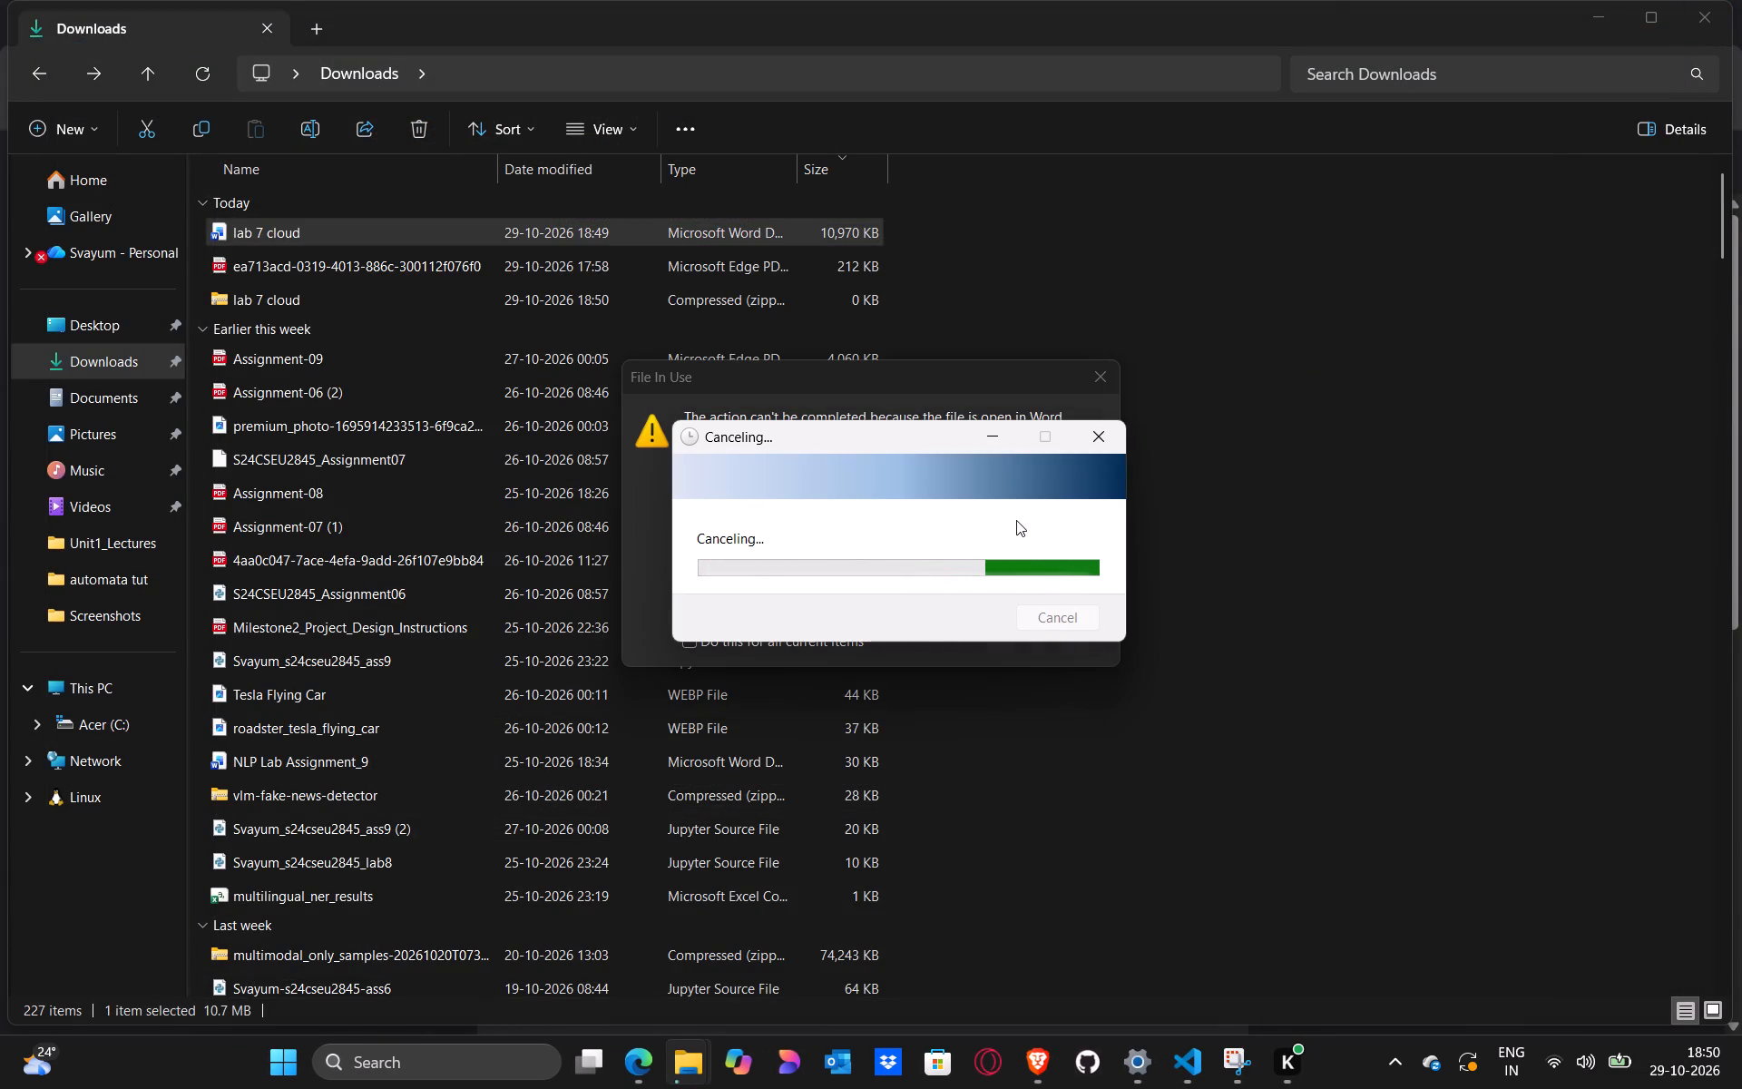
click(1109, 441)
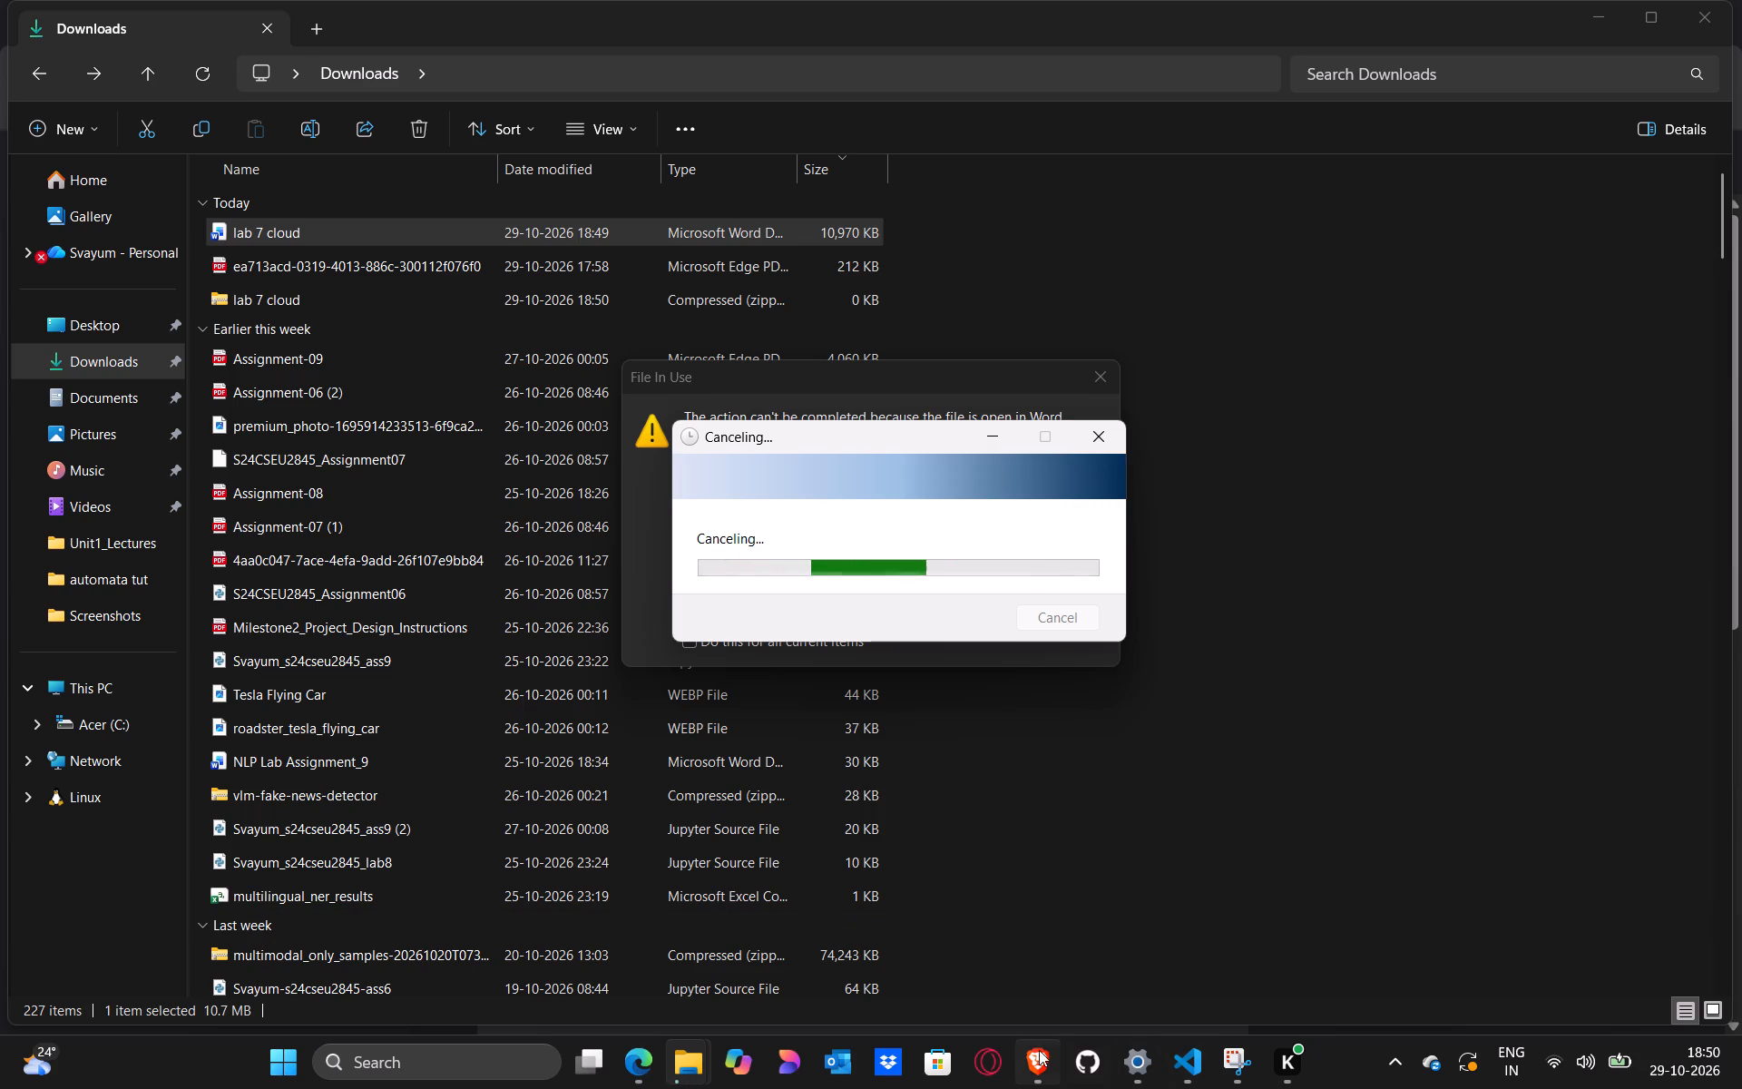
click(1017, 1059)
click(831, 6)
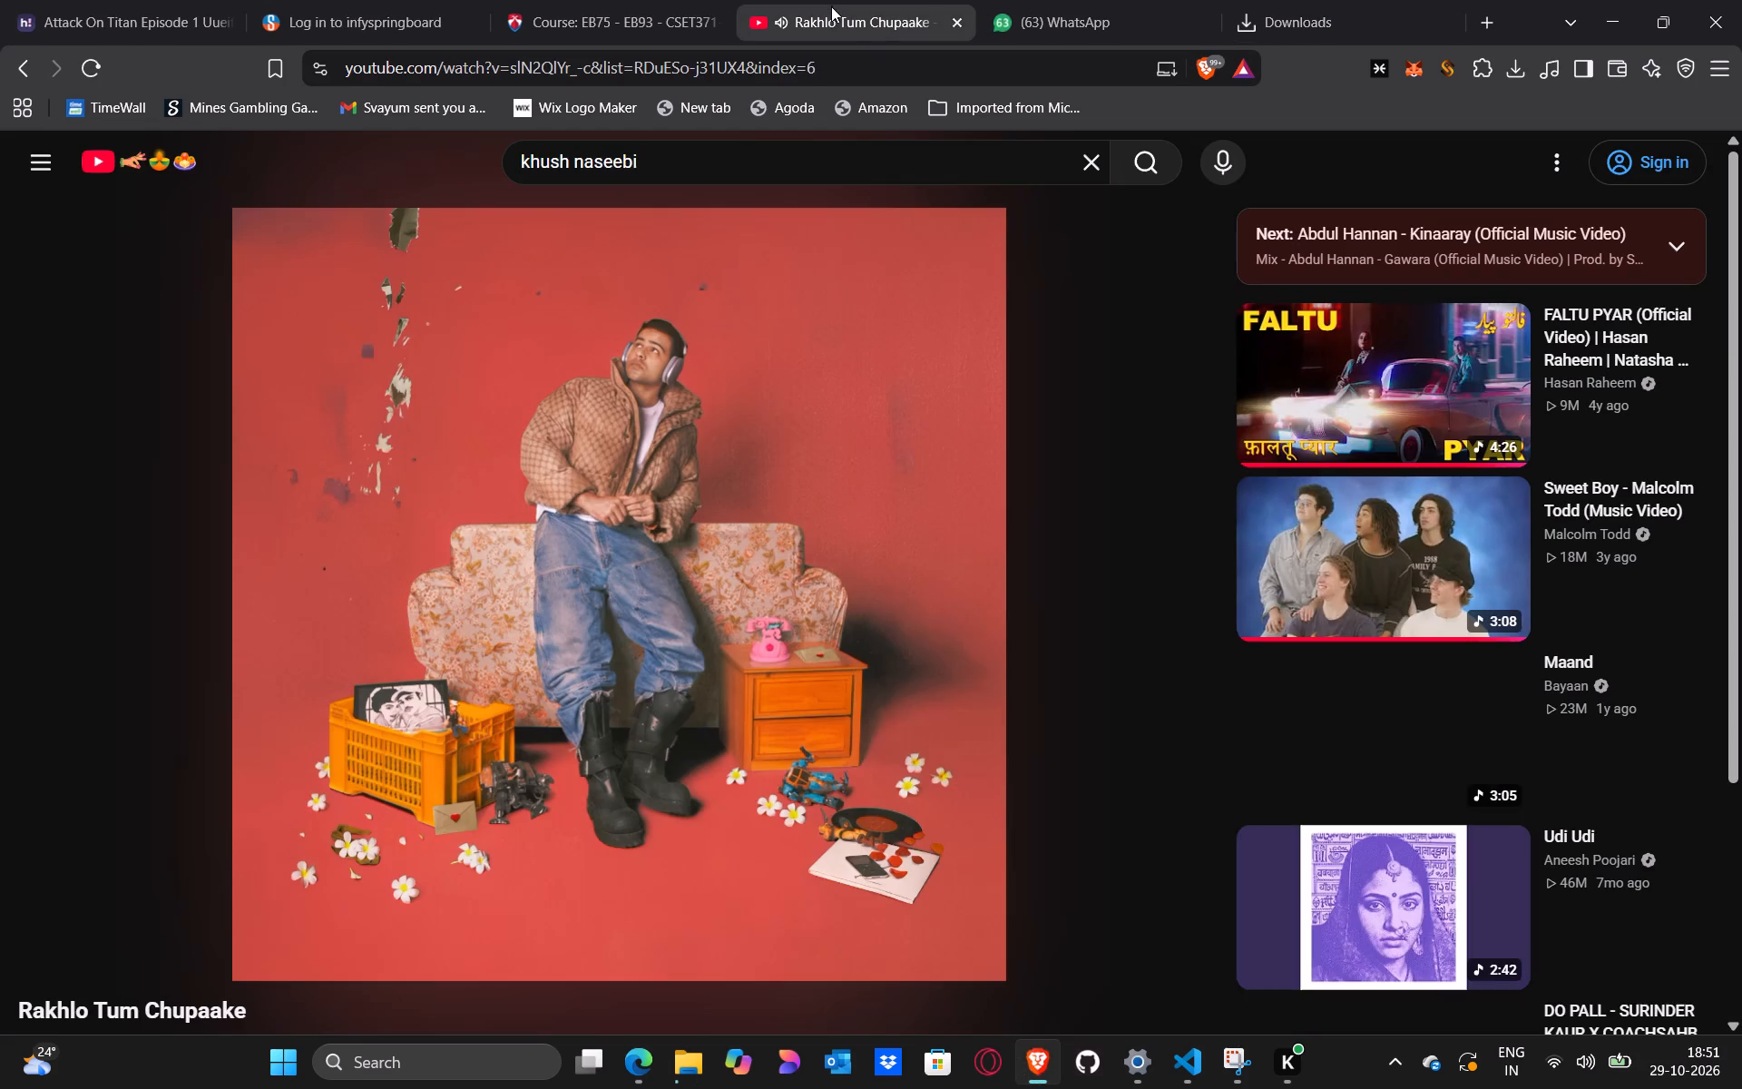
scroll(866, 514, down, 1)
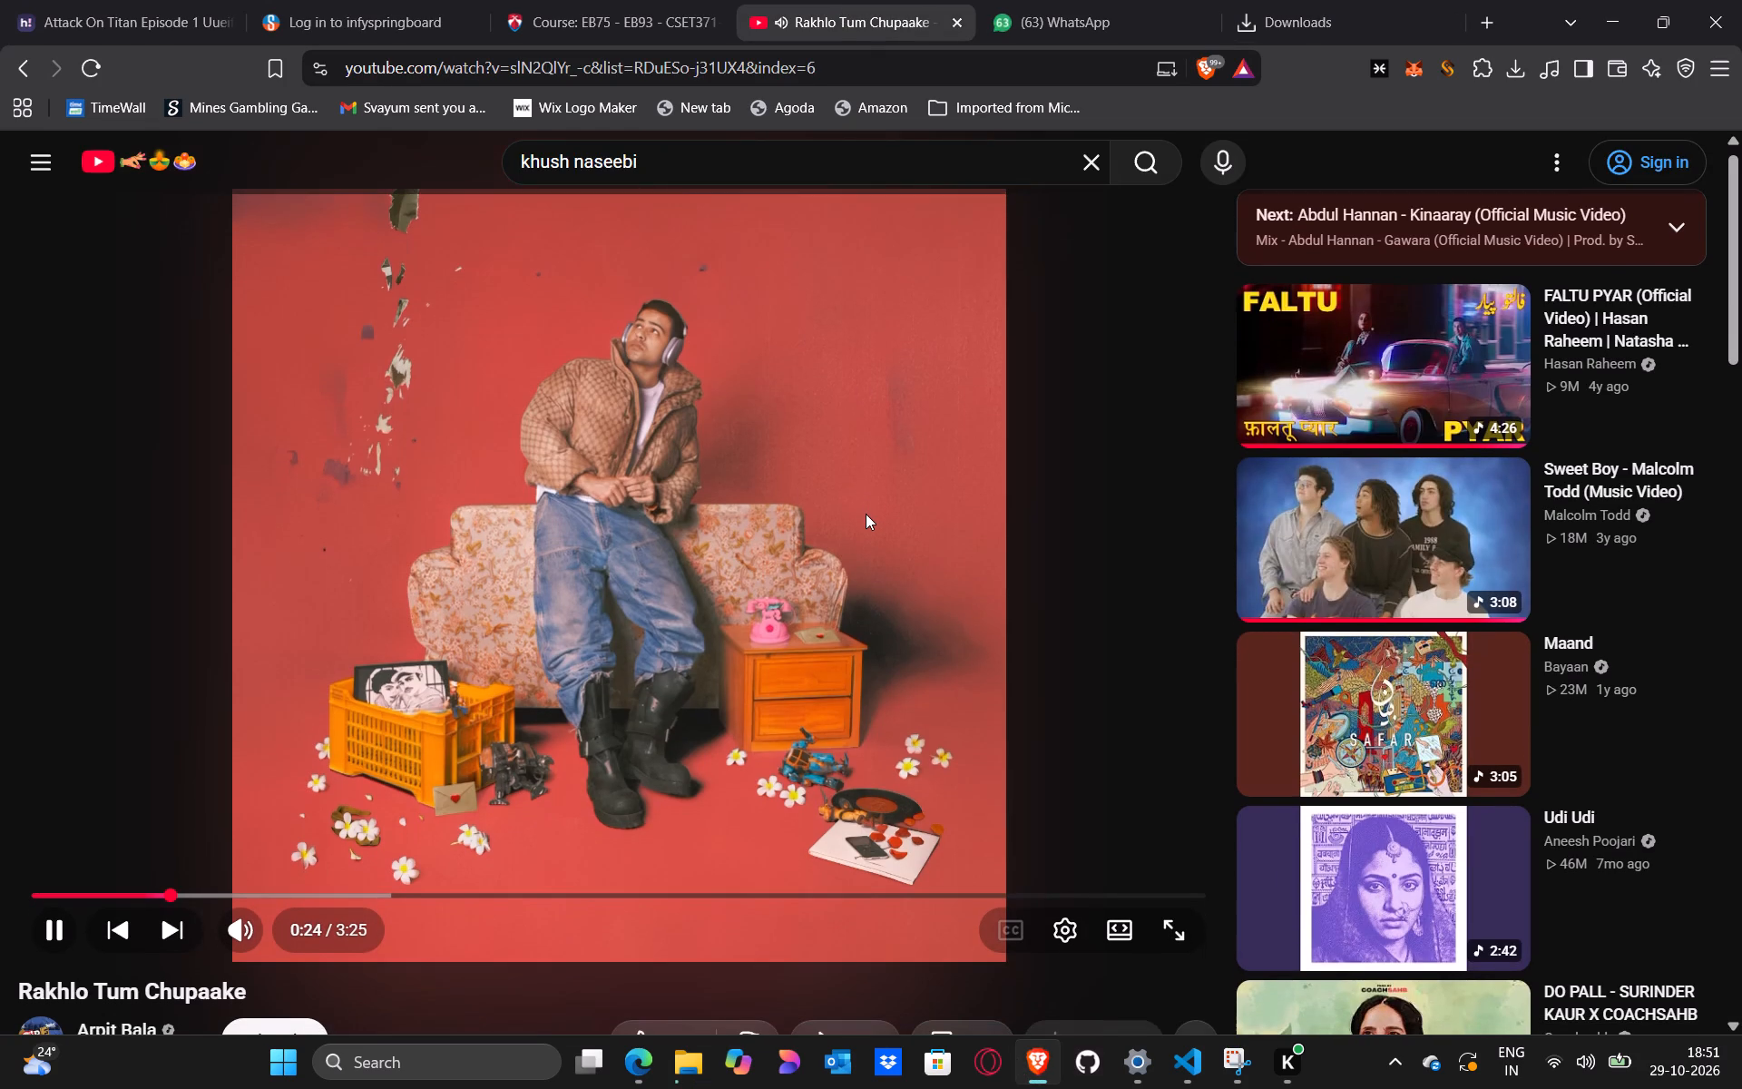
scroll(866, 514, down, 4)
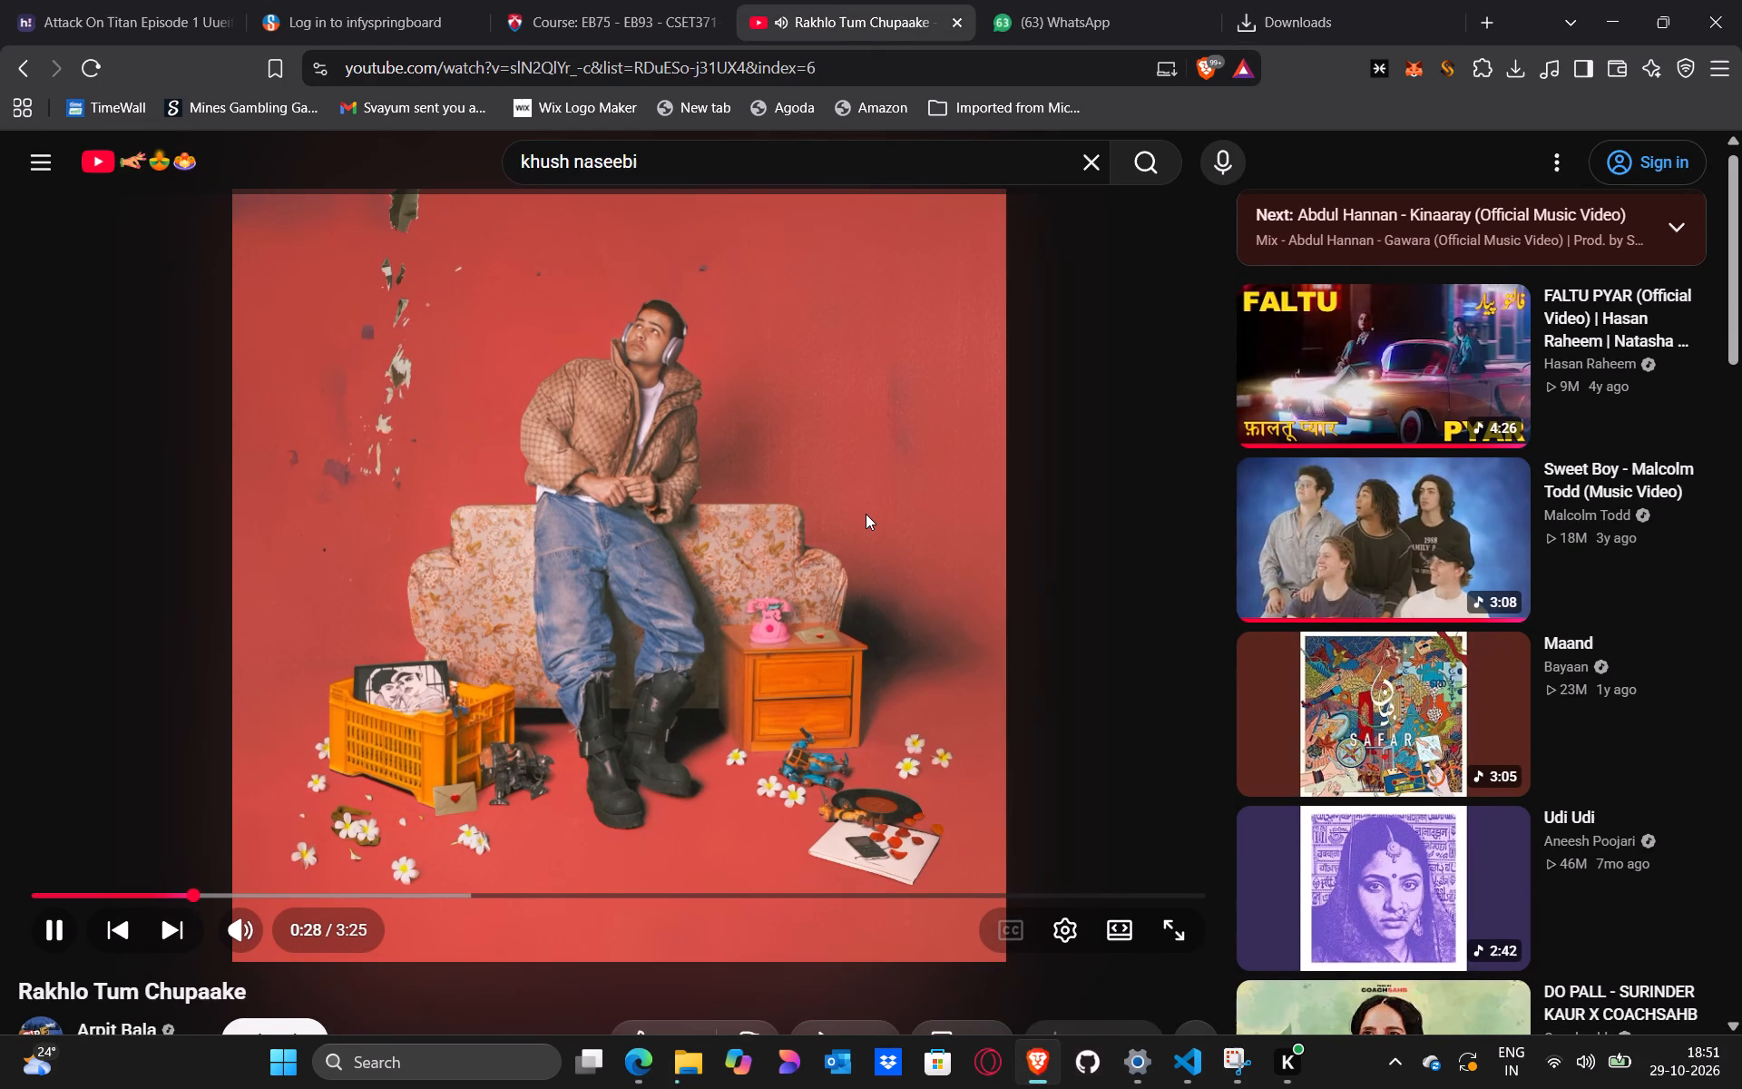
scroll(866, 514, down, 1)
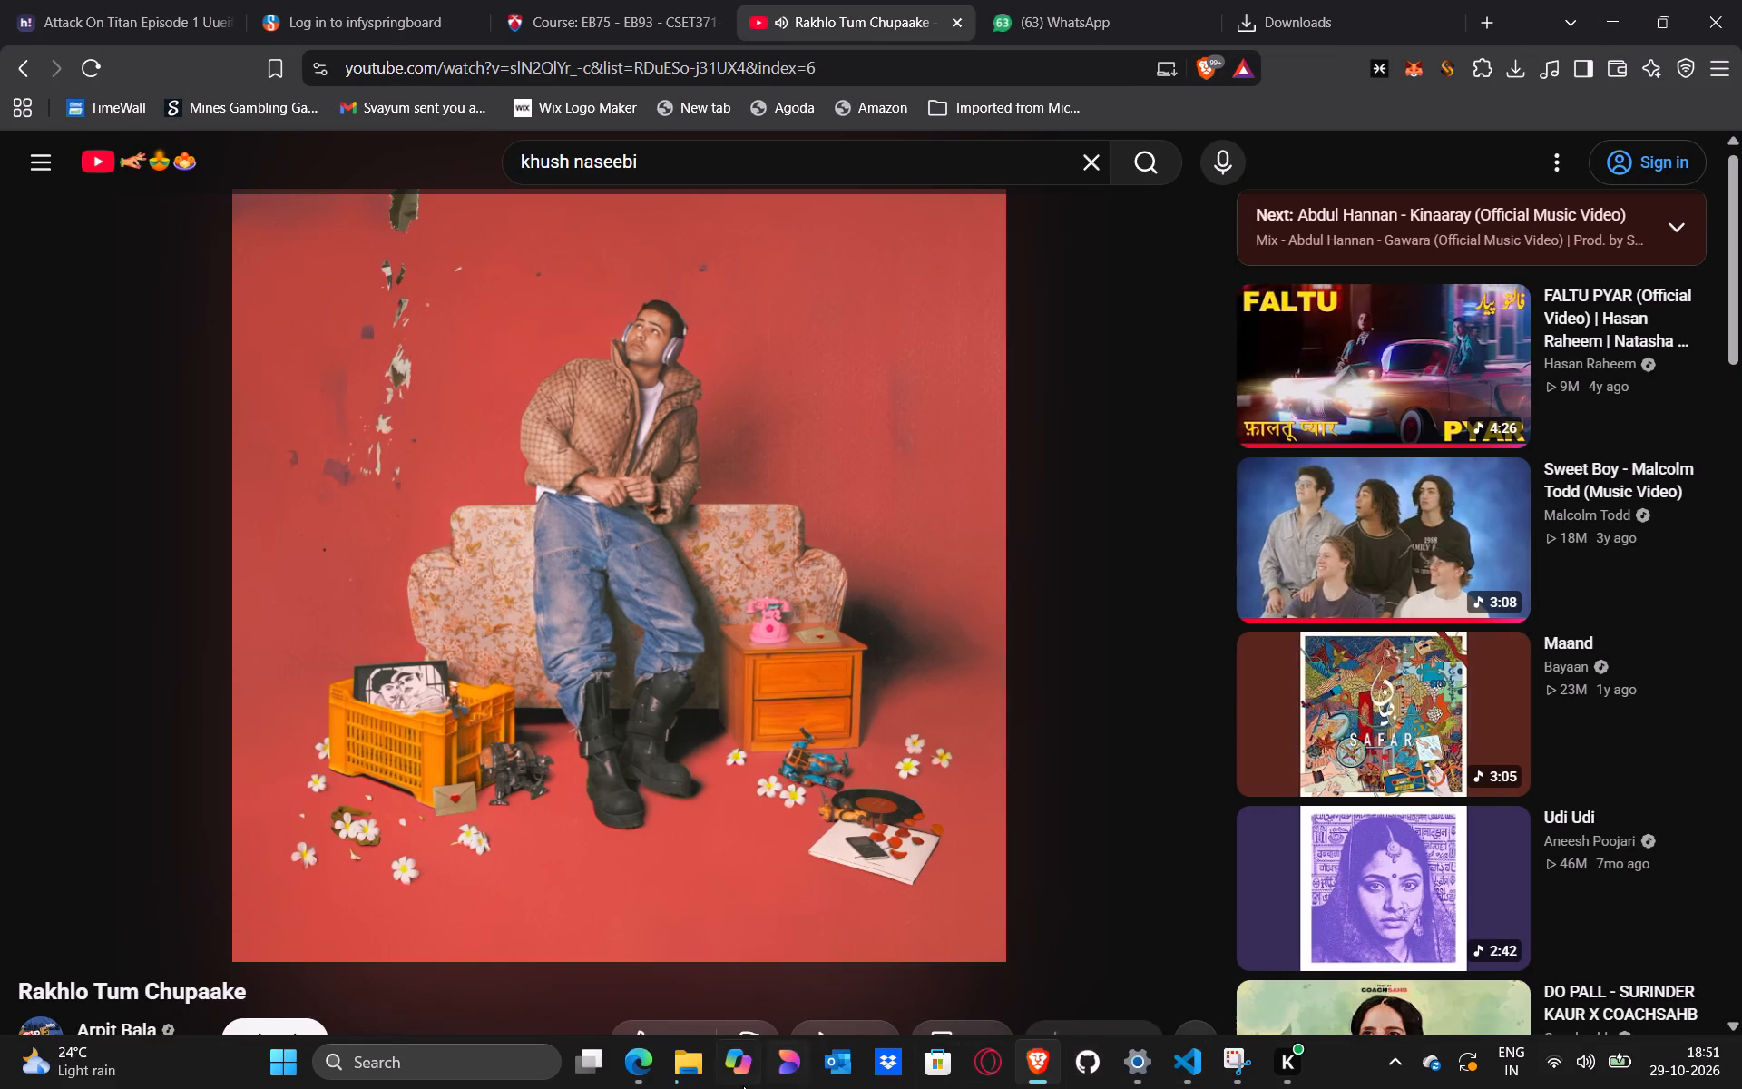
Return to File Explorer and skip the lab 7 cloud document in the File In Use prompt.
click(691, 1065)
click(876, 973)
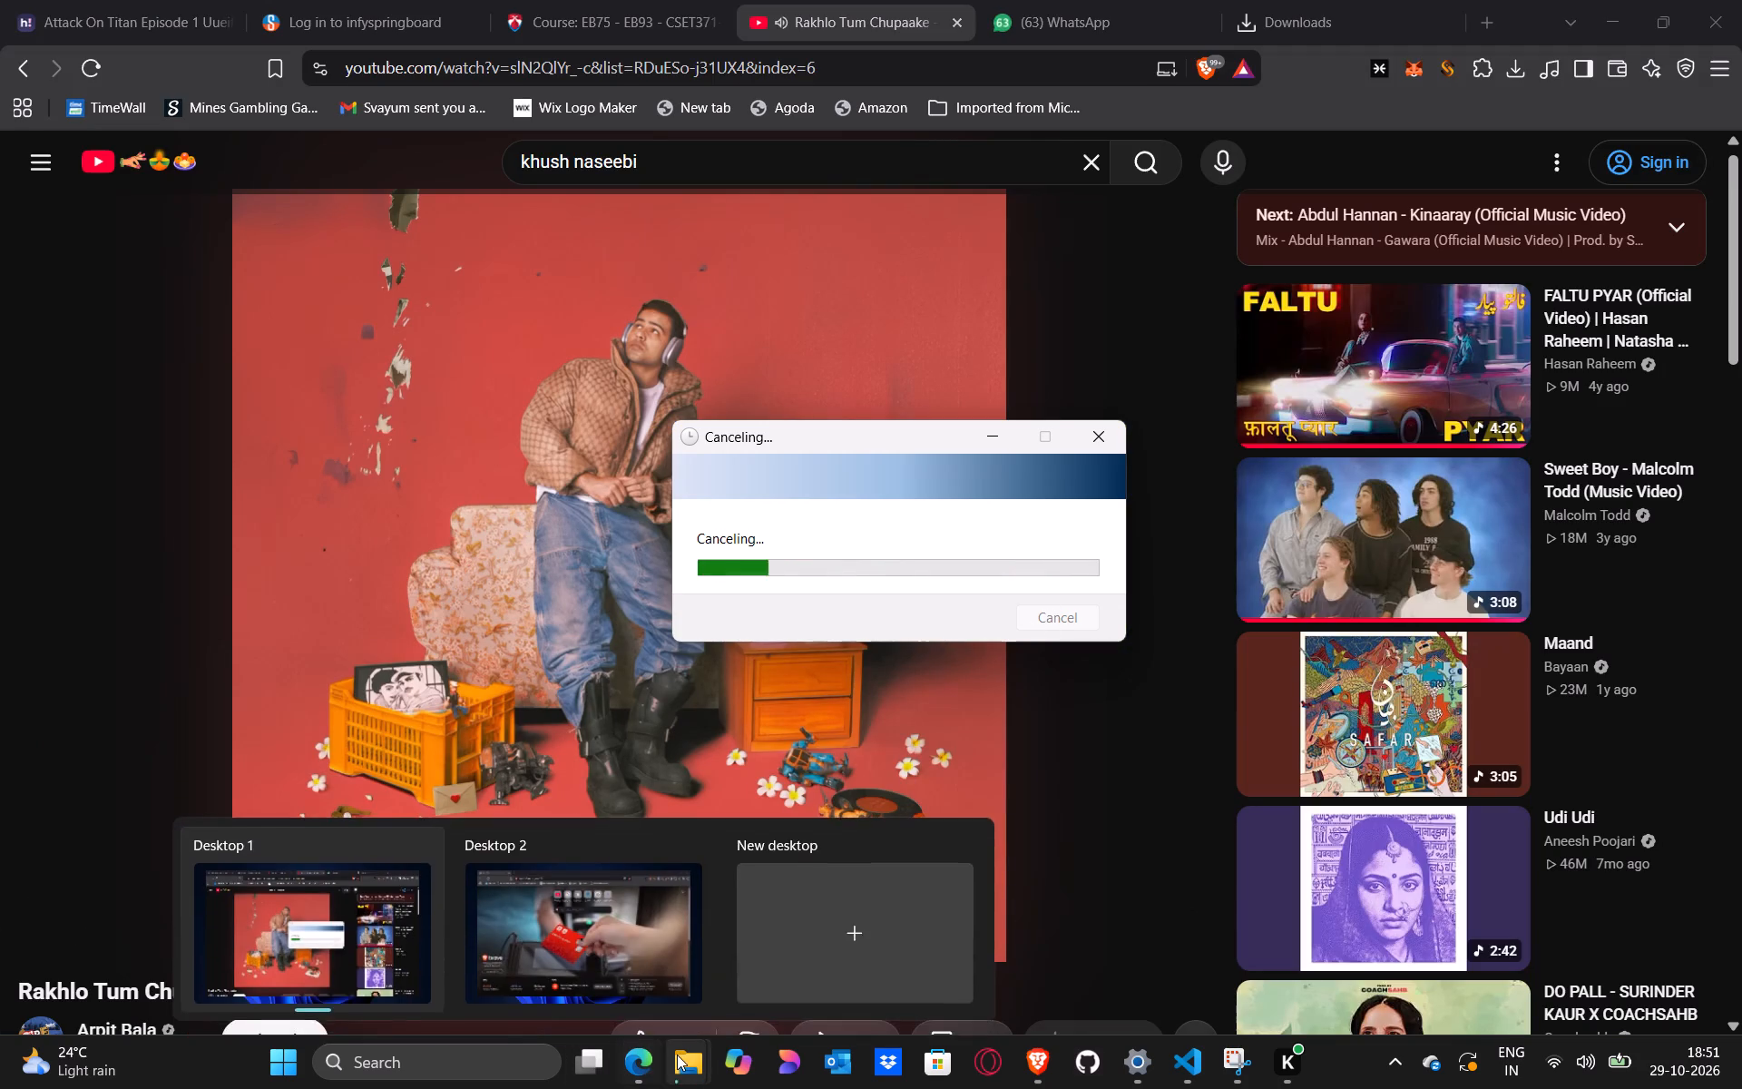
click(653, 958)
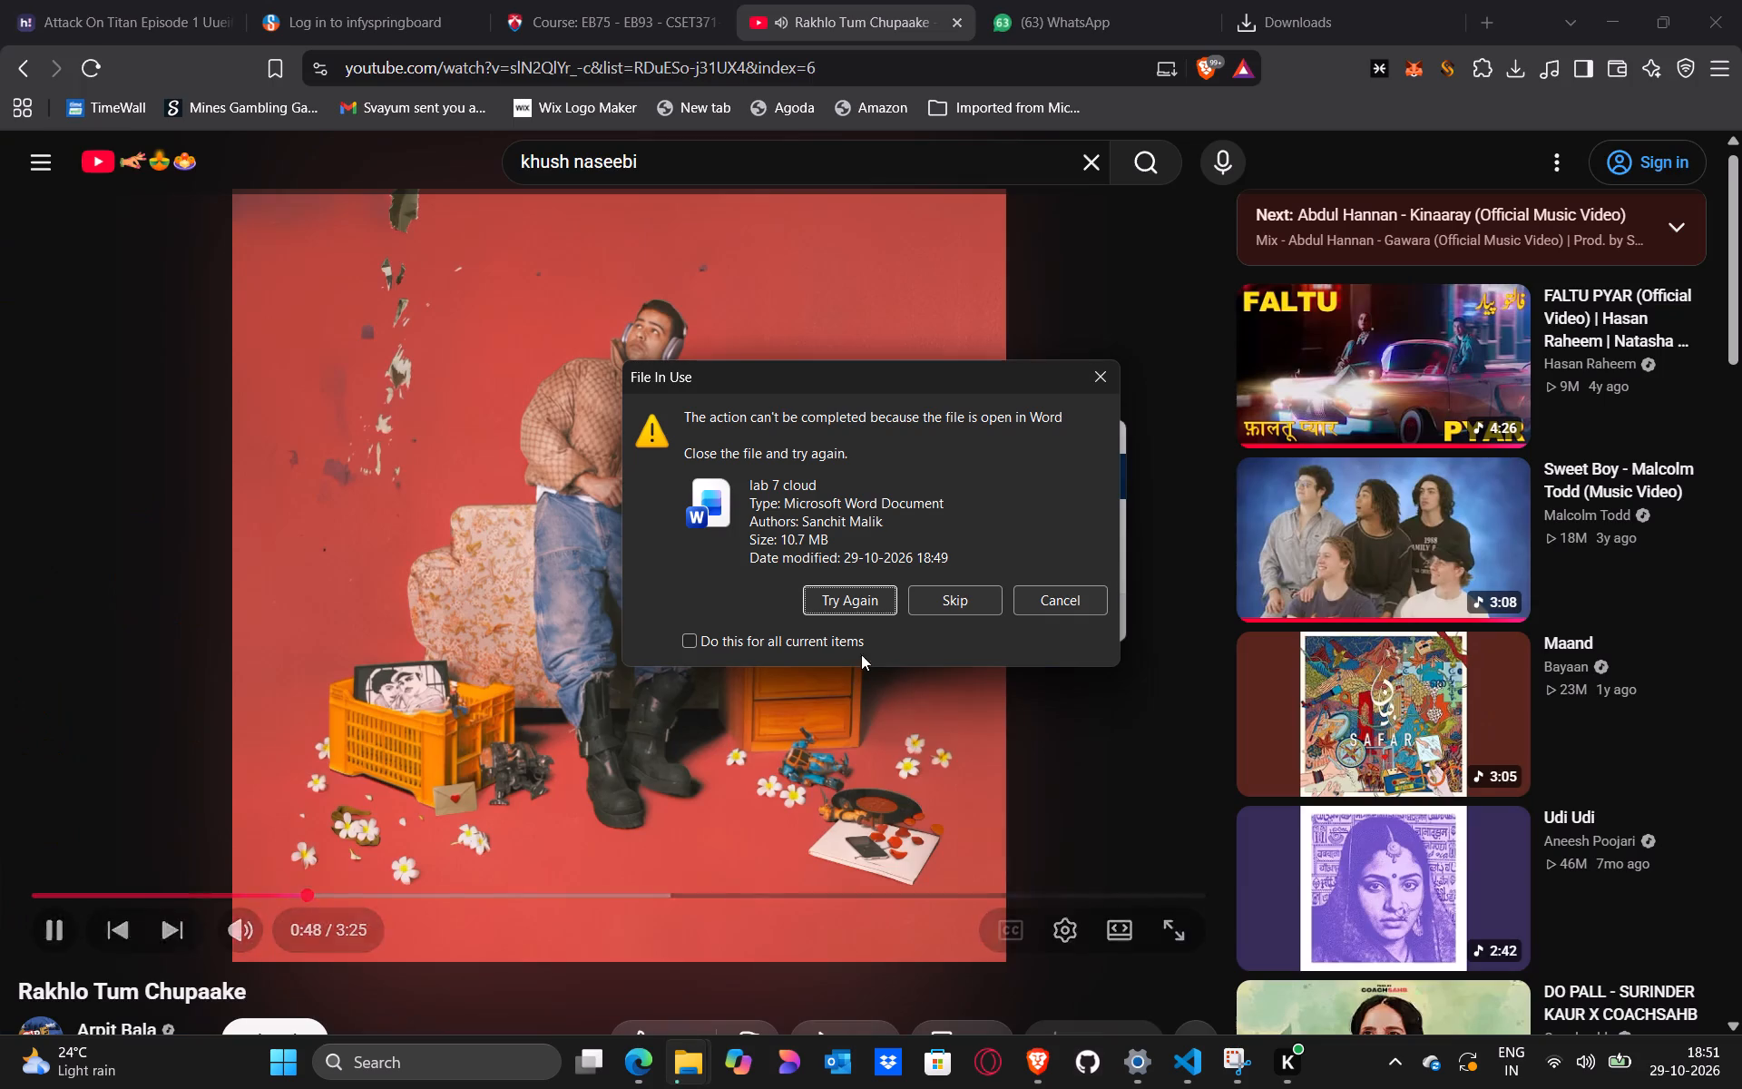
click(923, 605)
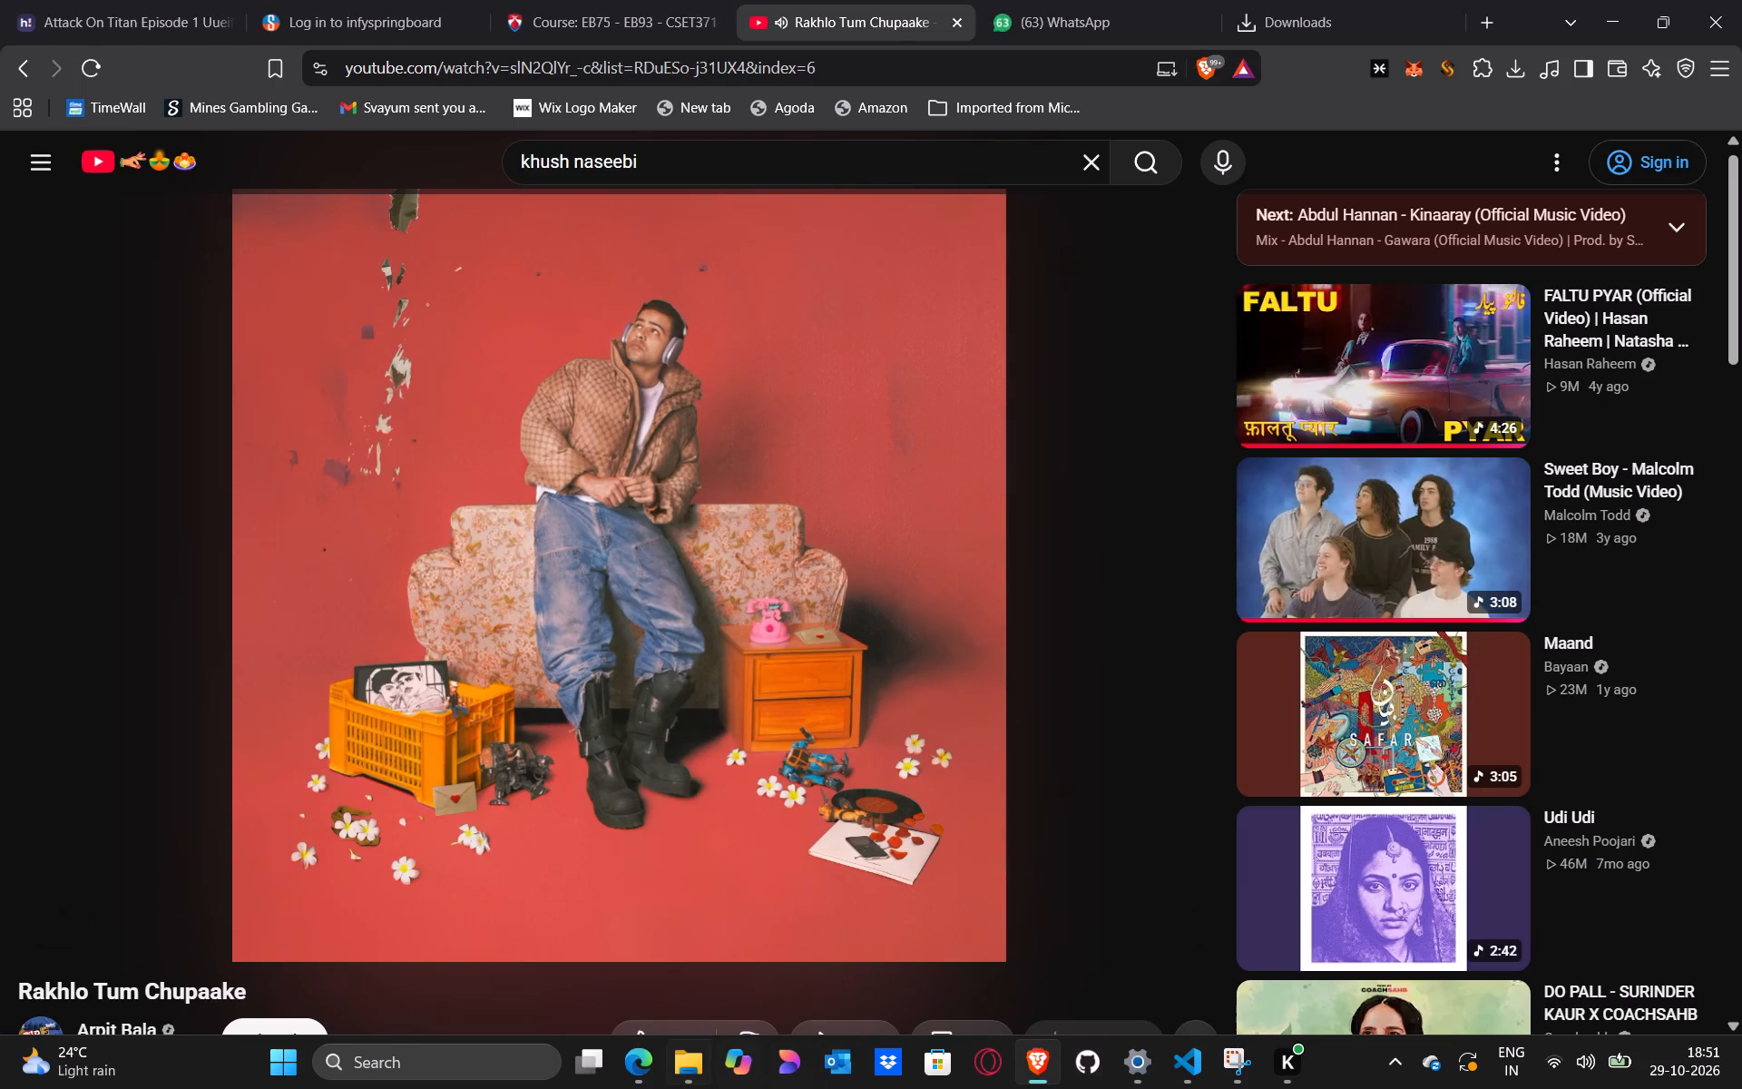
Delete the leftover lab 7 cloud ZIP archive from Downloads.
click(669, 1067)
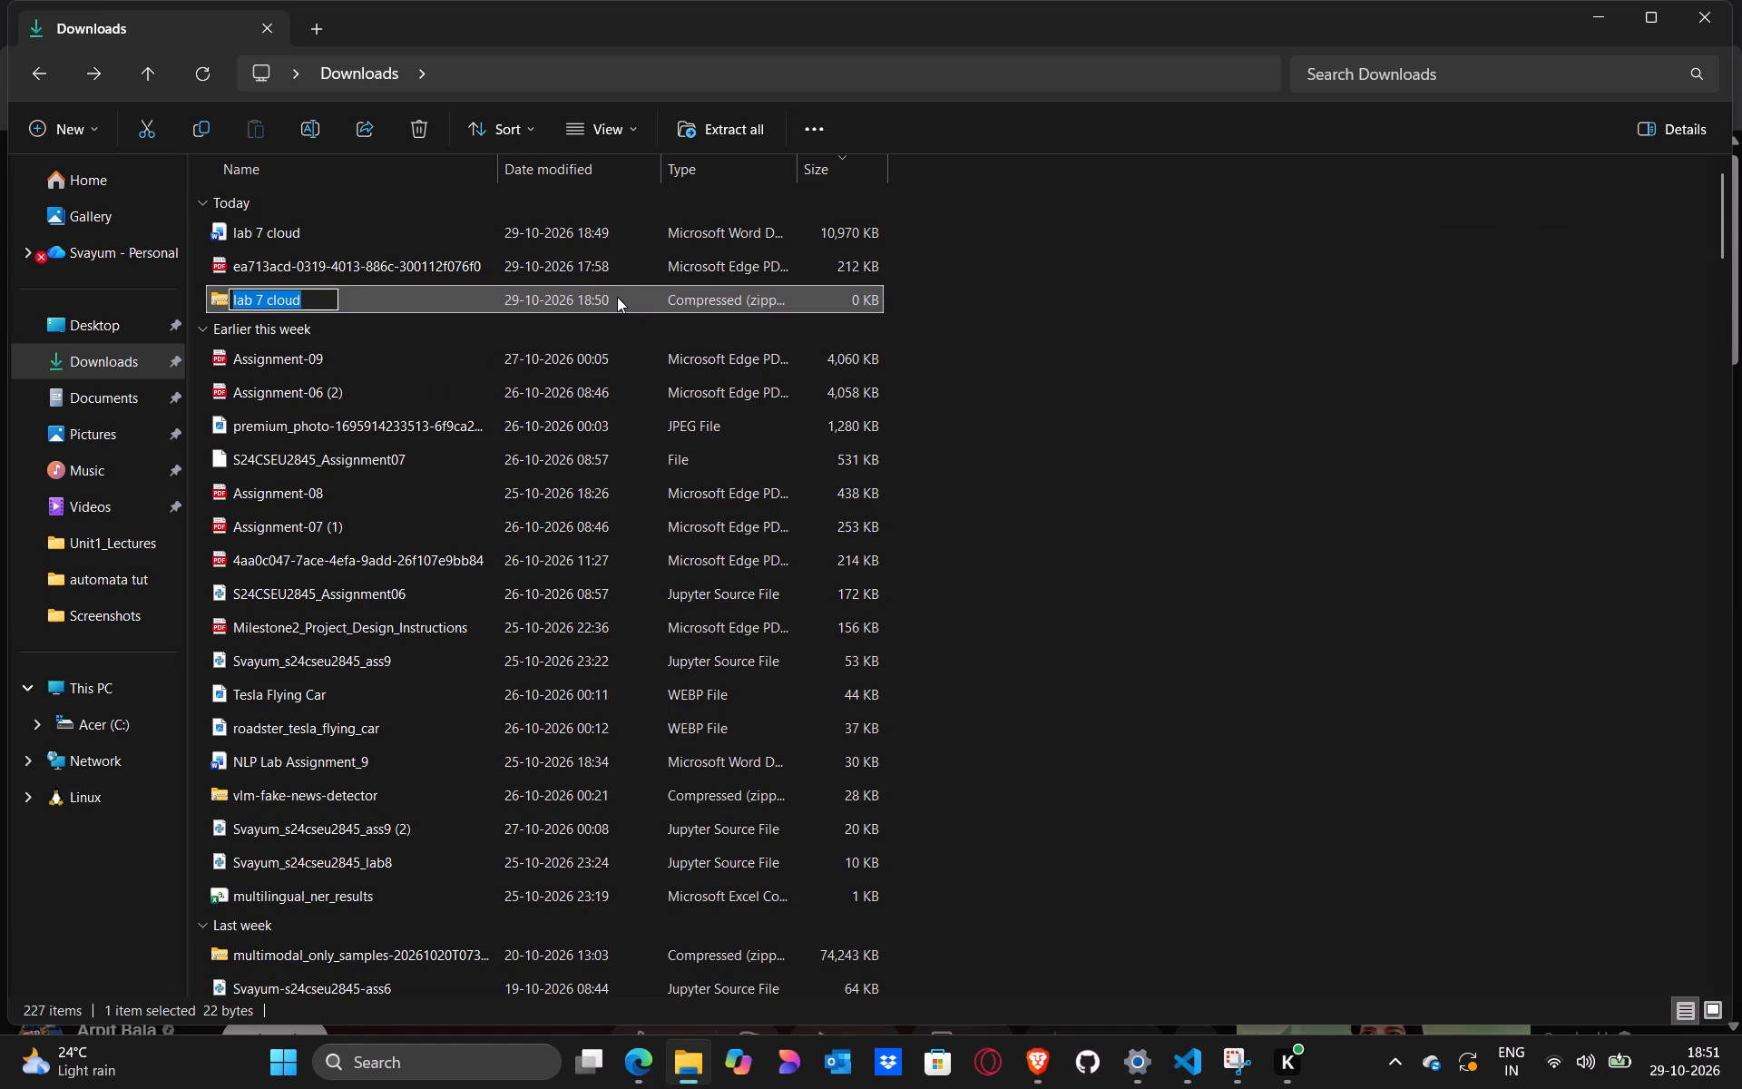
click(422, 124)
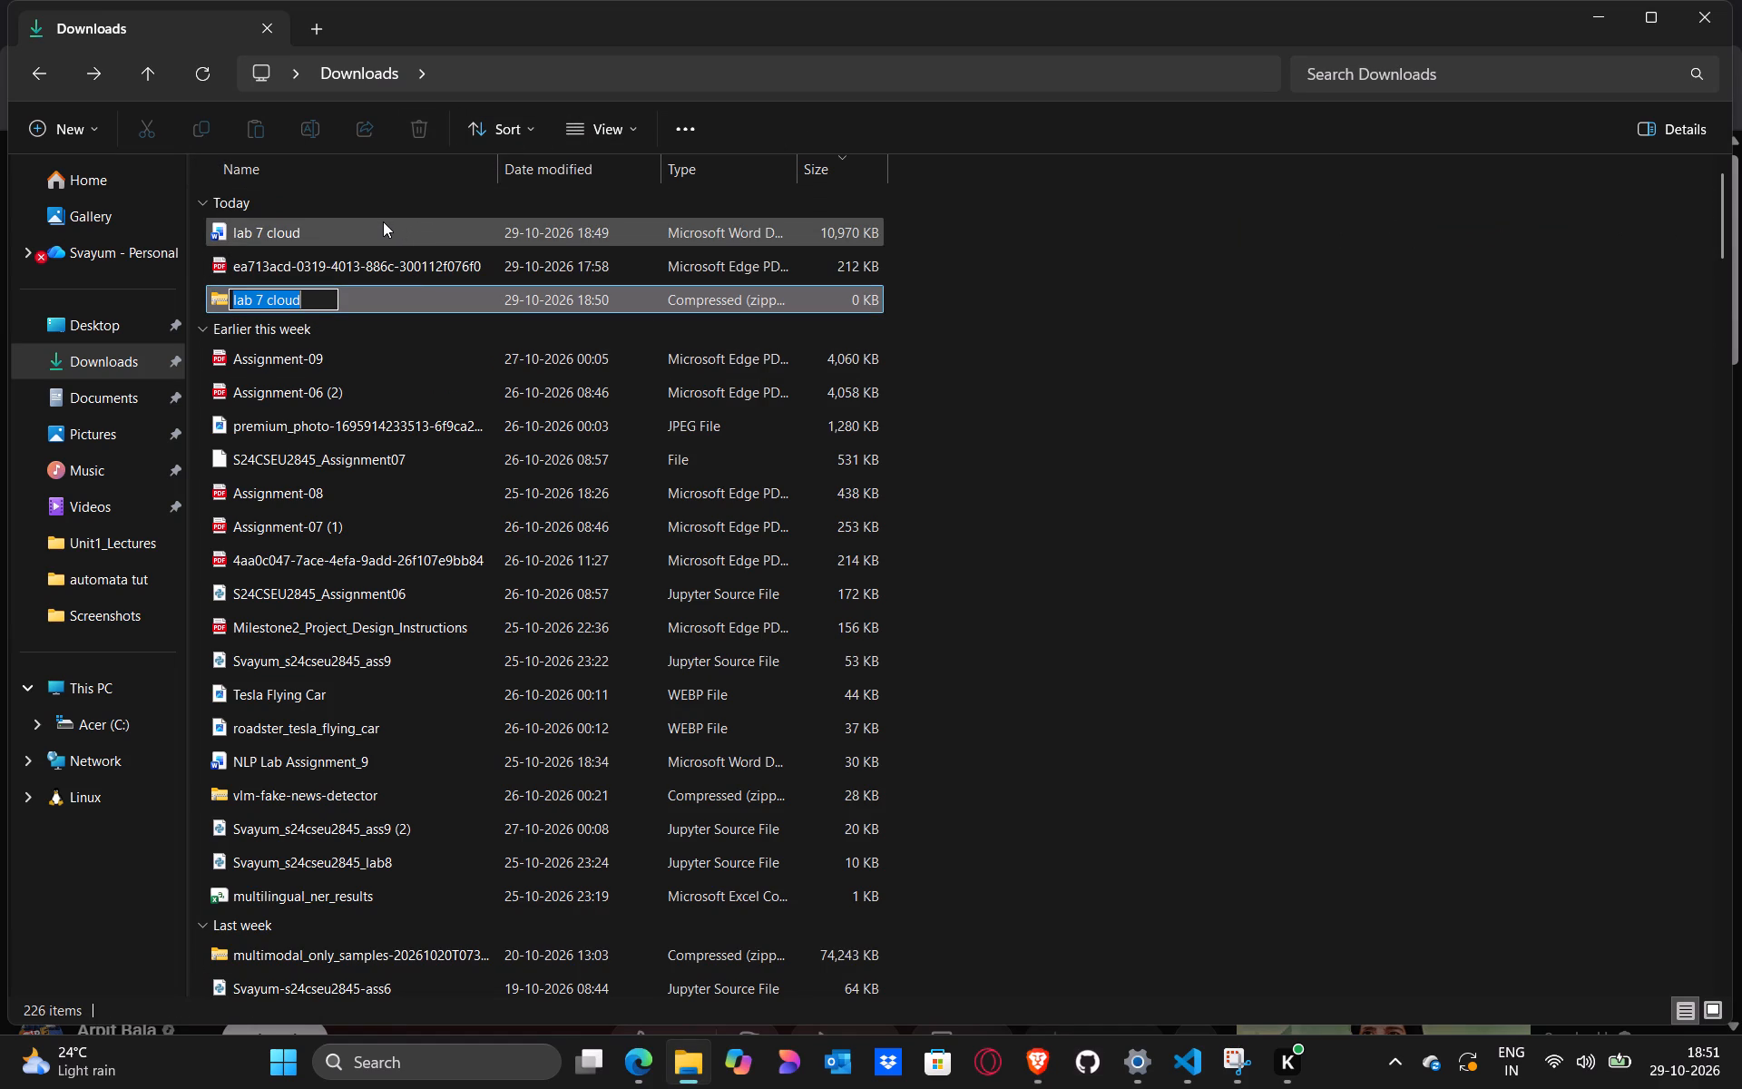
Compress the lab 7 cloud Word document in Downloads into a ZIP file, keeping the suggested name.
click(383, 222)
click(690, 118)
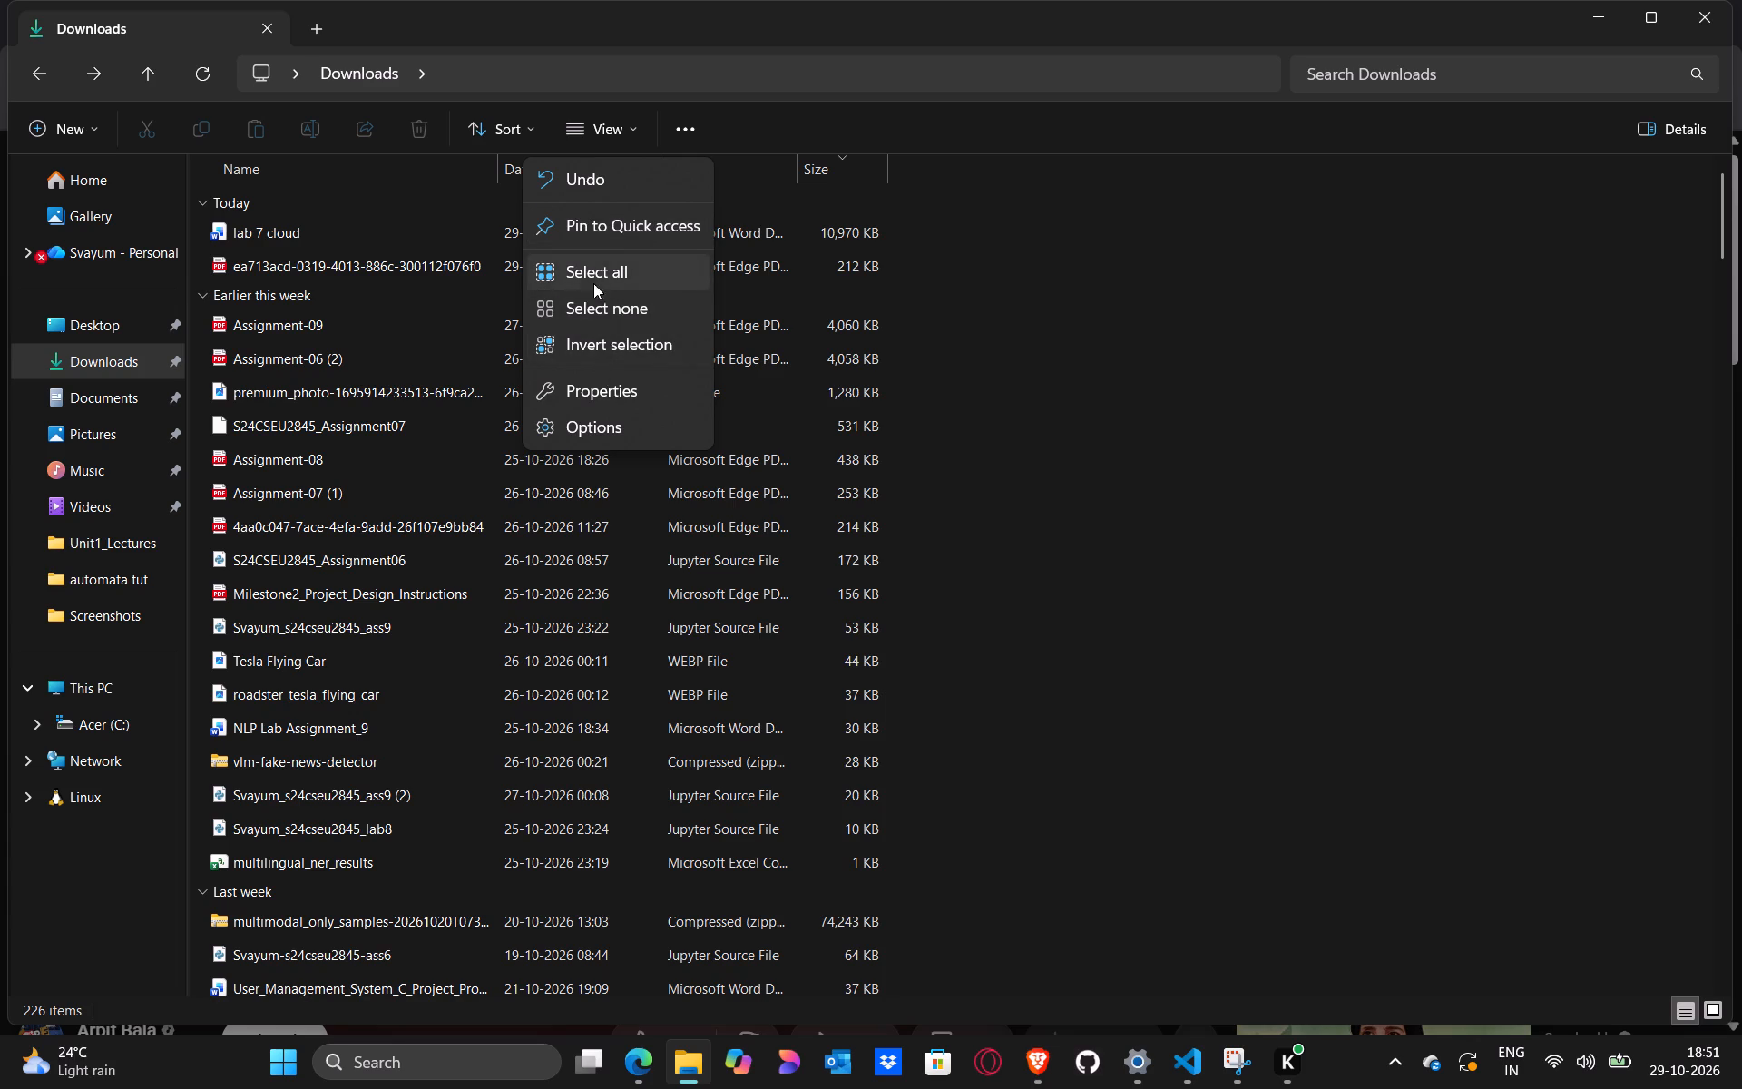
click(403, 222)
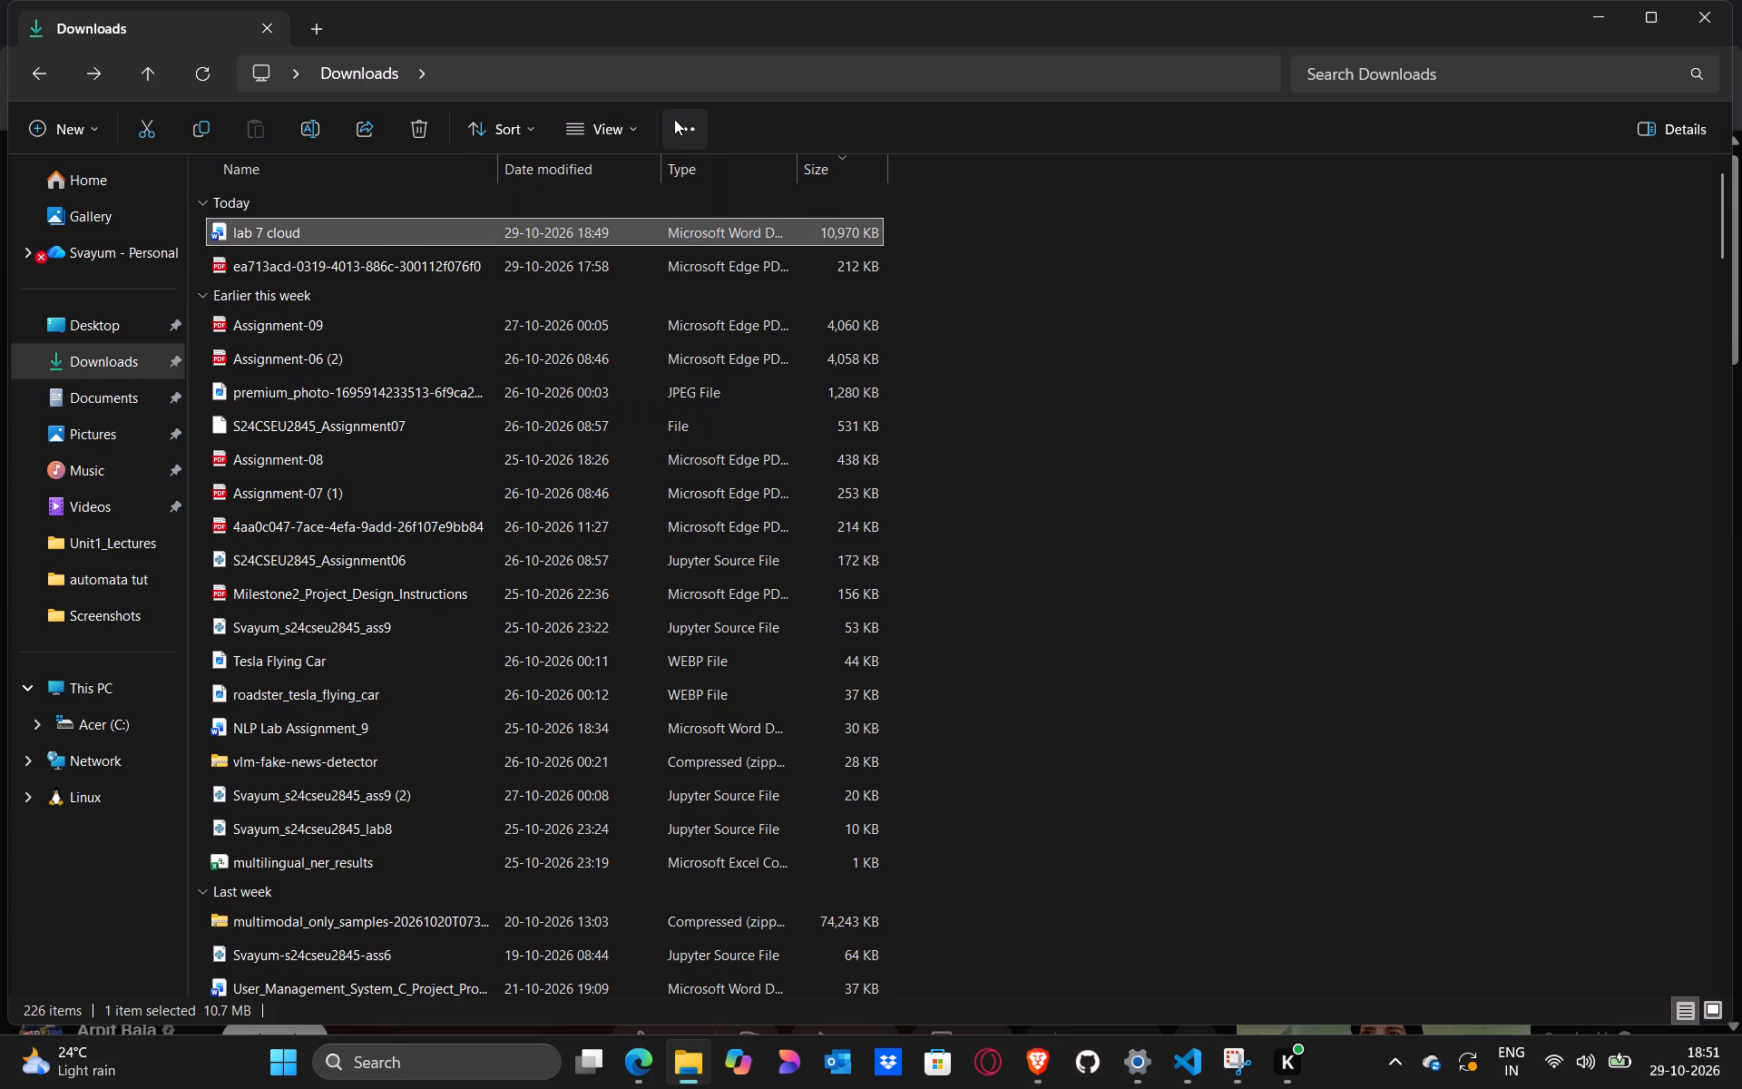
click(681, 124)
click(632, 231)
click(579, 301)
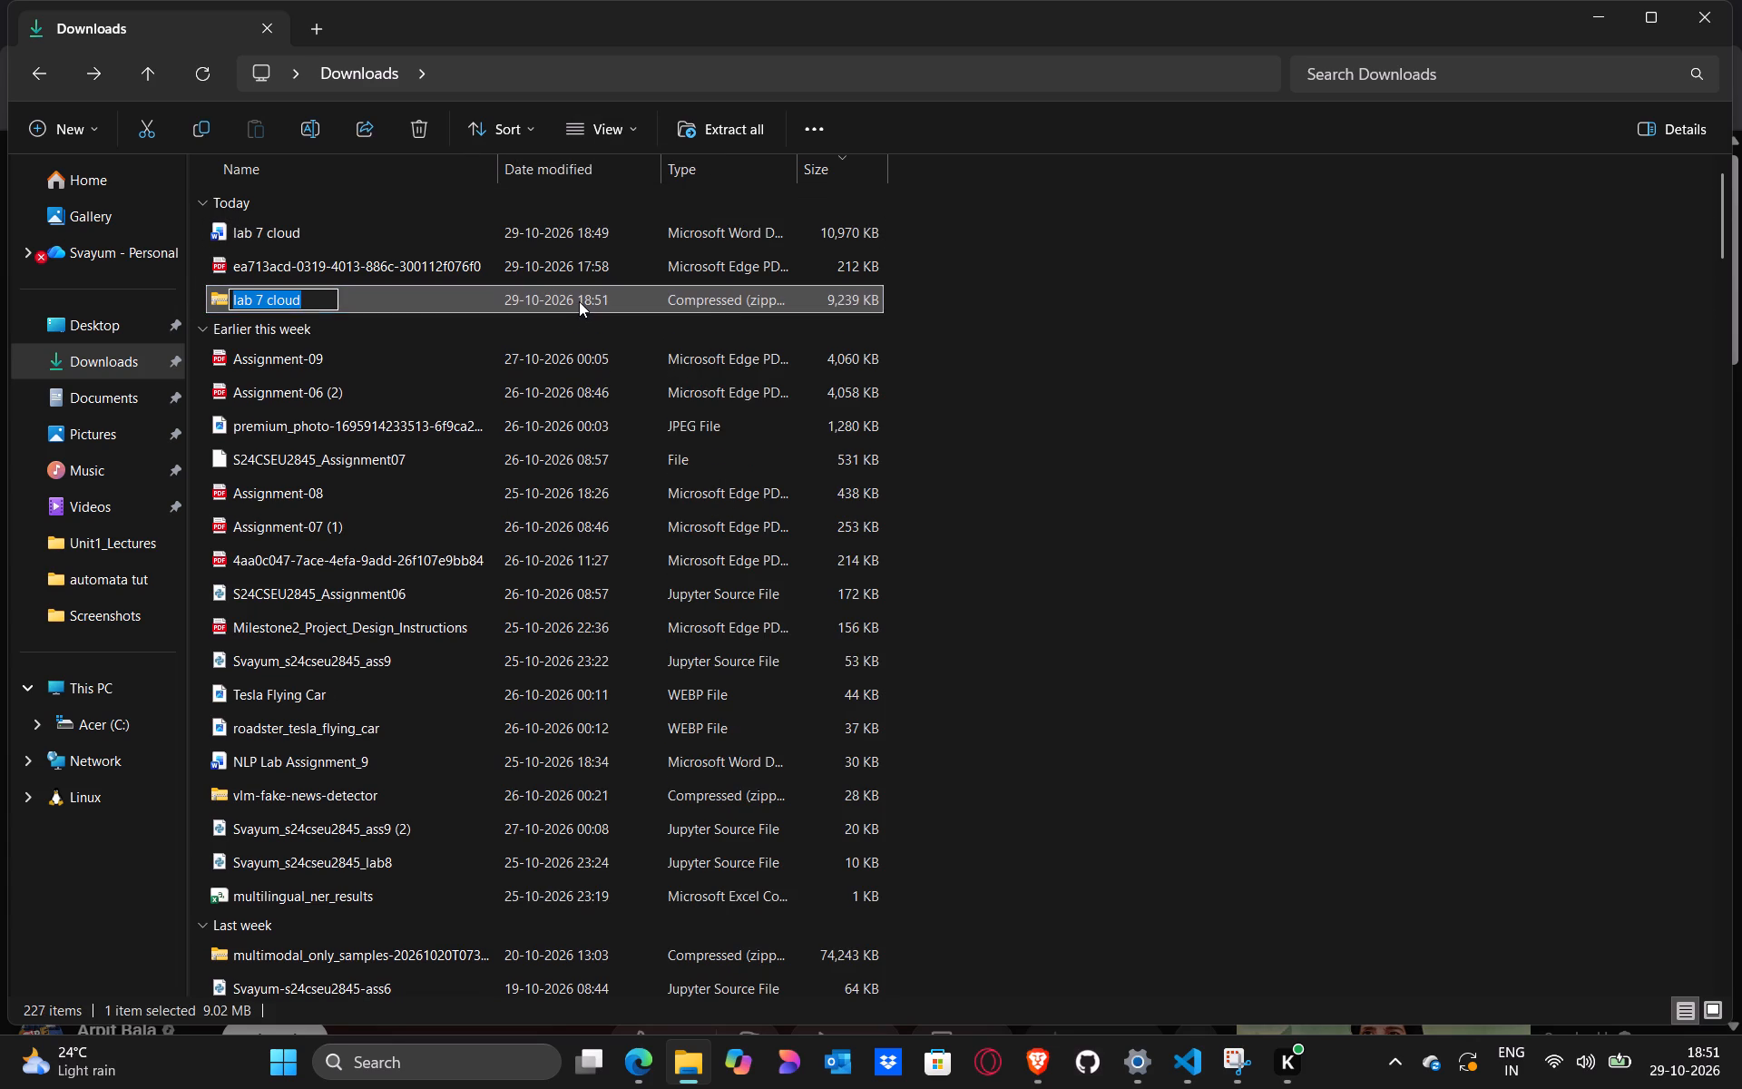
Open the new lab 7 cloud archive to check its contents and return to Downloads.
double_click(579, 301)
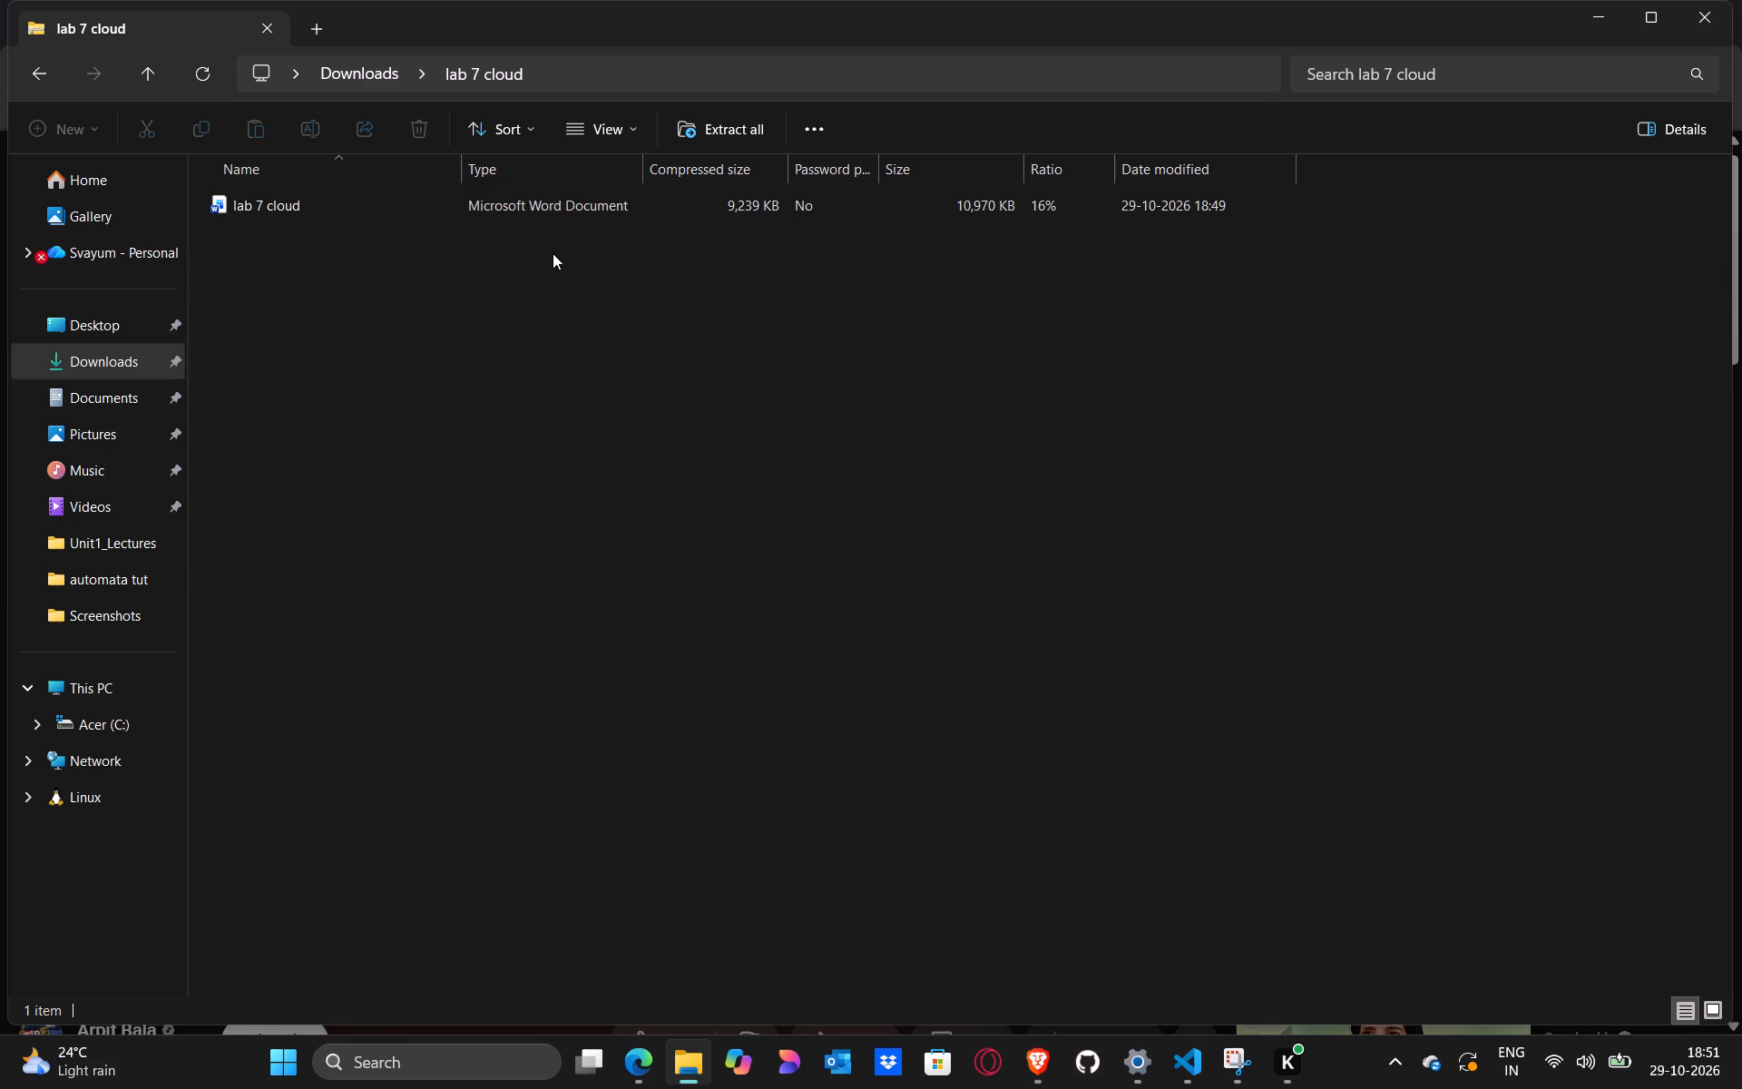
scroll(553, 253, right, 3)
click(39, 66)
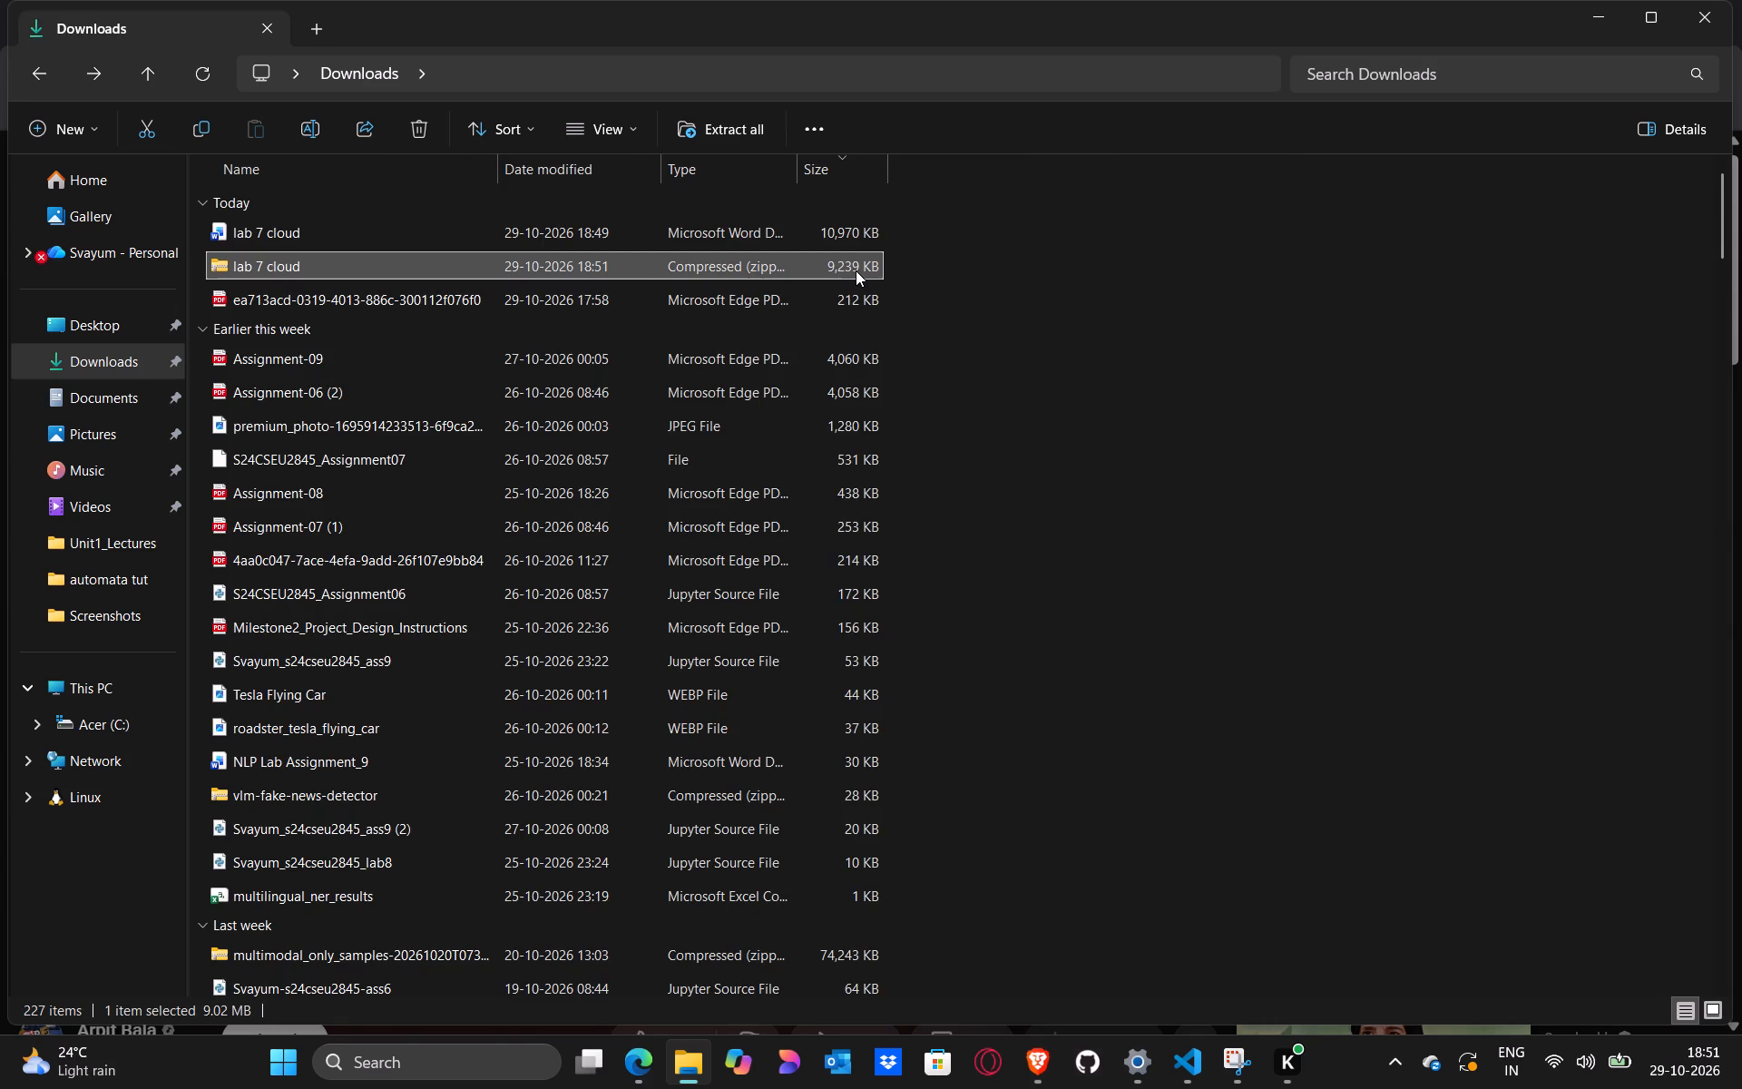
Open the lab 7 cloud document from inside the ZIP archive in Word and maximize its window.
click(852, 270)
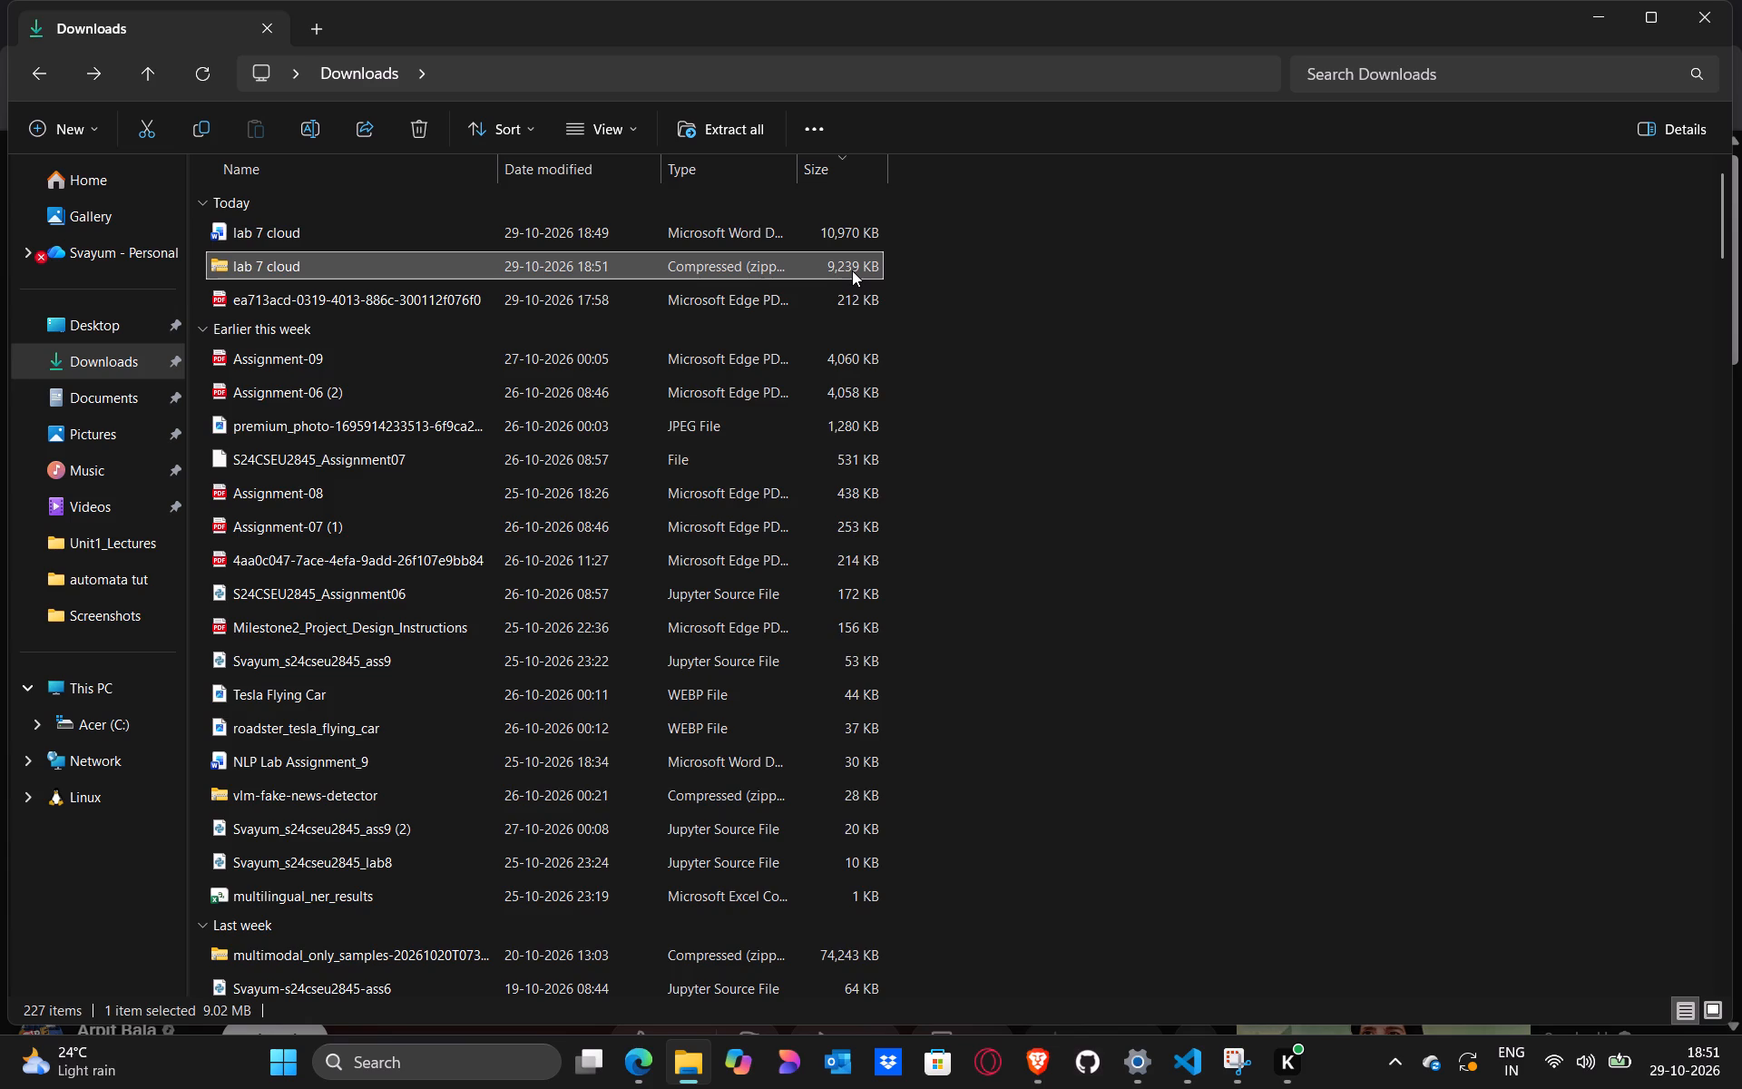
double_click(852, 270)
double_click(794, 204)
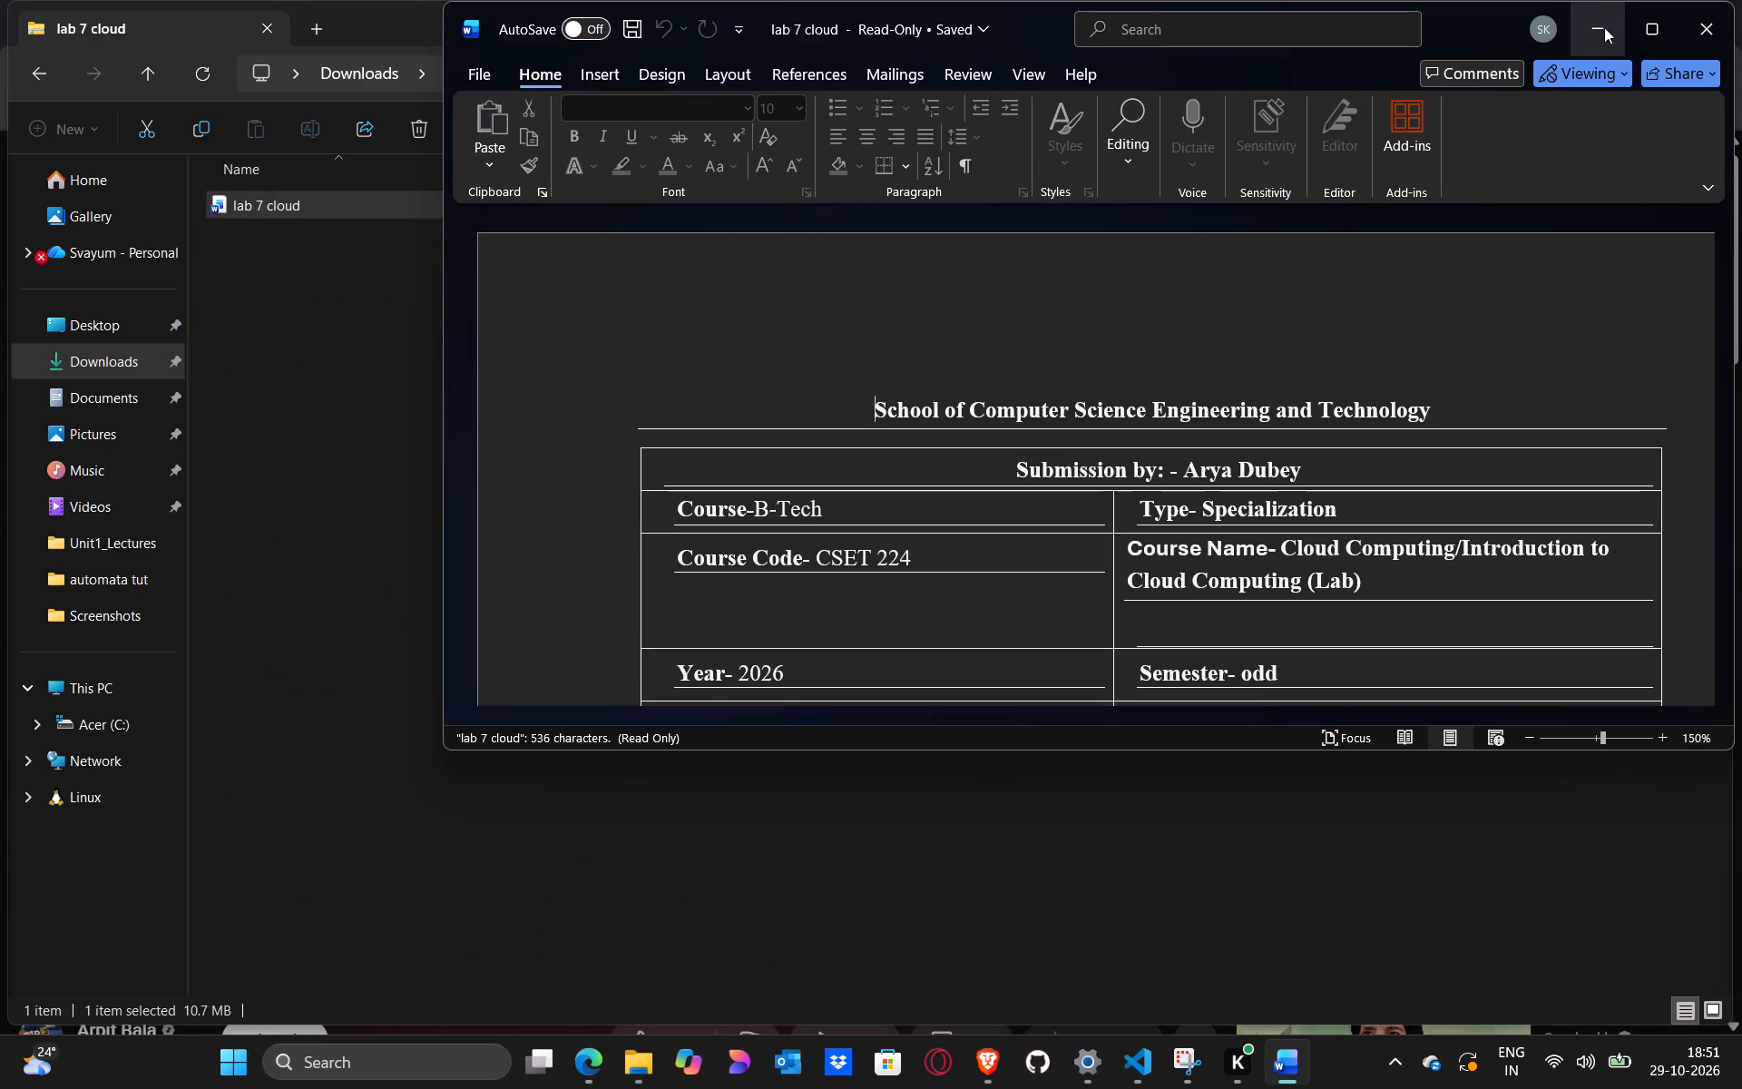
click(1629, 38)
Review the report's VPC screenshots and section headings up to the Create Route Tables section.
scroll(1282, 368, down, 3)
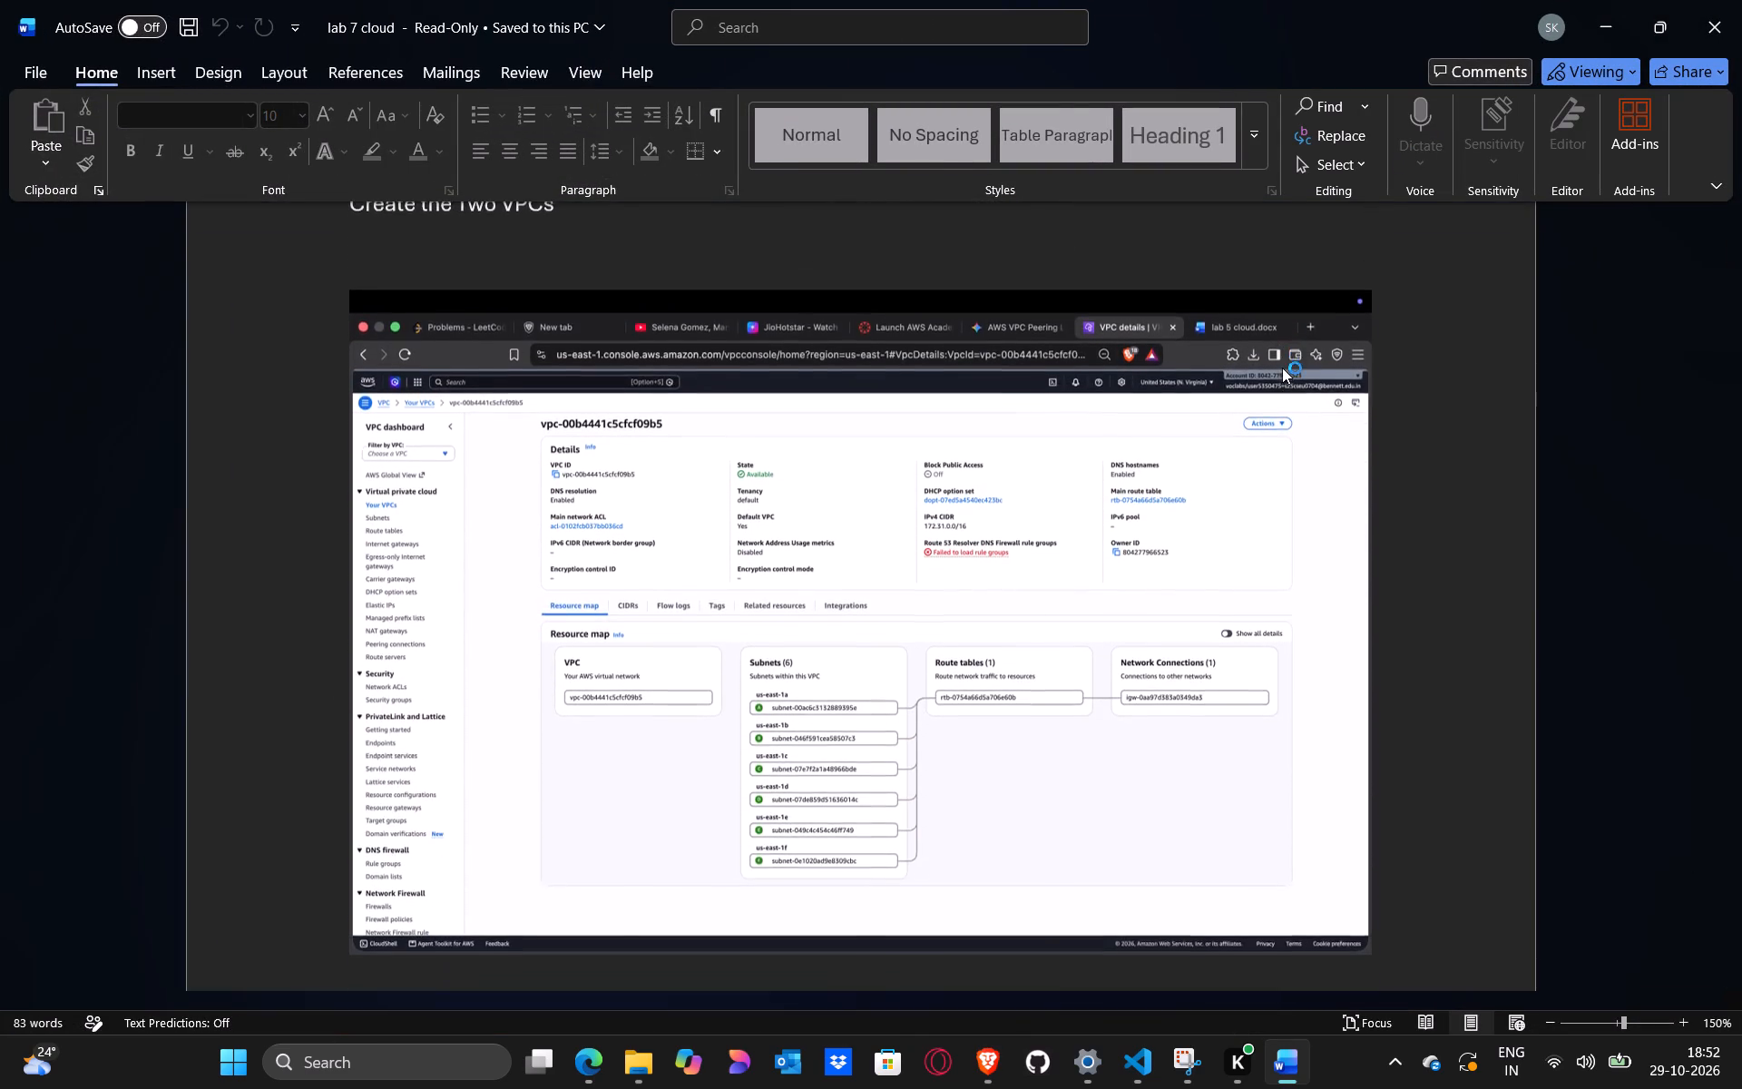
scroll(1282, 368, down, 1)
scroll(1282, 368, up, 1)
click(1247, 376)
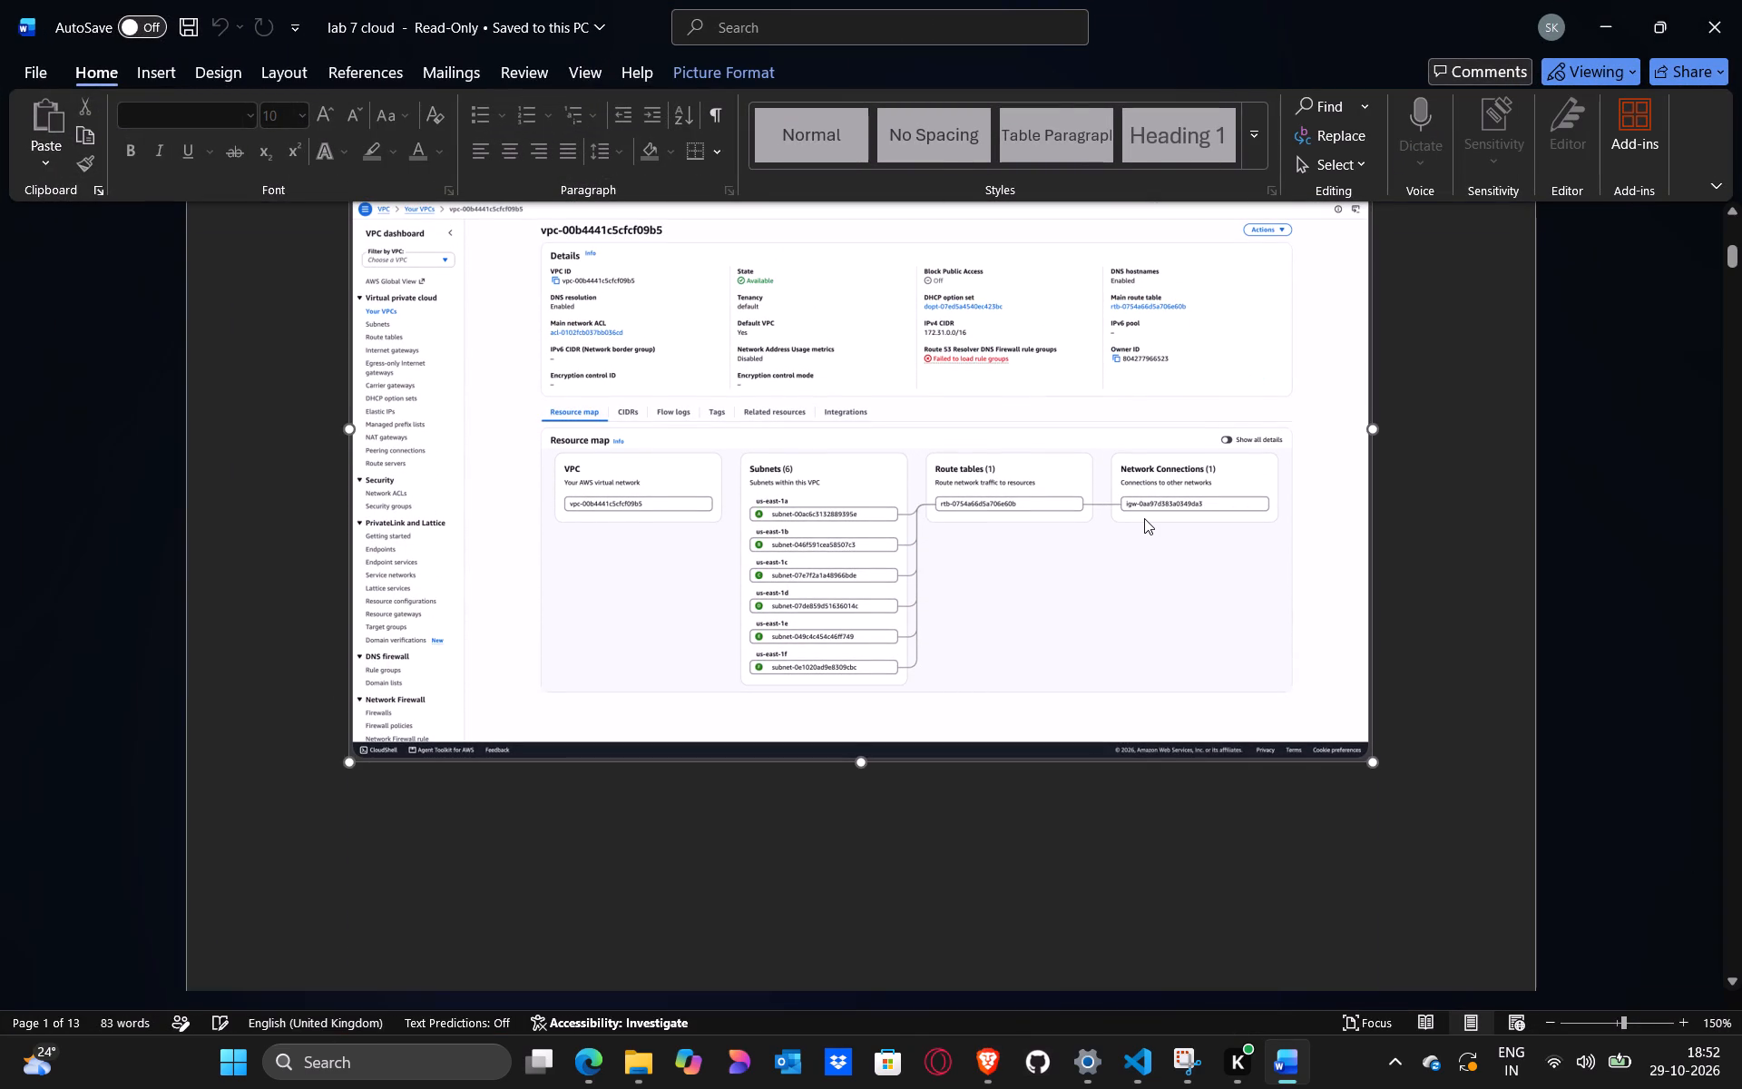
scroll(1144, 518, down, 2)
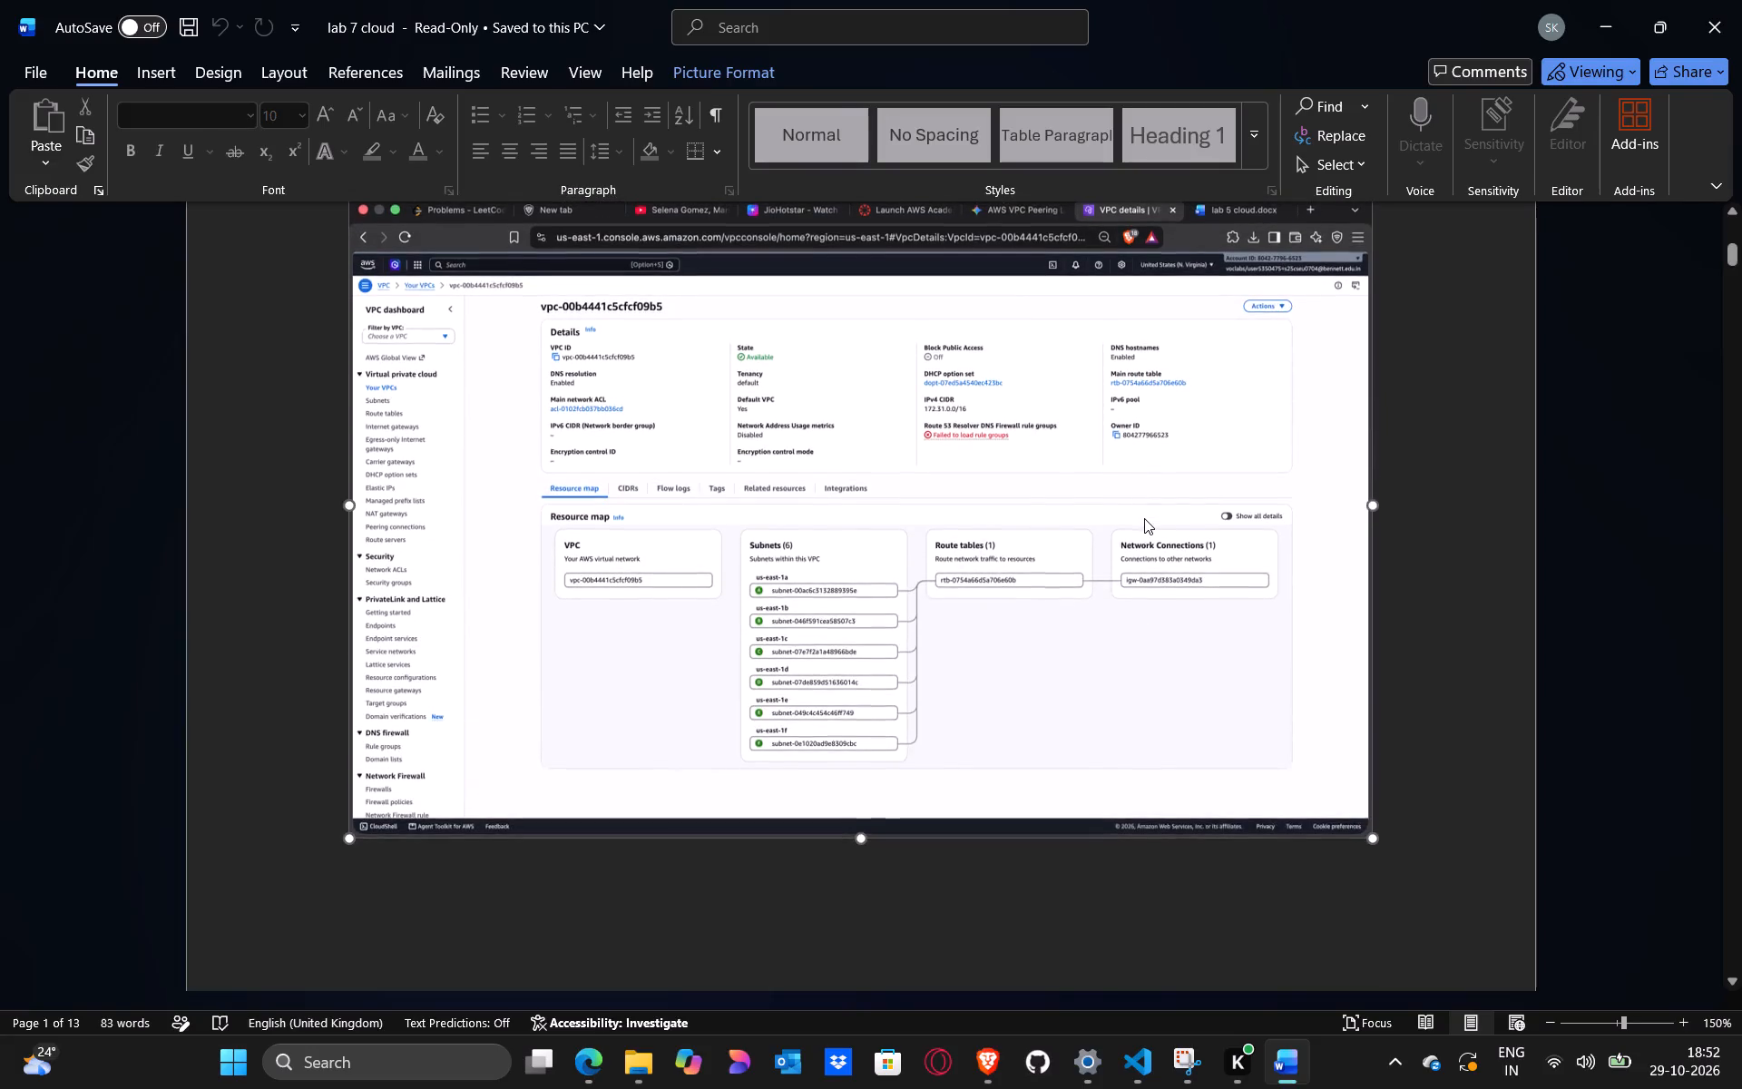
scroll(1144, 518, down, 3)
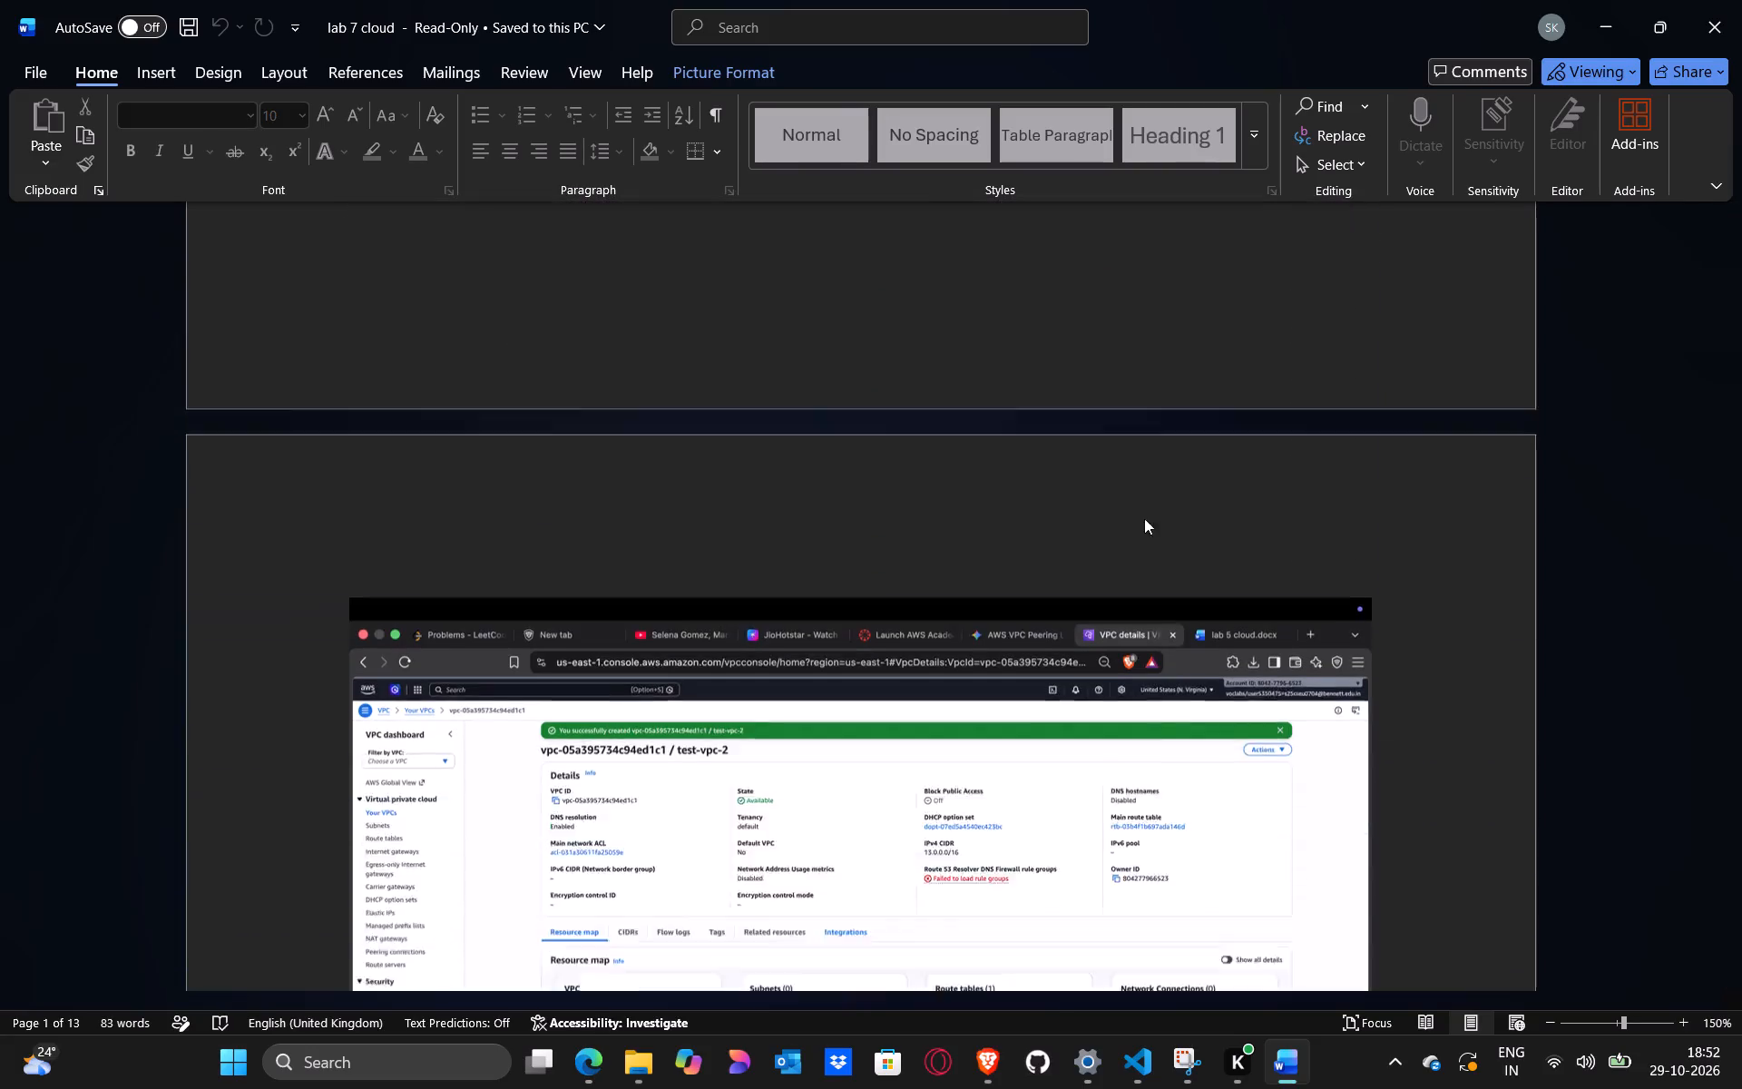
scroll(1144, 518, down, 1)
scroll(1144, 518, up, 2)
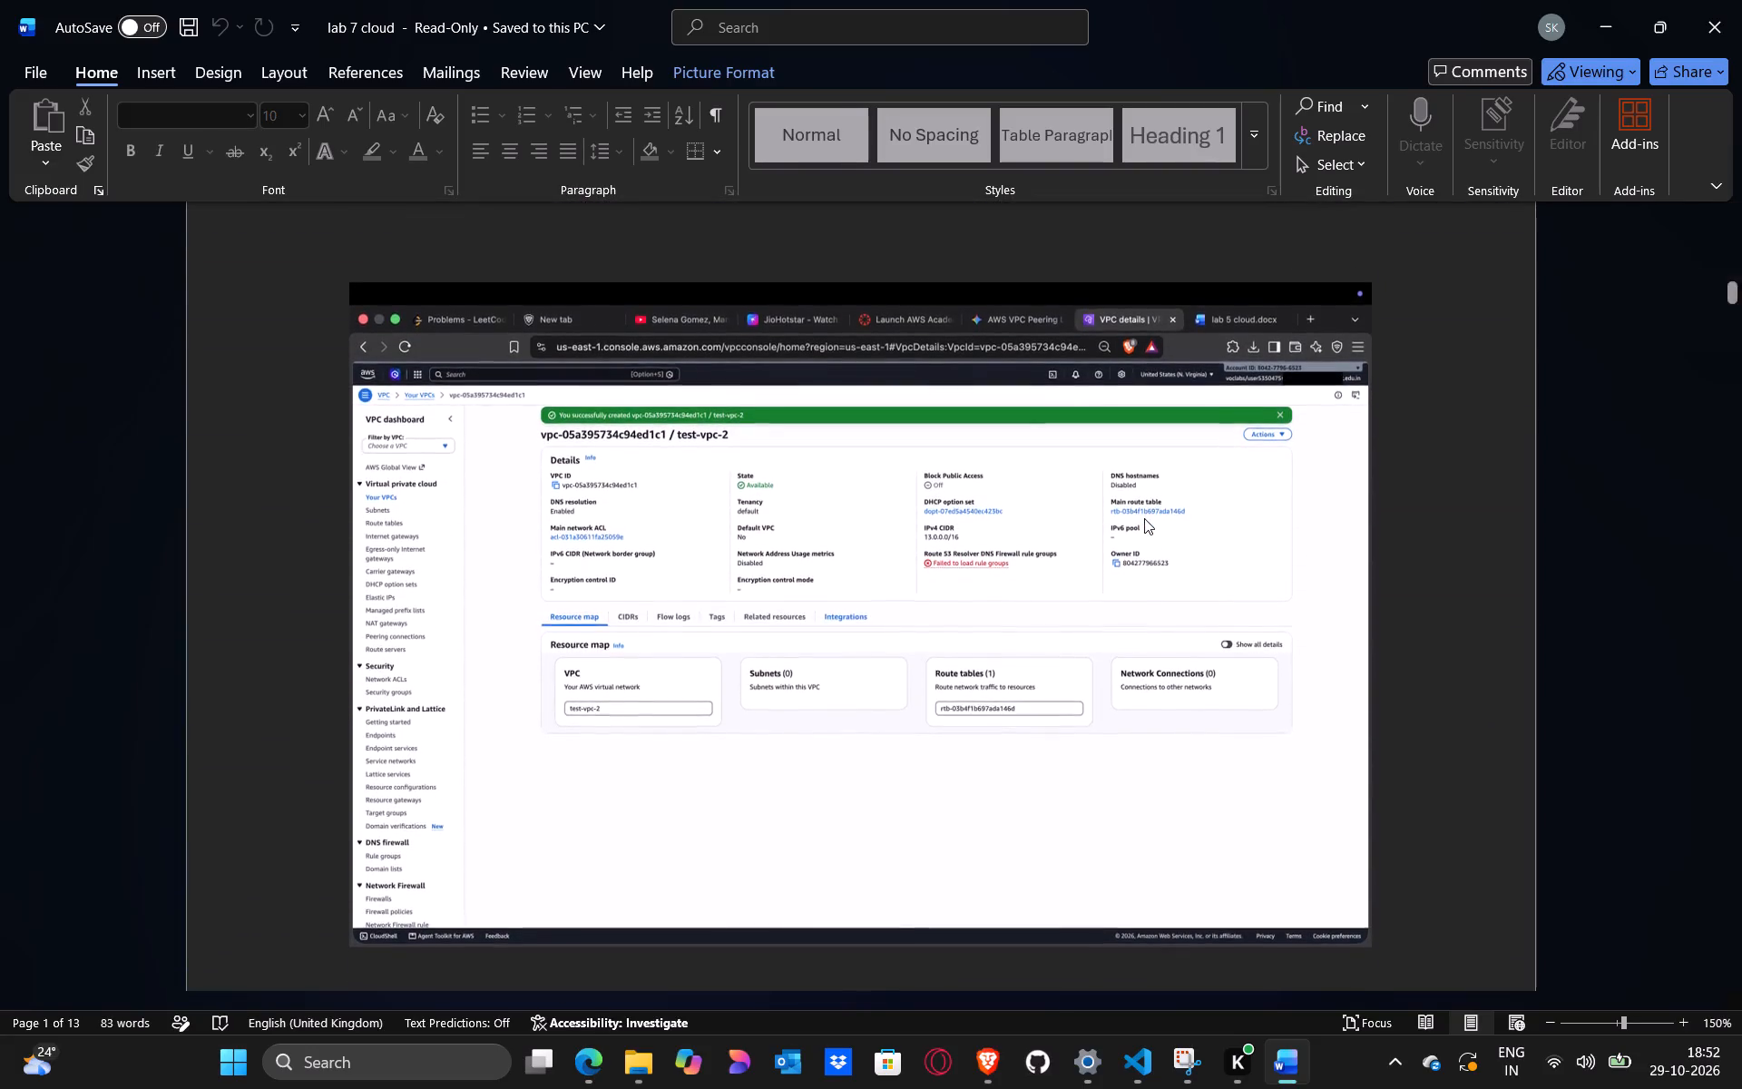
scroll(1144, 518, up, 1)
scroll(1144, 518, down, 1)
scroll(1144, 518, up, 1)
scroll(1144, 518, down, 1)
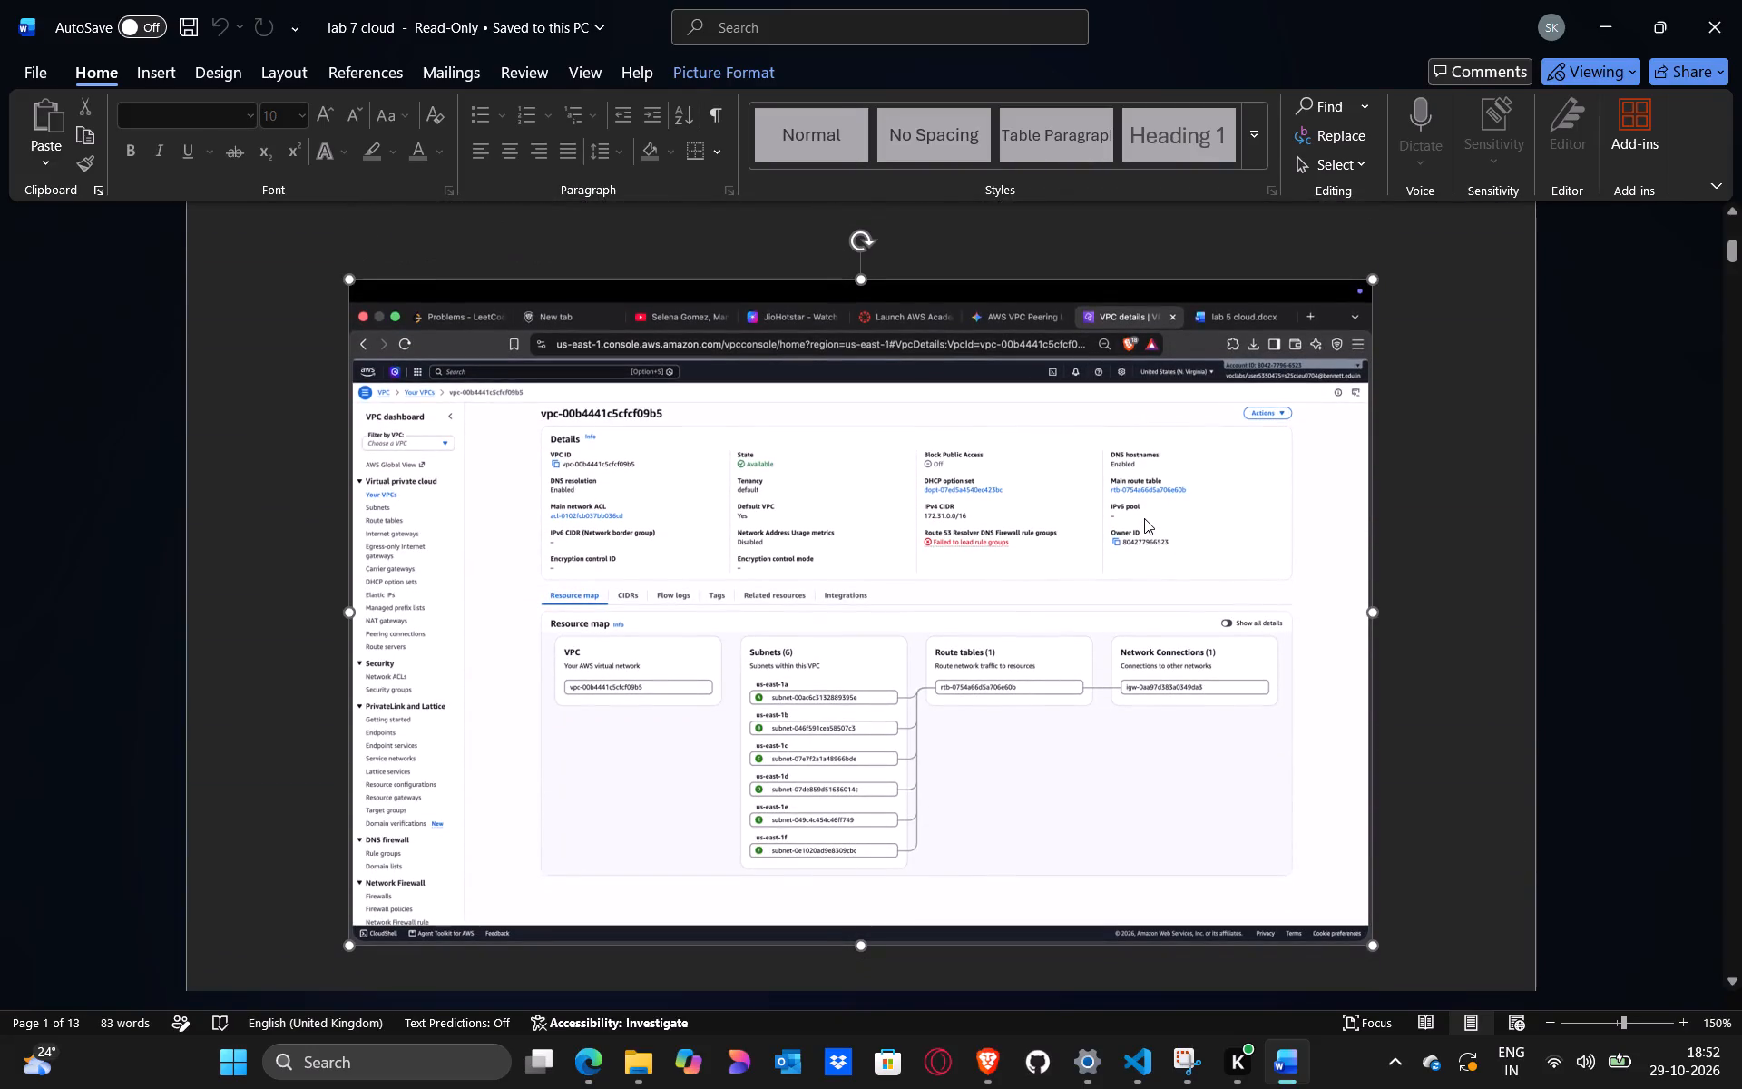
scroll(1144, 518, down, 3)
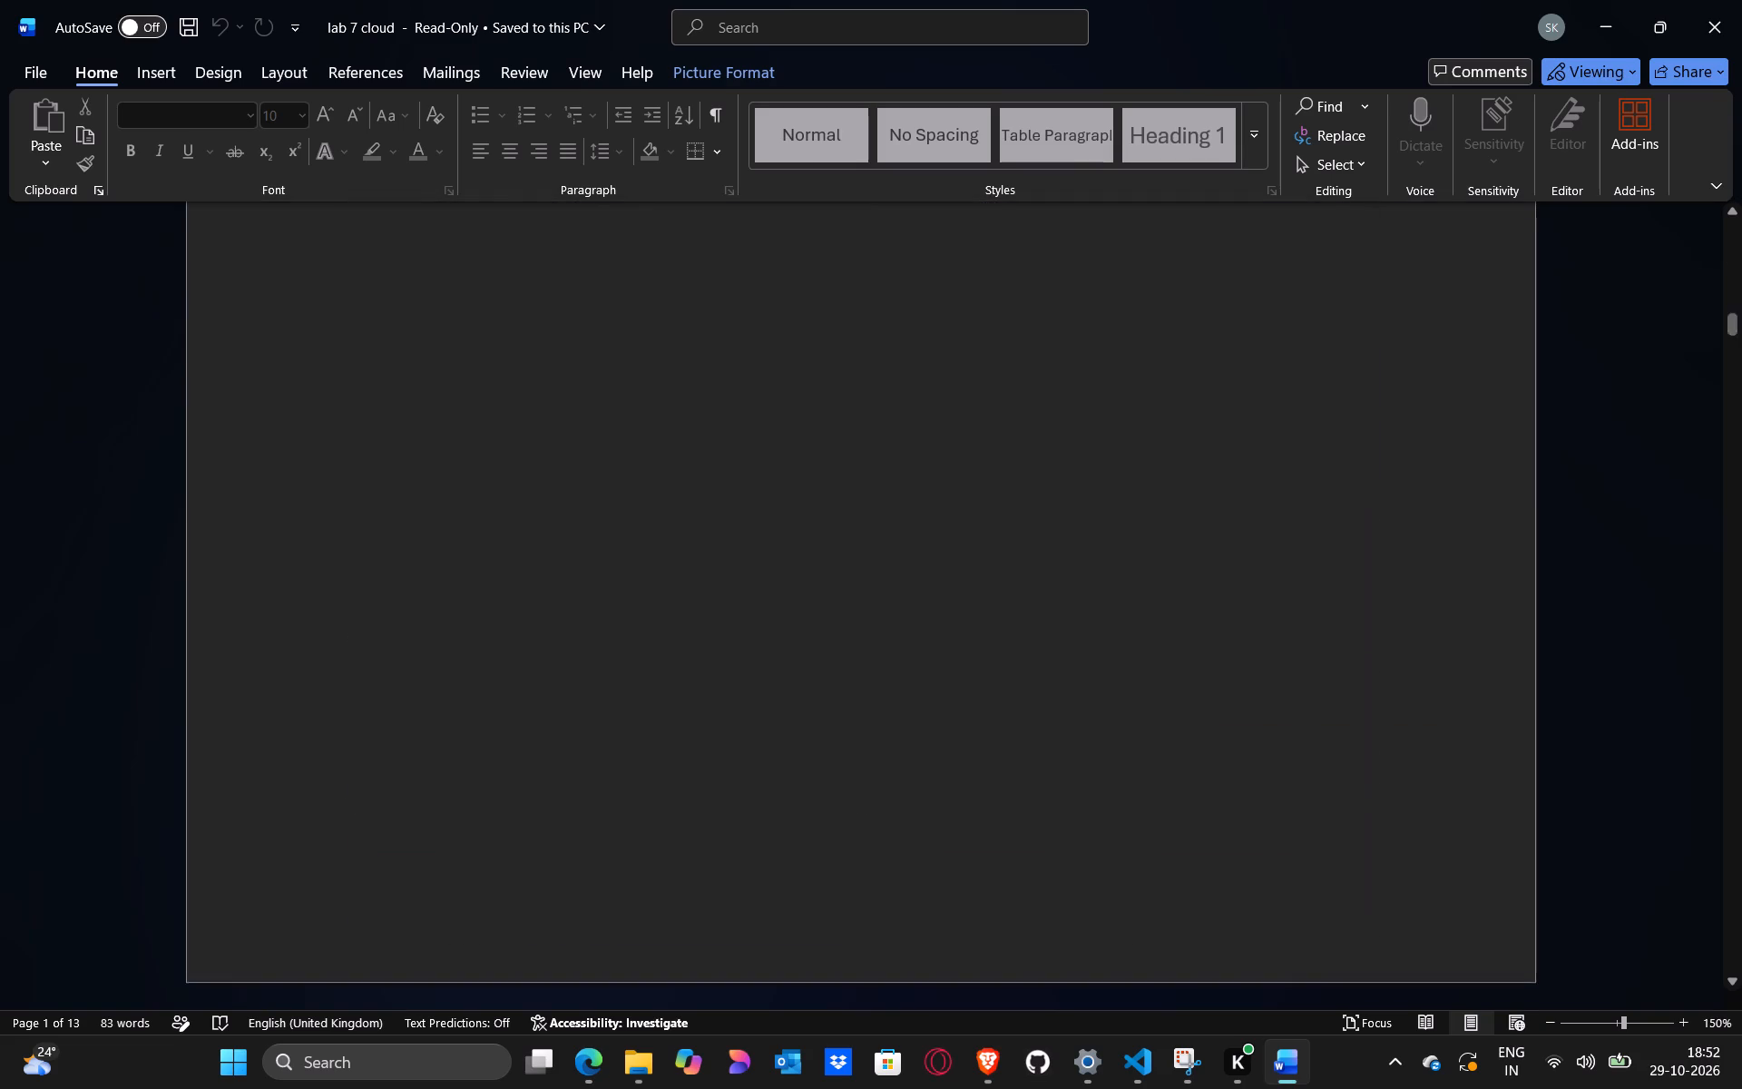
scroll(1144, 518, down, 2)
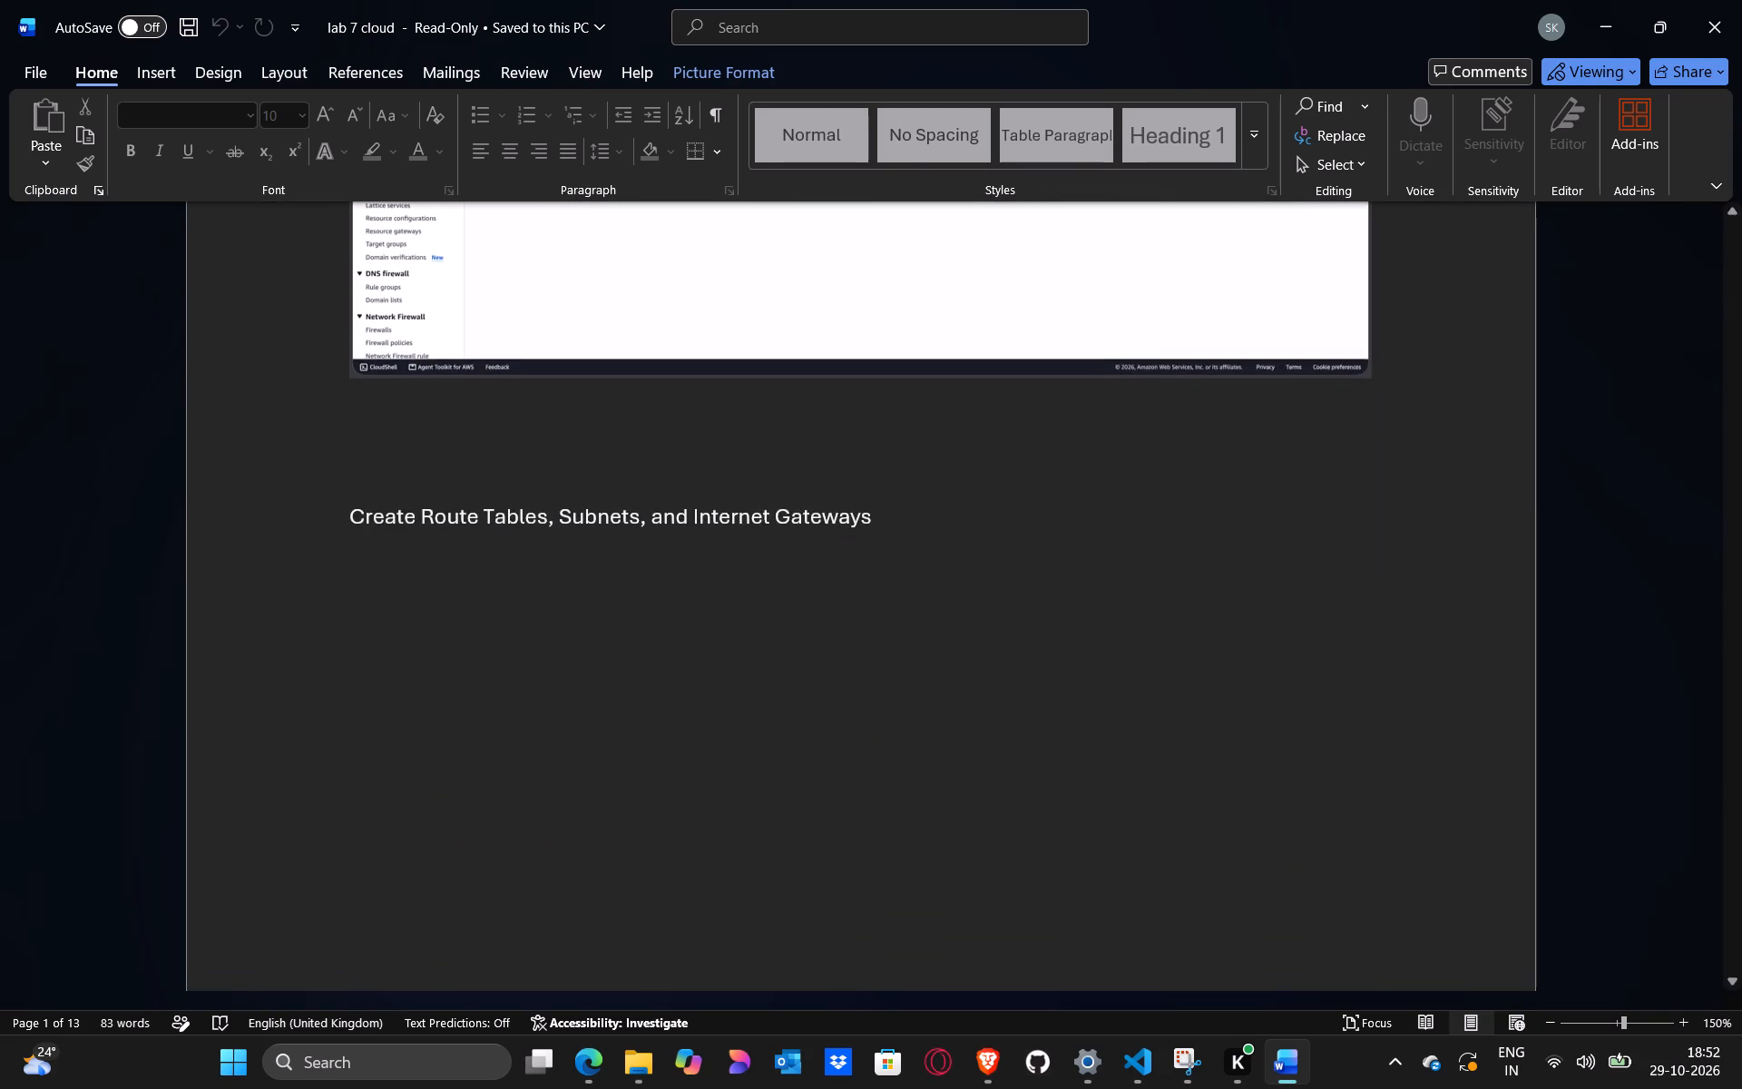
scroll(1144, 518, down, 1)
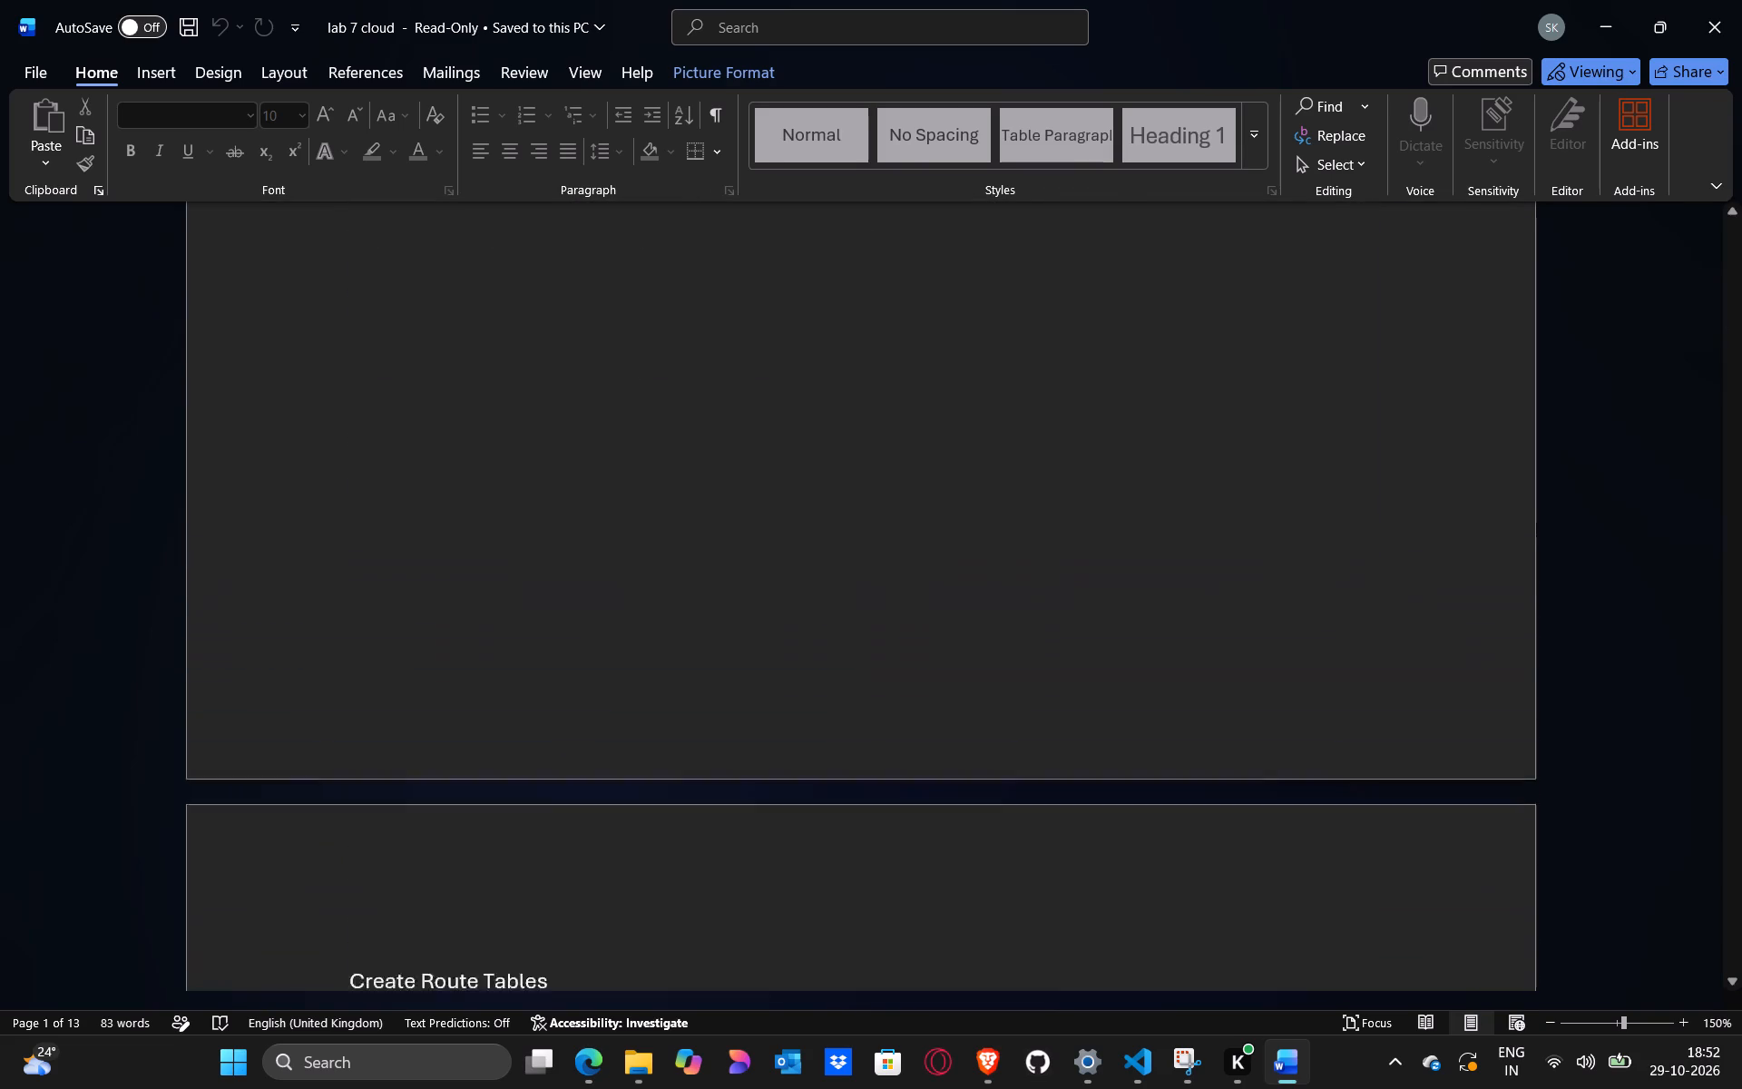
scroll(1144, 518, down, 1)
scroll(1144, 518, up, 1)
Enable editing of the read-only document at the heading "Create Route Tables, Subnets, and Internet Gateways".
click(1056, 371)
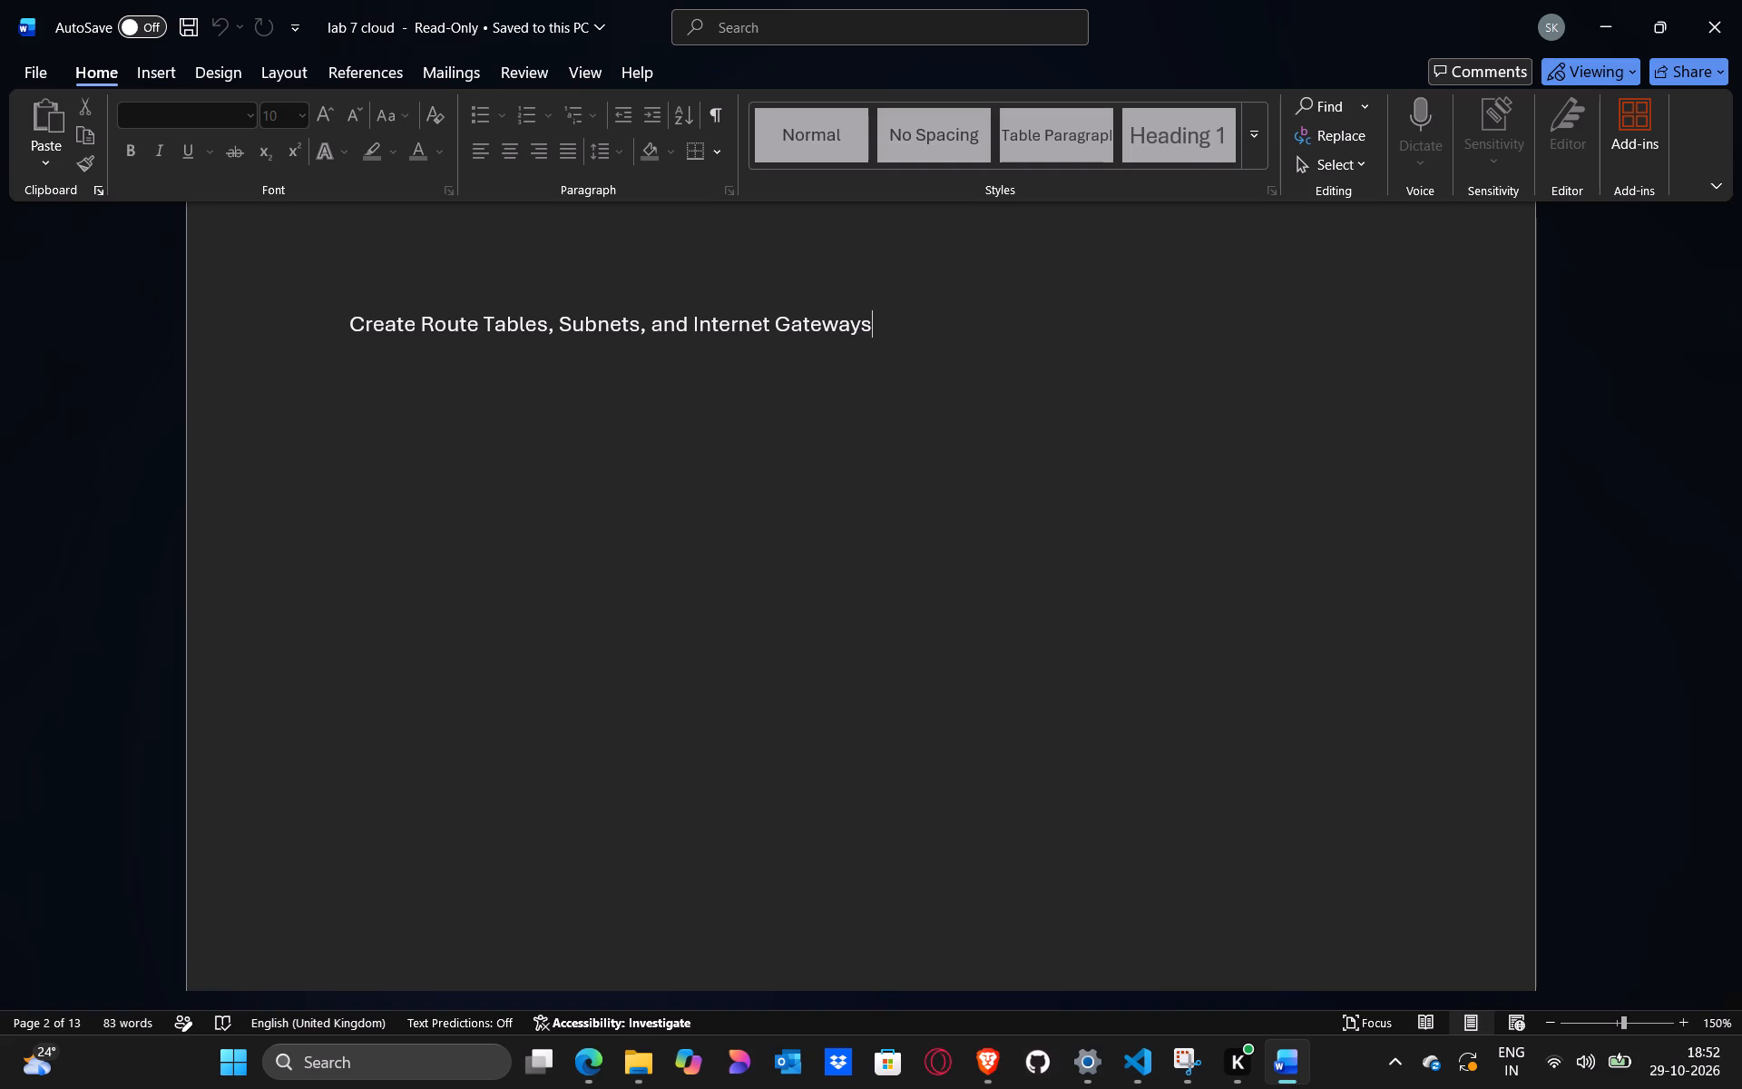
key(BackSpace)
key(BackSpace)
key(BackSpace)
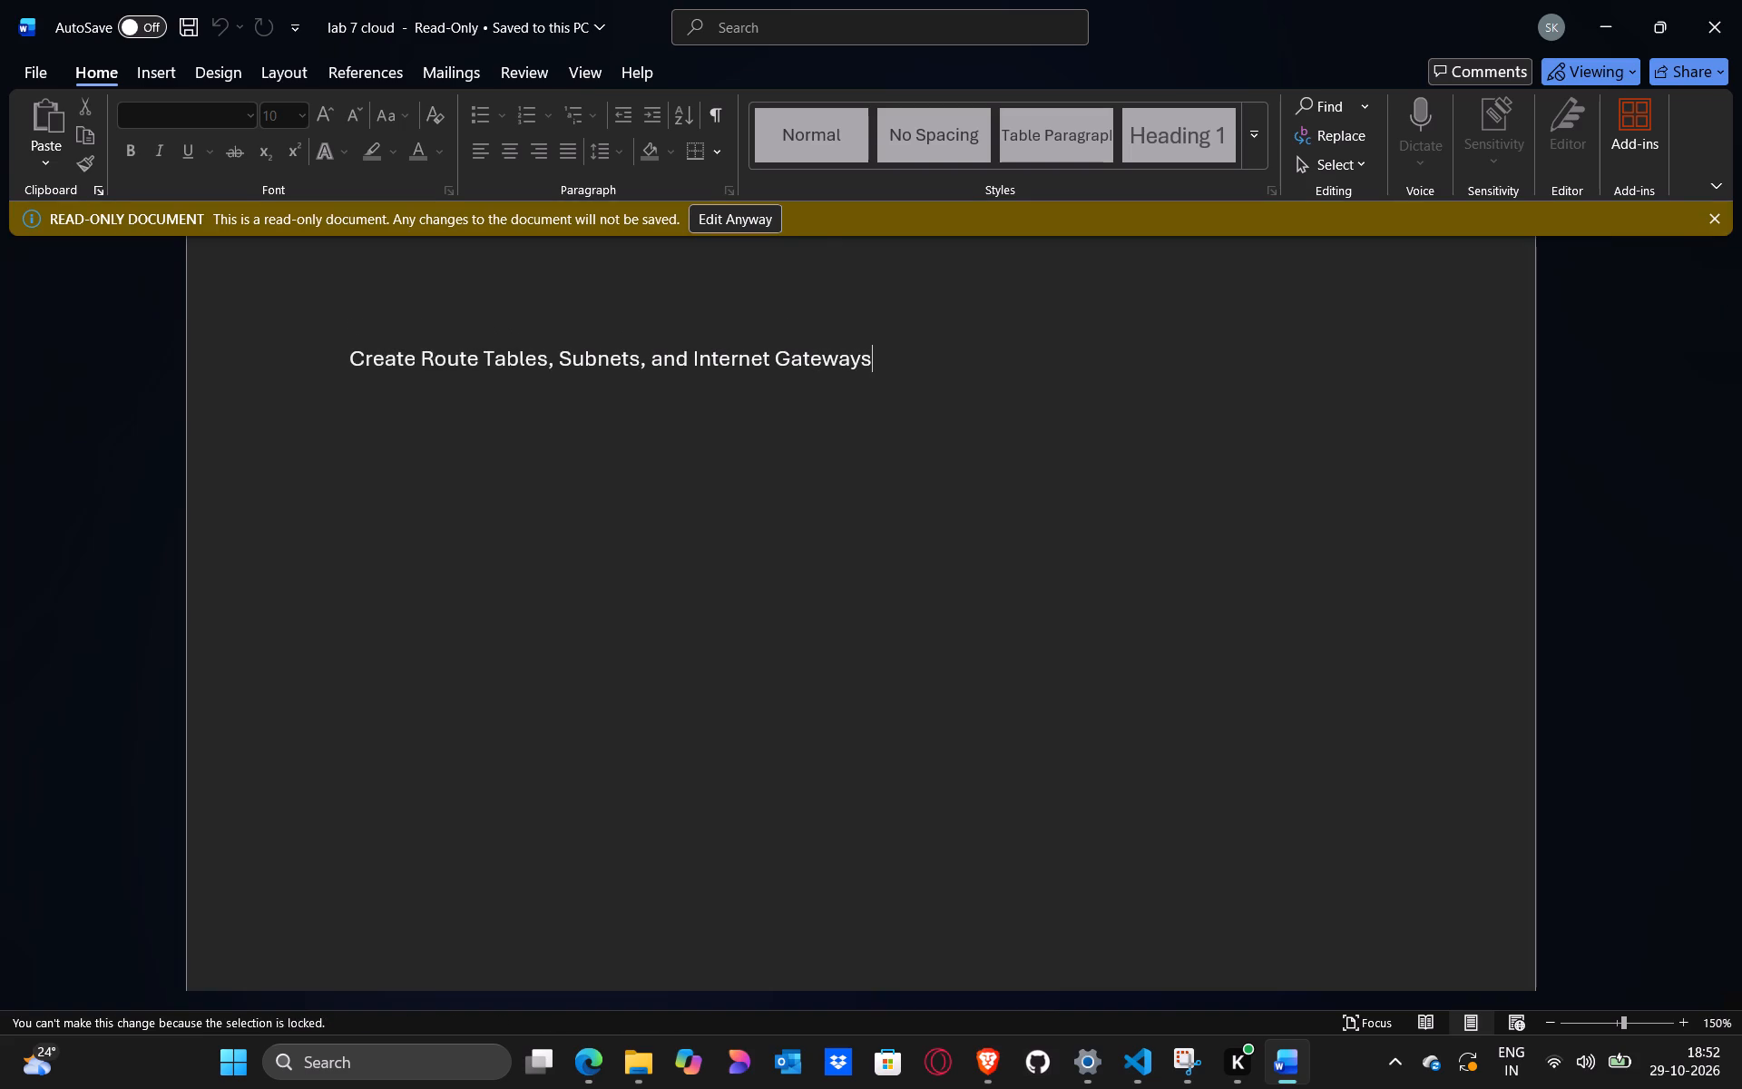
click(756, 207)
Delete the heading "Create Route Tables, Subnets, and Internet Gateways" and the empty lines above it, back to the preceding screenshot.
click(946, 343)
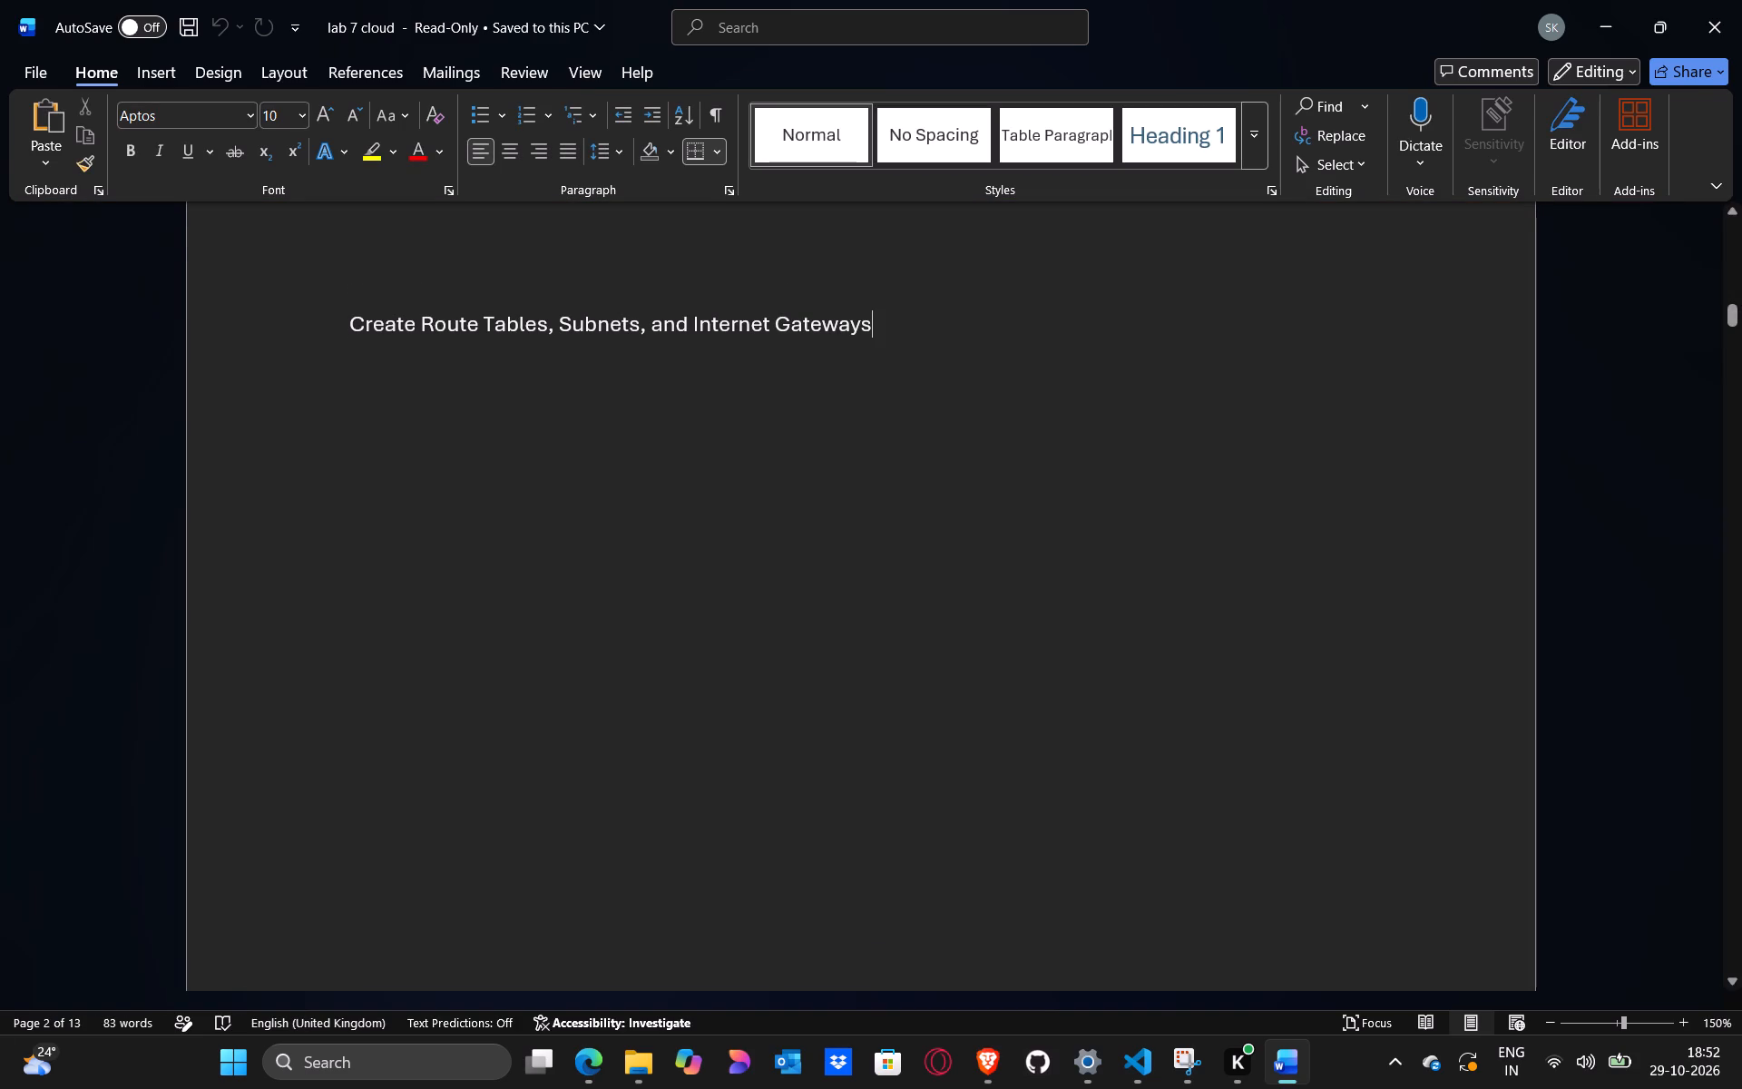
key(BackSpace)
key(BackSpace)
key(BackSpace)
key(BackSpace)
key(BackSpace)
key(BackSpace)
key(BackSpace)
key(BackSpace)
key(BackSpace)
key(BackSpace)
key(BackSpace)
key(BackSpace)
key(BackSpace)
key(BackSpace)
key(BackSpace)
key(BackSpace)
key(BackSpace)
key(BackSpace)
key(BackSpace)
key(BackSpace)
key(BackSpace)
key(BackSpace)
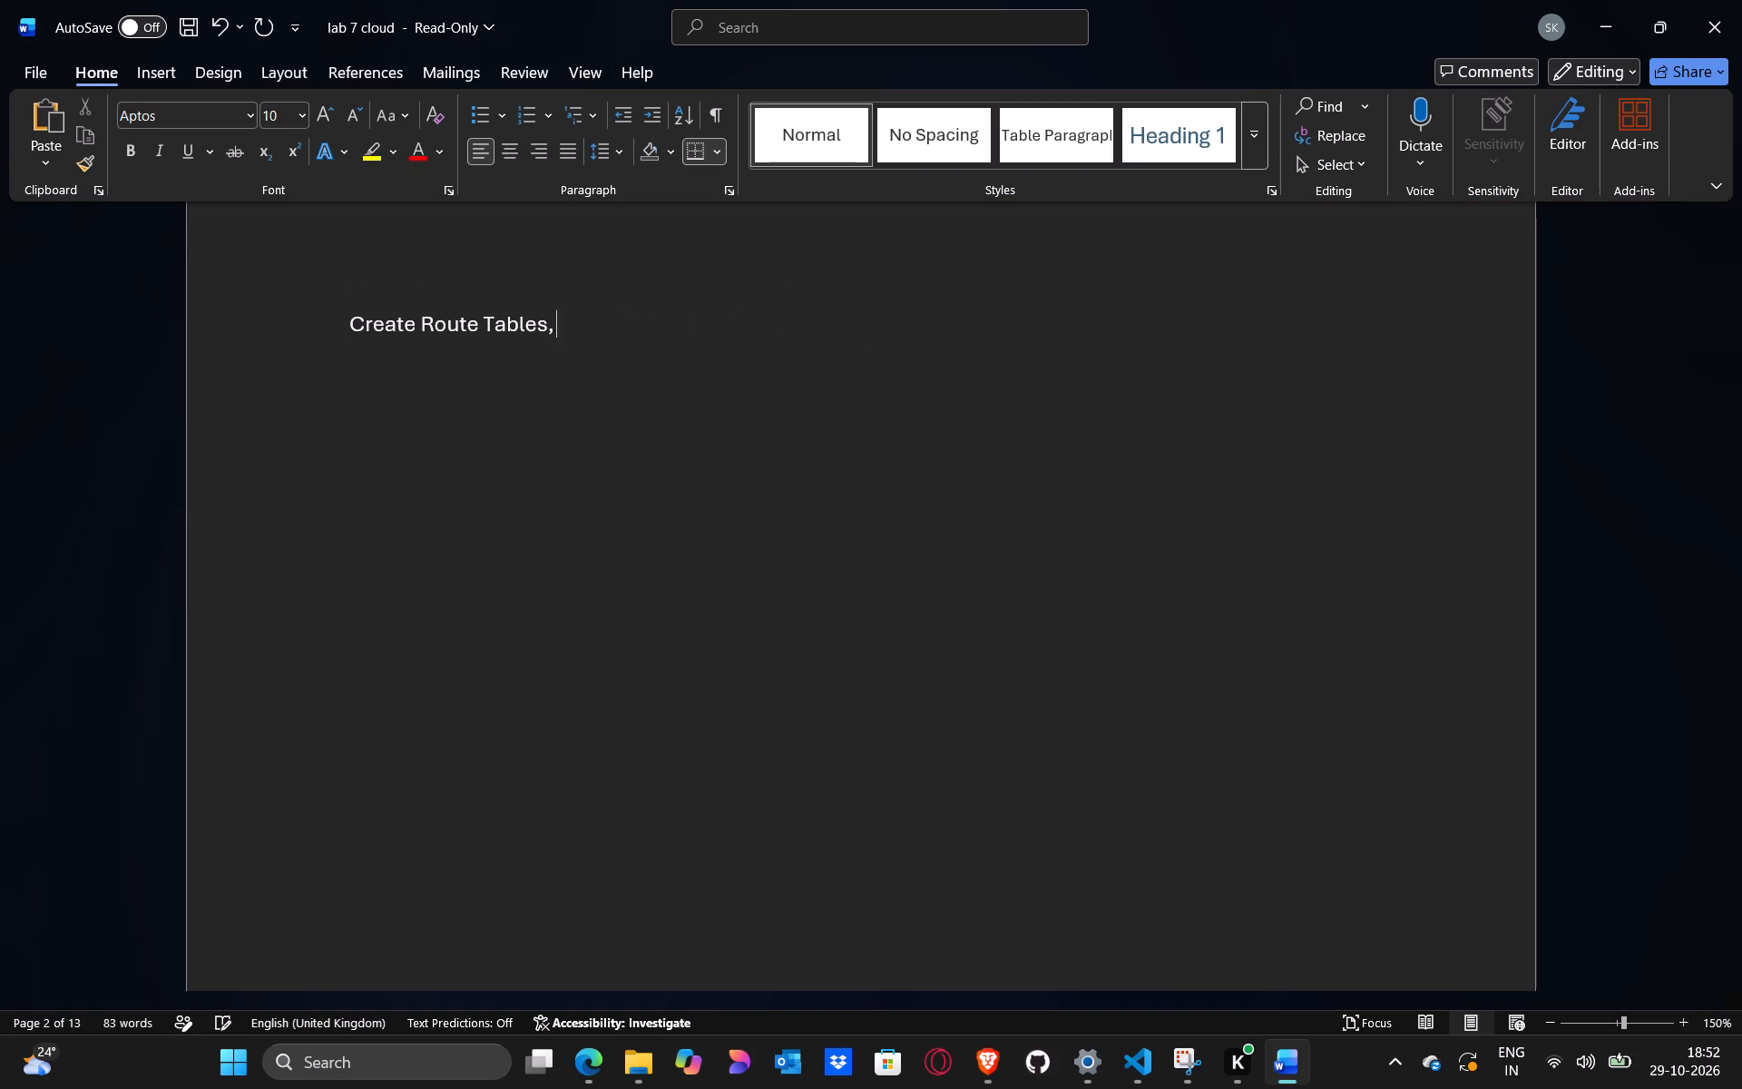
key(BackSpace)
key(BackSpace)
key(BackSpace)
key(BackSpace)
key(BackSpace)
key(BackSpace)
key(BackSpace)
key(BackSpace)
key(BackSpace)
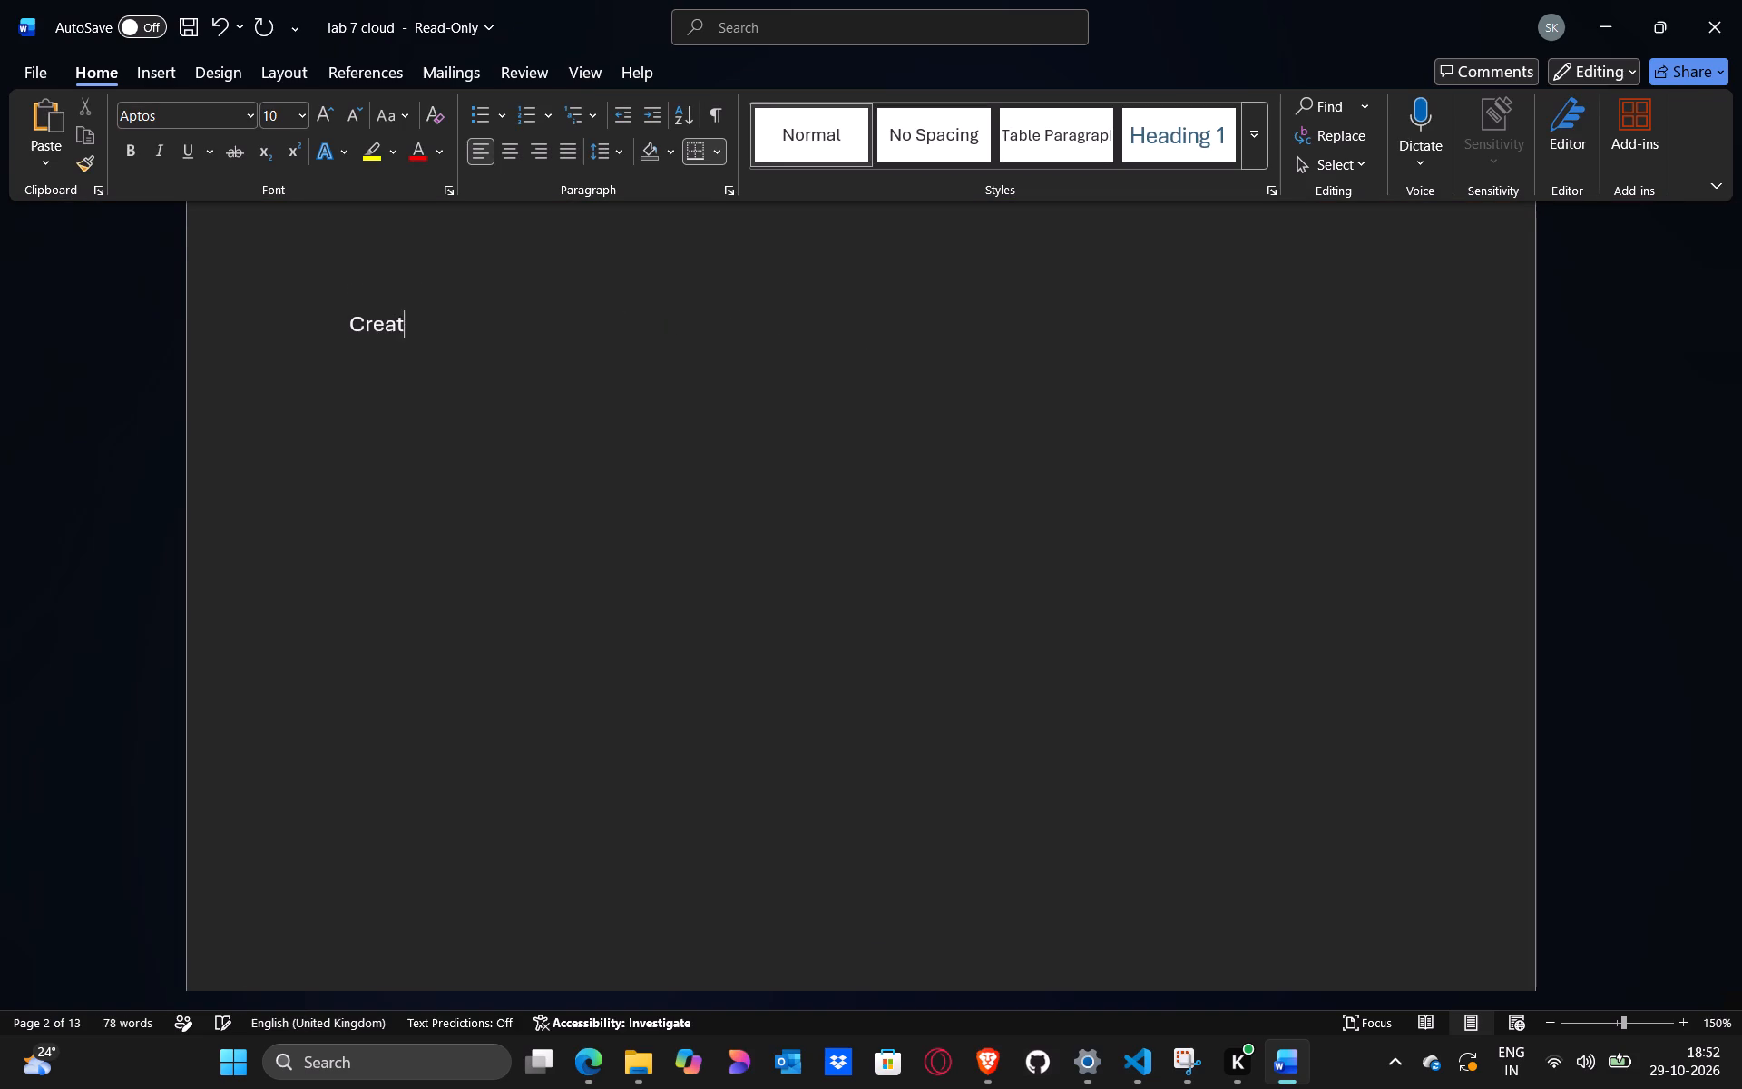
key(BackSpace)
key(BackSpace)
key(BackSpace)
key(BackSpace)
key(BackSpace)
key(BackSpace)
key(BackSpace)
key(BackSpace)
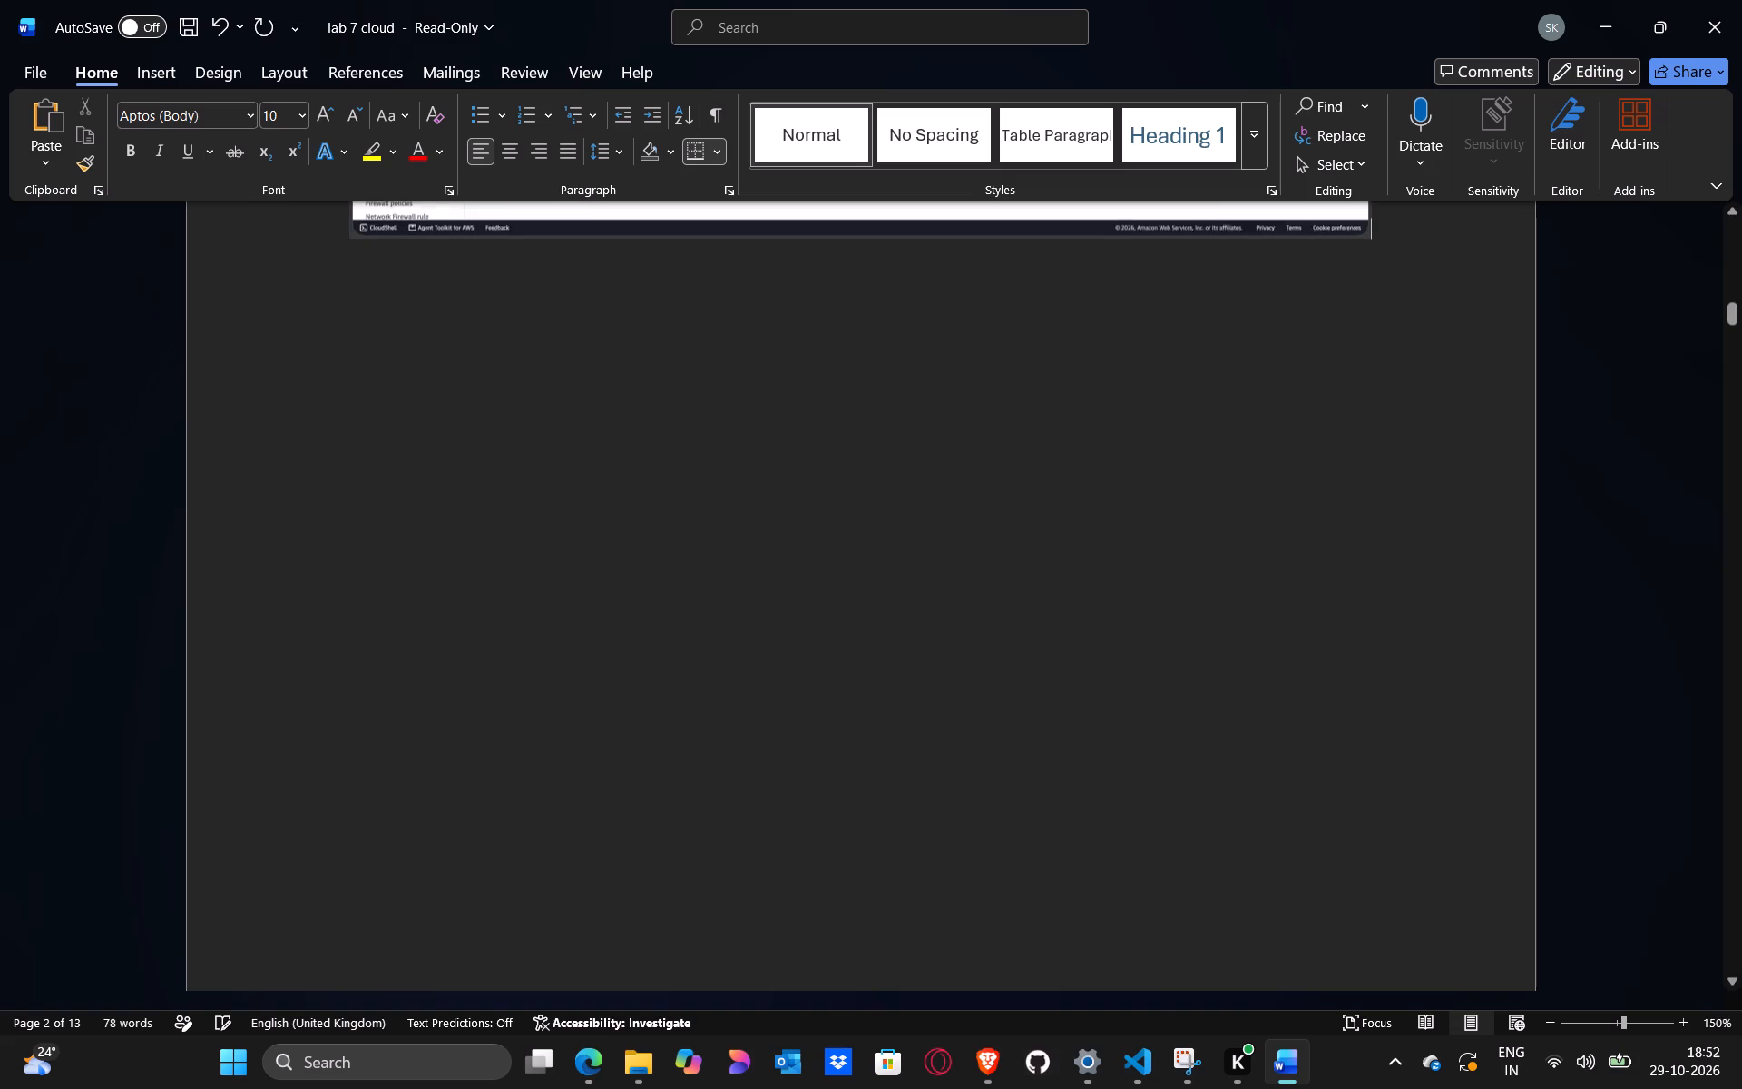
Join the "Create Route Tables" heading to the end of the preceding page's test-vpc-2 screenshot by removing the break before it.
scroll(937, 397, down, 2)
right_click(937, 397)
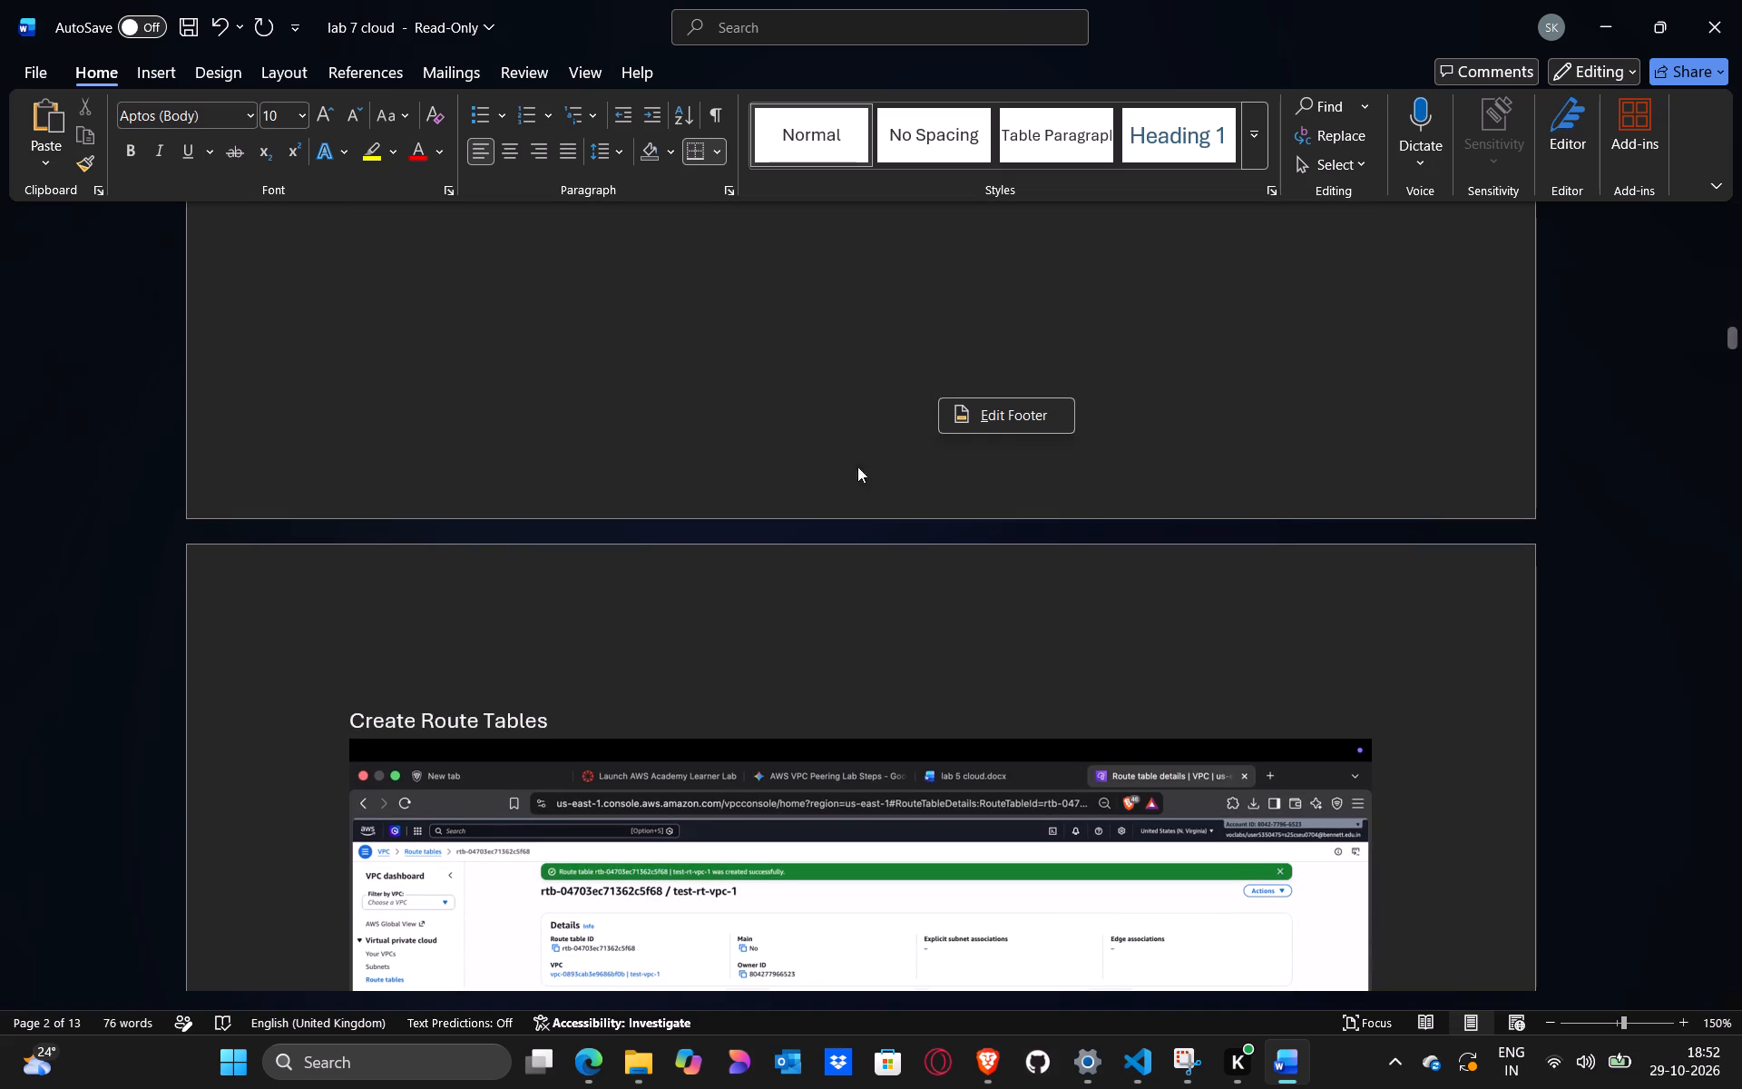
click(346, 699)
click(347, 711)
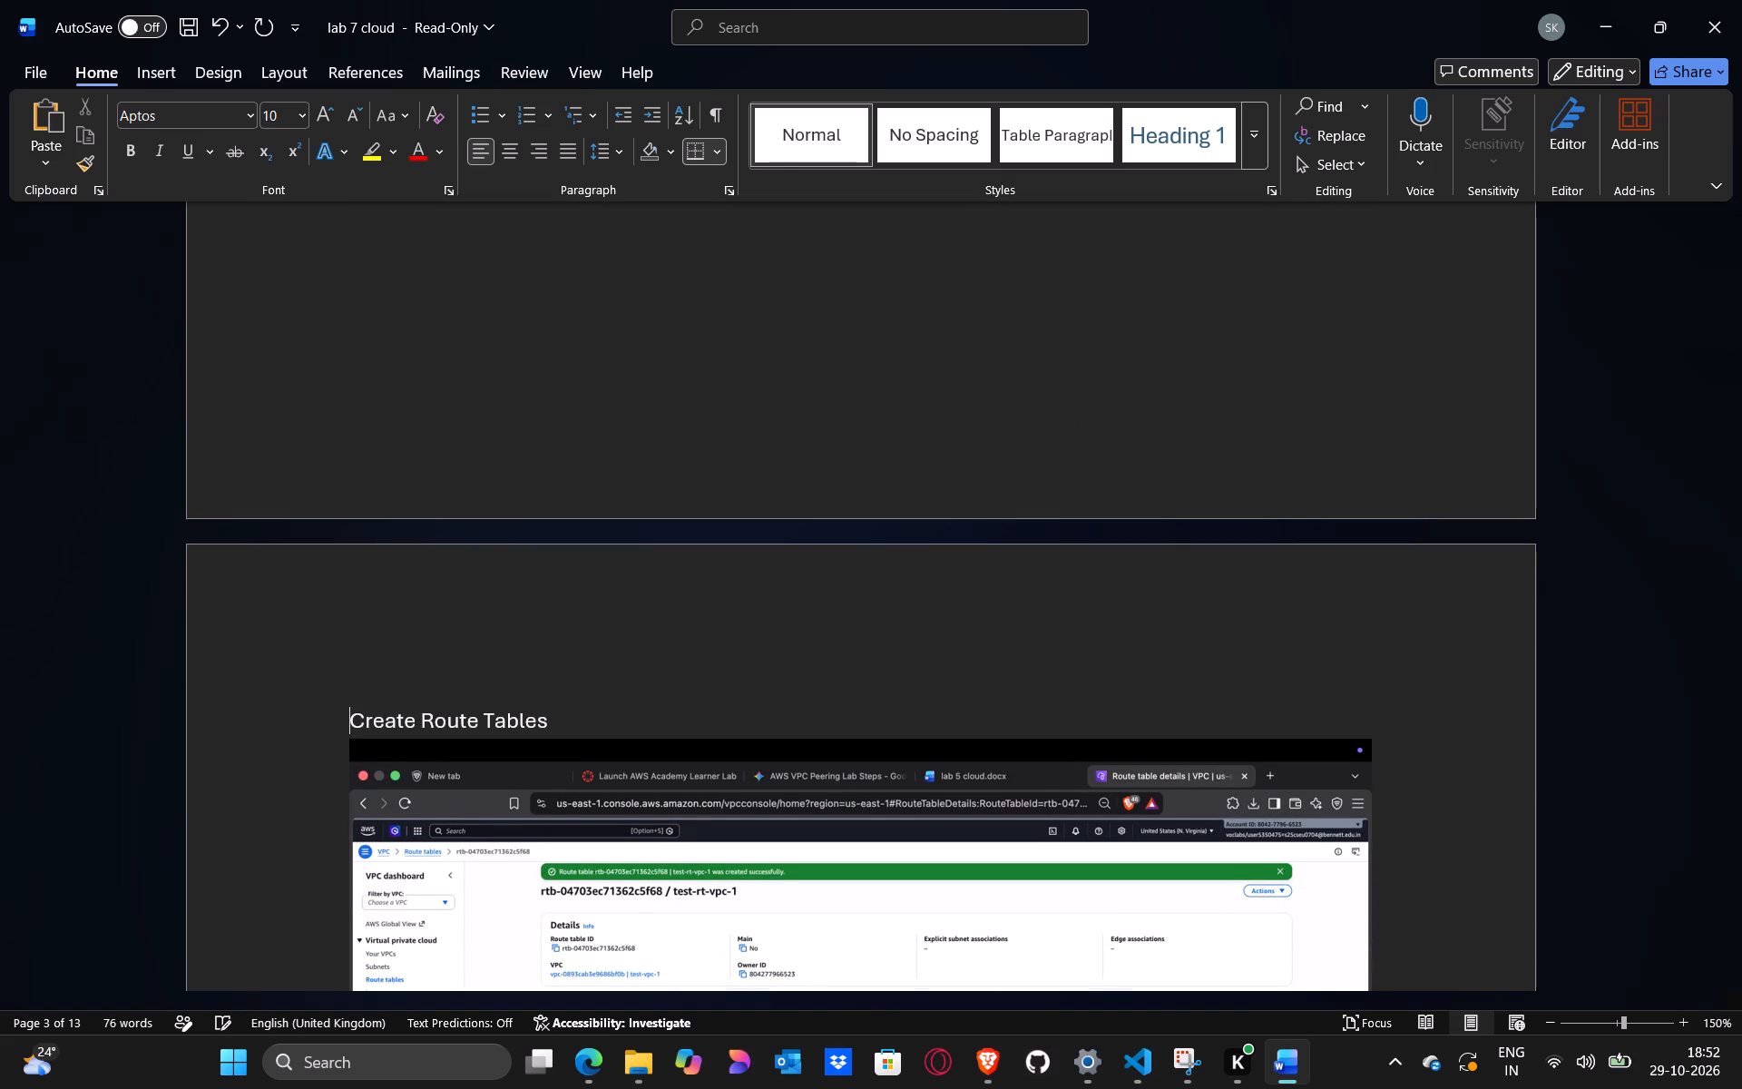
key(BackSpace)
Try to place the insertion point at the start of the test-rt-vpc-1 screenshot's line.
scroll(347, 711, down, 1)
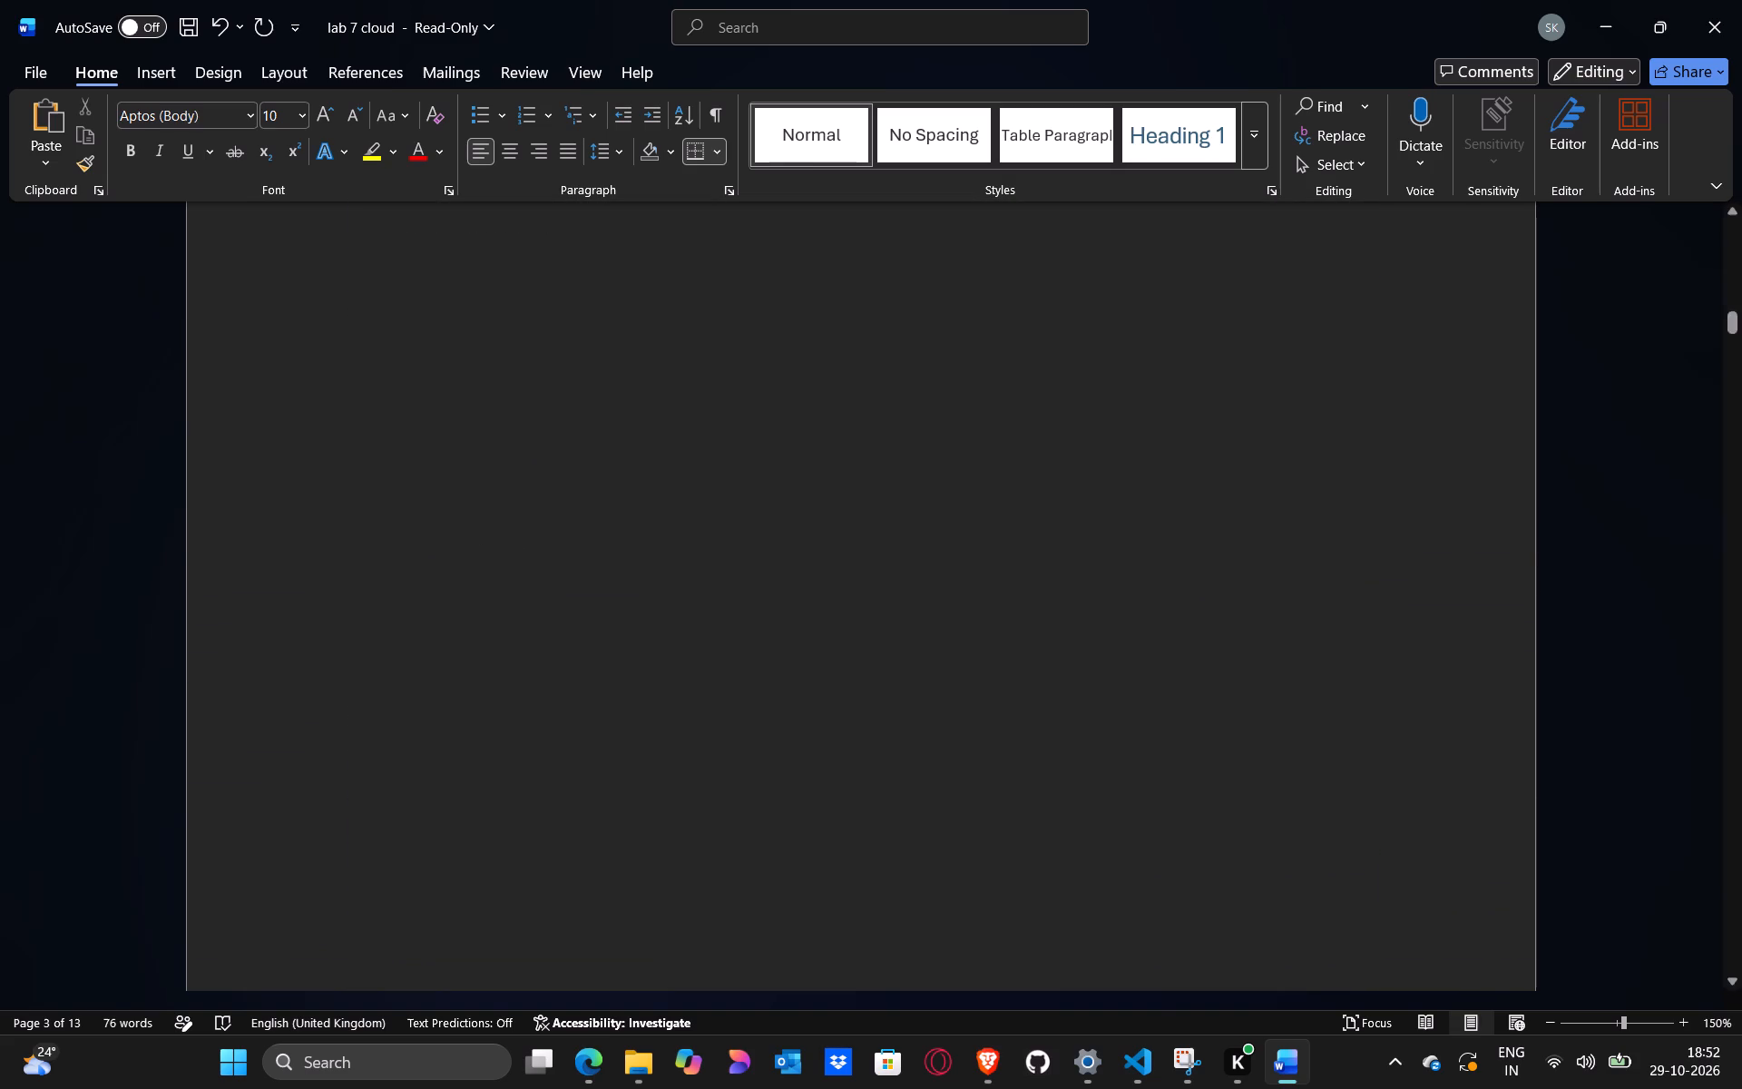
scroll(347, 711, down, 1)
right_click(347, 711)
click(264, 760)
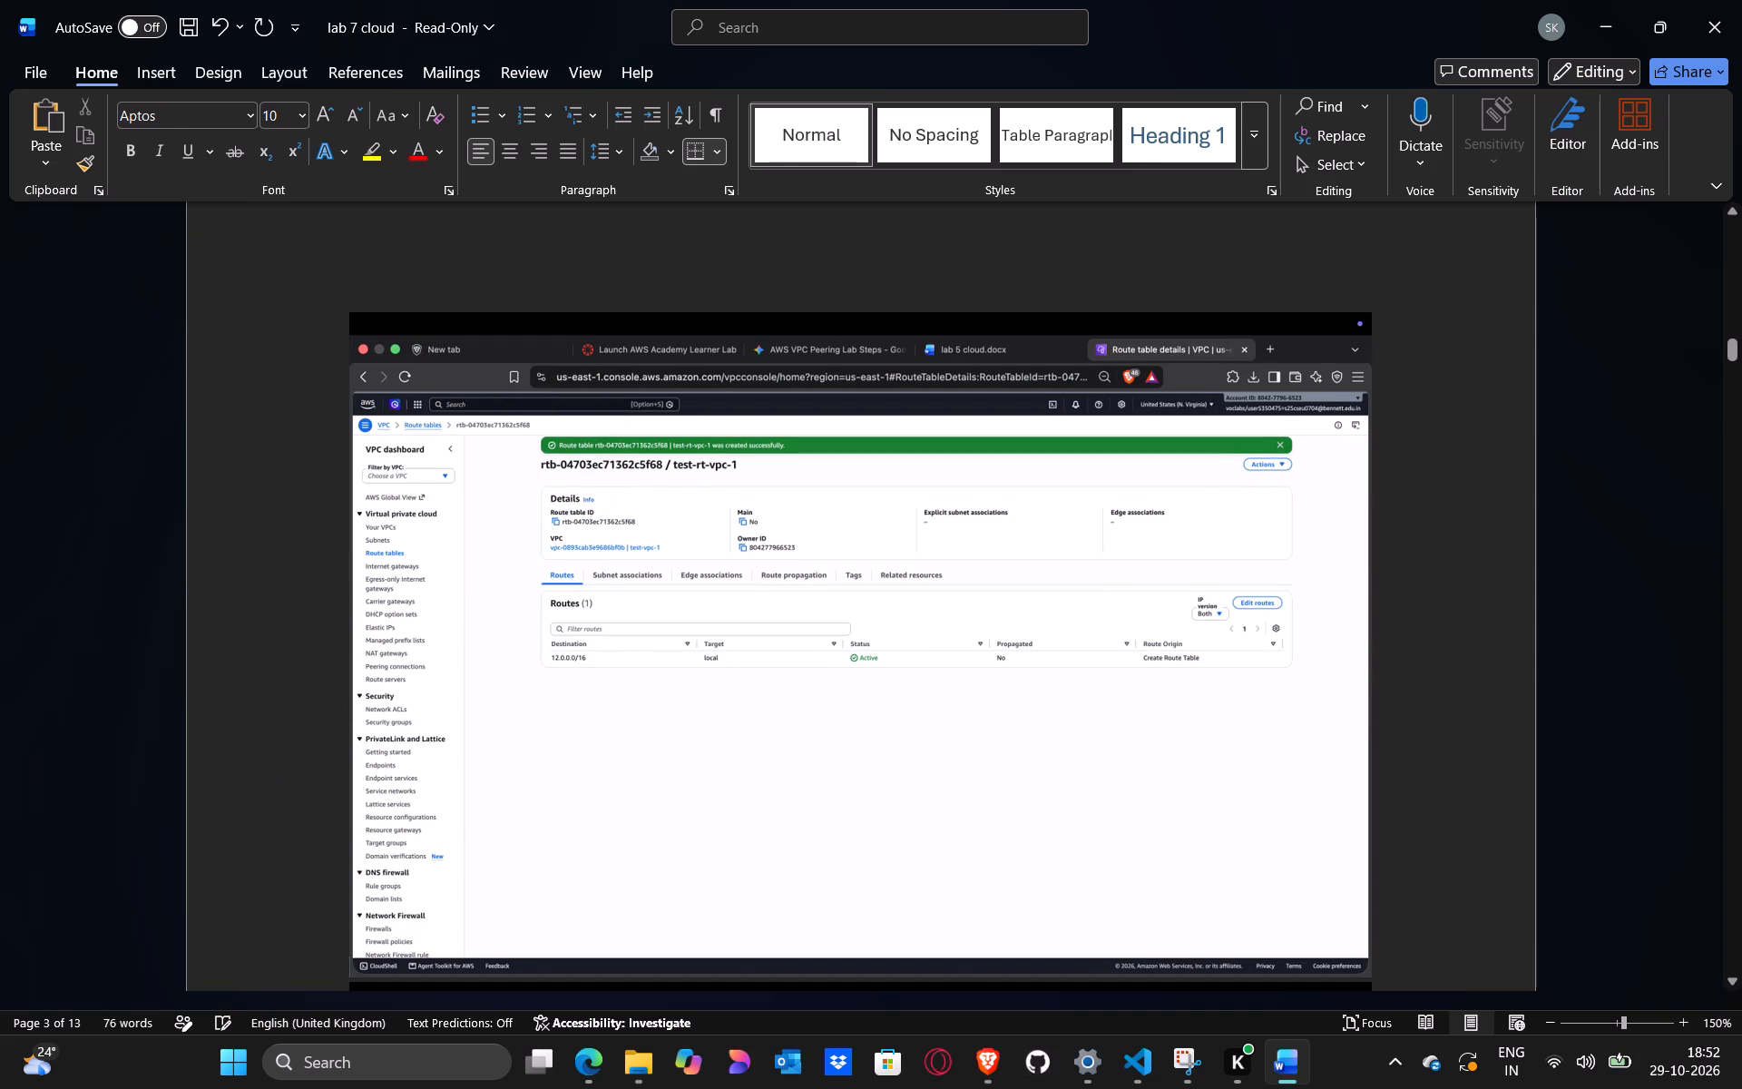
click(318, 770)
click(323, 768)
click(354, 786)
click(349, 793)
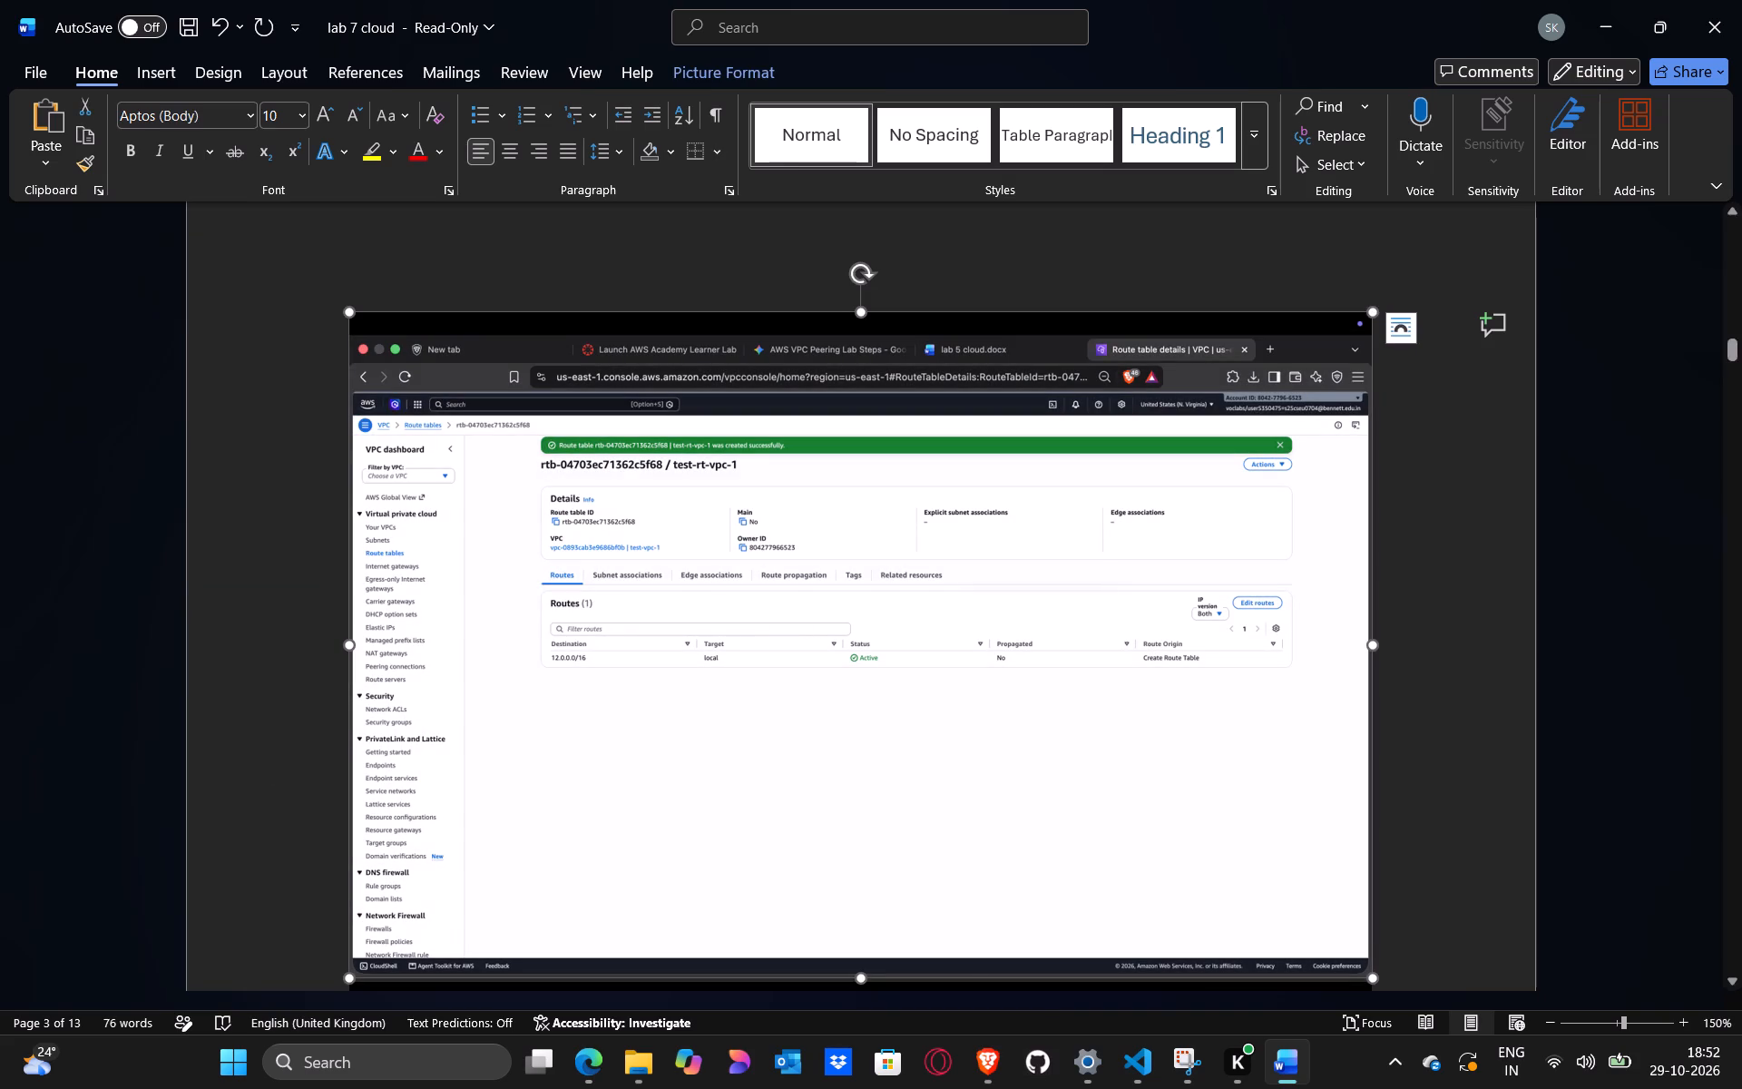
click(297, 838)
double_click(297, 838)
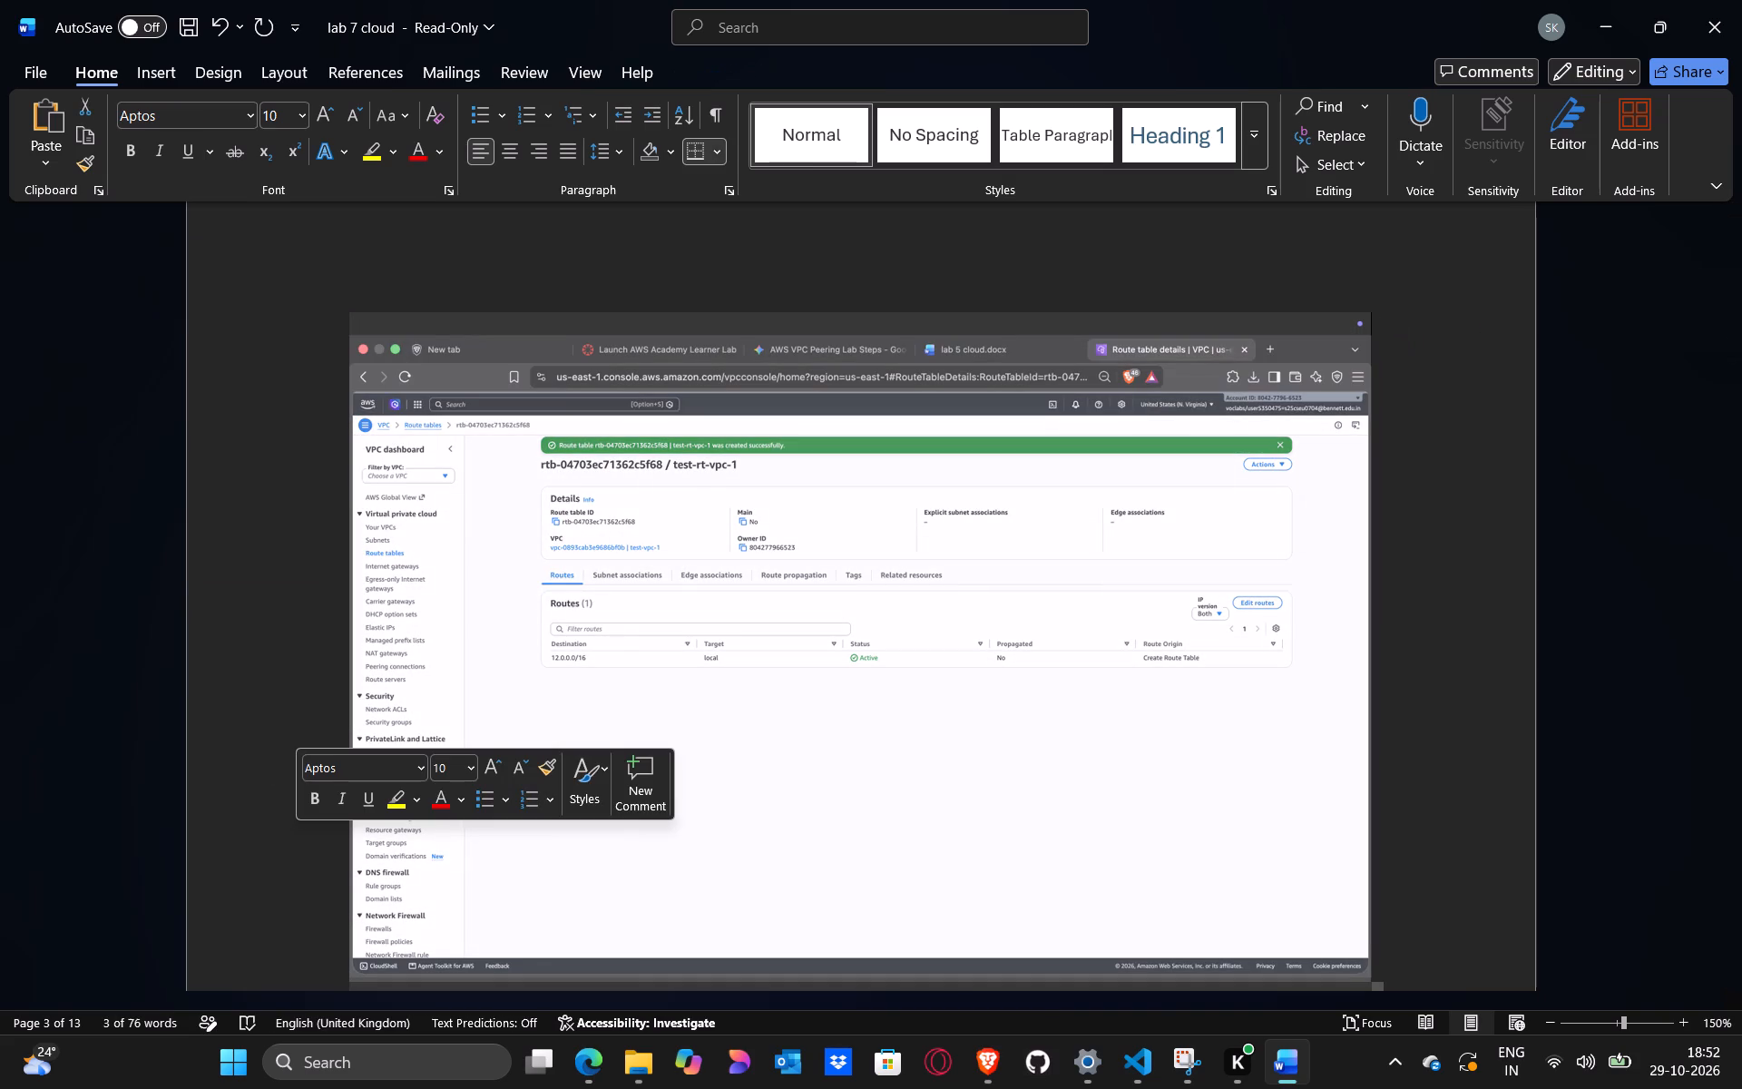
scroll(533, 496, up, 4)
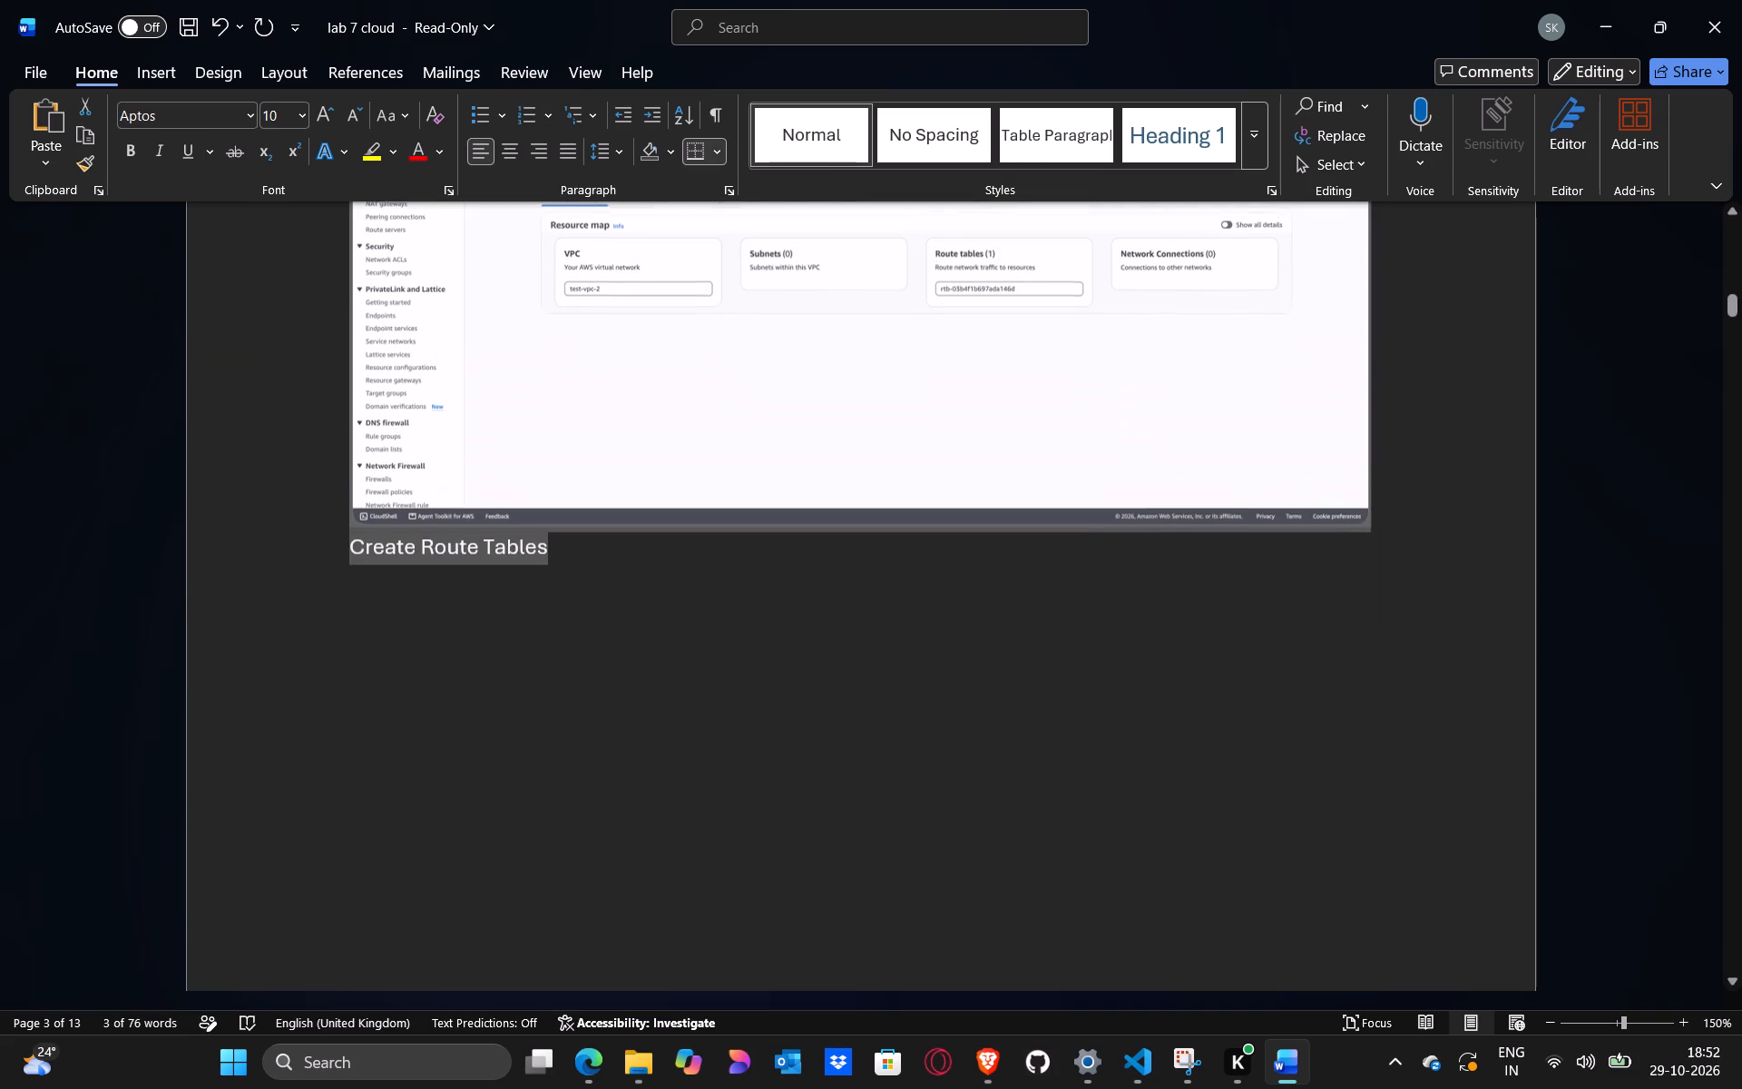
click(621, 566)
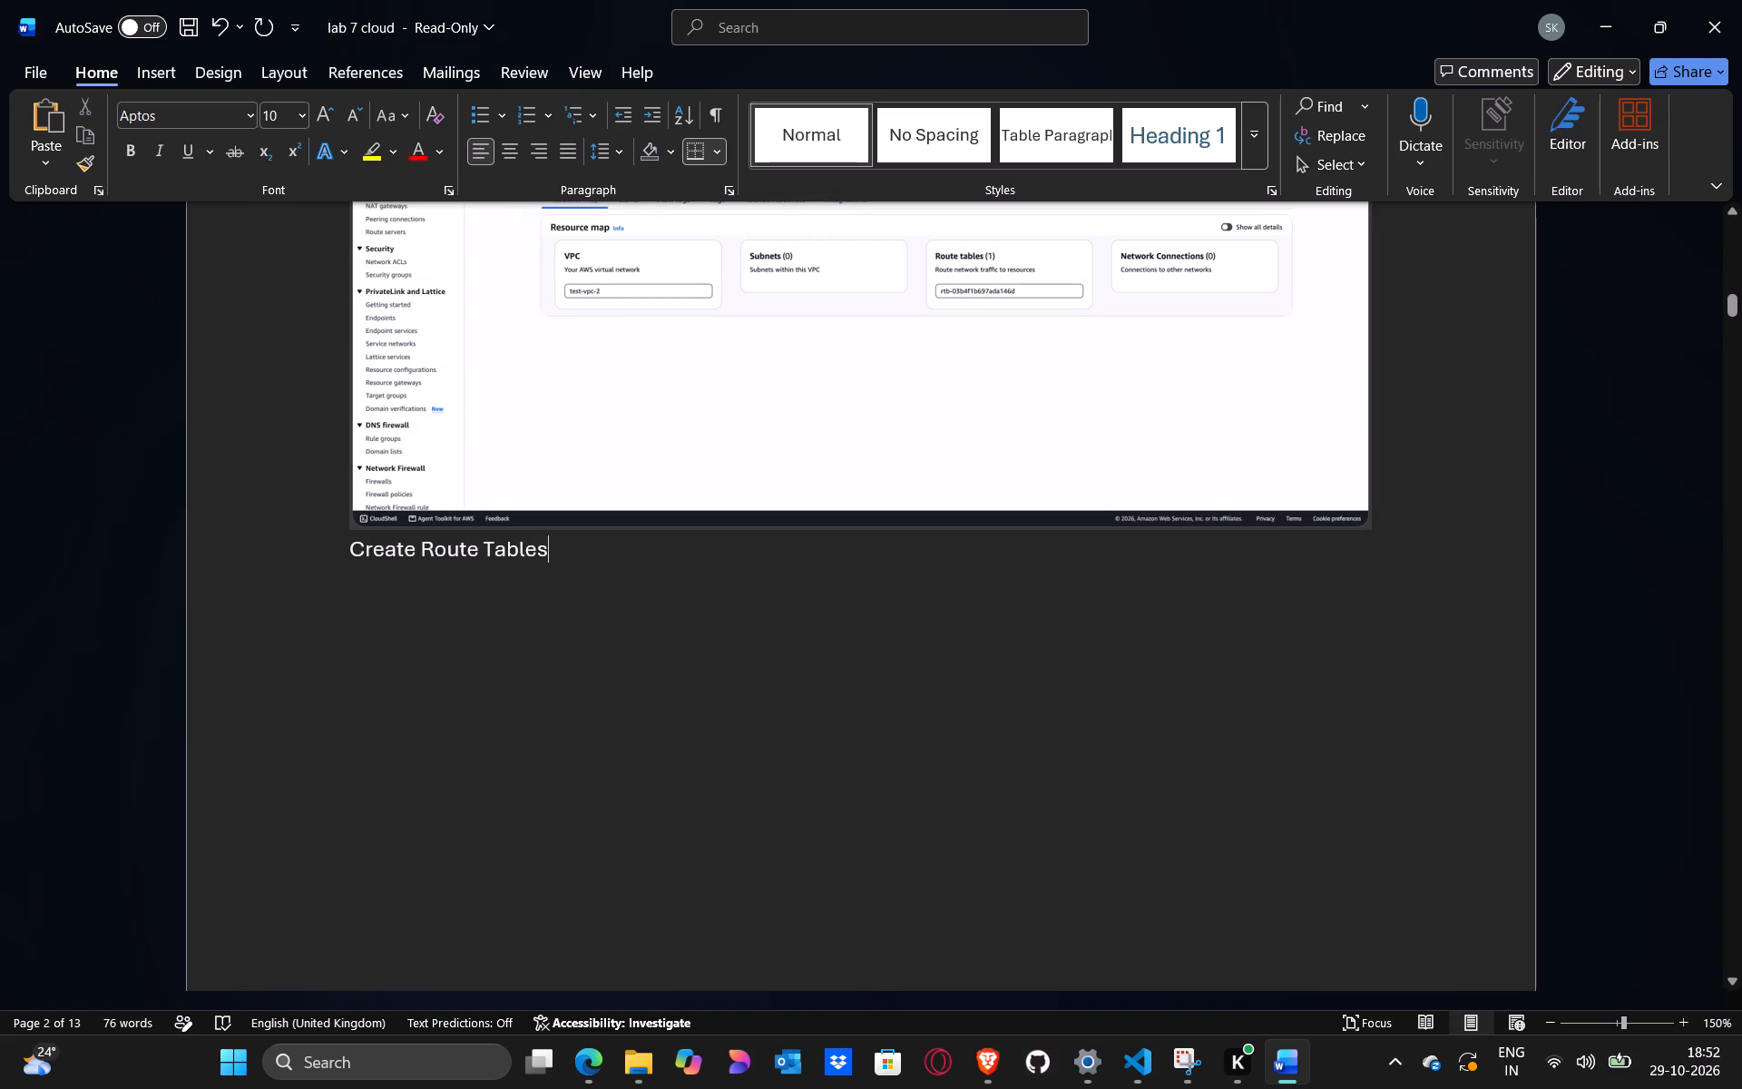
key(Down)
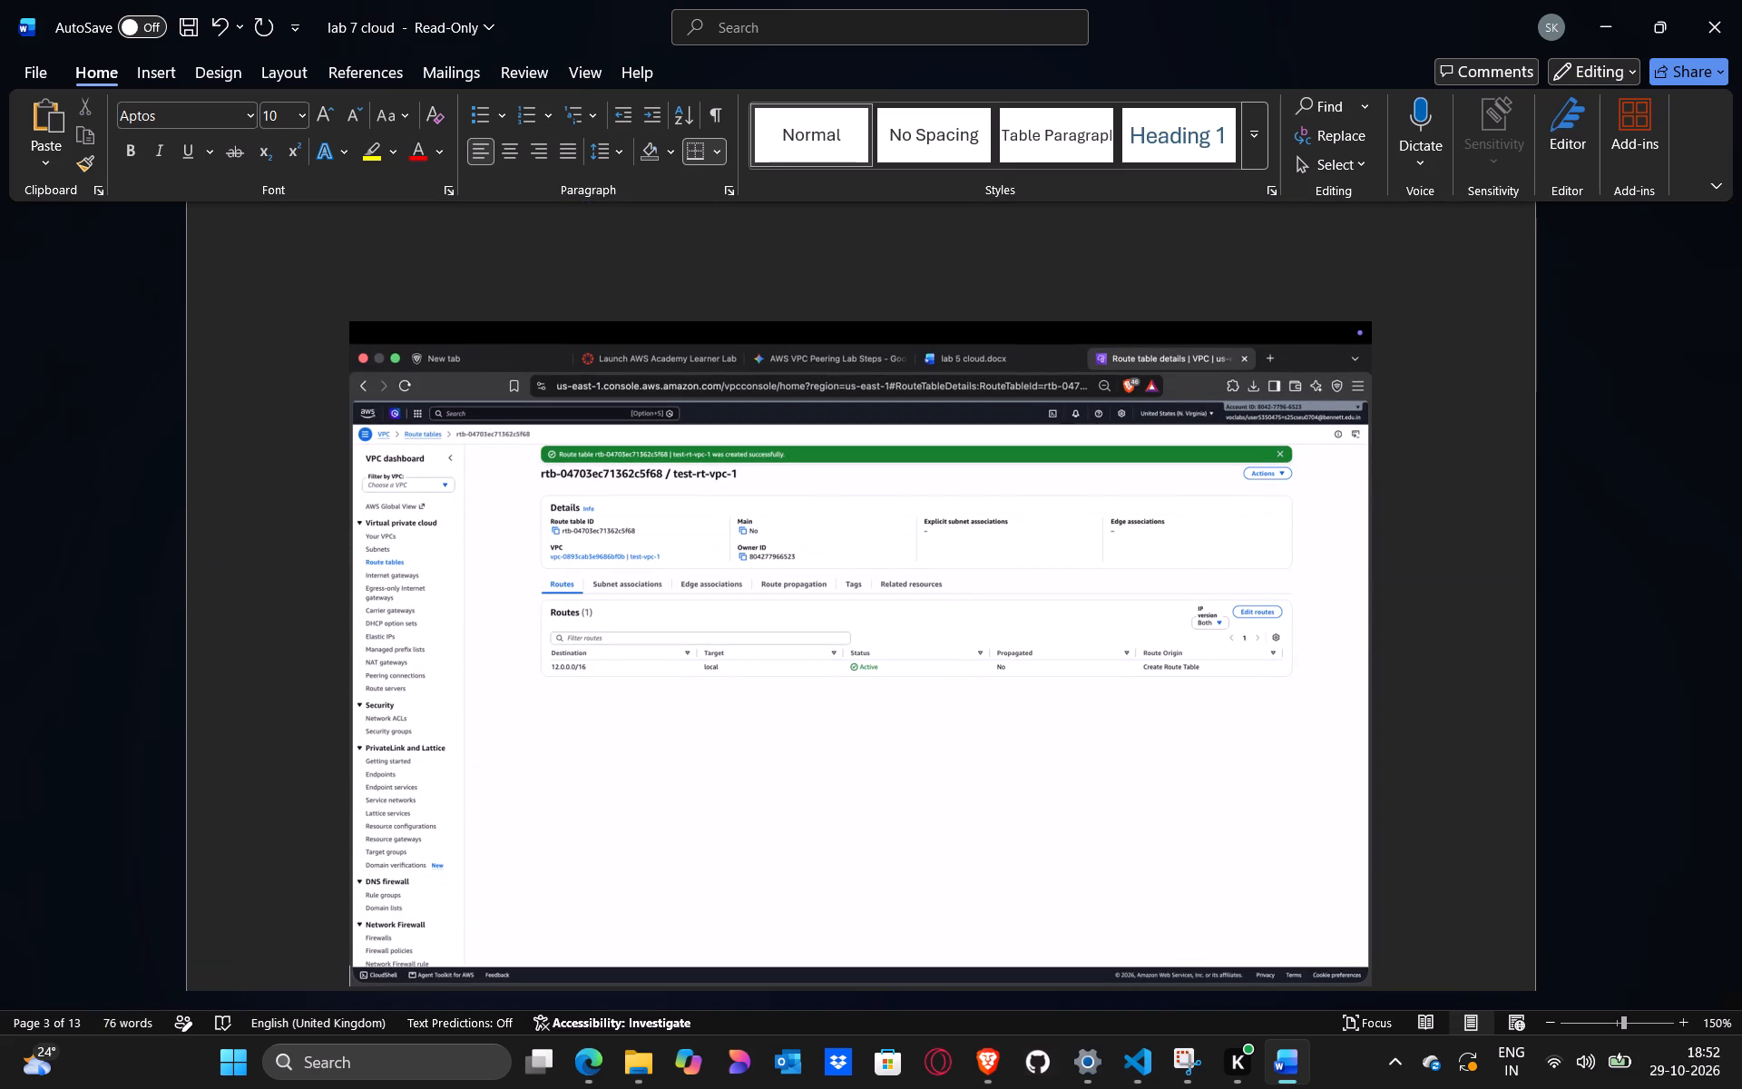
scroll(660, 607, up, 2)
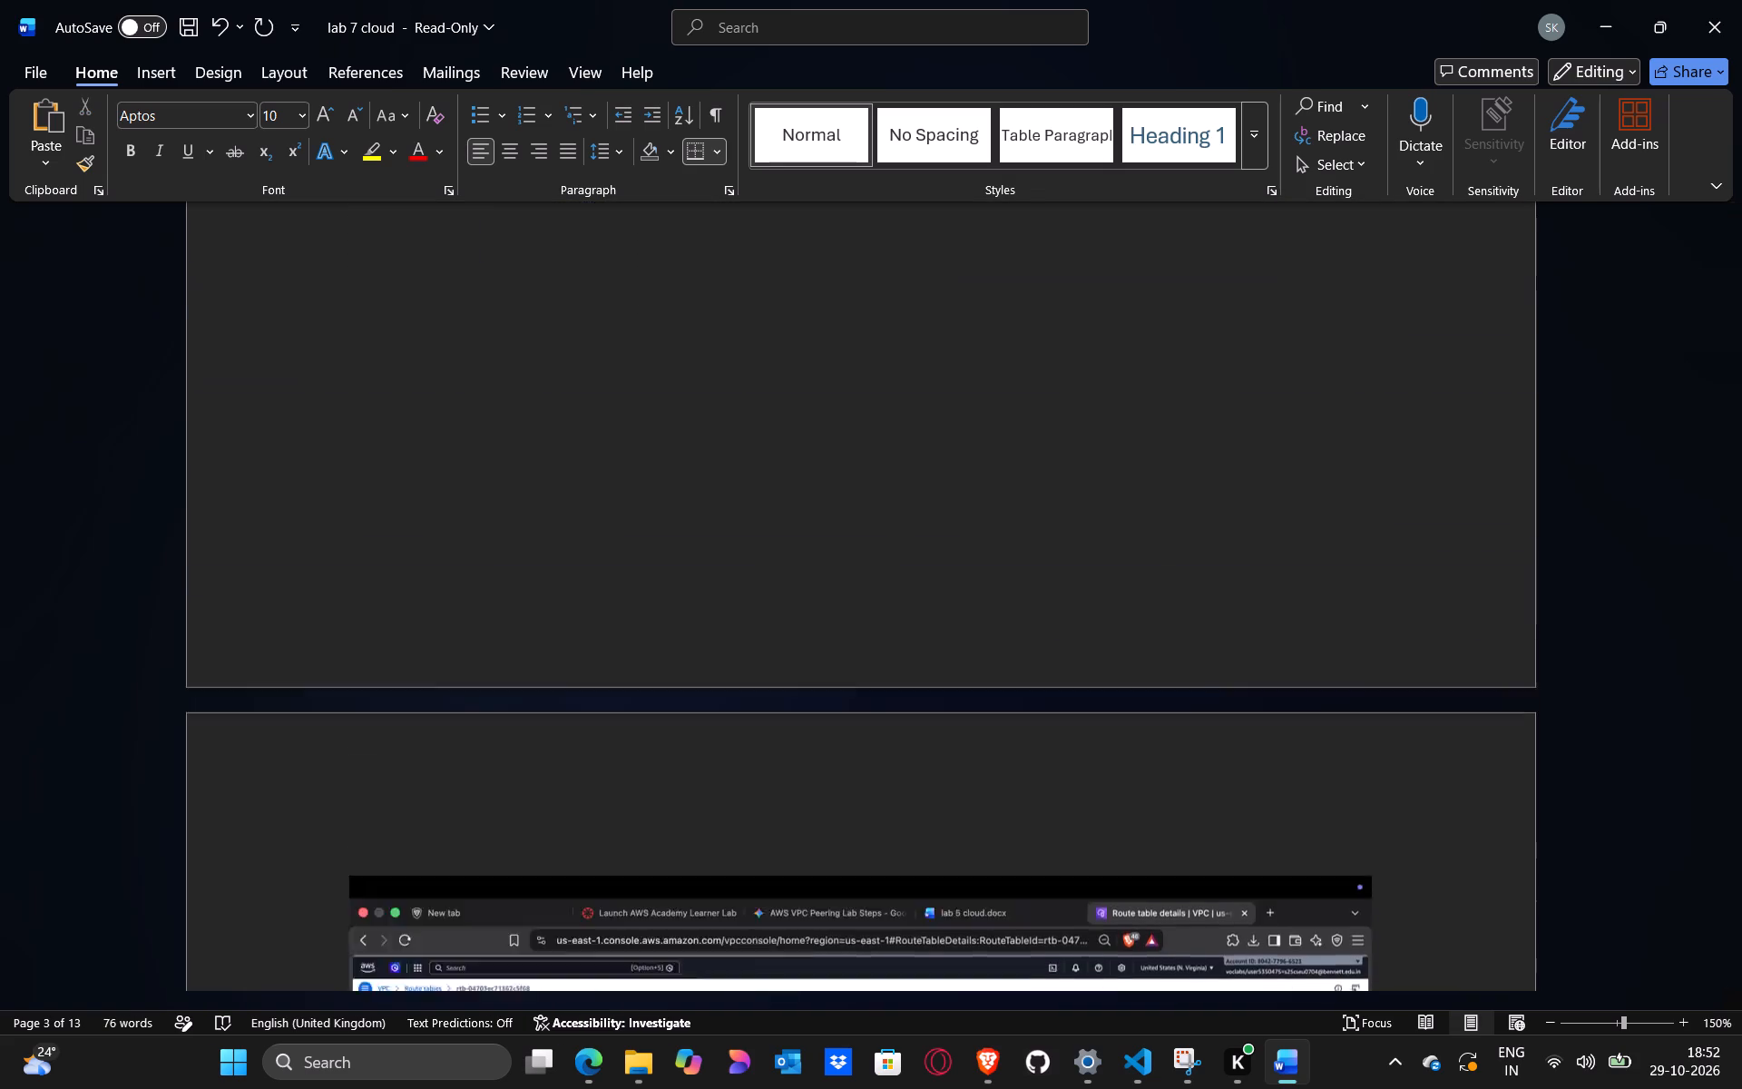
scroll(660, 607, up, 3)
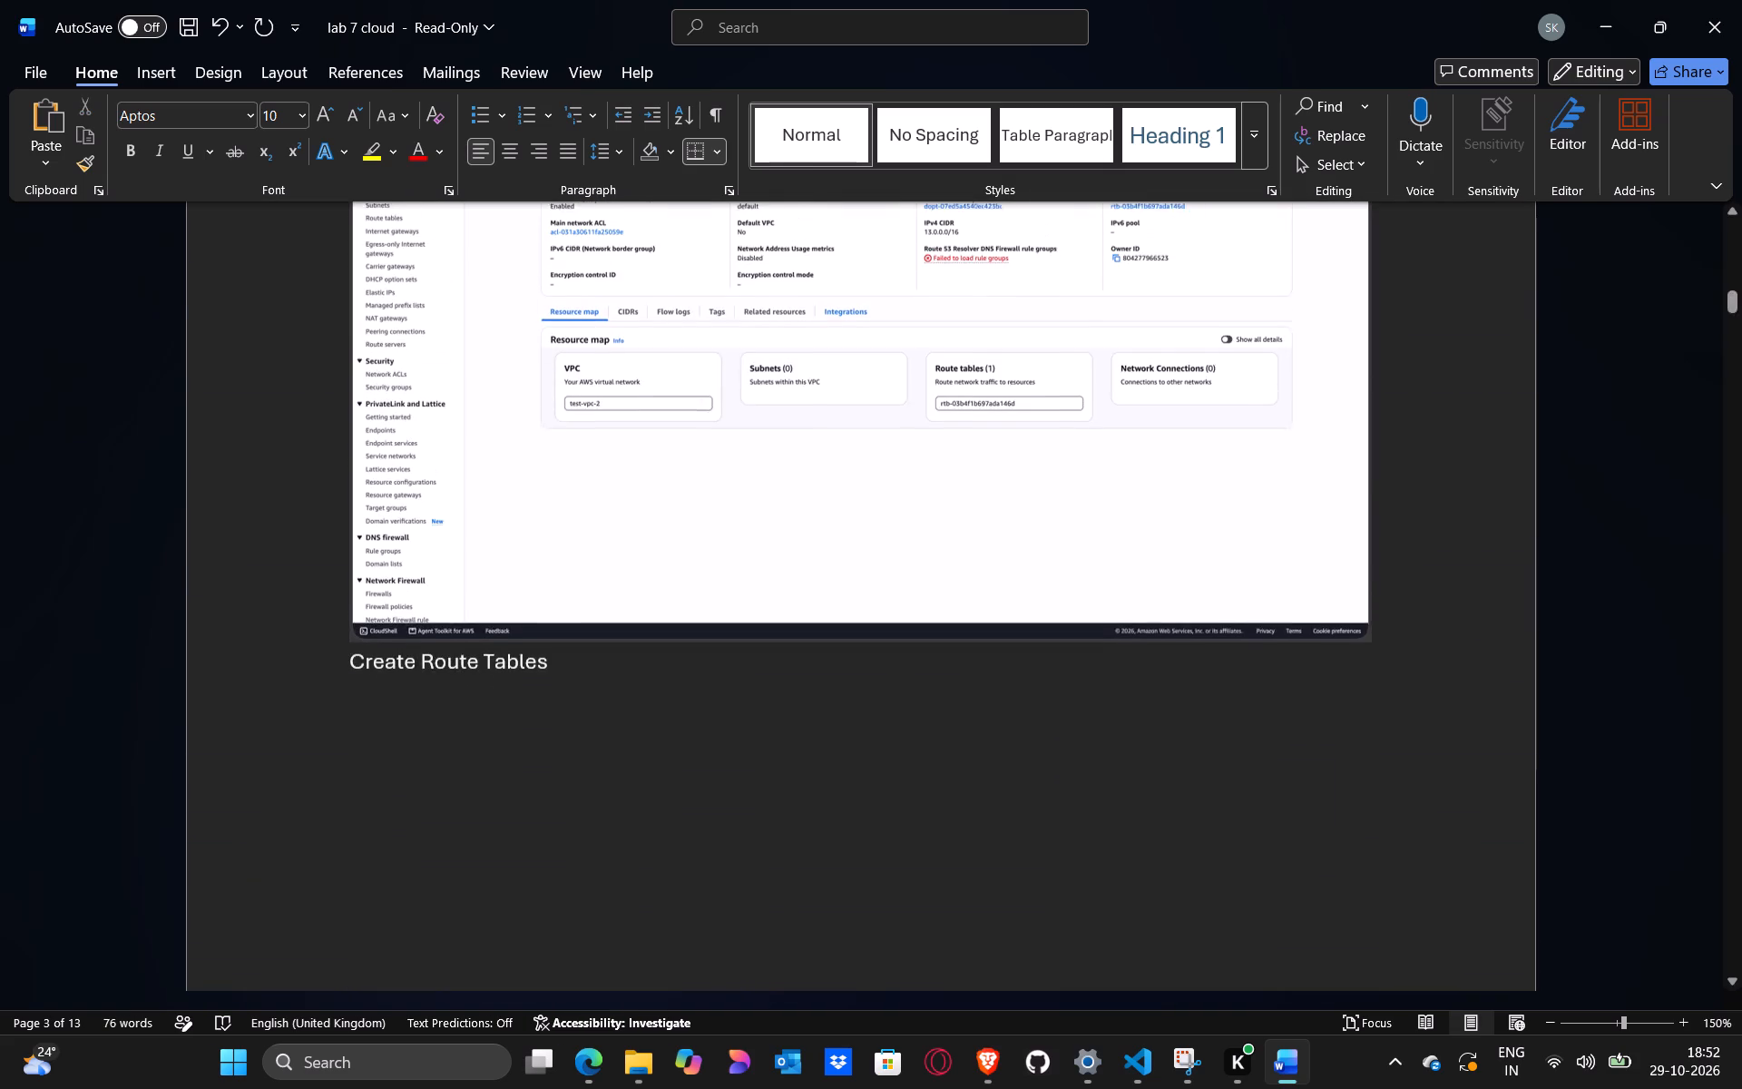
Shrink the test-vpc-2 screenshot proportionally to about four fifths of its width.
right_click(660, 607)
click(660, 607)
drag(1372, 653, 1208, 585)
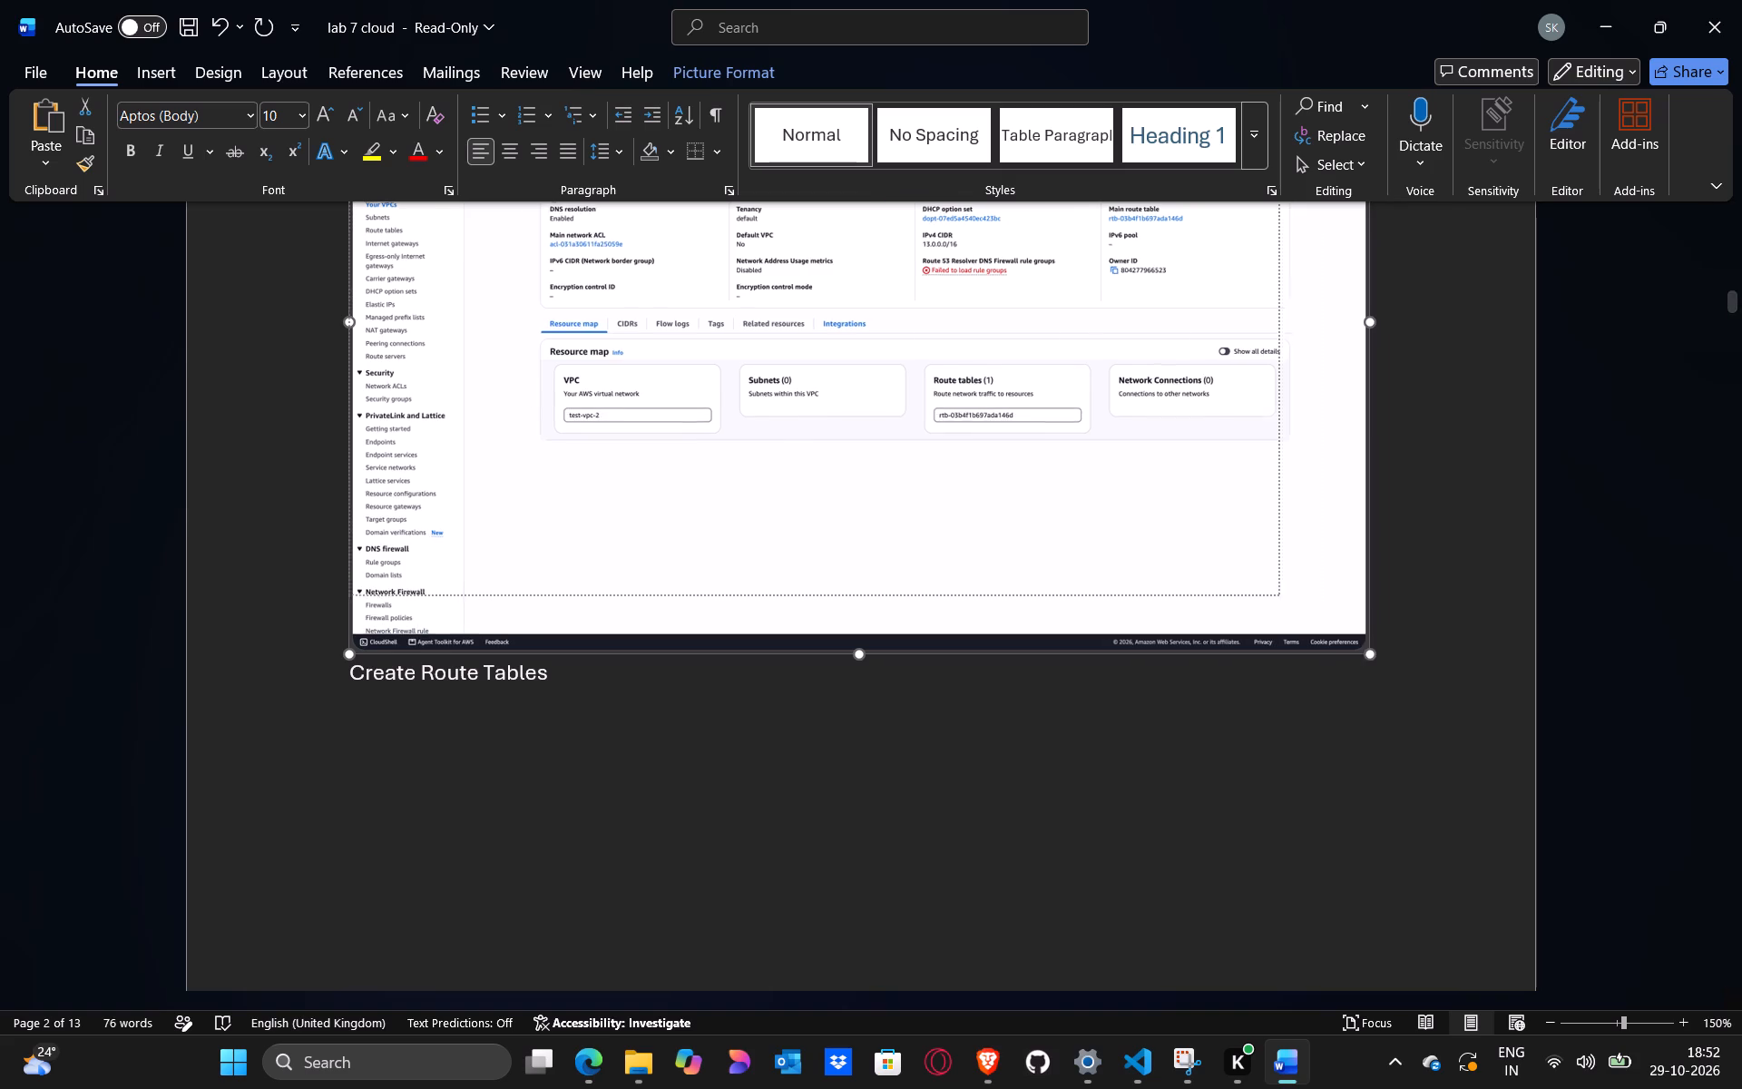
drag(1208, 585, 1141, 520)
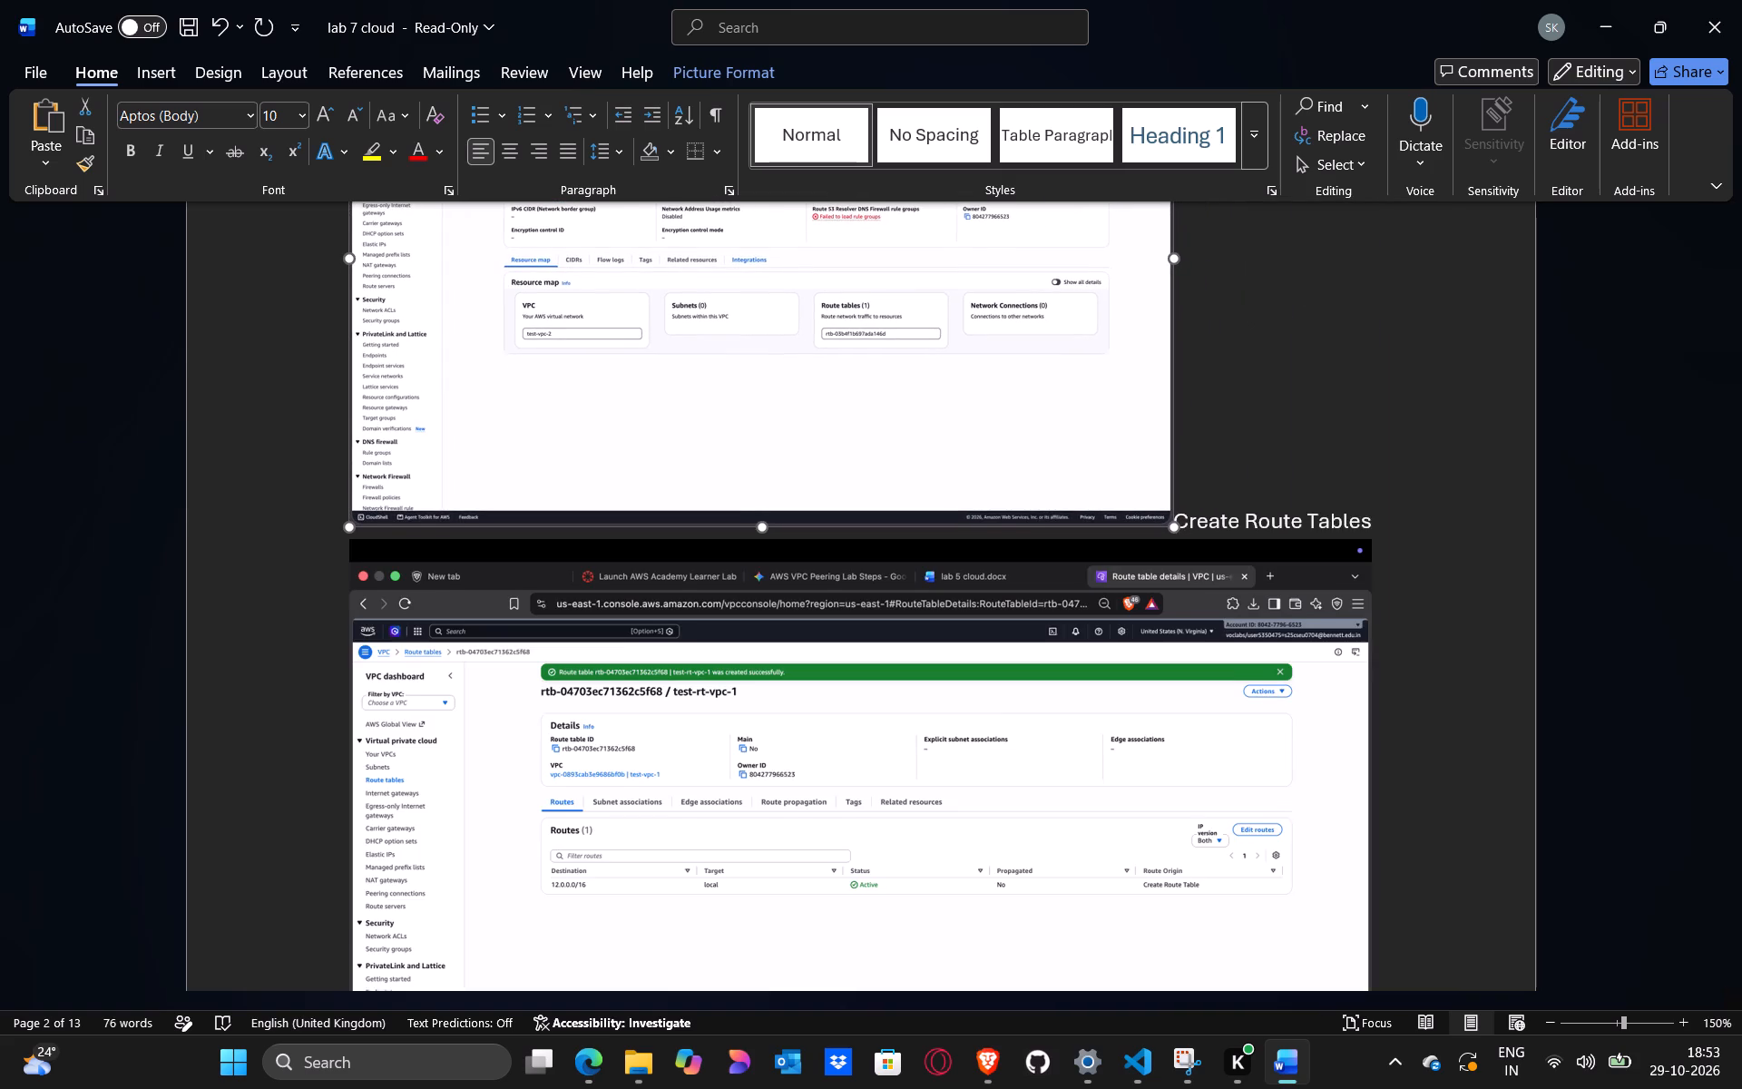
drag(1141, 520, 1130, 518)
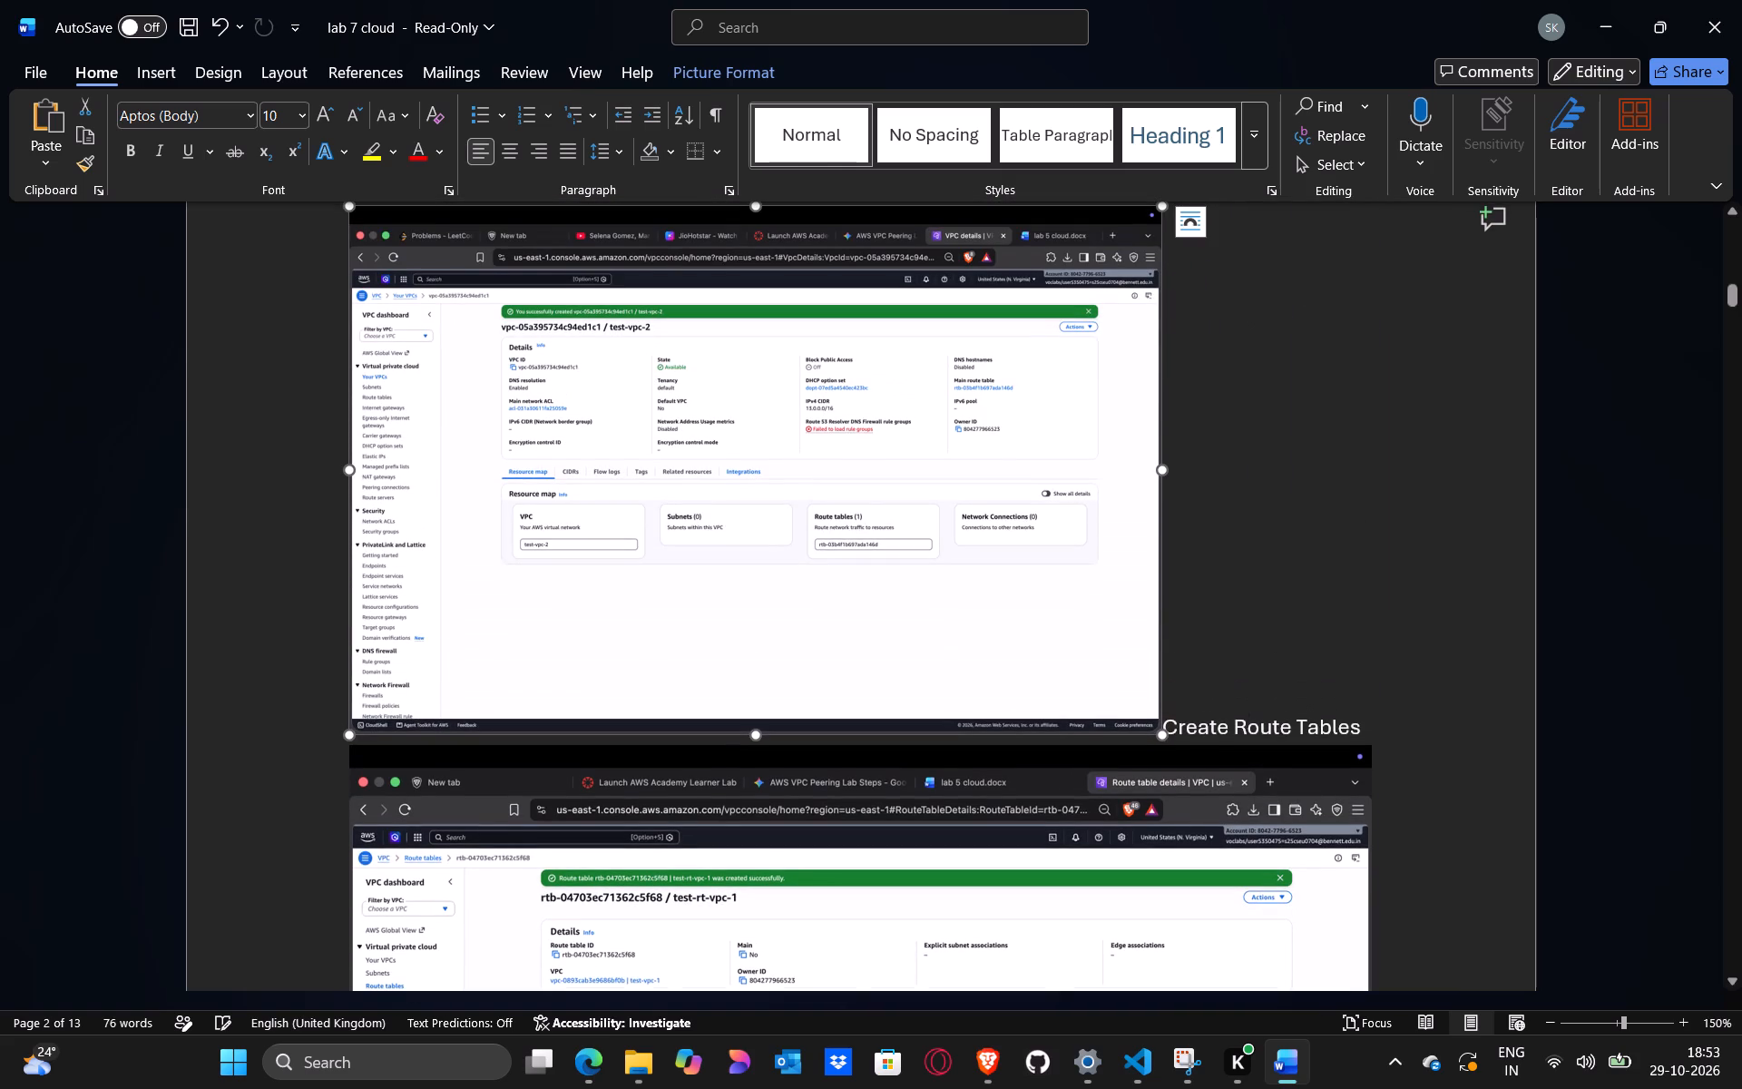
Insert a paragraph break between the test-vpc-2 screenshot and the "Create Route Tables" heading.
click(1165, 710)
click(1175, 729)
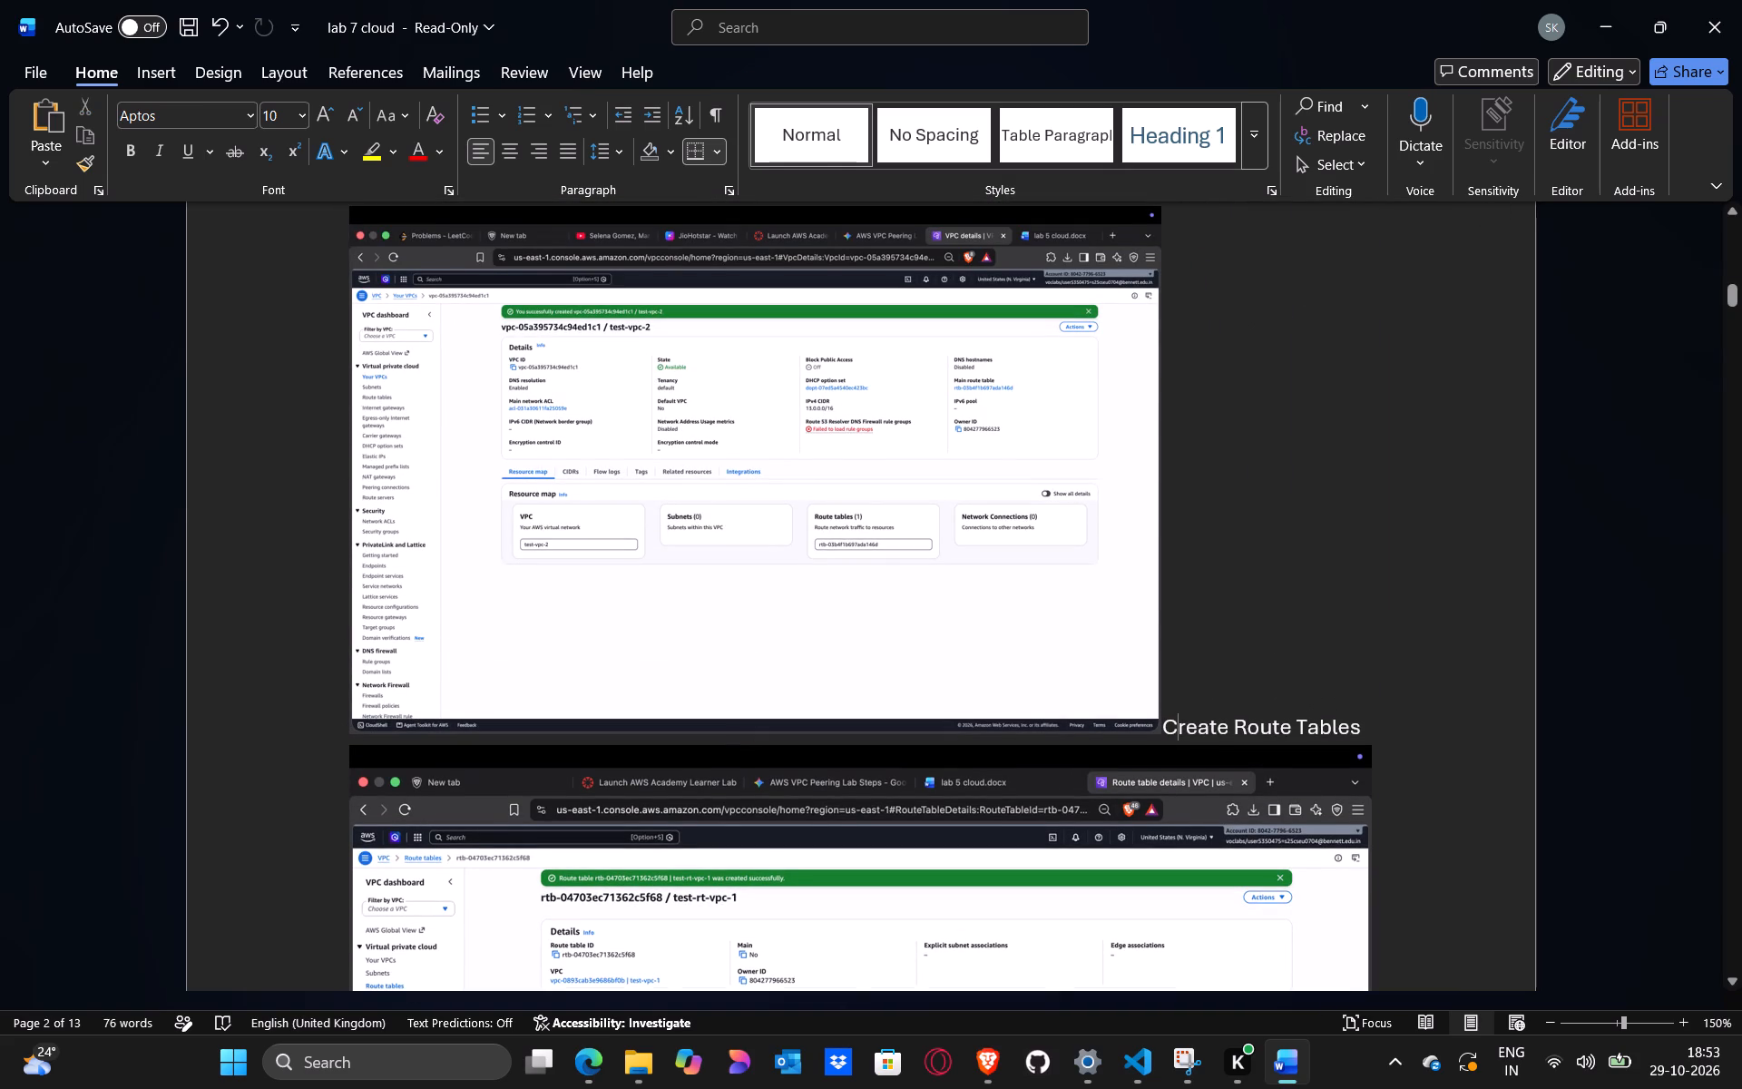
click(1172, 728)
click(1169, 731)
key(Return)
Shrink the test-rt-vpc-1 screenshot proportionally in two passes to about four fifths of its width.
scroll(1169, 731, down, 1)
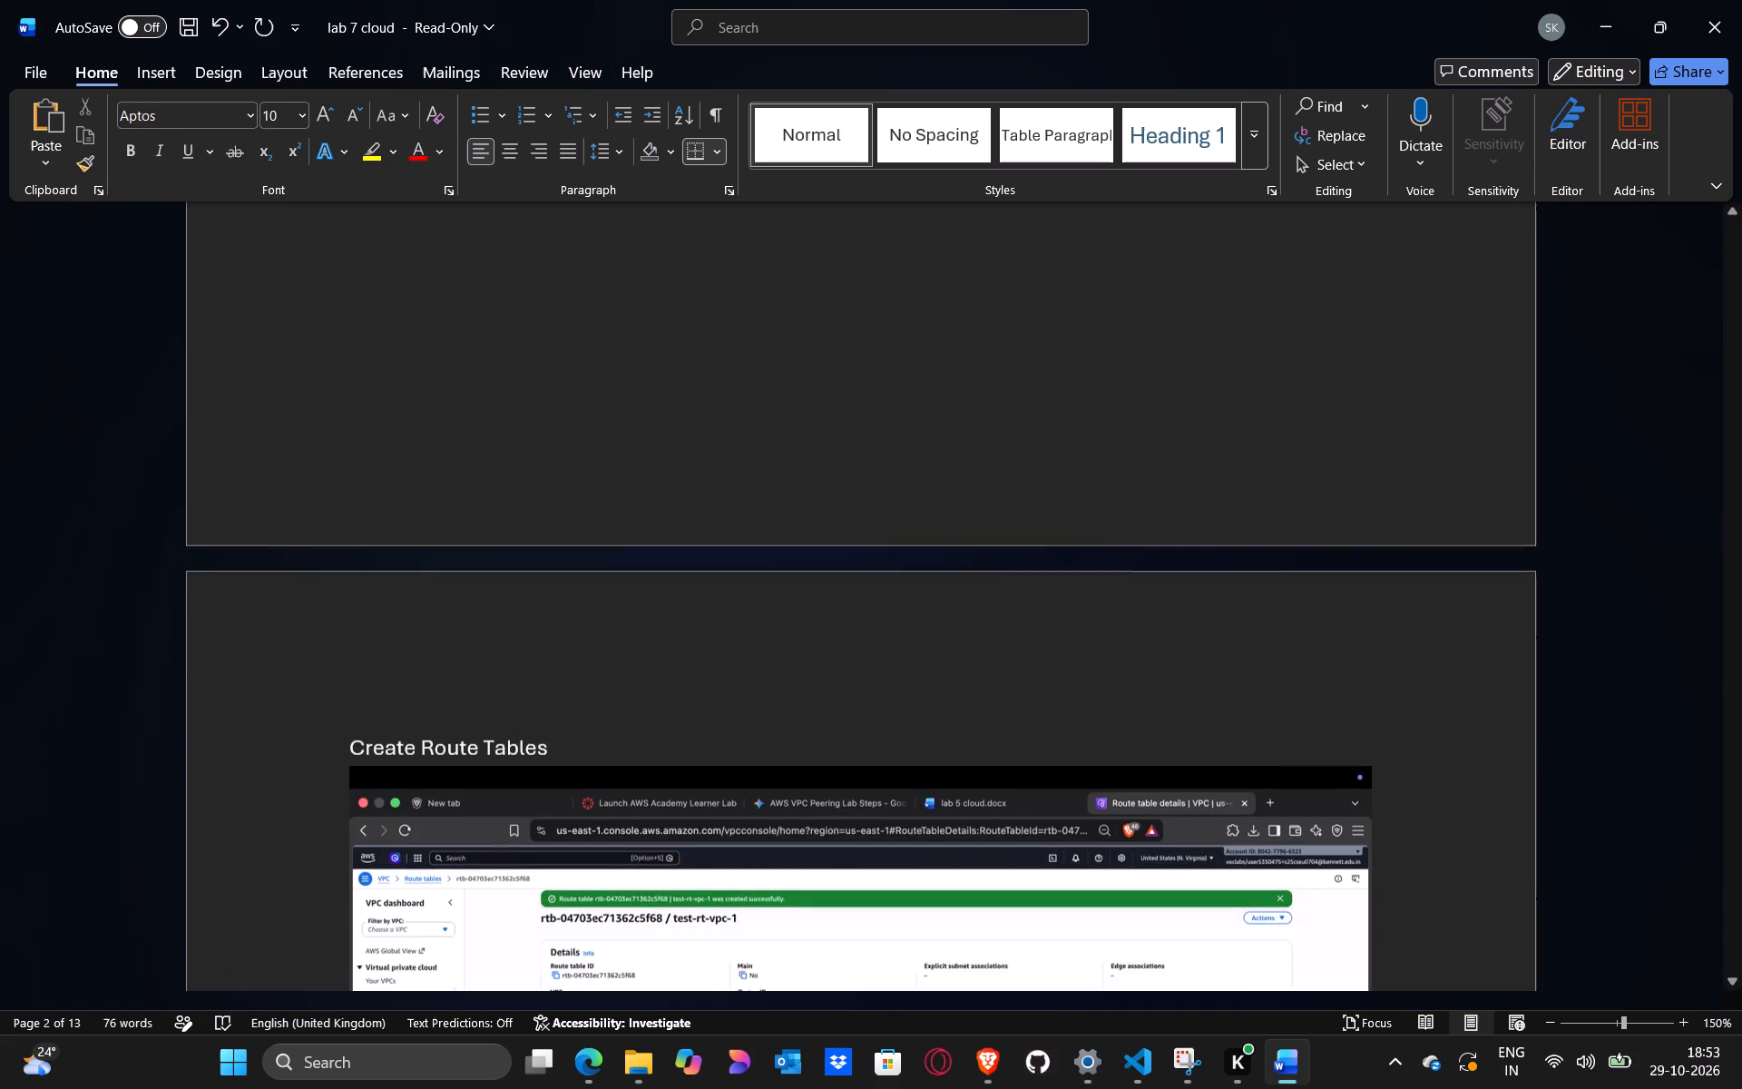
scroll(1169, 731, down, 1)
click(720, 890)
scroll(720, 890, down, 2)
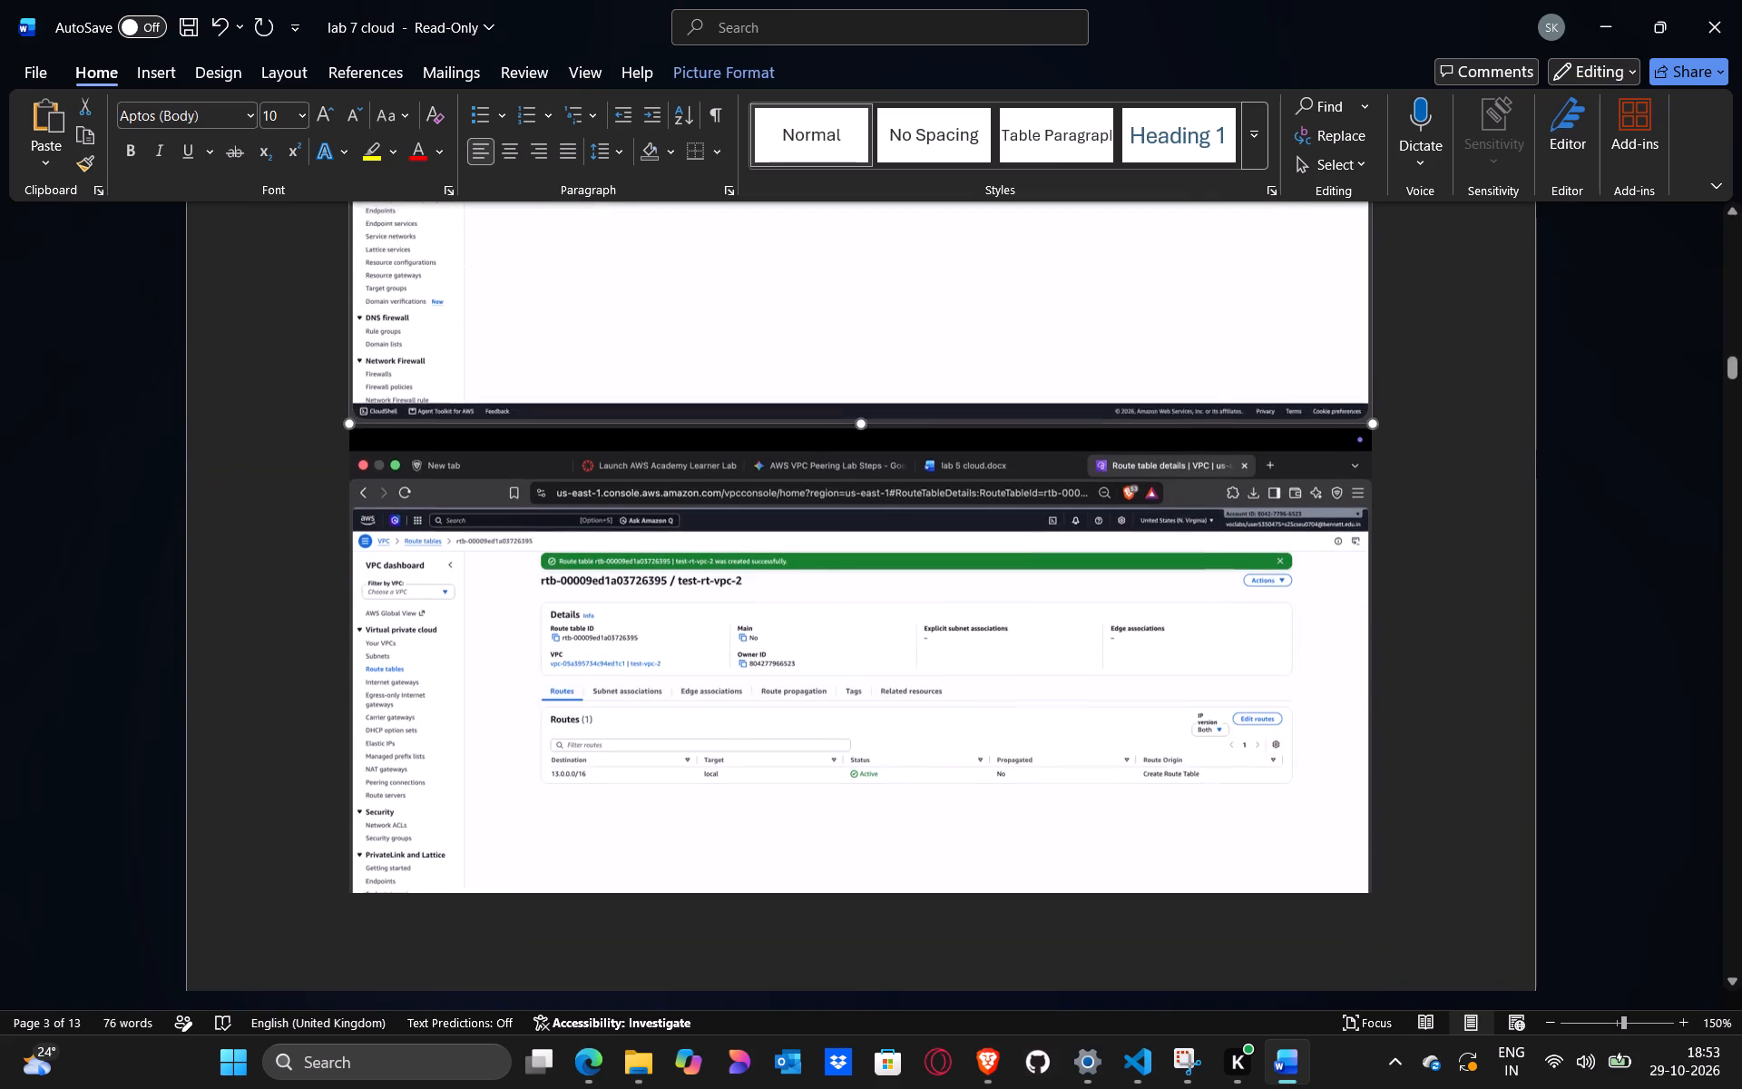
drag(1367, 388, 1365, 388)
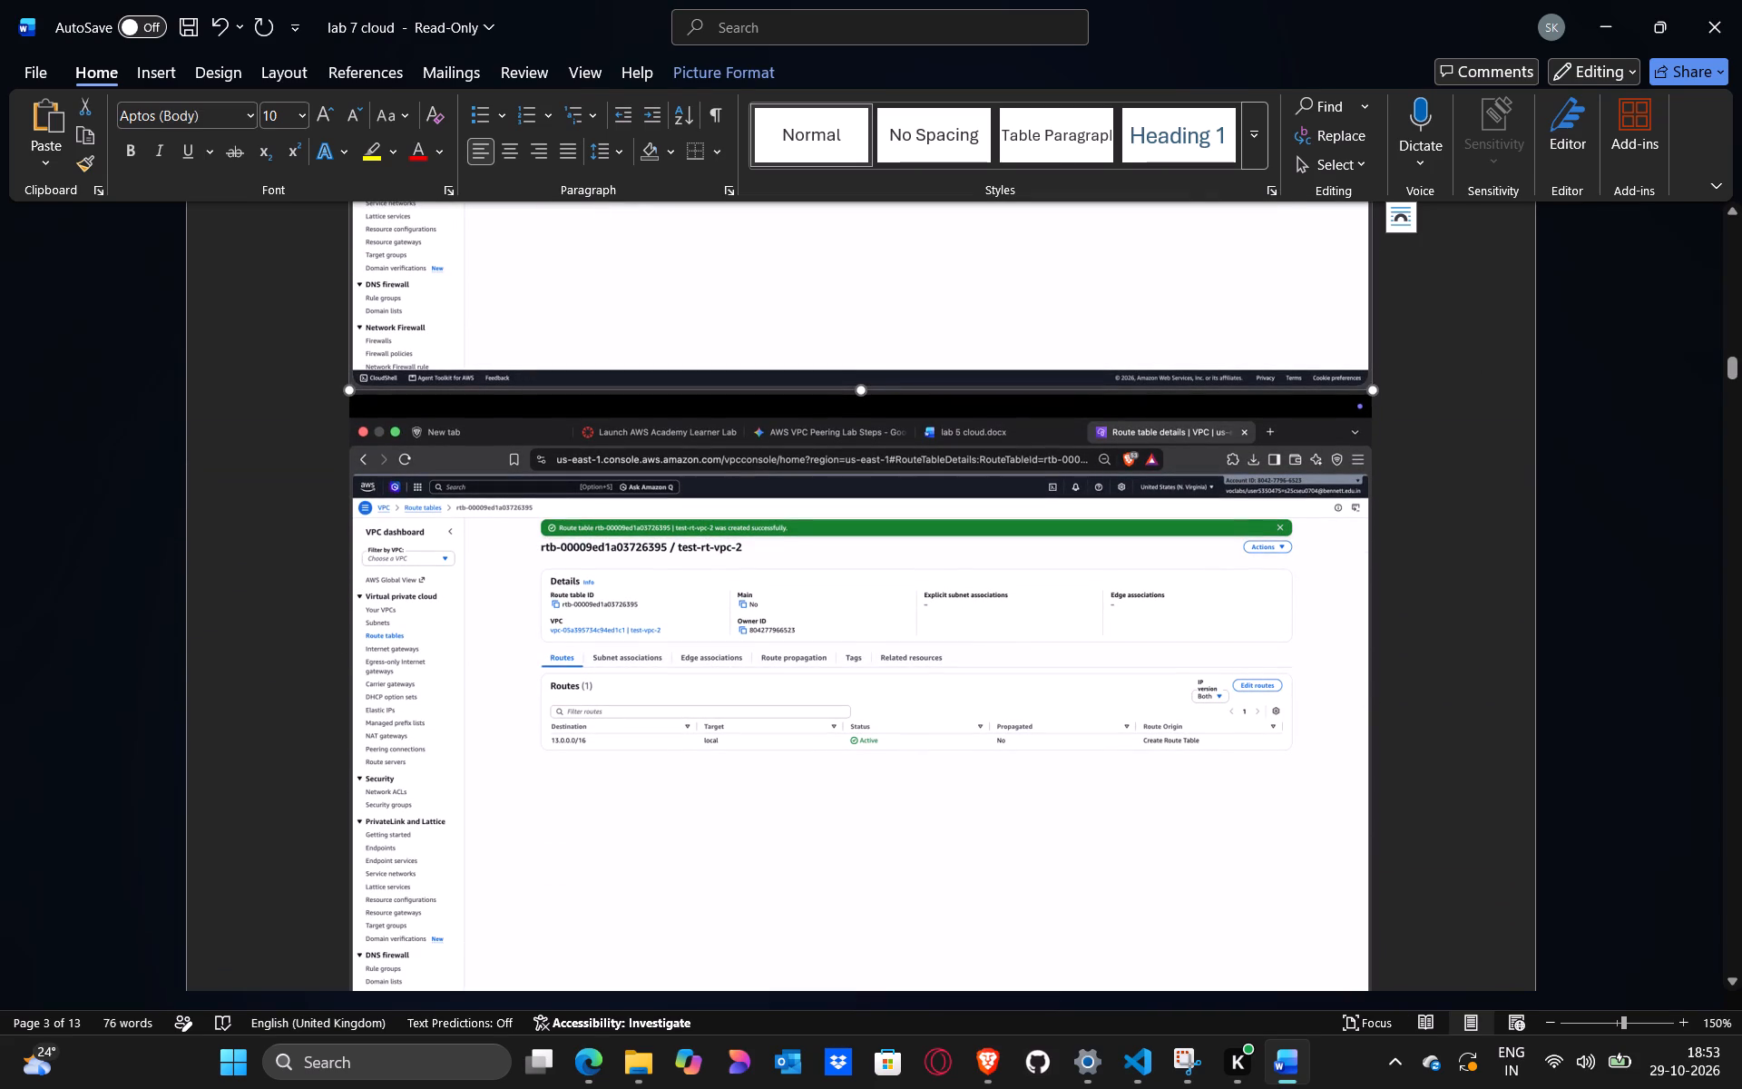
drag(1365, 388, 1233, 315)
scroll(1233, 315, up, 1)
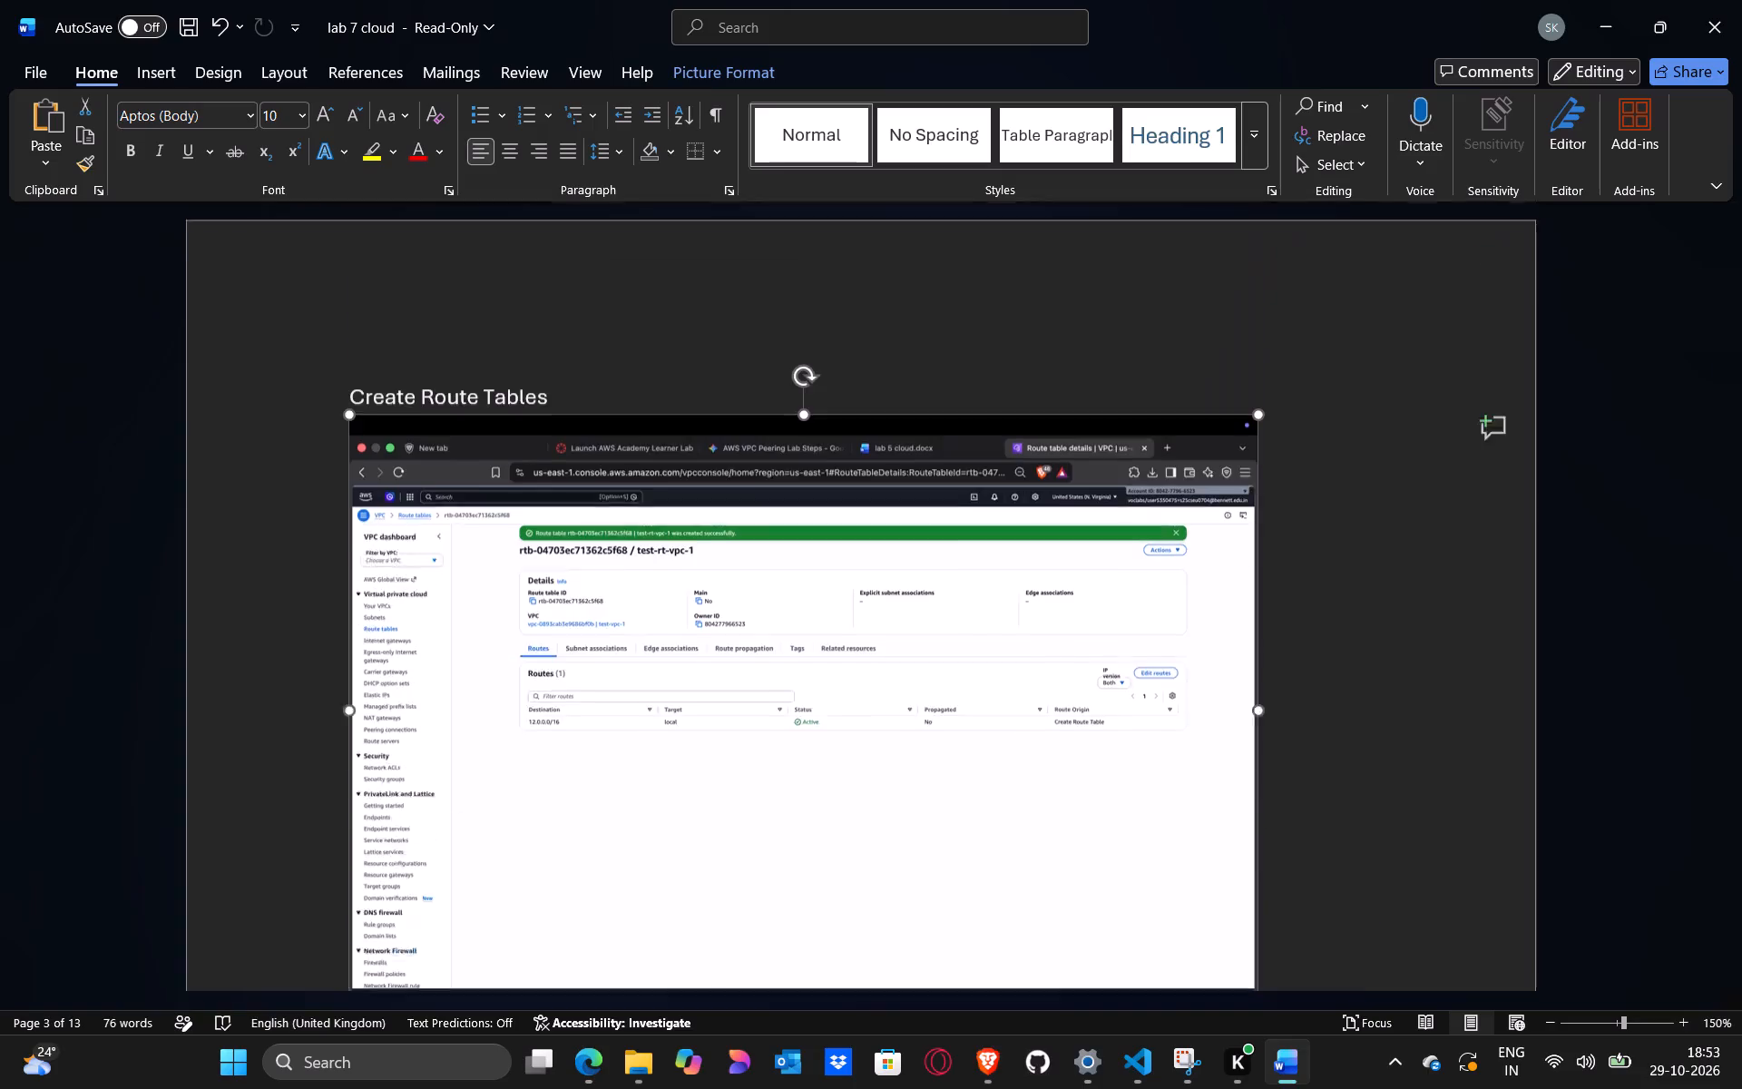
scroll(1233, 315, up, 1)
scroll(1257, 672, down, 2)
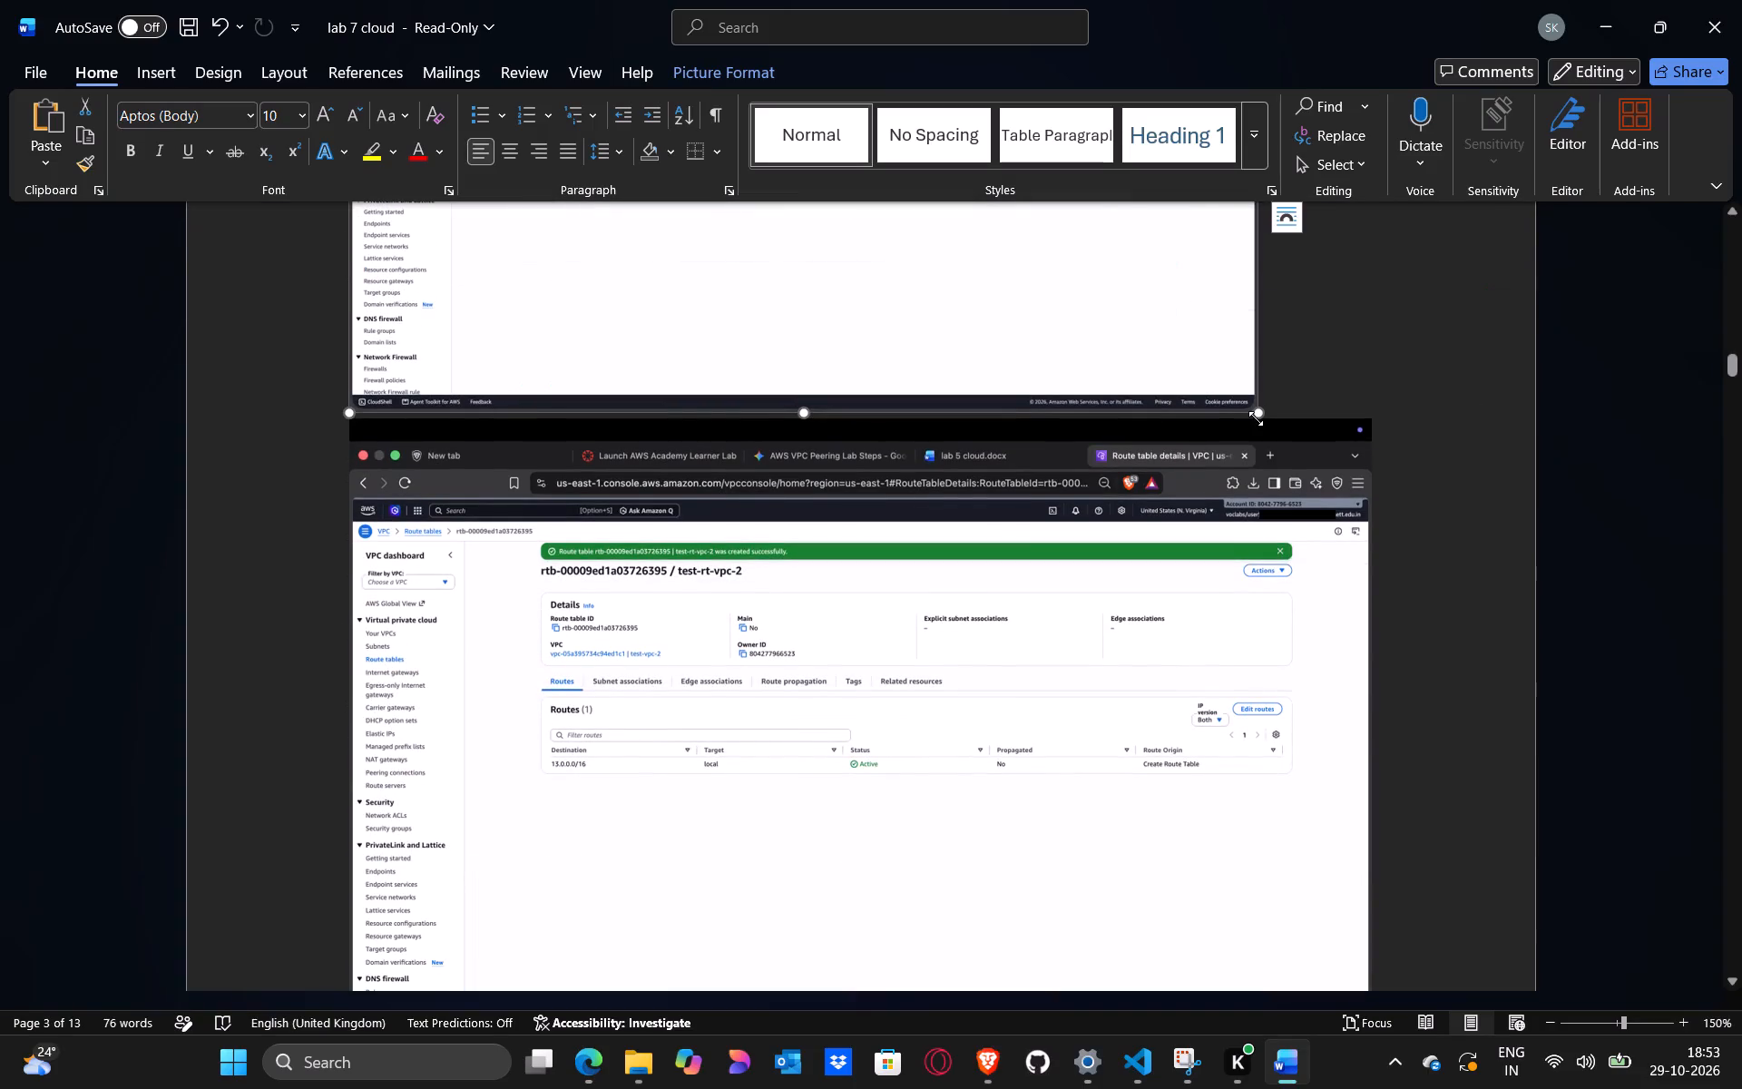
drag(1258, 412, 1145, 313)
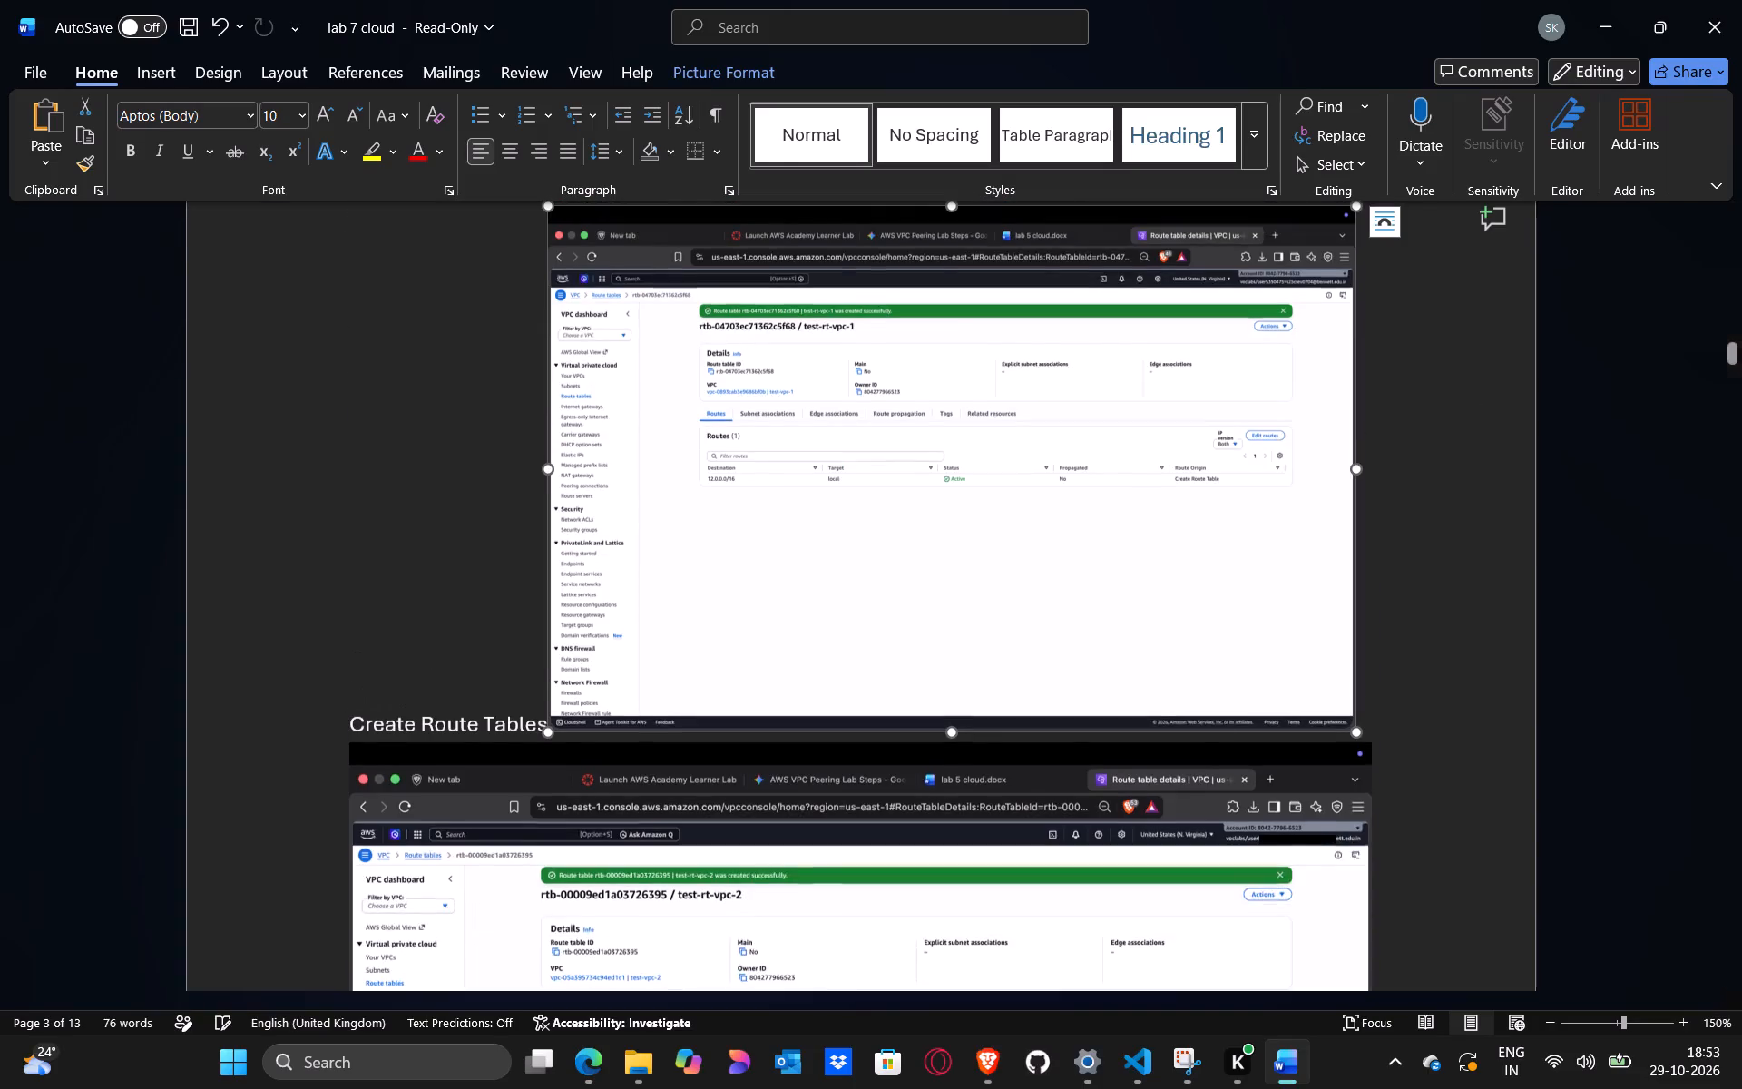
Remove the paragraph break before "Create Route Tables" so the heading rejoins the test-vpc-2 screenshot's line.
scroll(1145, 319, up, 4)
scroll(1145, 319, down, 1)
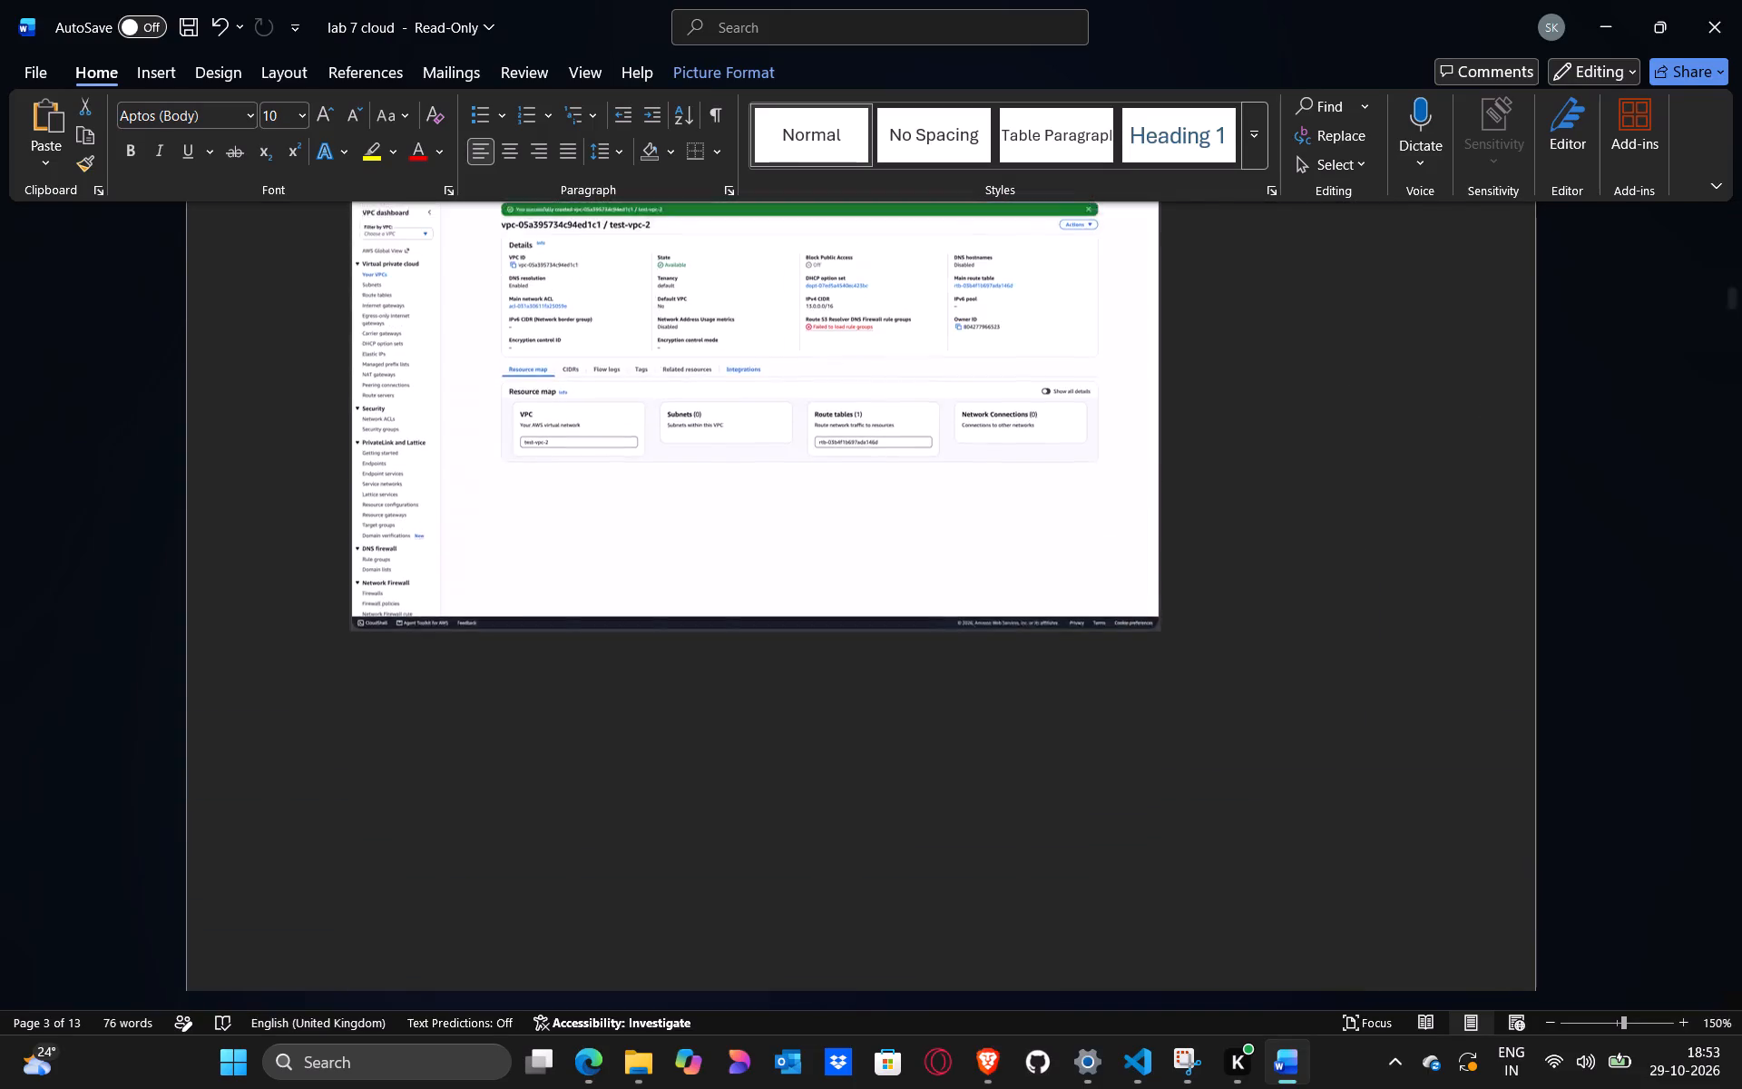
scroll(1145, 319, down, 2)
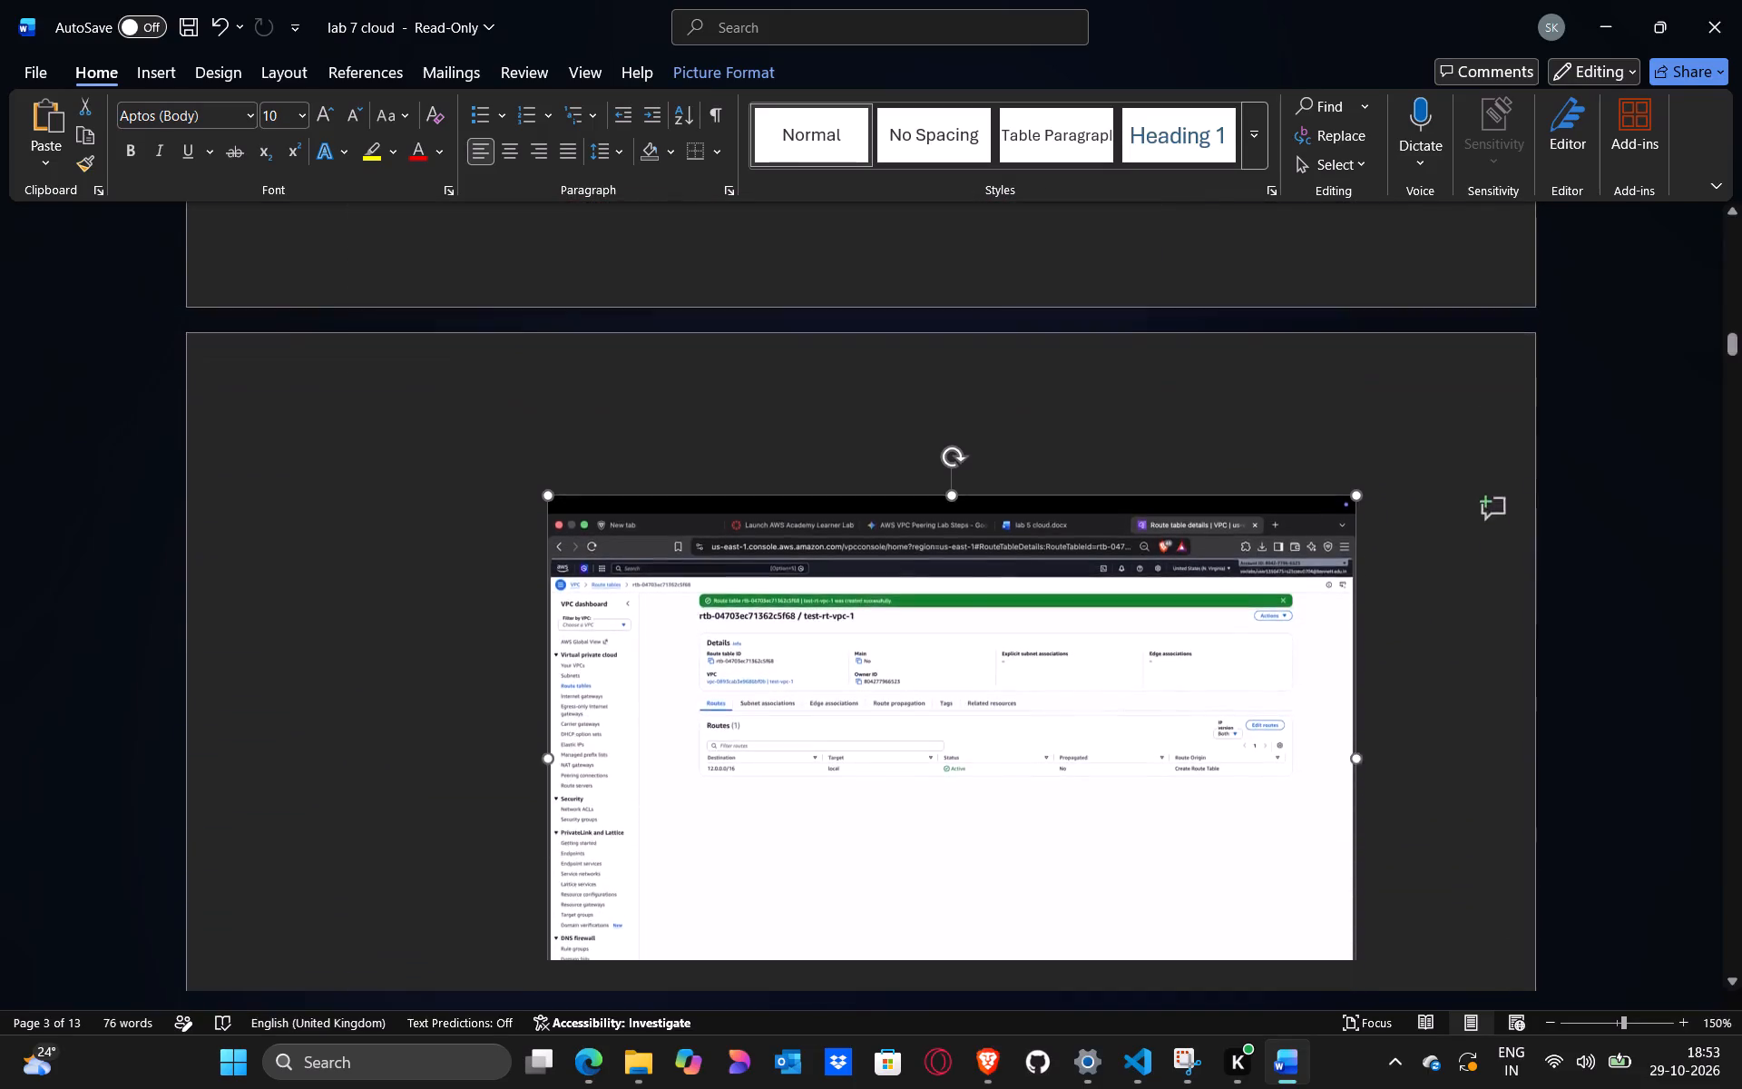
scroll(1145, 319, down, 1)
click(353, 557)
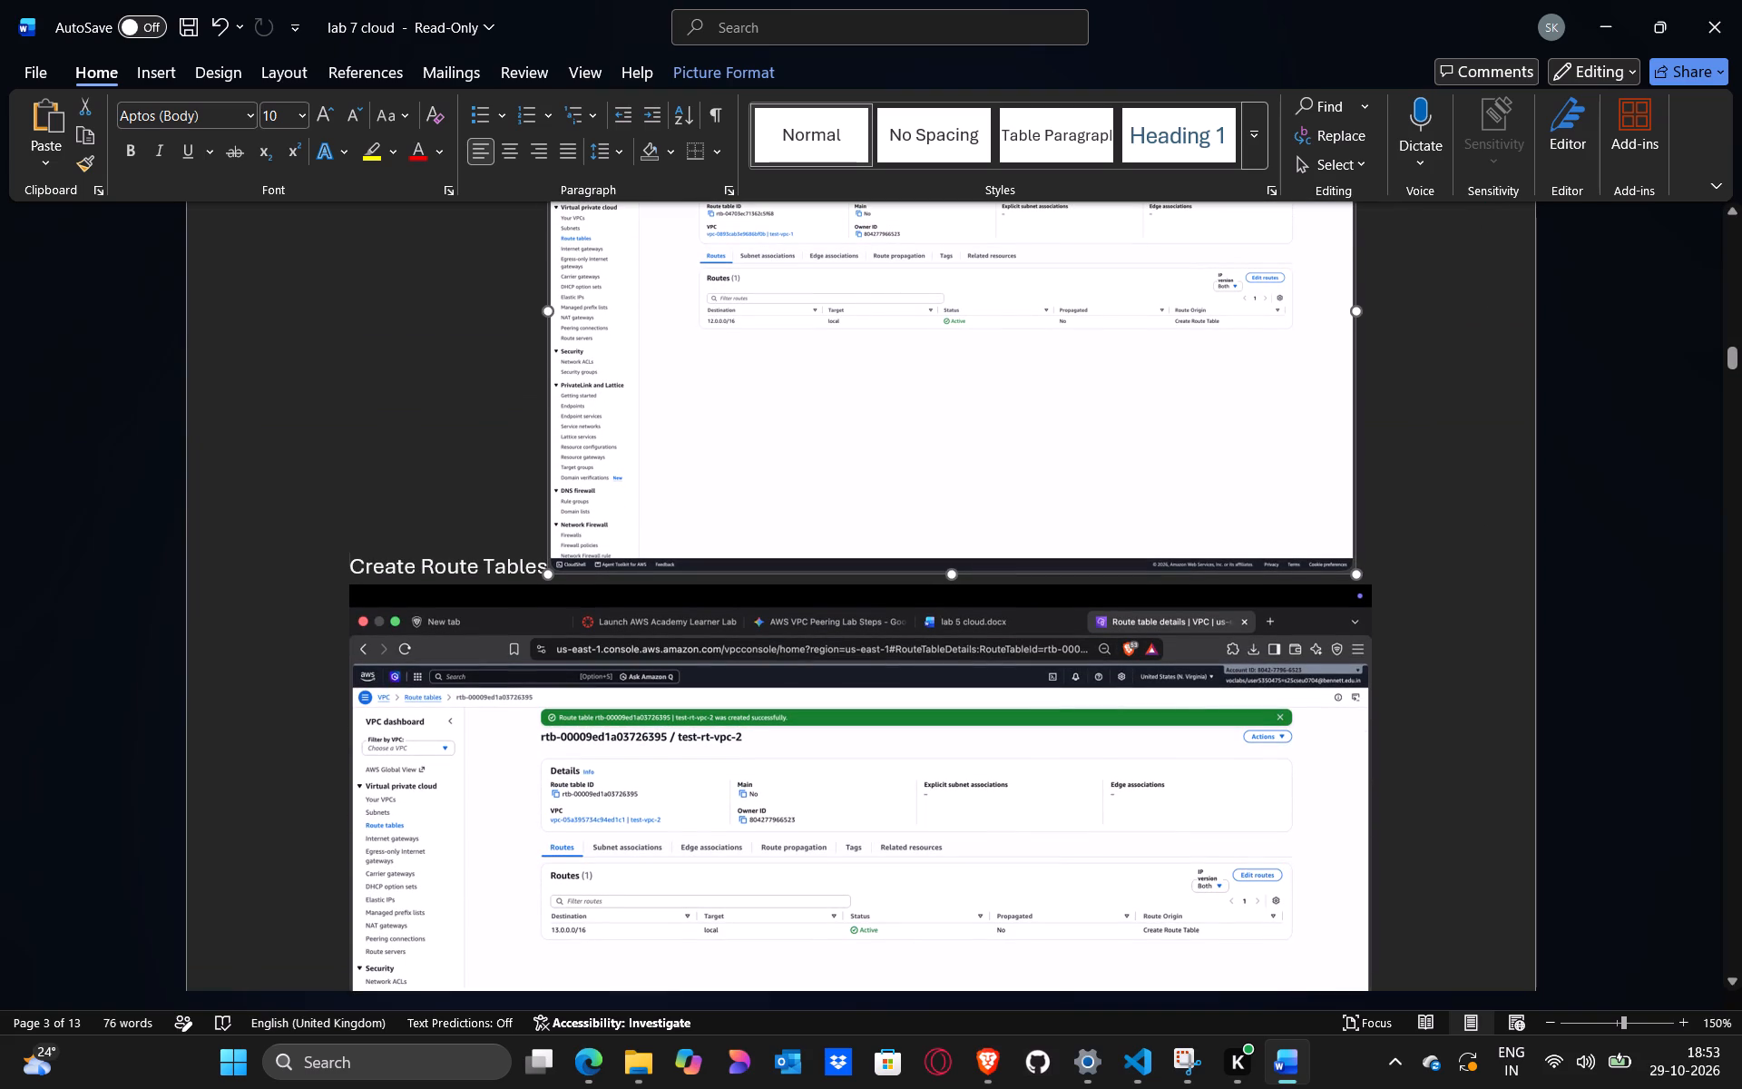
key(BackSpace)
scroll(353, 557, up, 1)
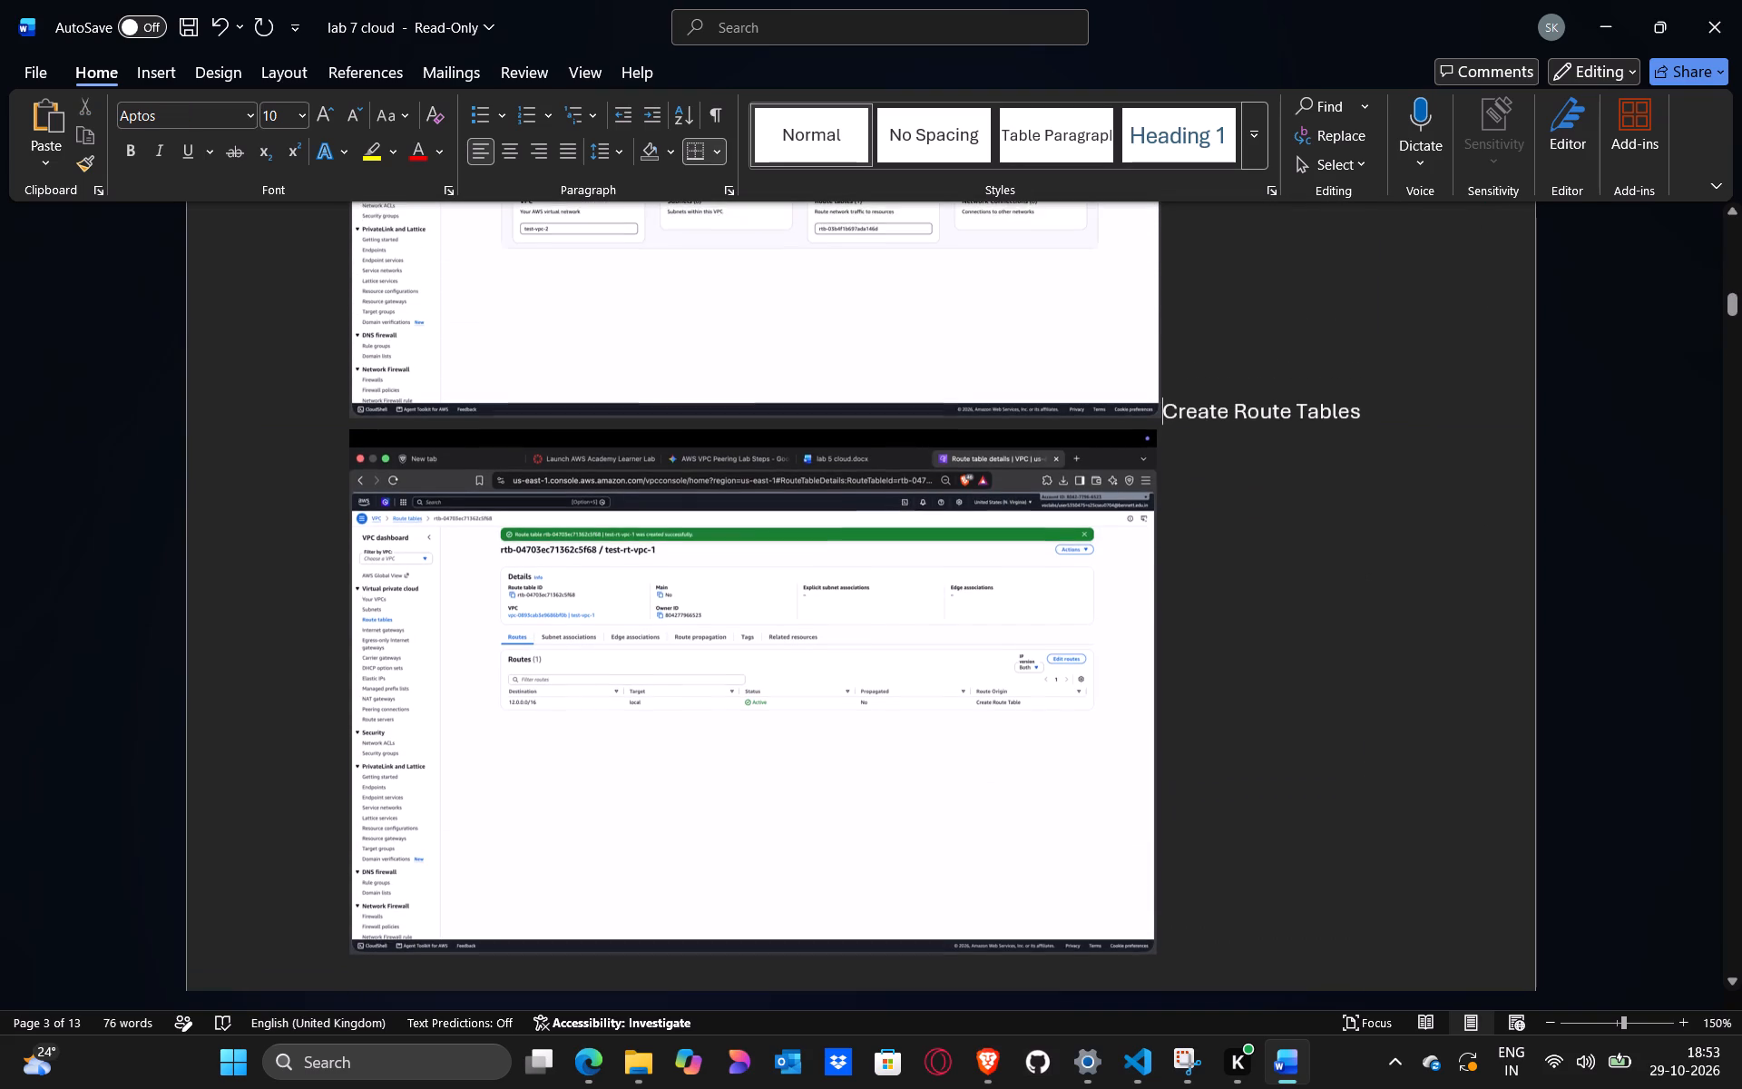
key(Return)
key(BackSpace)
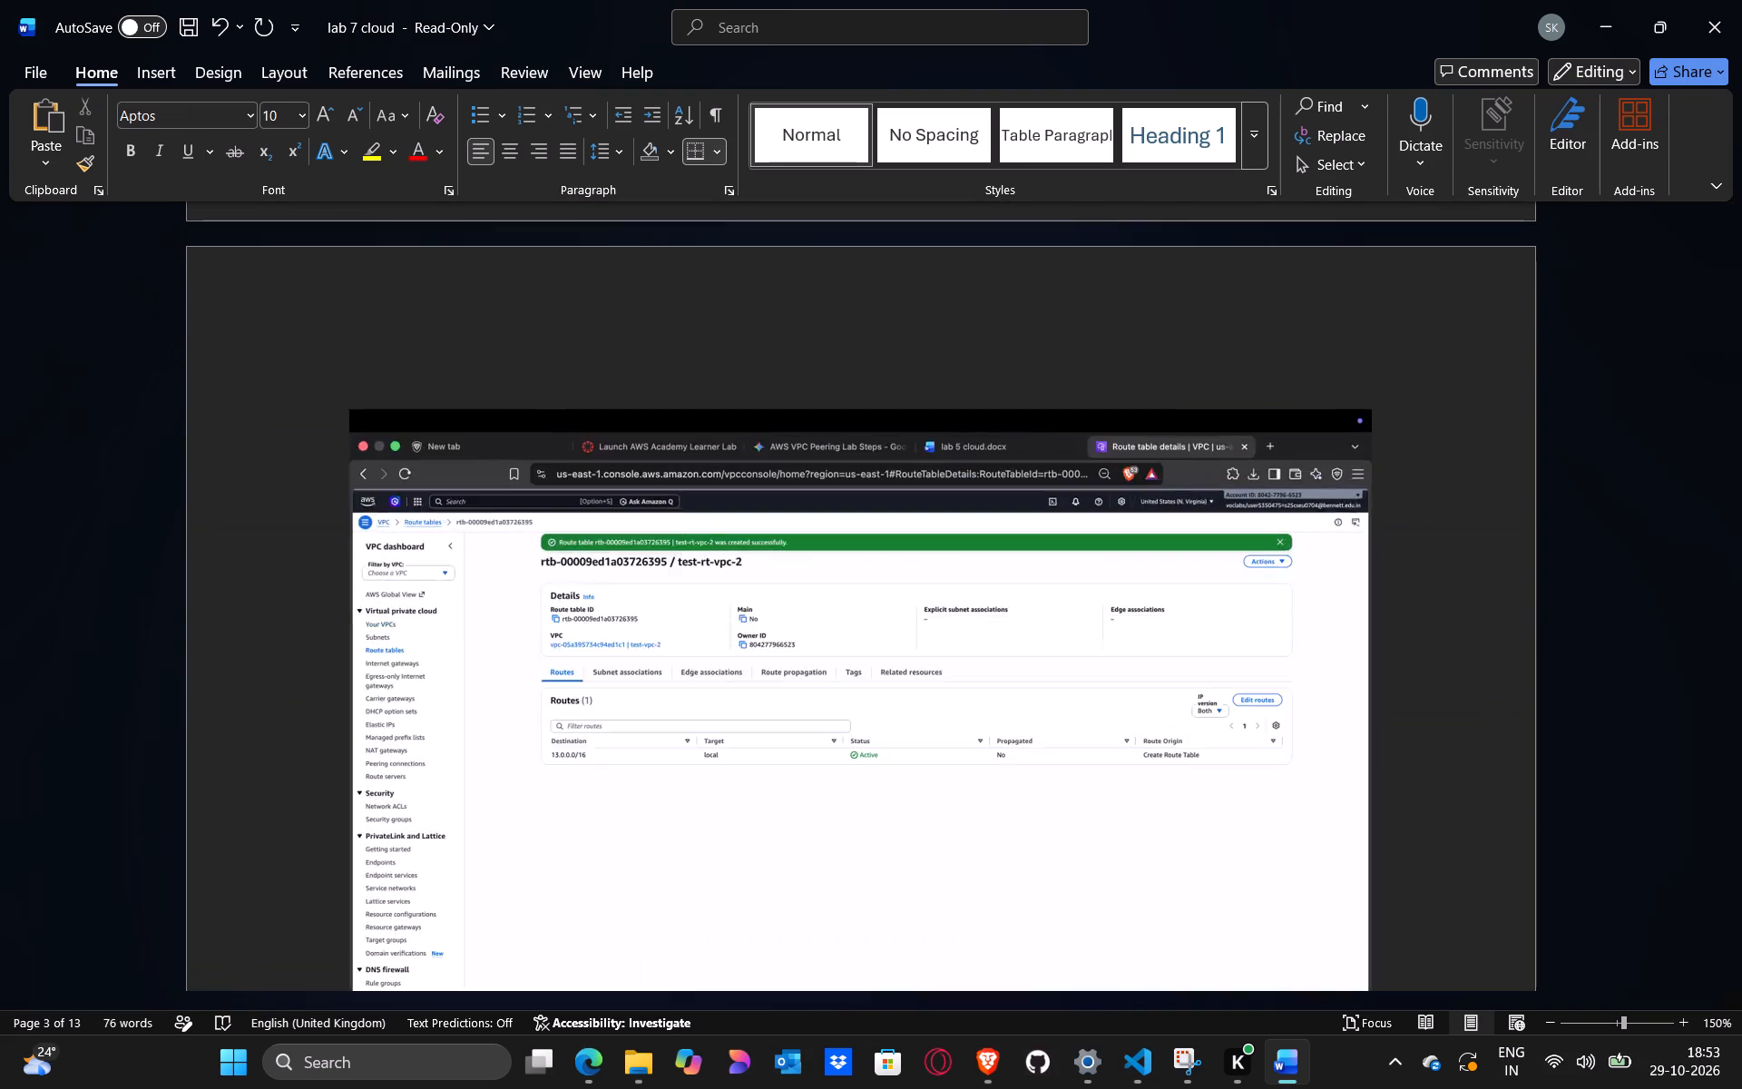
Put the "Create Route Tables" heading on its own line below the test-vpc-2 screenshot, with paragraph breaks after and before it.
scroll(623, 559, up, 1)
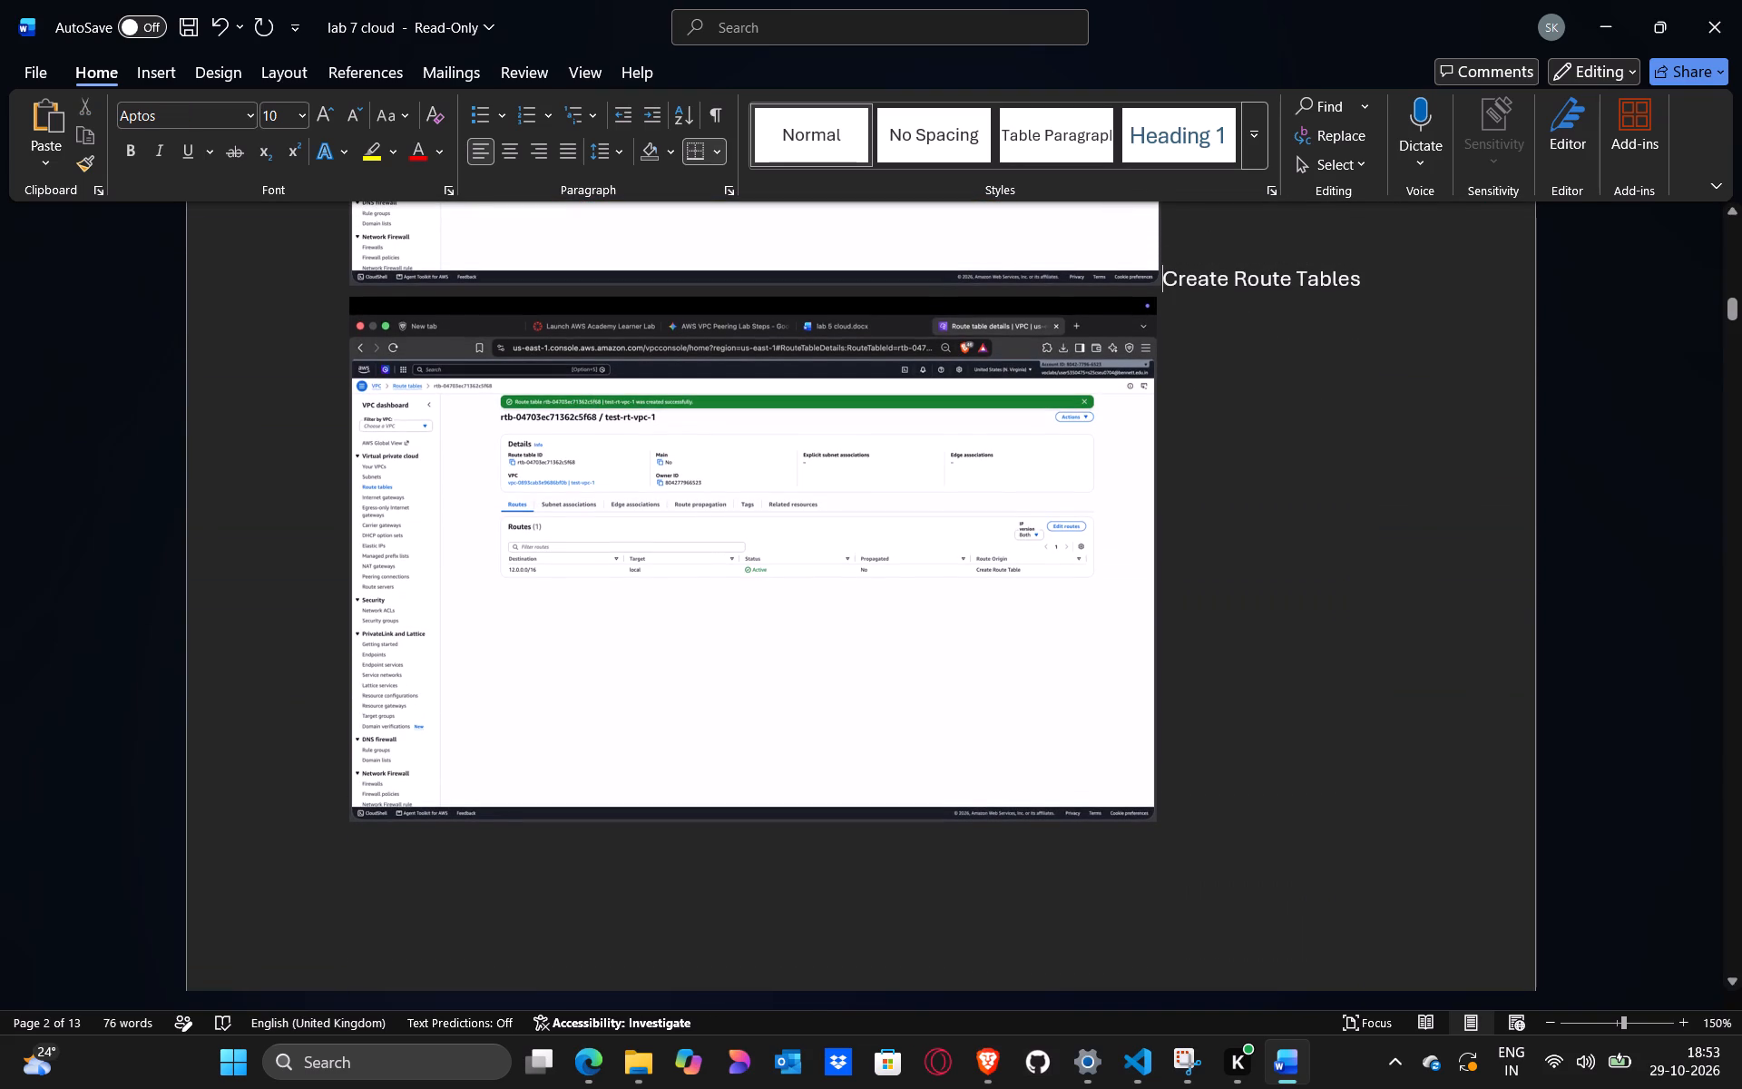
click(1372, 288)
key(Return)
scroll(1372, 288, up, 1)
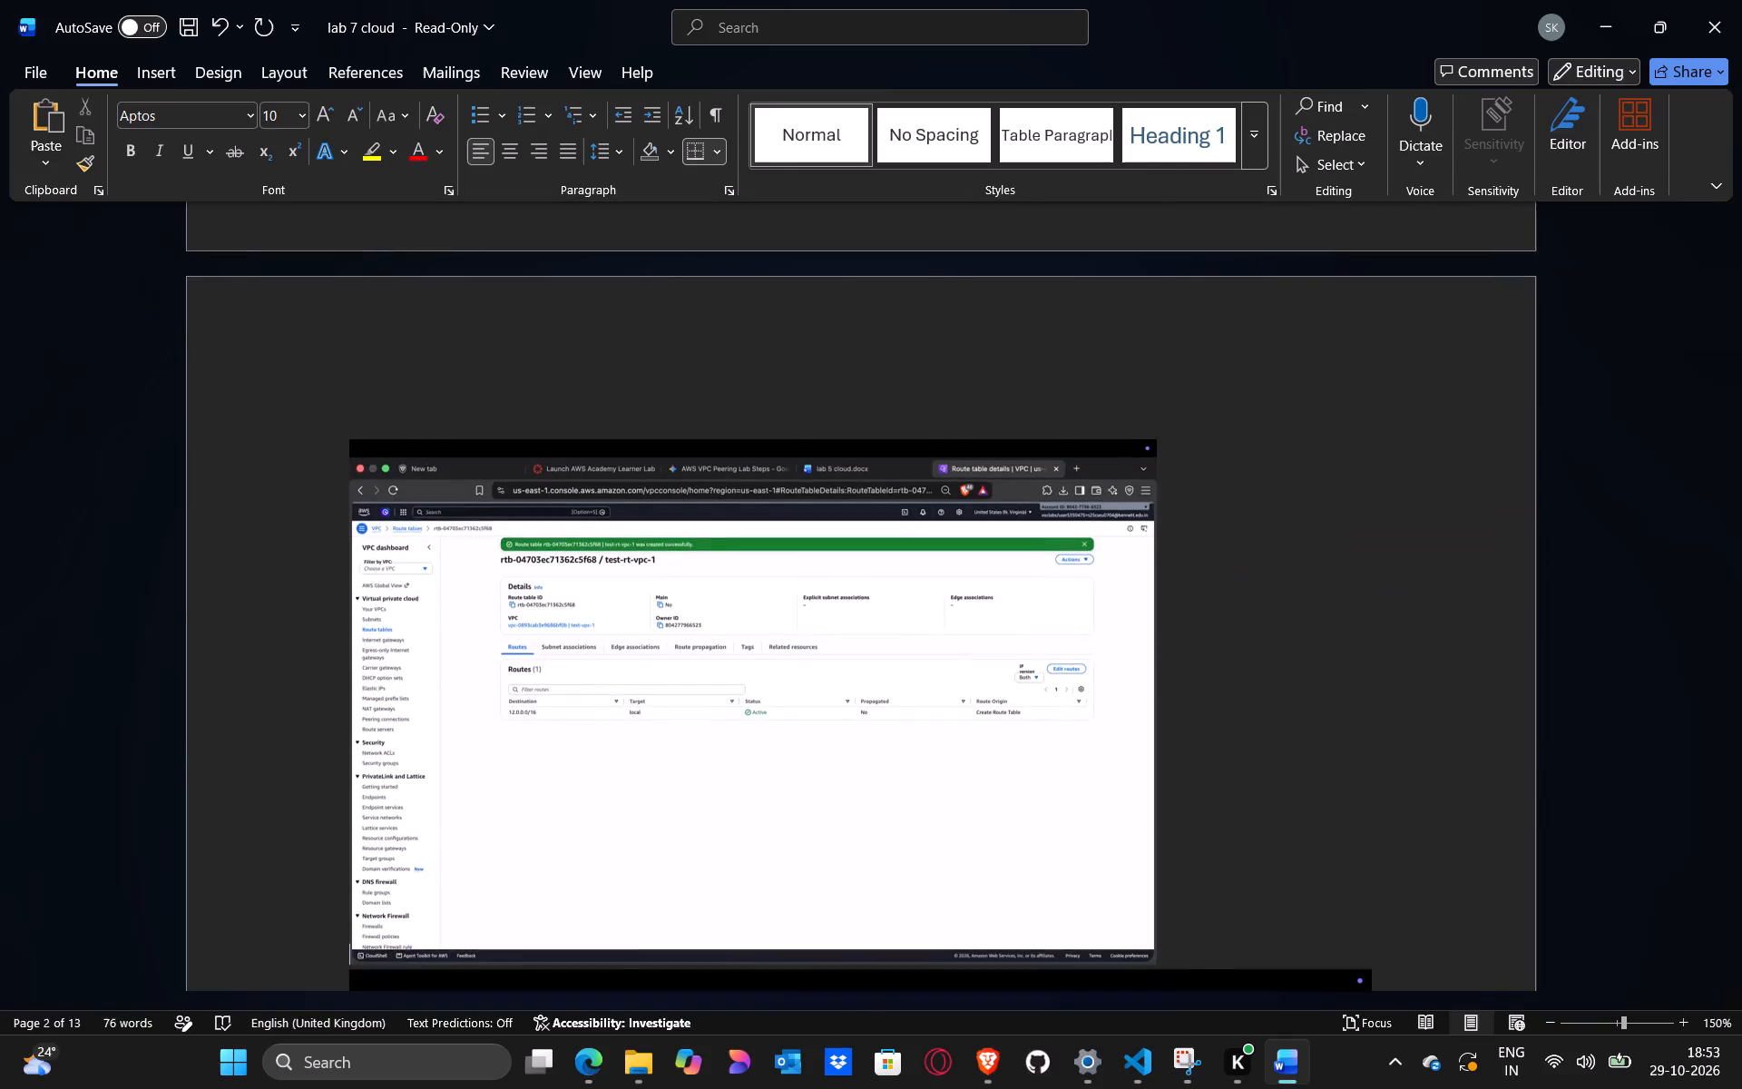
scroll(1372, 288, up, 4)
click(1179, 547)
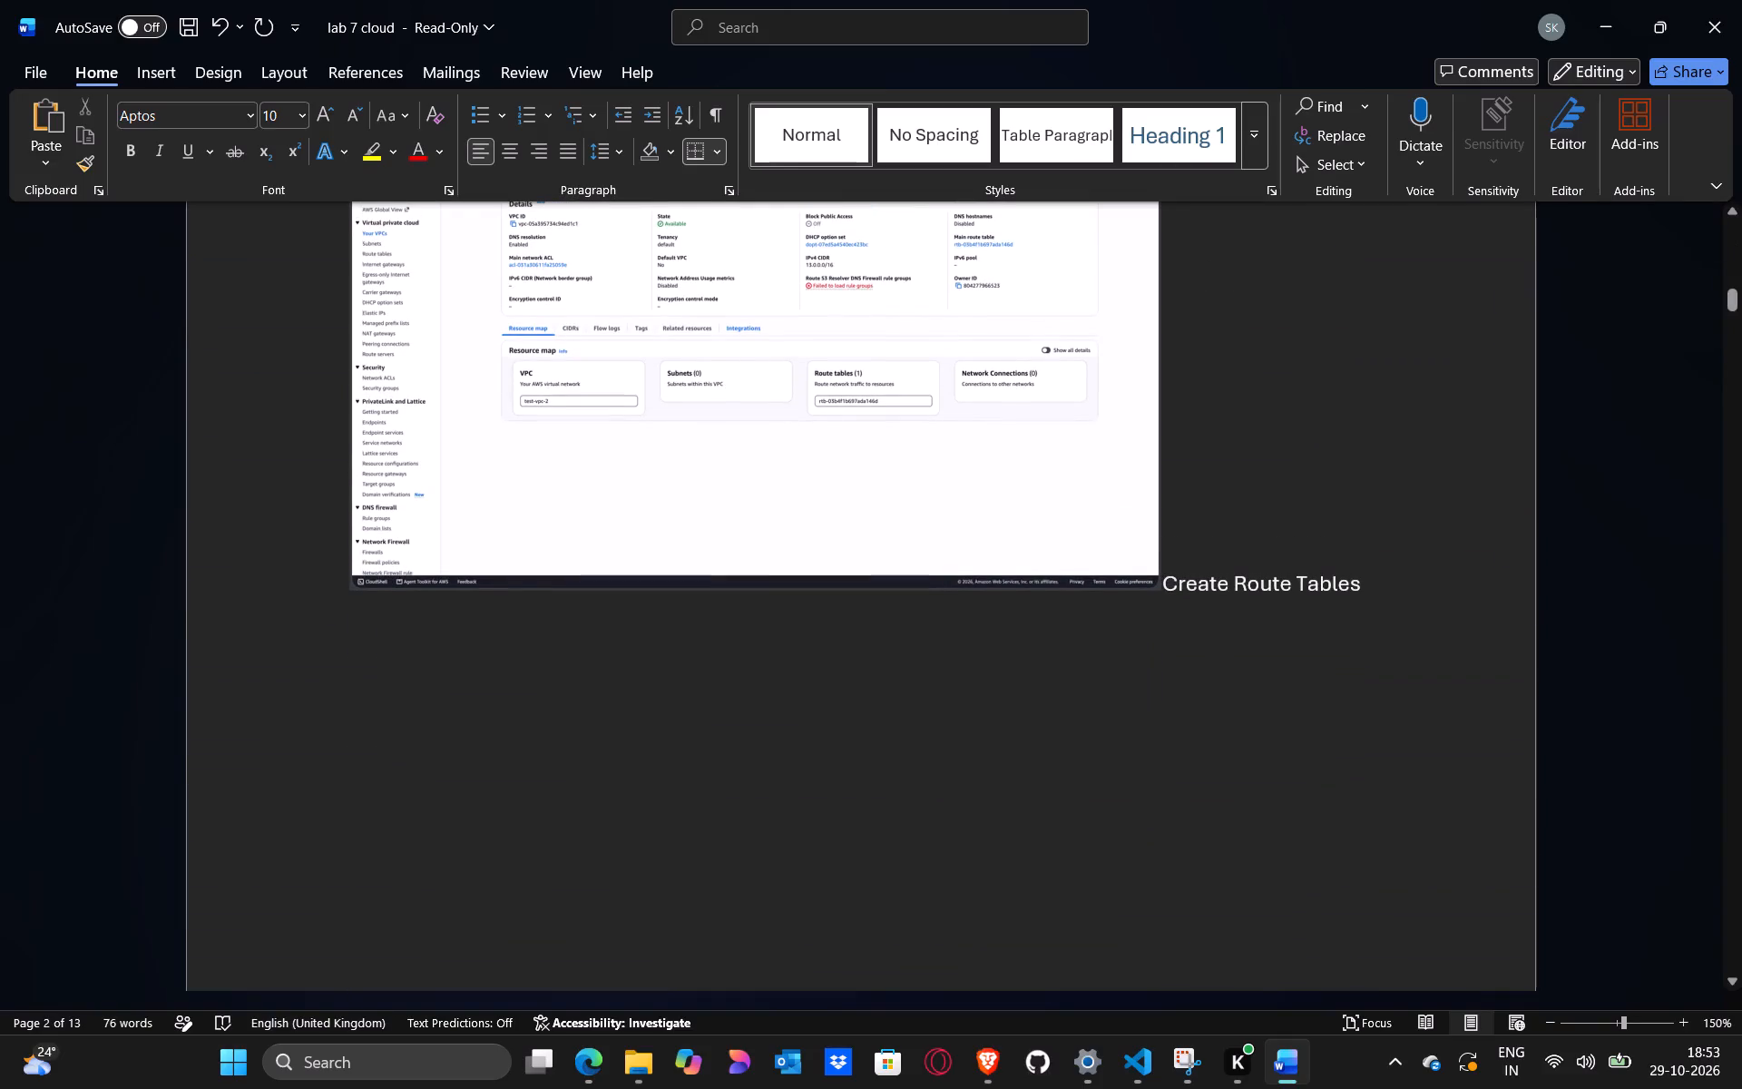
click(1166, 564)
key(Return)
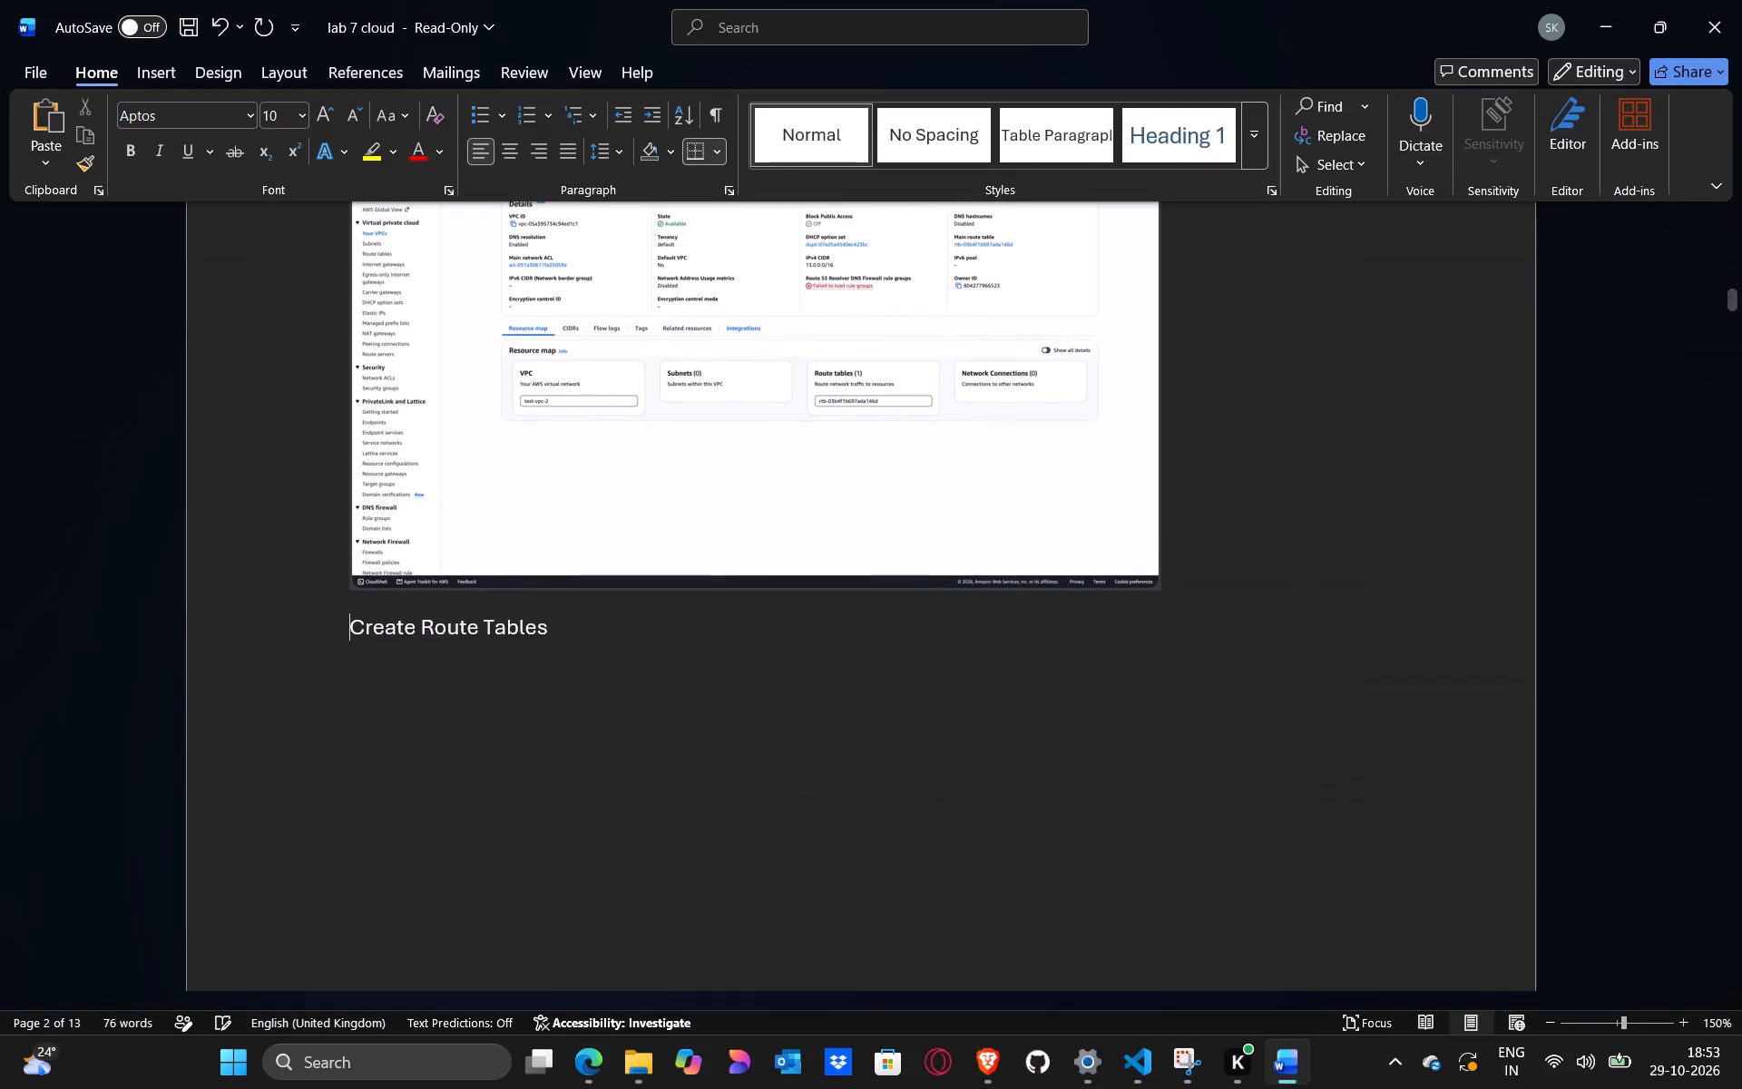
Slightly reduce the height of the test-rt-vpc-1 screenshot.
scroll(1166, 564, down, 3)
click(909, 799)
scroll(909, 799, down, 1)
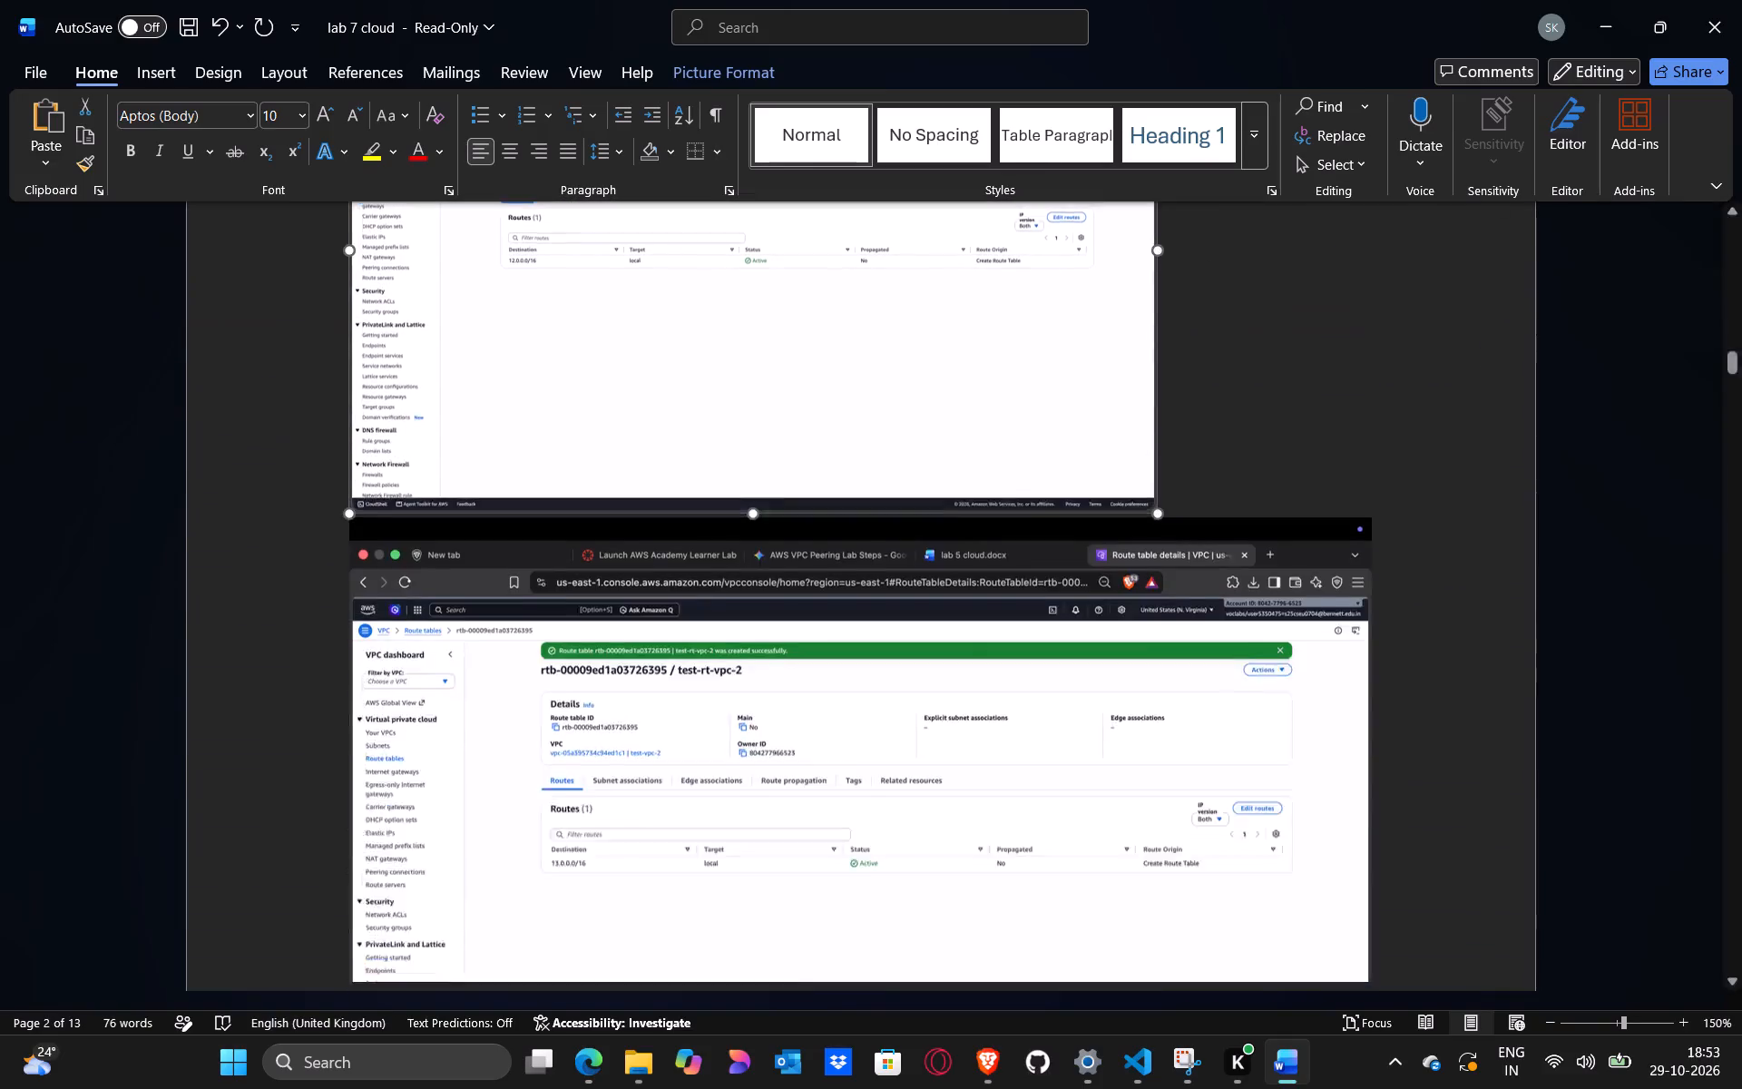
scroll(909, 799, down, 1)
drag(755, 581, 732, 480)
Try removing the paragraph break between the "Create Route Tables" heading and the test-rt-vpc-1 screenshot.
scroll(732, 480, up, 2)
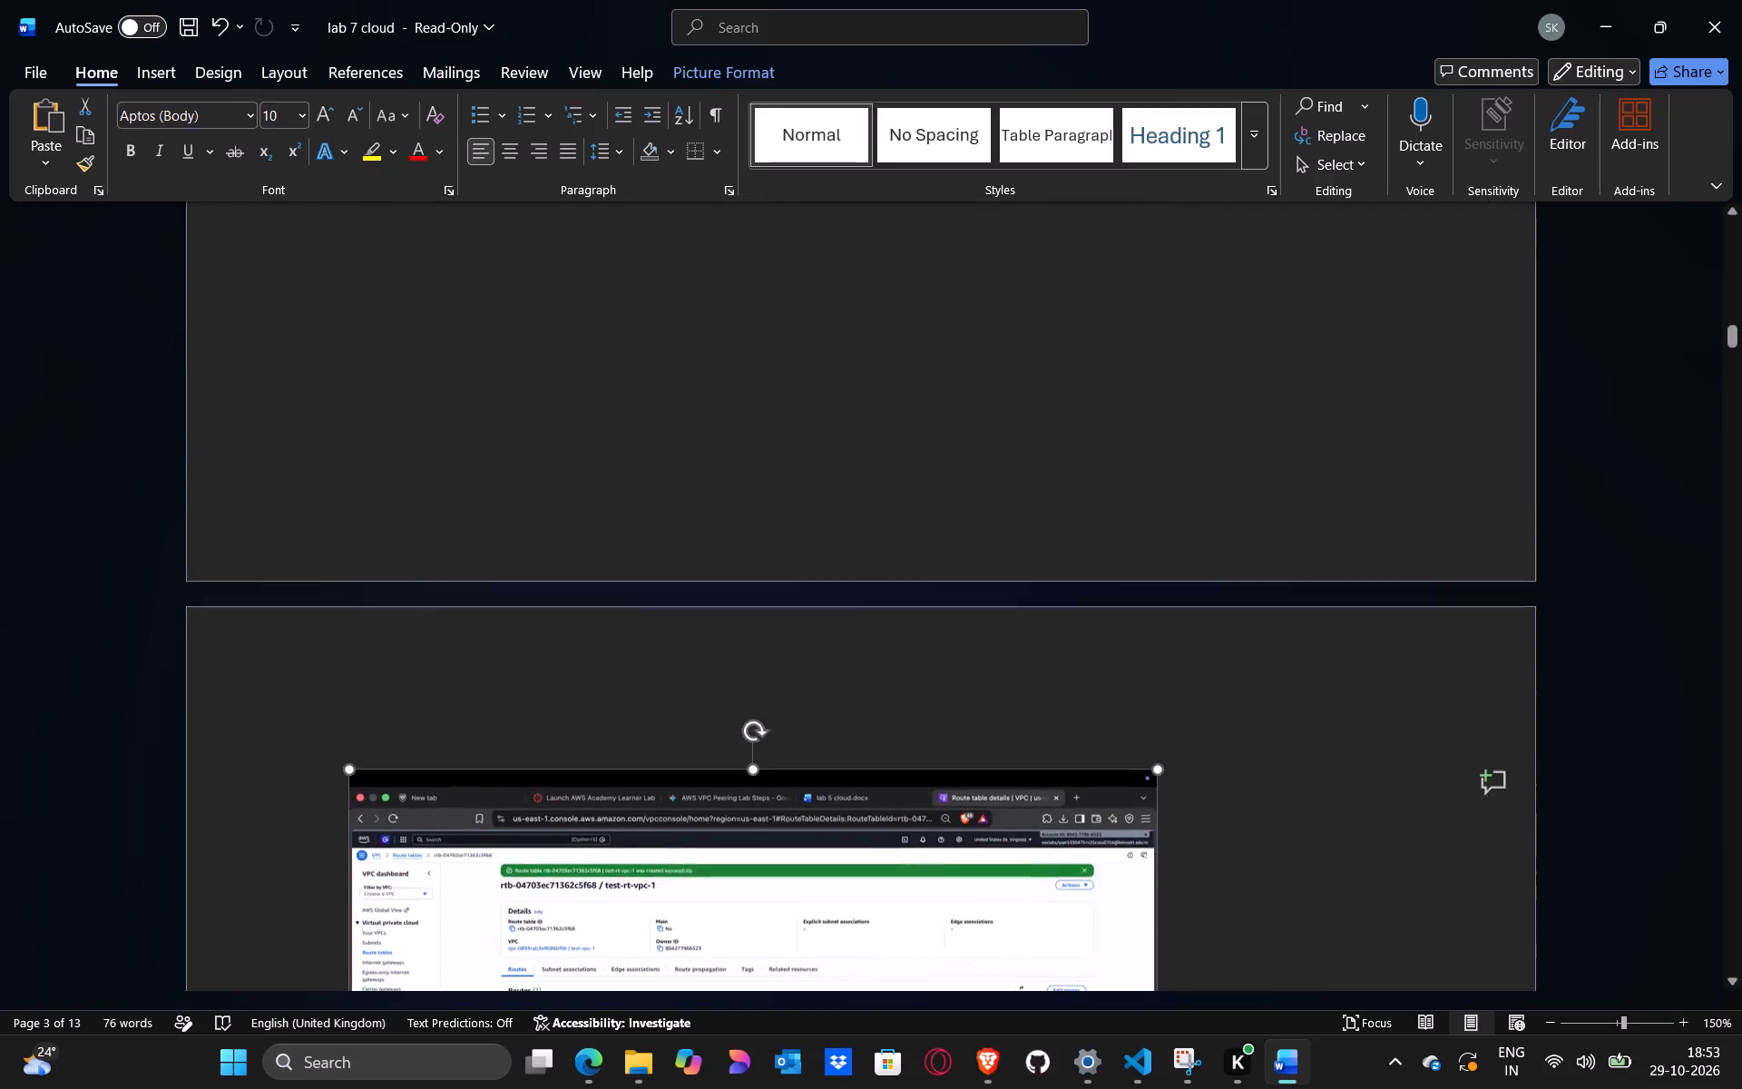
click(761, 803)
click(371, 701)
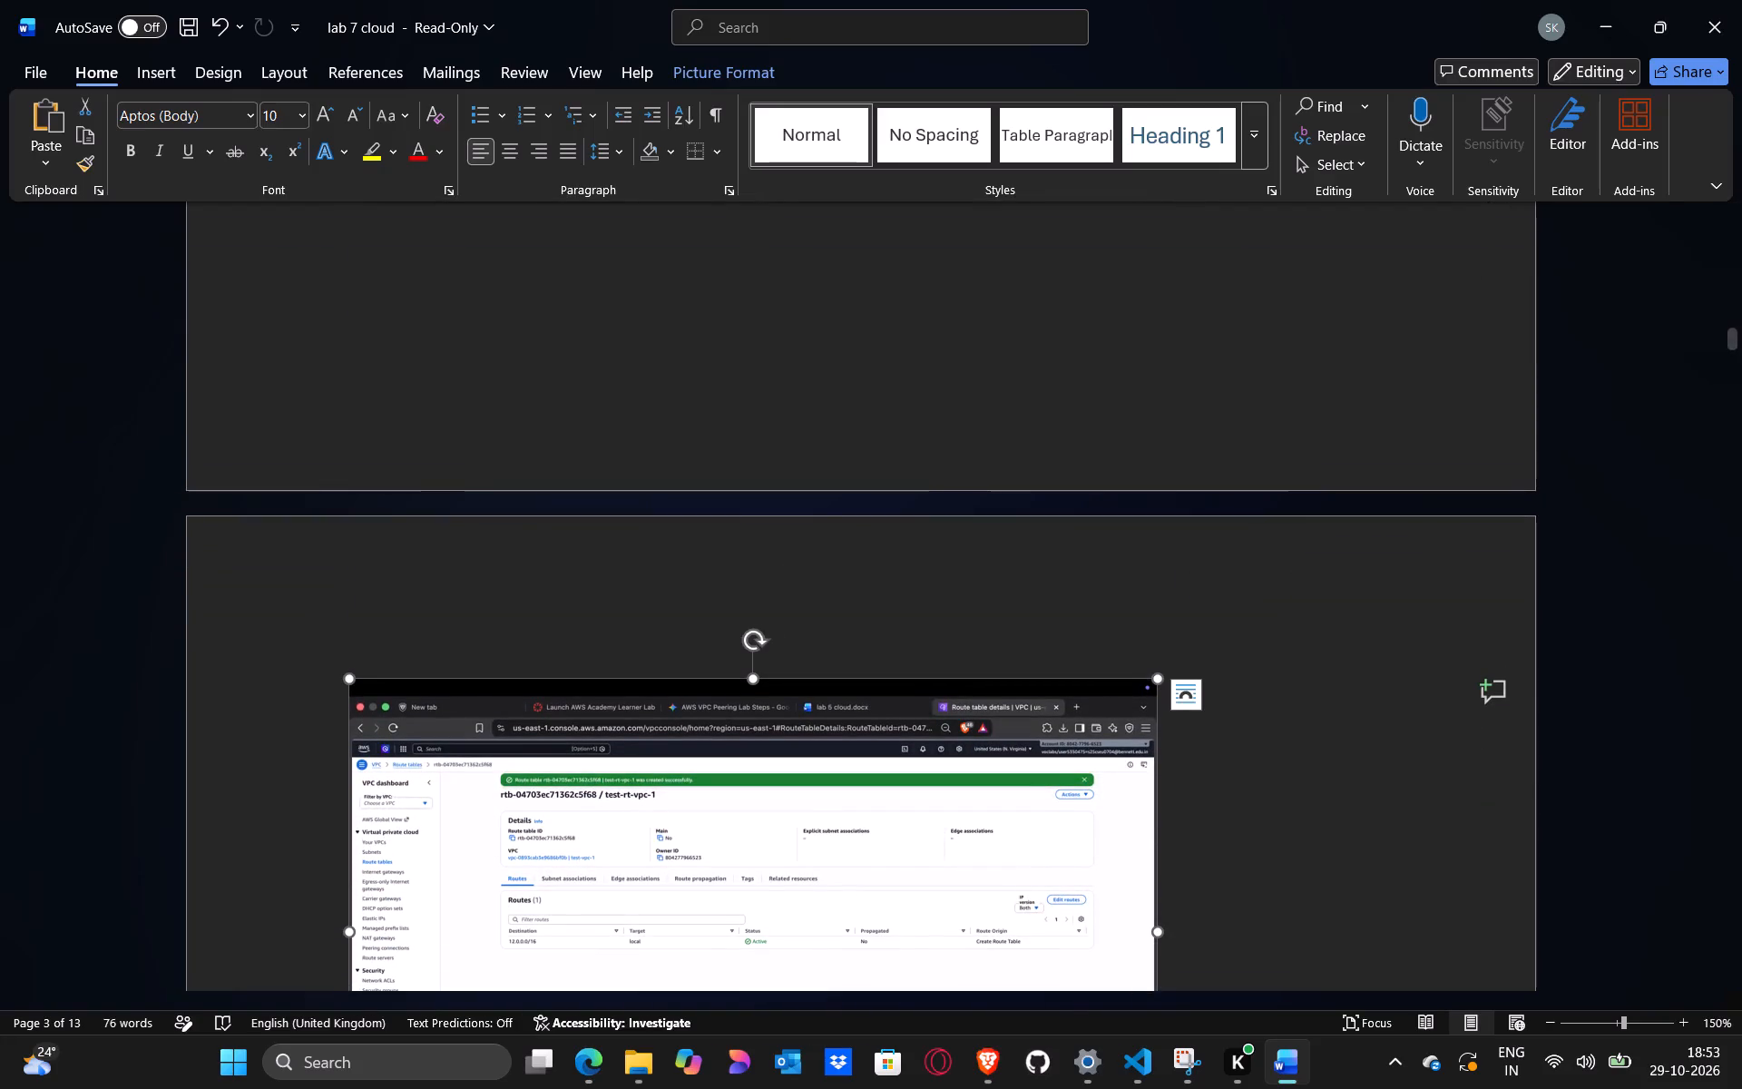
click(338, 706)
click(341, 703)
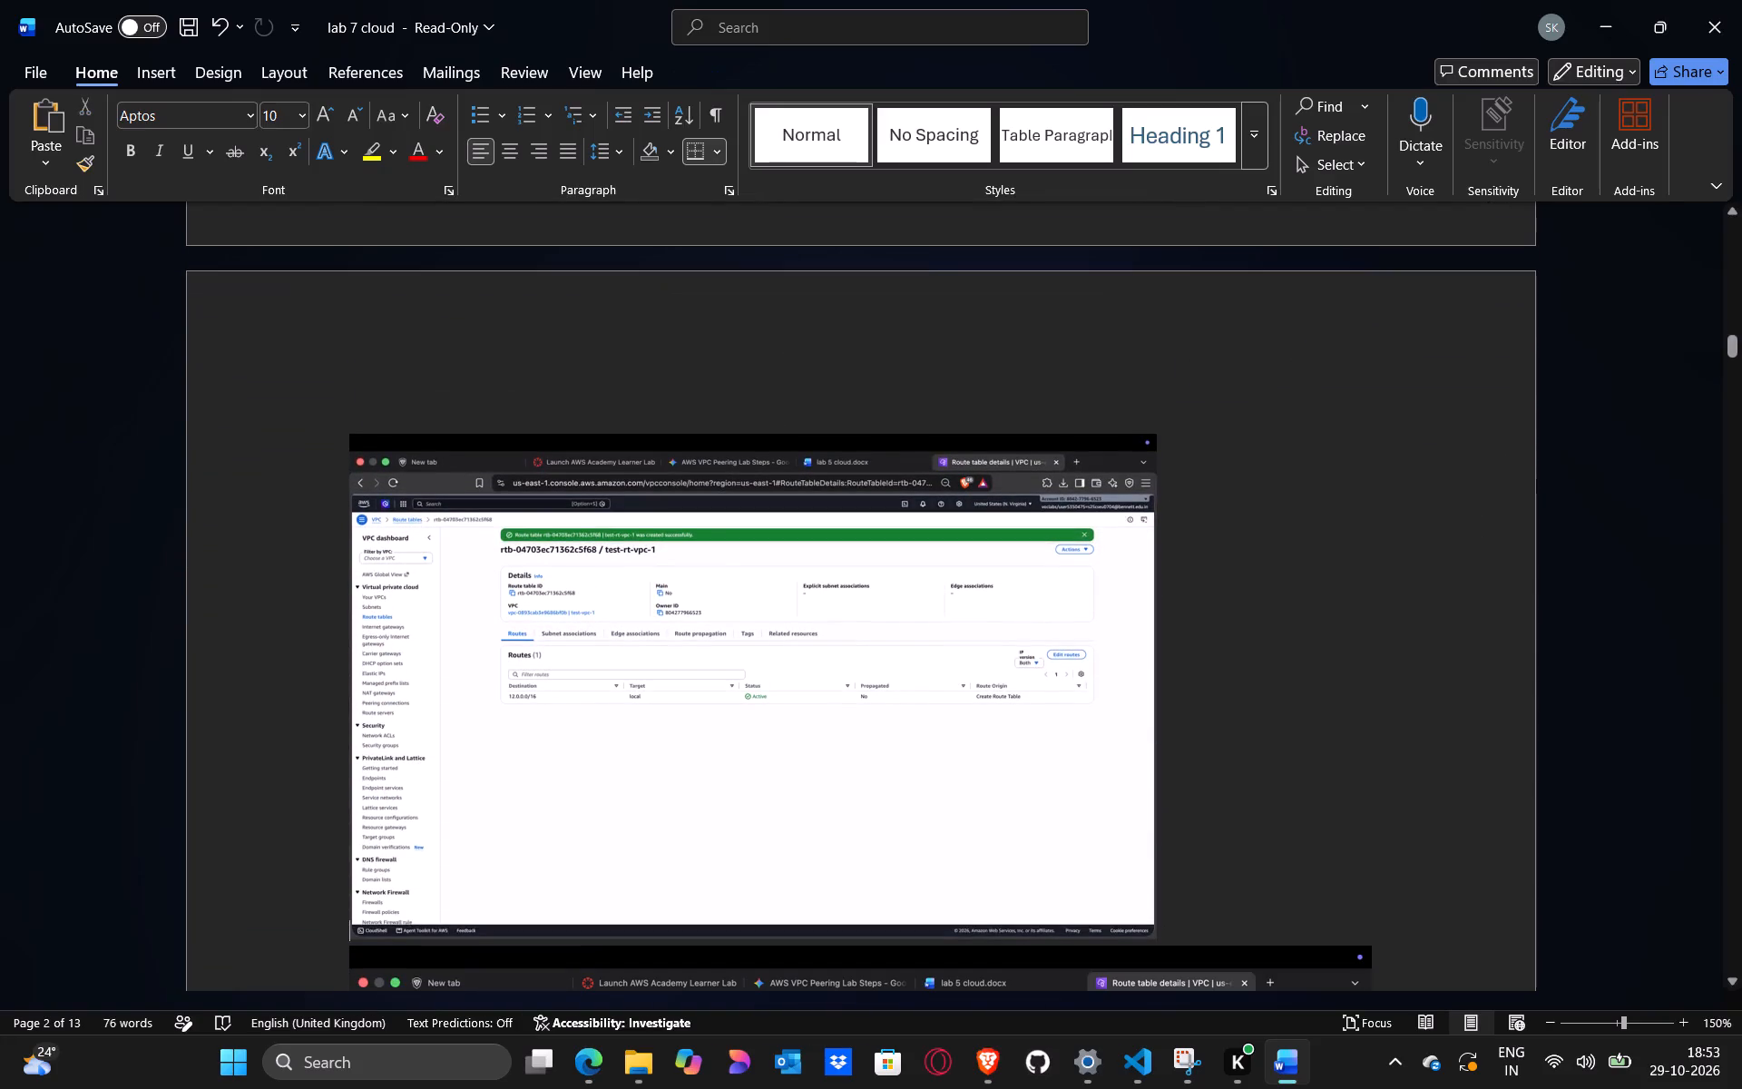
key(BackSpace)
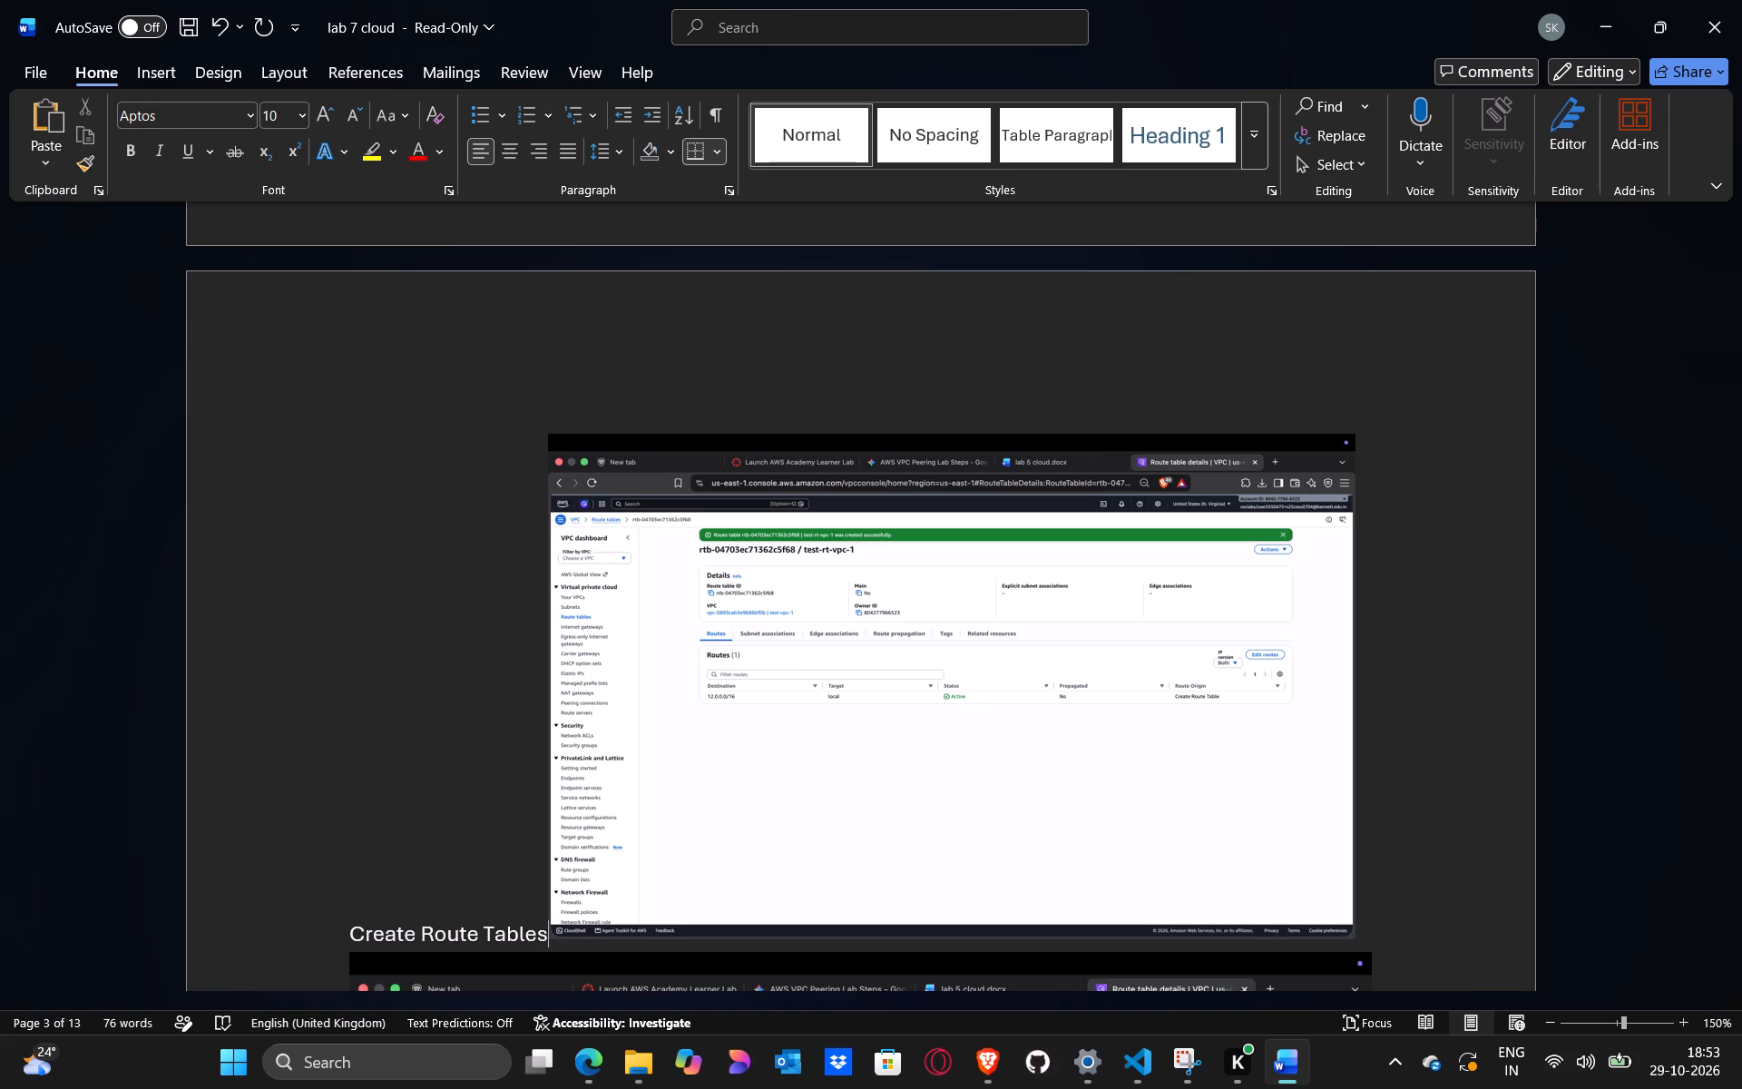
Undo the recent paragraph-break and resizing edits back to the full-width test-rt-vpc-1 screenshot directly under the "Create Route Tables" heading.
key(ctrl+z)
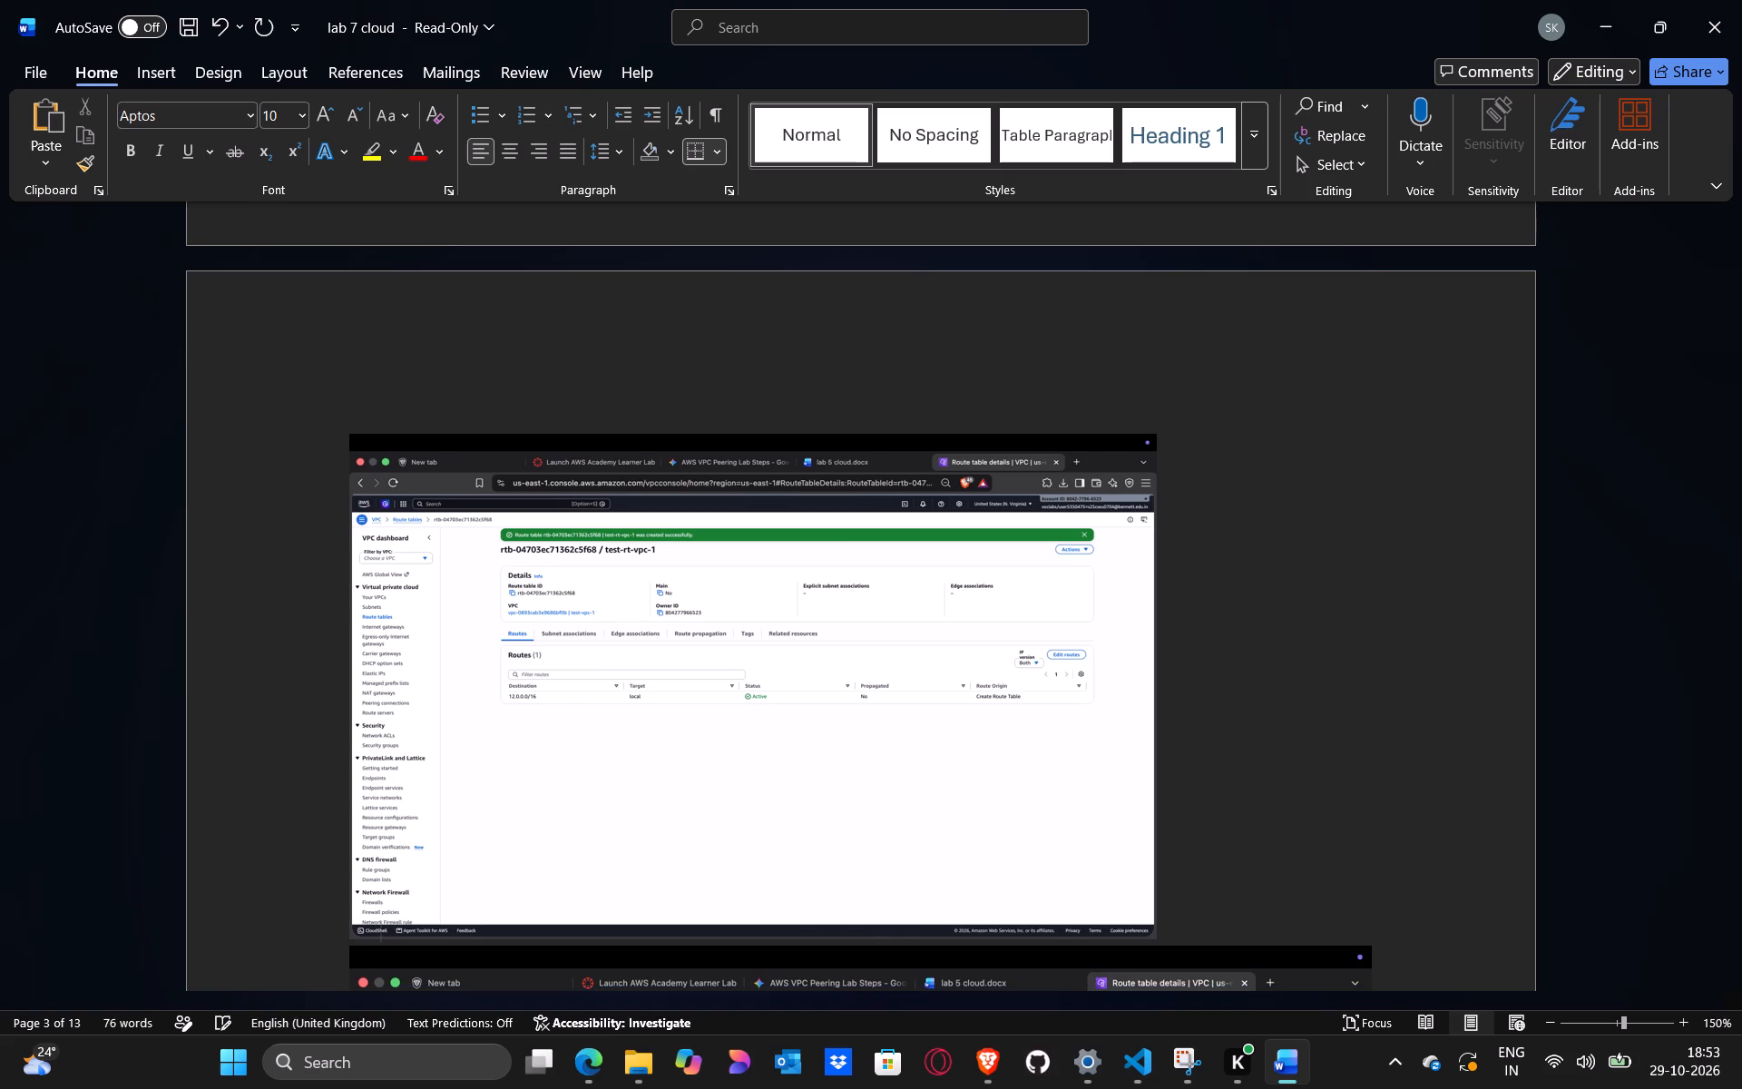
key(ctrl+z)
key(ctrl+z)
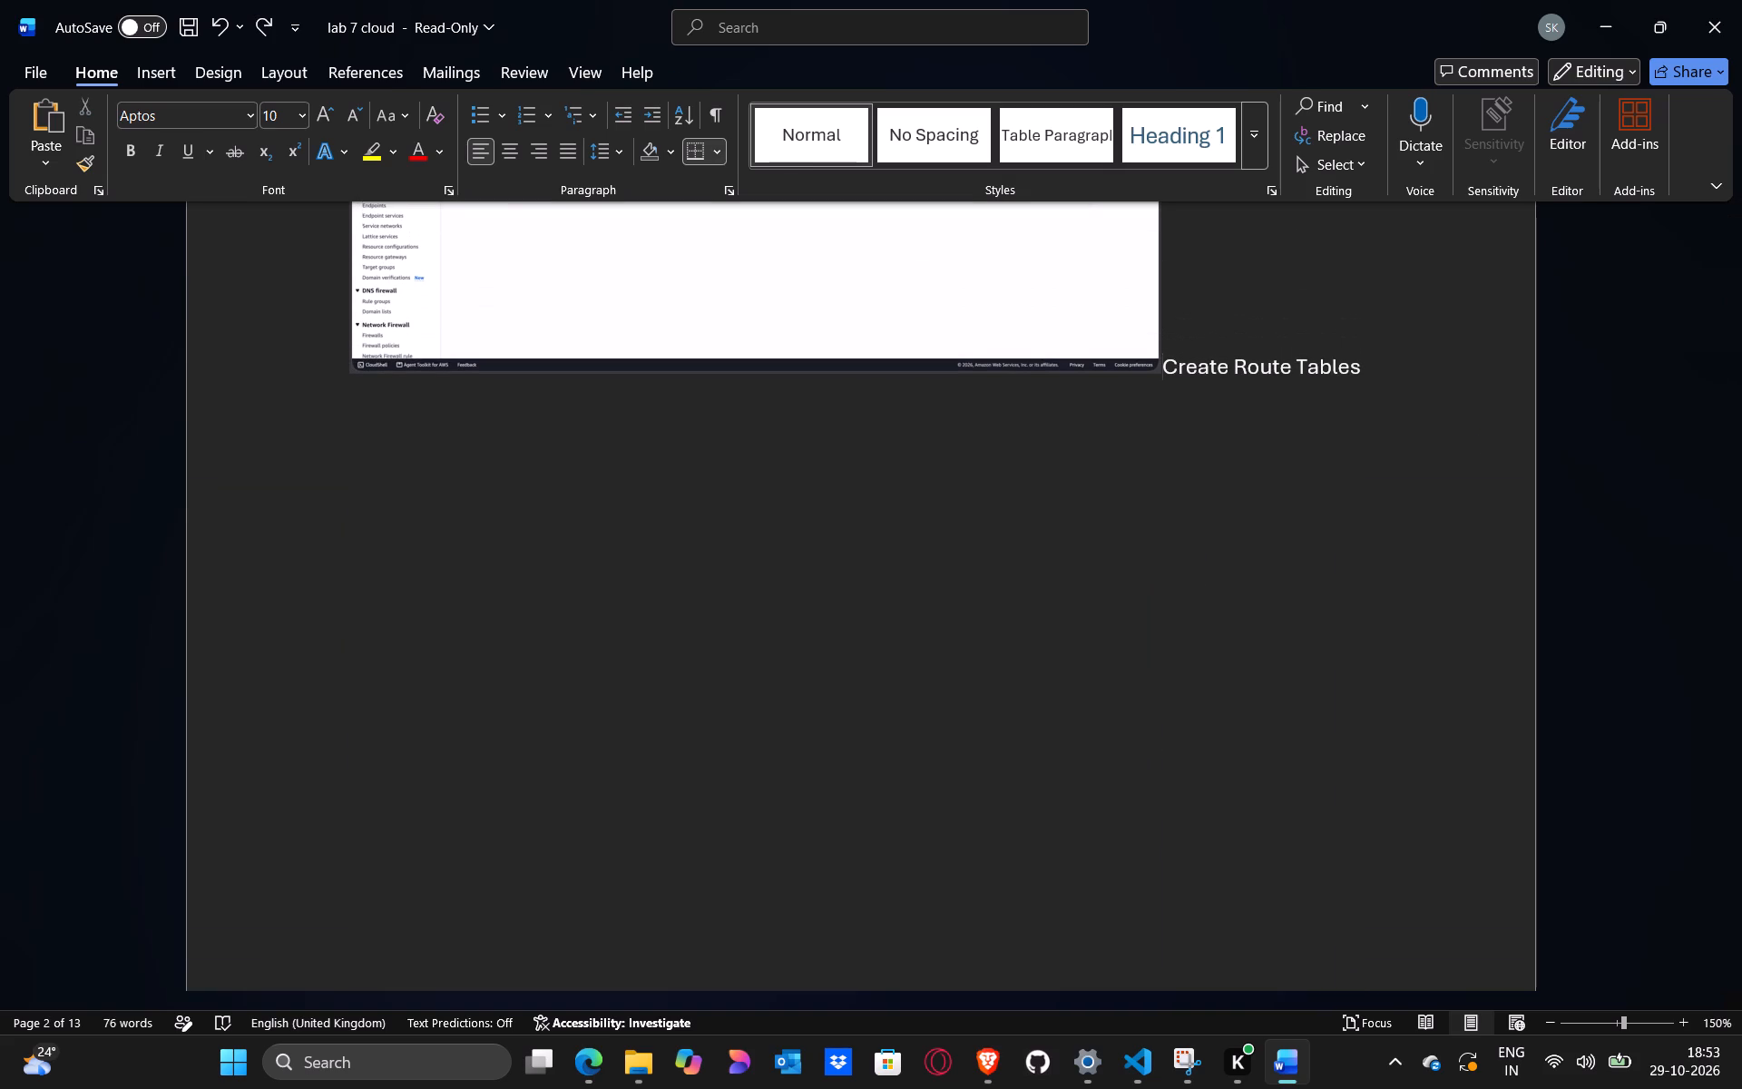
key(ctrl+z)
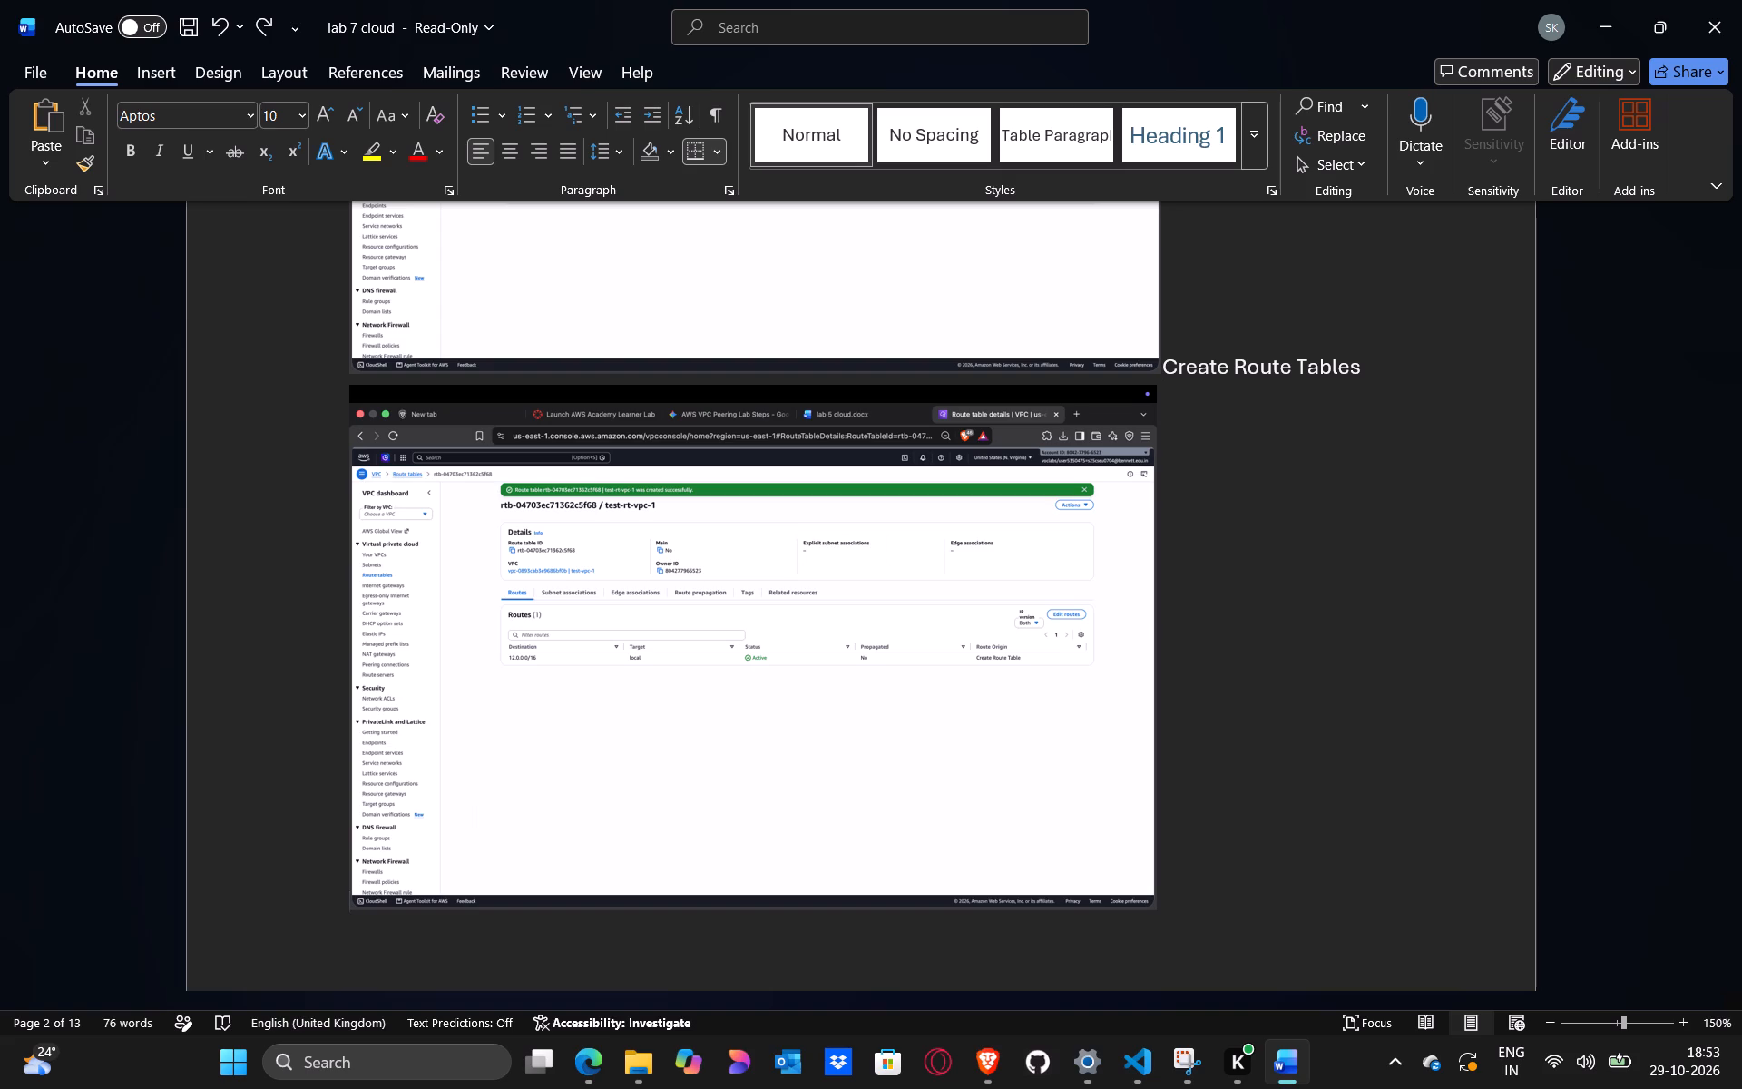
key(ctrl+z)
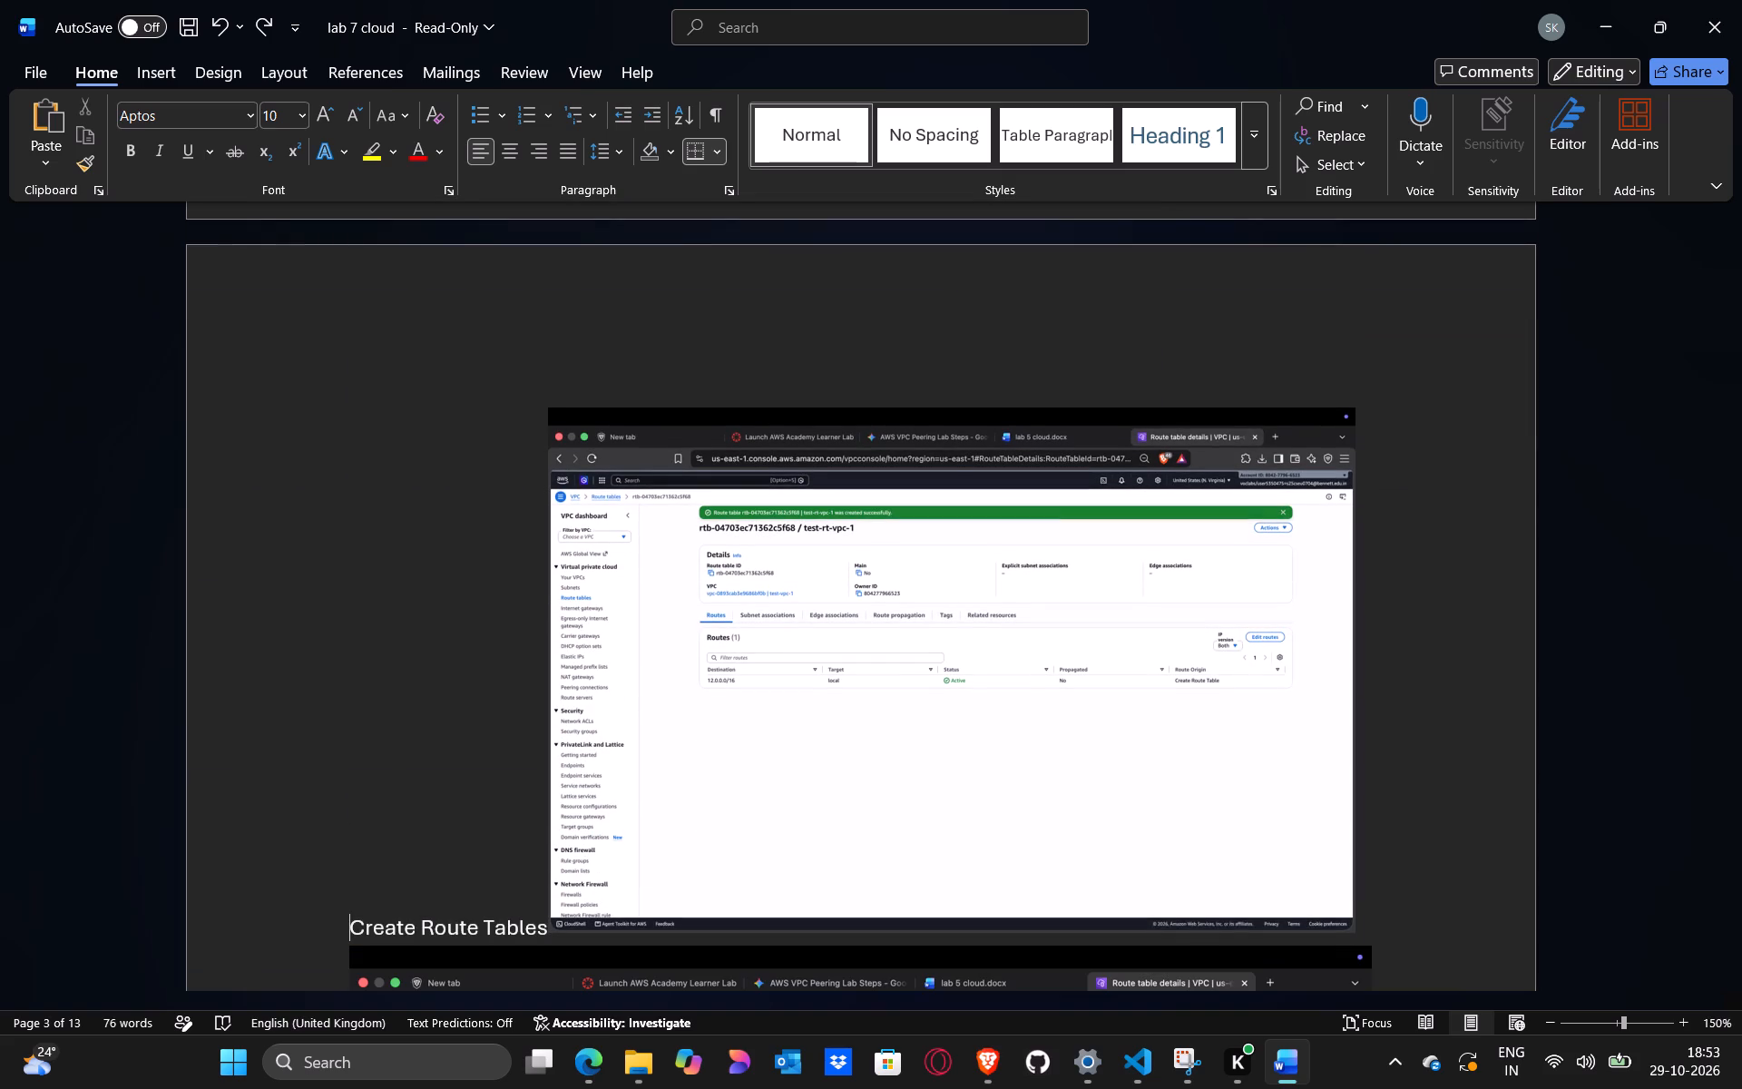
key(ctrl+z)
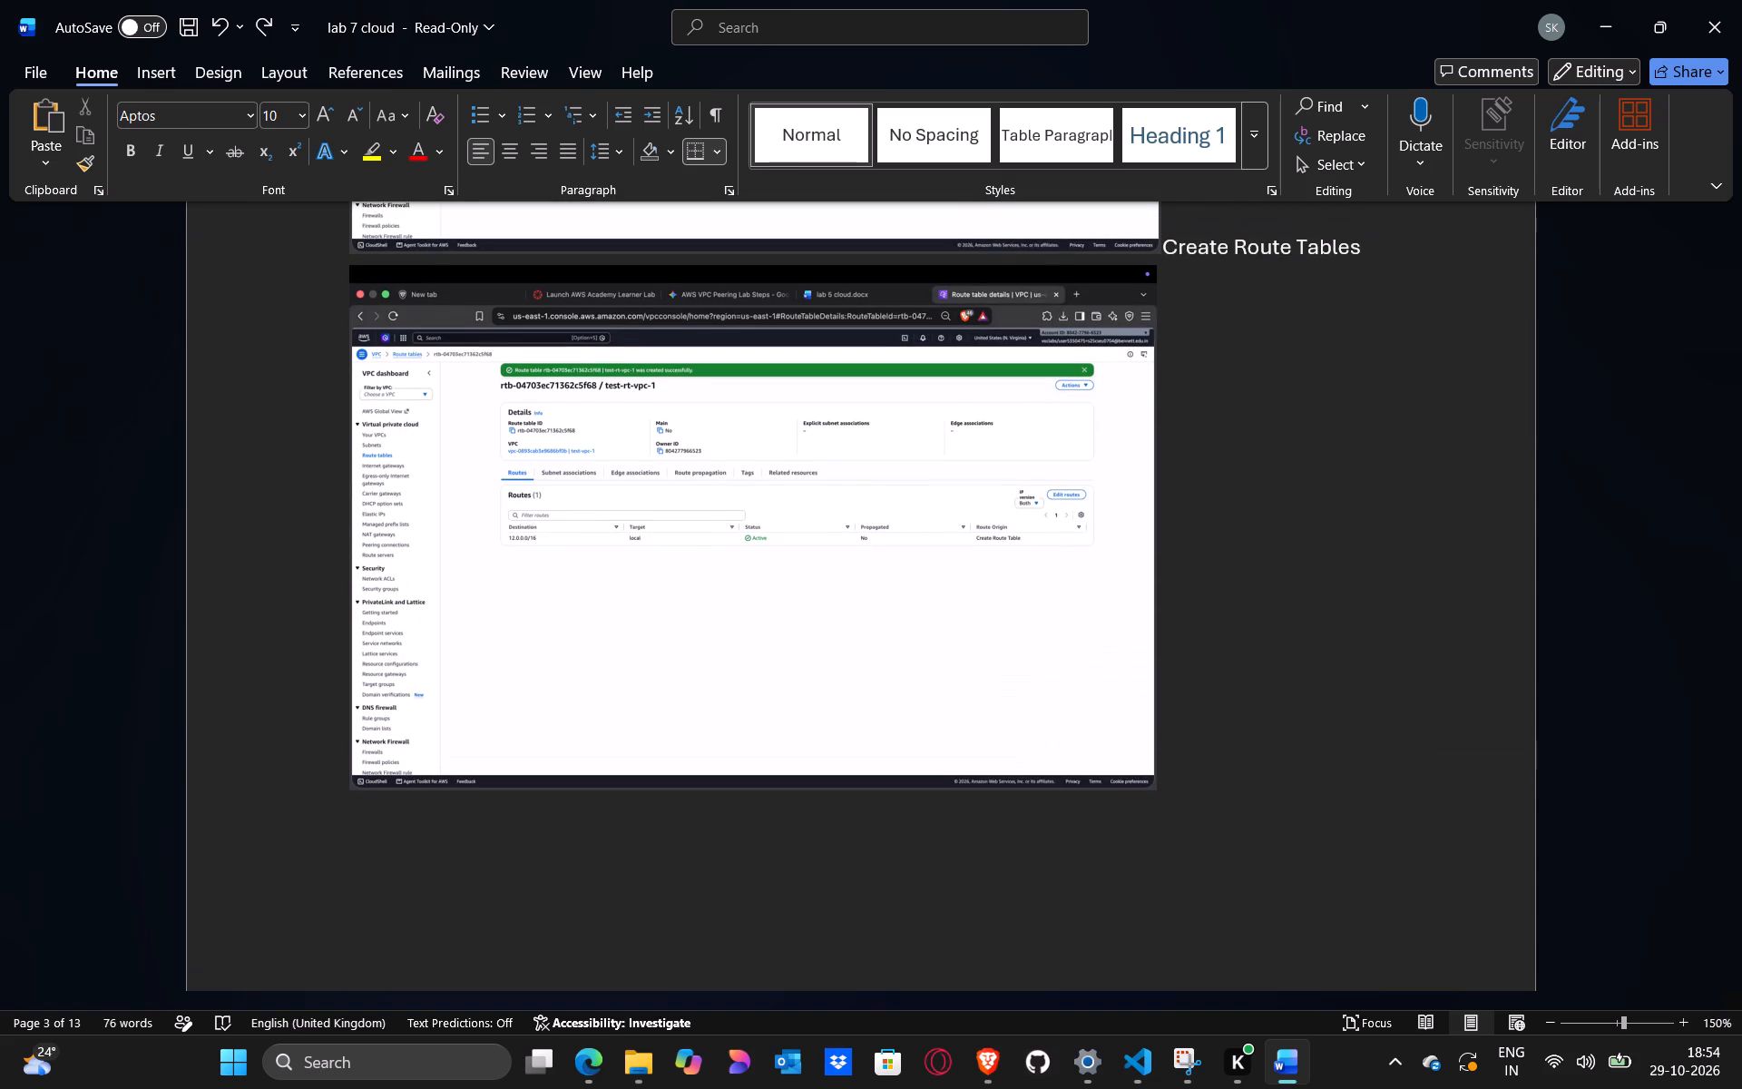
key(ctrl+z)
key(ctrl+z)
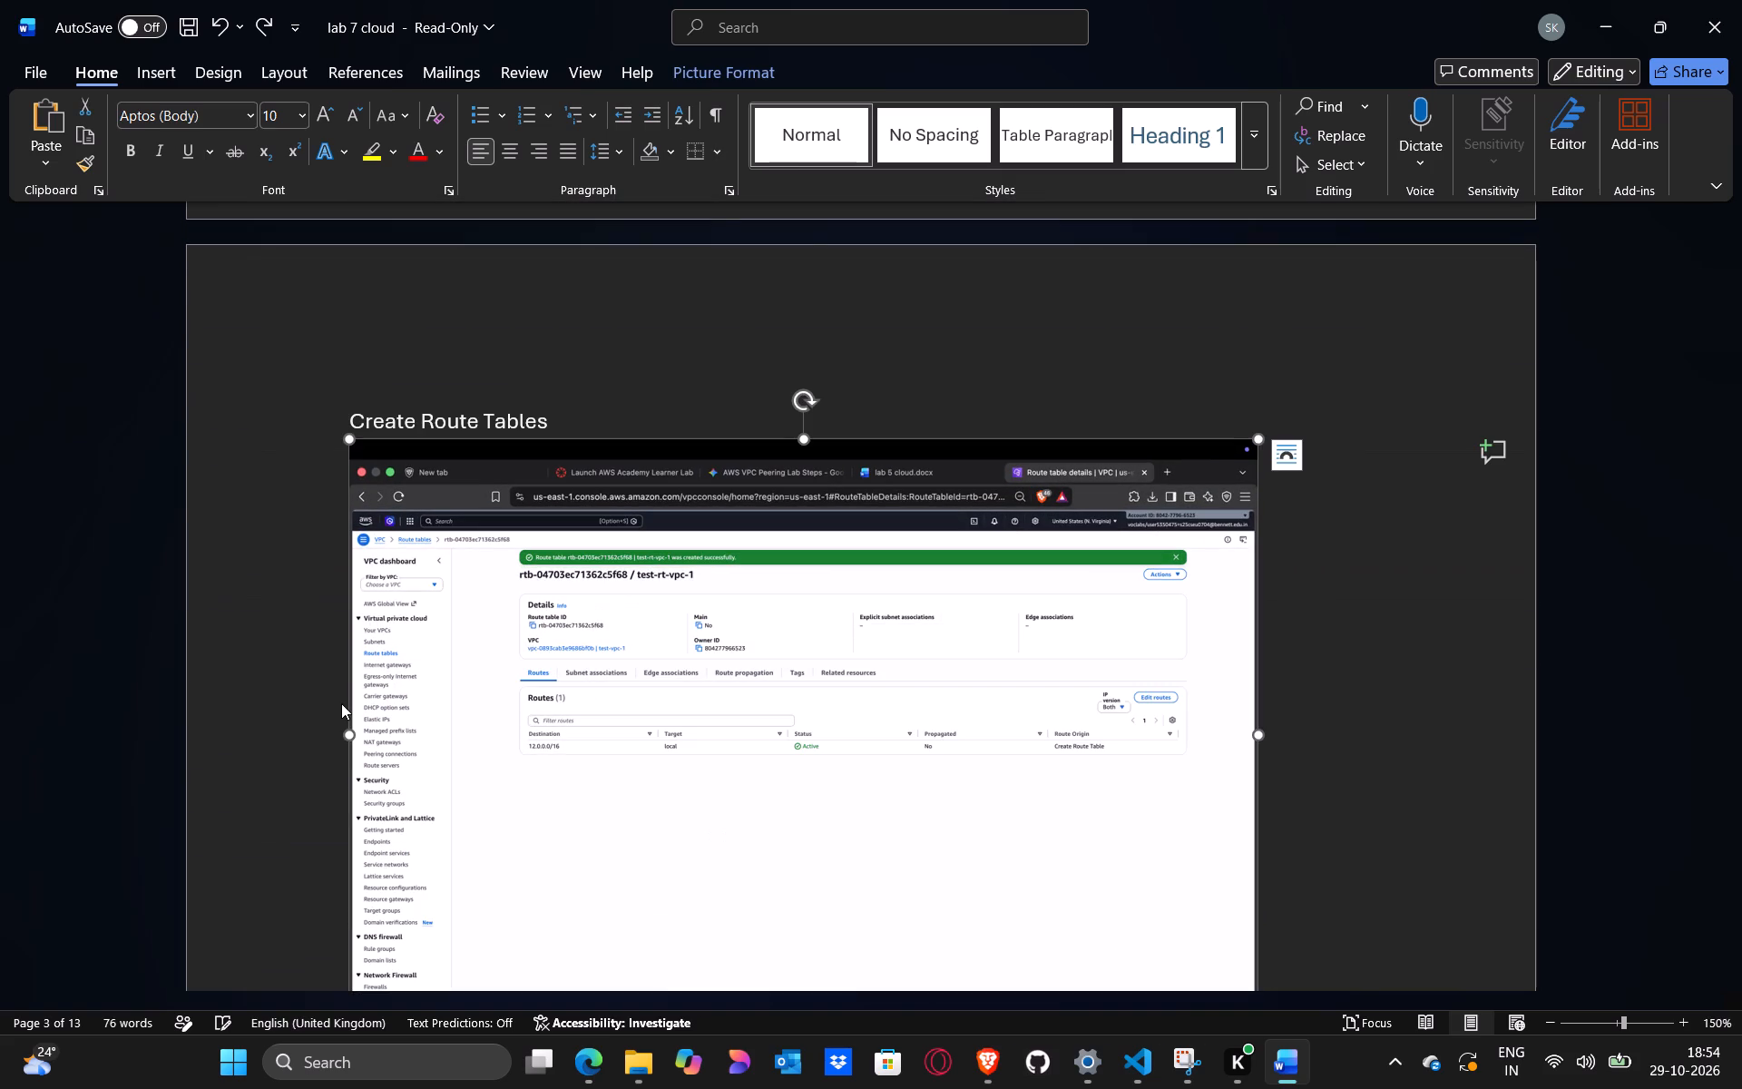
scroll(356, 703, right, 1)
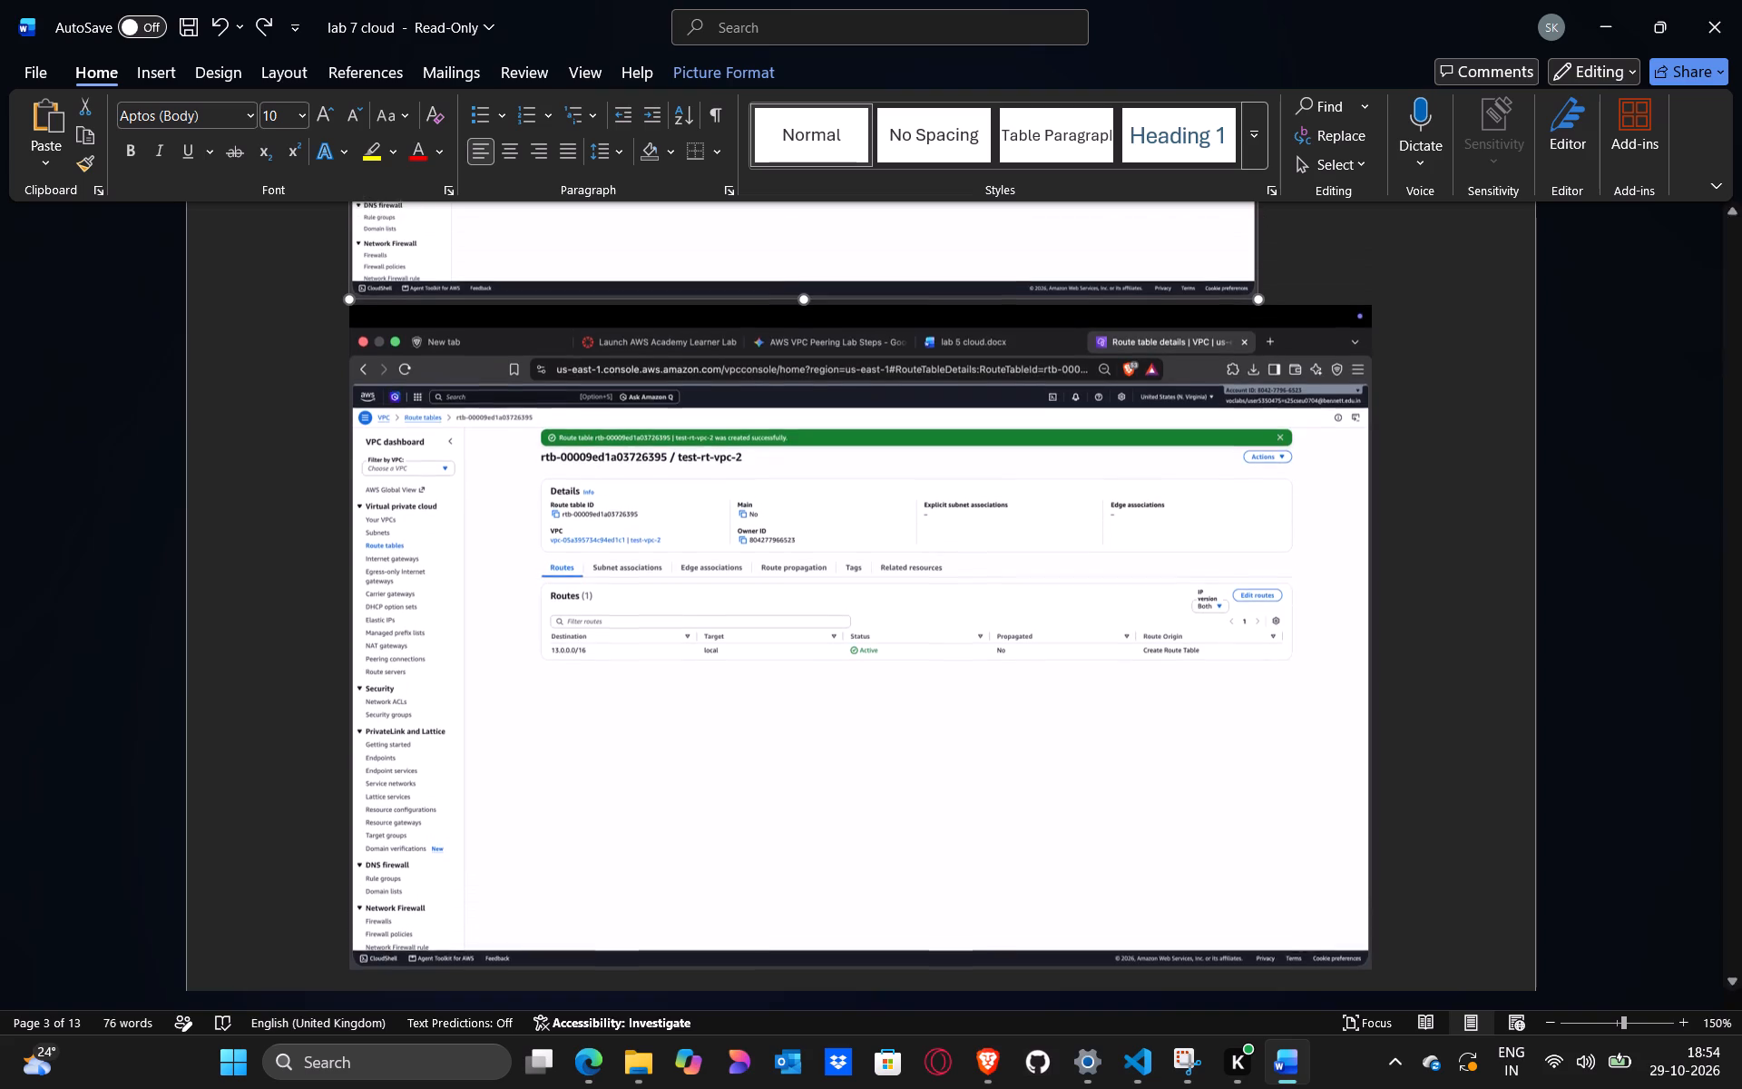
scroll(356, 703, right, 2)
key(ctrl+z)
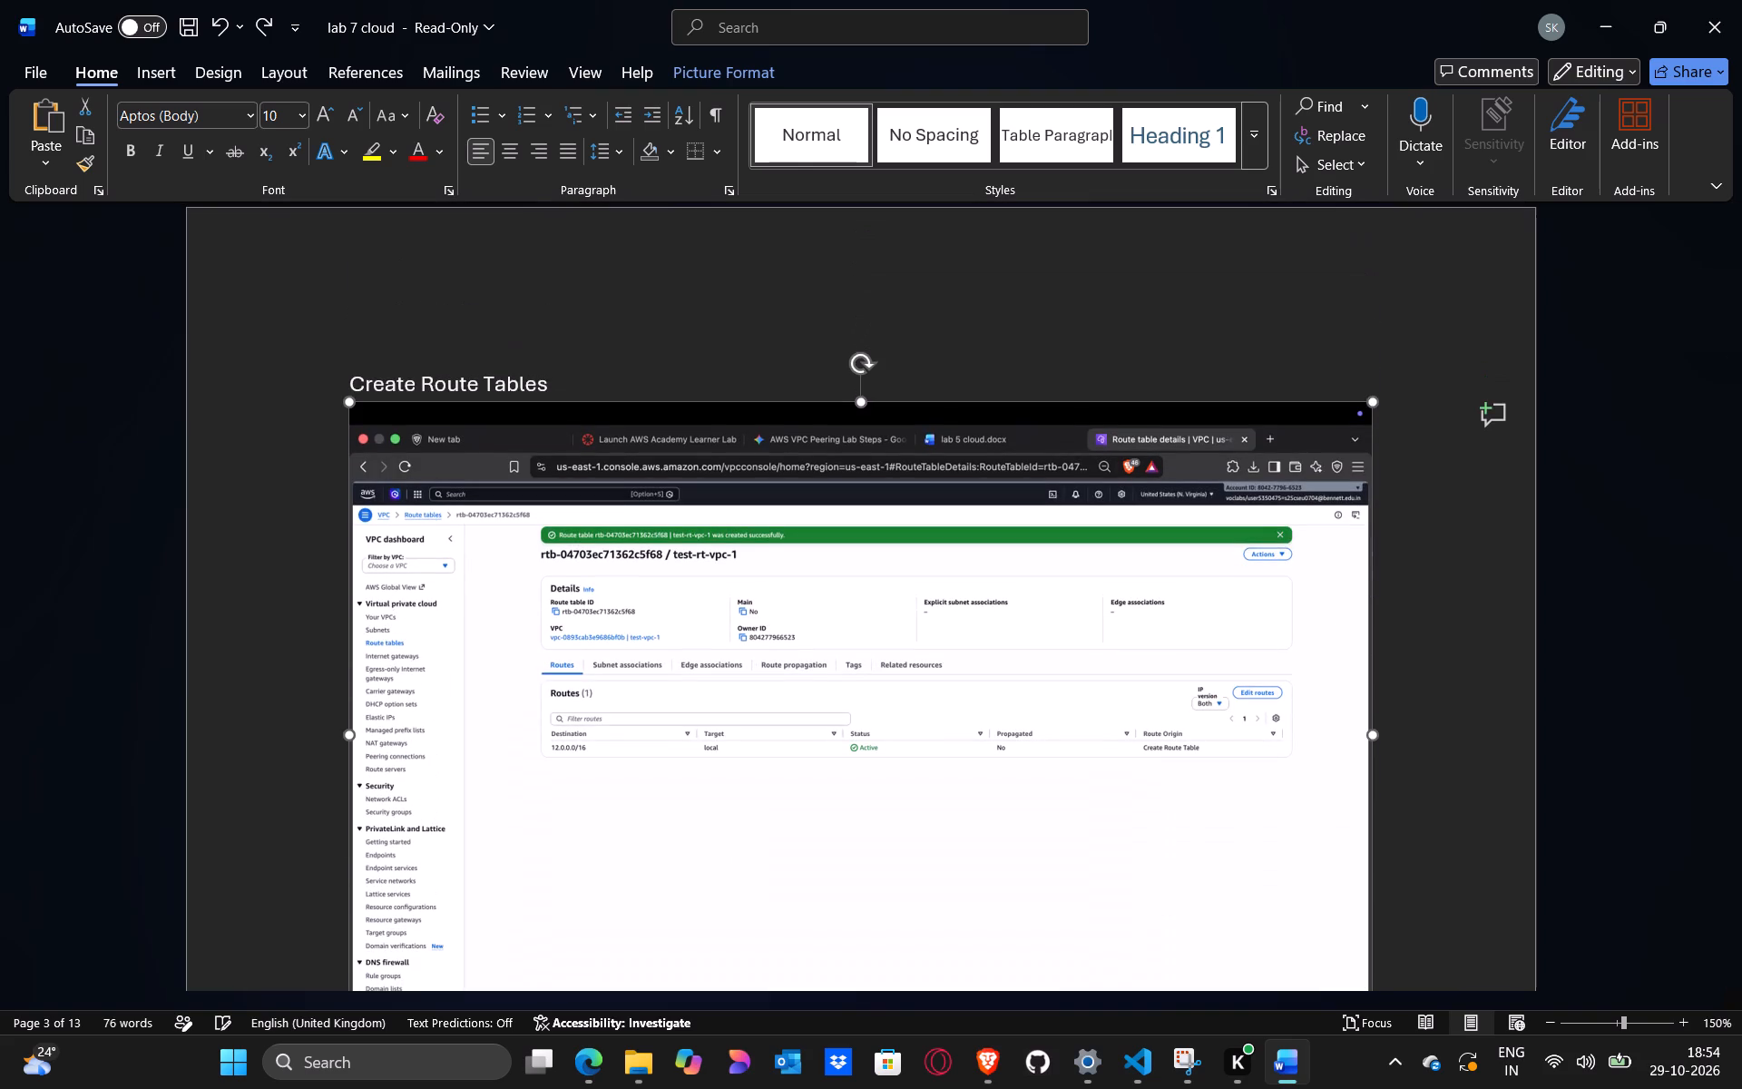
Review the layout and page gaps from the route table screenshots through "Create Subnets" to "Associate Subnets and Attach Internet Gateways".
scroll(356, 703, down, 2)
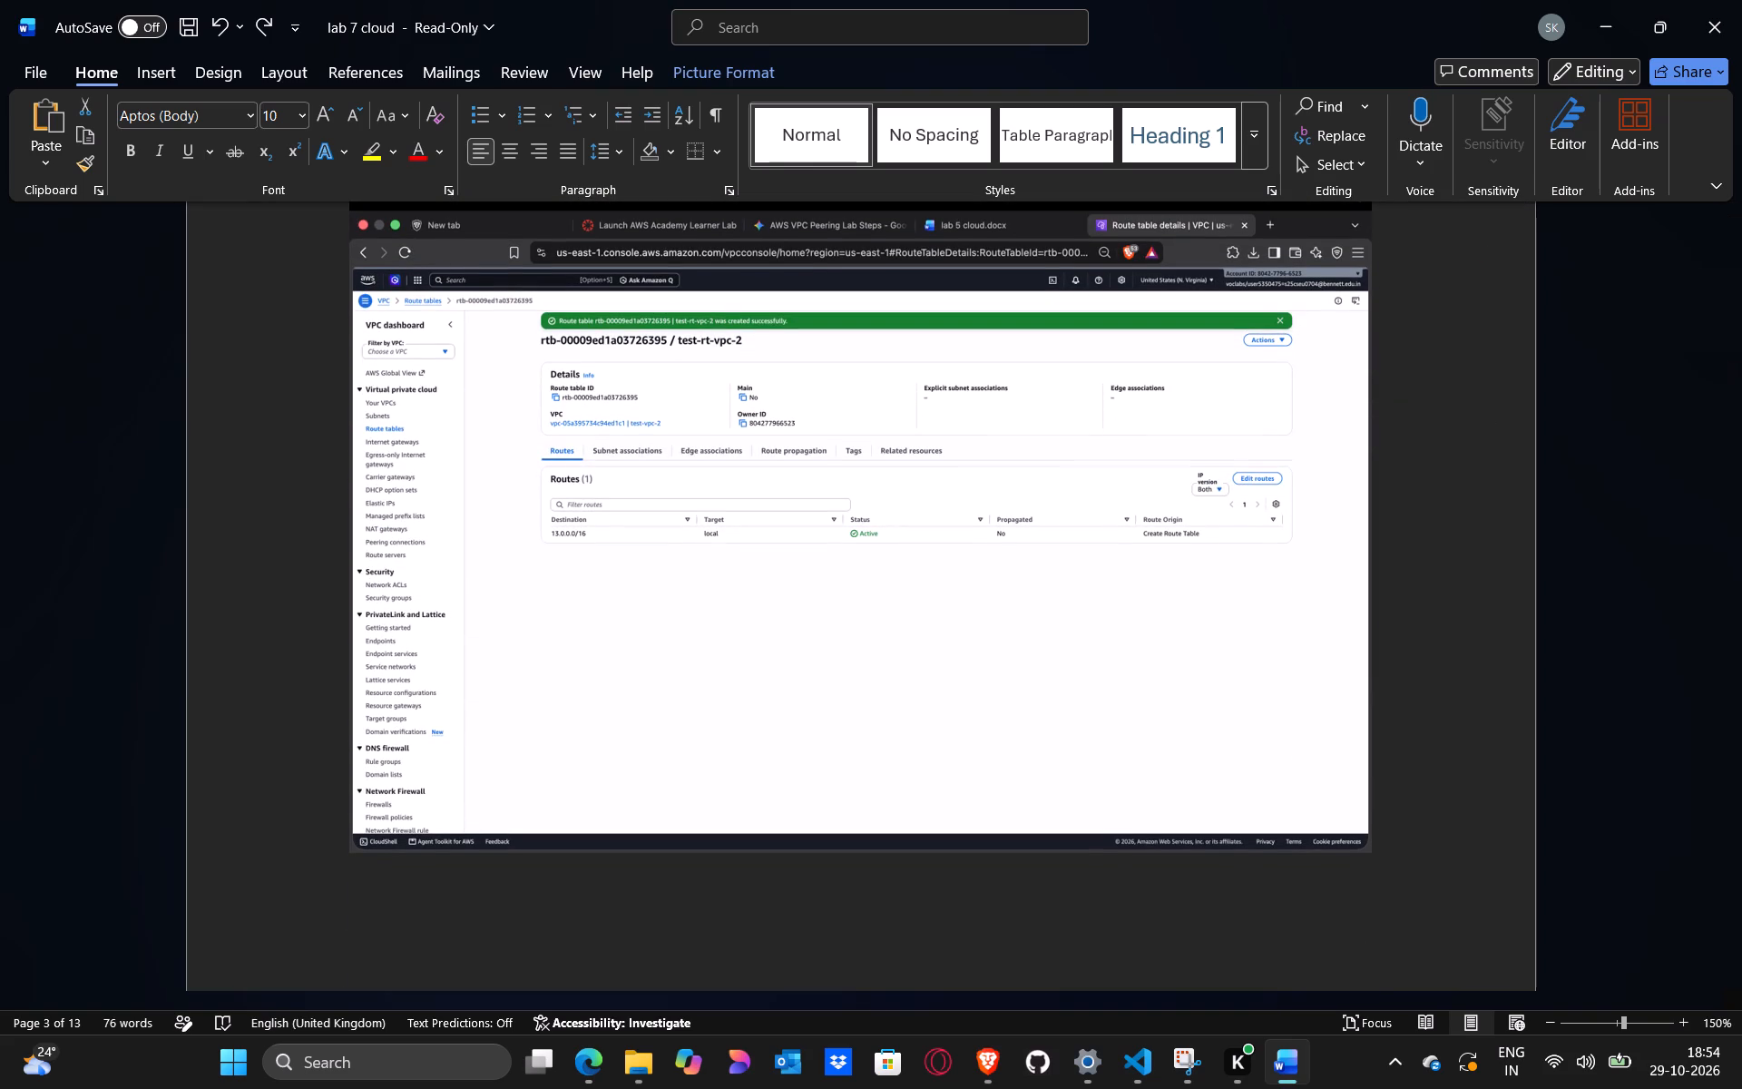
scroll(356, 703, down, 2)
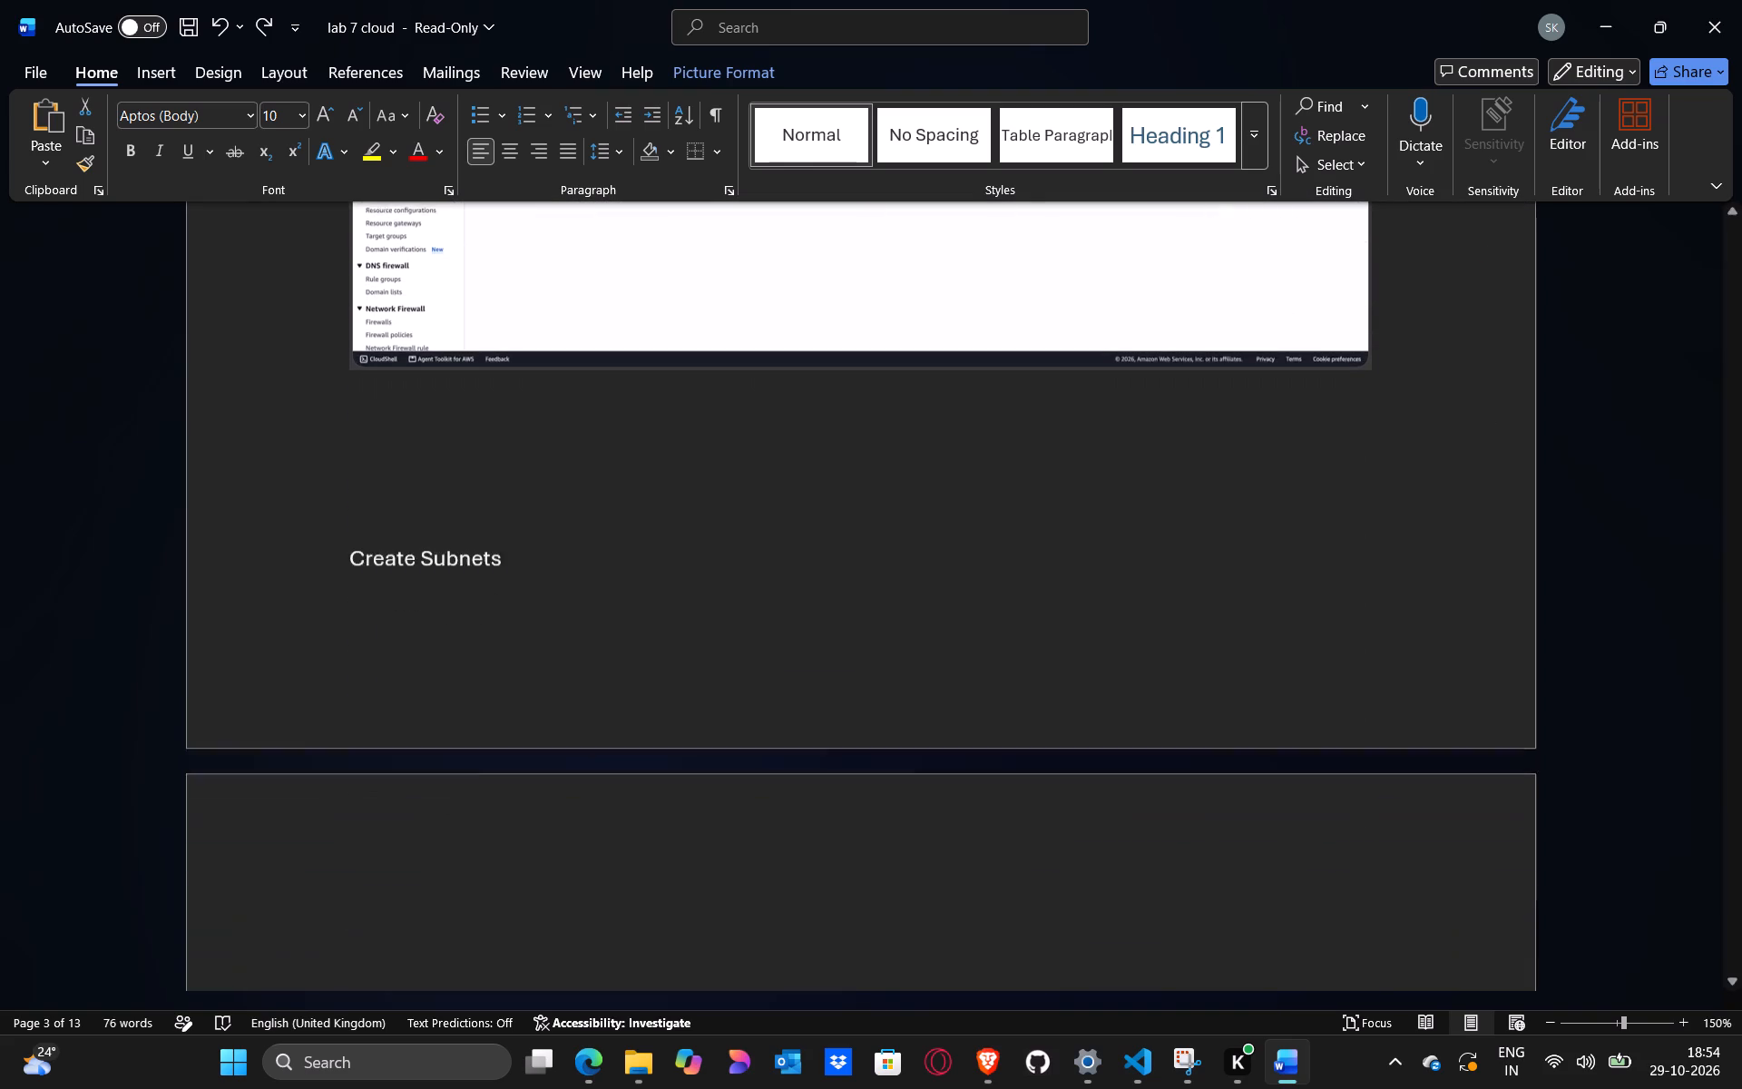
scroll(356, 703, down, 3)
click(748, 654)
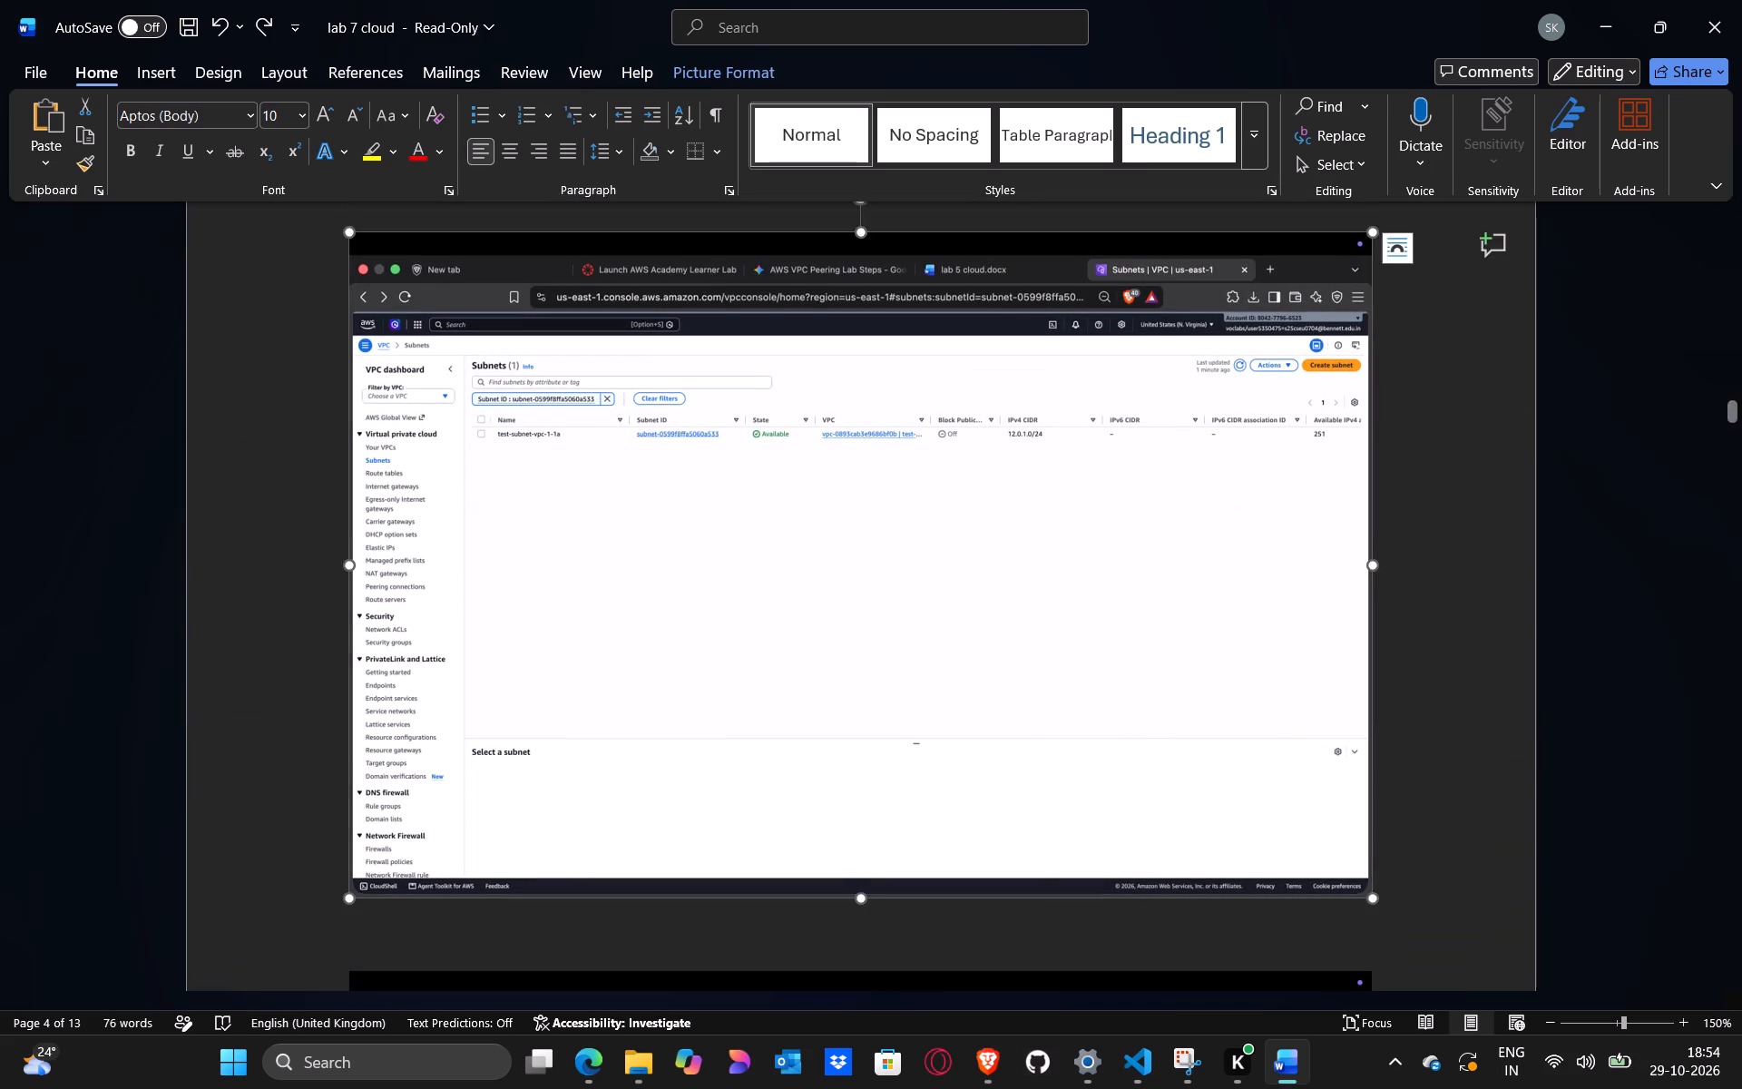
scroll(748, 654, down, 2)
scroll(748, 654, up, 1)
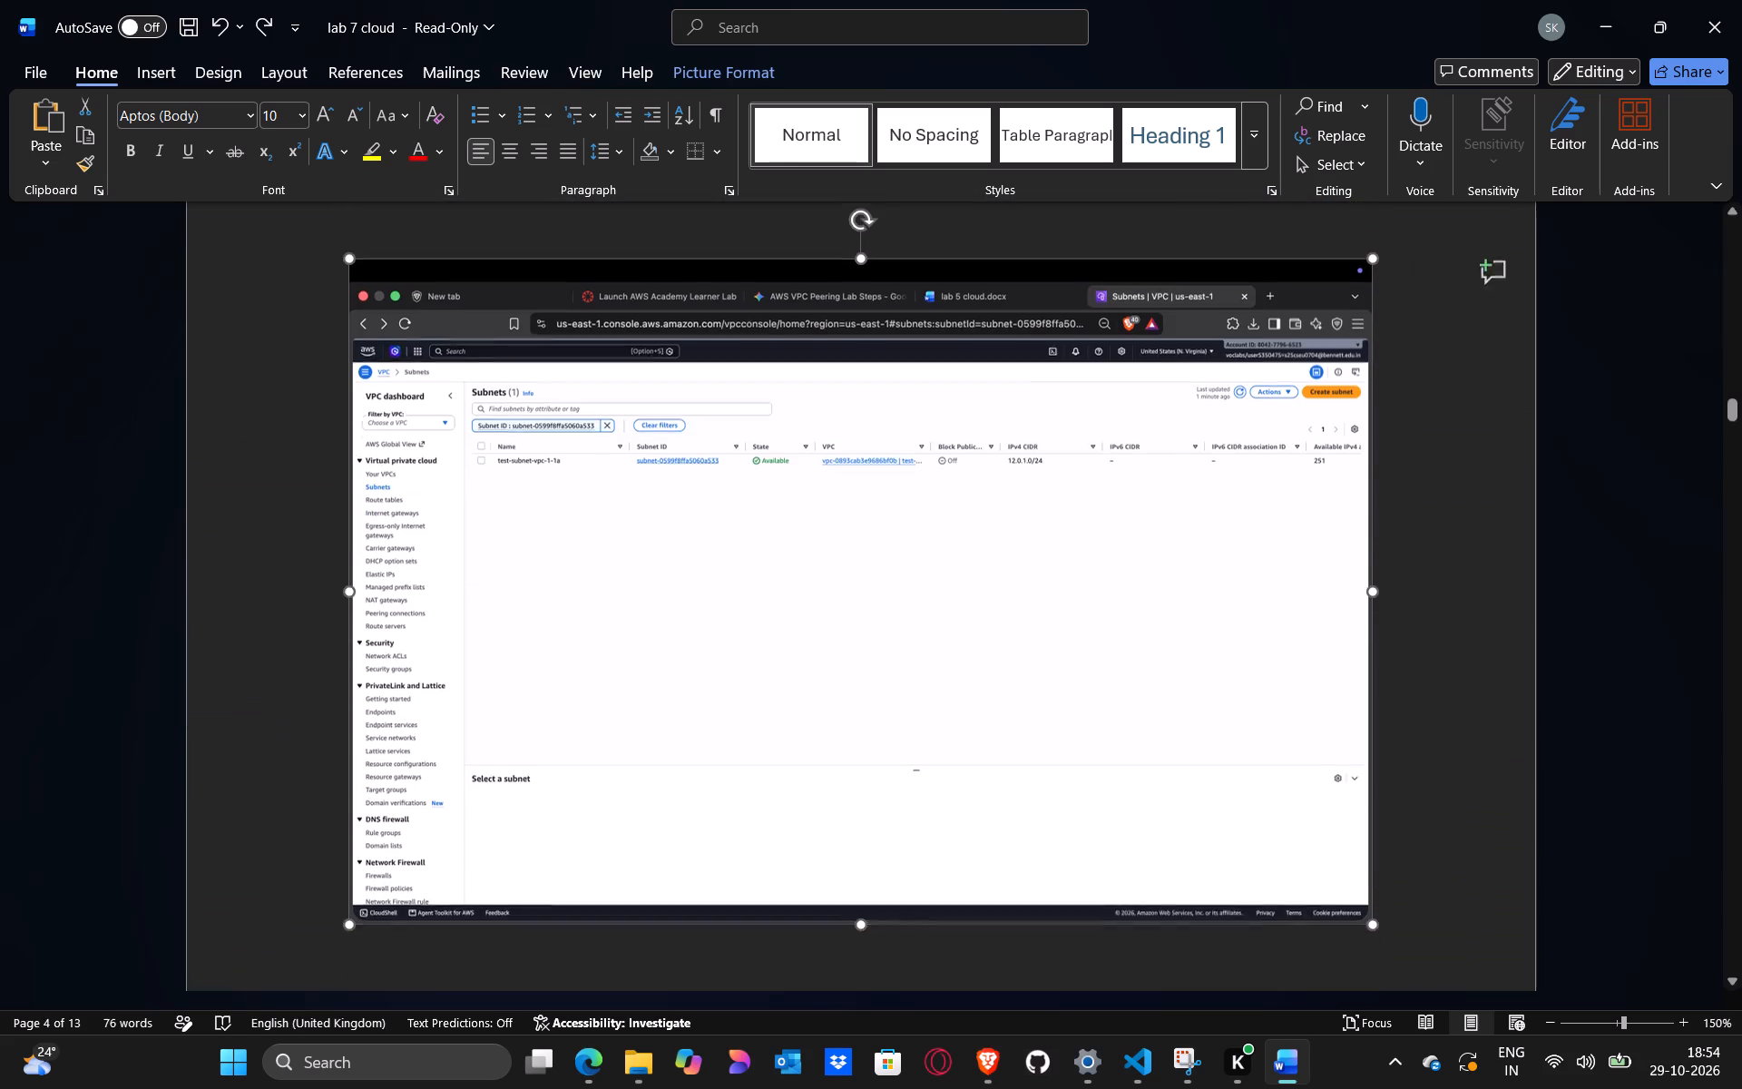
scroll(748, 654, down, 1)
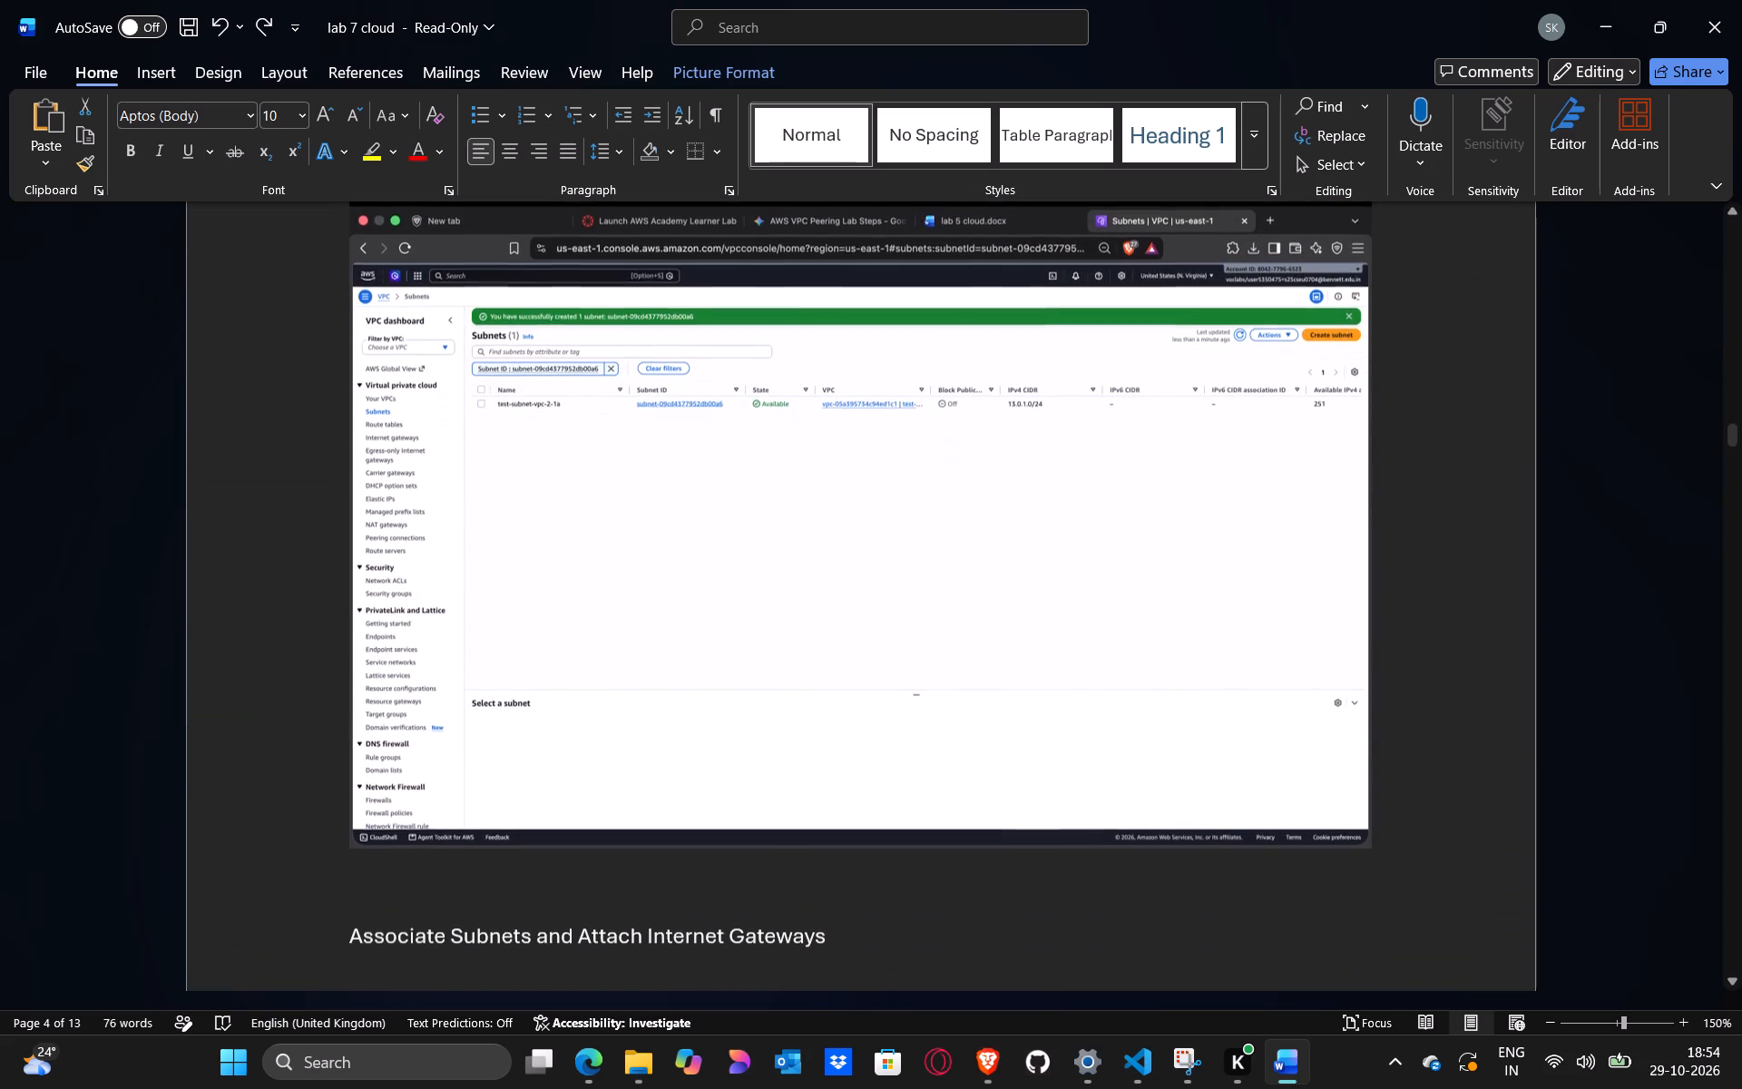
scroll(748, 654, down, 1)
scroll(748, 654, up, 1)
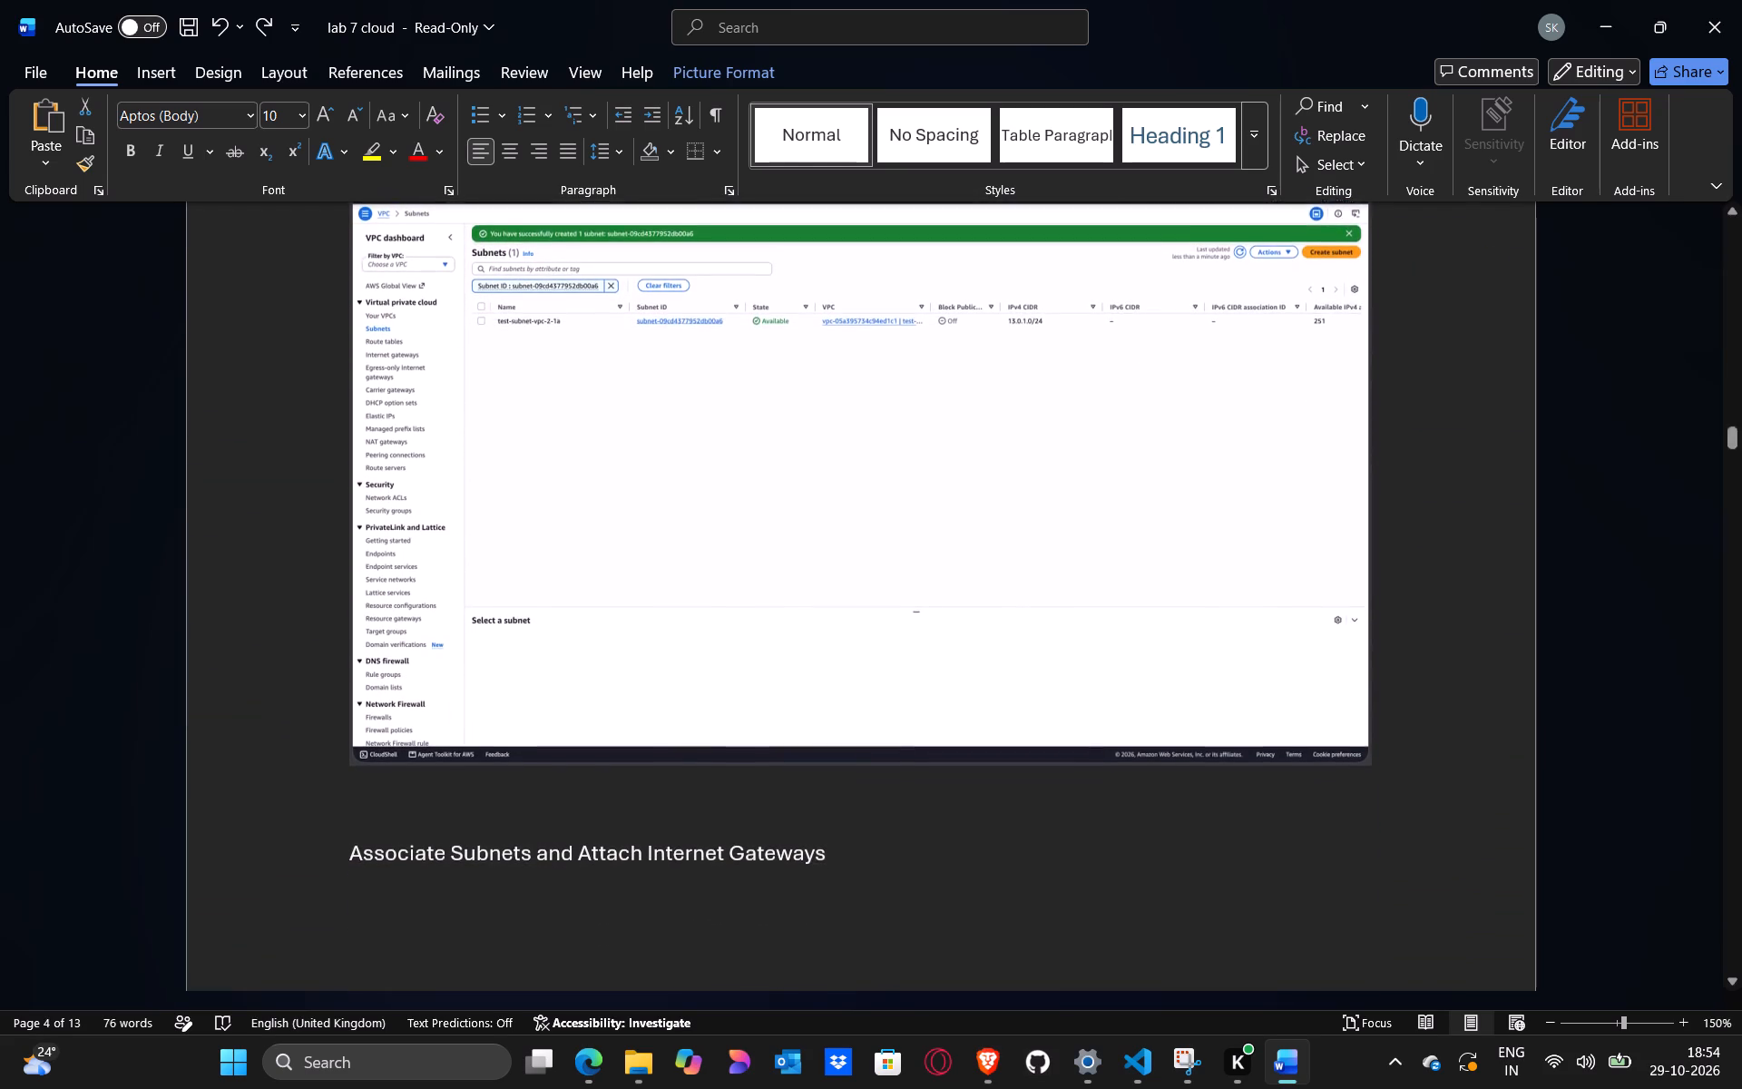
scroll(748, 654, up, 1)
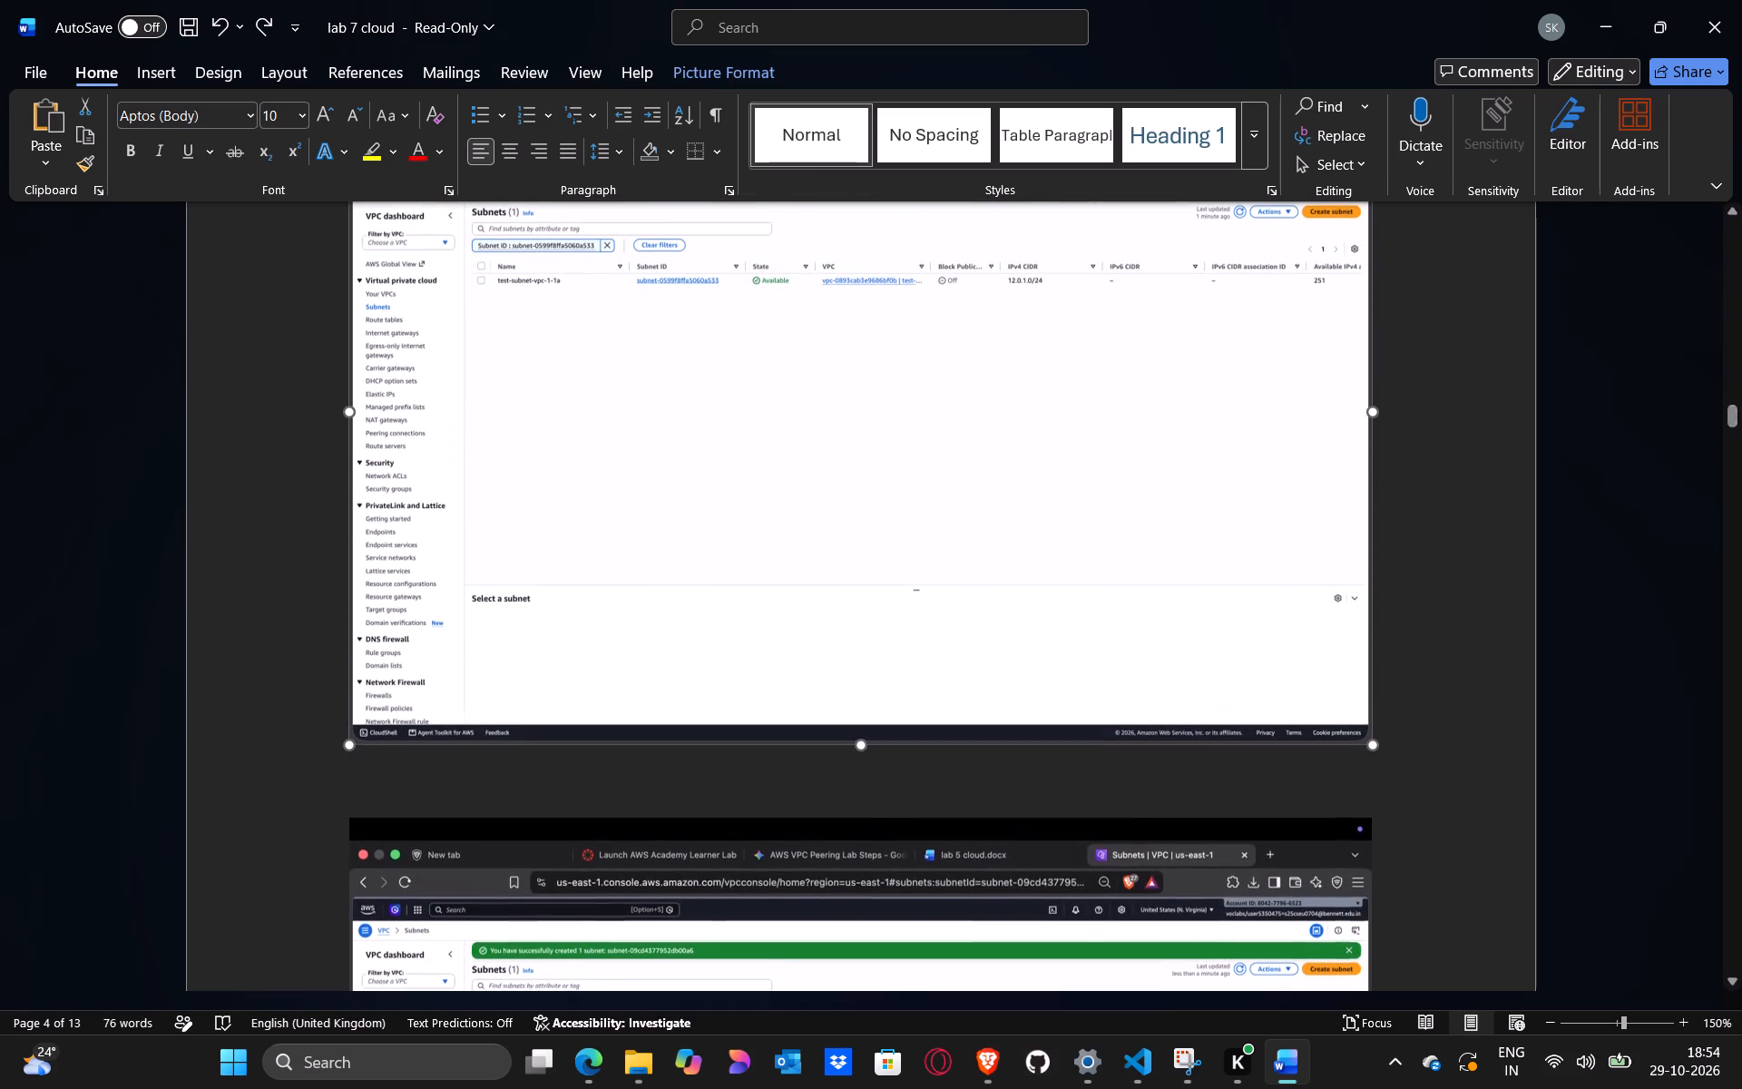
scroll(748, 654, up, 1)
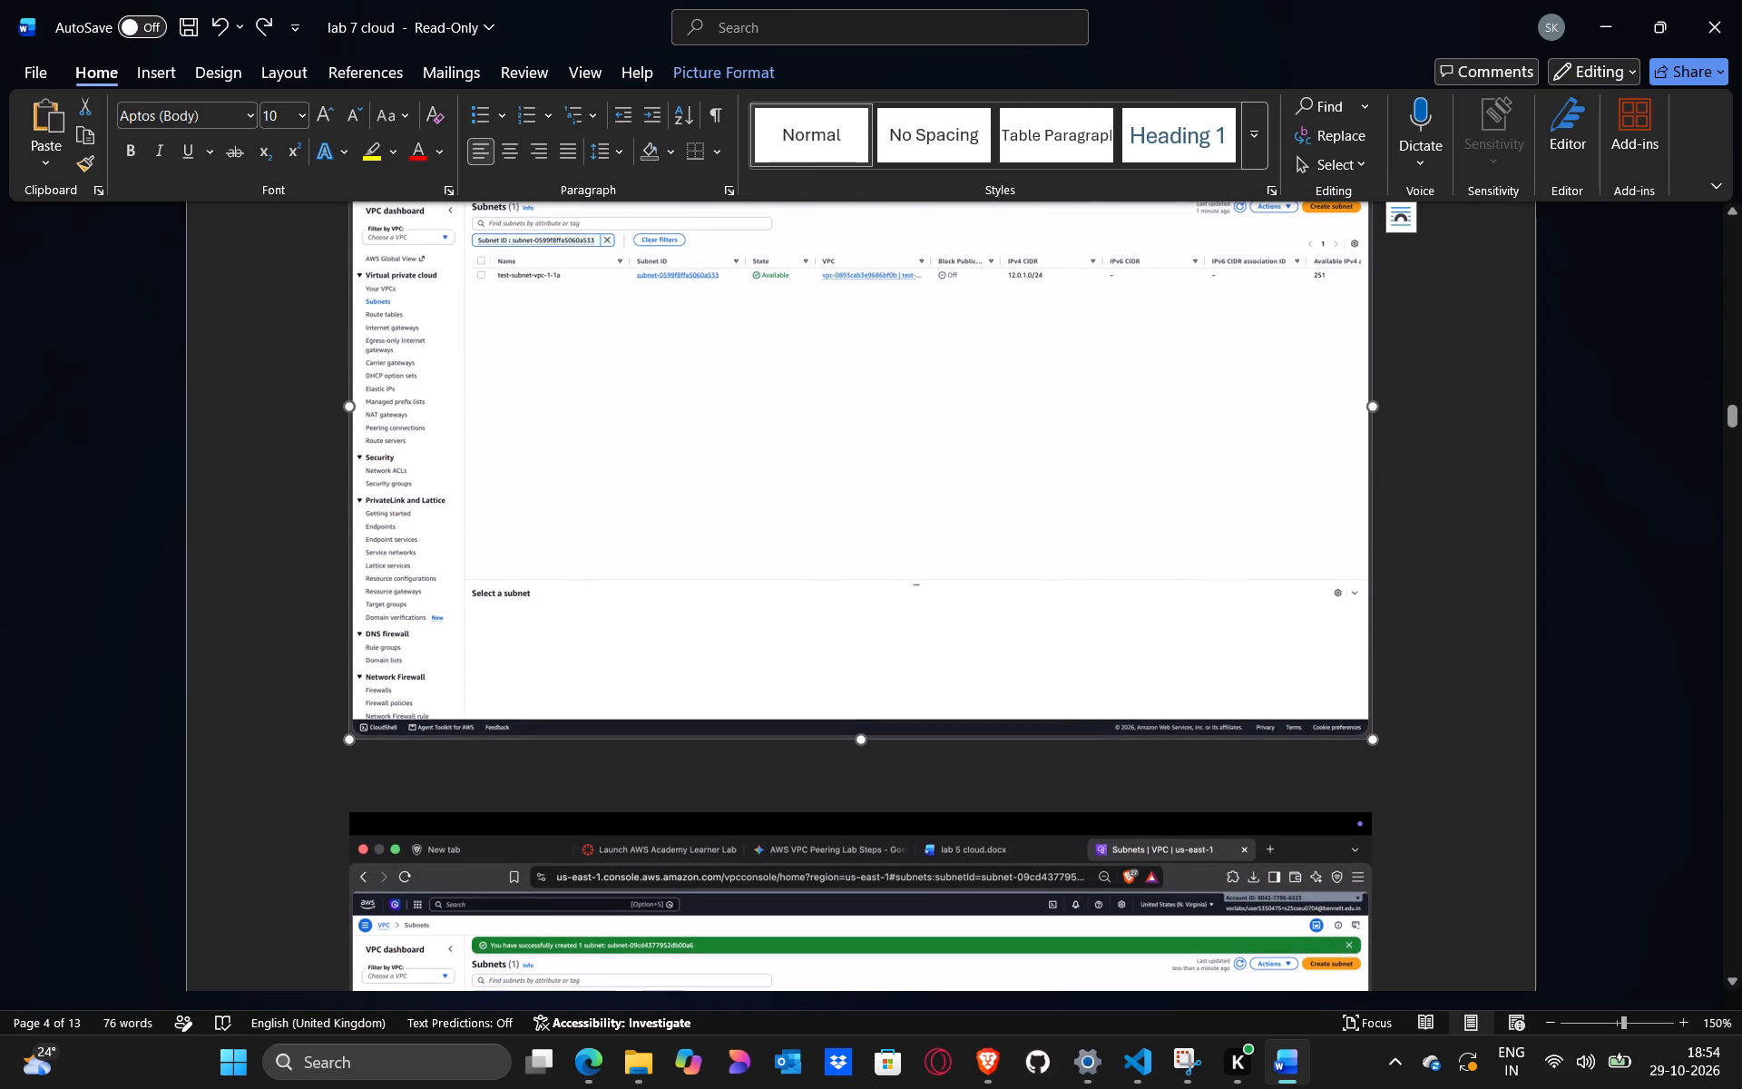
scroll(706, 422, down, 3)
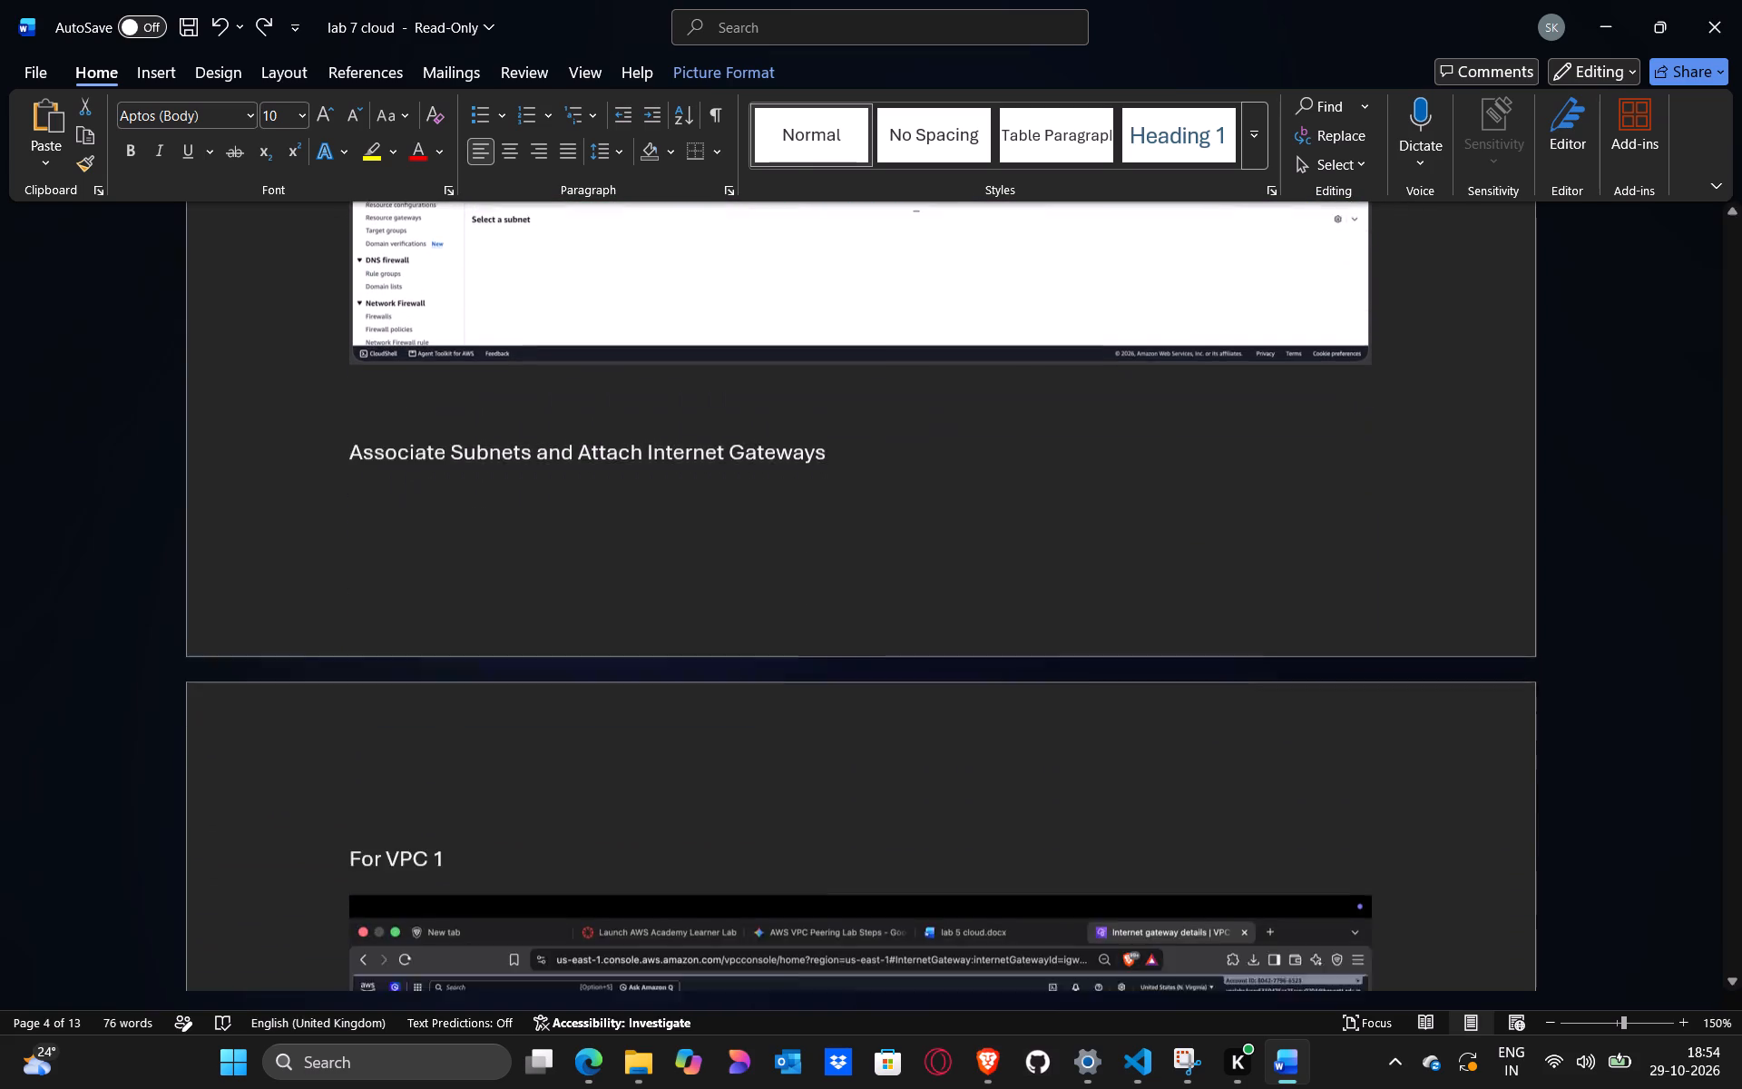
Review the placement of the internet gateway and route screenshots under "For VPC 1" and the page gap around "For VPC 2:".
scroll(699, 421, down, 4)
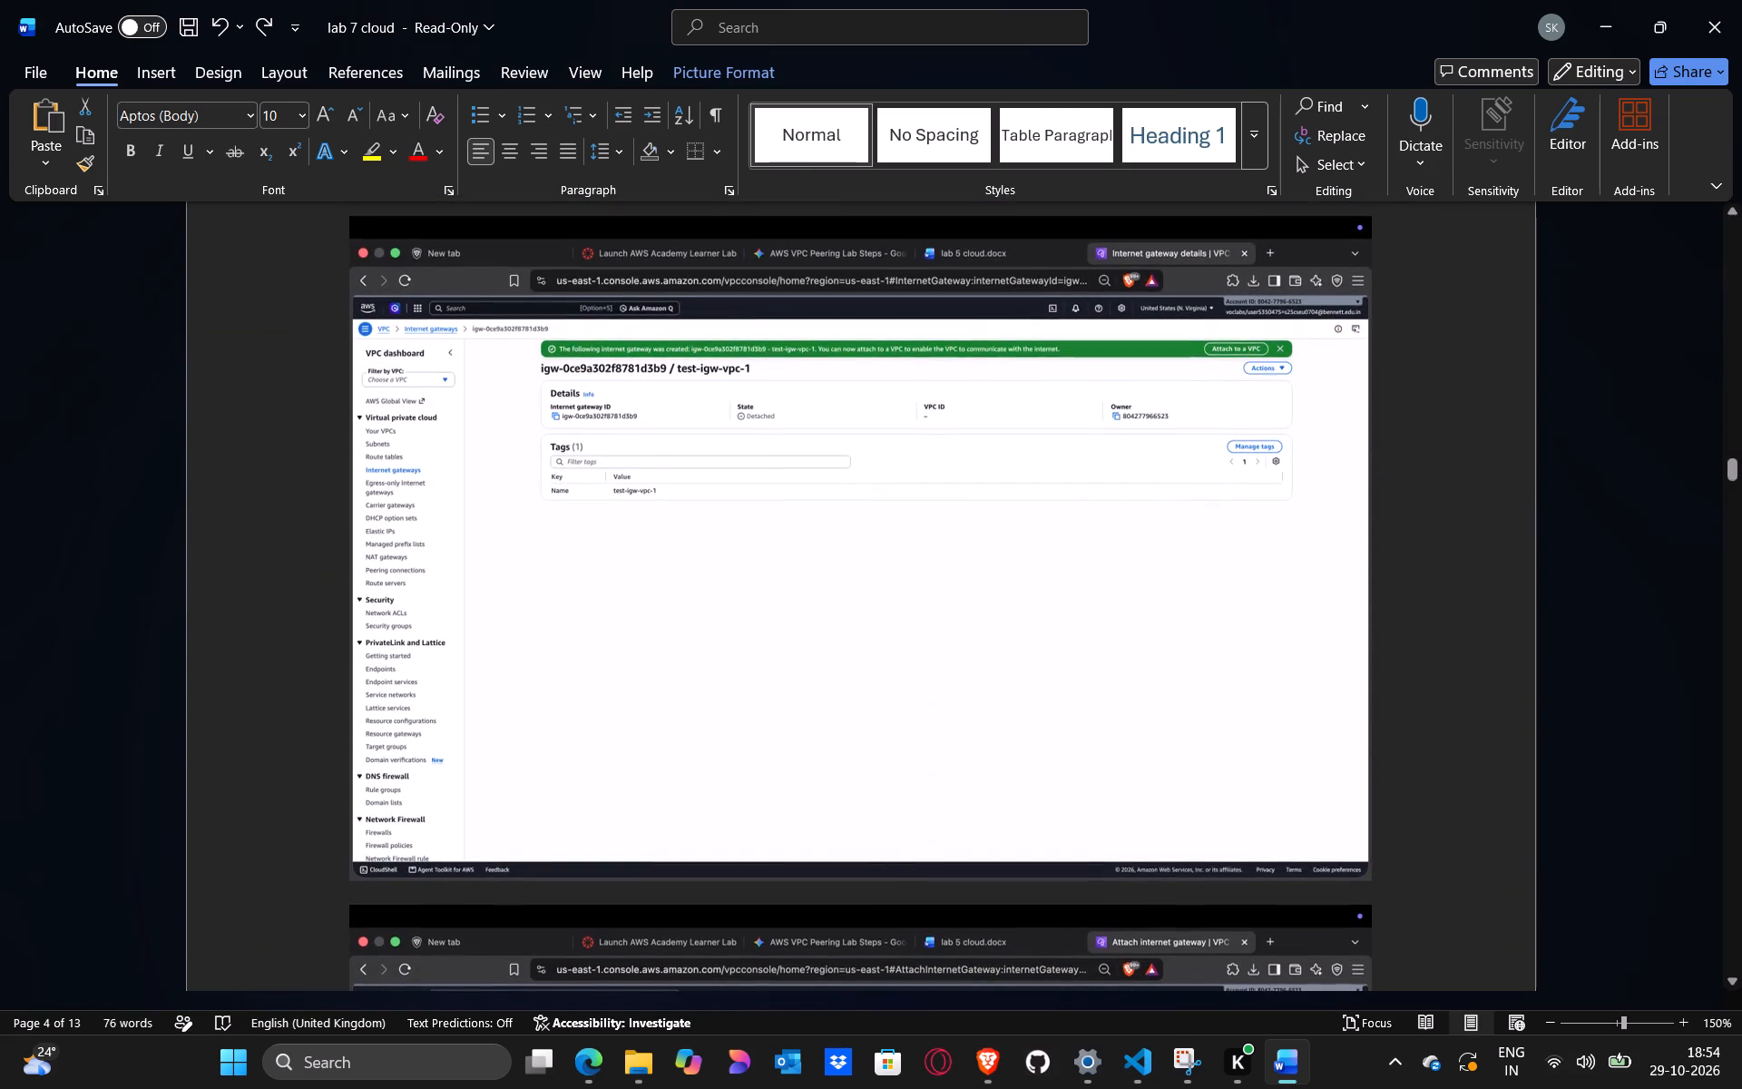
scroll(699, 421, down, 3)
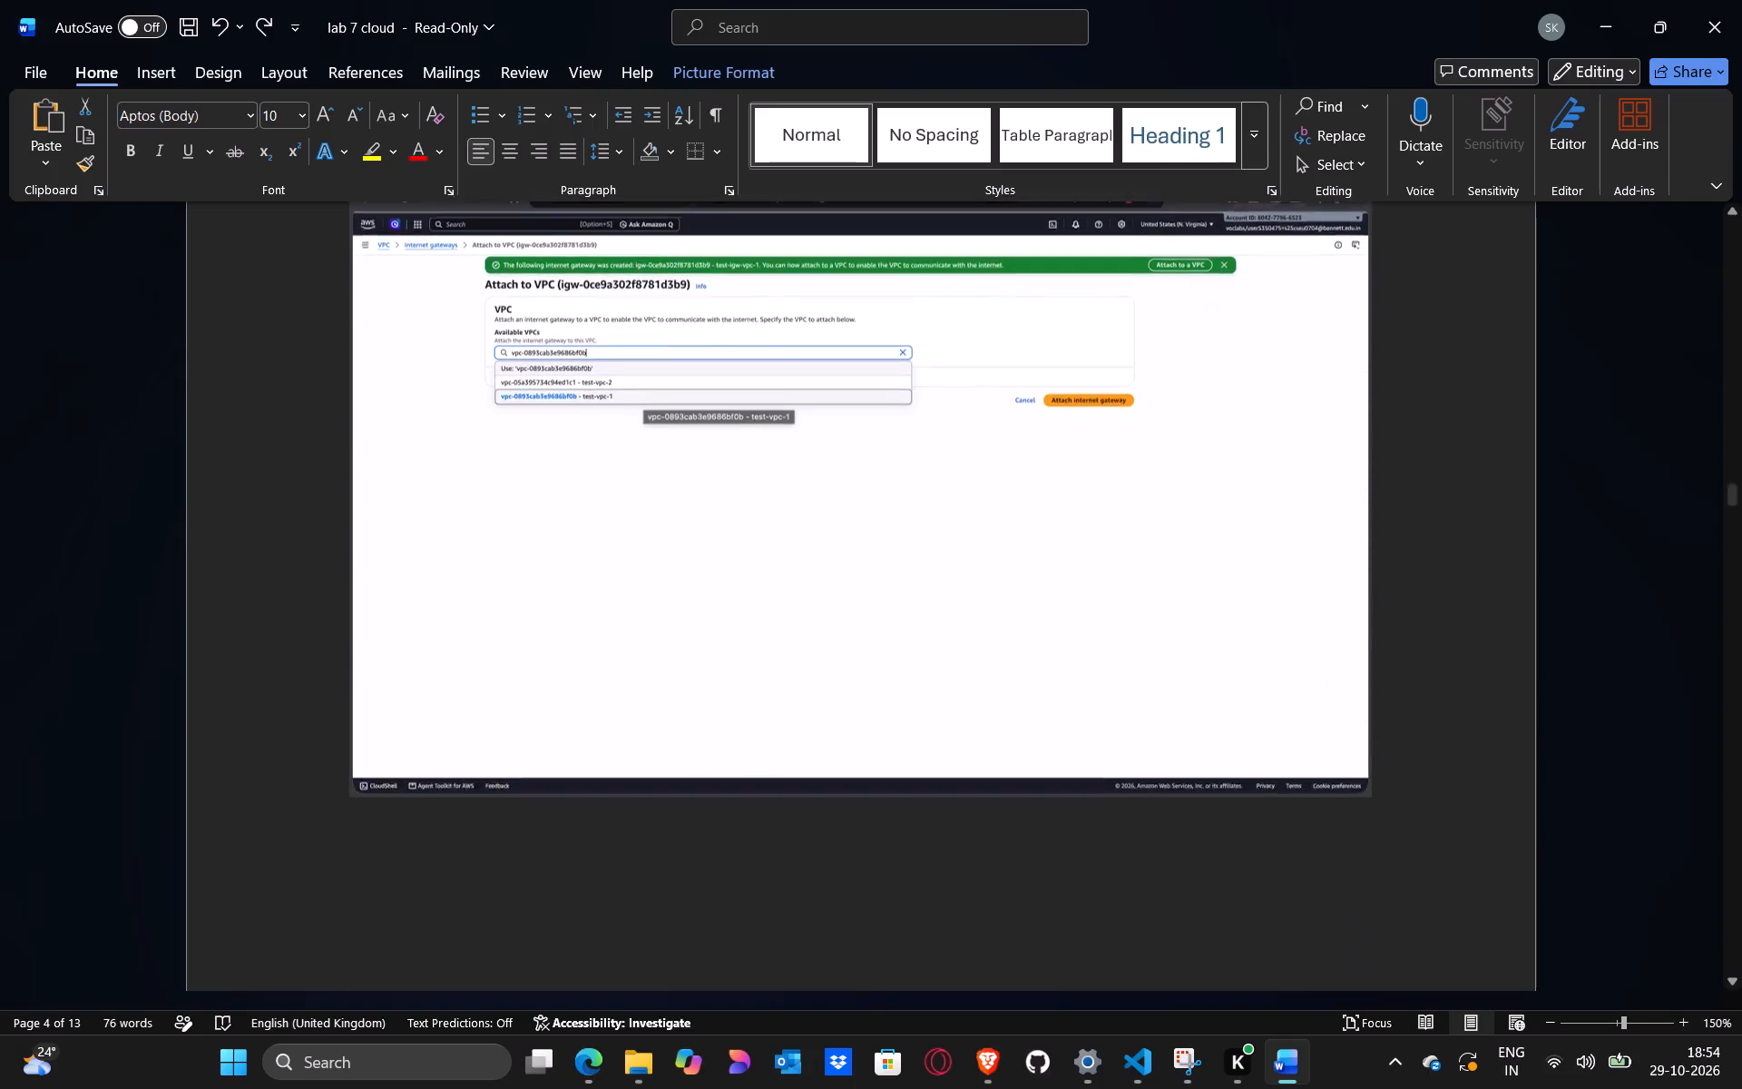
scroll(699, 421, down, 3)
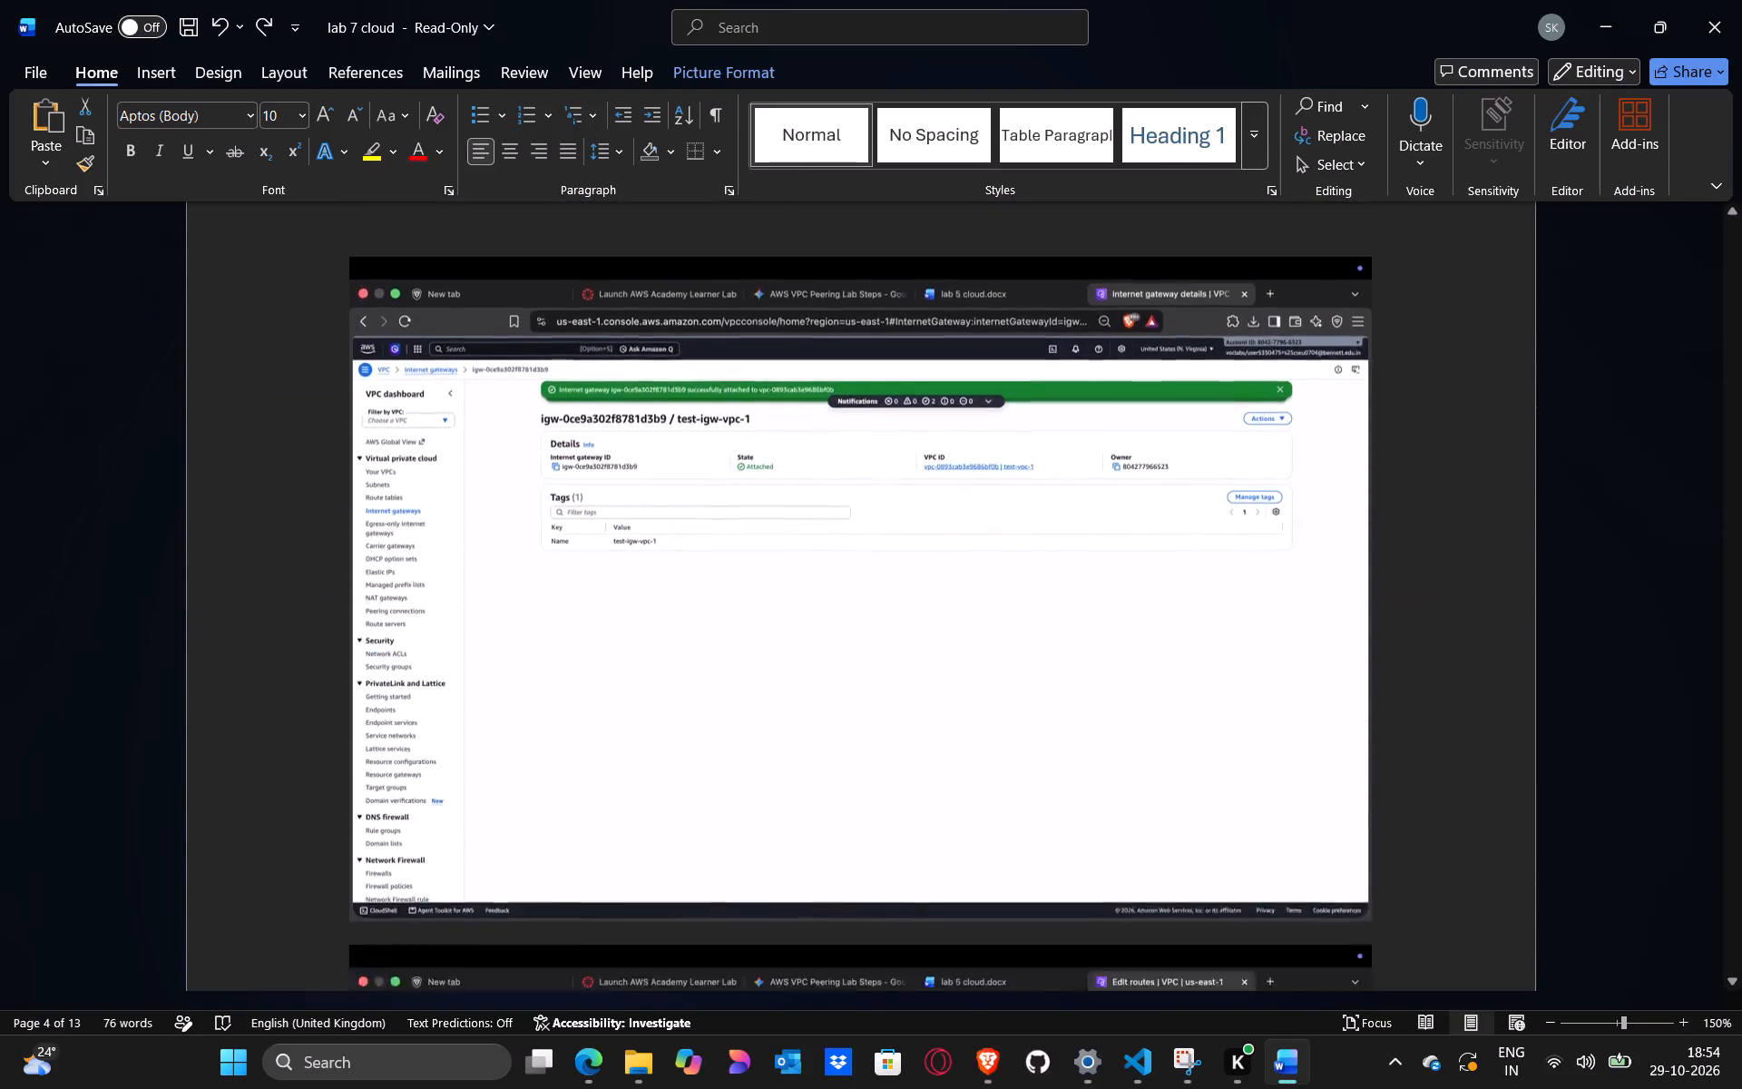
scroll(699, 421, down, 3)
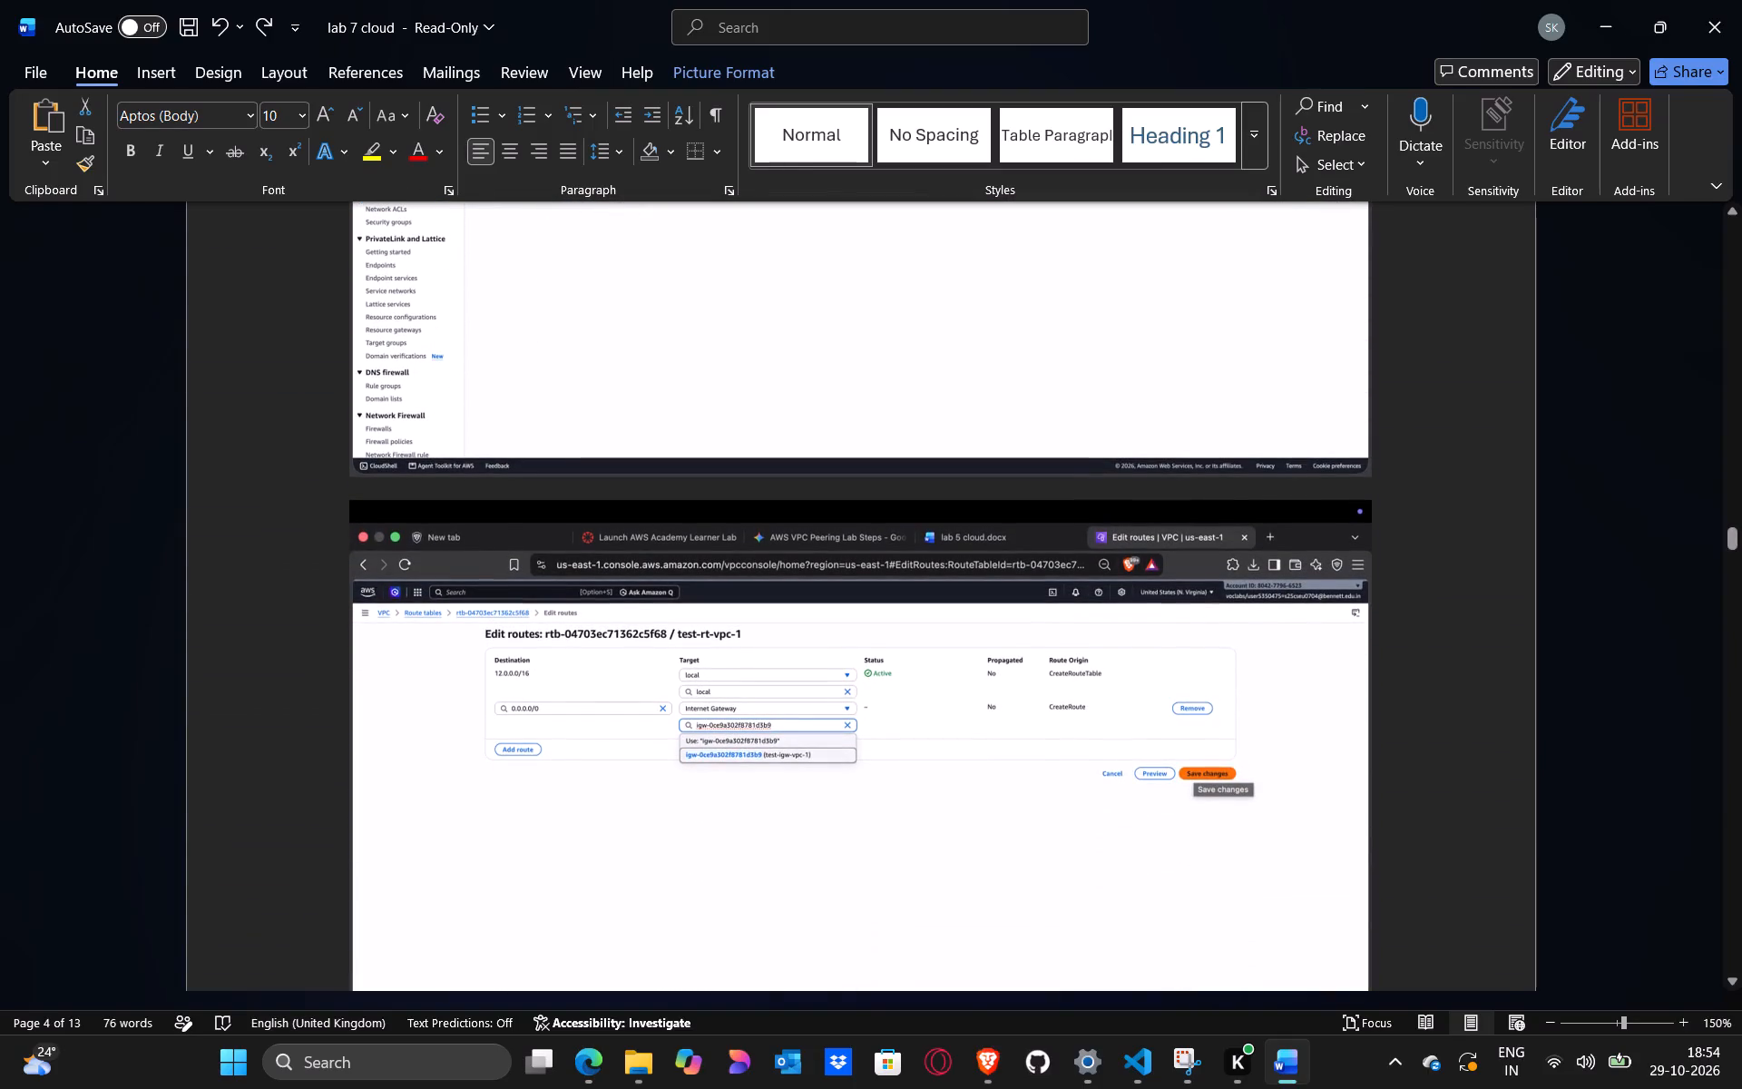
scroll(765, 568, up, 1)
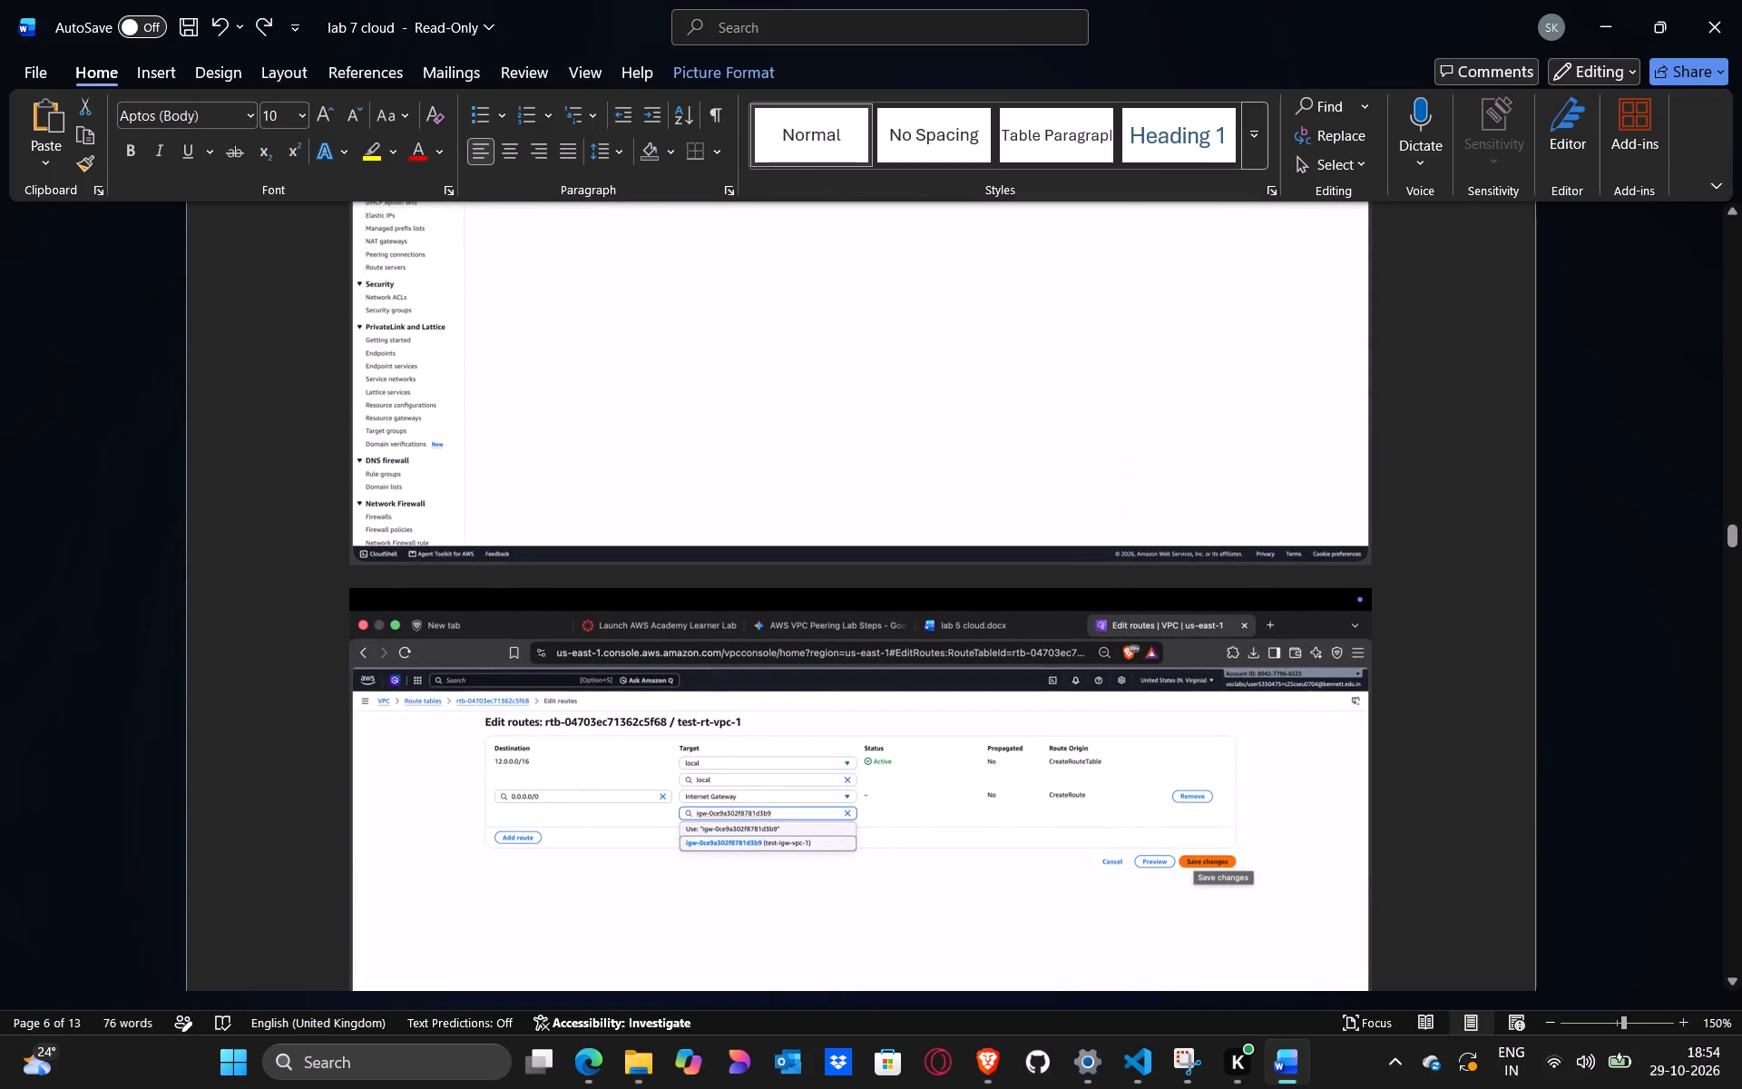
right_click(790, 718)
scroll(790, 718, down, 1)
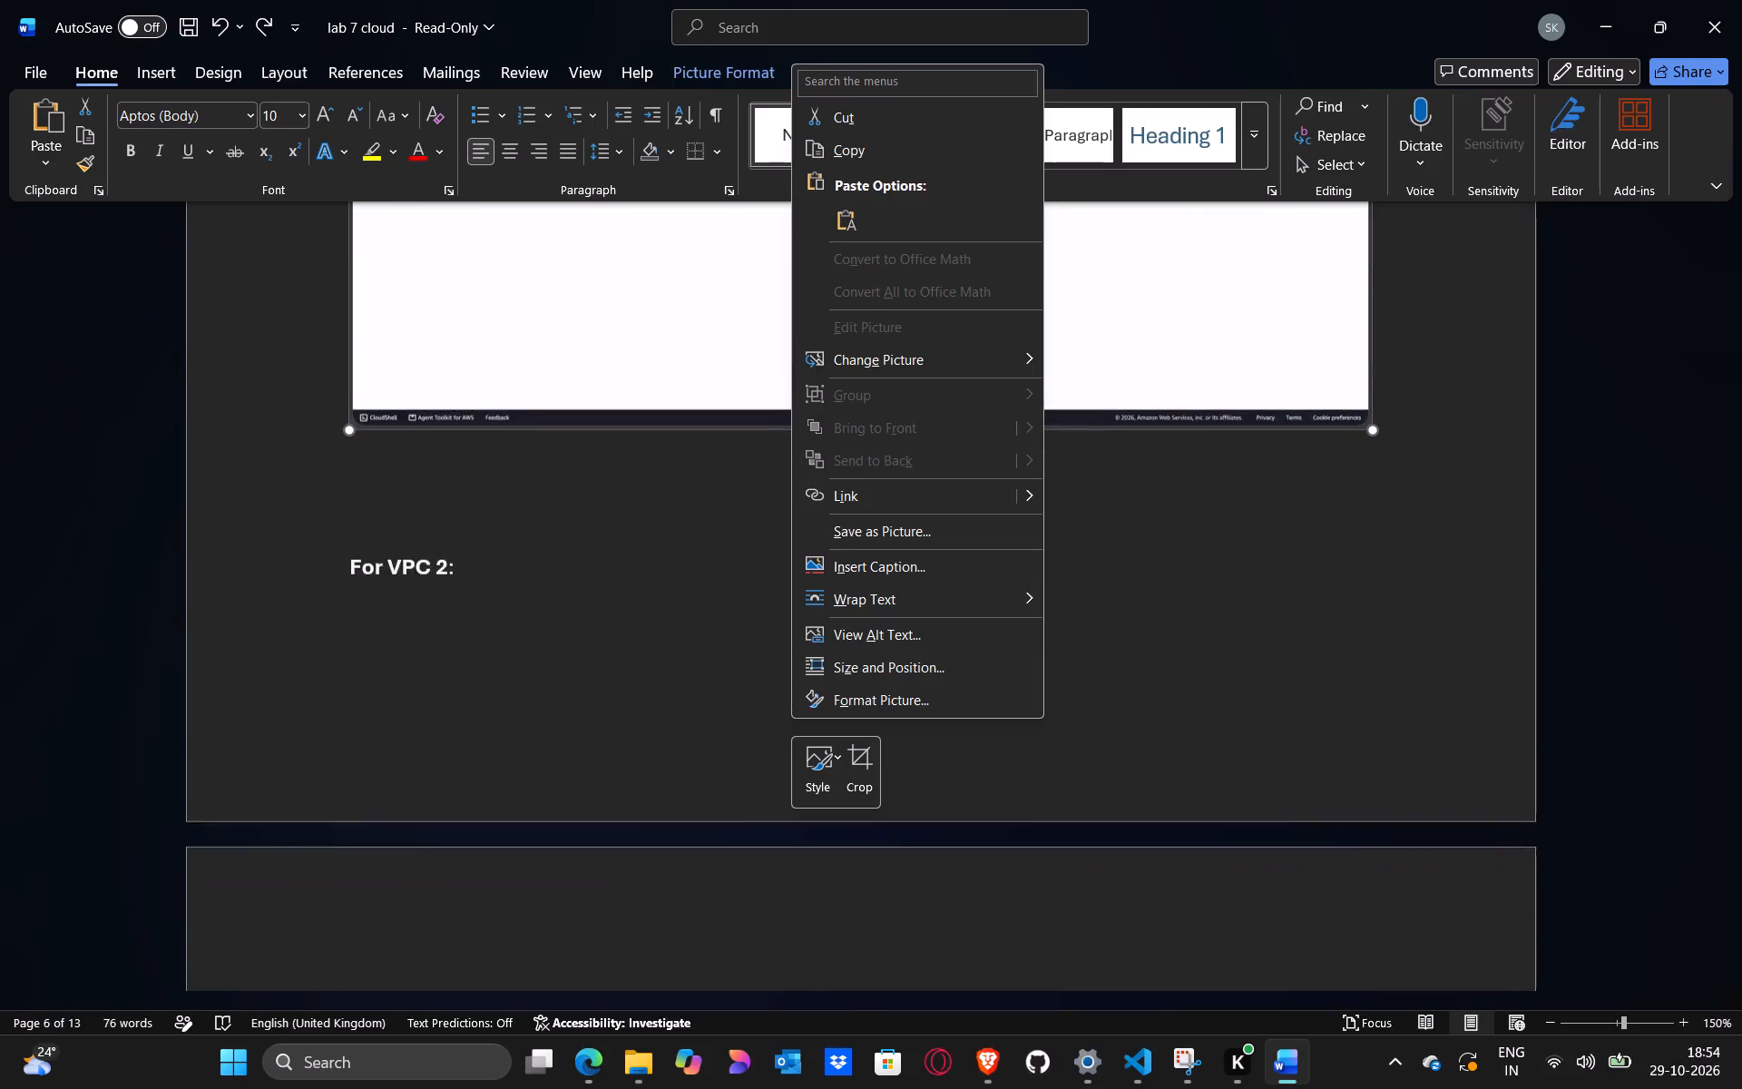
scroll(790, 718, down, 3)
click(698, 638)
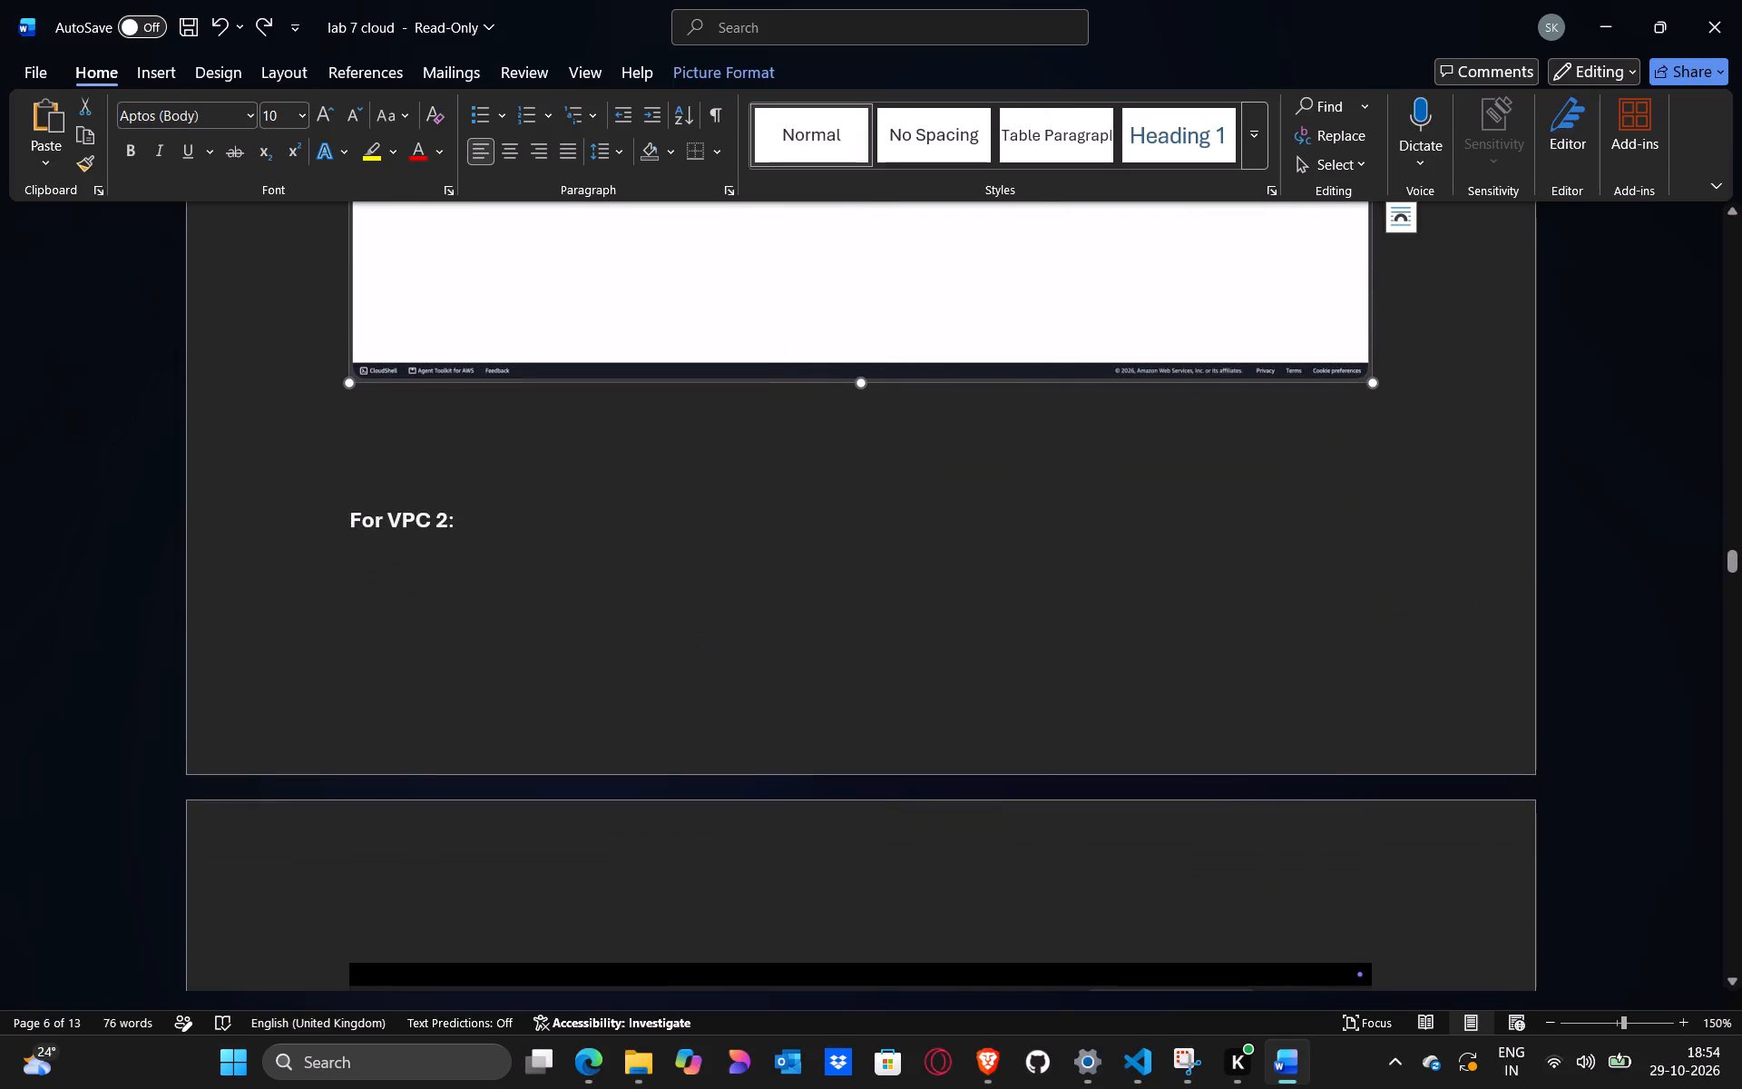
scroll(698, 638, up, 3)
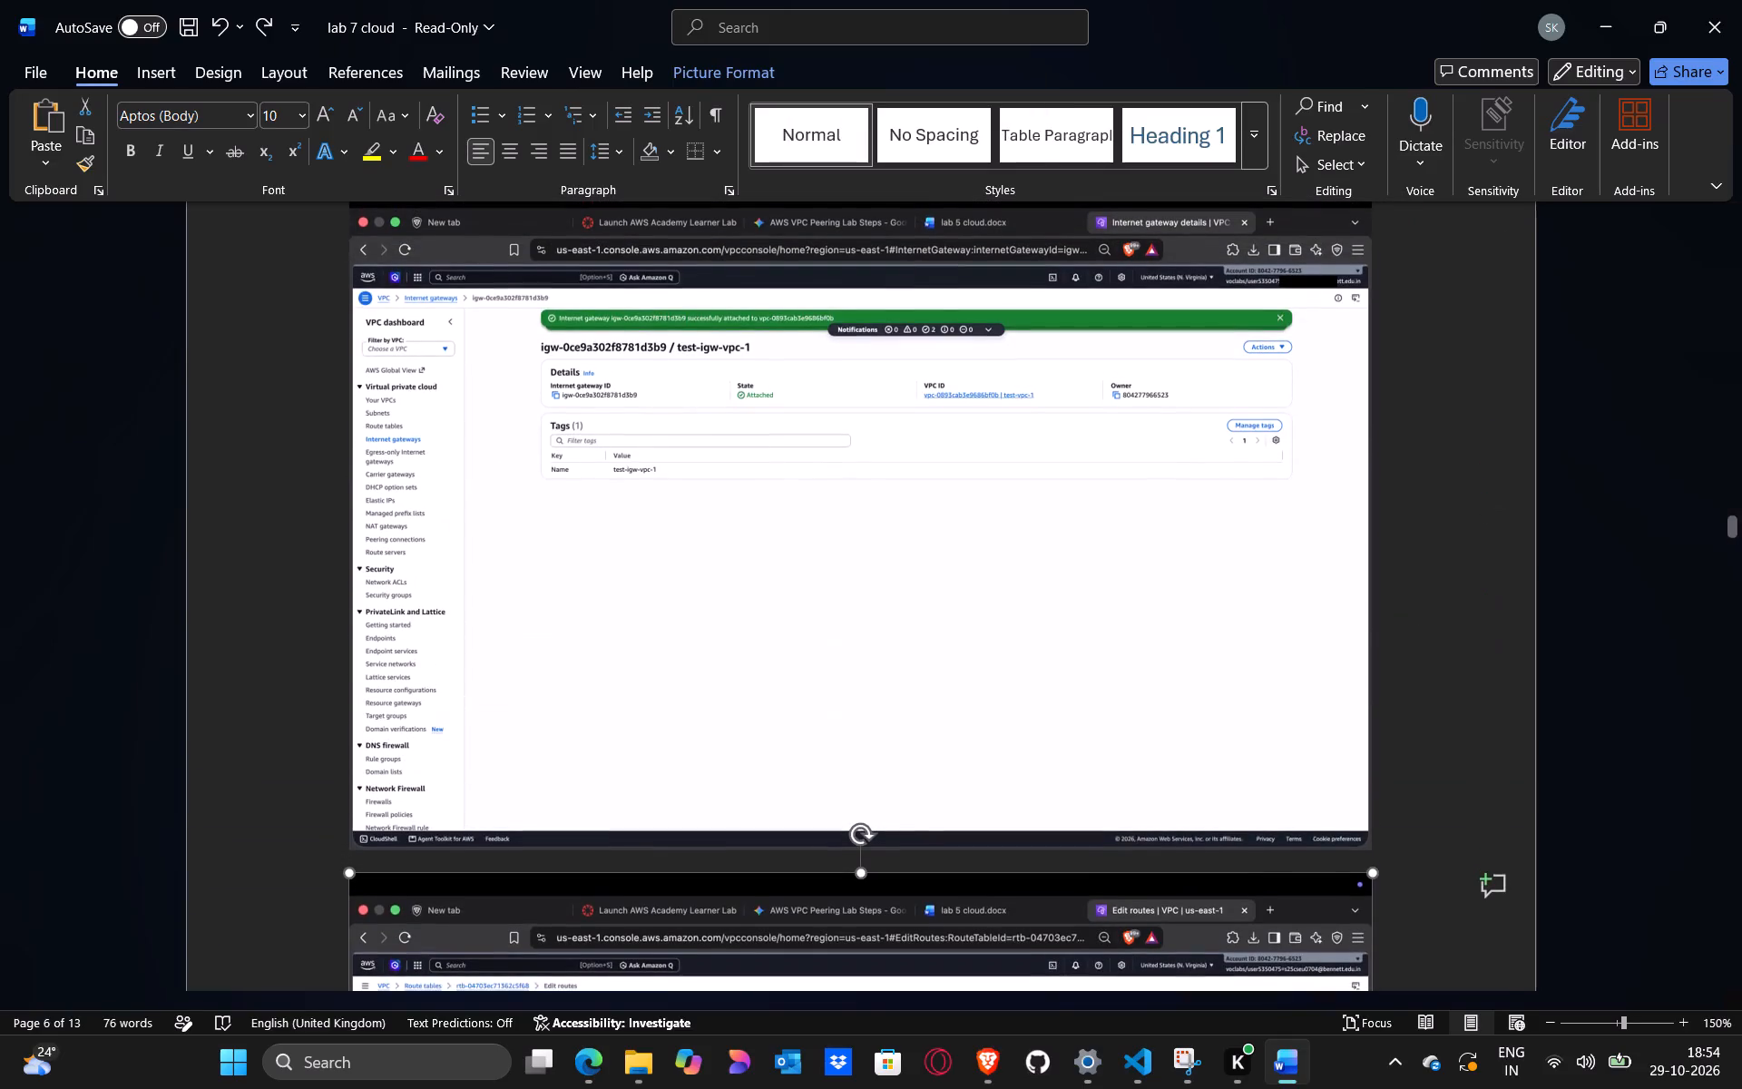
scroll(698, 638, up, 1)
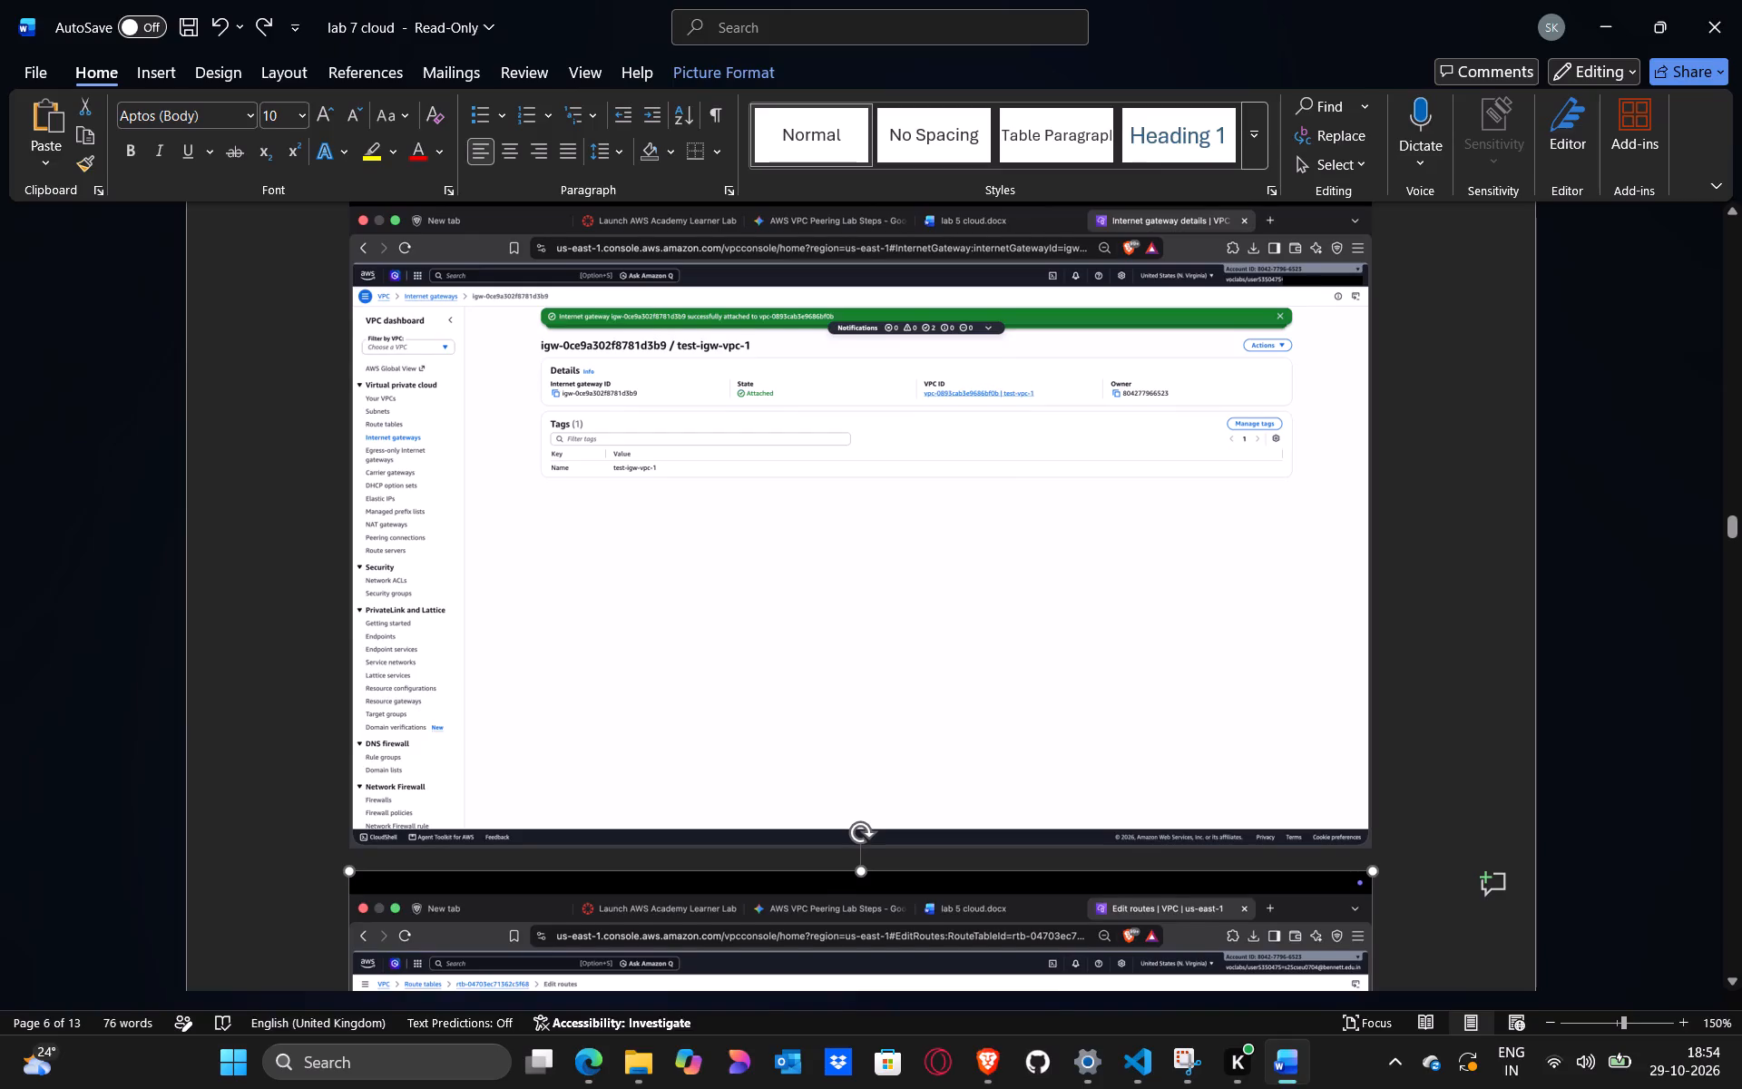
scroll(698, 638, down, 2)
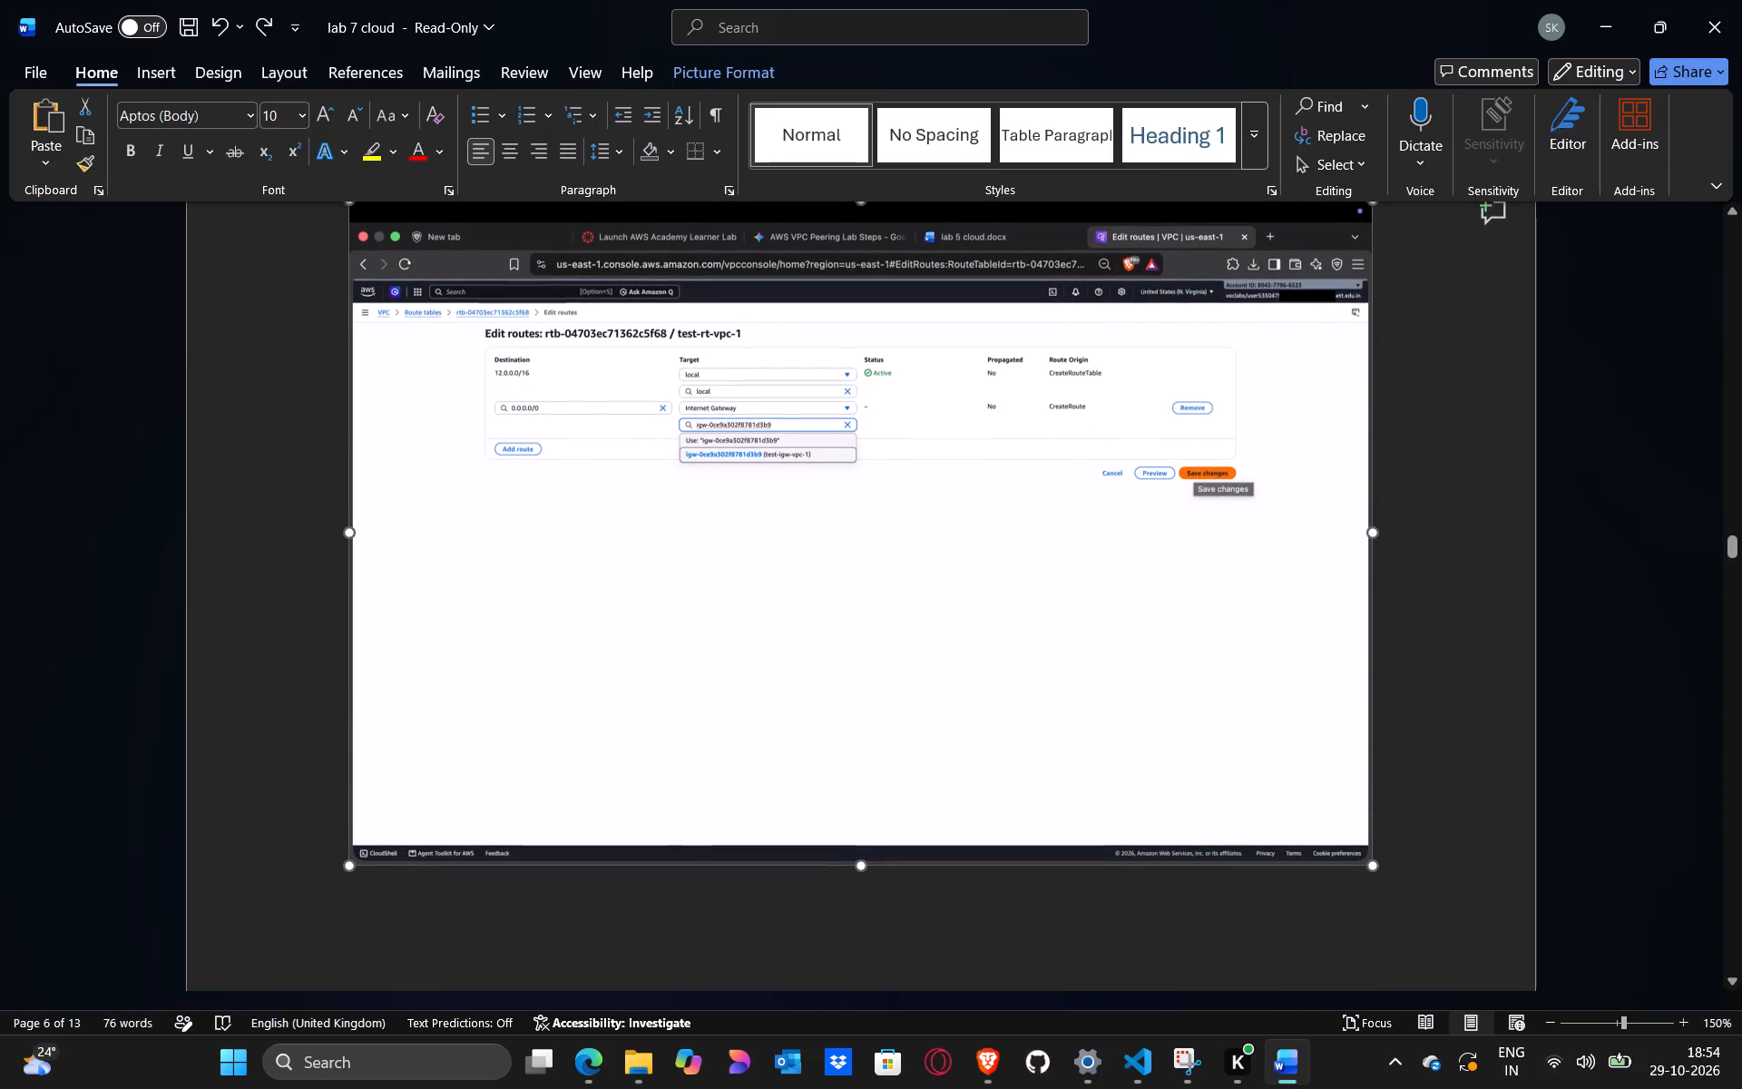
scroll(698, 638, down, 3)
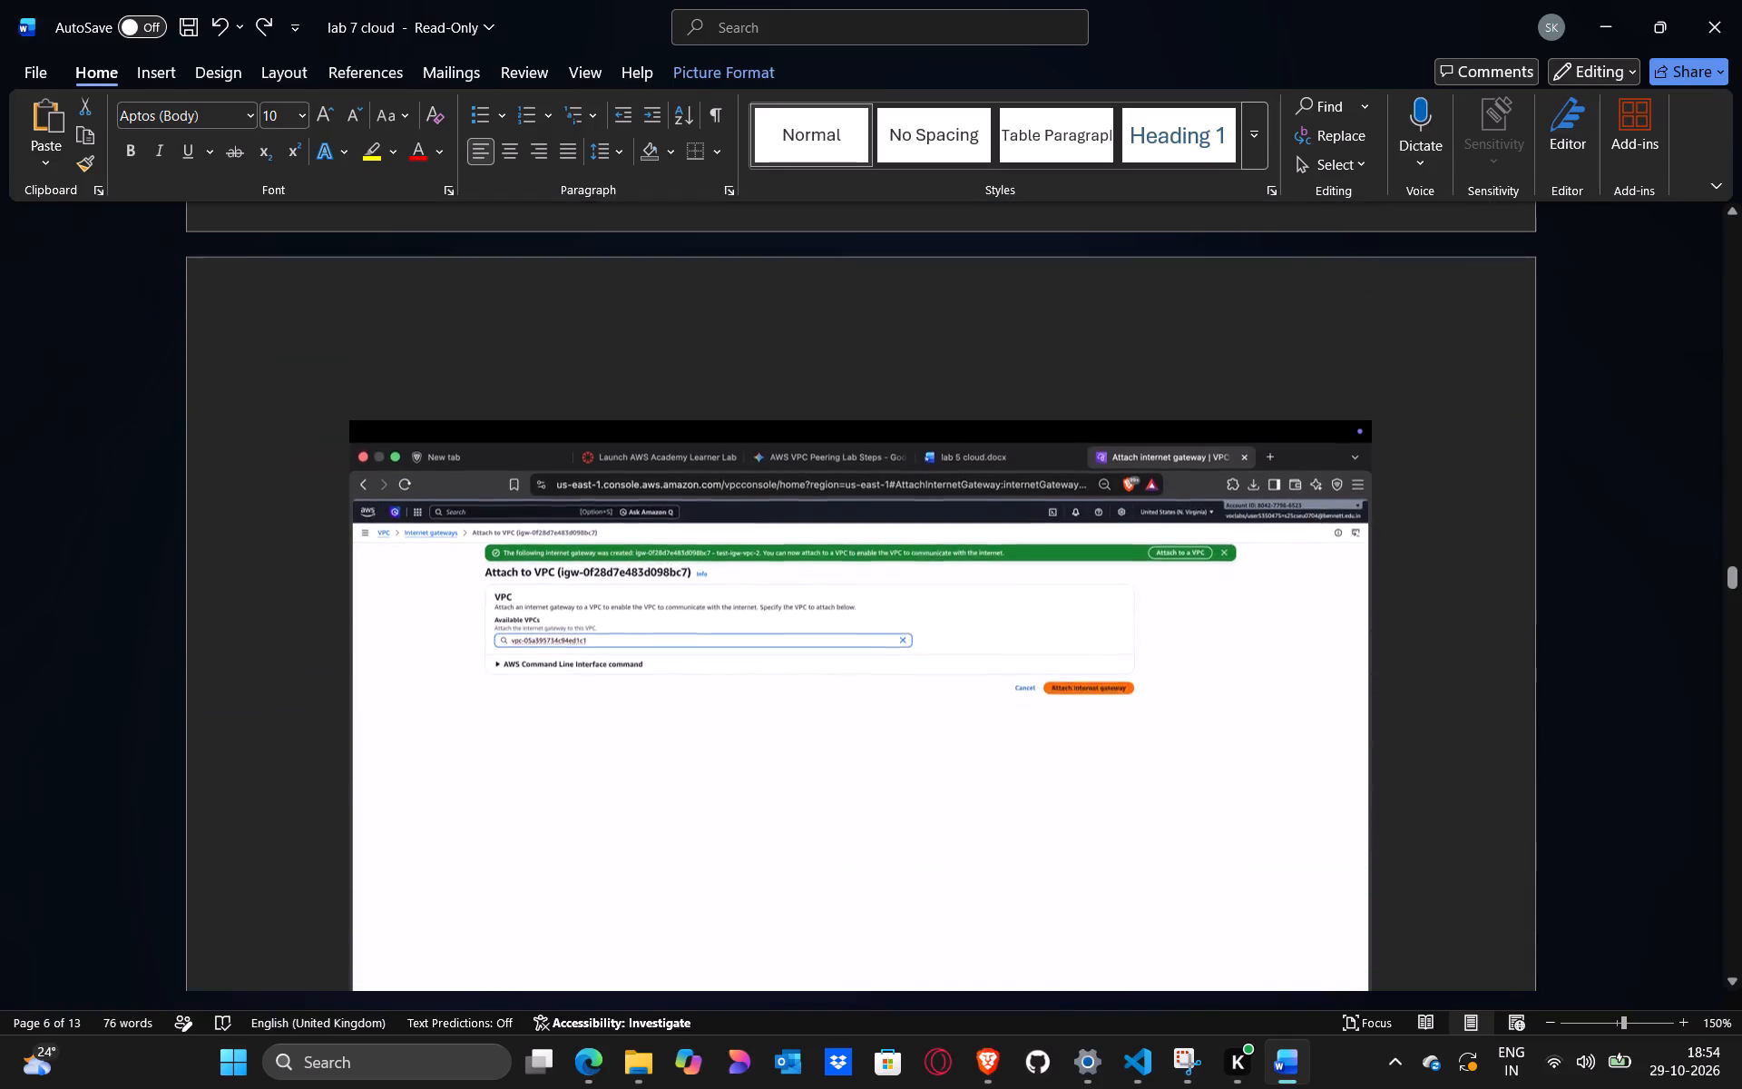
scroll(698, 638, down, 1)
scroll(698, 638, up, 4)
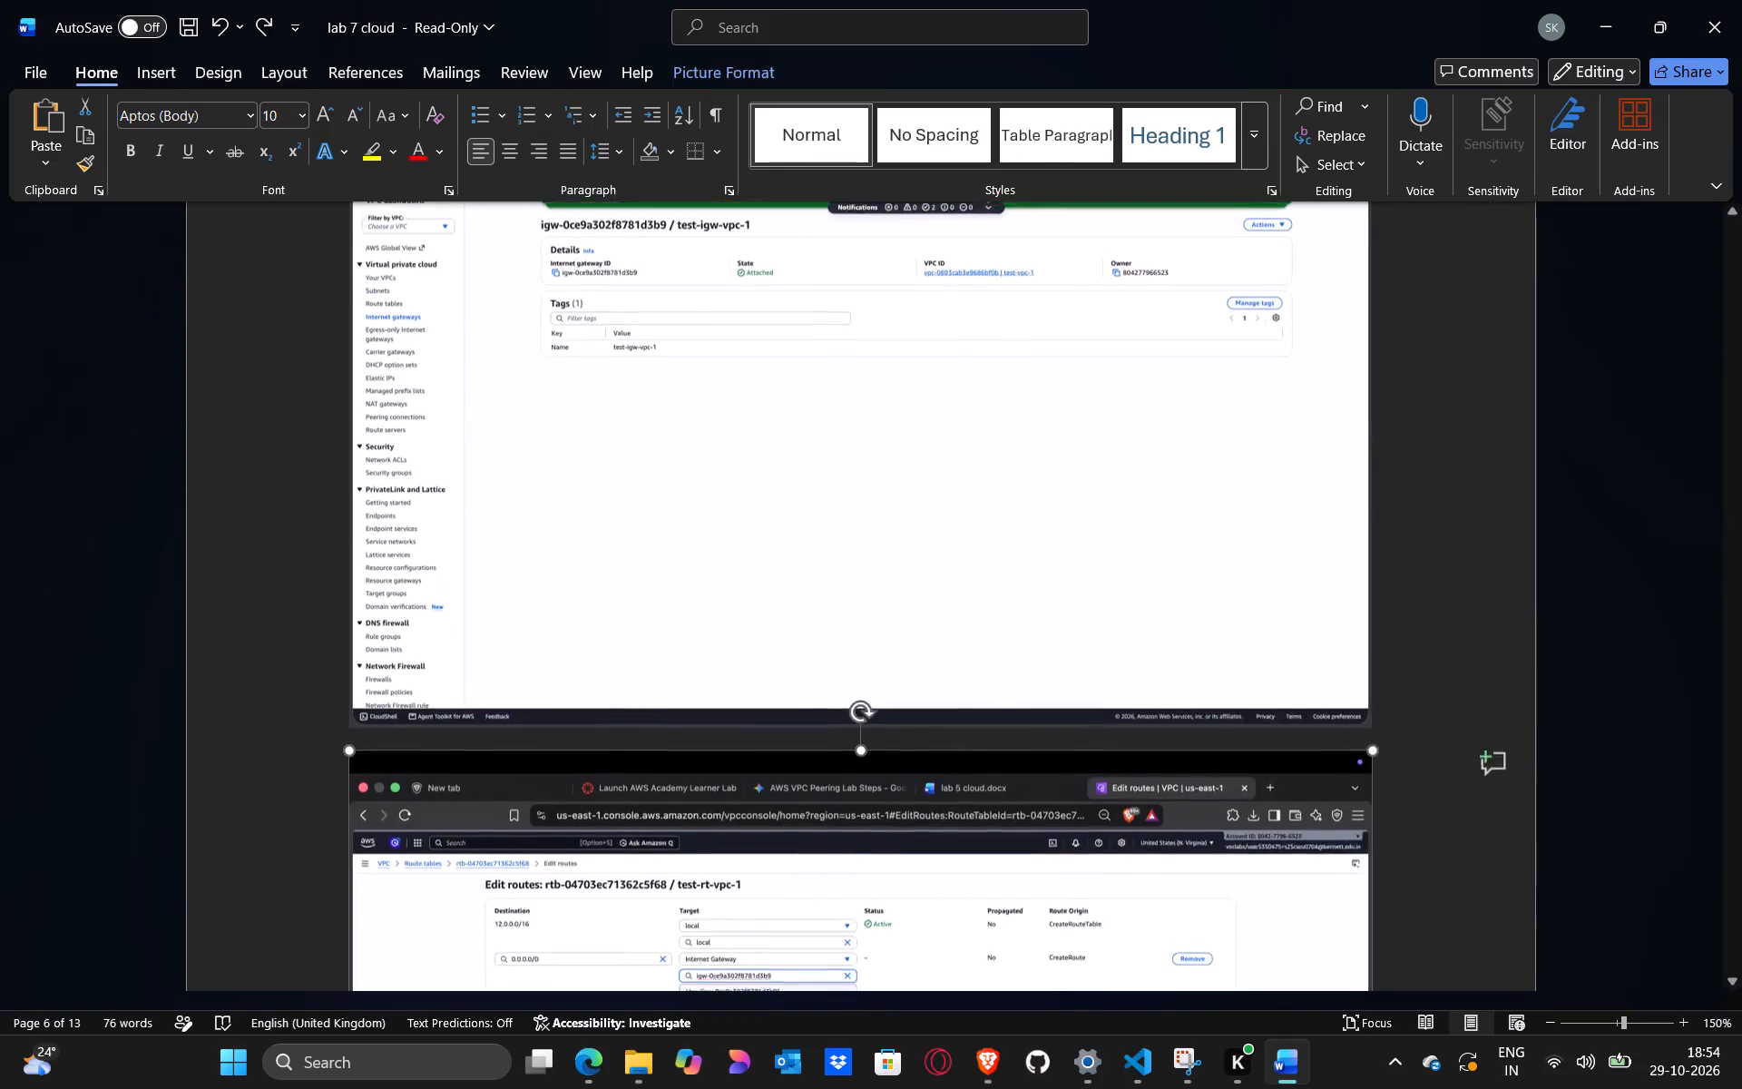
scroll(698, 638, up, 1)
scroll(698, 638, down, 1)
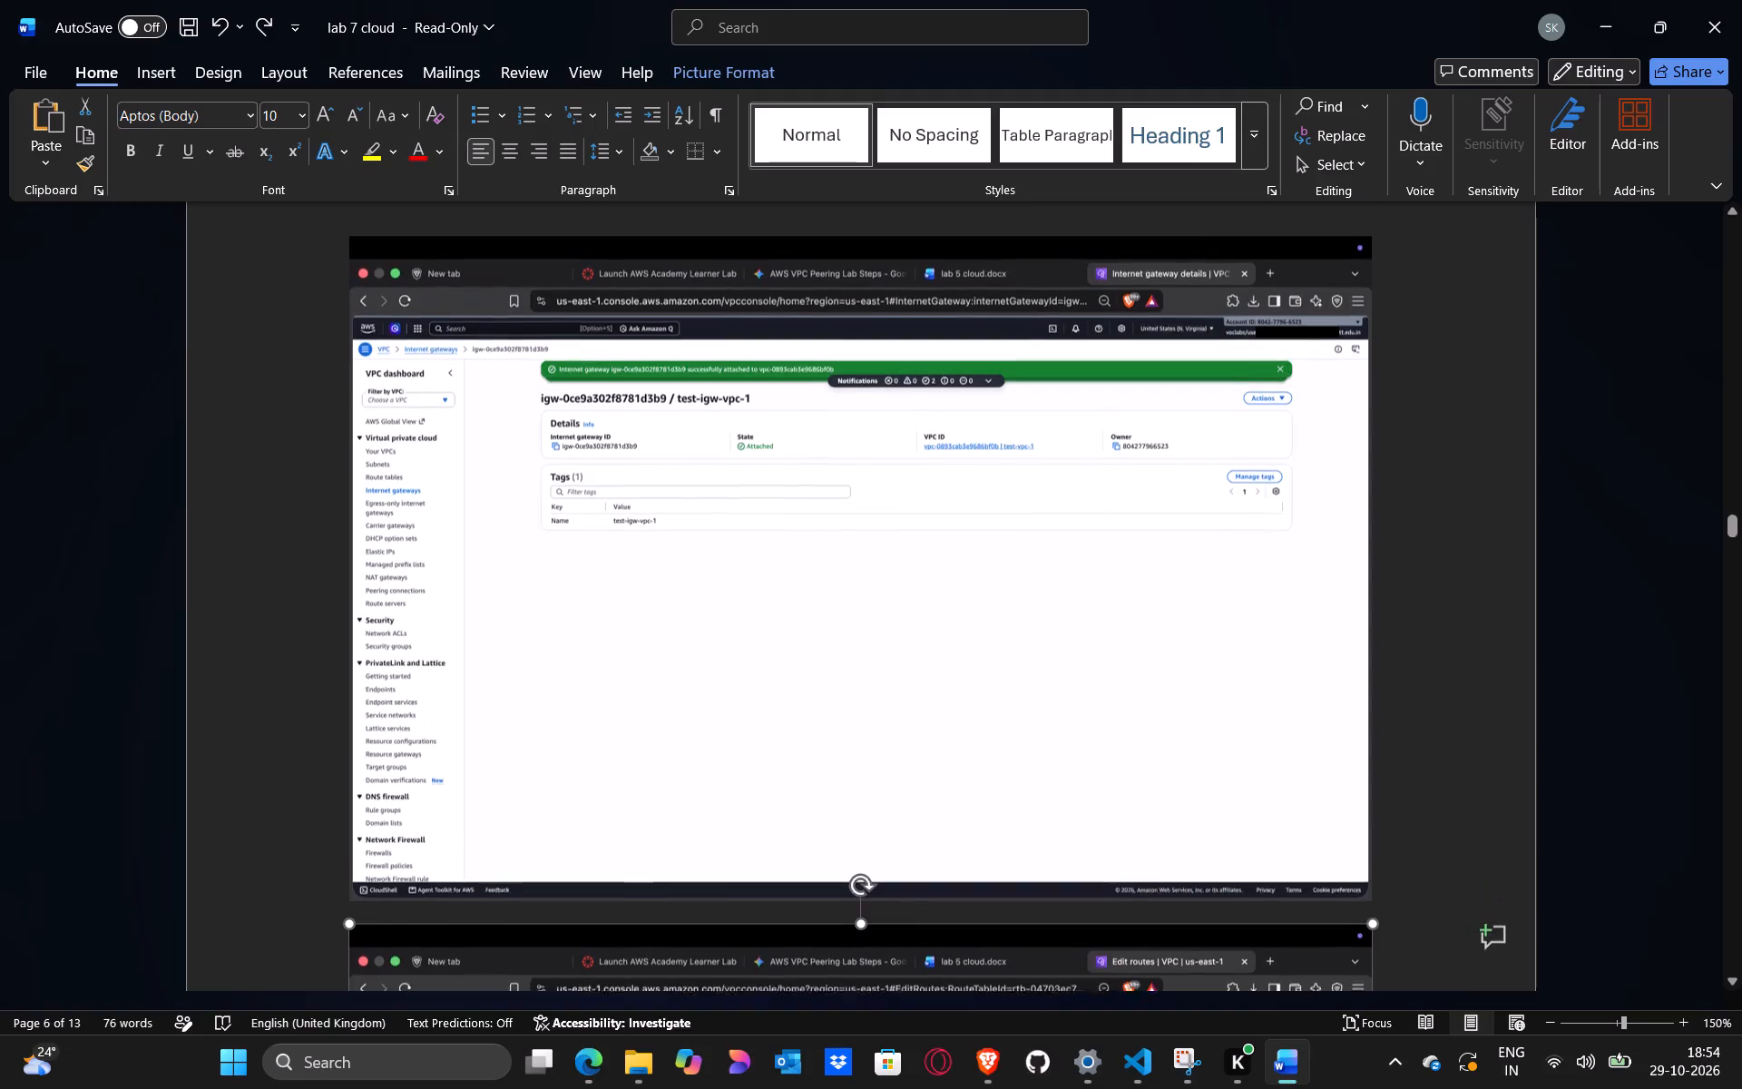
scroll(698, 638, down, 3)
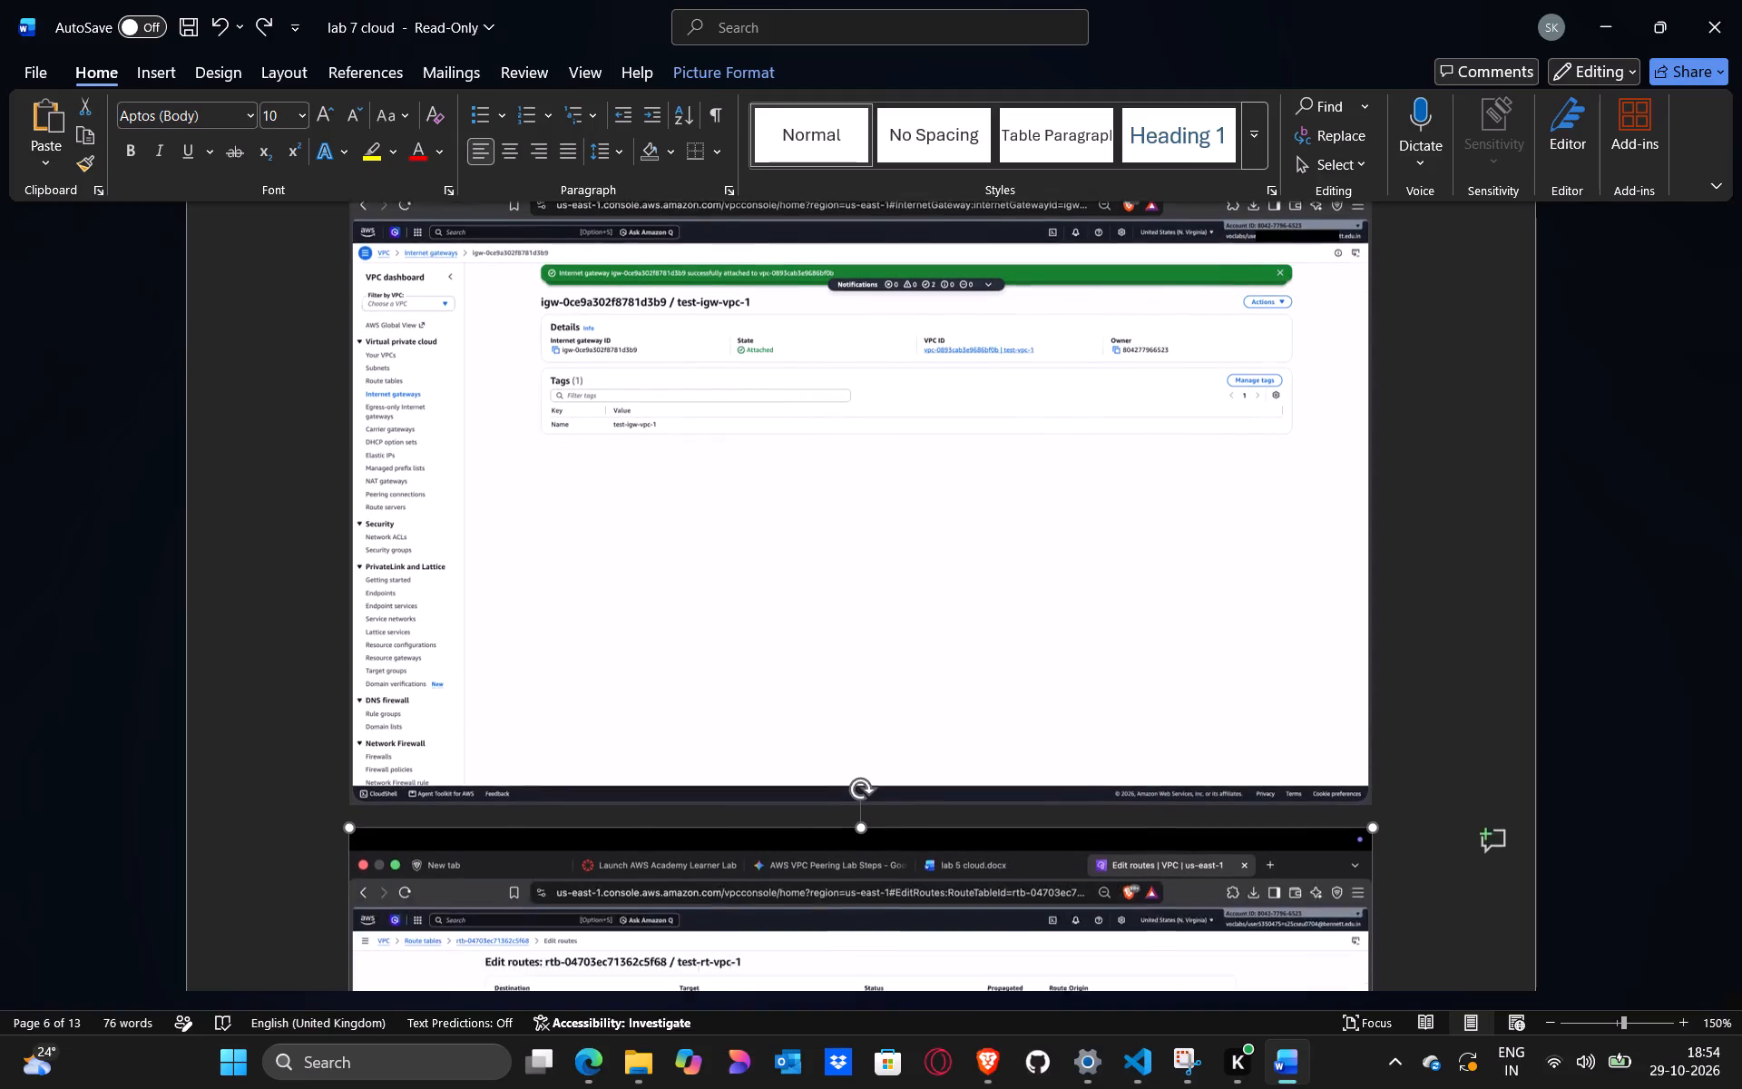
Delete the "Edit routes" screenshot for test-rt-vpc-1 below the attached test-igw-vpc-1 gateway screenshot.
scroll(698, 638, down, 1)
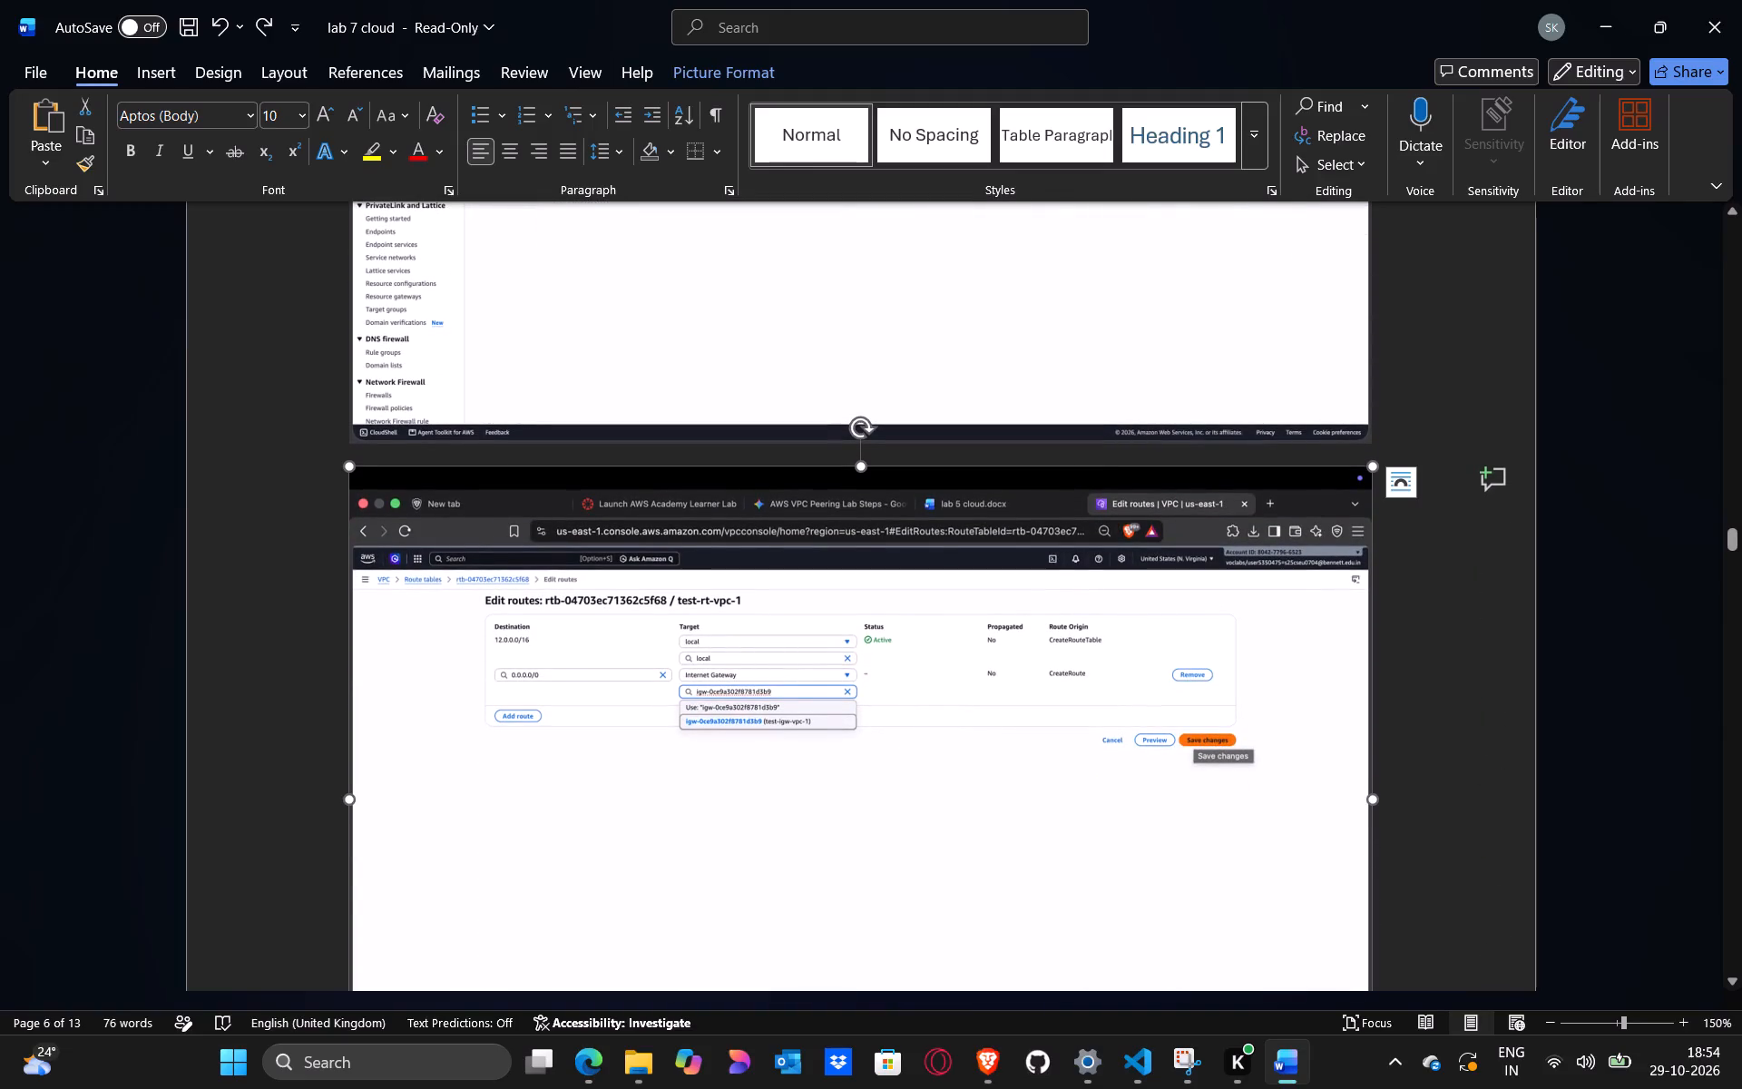
click(665, 691)
key(BackSpace)
Review the placement of the three test-igw-vpc-1 internet gateway screenshots and the page gap between them.
scroll(996, 755, up, 4)
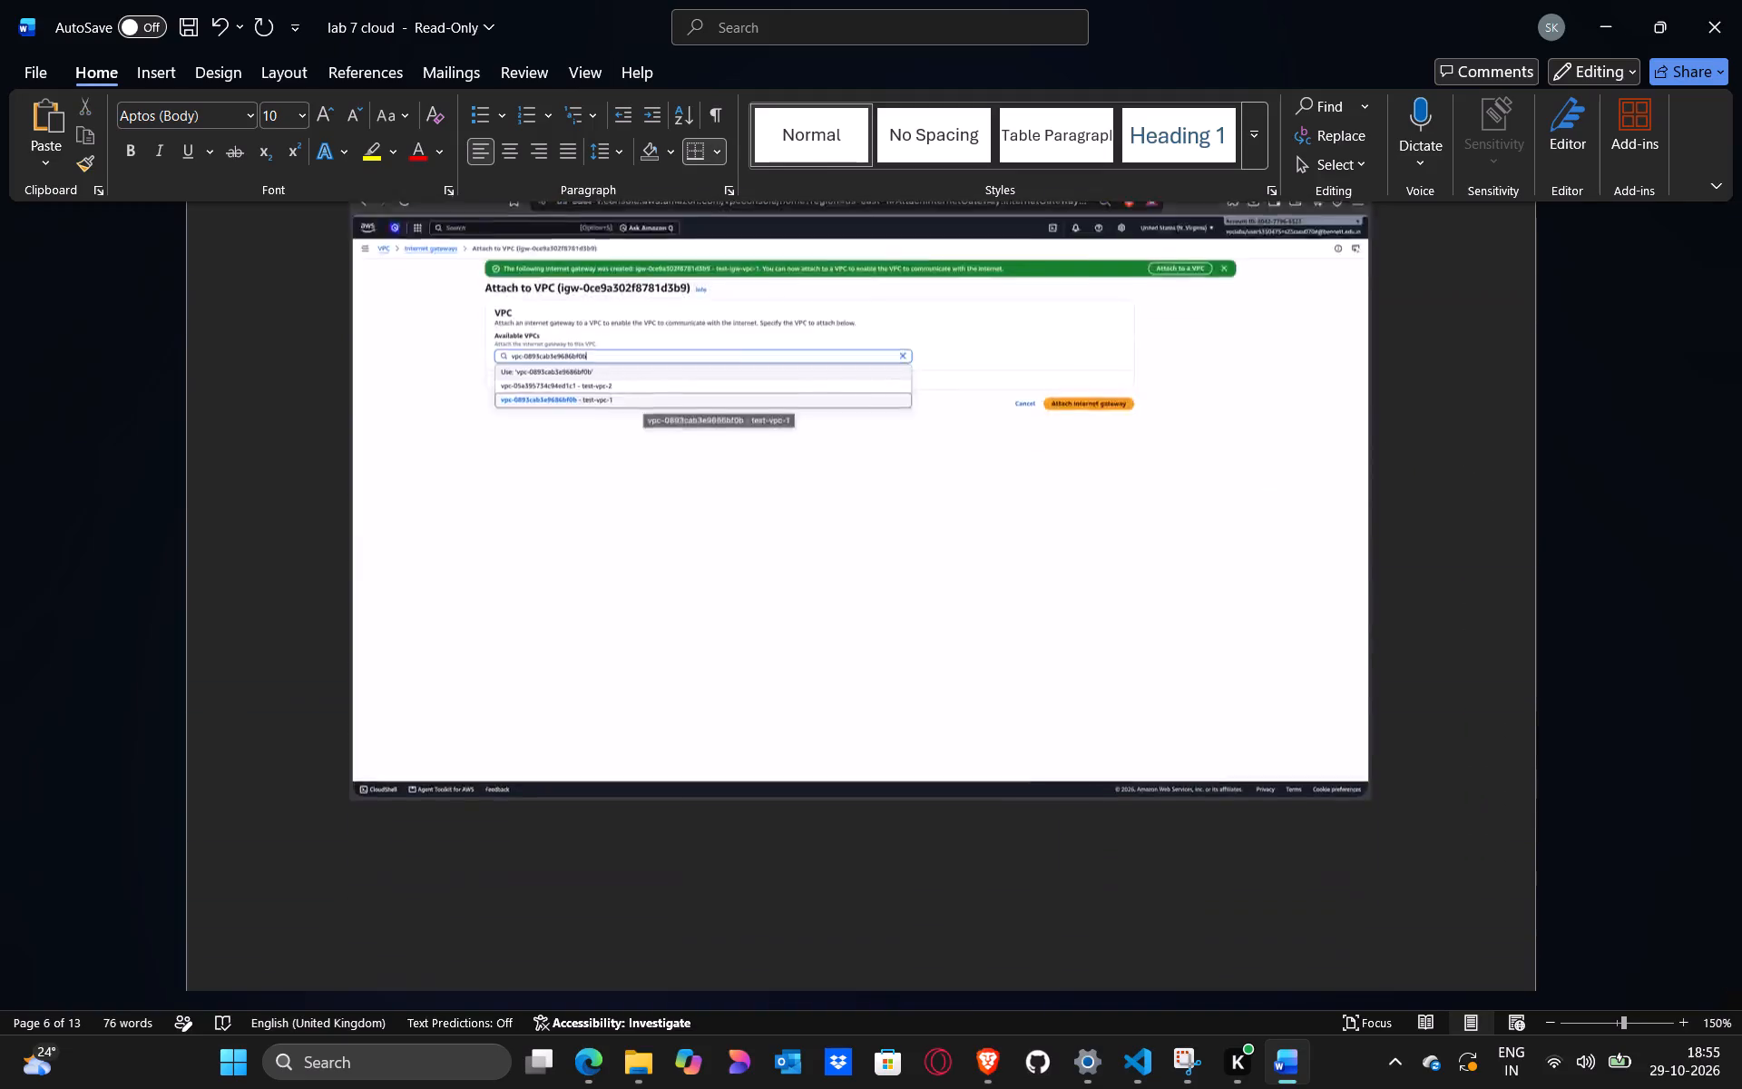
scroll(996, 755, up, 5)
click(996, 755)
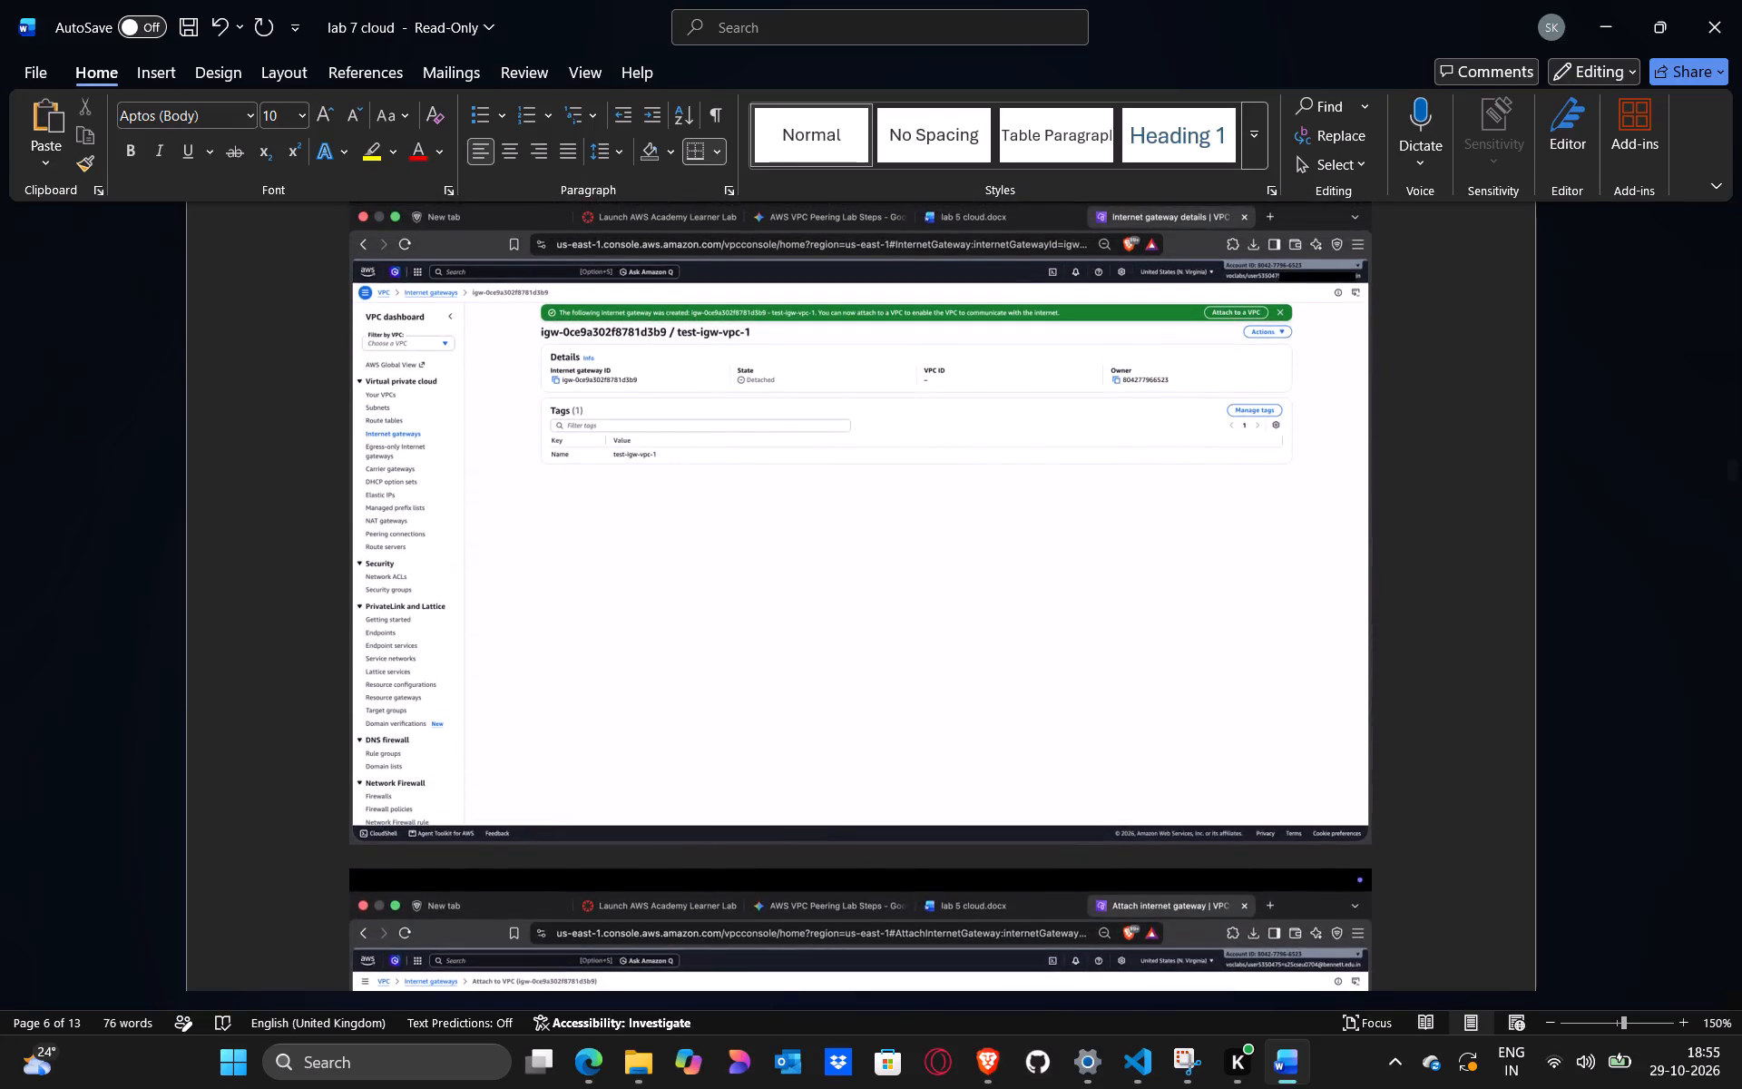
scroll(996, 755, up, 1)
scroll(996, 755, down, 1)
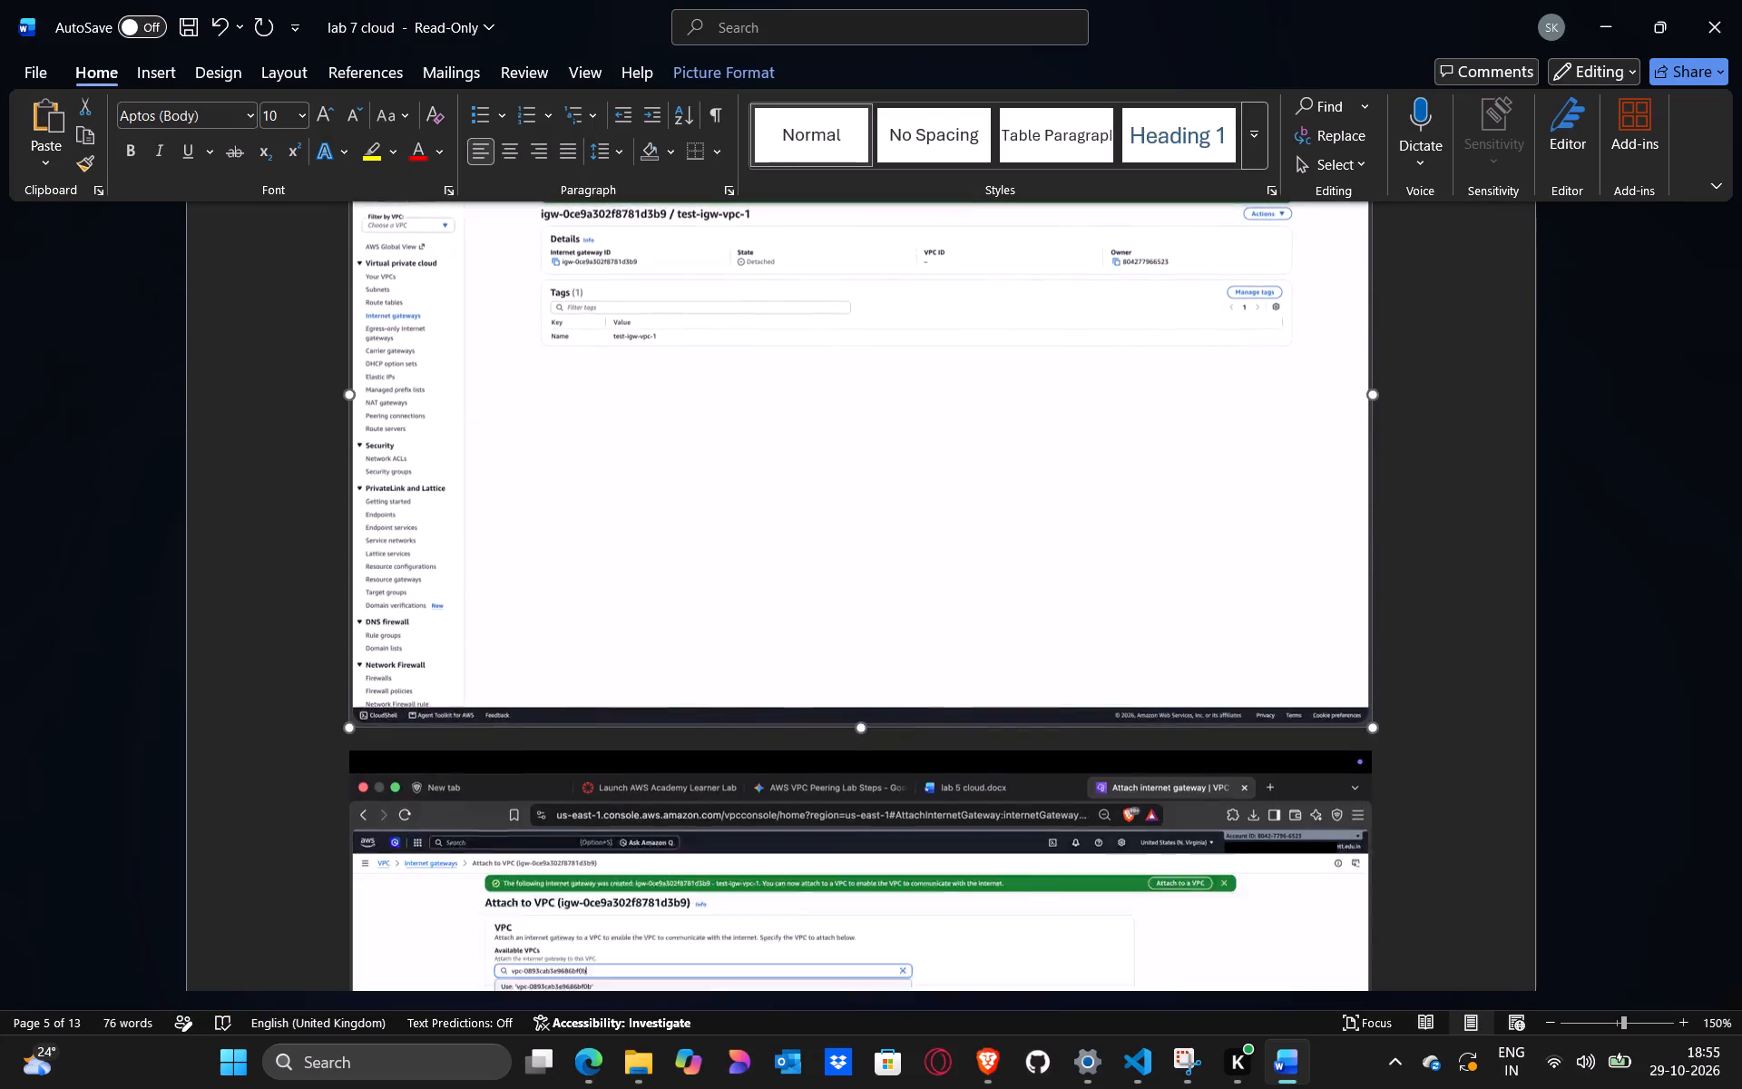
scroll(996, 755, down, 3)
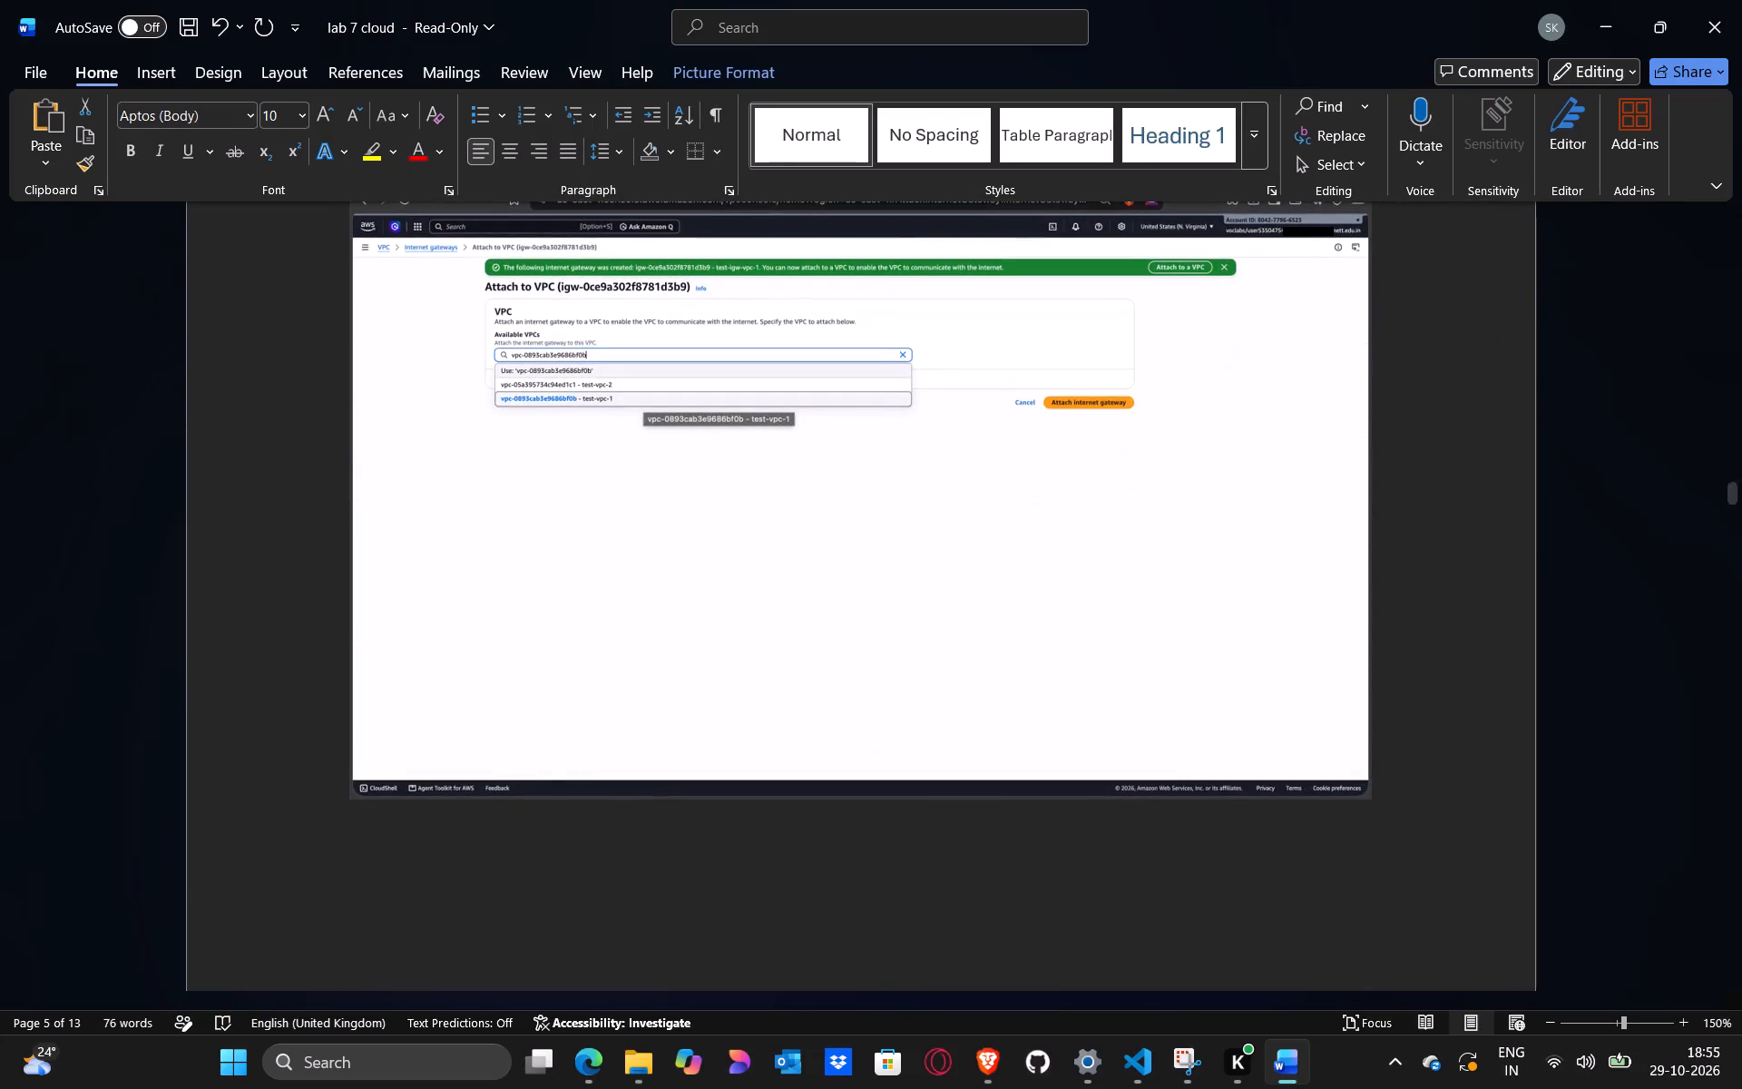
scroll(996, 755, down, 3)
scroll(996, 755, up, 1)
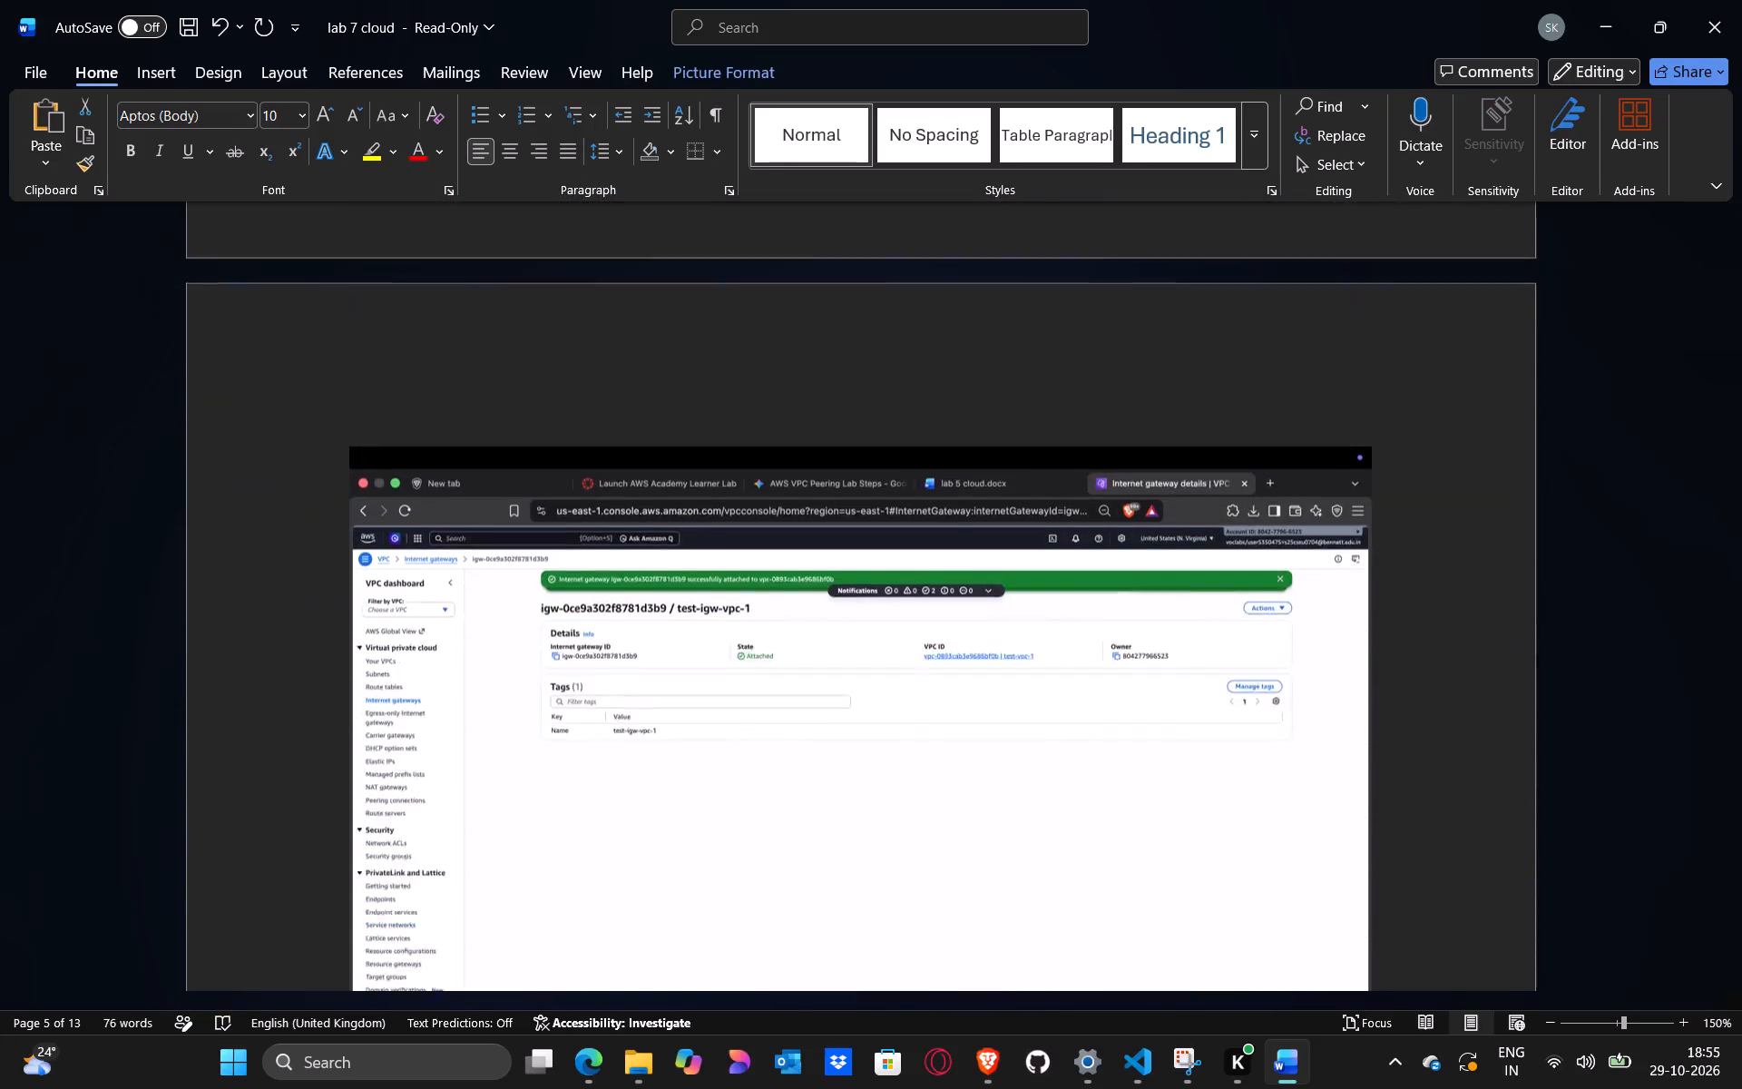
scroll(996, 755, up, 1)
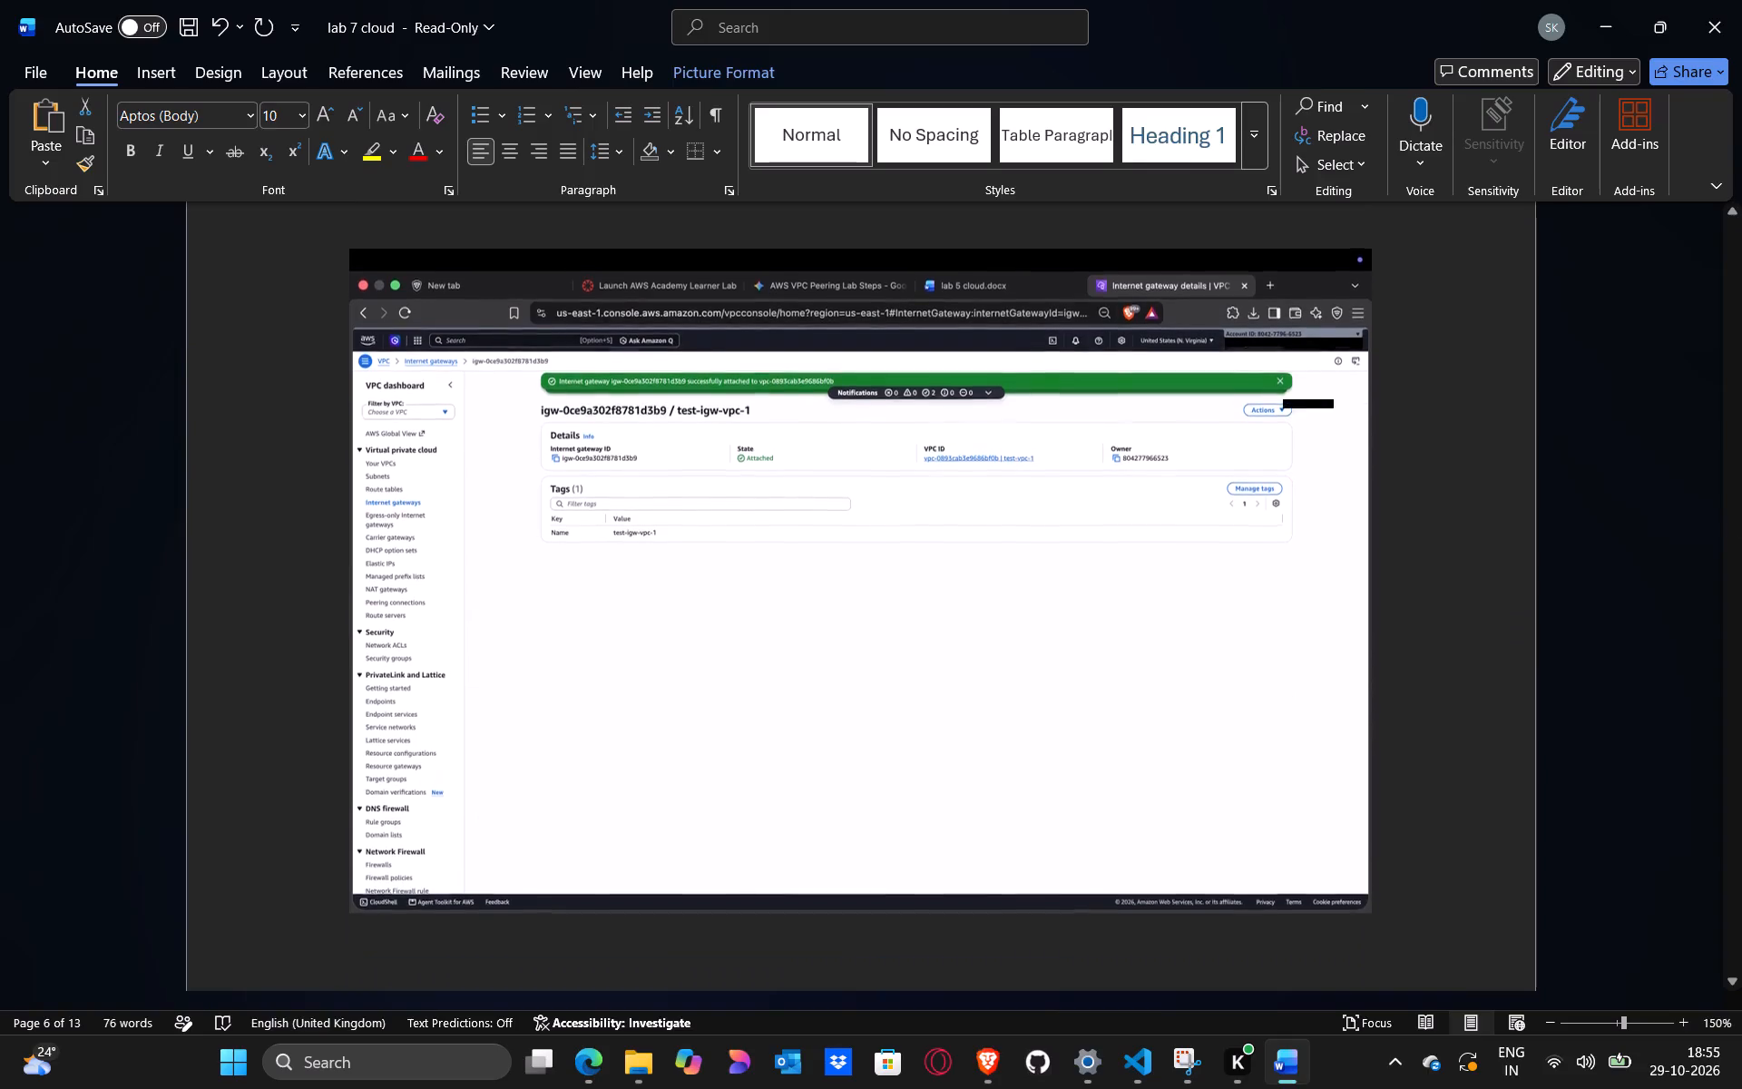
scroll(996, 755, up, 1)
Examine the screenshots under "For VPC 2:", comparing the attach-gateway image with the test-rt-vpc-1 and test-rt-vpc-2 route tables that follow.
scroll(996, 755, down, 1)
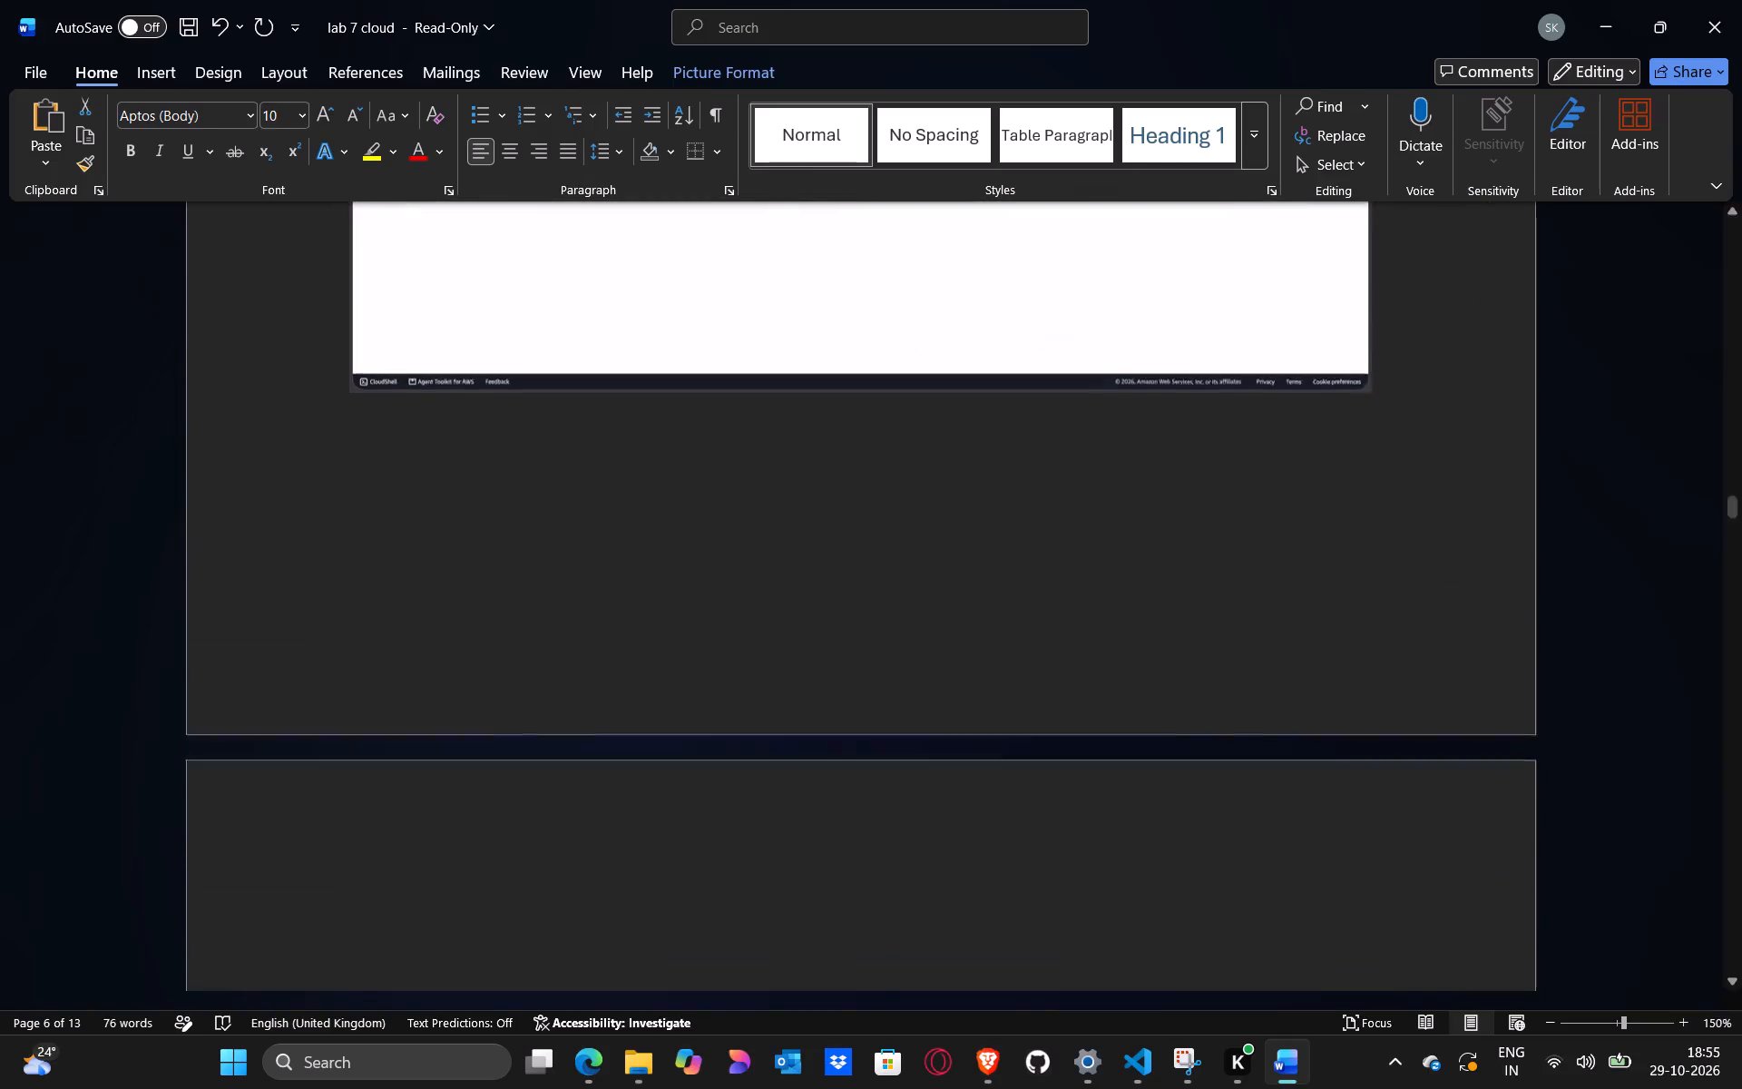
scroll(996, 755, down, 1)
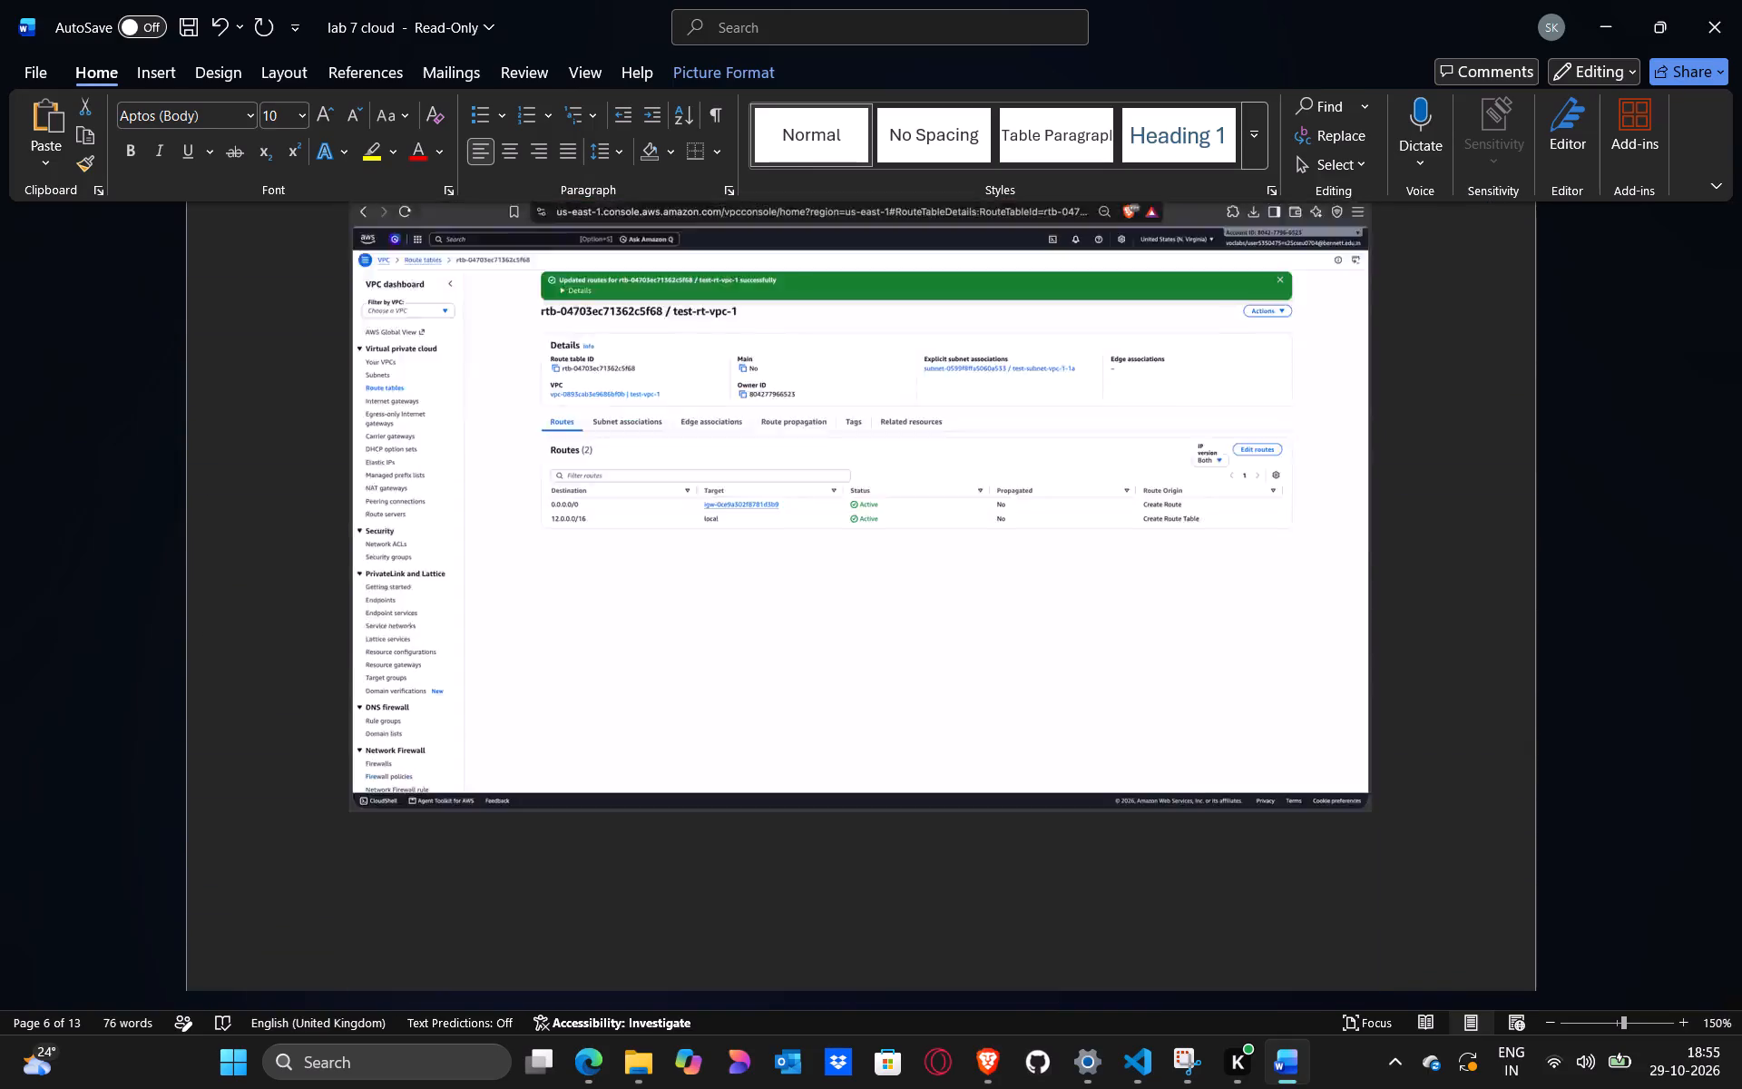
scroll(996, 755, down, 1)
scroll(996, 755, up, 4)
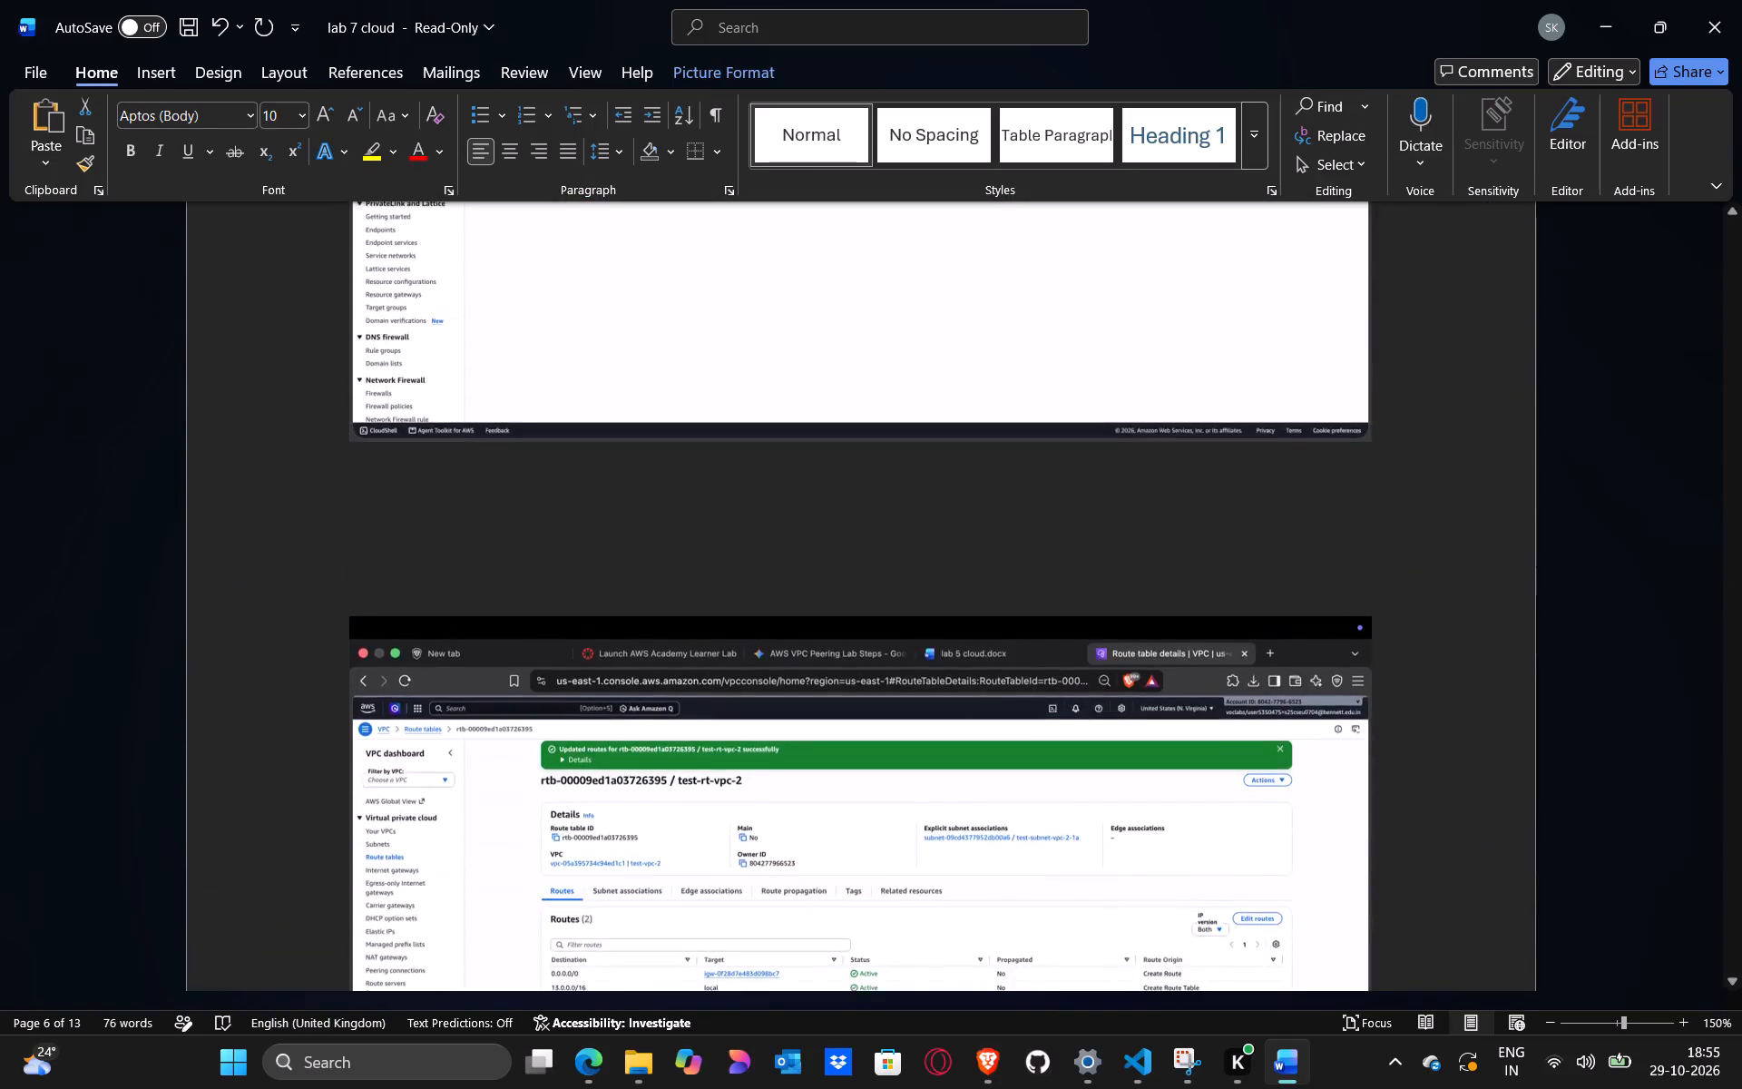
scroll(996, 755, up, 4)
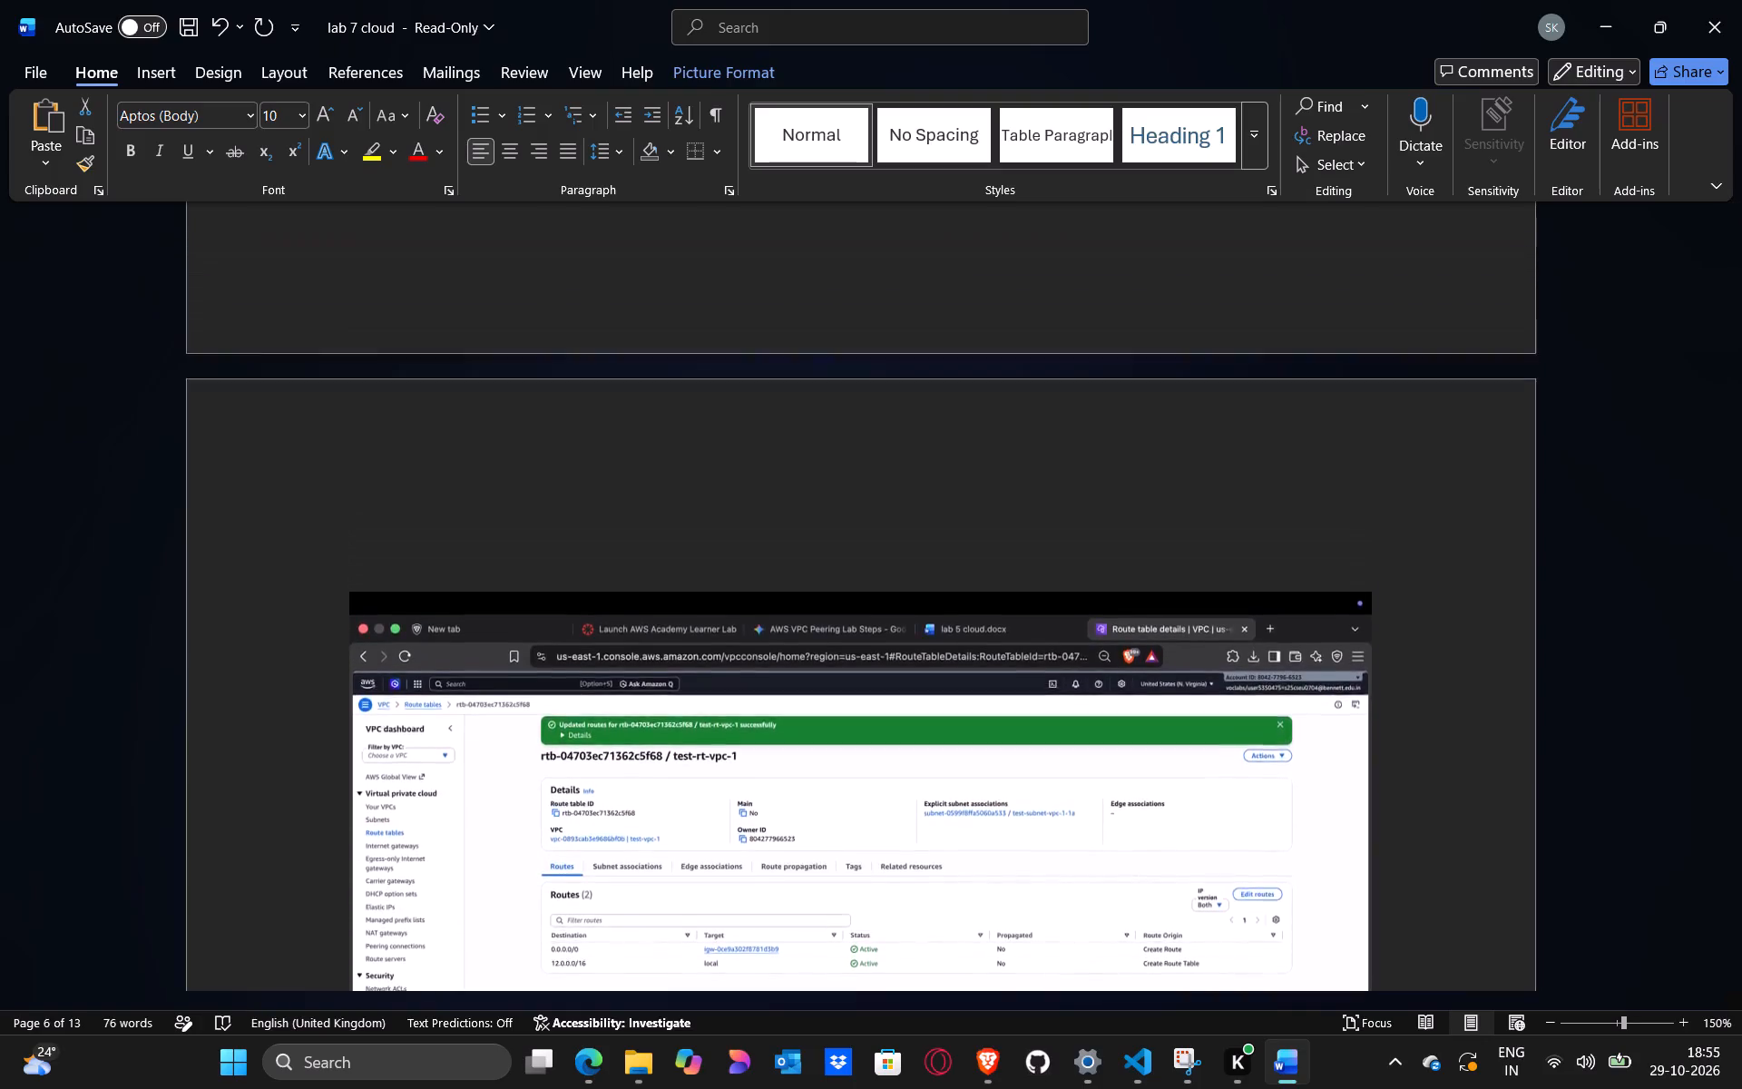
scroll(996, 755, up, 3)
click(965, 780)
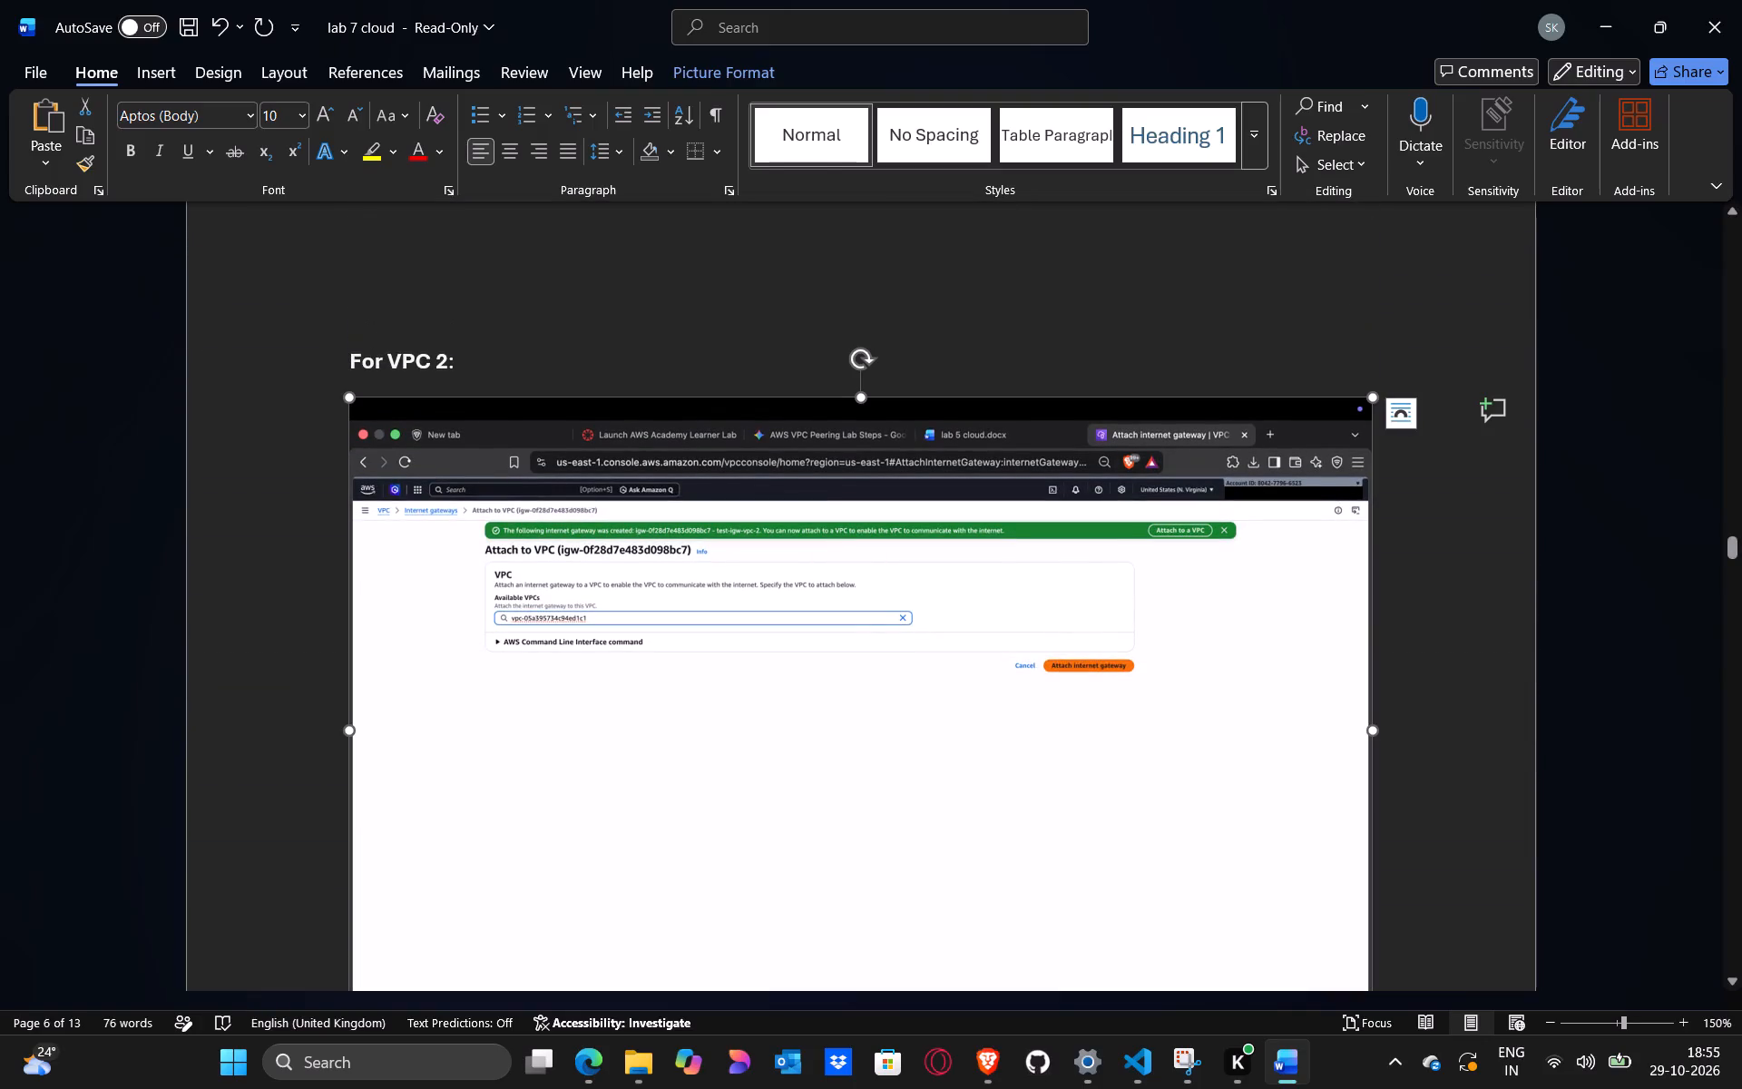
scroll(966, 780, down, 9)
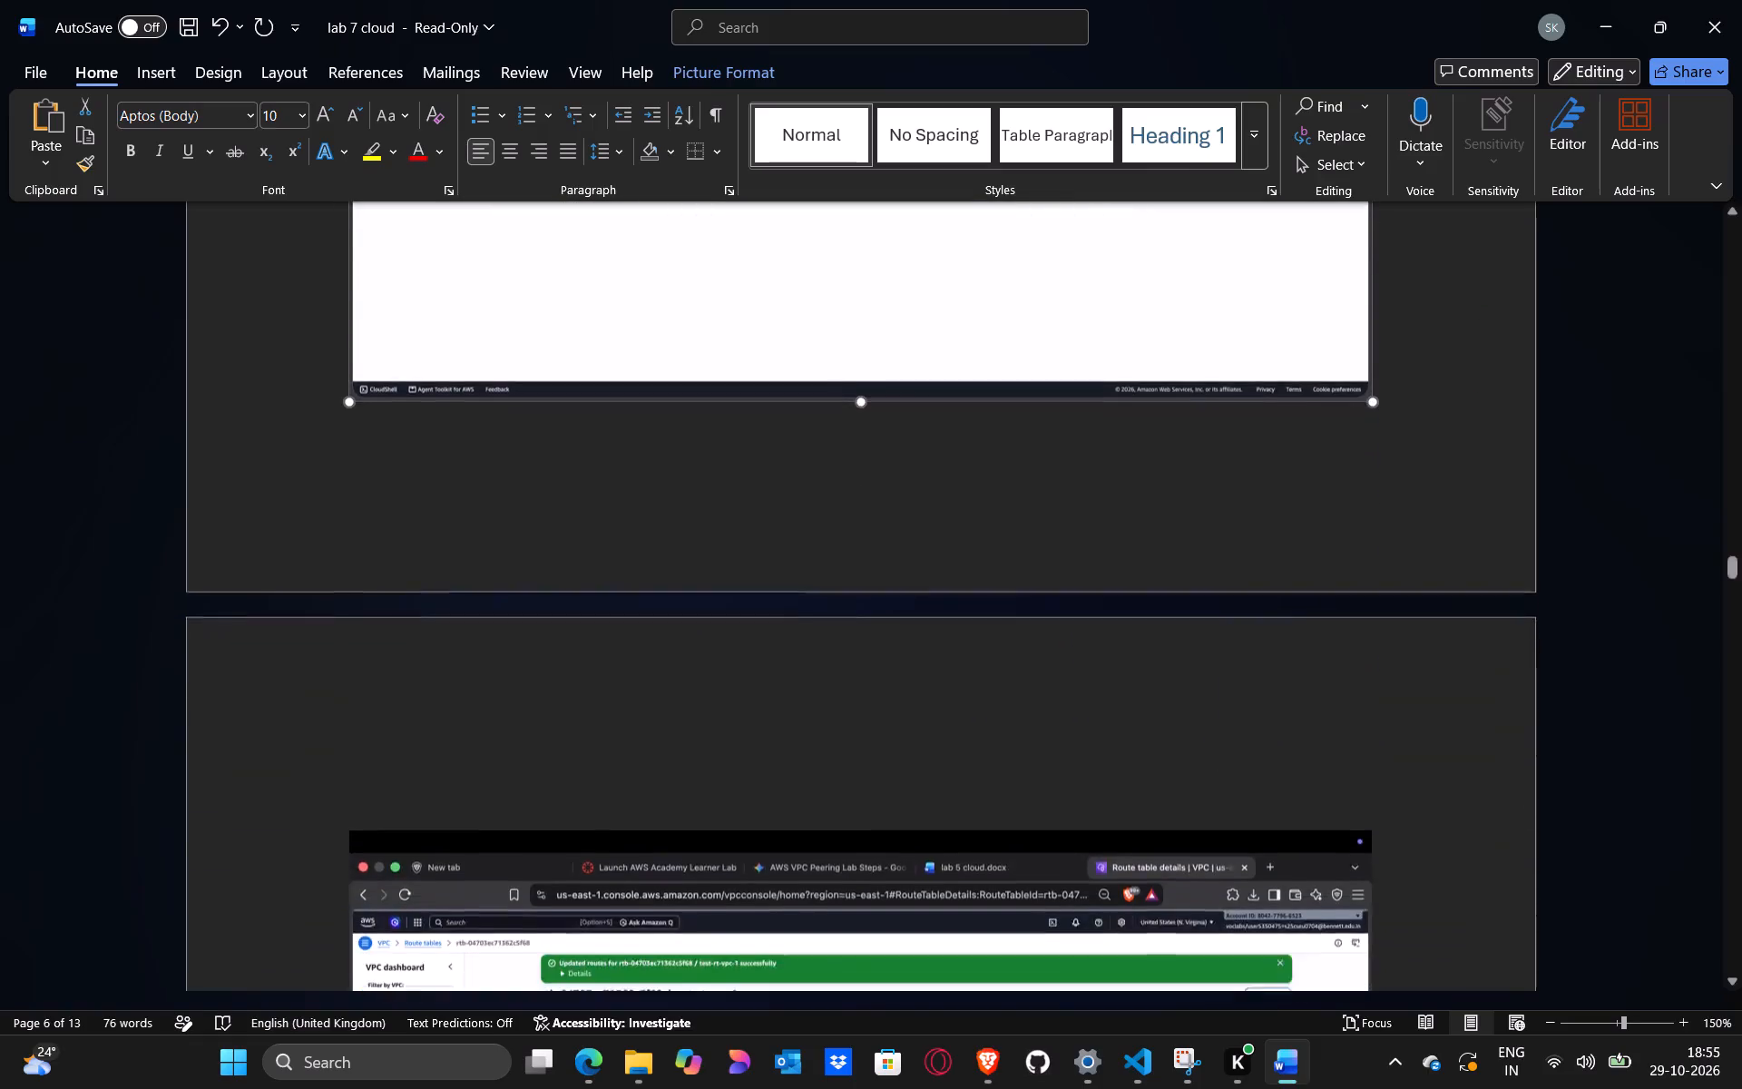
scroll(966, 780, down, 5)
scroll(966, 780, up, 3)
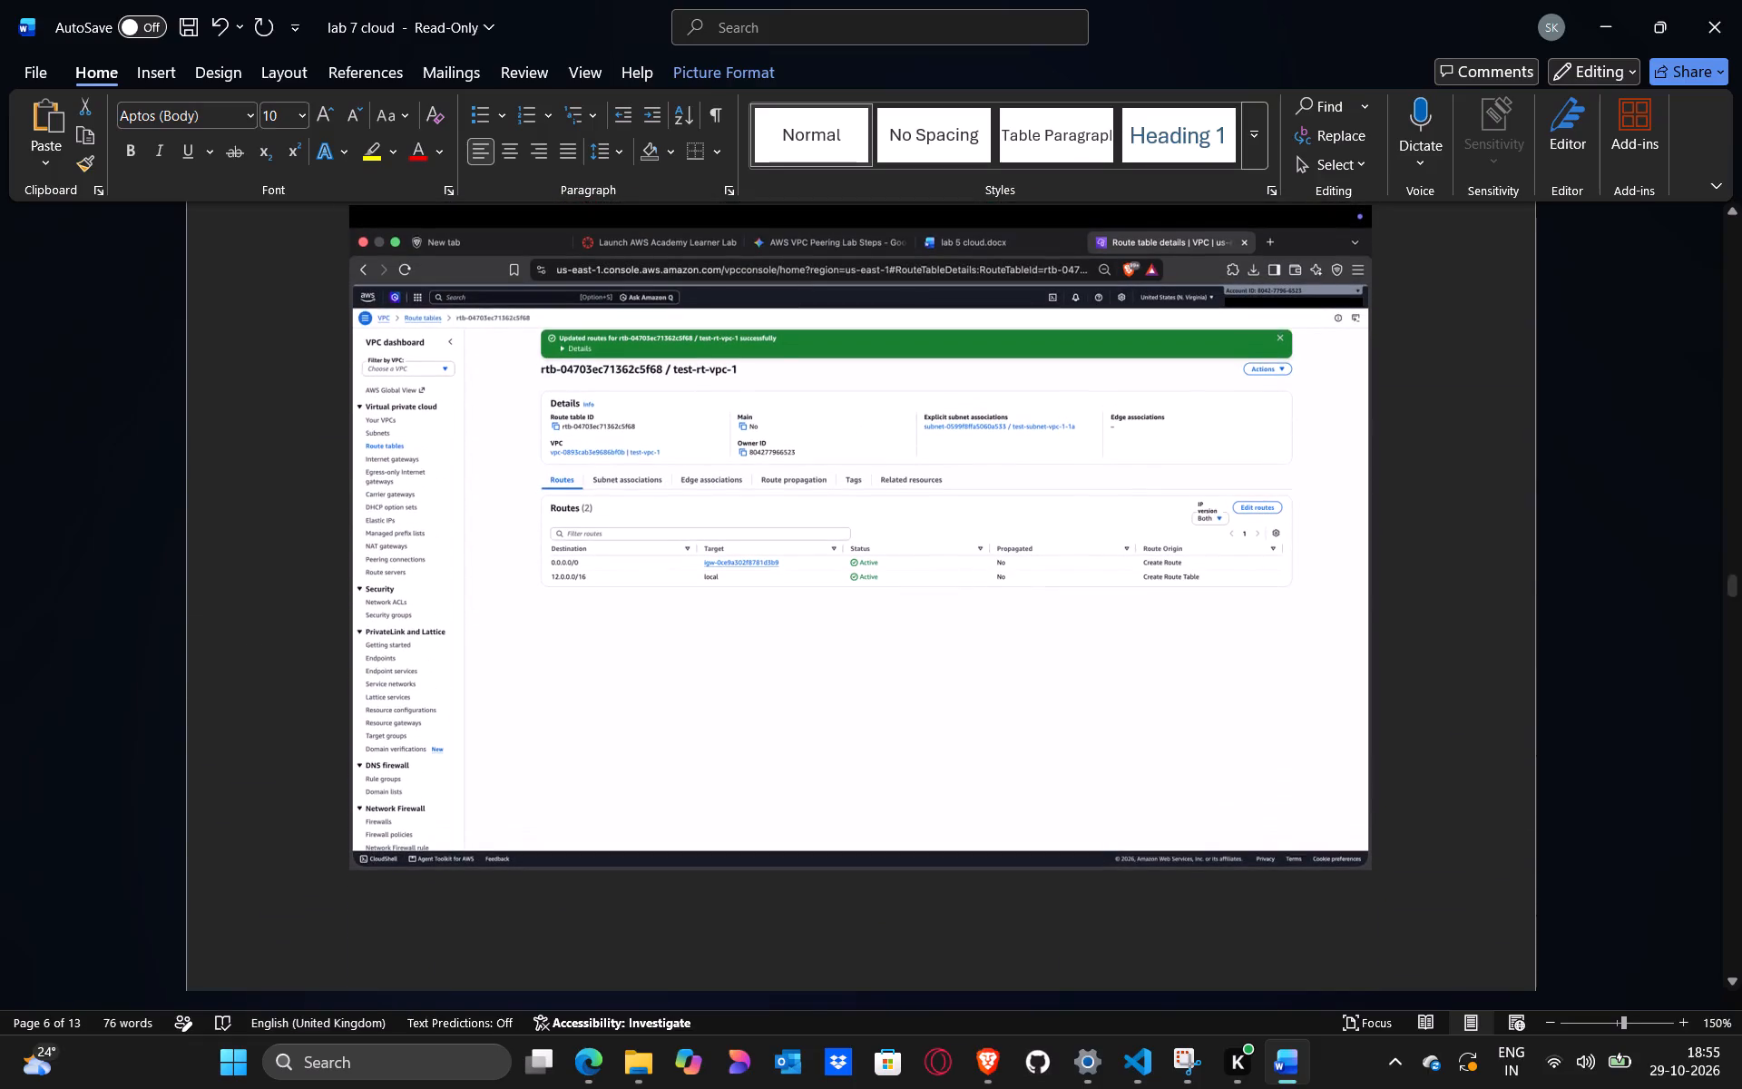
Delete the test-rt-vpc-1 route table details screenshot from the "For VPC 2:" section, along with the blank paragraph left in its place.
click(957, 778)
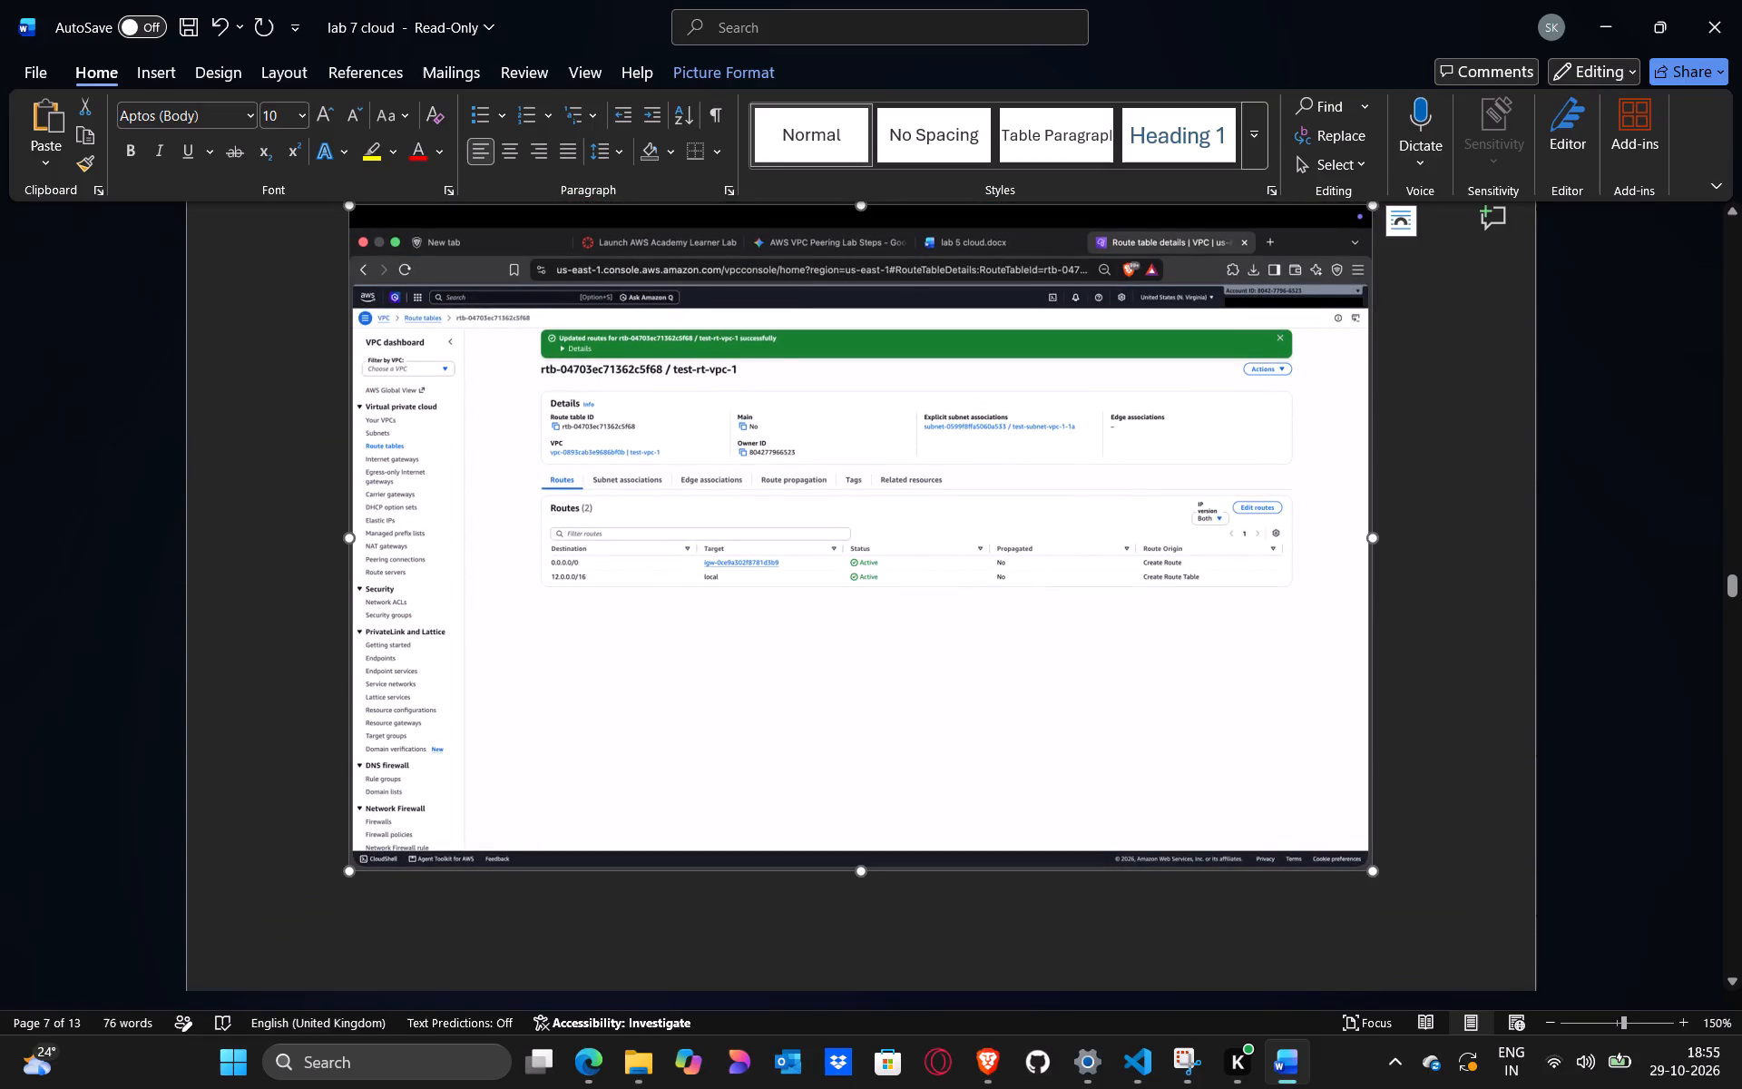
scroll(947, 721, up, 2)
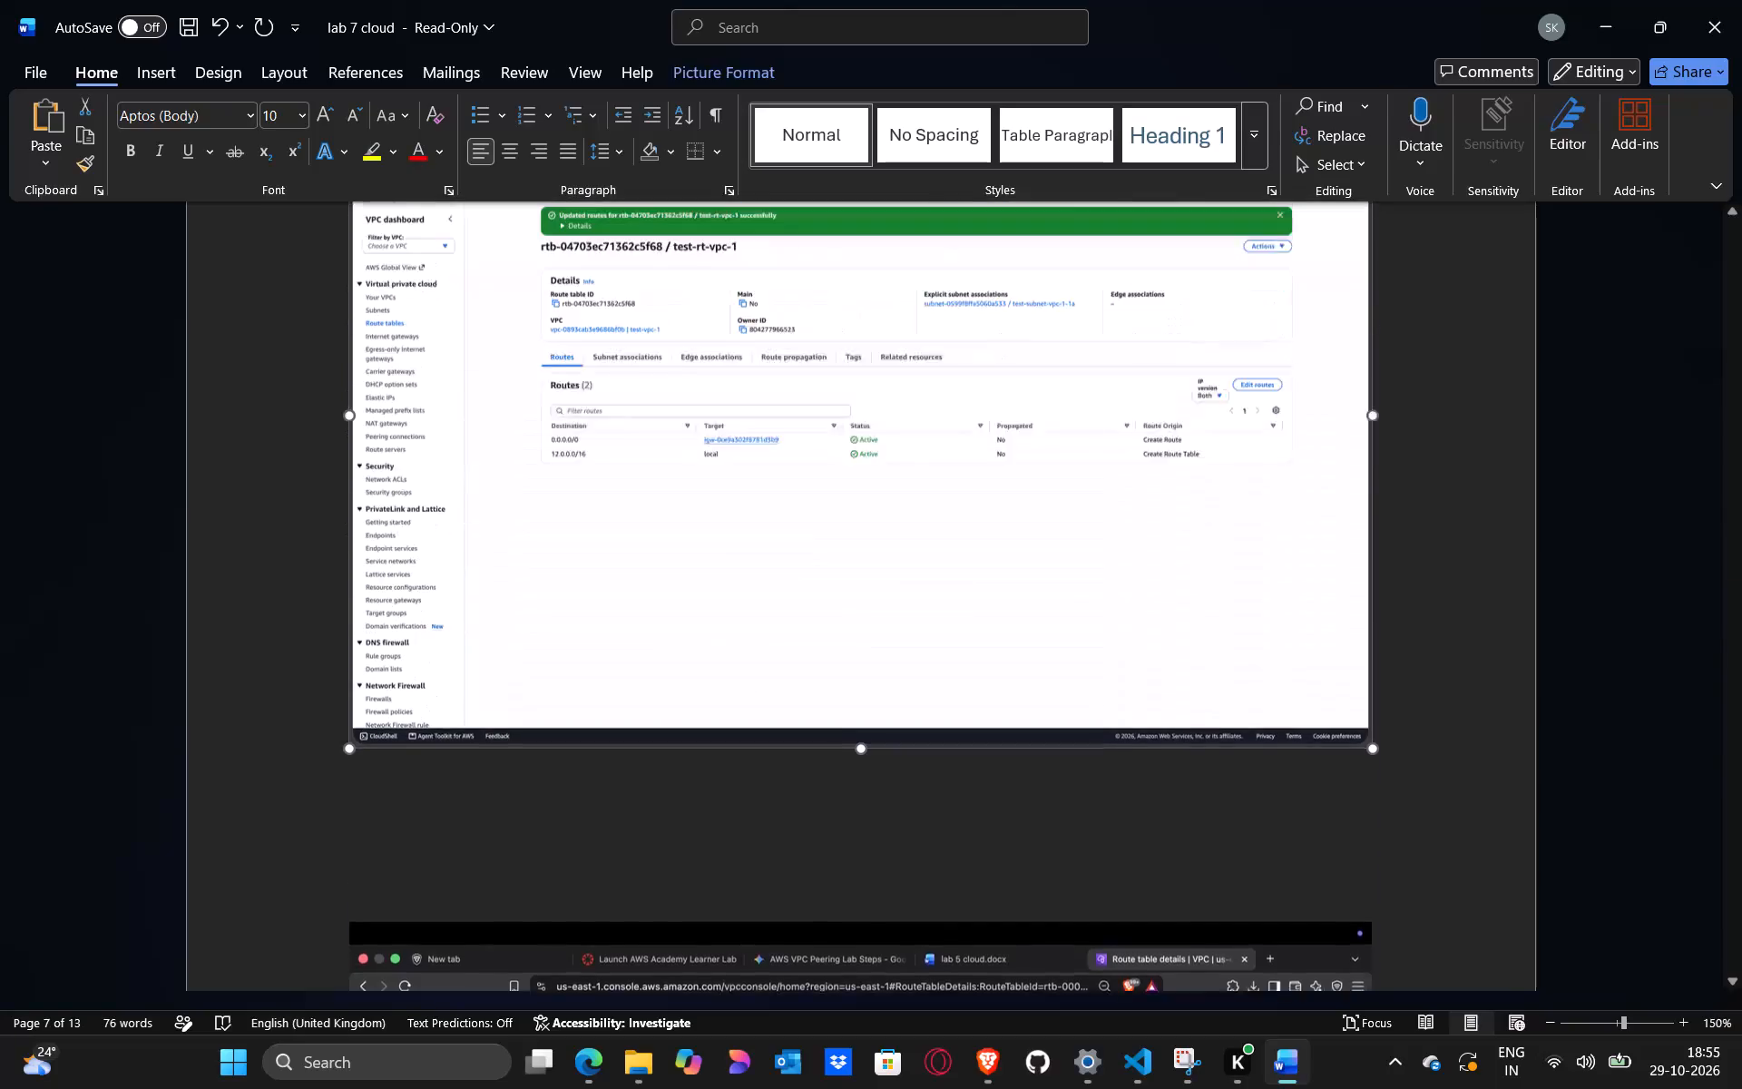
scroll(947, 721, up, 3)
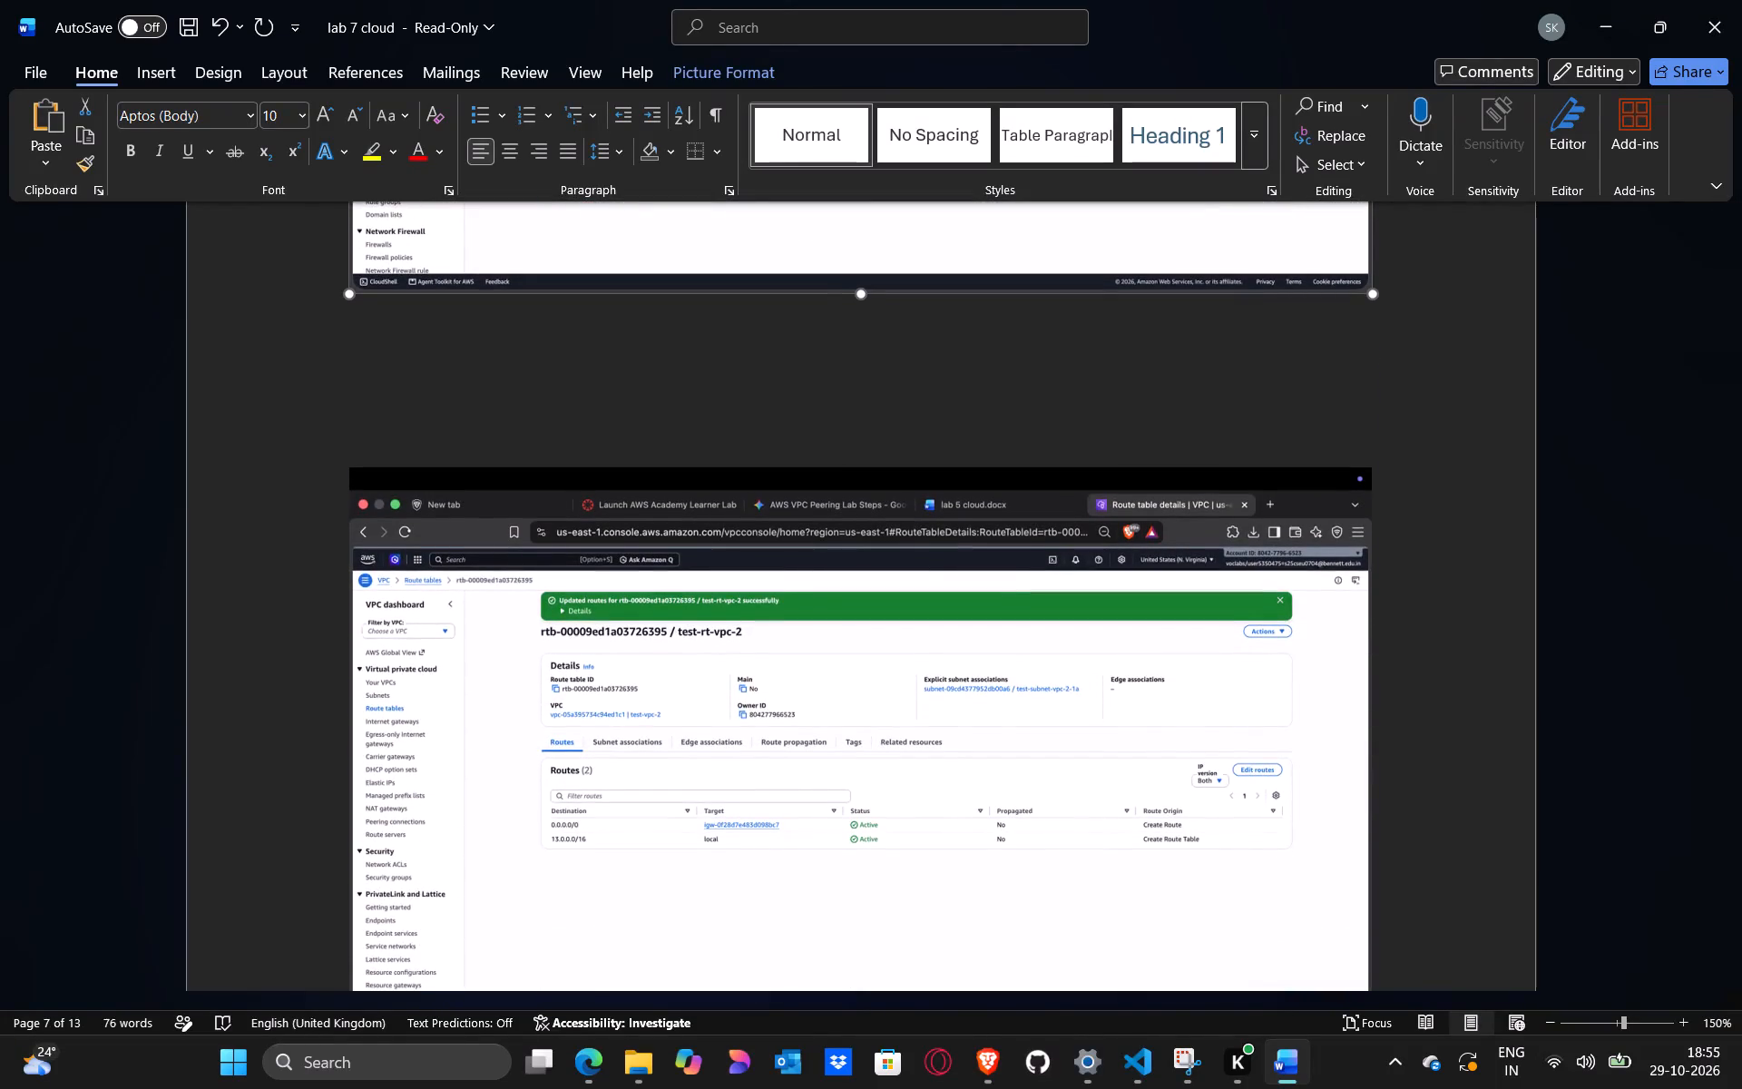
scroll(947, 721, up, 2)
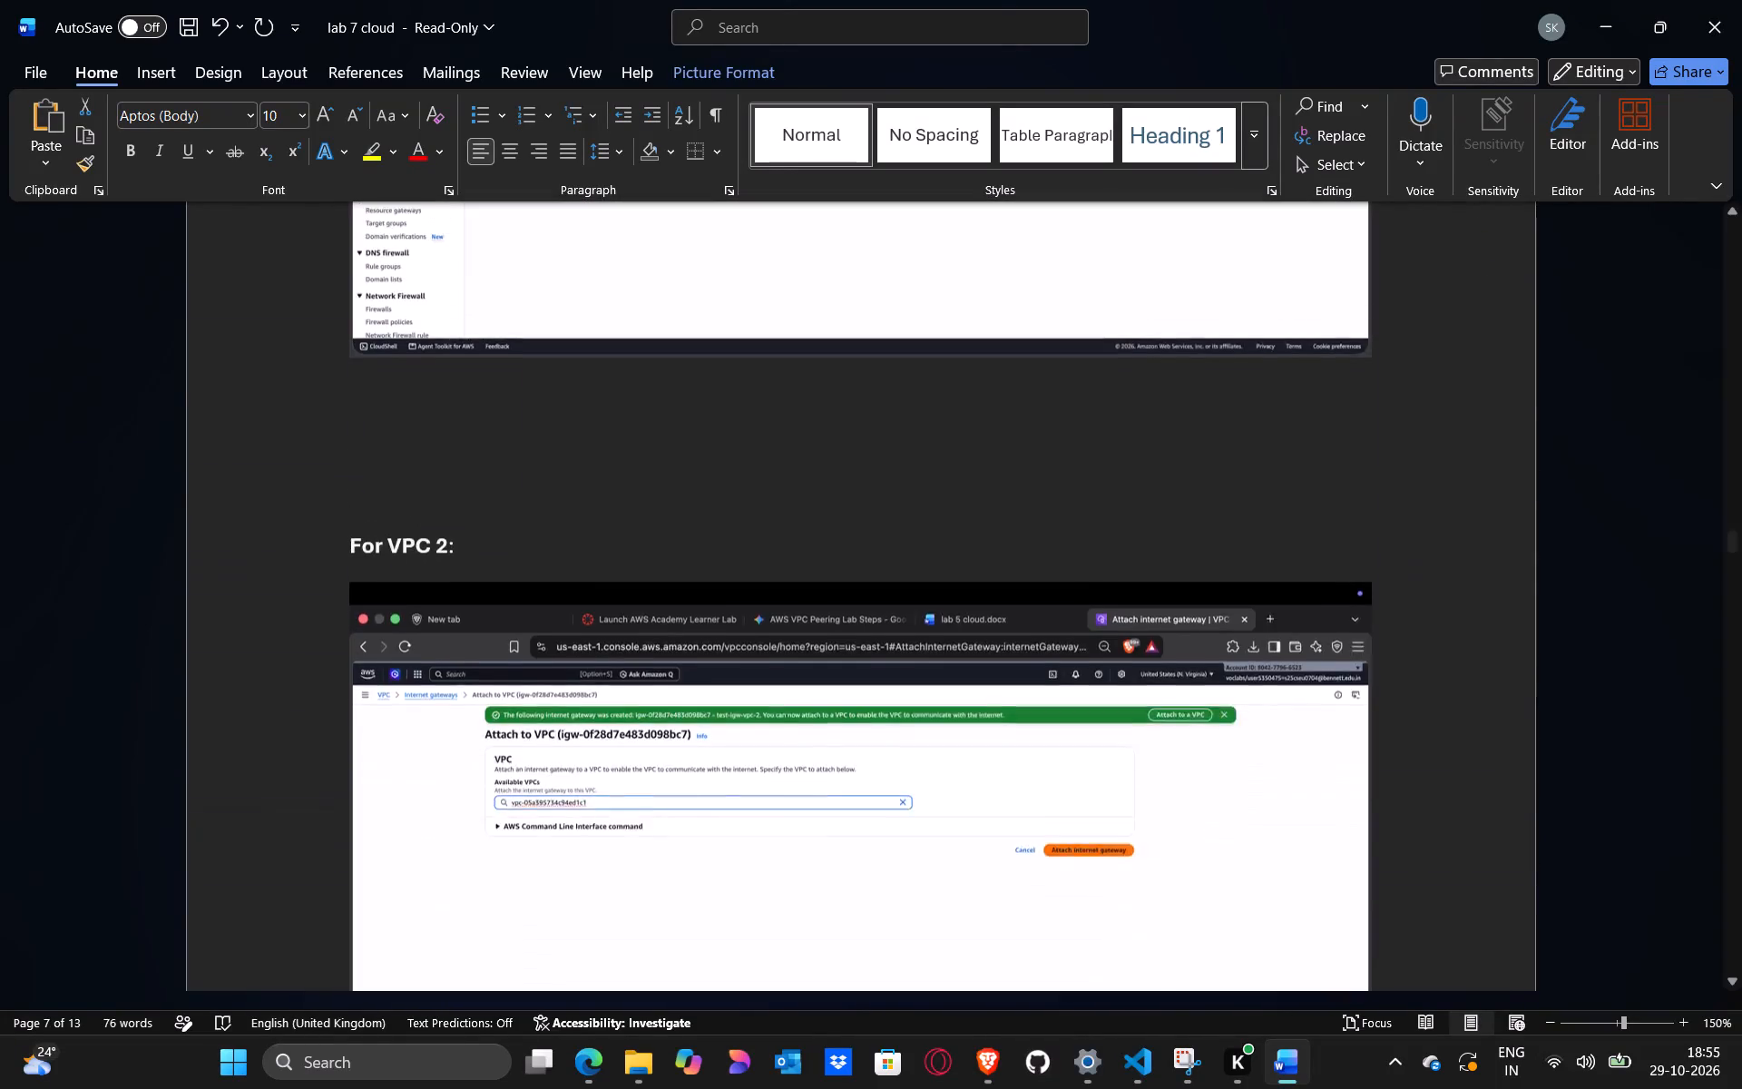
scroll(947, 721, down, 1)
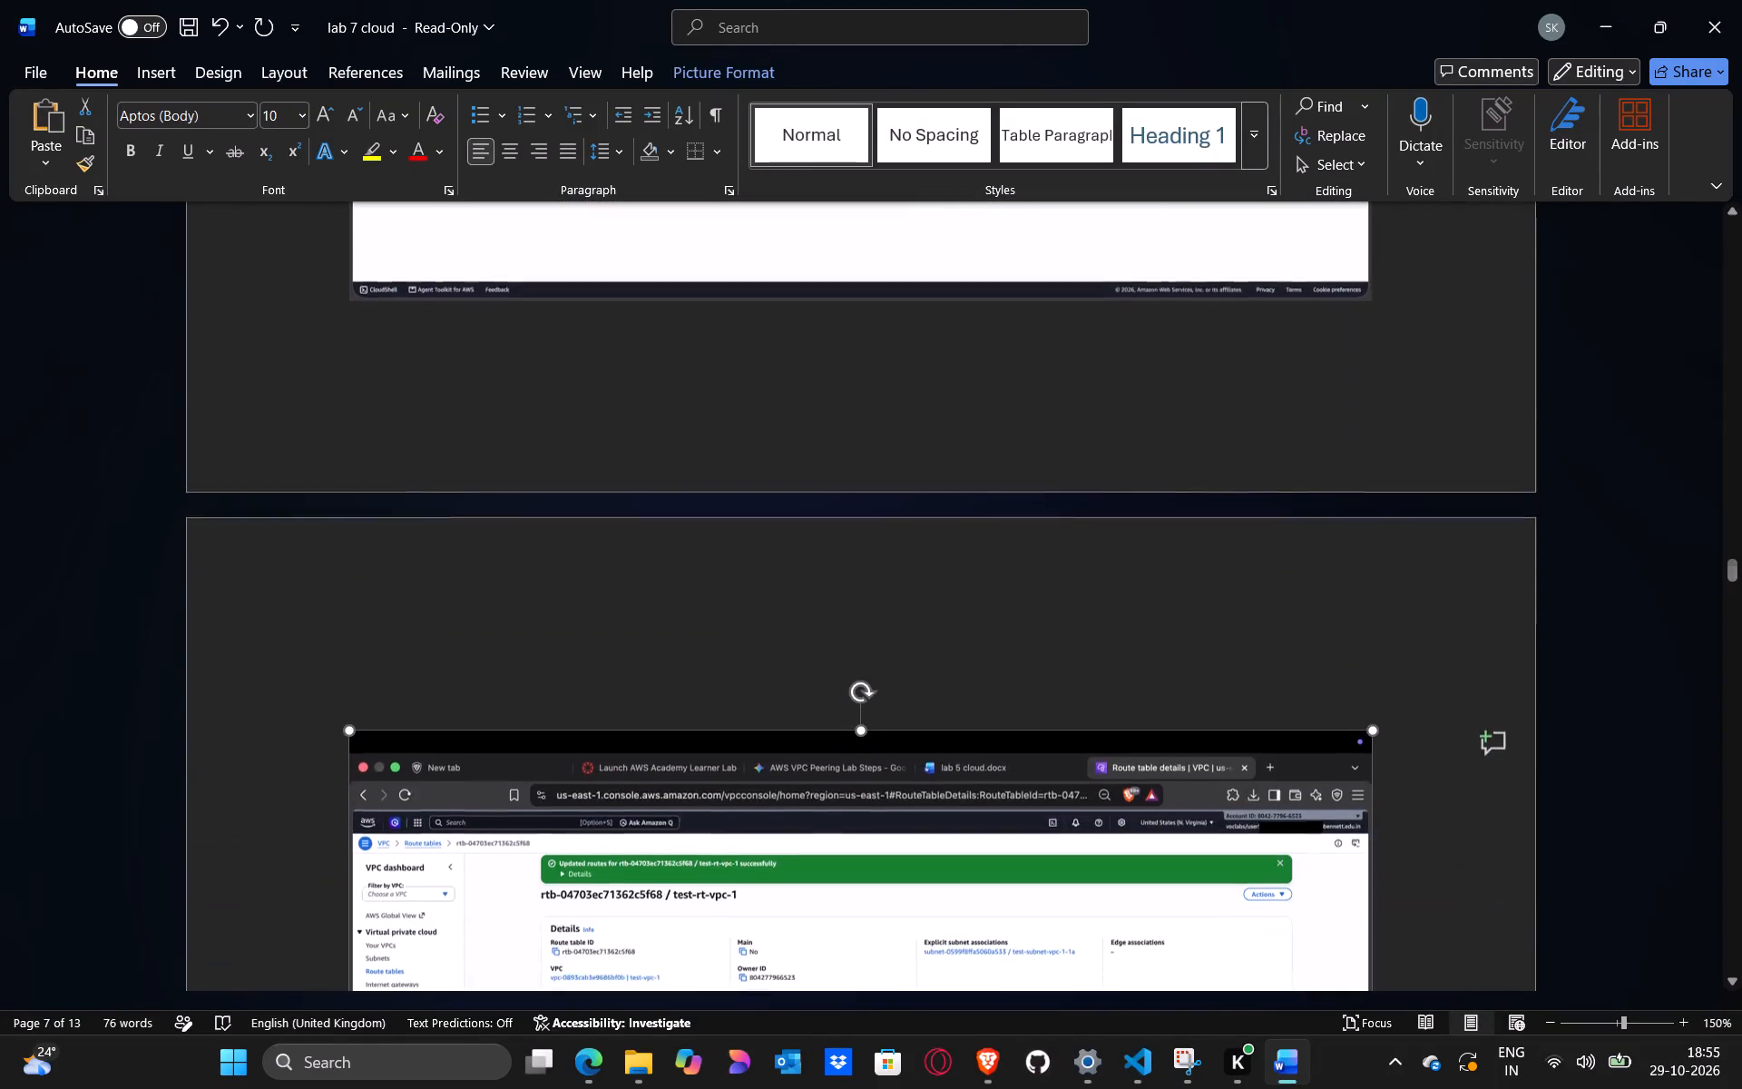
scroll(947, 721, down, 1)
click(913, 819)
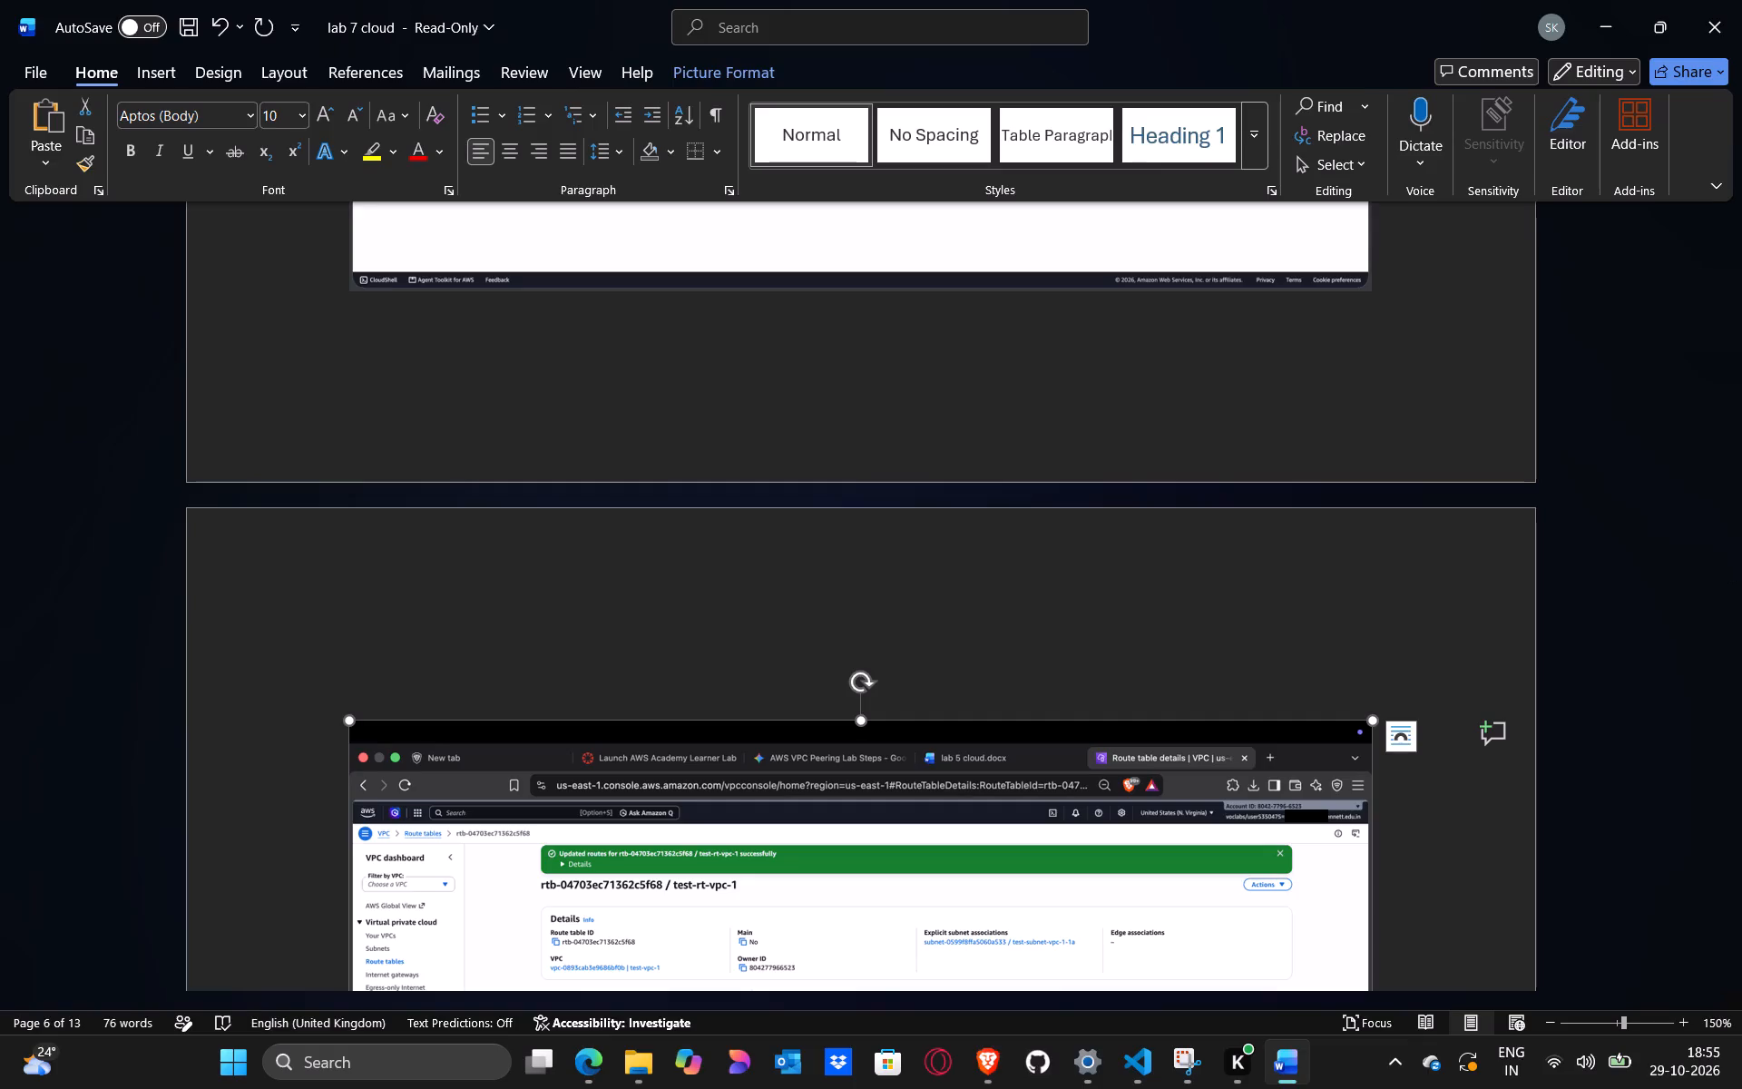
key(BackSpace)
scroll(913, 819, down, 1)
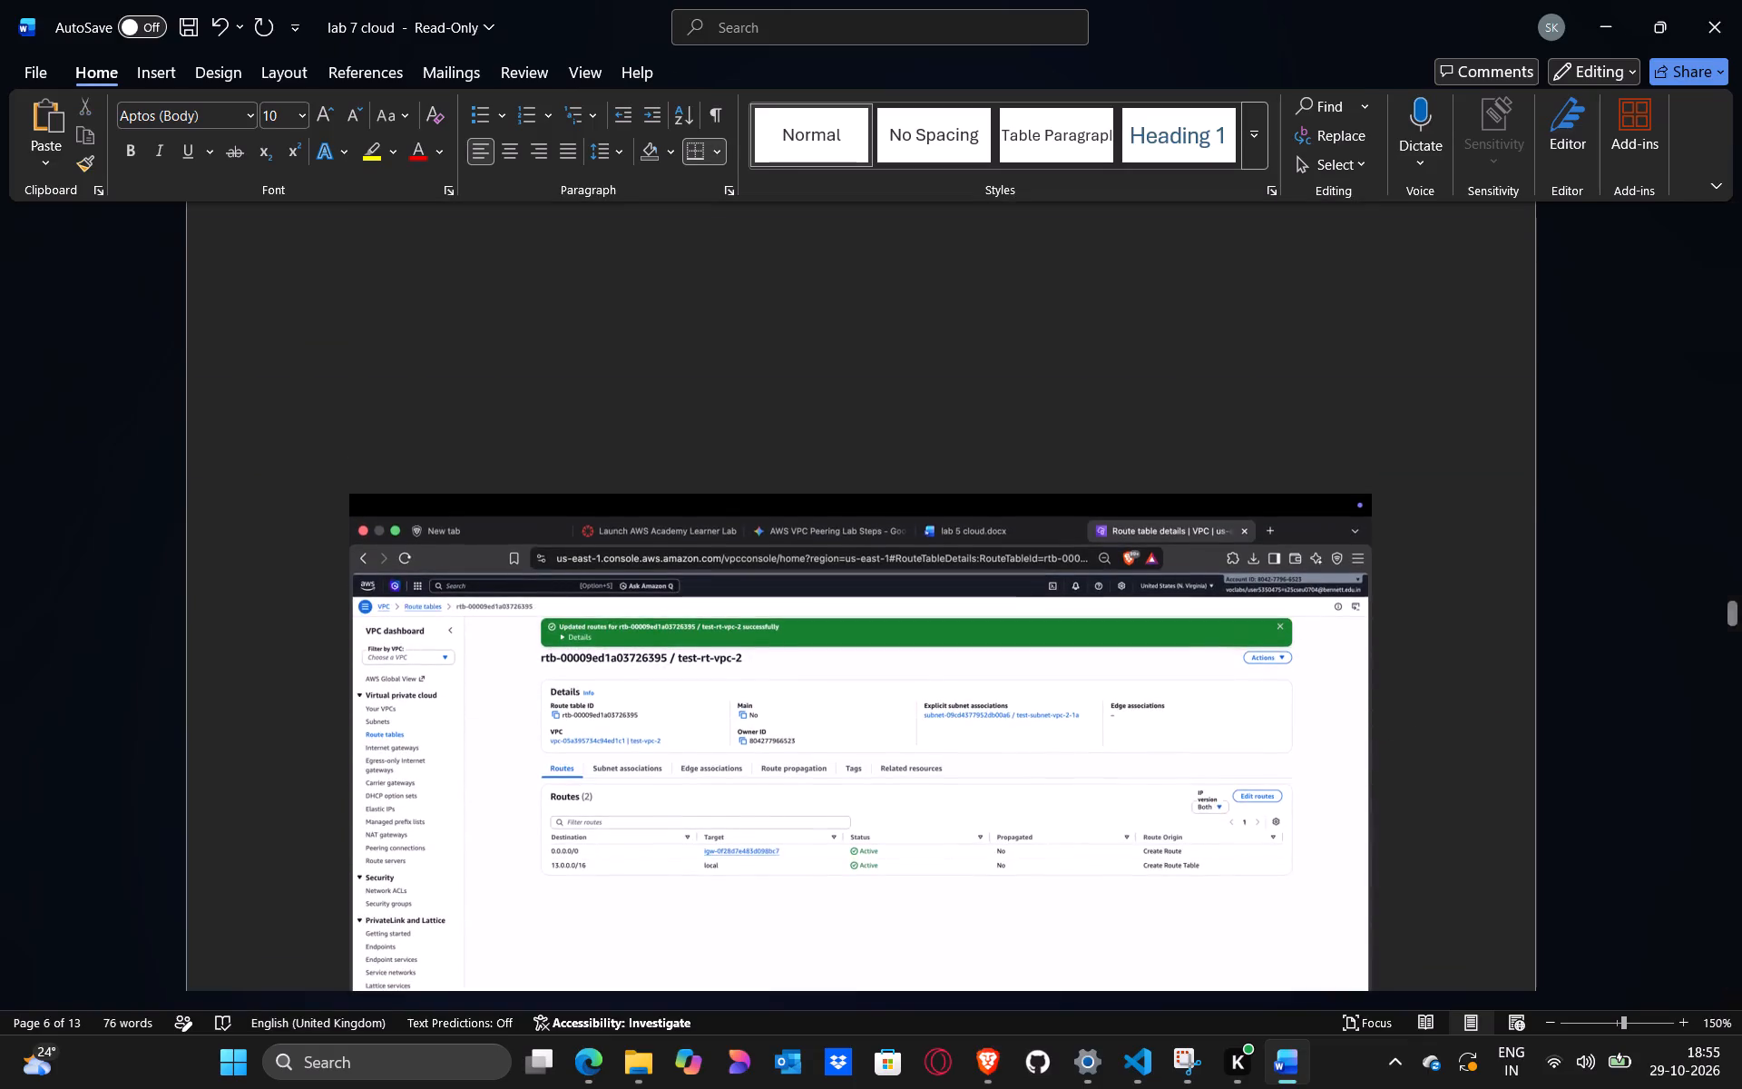
scroll(913, 819, down, 1)
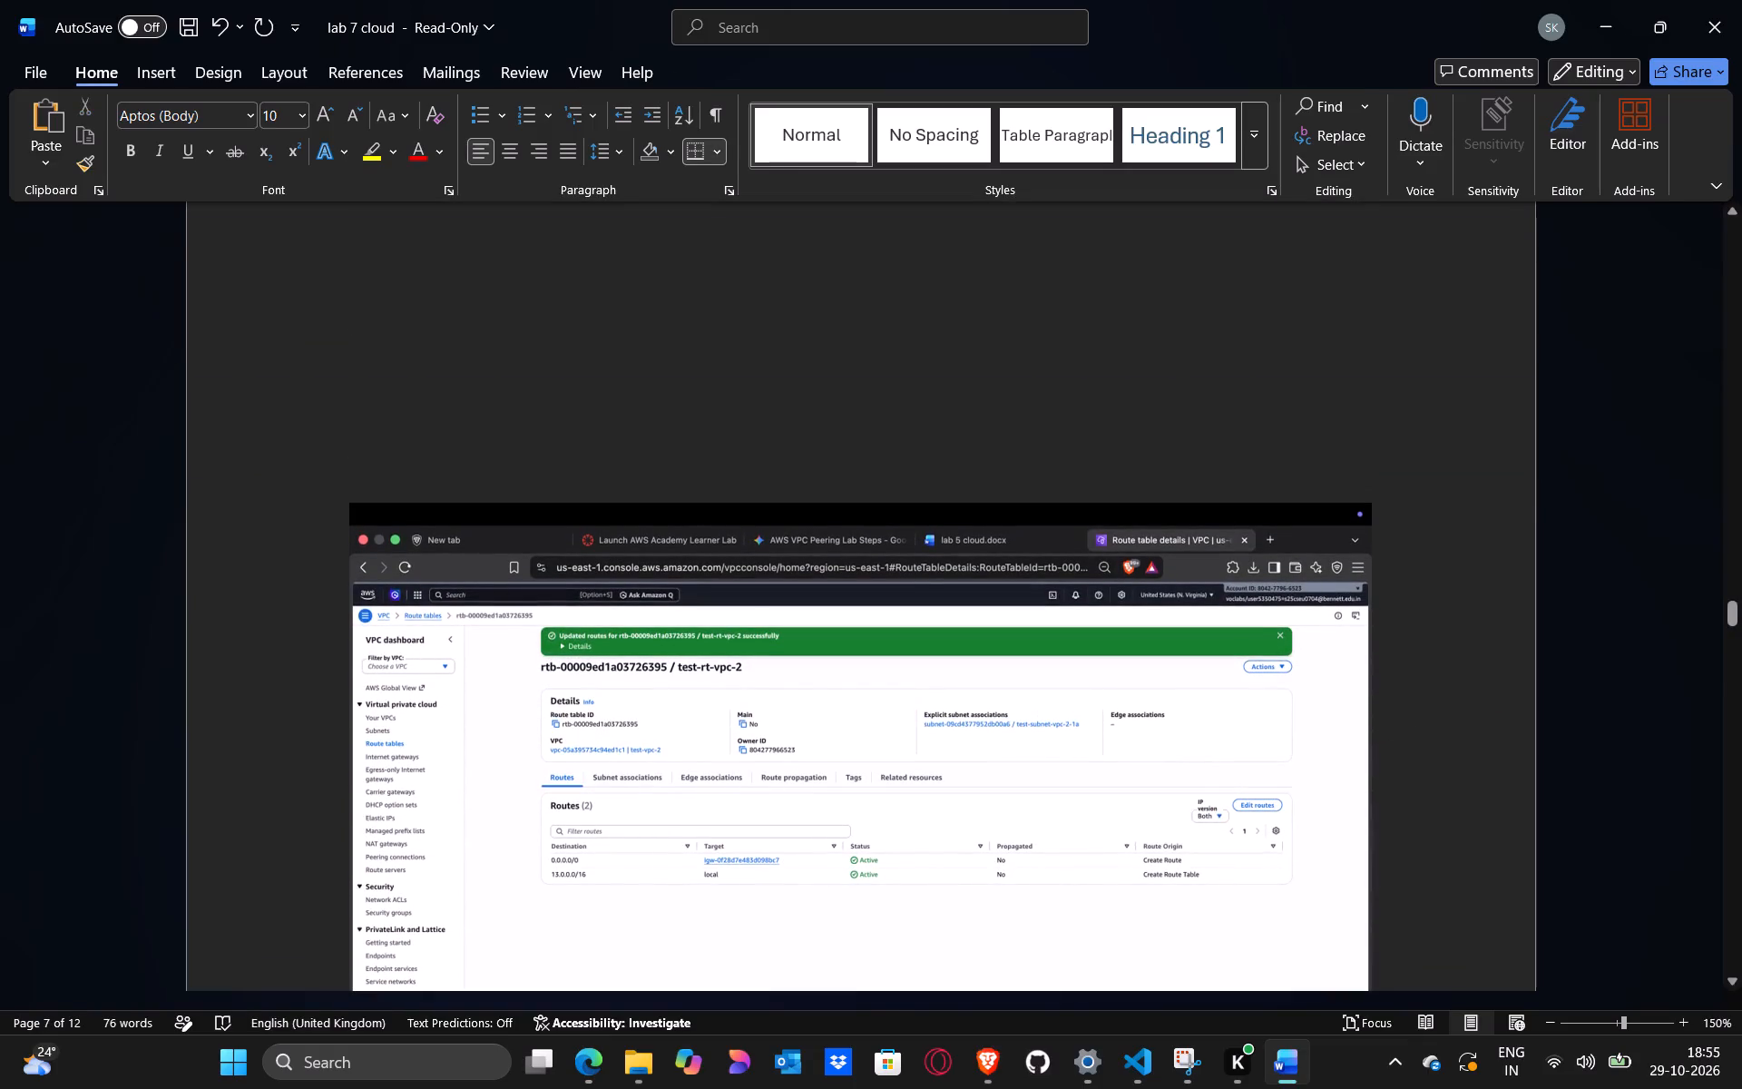
key(BackSpace)
Review the page gaps from the VPC 1 internet gateway screenshots through the "For VPC 2:" heading.
scroll(749, 488, up, 2)
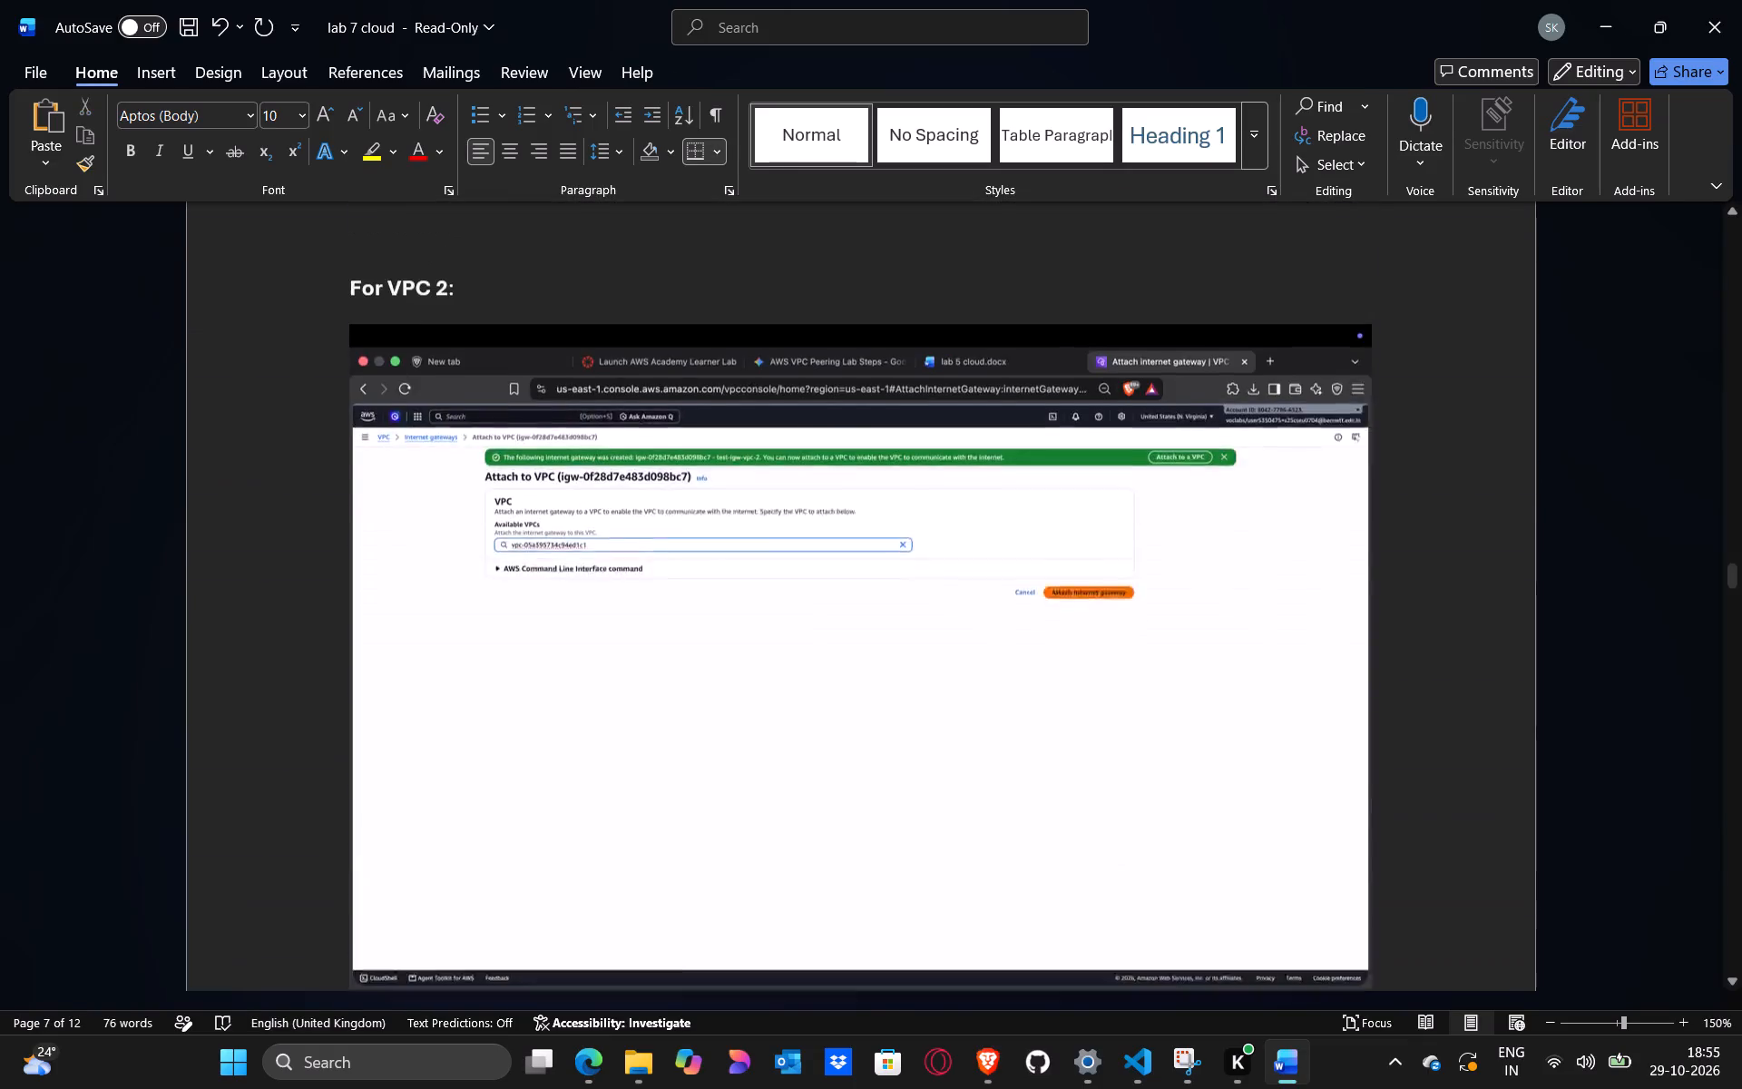
scroll(749, 488, up, 2)
scroll(684, 643, up, 2)
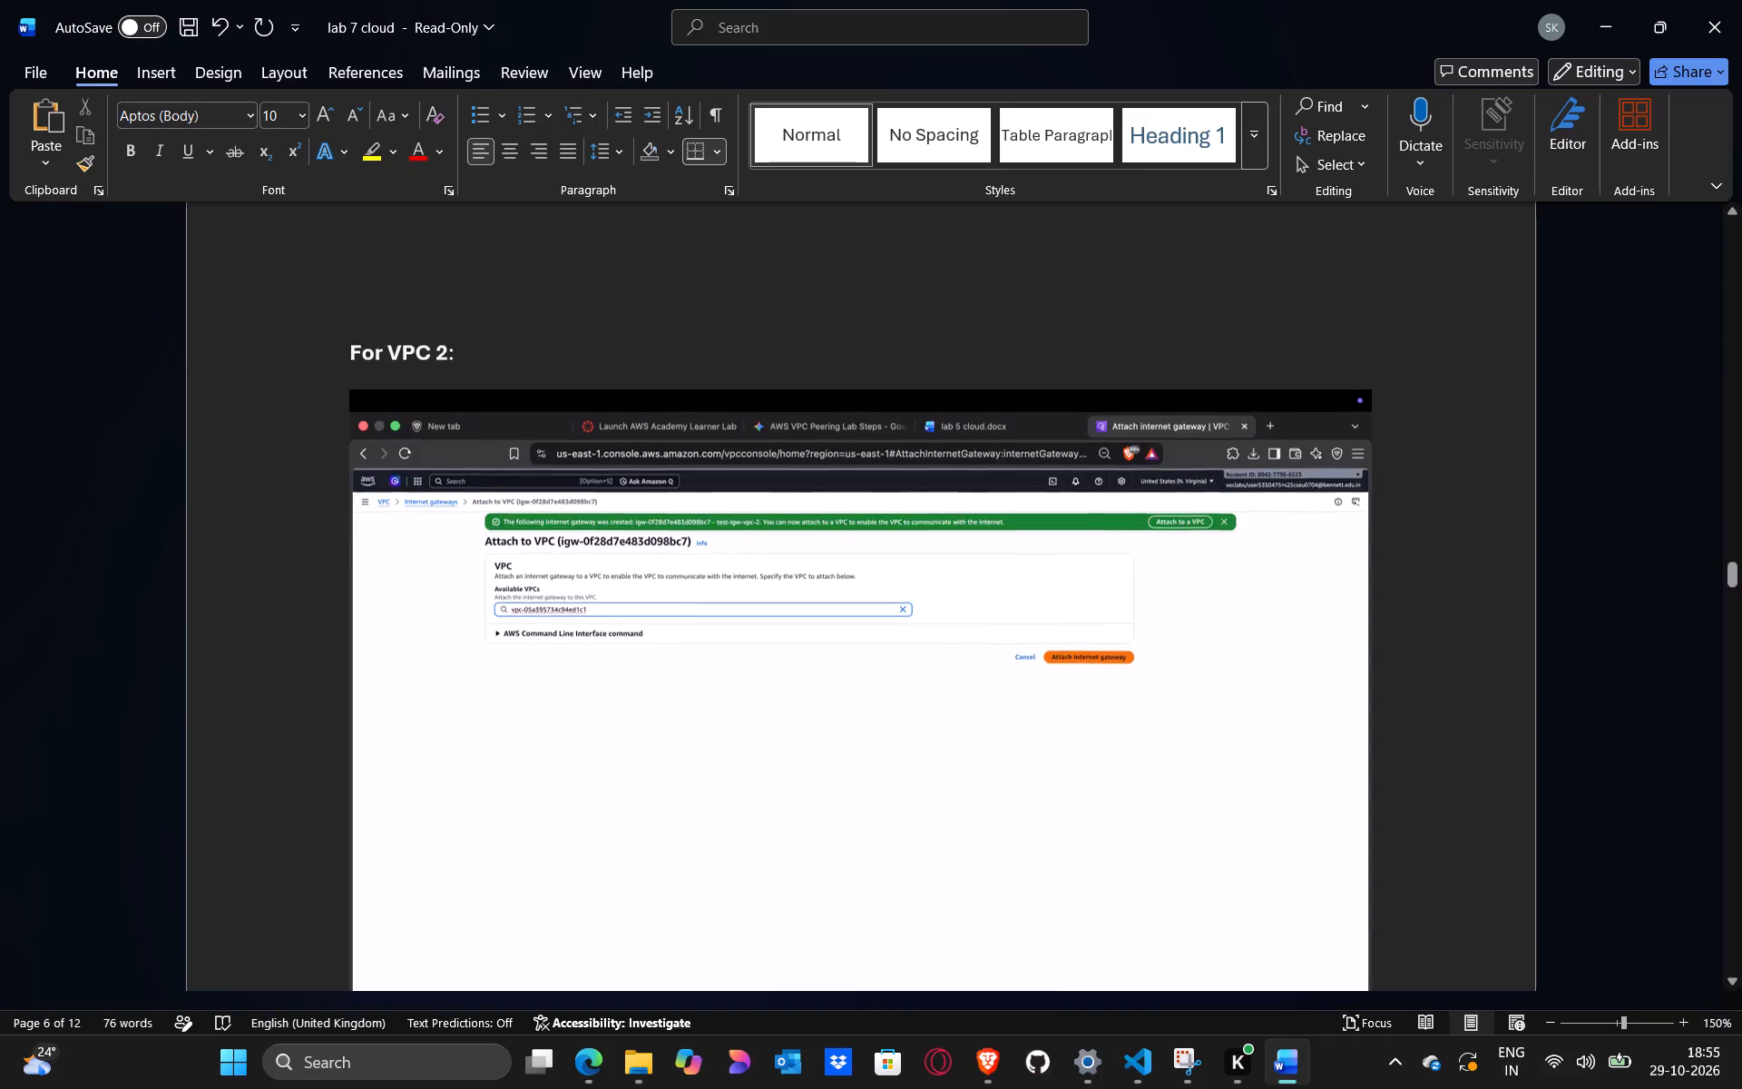
scroll(684, 643, up, 2)
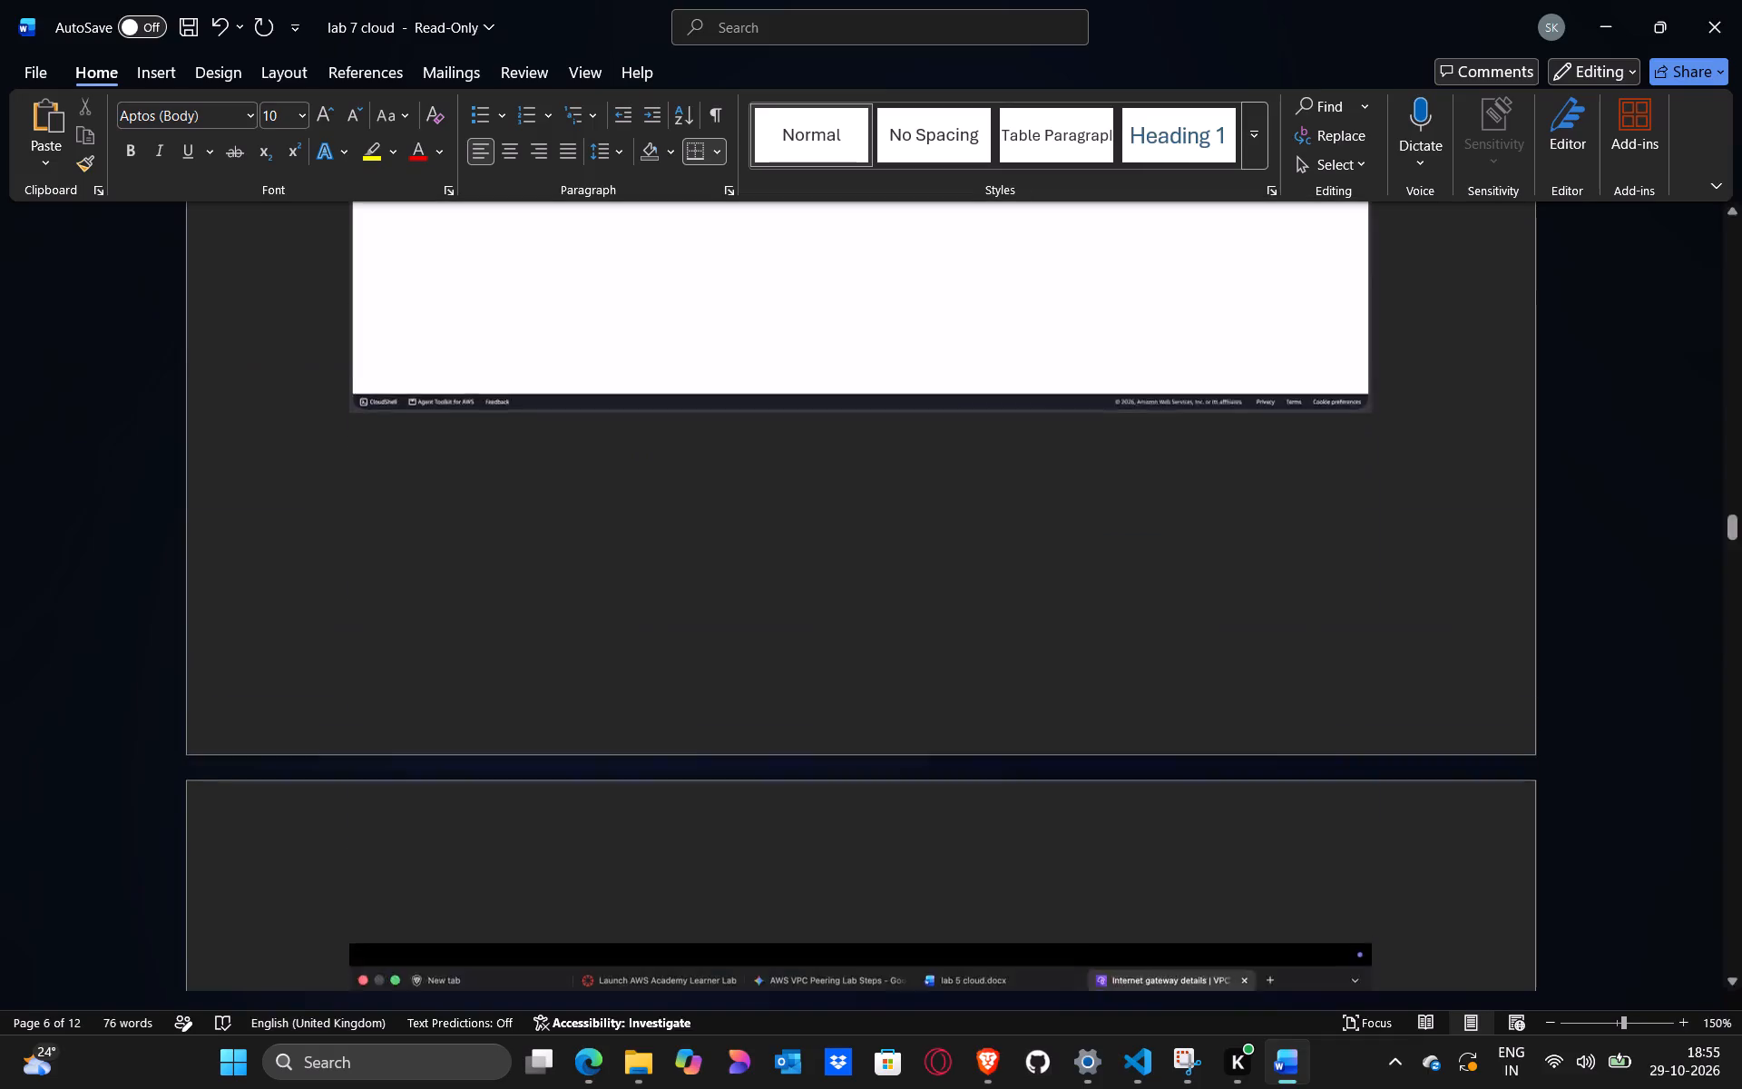
scroll(684, 643, up, 1)
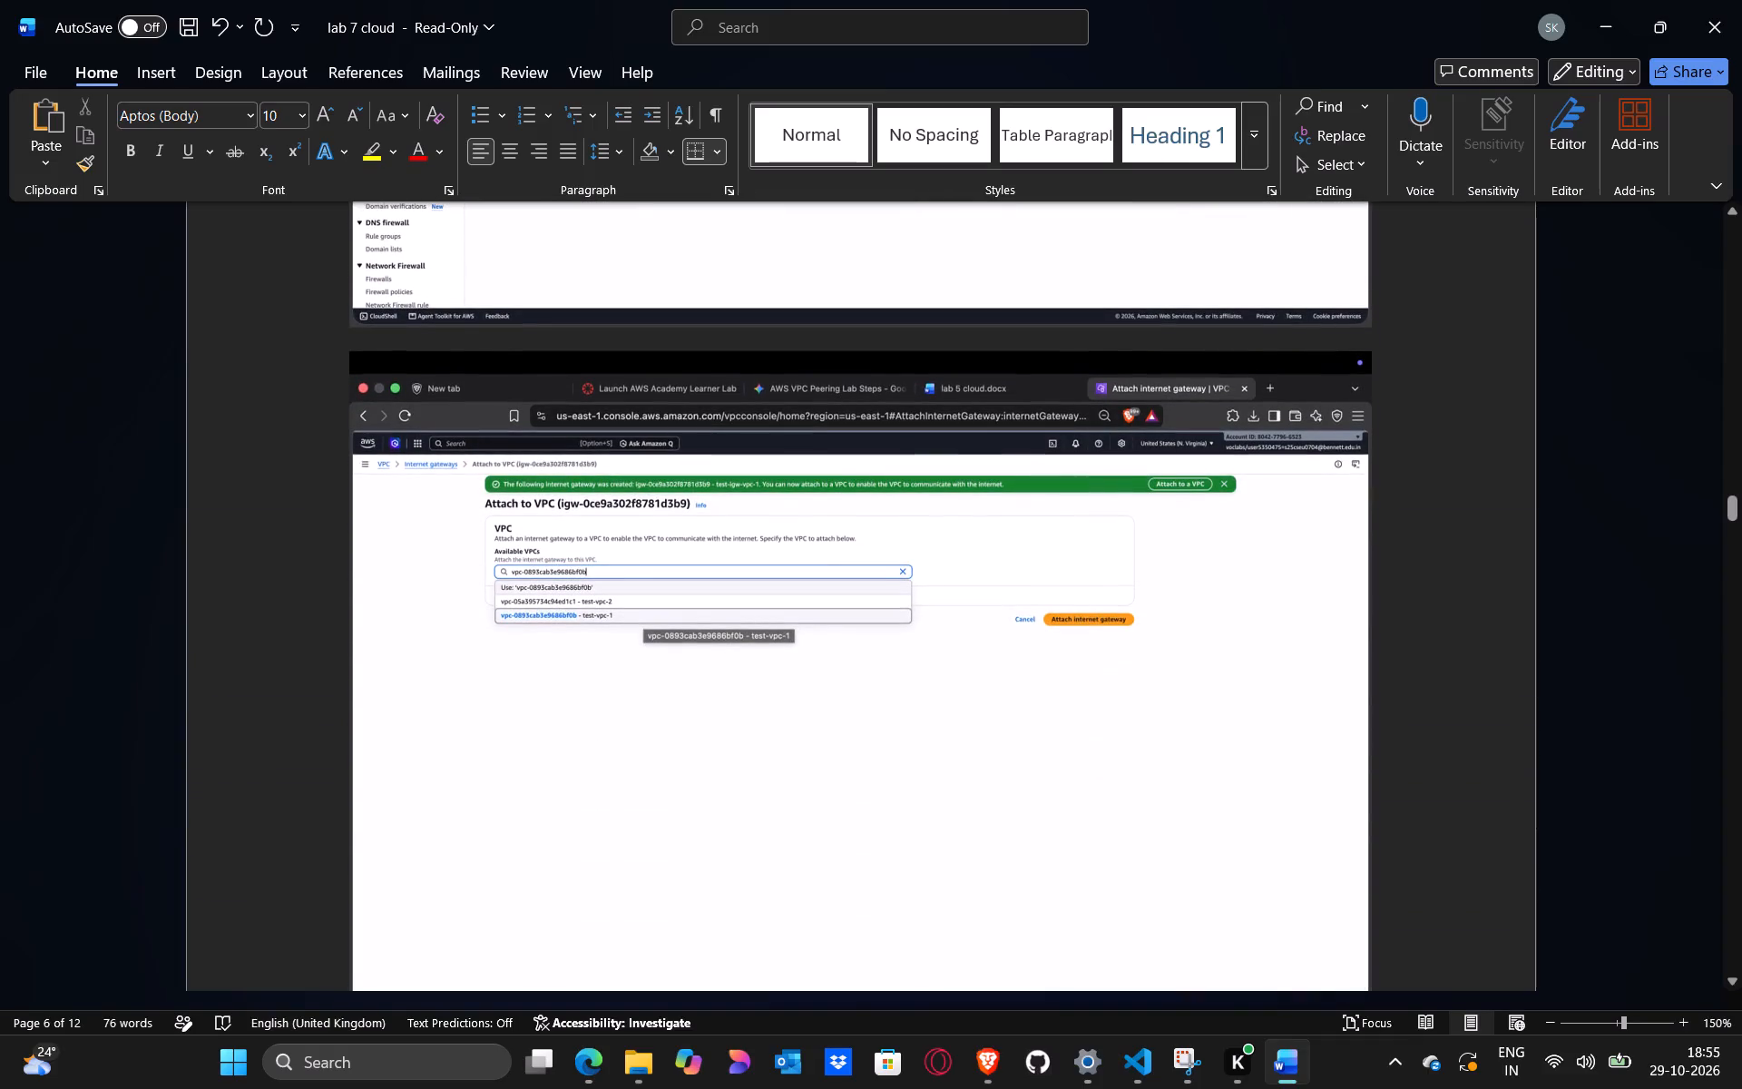
scroll(684, 643, down, 2)
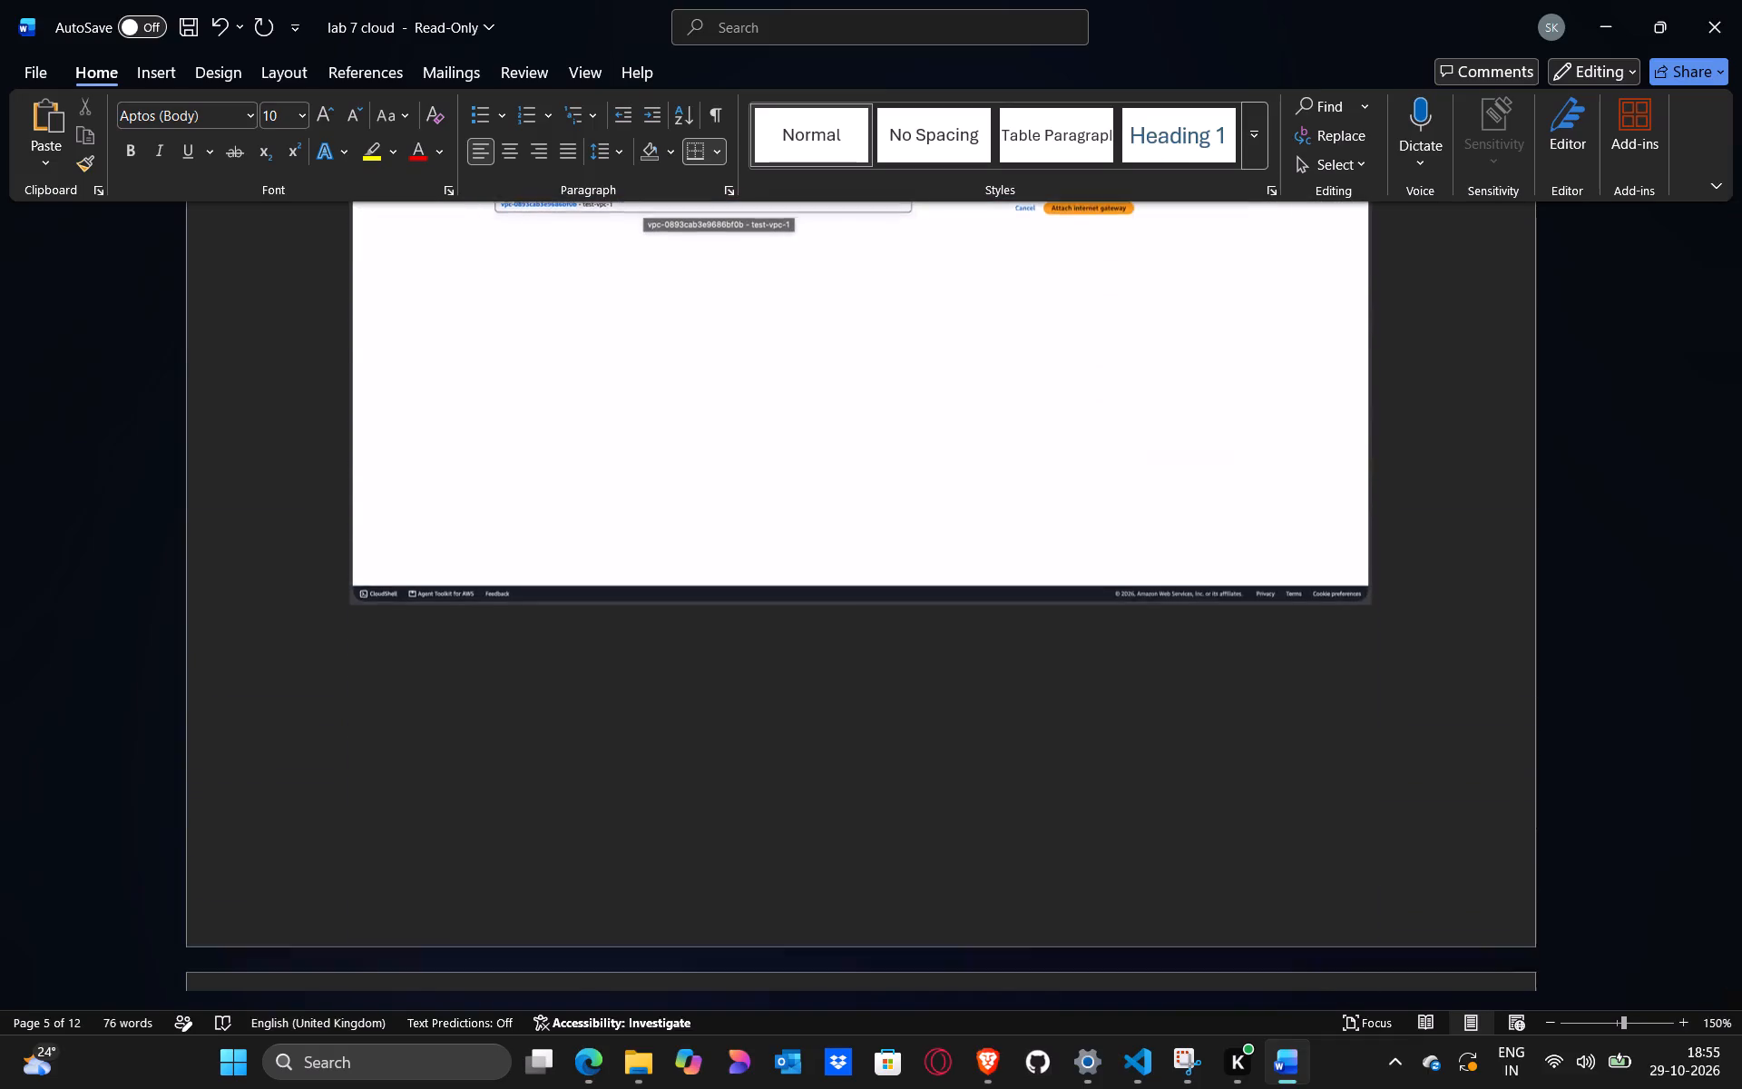
scroll(684, 643, down, 5)
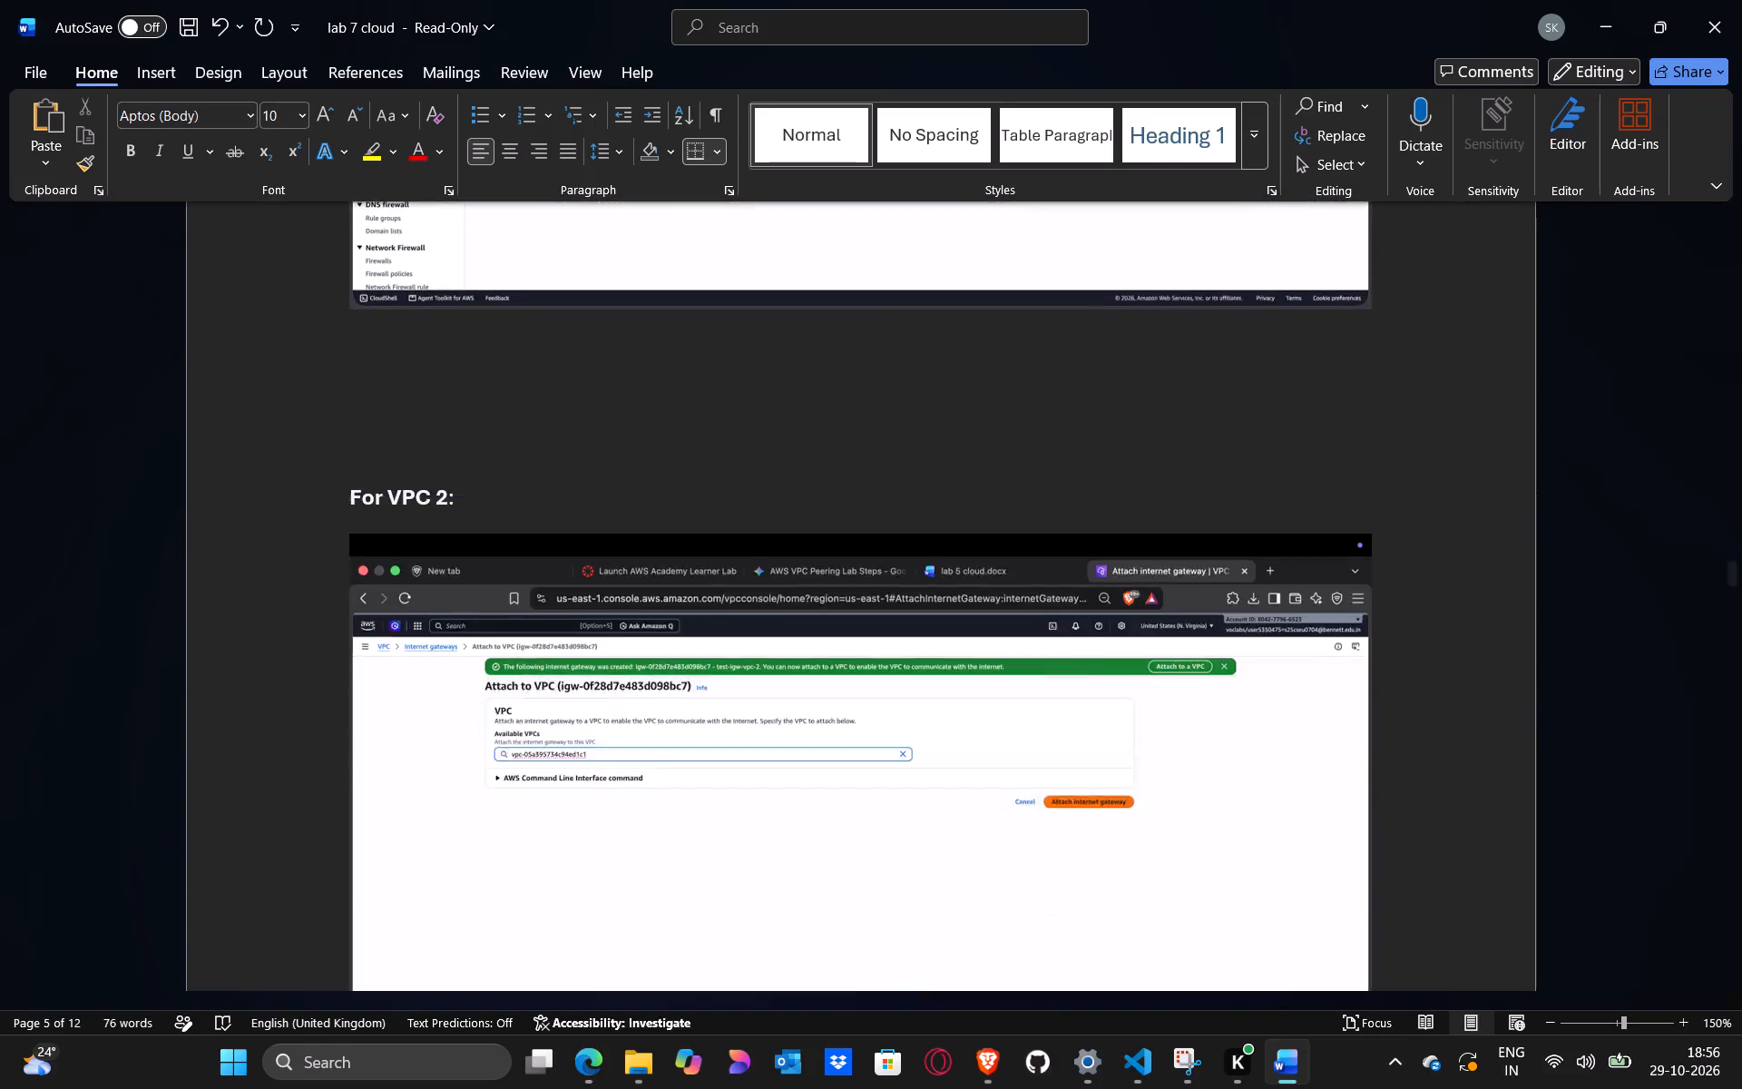
Review the layout from the test-rt-vpc-2 screenshot through "Launch EC2 Instances in Both VPCs" to the instance launch and Apache2 page screenshots.
scroll(684, 643, down, 4)
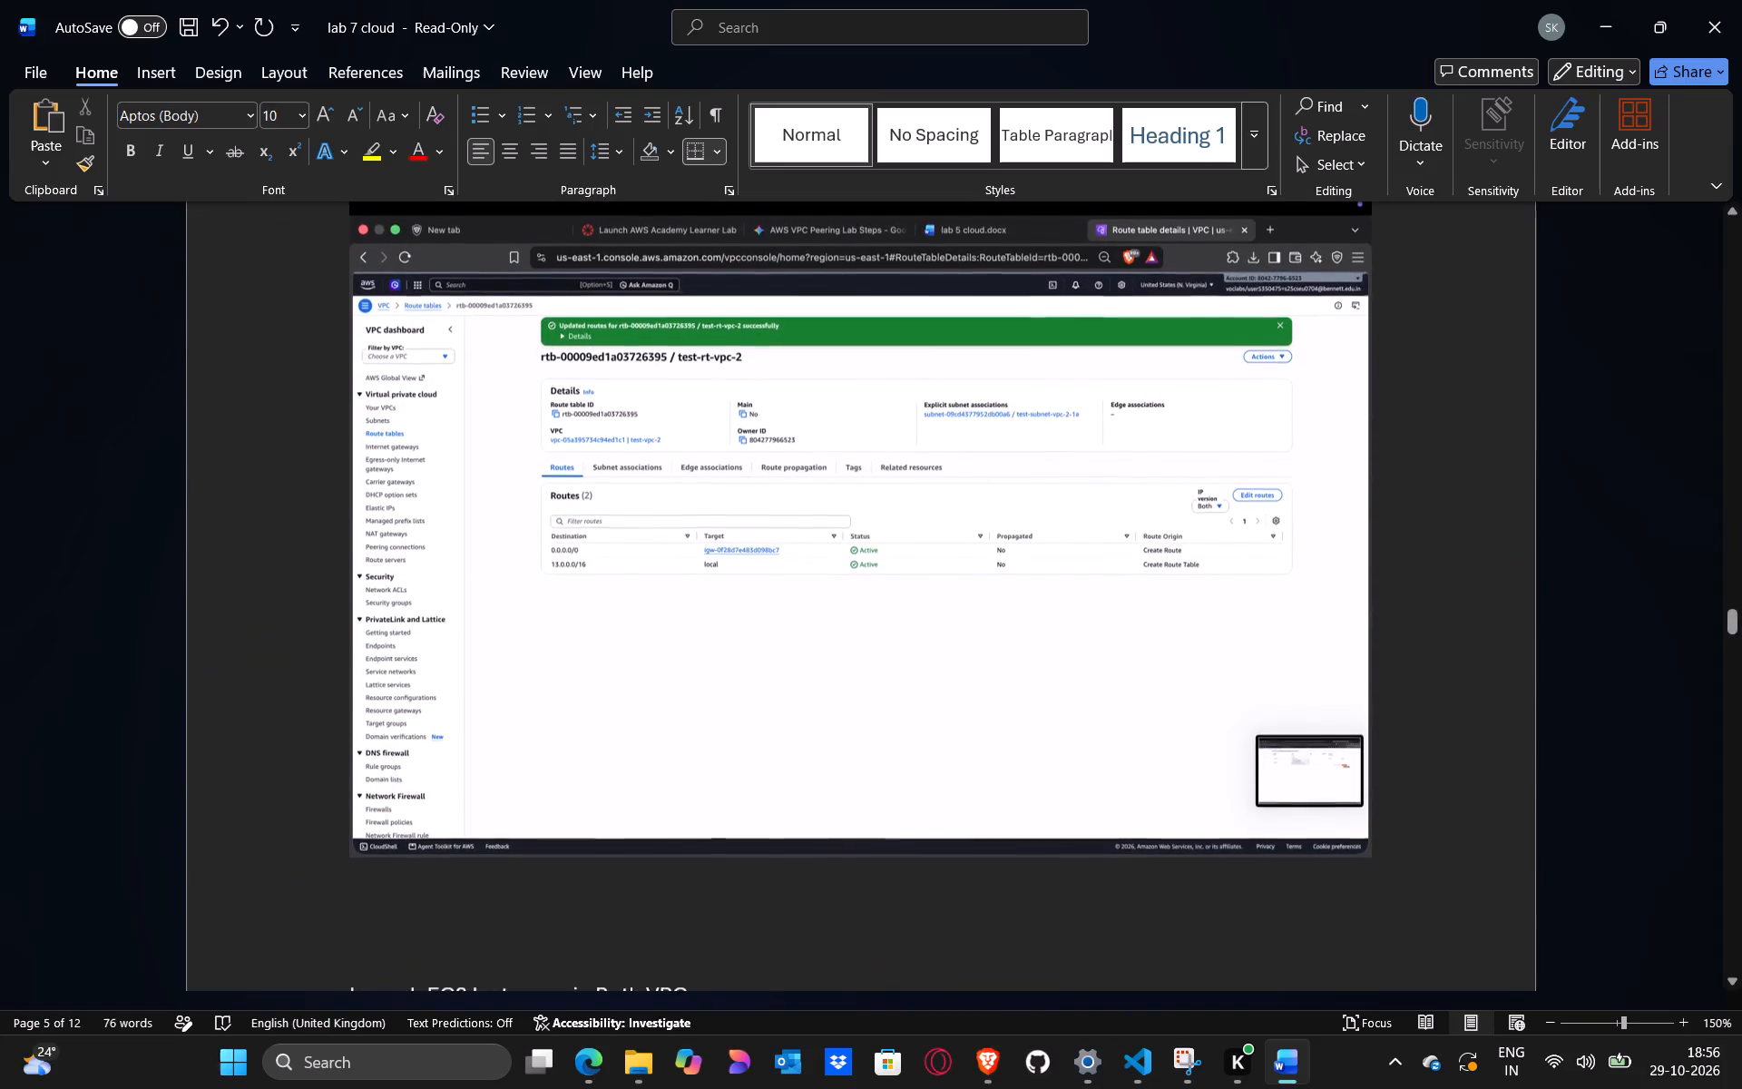
scroll(684, 643, down, 3)
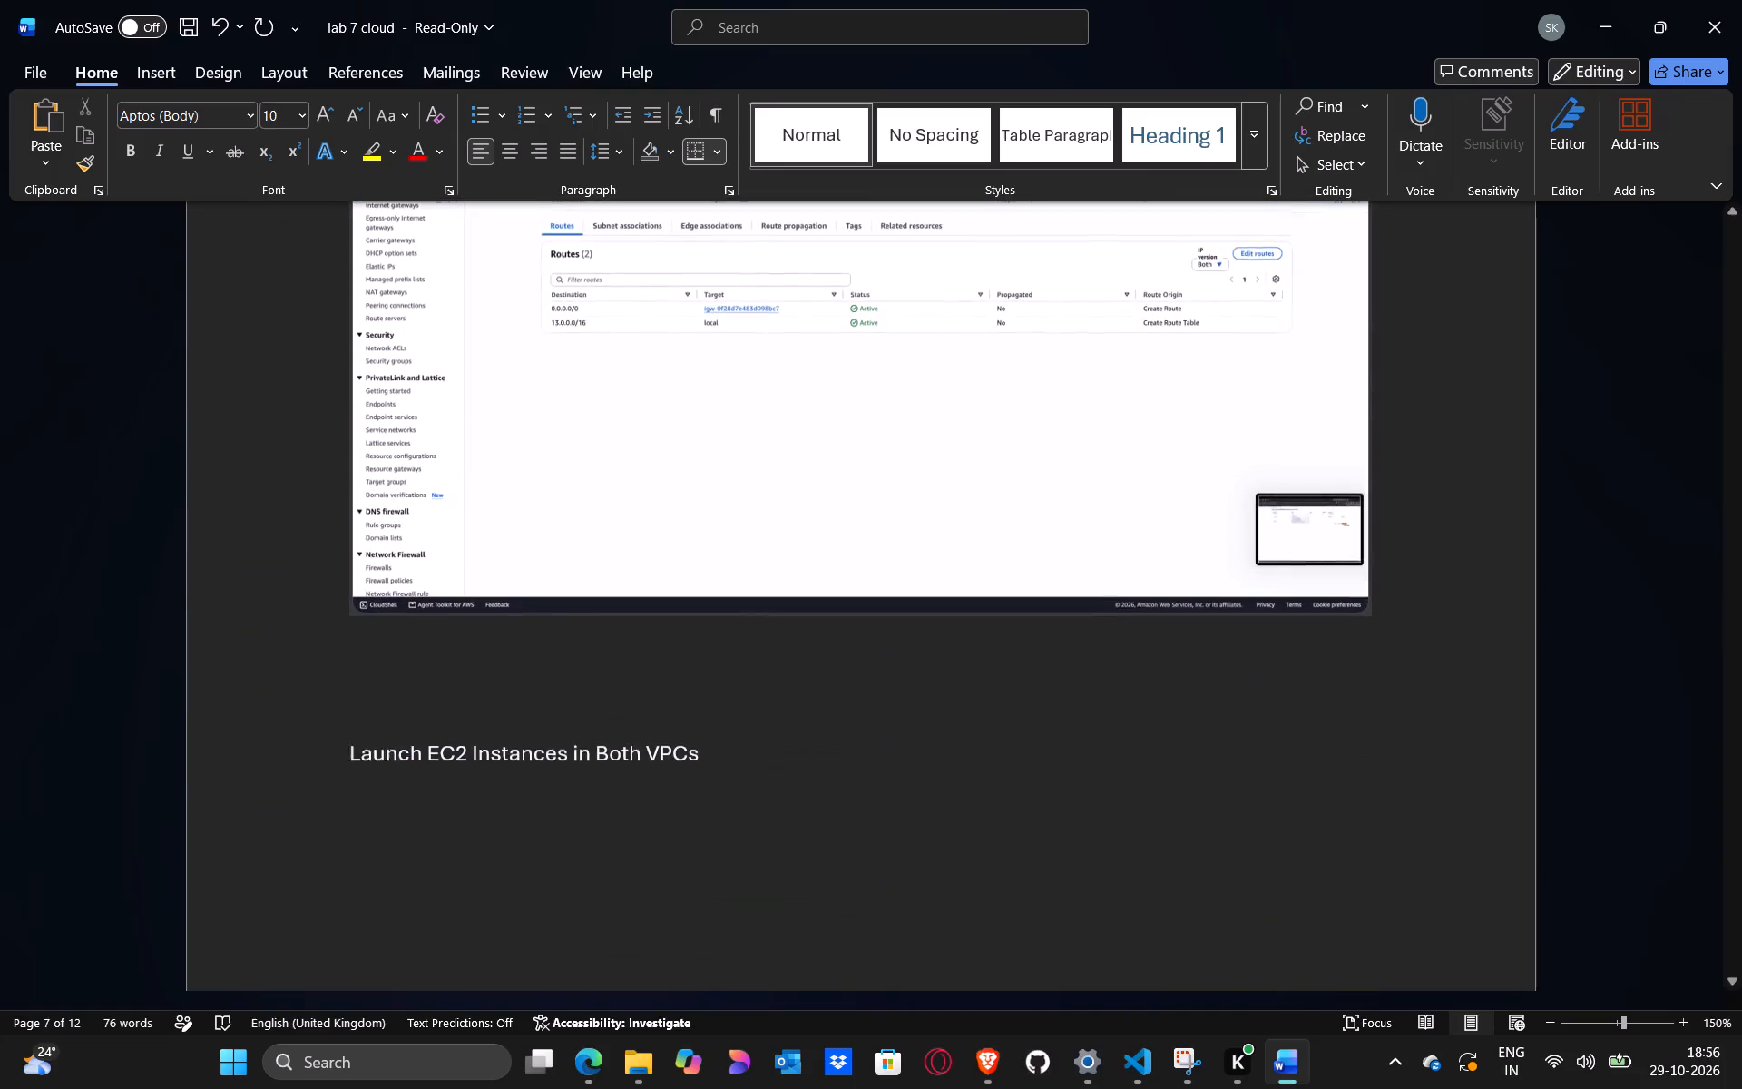
scroll(684, 643, down, 5)
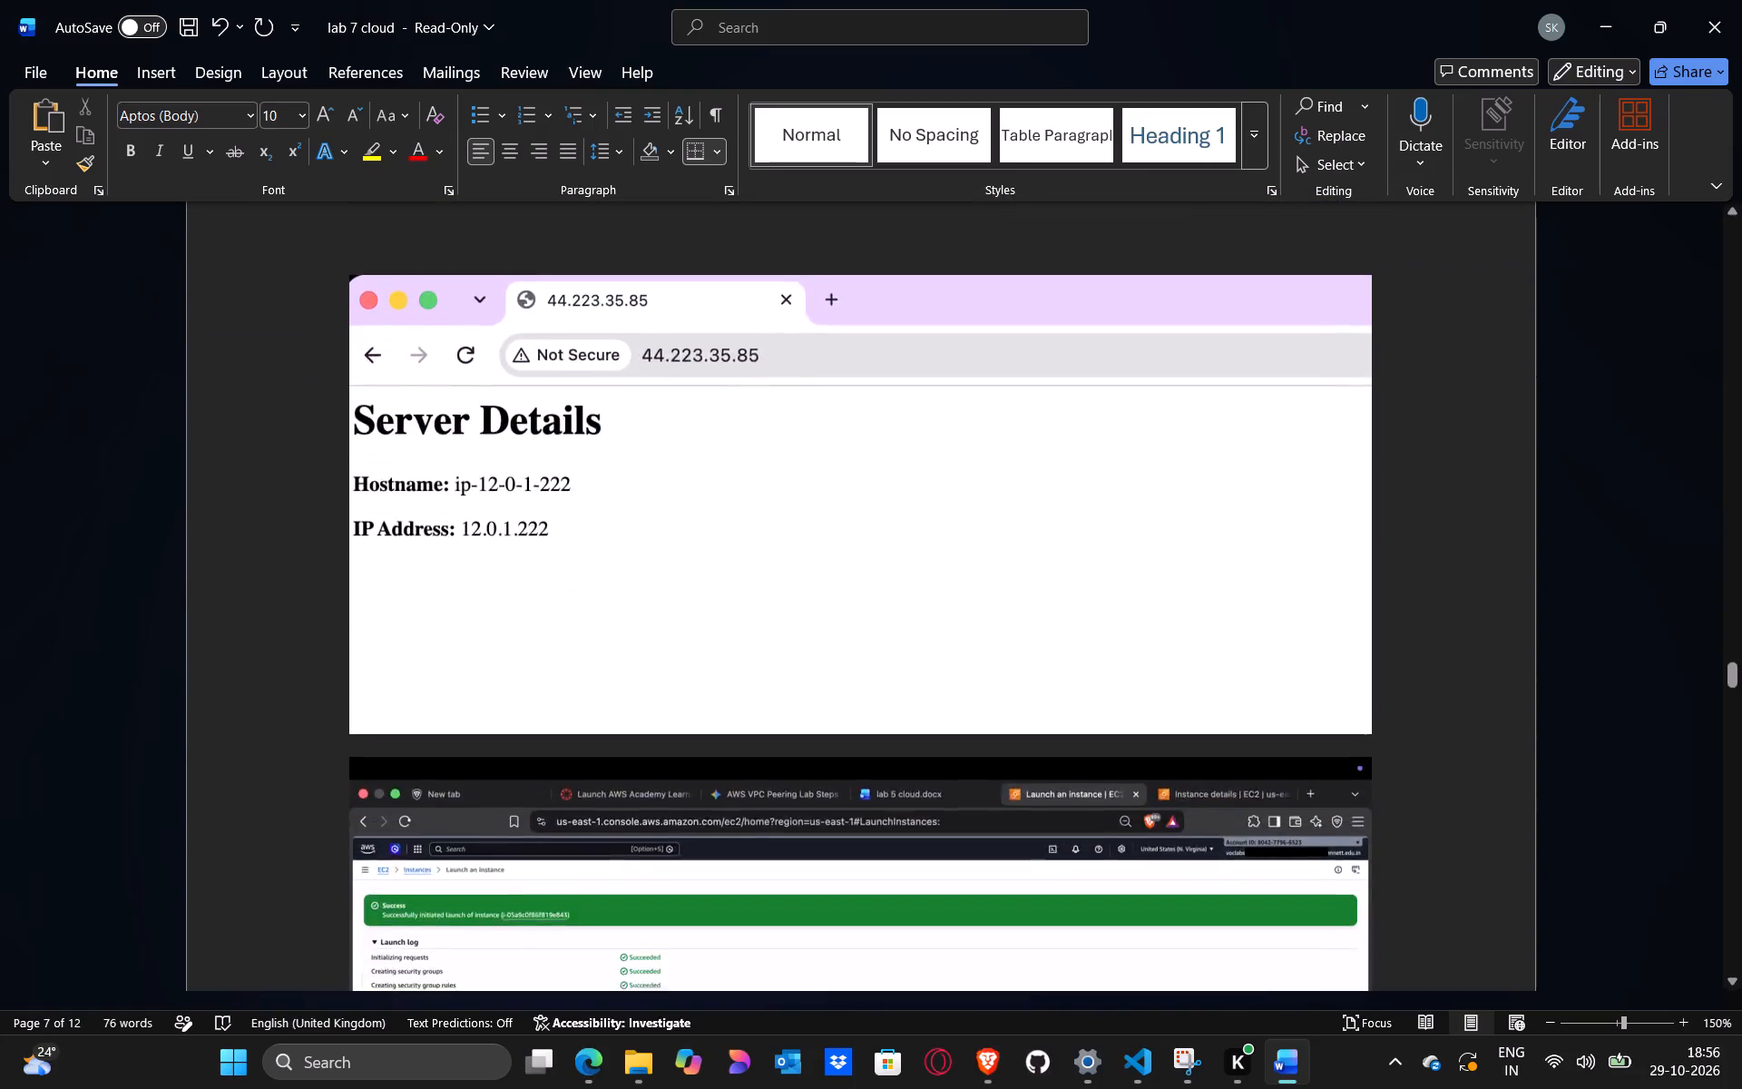
scroll(684, 643, down, 2)
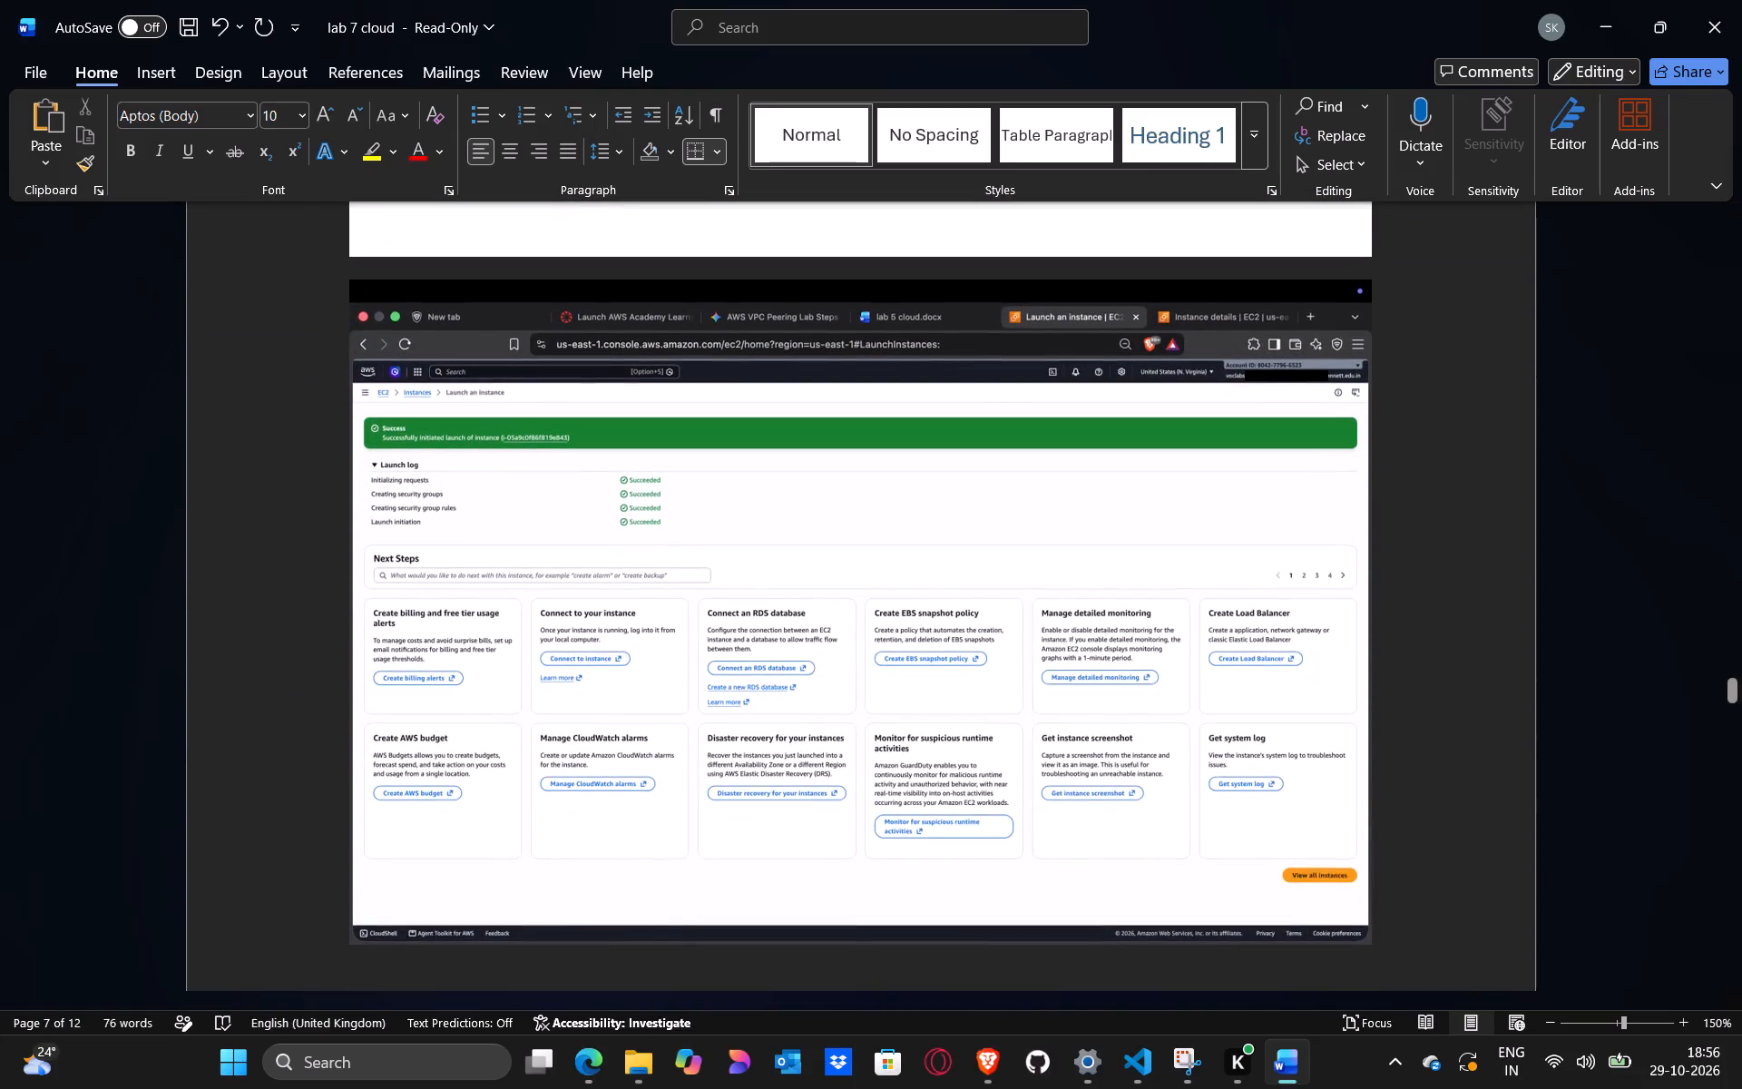
scroll(684, 643, down, 3)
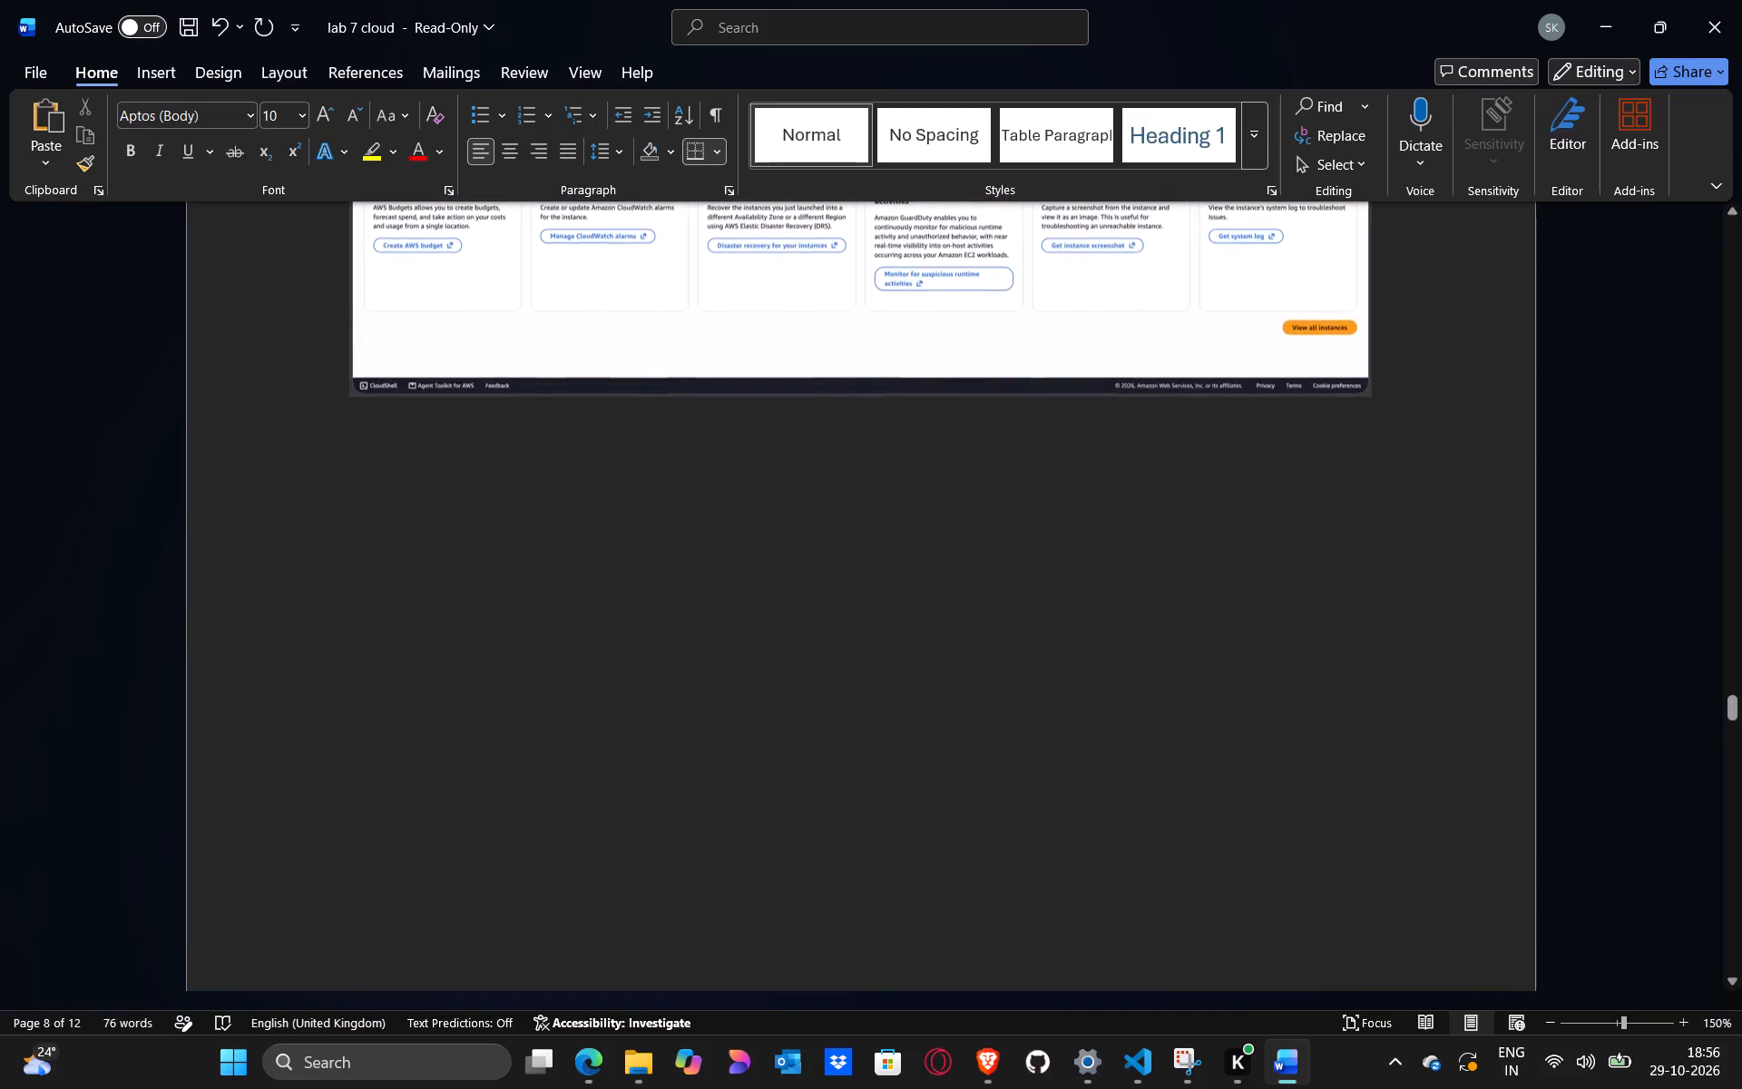
scroll(684, 643, down, 3)
scroll(684, 643, up, 1)
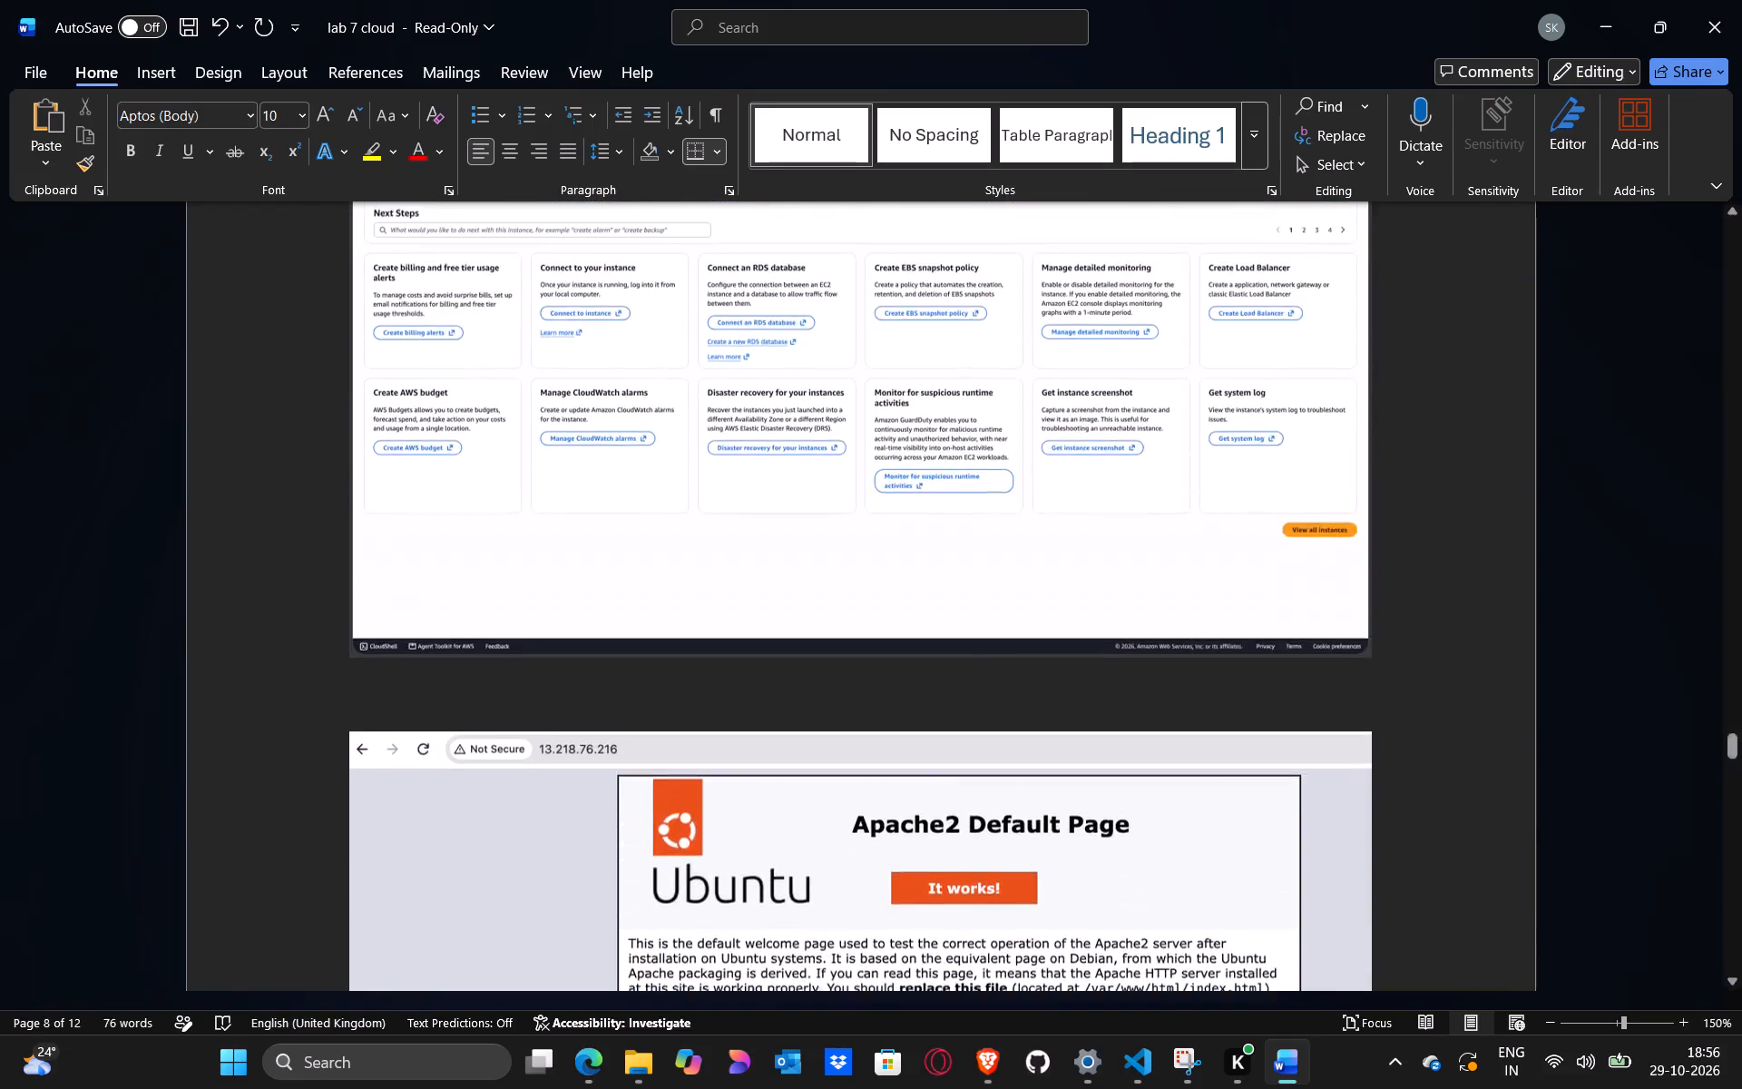
Delete the second EC2 instance launch success screenshot, the one with the collapsed launch log above the Apache2 Default Page image.
scroll(684, 643, up, 2)
click(684, 643)
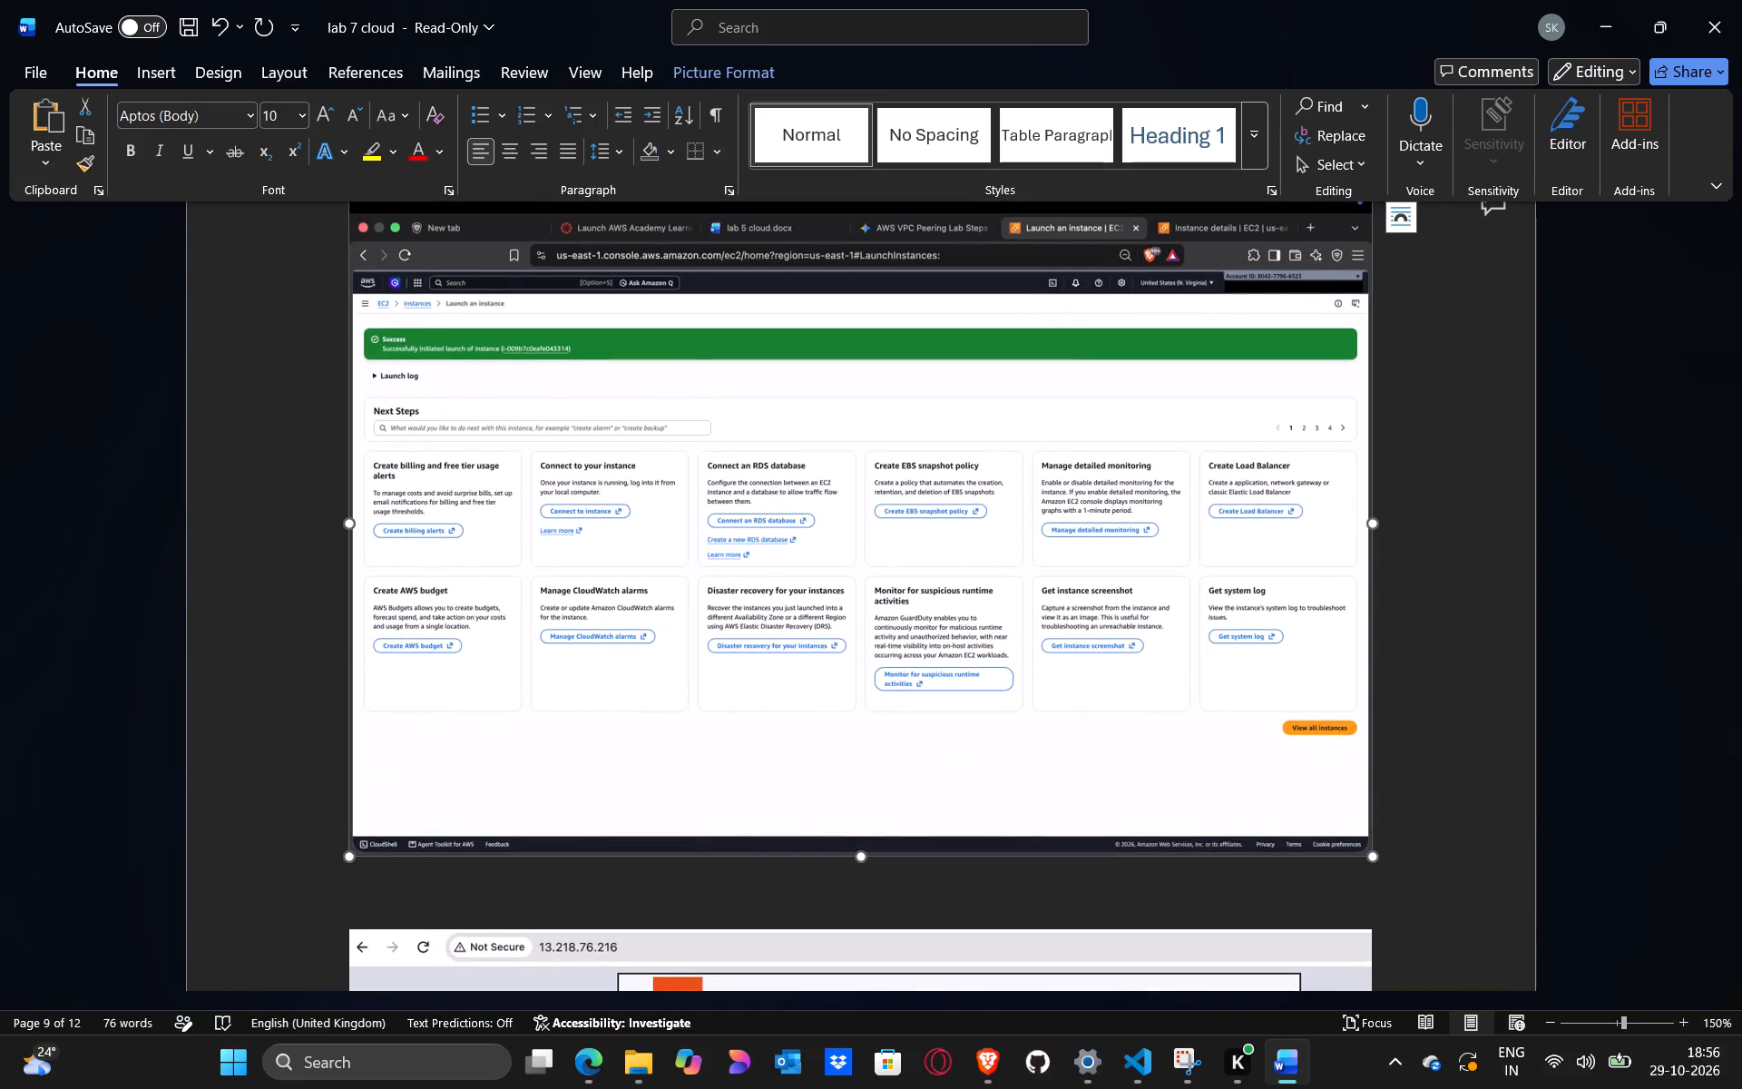
scroll(684, 641, up, 1)
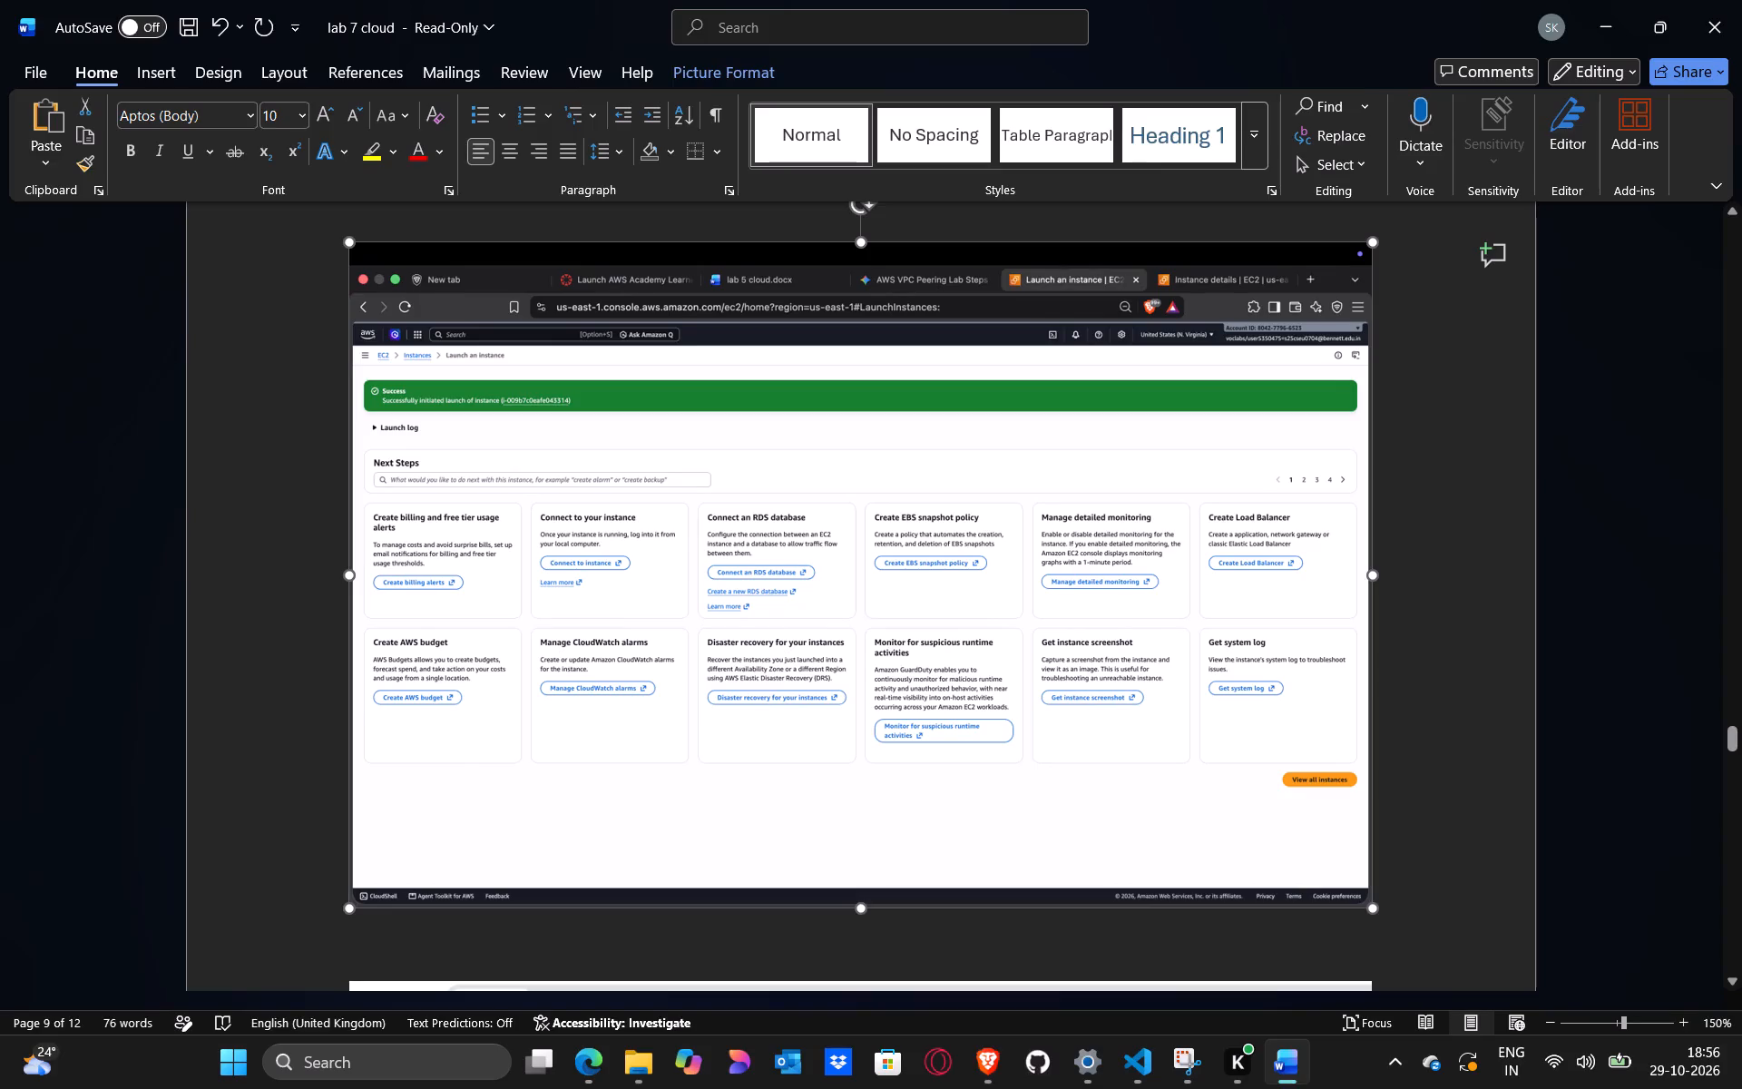
scroll(684, 641, up, 5)
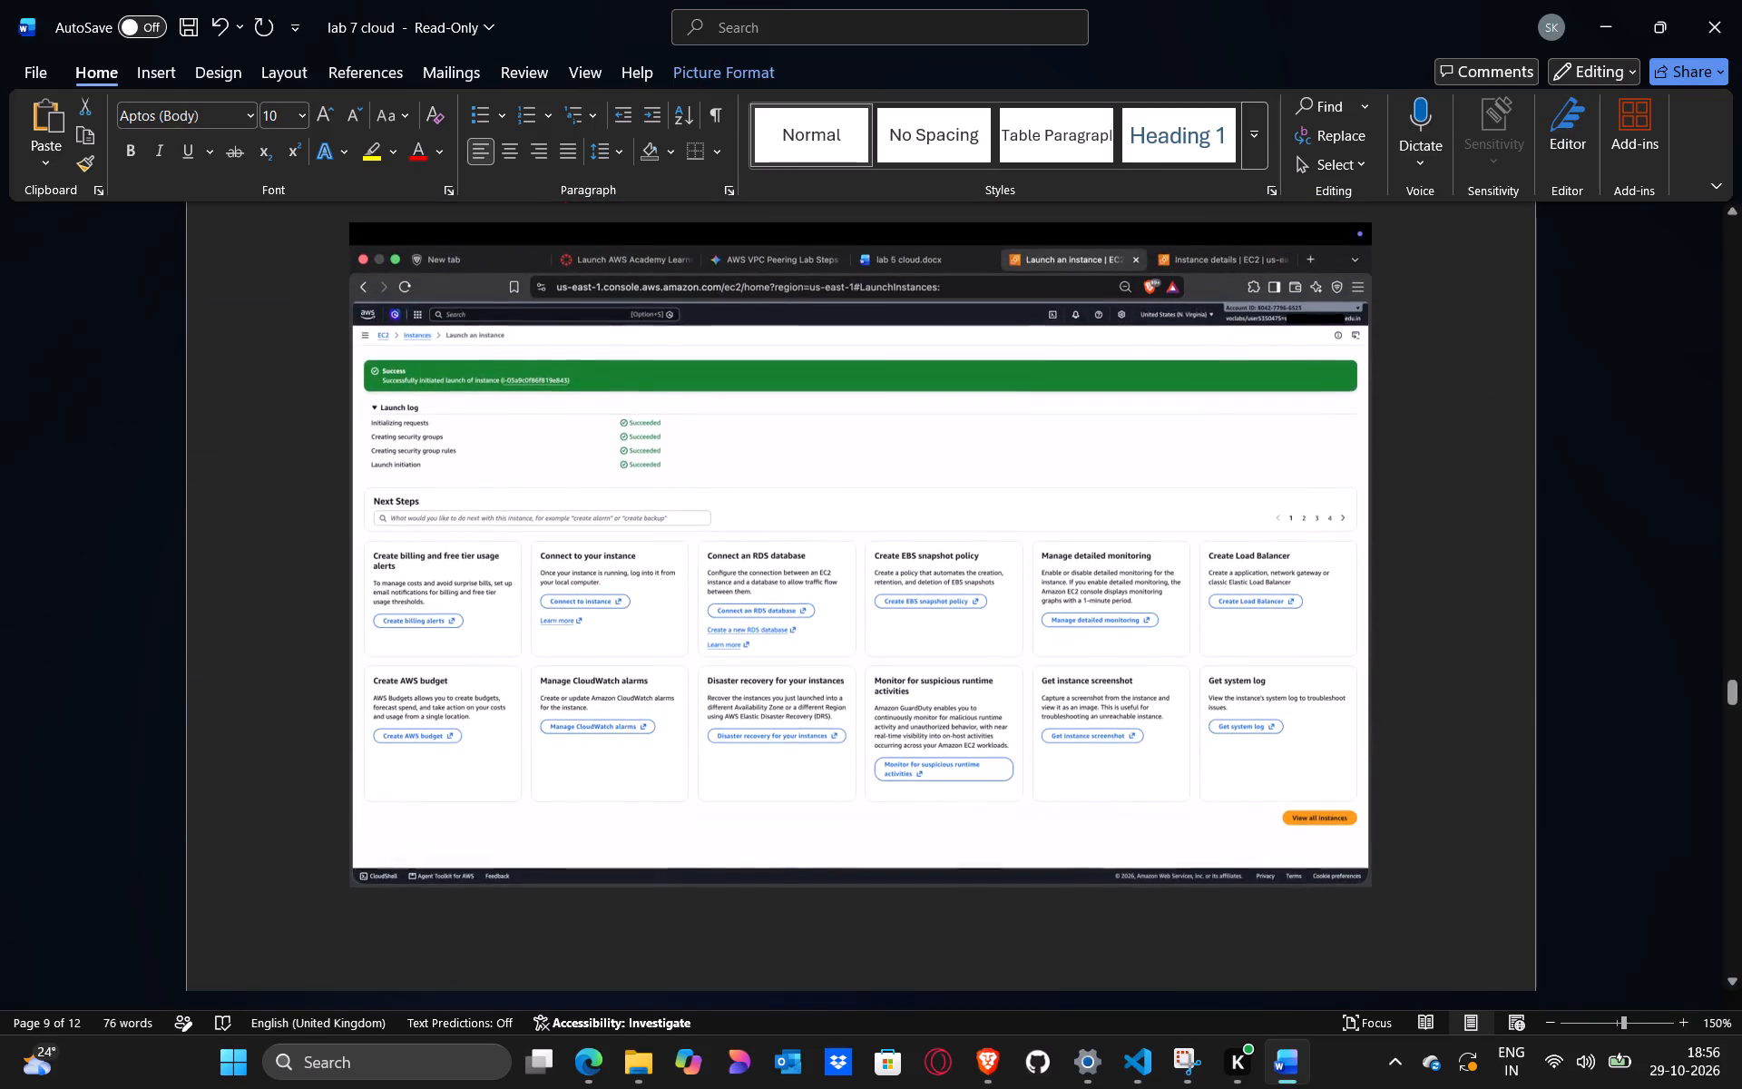
scroll(684, 641, down, 5)
click(684, 641)
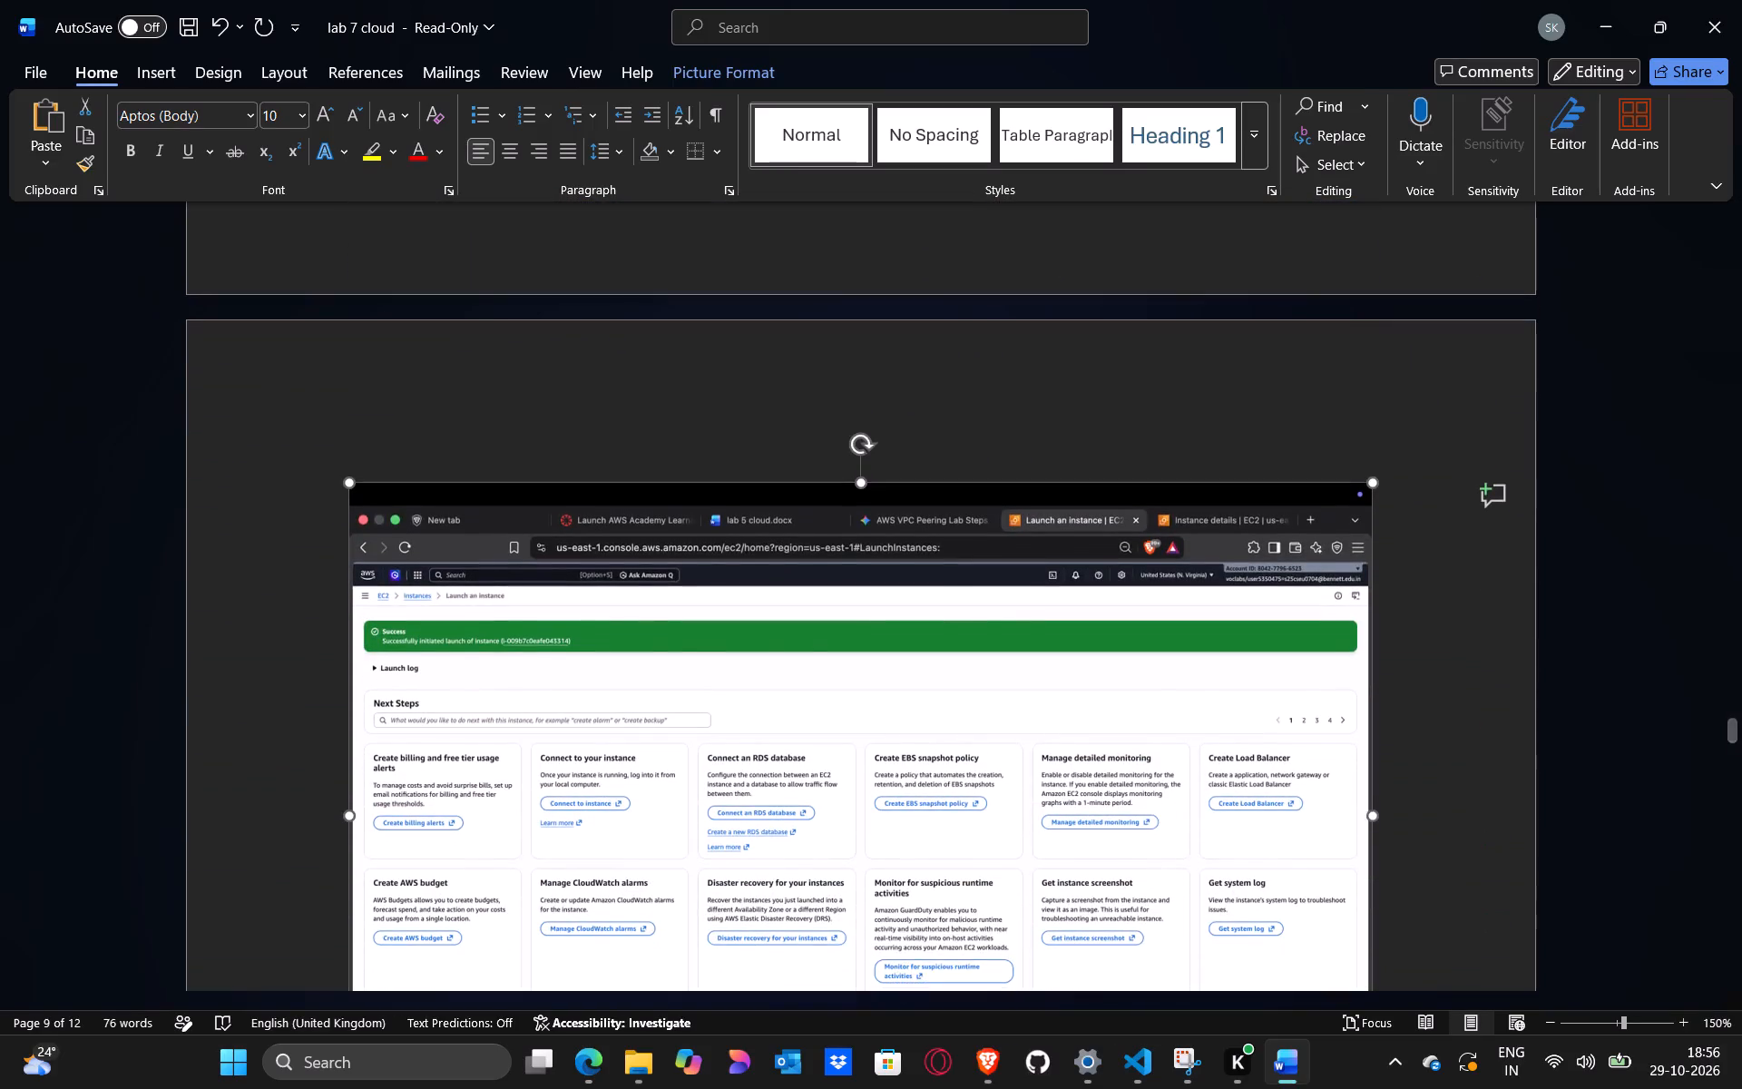
key(BackSpace)
Delete the "Accept VPC peering connection request" screenshot from the "Create VPC Peering and Update Route Tables" section.
scroll(684, 641, down, 3)
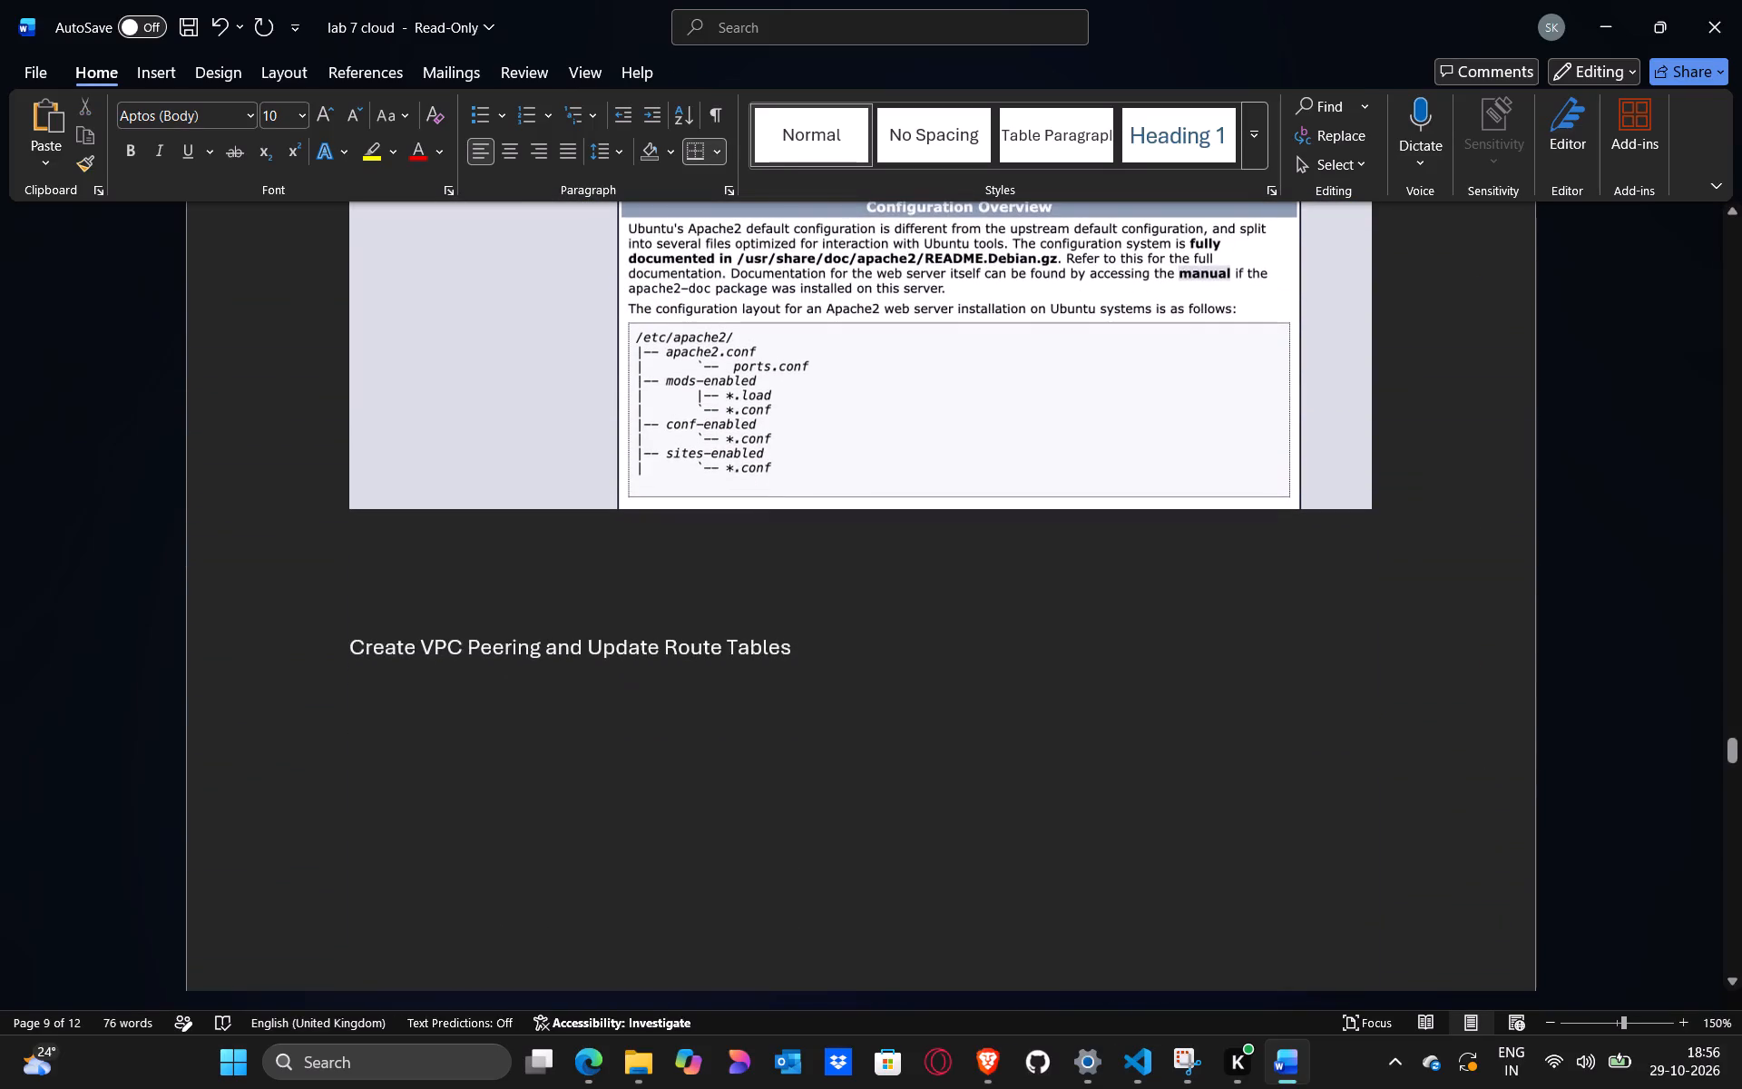
scroll(684, 641, down, 4)
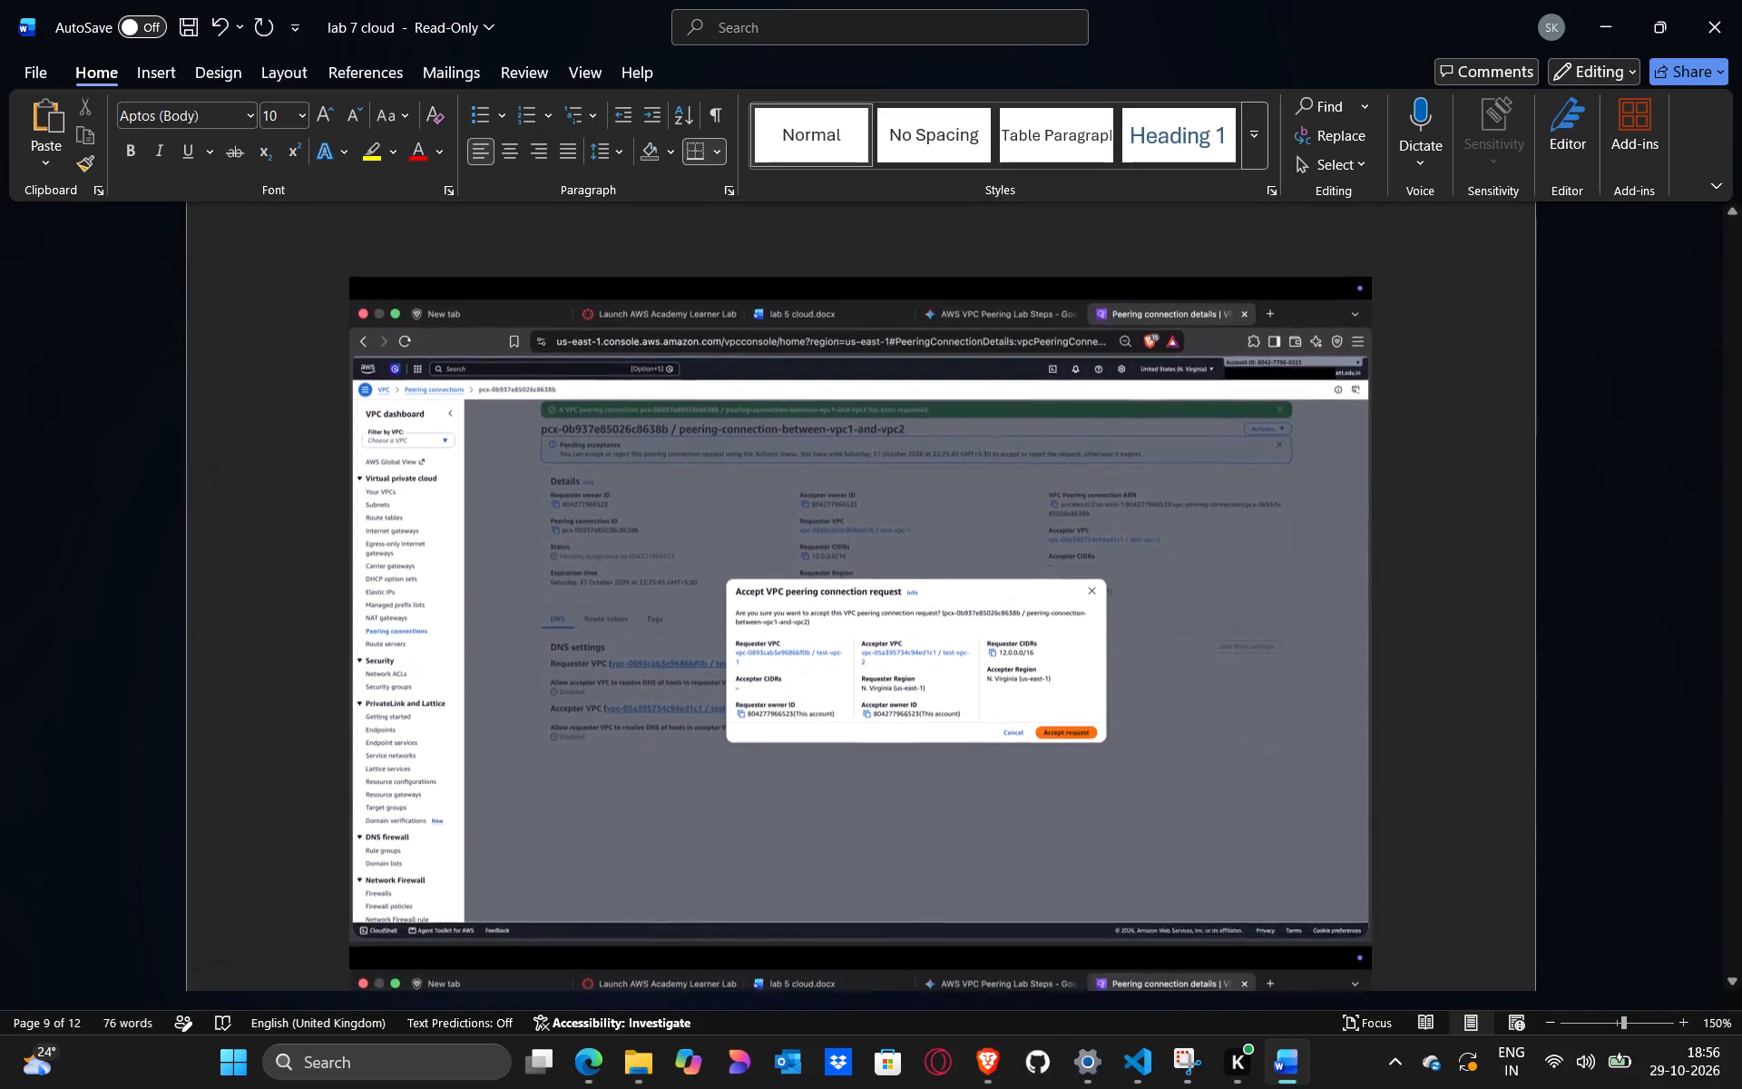
scroll(684, 641, down, 2)
click(684, 641)
scroll(684, 641, up, 1)
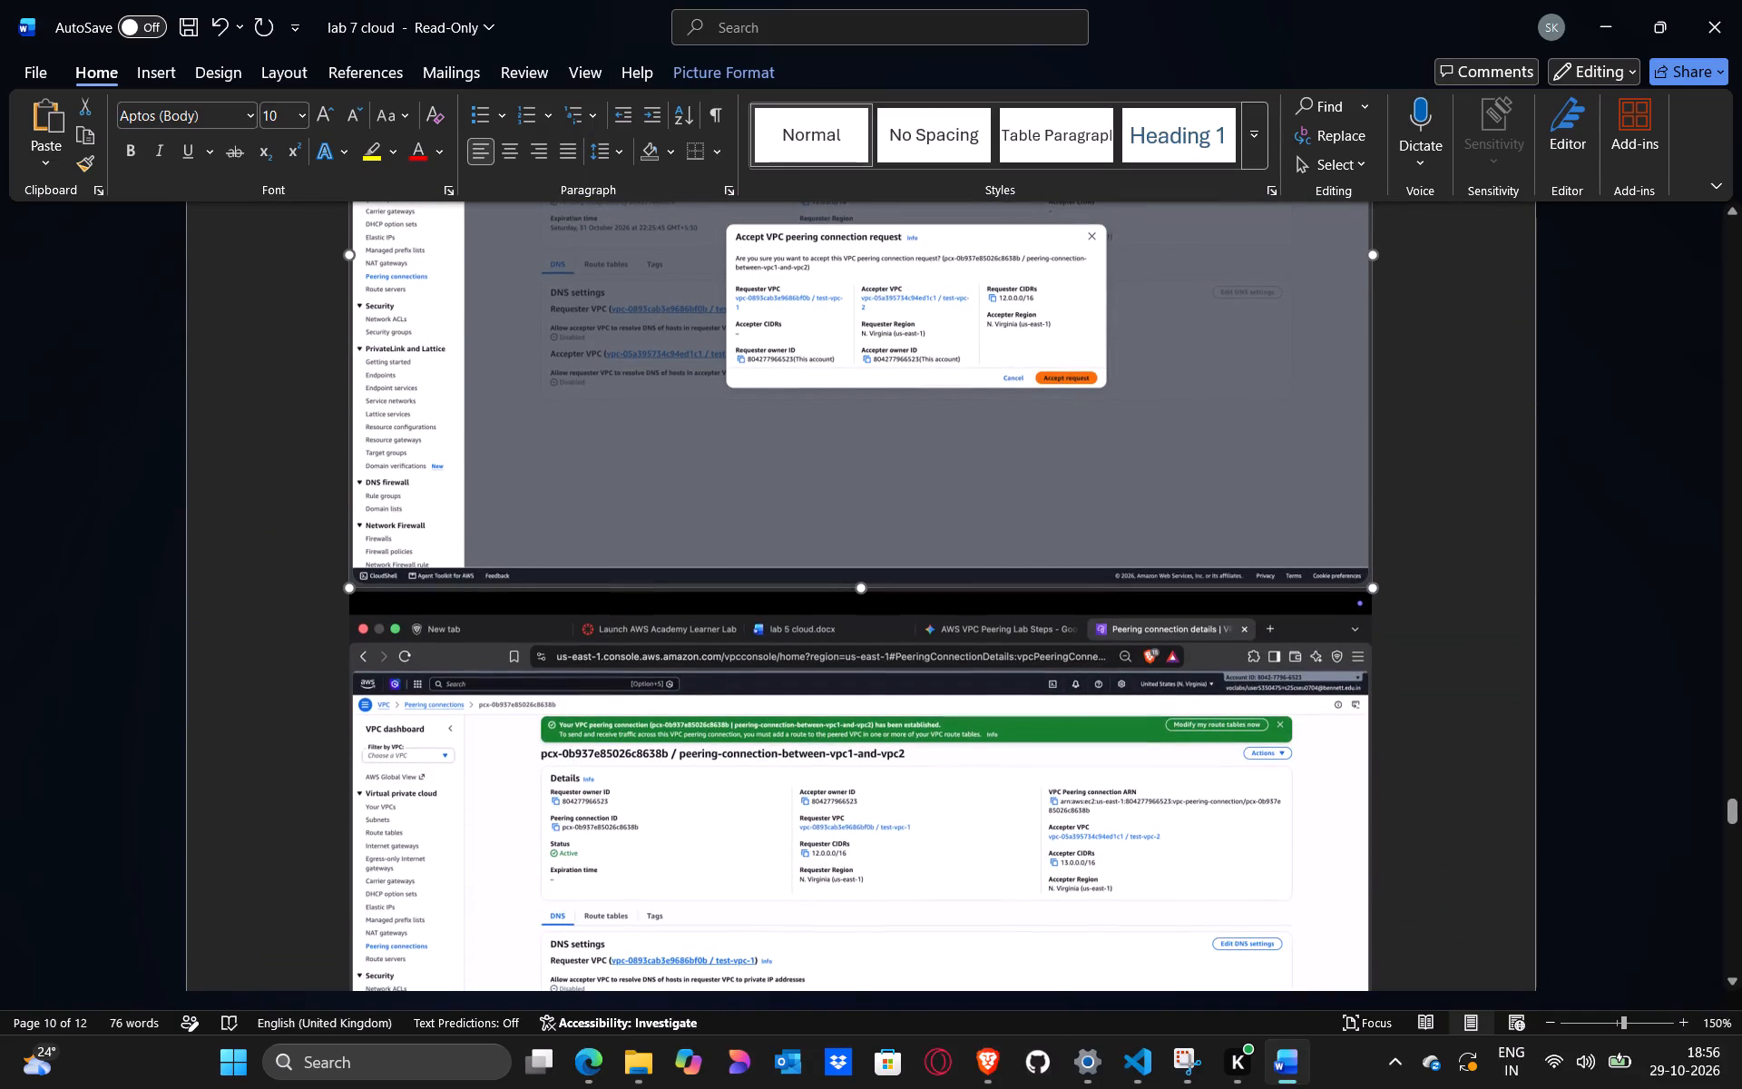
key(BackSpace)
Review the remaining pages from the test-rt-vpc-1 route table through "Terminal Verification" to the document's end.
scroll(684, 641, down, 2)
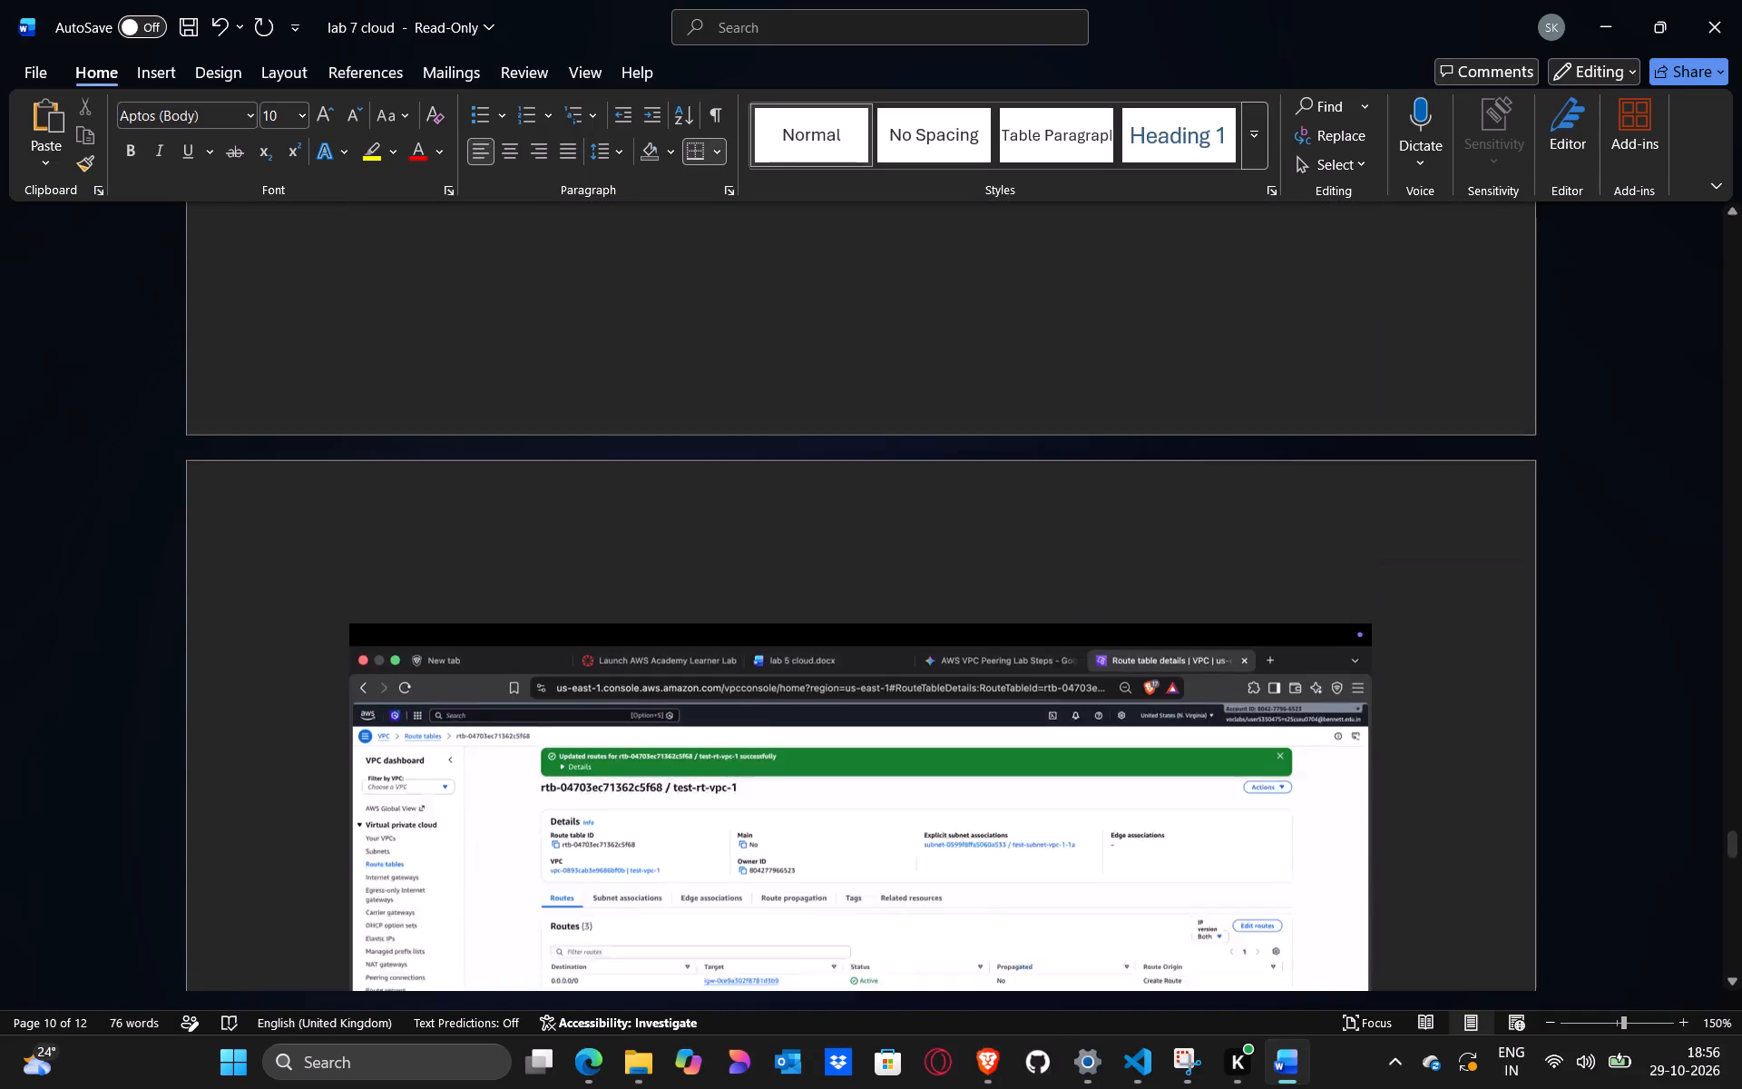
scroll(684, 641, down, 4)
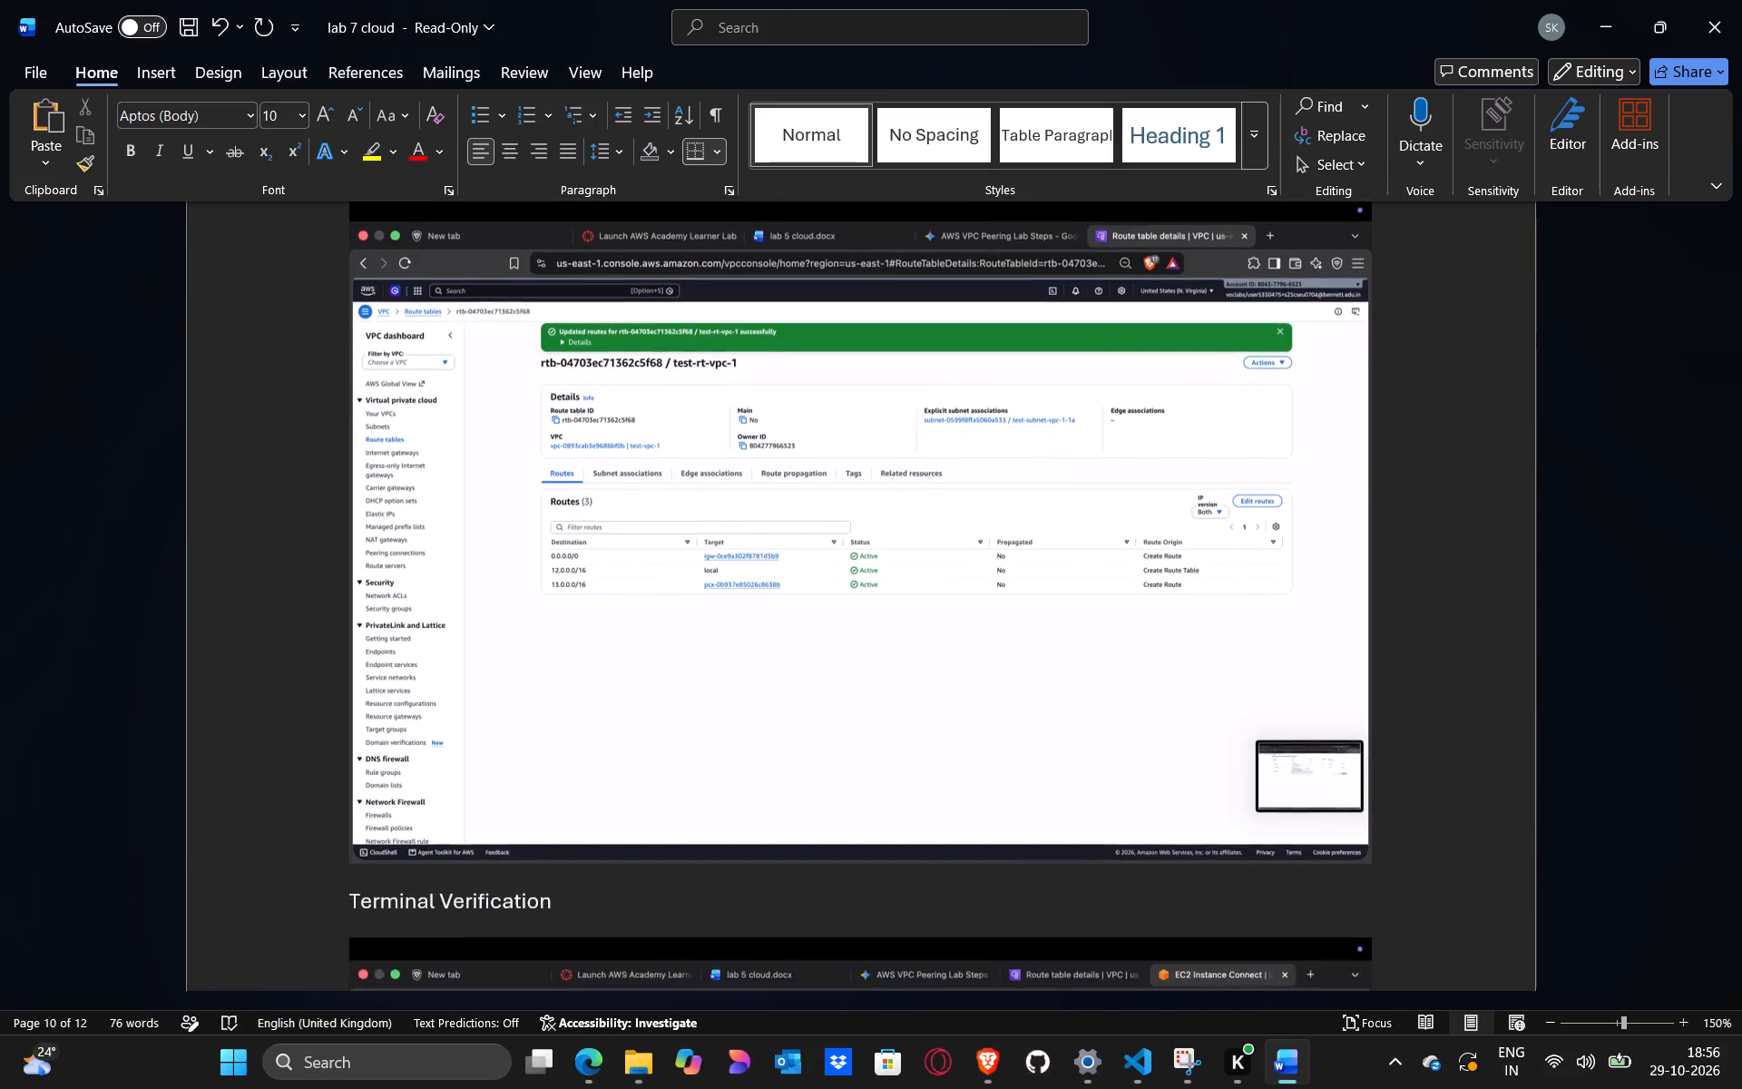
scroll(684, 641, down, 1)
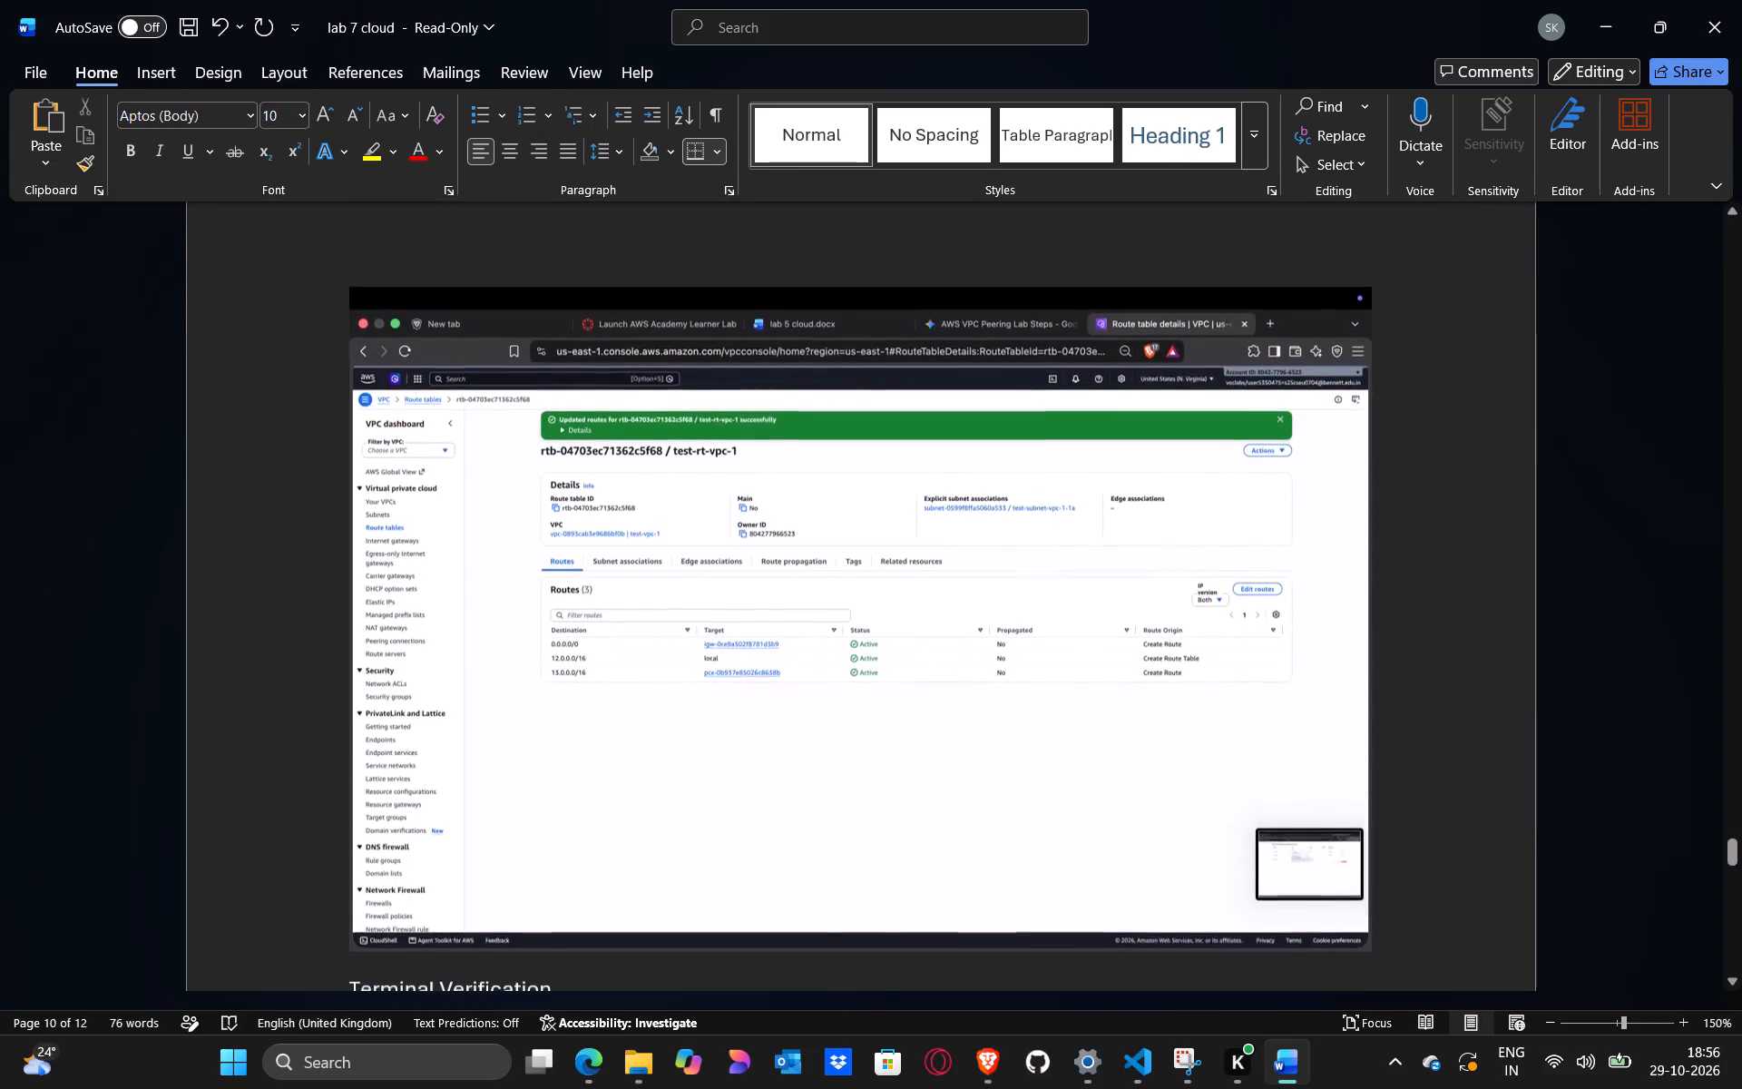
scroll(684, 641, down, 4)
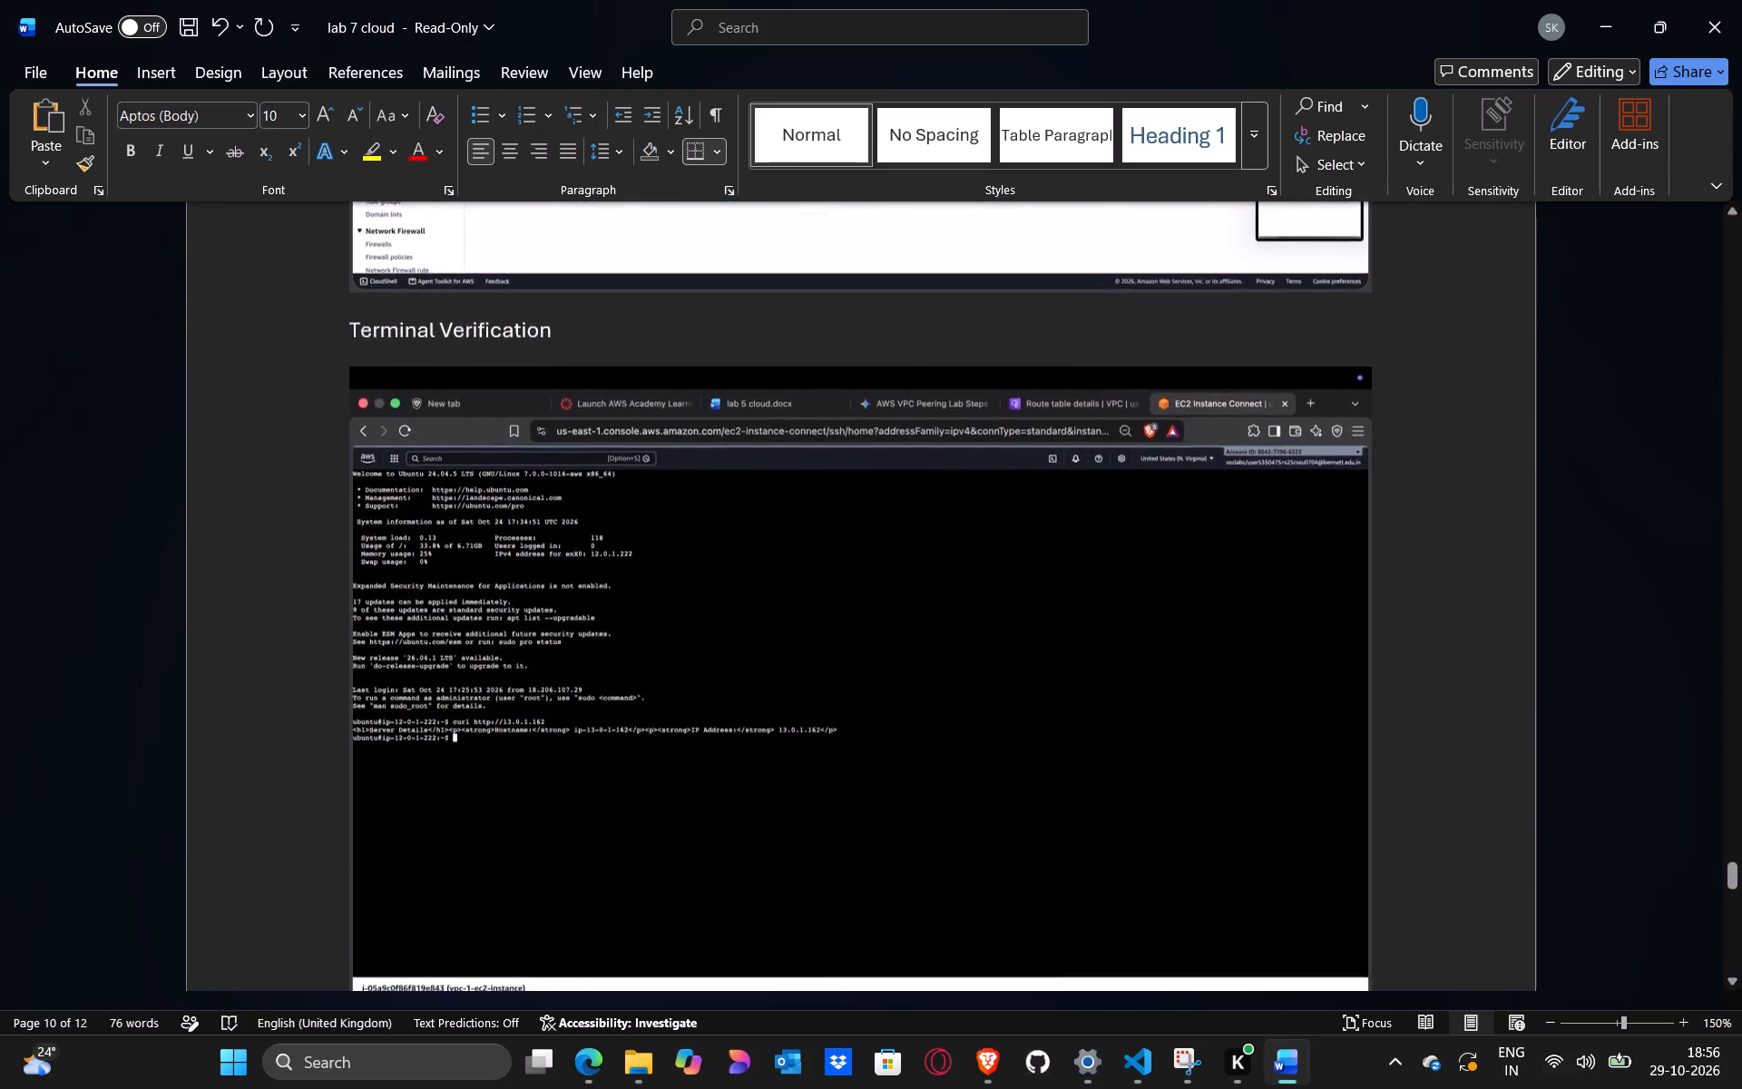
scroll(684, 641, down, 6)
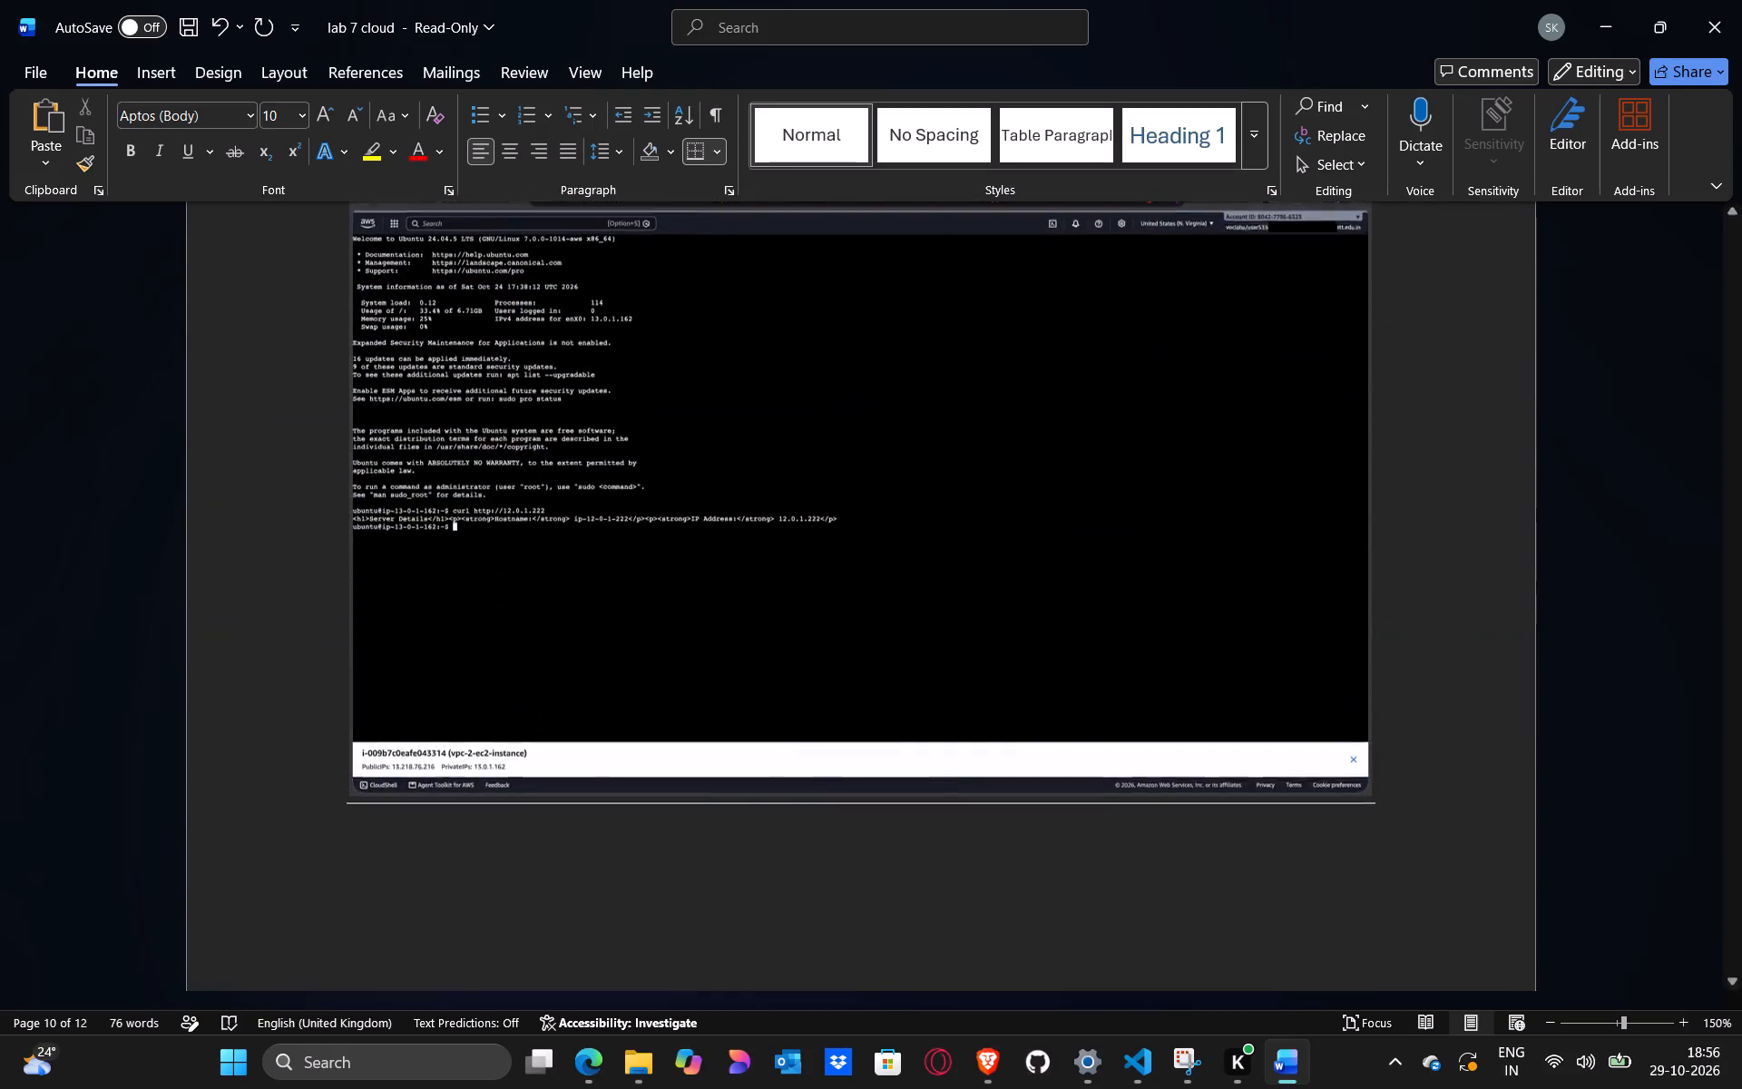
scroll(684, 641, down, 1)
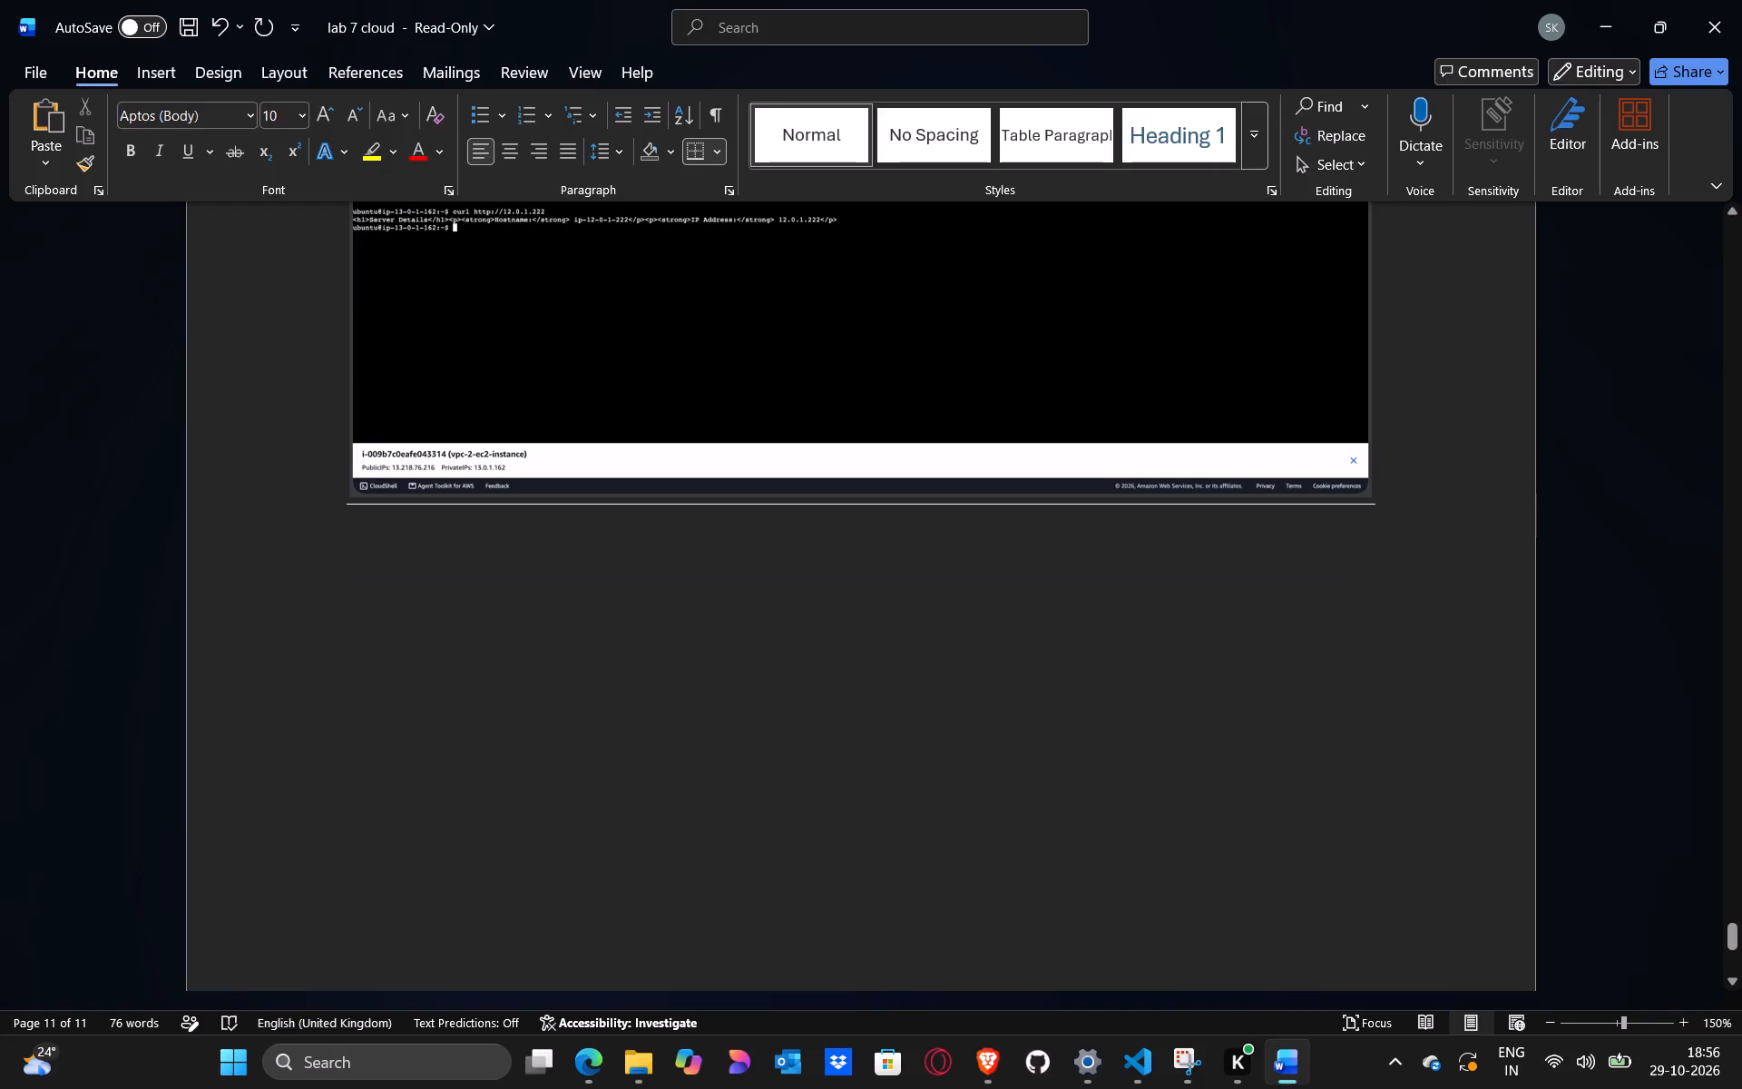
scroll(748, 588, down, 5)
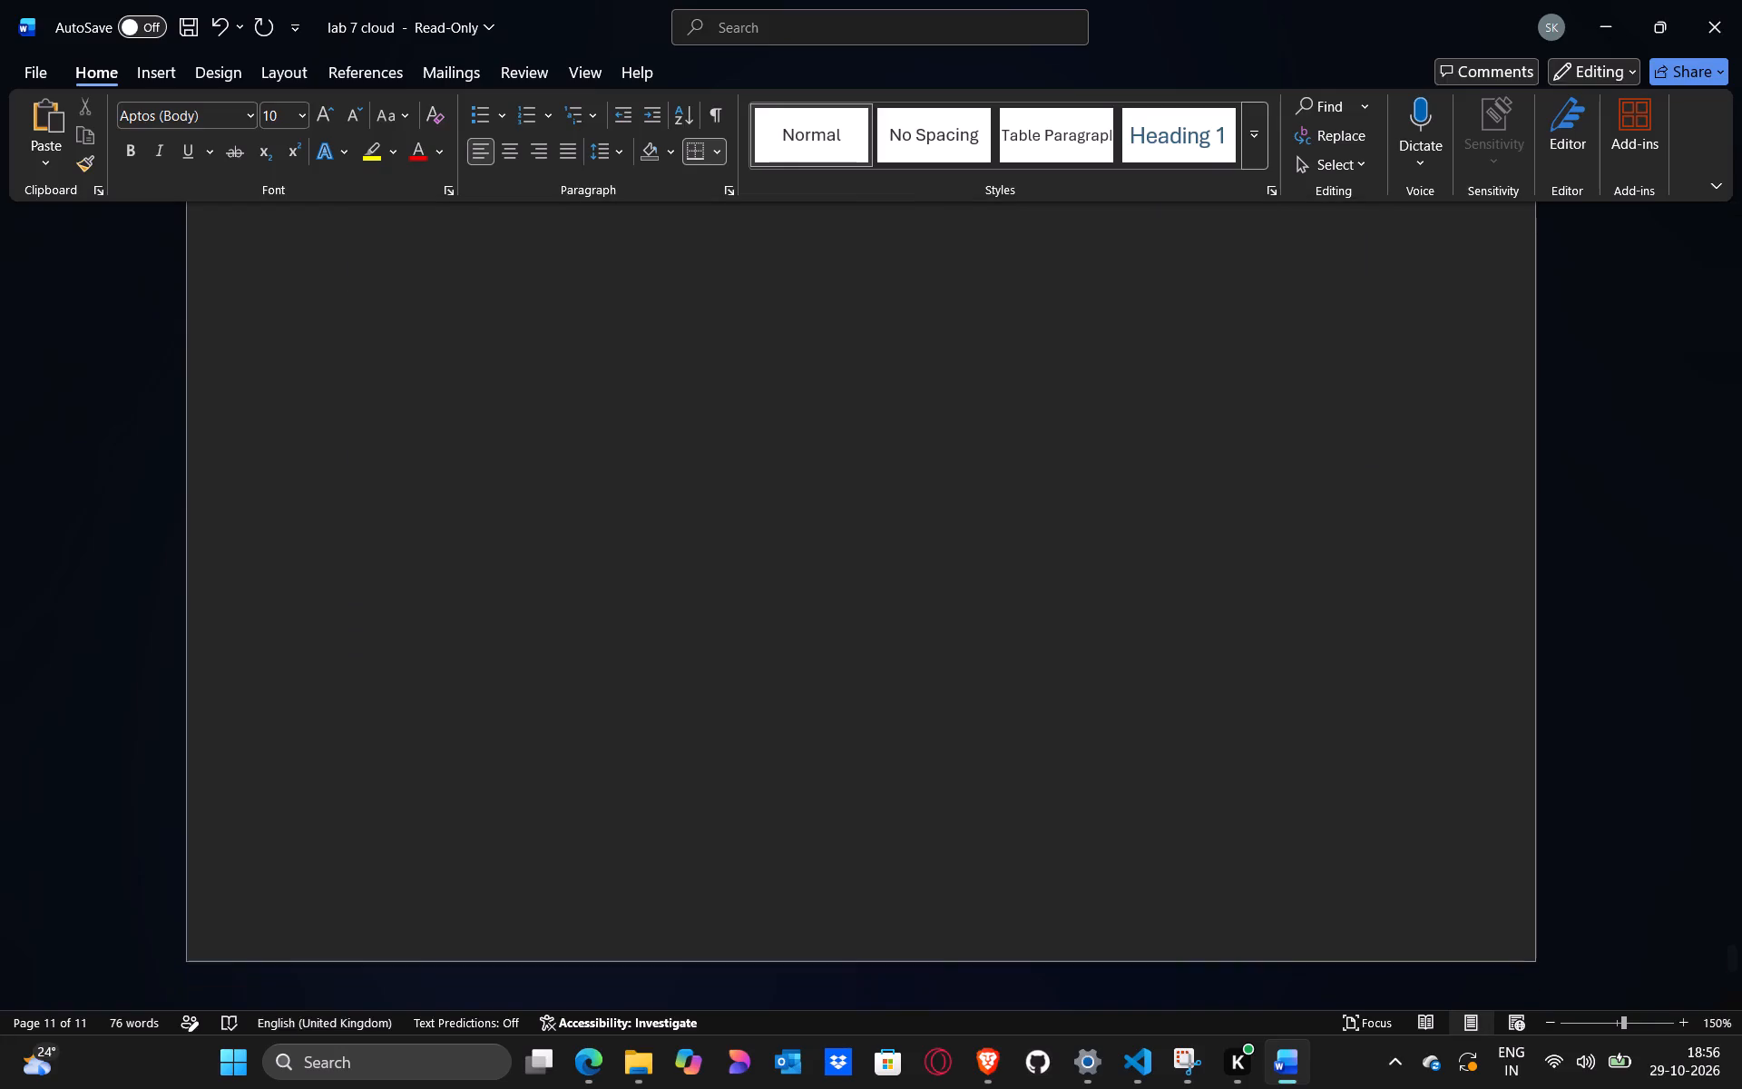
scroll(748, 588, down, 1)
scroll(748, 588, up, 10)
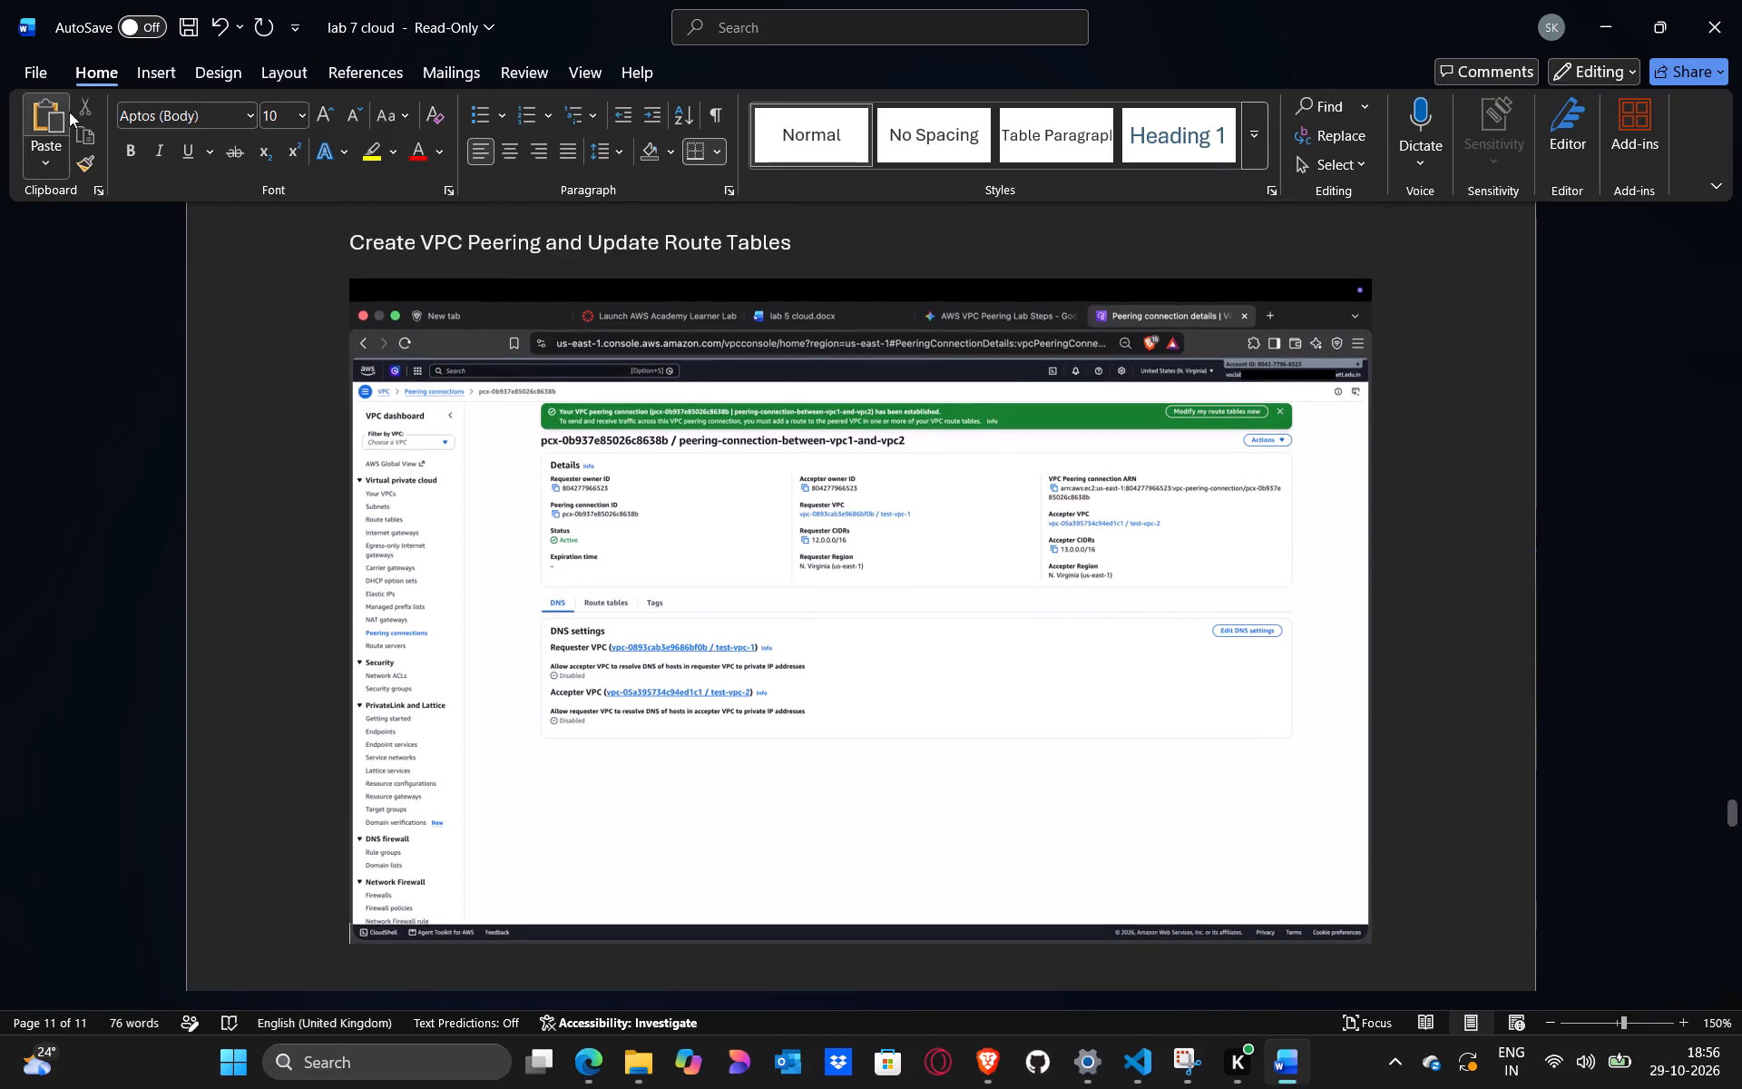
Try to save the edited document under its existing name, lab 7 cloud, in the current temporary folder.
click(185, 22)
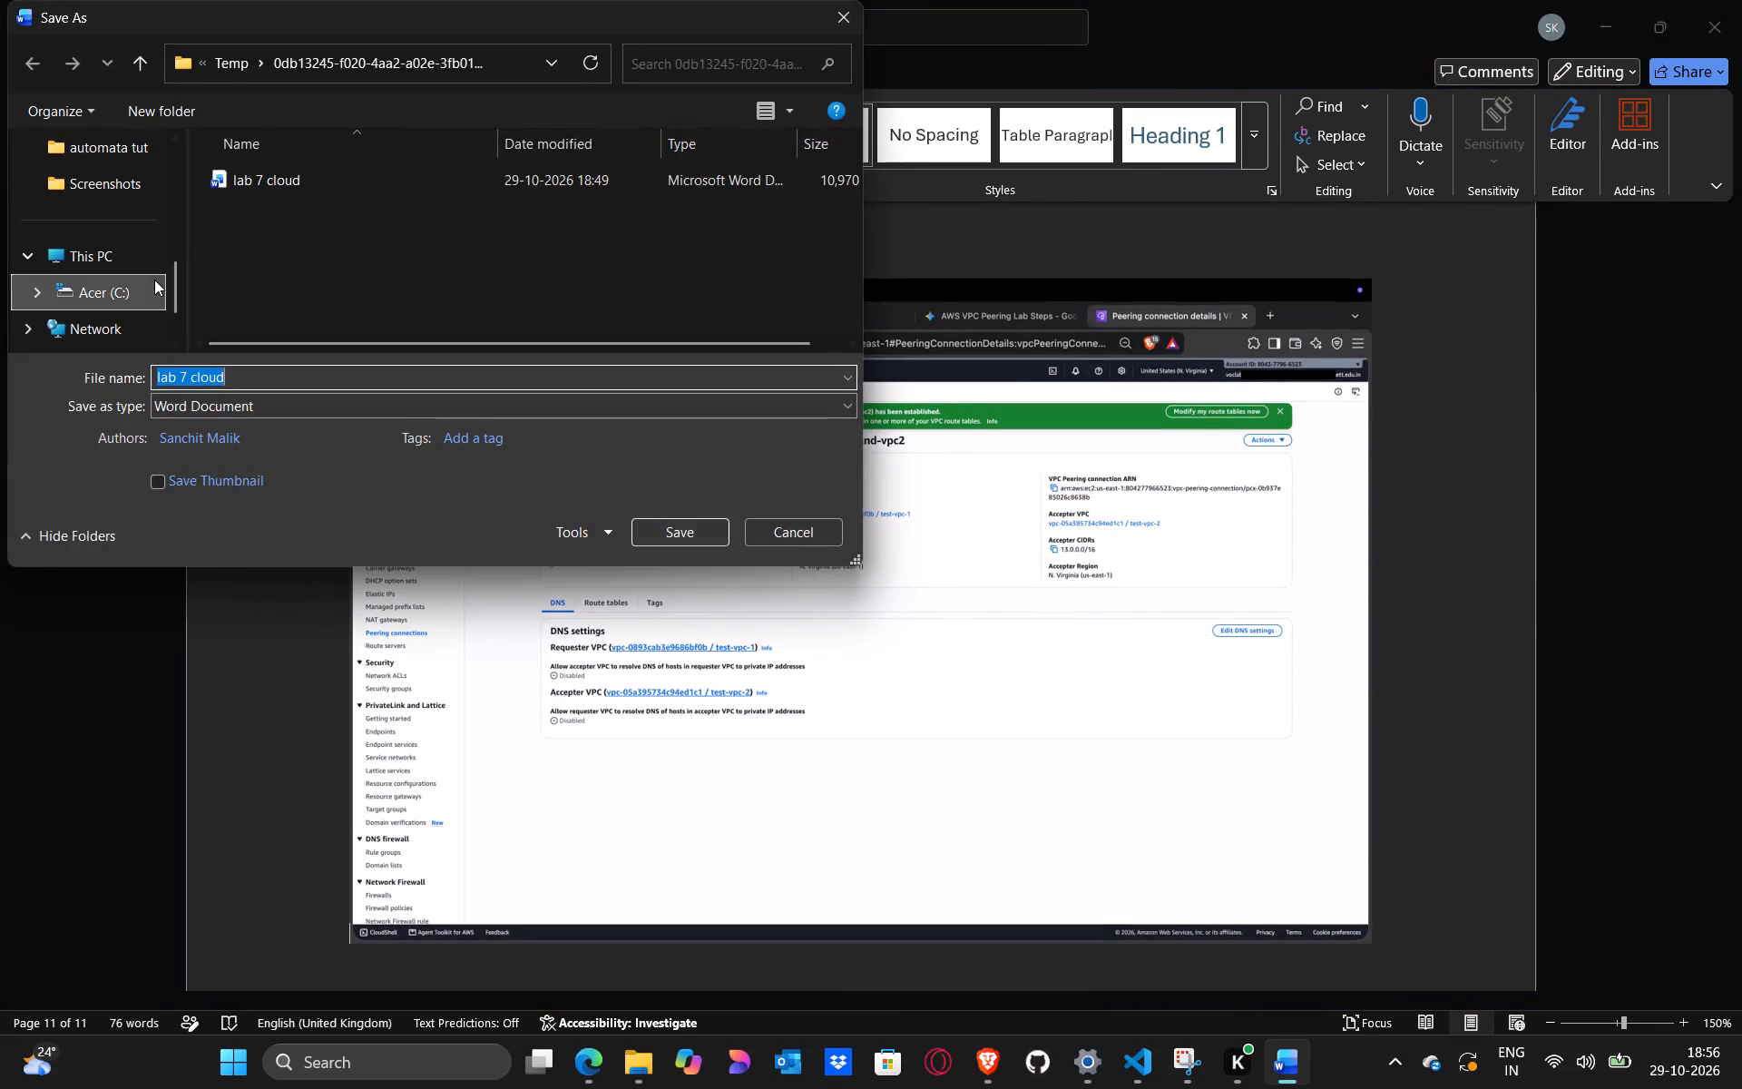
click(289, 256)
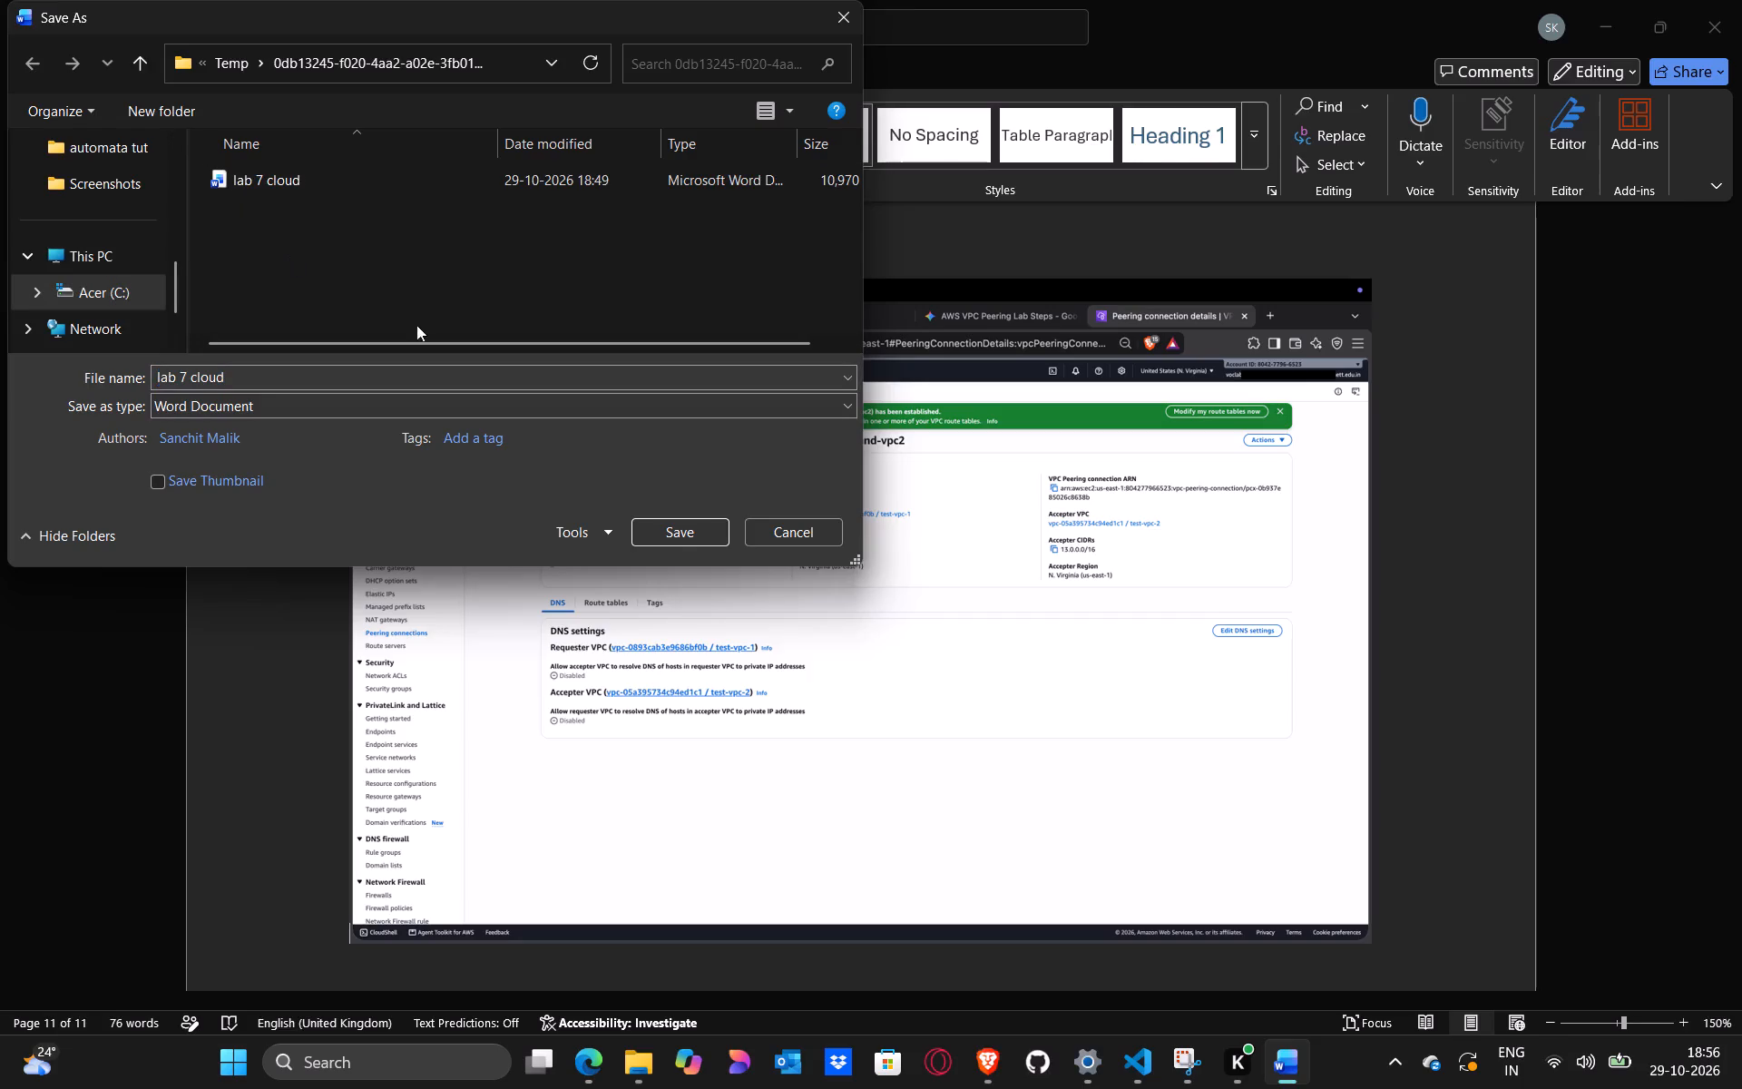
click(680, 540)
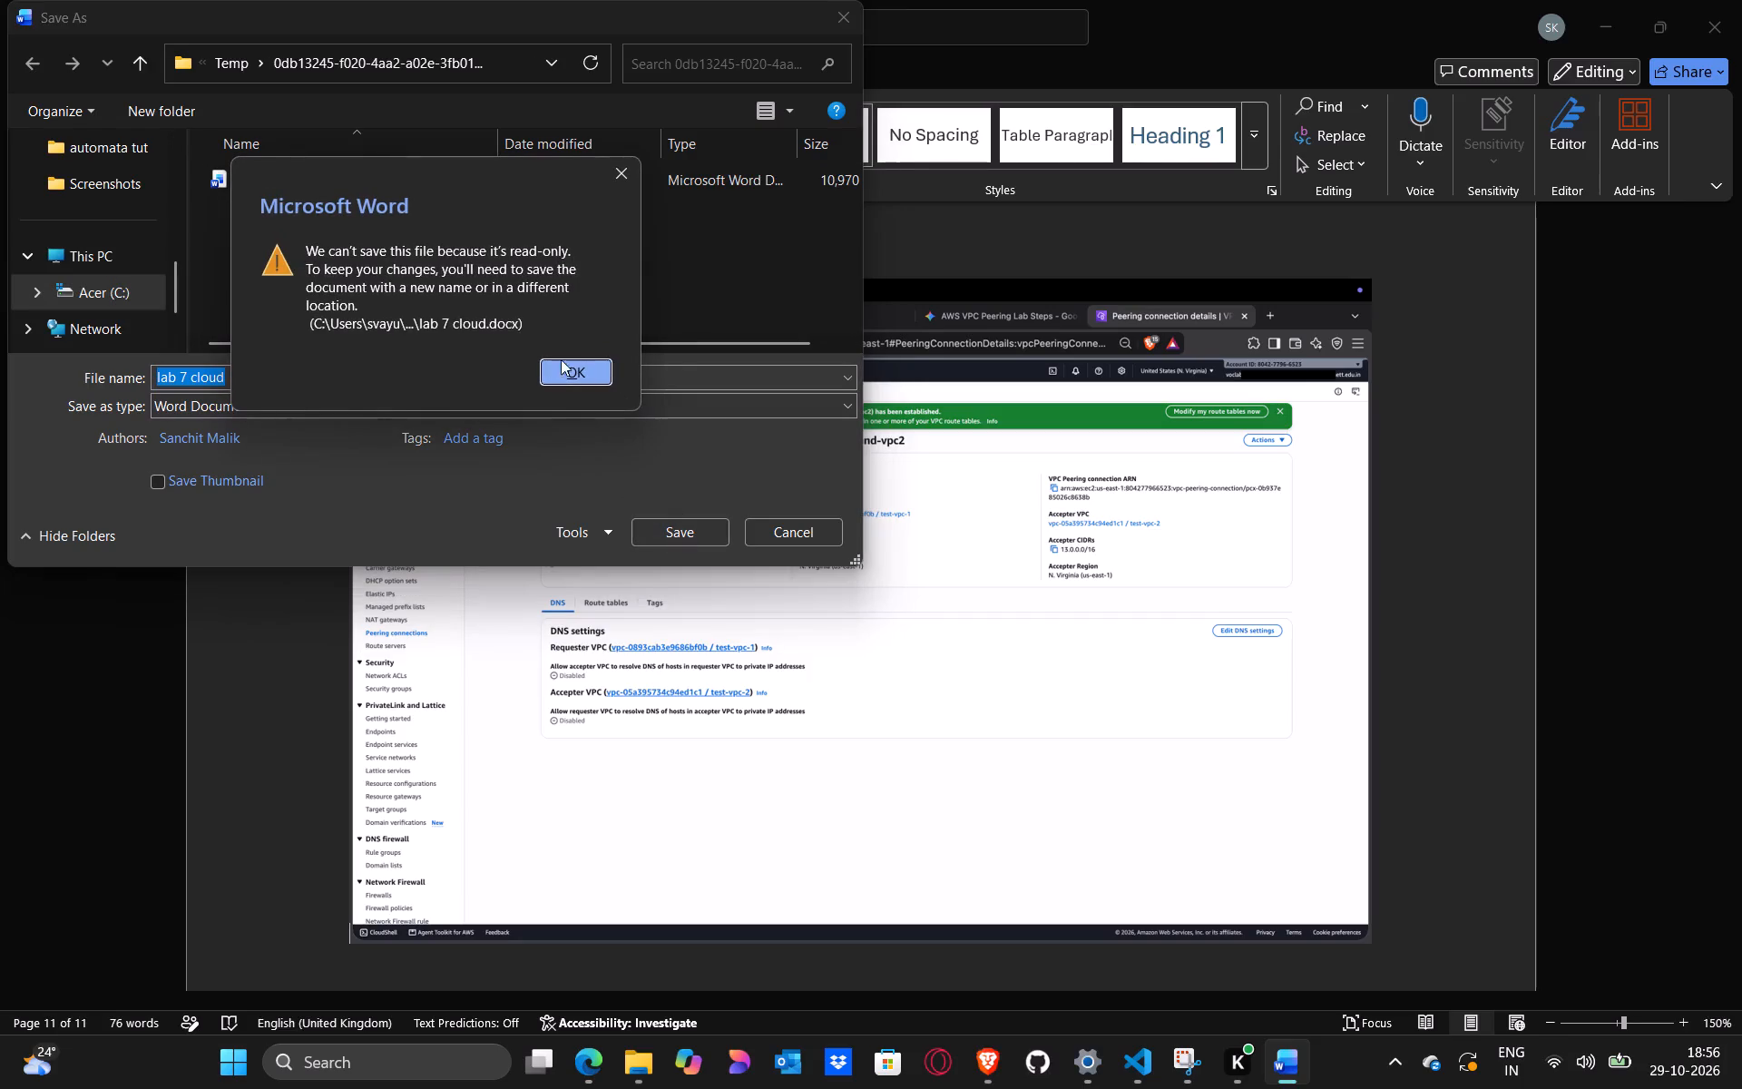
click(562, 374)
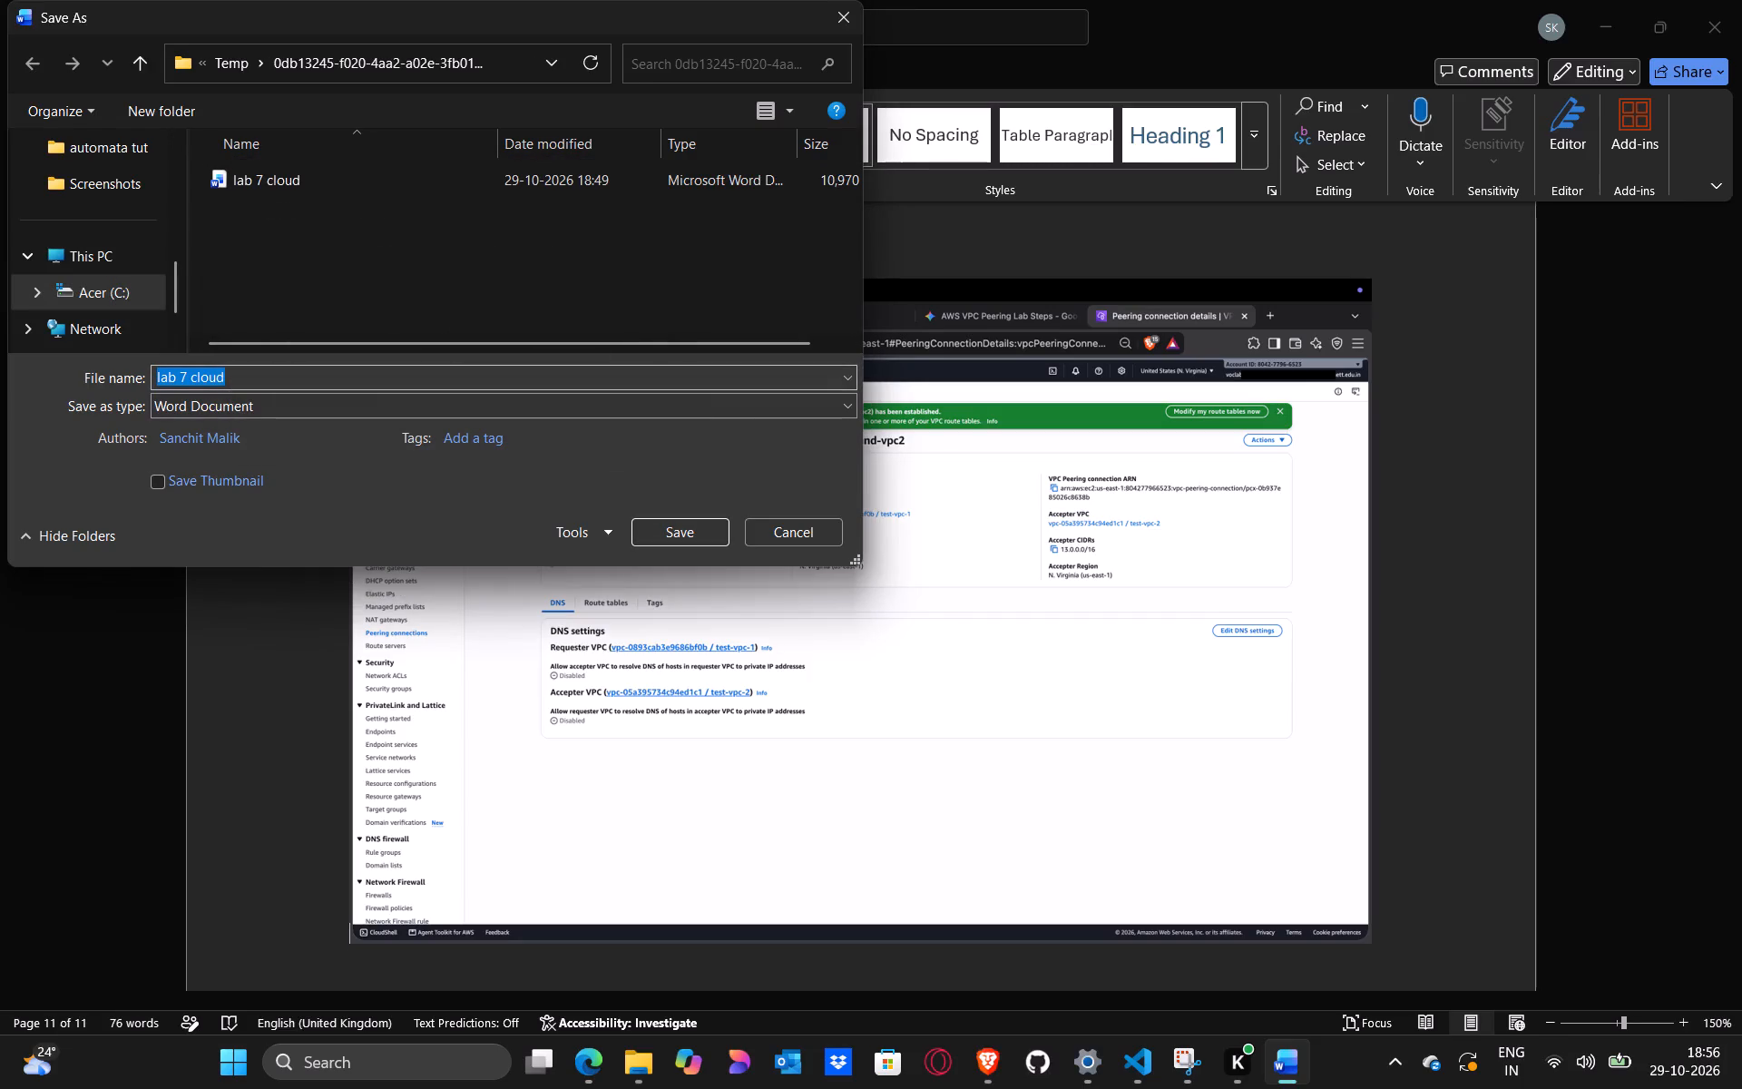
Save the edited document as a Word document named "7 cloud" in the current temporary folder.
click(479, 387)
key(space)
text(1)
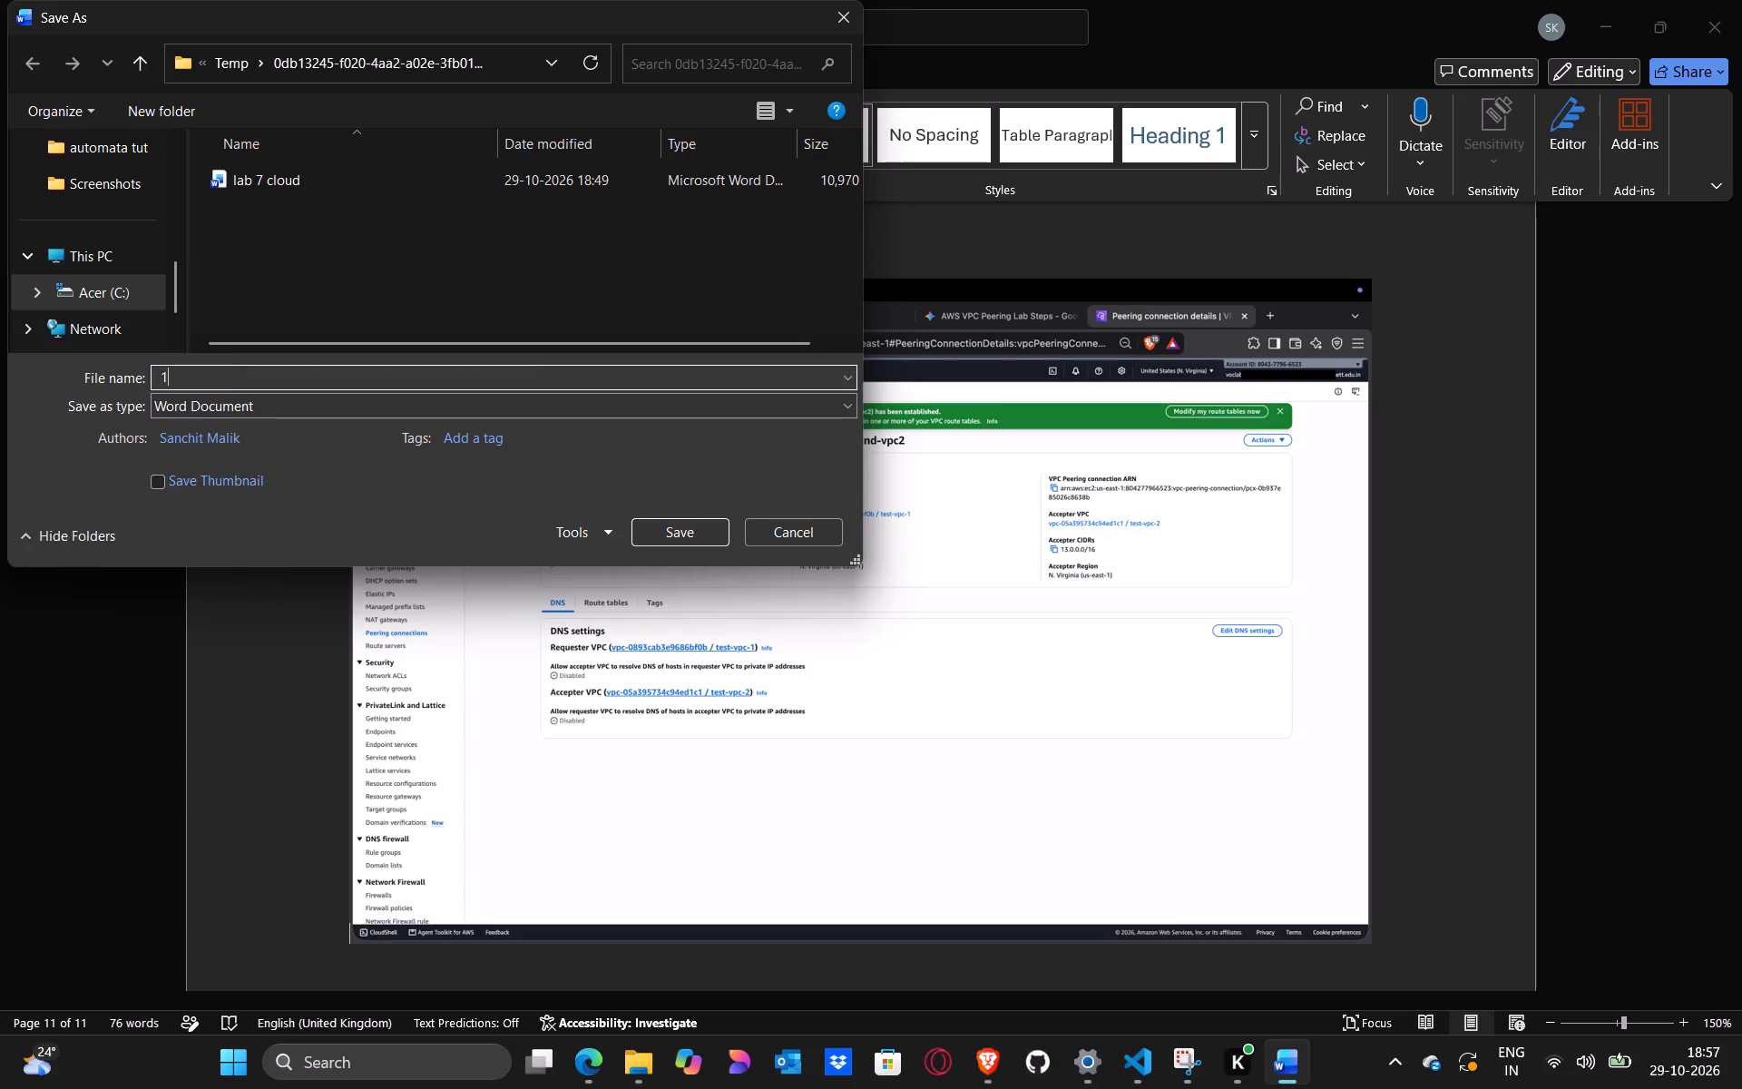
key(BackSpace)
key(BackSpace)
text(7 cloy)
key(BackSpace)
text(ud)
click(637, 530)
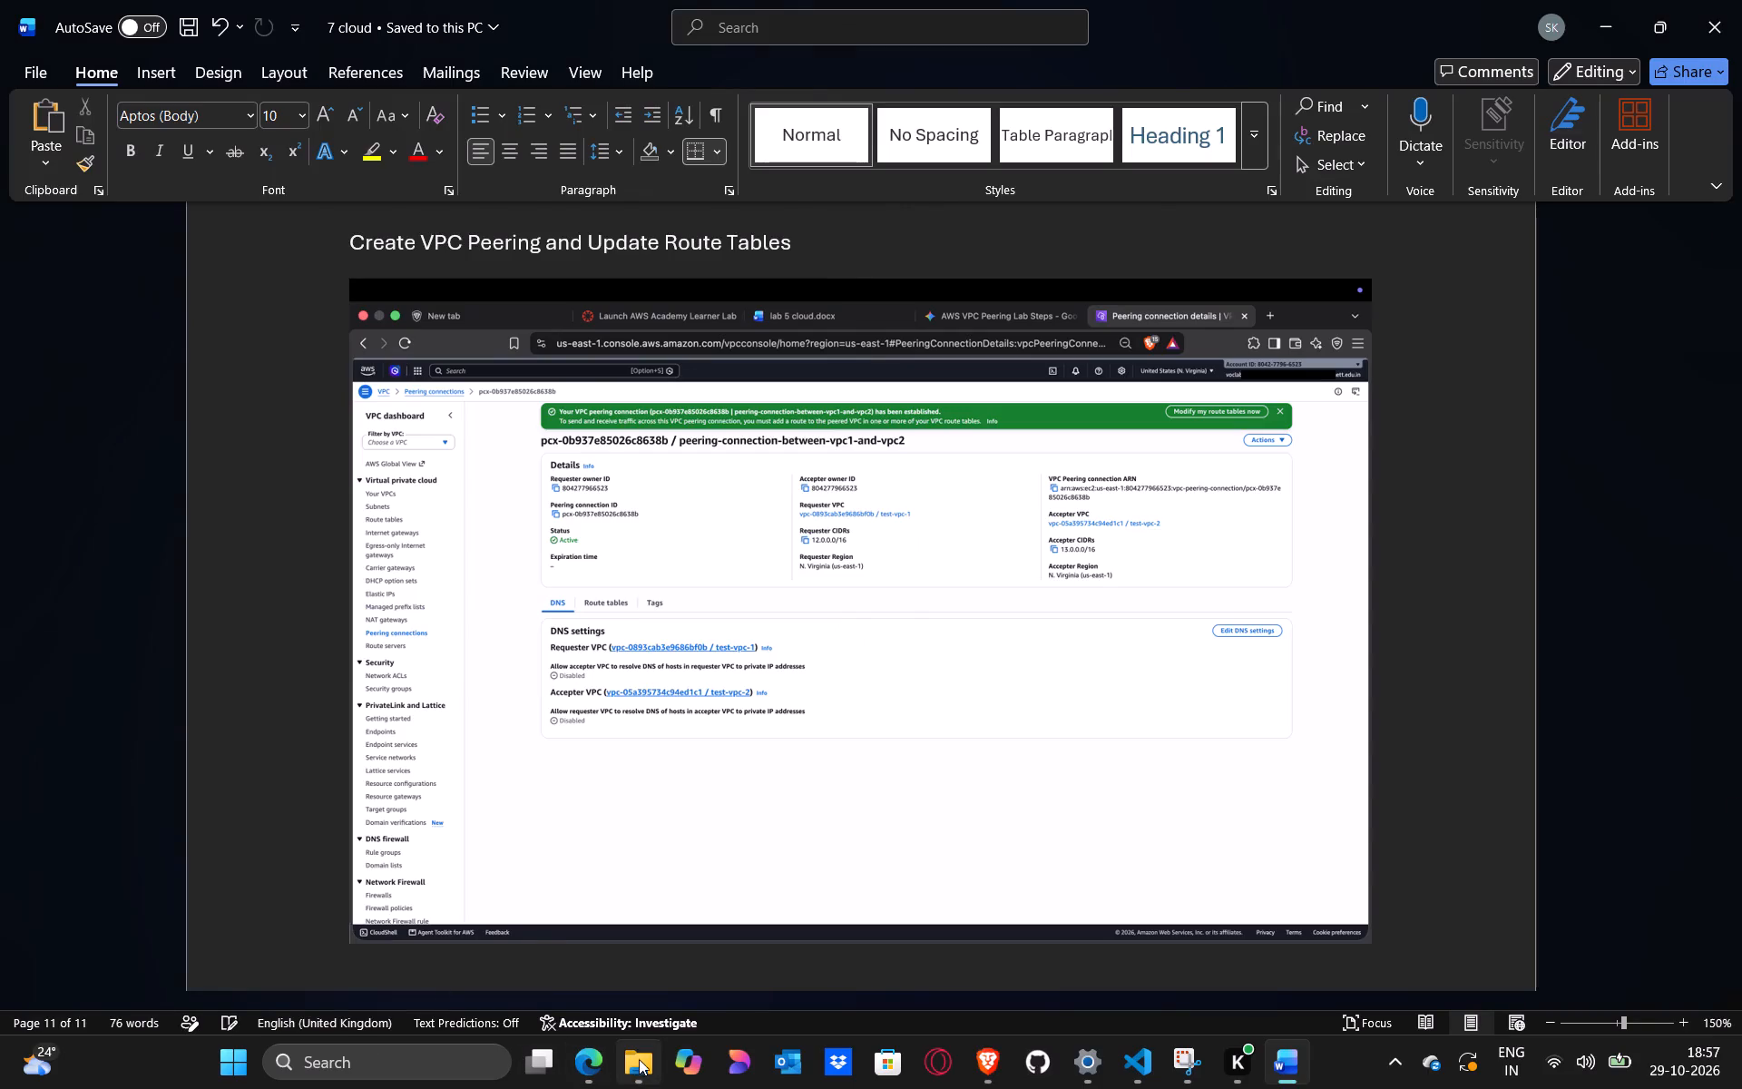
Switch to File Explorer and look for the saved document in Home, the C: drive, Downloads, Documents and Desktop.
click(641, 1062)
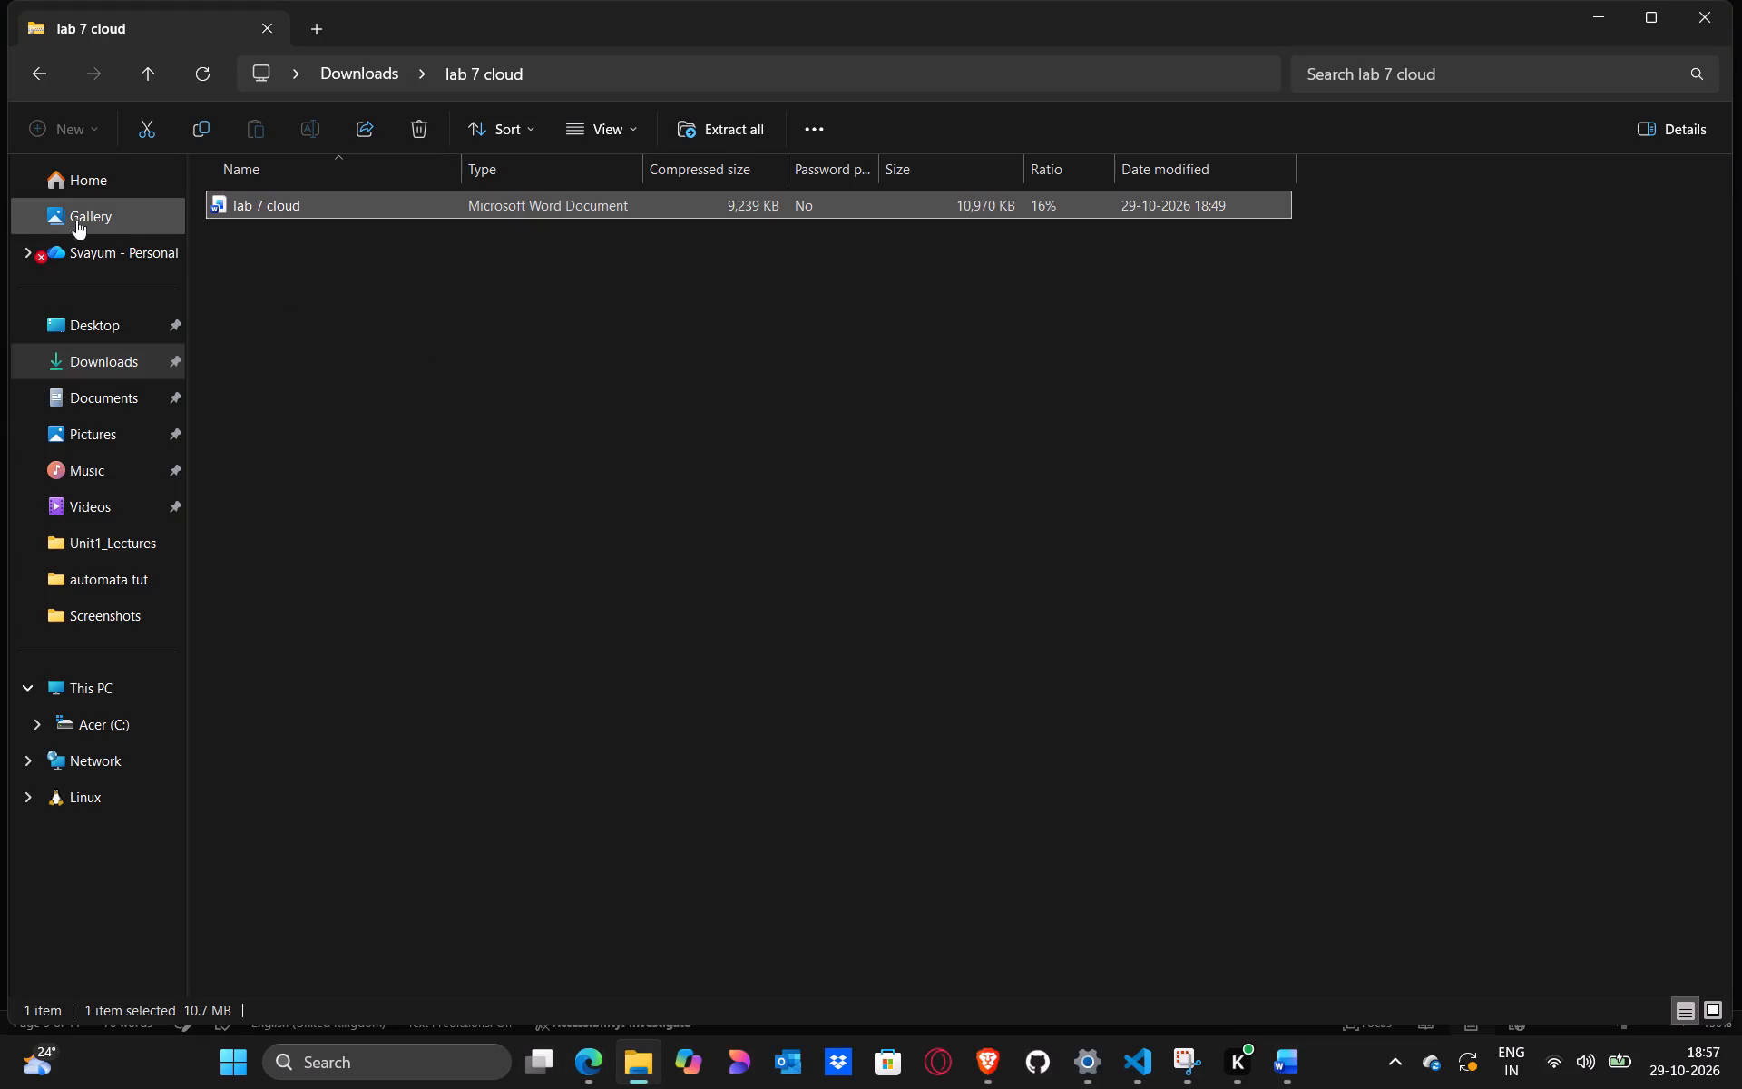
click(58, 191)
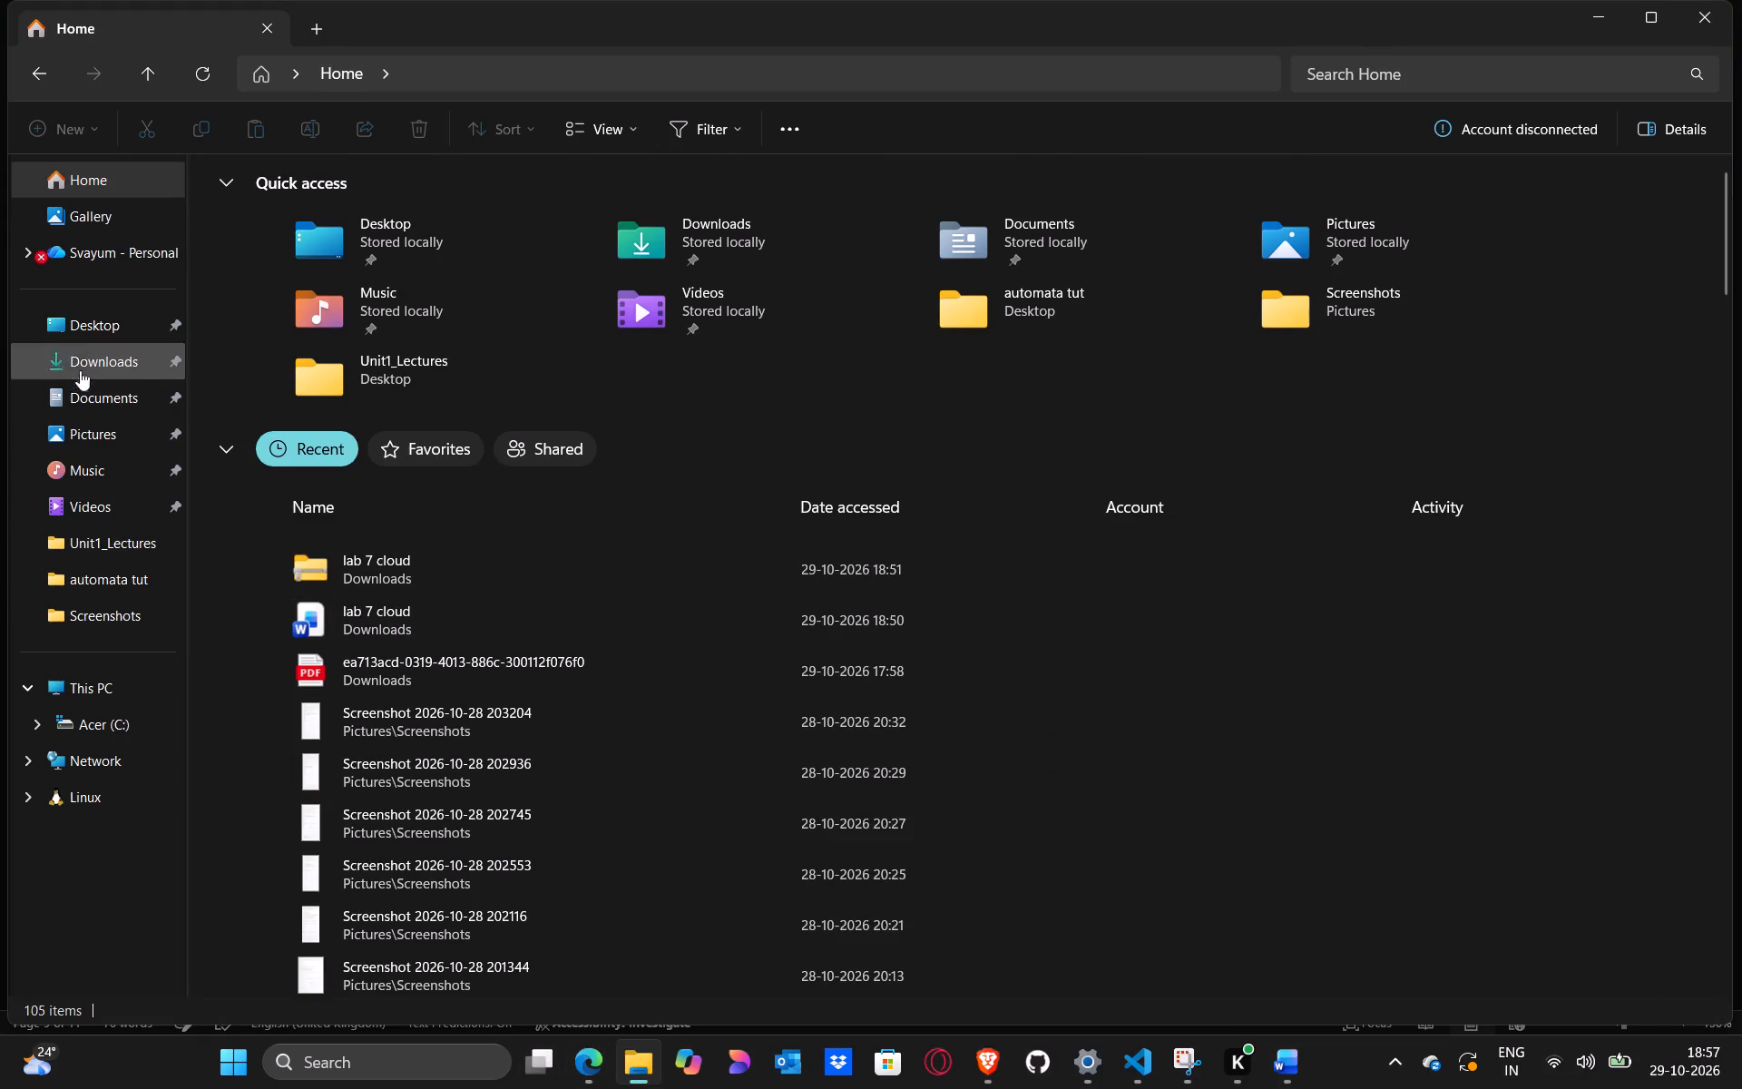
click(93, 684)
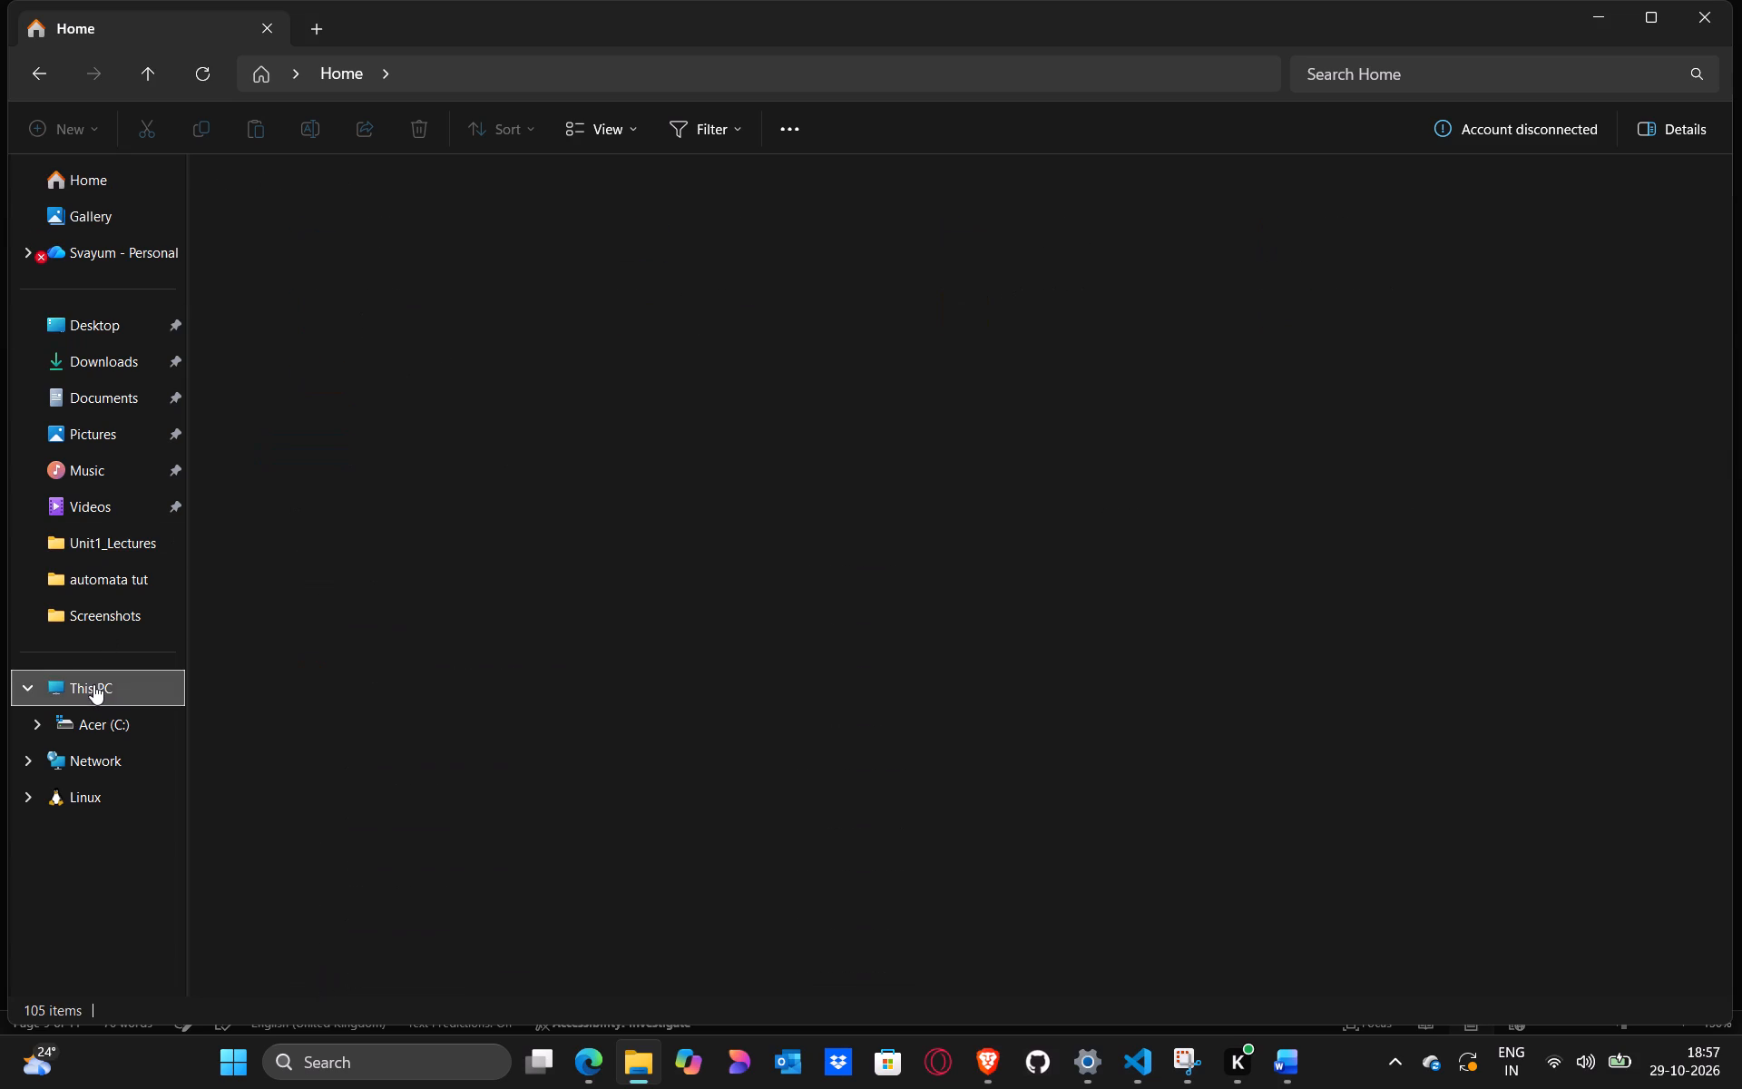
double_click(314, 204)
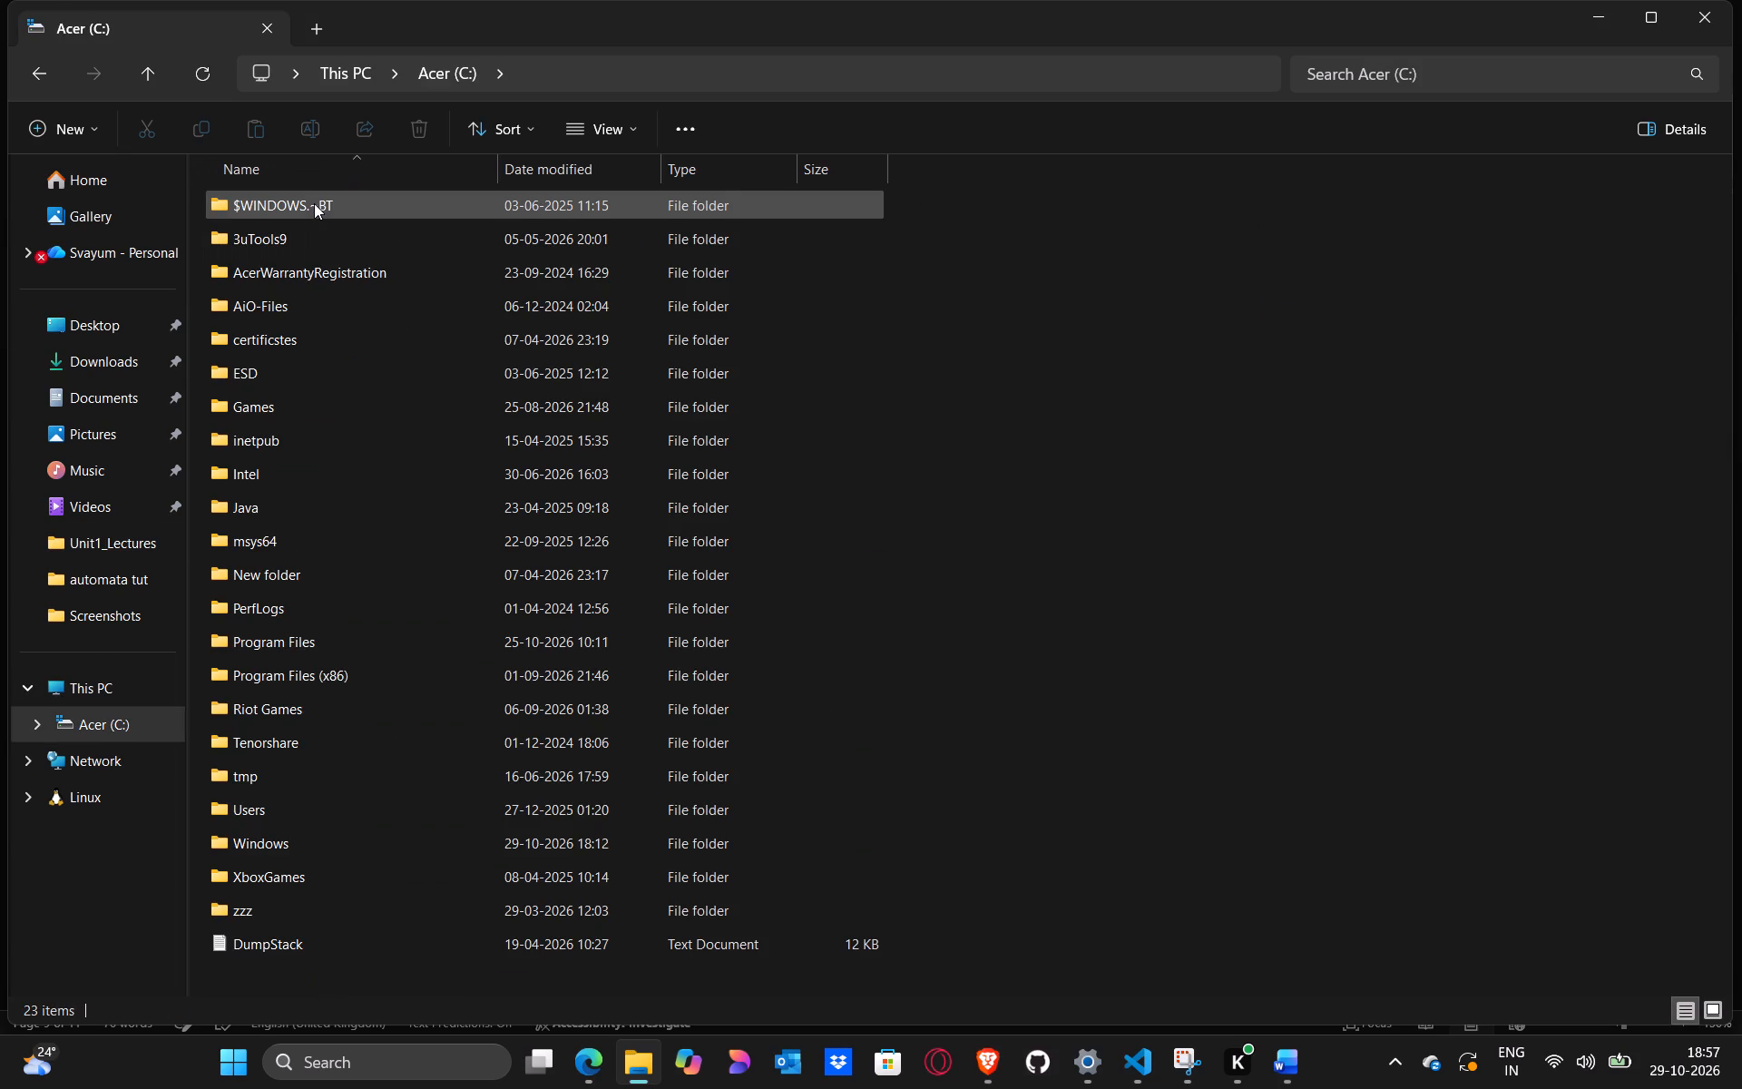
click(84, 727)
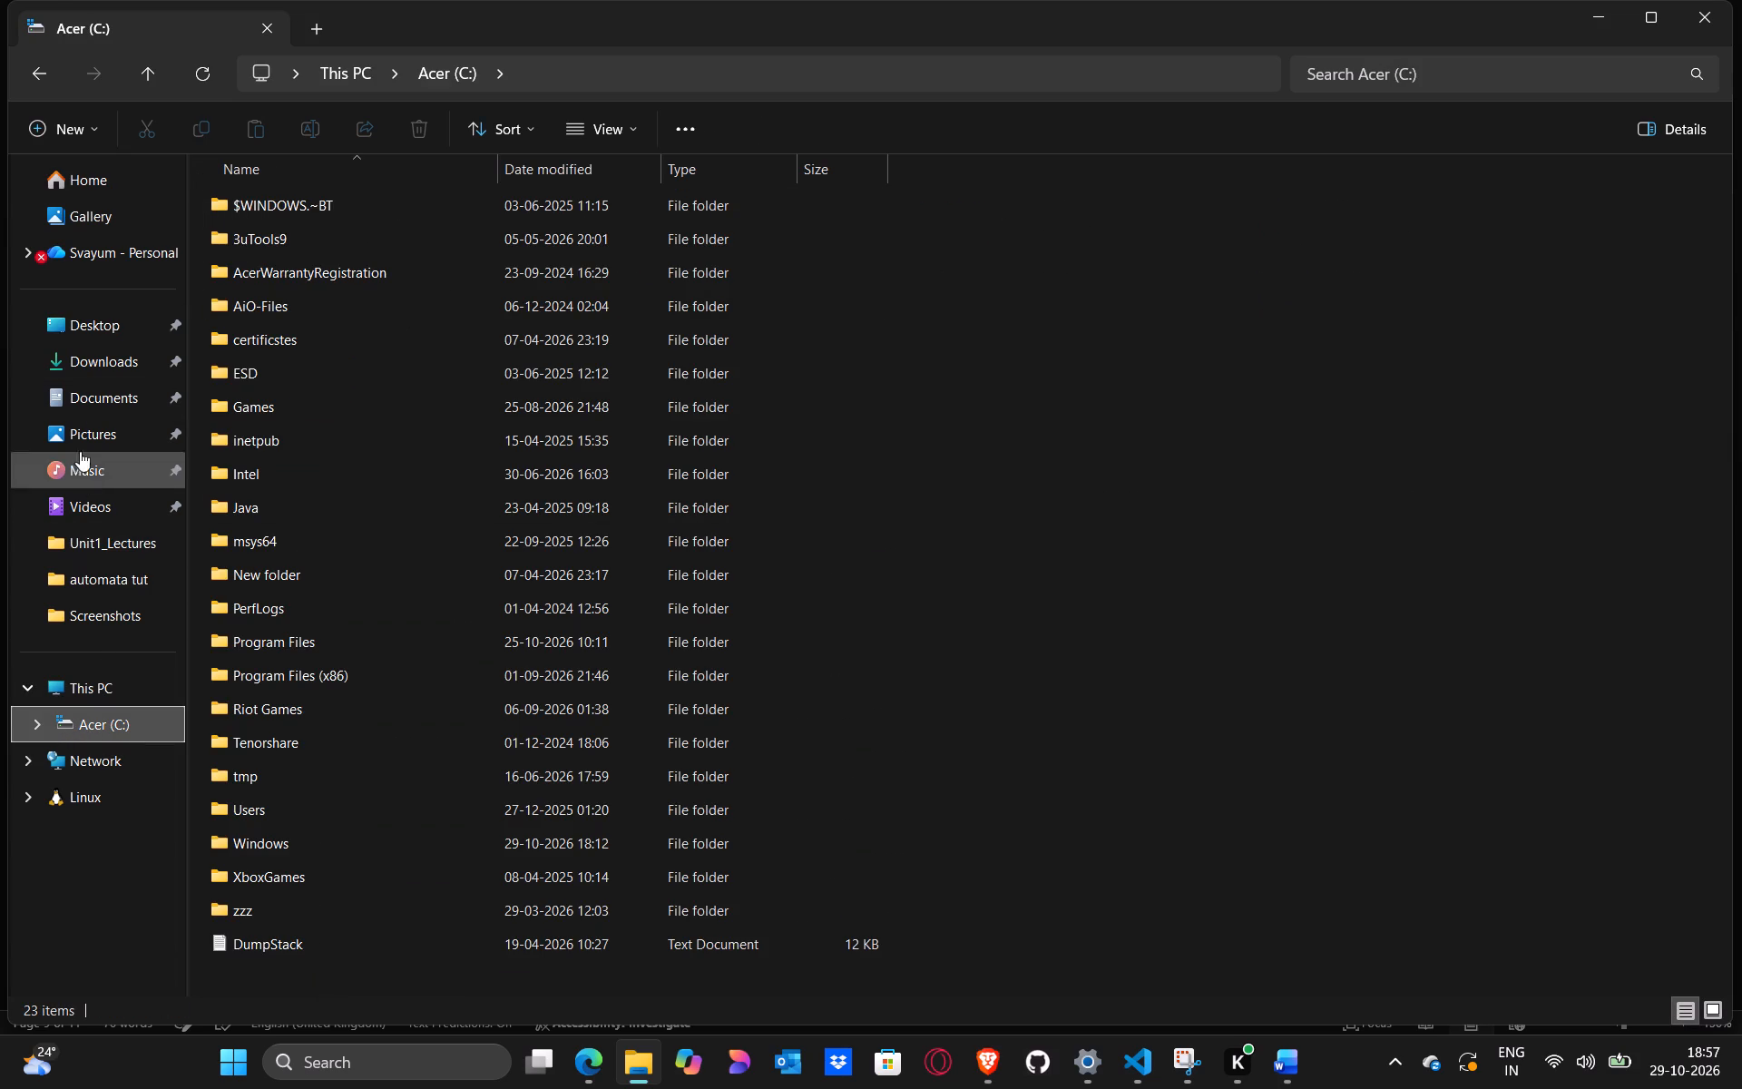
click(90, 390)
click(77, 352)
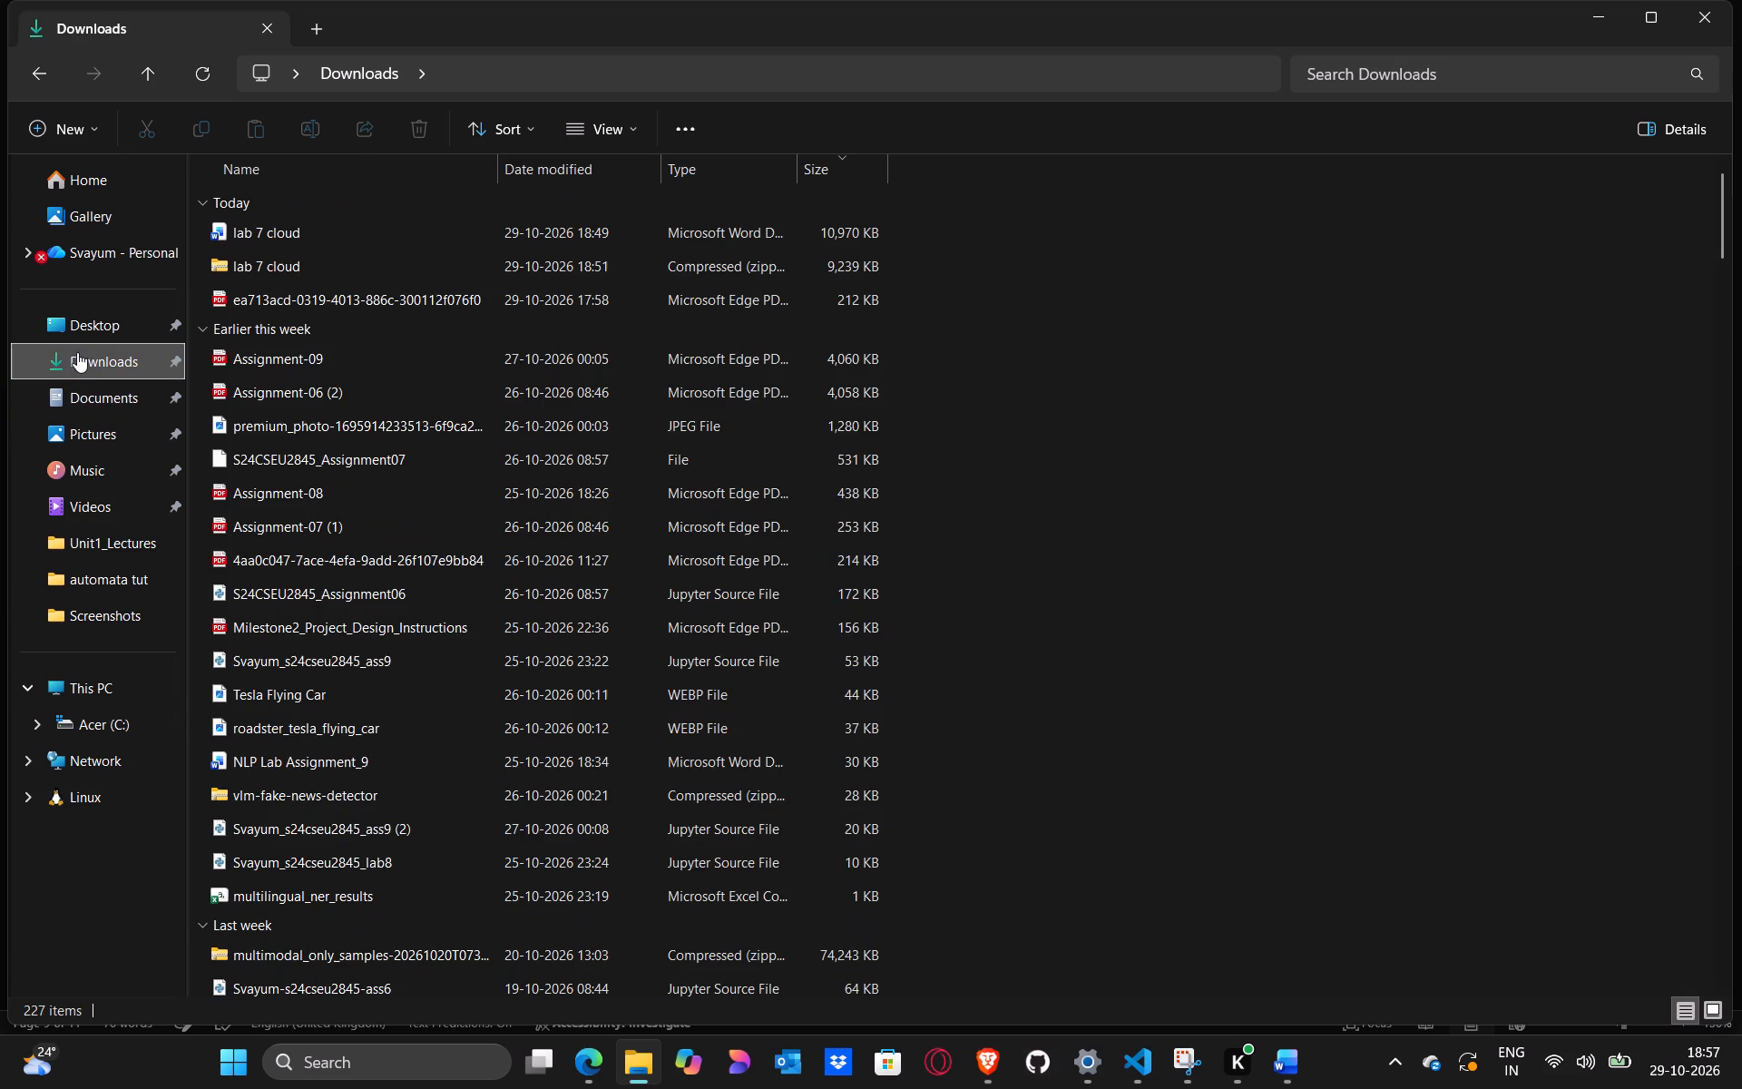
click(83, 394)
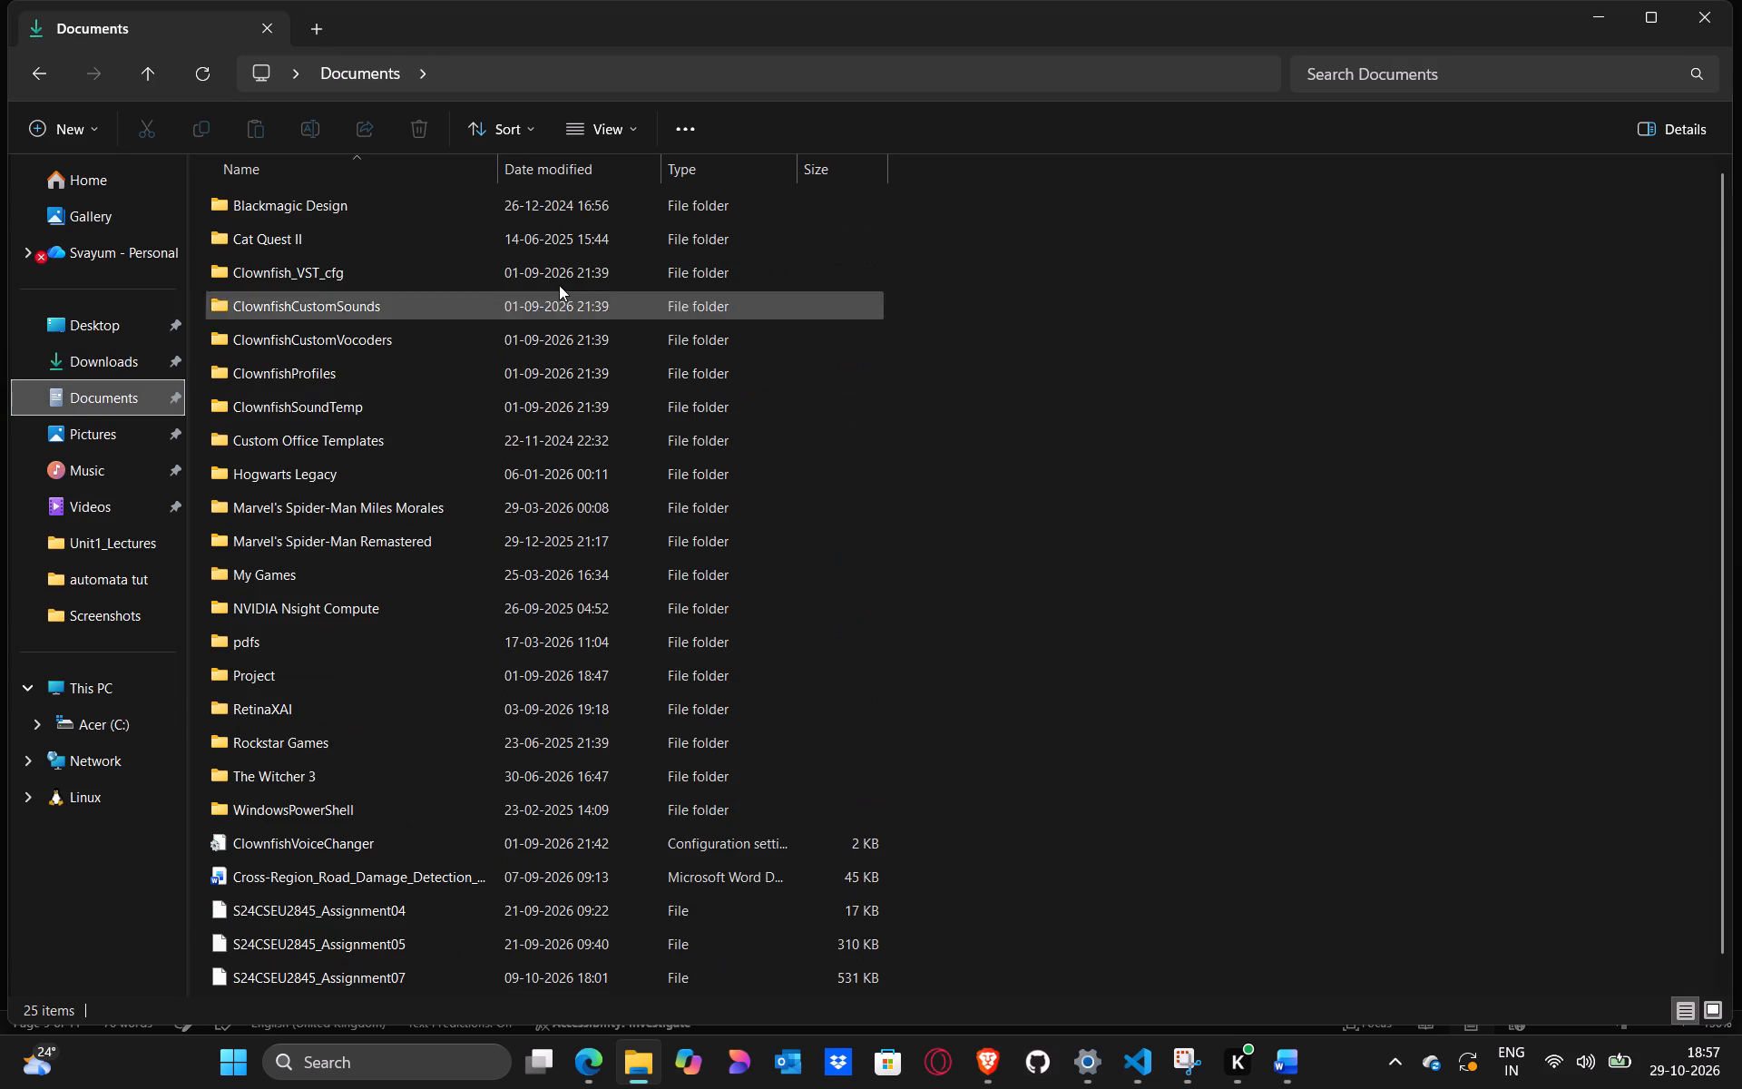
click(117, 324)
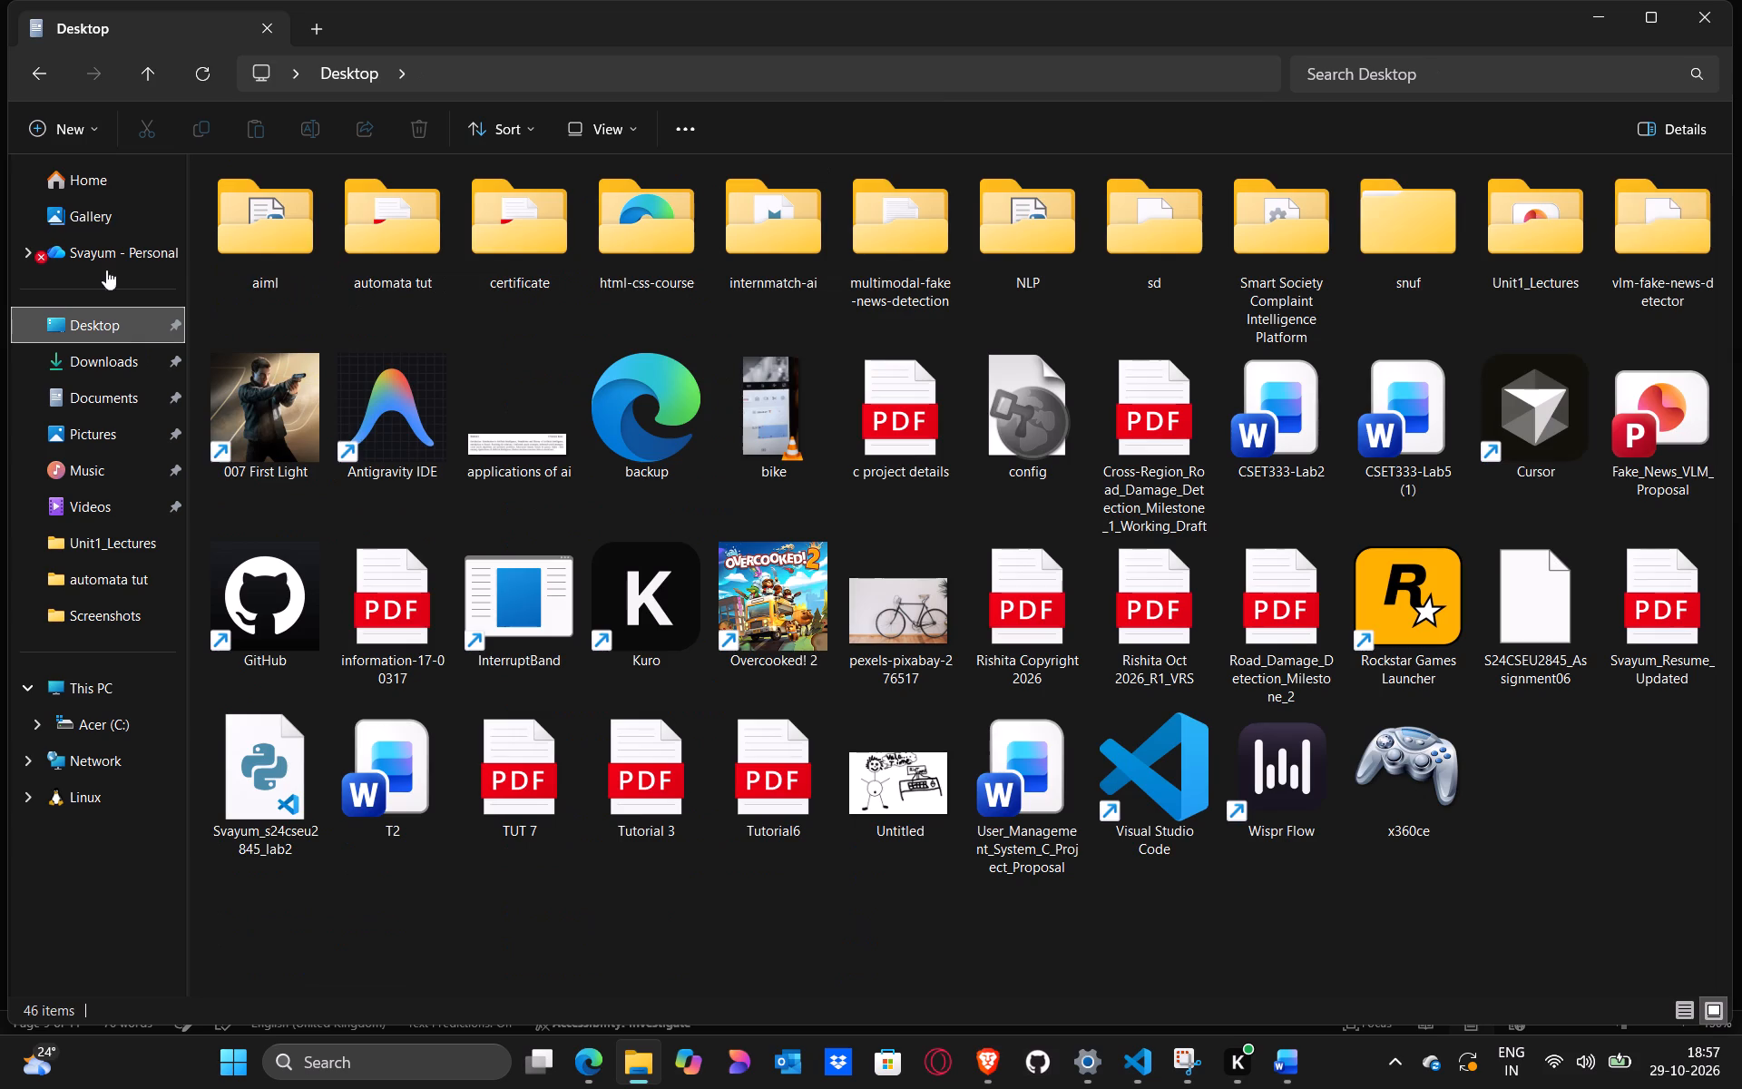
Search Home for "7 cloud".
click(68, 163)
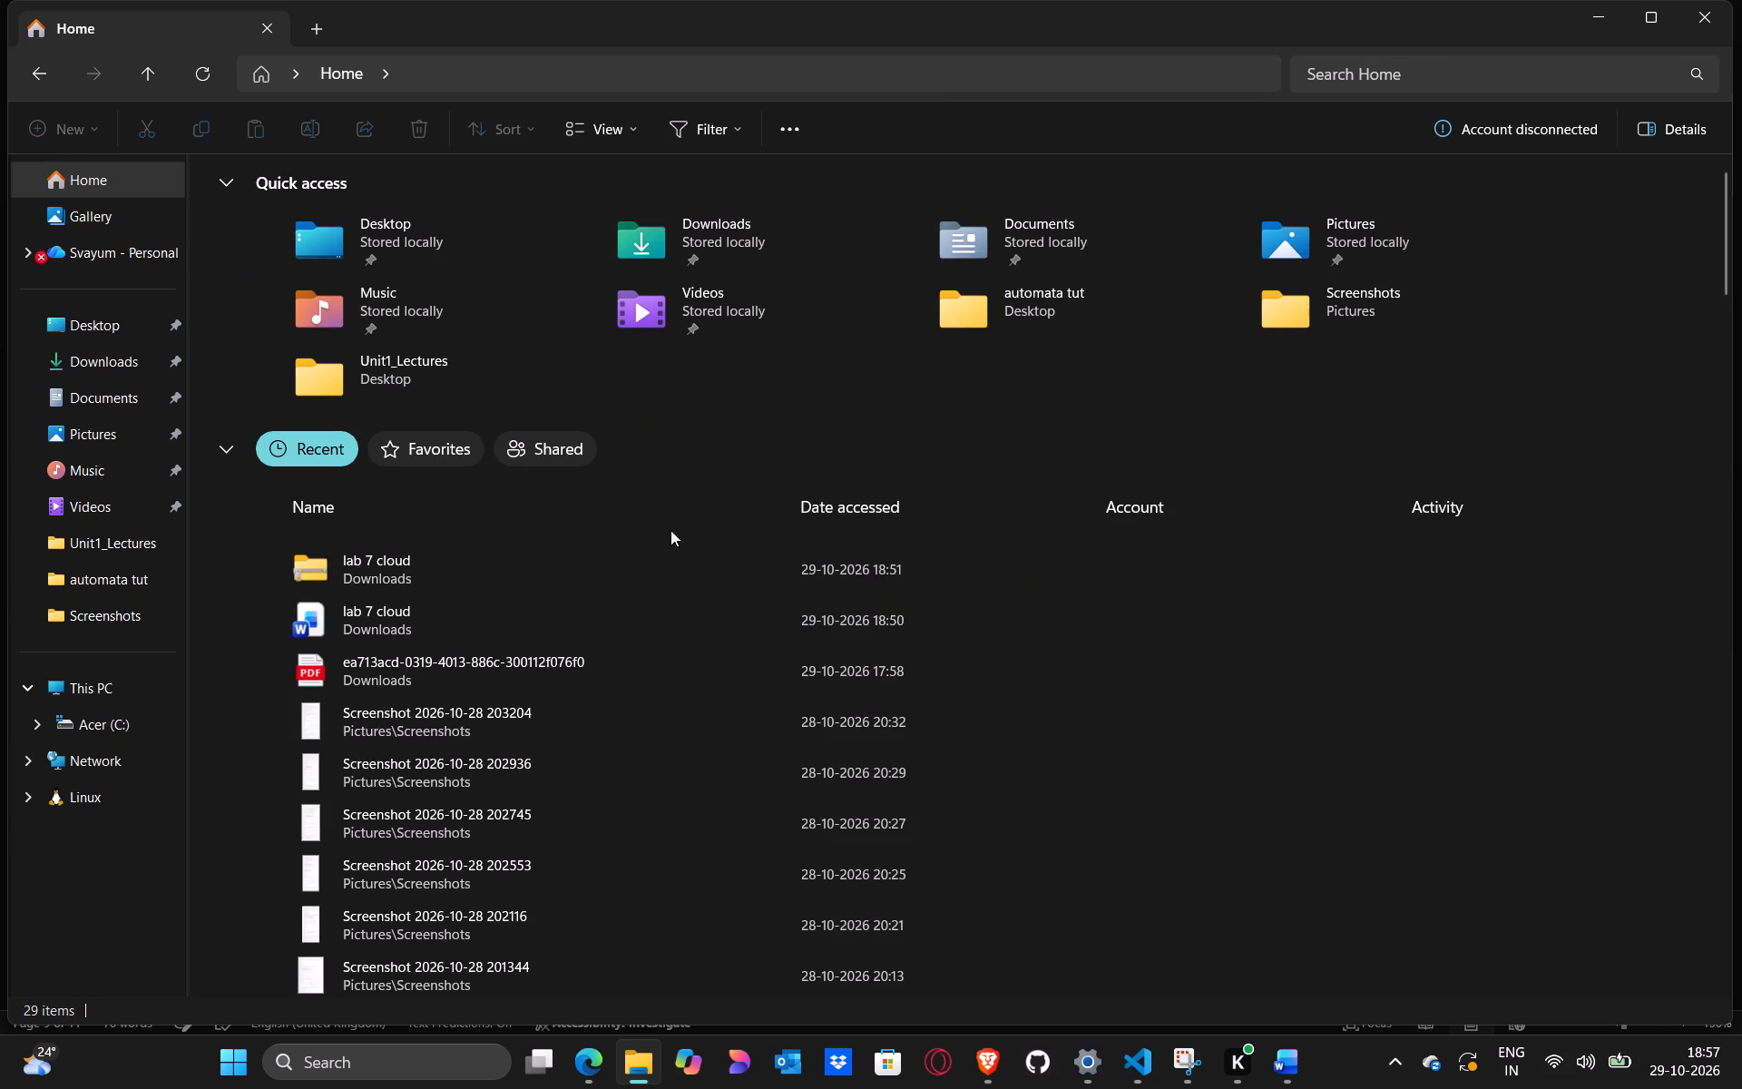
click(1433, 93)
click(1427, 87)
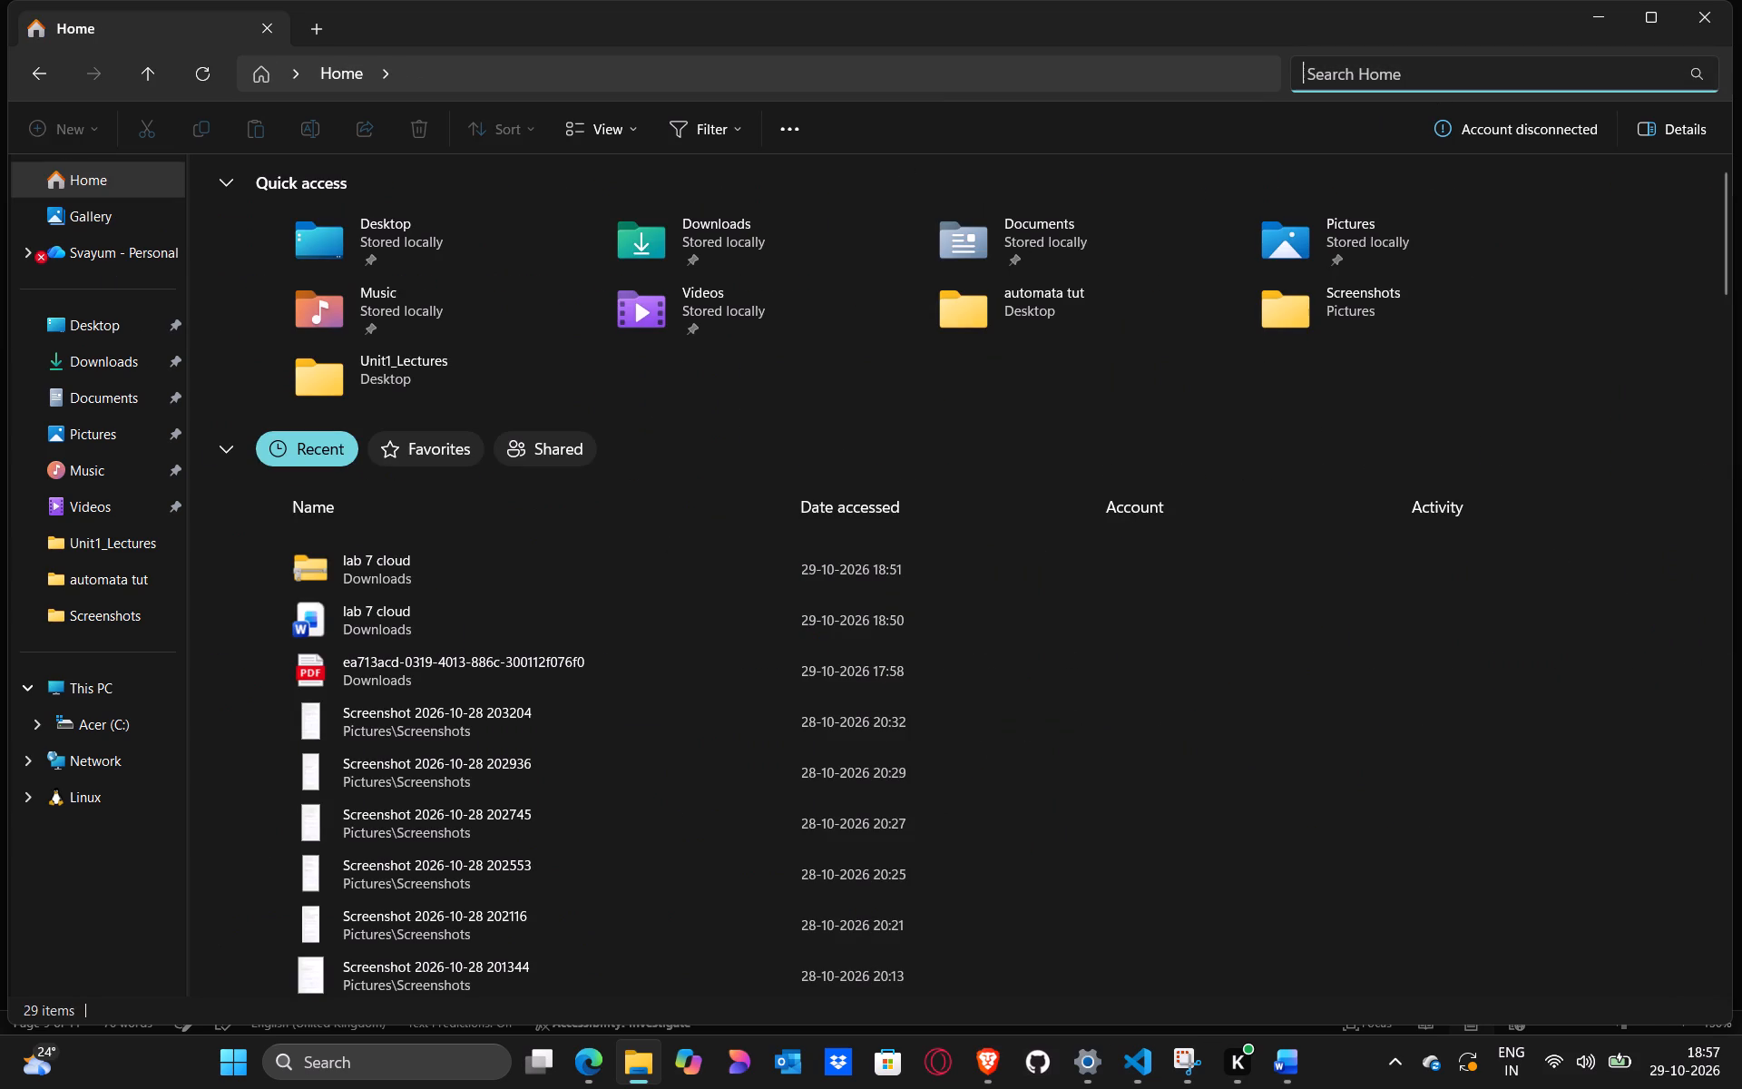
key(7)
key(space)
text(cloud)
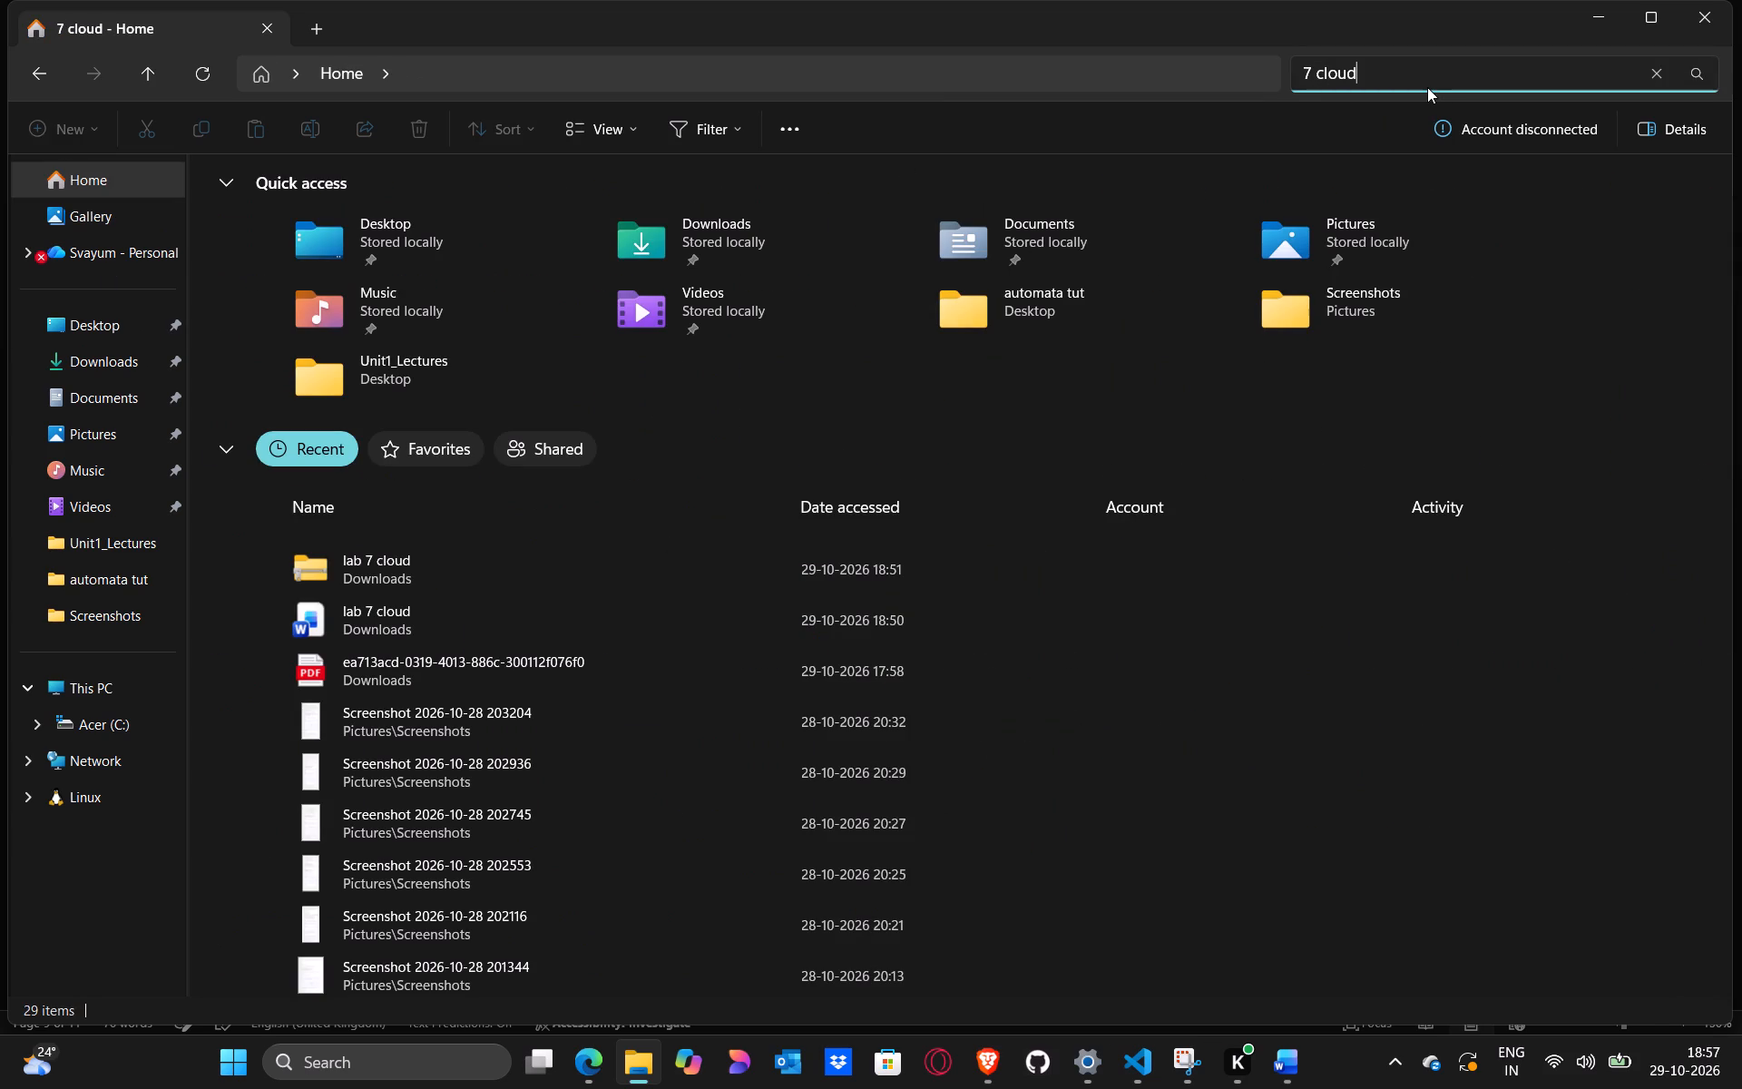
key(Return)
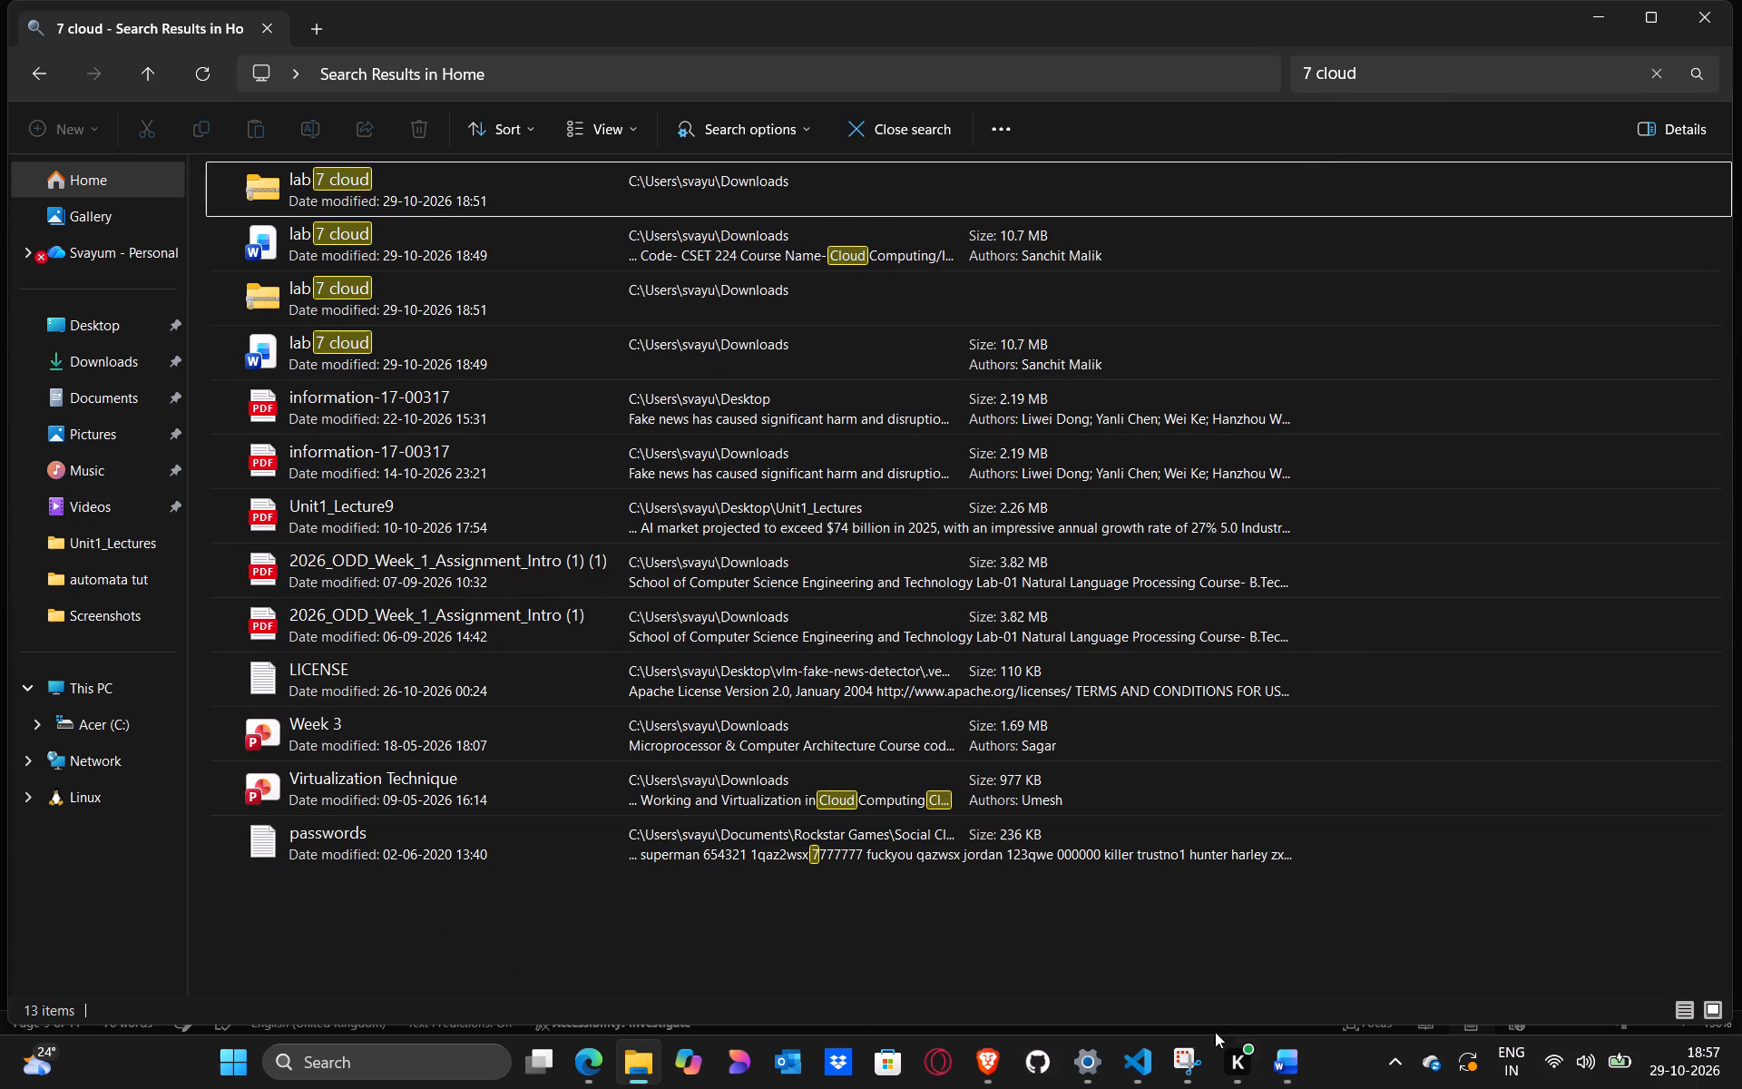
Switch to Word and examine the file name and save location details of the "7 cloud" document.
click(1321, 1064)
click(1294, 1064)
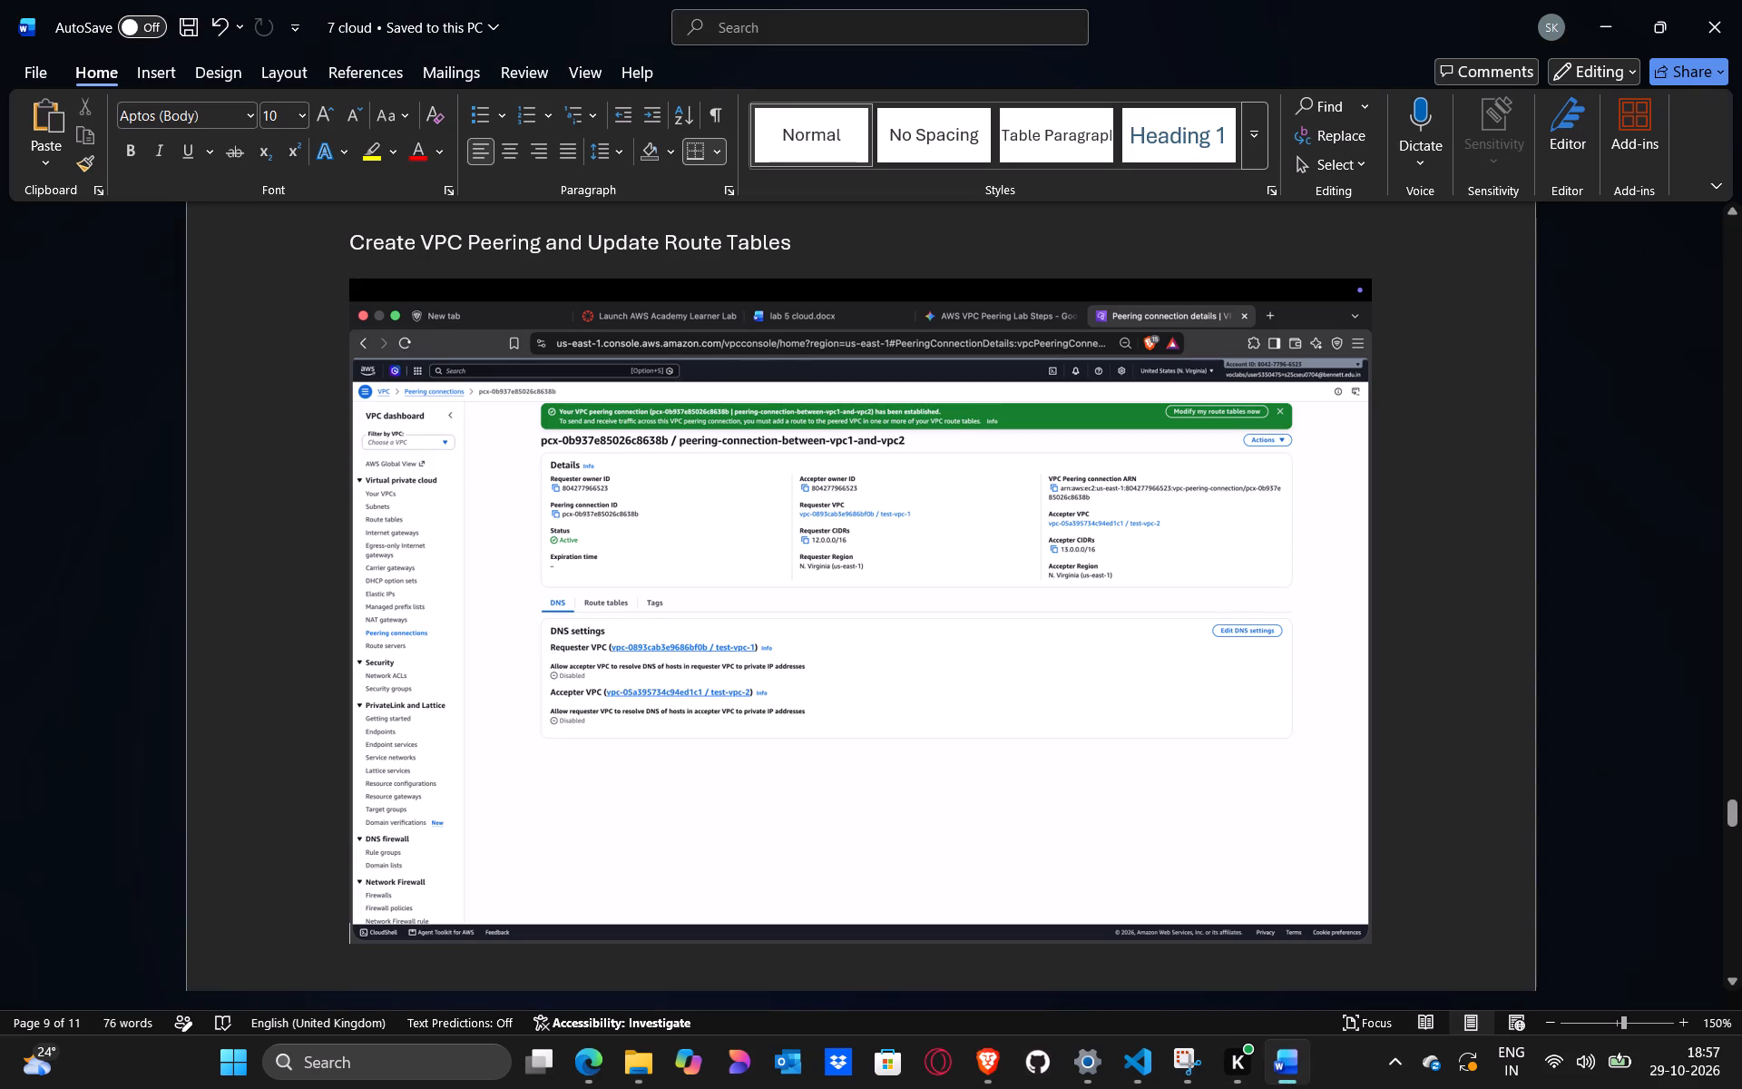
click(432, 30)
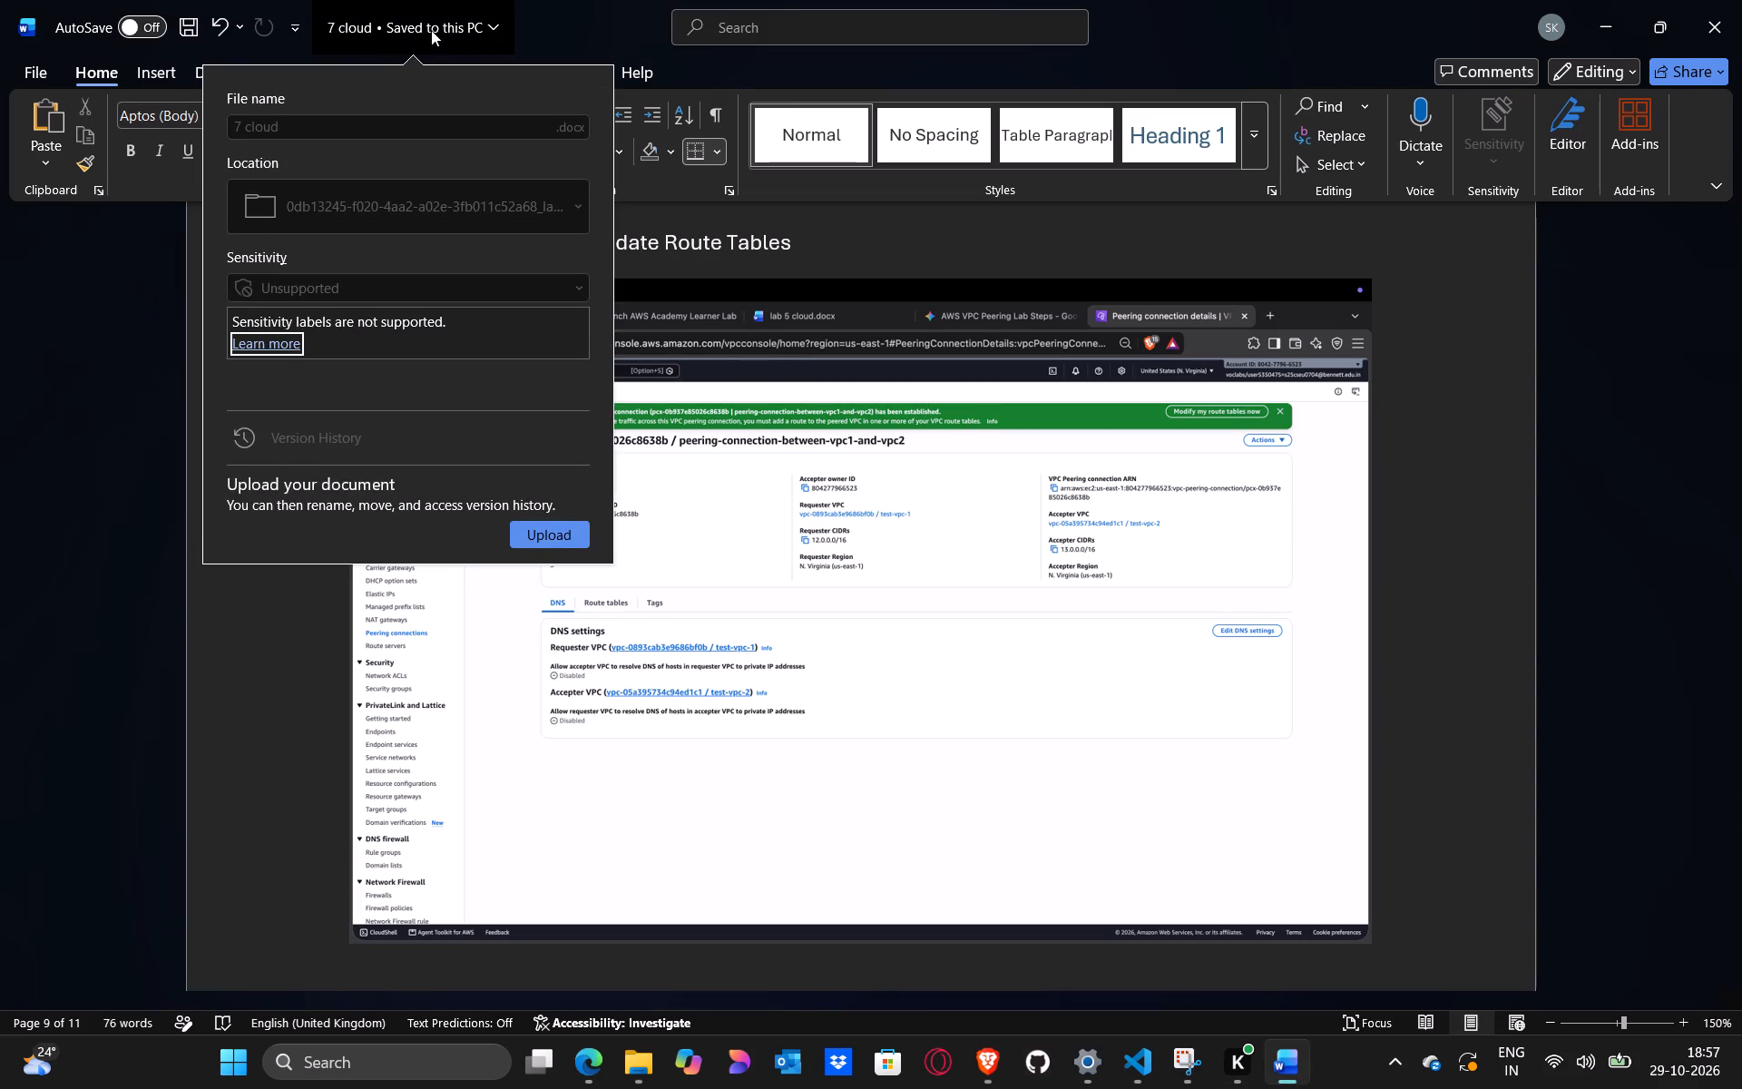
click(380, 217)
click(529, 209)
click(280, 205)
click(486, 134)
click(420, 178)
click(651, 1076)
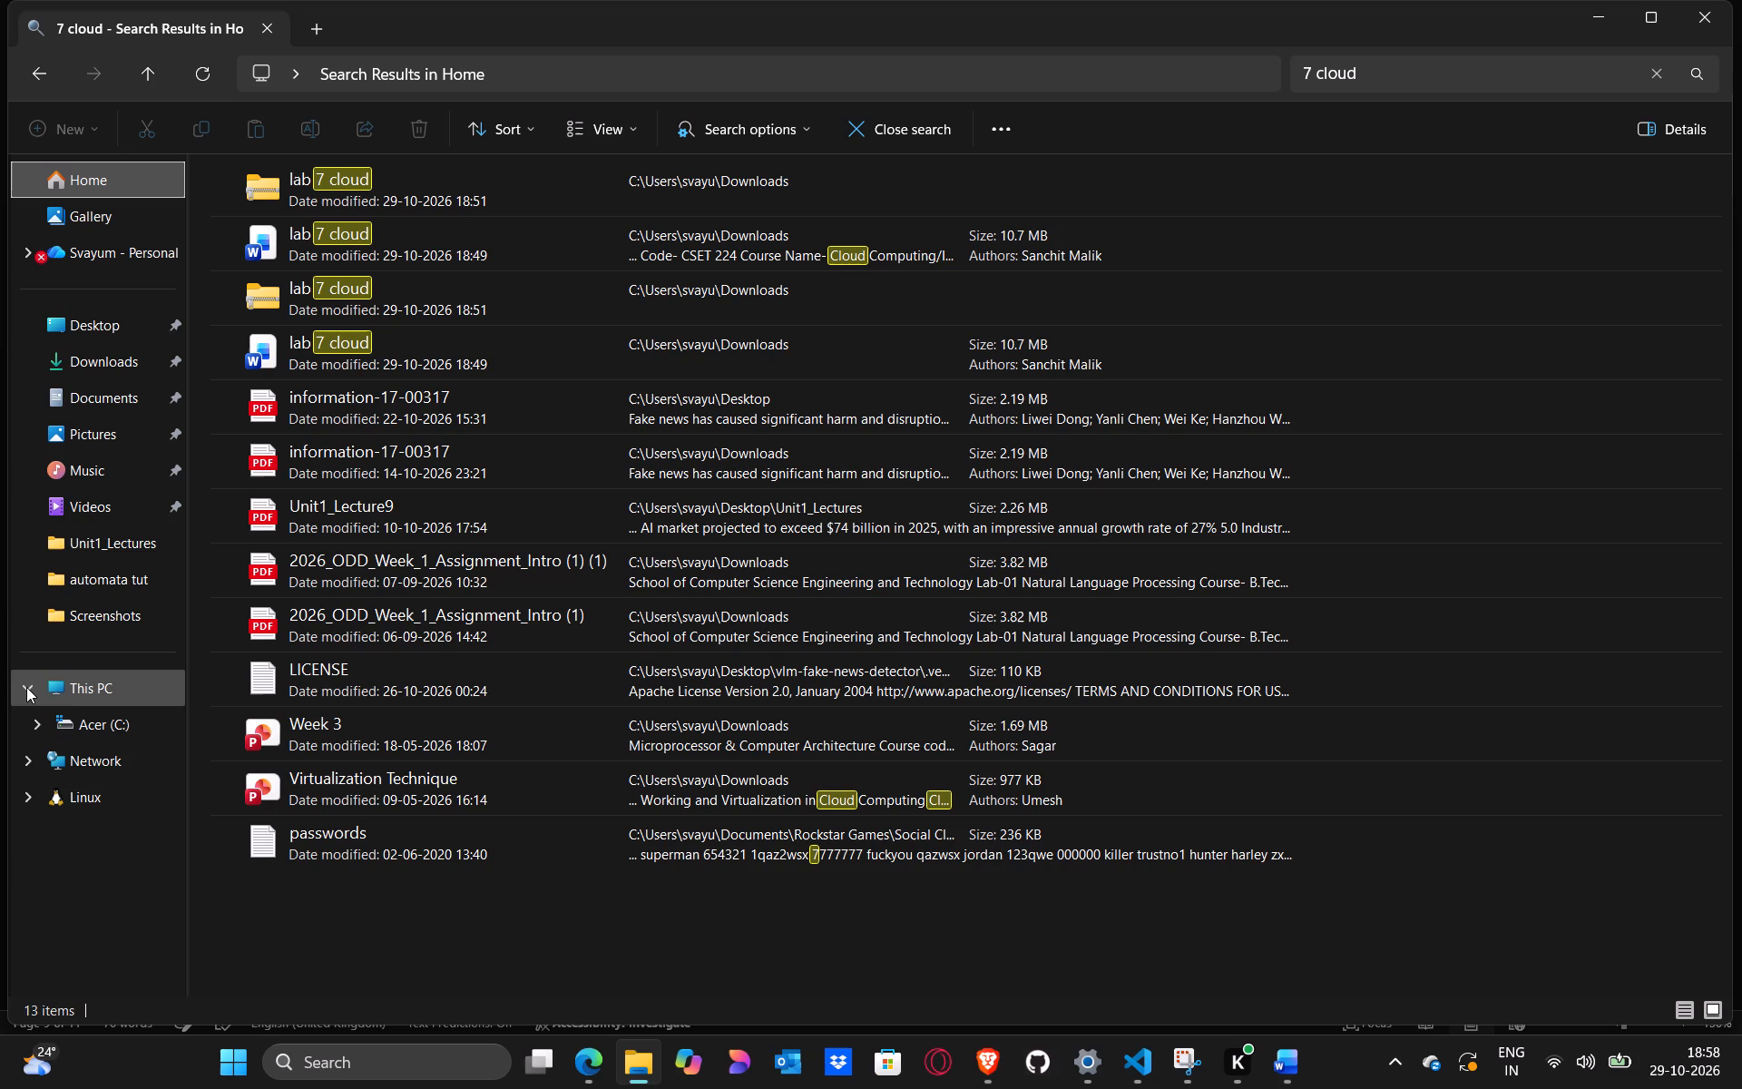
click(68, 692)
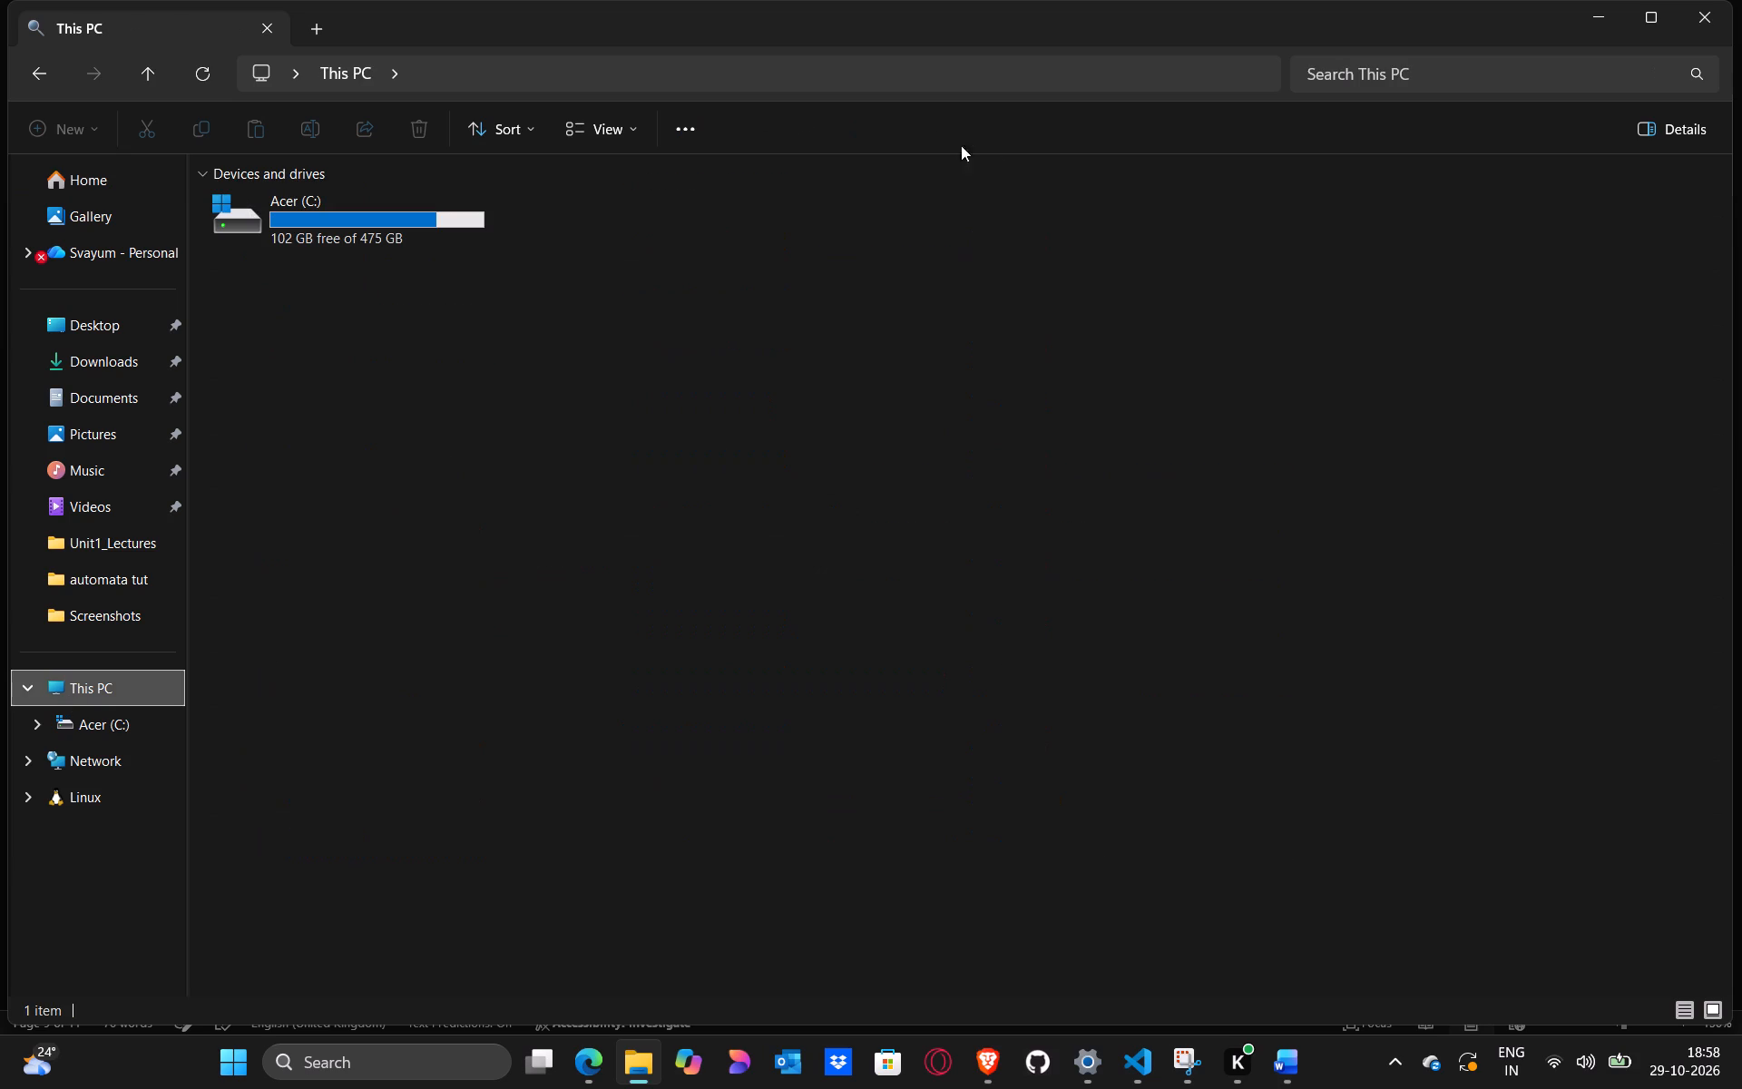
click(1442, 69)
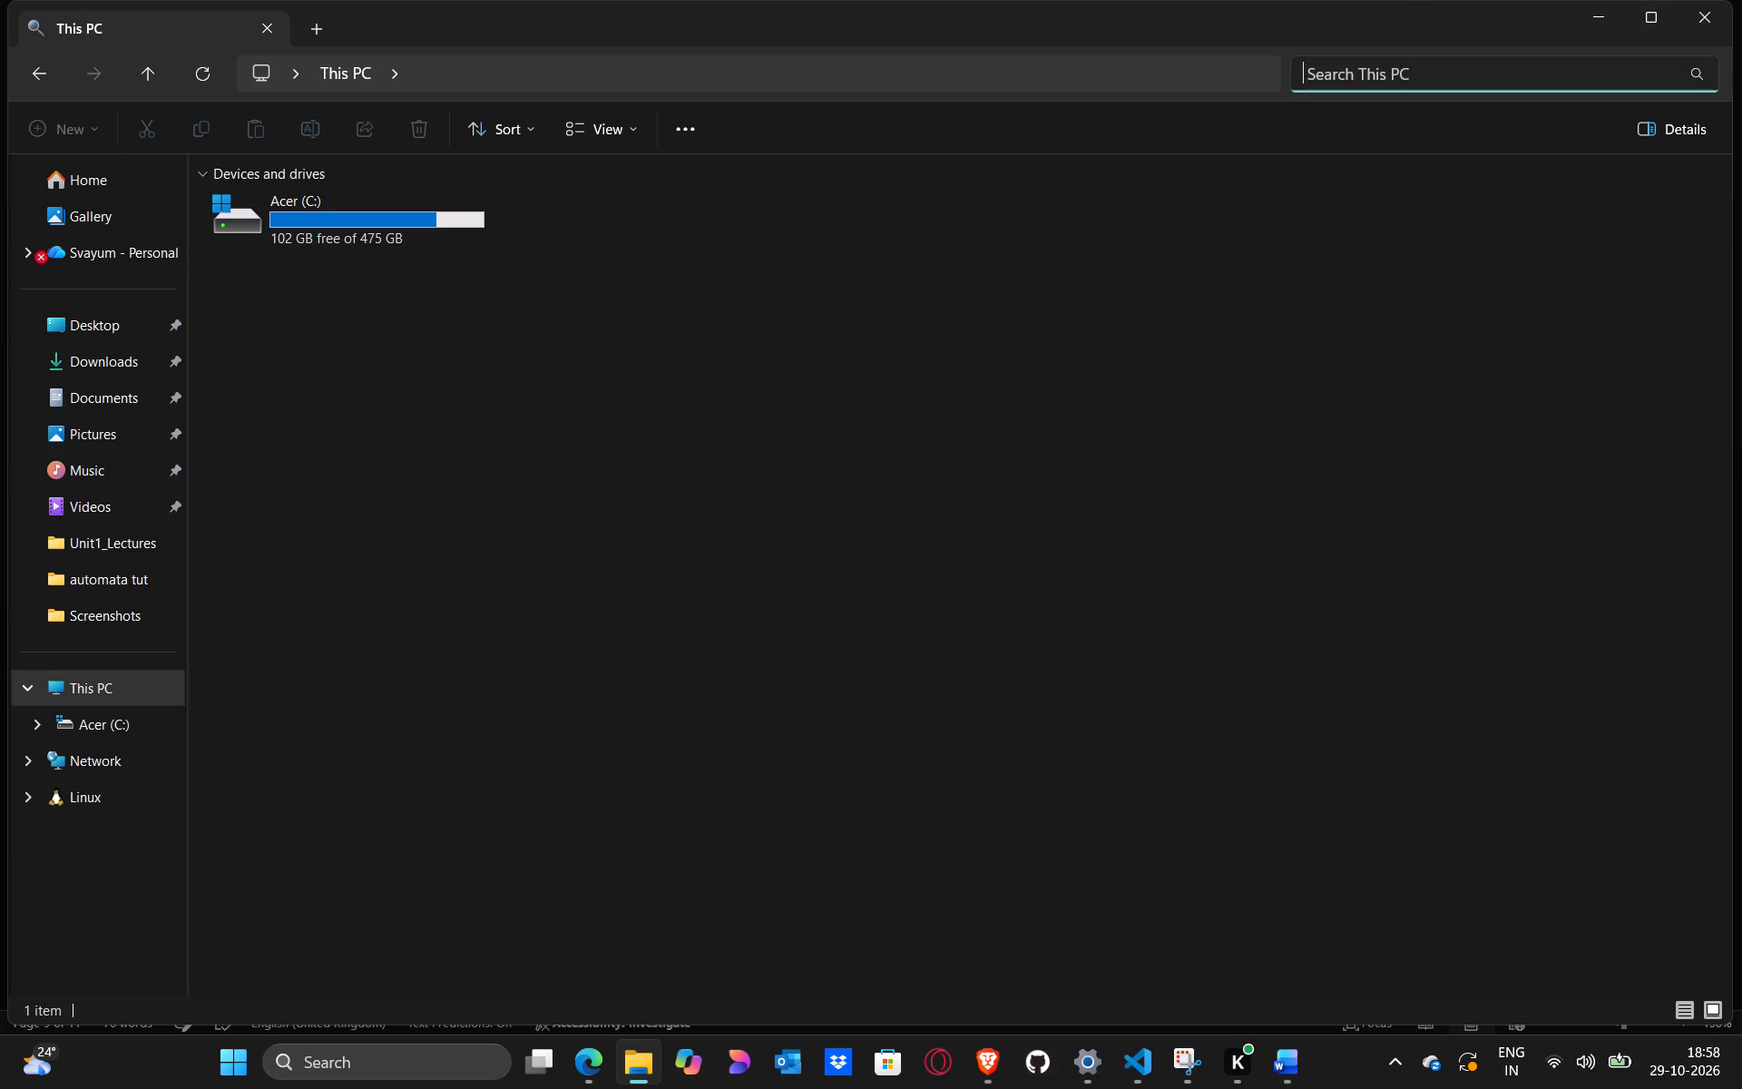
text(7 cloud)
key(Return)
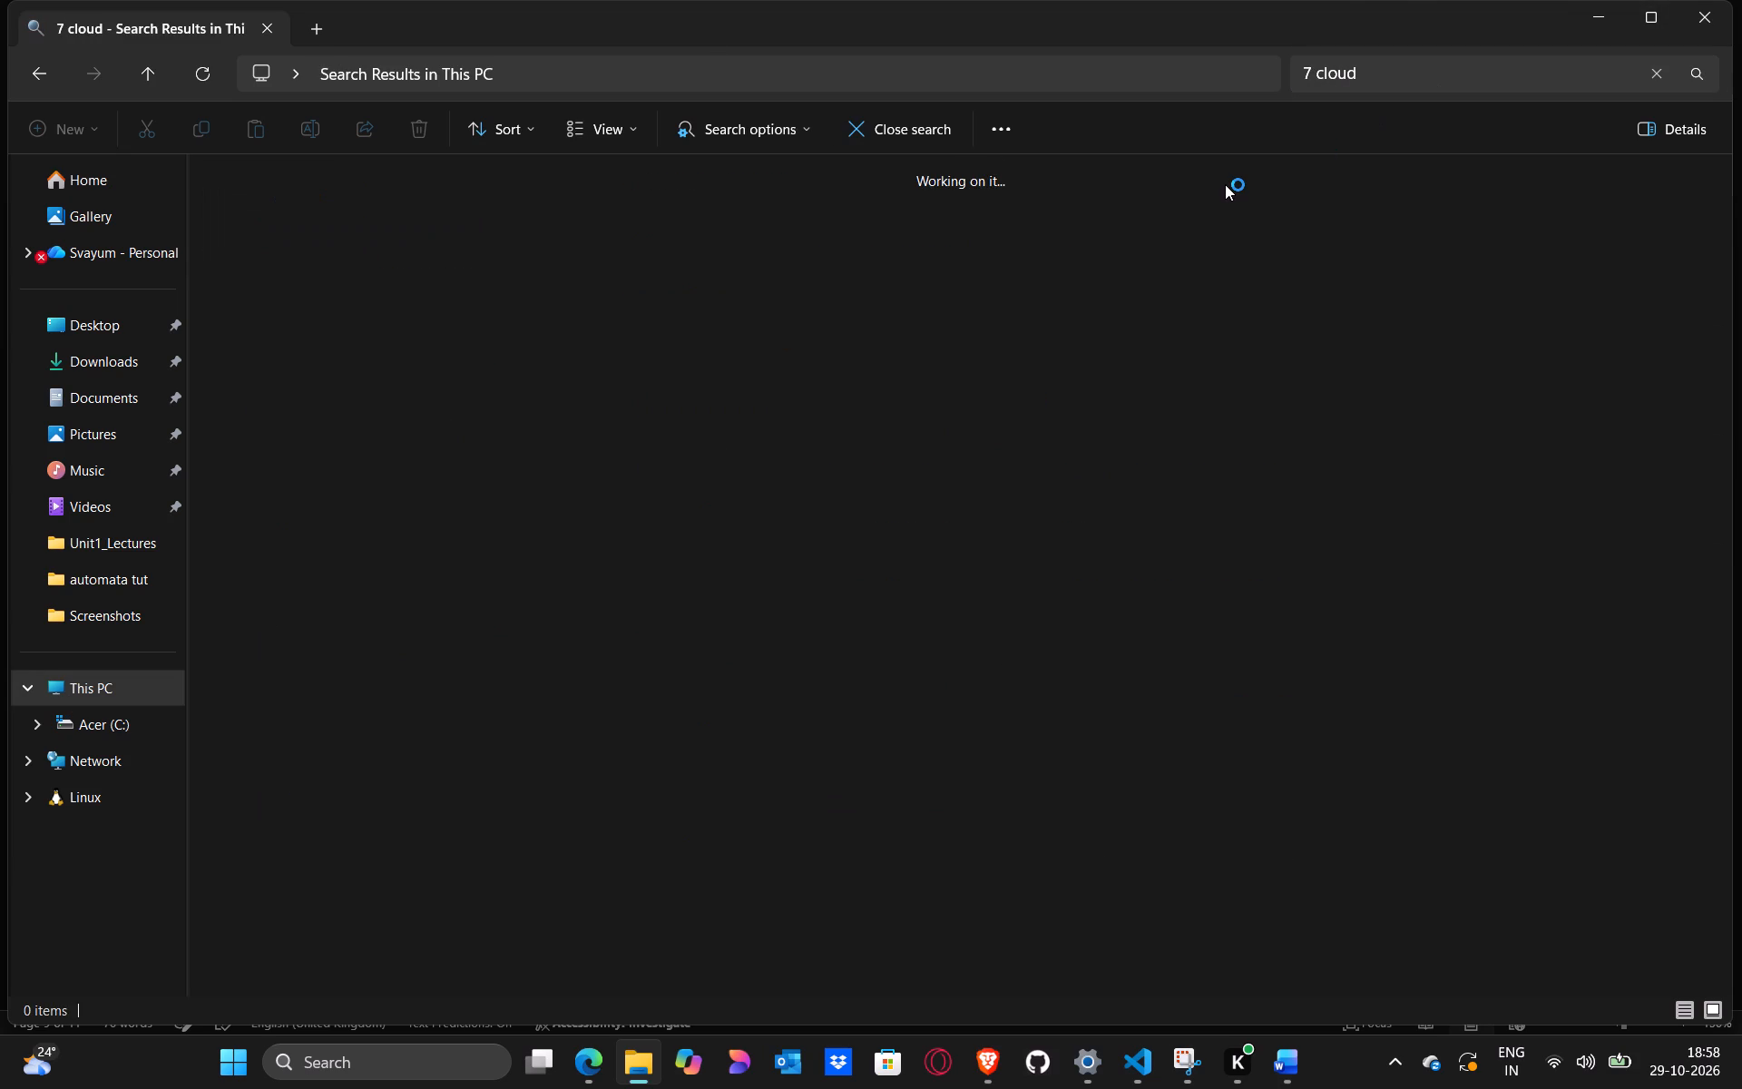
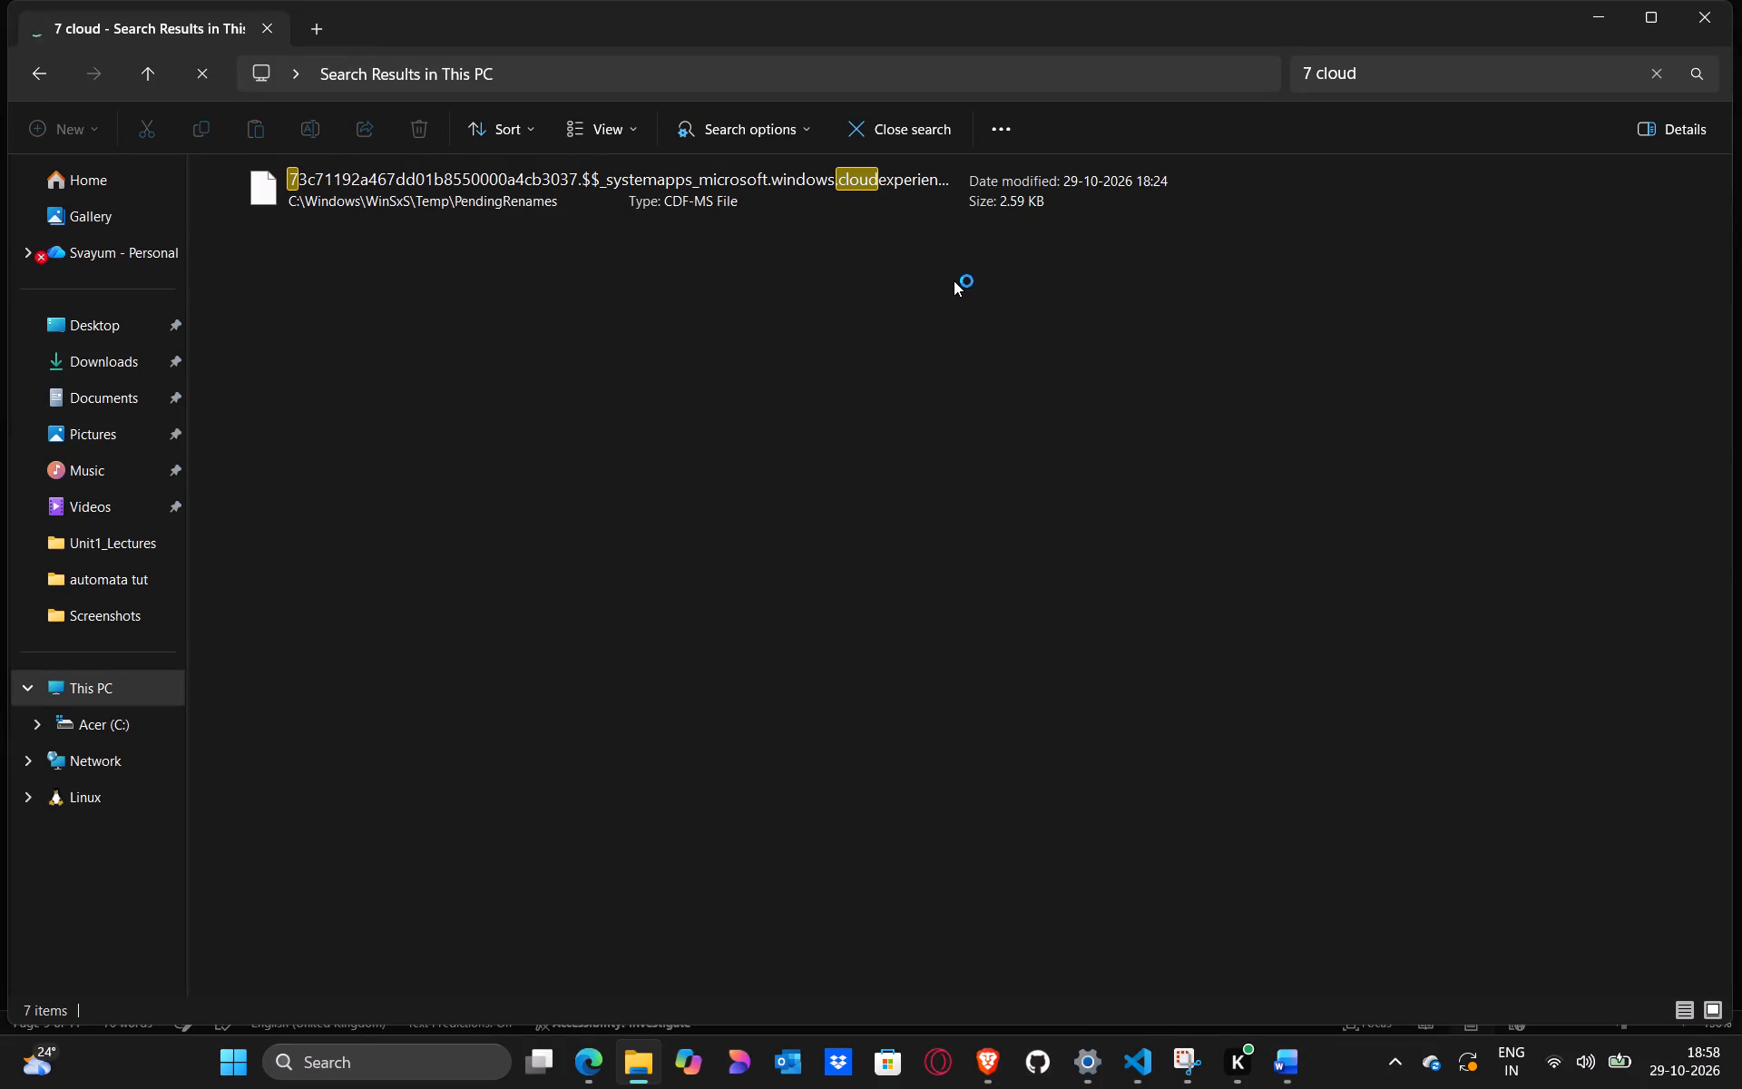
Look for the saved document in the C: drive, Linux and Network locations.
click(132, 721)
click(71, 780)
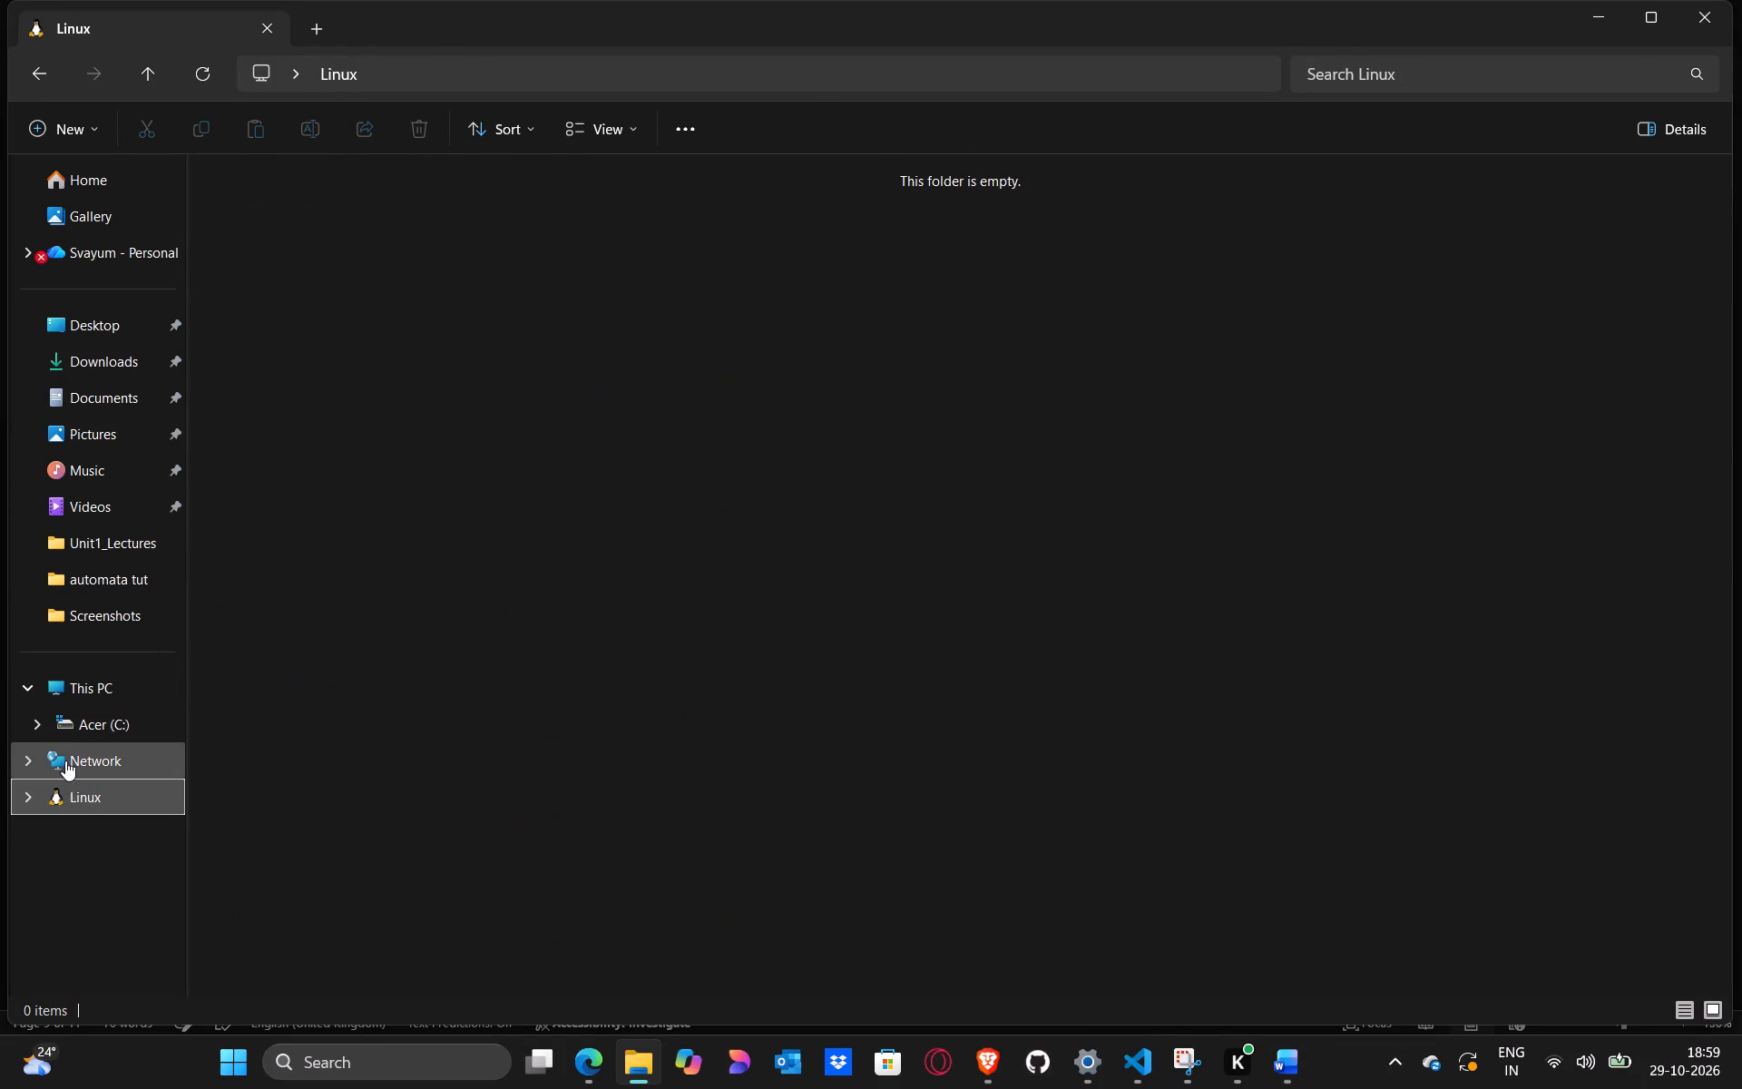
click(65, 760)
Switch to Word, check the "7 cloud" document's save location and save the document again.
click(1293, 1068)
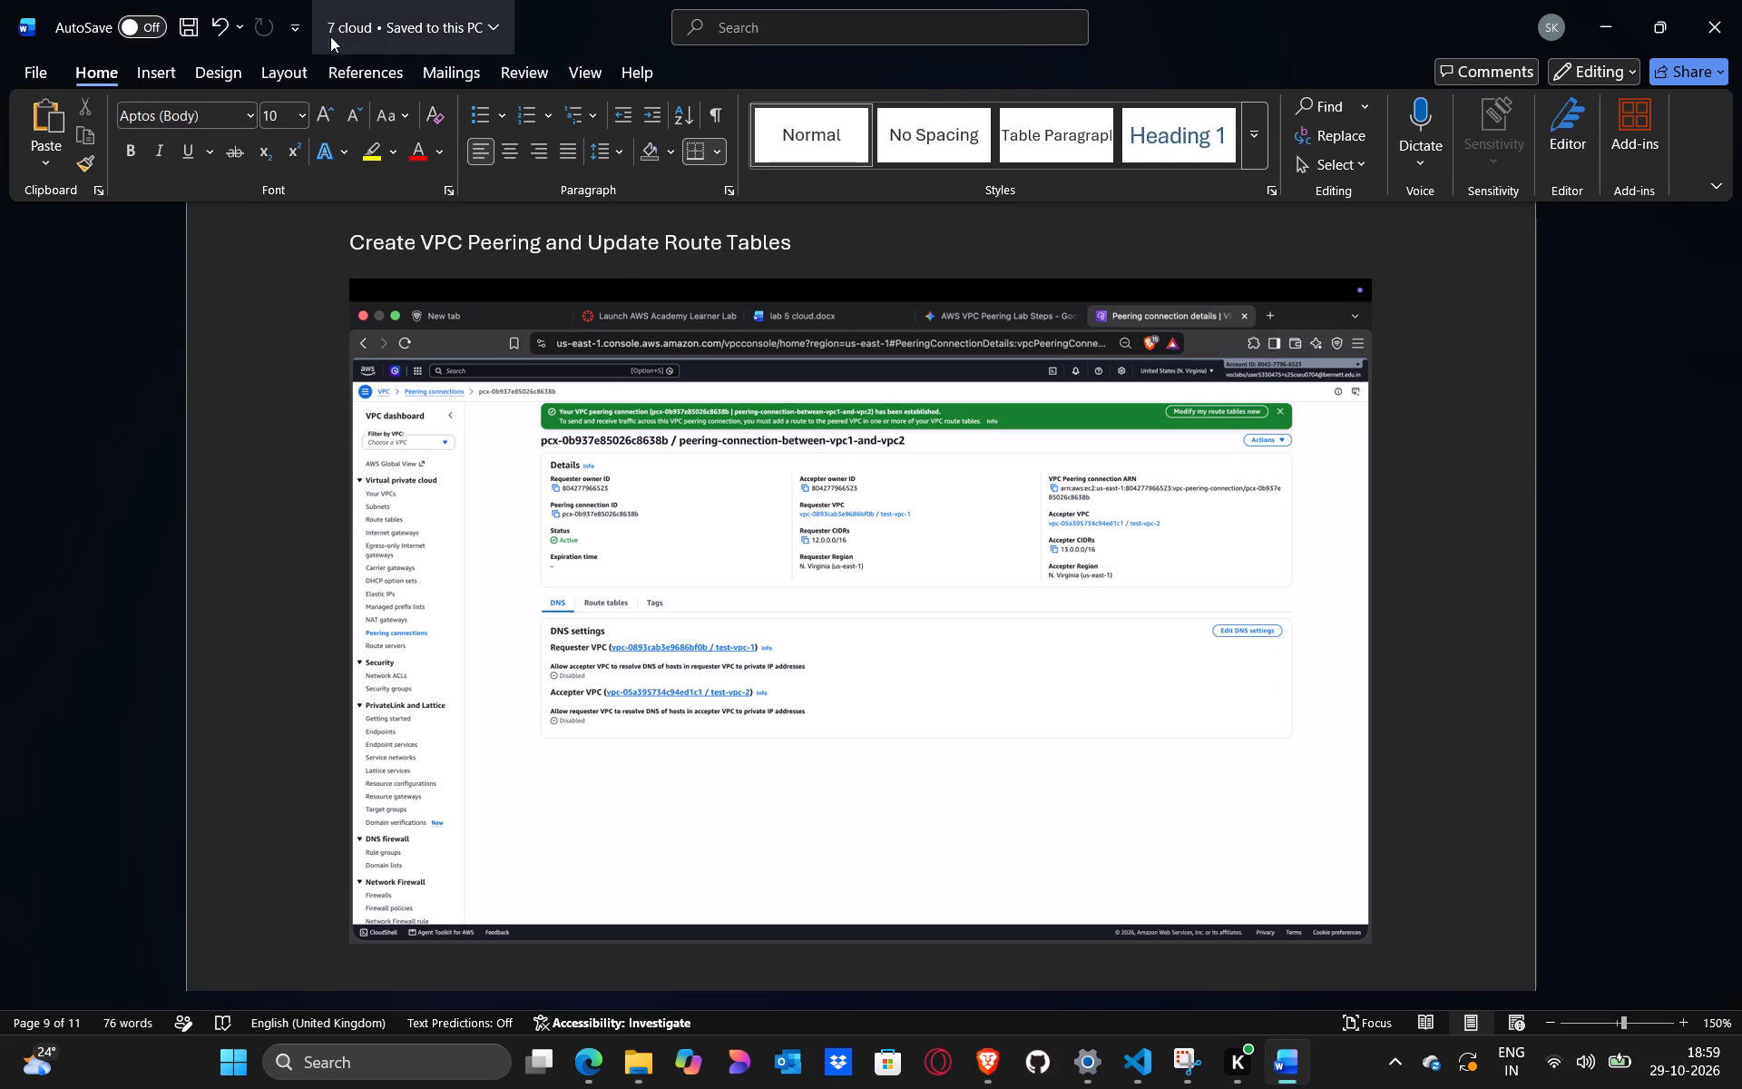
click(370, 29)
click(367, 33)
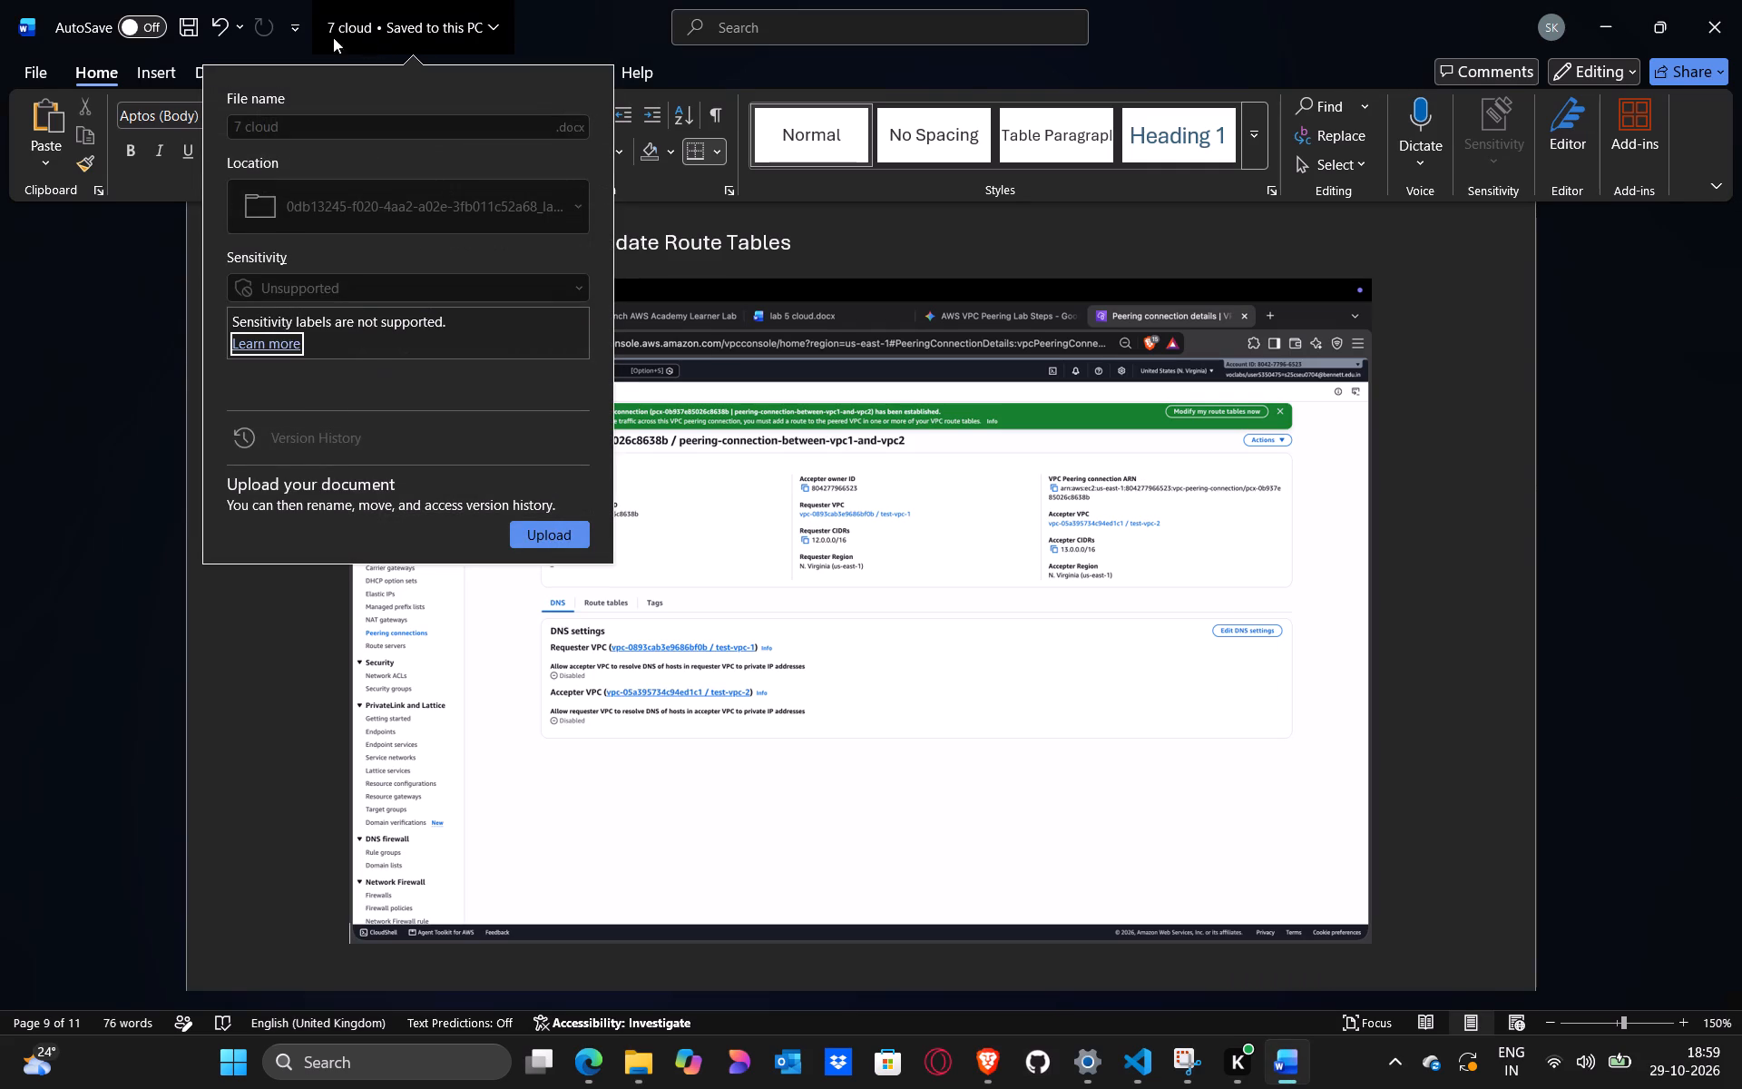
click(181, 23)
click(181, 23)
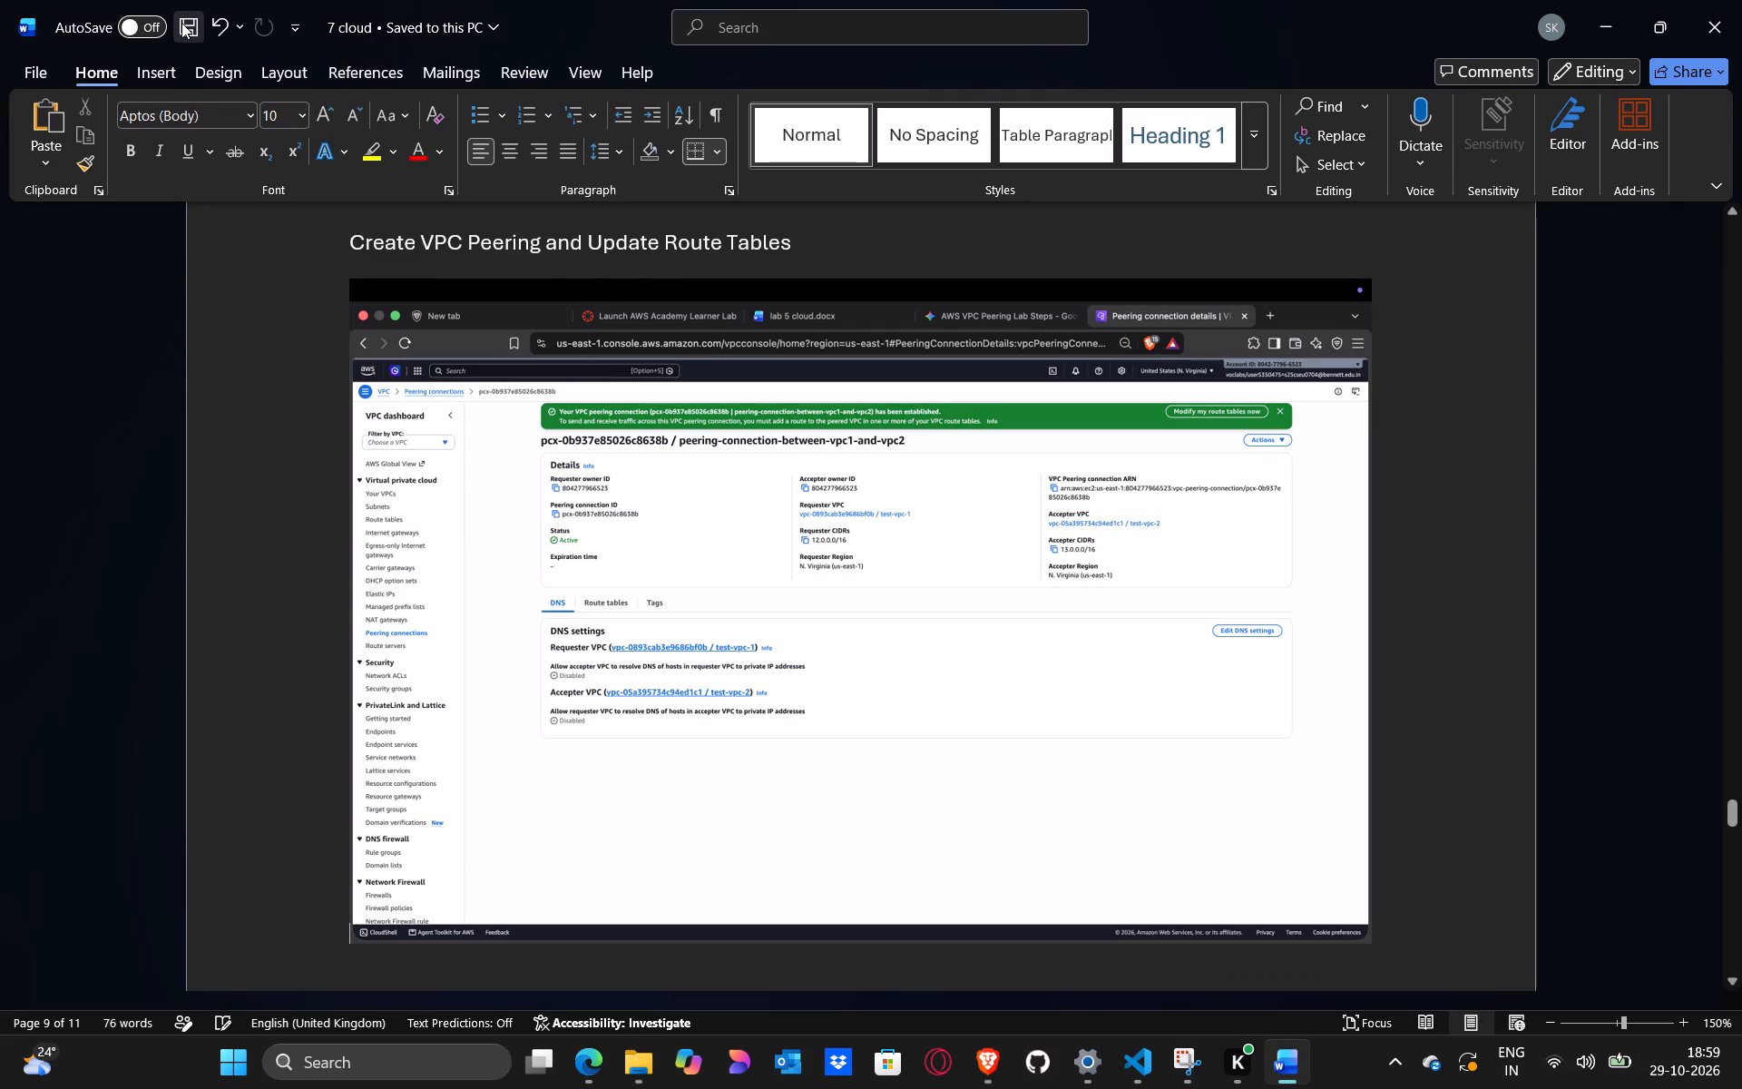
click(181, 23)
Use Save As to save the document to its current folder on this PC as "7 cloud" in Word Document (*.docx) format.
click(24, 74)
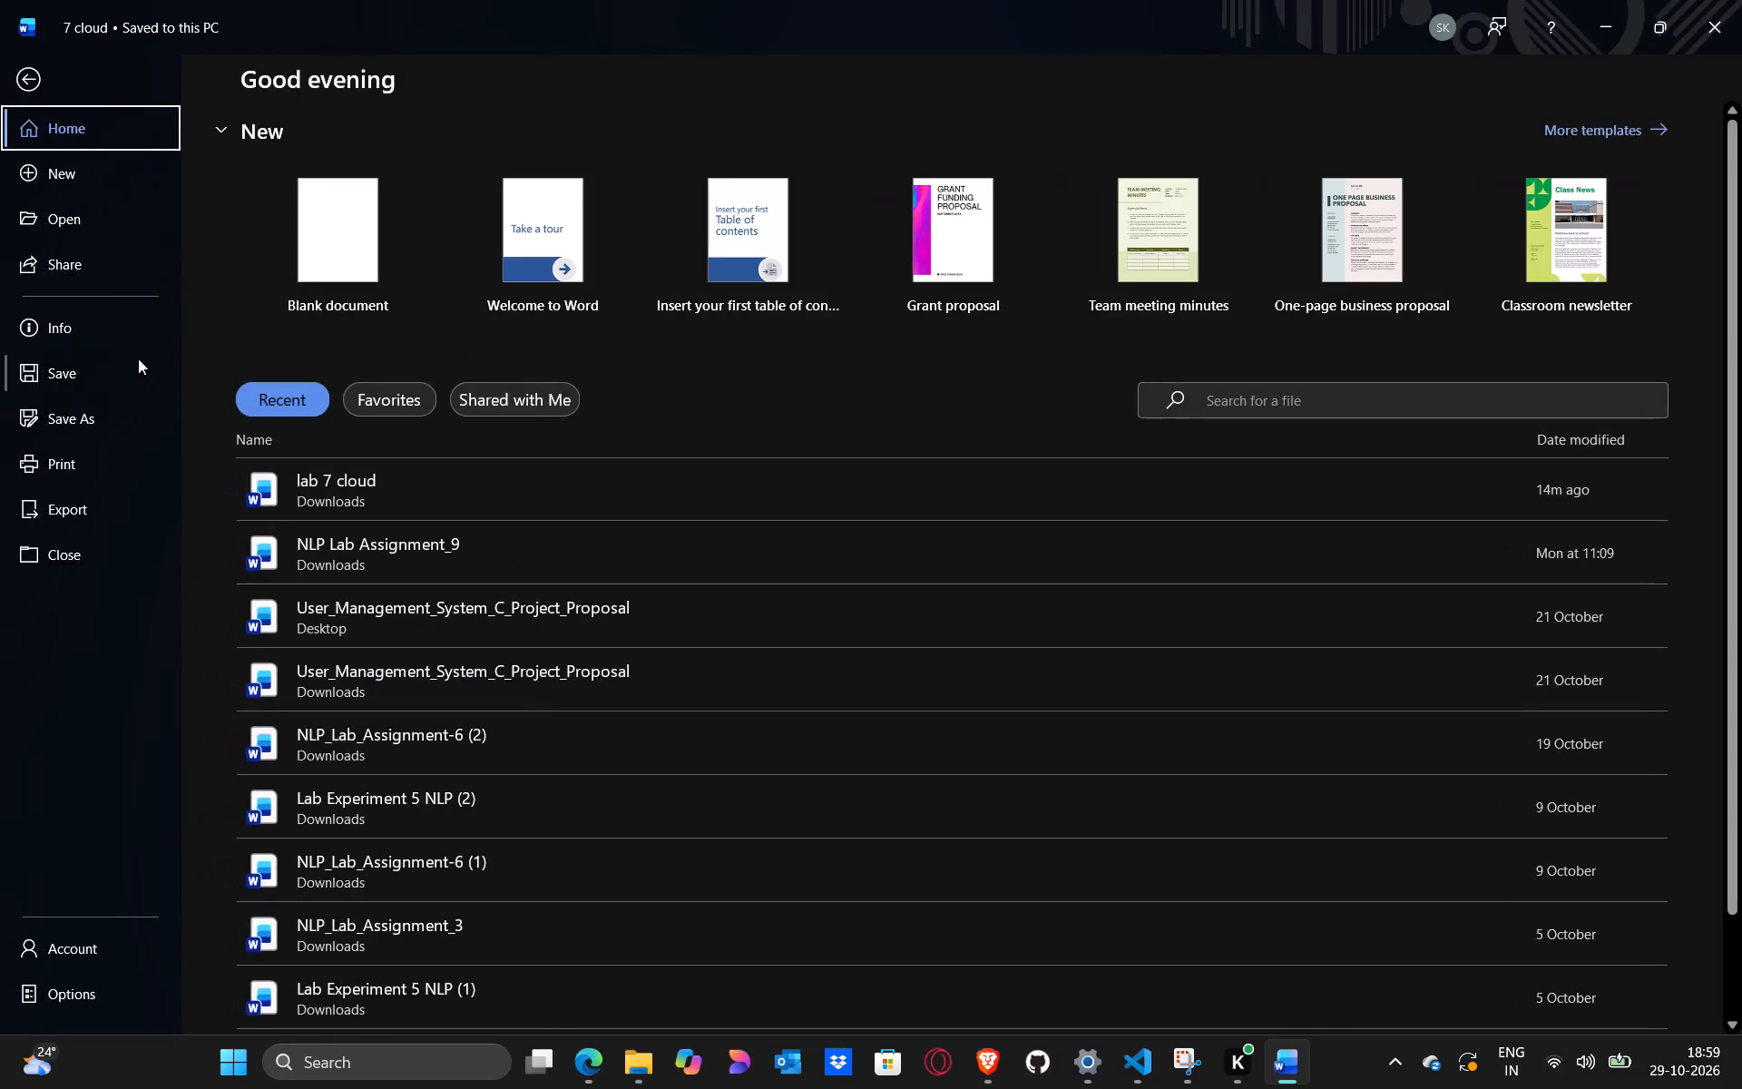
click(111, 413)
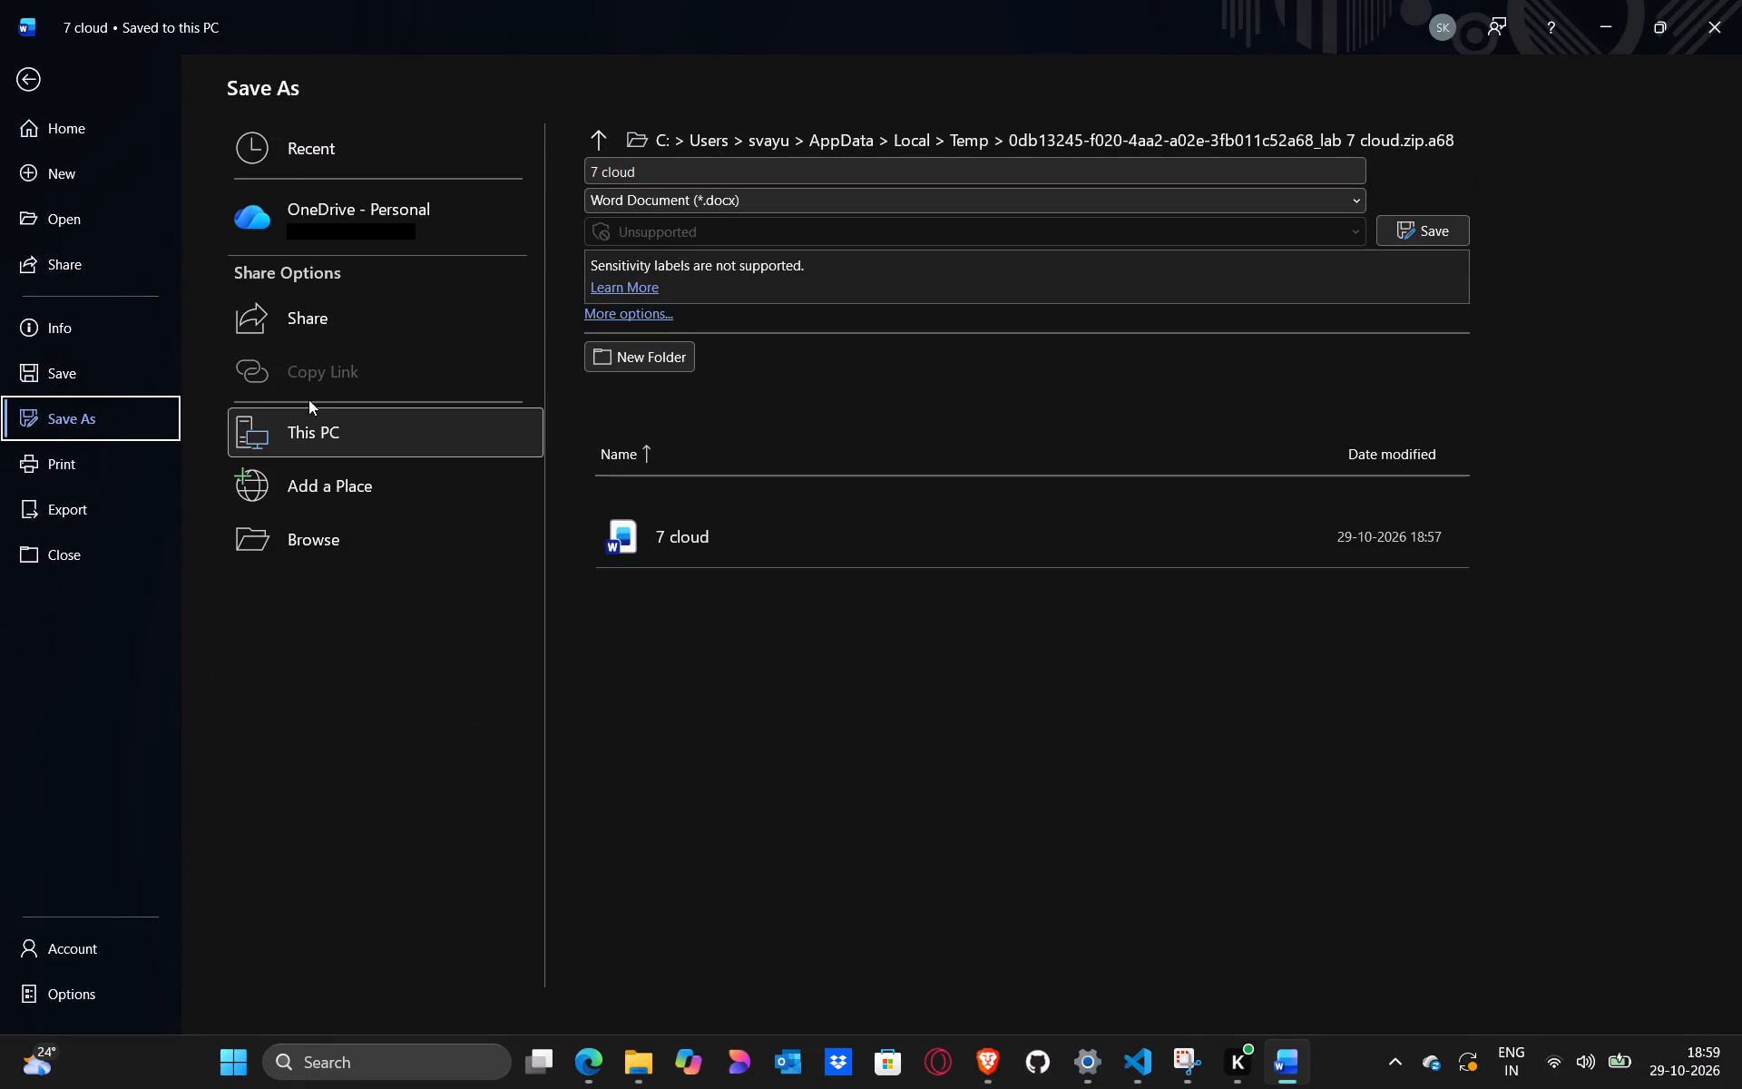
click(386, 435)
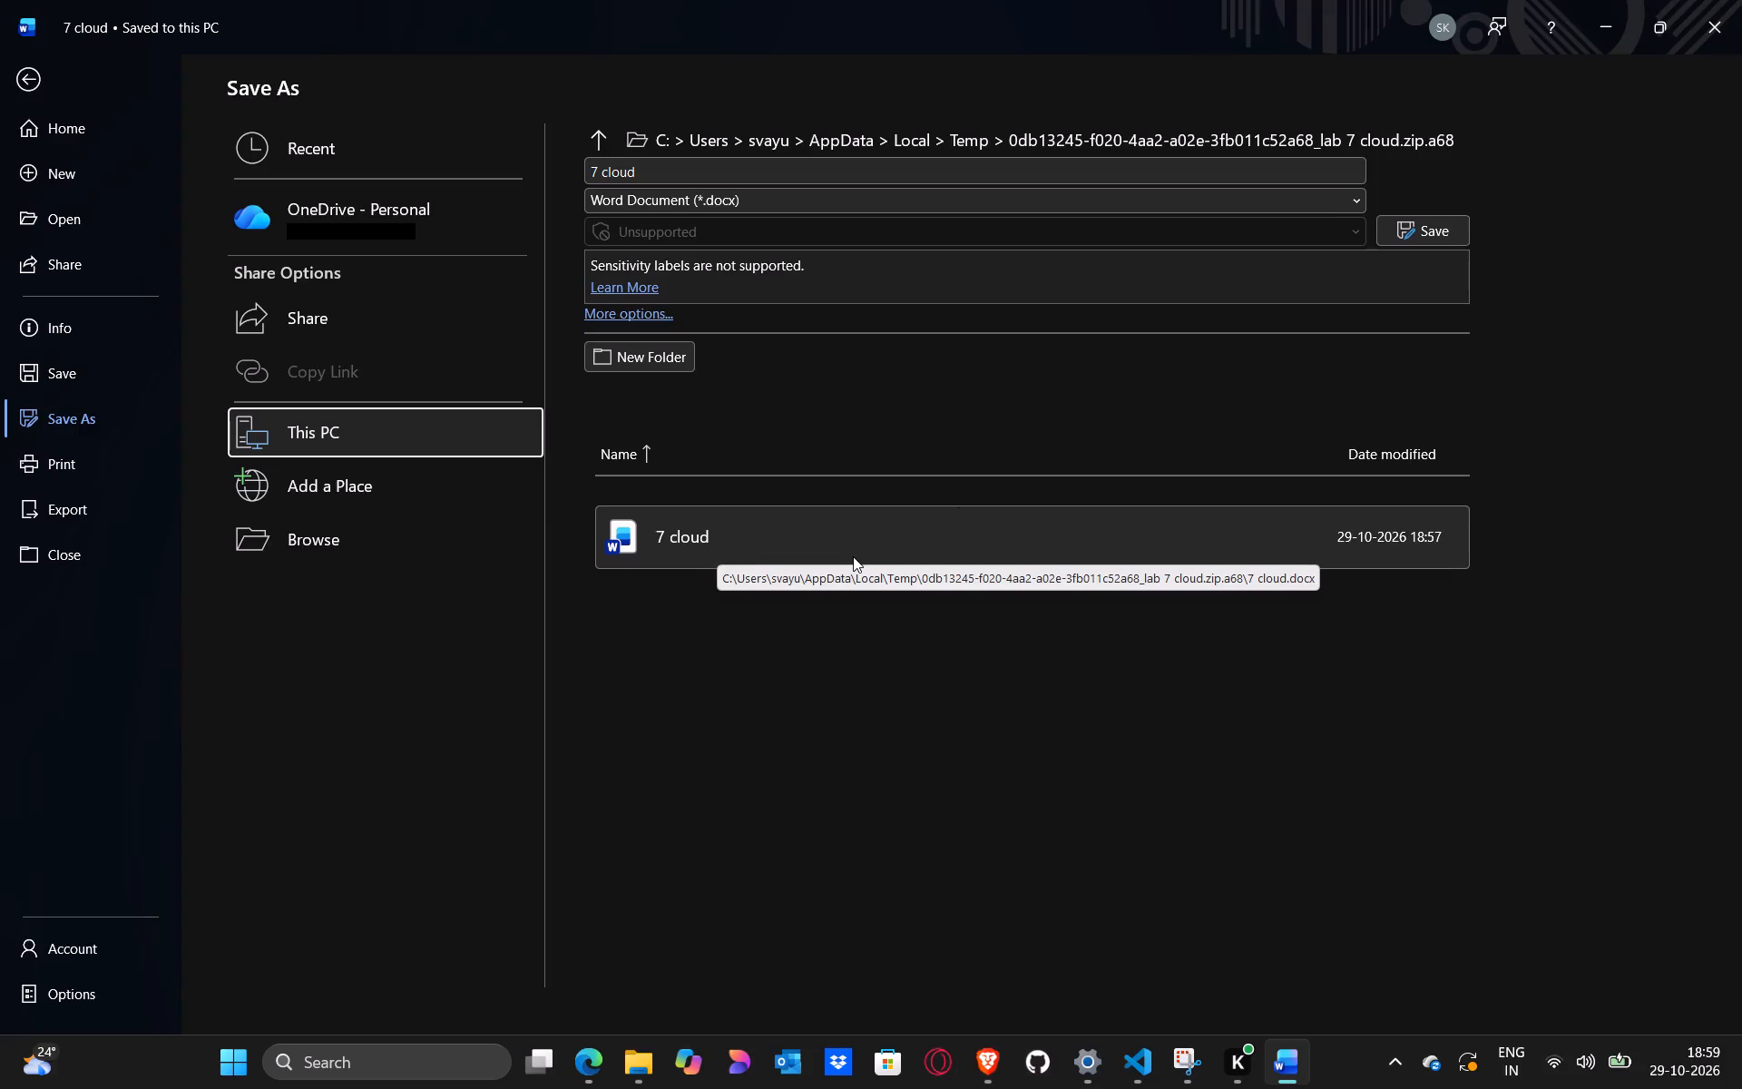
click(1264, 205)
click(1238, 178)
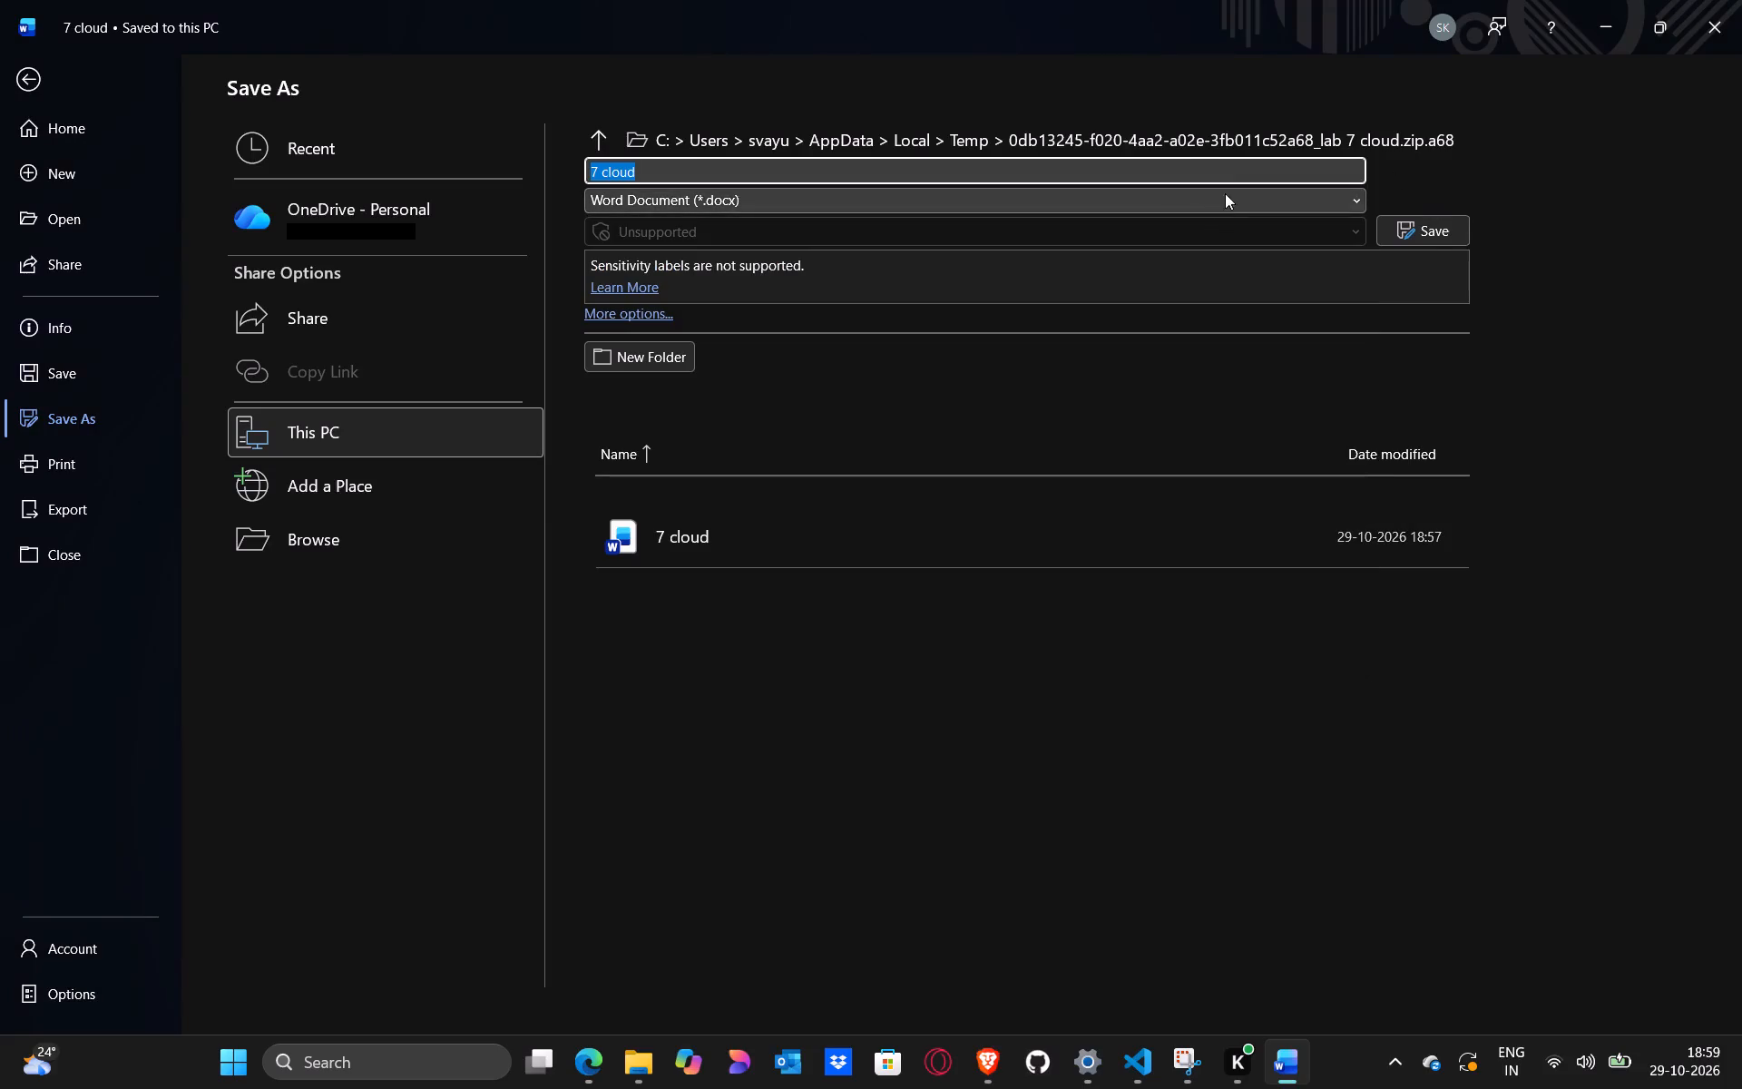
click(1422, 230)
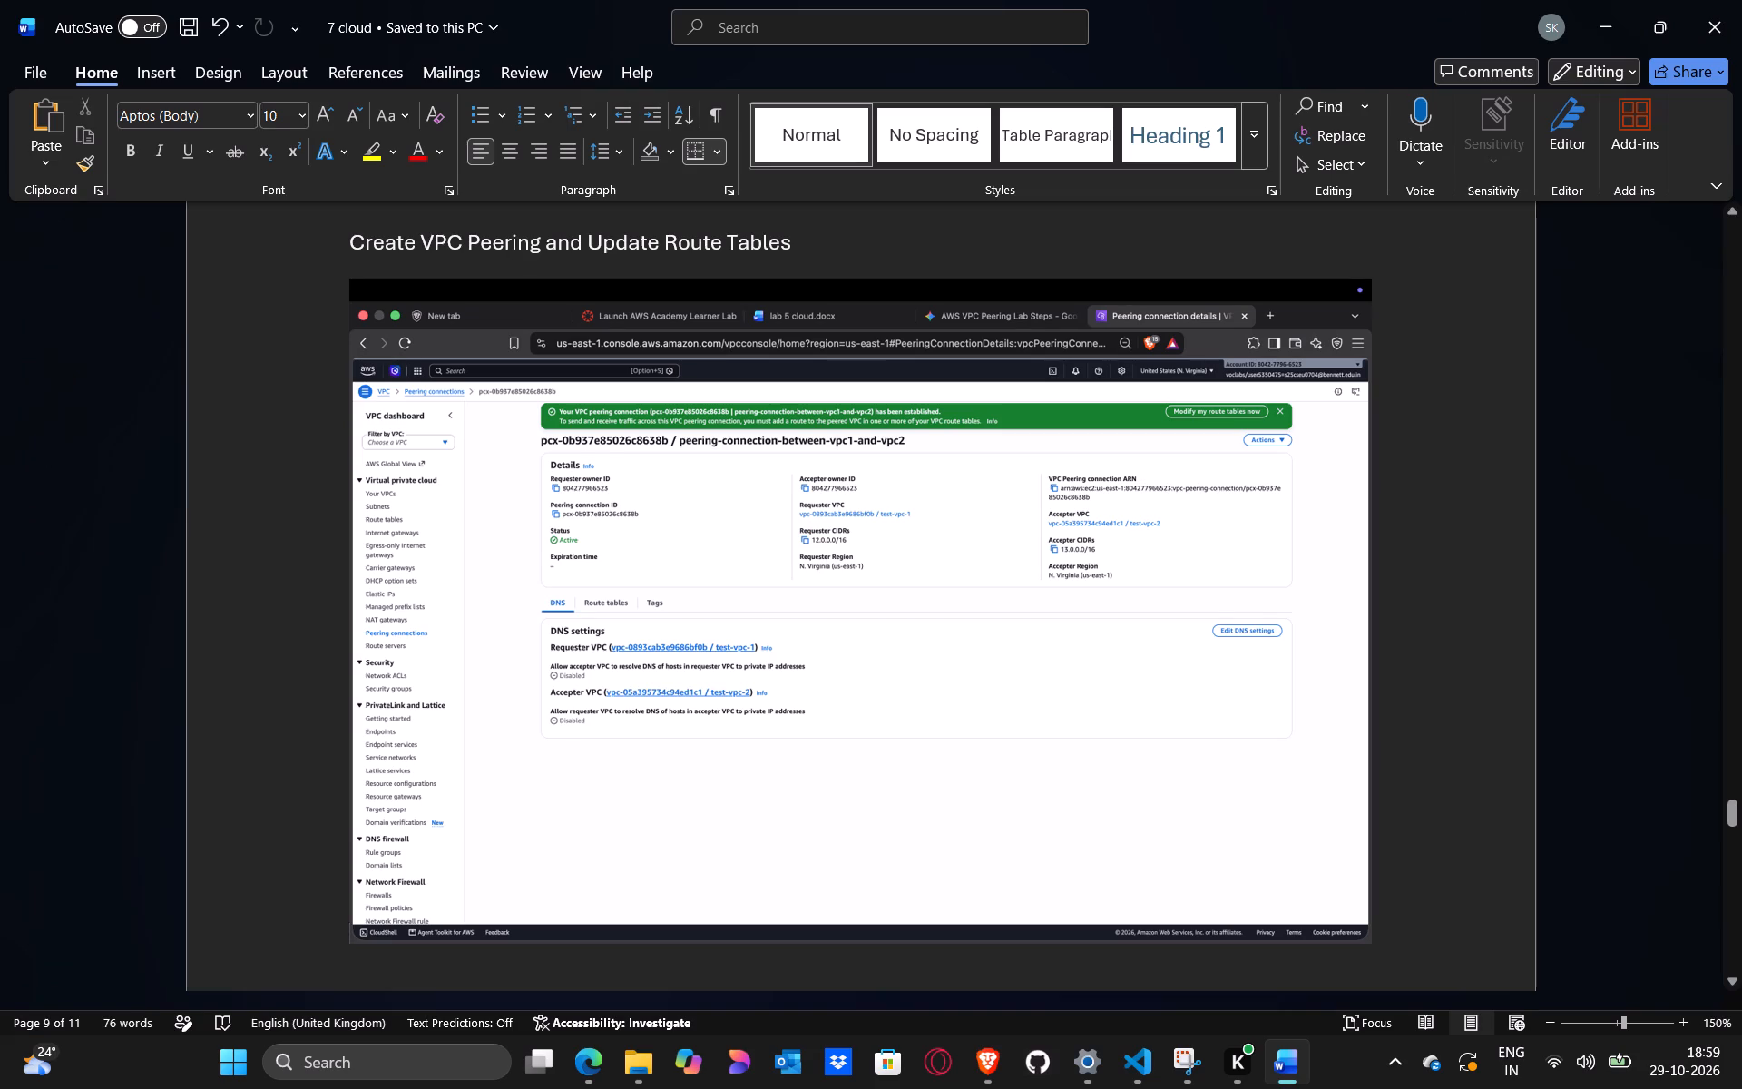
Switch to File Explorer and look for the saved "7 cloud" document in Home, Downloads and Documents.
click(605, 1088)
click(639, 1065)
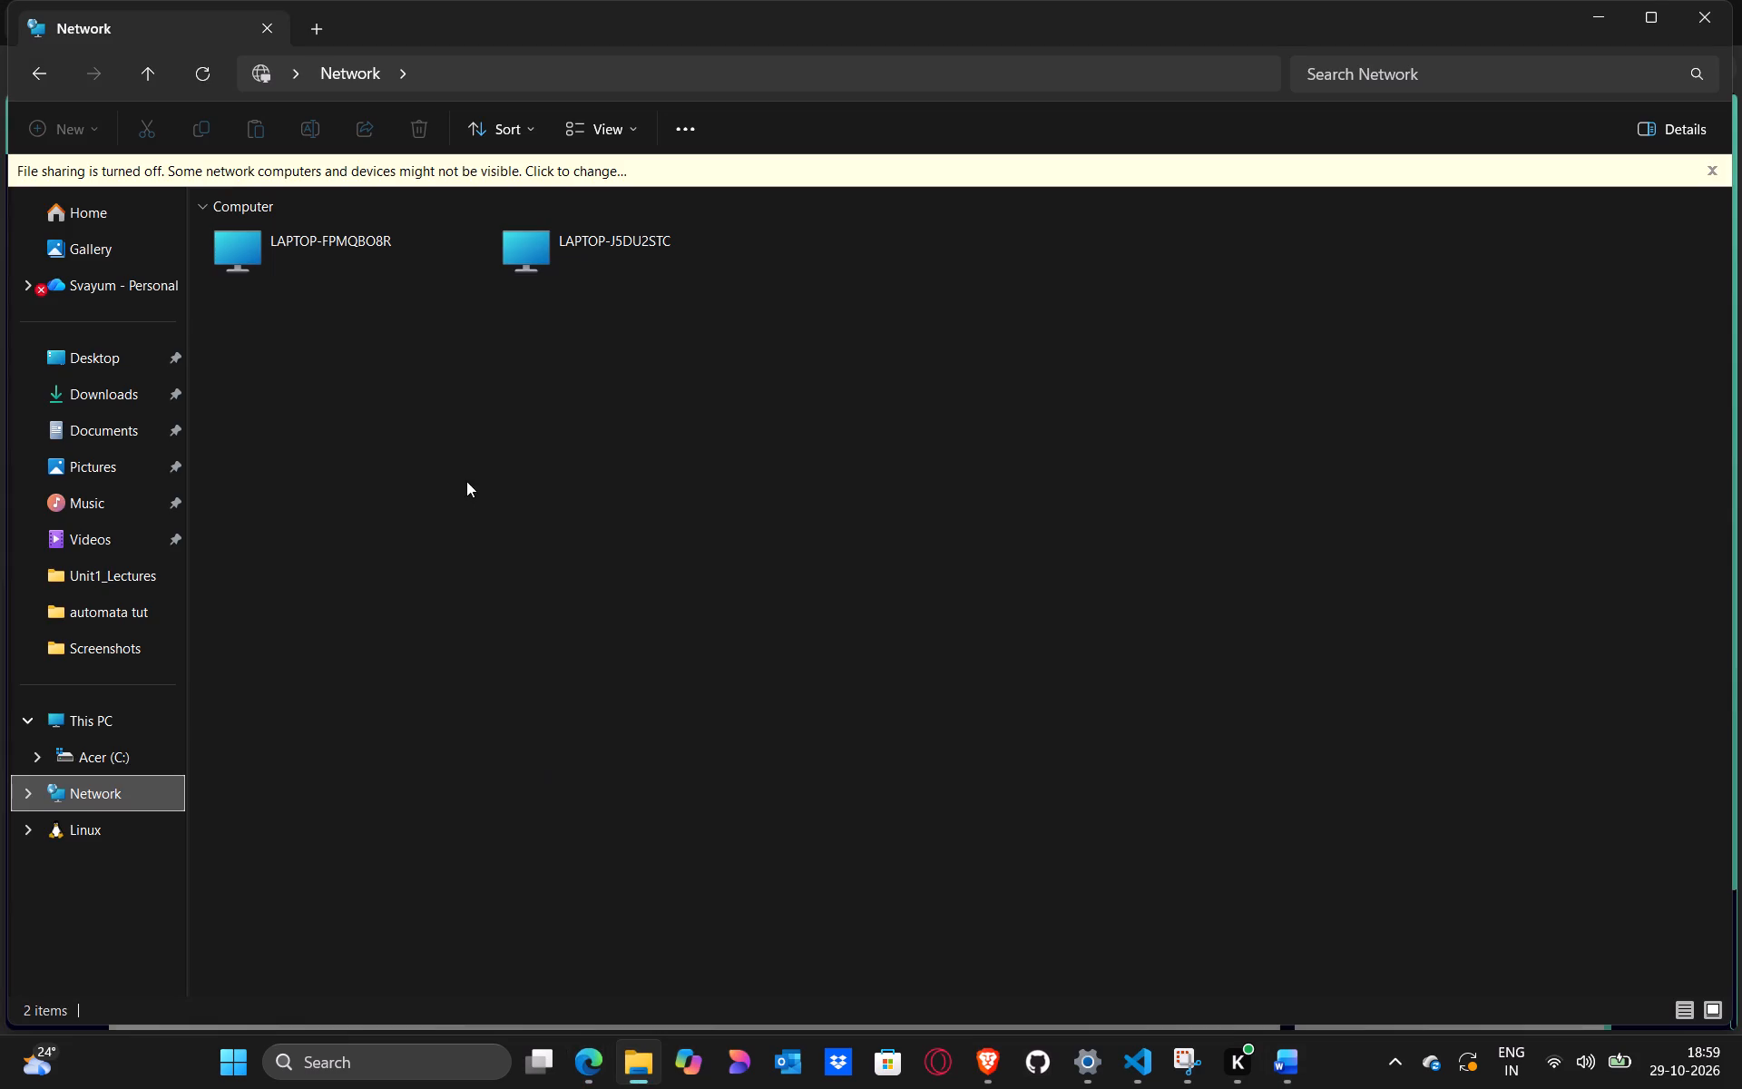
click(88, 218)
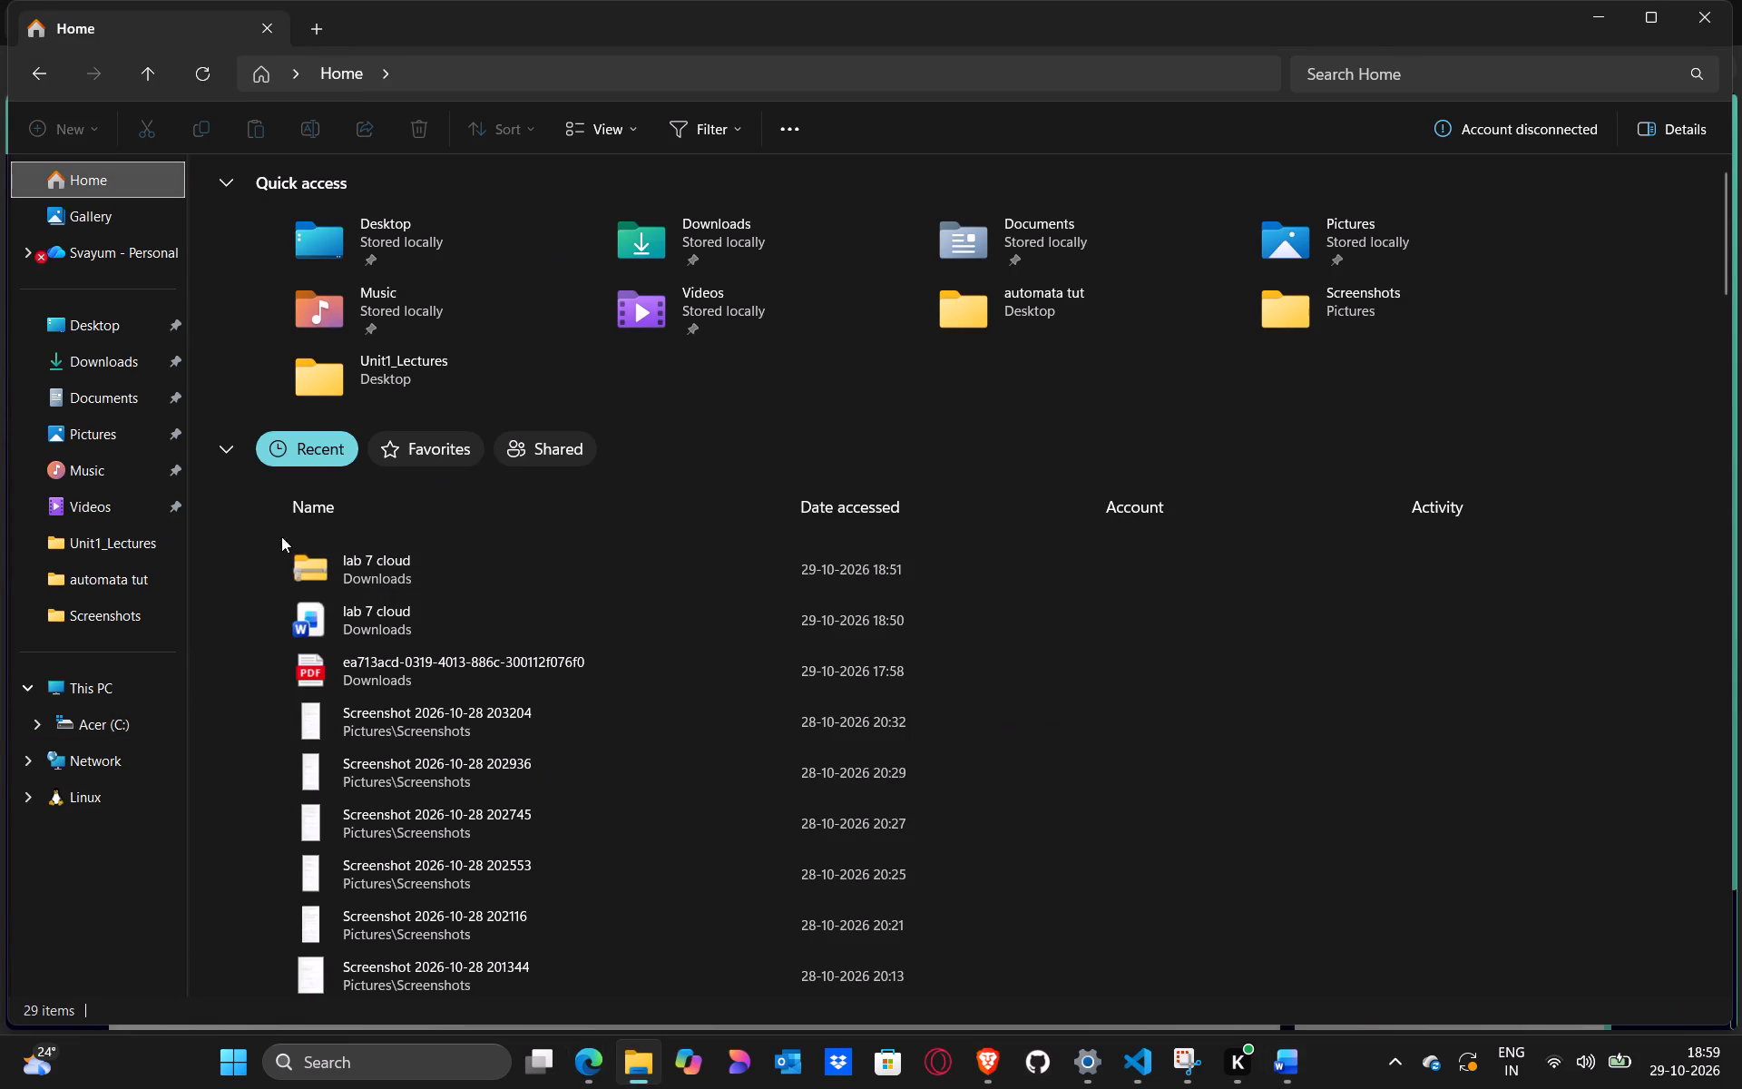
click(101, 357)
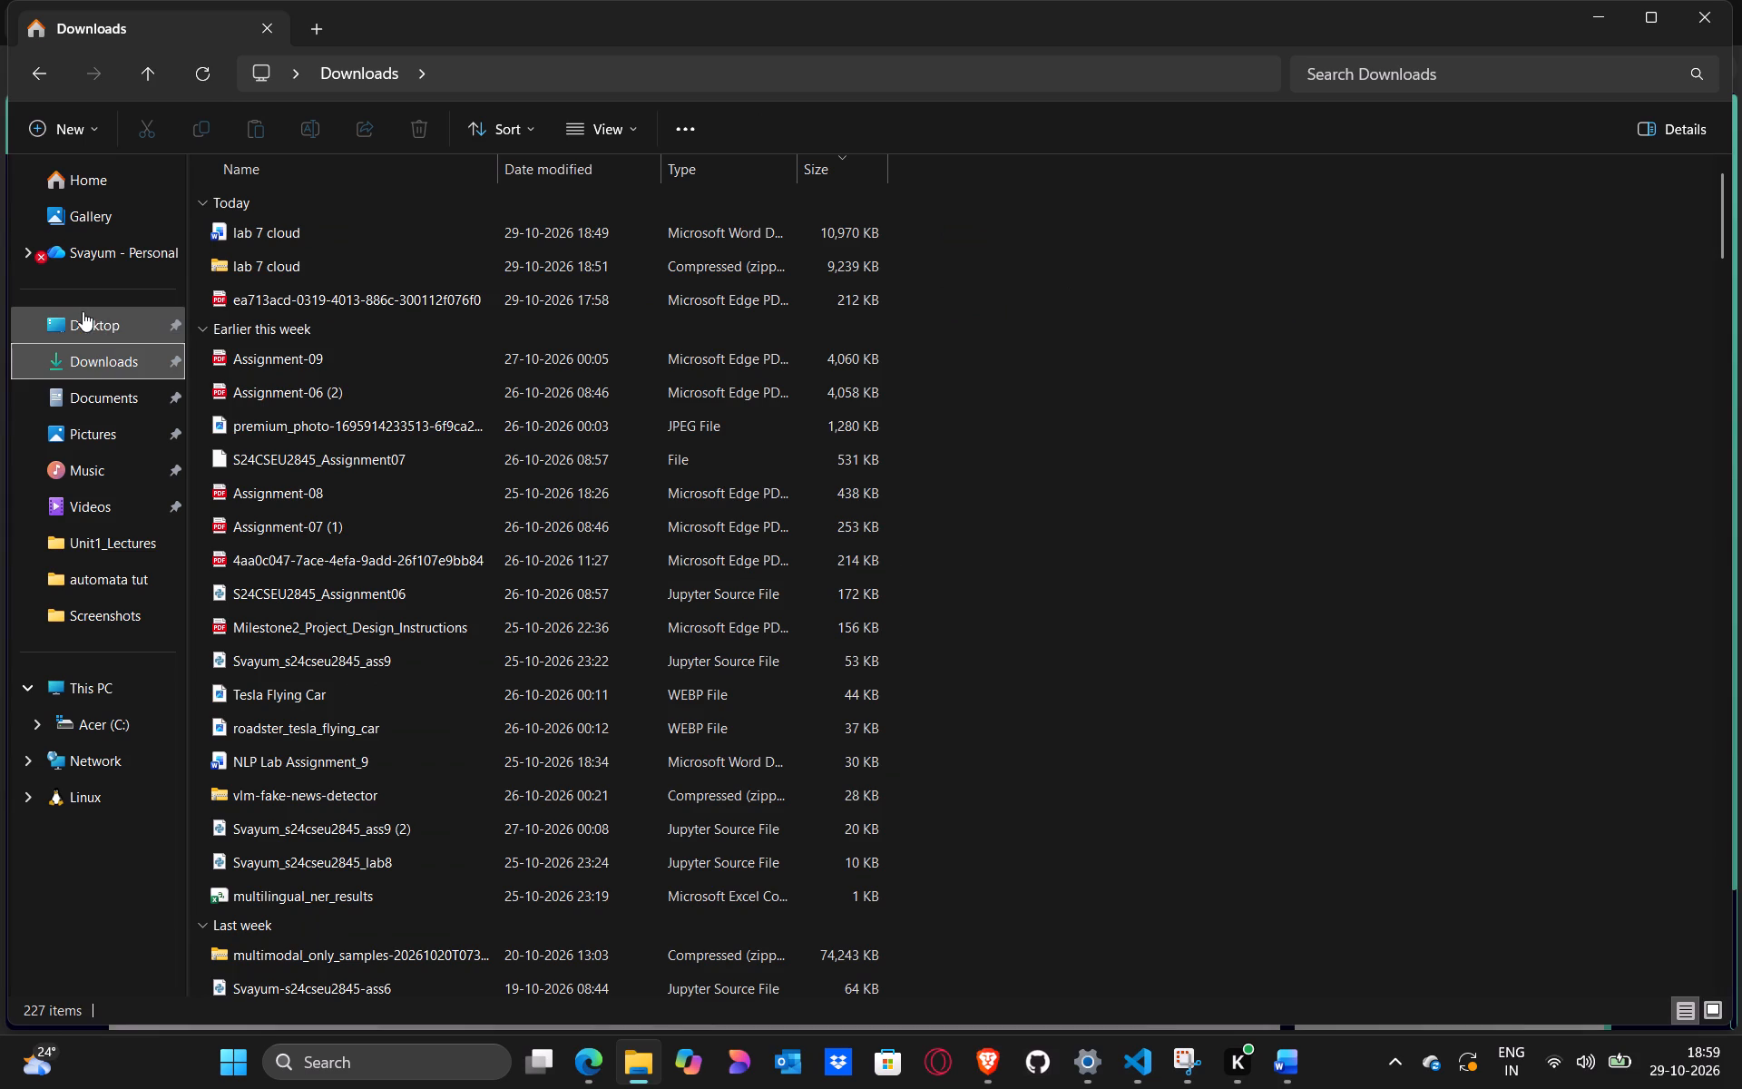
click(77, 193)
click(76, 378)
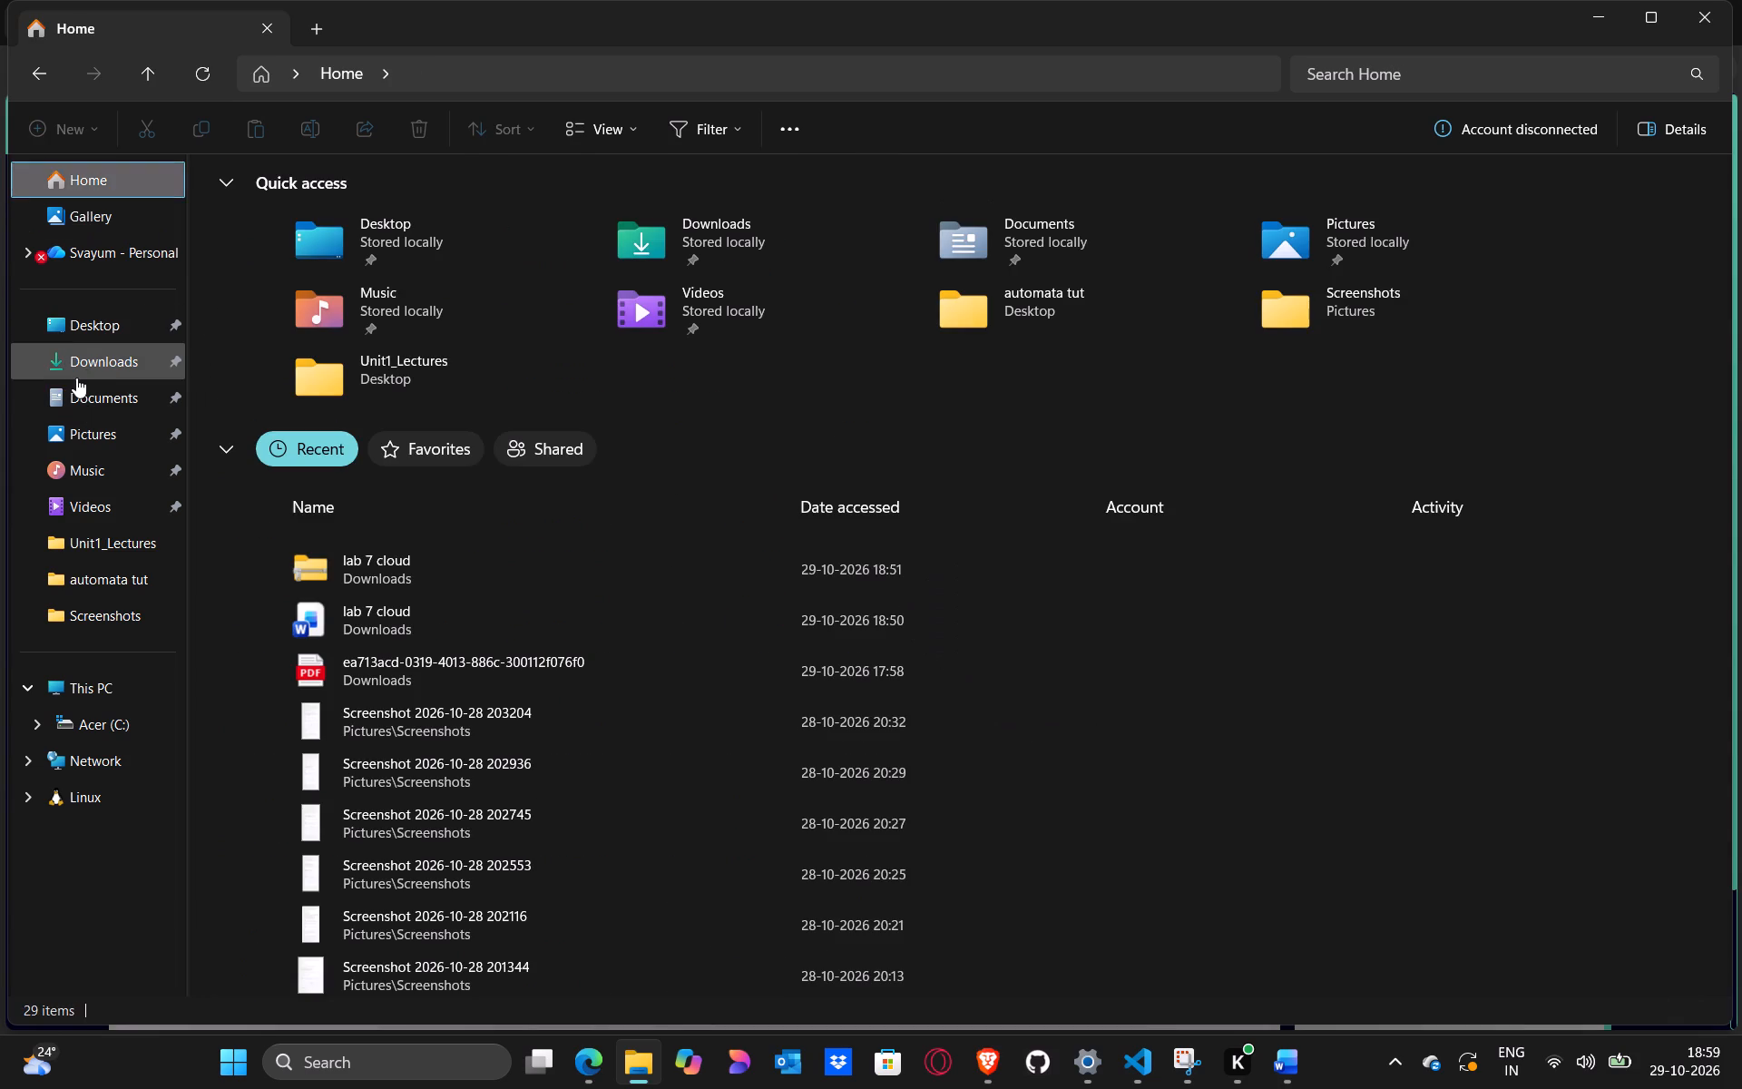
click(100, 408)
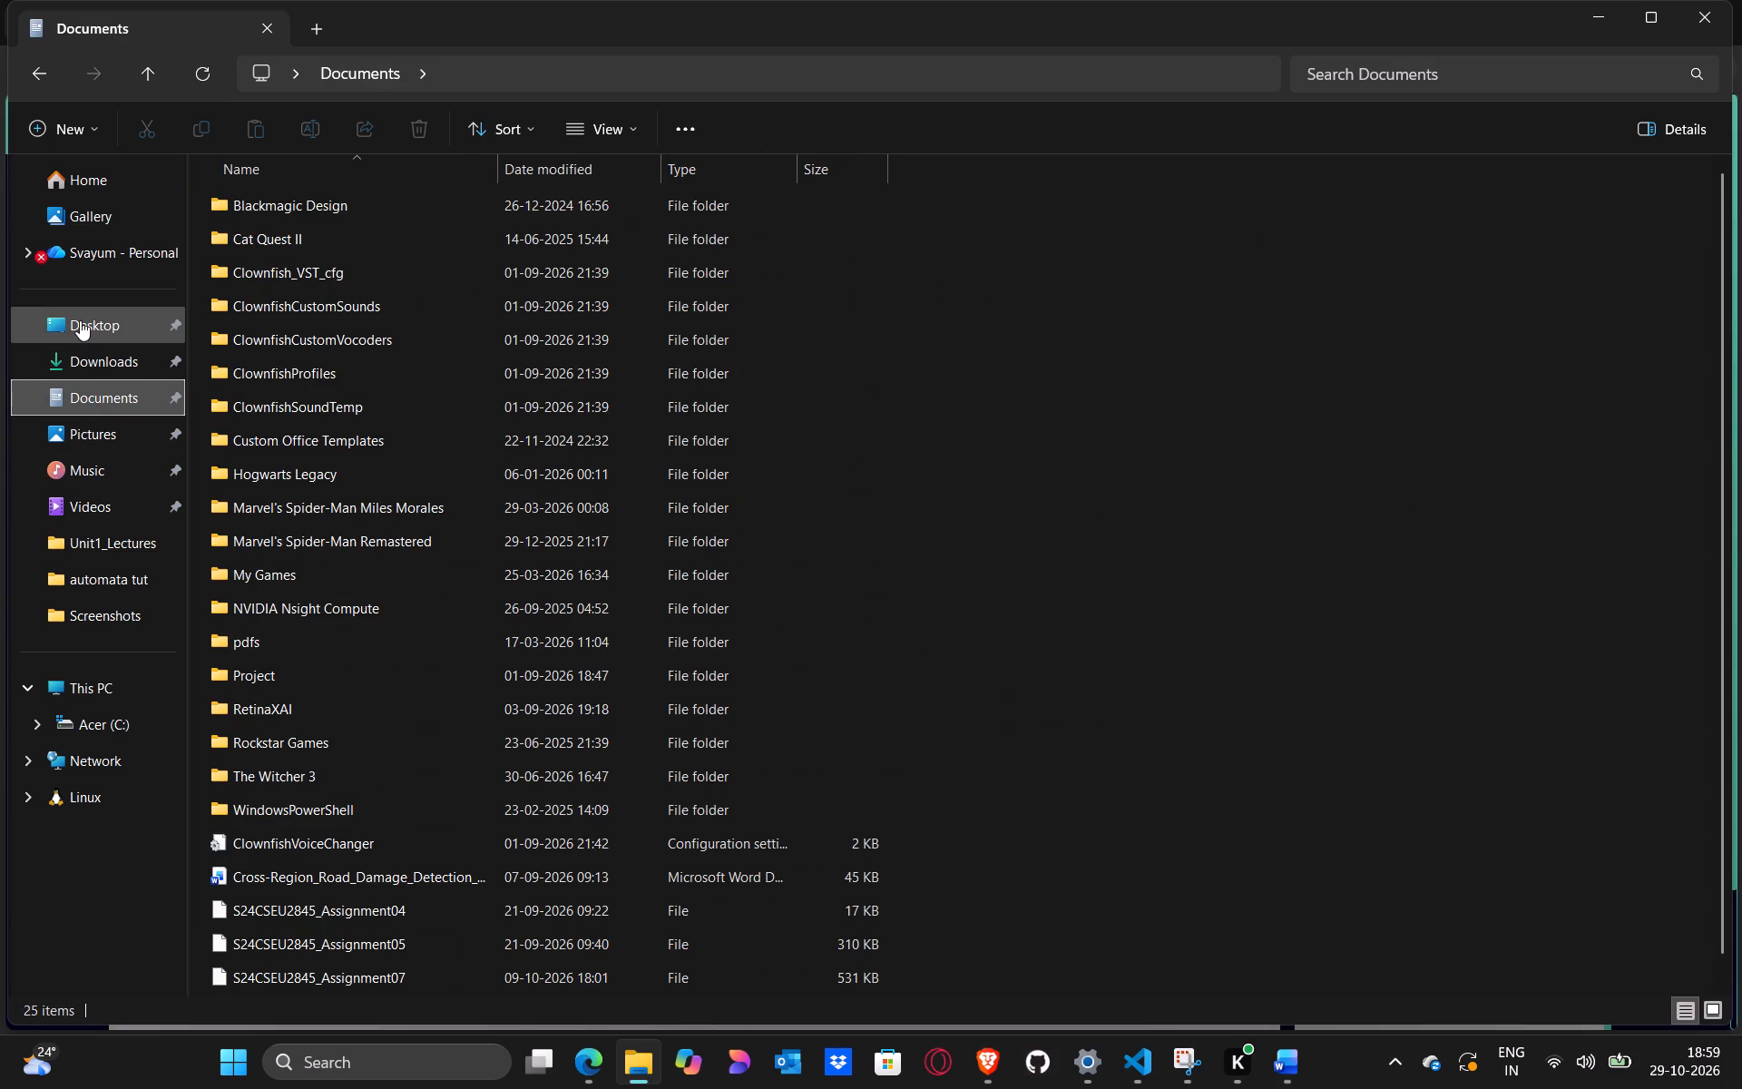
scroll(750, 452, down, 2)
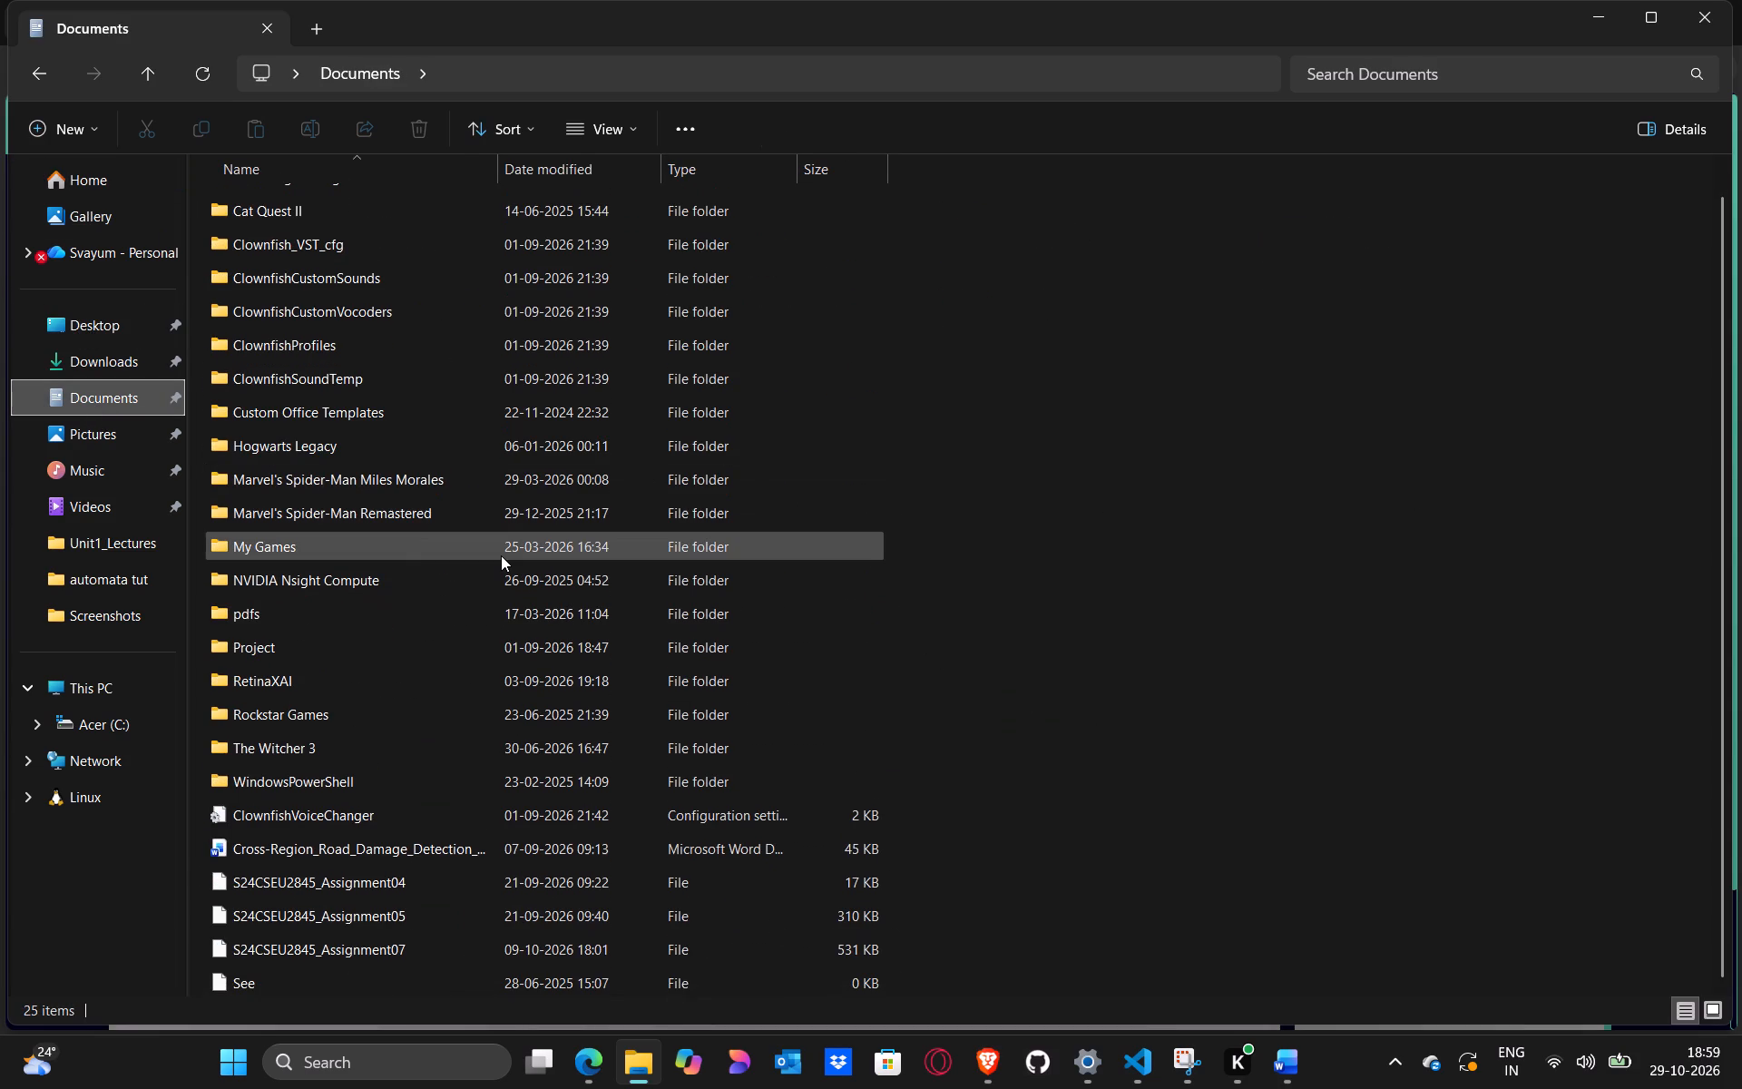
scroll(501, 555, down, 3)
Look for the document in Music, Pictures, Desktop, Videos, Unit1_Lectures, automata tut and Screenshots.
click(133, 460)
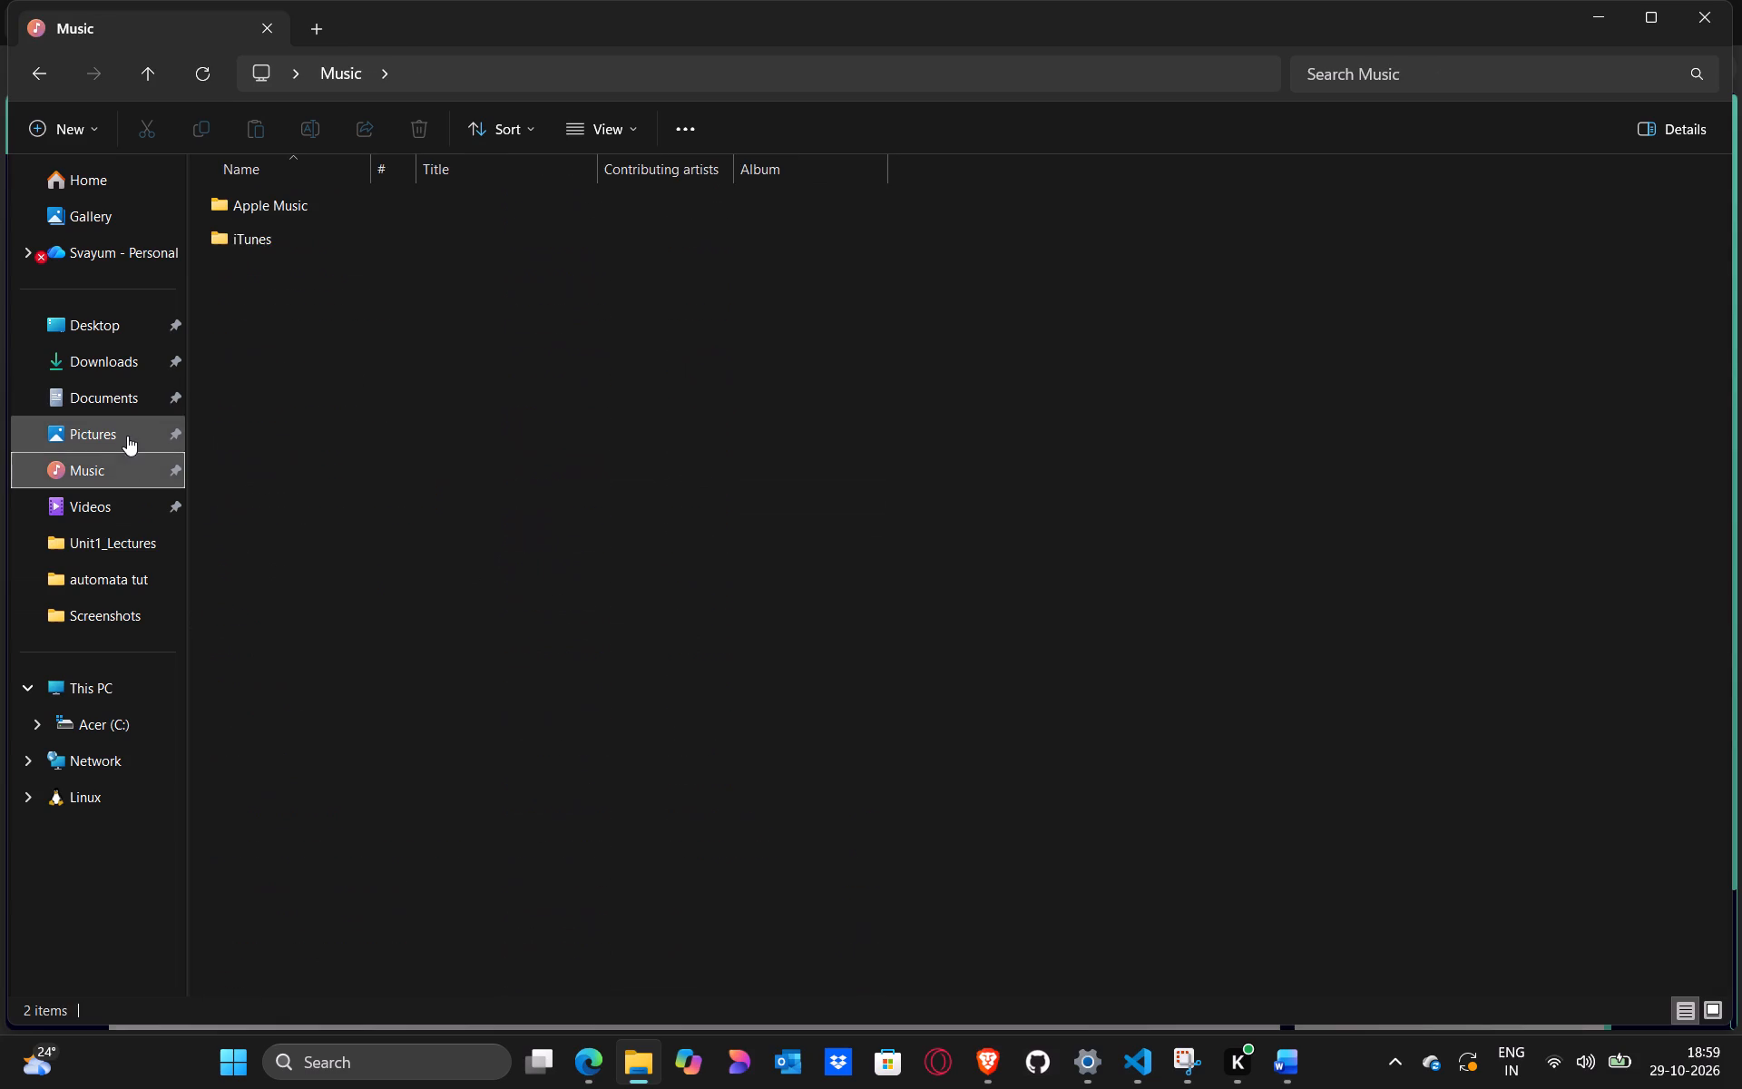
click(123, 432)
click(95, 345)
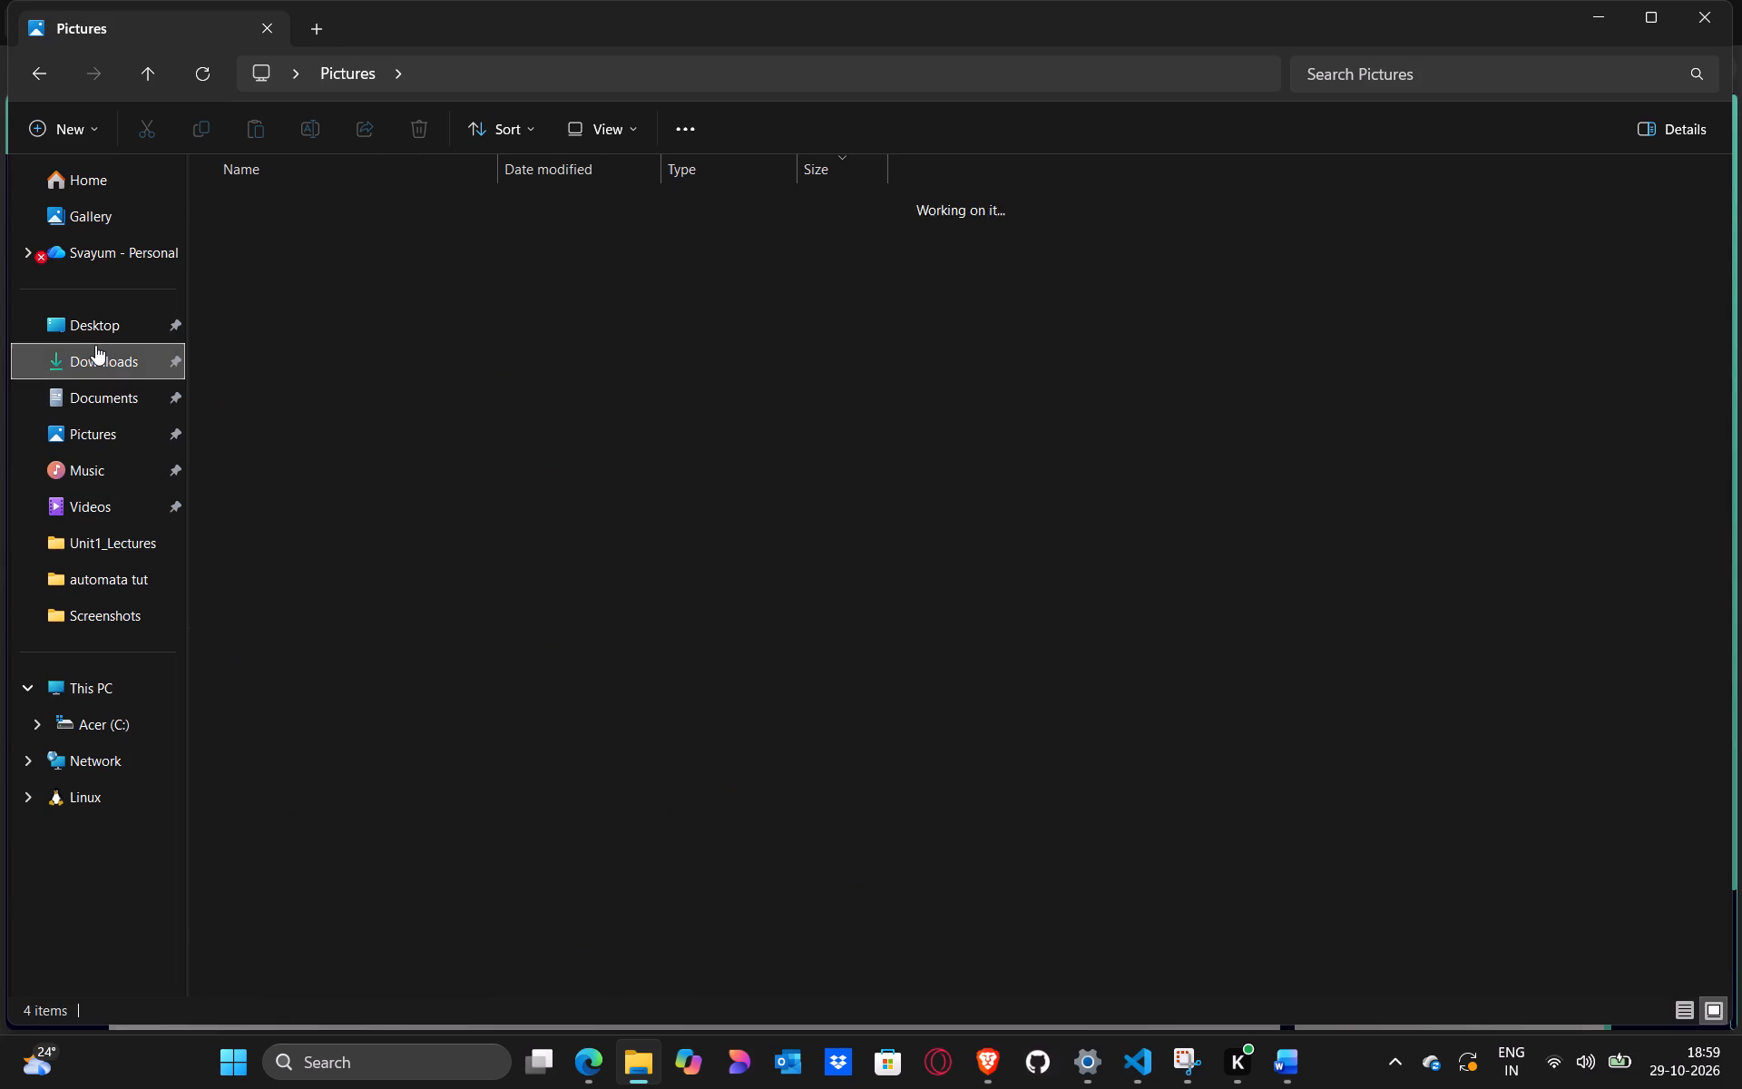
click(100, 335)
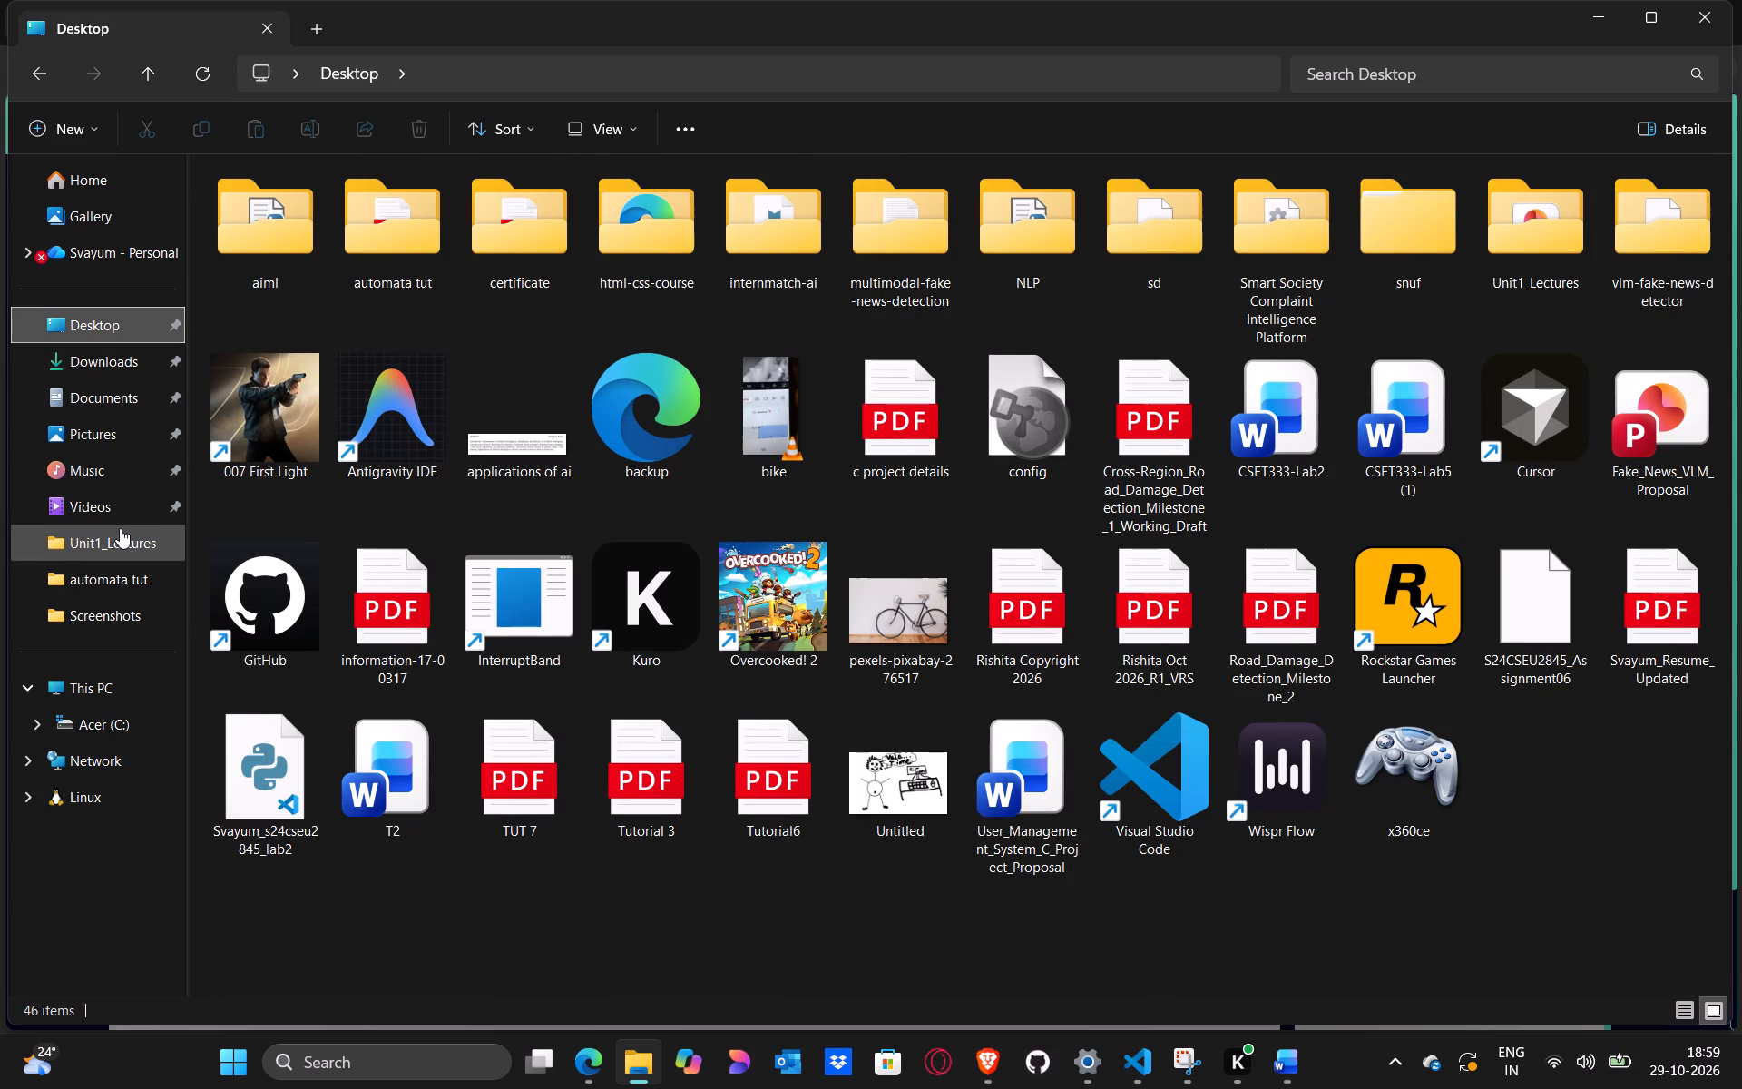
click(103, 518)
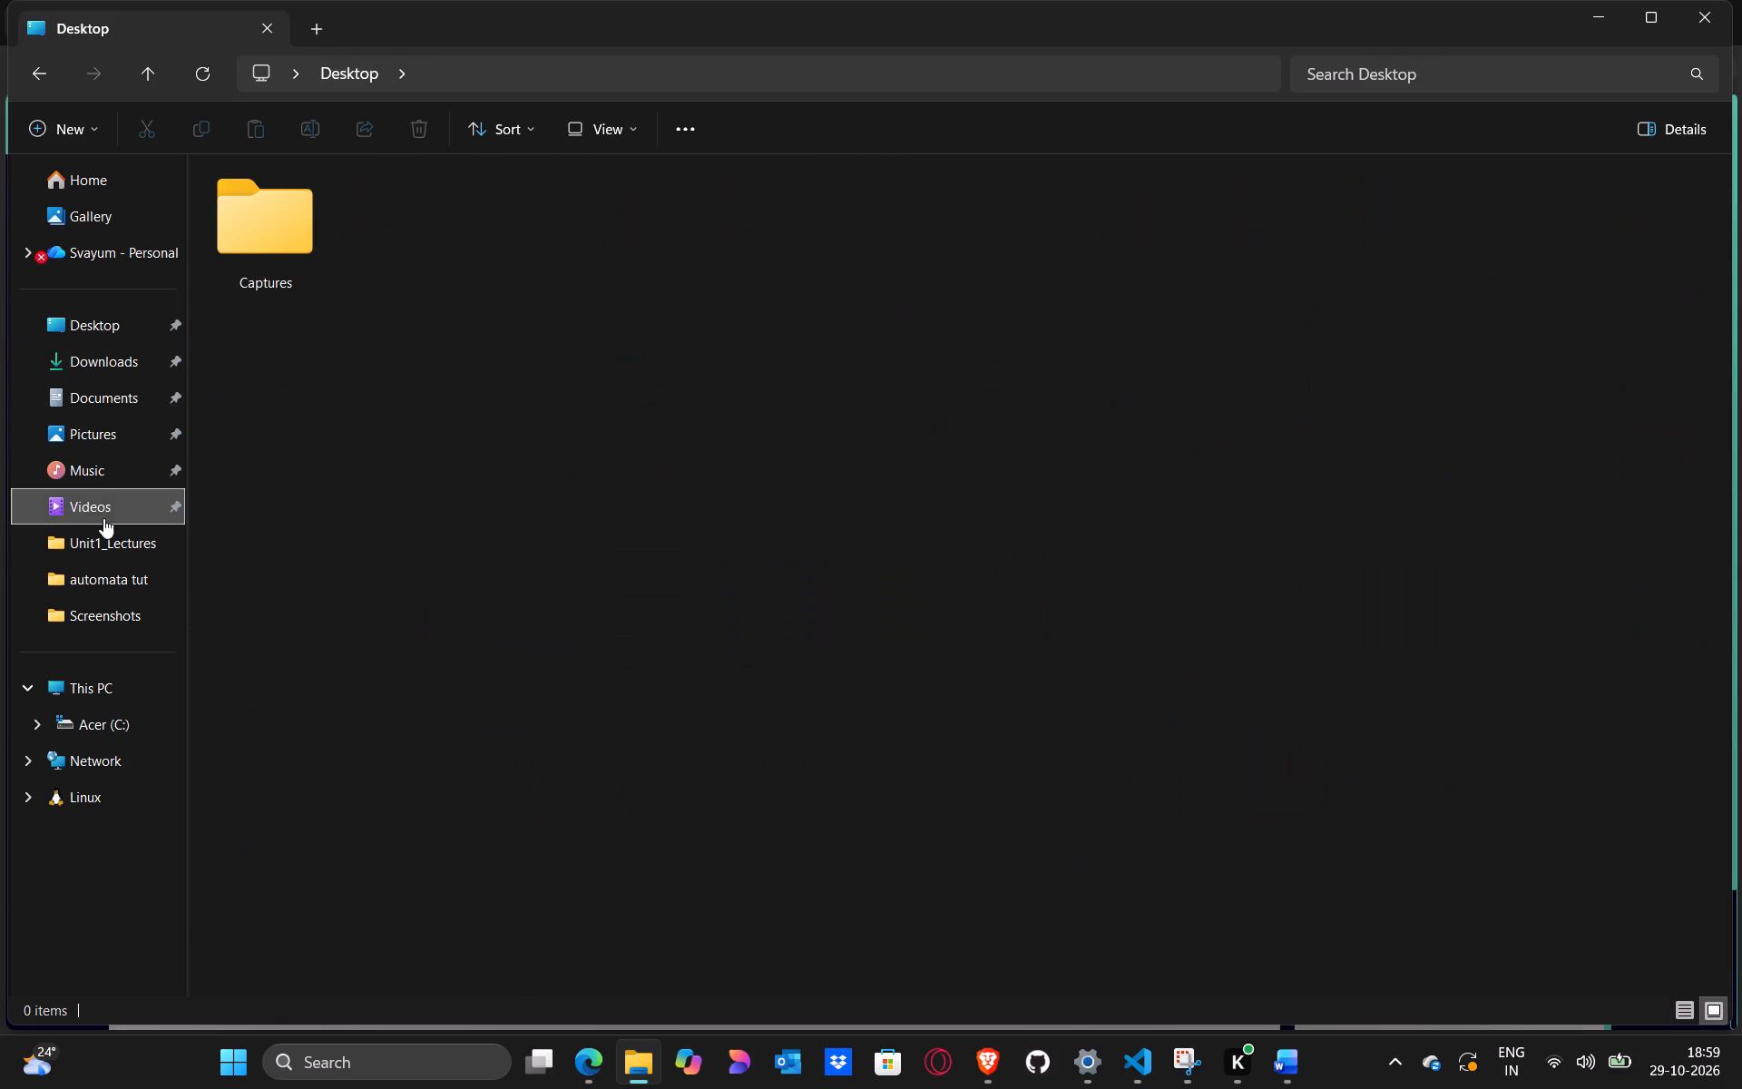
click(99, 532)
click(107, 578)
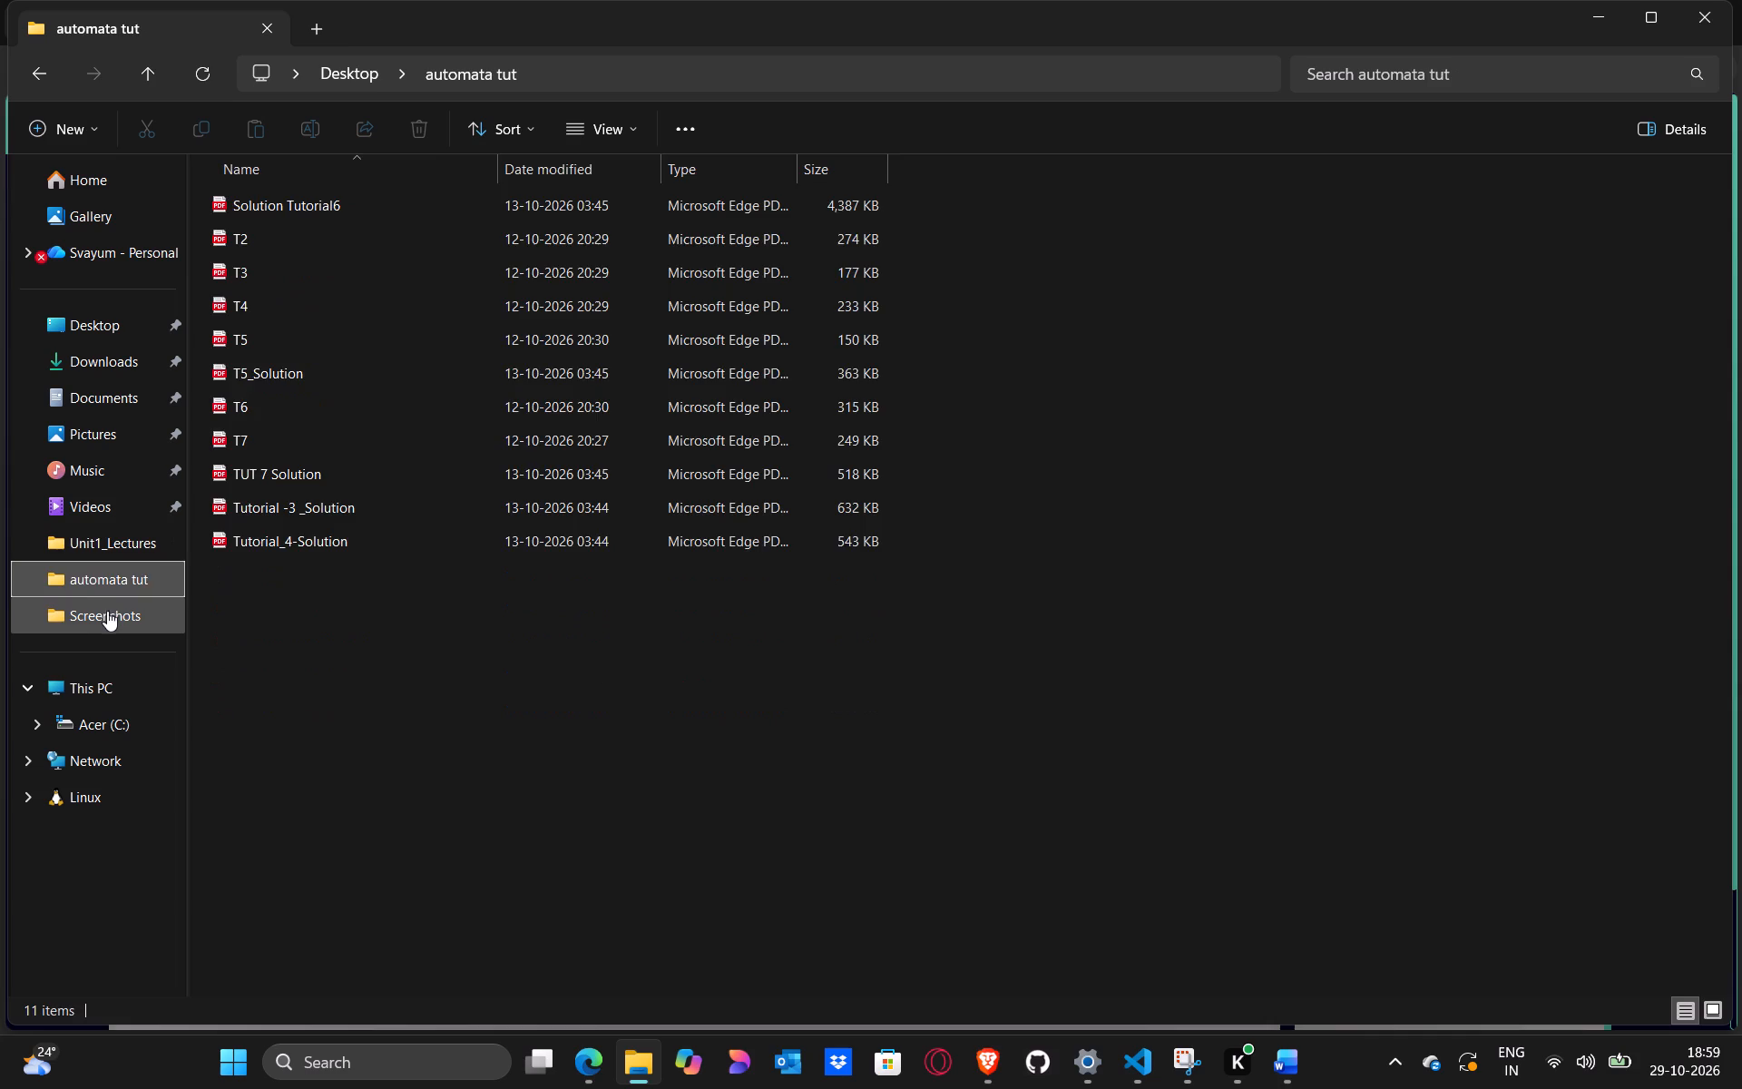
click(113, 613)
Look for the document in the top level of the C: drive under This PC, in Network and in Linux.
click(82, 701)
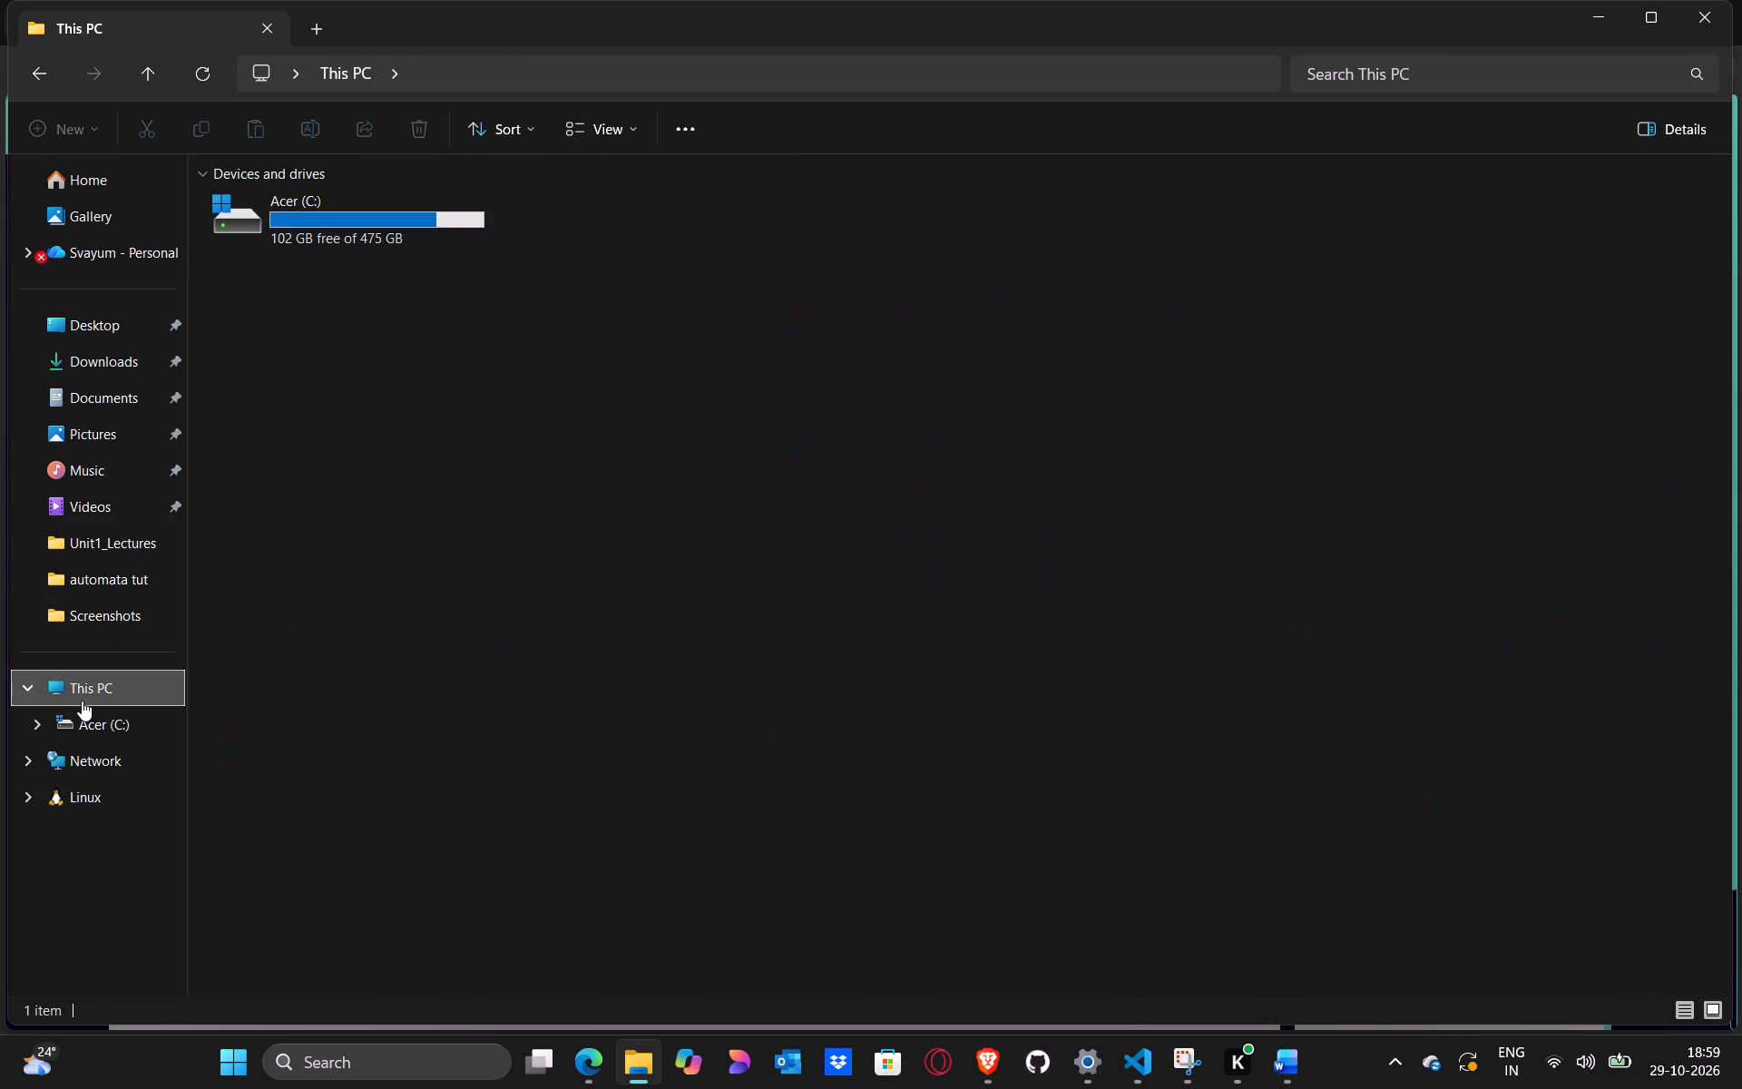
double_click(238, 232)
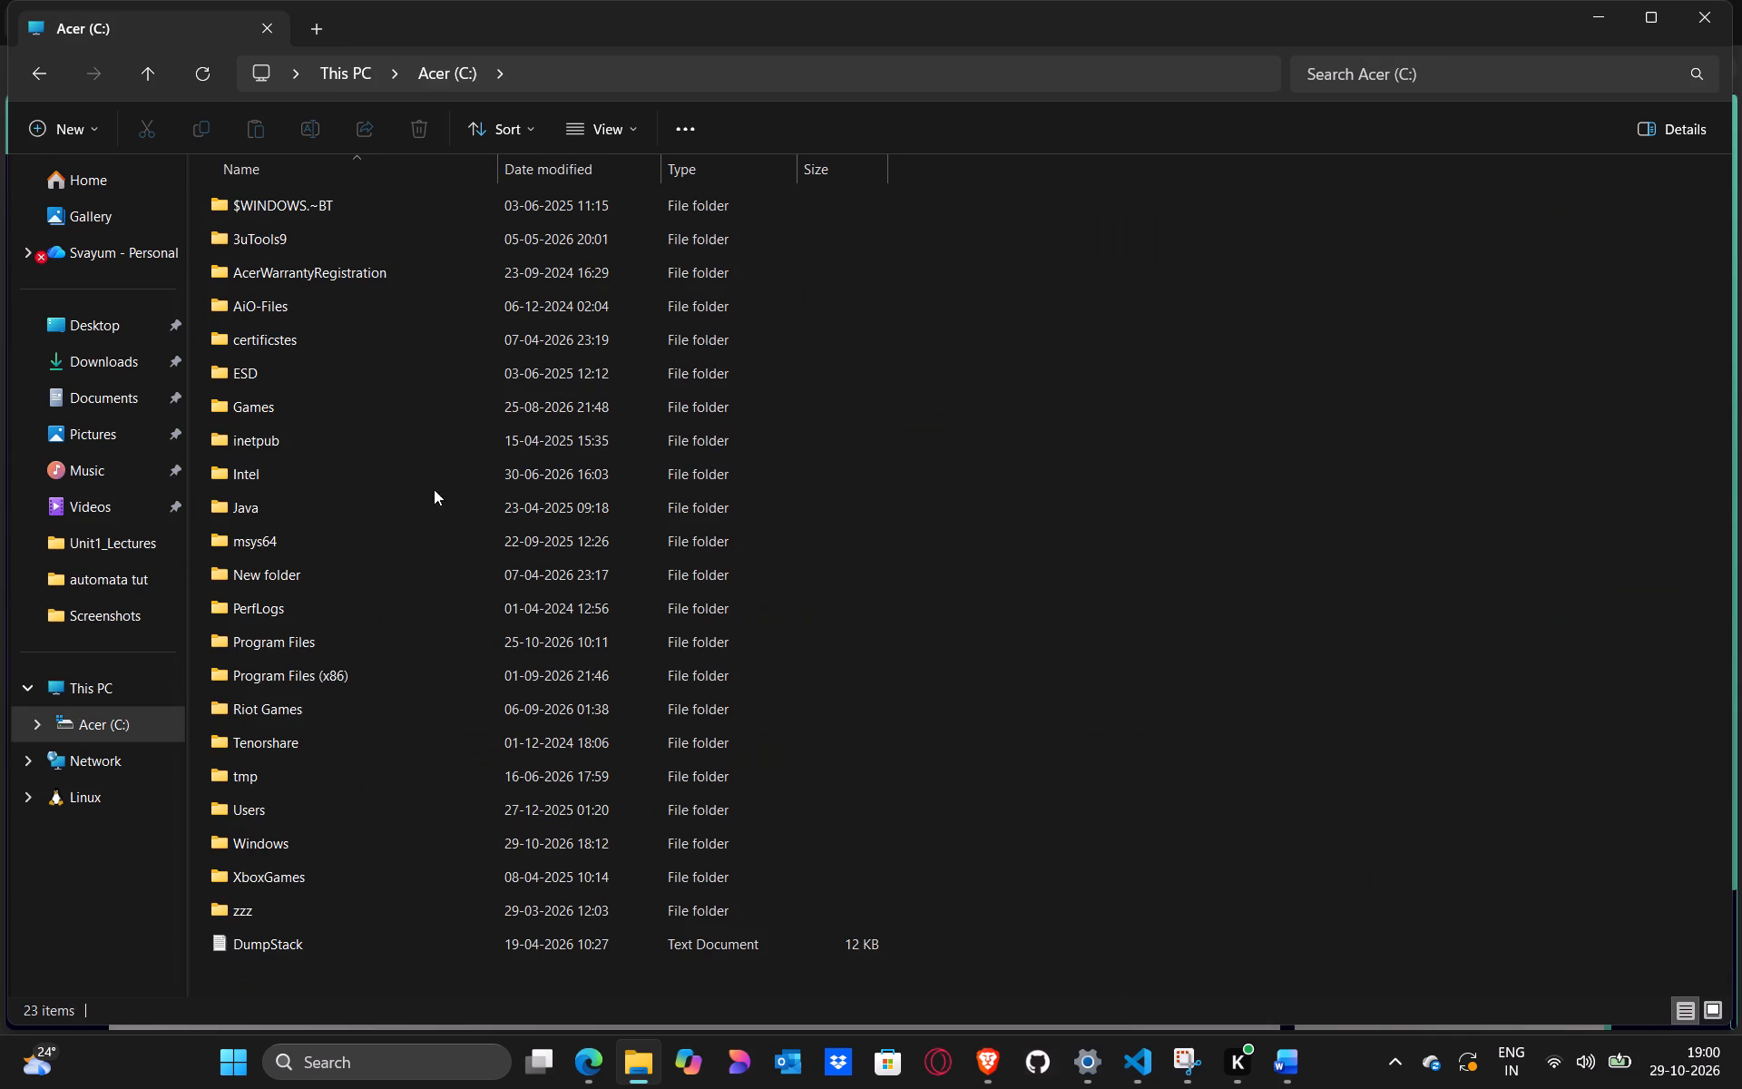
scroll(433, 566, down, 1)
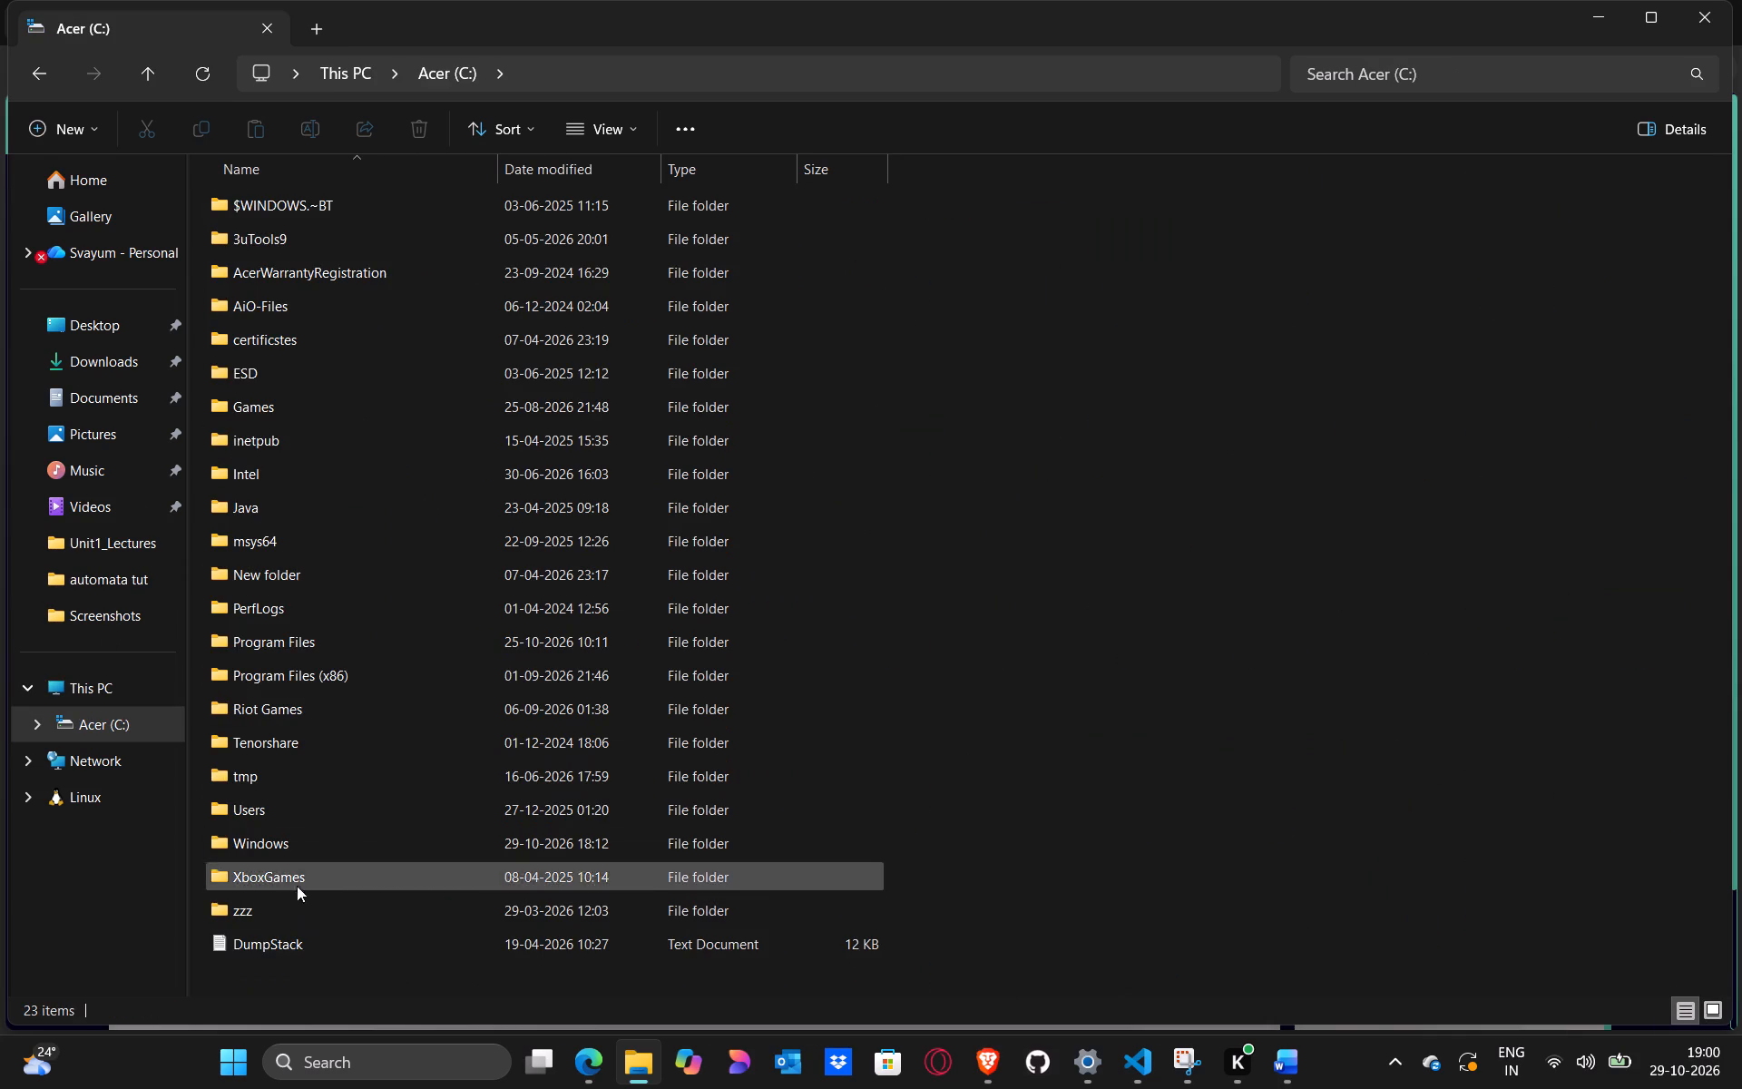
scroll(305, 853, down, 2)
click(296, 851)
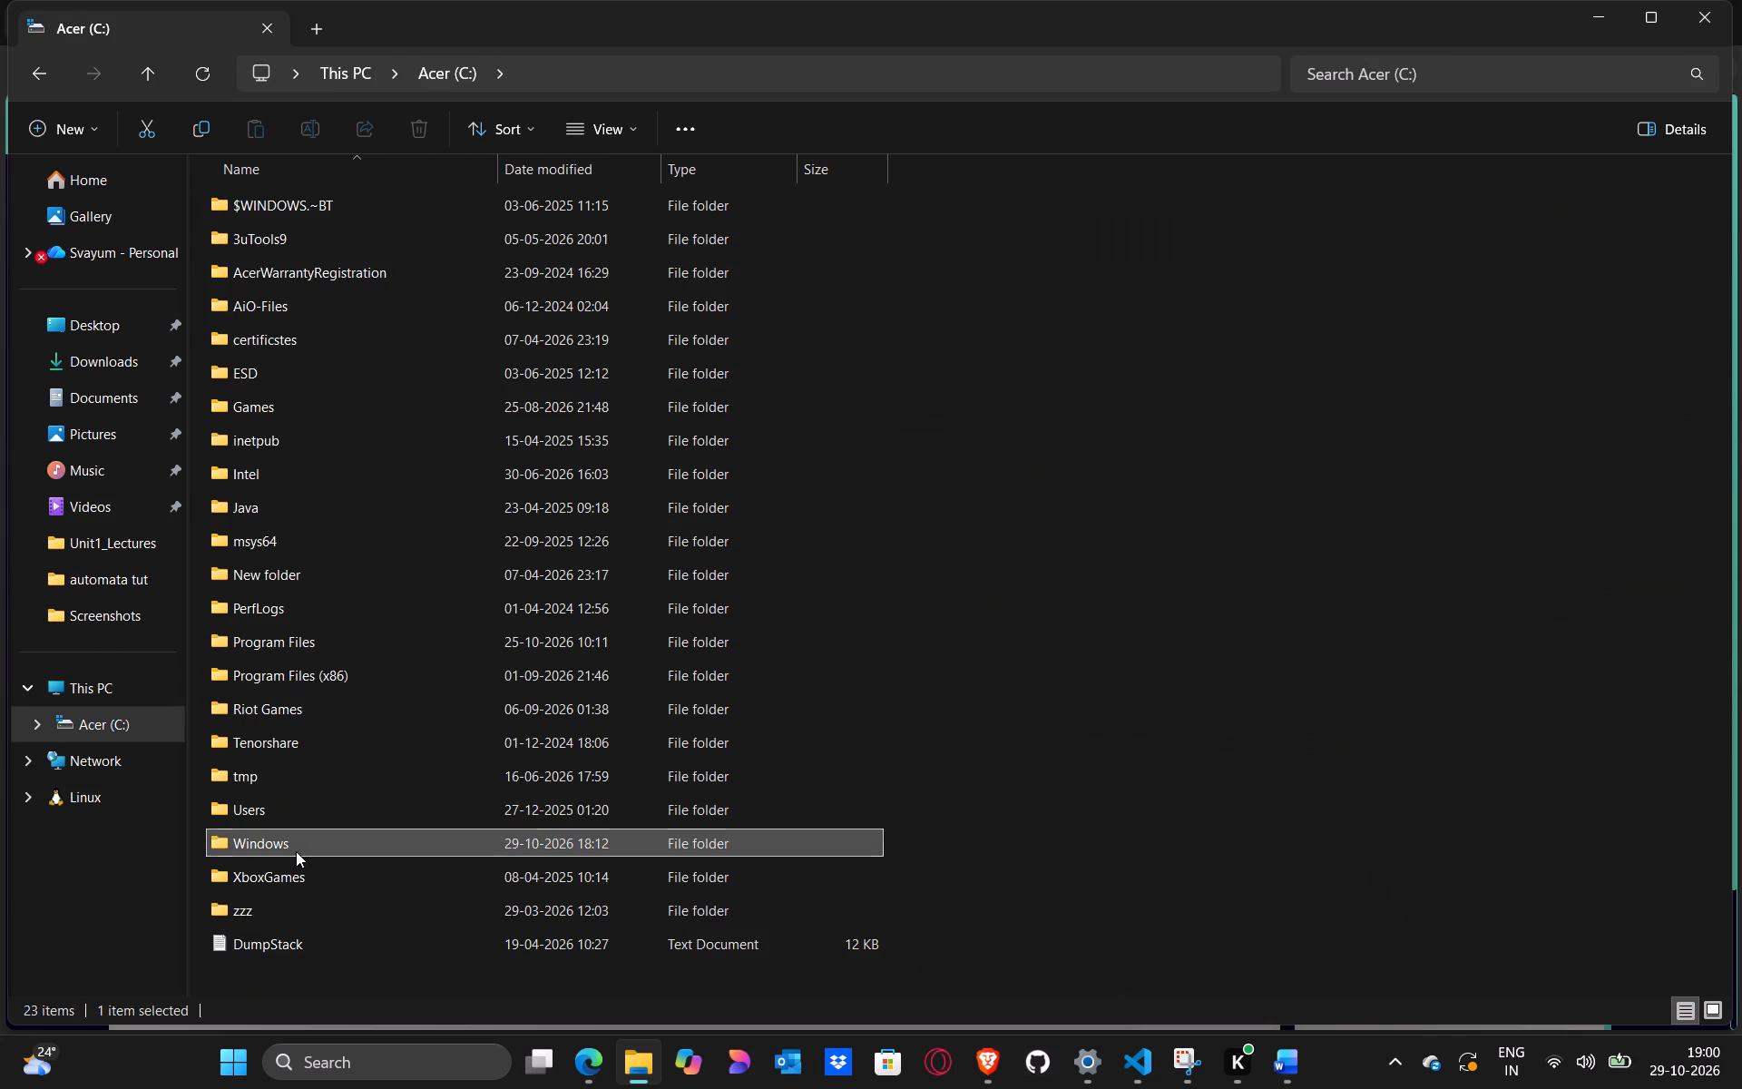
click(94, 747)
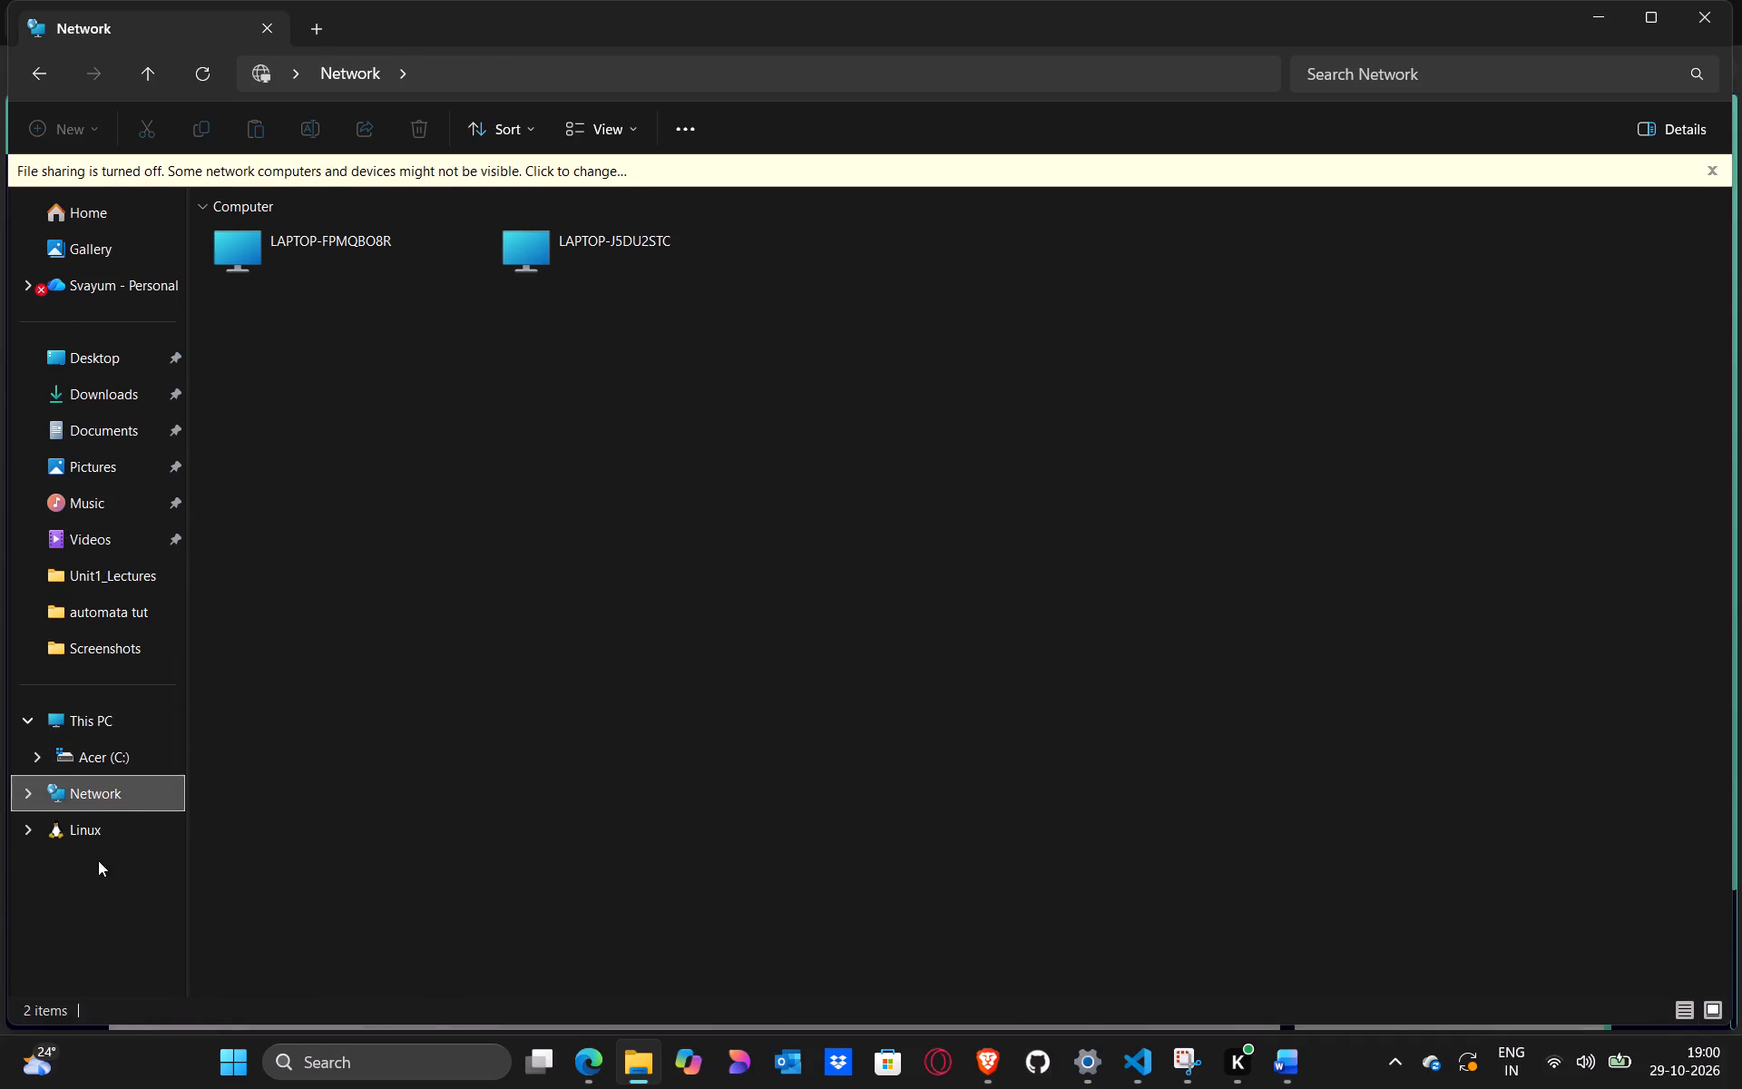
click(92, 836)
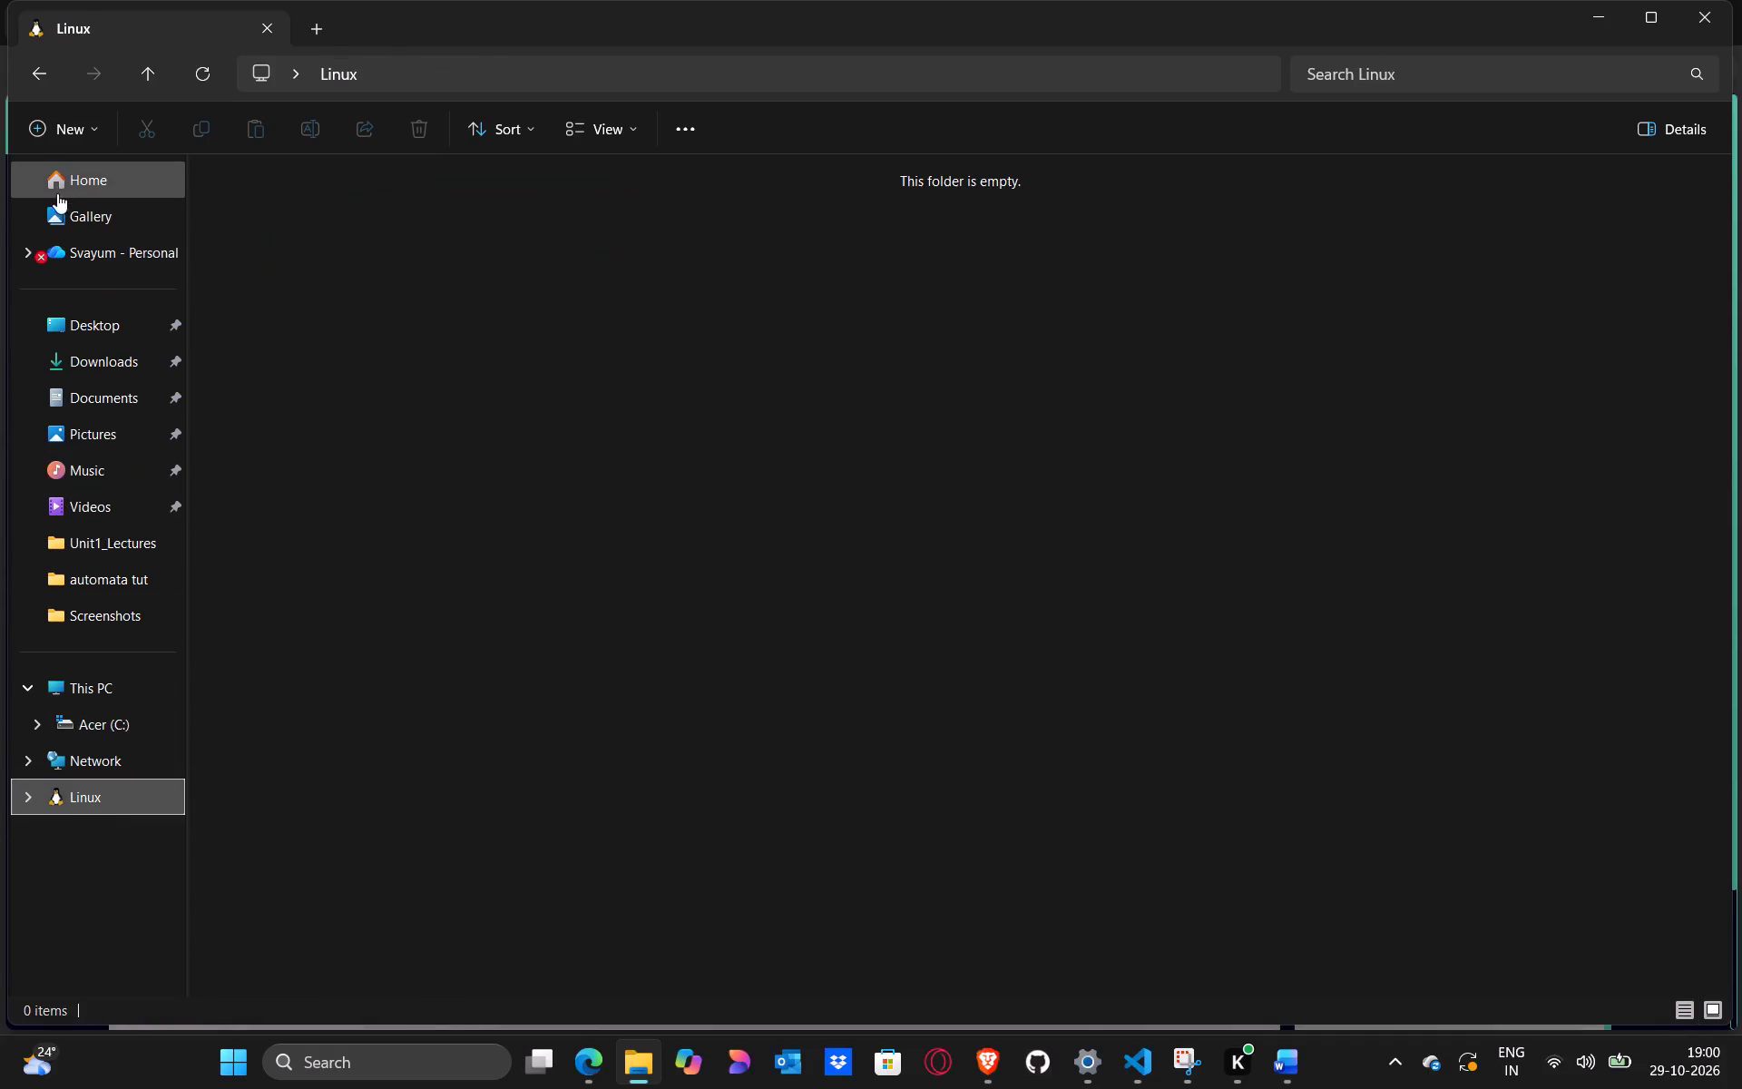
Look through the recent files listed in Home for the "7 cloud" document.
click(56, 187)
scroll(333, 538, down, 2)
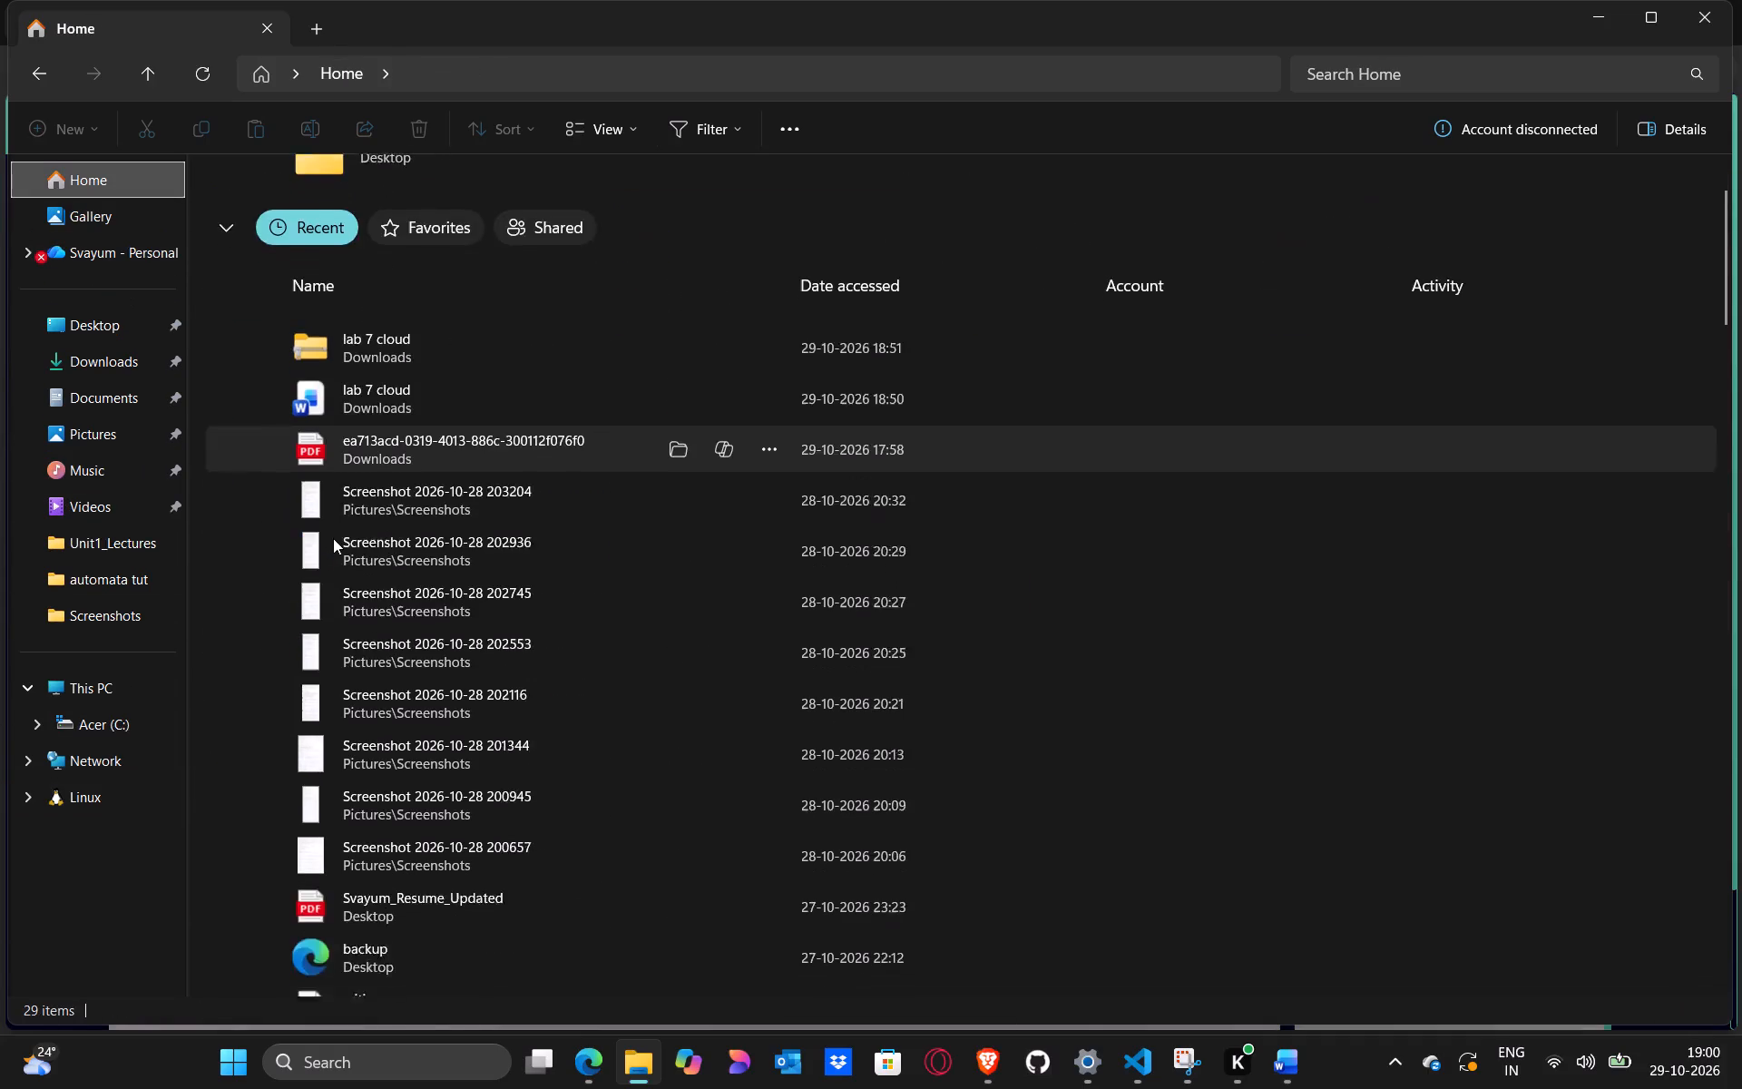
scroll(333, 538, down, 9)
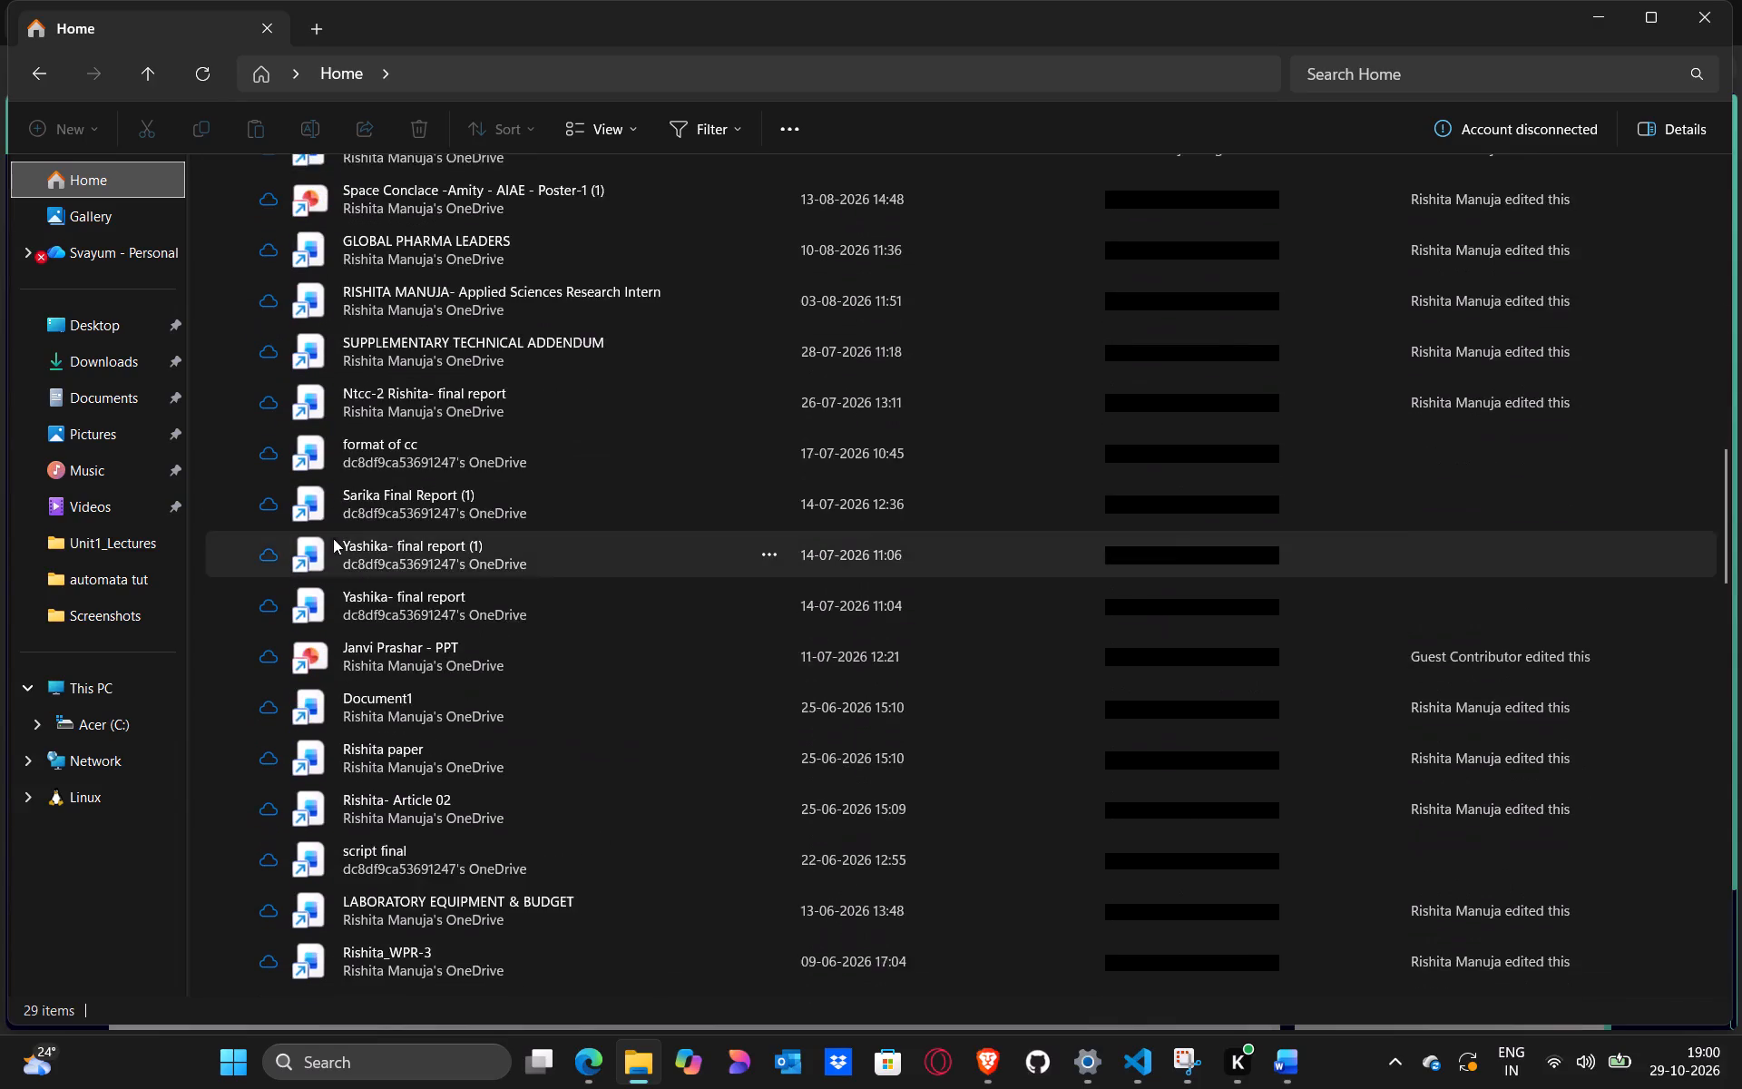
scroll(333, 538, down, 3)
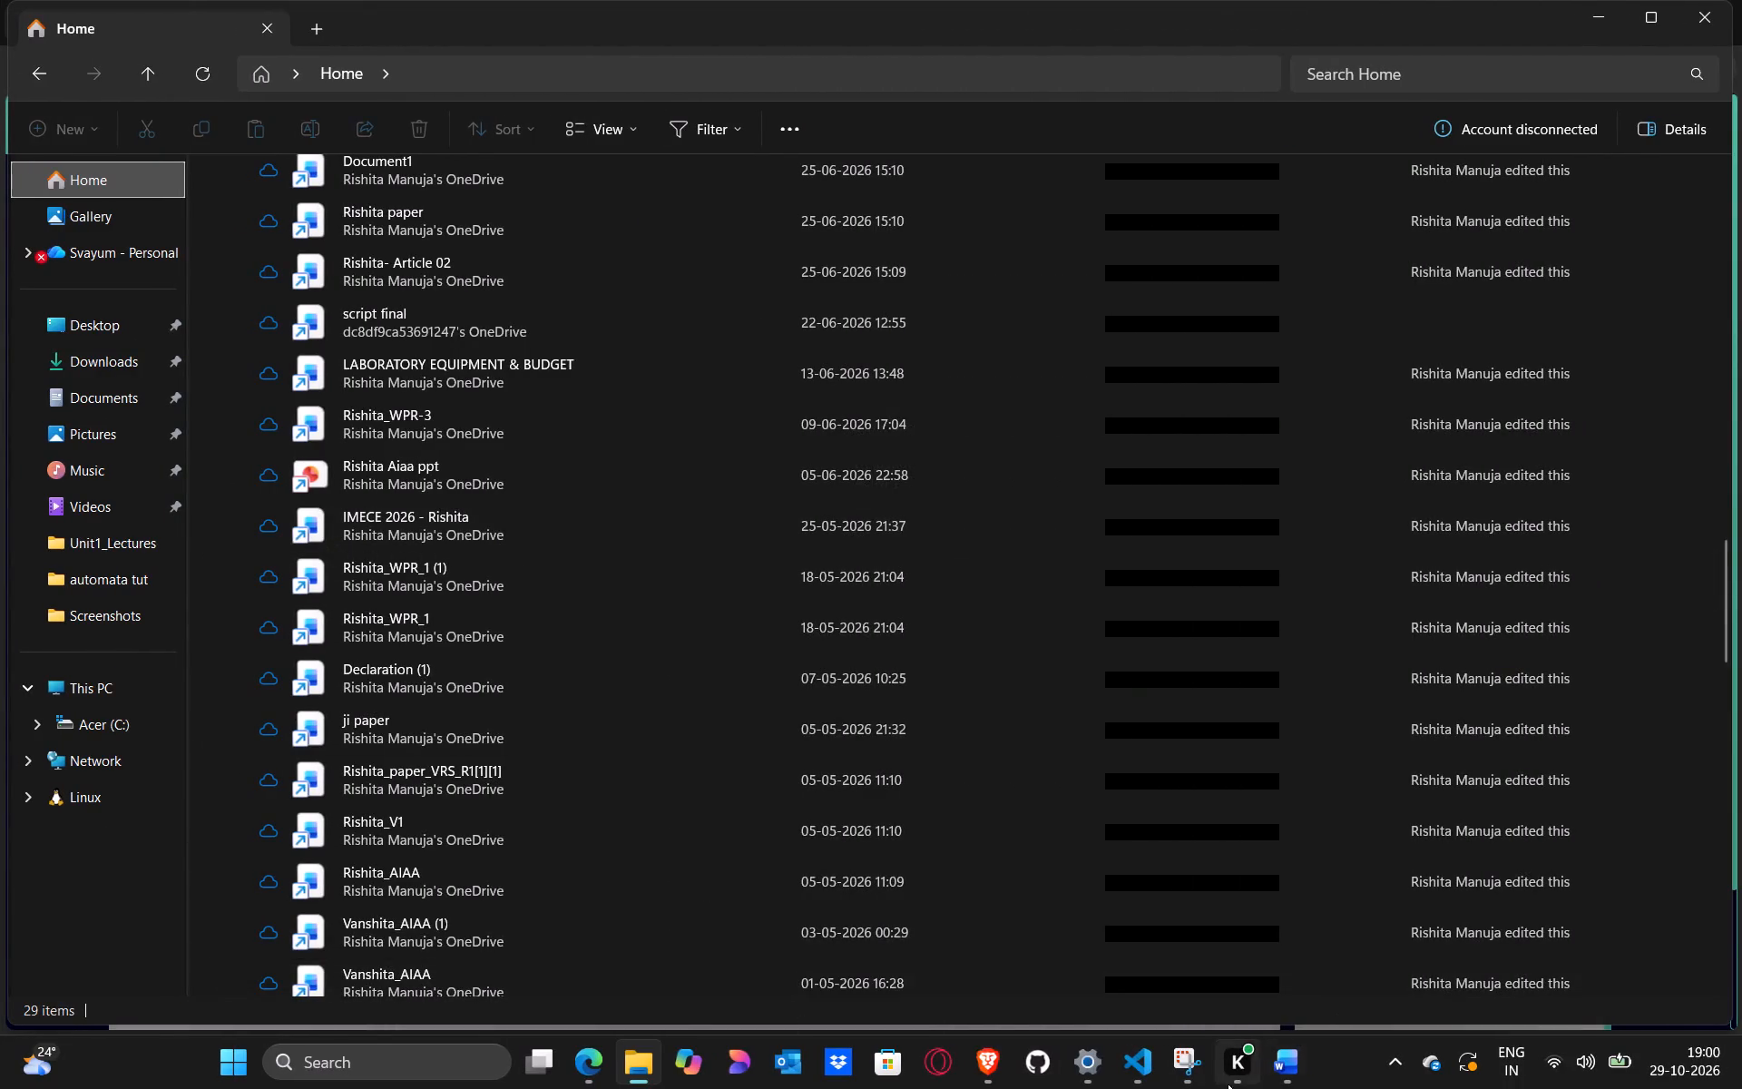
Switch to Word and check the "7 cloud" document's save location details and its AutoSave upload options.
click(1277, 1078)
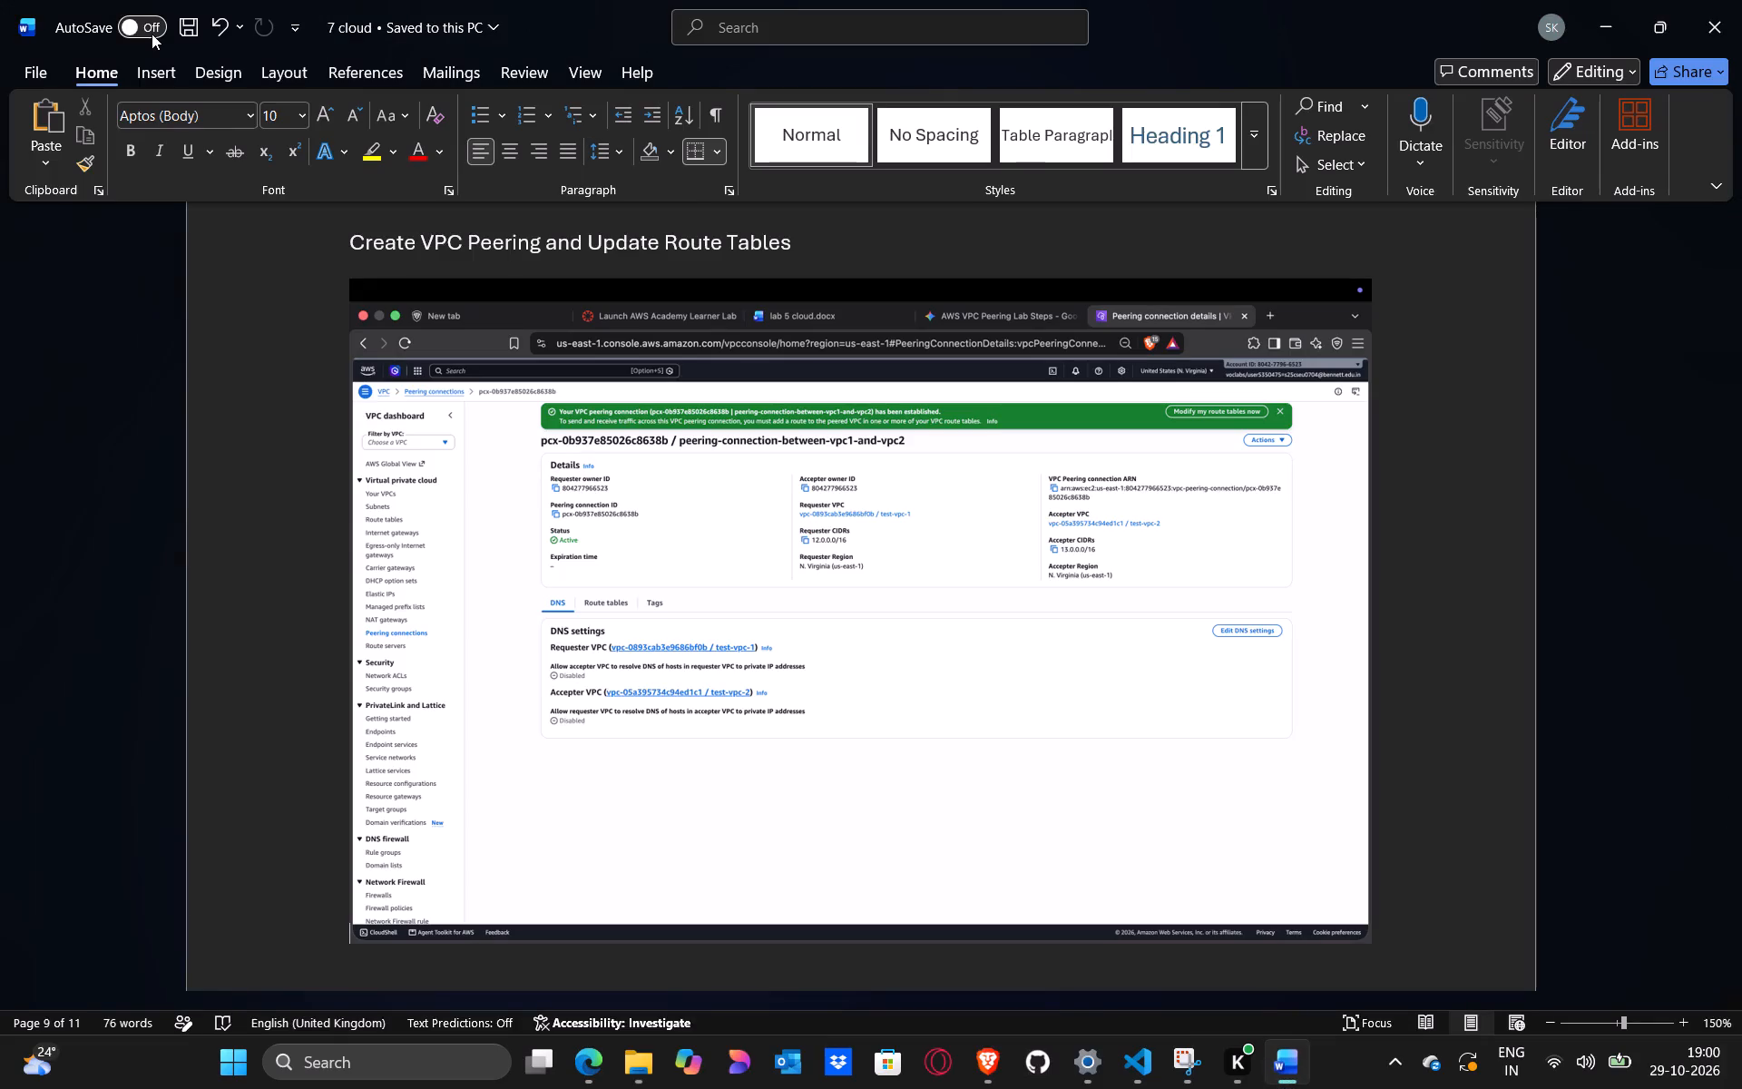
click(355, 5)
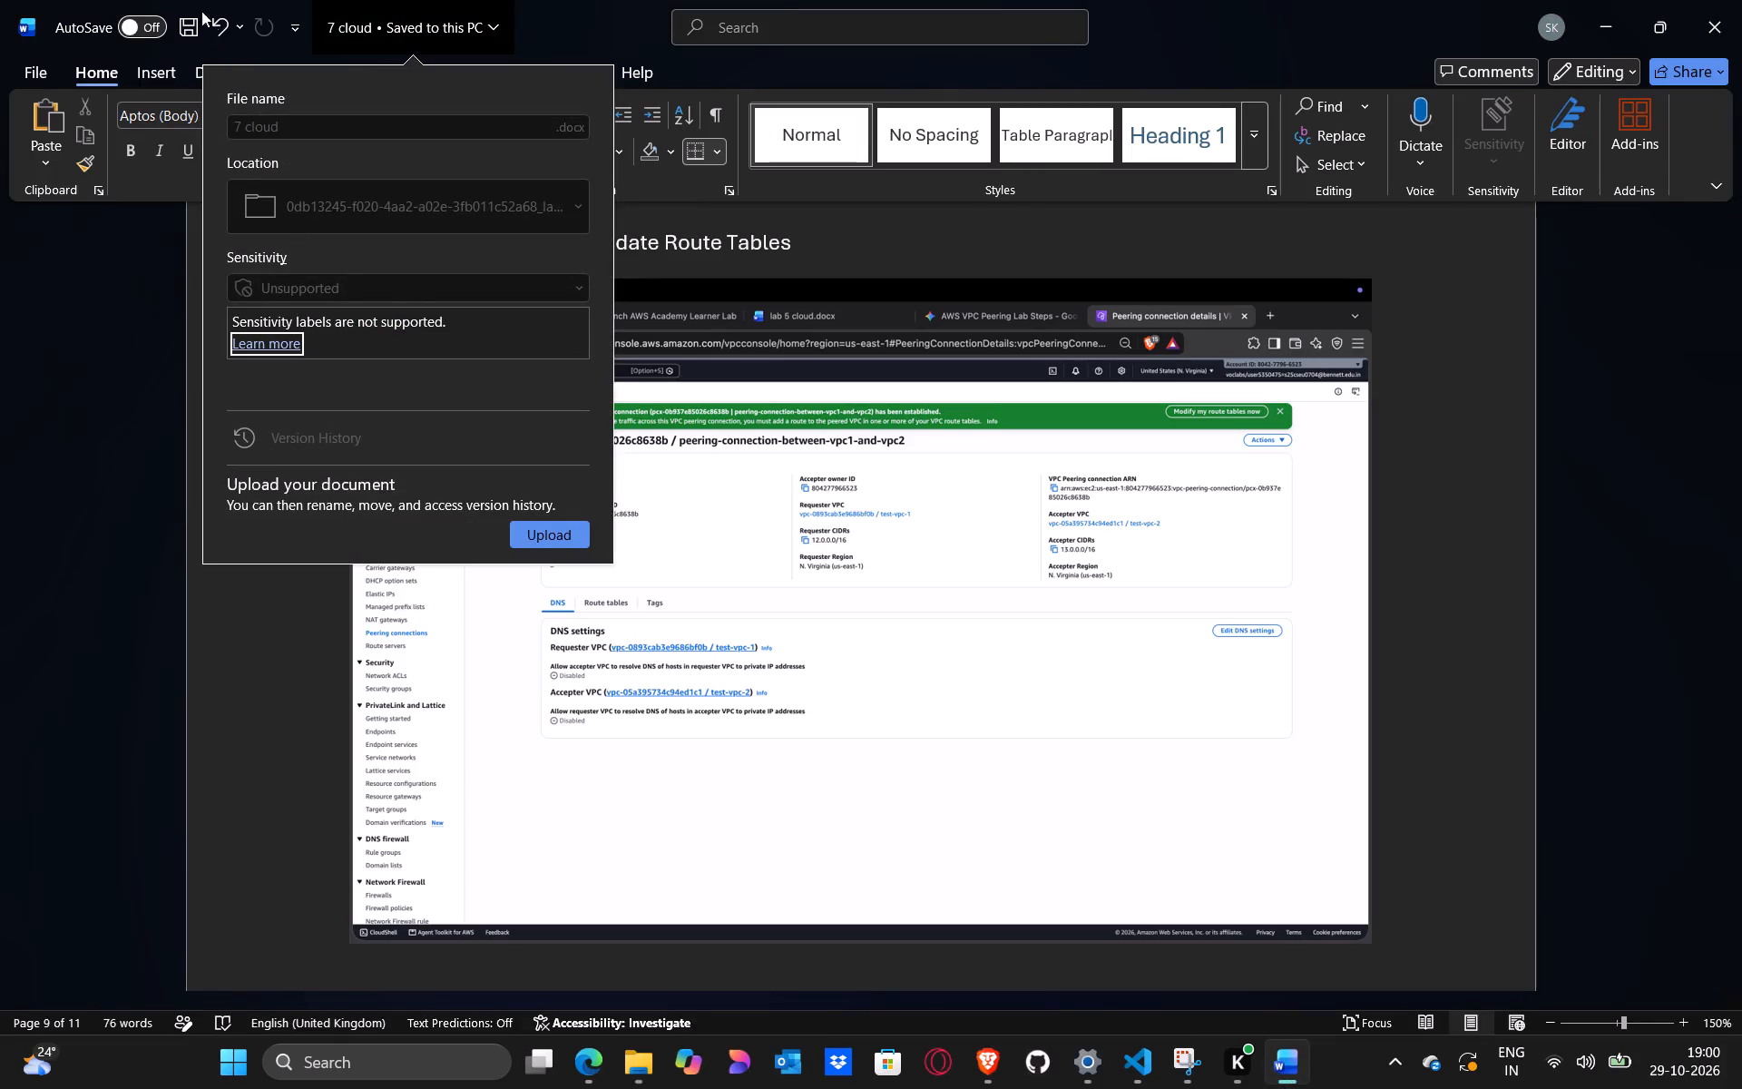
click(184, 18)
click(101, 25)
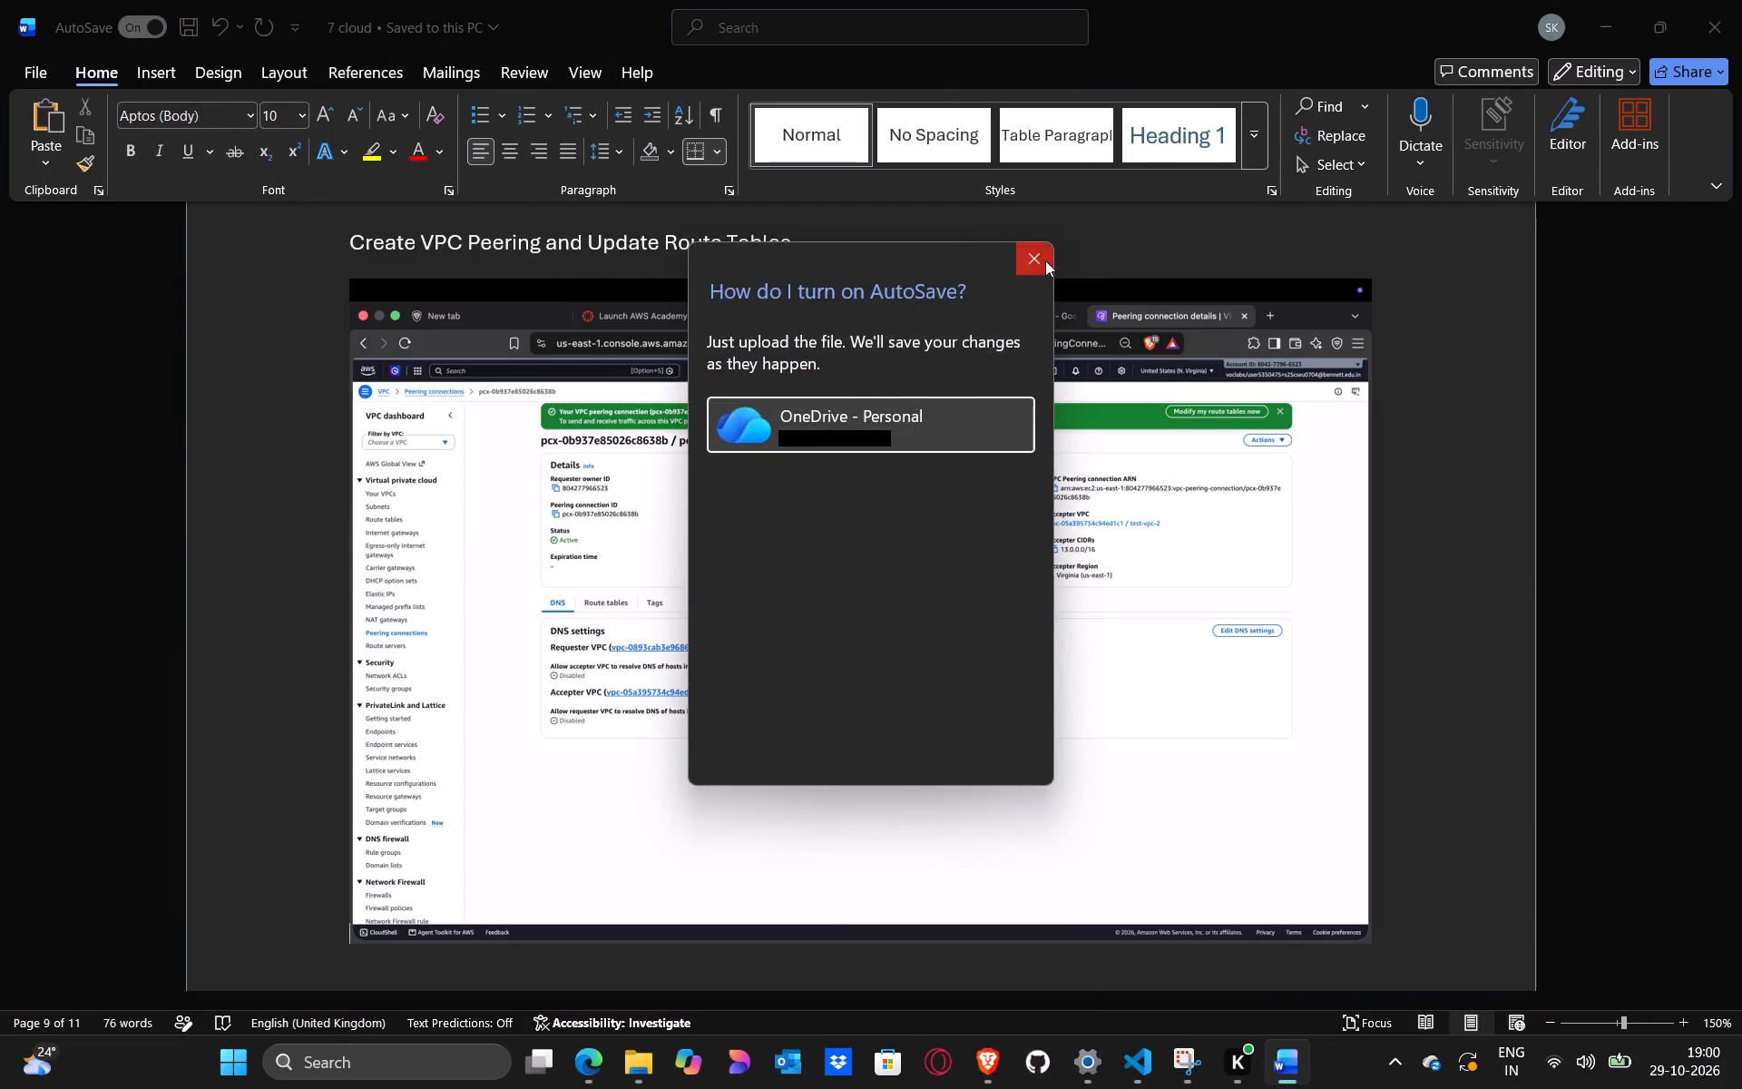
click(1048, 261)
Examine the Save As location, file type and folder contents for the "7 cloud" document.
click(41, 63)
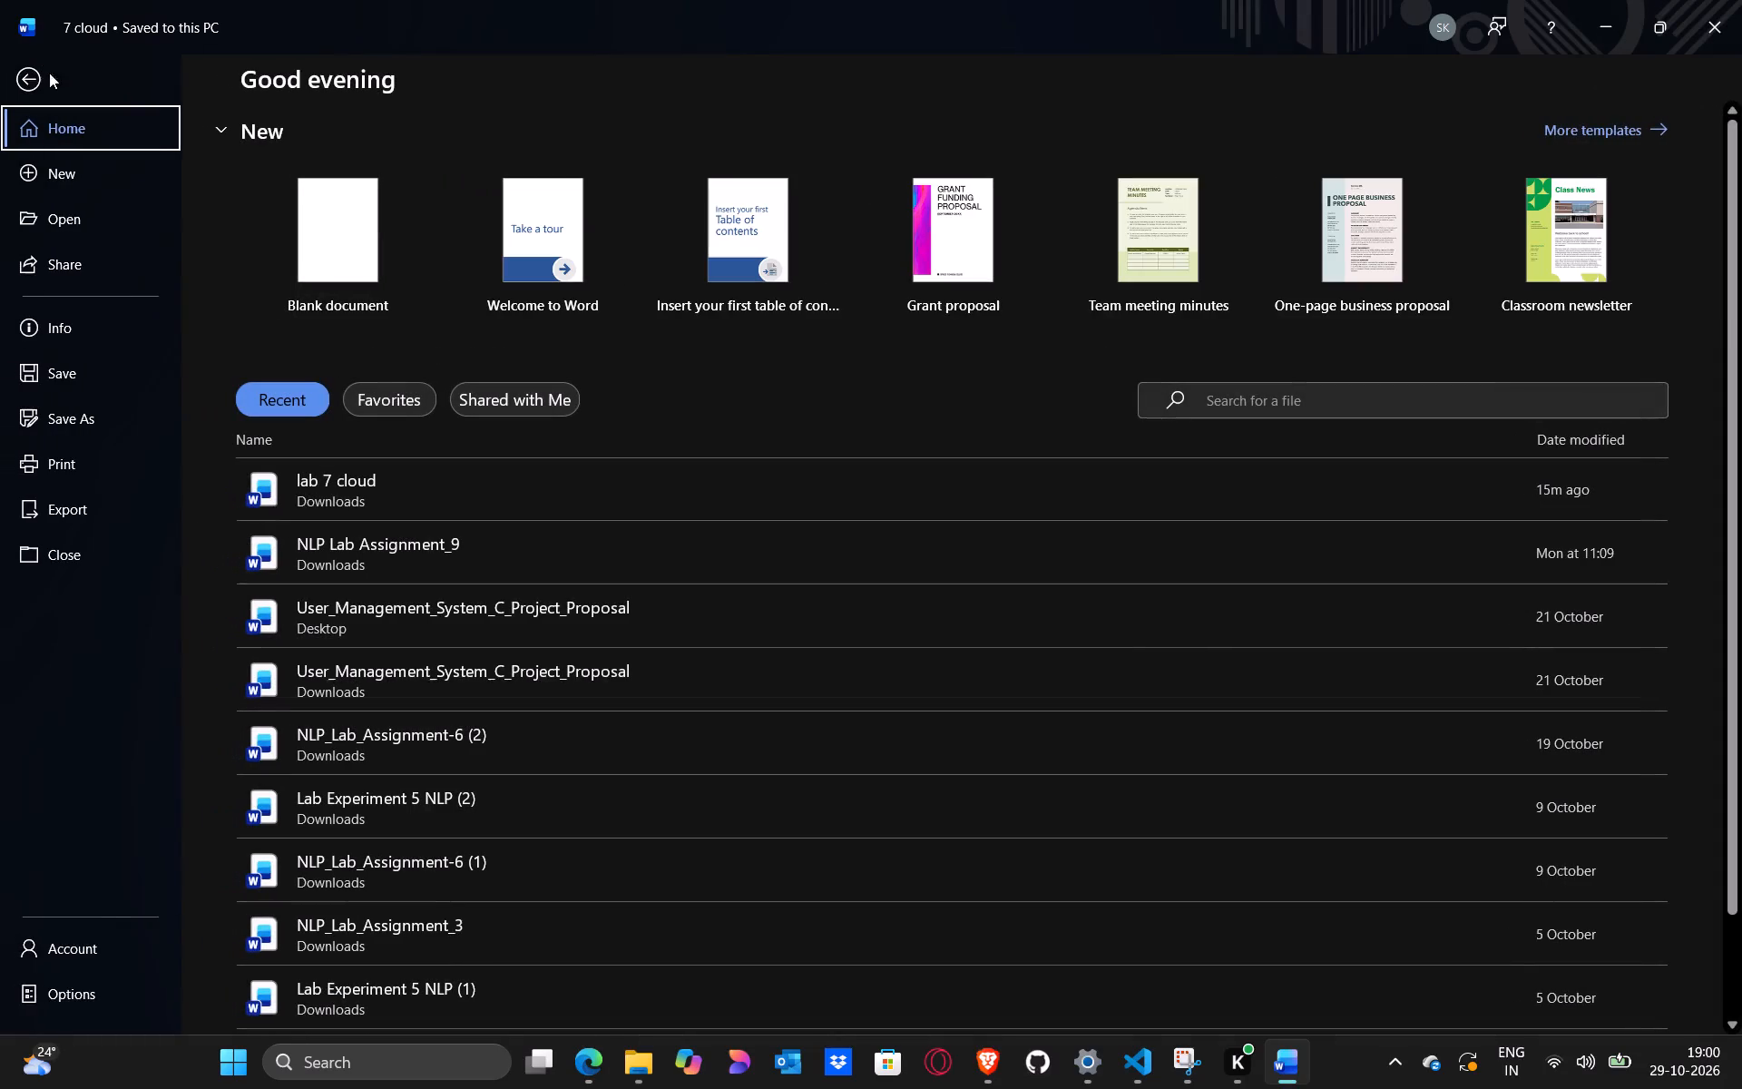
click(61, 425)
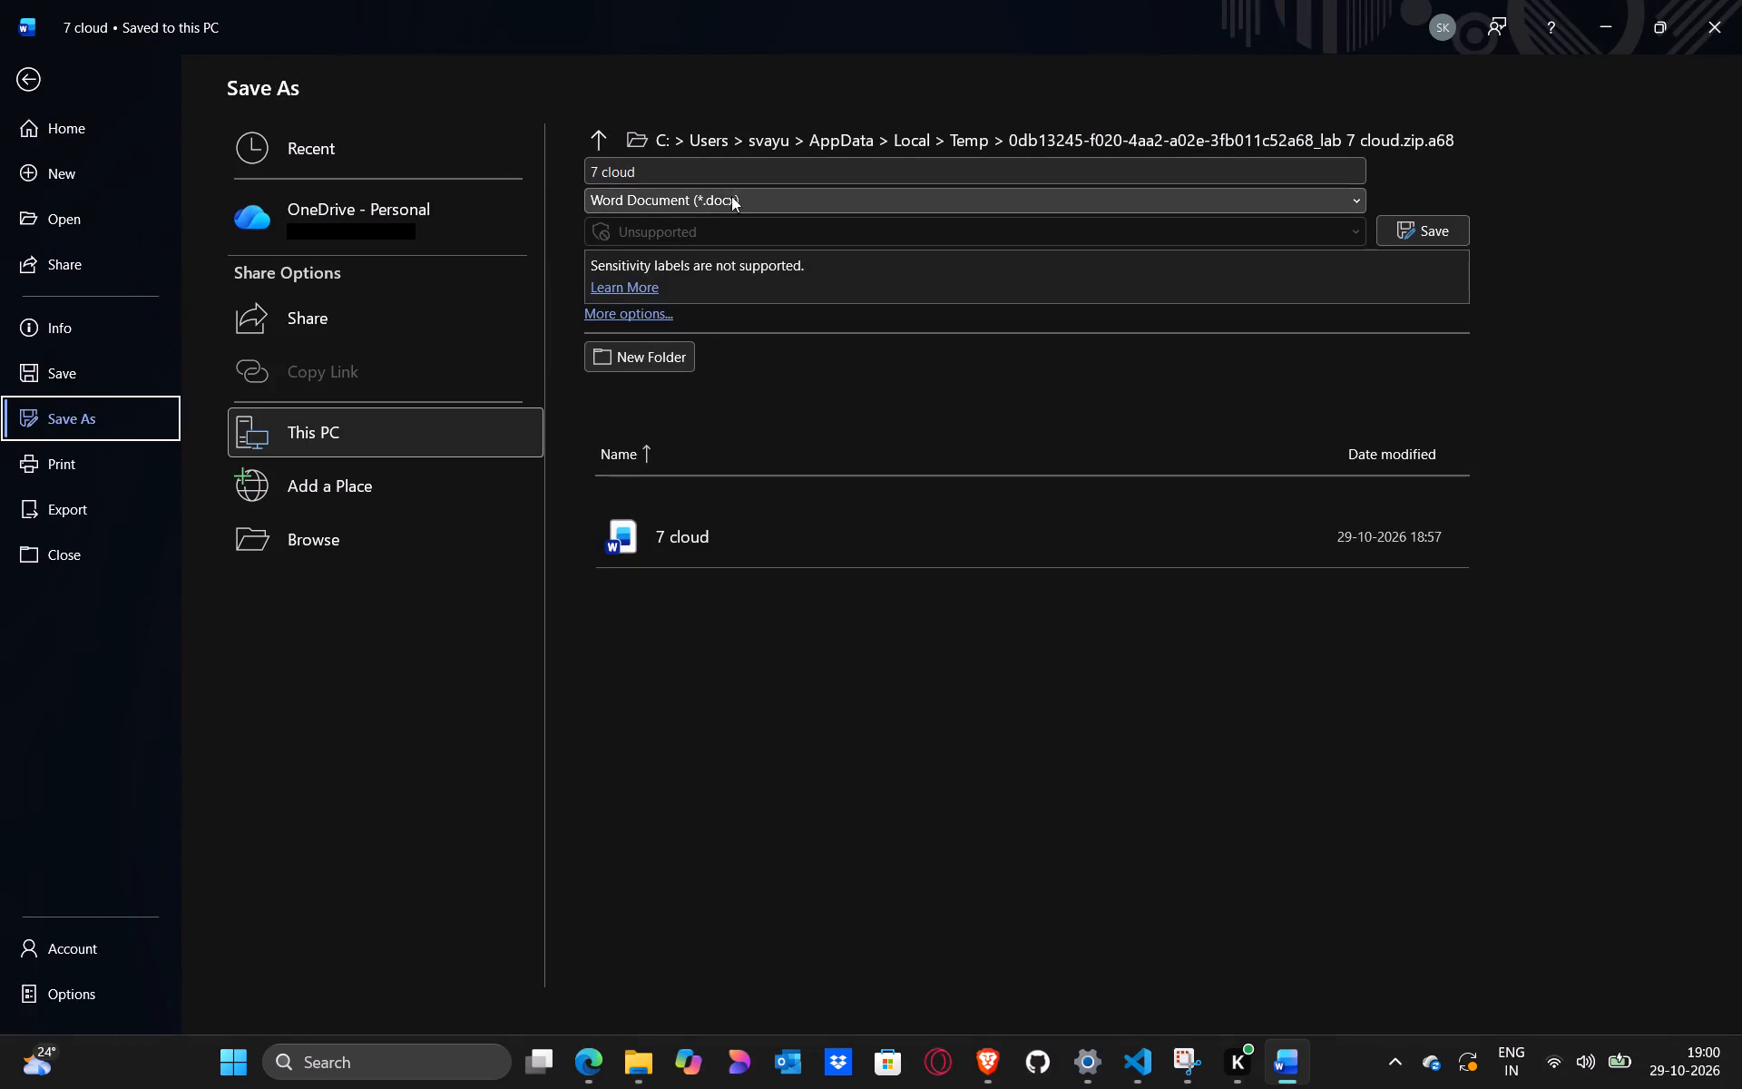
click(669, 360)
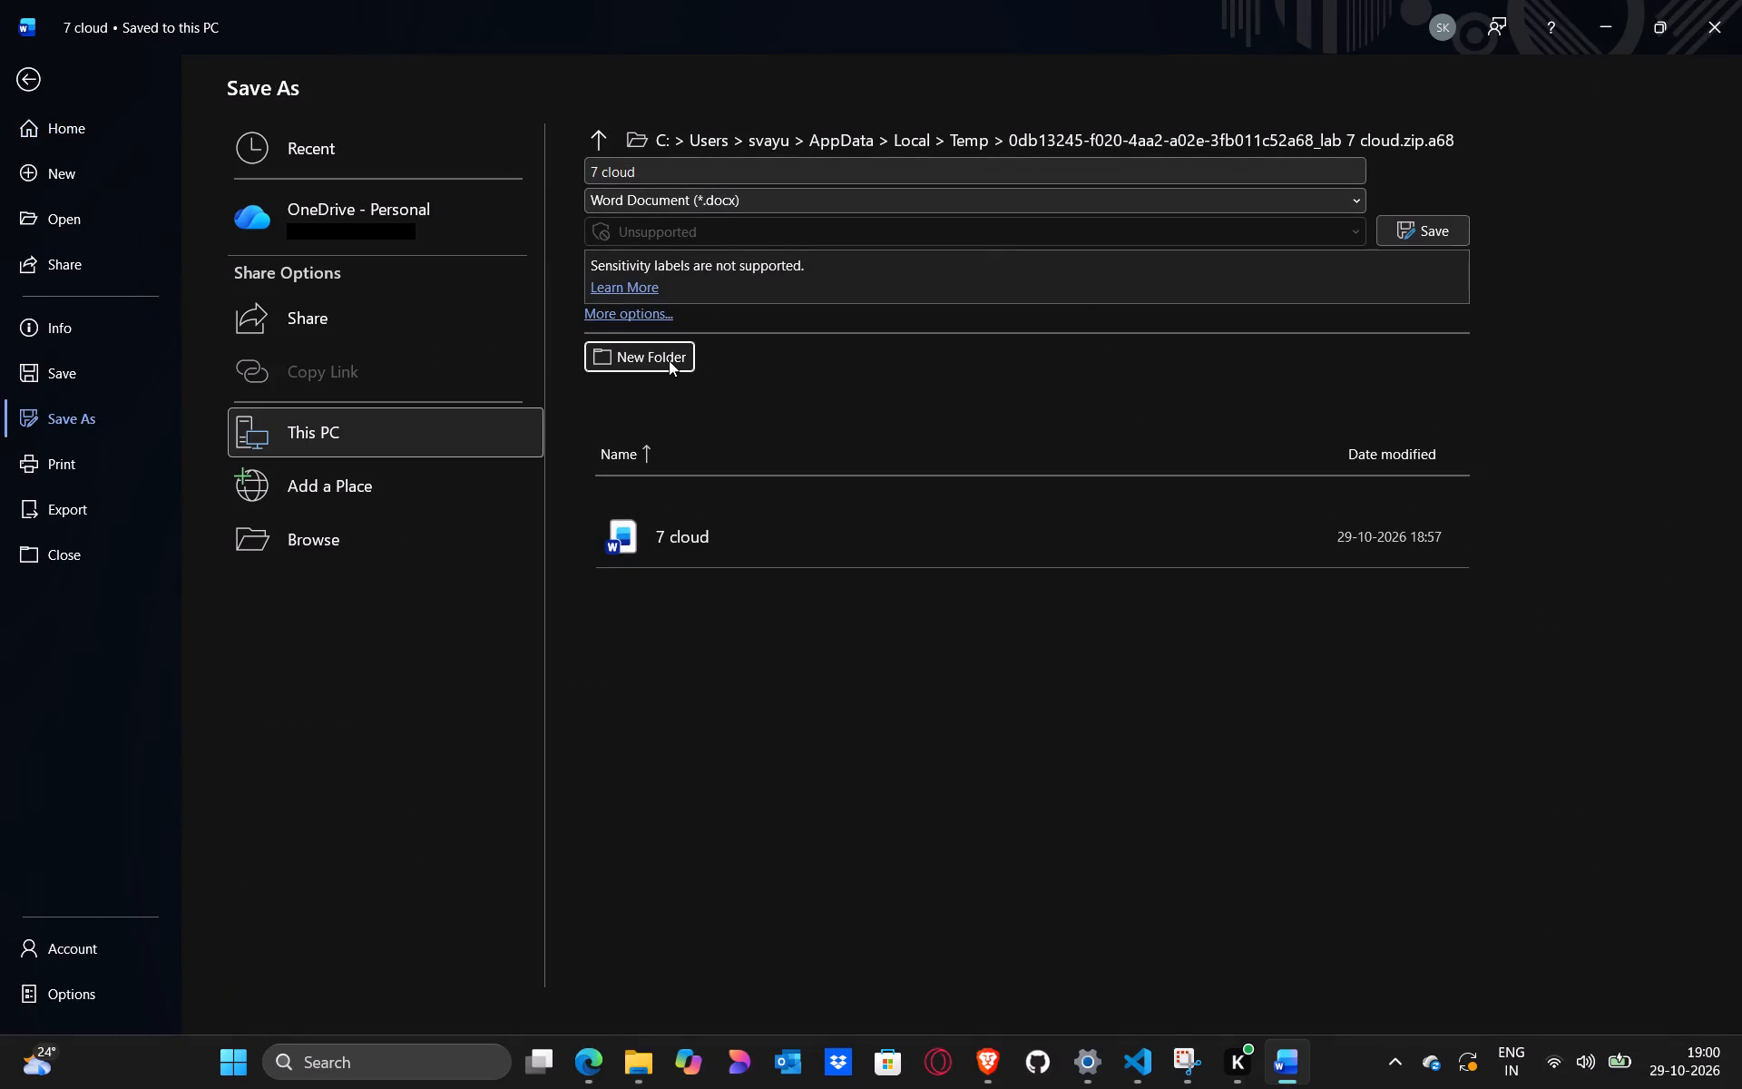
click(979, 468)
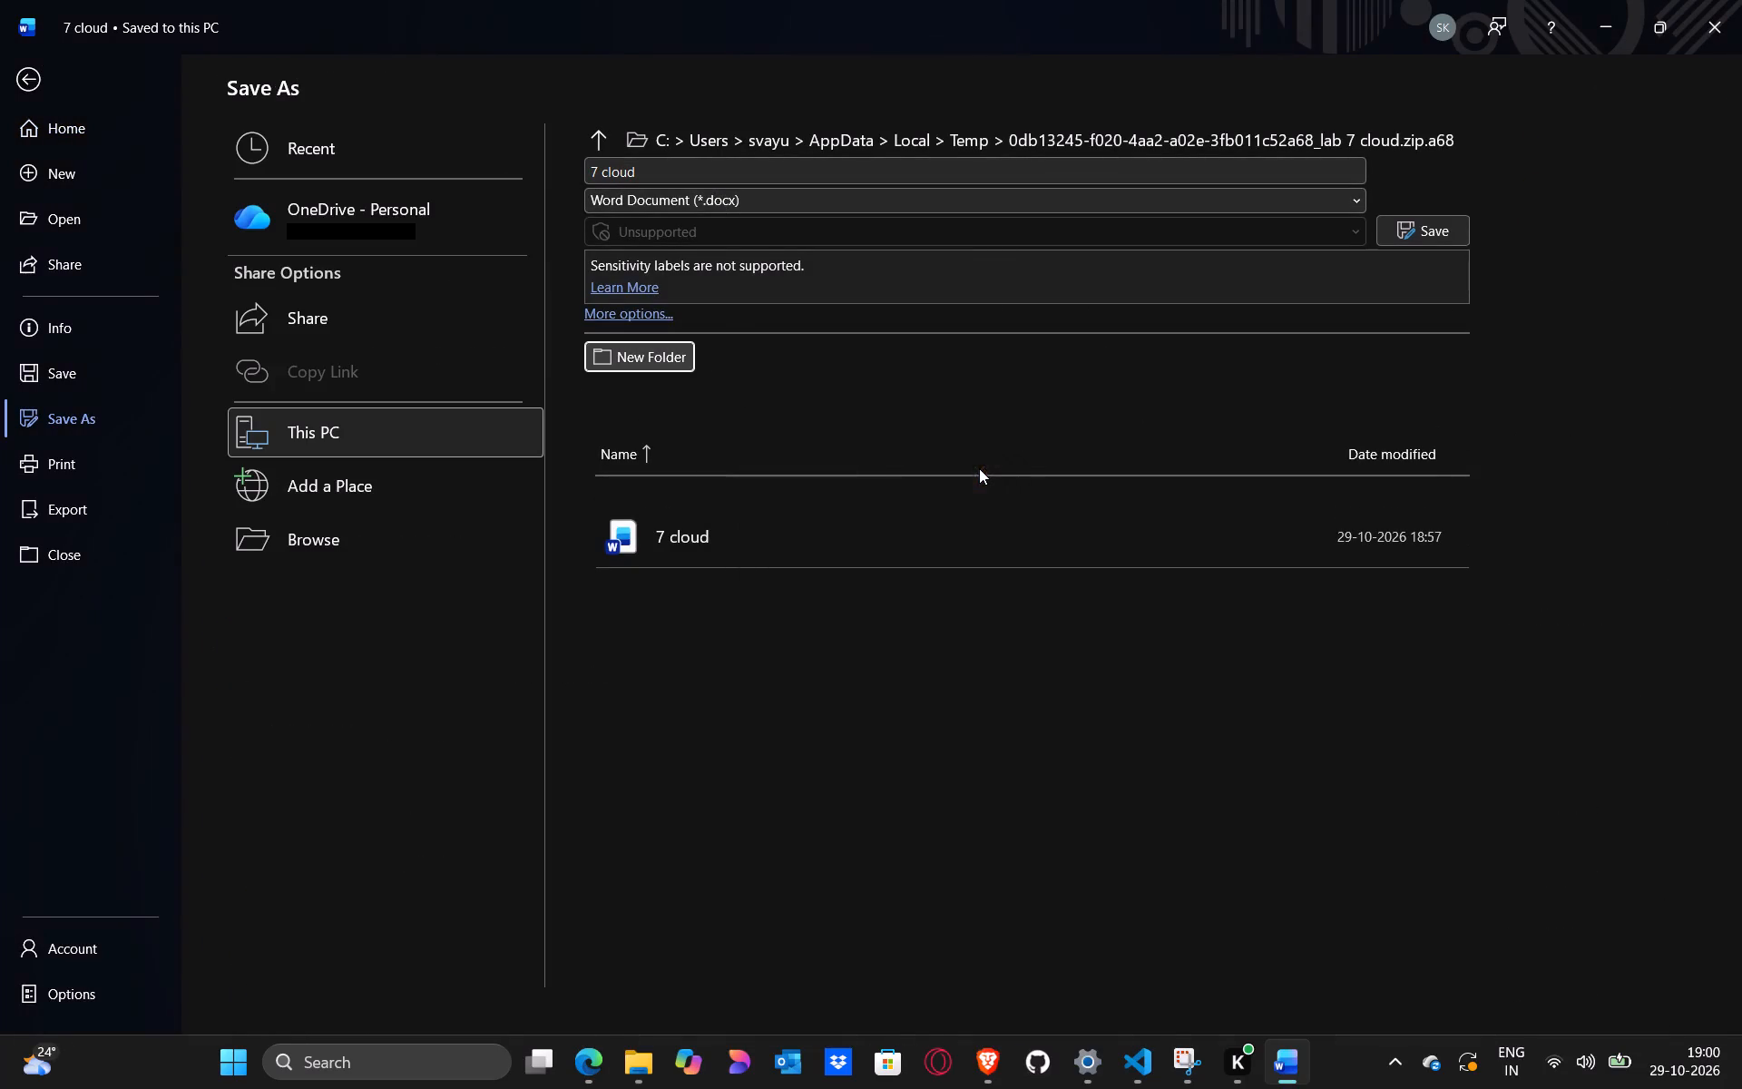
click(714, 526)
double_click(714, 526)
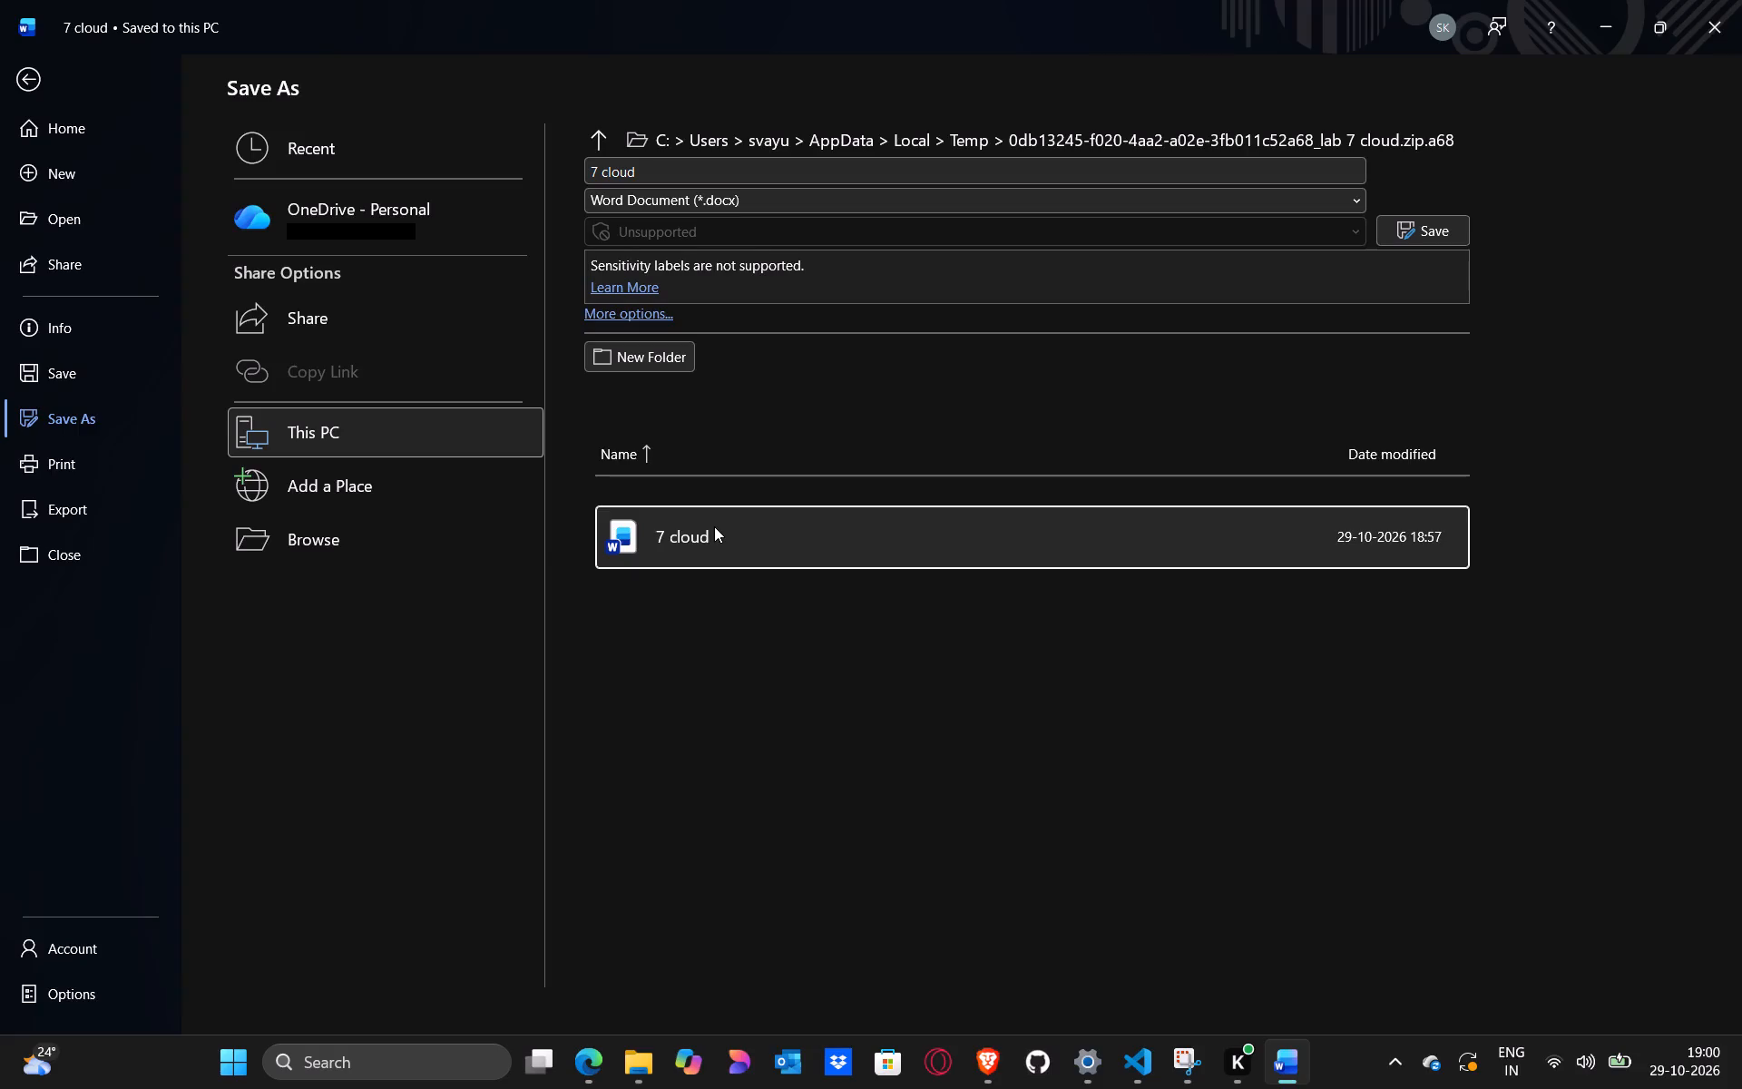
click(384, 434)
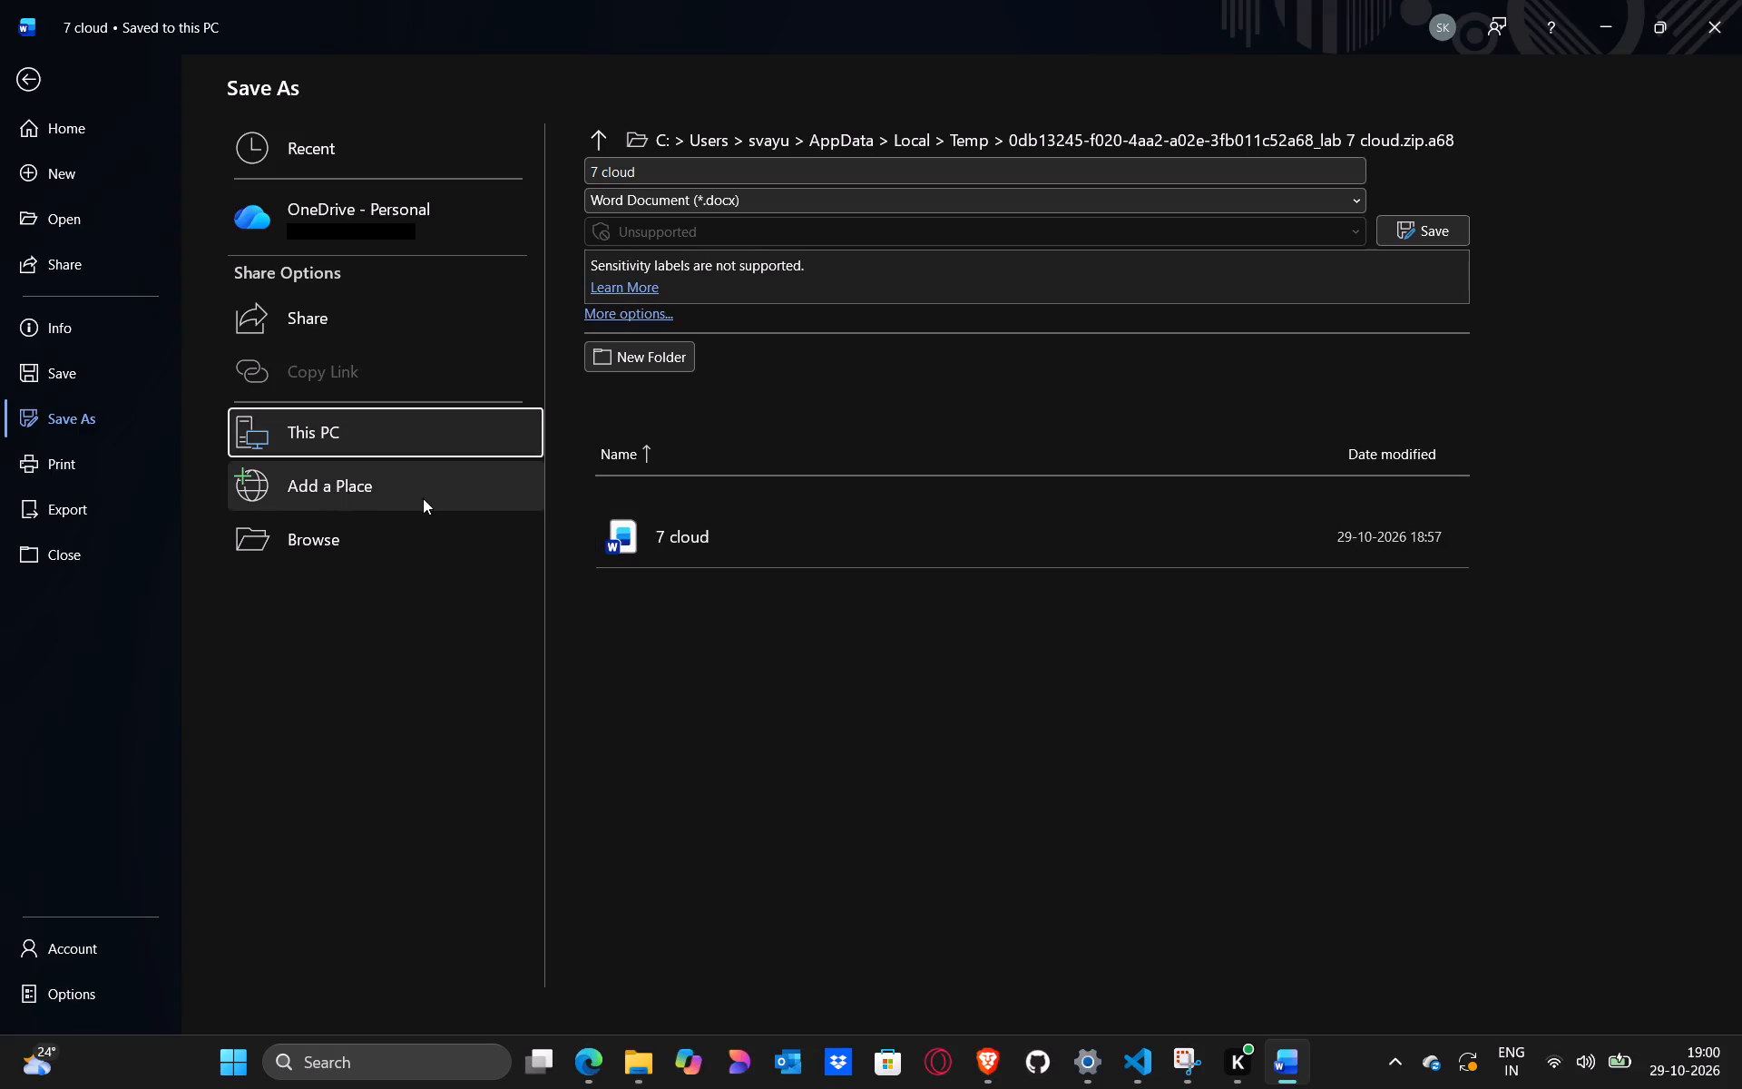
click(605, 554)
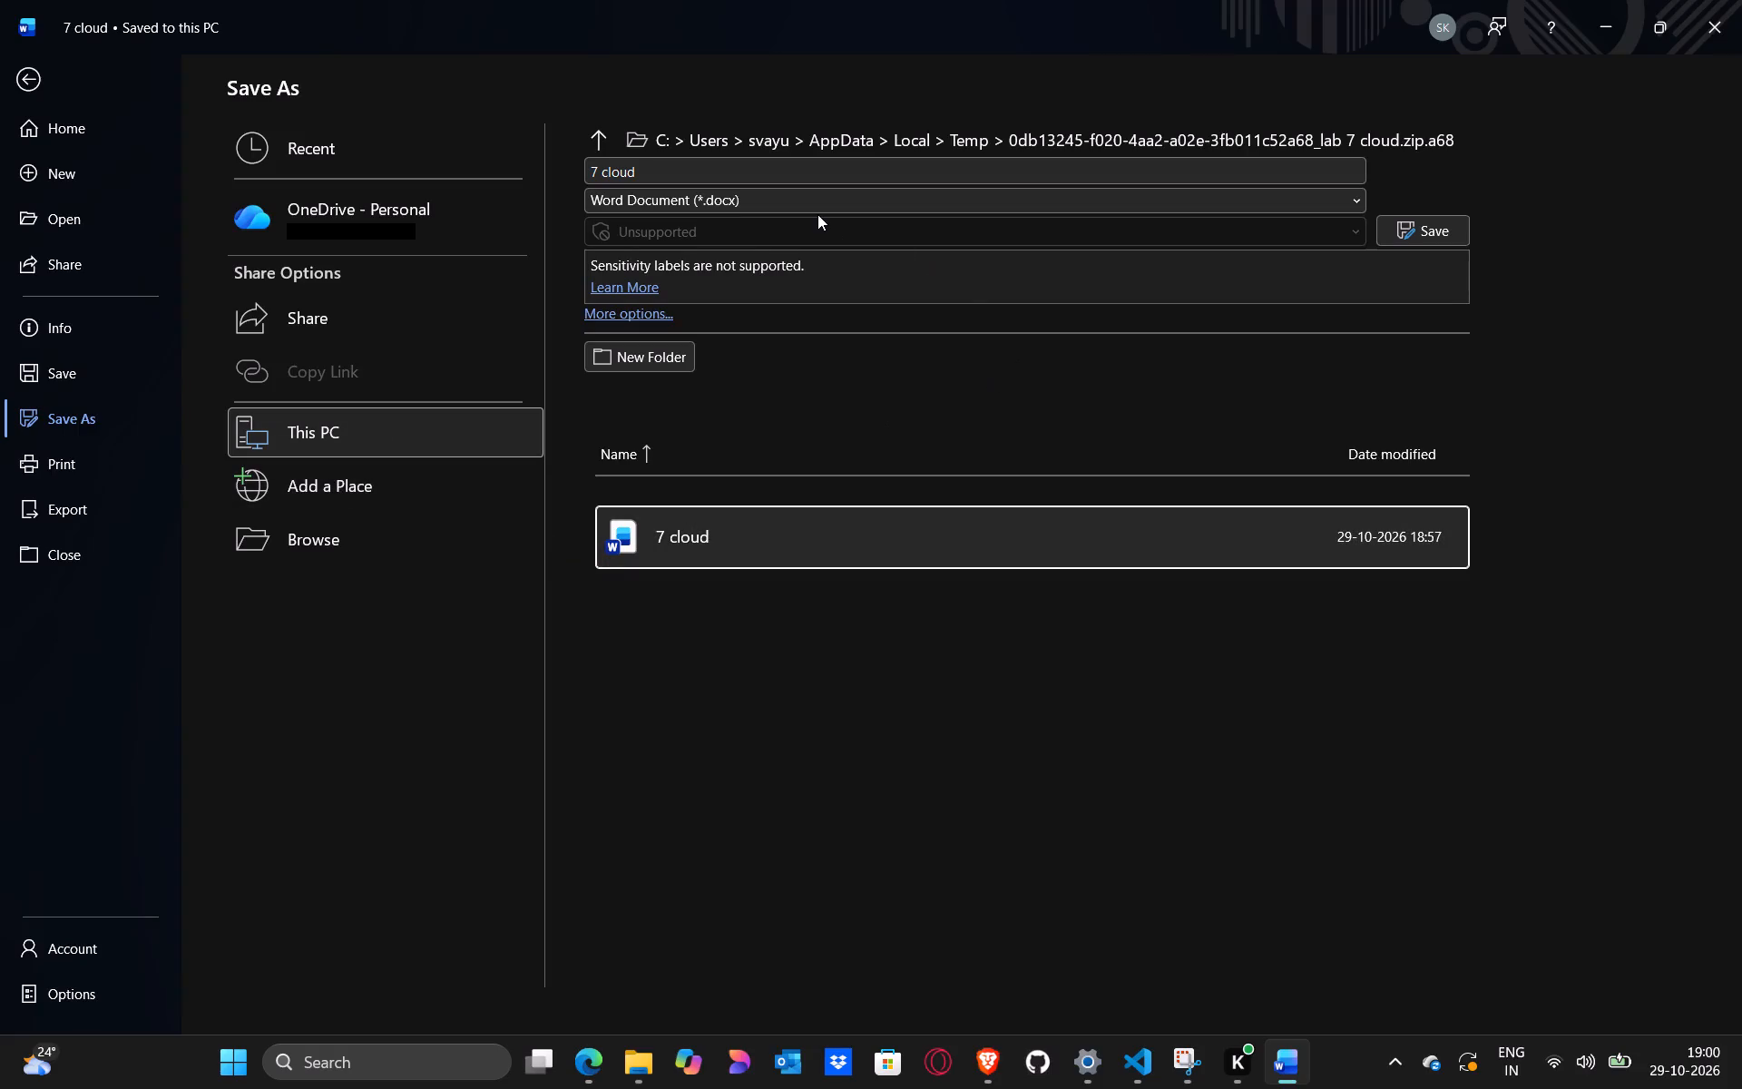
click(818, 214)
click(785, 191)
click(785, 191)
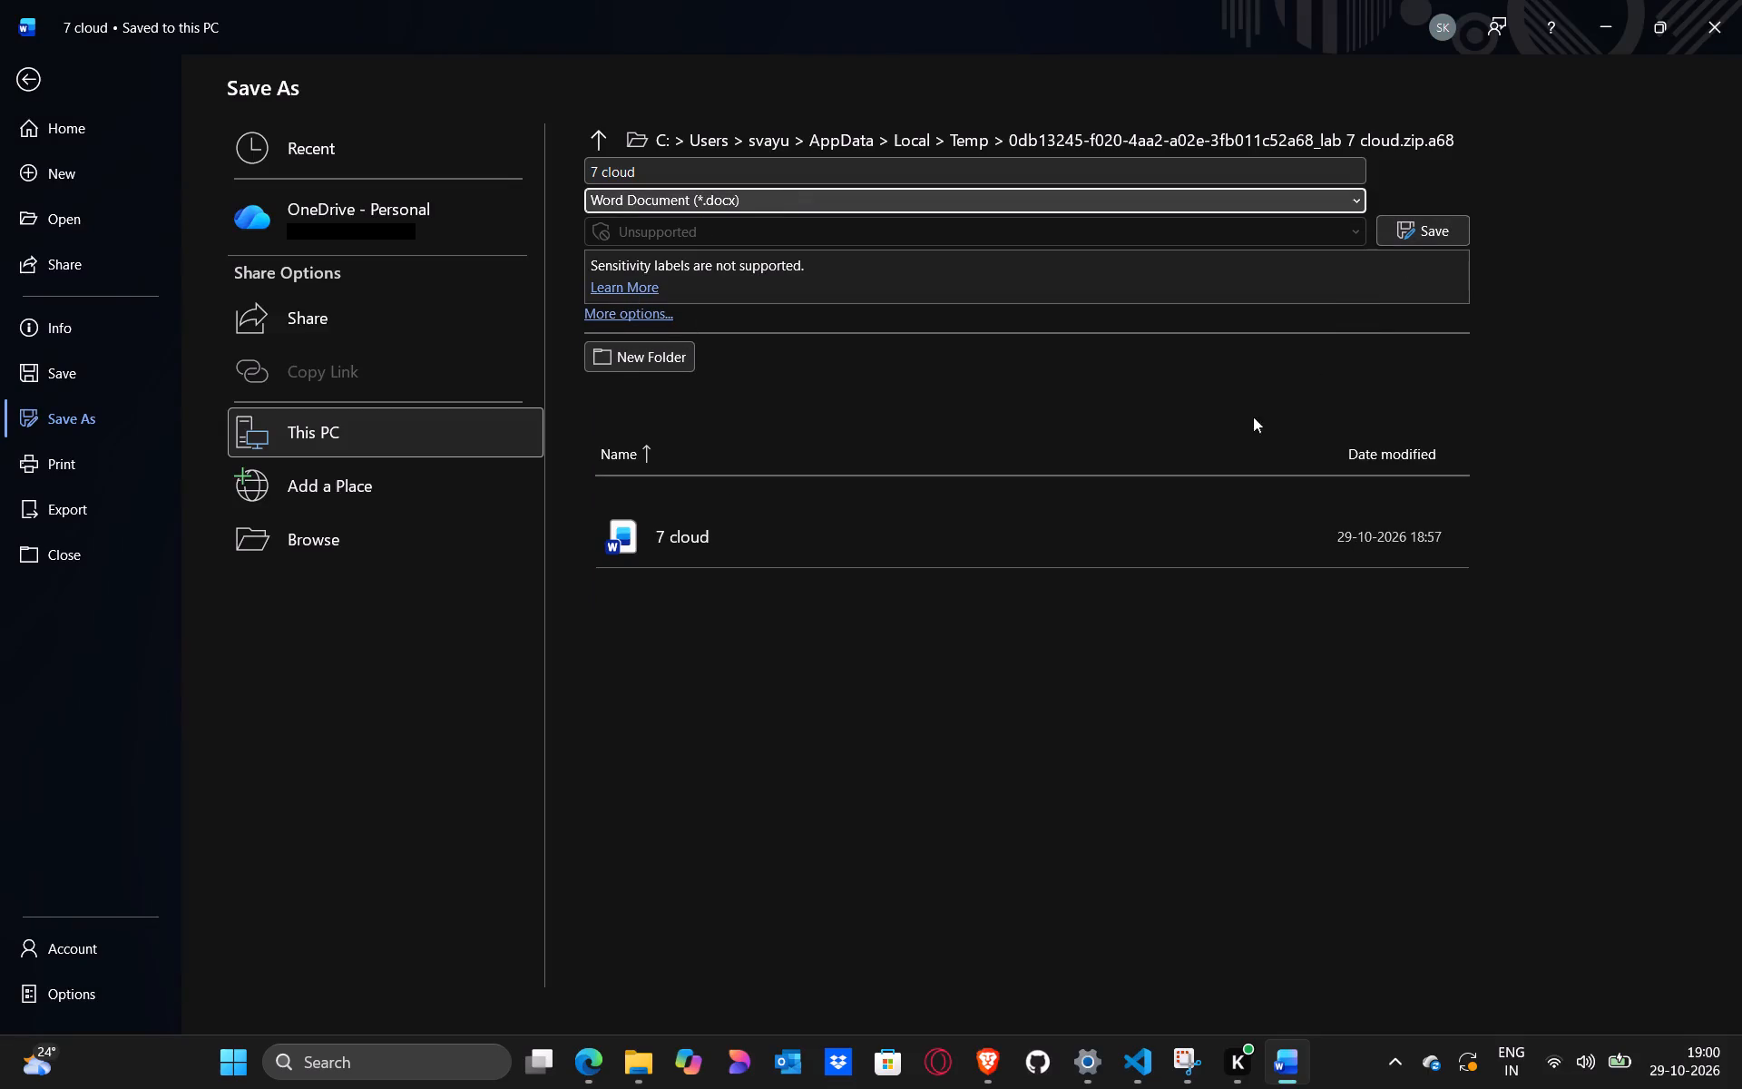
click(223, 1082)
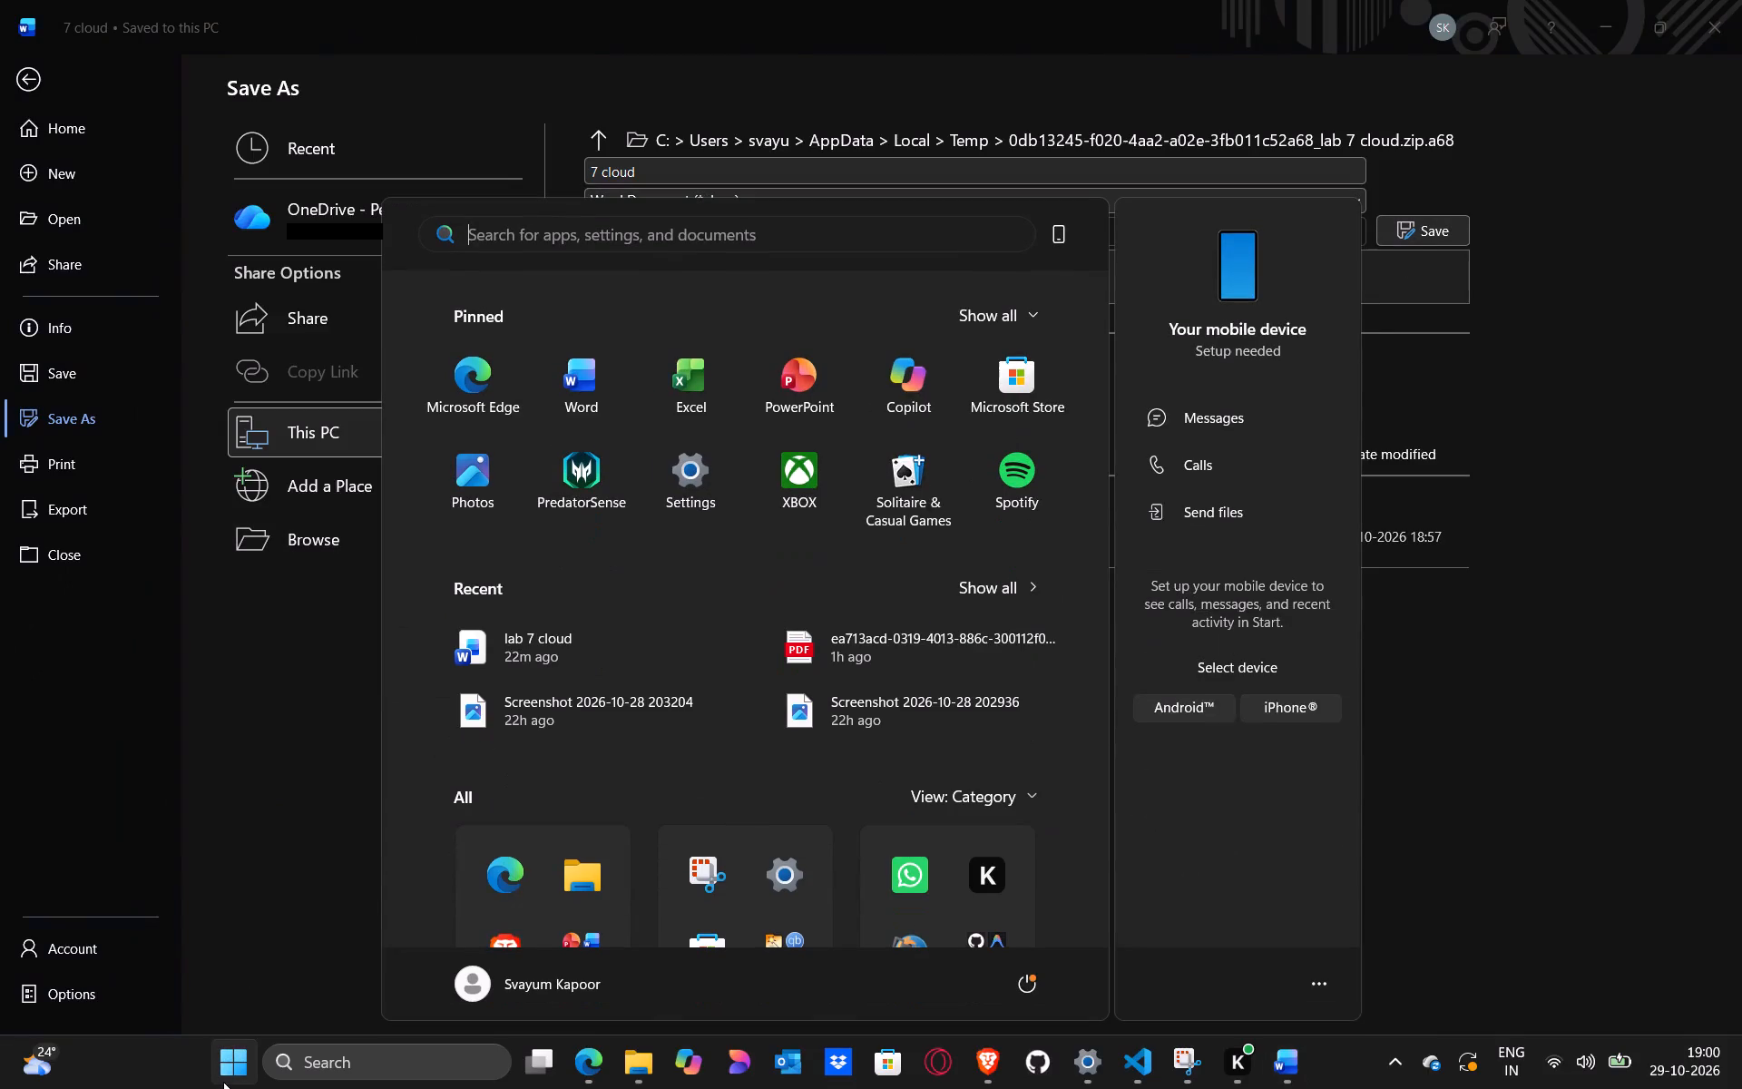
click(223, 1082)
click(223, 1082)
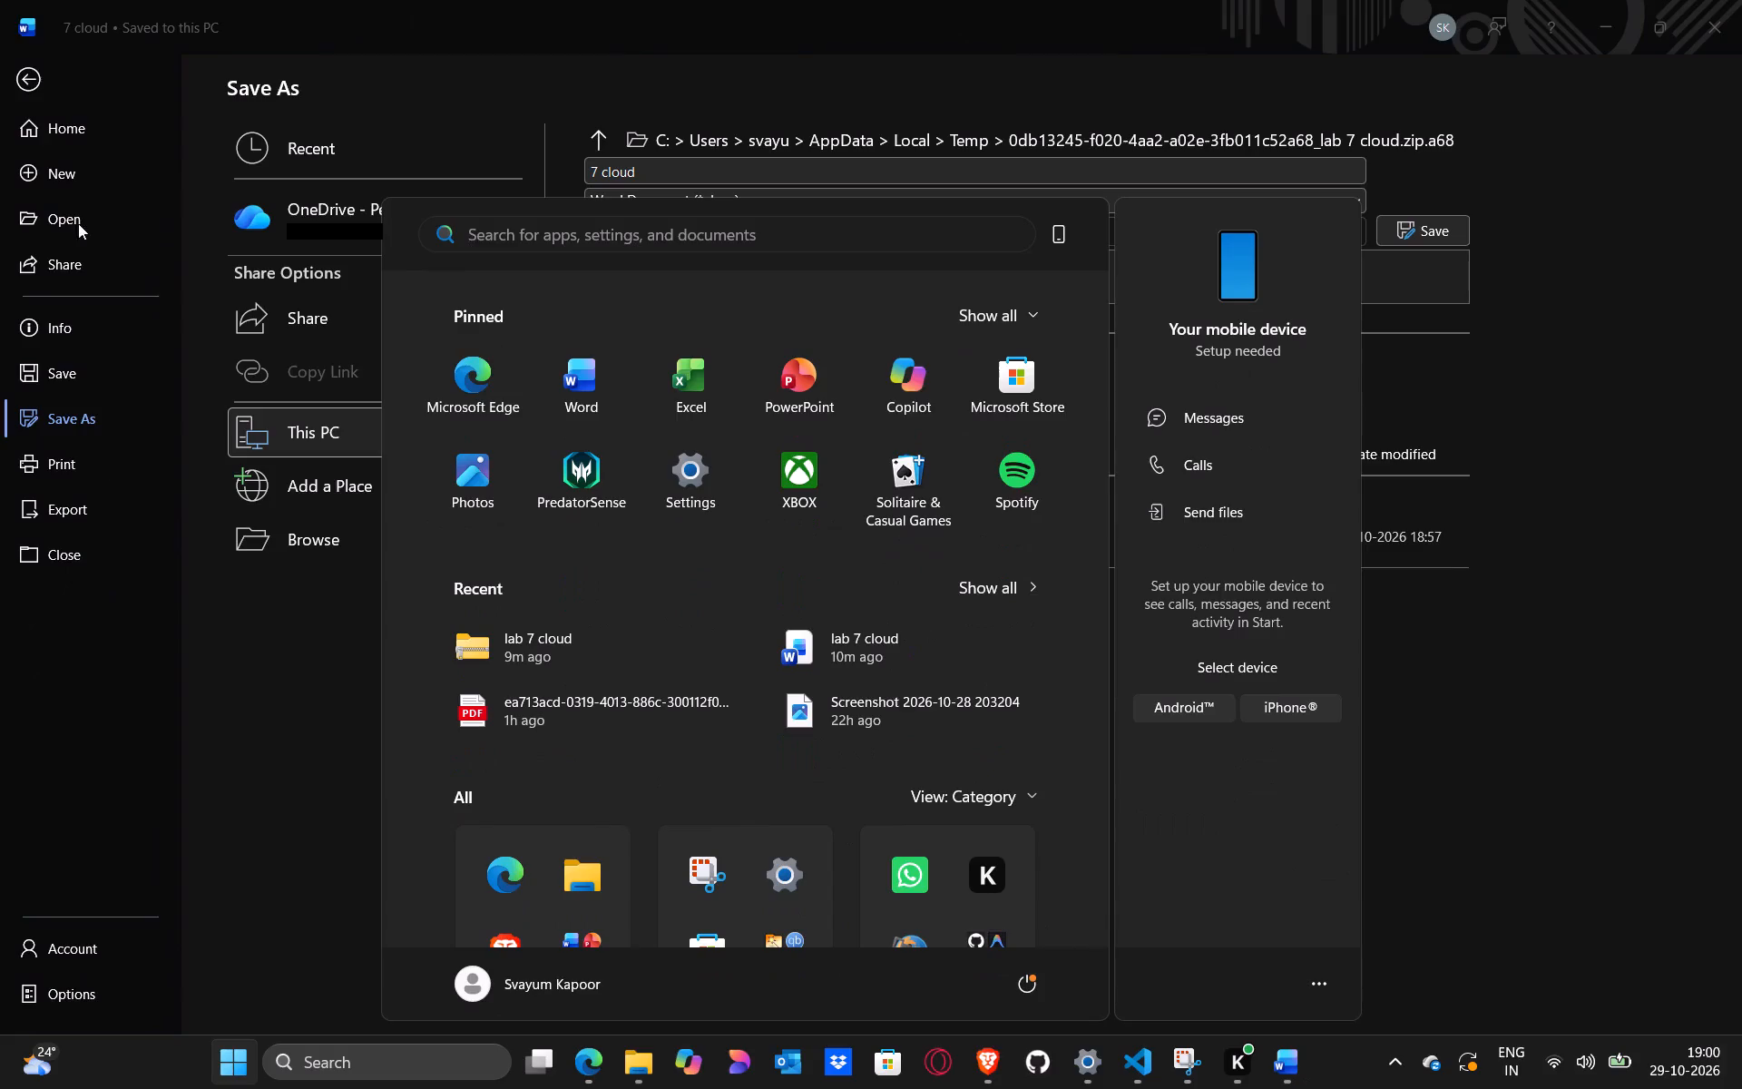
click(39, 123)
Open the recent "lab 7 cloud" document from Downloads and review its pages.
click(37, 130)
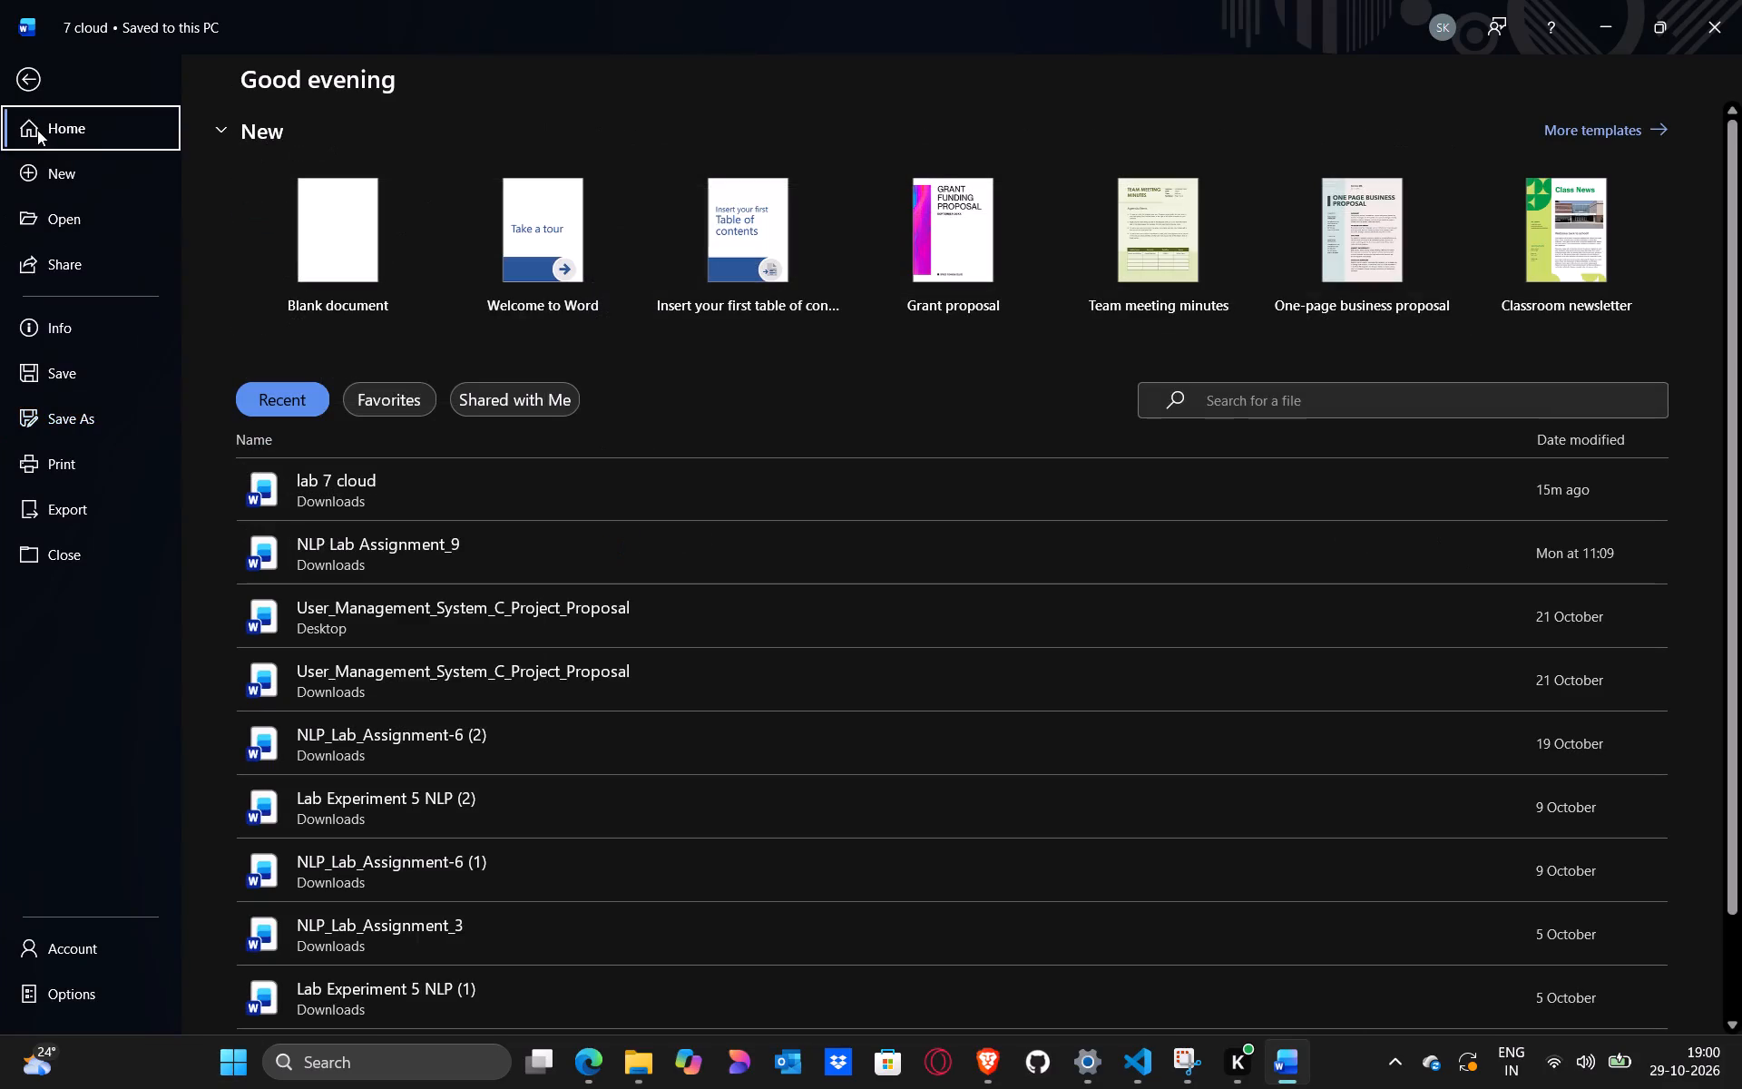
scroll(489, 582, up, 7)
double_click(406, 495)
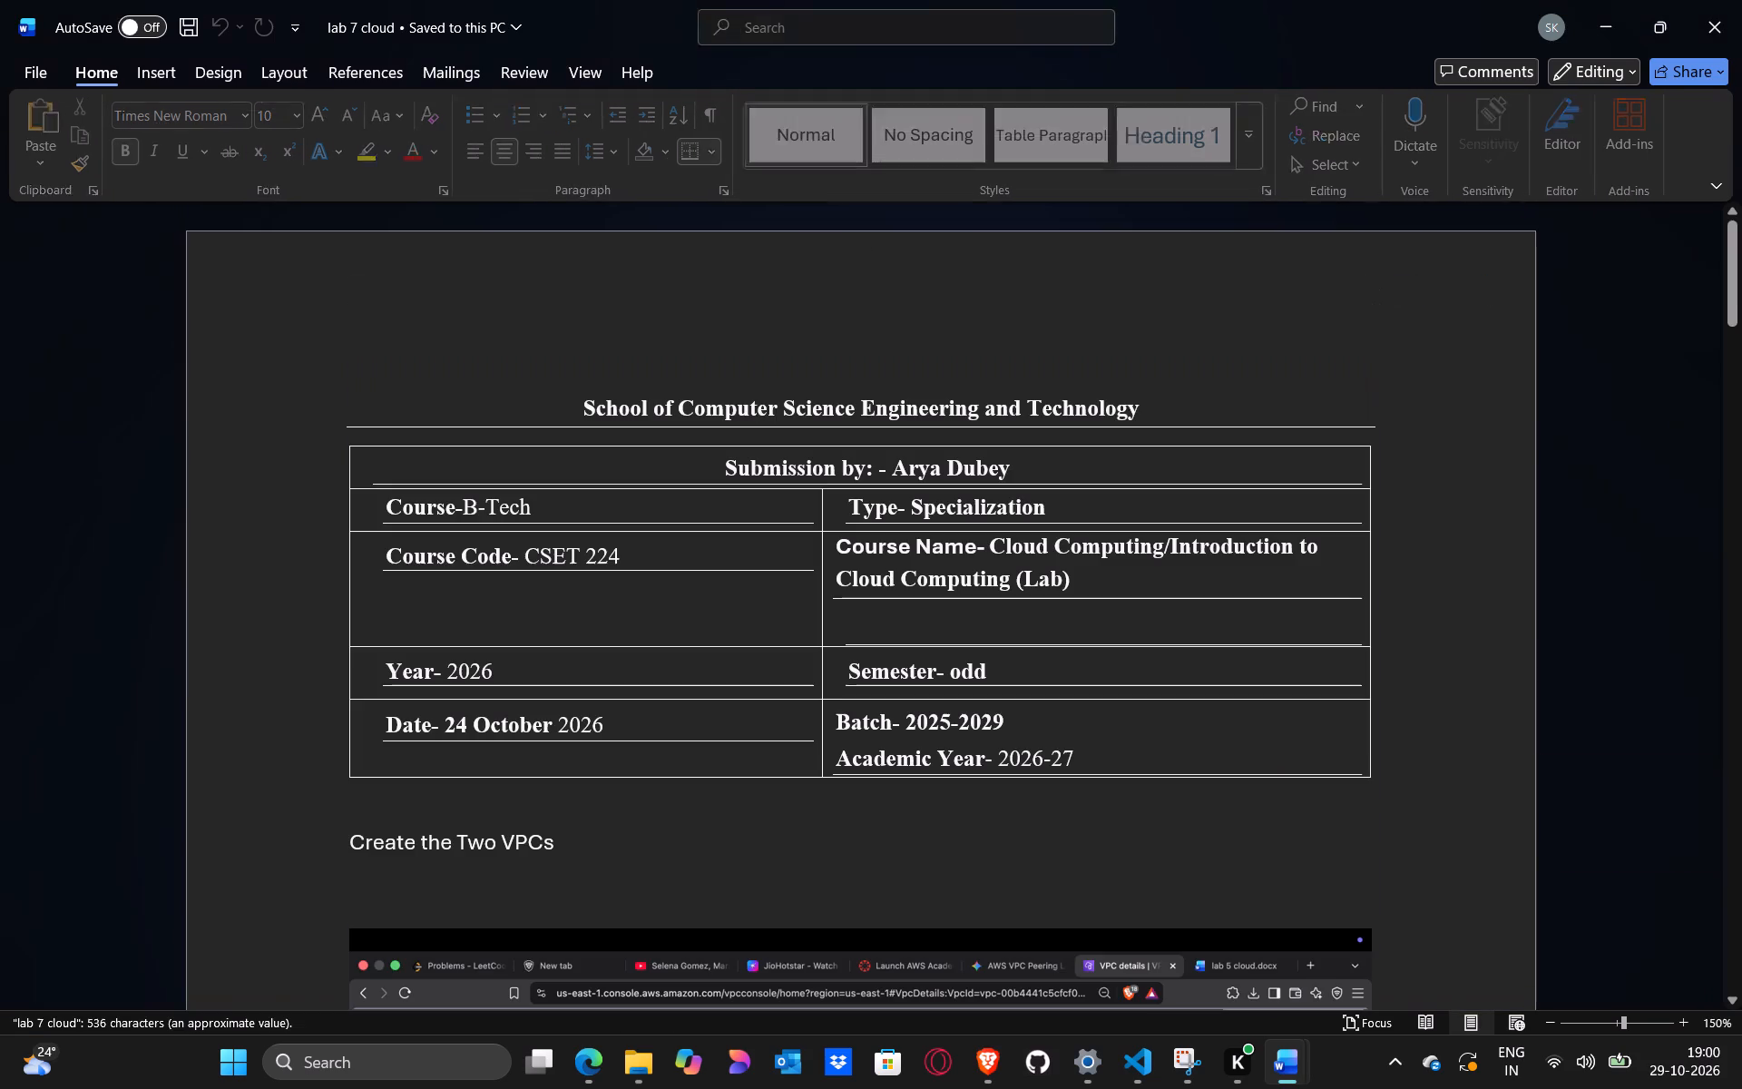
scroll(387, 539, down, 7)
scroll(387, 539, down, 20)
scroll(387, 539, down, 11)
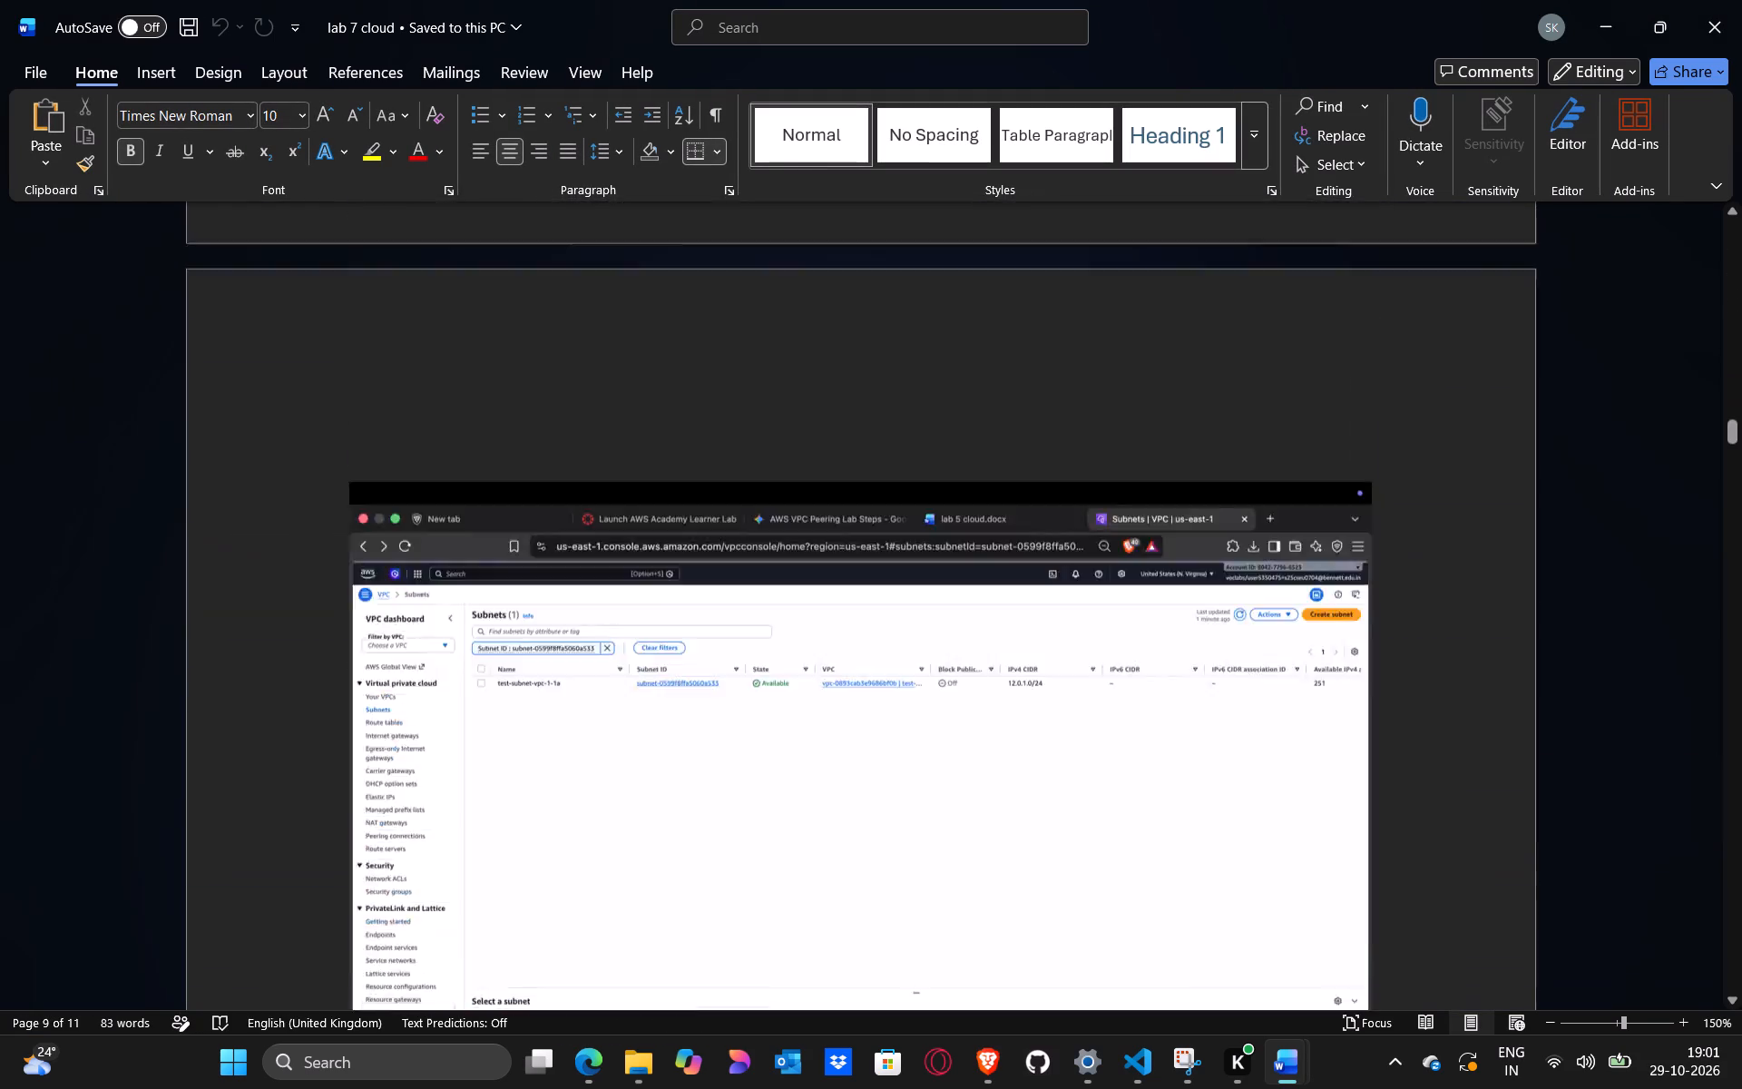
scroll(387, 539, down, 13)
scroll(387, 539, up, 2)
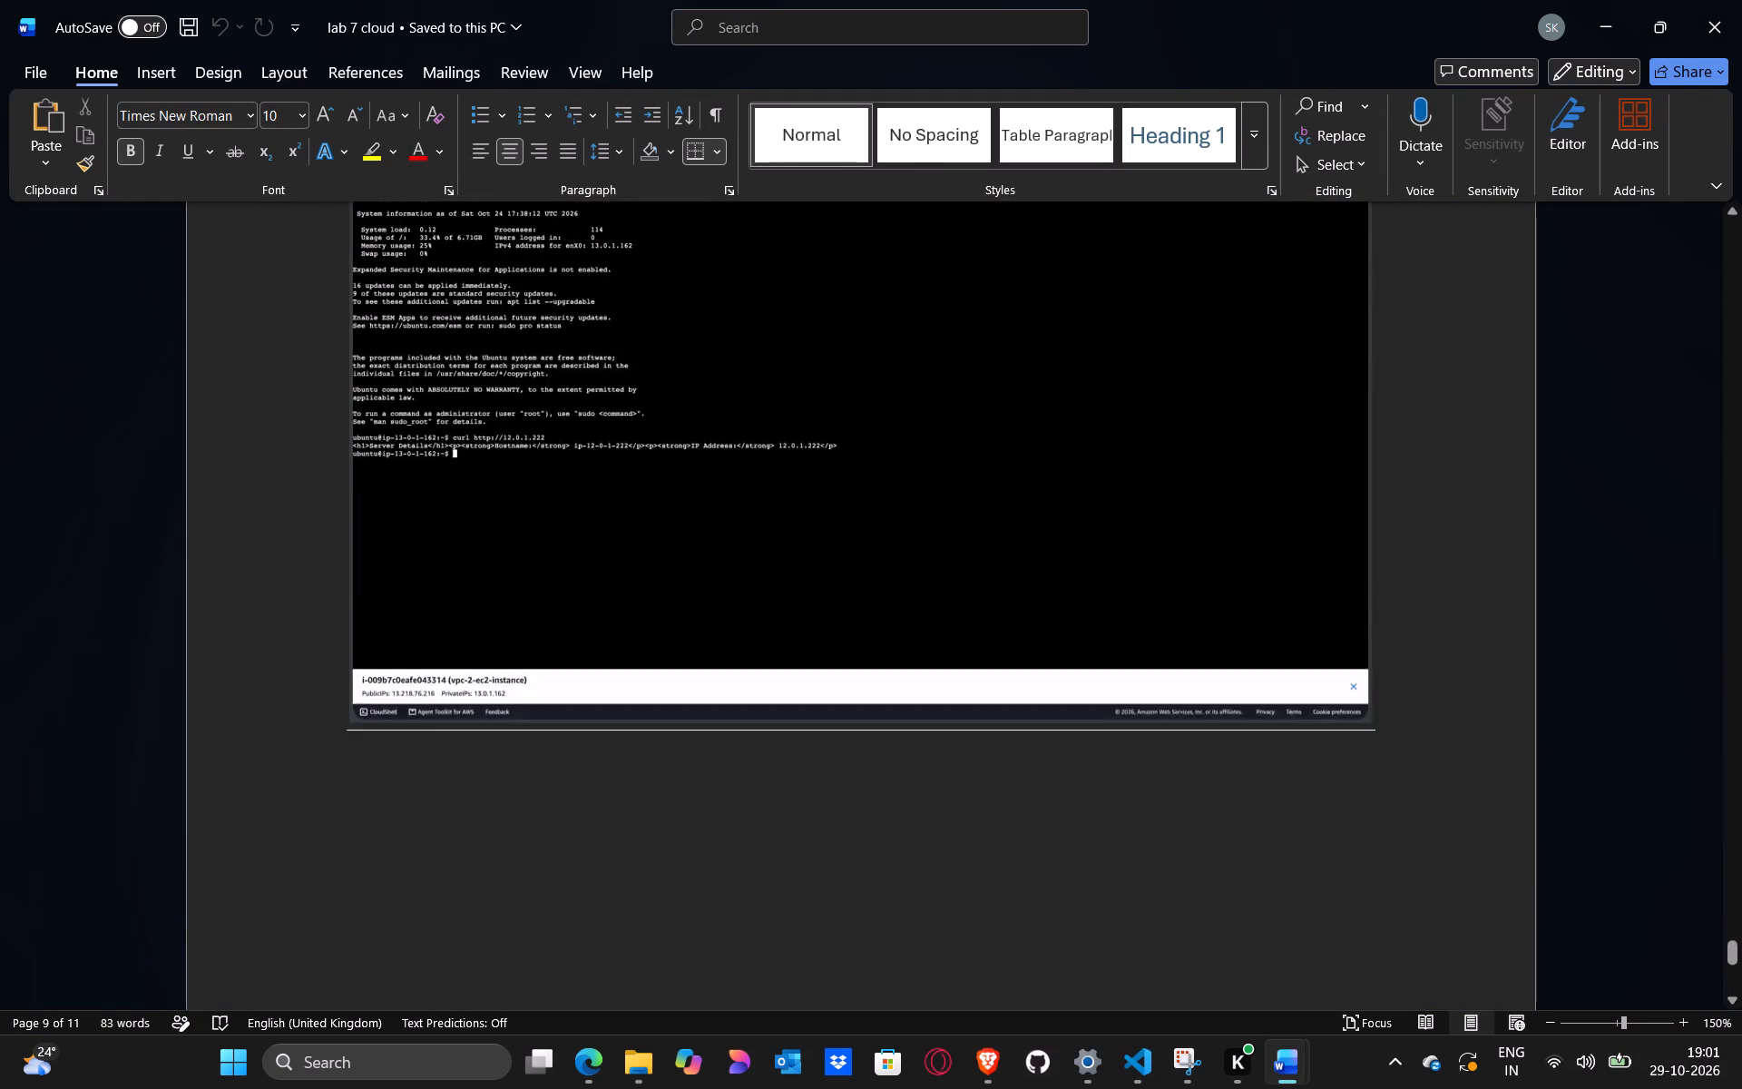
scroll(387, 539, up, 9)
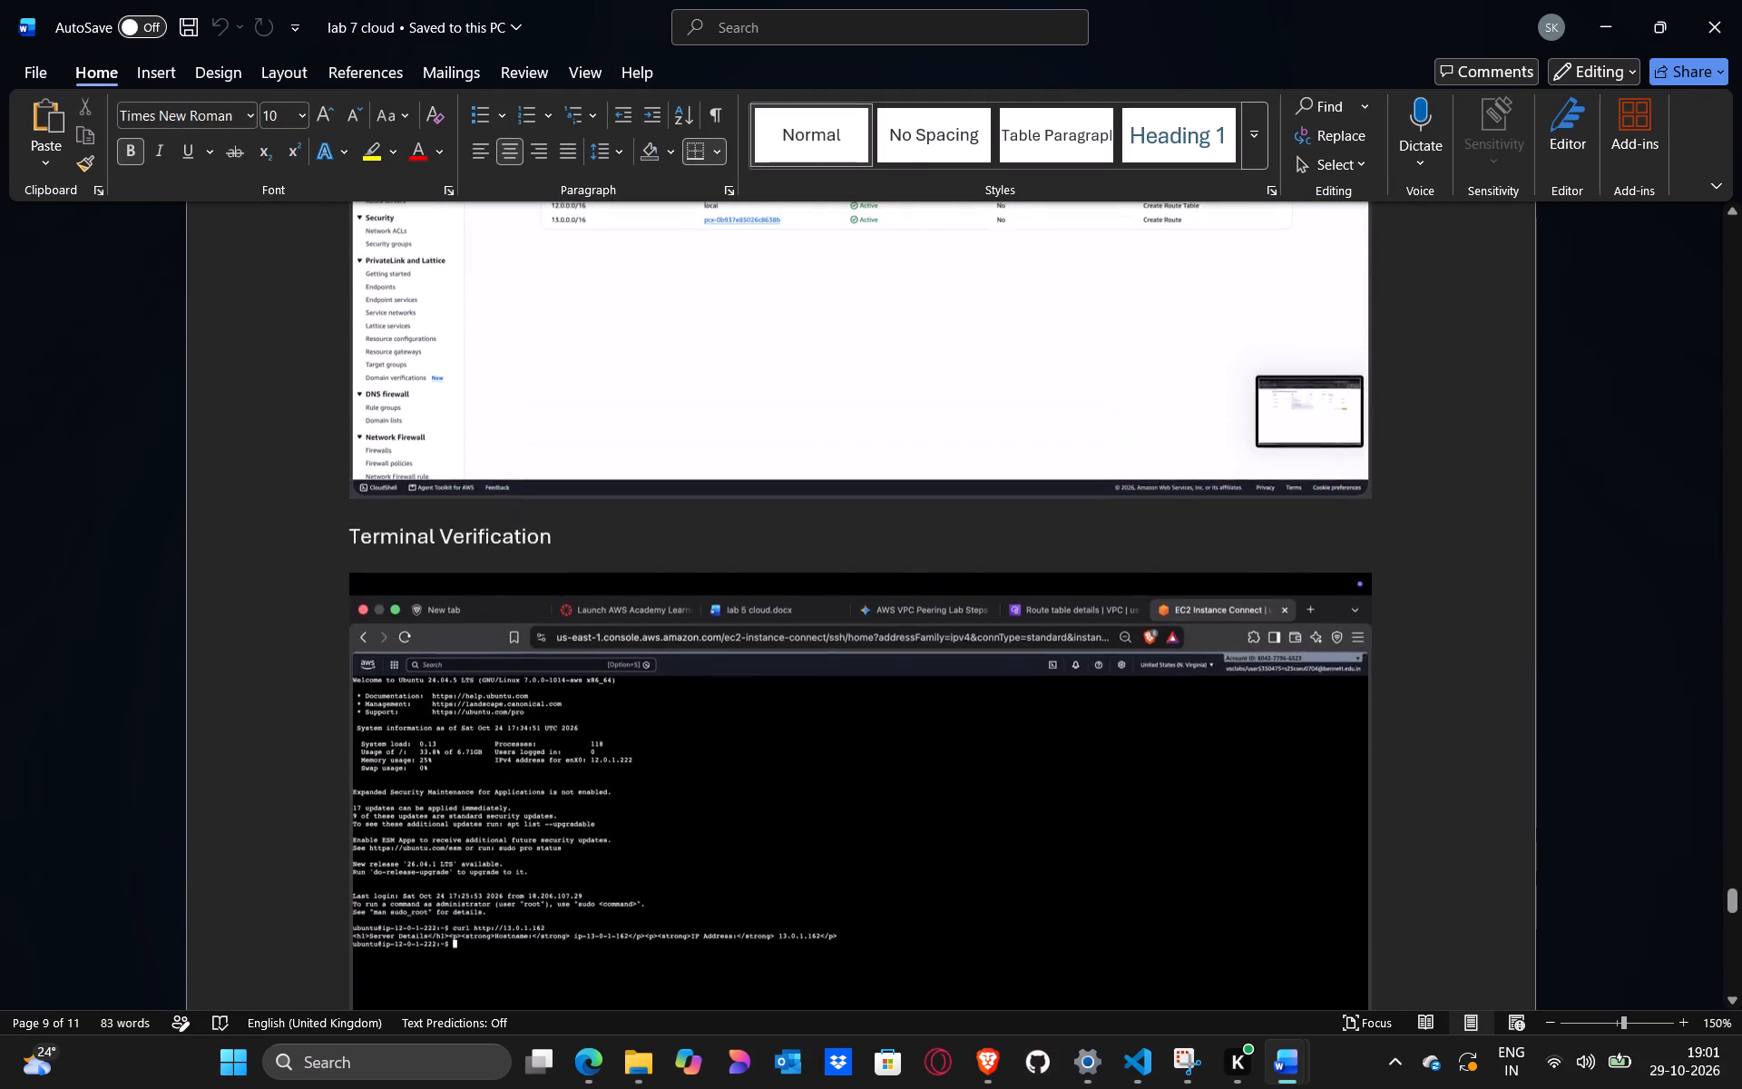
scroll(387, 539, up, 4)
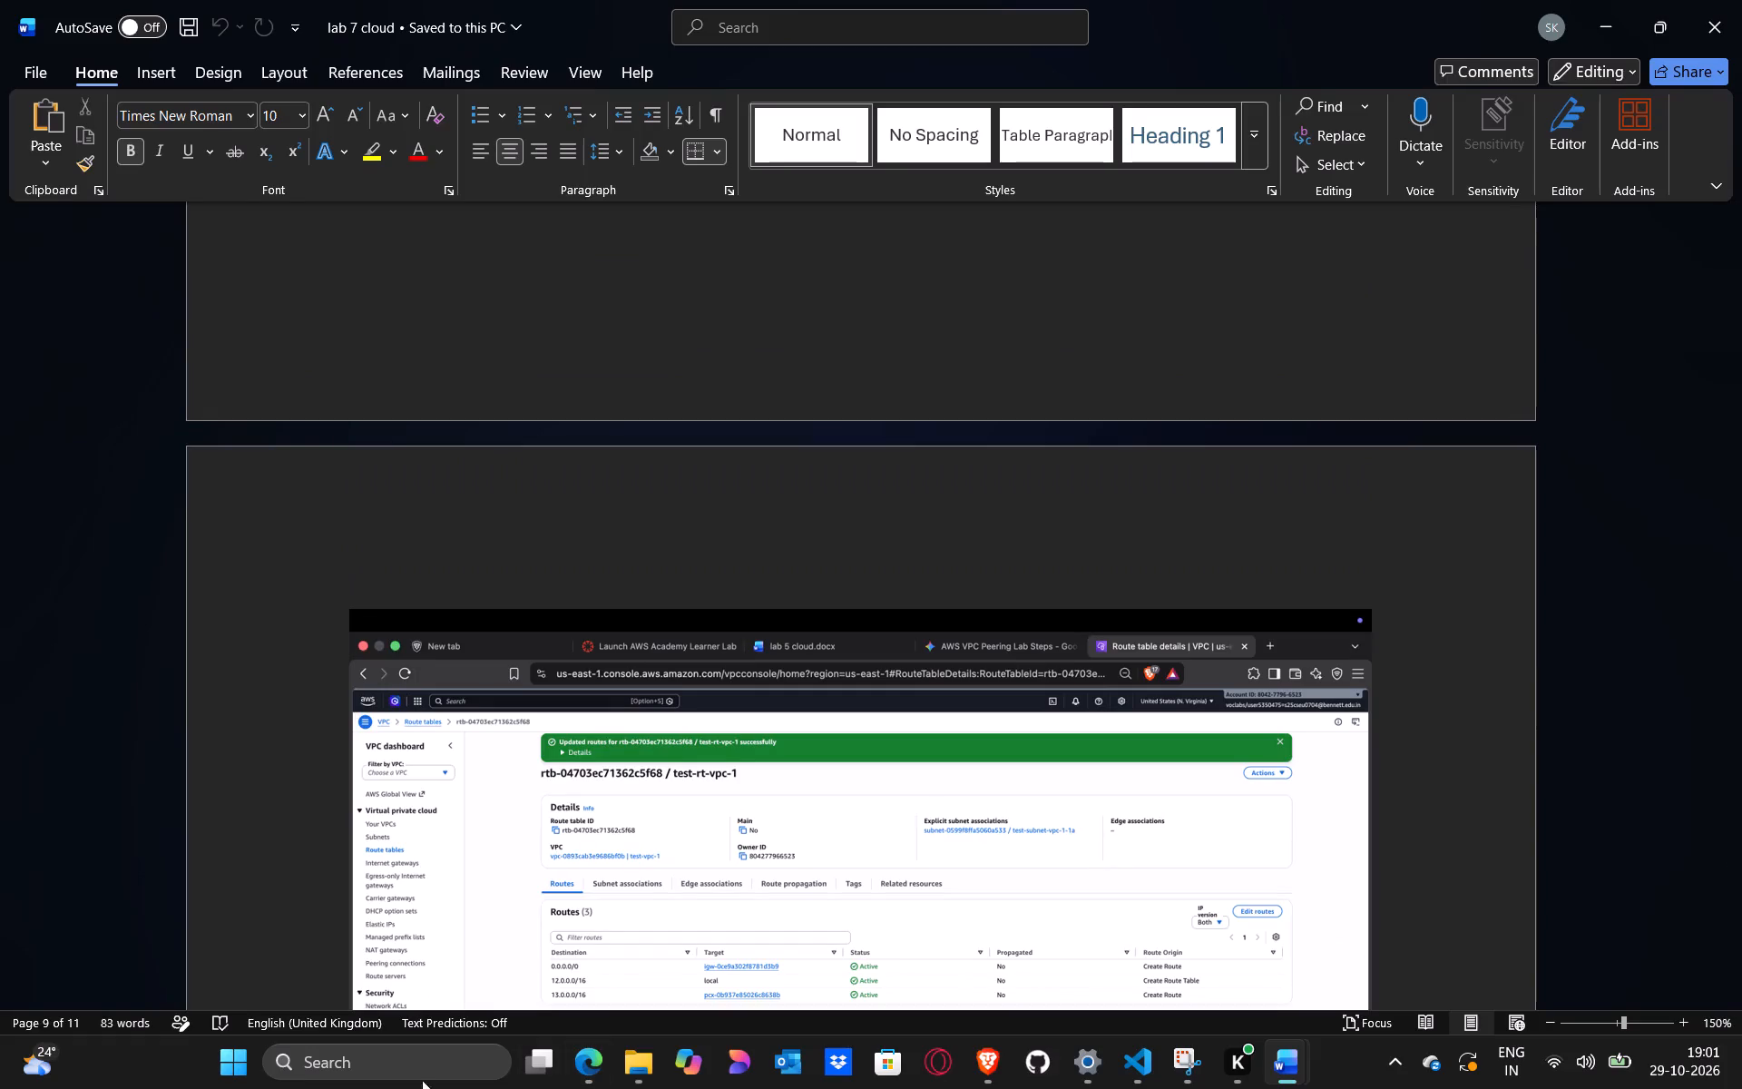
Switch to File Explorer and open the "lab 7 cloud" Word document from the recent files to check it.
click(228, 1049)
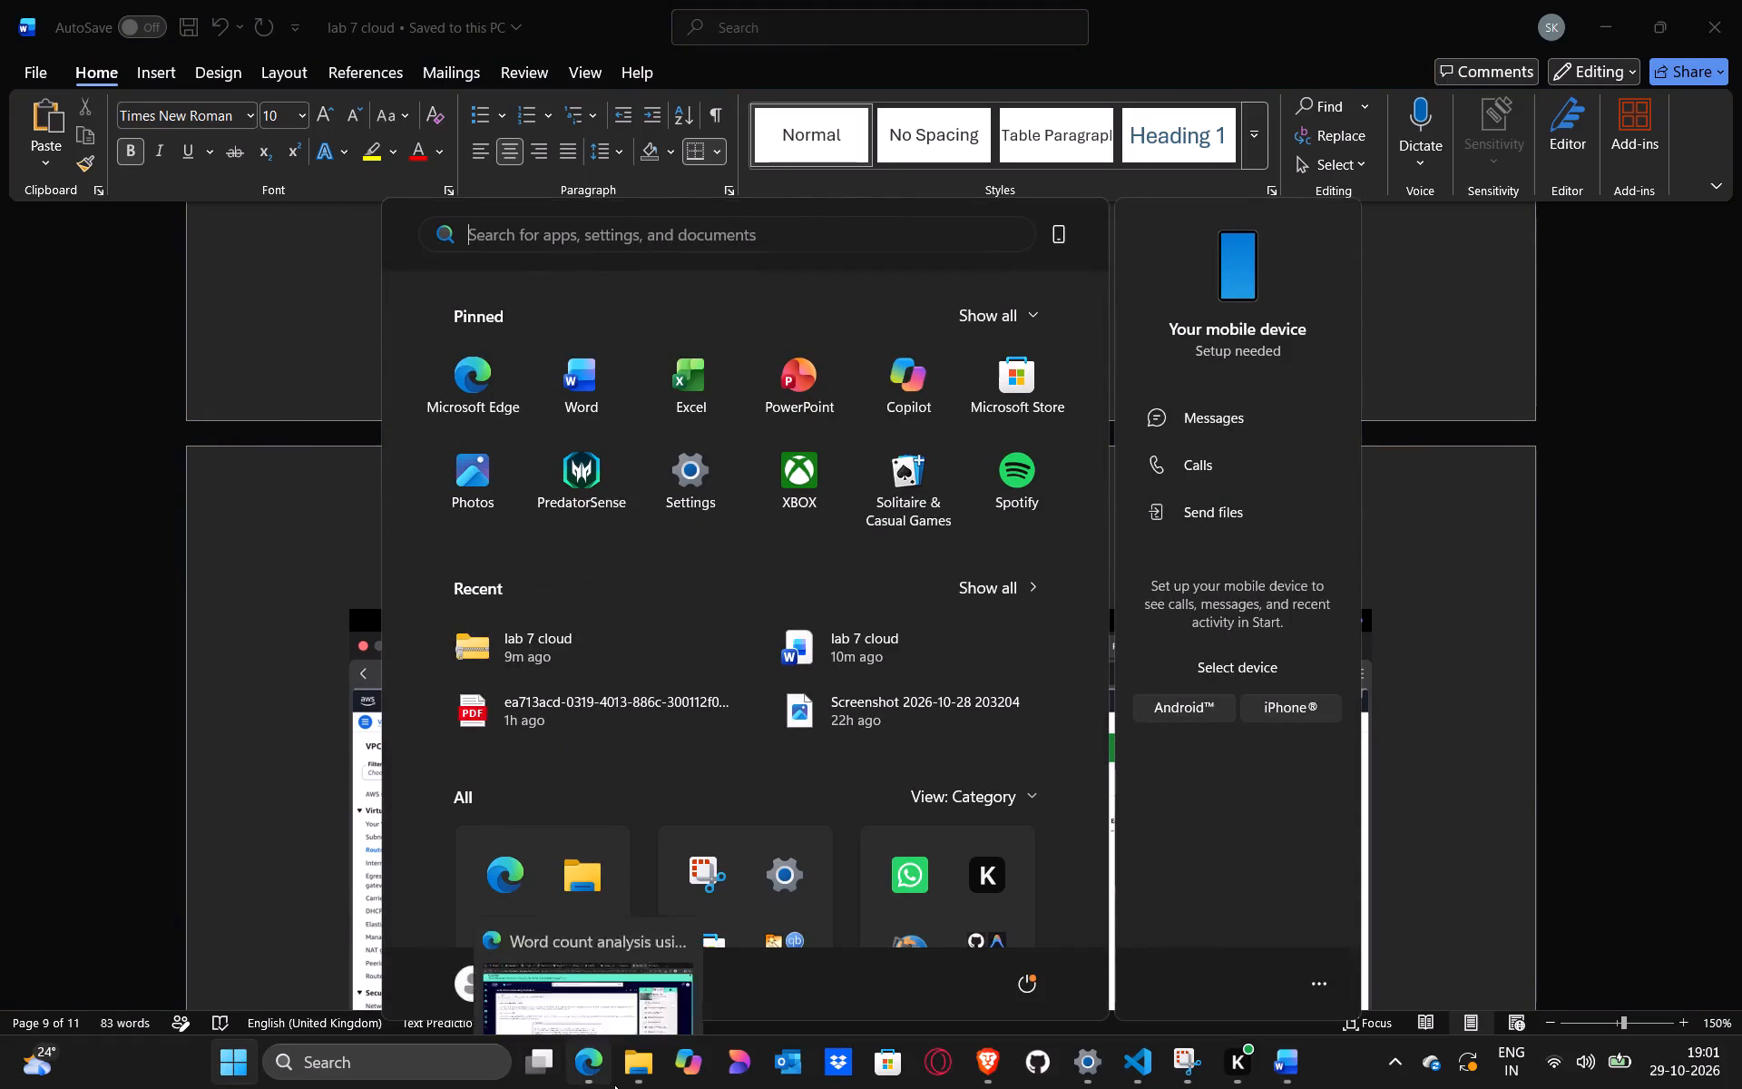
click(616, 1084)
scroll(454, 558, up, 14)
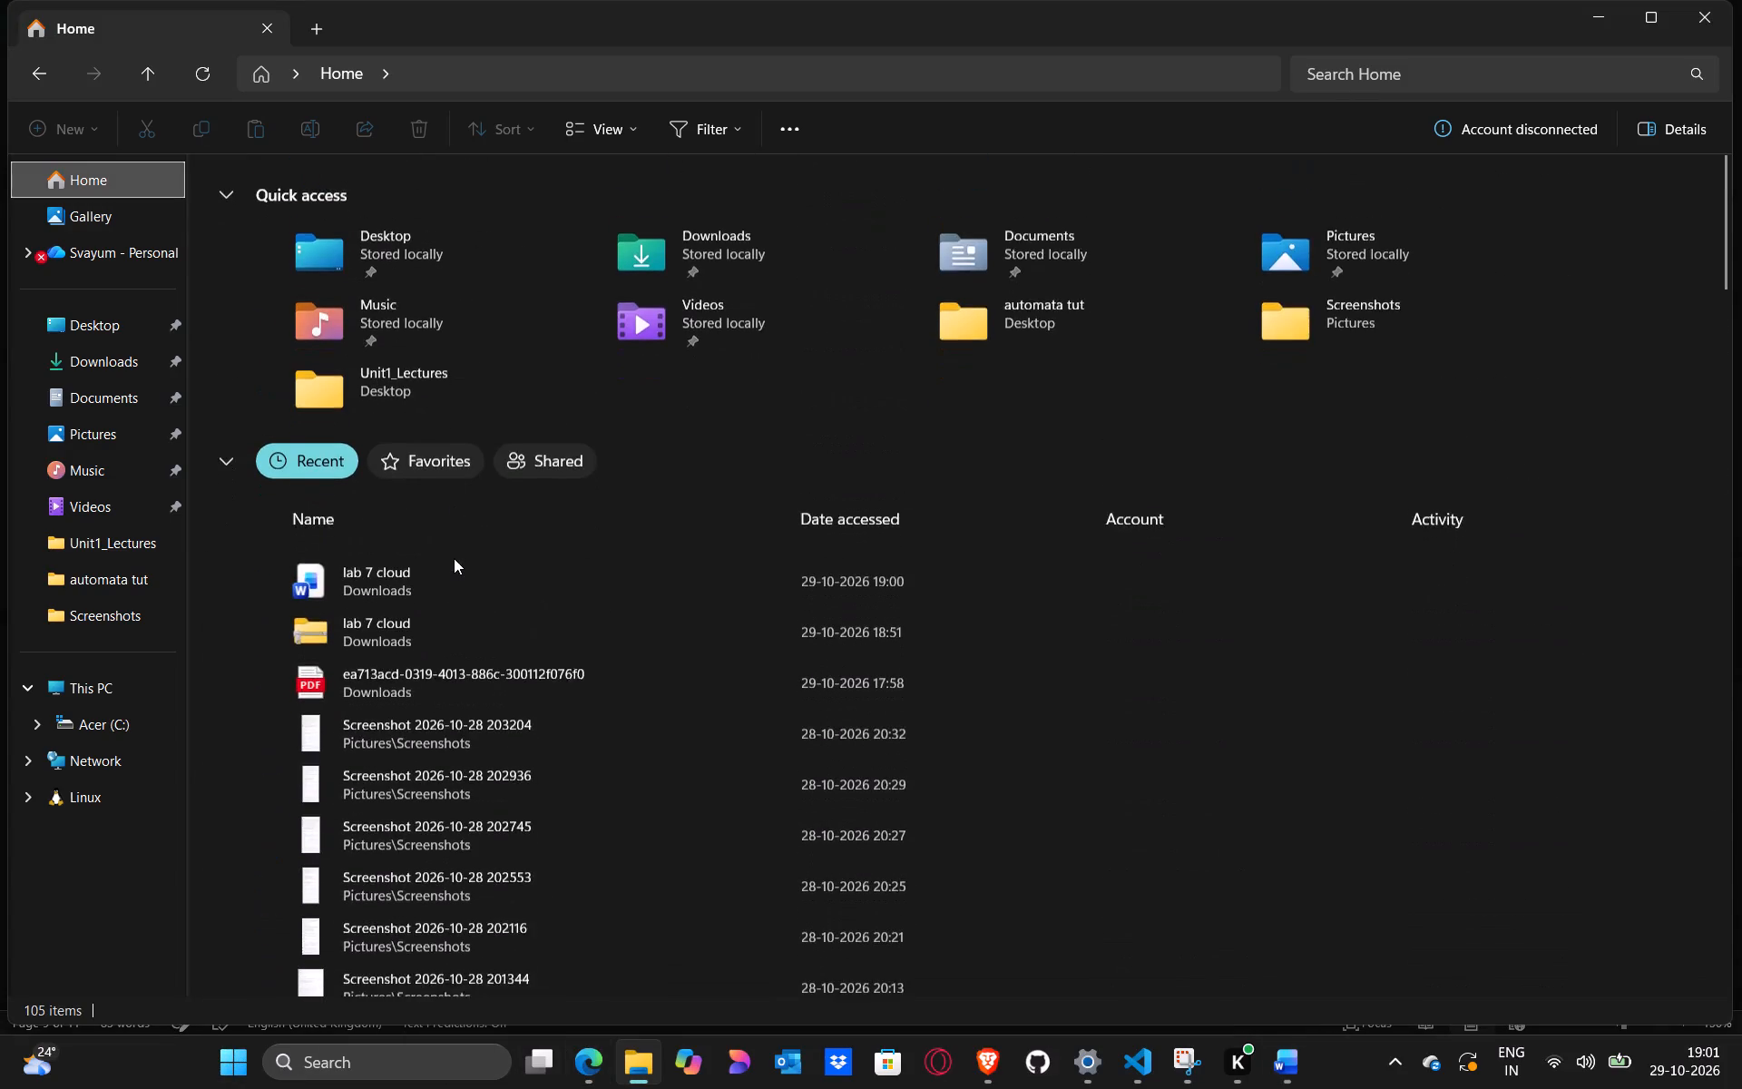
double_click(357, 568)
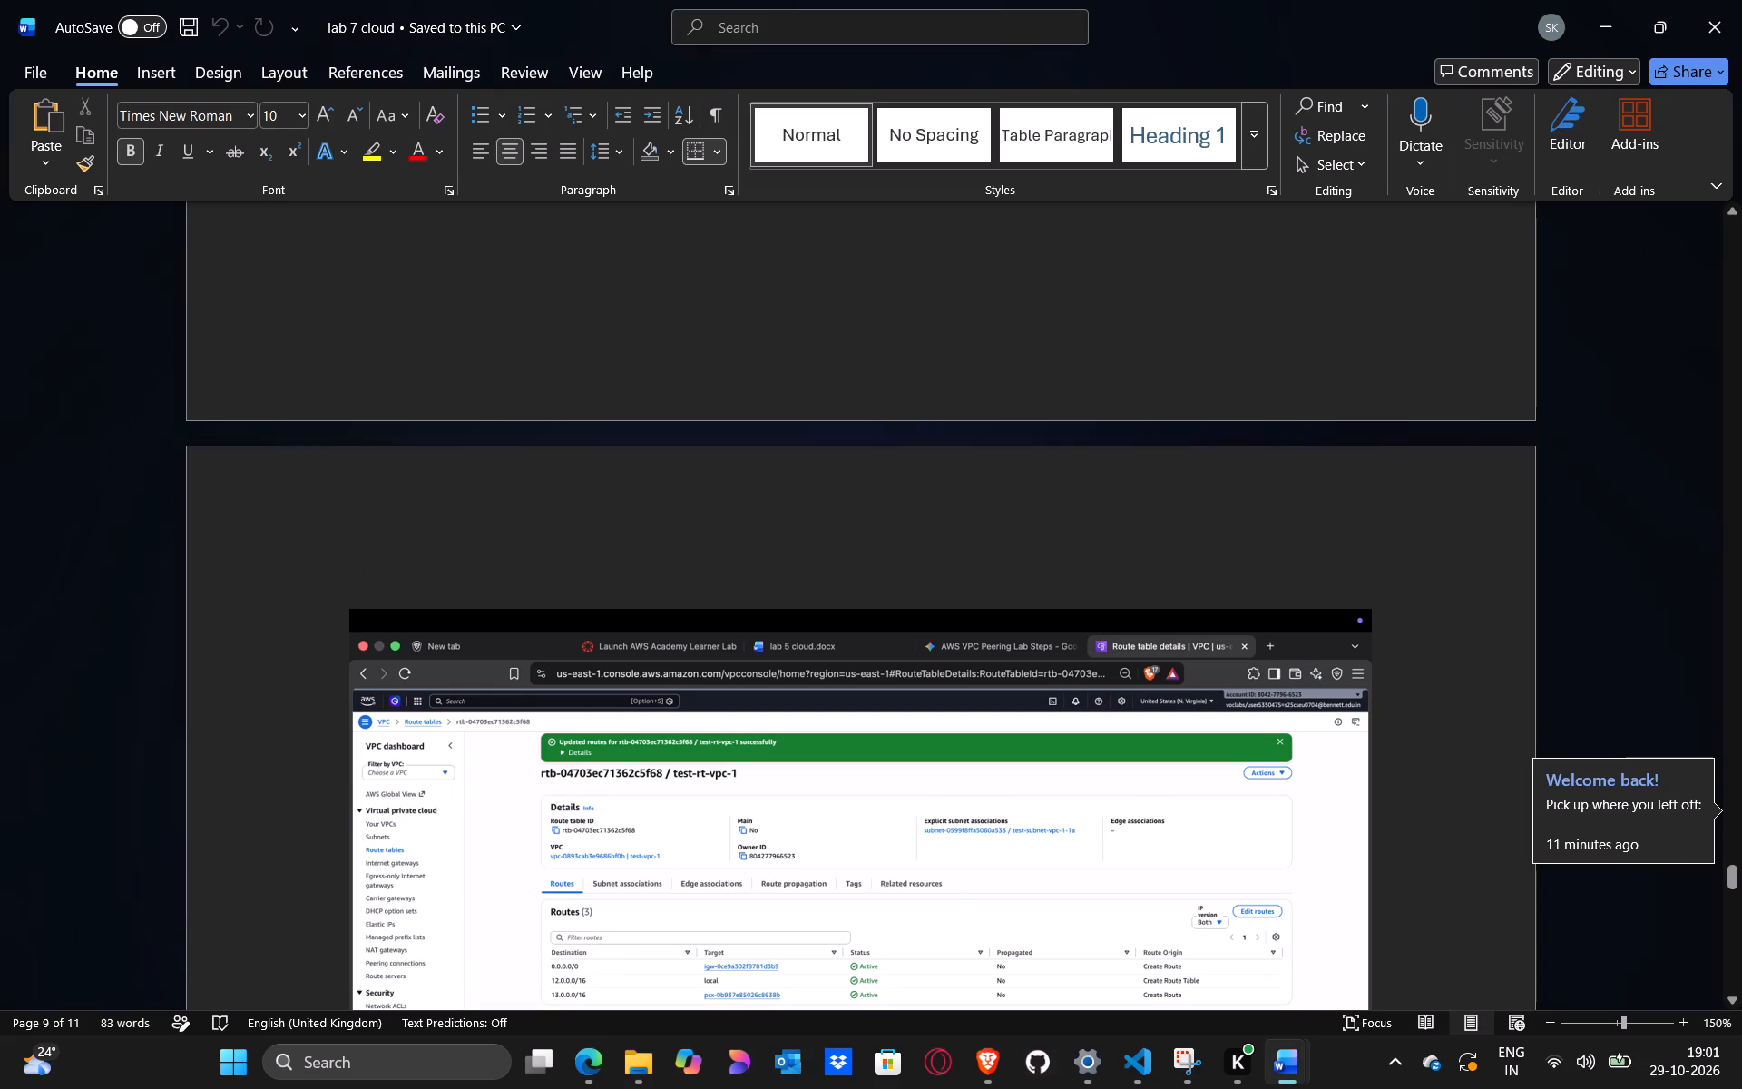
right_click(717, 607)
scroll(717, 607, right, 5)
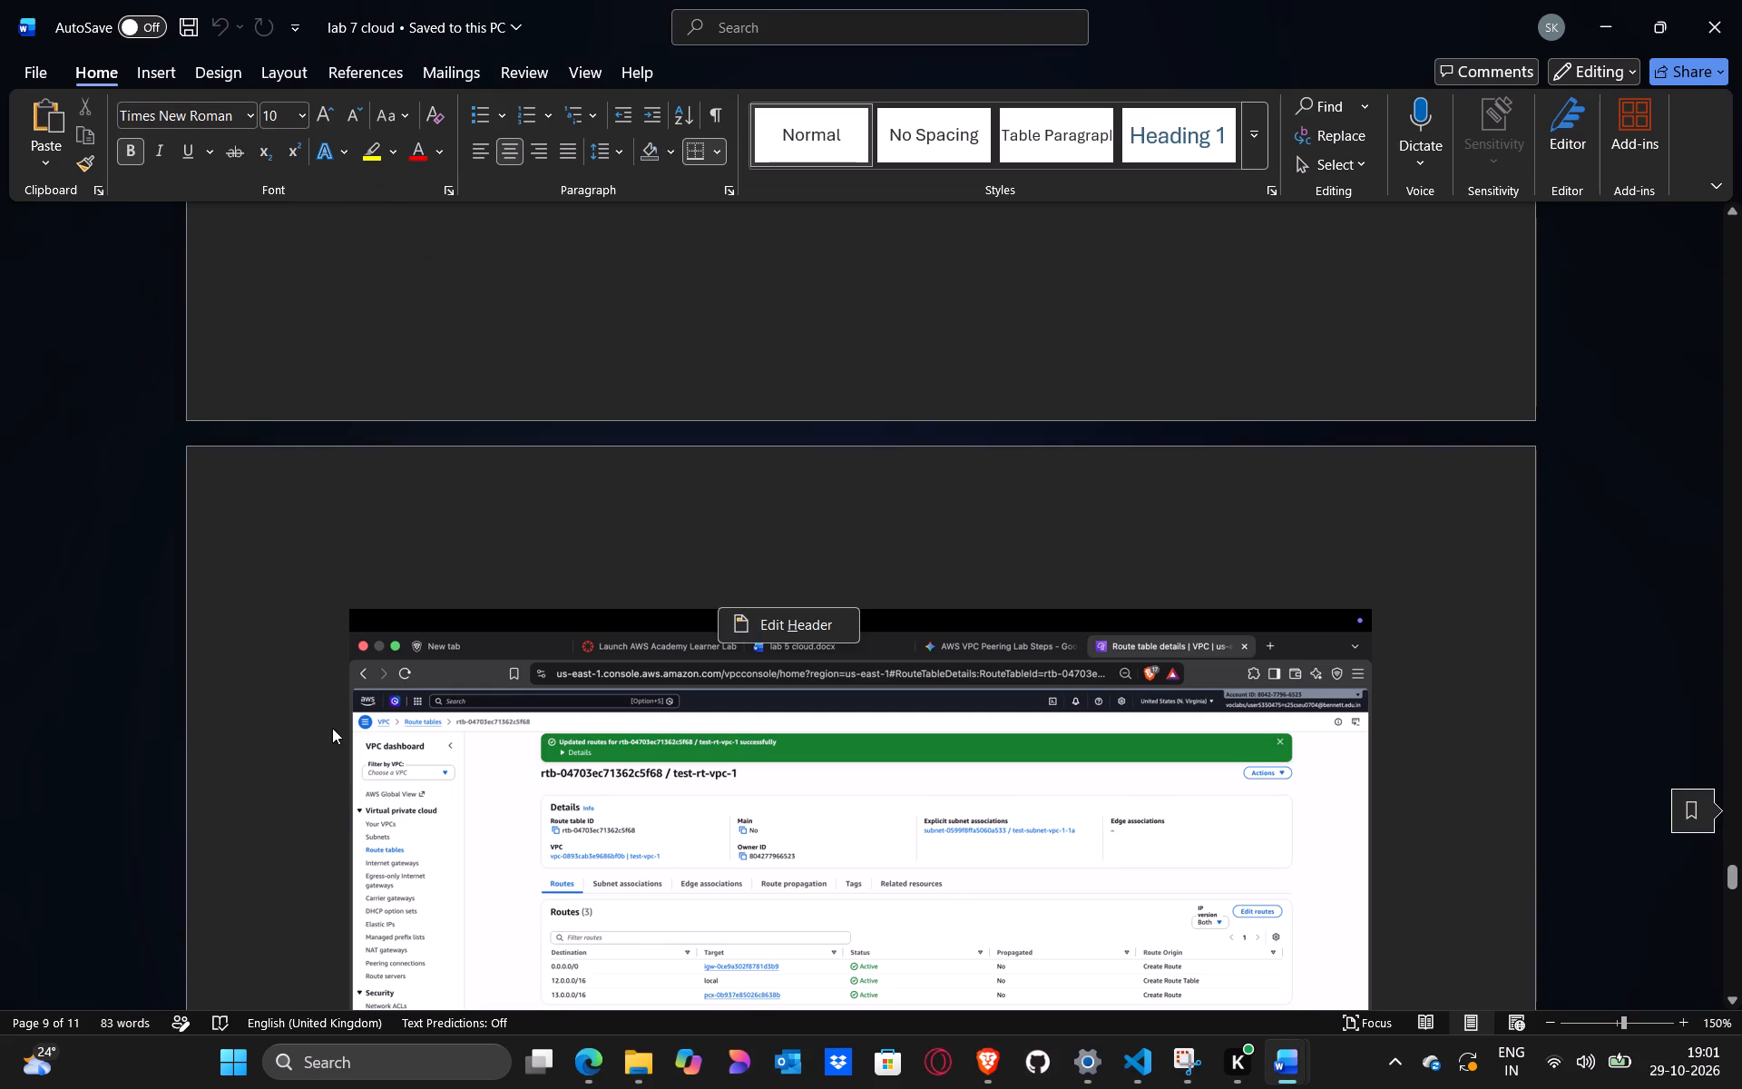
Switch back to File Explorer and check the actions available for the recent "lab 7 cloud" Word document.
click(644, 1060)
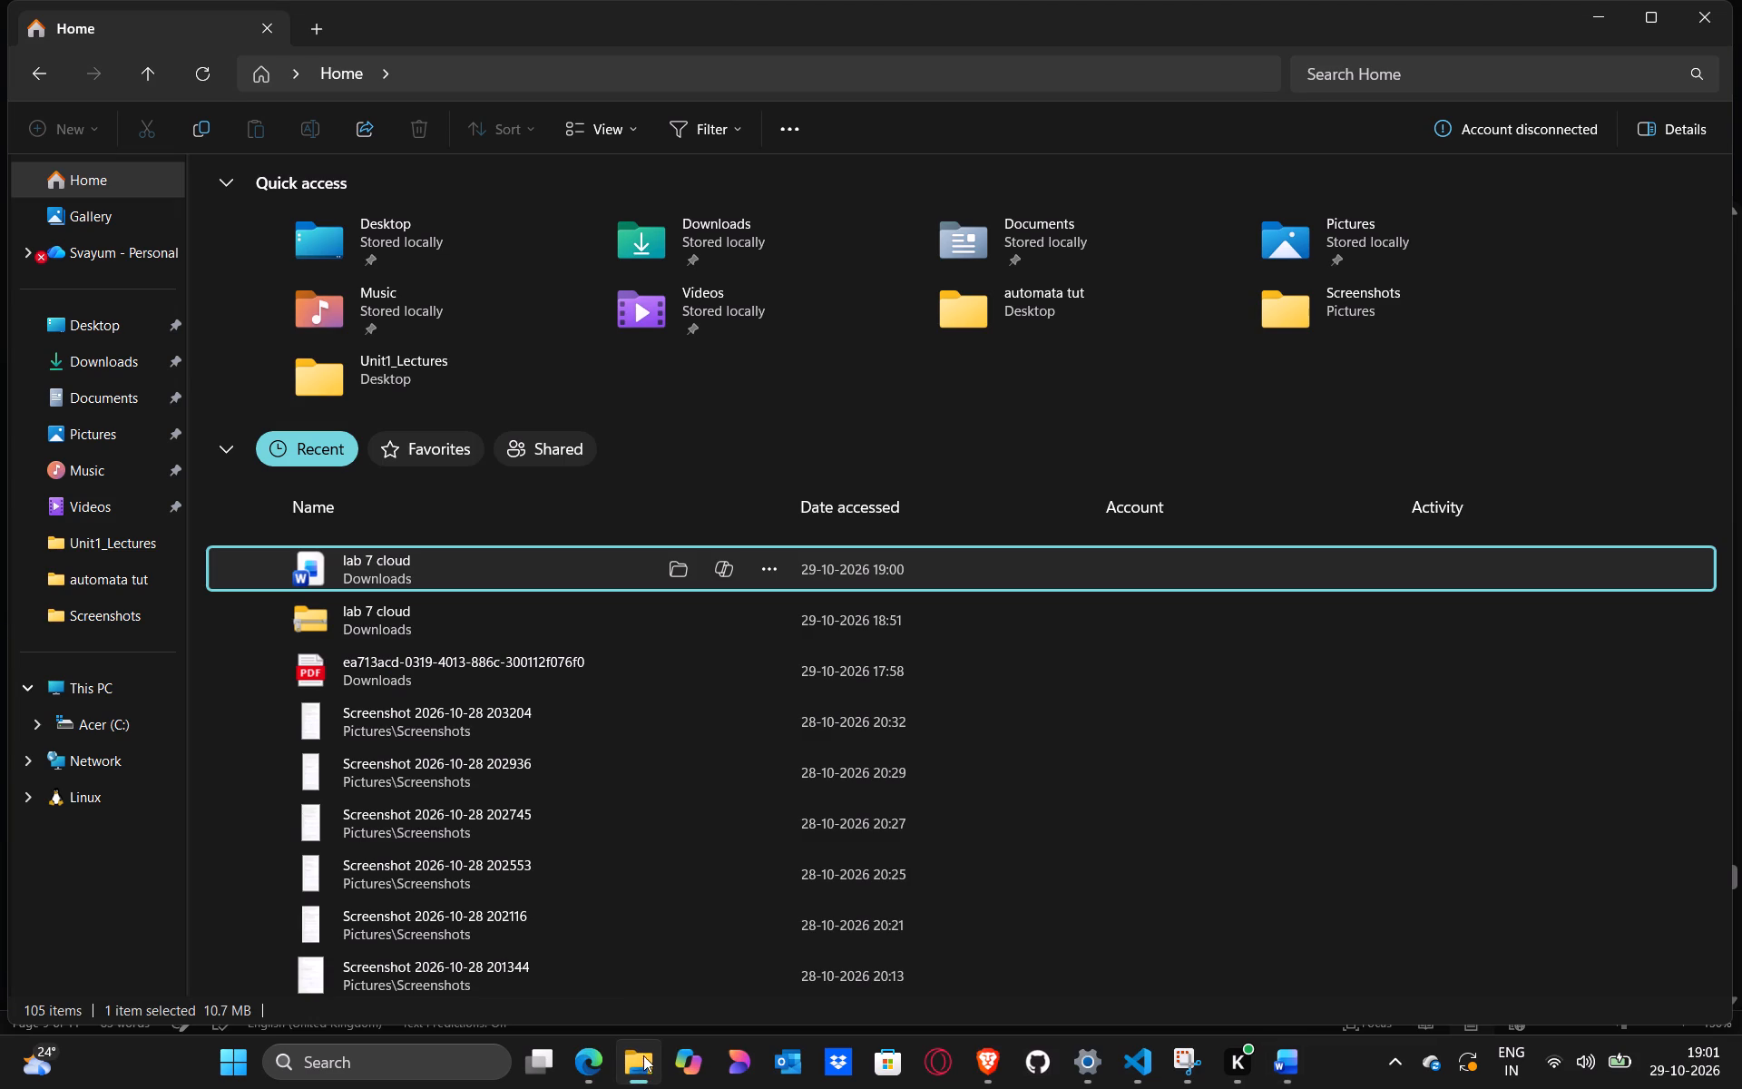
click(763, 564)
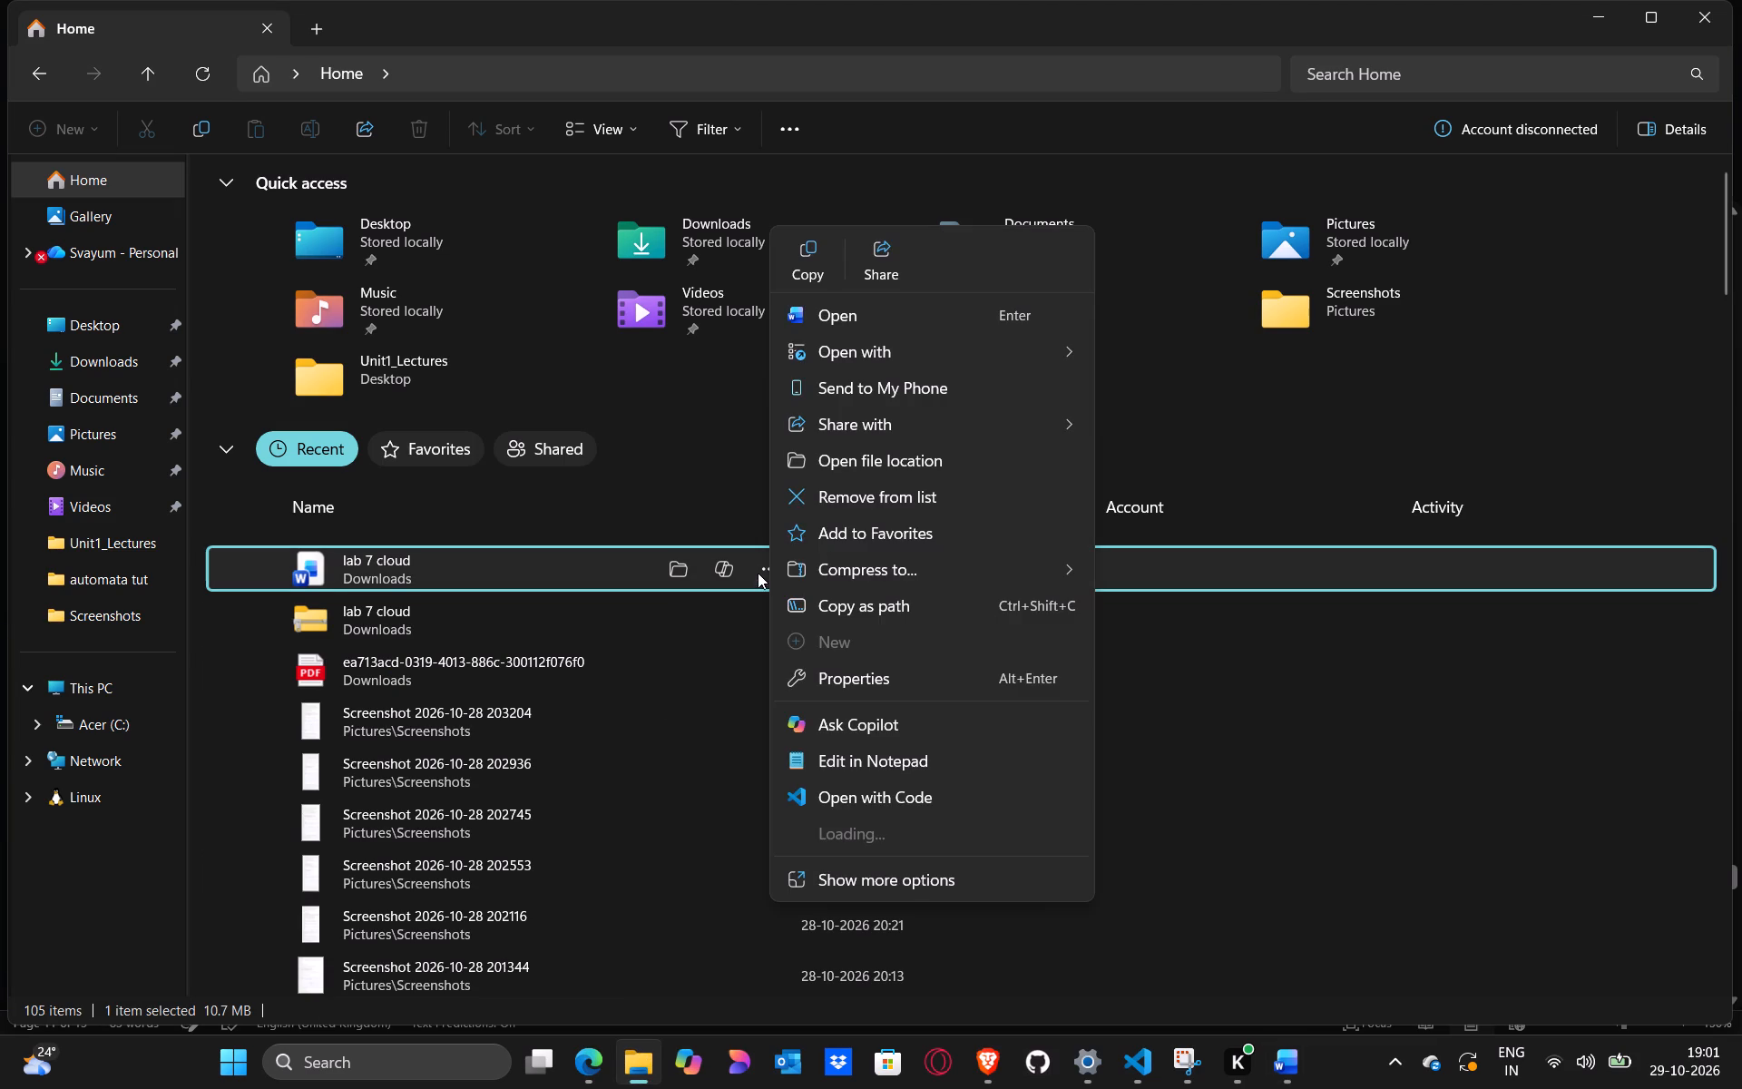
click(594, 574)
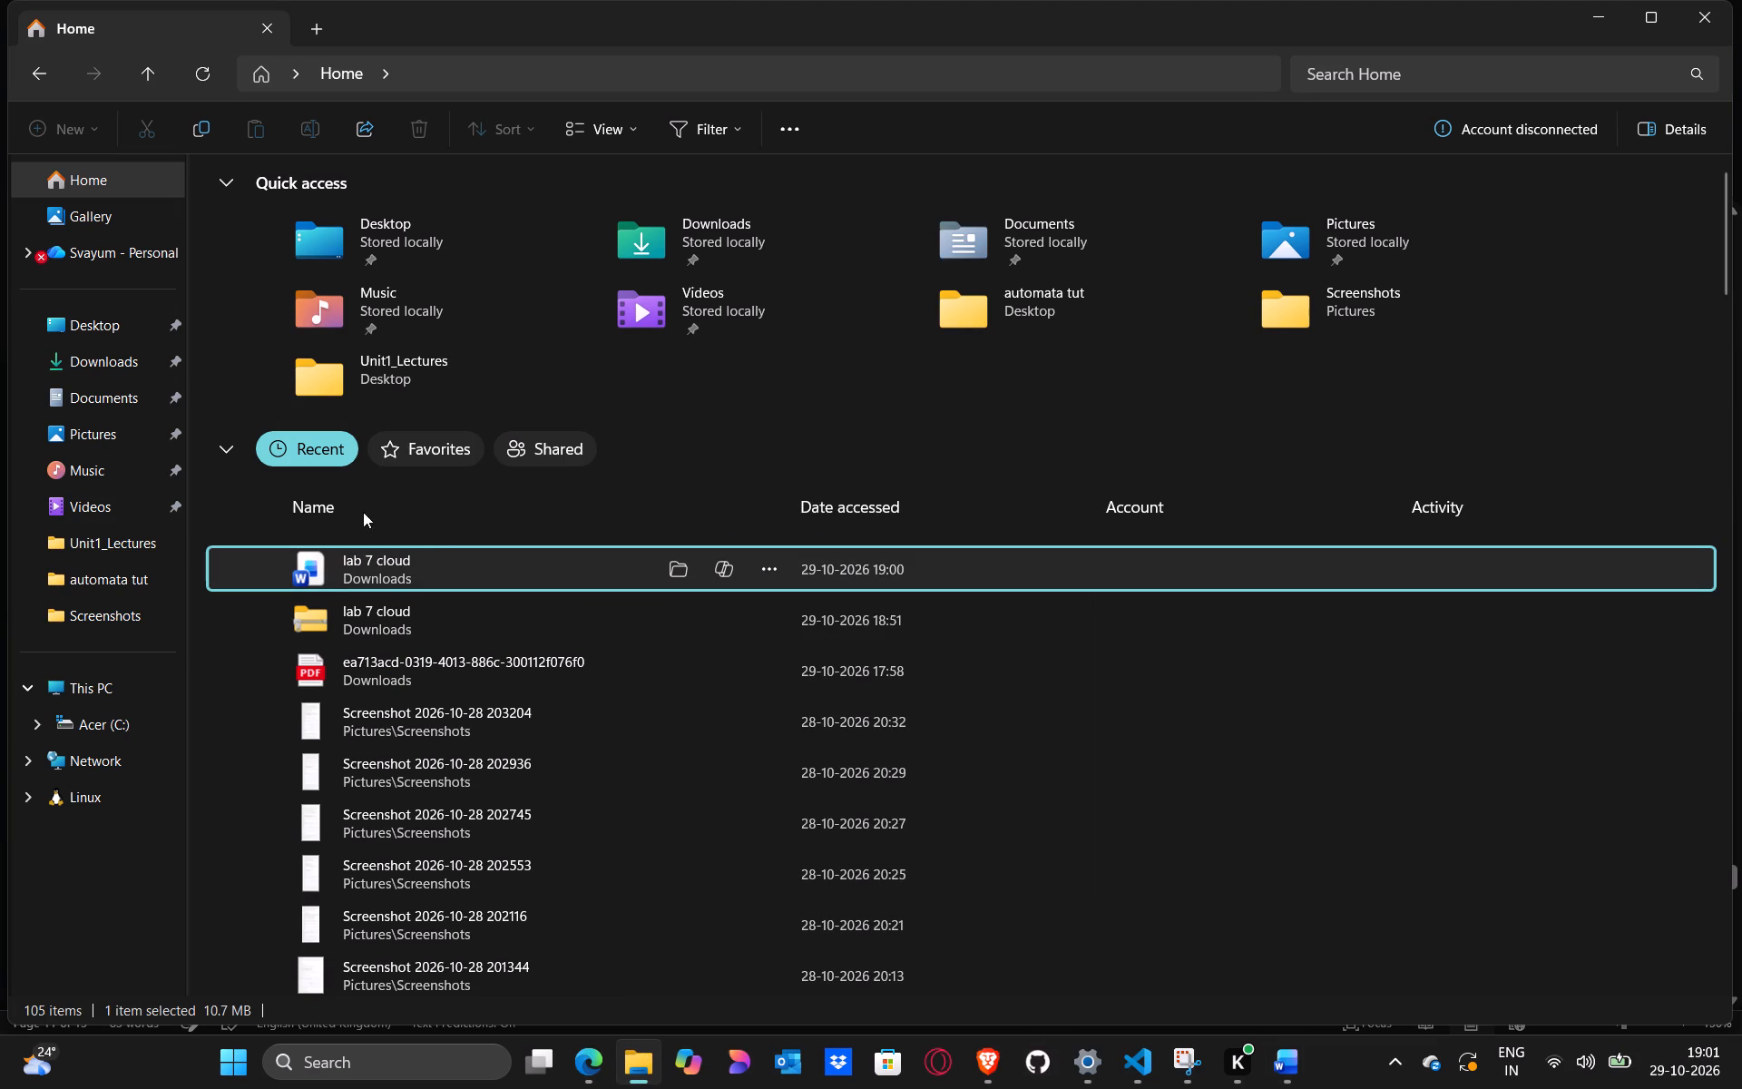
Refresh Downloads and look for the "7 cloud" document there and in Documents, Desktop and Gallery.
click(141, 368)
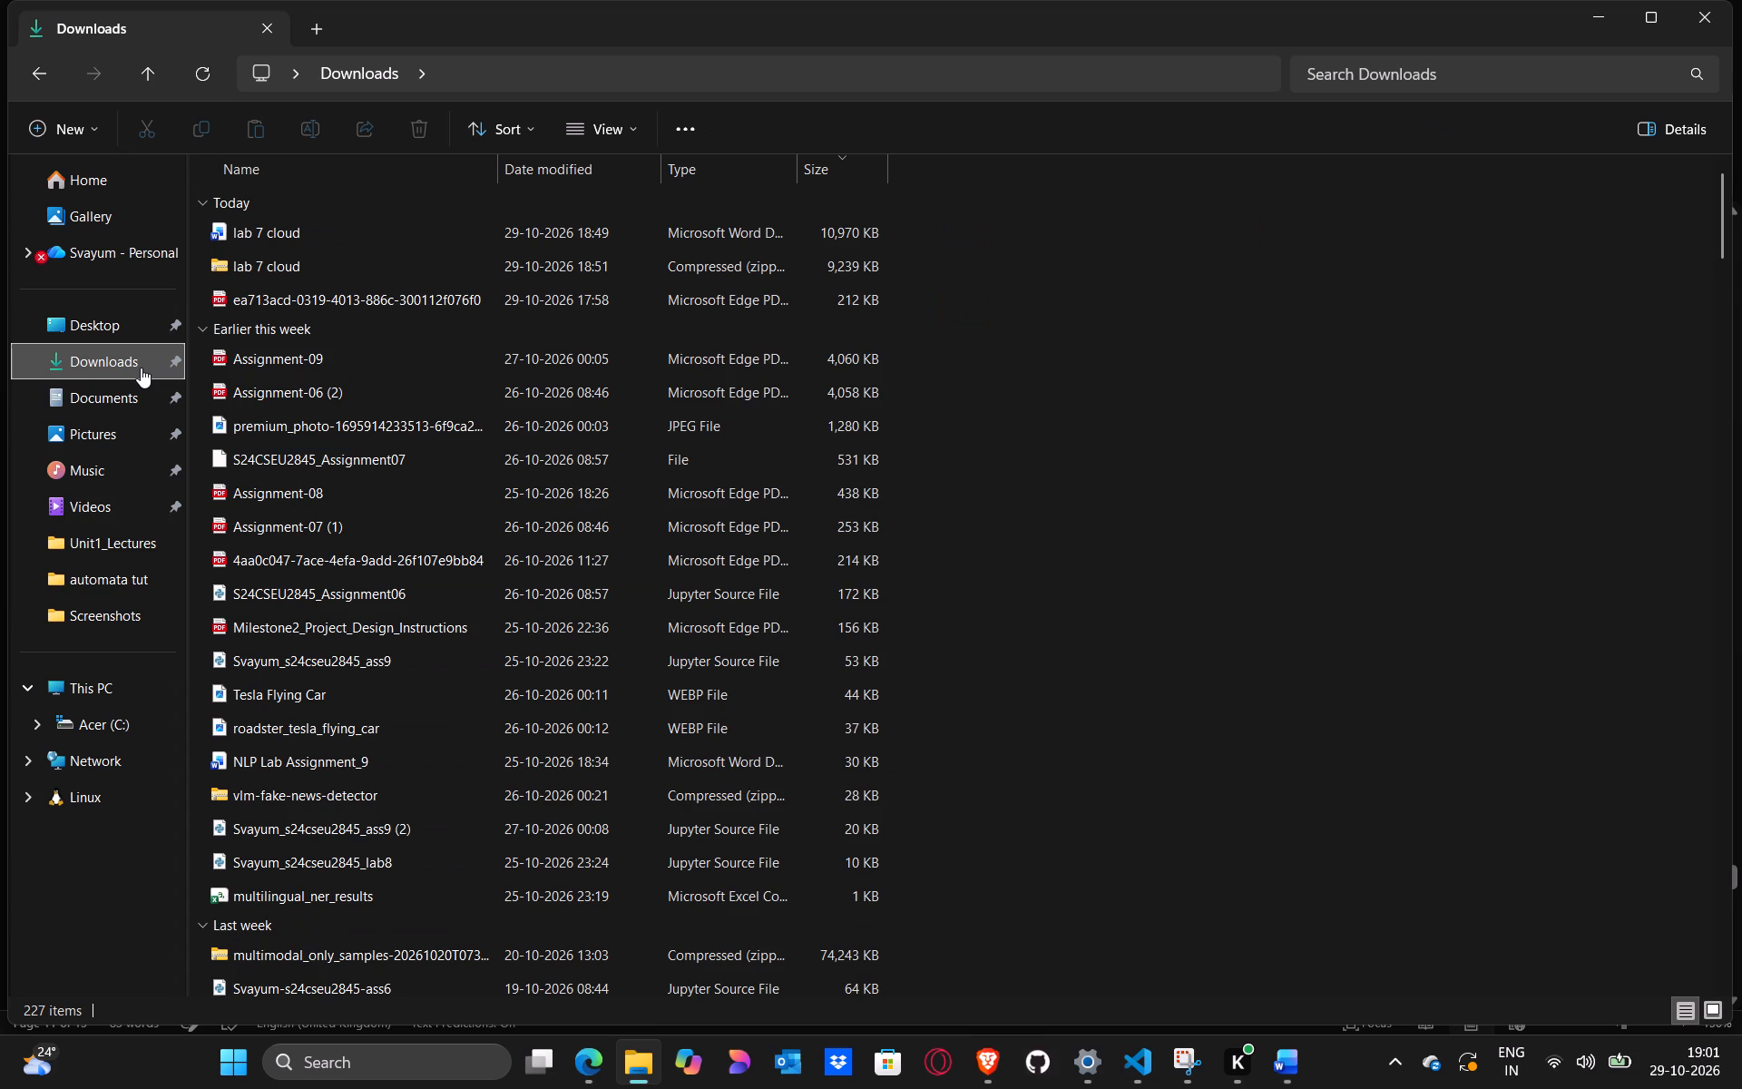
click(199, 65)
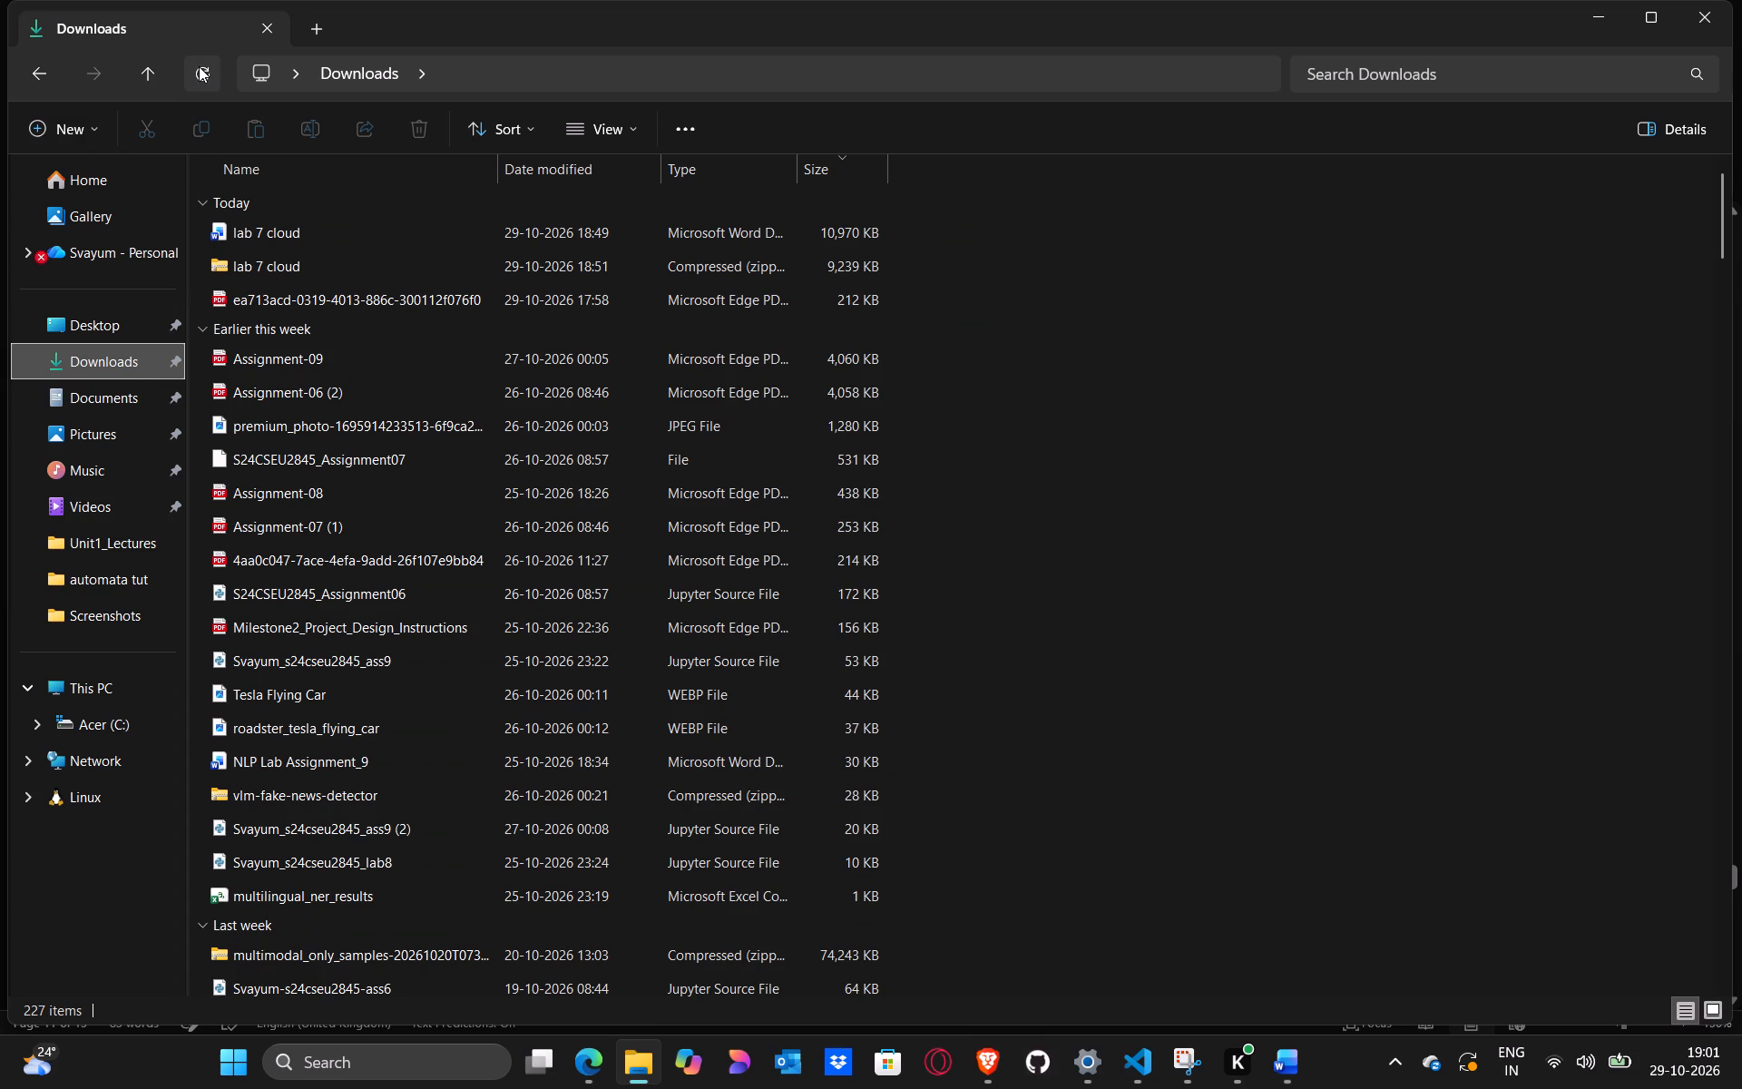
click(199, 67)
click(199, 70)
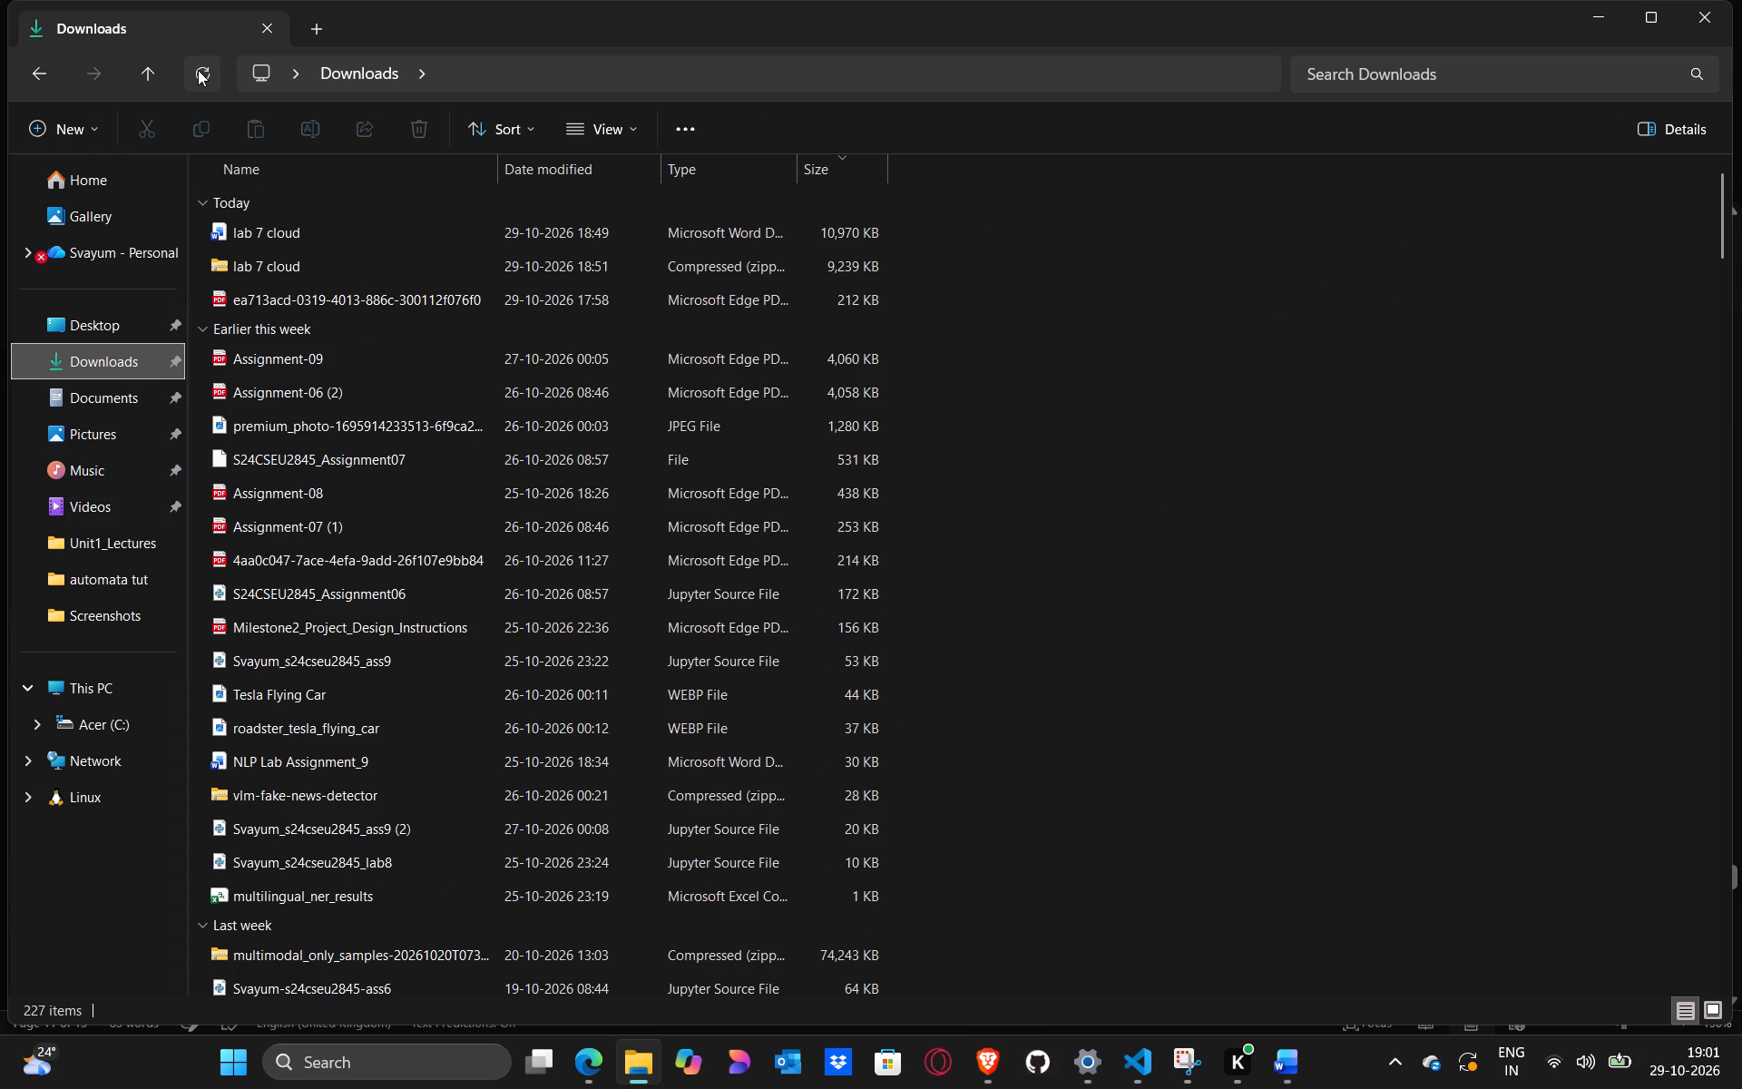
click(198, 71)
click(90, 379)
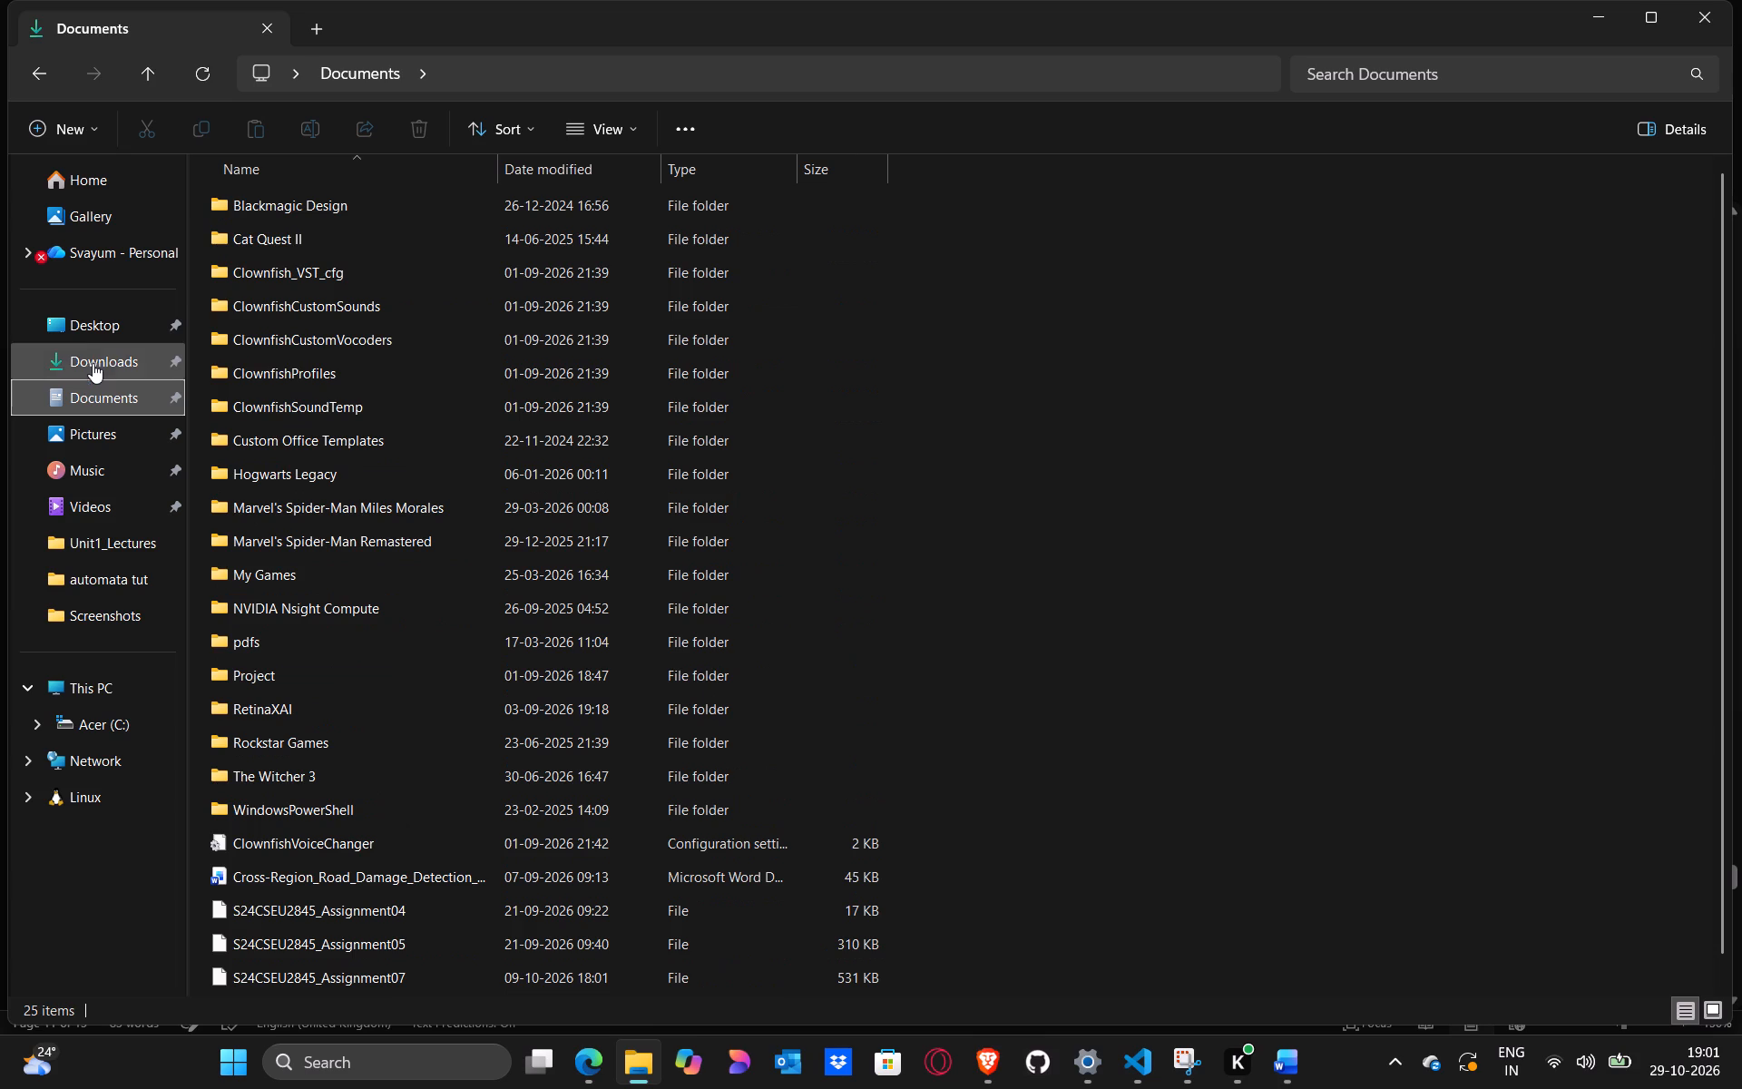
scroll(425, 602, down, 2)
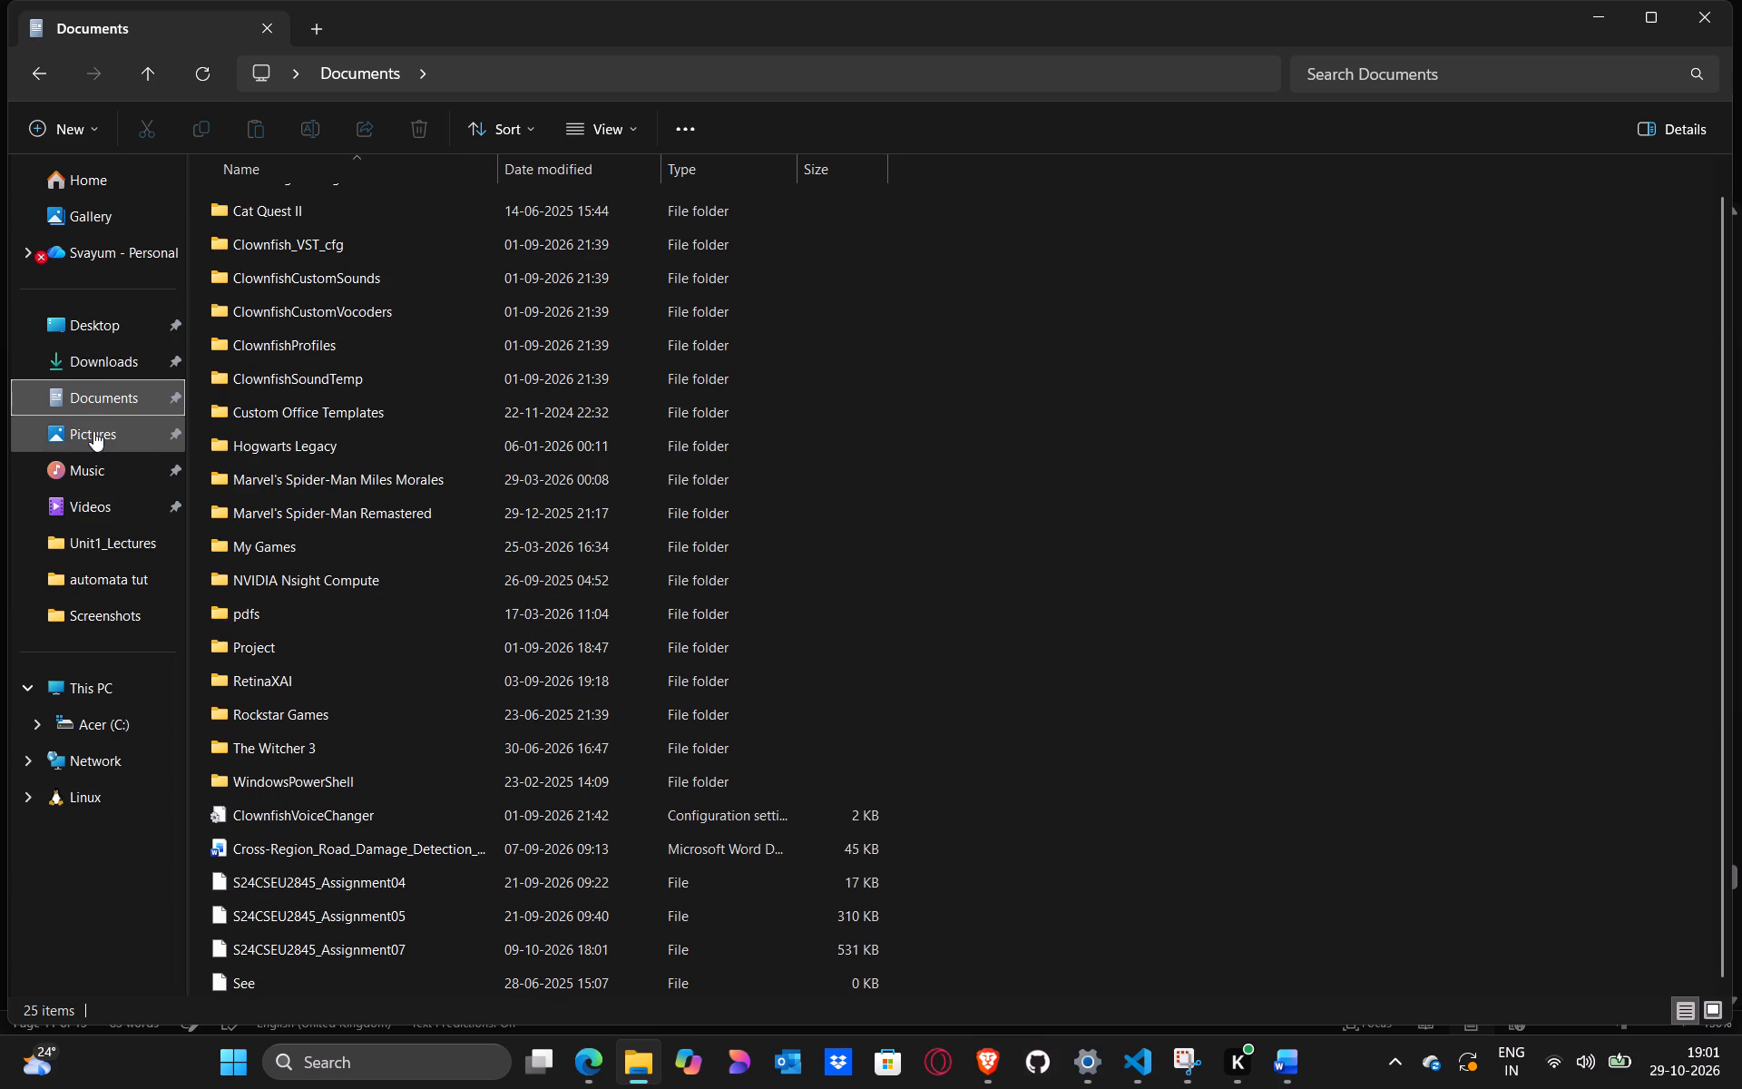
click(69, 335)
click(73, 356)
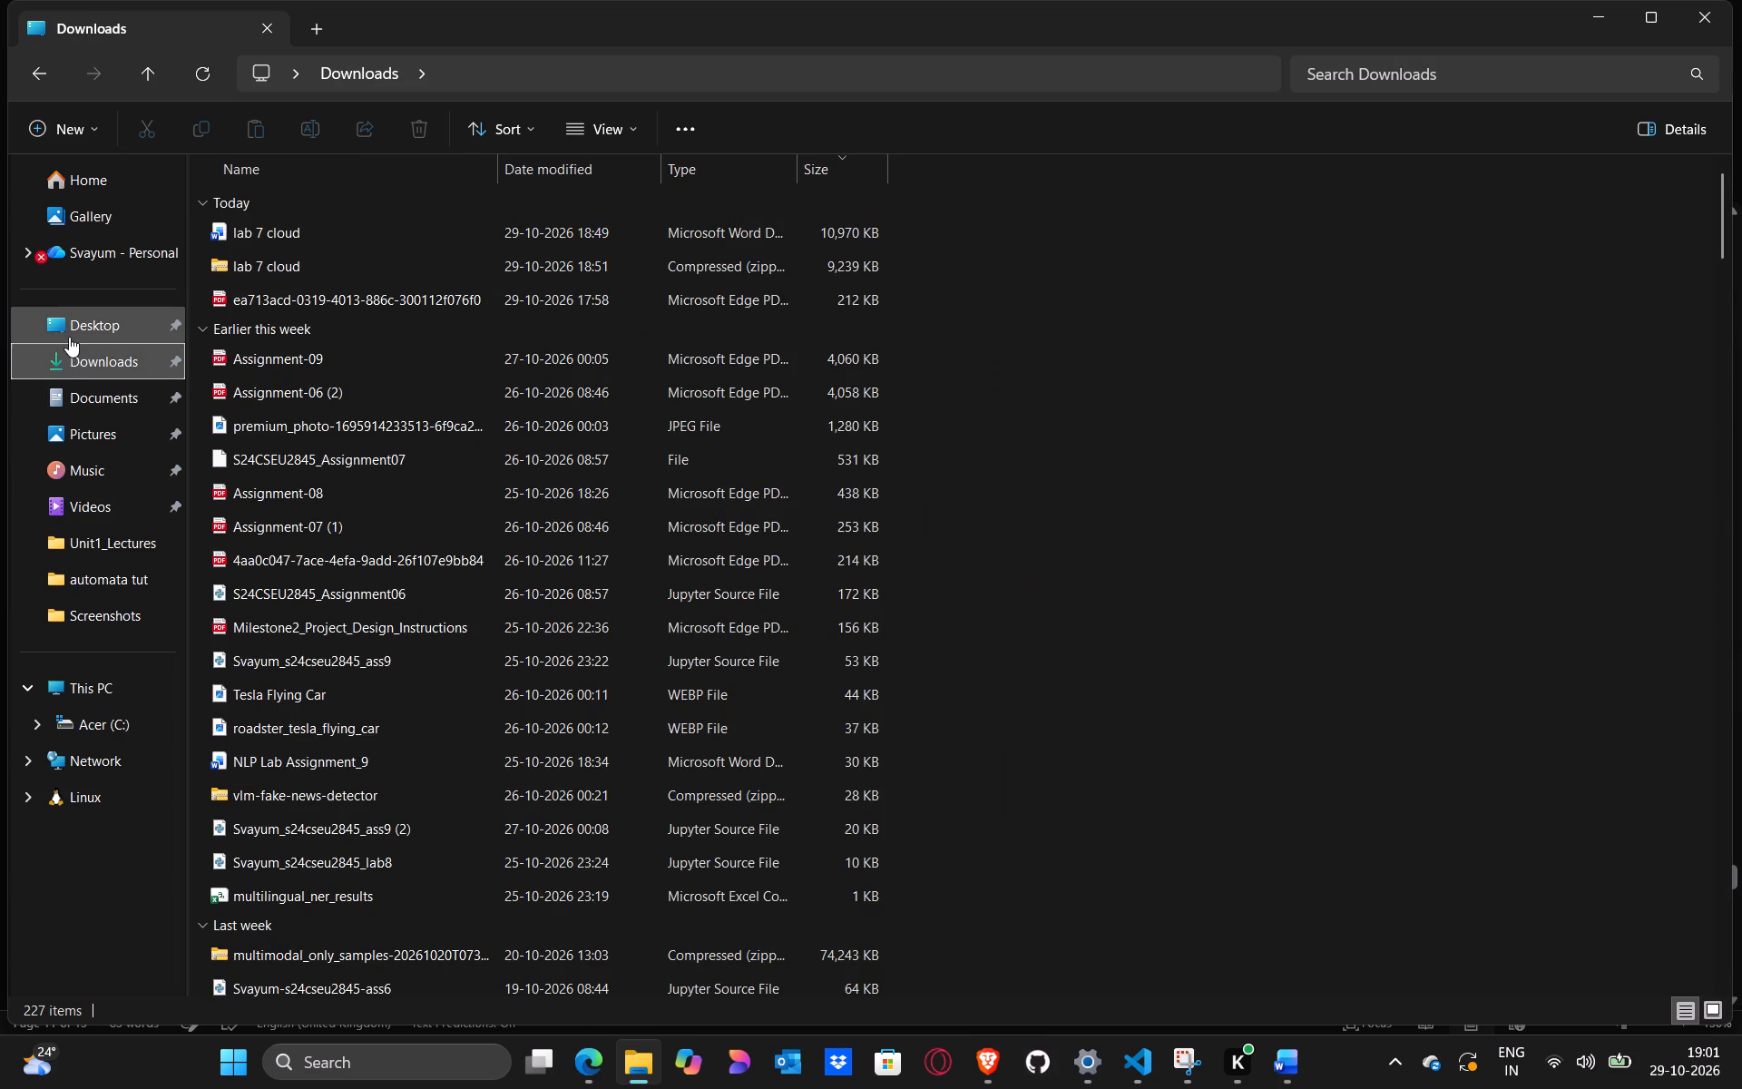
click(54, 322)
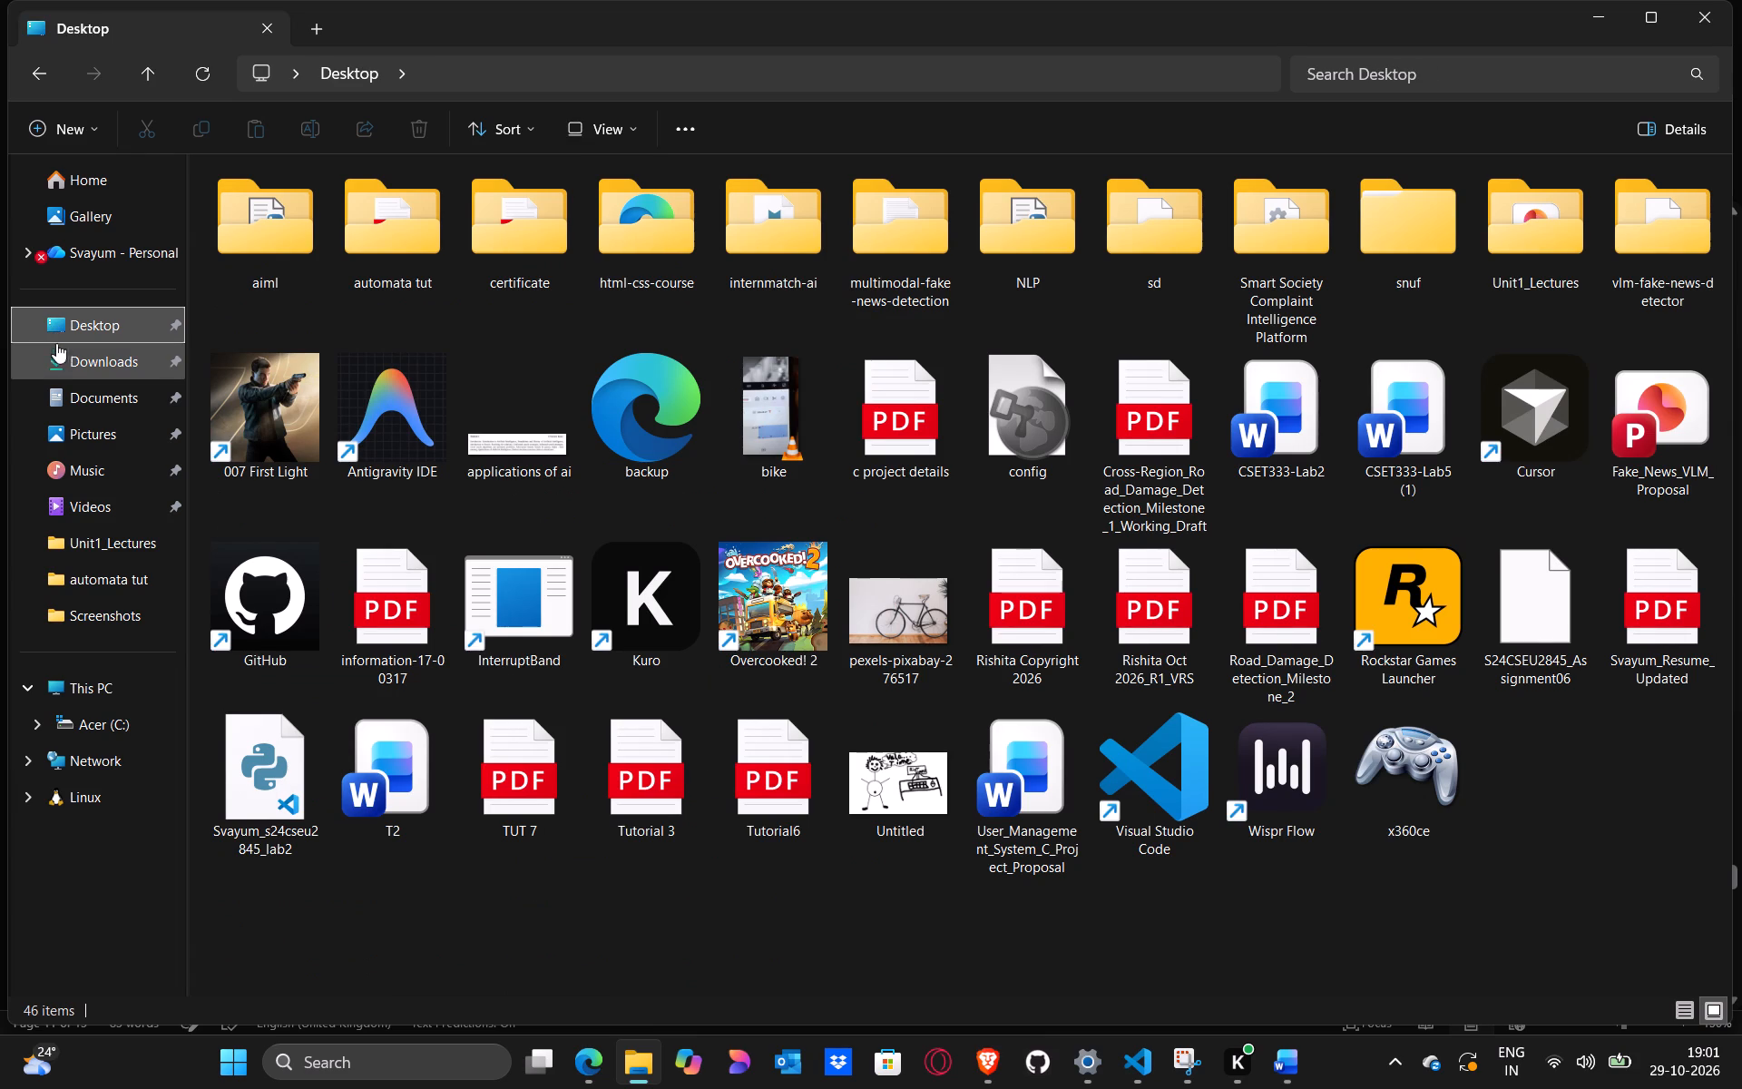
click(69, 362)
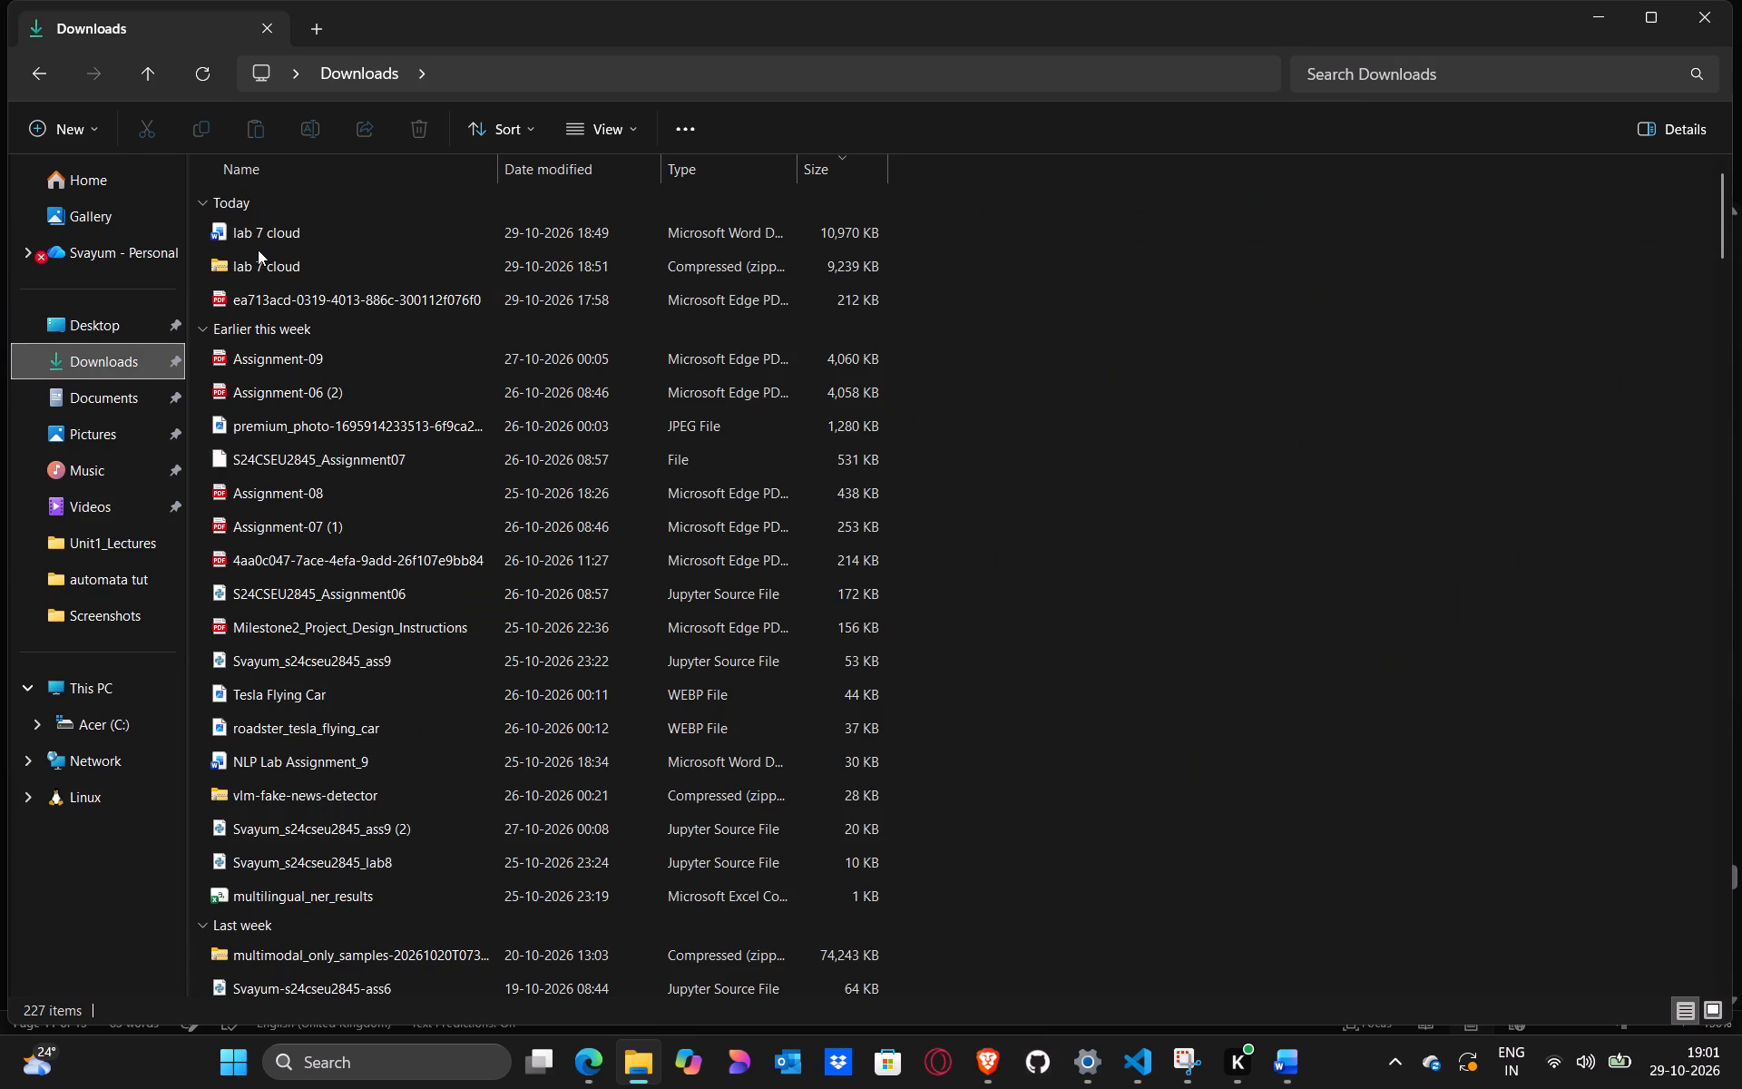
click(100, 209)
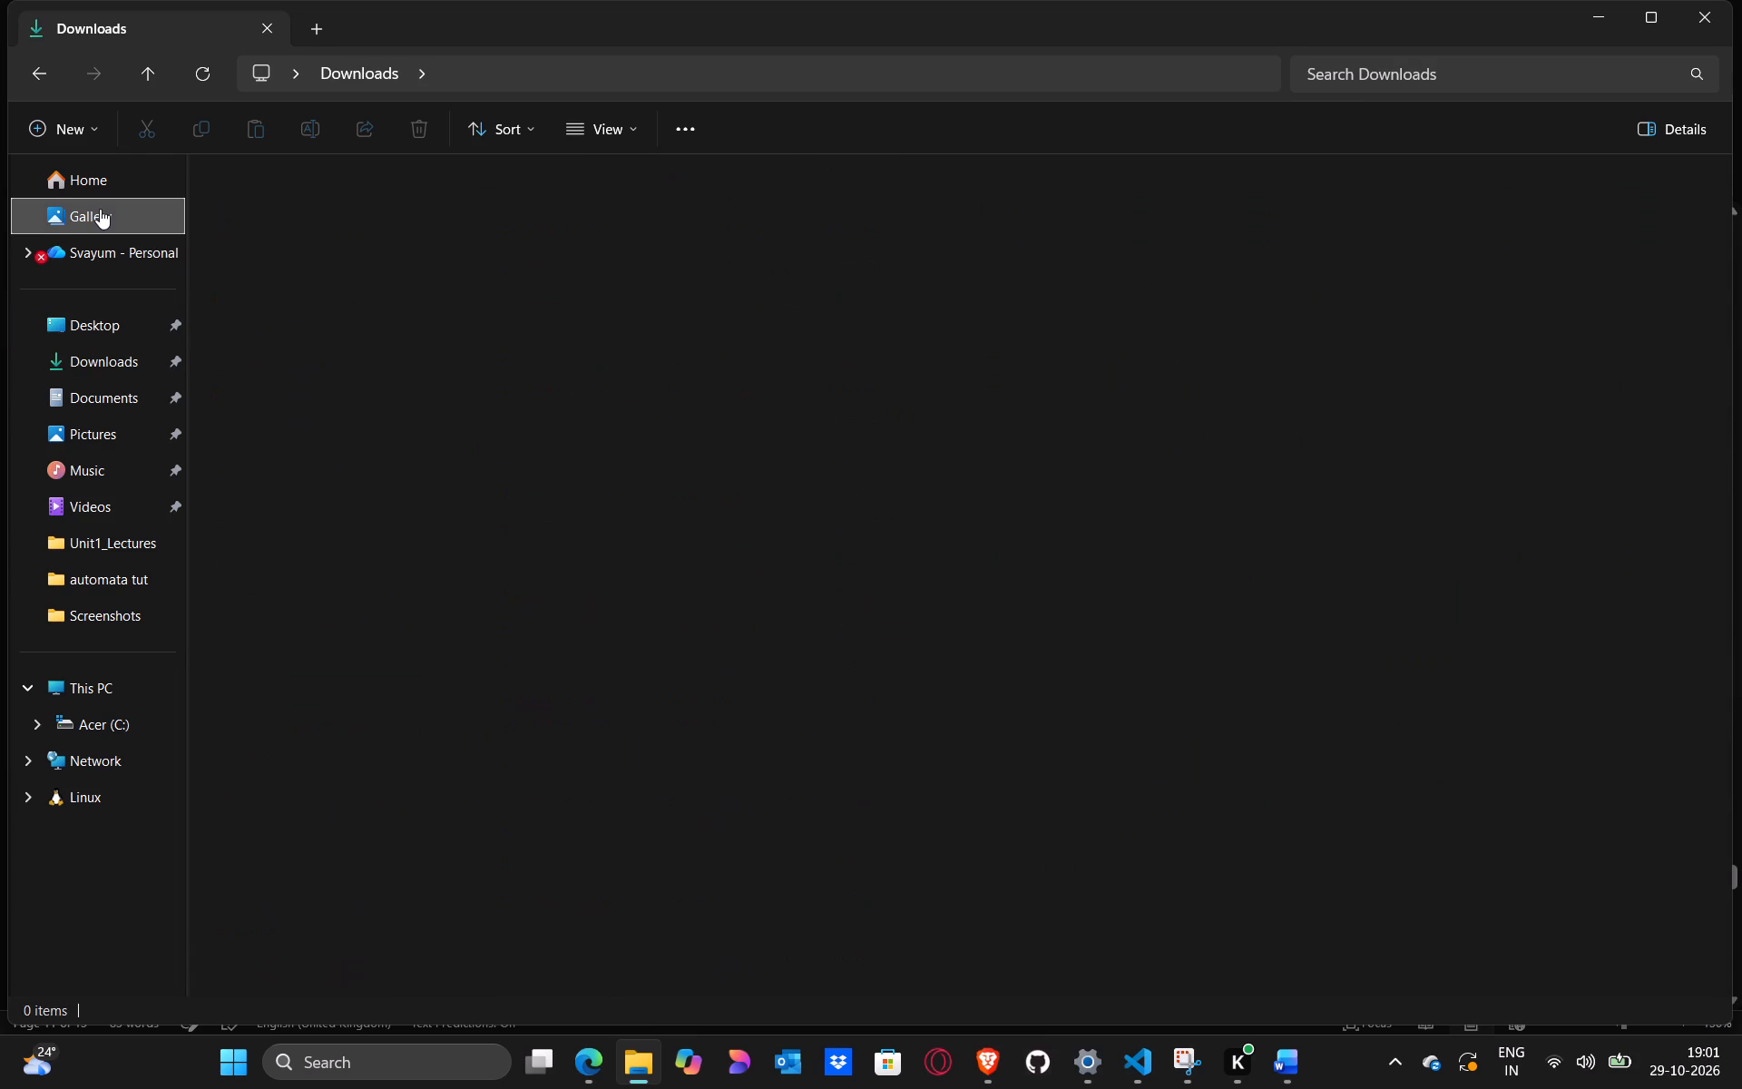
Check the available actions, file properties and details of the recent "lab 7 cloud" Word document.
click(93, 192)
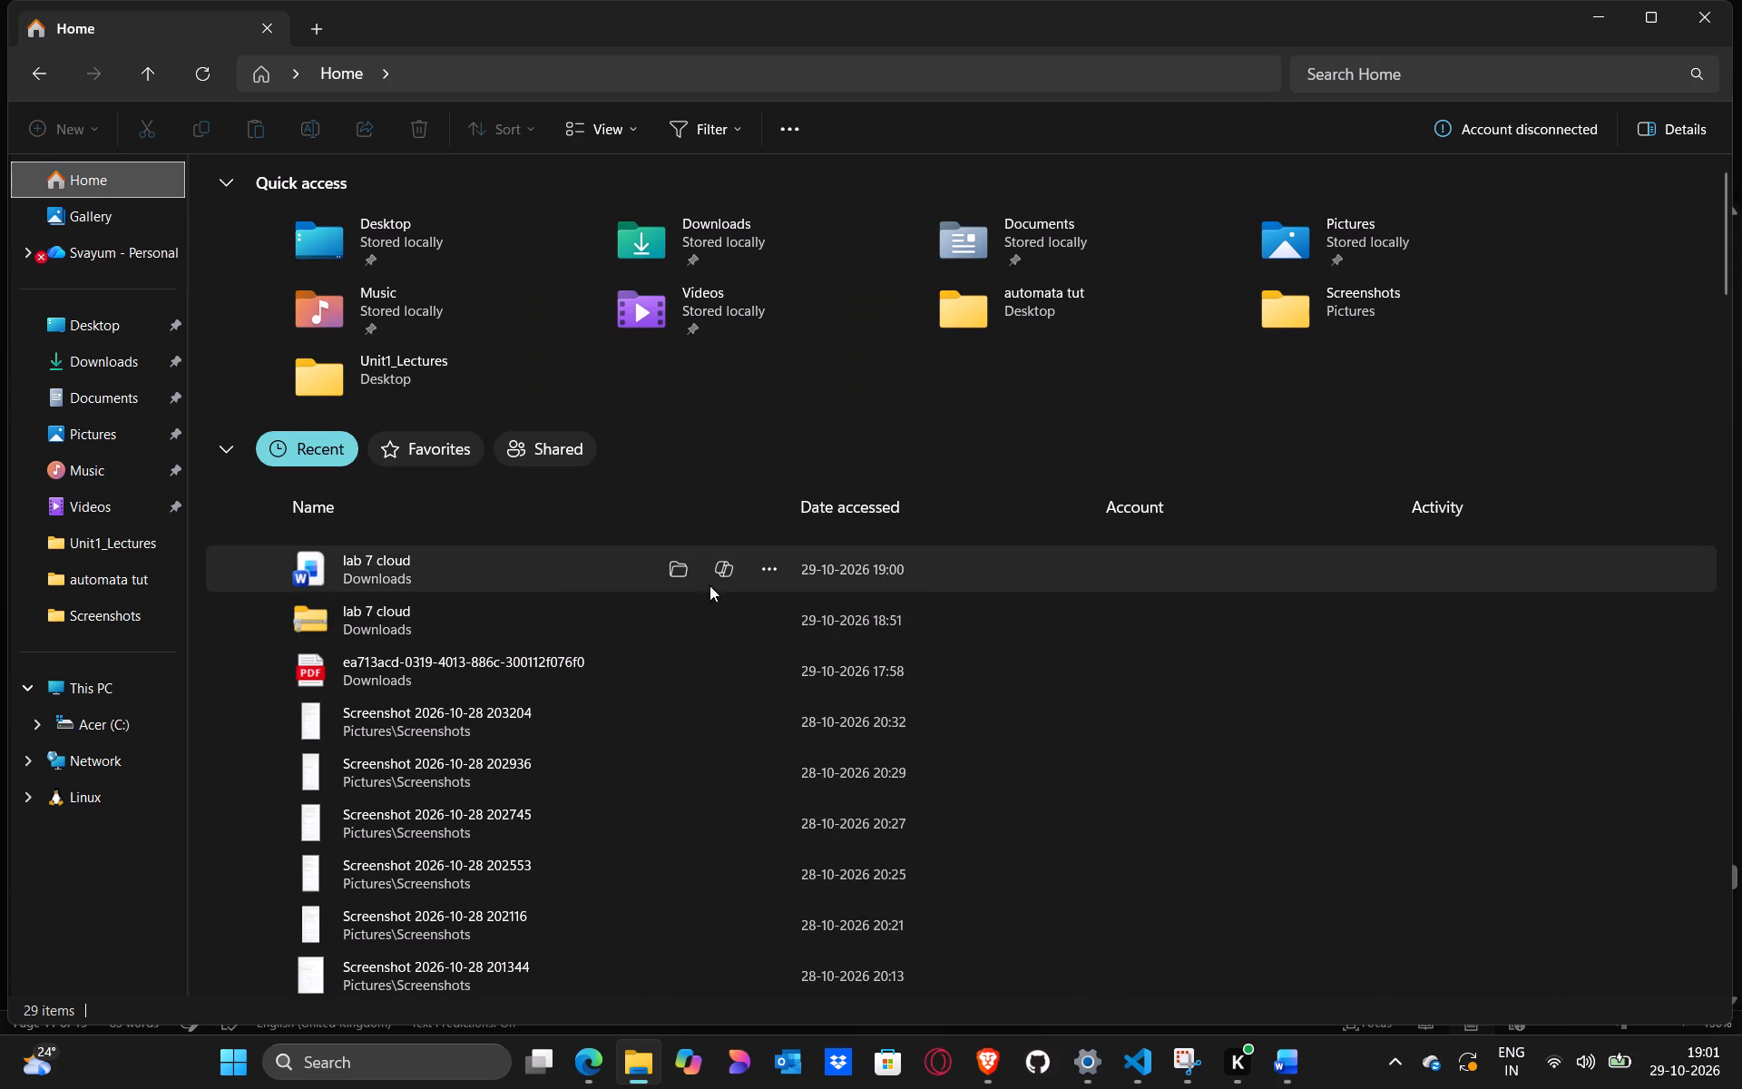
click(768, 564)
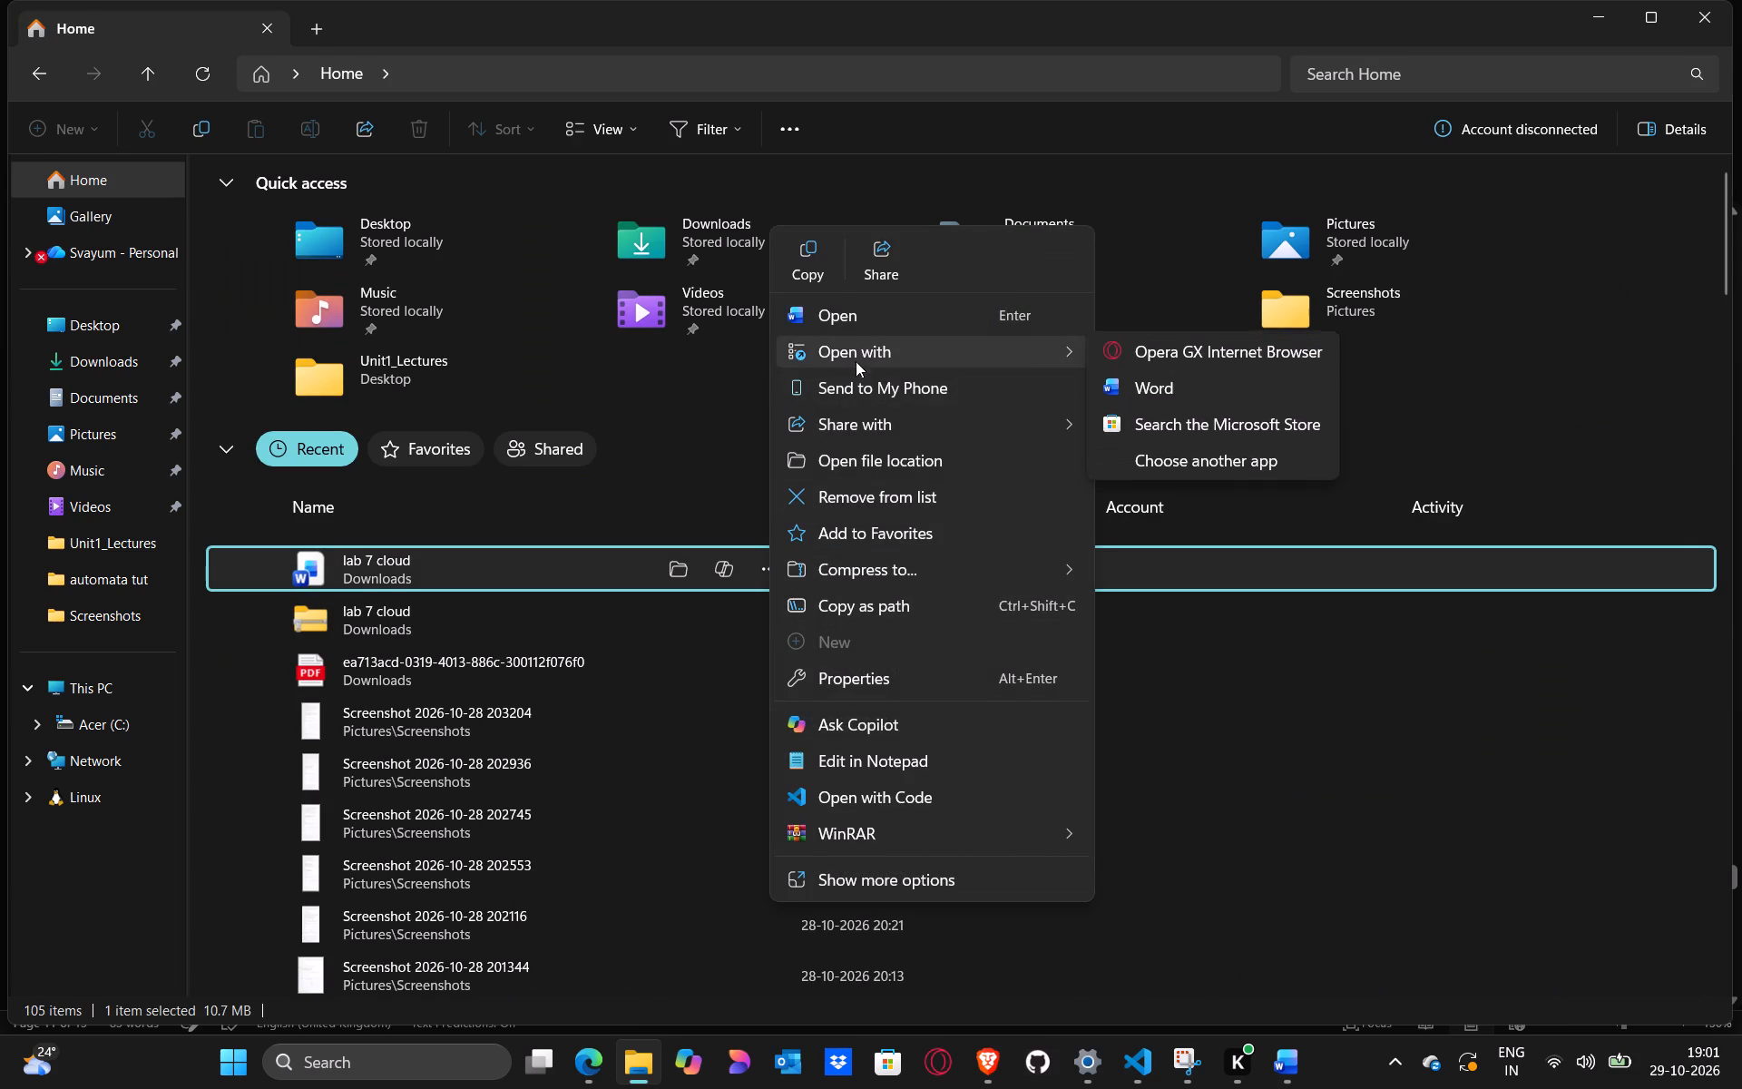
click(866, 877)
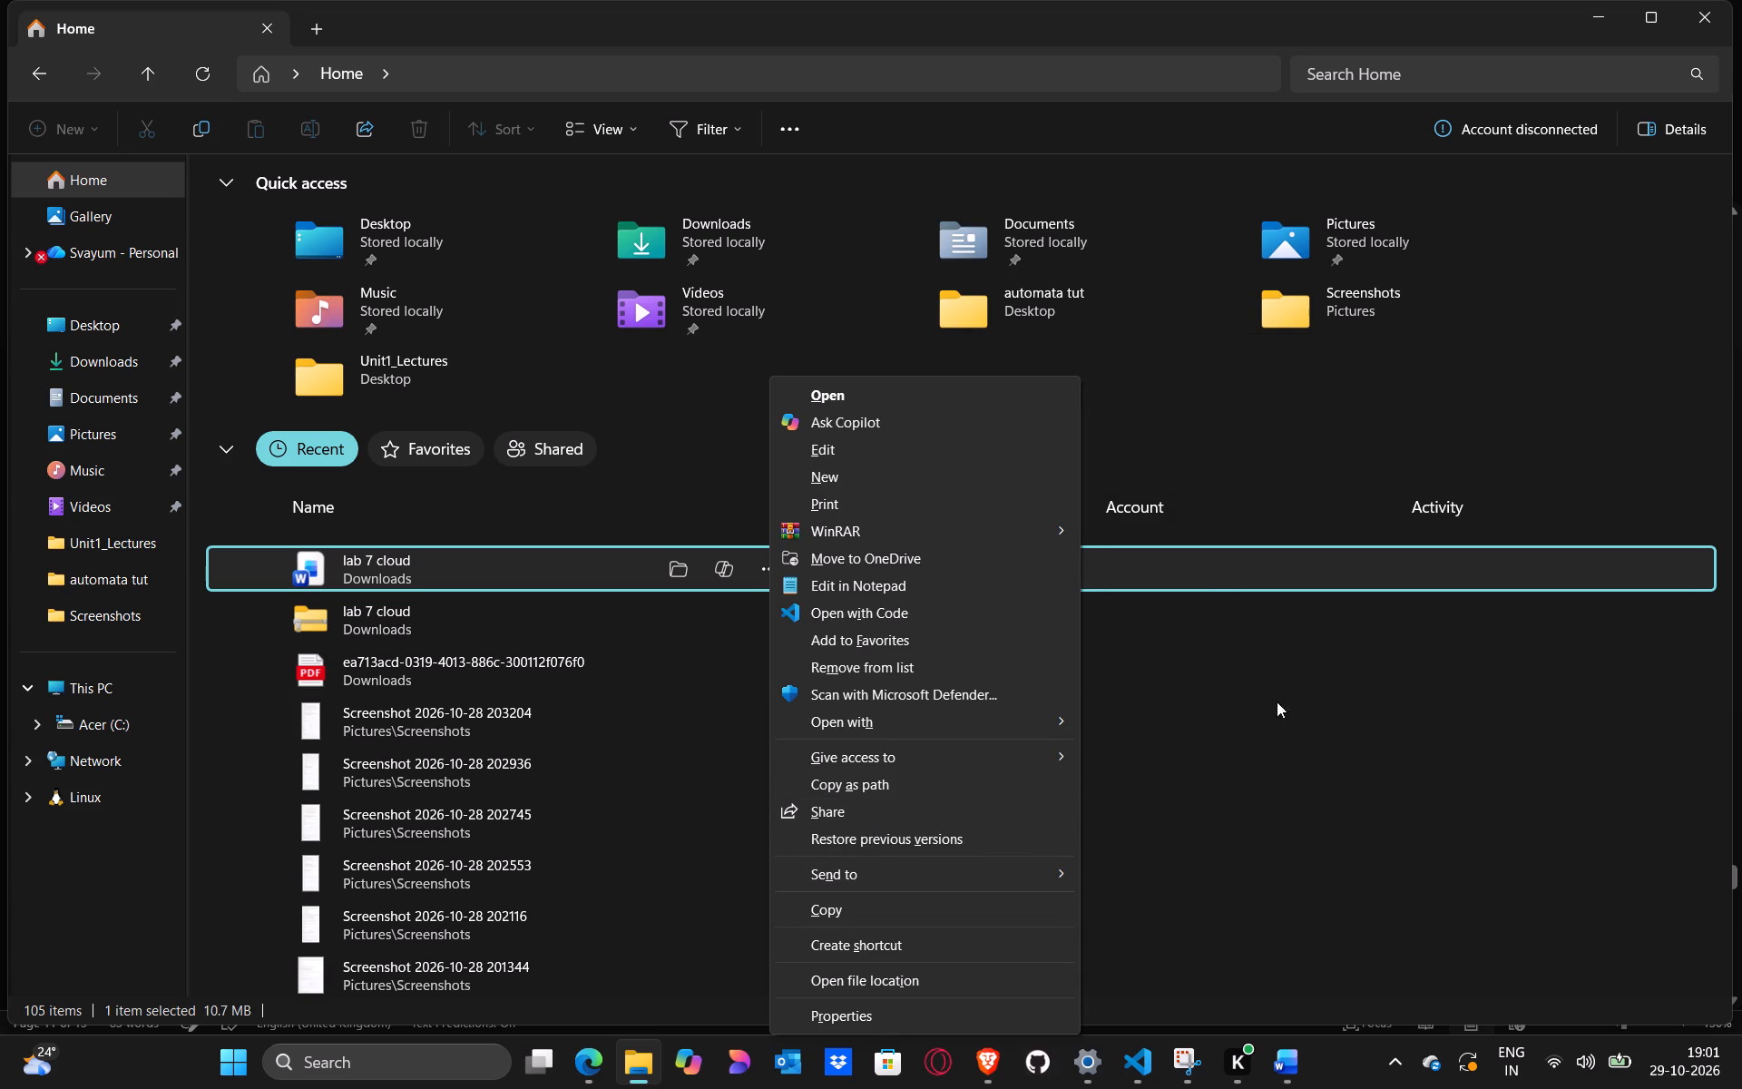
click(1208, 579)
click(758, 570)
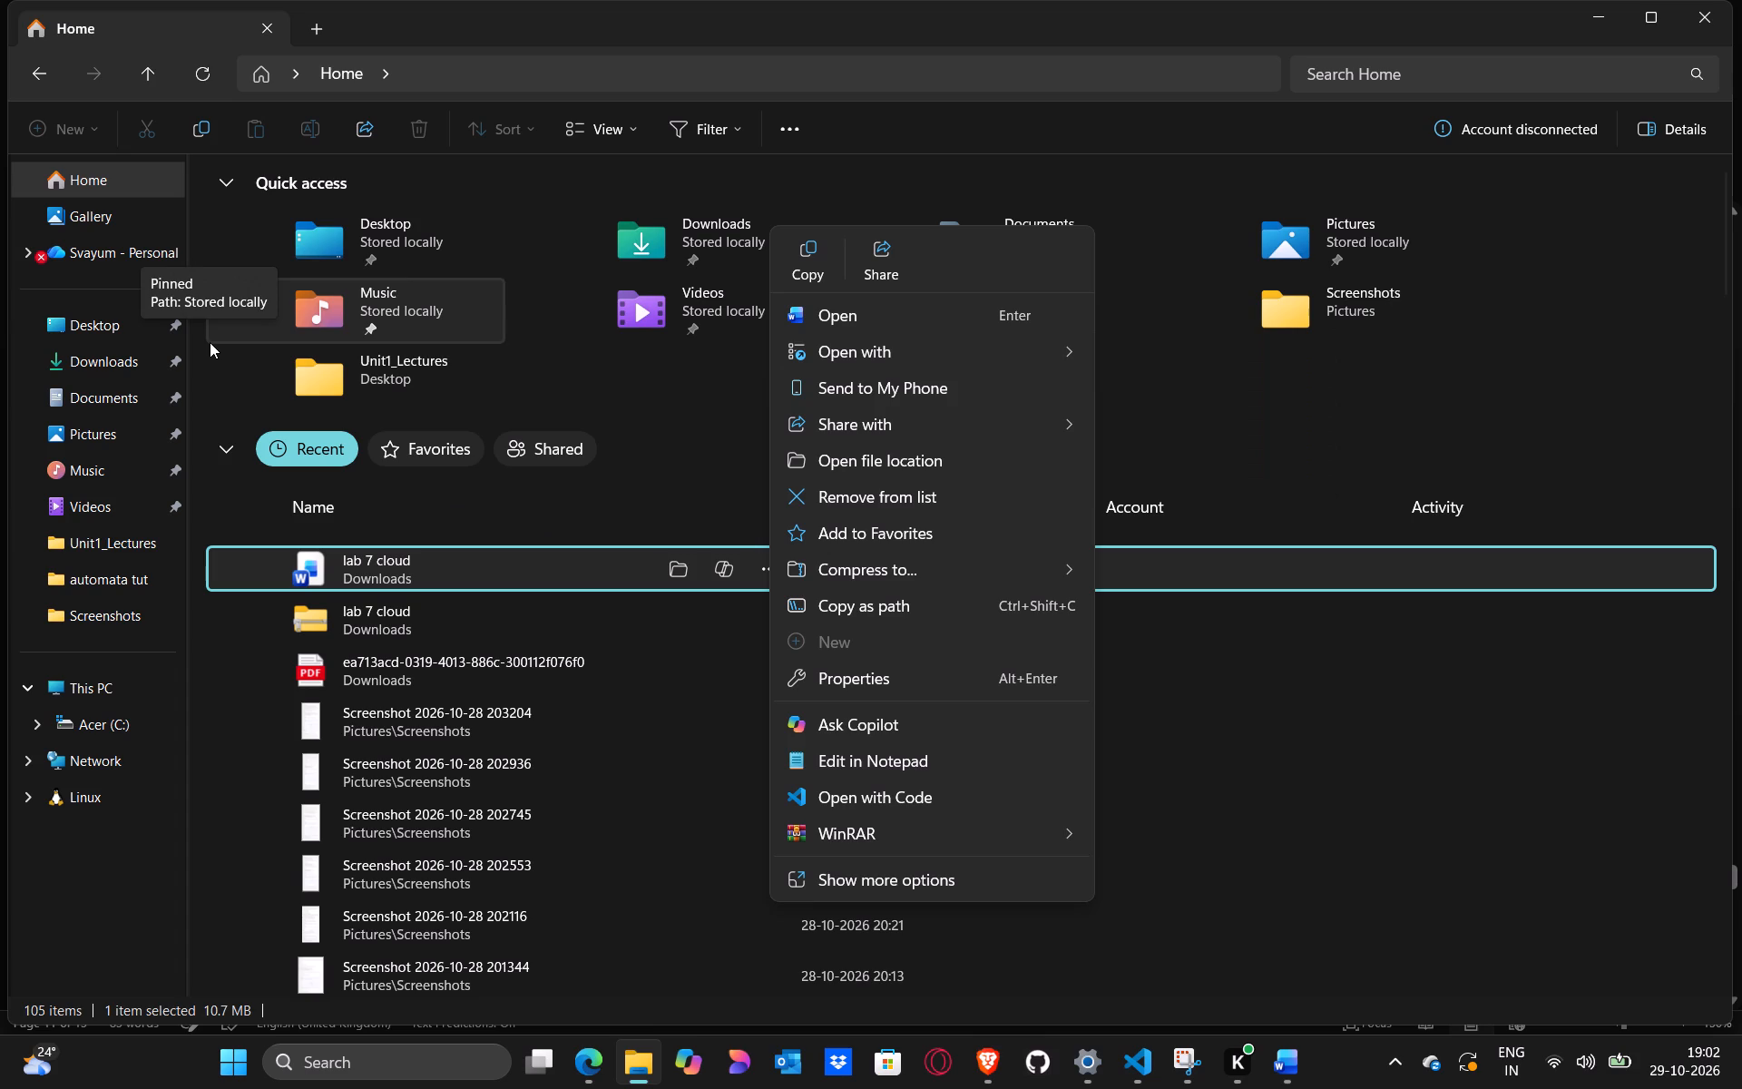
click(801, 666)
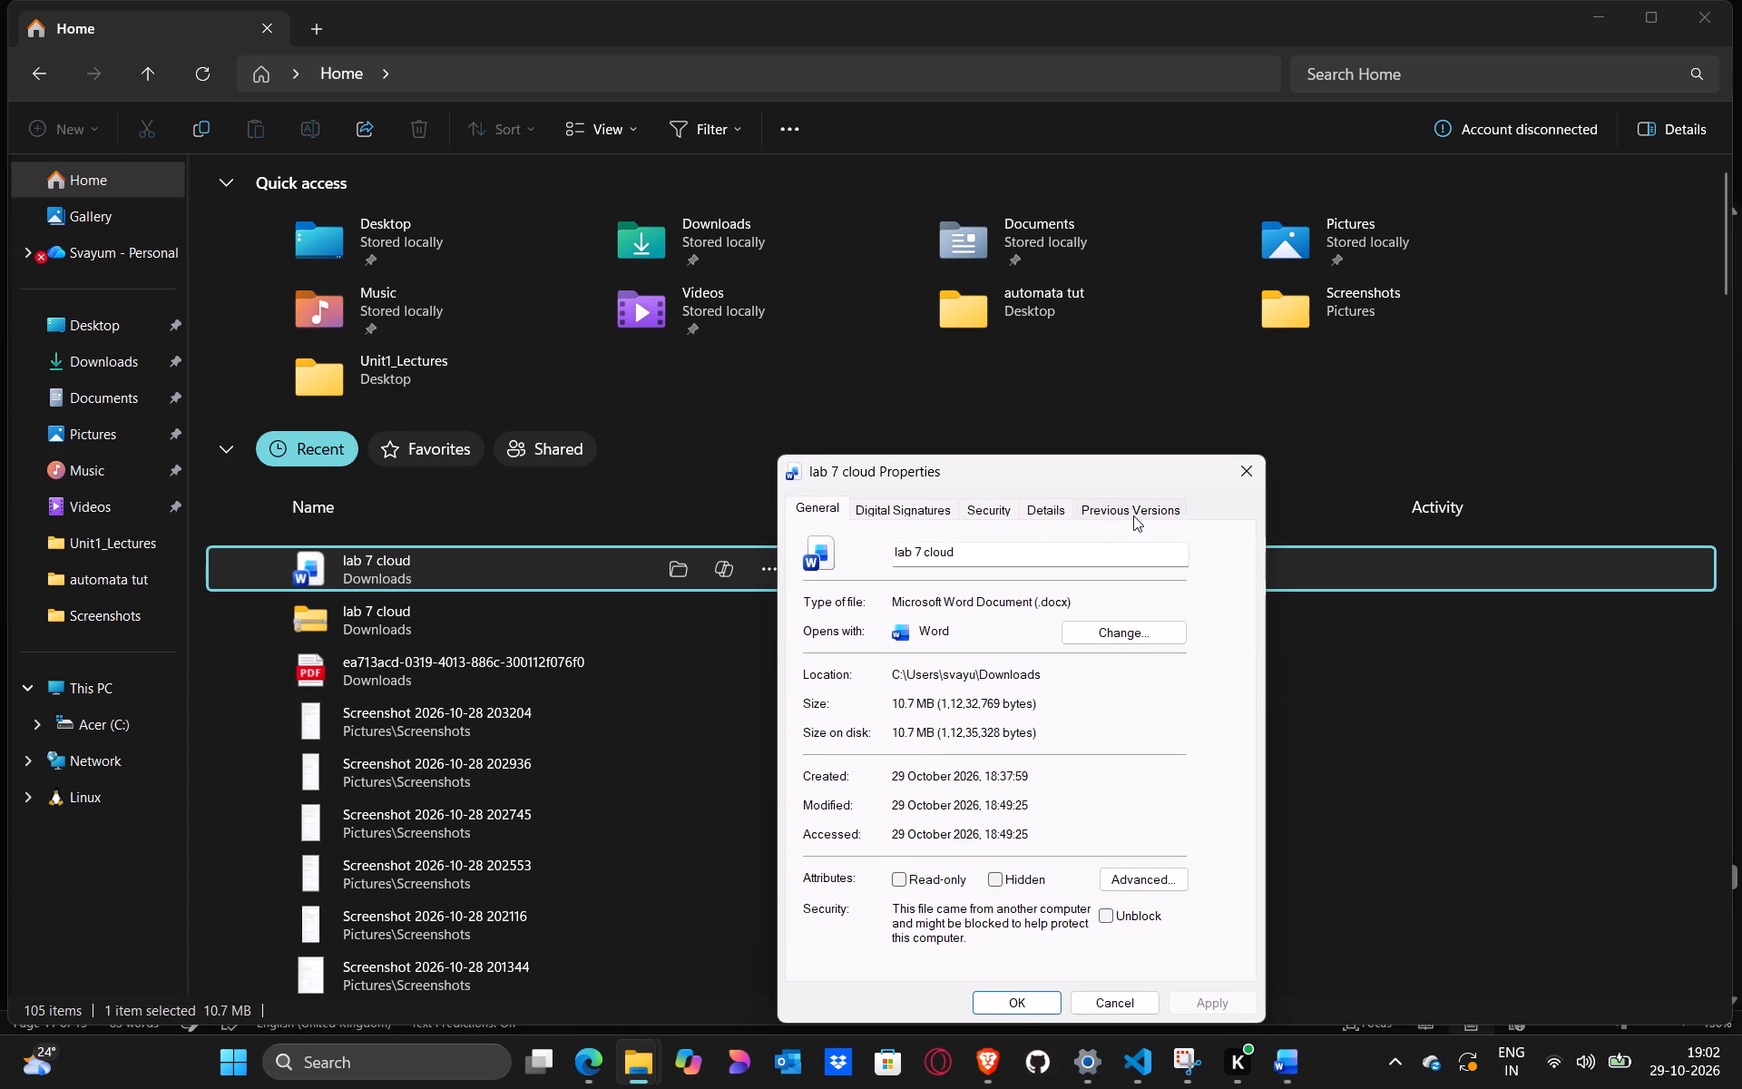
click(1134, 515)
click(1023, 521)
click(1022, 505)
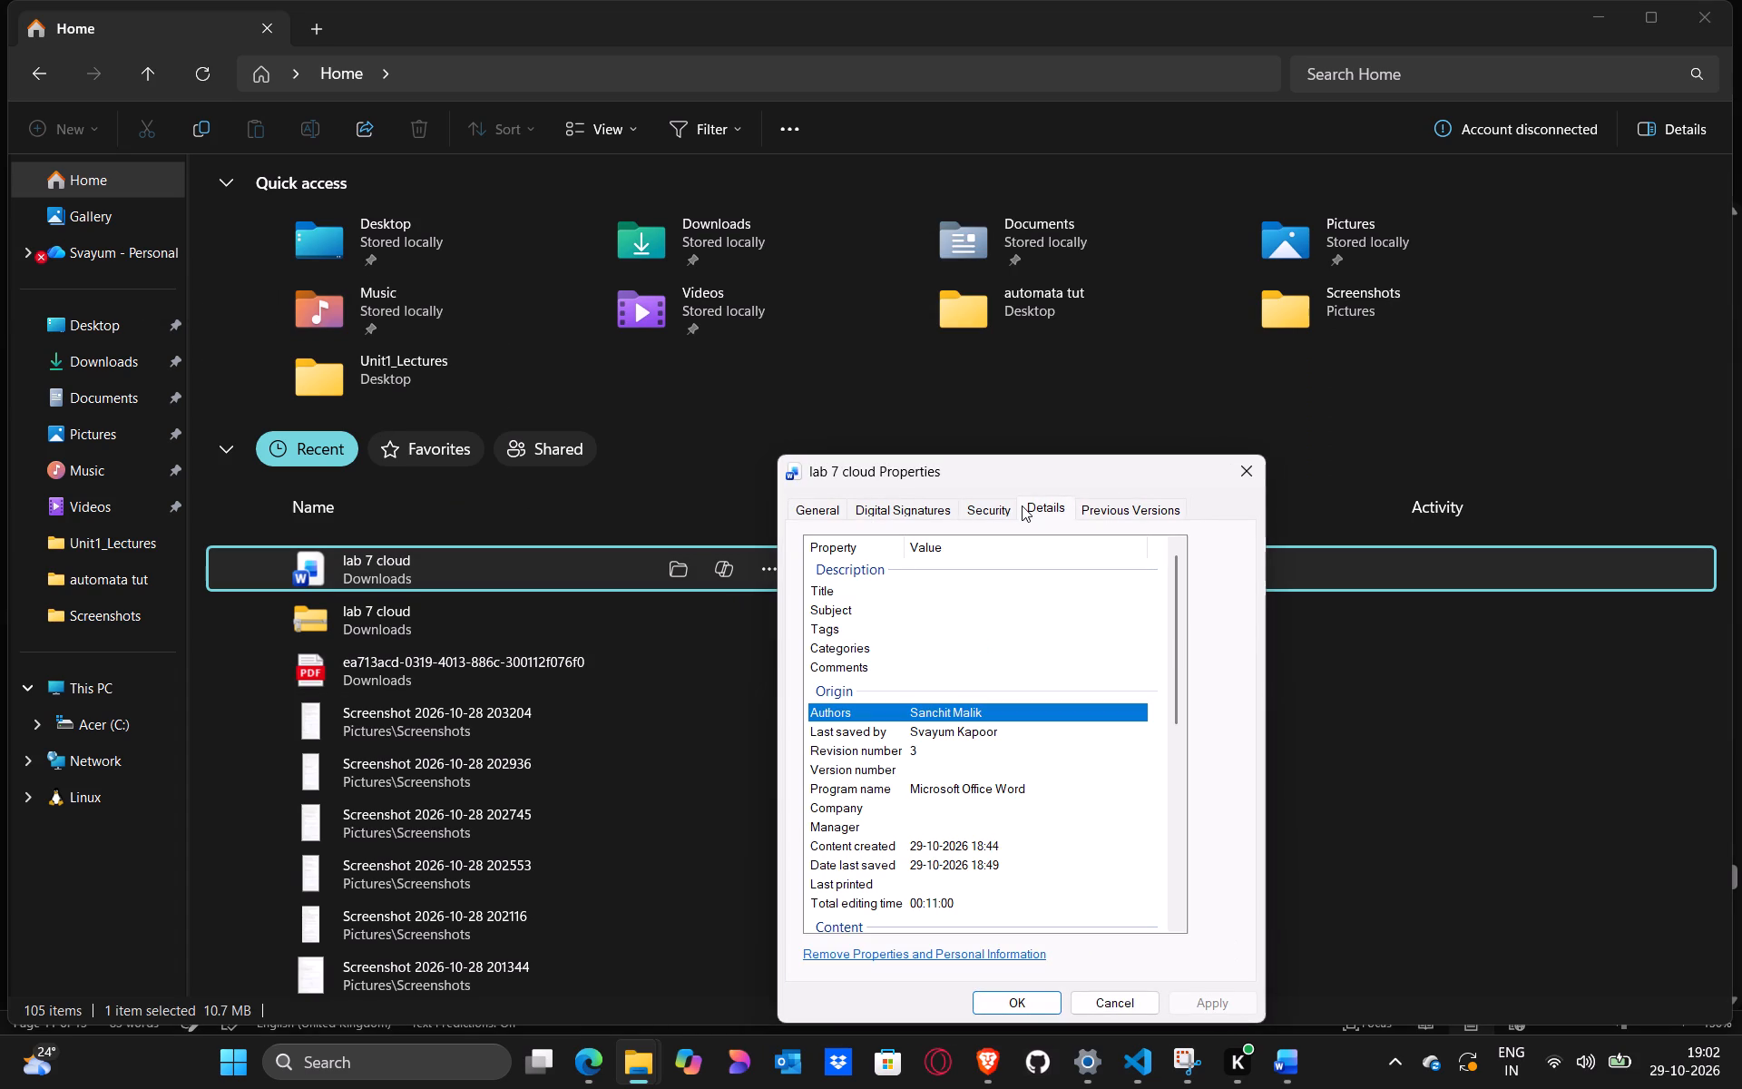
scroll(971, 760, down, 1)
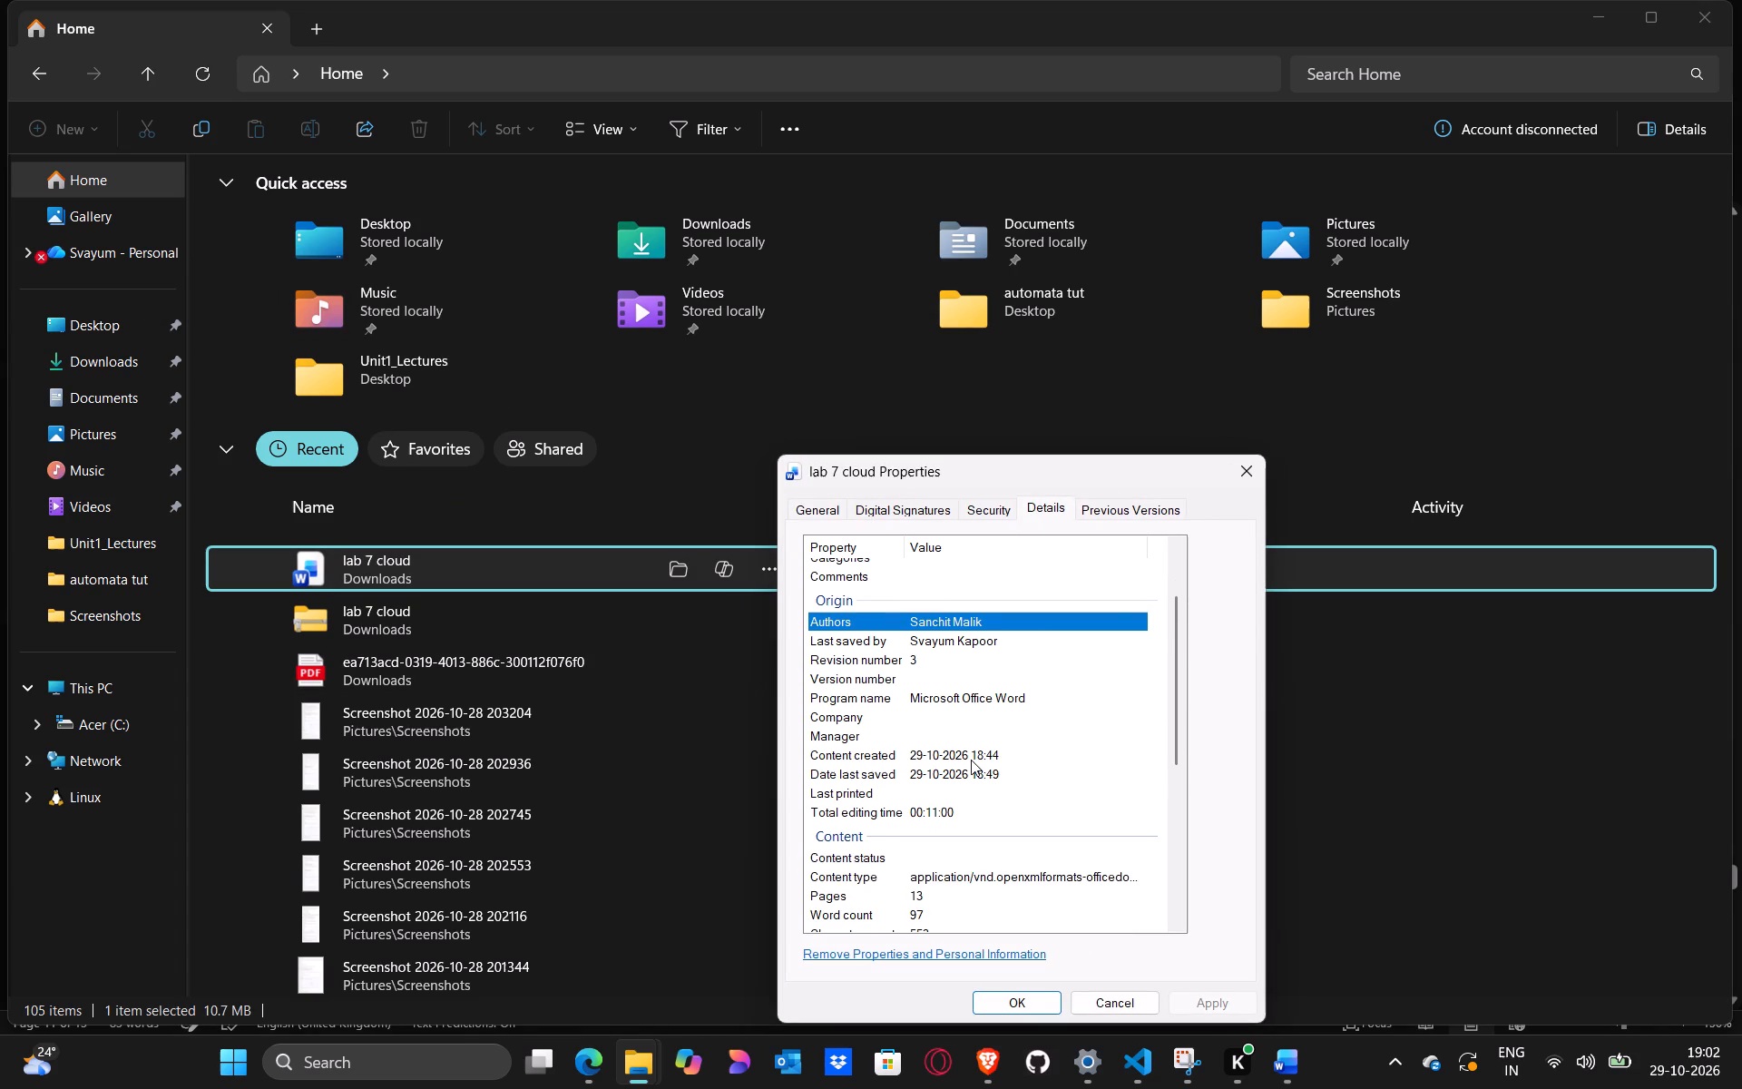
scroll(971, 760, down, 4)
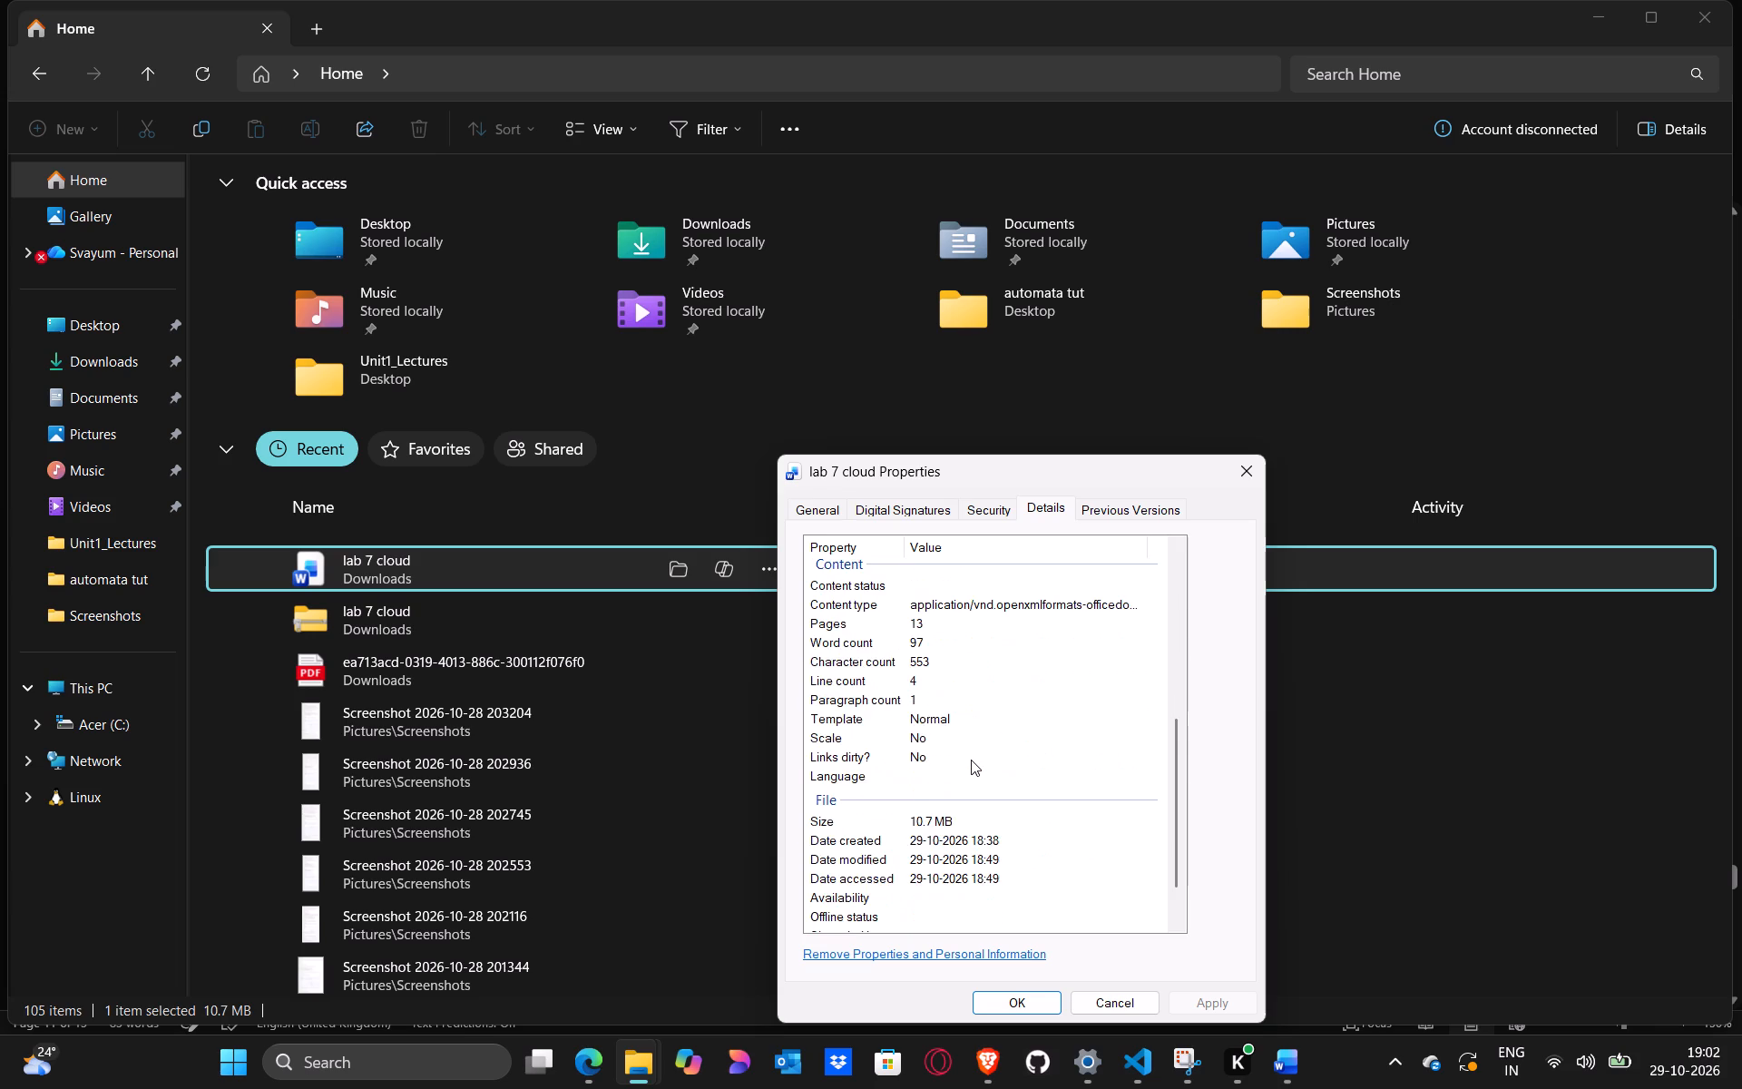
scroll(971, 760, down, 3)
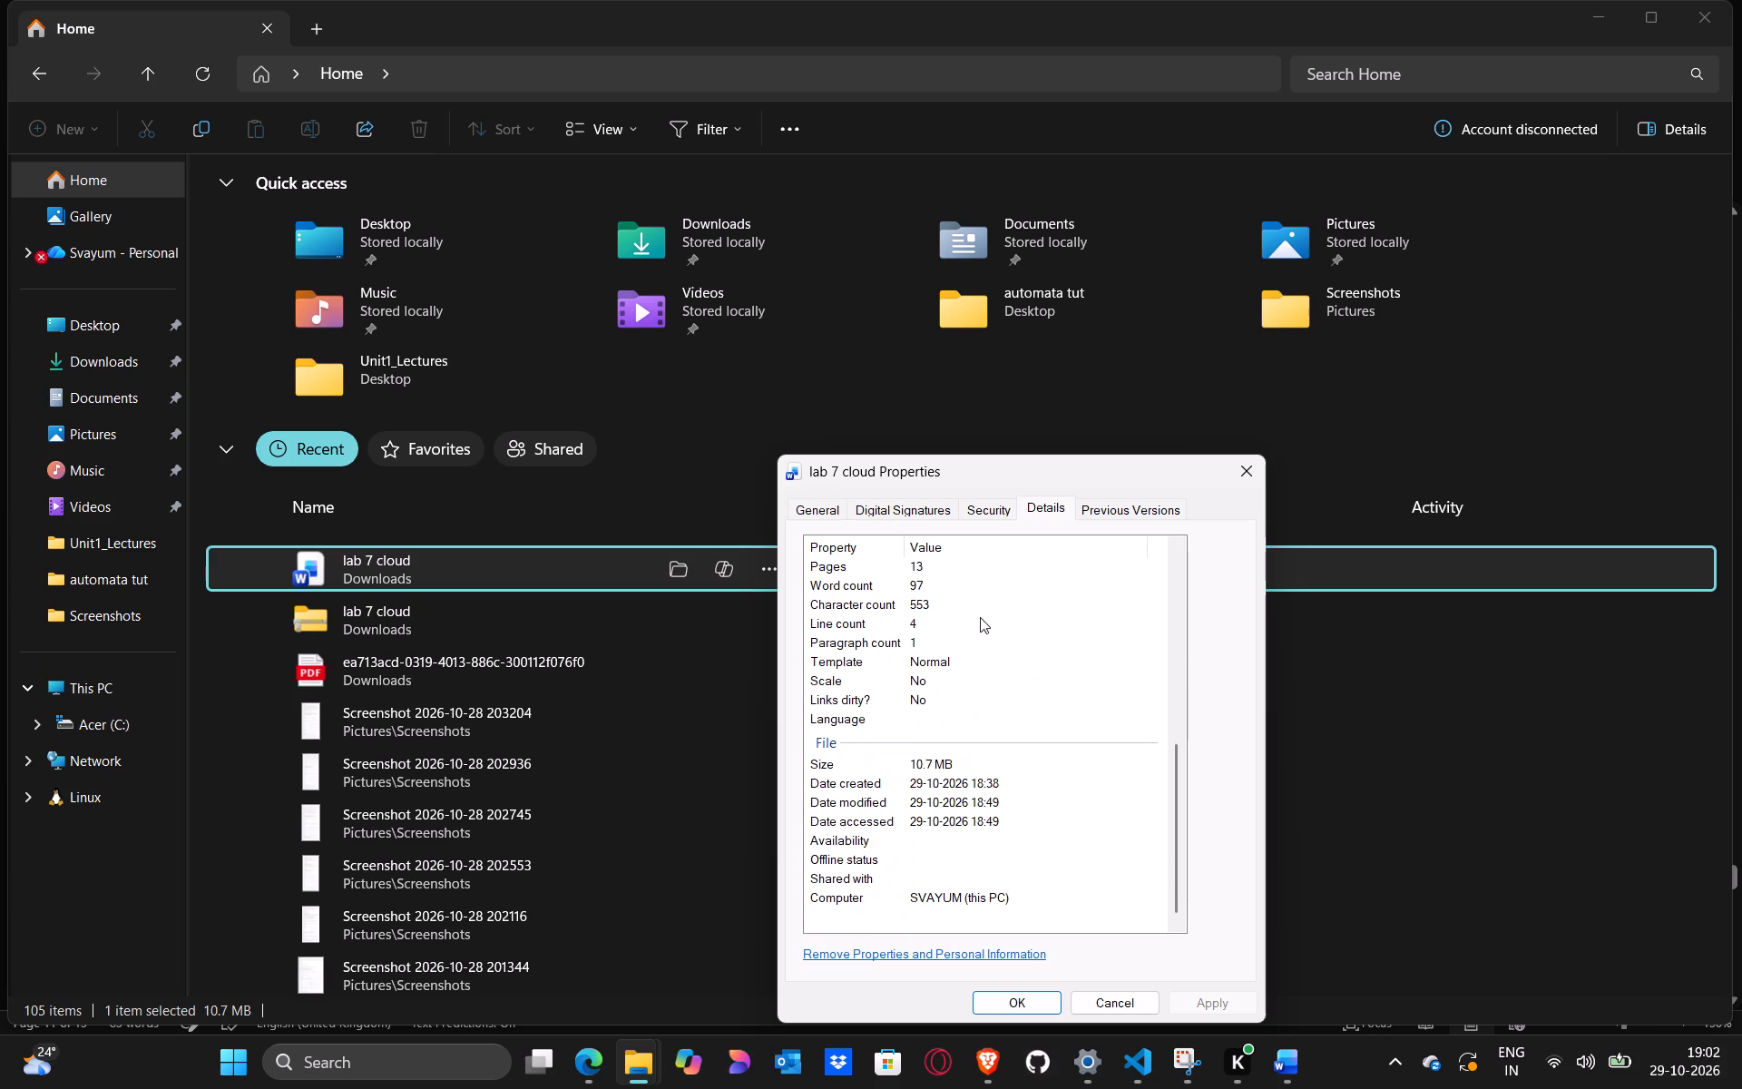
click(1122, 1028)
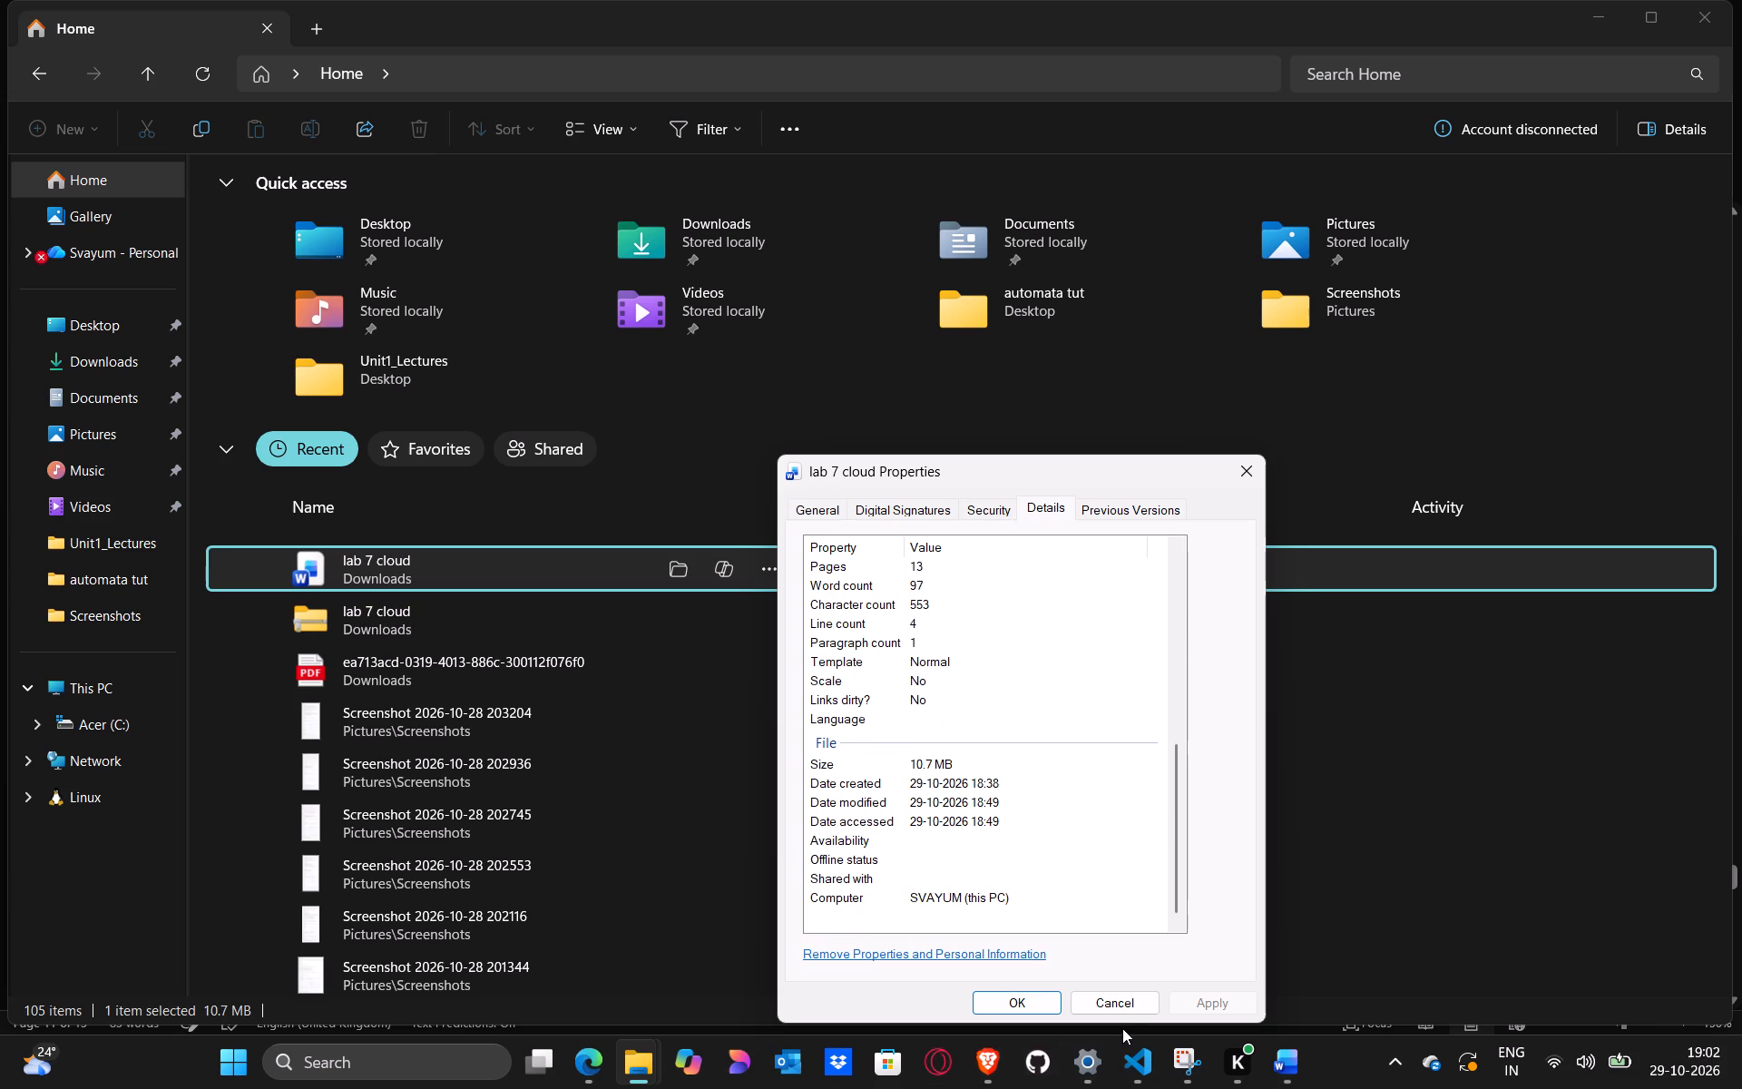
click(1130, 1014)
Switch to the "7 cloud" document in Word and close the separate "lab 7 cloud" document window.
click(1305, 1061)
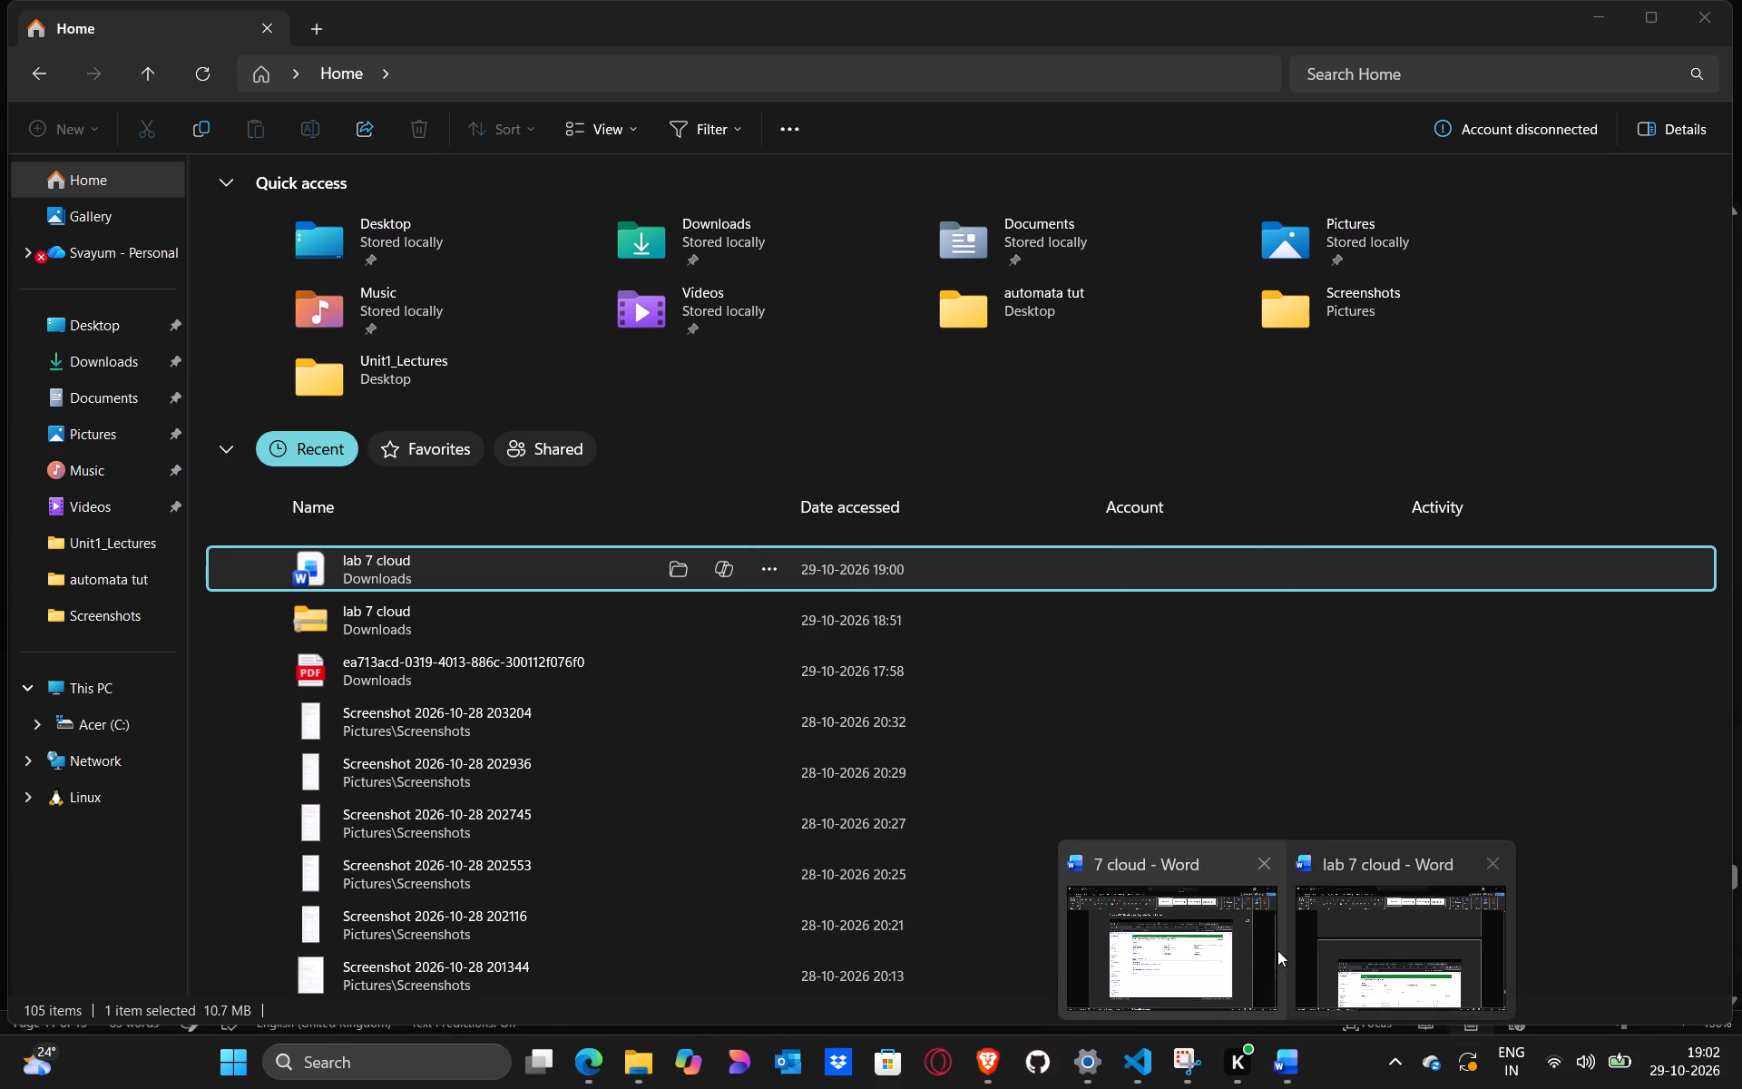
click(1198, 960)
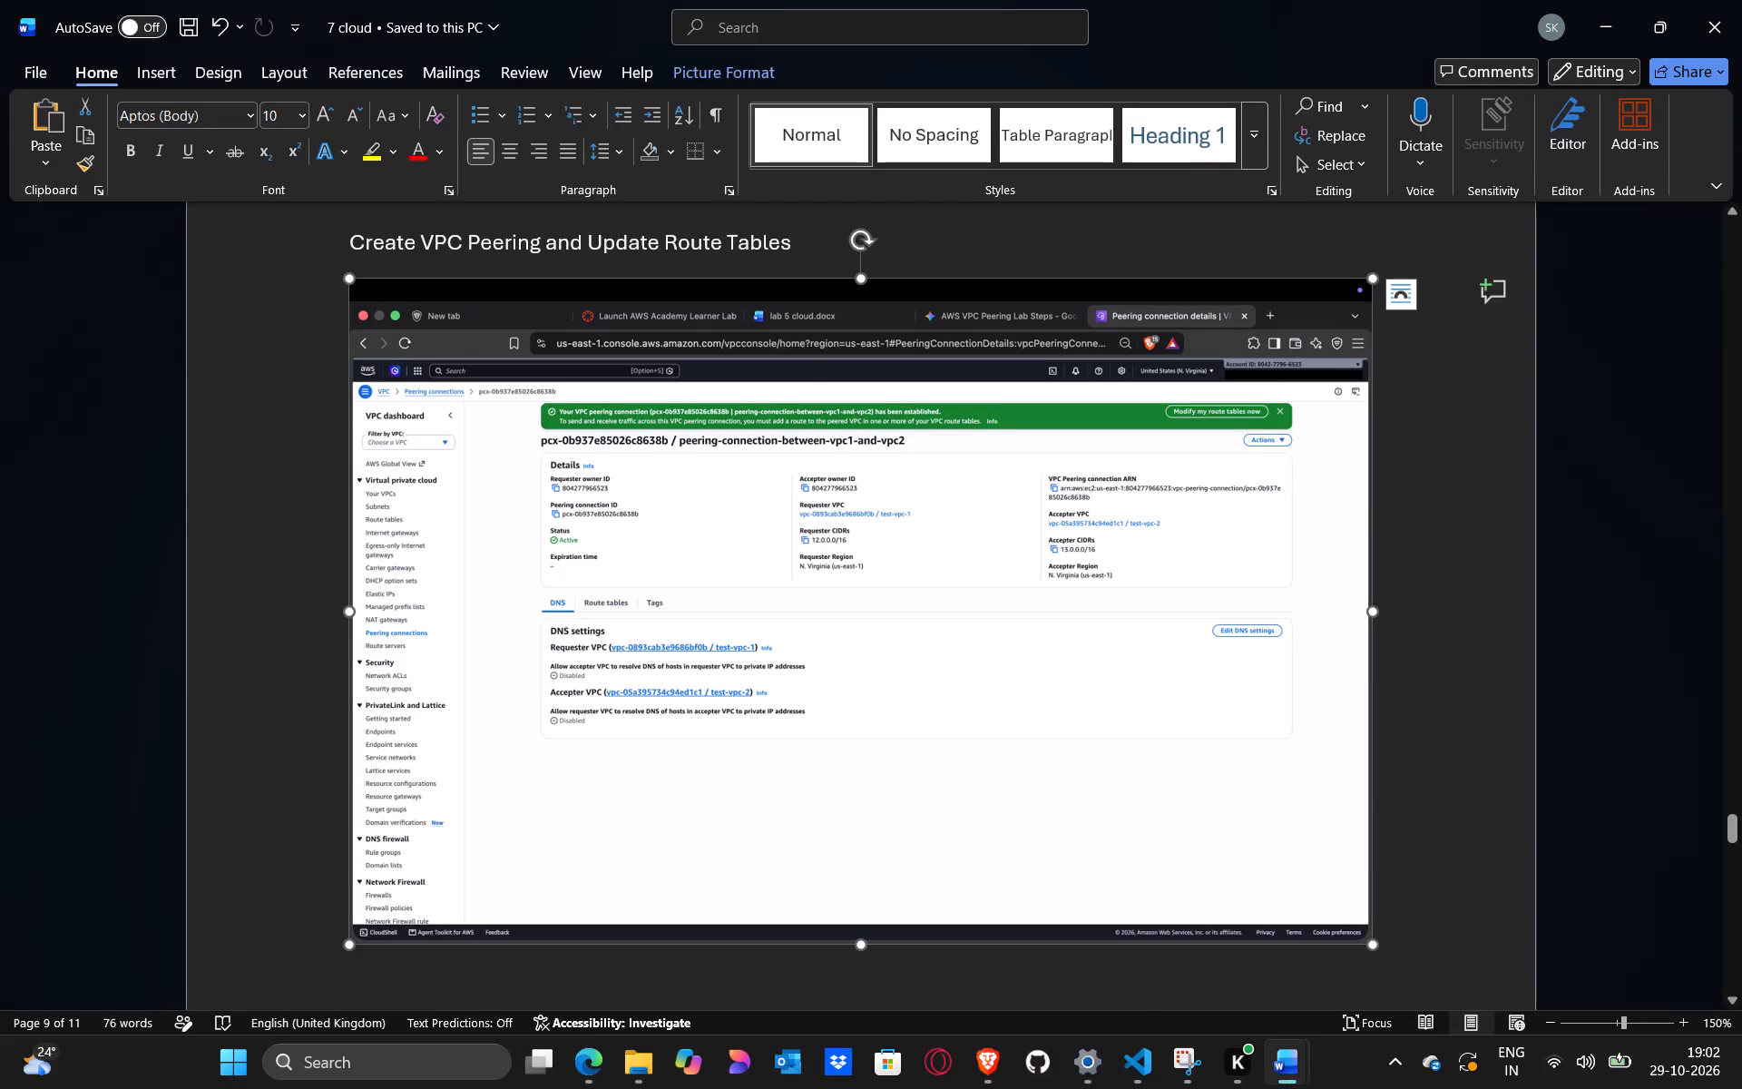
click(1290, 1086)
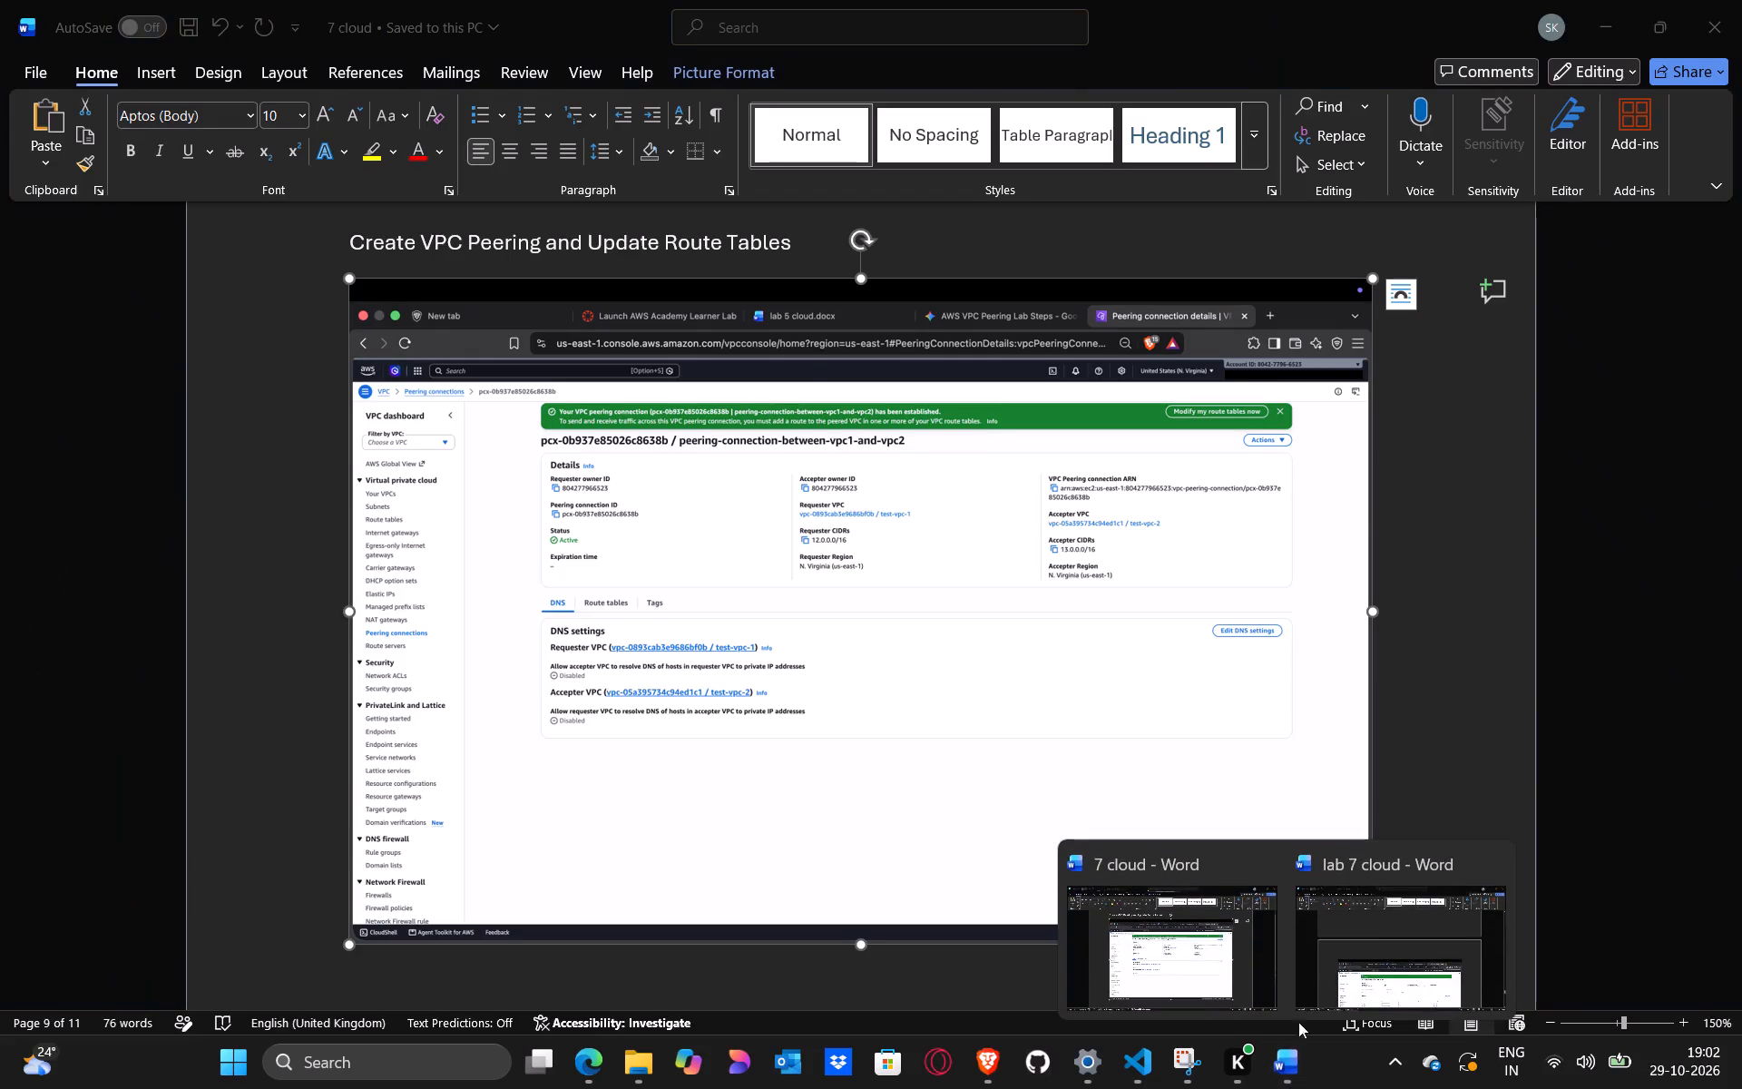
click(1488, 857)
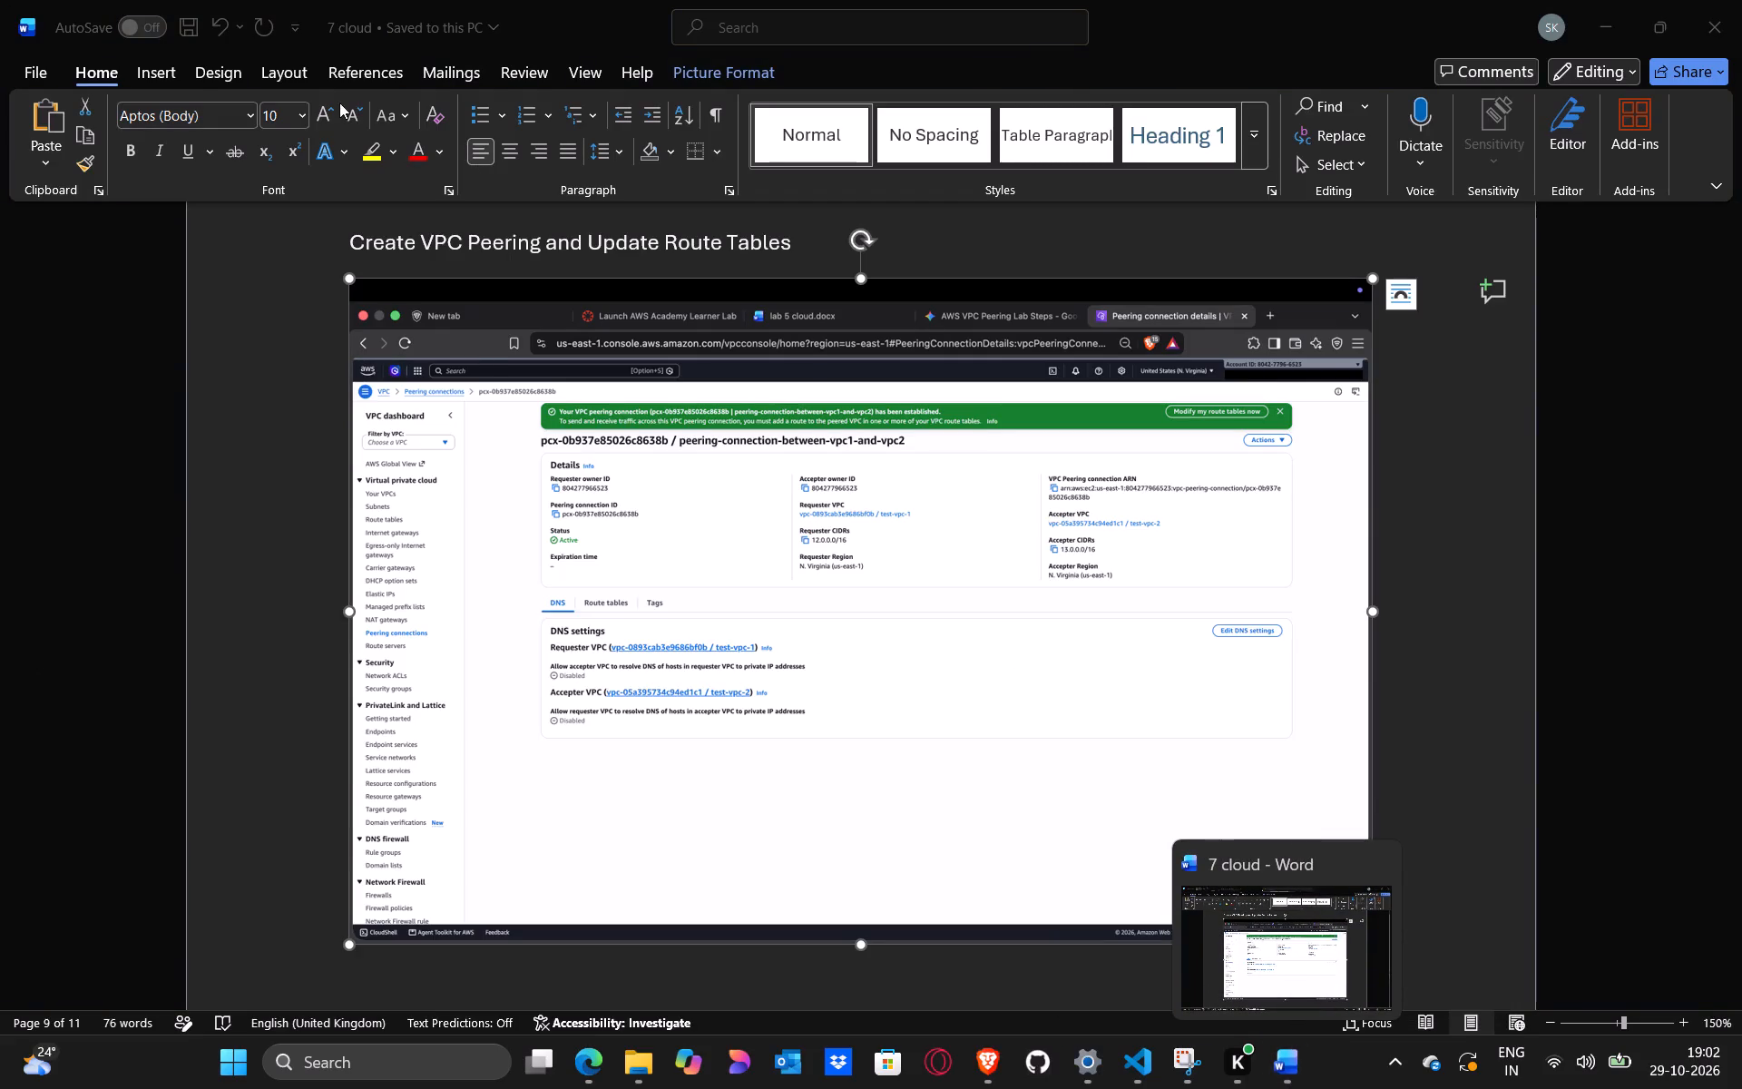
Compress only the selected VPC peering screenshot to HD (330 ppi), deleting its cropped areas.
click(758, 56)
click(757, 64)
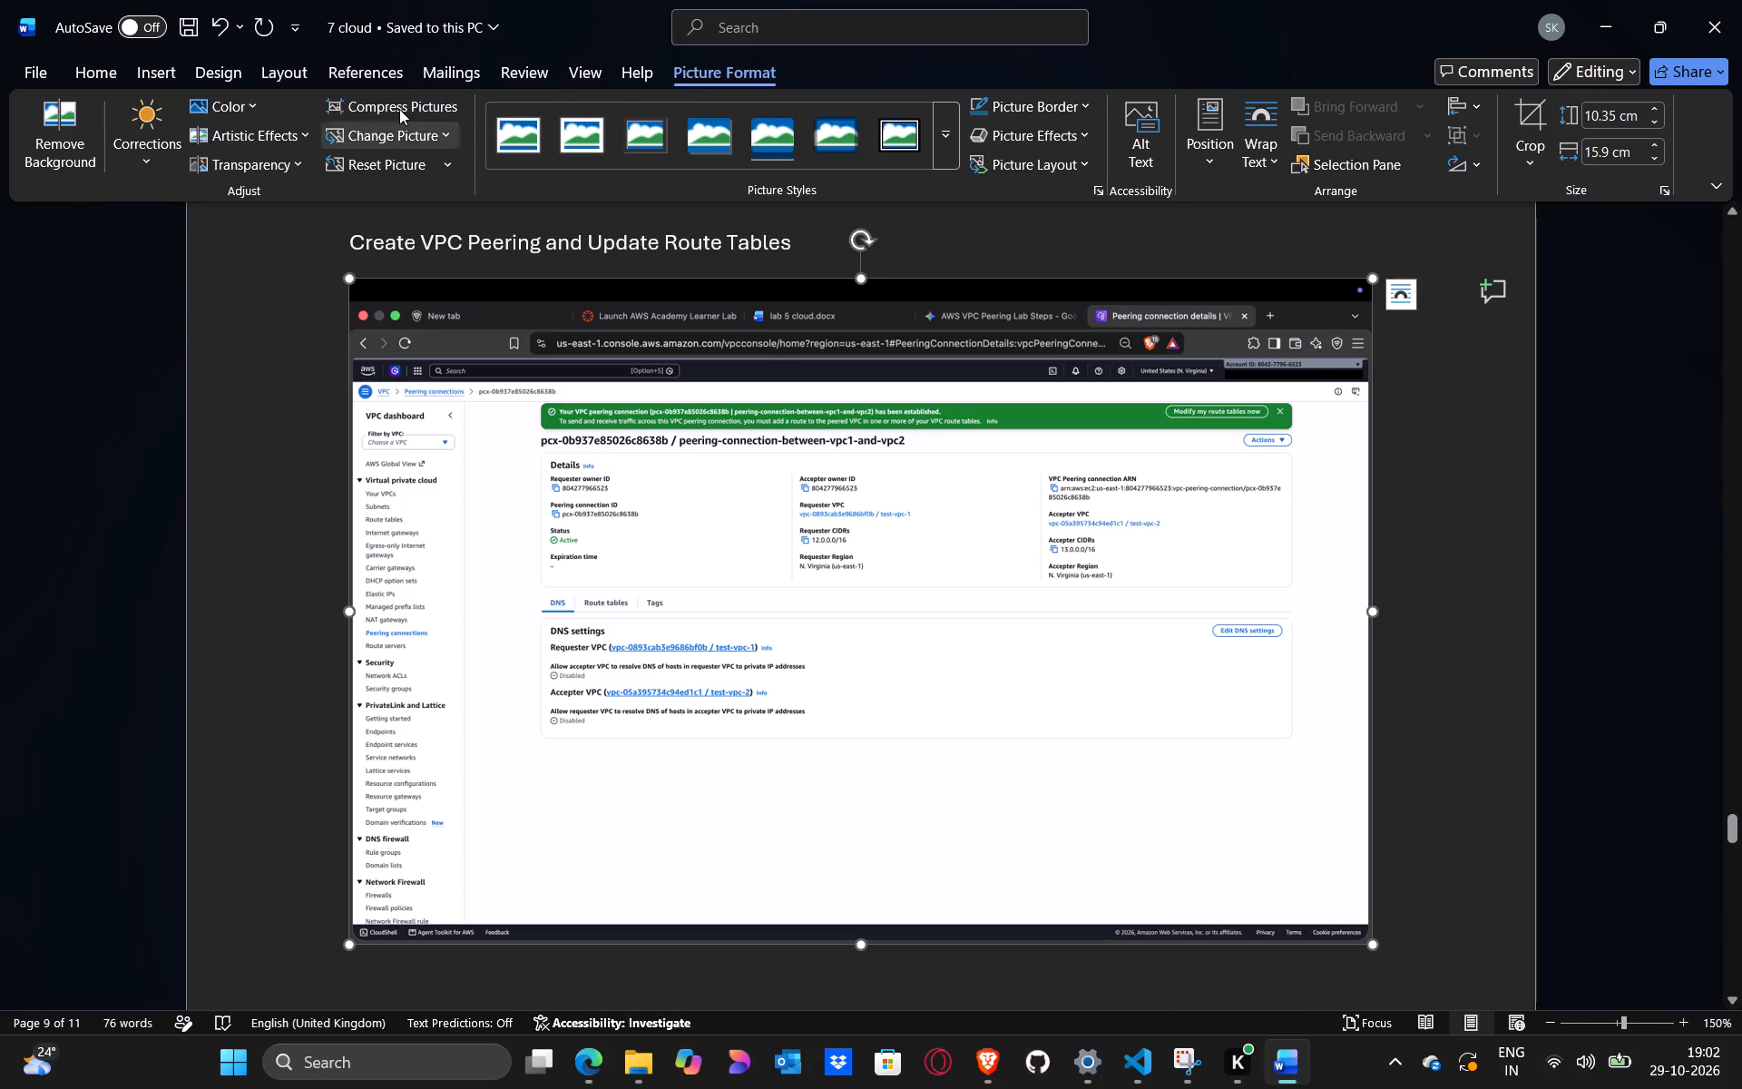
click(396, 107)
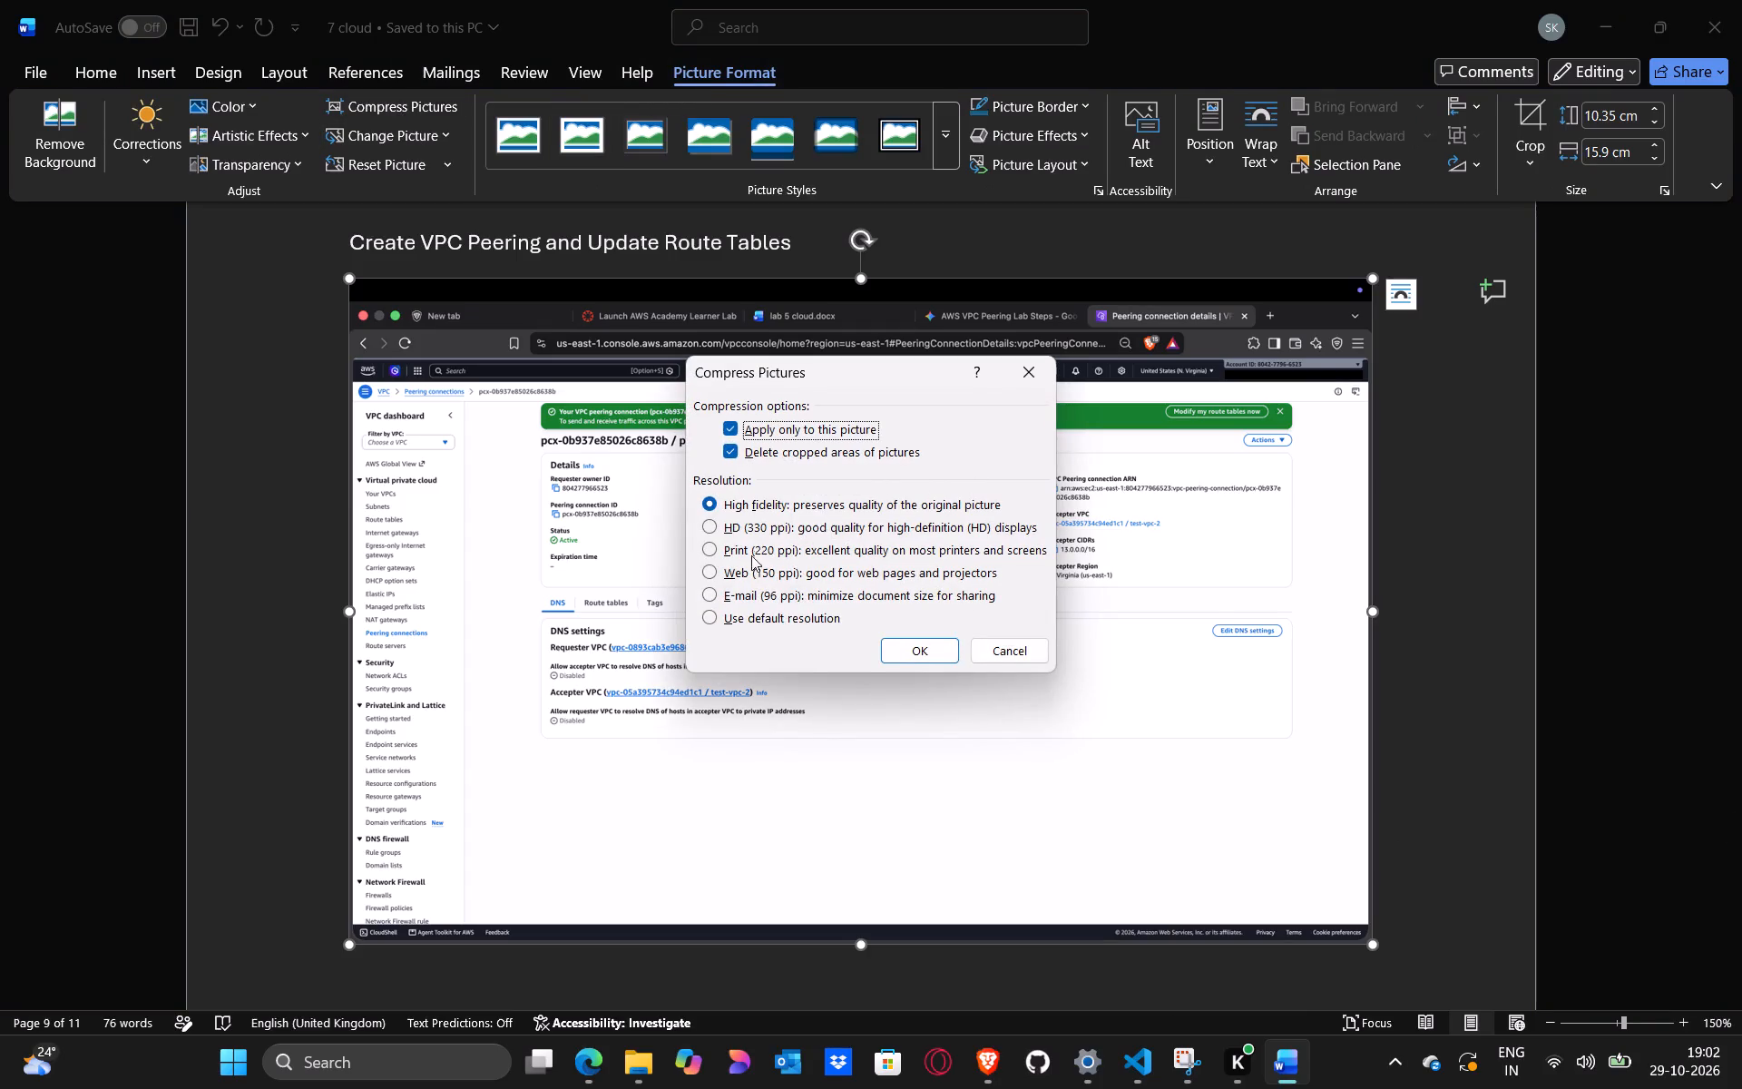
click(723, 574)
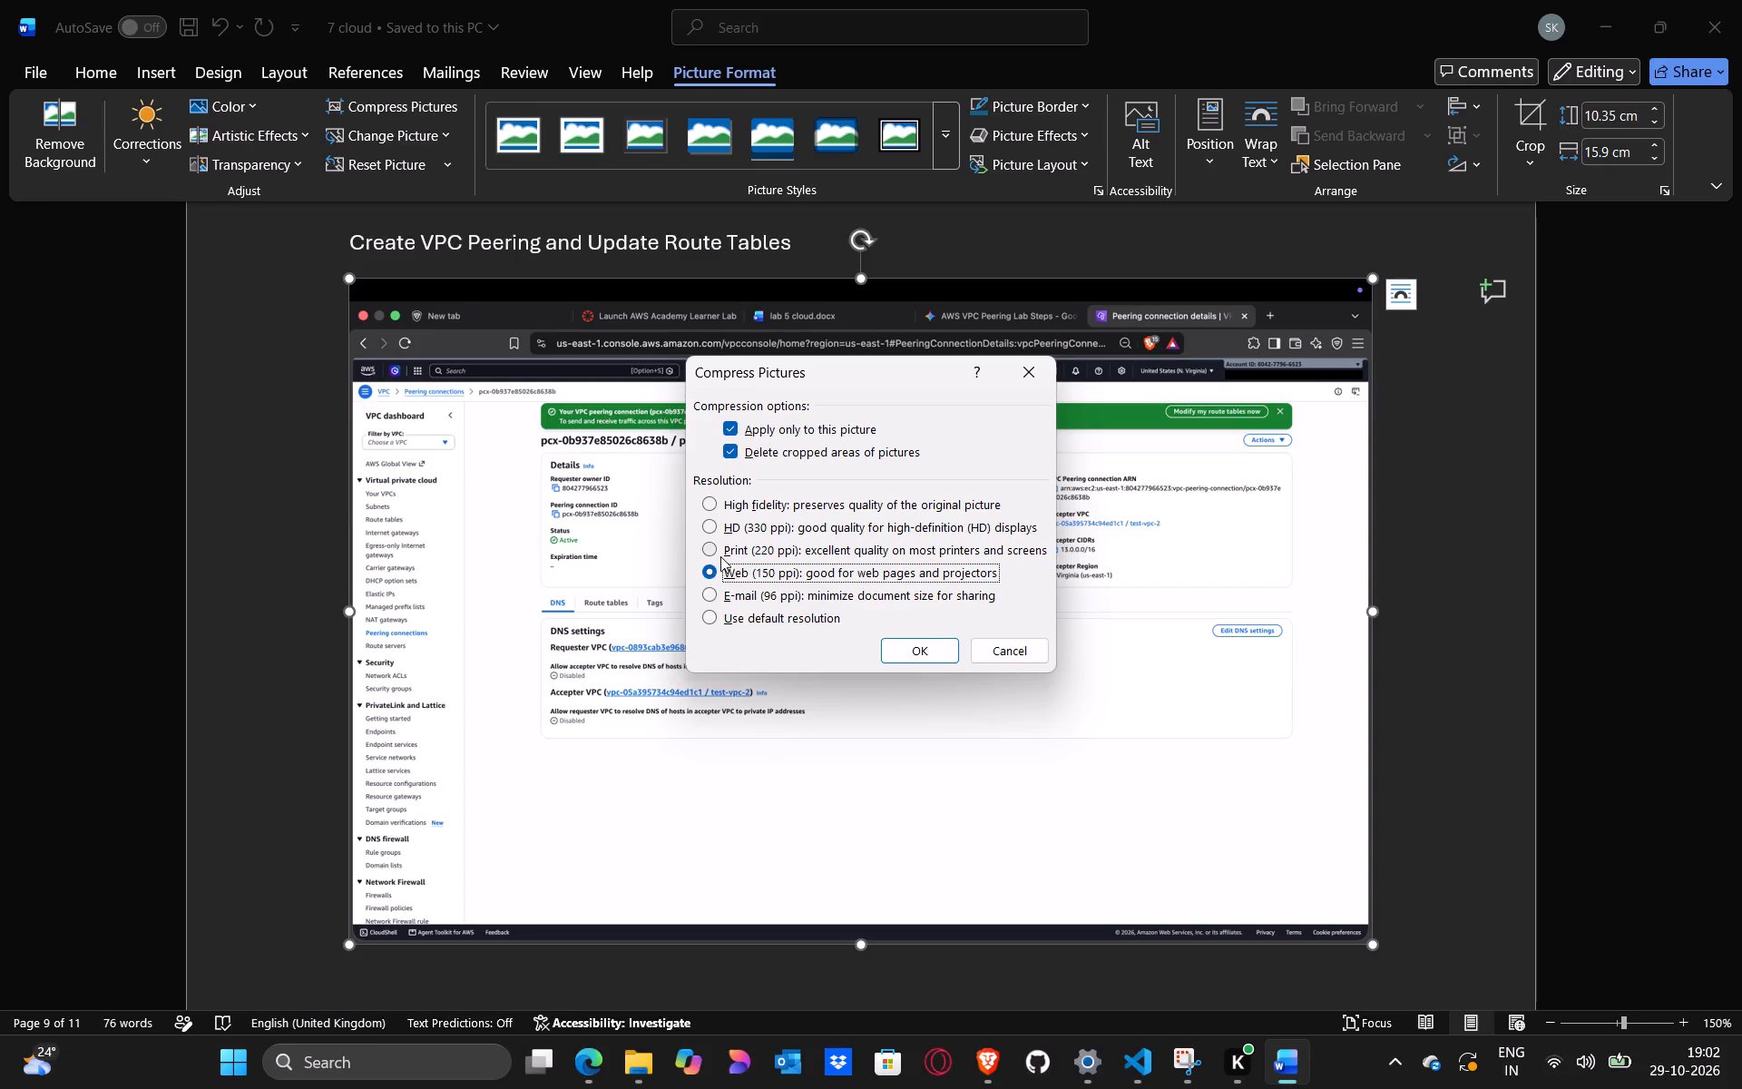
click(865, 599)
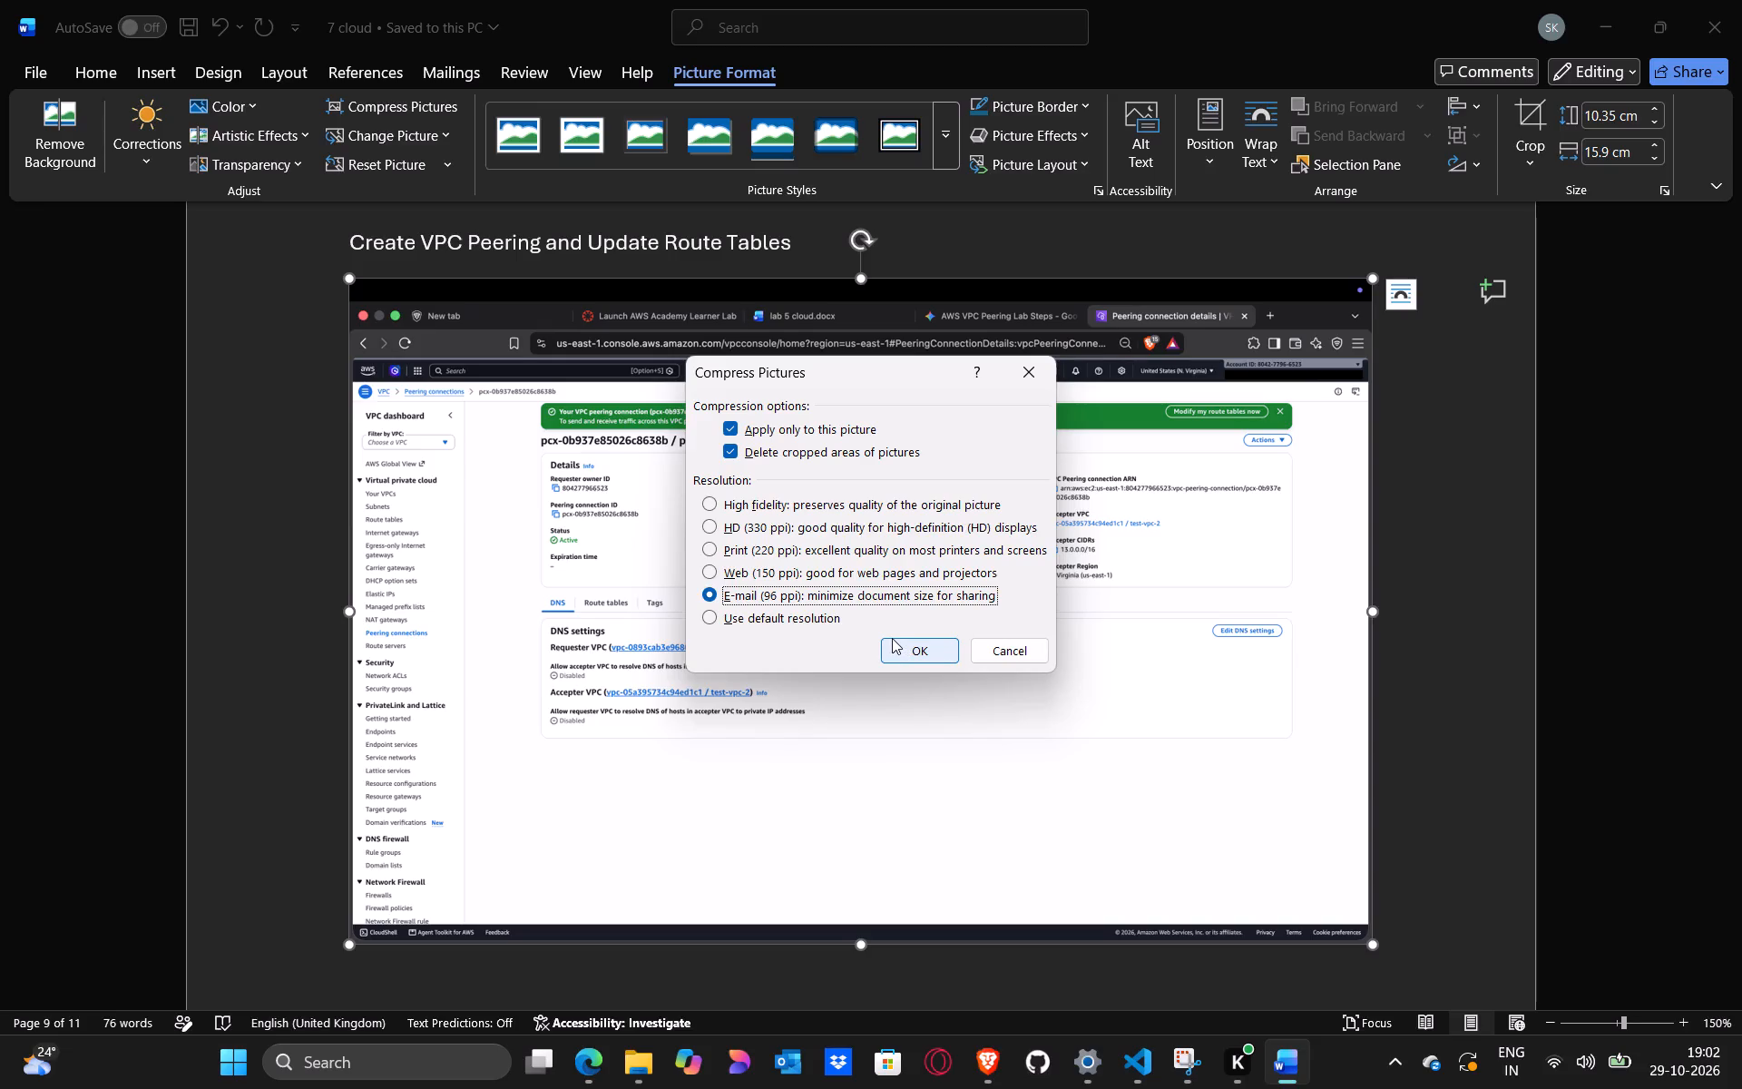
click(844, 535)
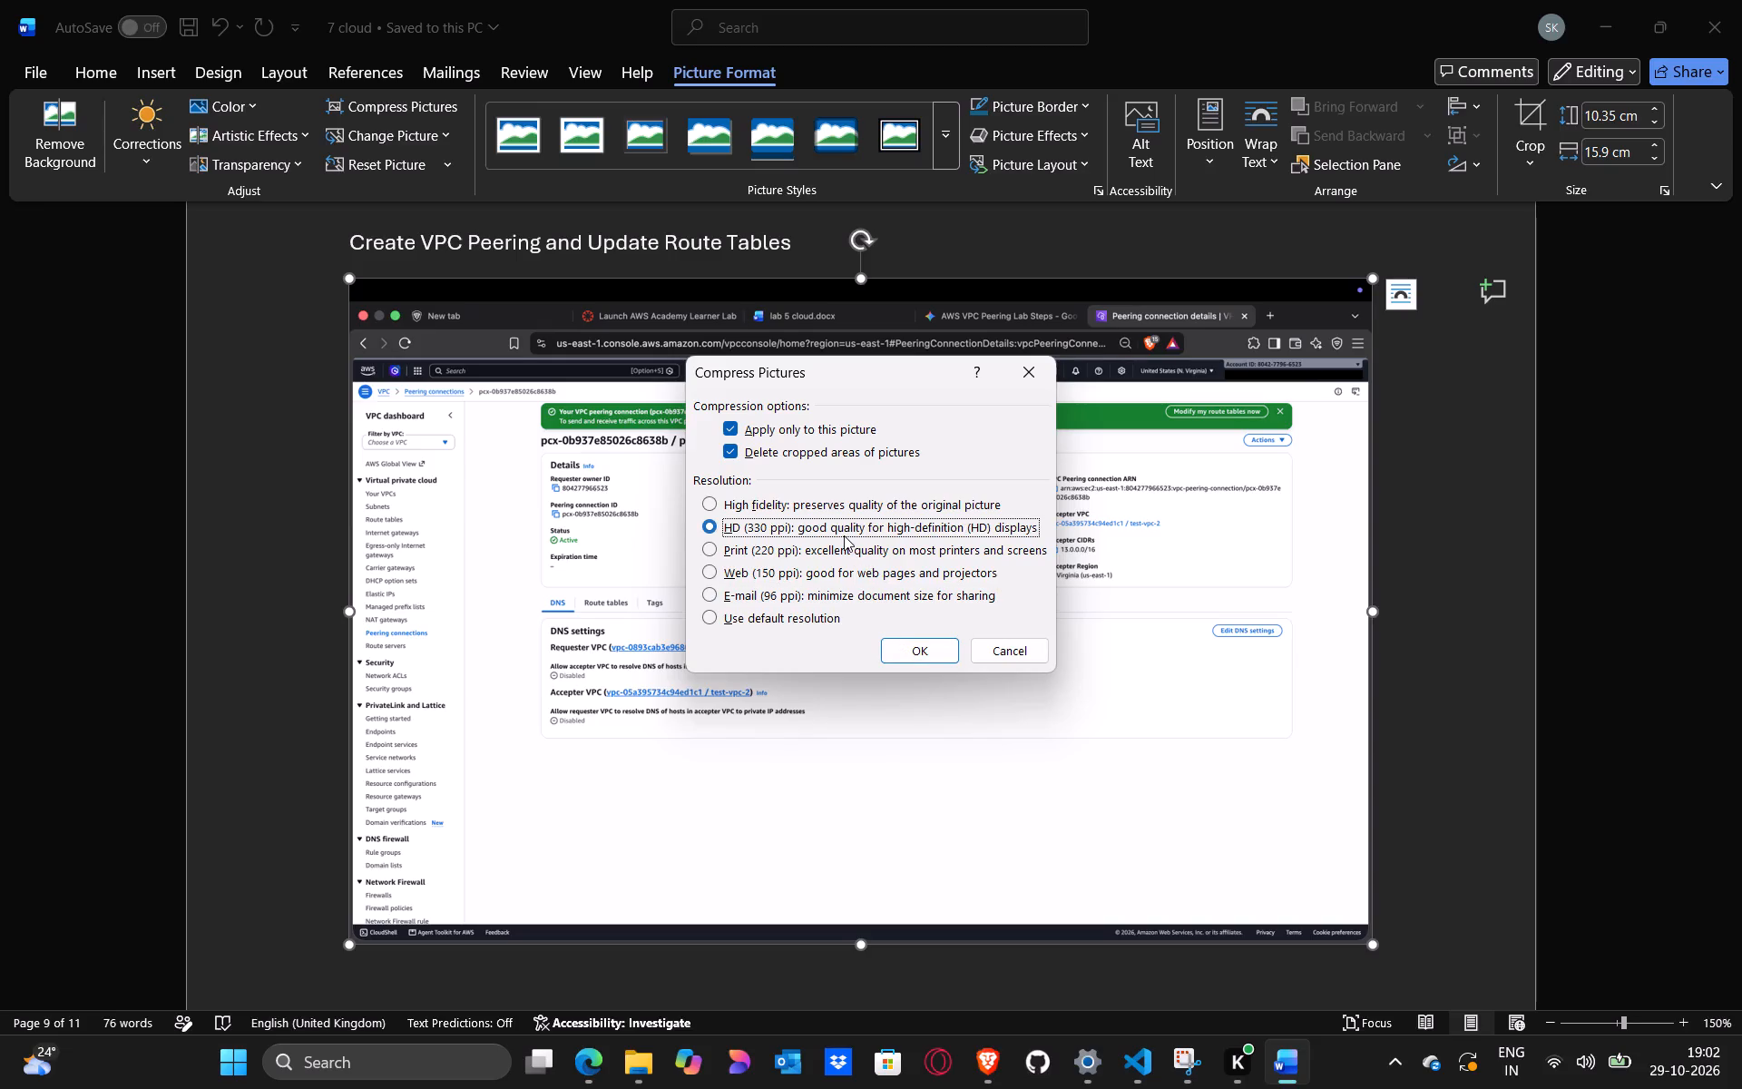
click(928, 655)
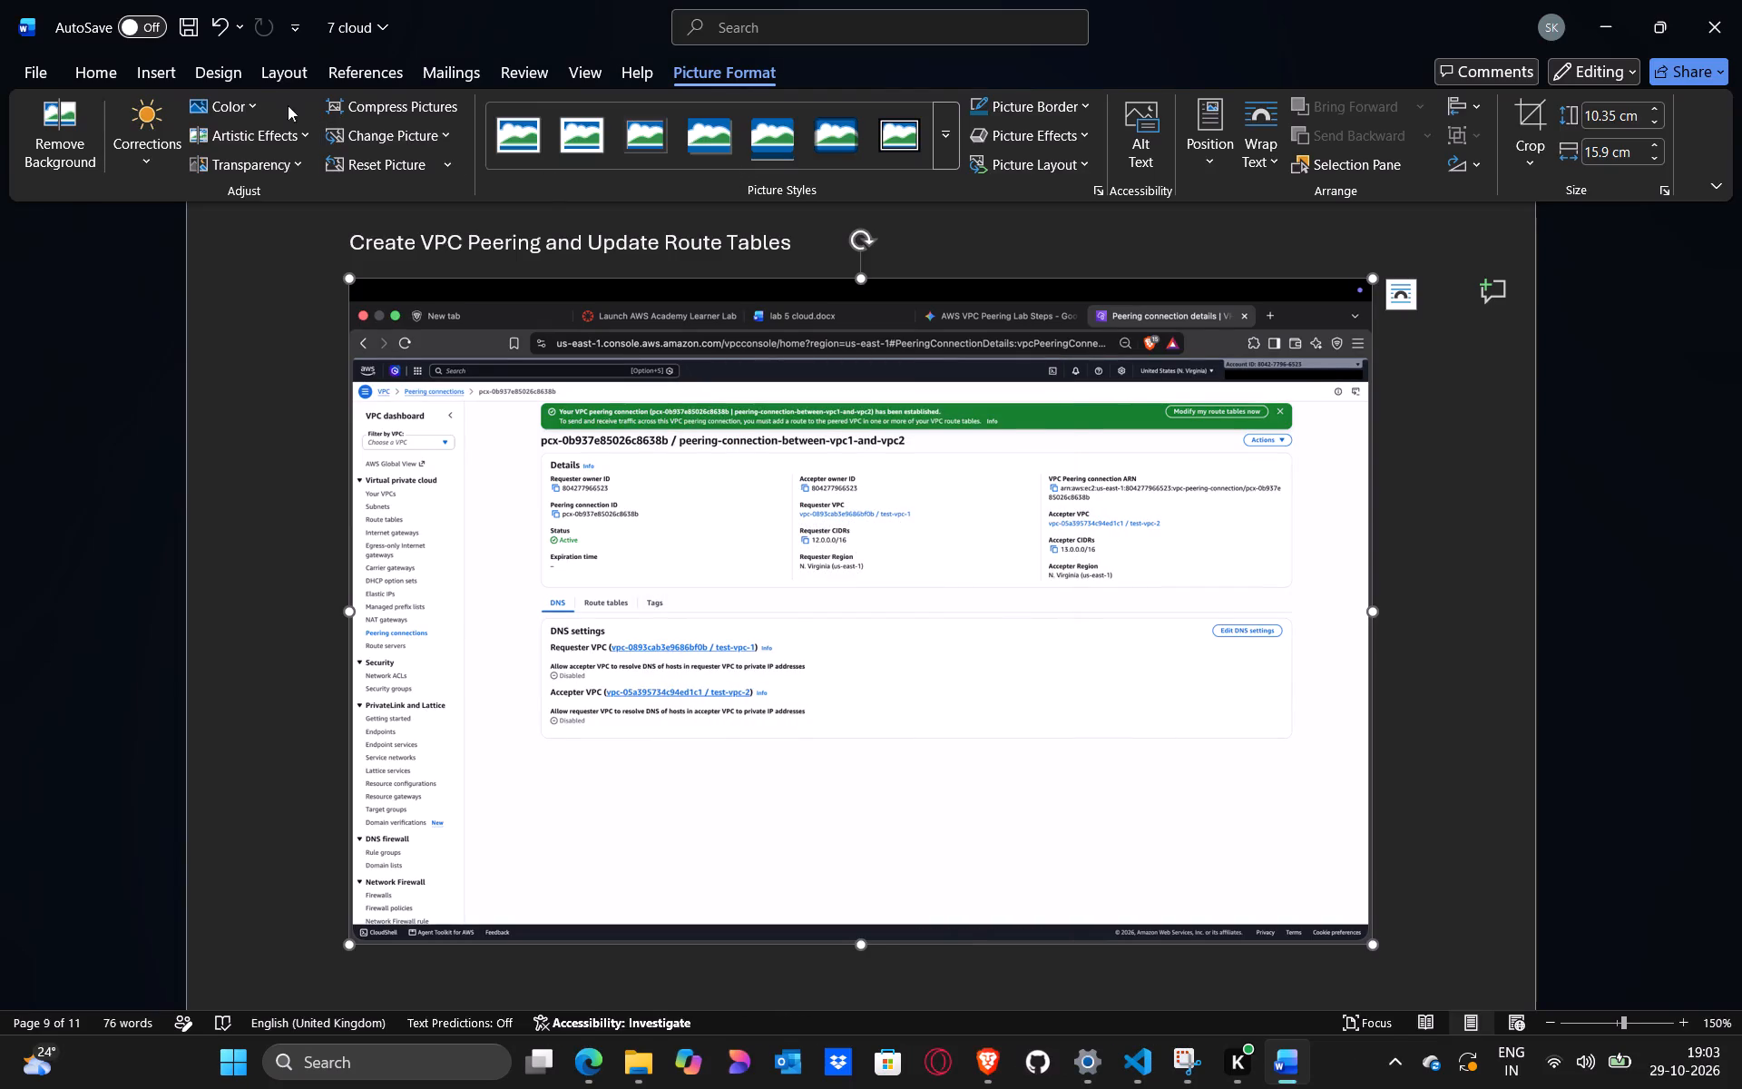
Save the document as a Word document named "cloud lab 7" in the Downloads folder.
click(371, 26)
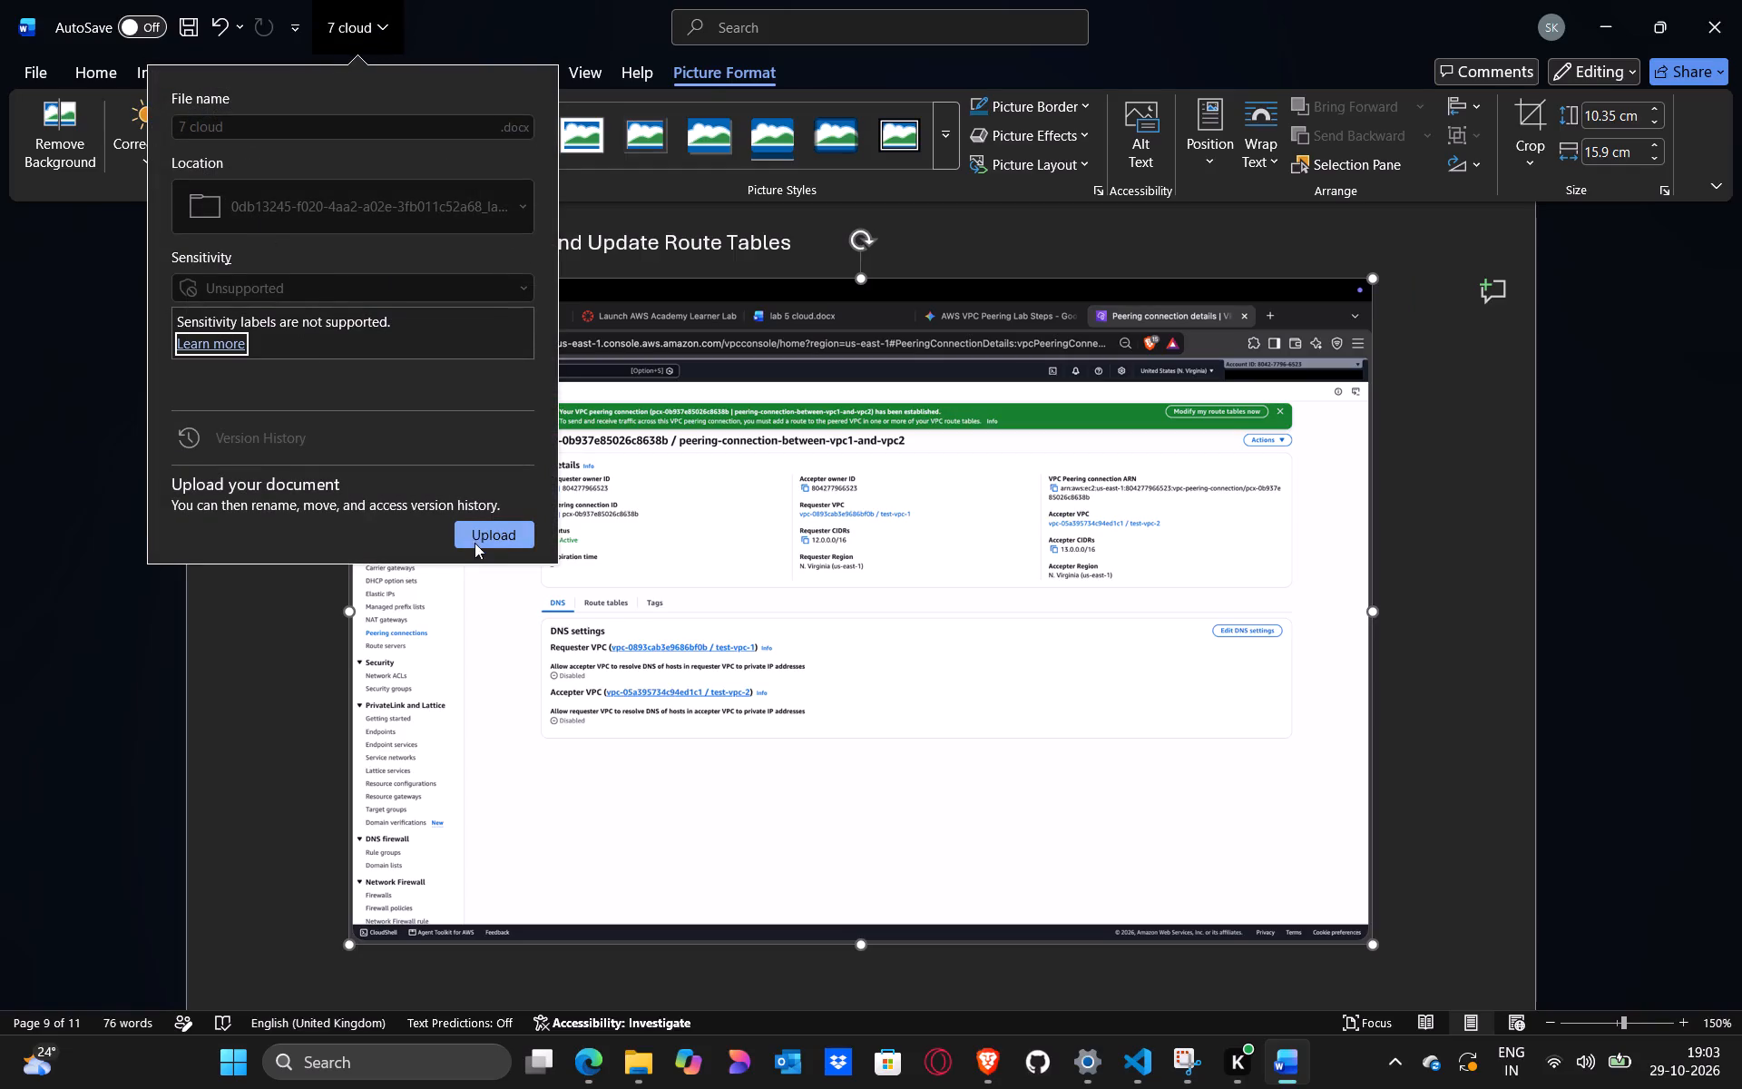
click(297, 596)
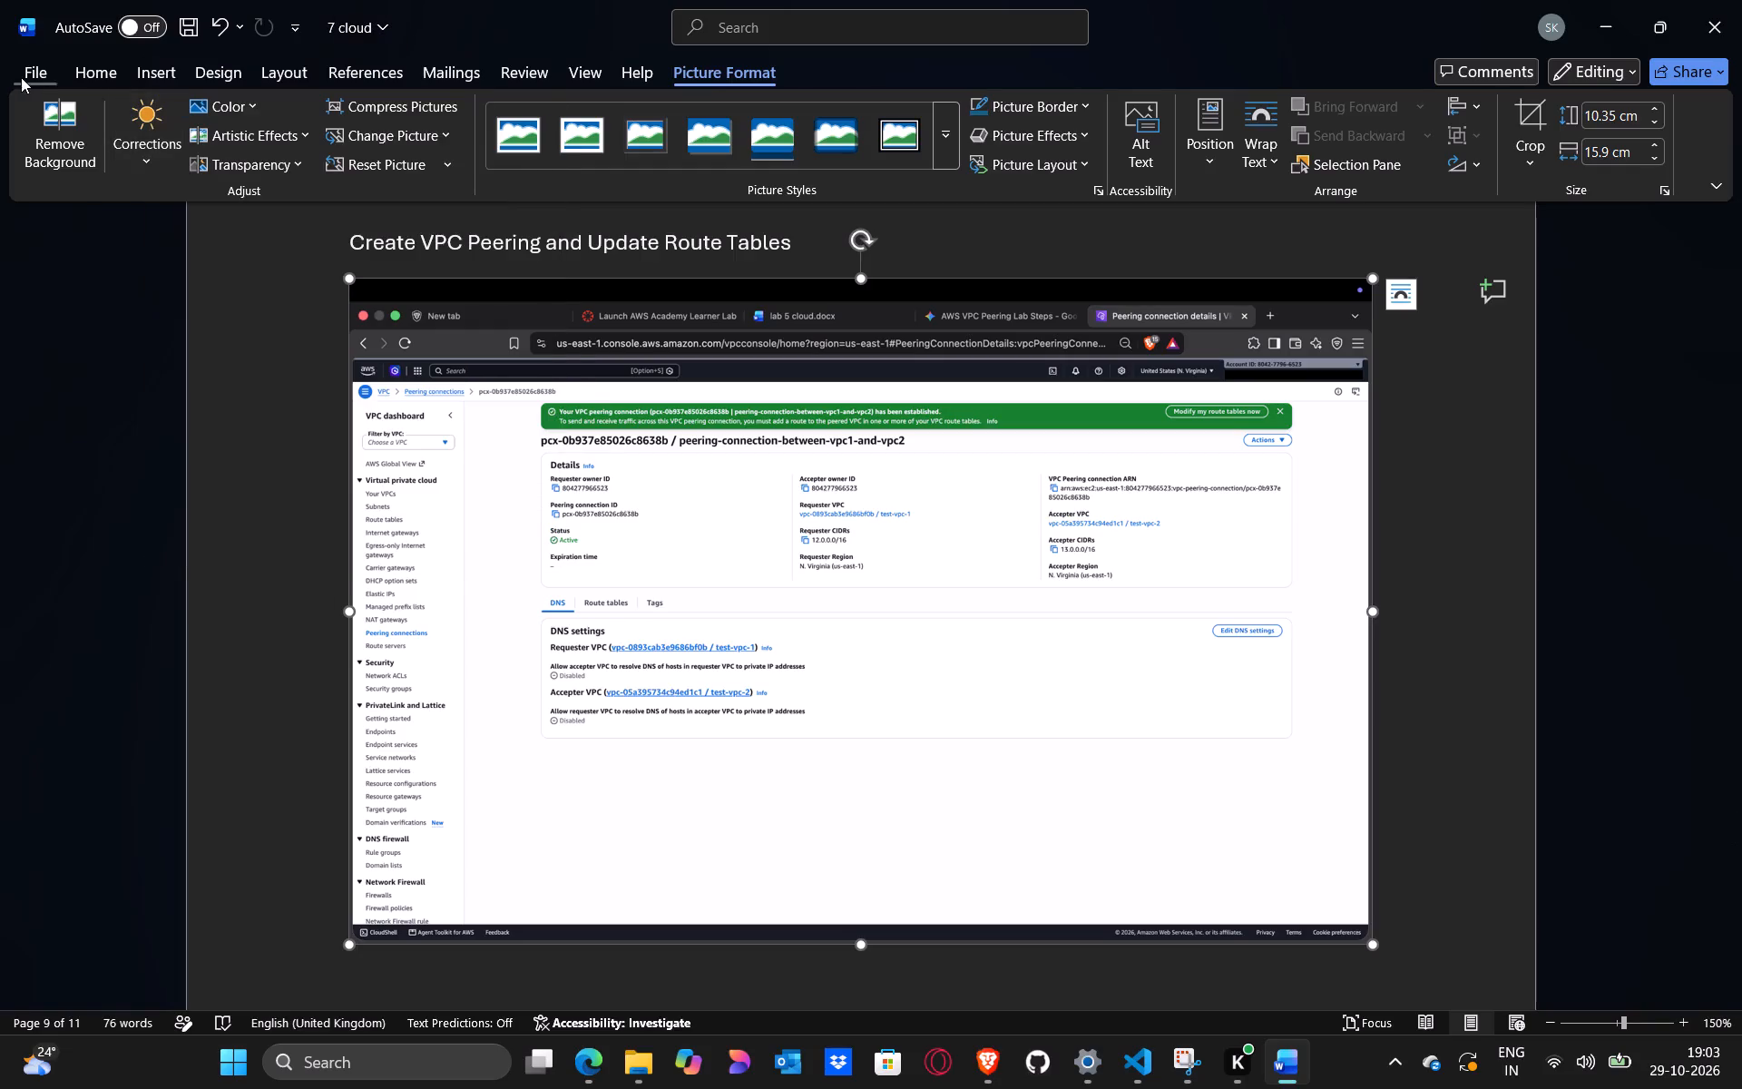
click(21, 77)
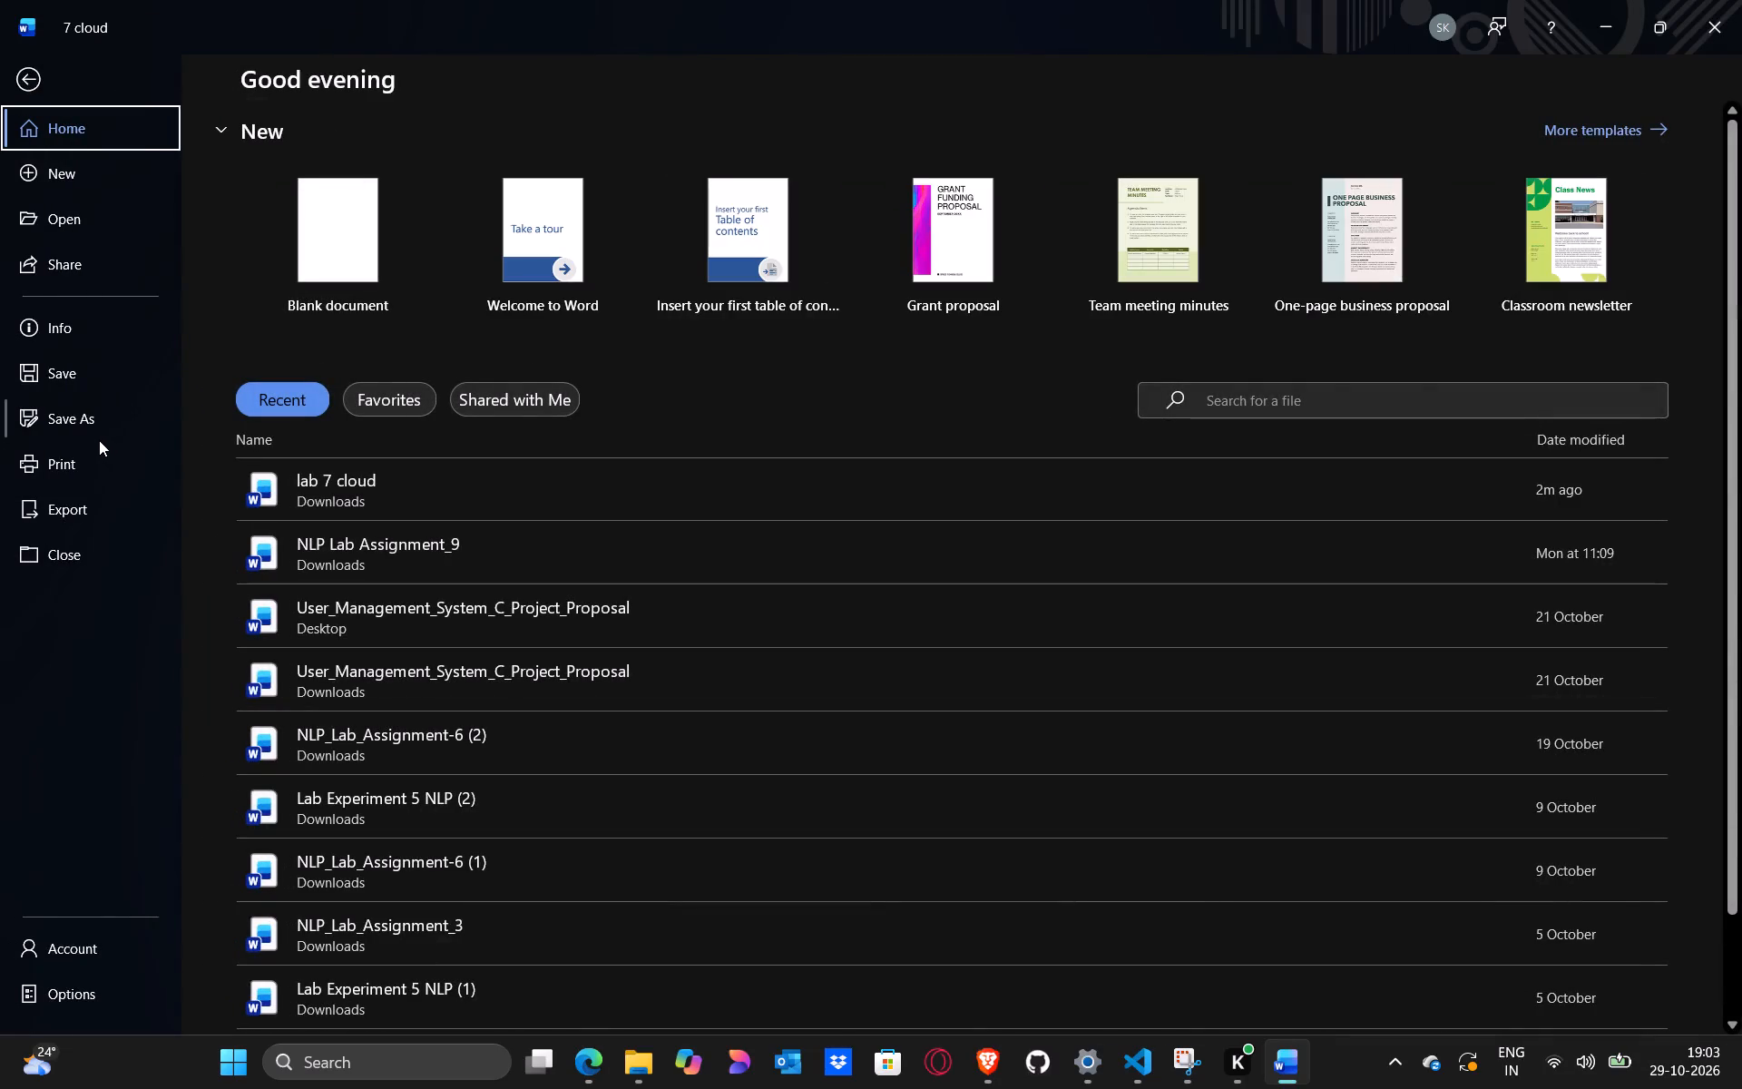
click(52, 425)
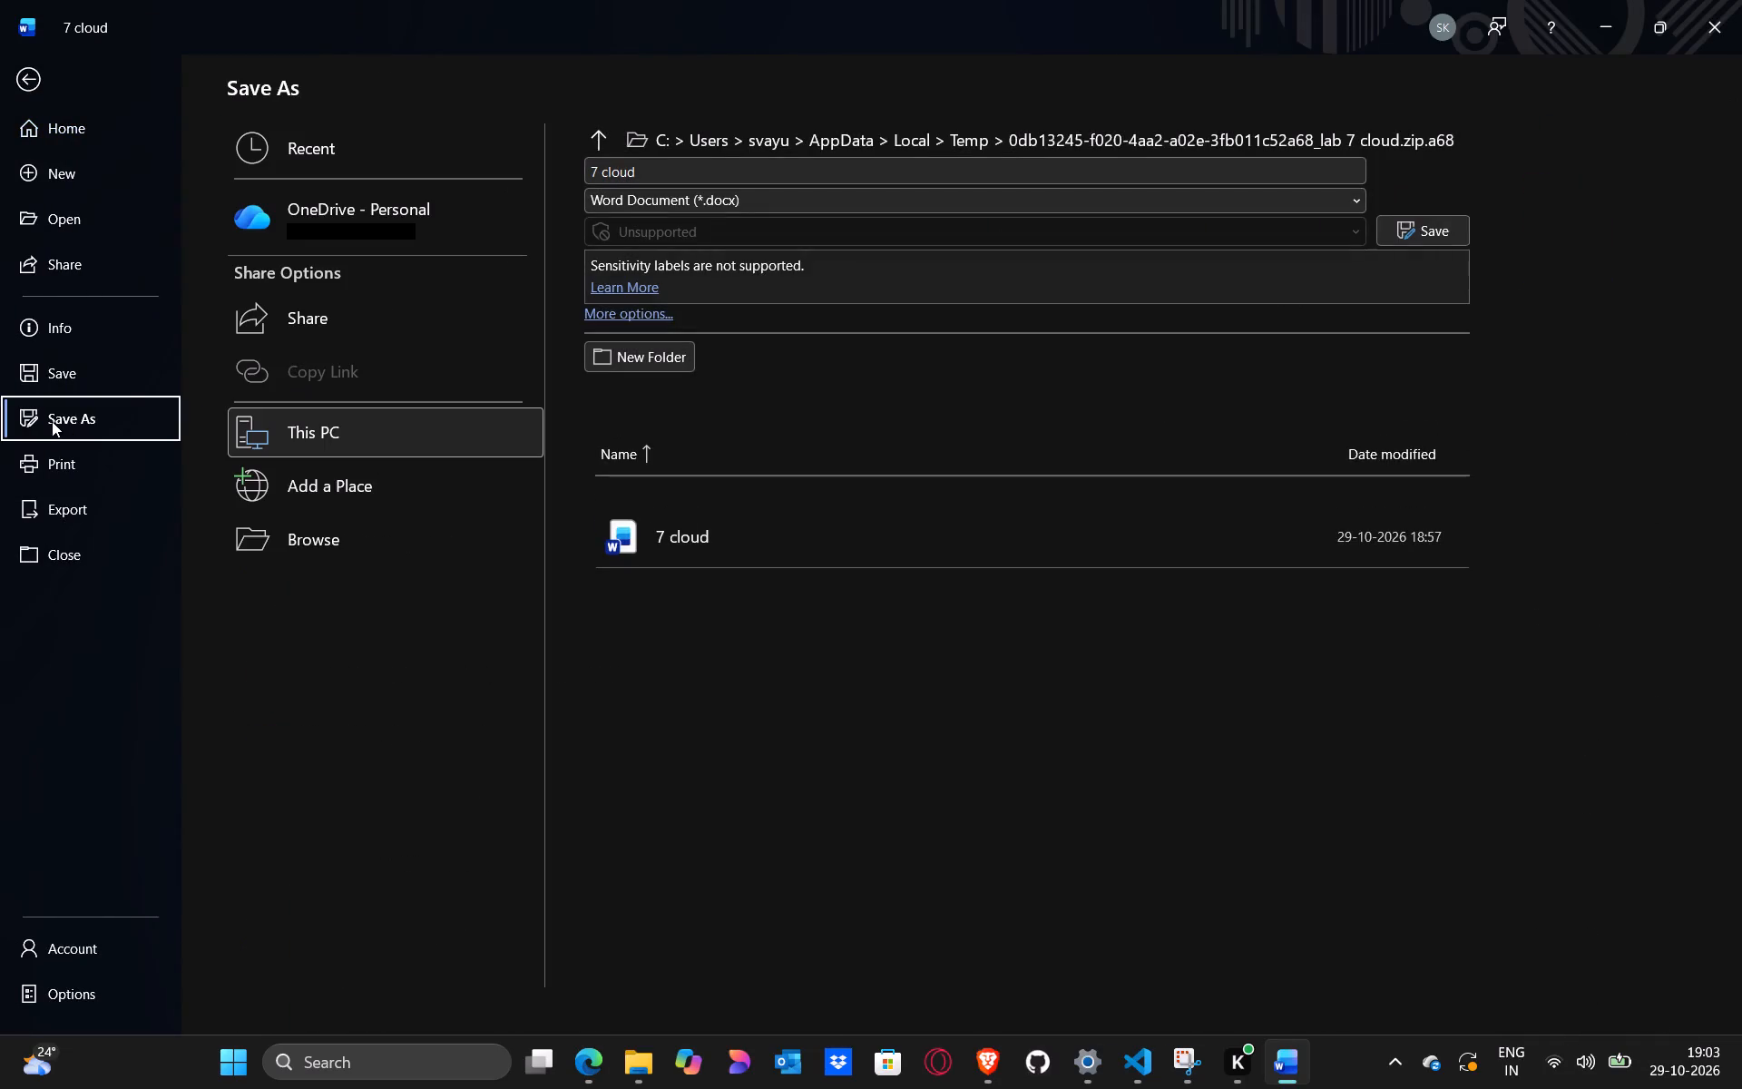
click(673, 164)
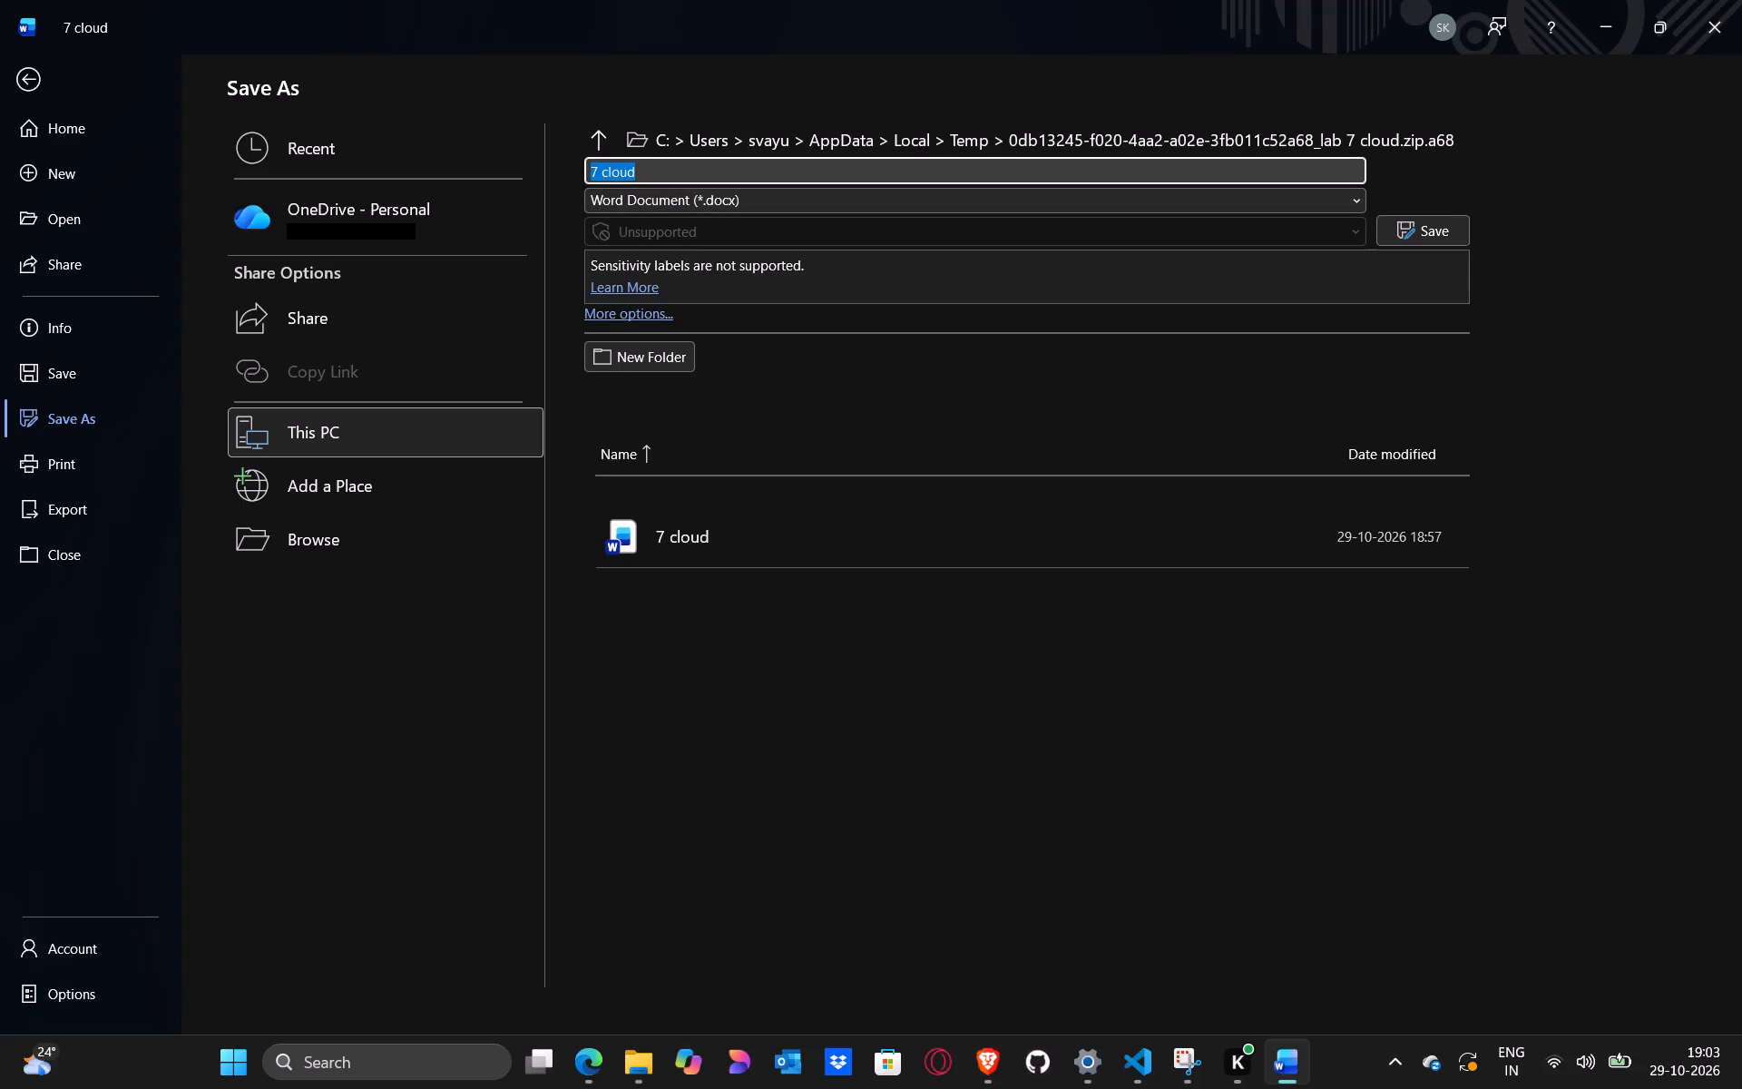
key(BackSpace)
key(c)
text(lou)
text(d)
key(space)
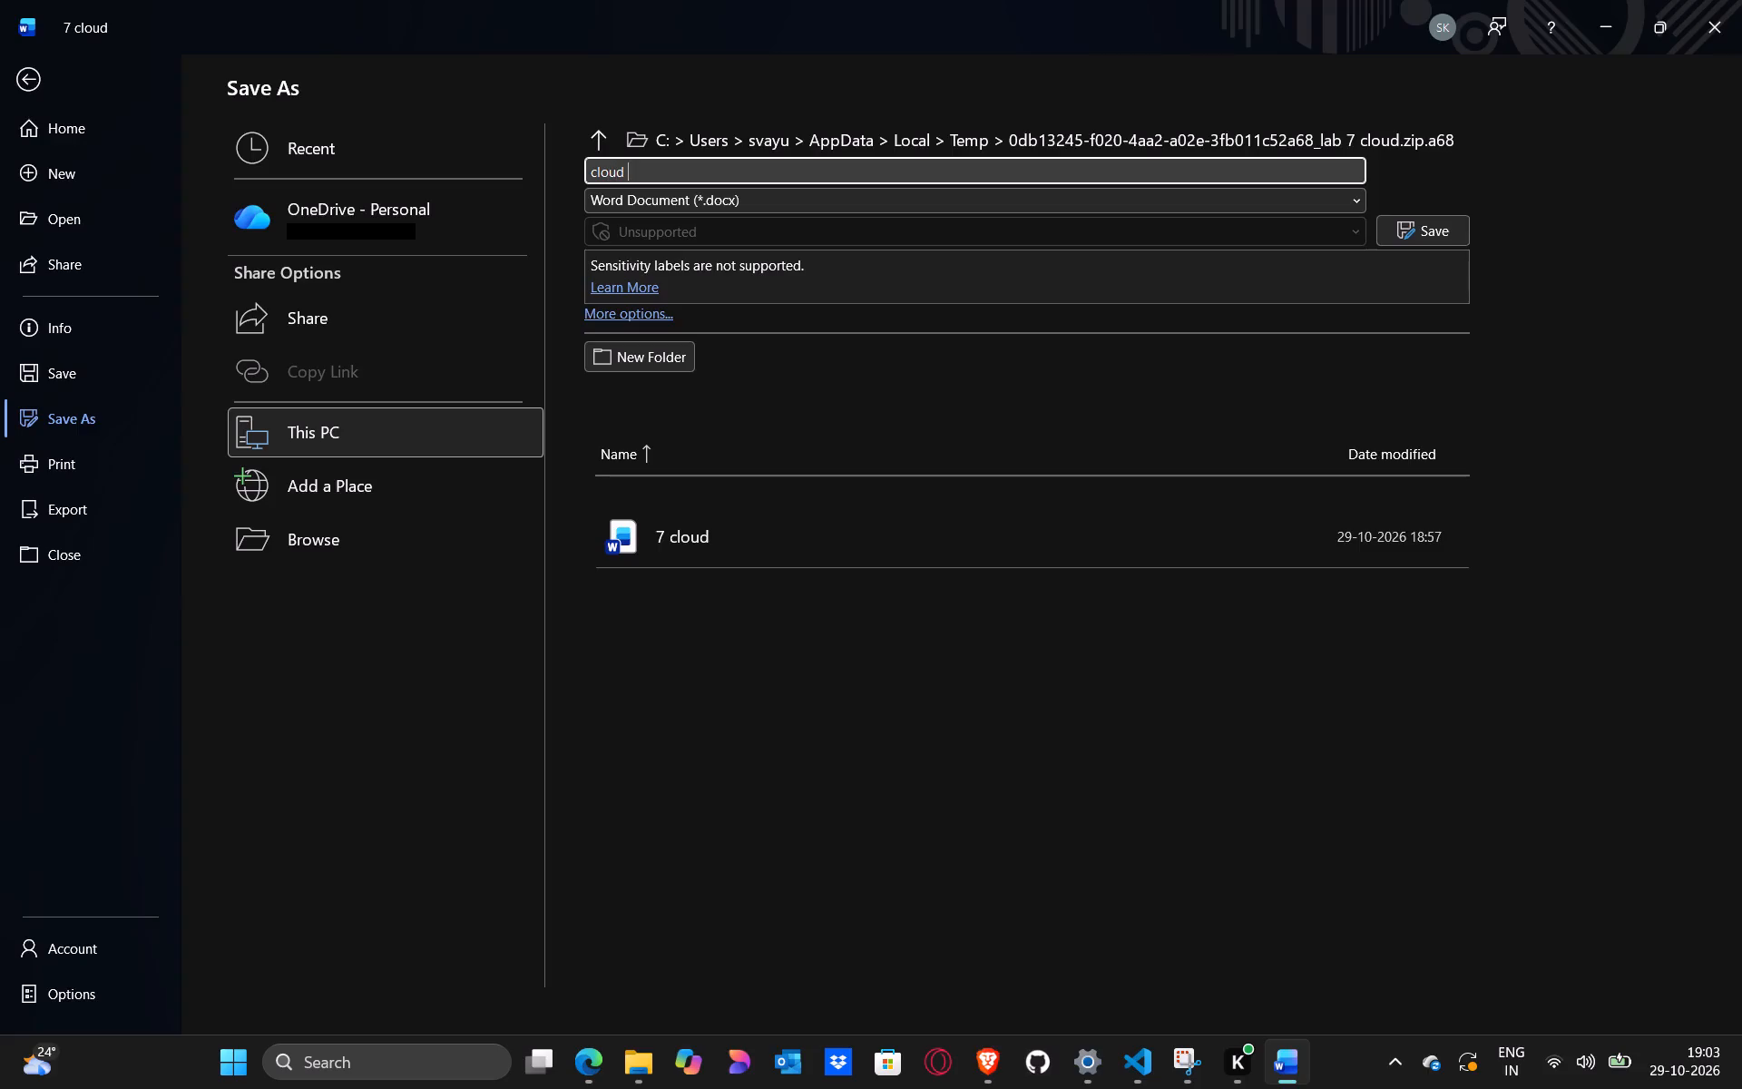
text(lab 7)
click(778, 424)
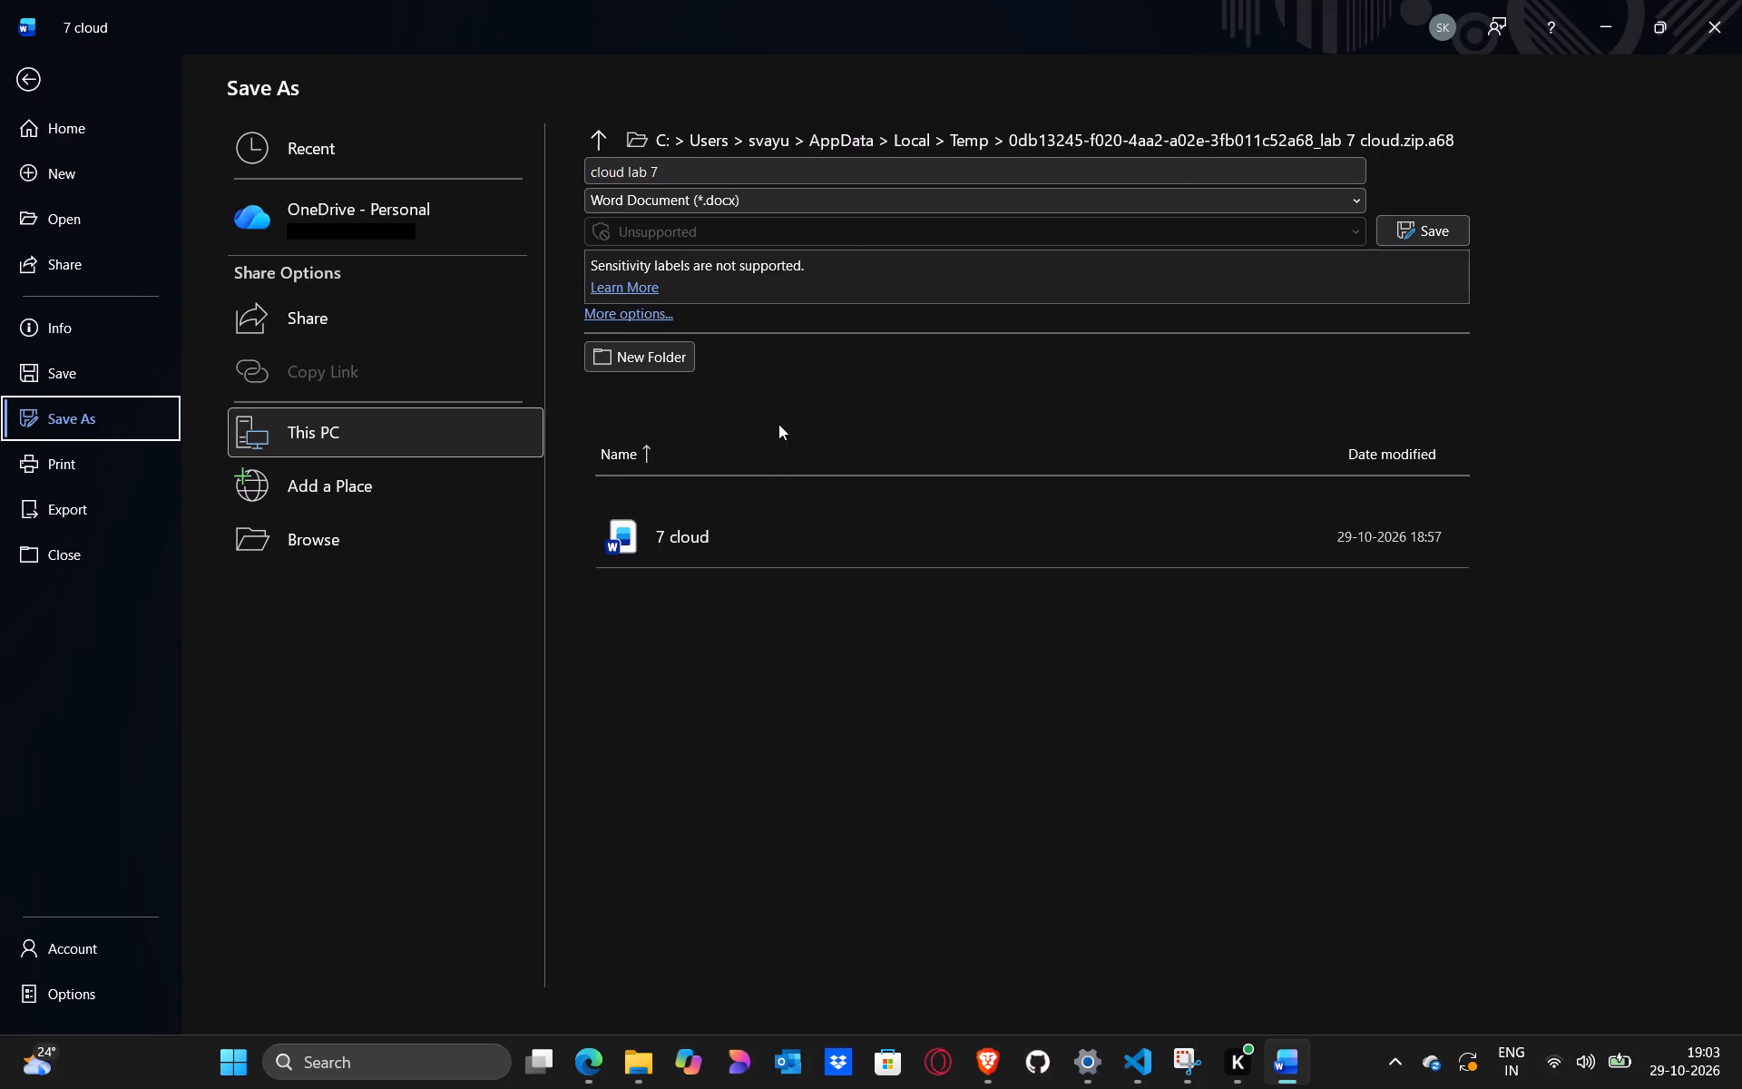
triple_click(437, 416)
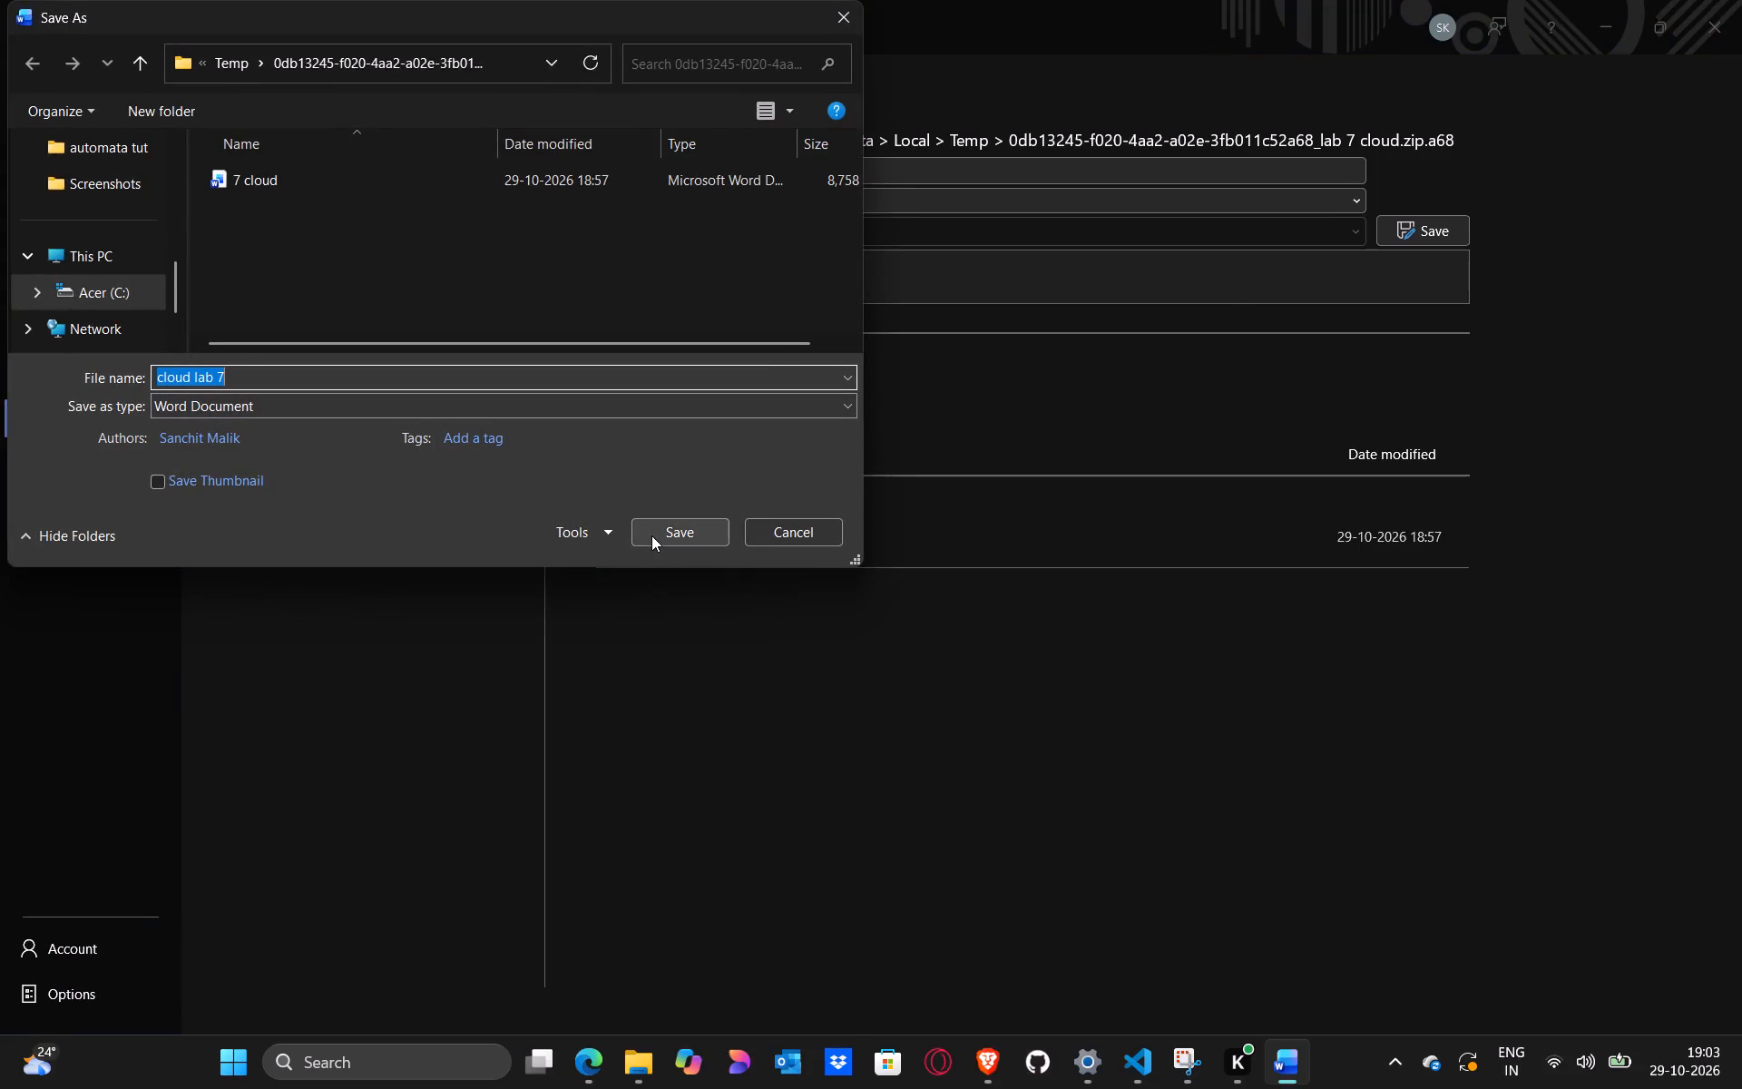
scroll(130, 218, up, 1)
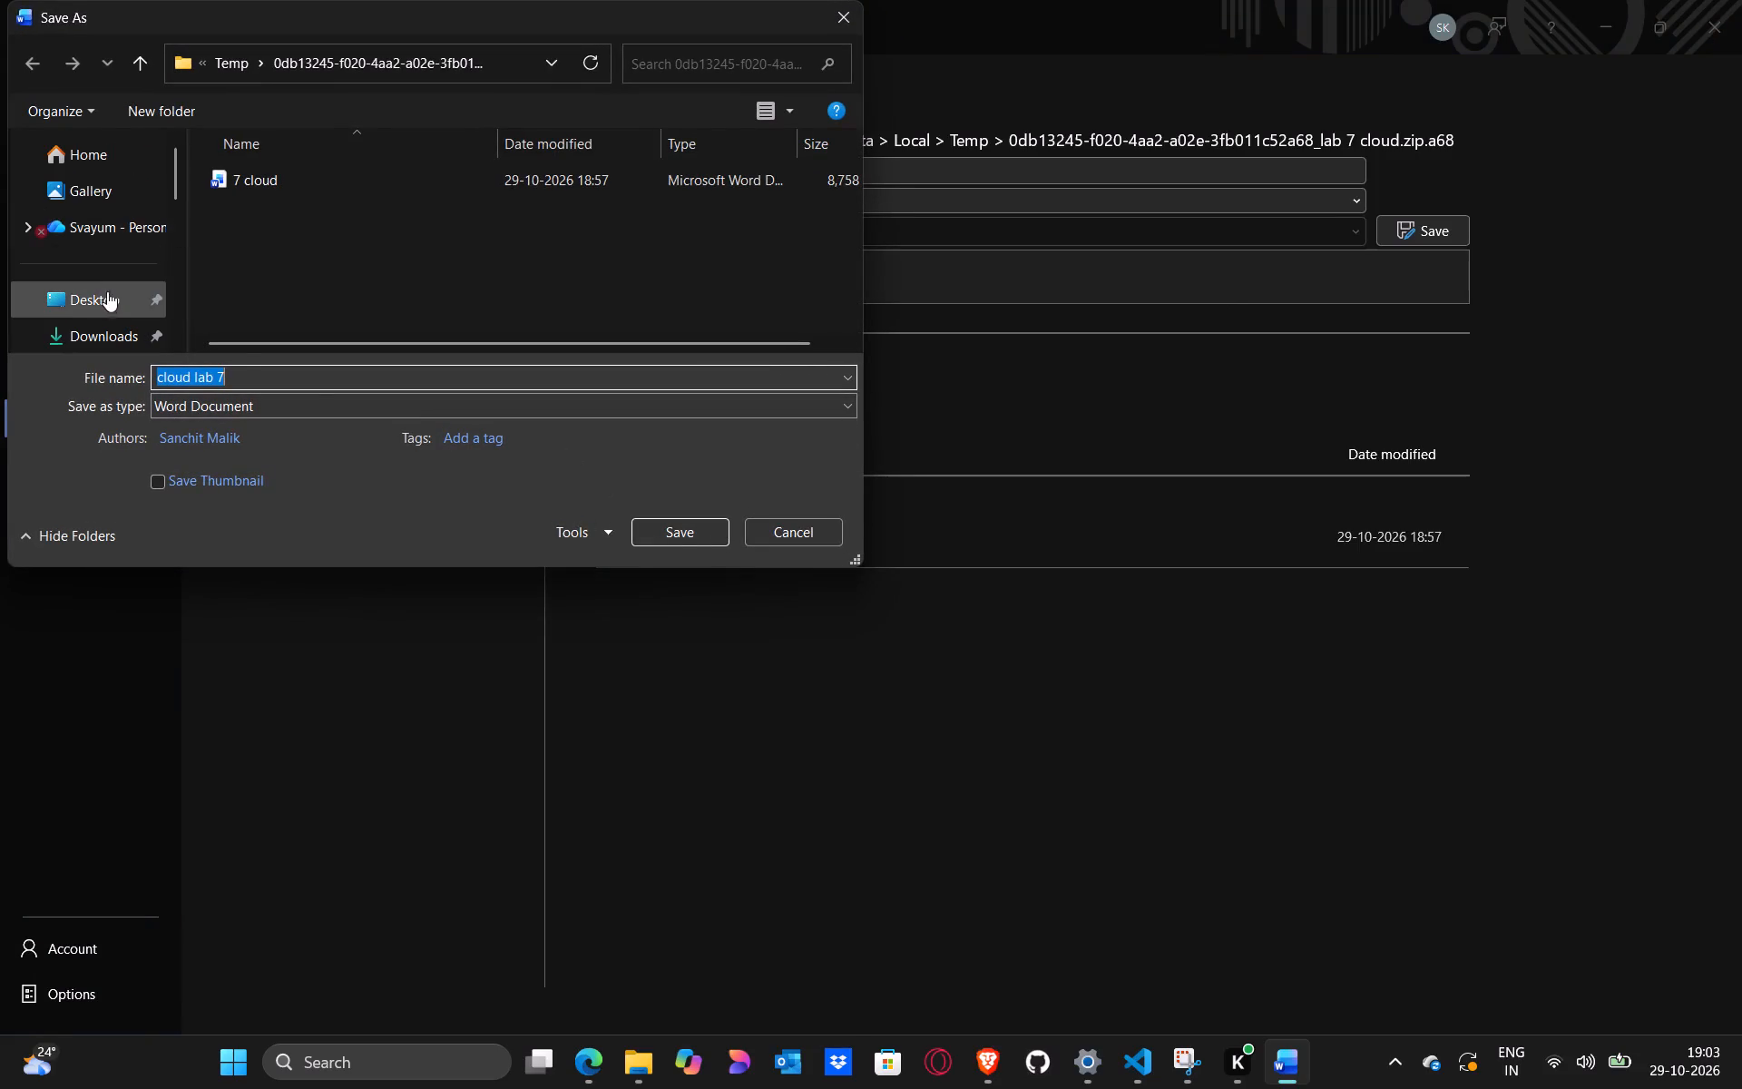
click(97, 334)
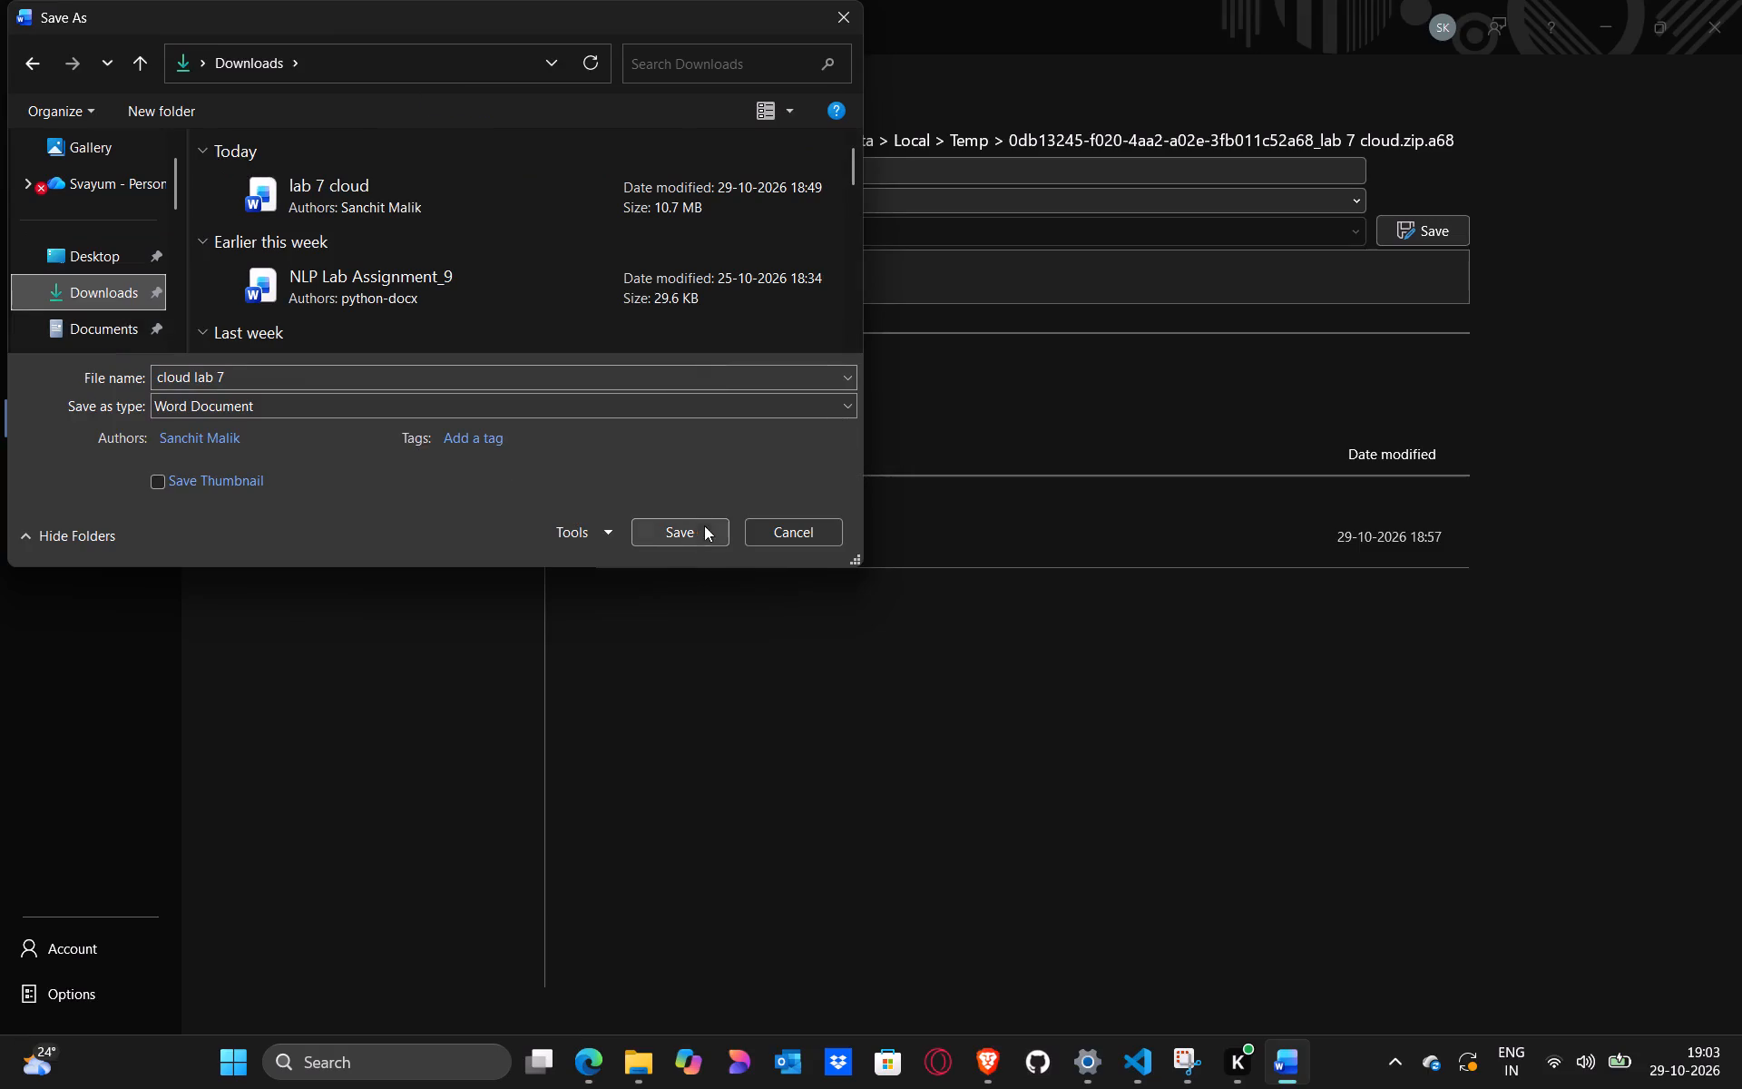
click(644, 537)
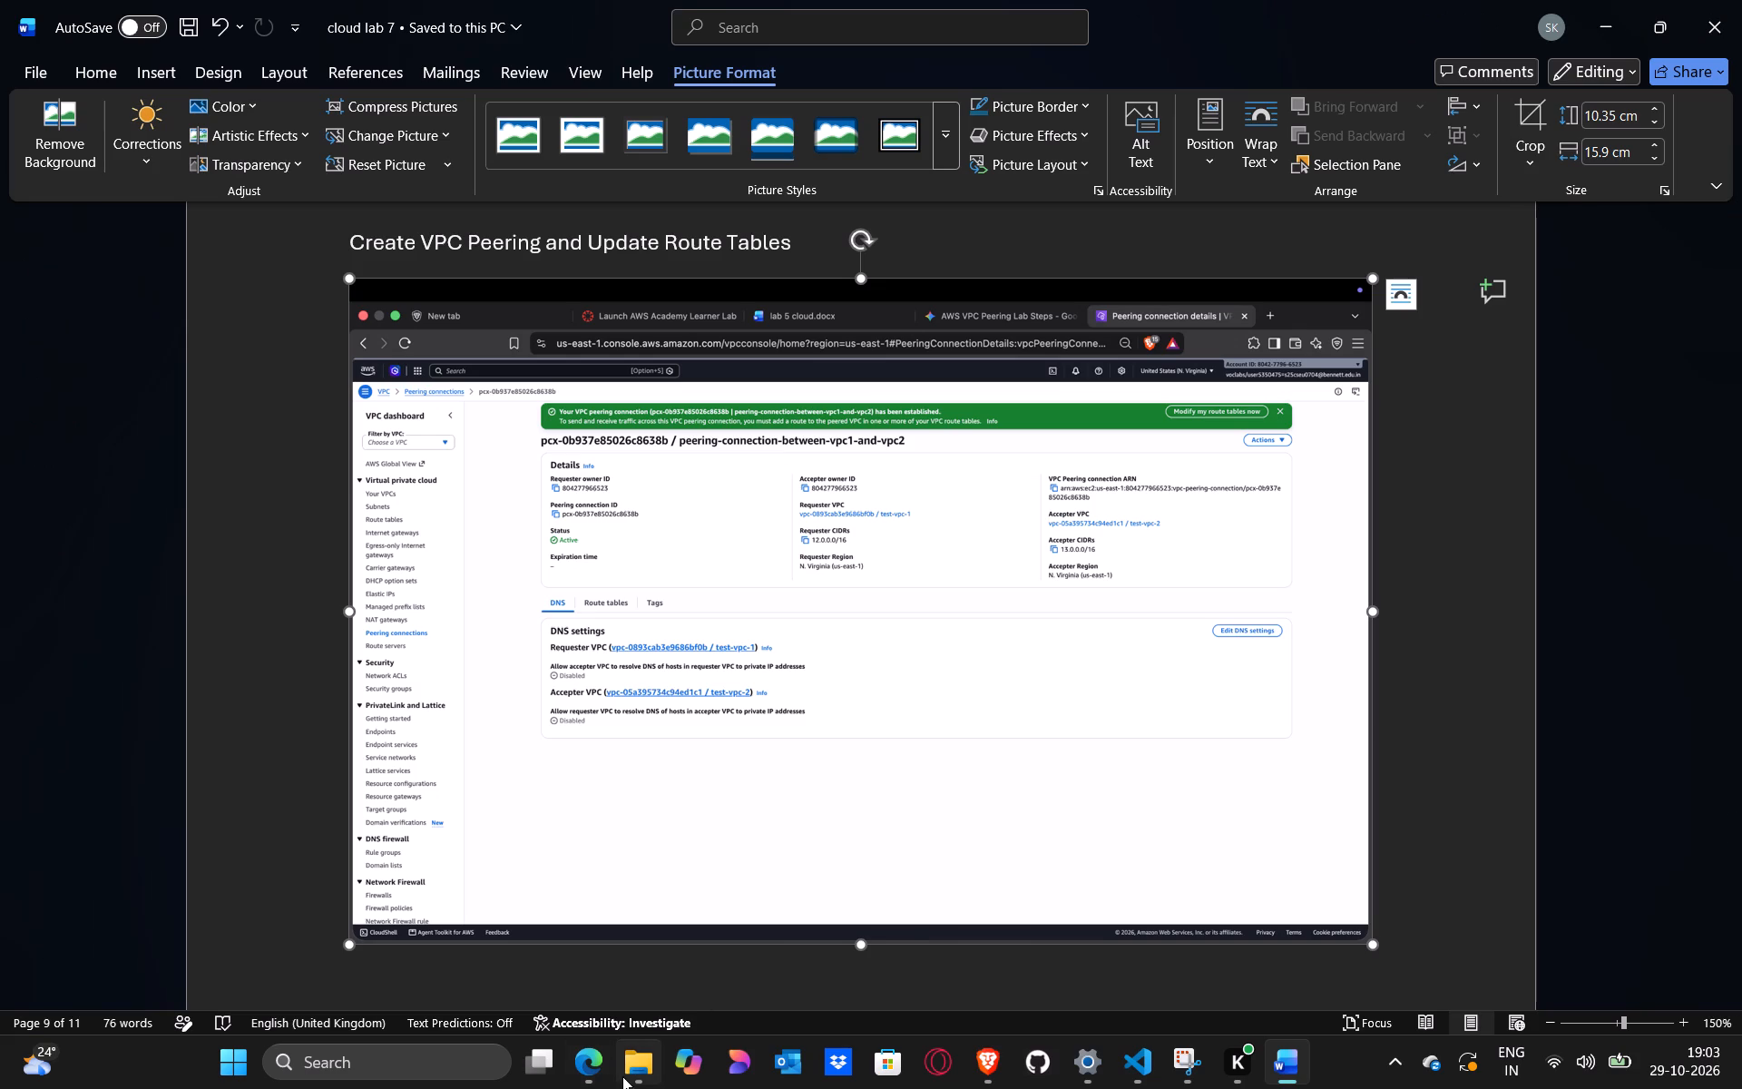
Switch to File Explorer and look for the "cloud lab 7" document in Downloads.
click(628, 1074)
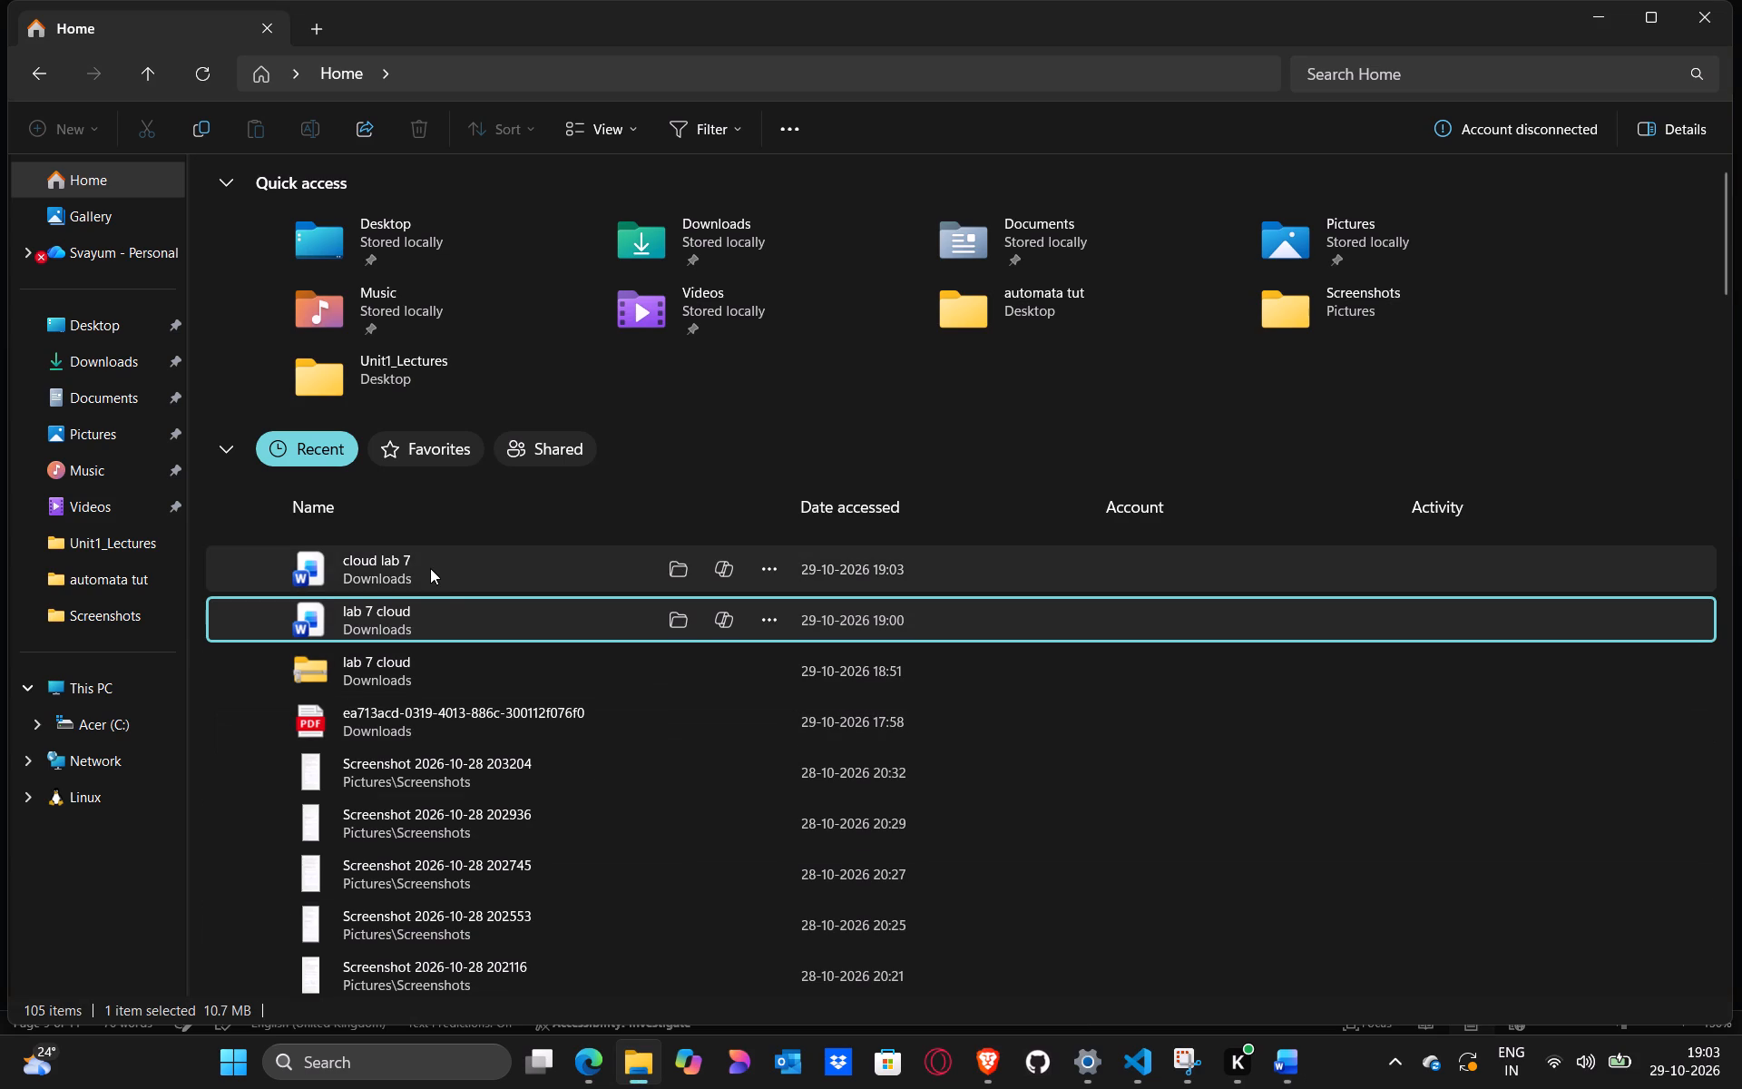
click(430, 568)
click(92, 361)
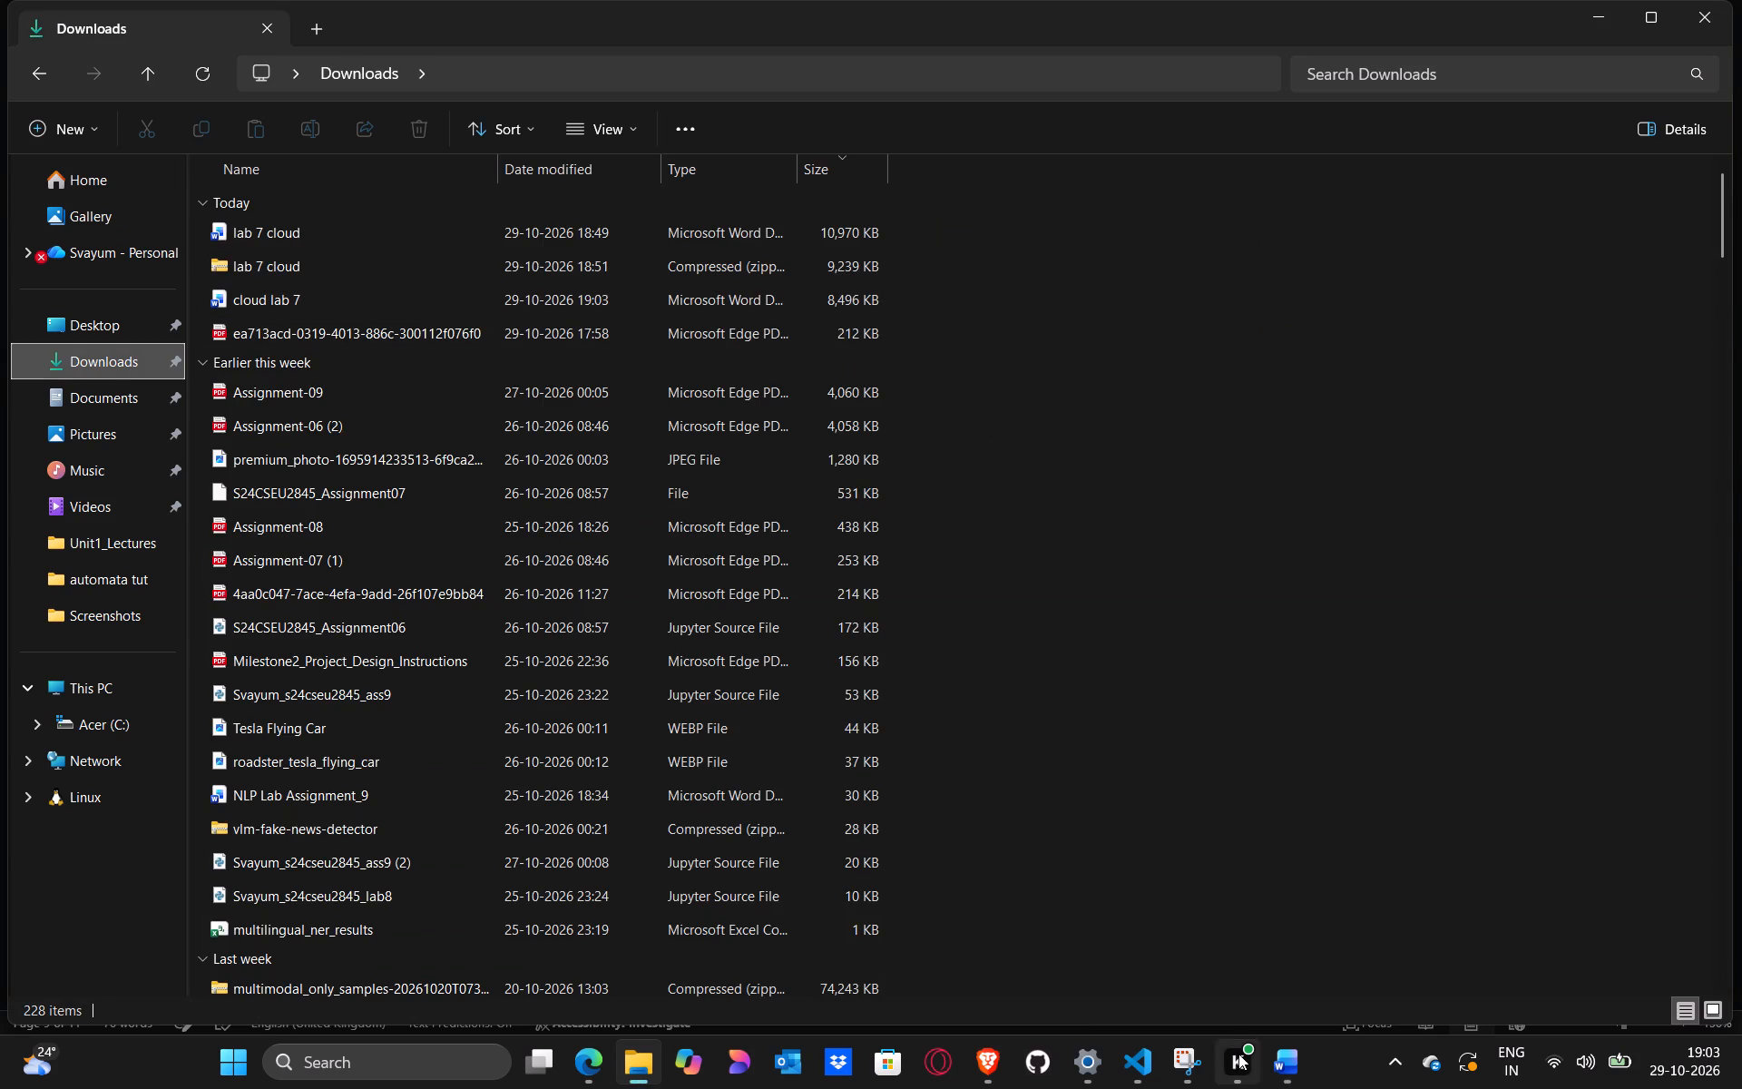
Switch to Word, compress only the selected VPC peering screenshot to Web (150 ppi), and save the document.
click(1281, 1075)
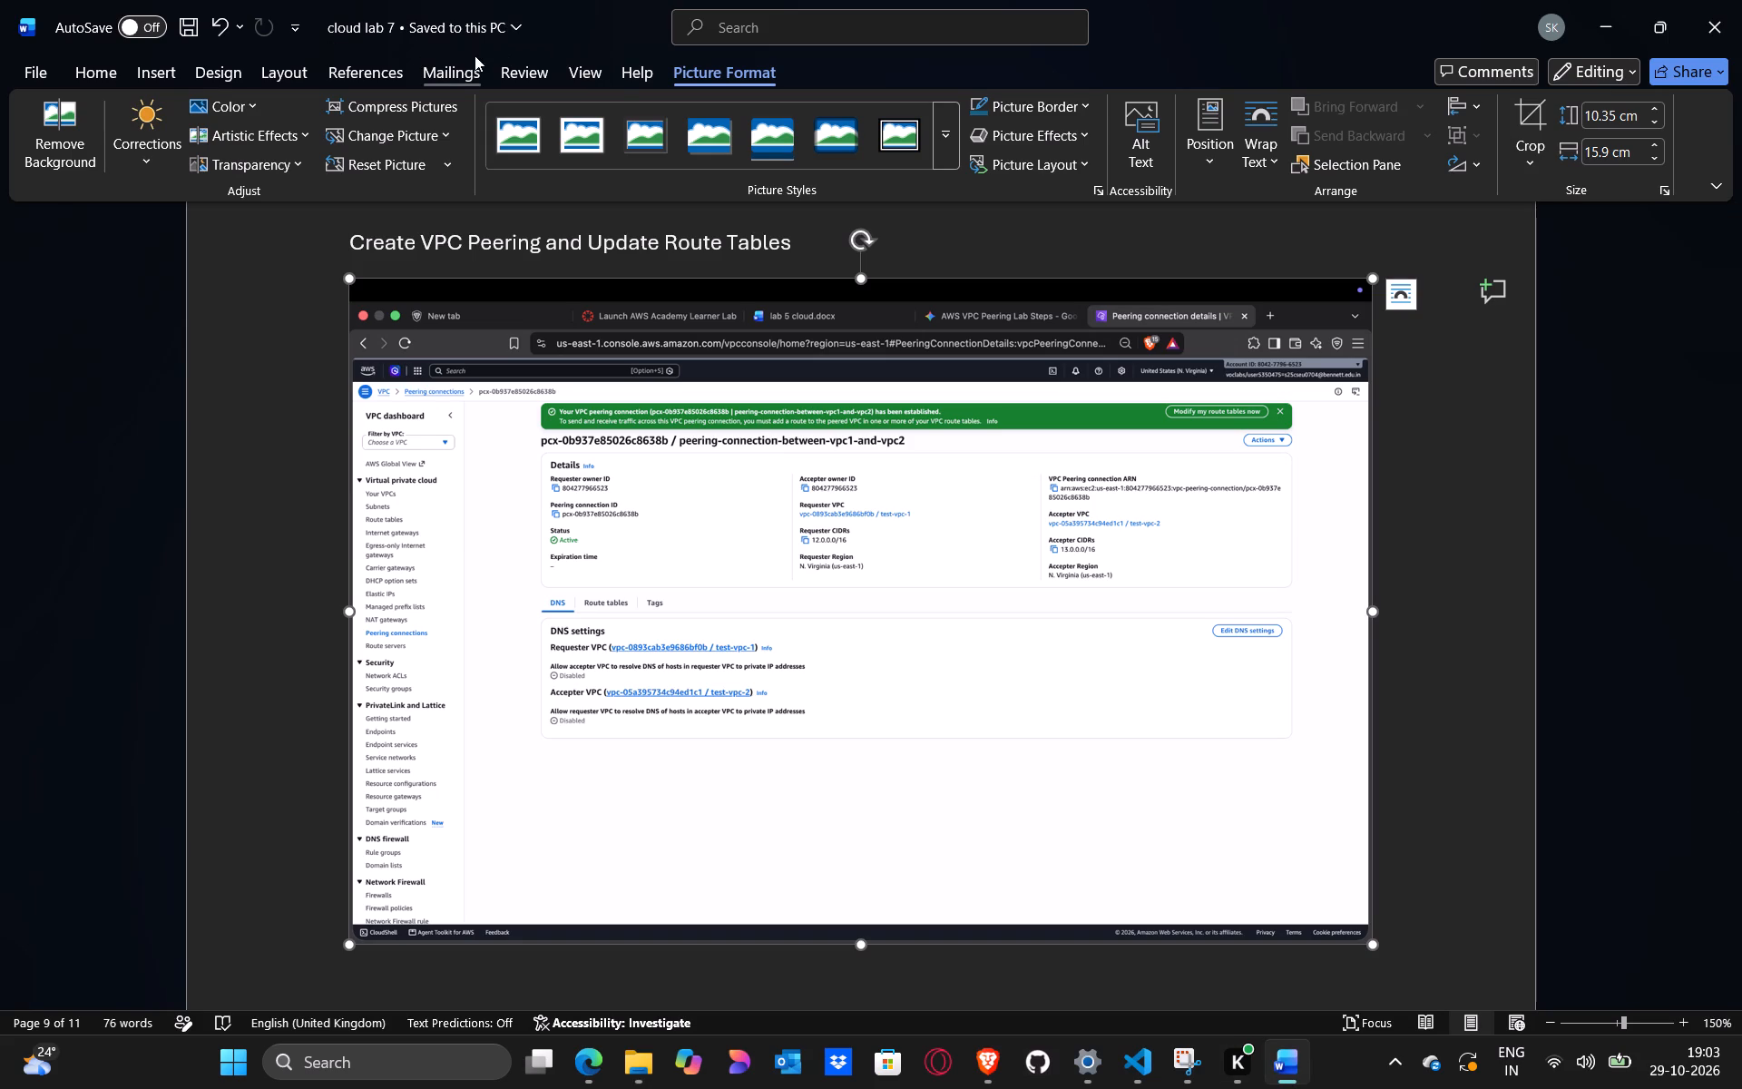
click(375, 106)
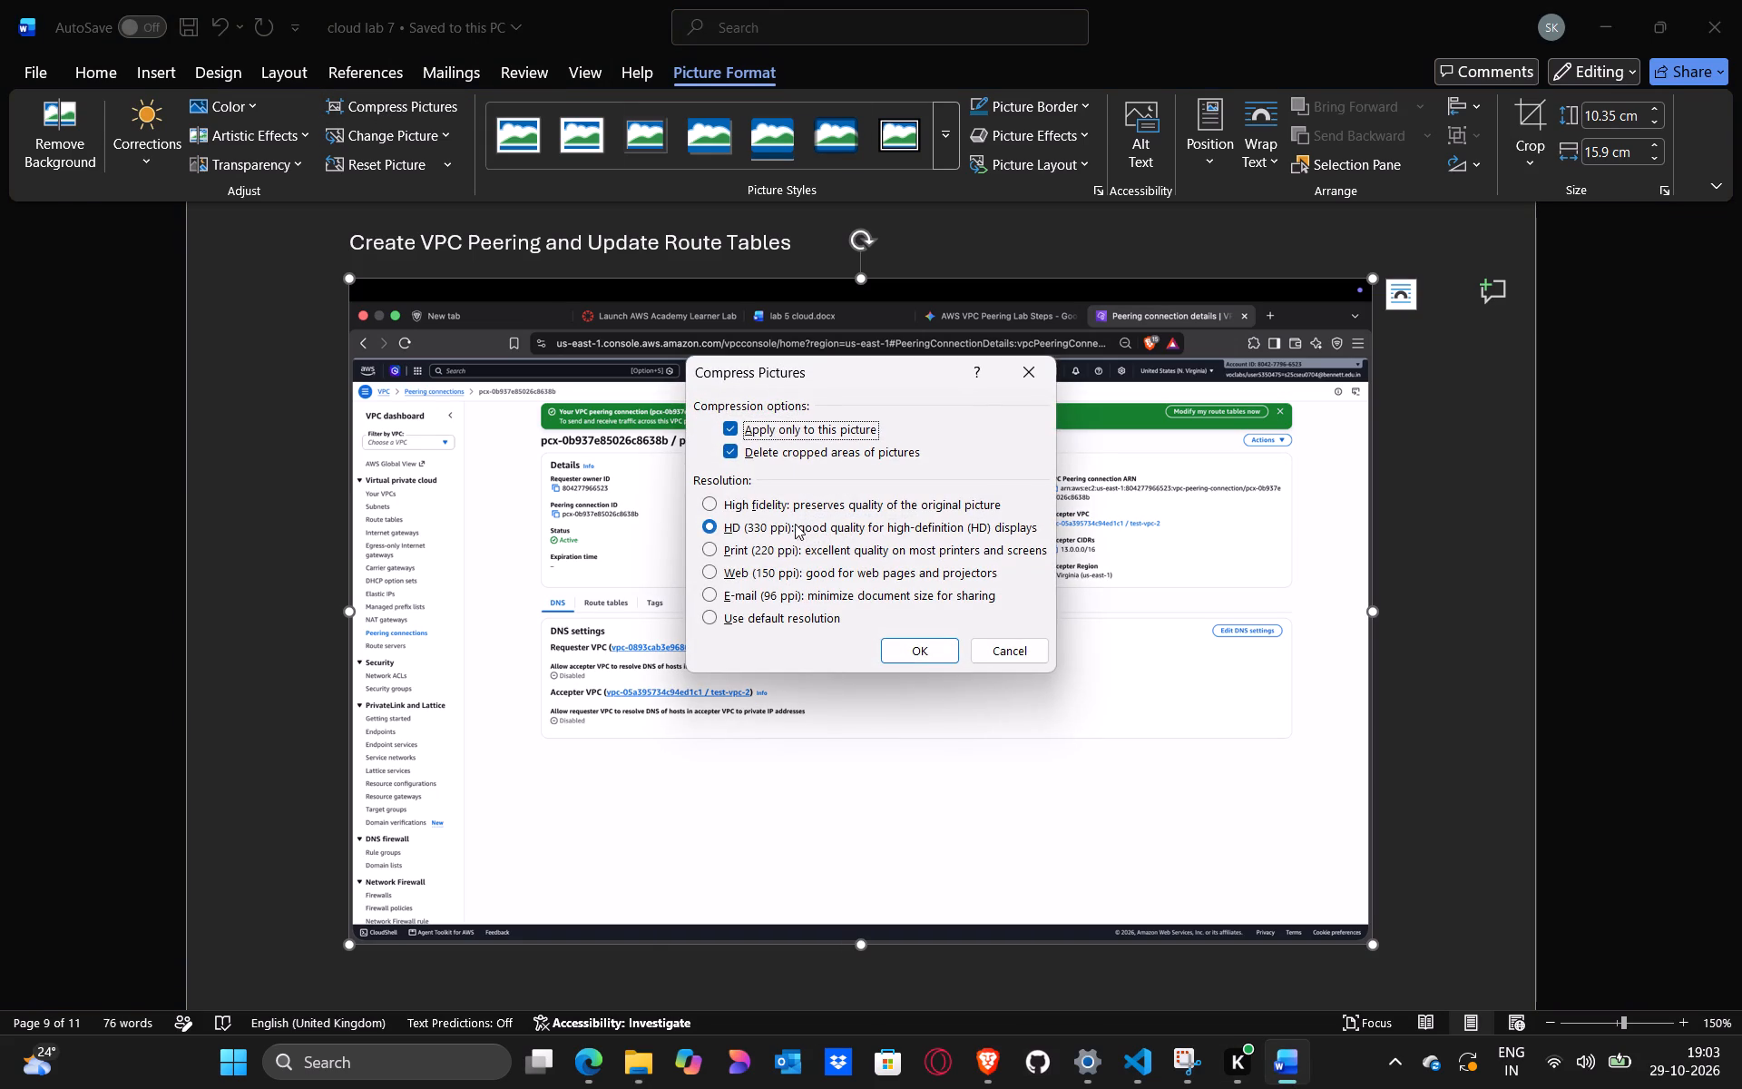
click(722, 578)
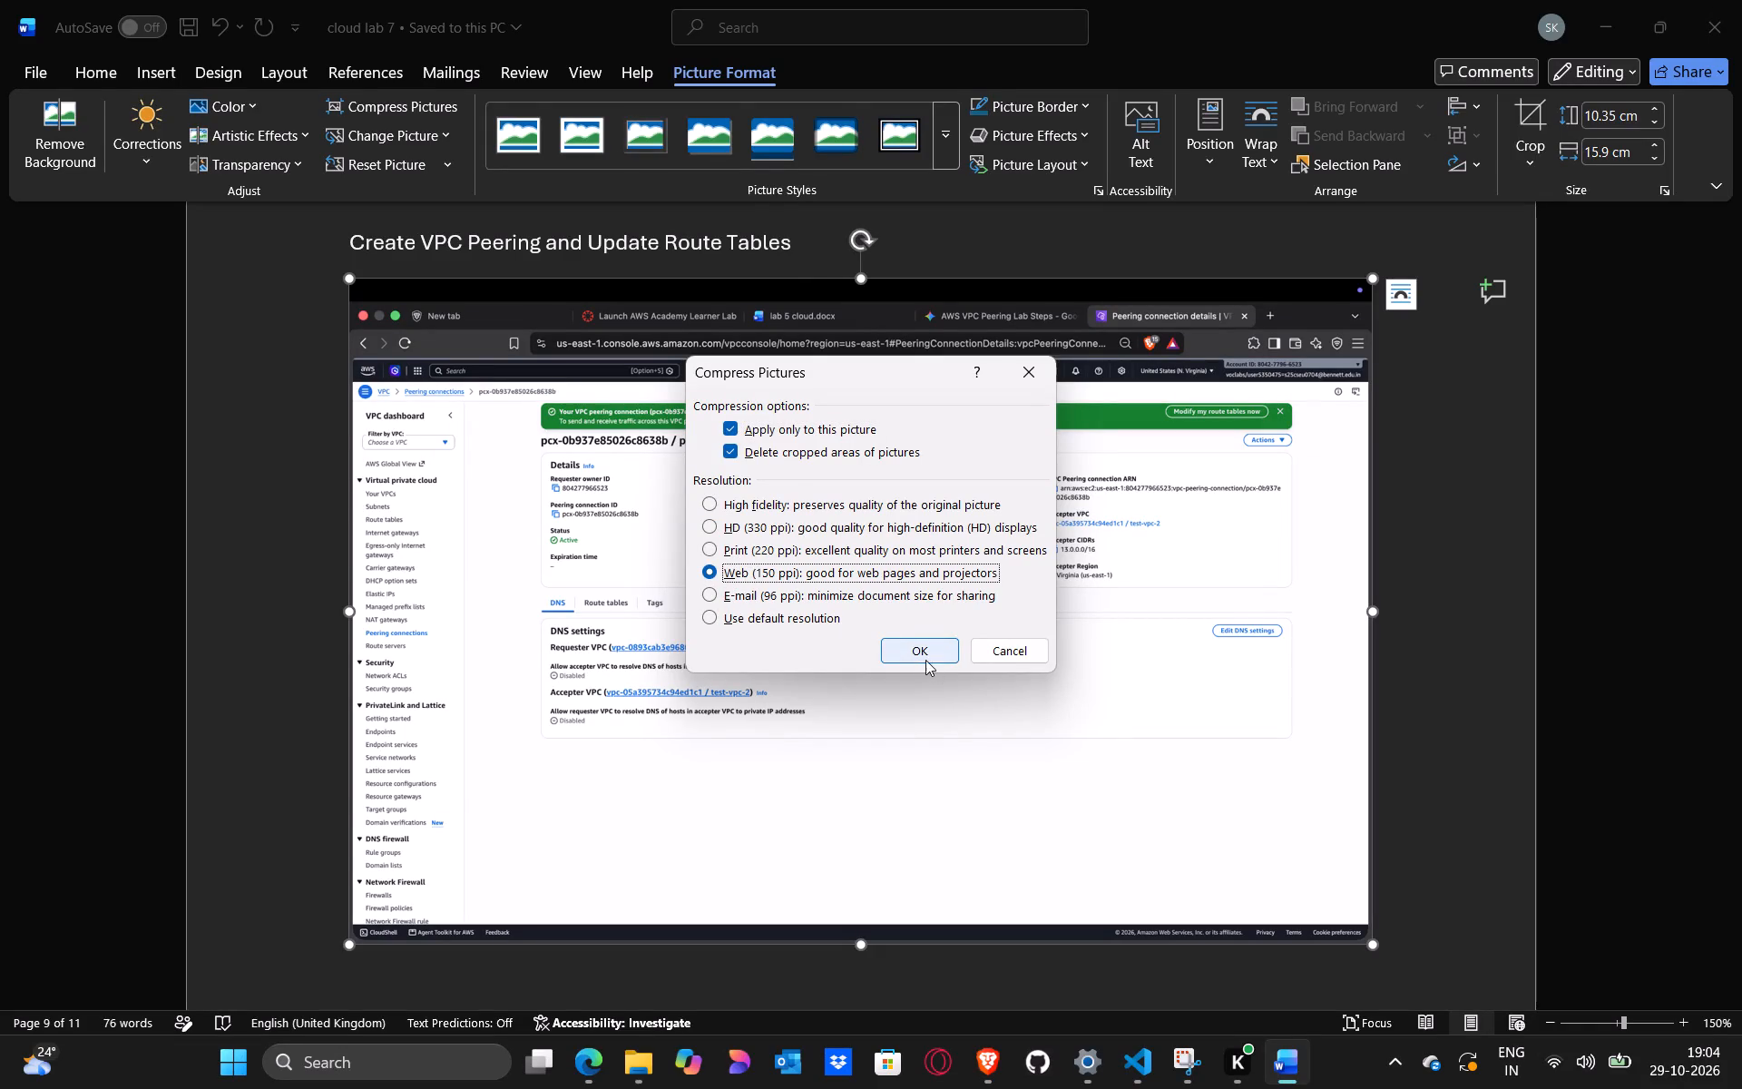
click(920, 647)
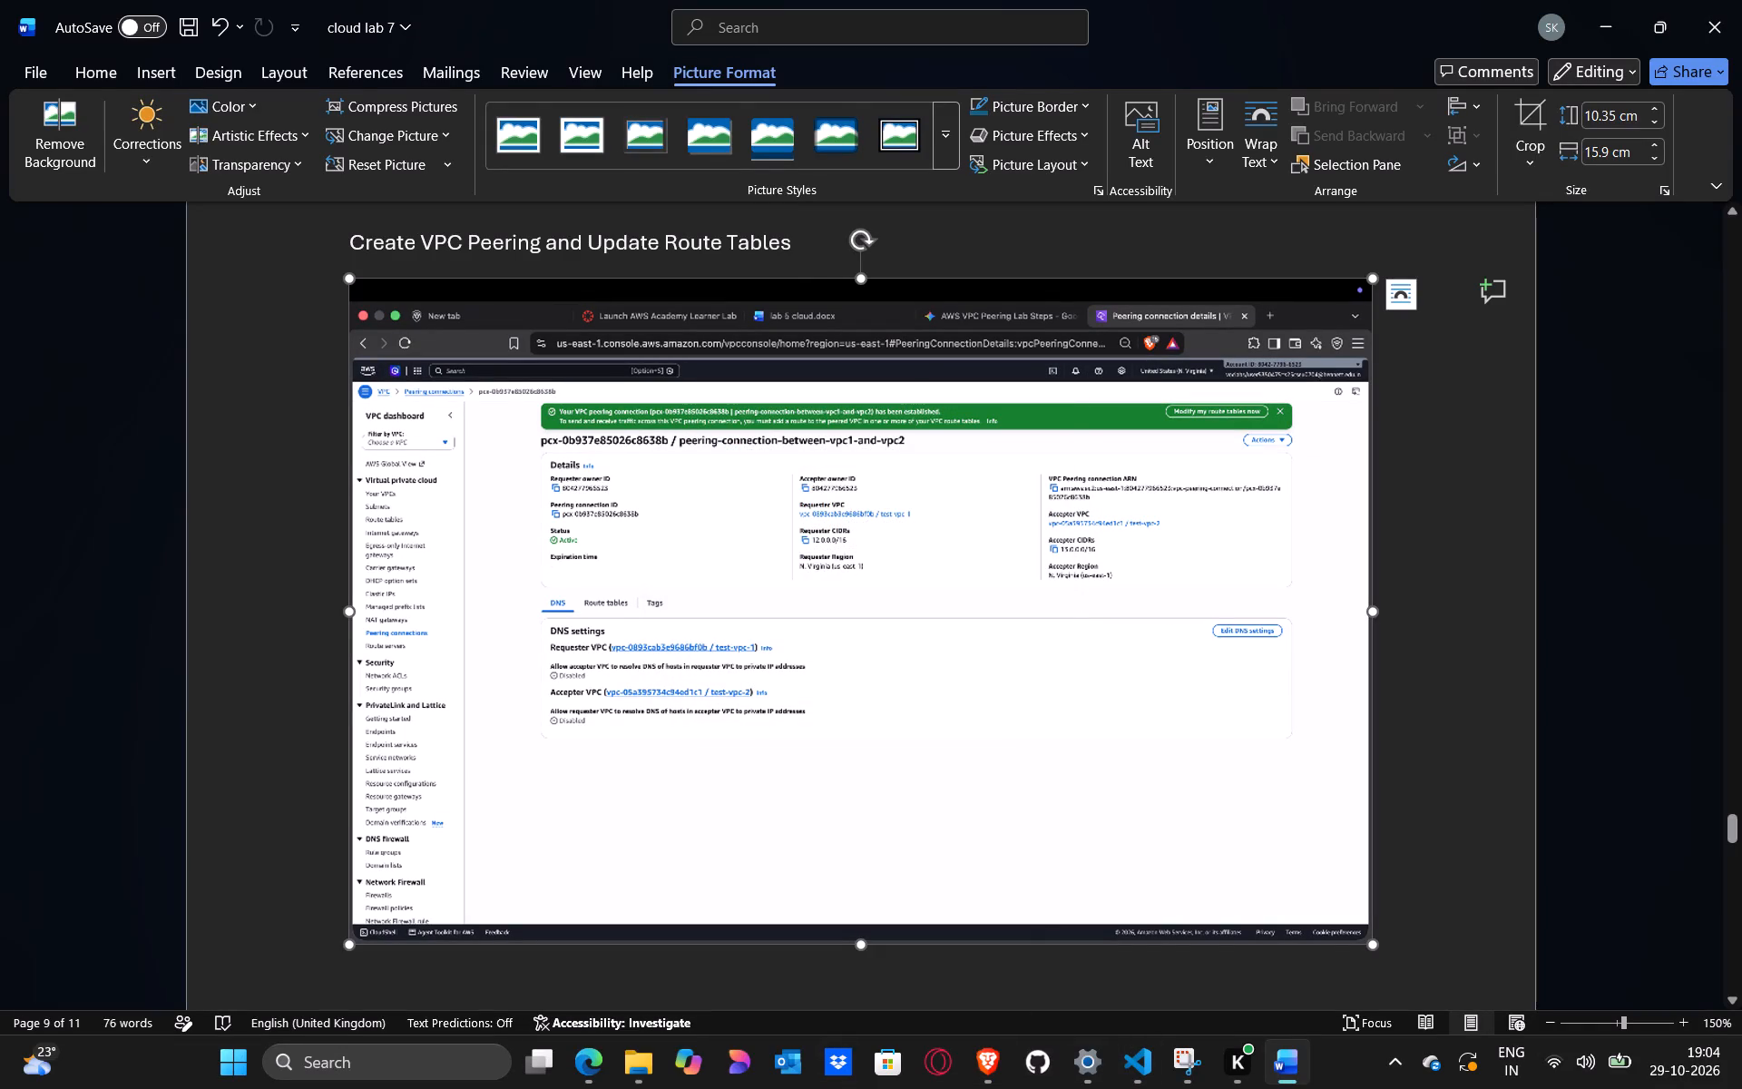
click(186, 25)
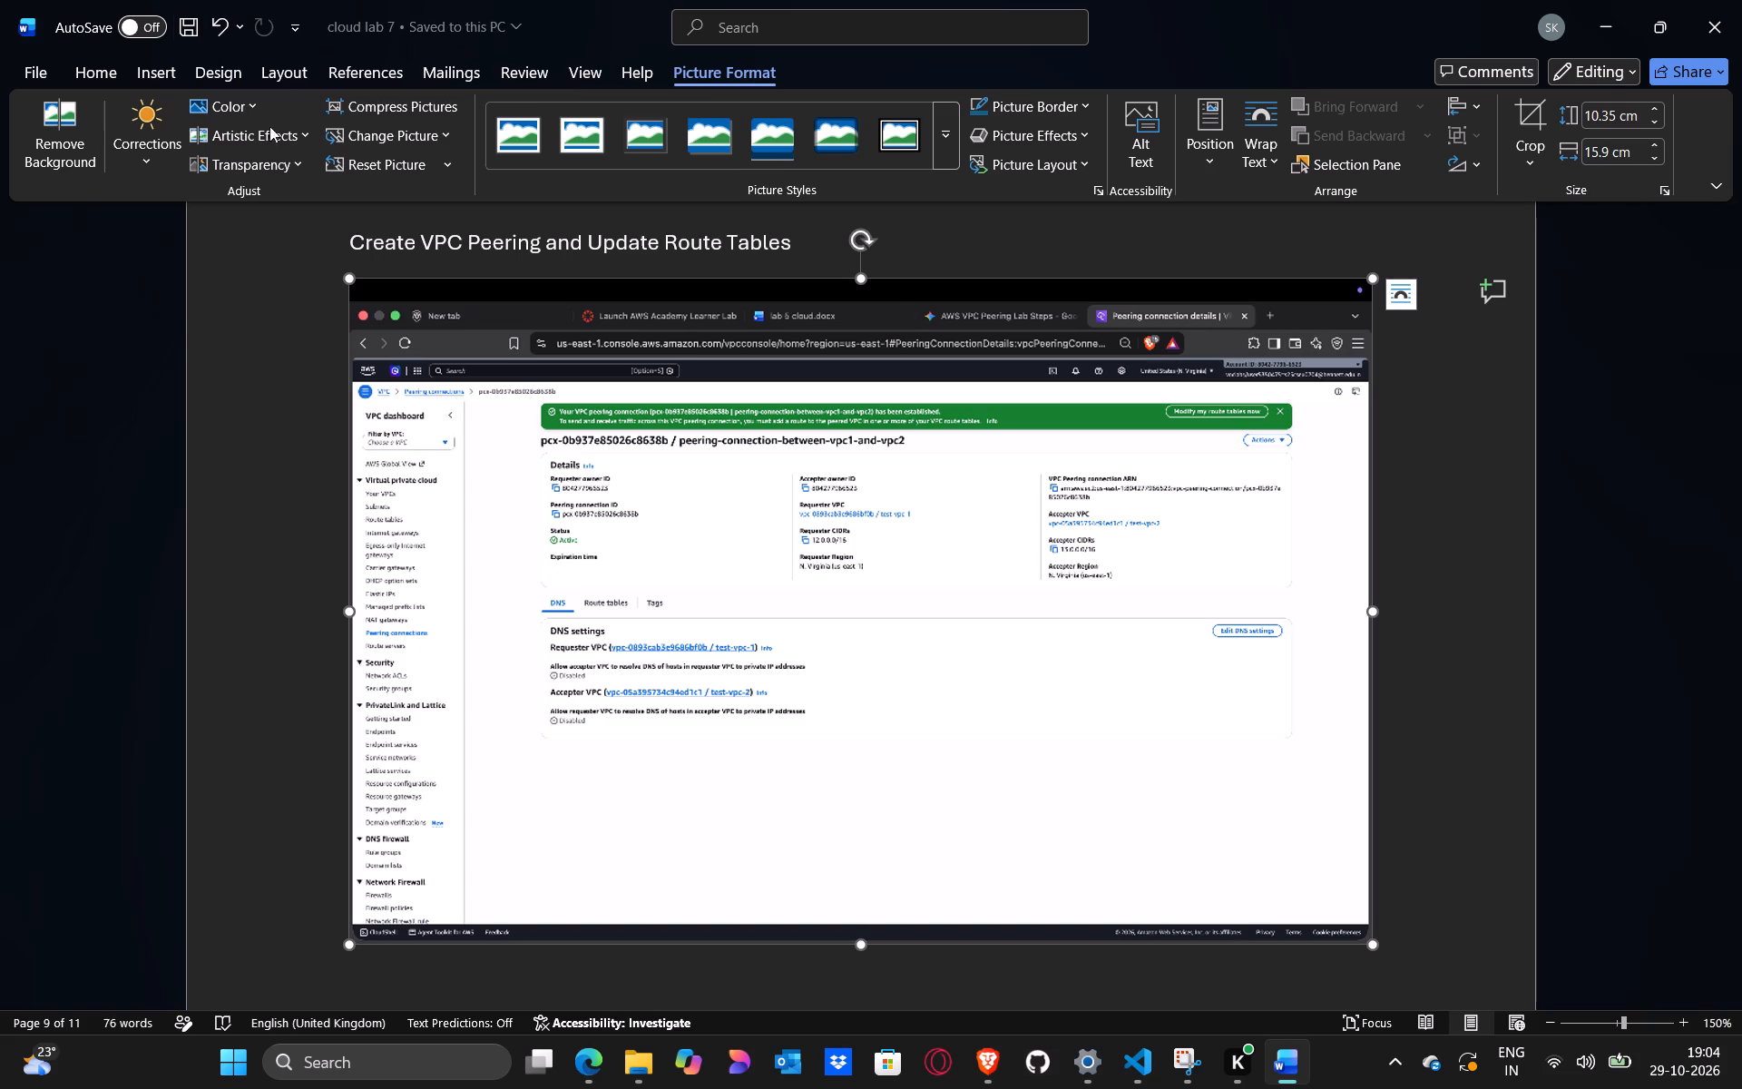
Switch to File Explorer and refresh Downloads to check the file size of the "cloud lab 7" document.
click(625, 1068)
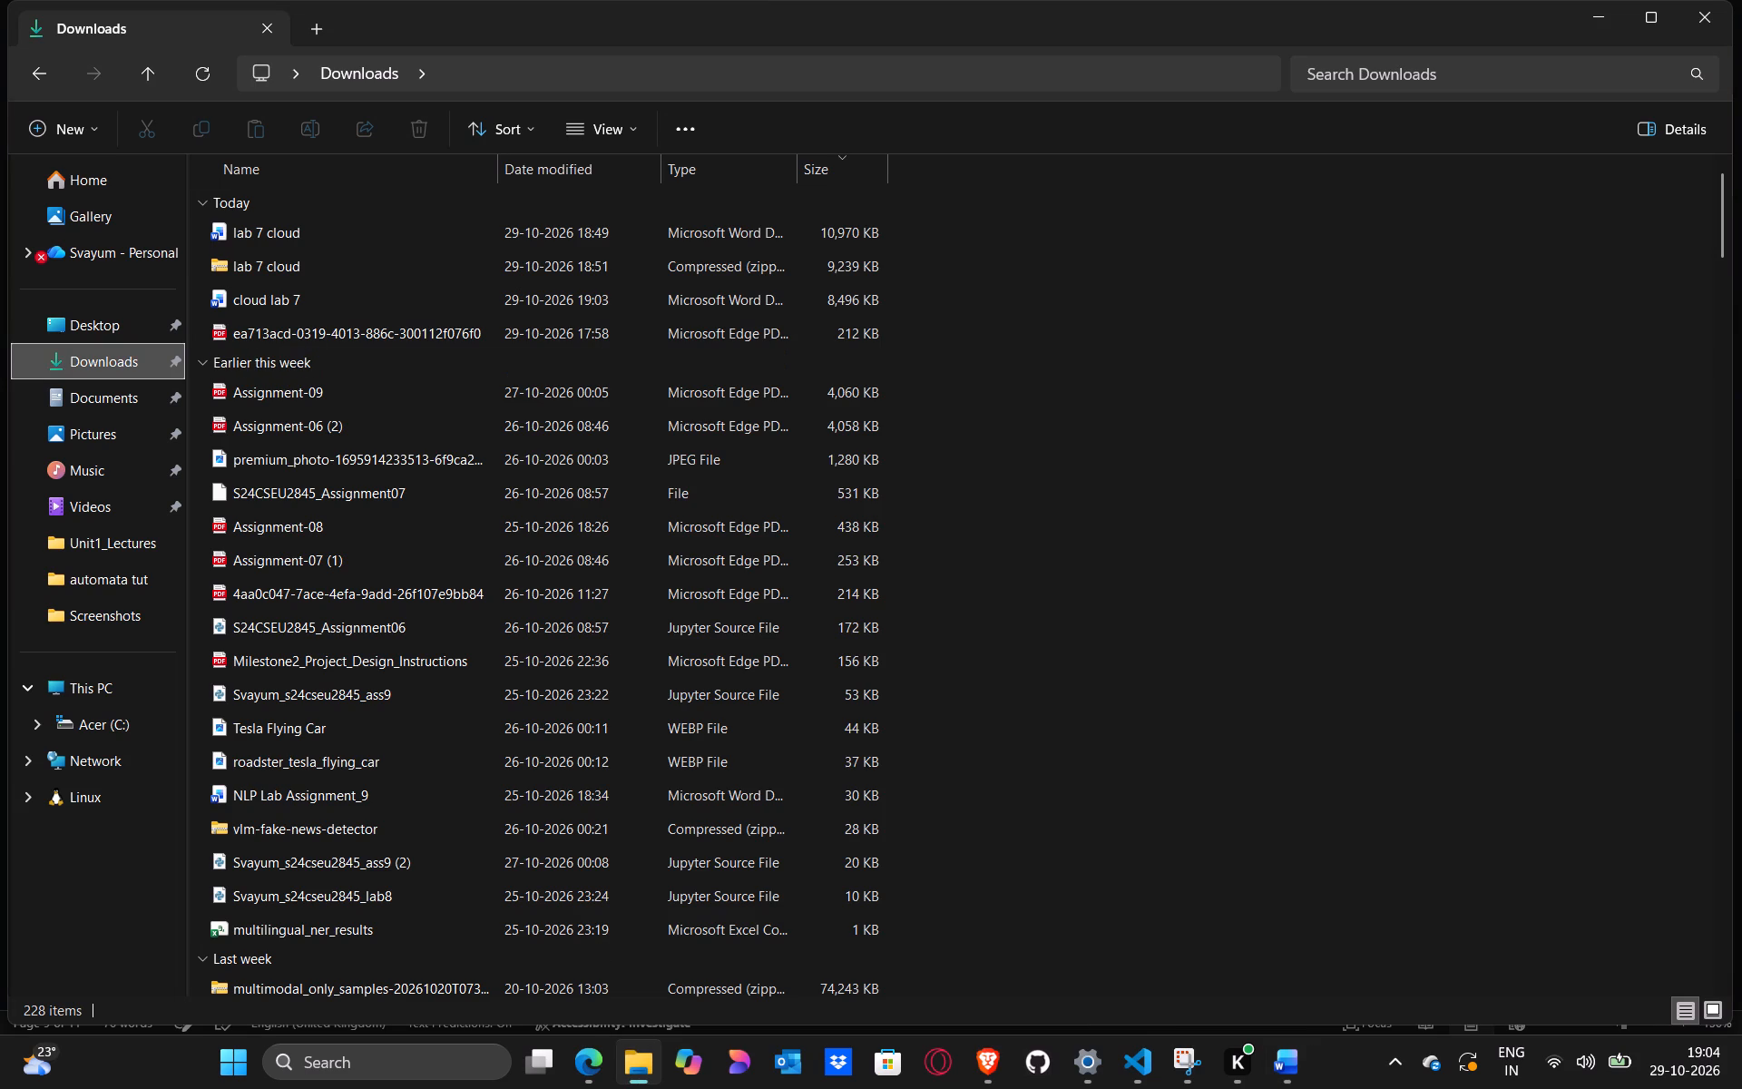
click(191, 63)
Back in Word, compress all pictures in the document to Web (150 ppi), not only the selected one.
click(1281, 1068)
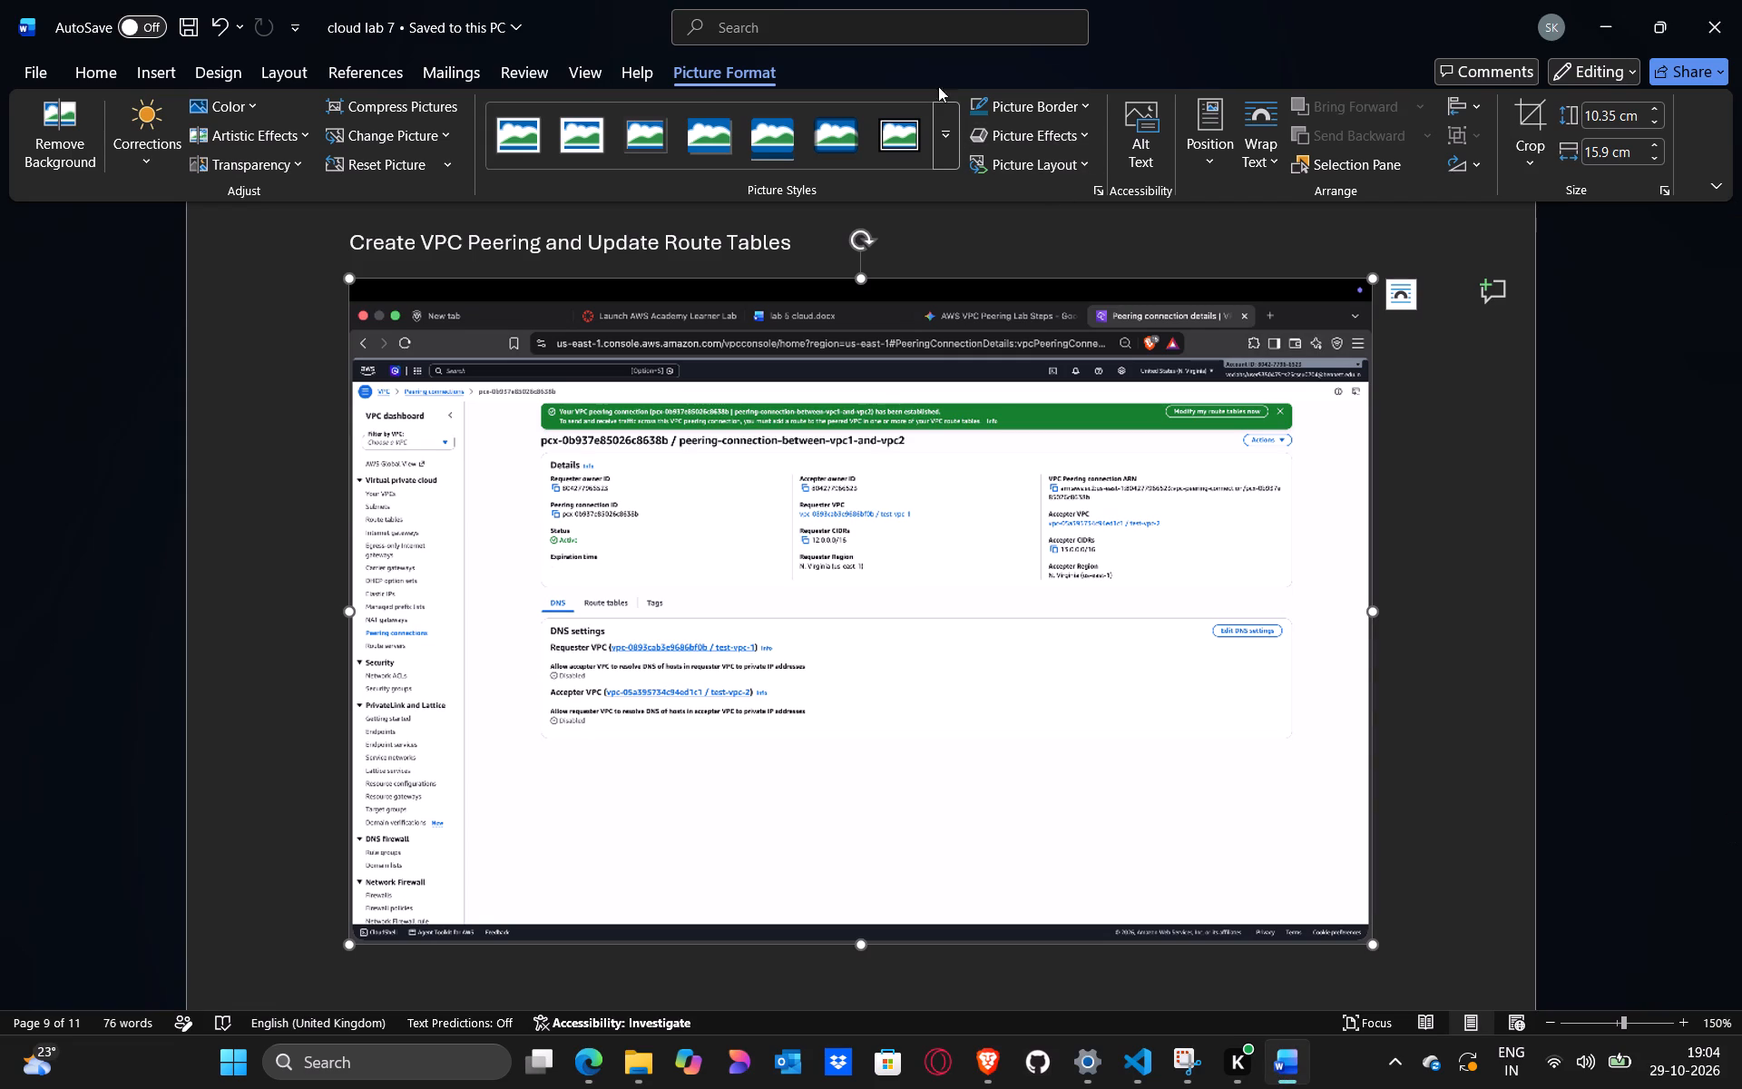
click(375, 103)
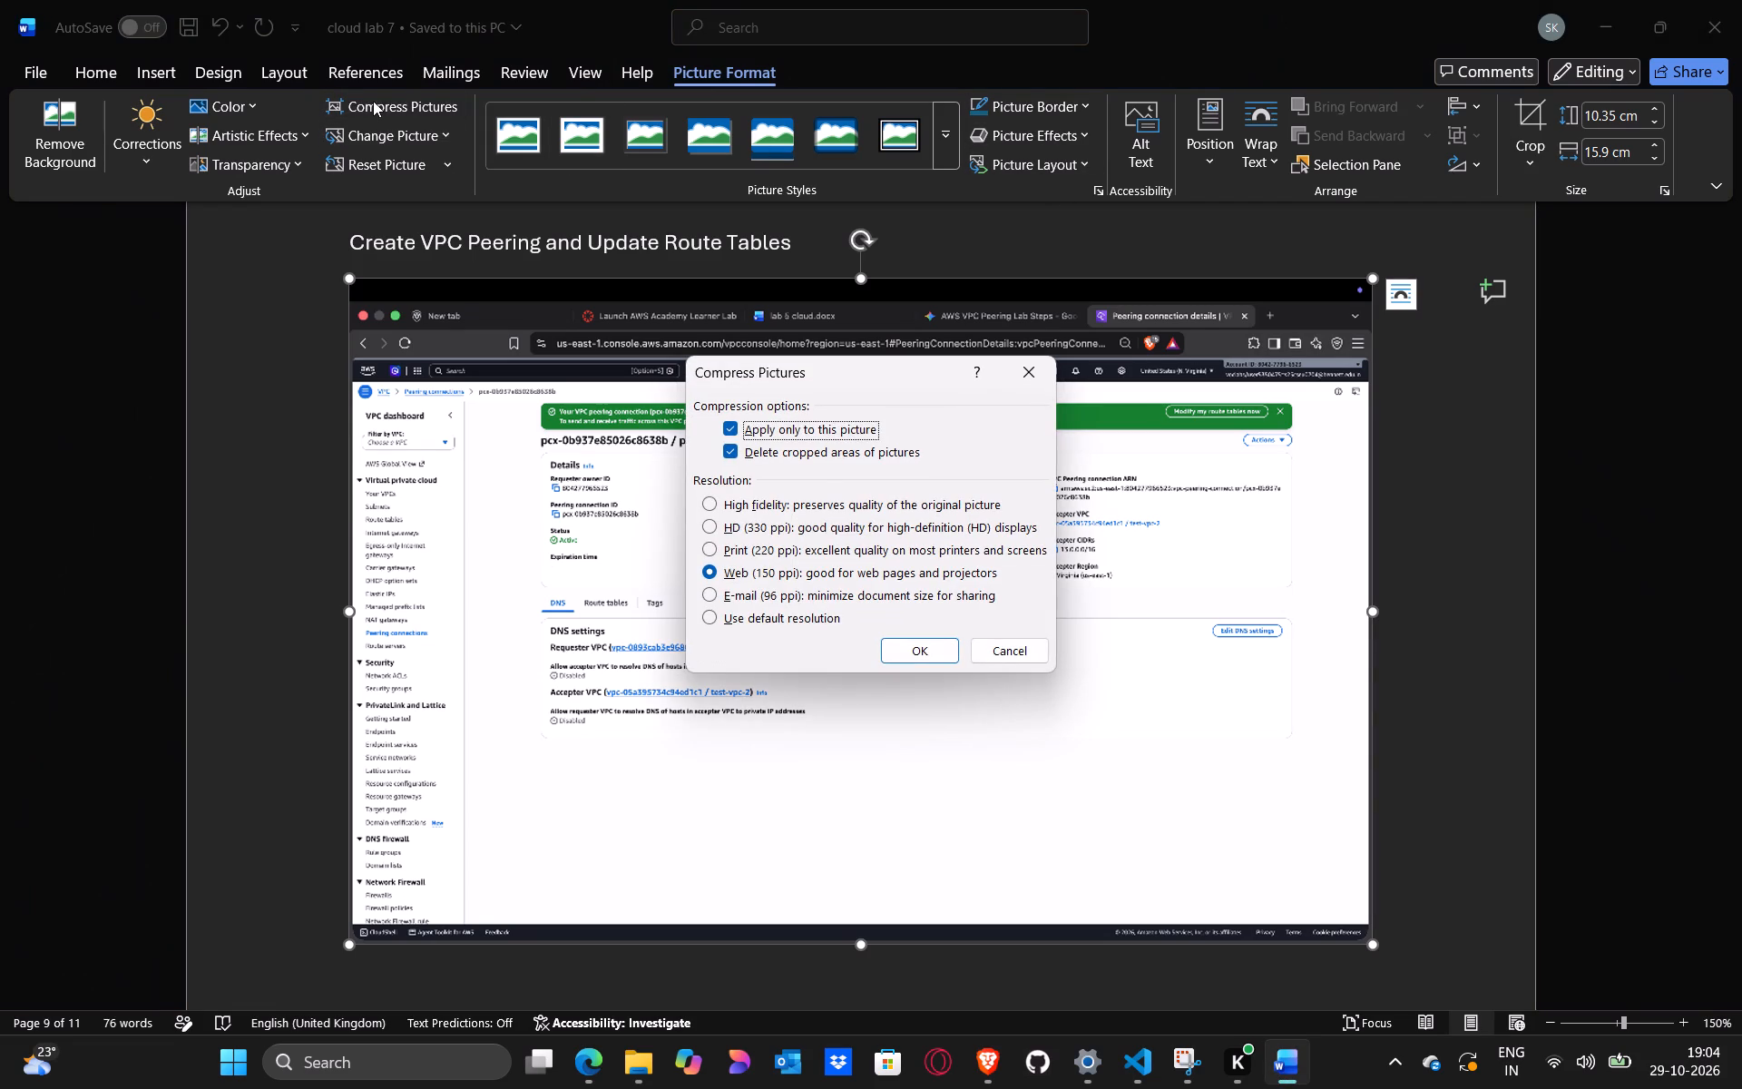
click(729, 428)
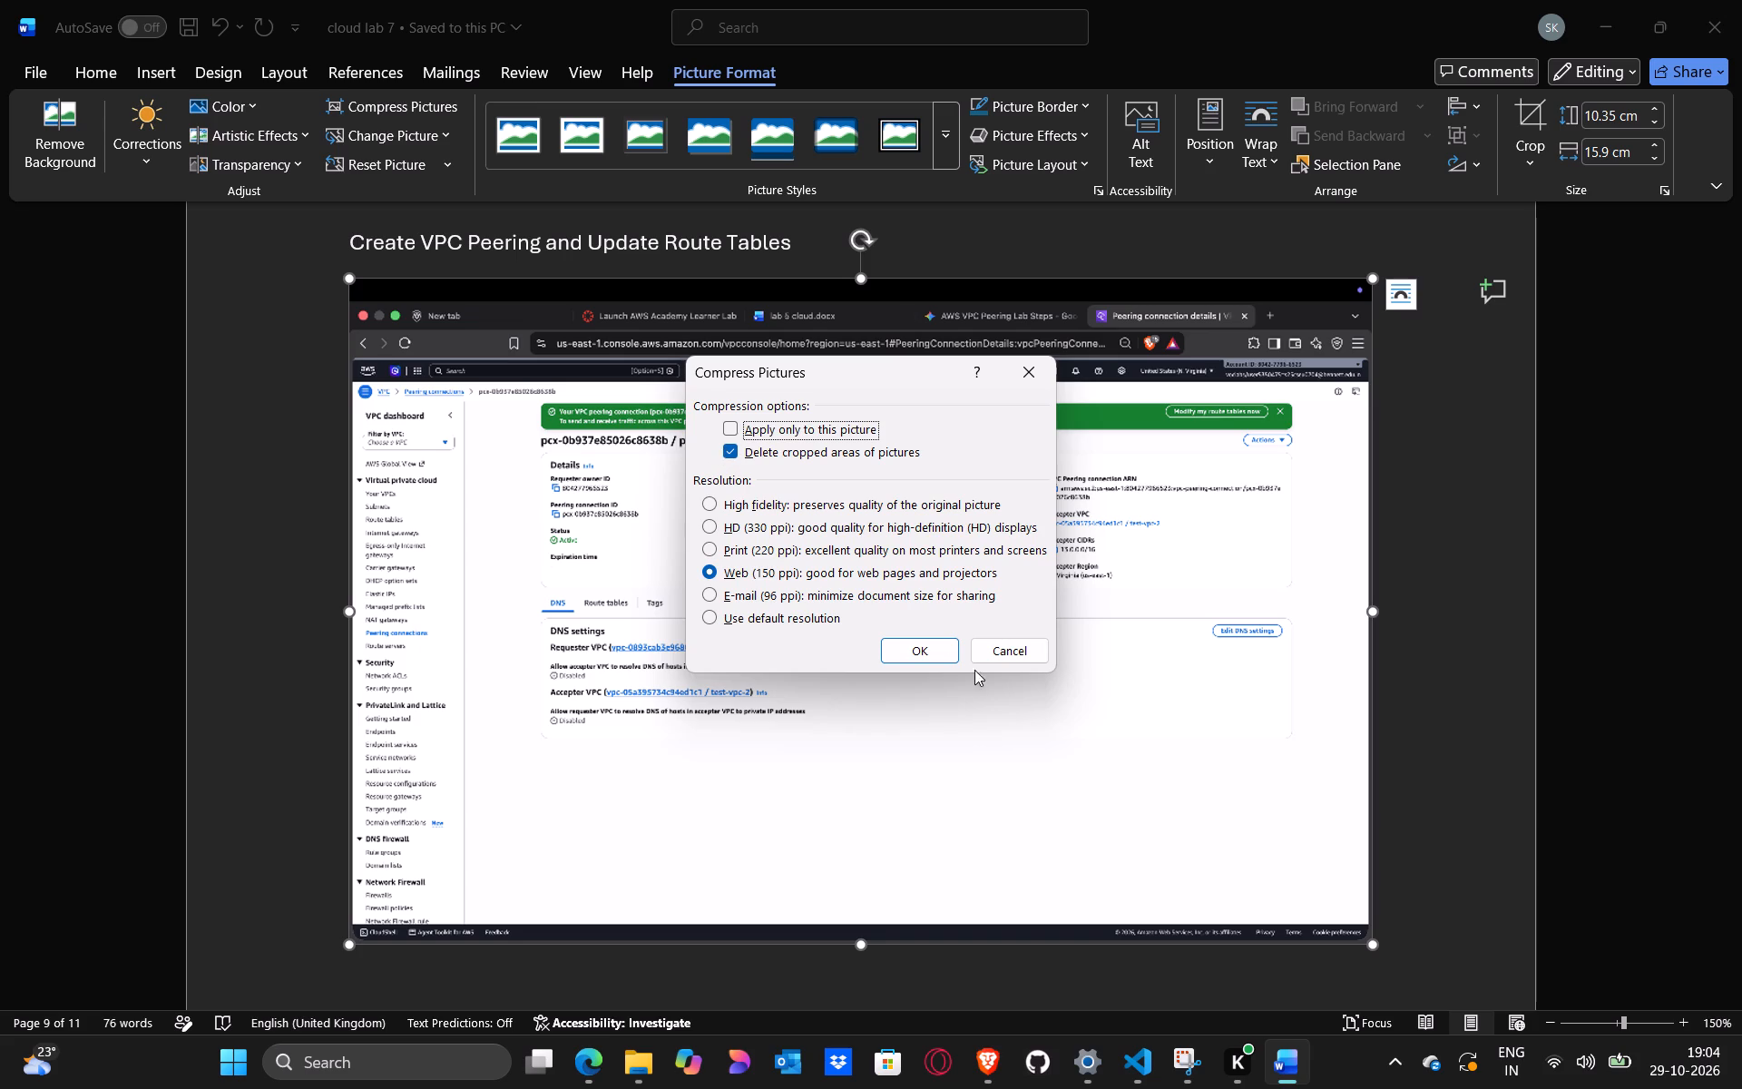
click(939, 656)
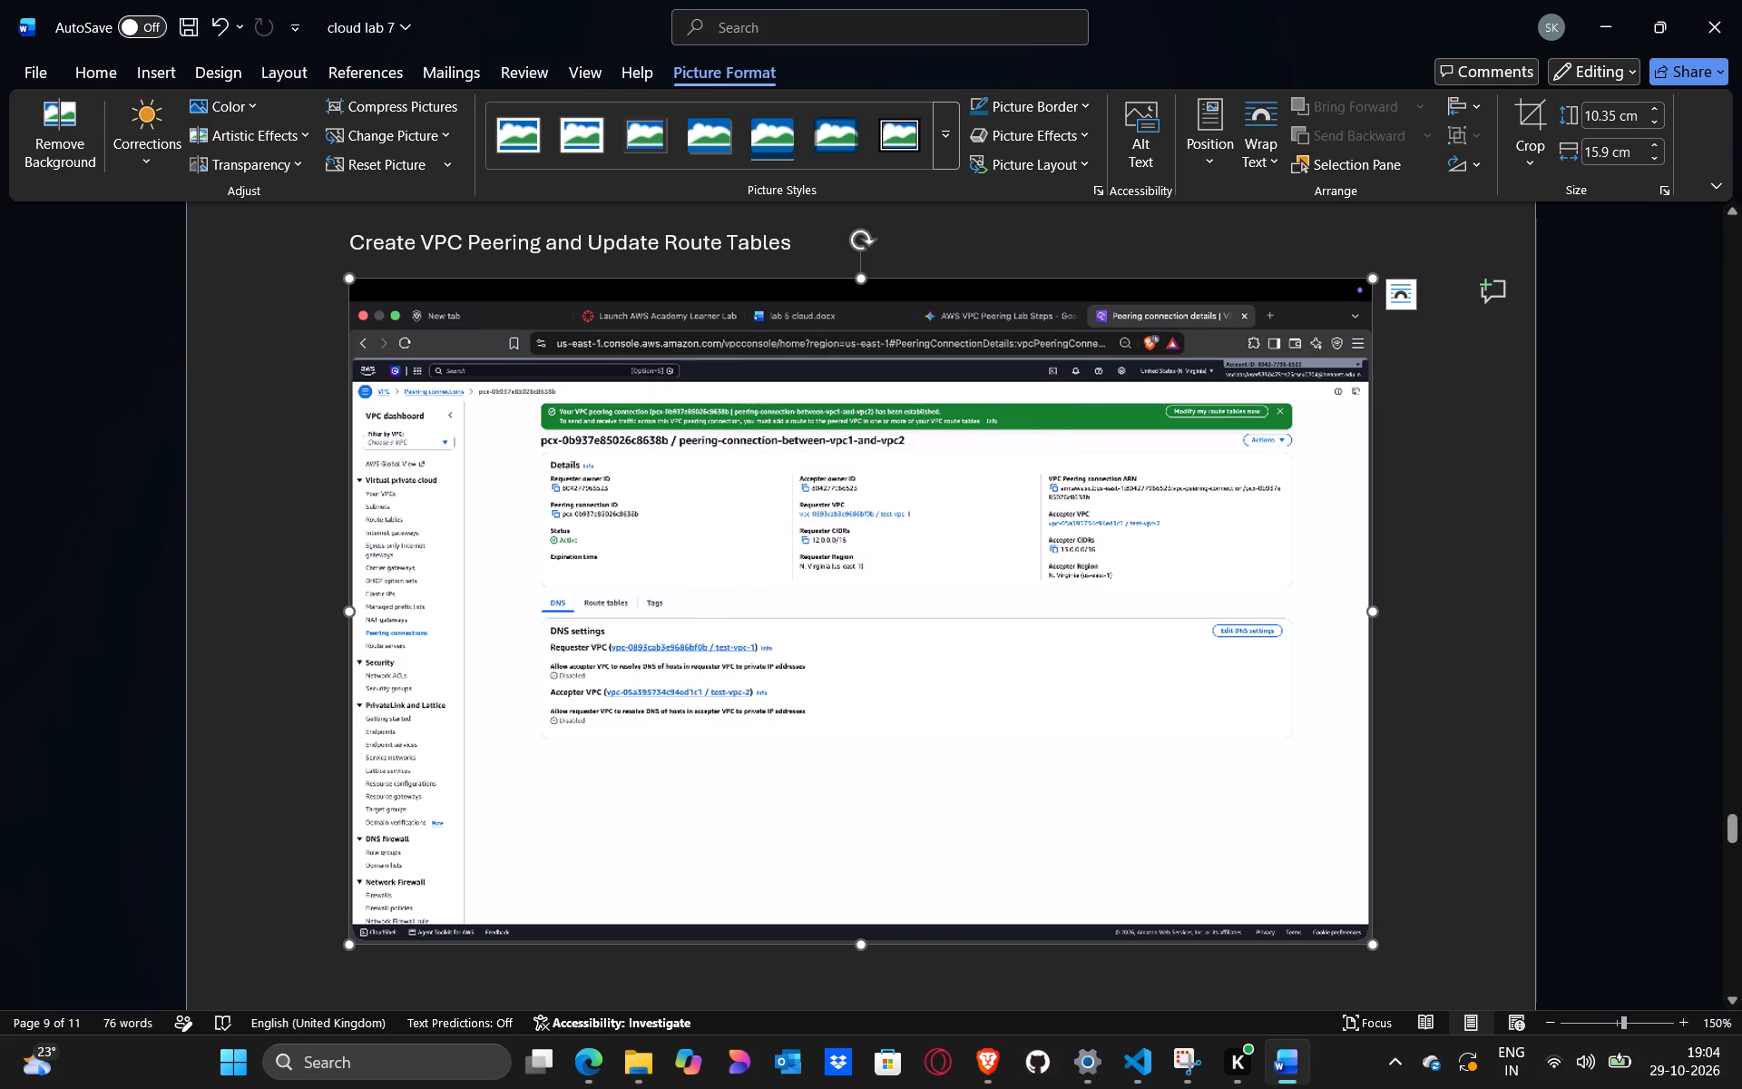
Switch to File Explorer and refresh Downloads to check the size of "cloud lab 7".
click(634, 1072)
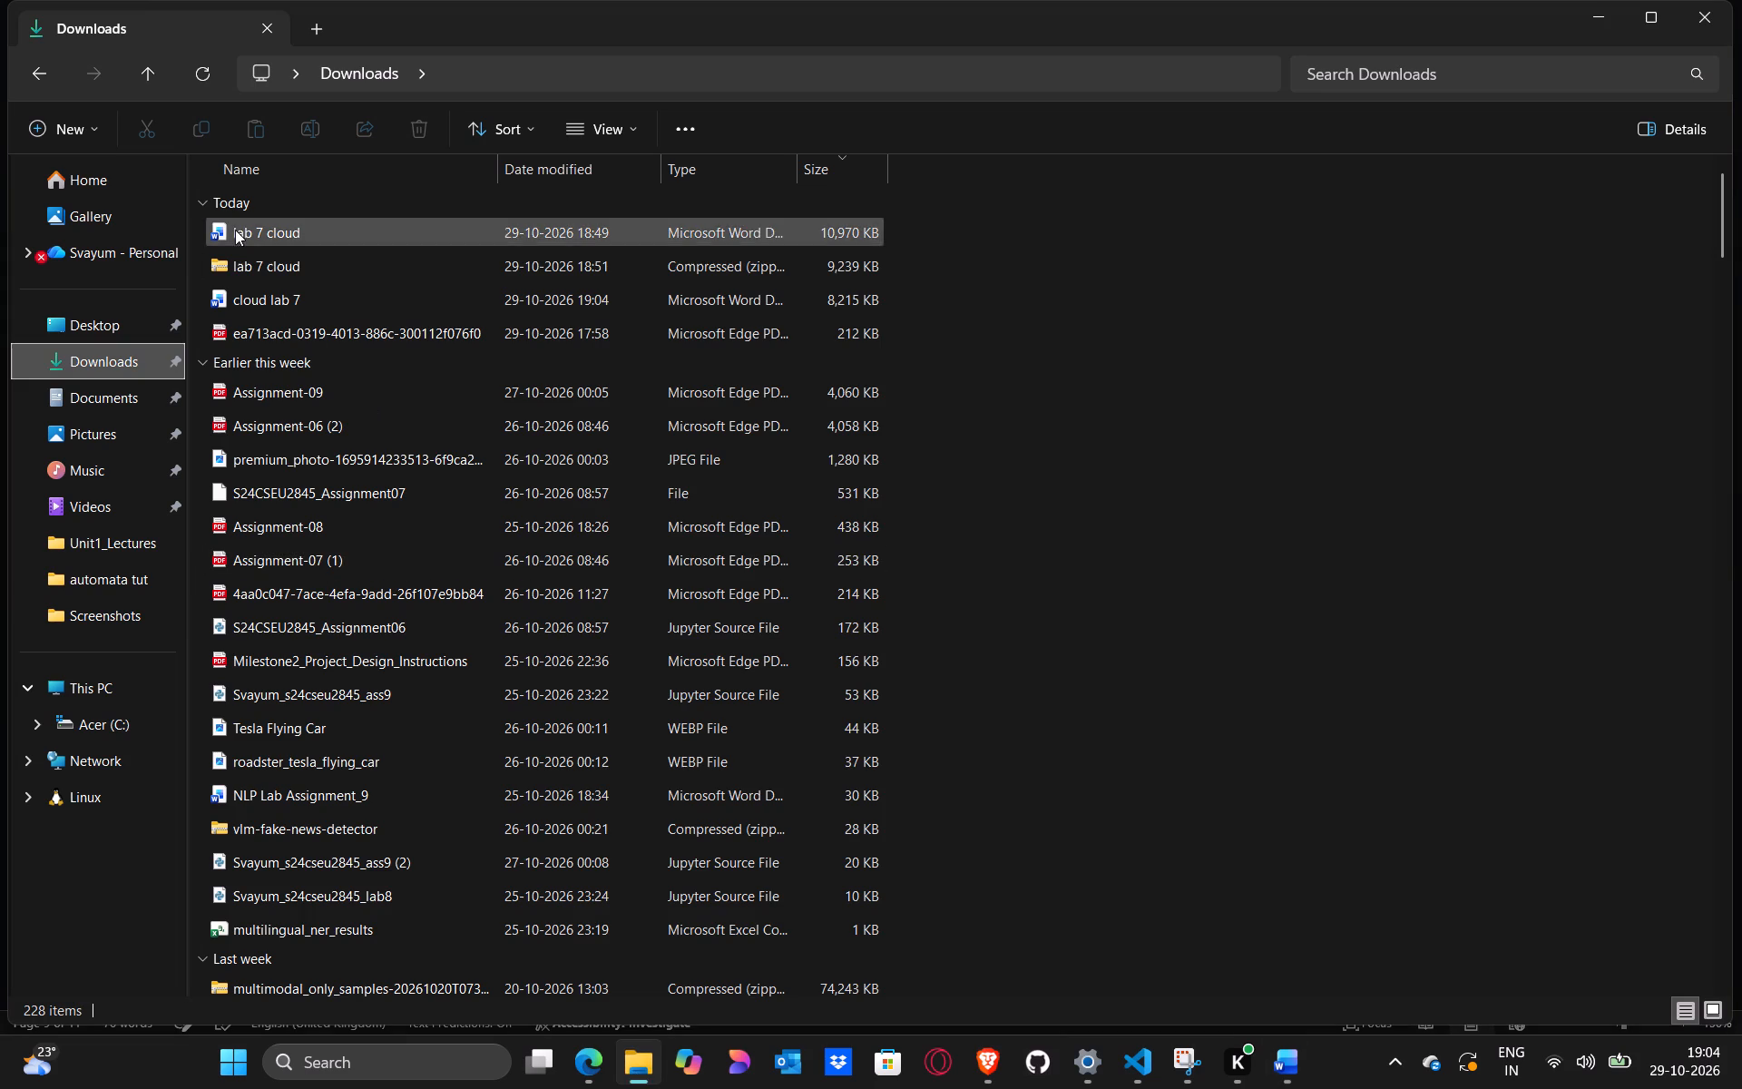
click(207, 67)
click(207, 67)
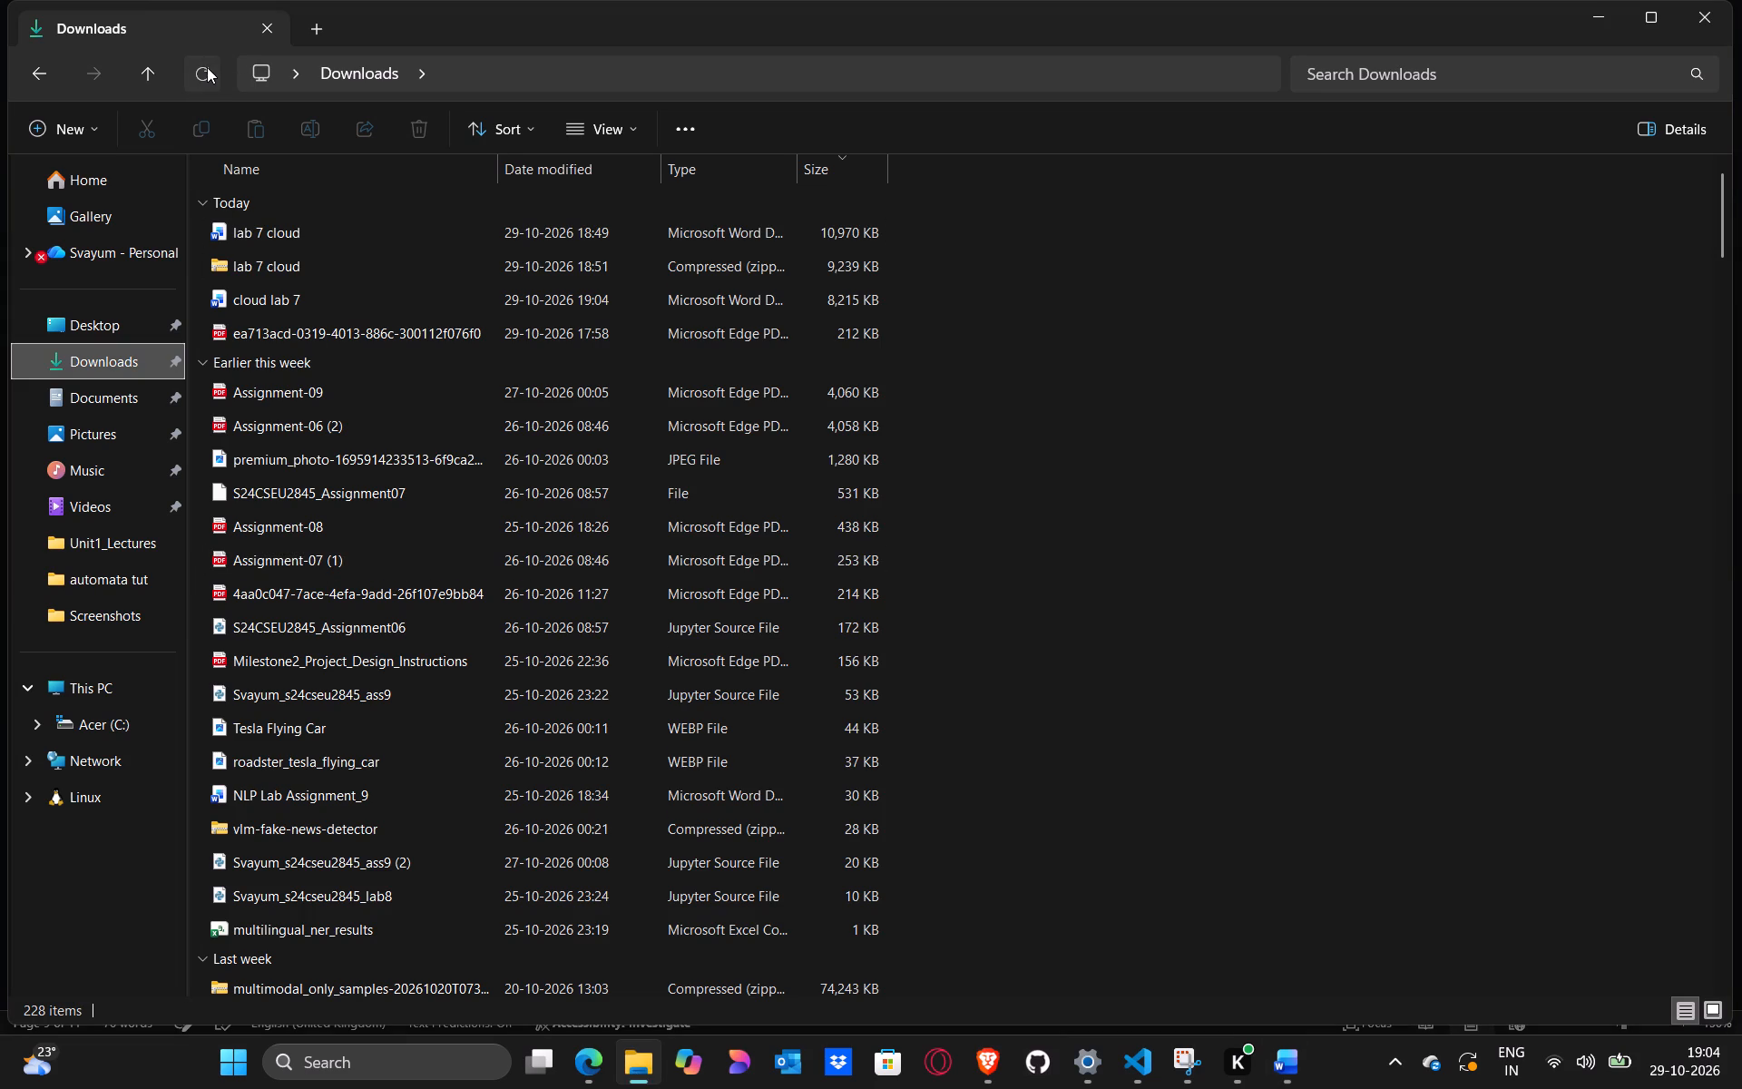
click(207, 67)
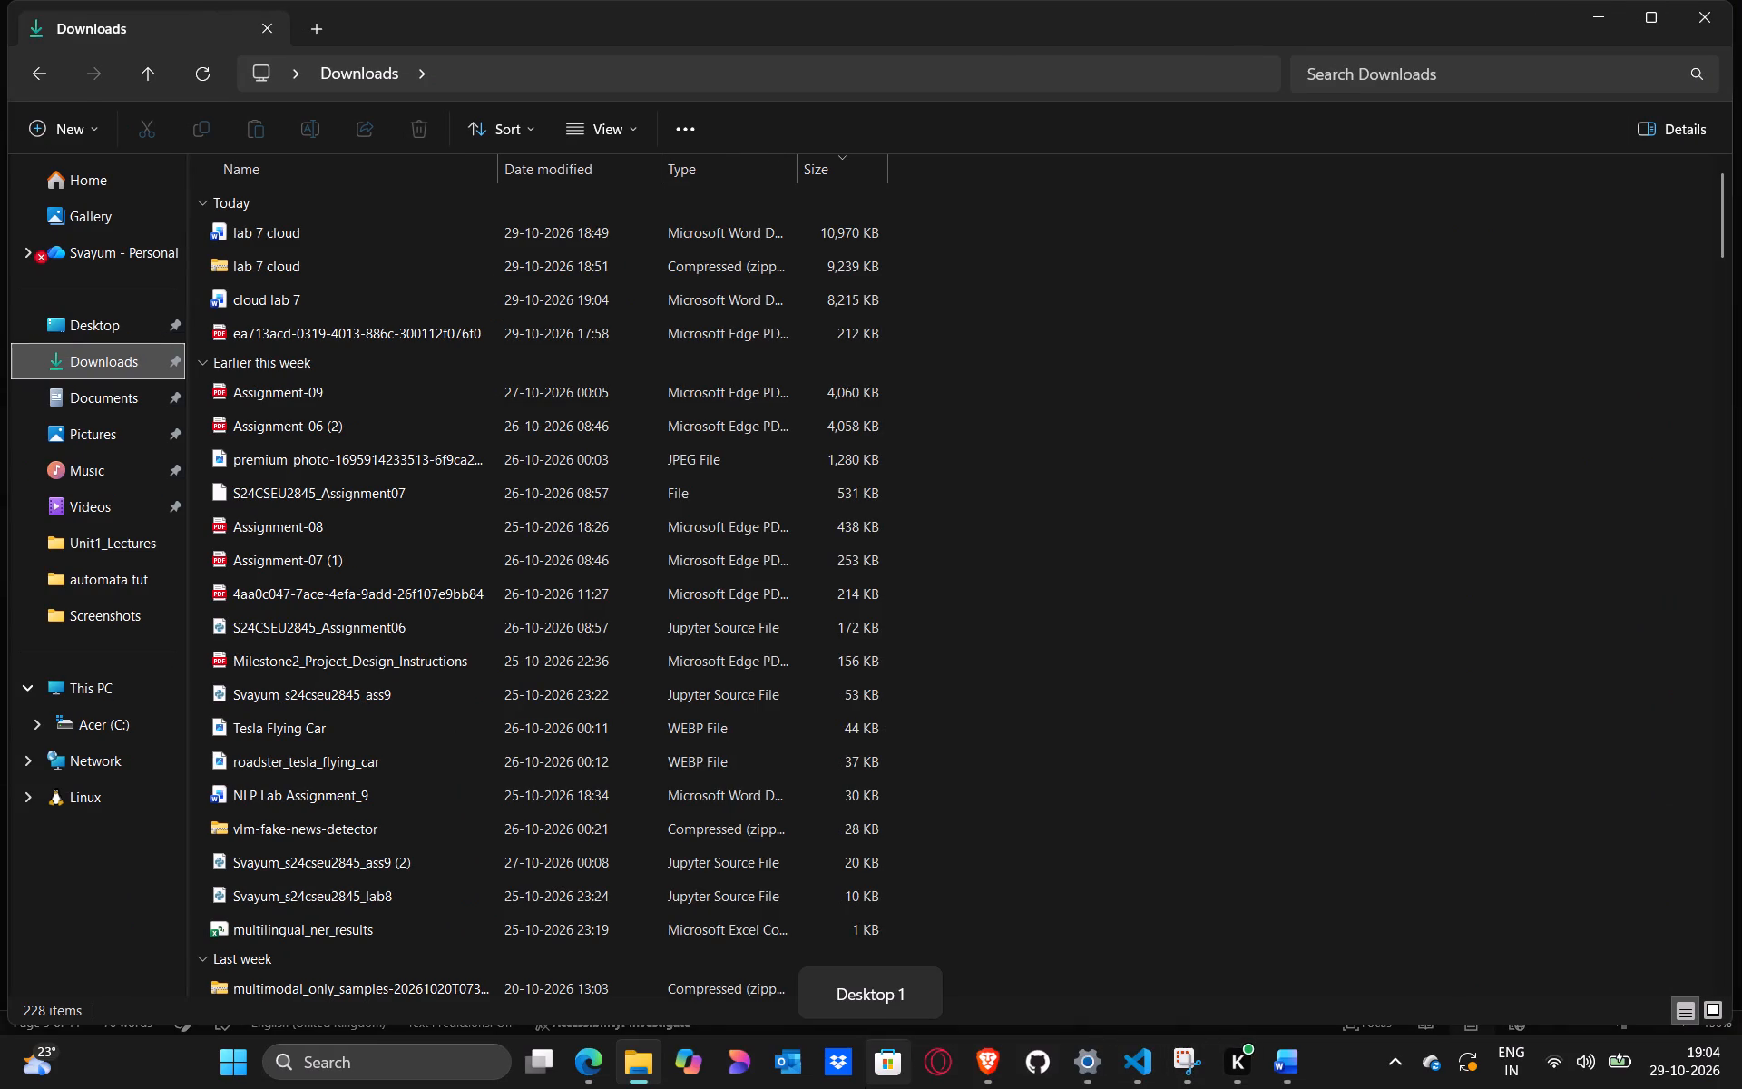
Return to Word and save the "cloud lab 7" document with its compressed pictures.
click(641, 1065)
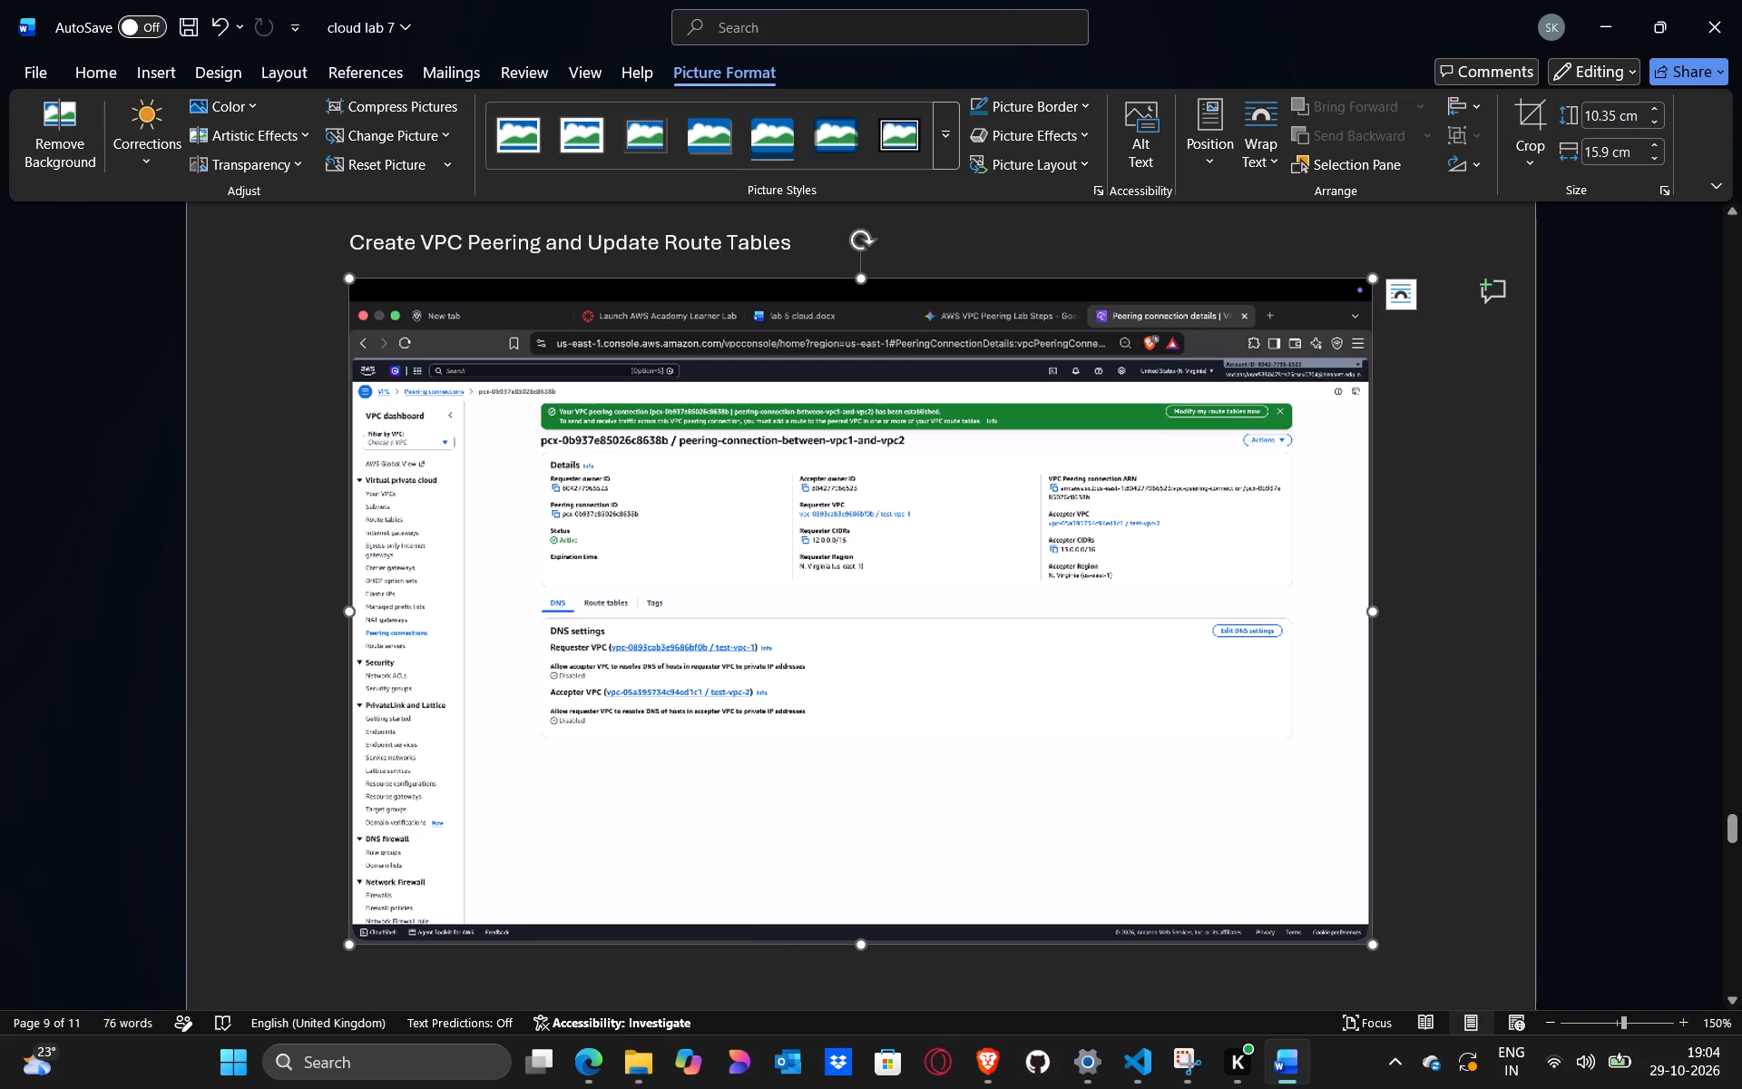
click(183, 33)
Switch to File Explorer and refresh Downloads to check the size of the saved "cloud lab 7" document.
click(642, 1065)
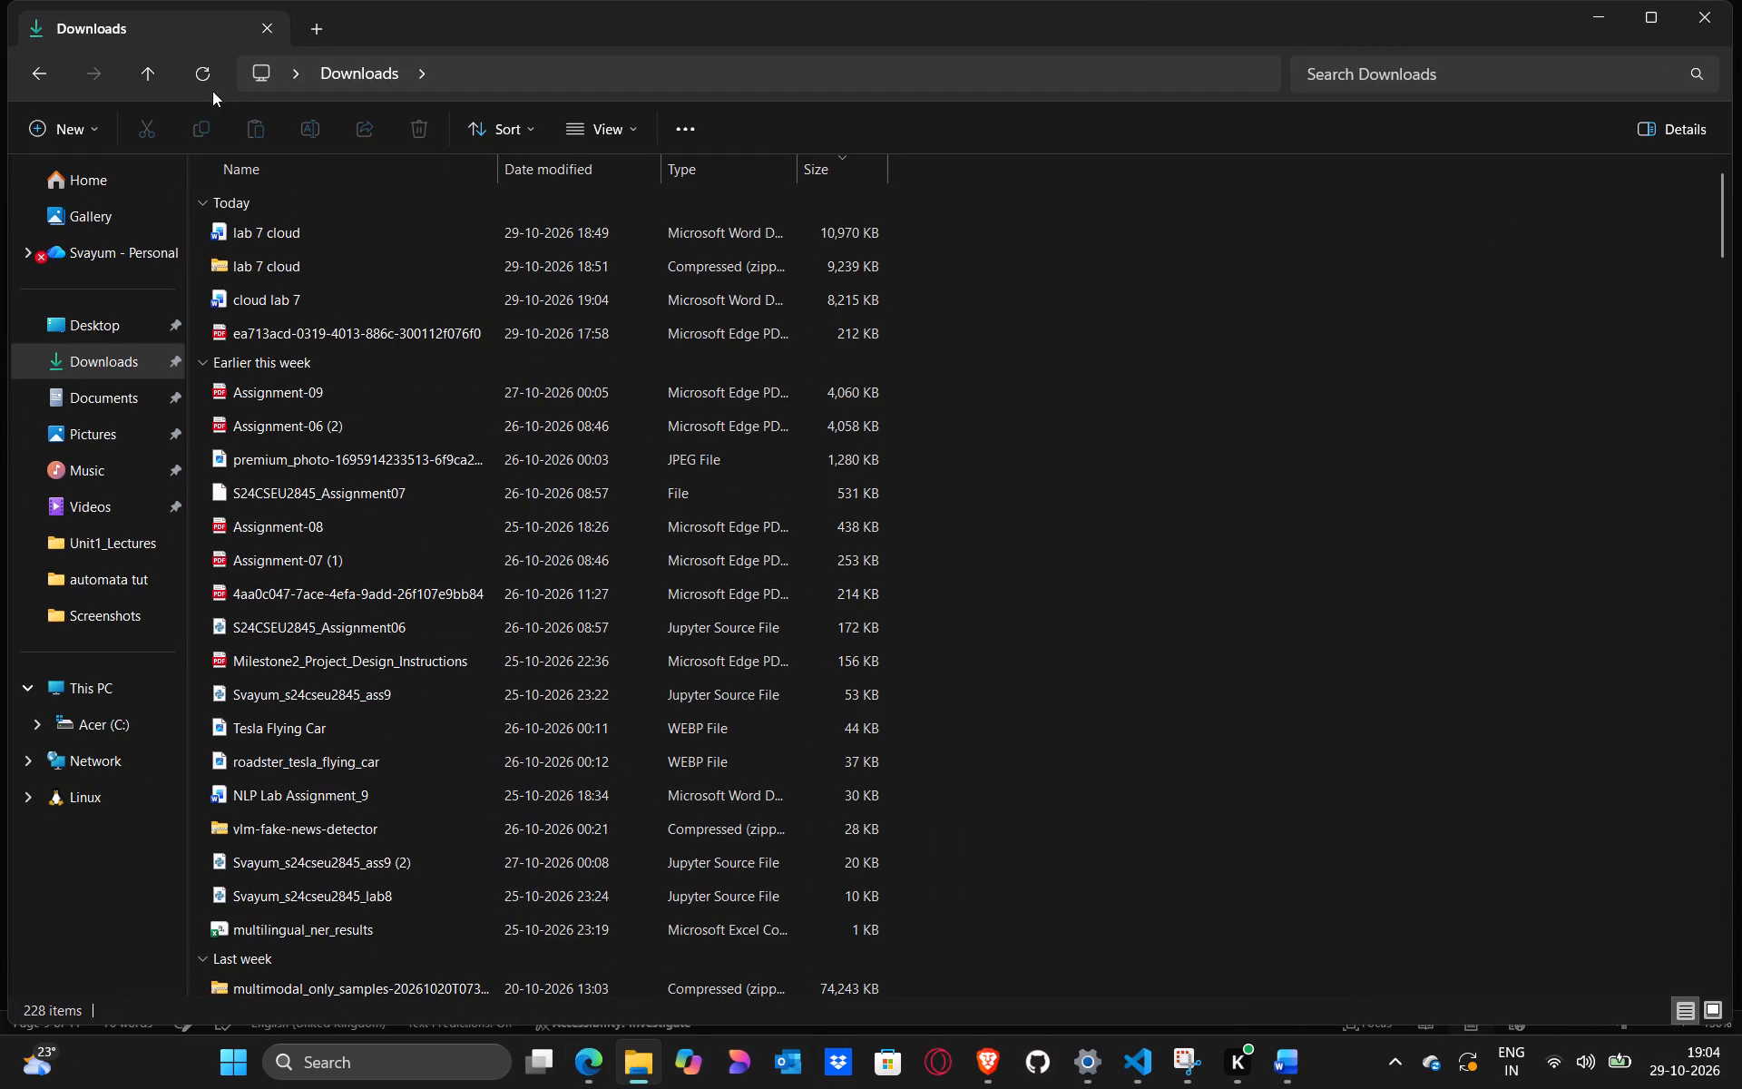
click(192, 68)
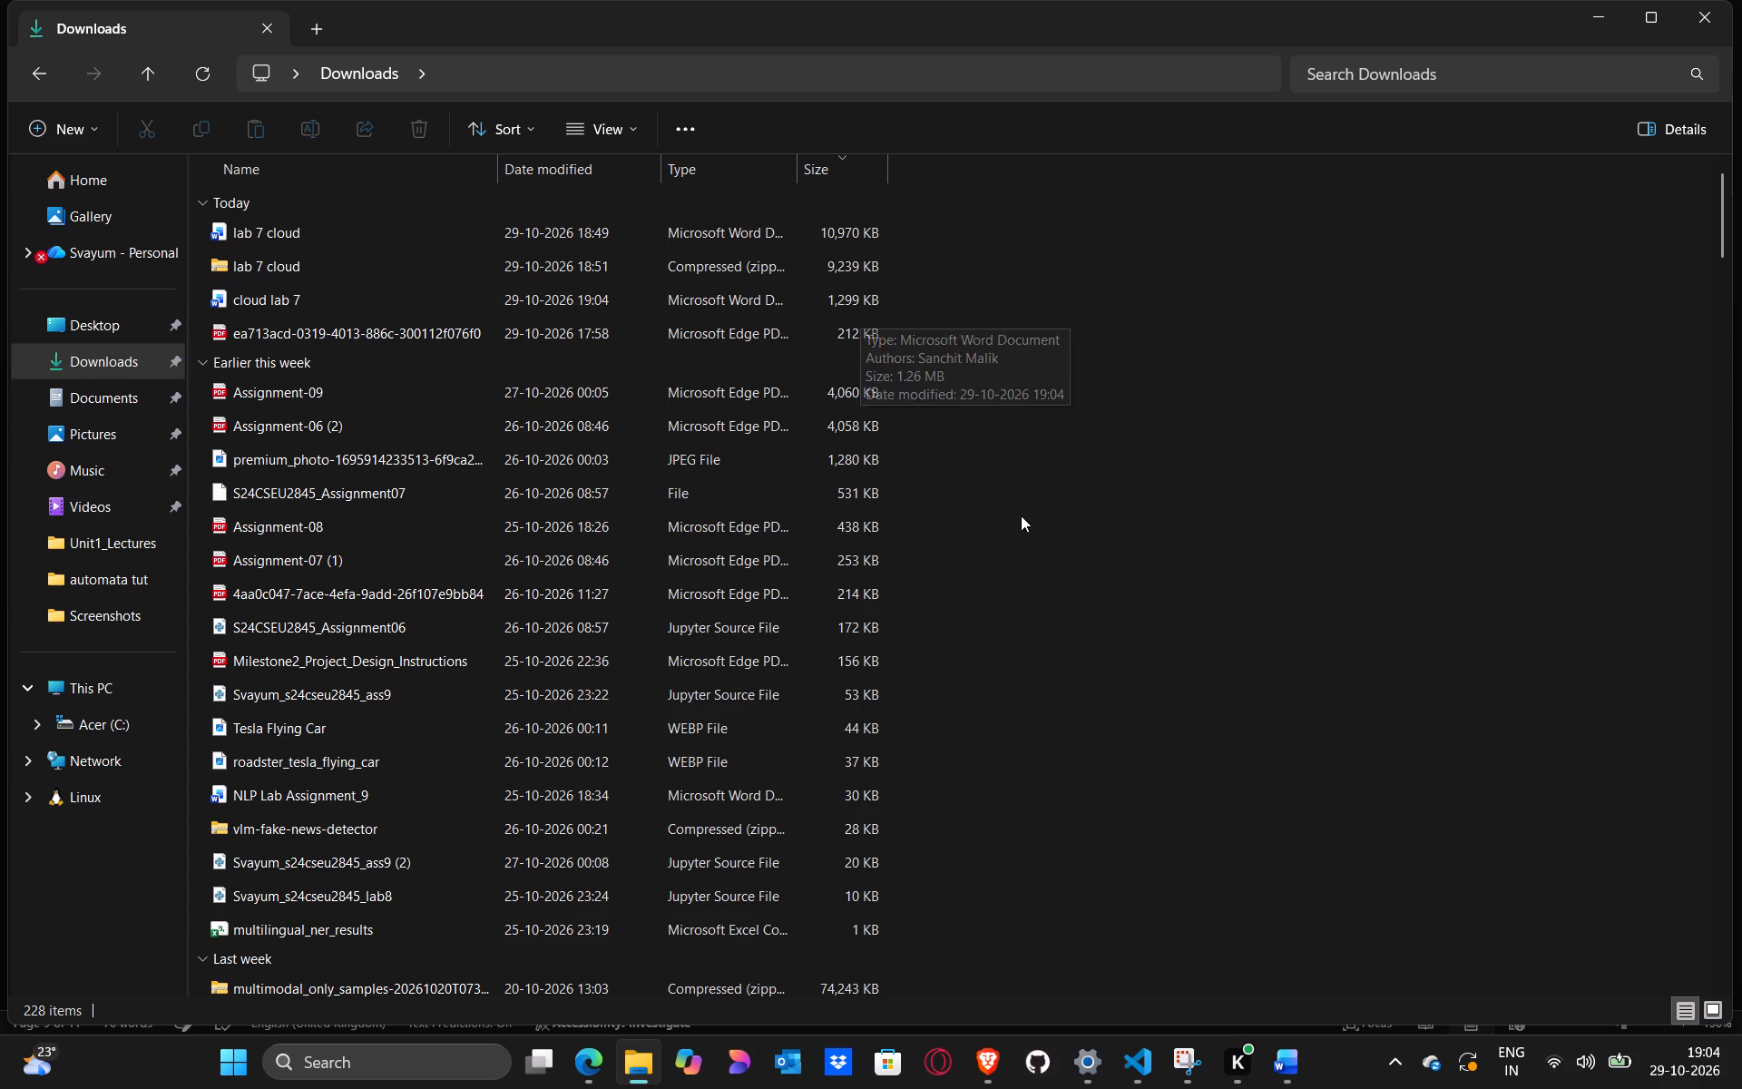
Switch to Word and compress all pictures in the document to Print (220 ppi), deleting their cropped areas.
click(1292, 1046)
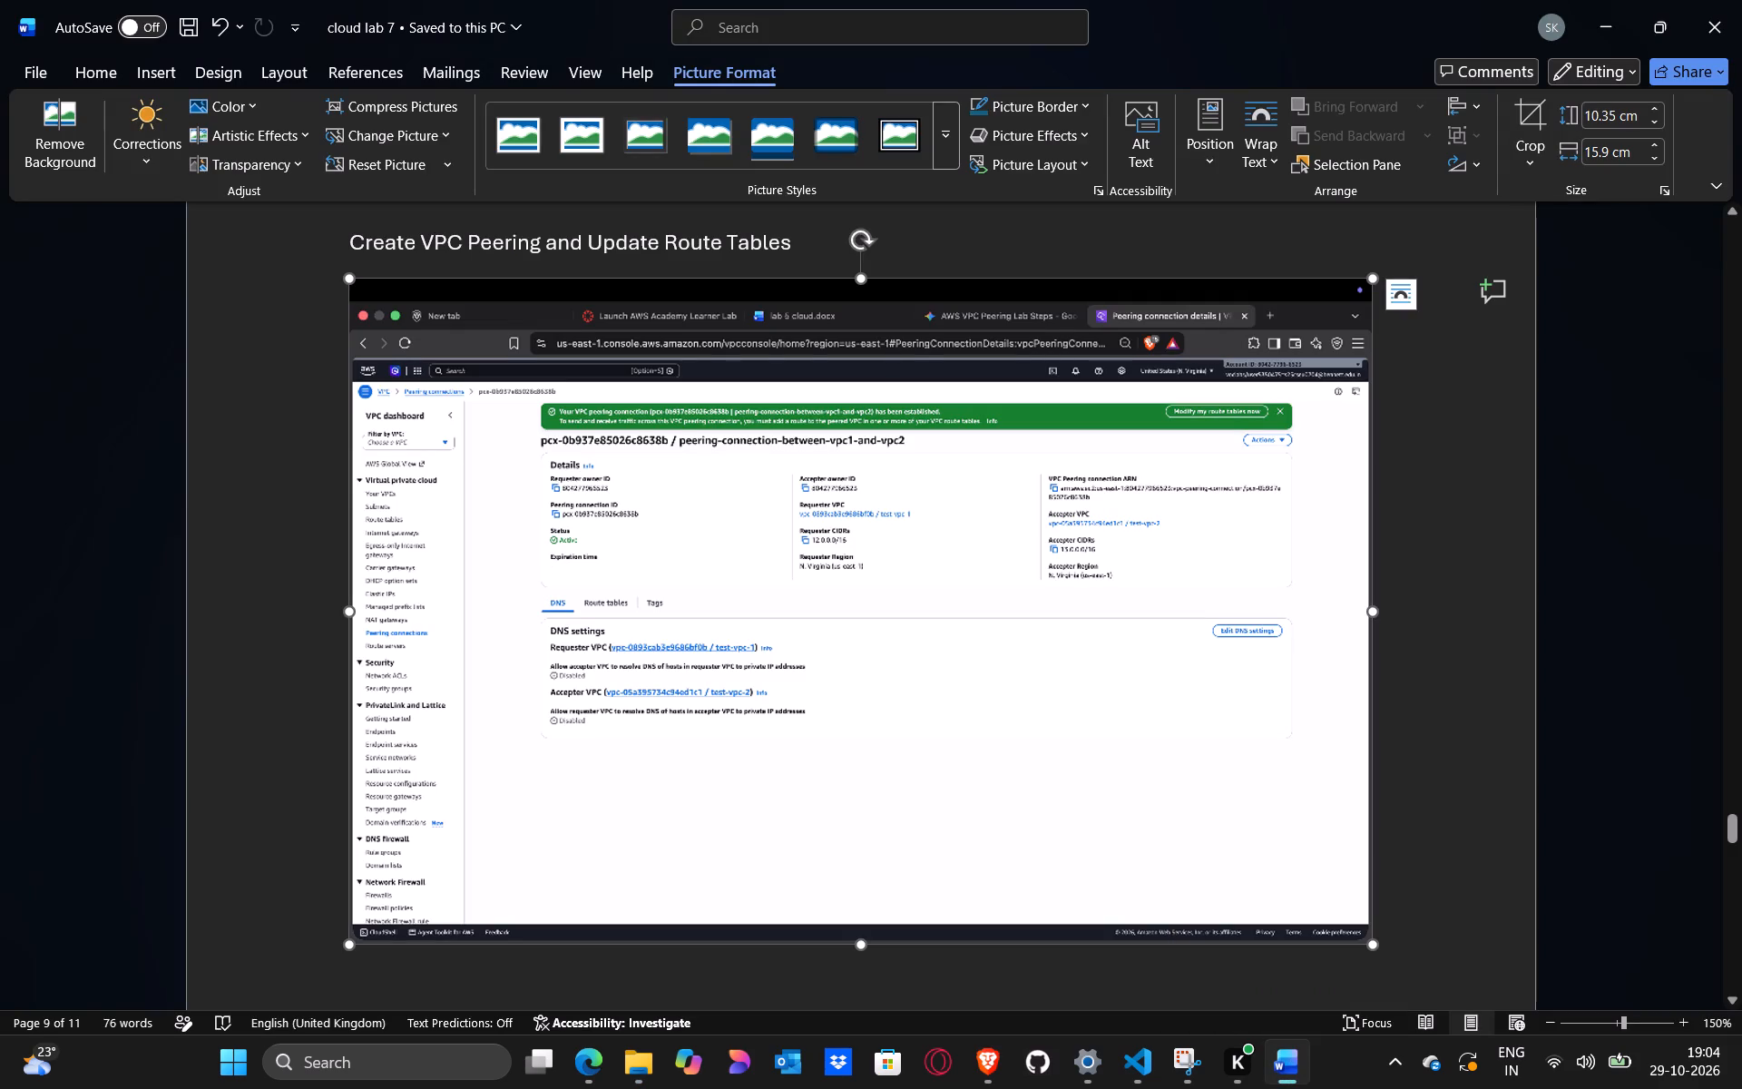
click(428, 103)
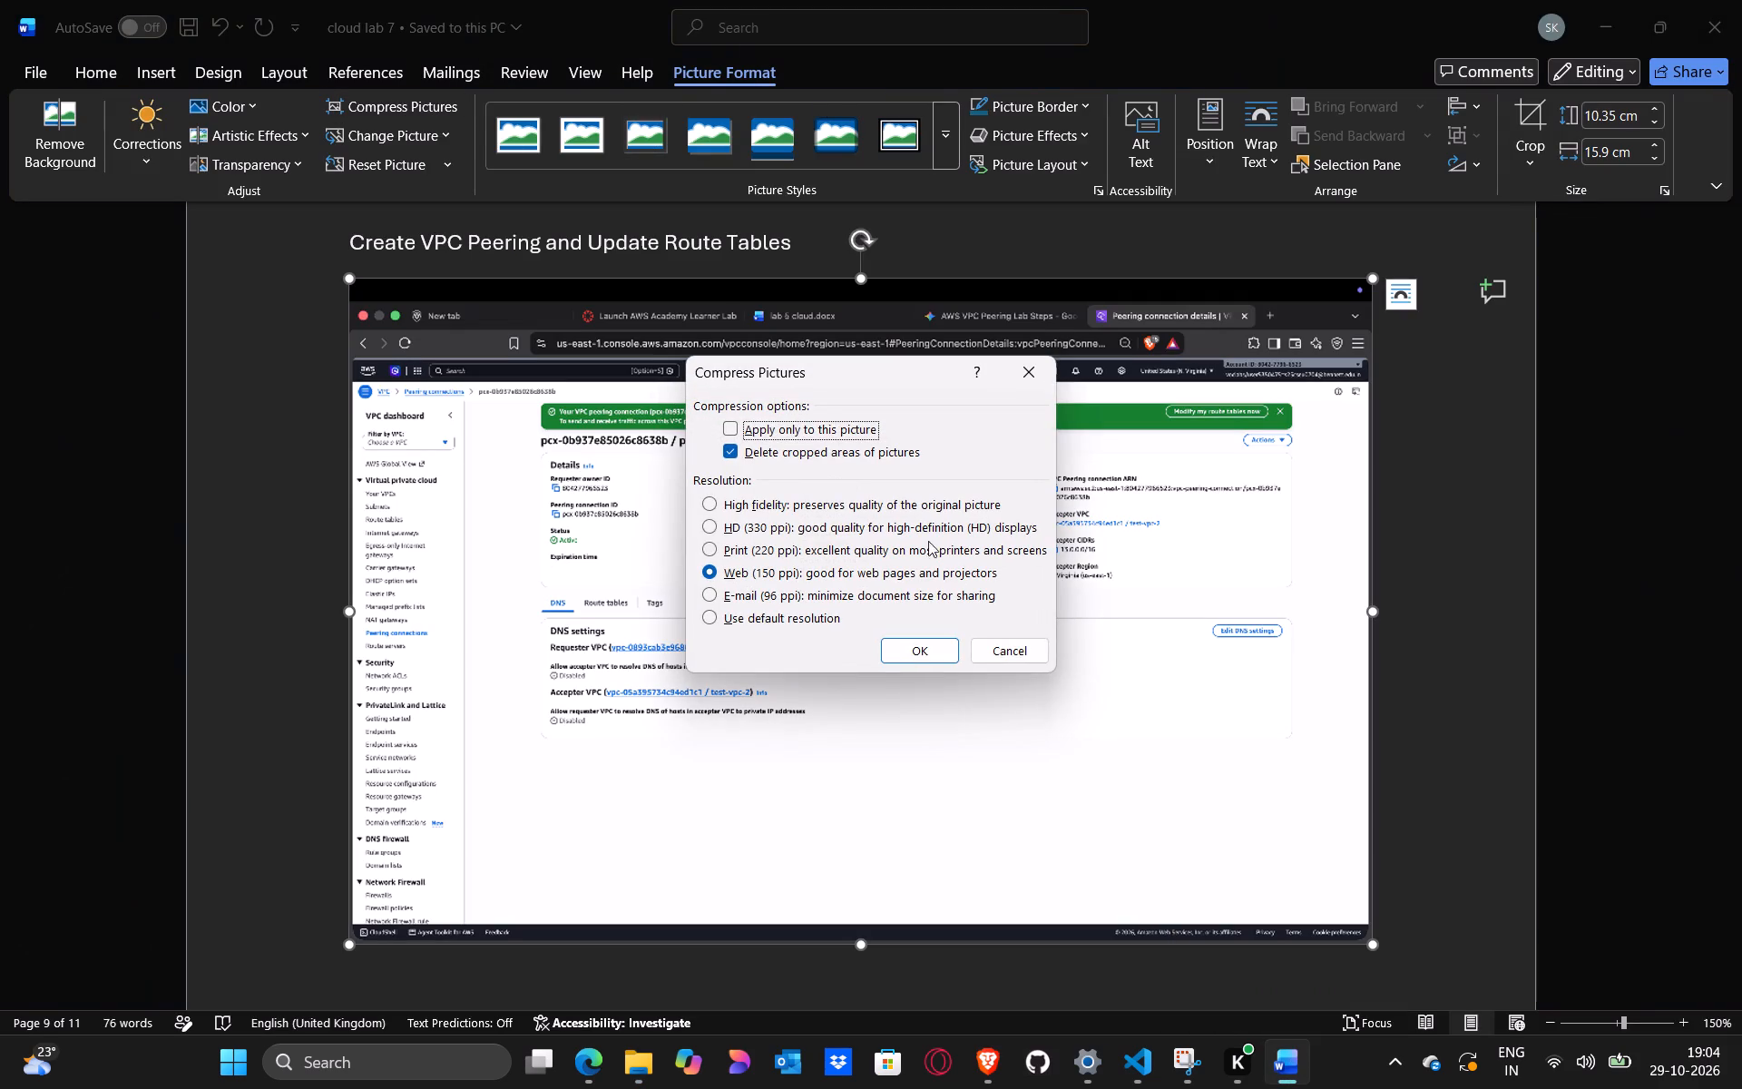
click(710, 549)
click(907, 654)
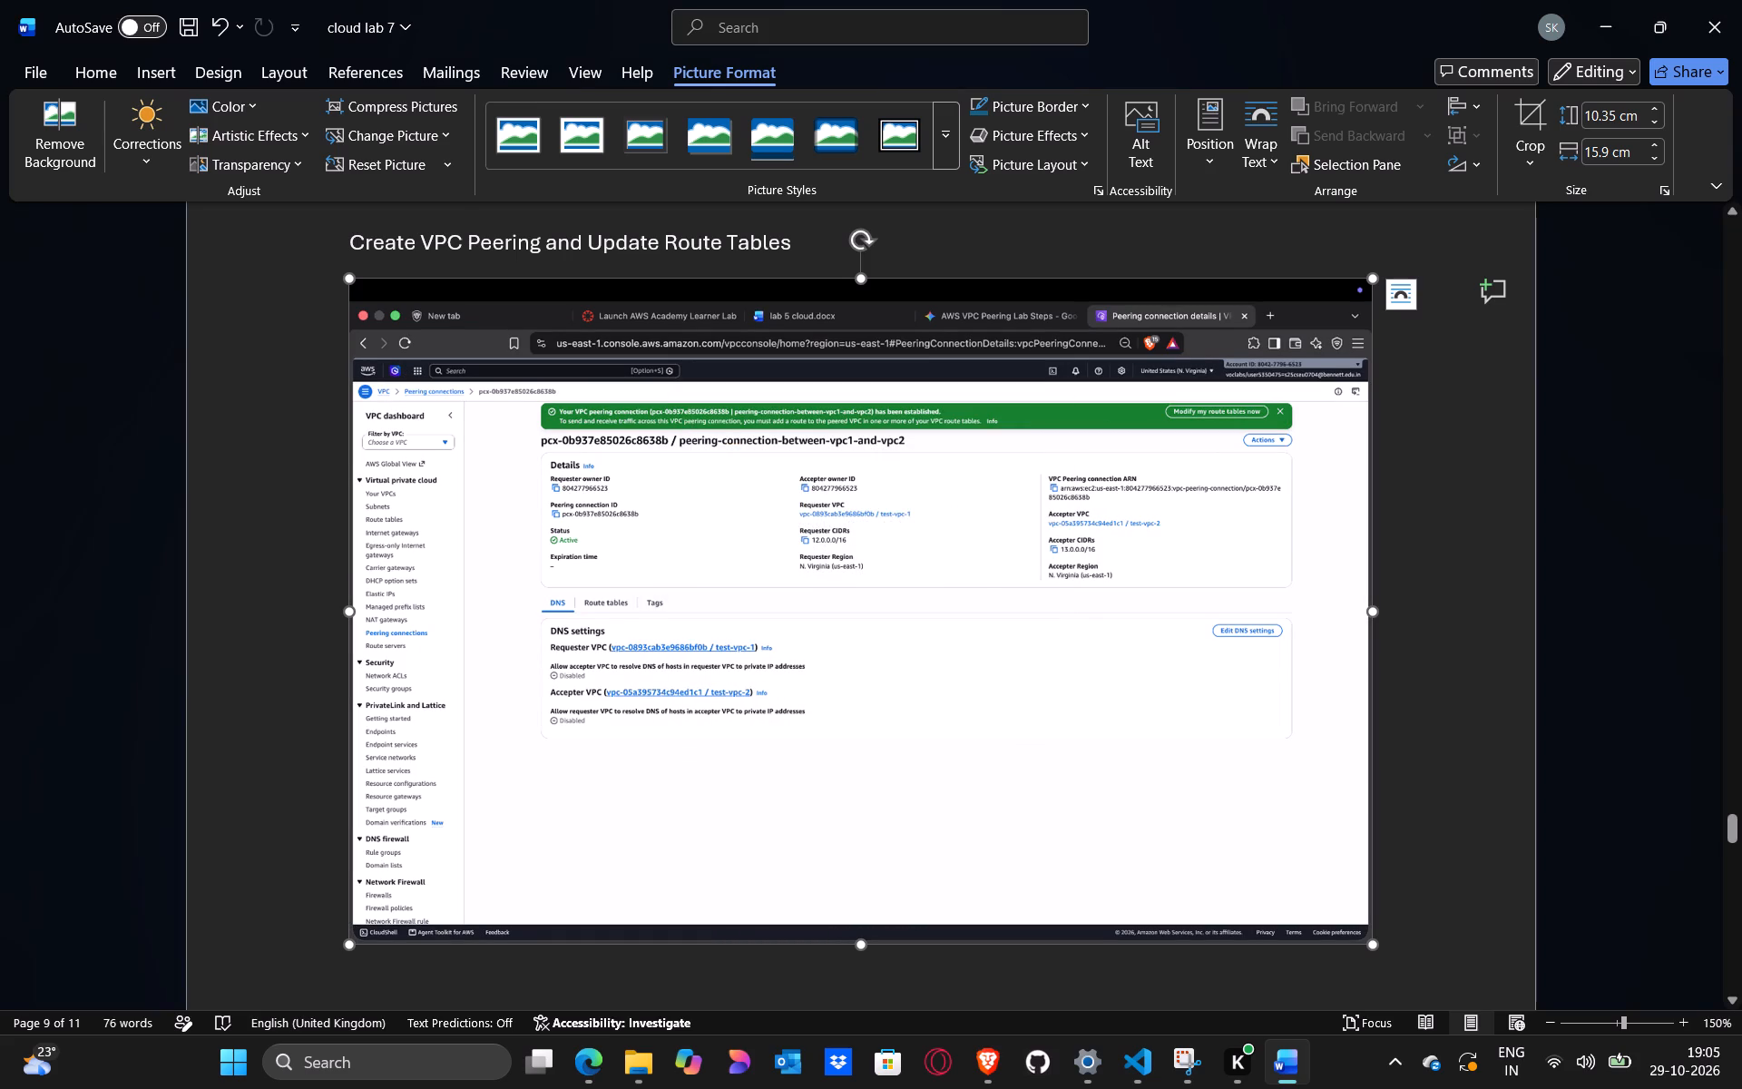
Compress all pictures in the document to HD (330 ppi), deleting their cropped areas, and save the document.
click(352, 103)
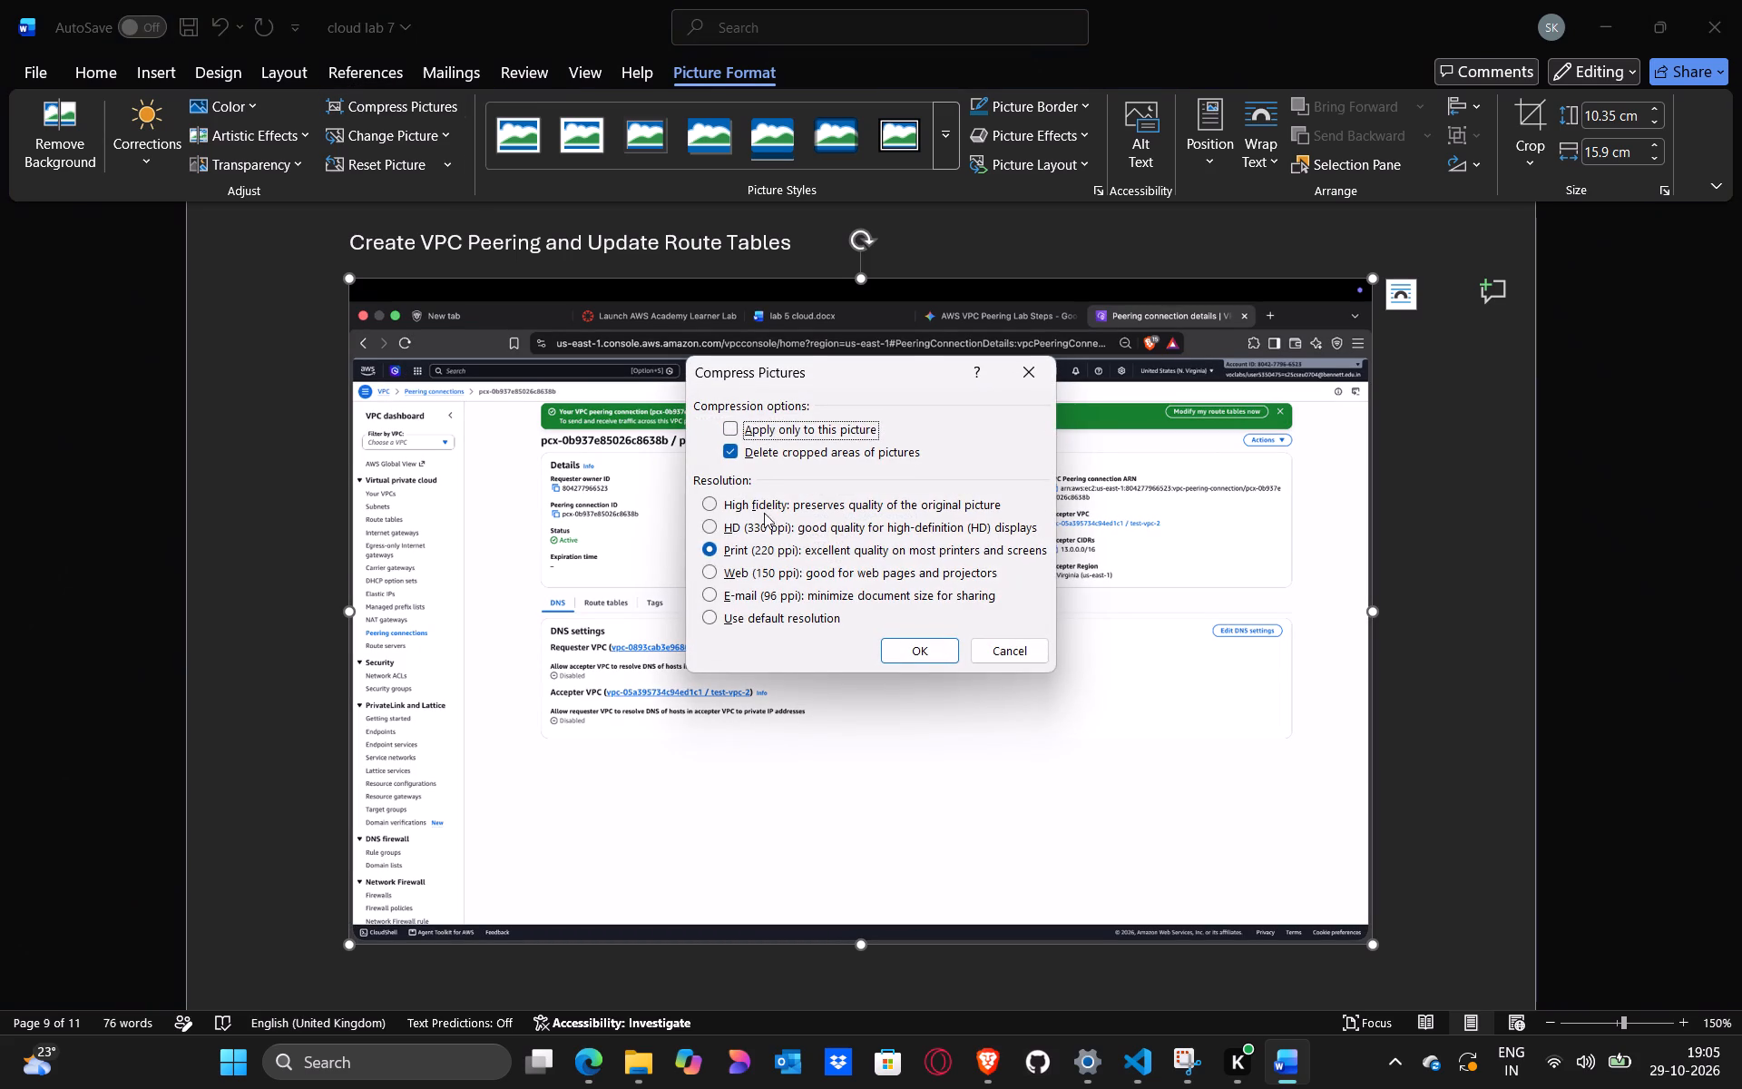
click(761, 533)
click(932, 652)
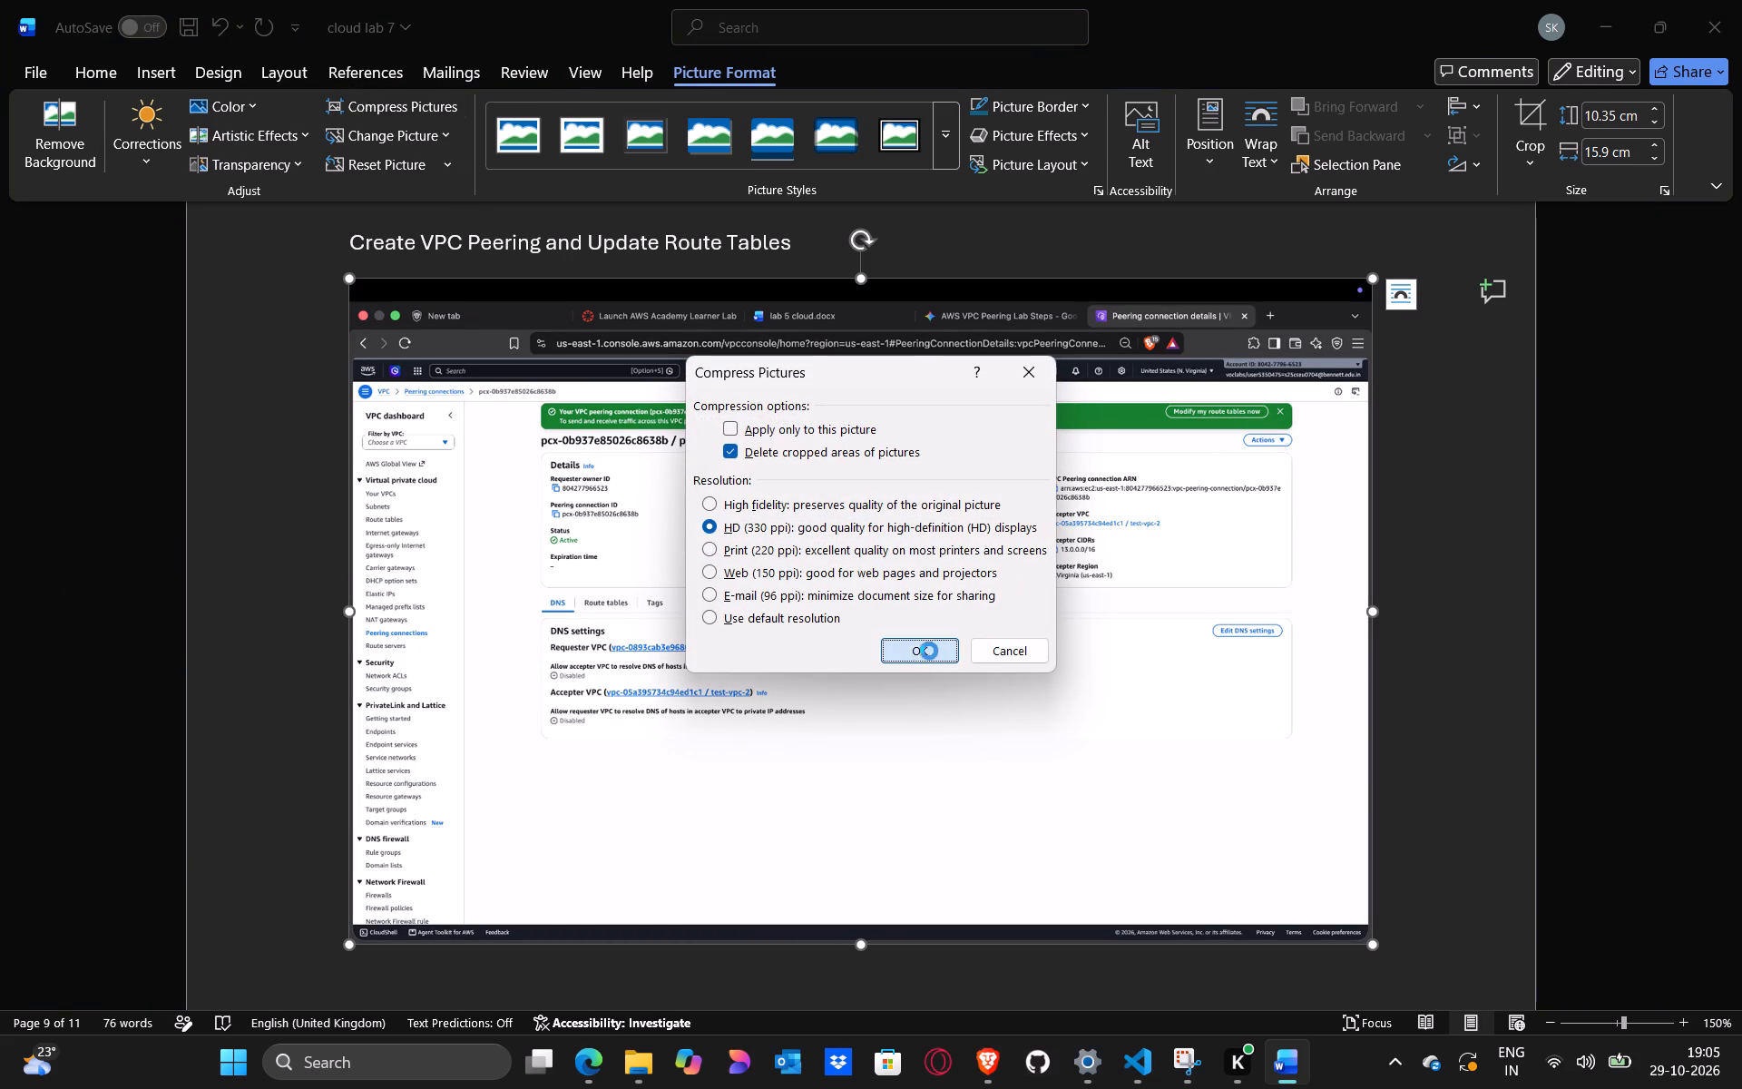
click(591, 535)
click(187, 34)
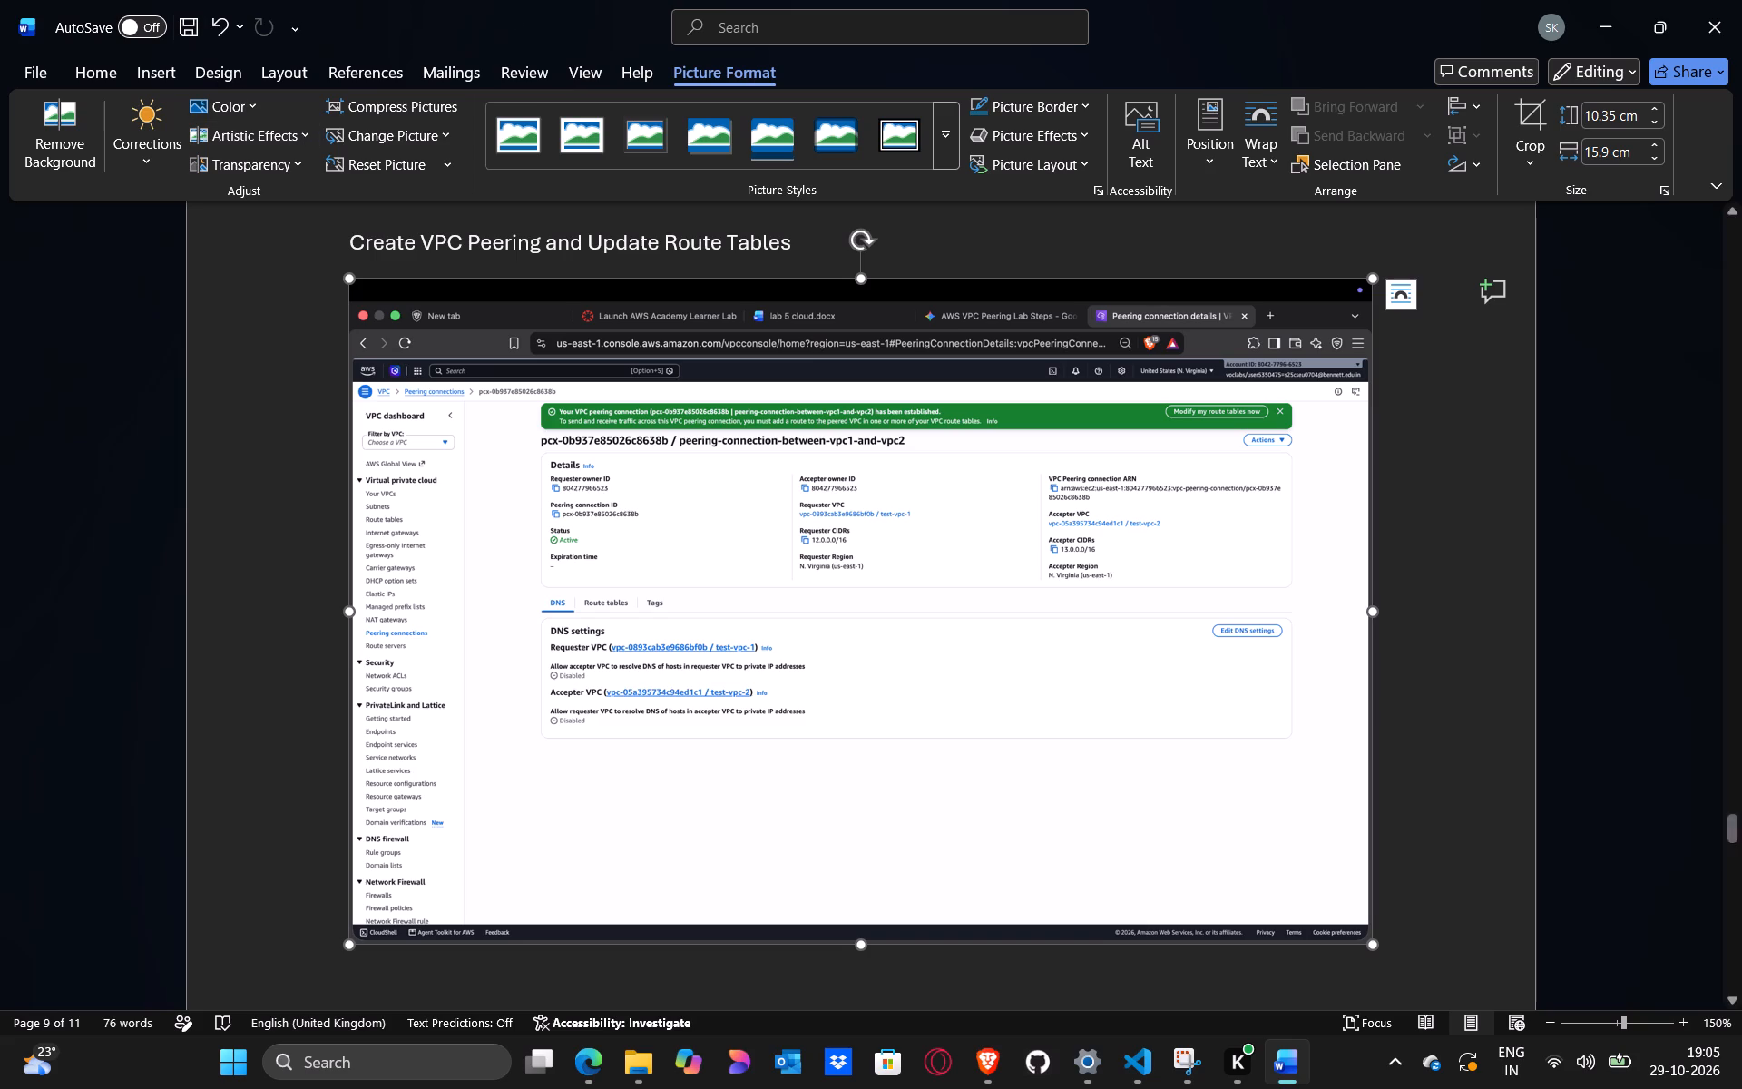
Look over the document's pages, and check the size of "cloud lab 7" in the refreshed Downloads folder in File Explorer.
scroll(812, 682, up, 5)
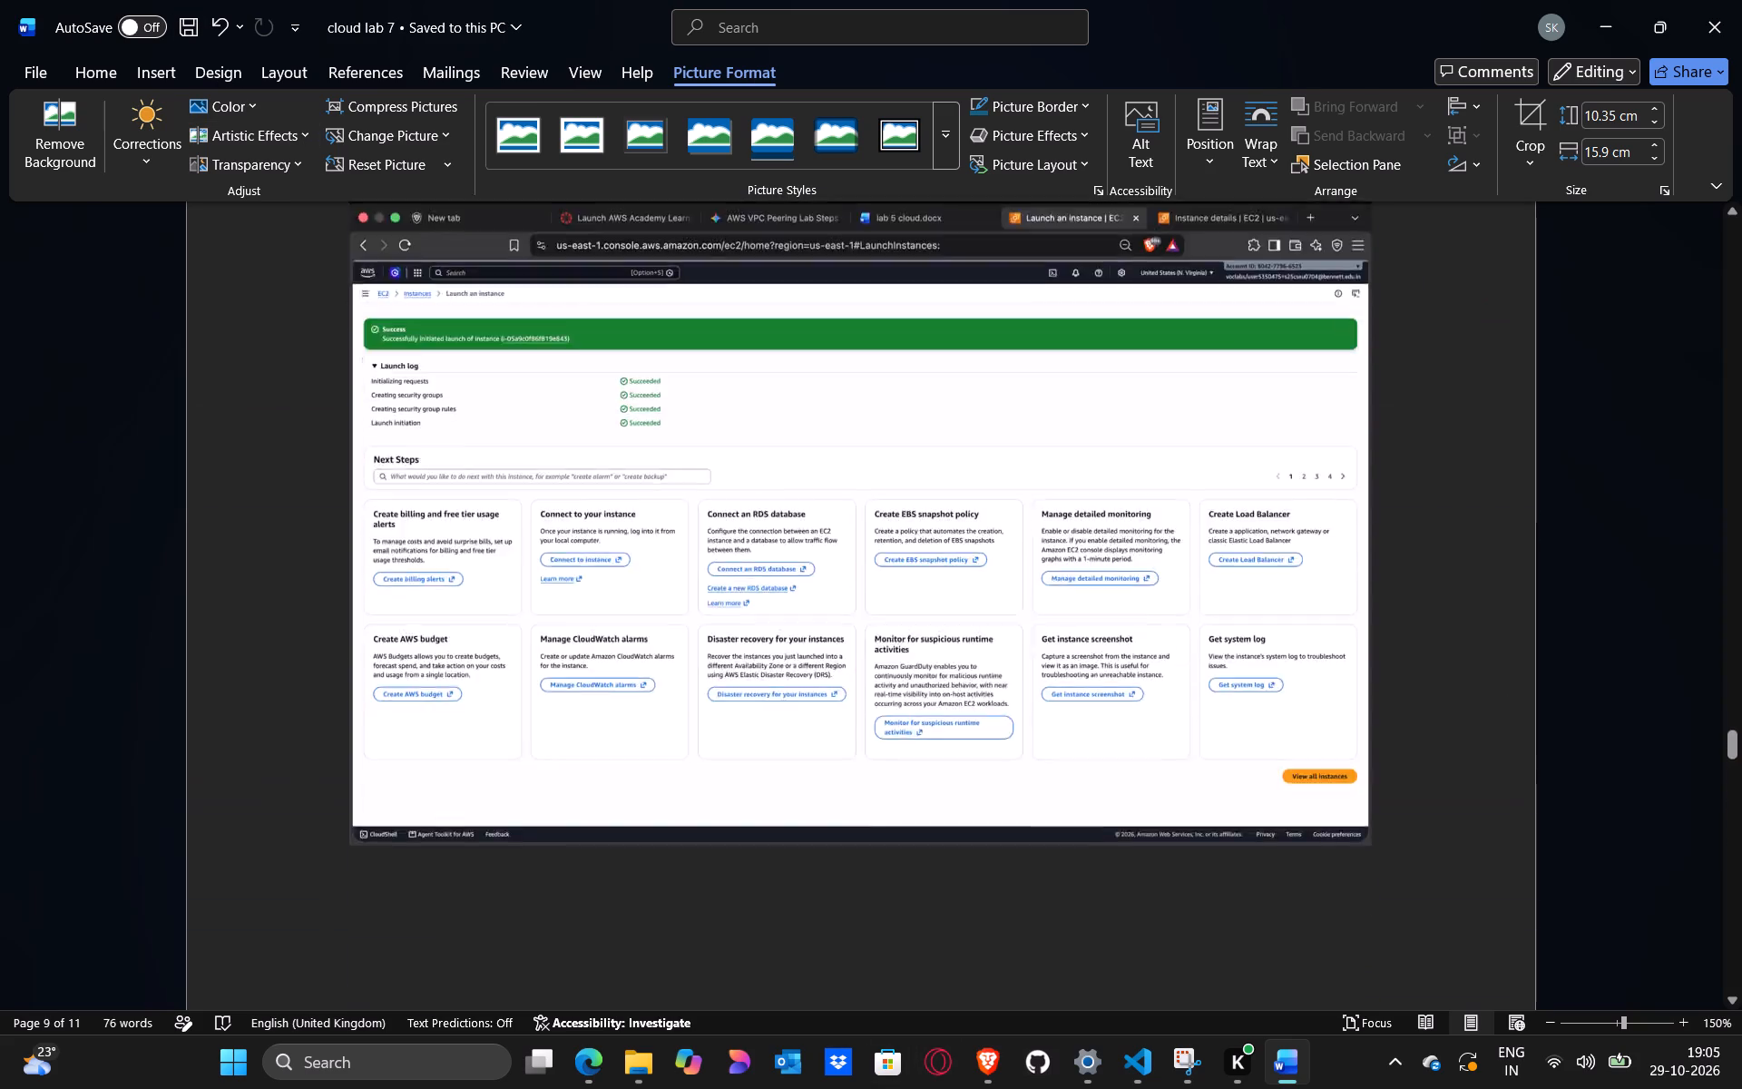
scroll(812, 682, up, 8)
scroll(812, 682, down, 9)
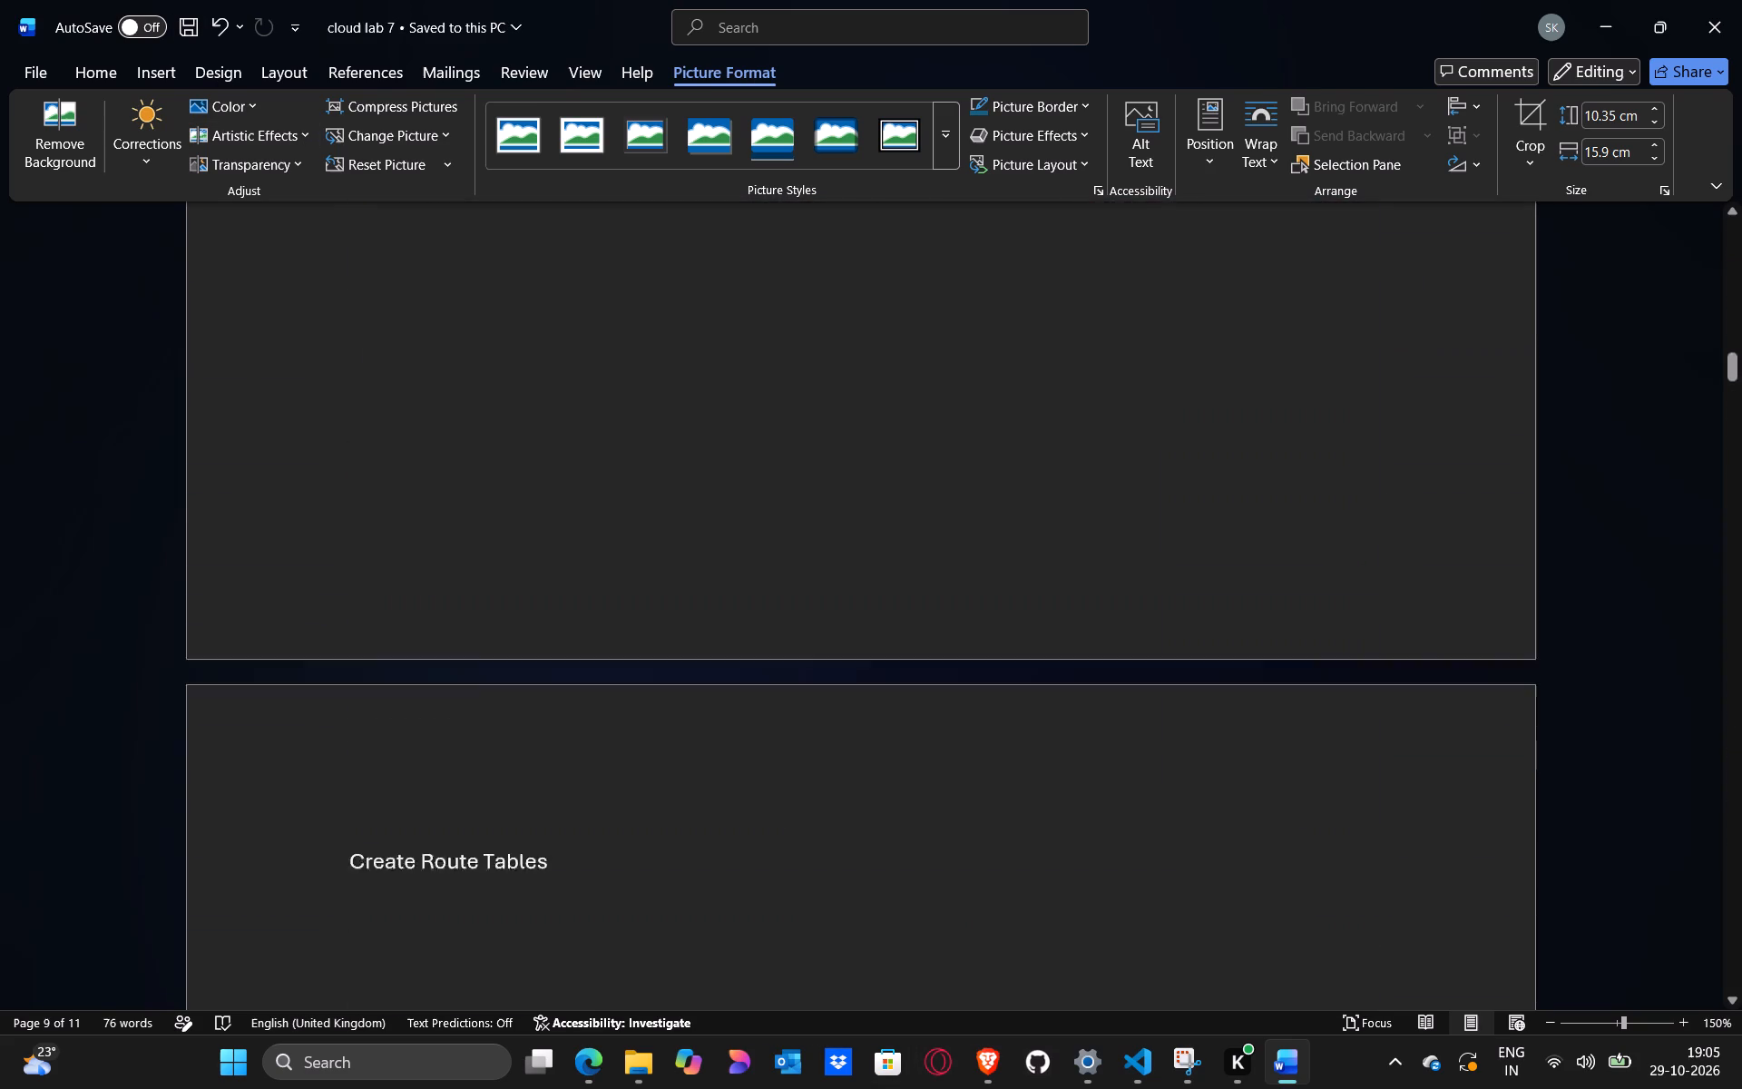
scroll(812, 682, down, 20)
scroll(812, 682, down, 20)
scroll(812, 682, down, 15)
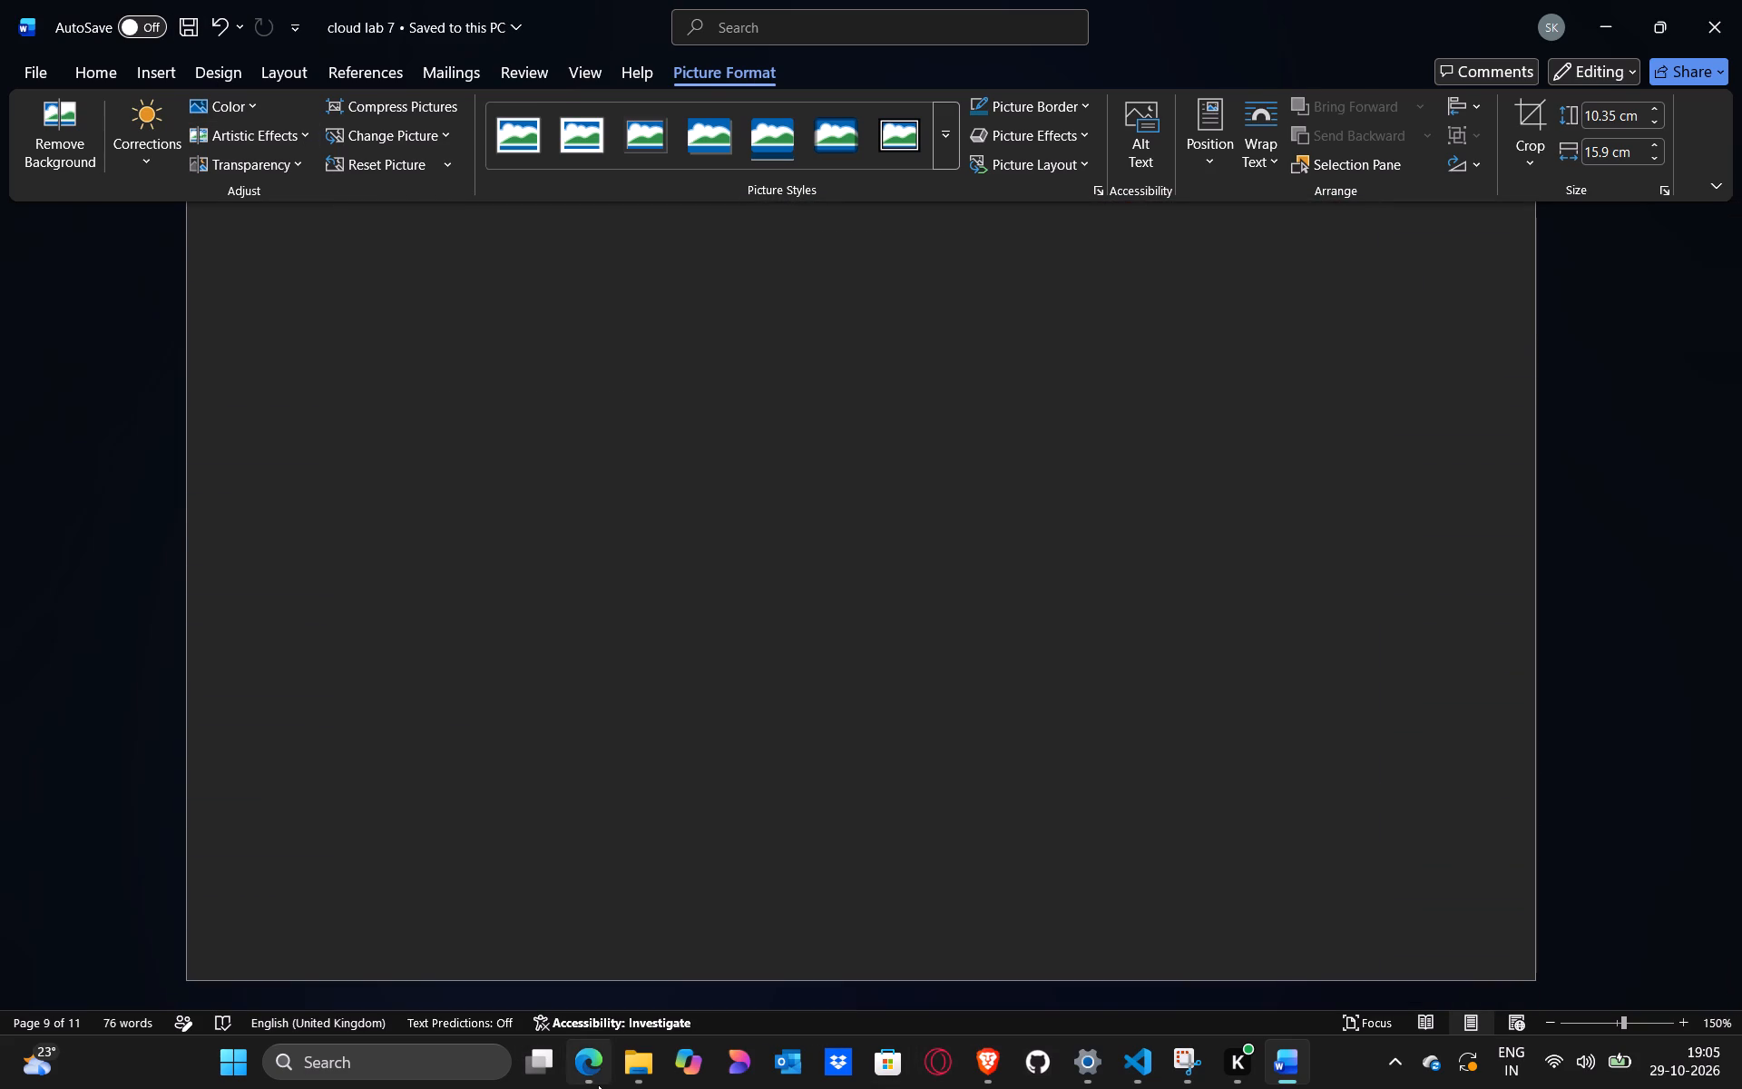
click(628, 1078)
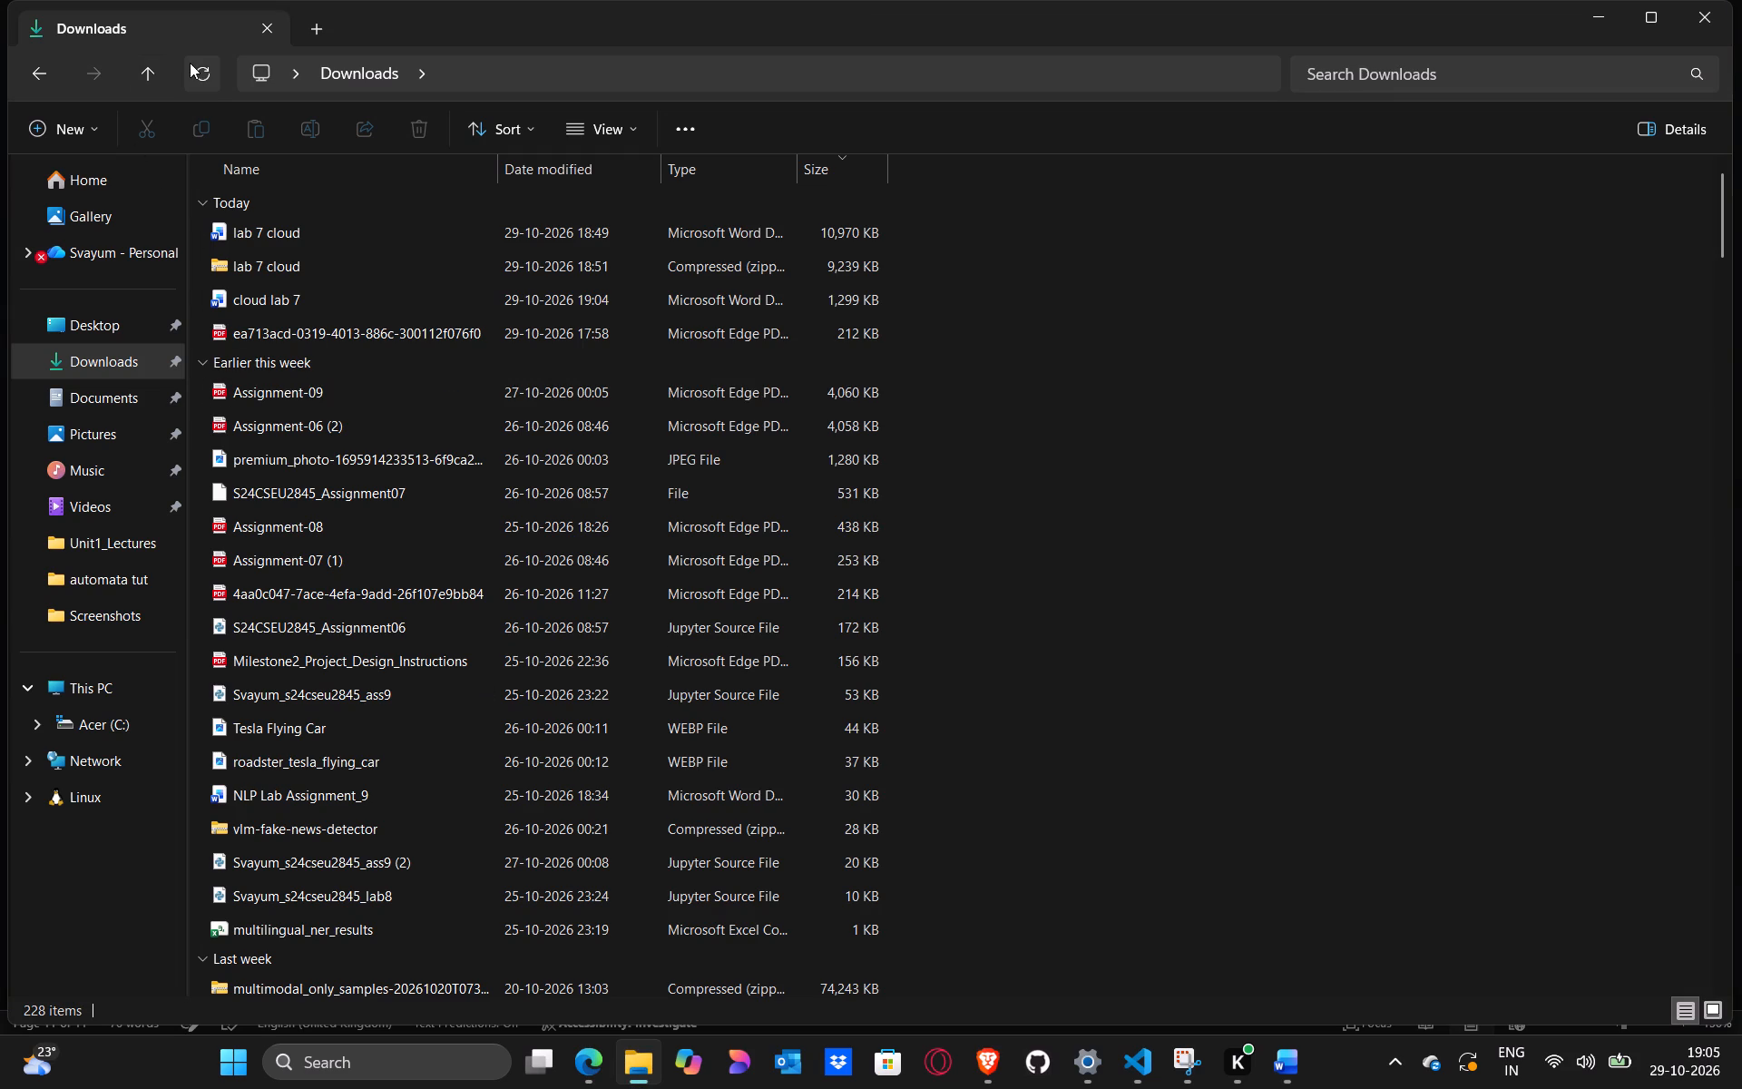
click(191, 58)
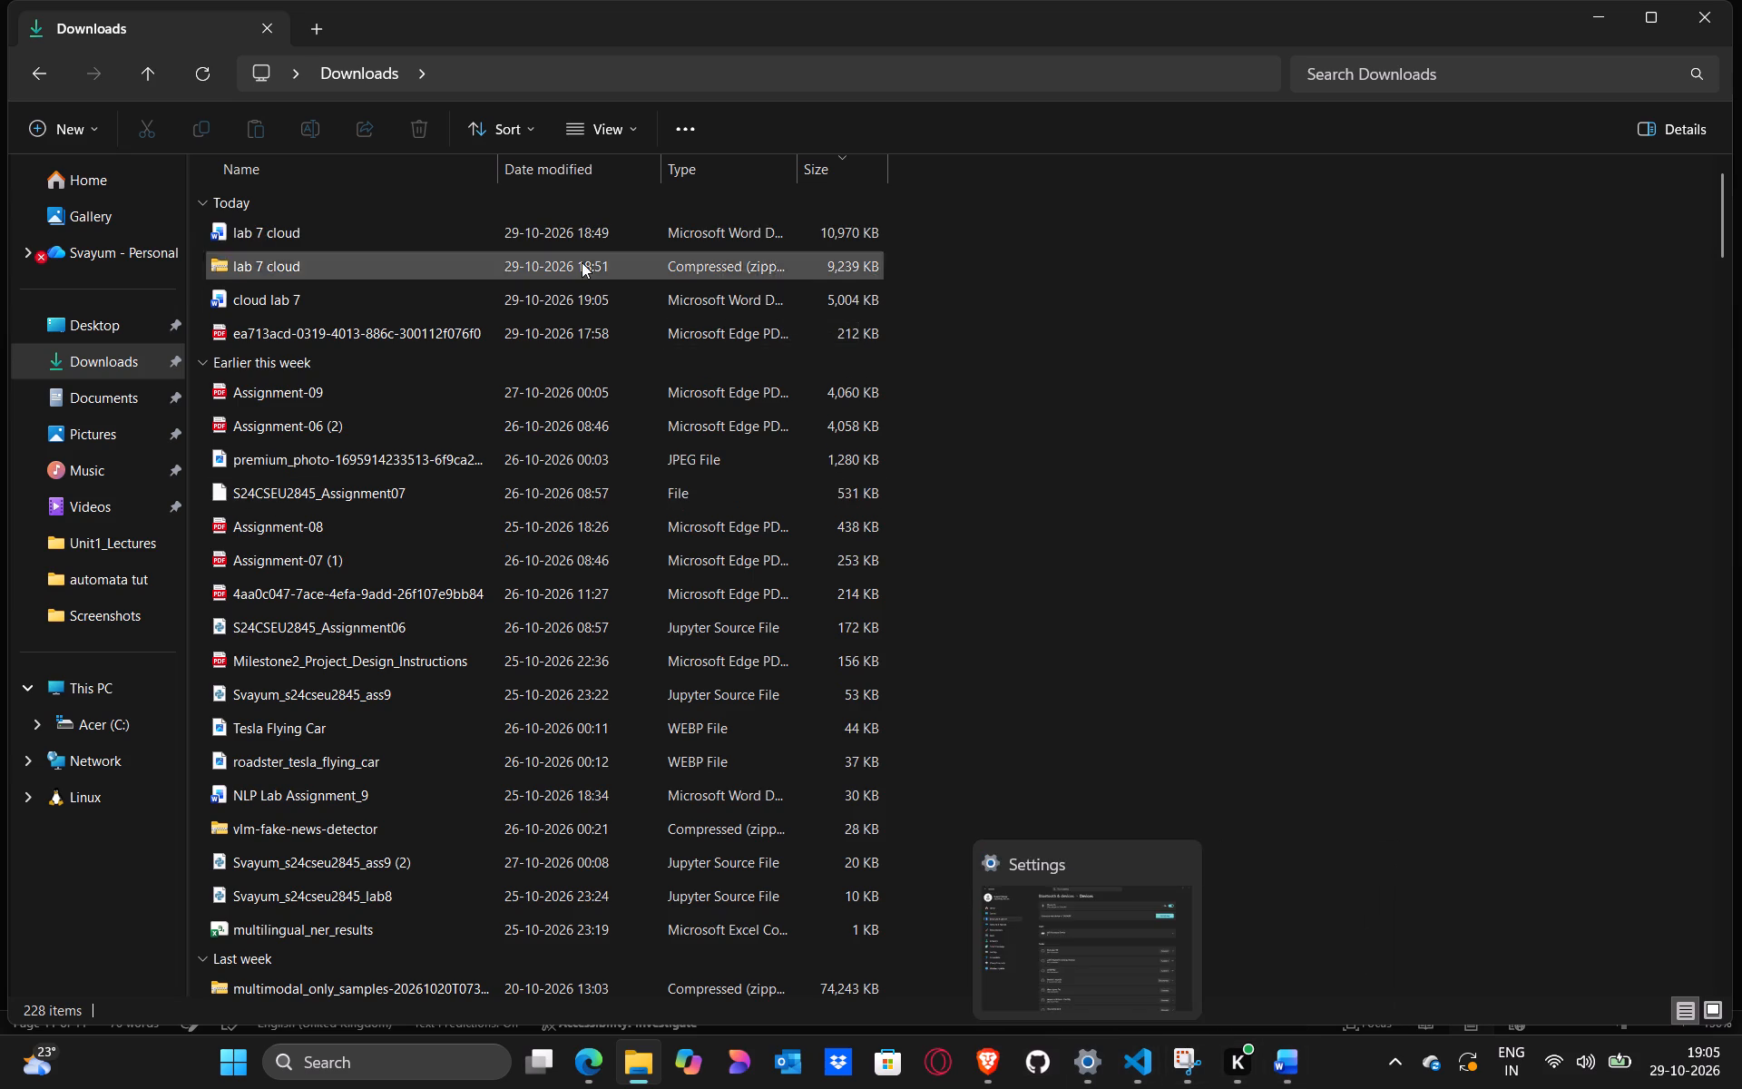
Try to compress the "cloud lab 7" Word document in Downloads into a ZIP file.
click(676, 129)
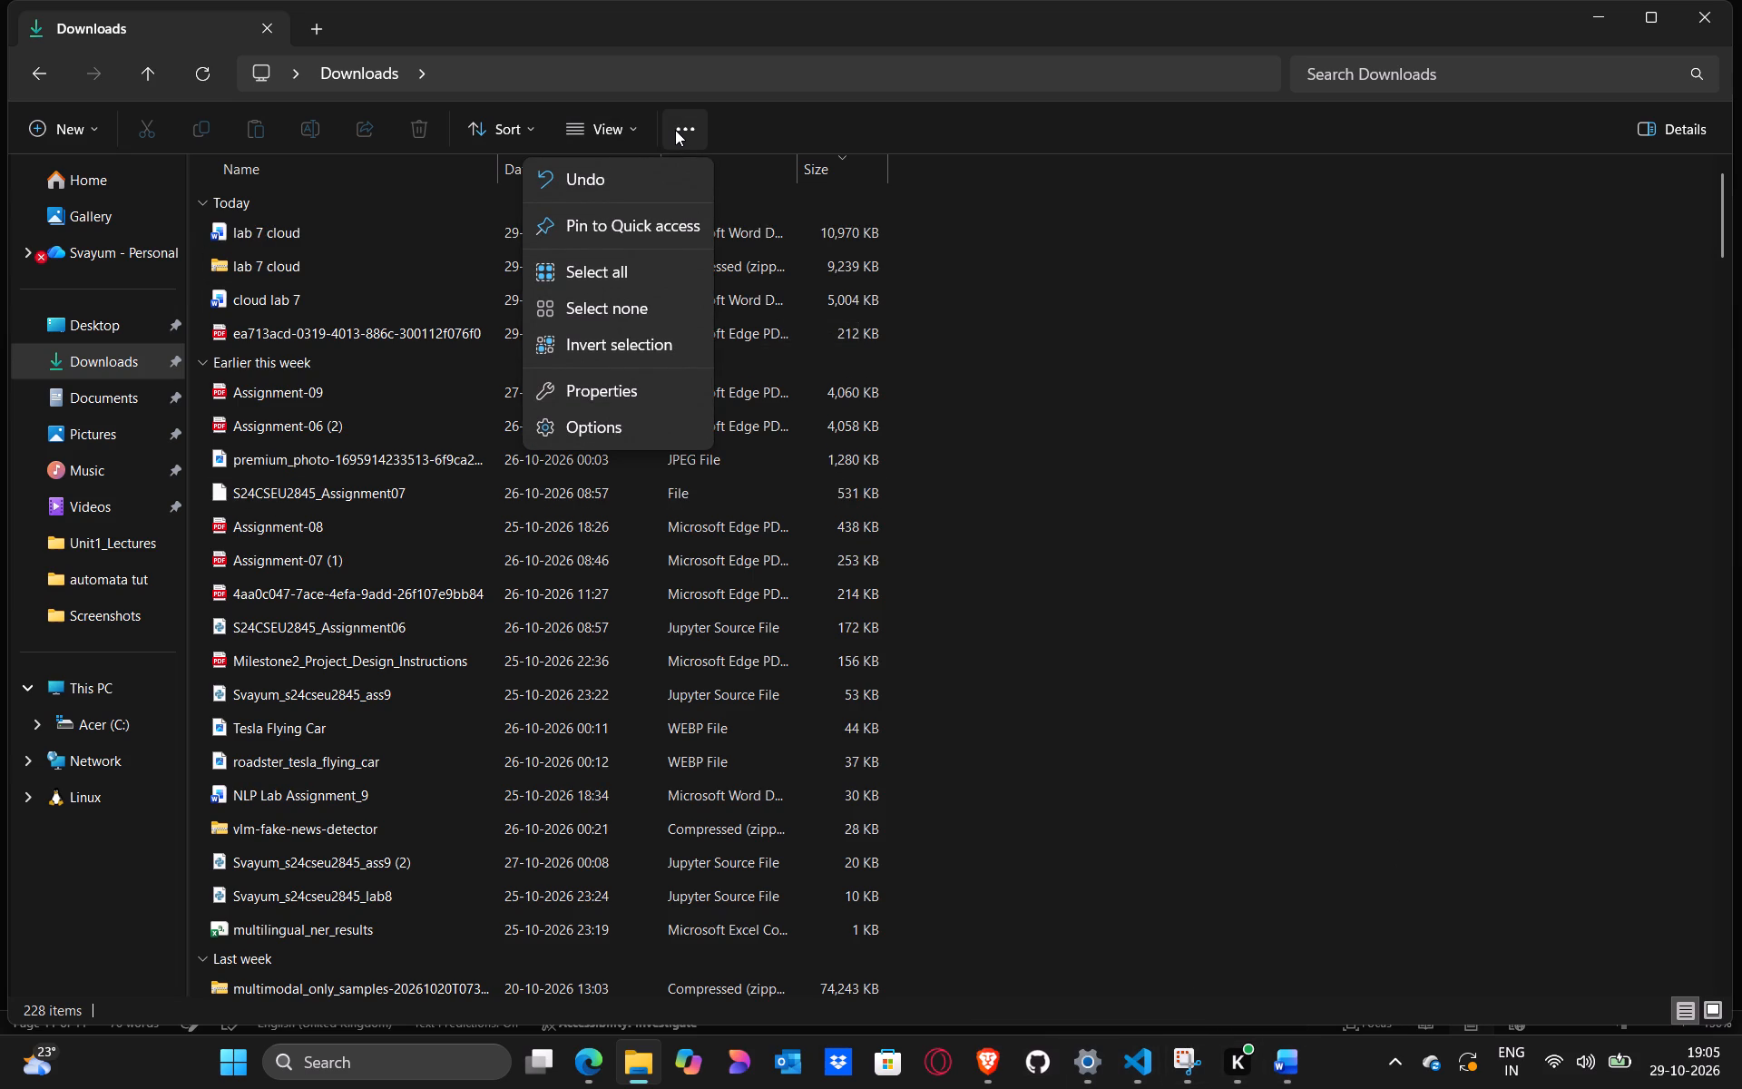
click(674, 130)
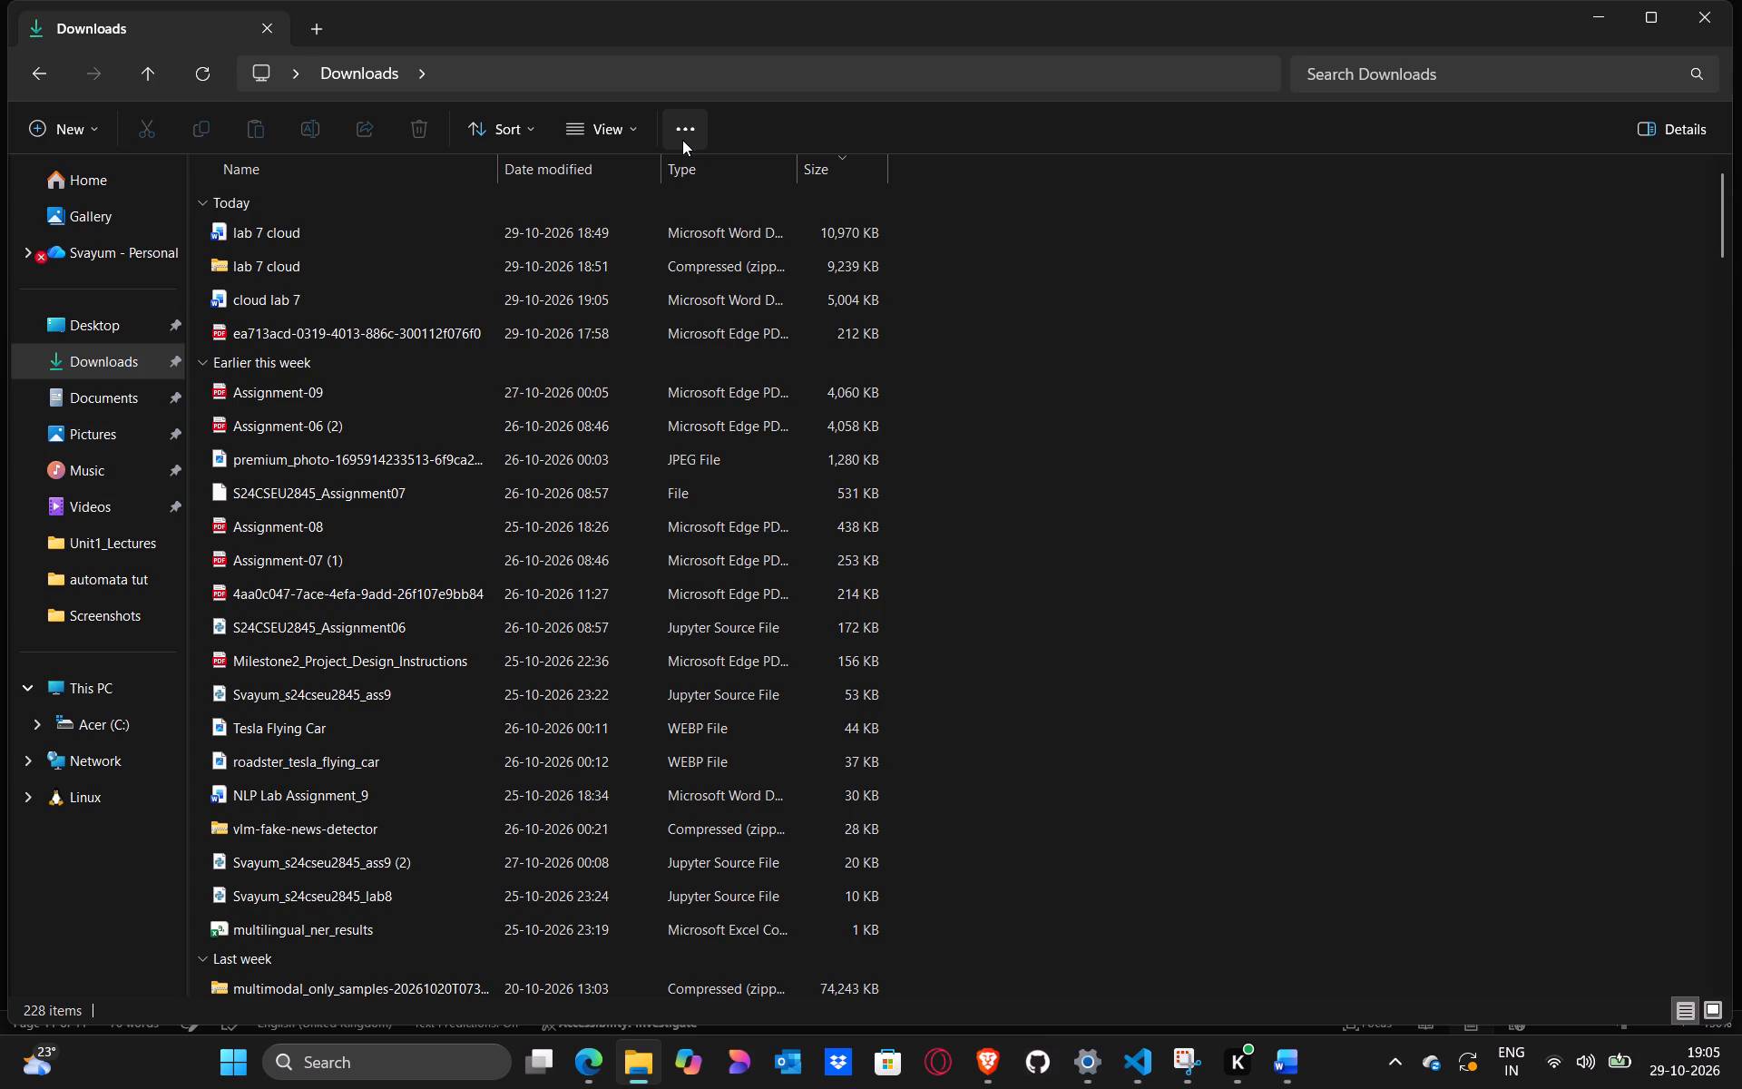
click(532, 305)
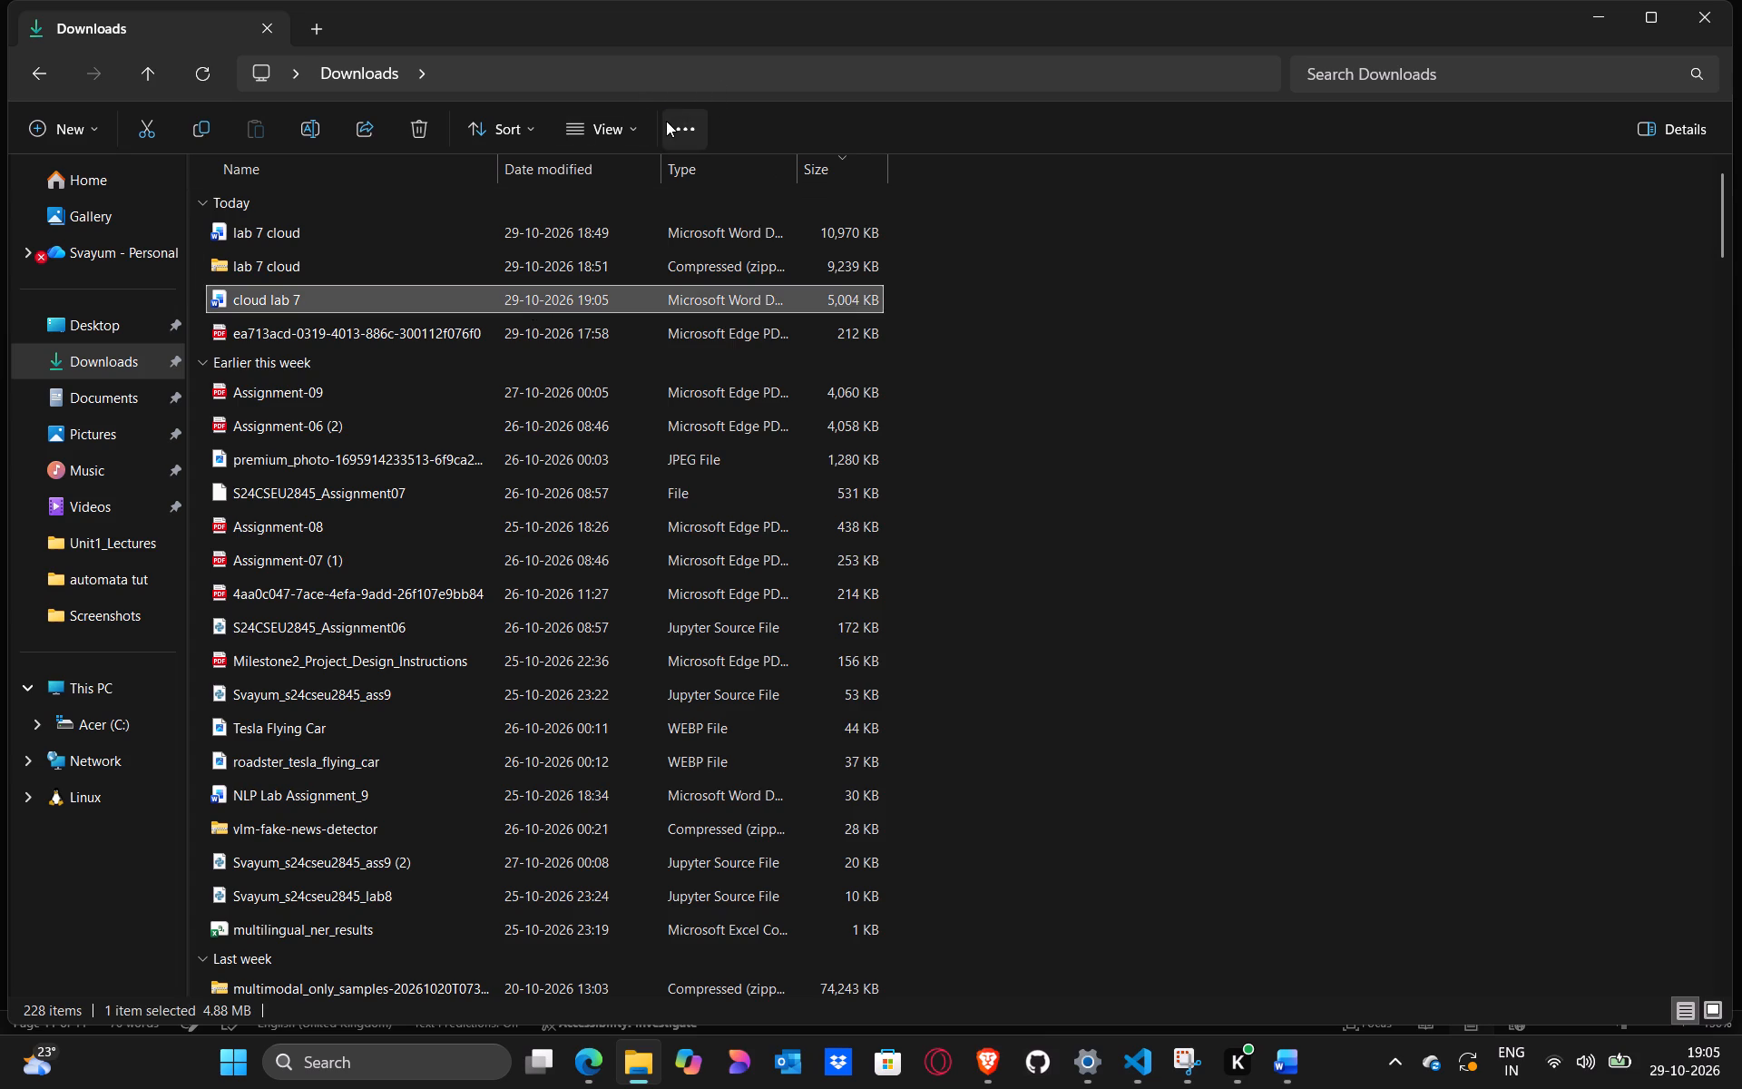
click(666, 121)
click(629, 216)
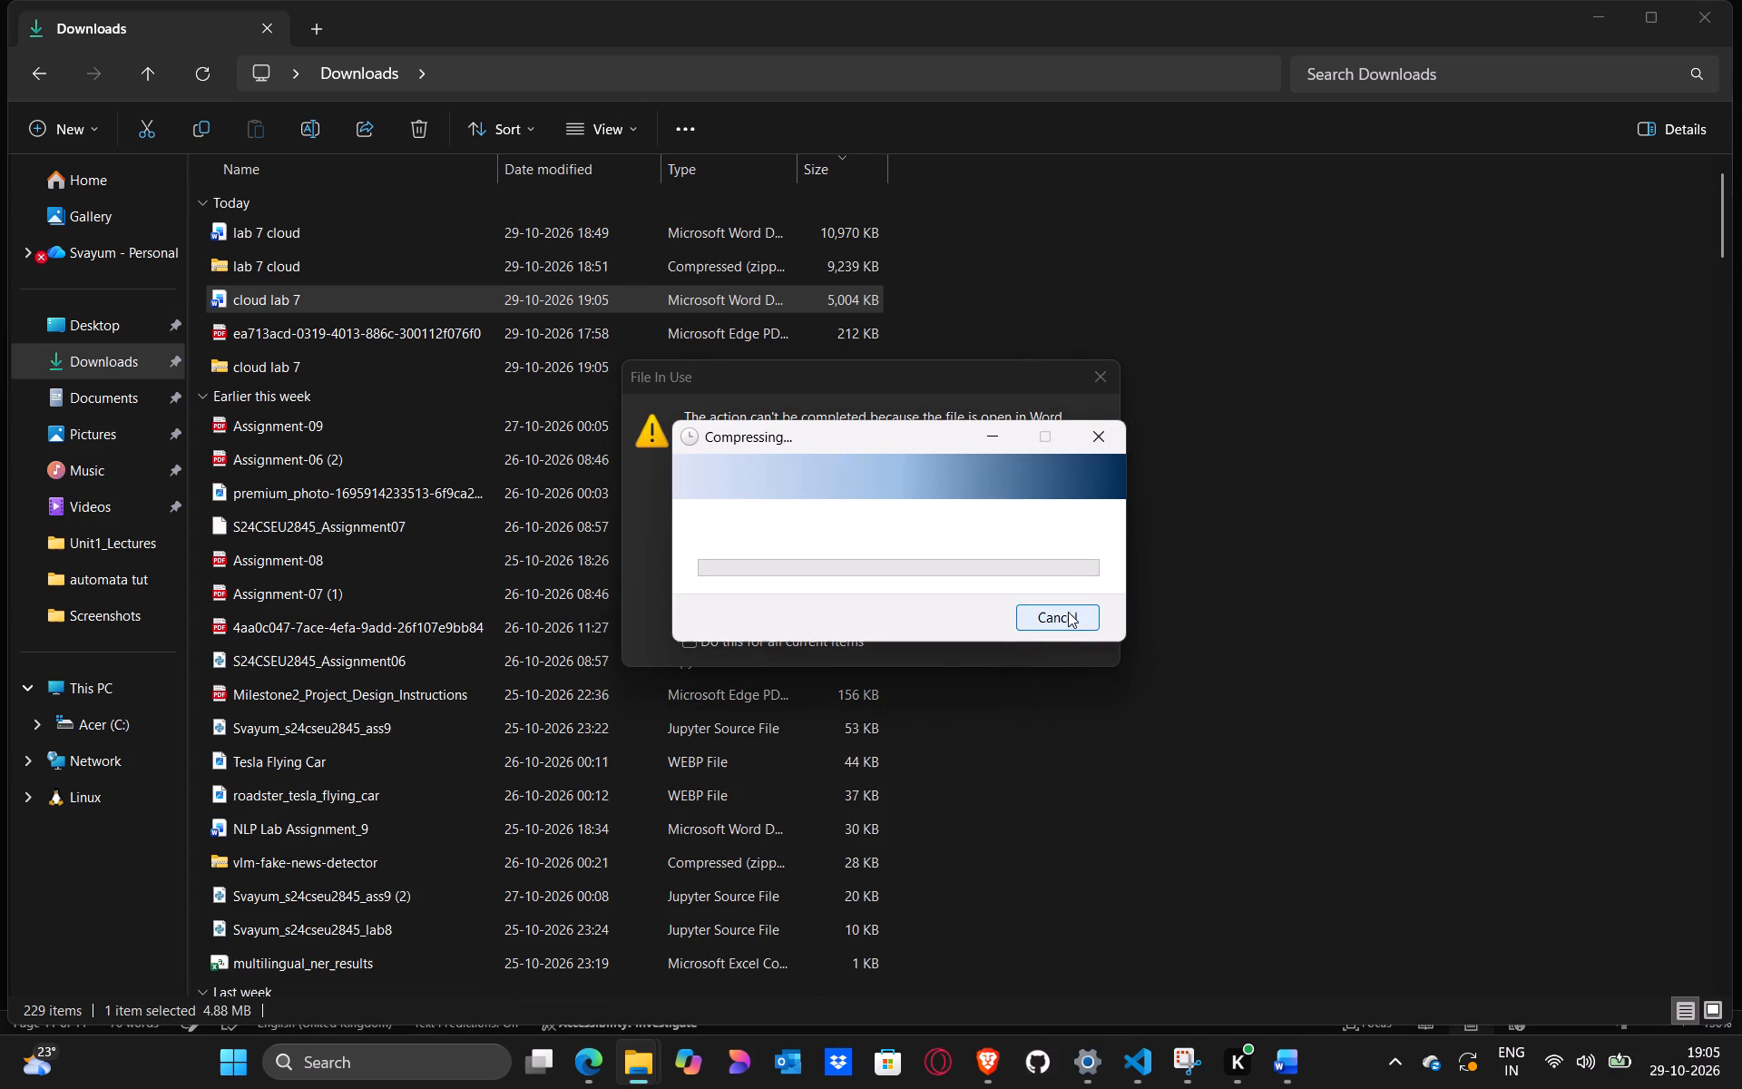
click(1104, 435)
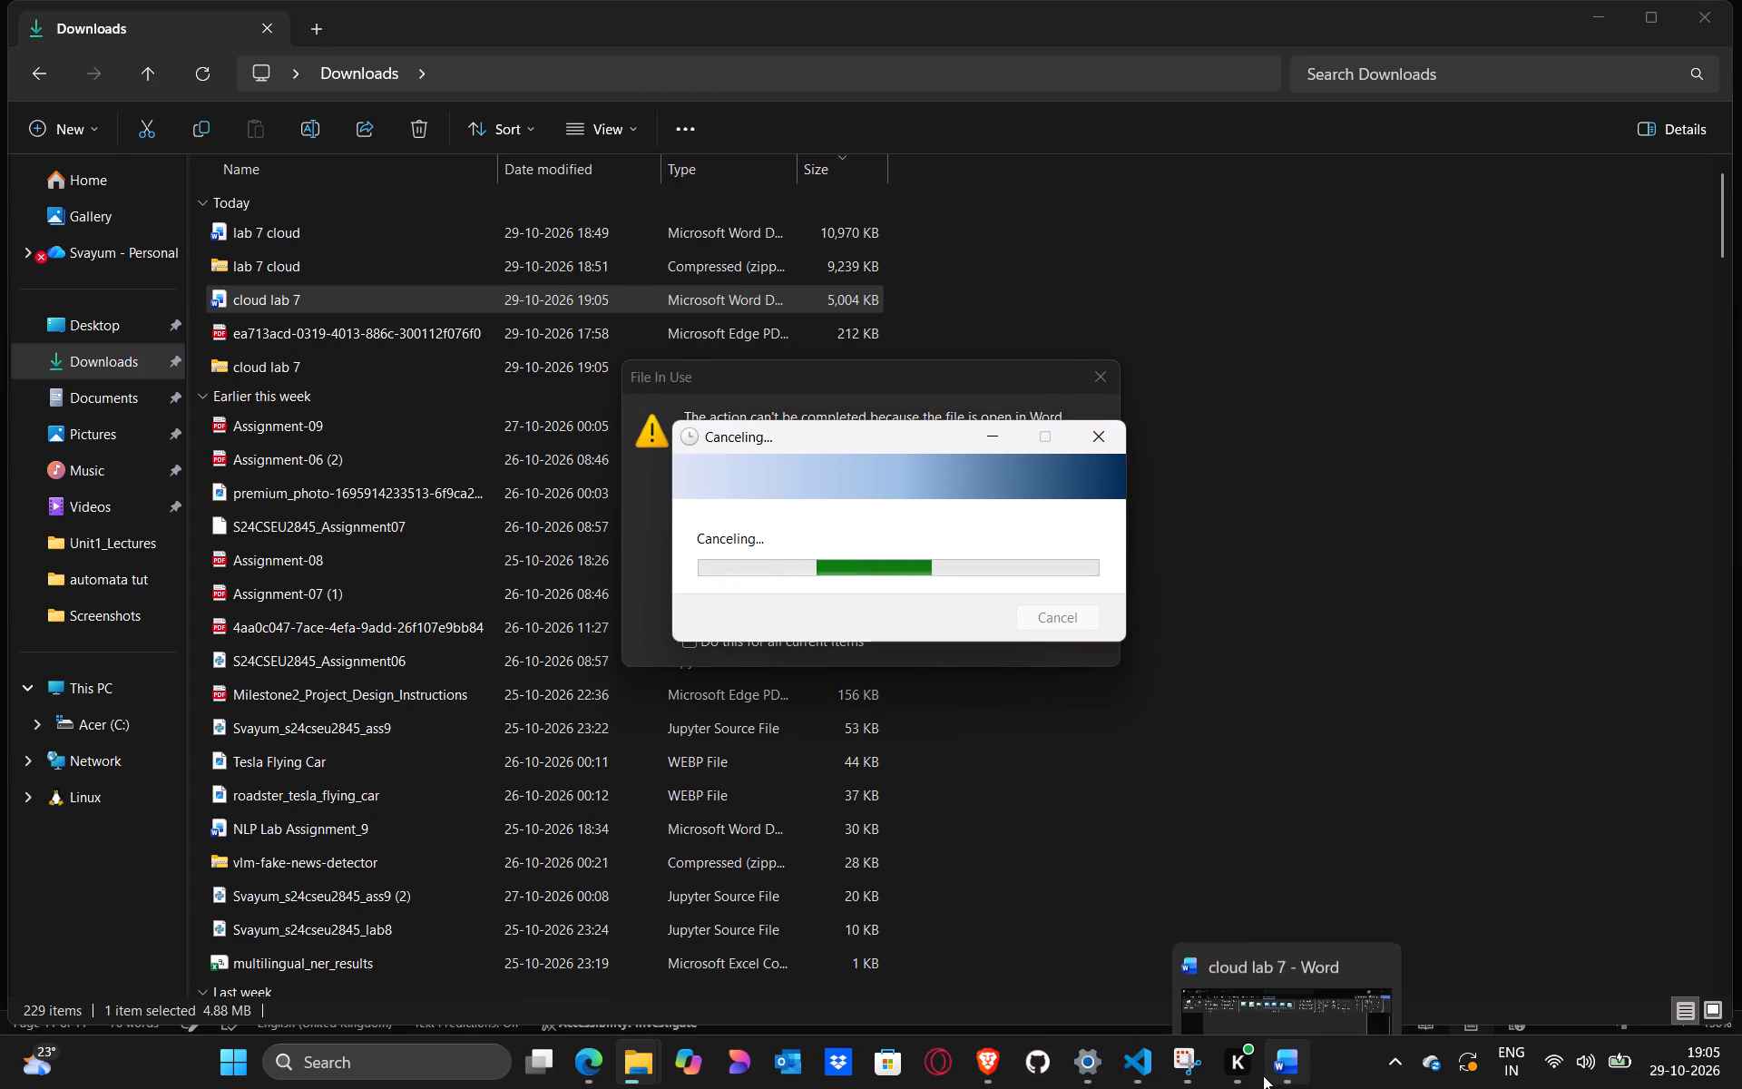
Switch to Word, compress all pictures to Print (220 ppi) with cropped areas deleted, save the document and close Word.
click(1267, 1066)
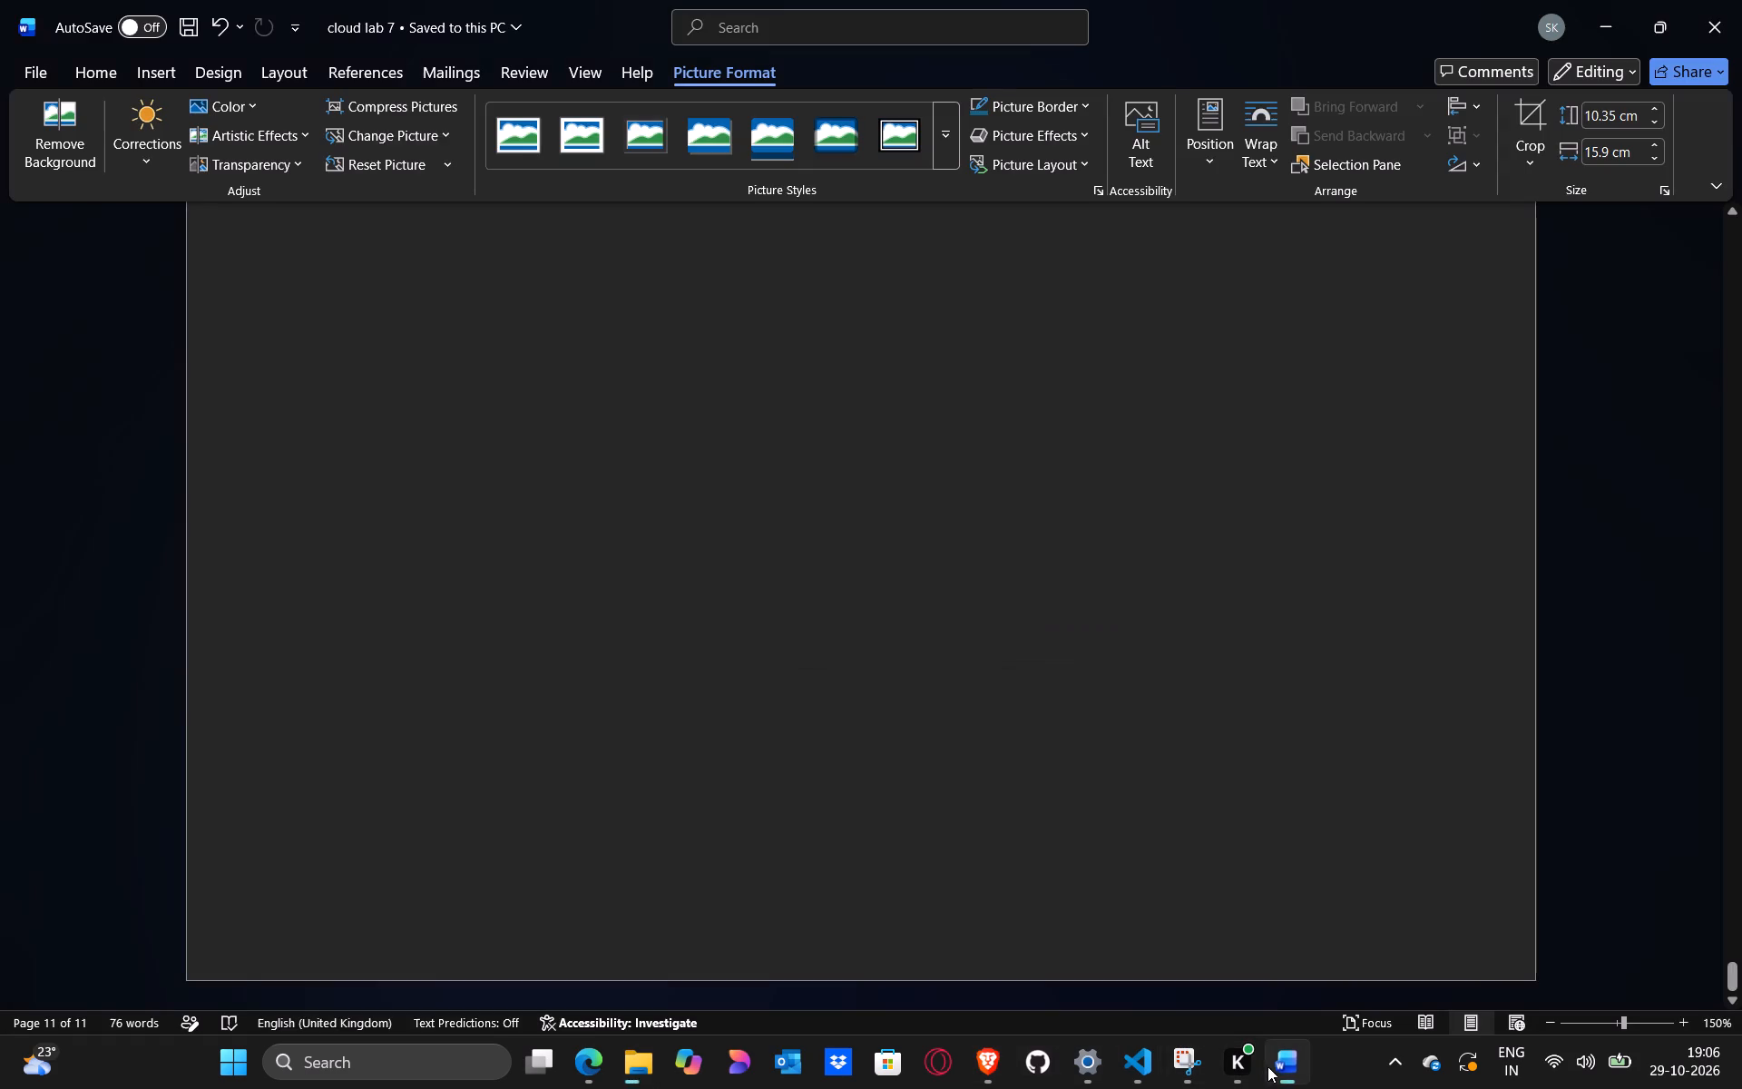
scroll(874, 520, up, 3)
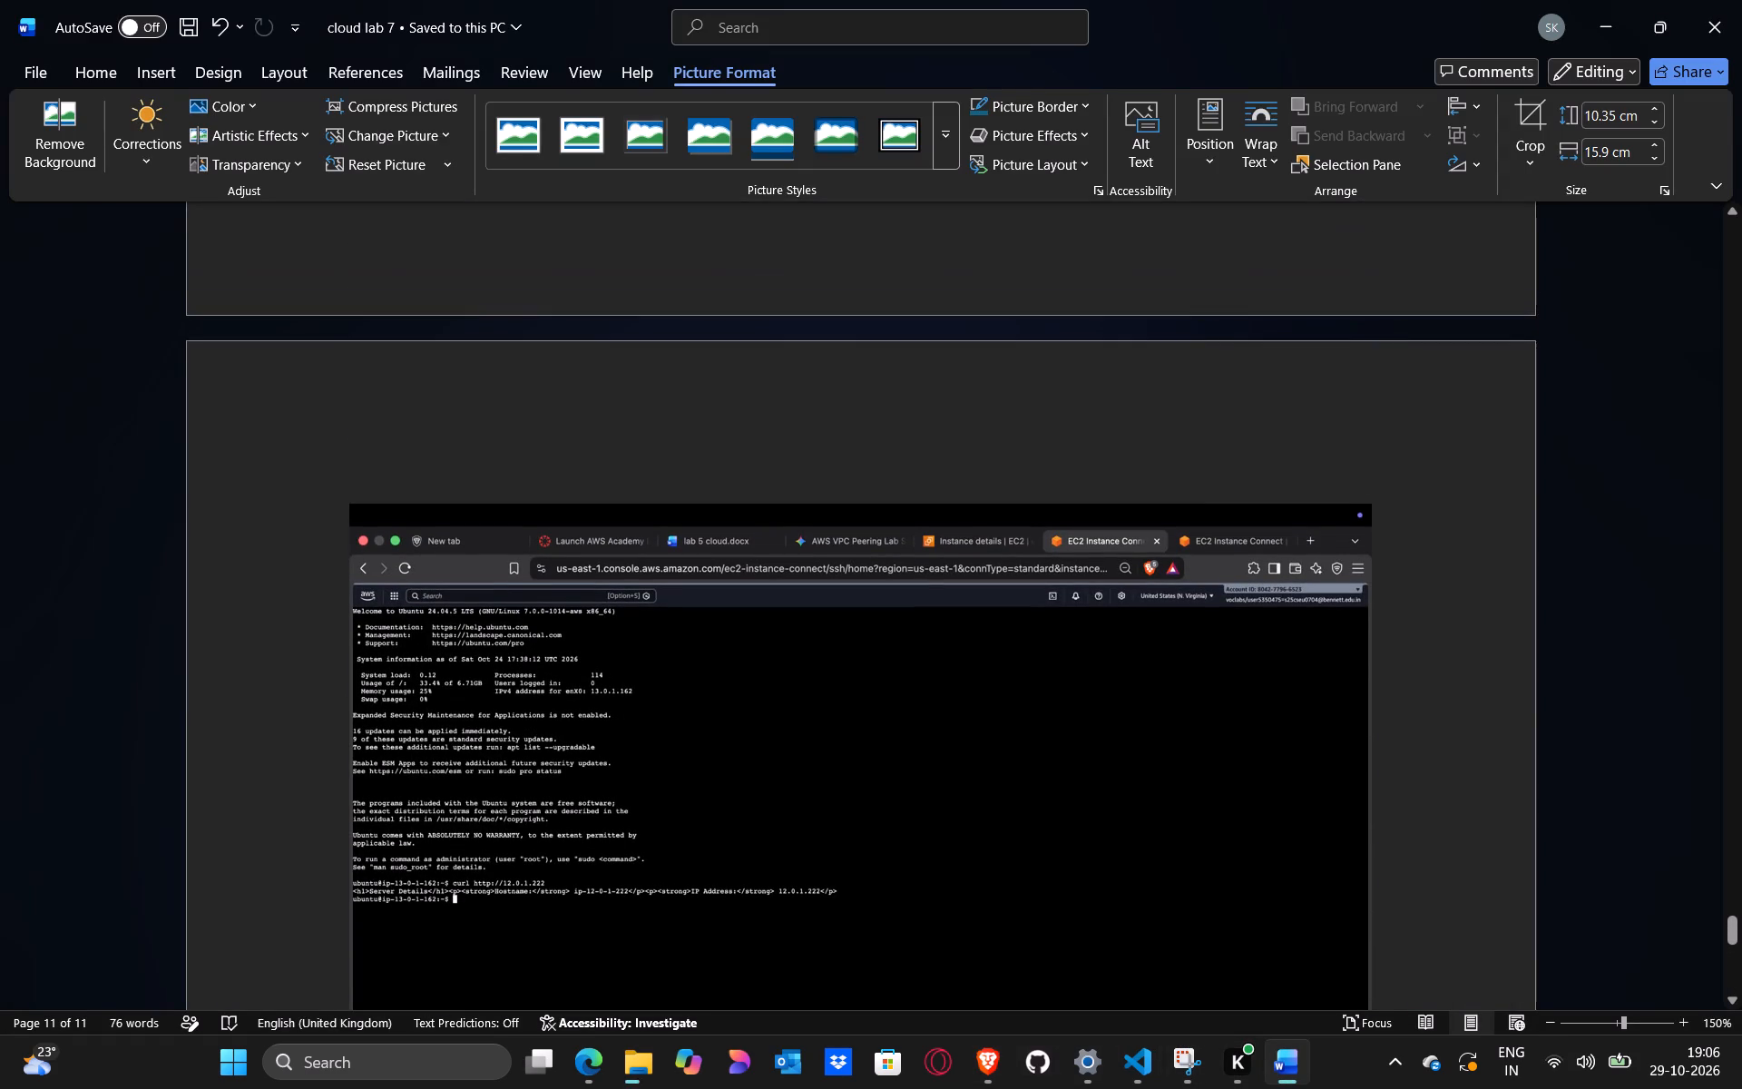
scroll(874, 520, up, 4)
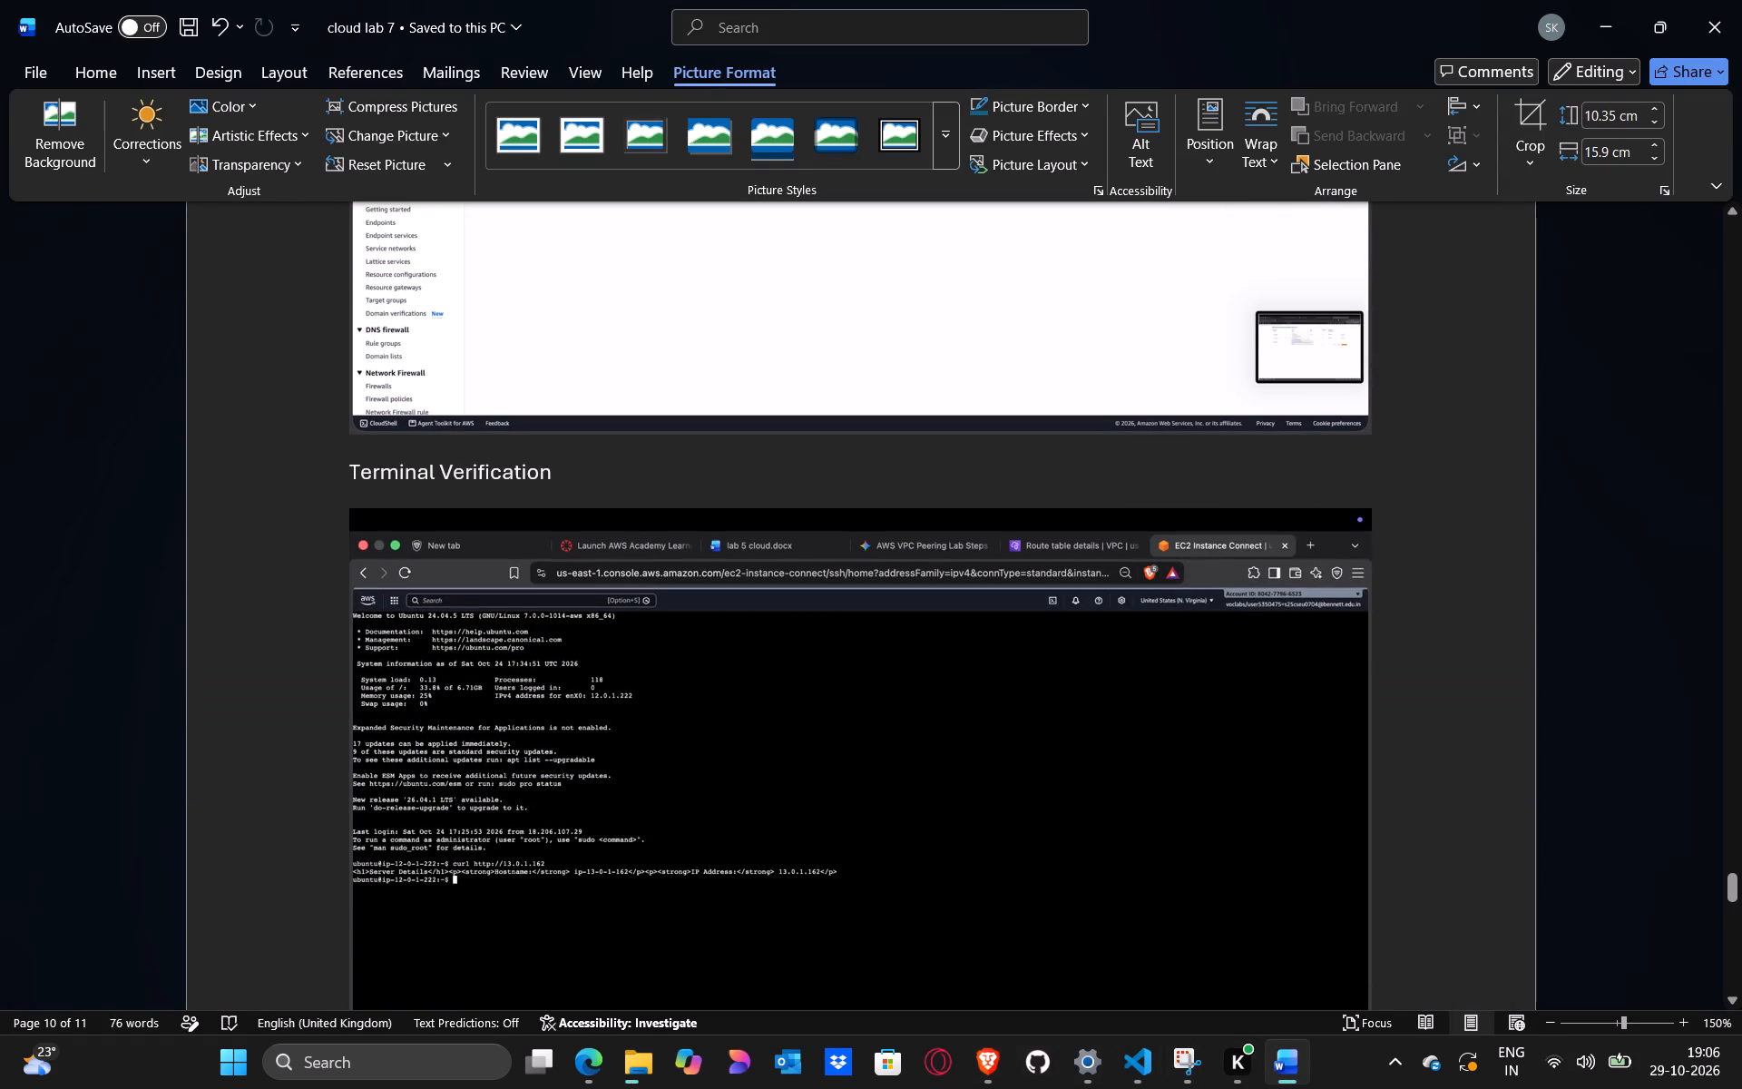
click(807, 627)
click(367, 105)
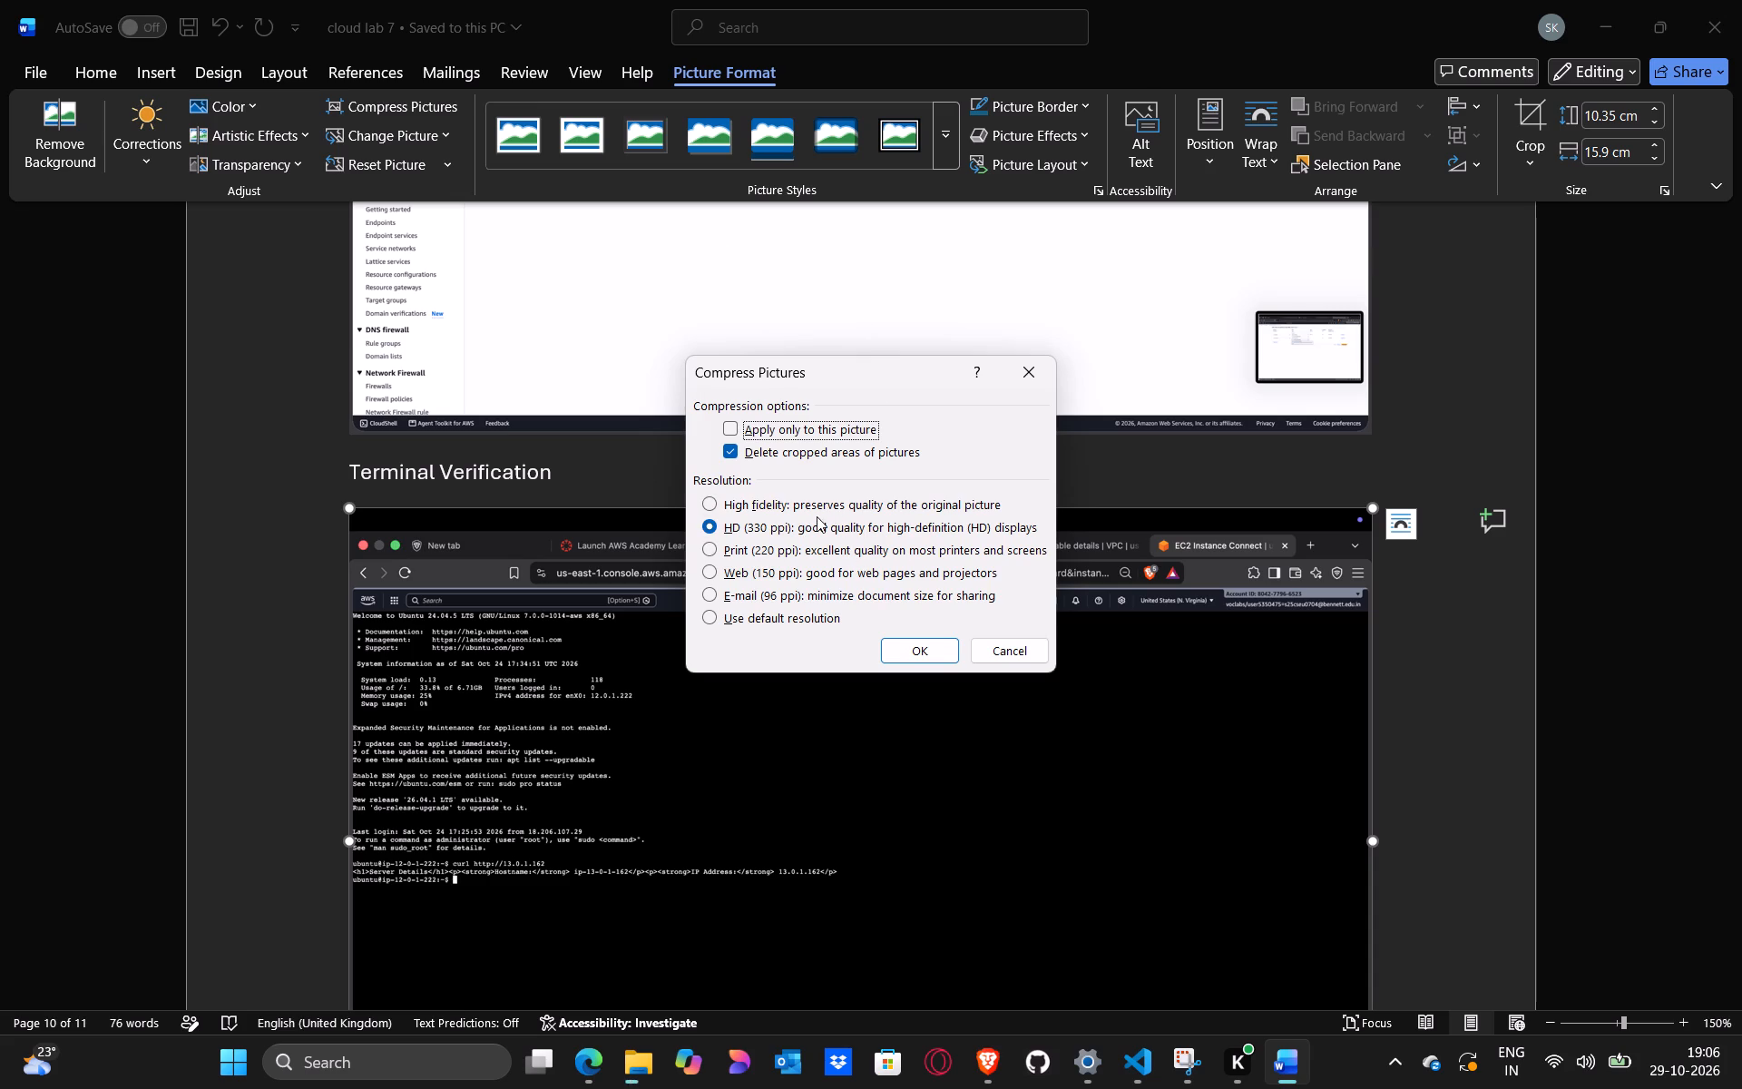
click(798, 549)
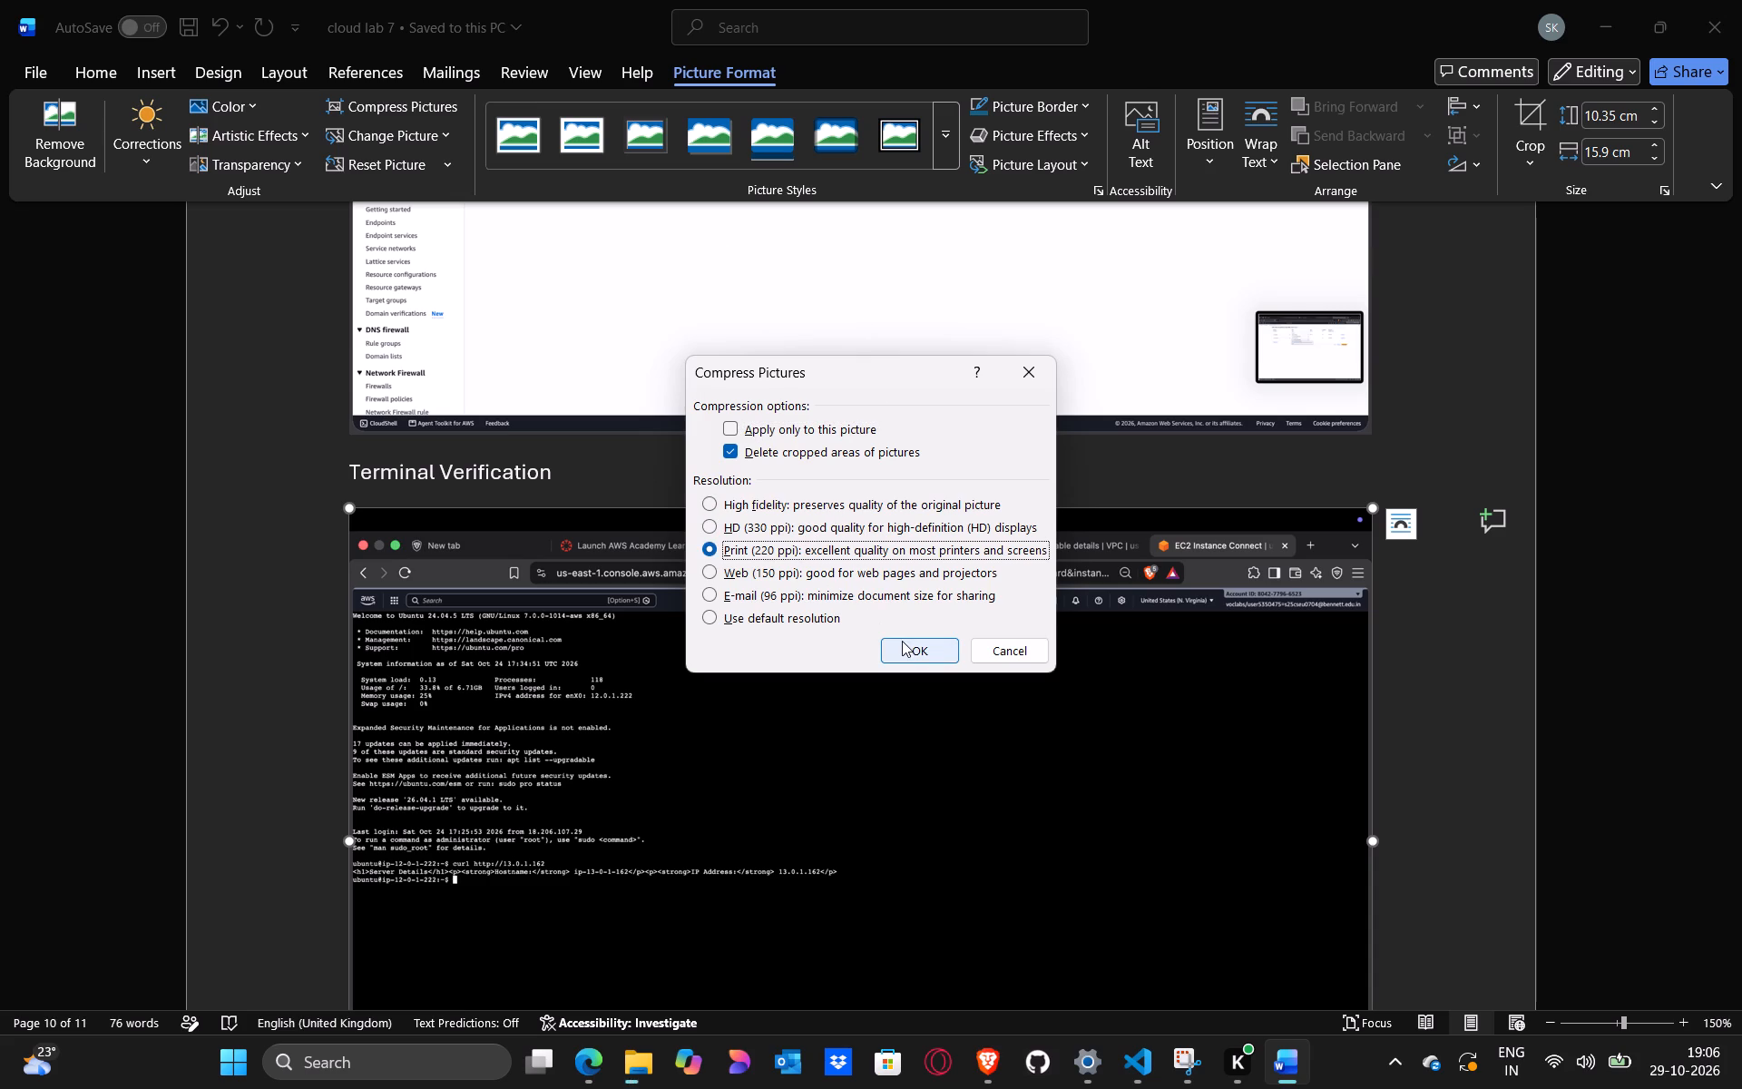
click(904, 652)
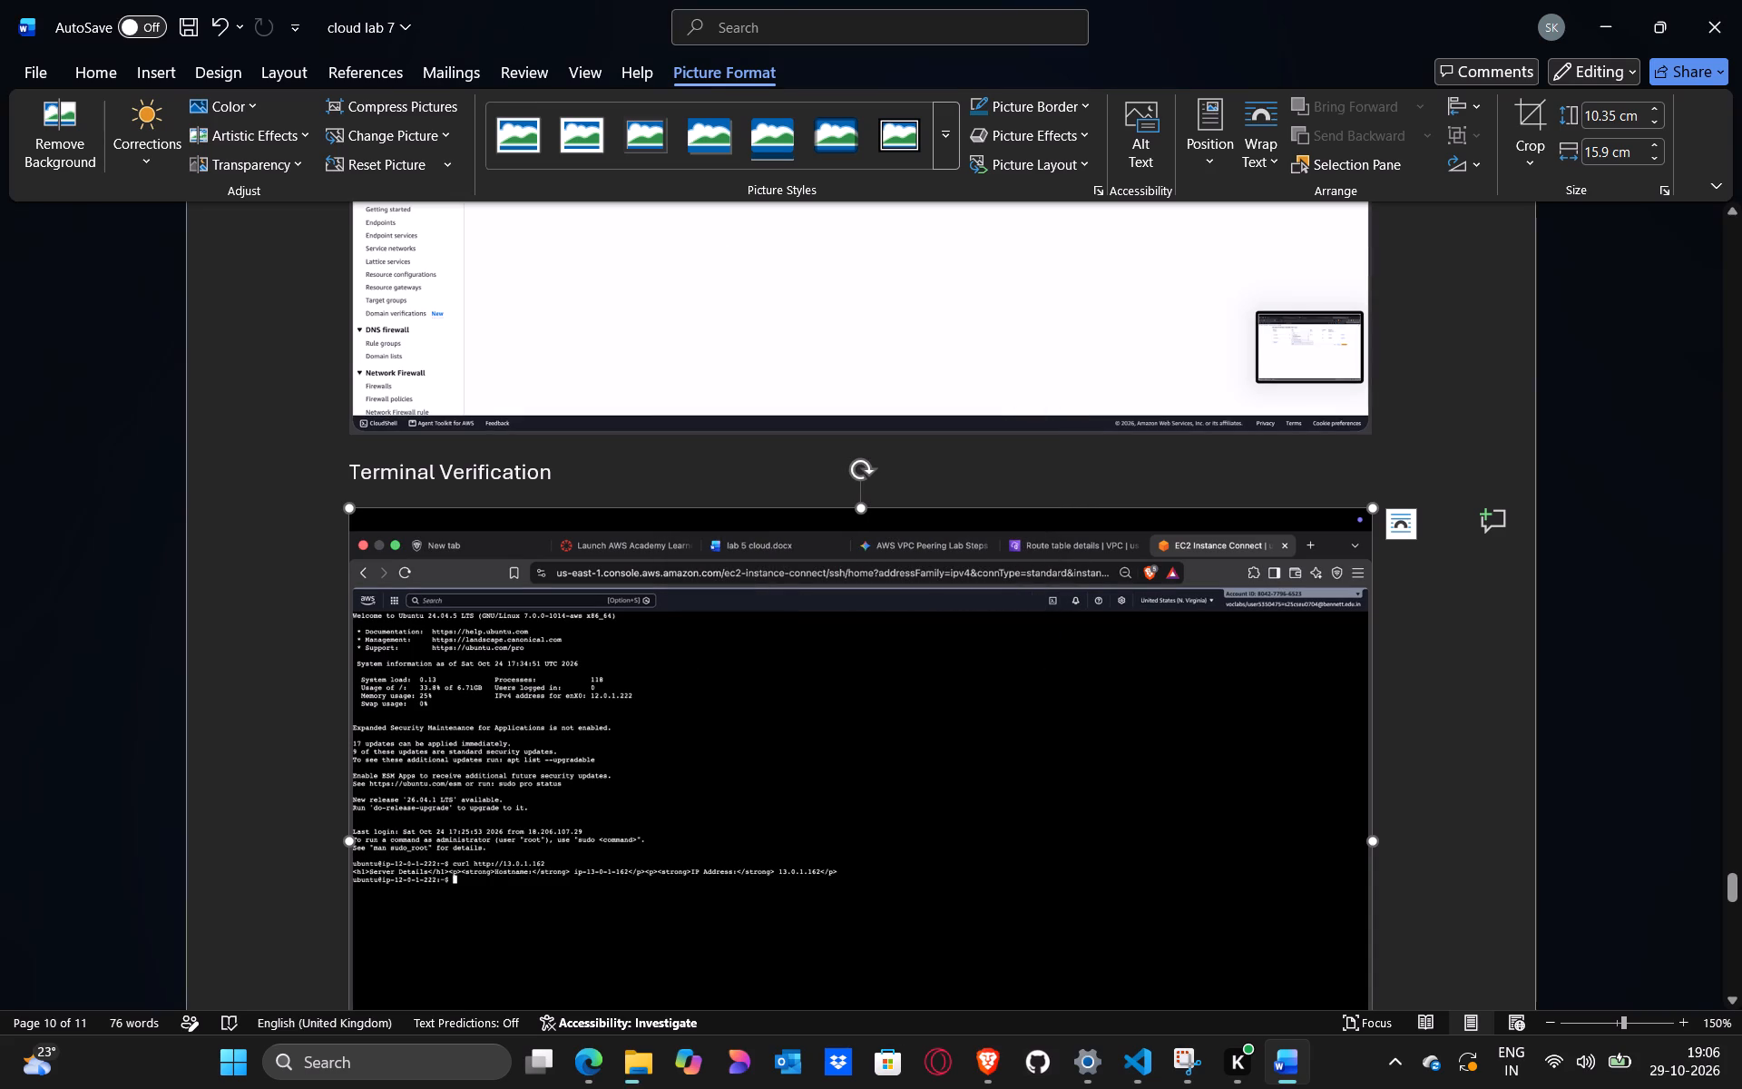
click(181, 16)
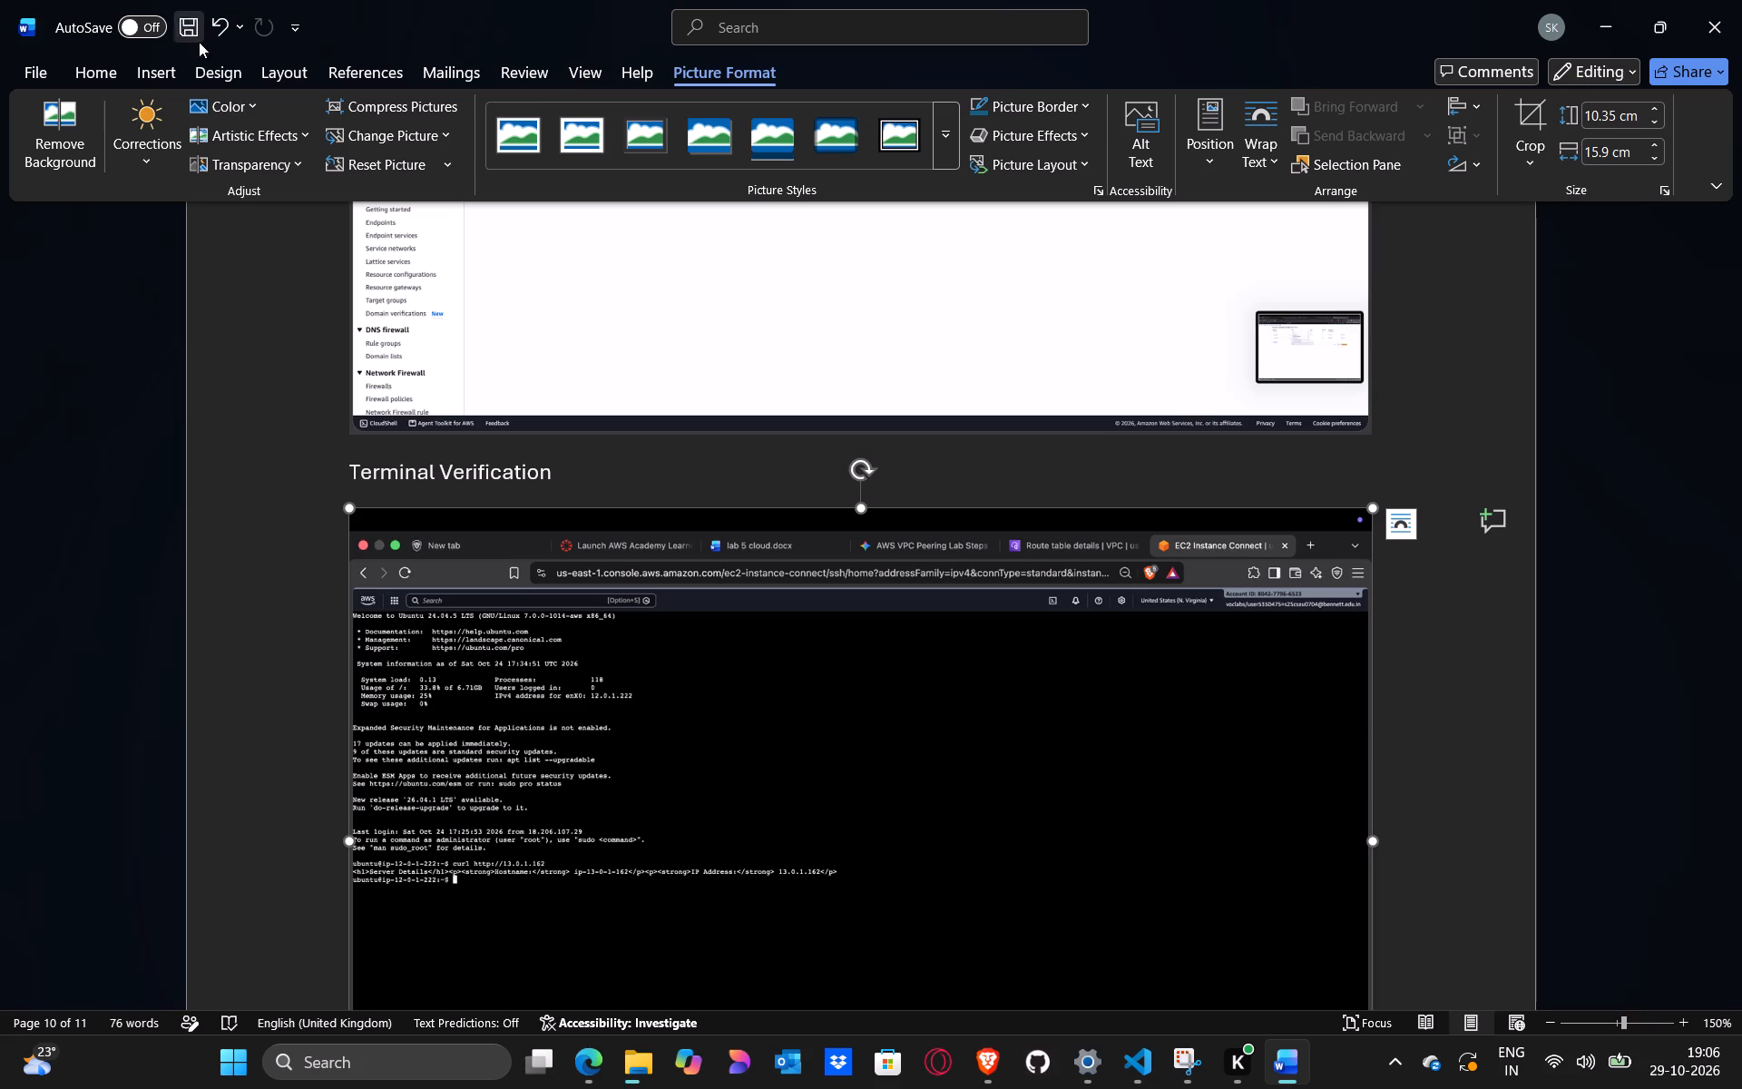
click(626, 1084)
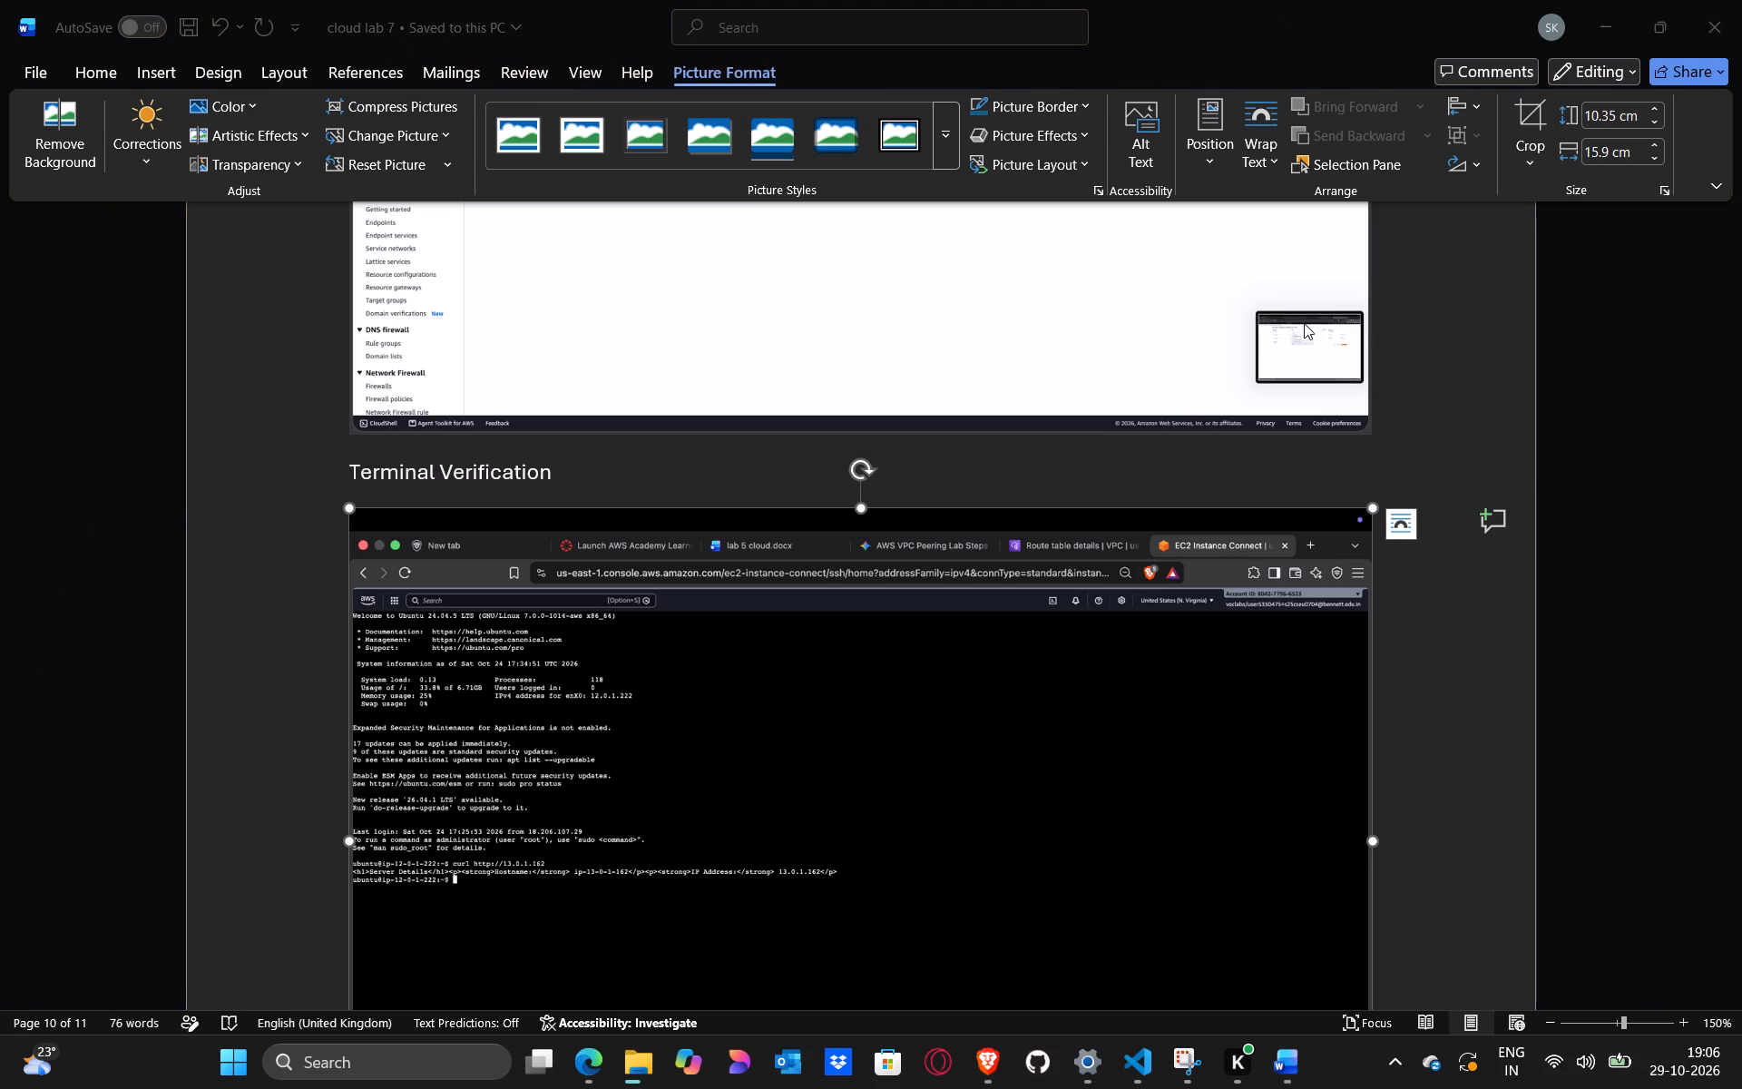
click(1741, 0)
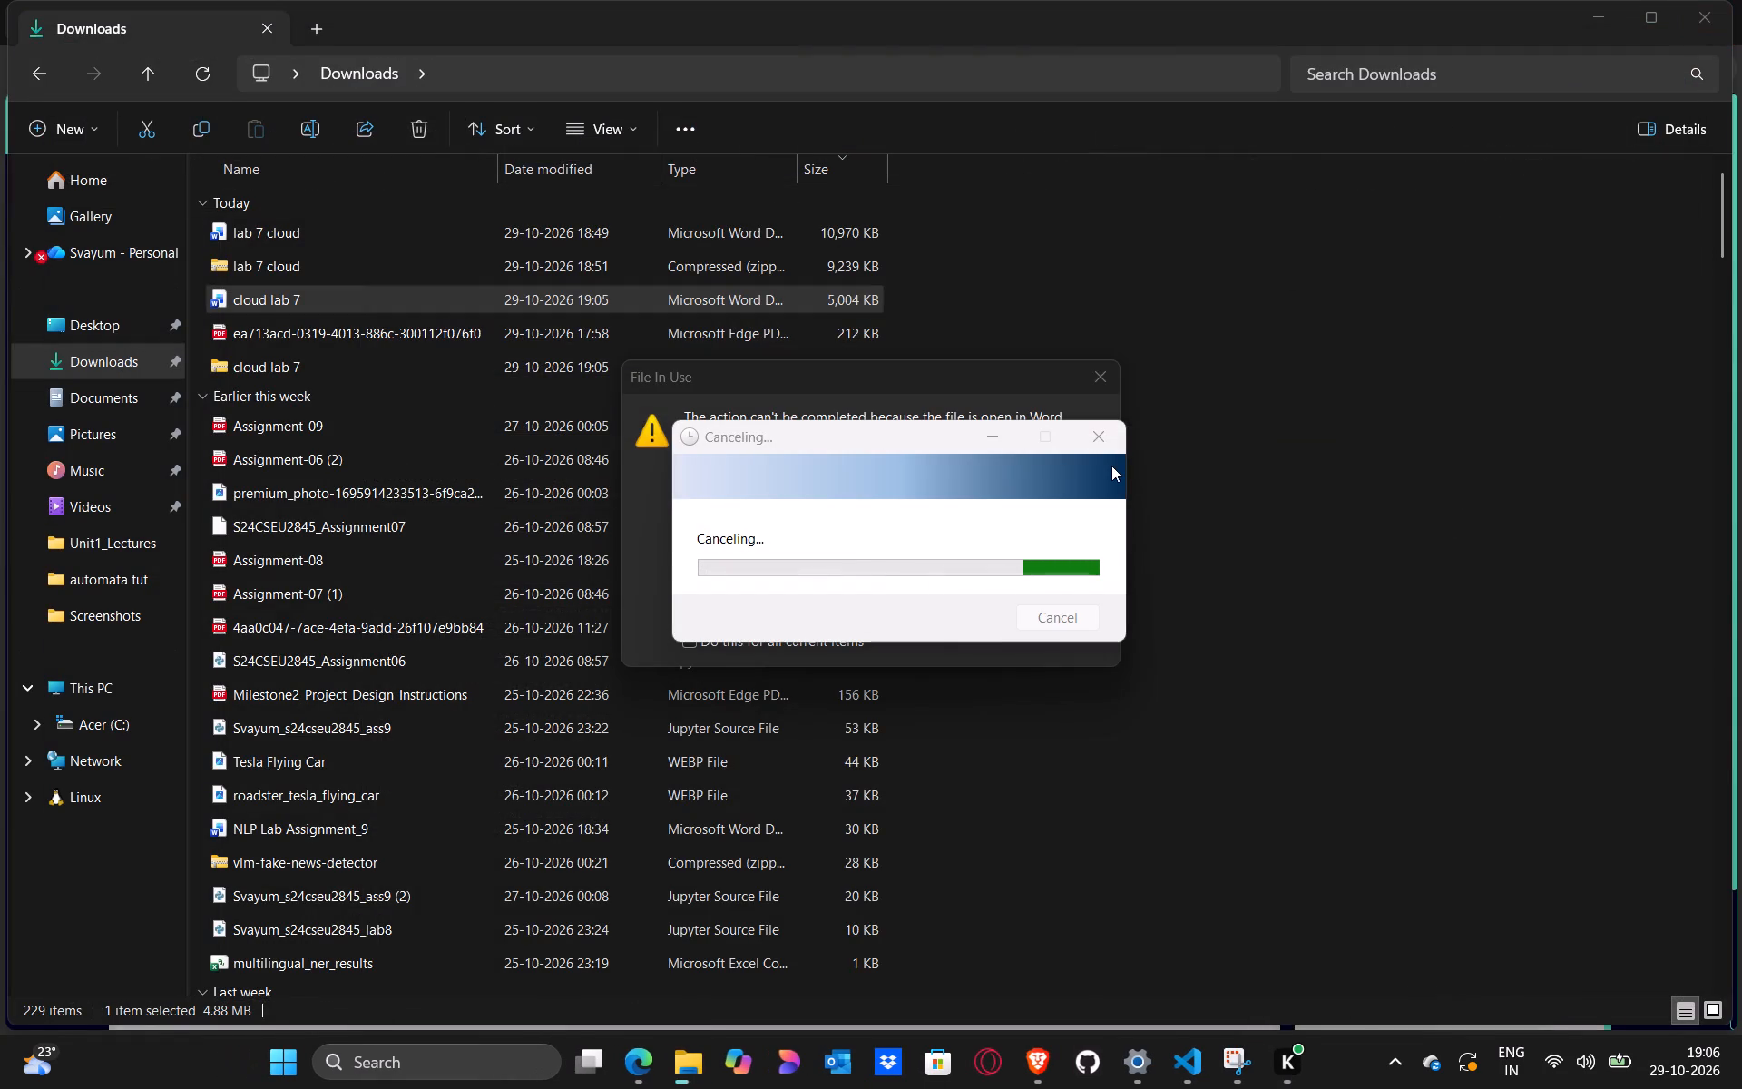
Dismiss the pending ZIP compression of "cloud lab 7", skipping the file in use, and close the Downloads window.
click(1108, 427)
click(1686, 12)
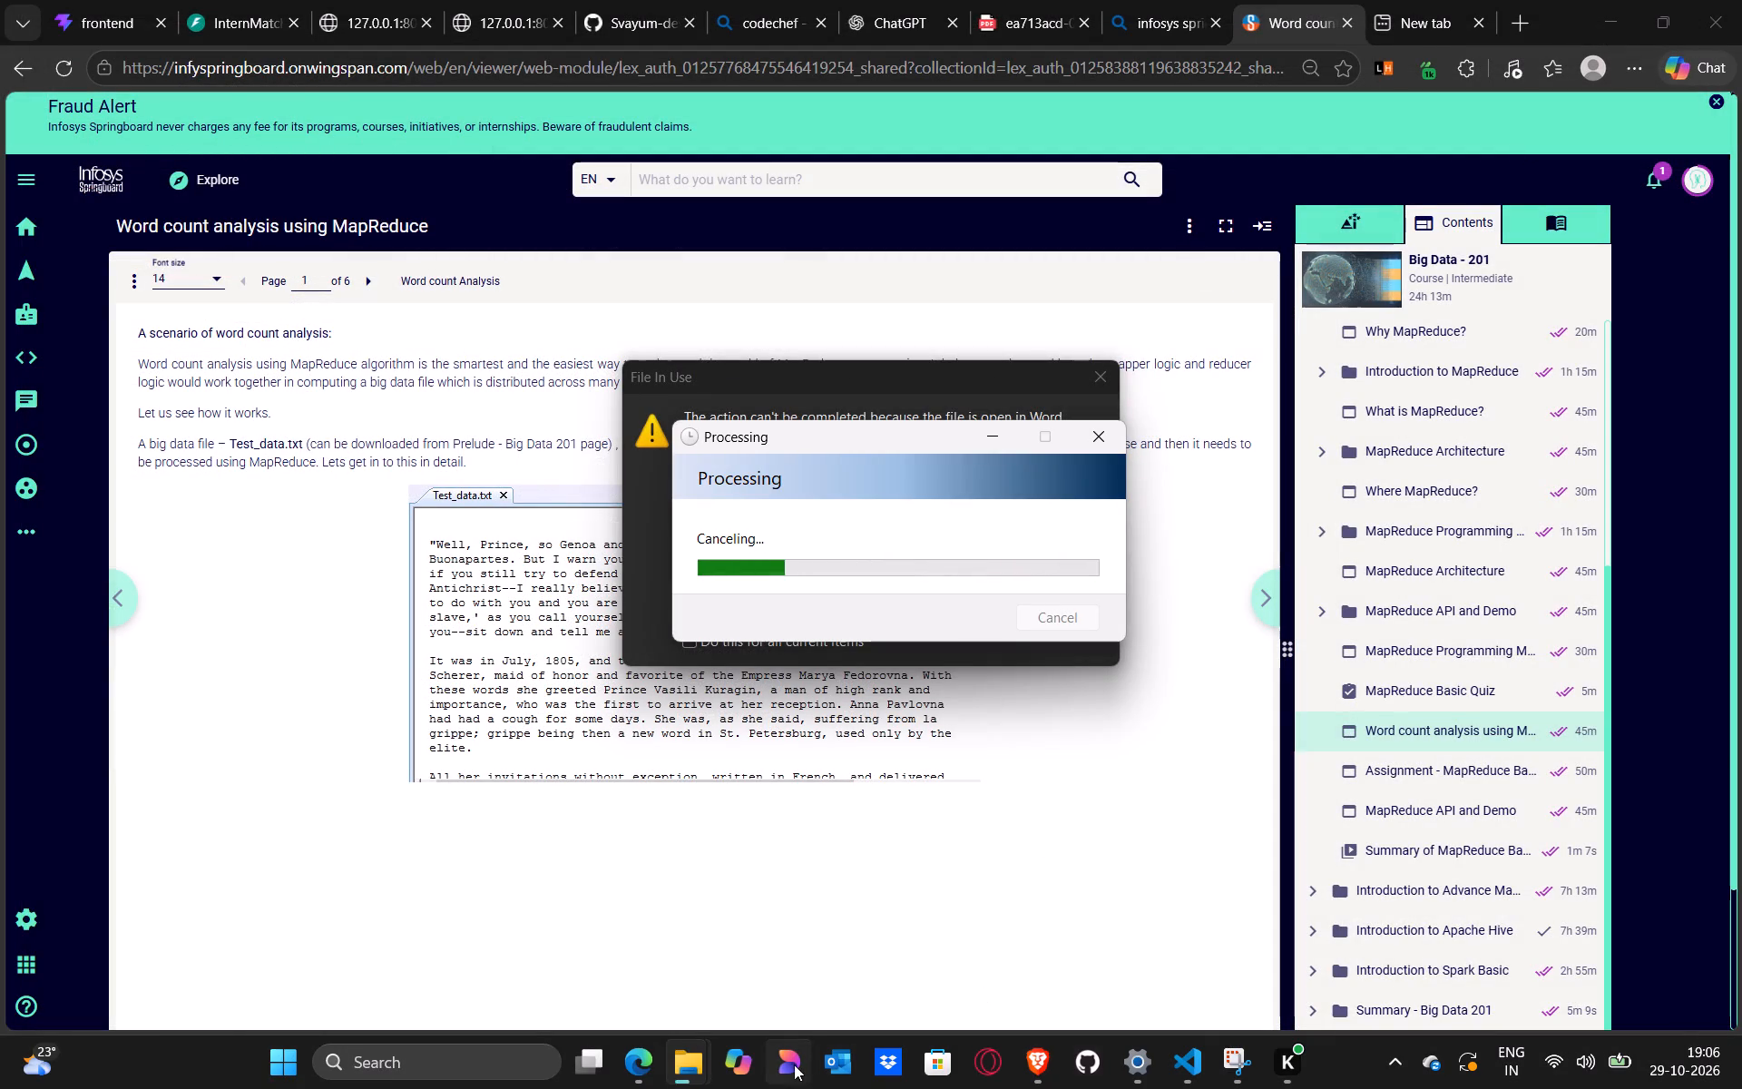
click(680, 1063)
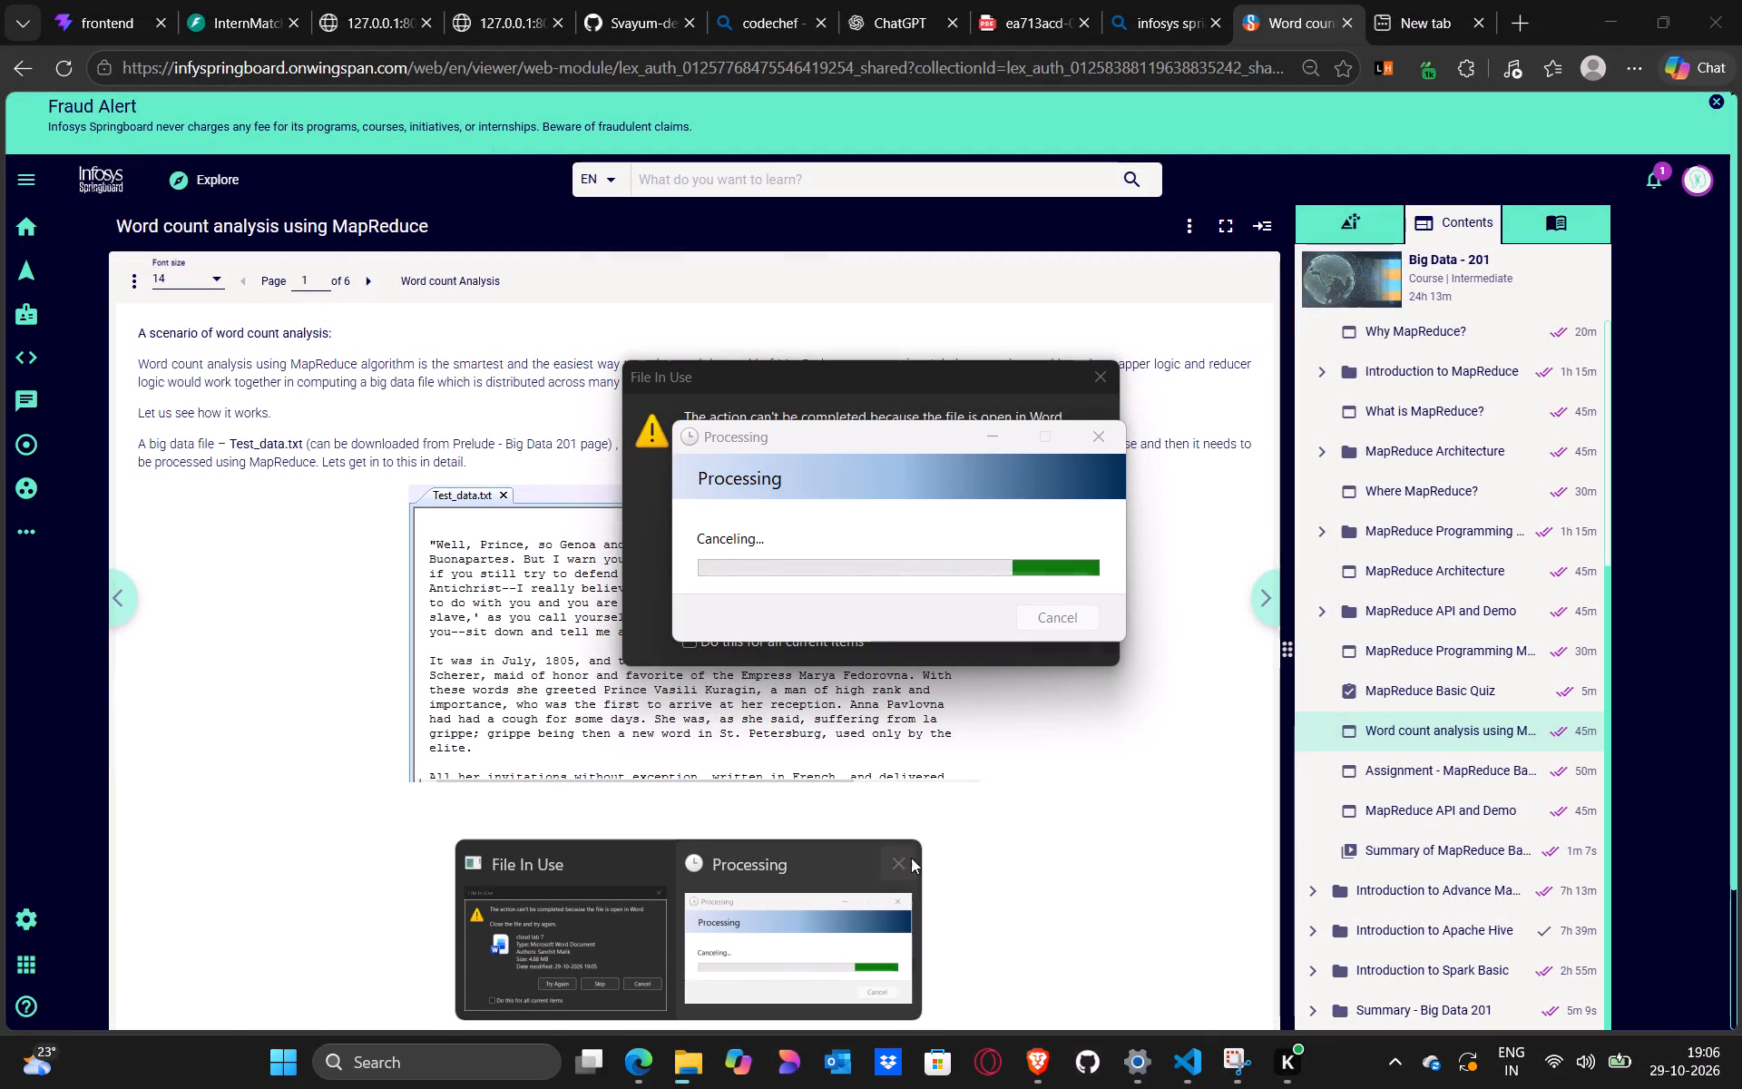
click(899, 858)
click(608, 921)
click(952, 584)
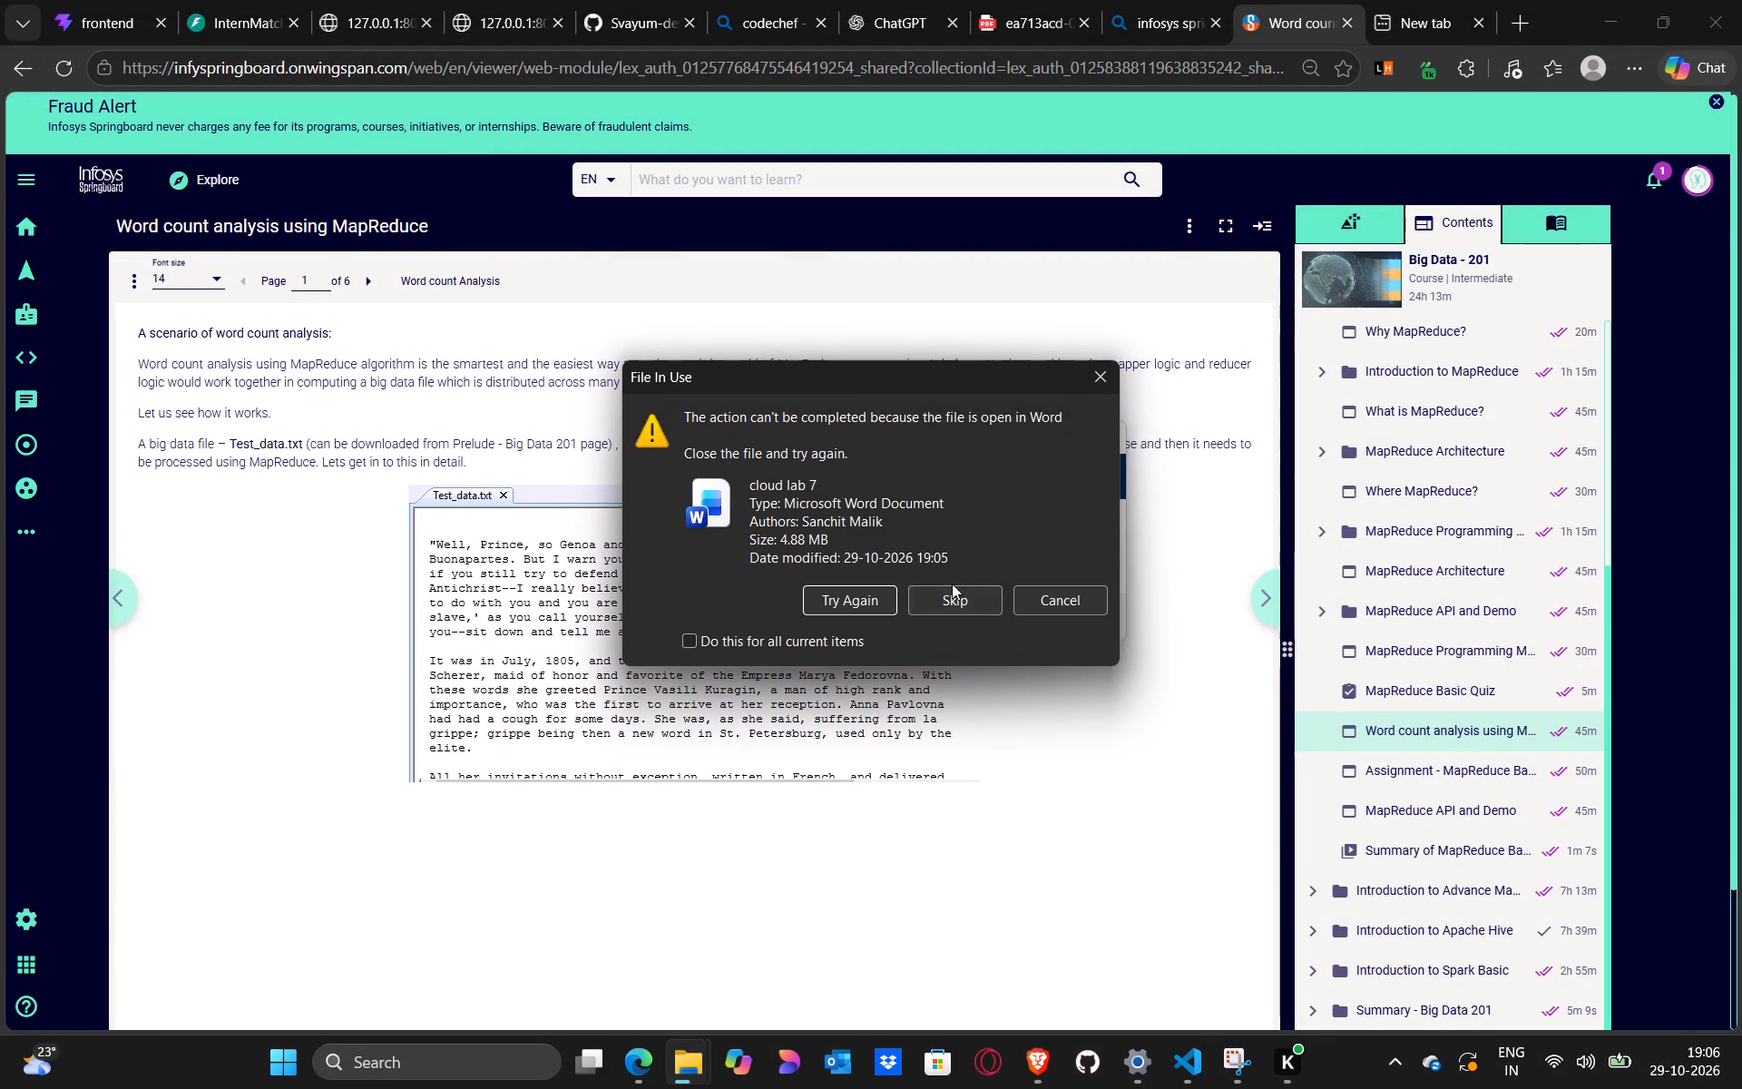
click(950, 594)
Reopen the Downloads folder in File Explorer, refresh it and check the size of the "cloud lab 7" Word document.
click(668, 1058)
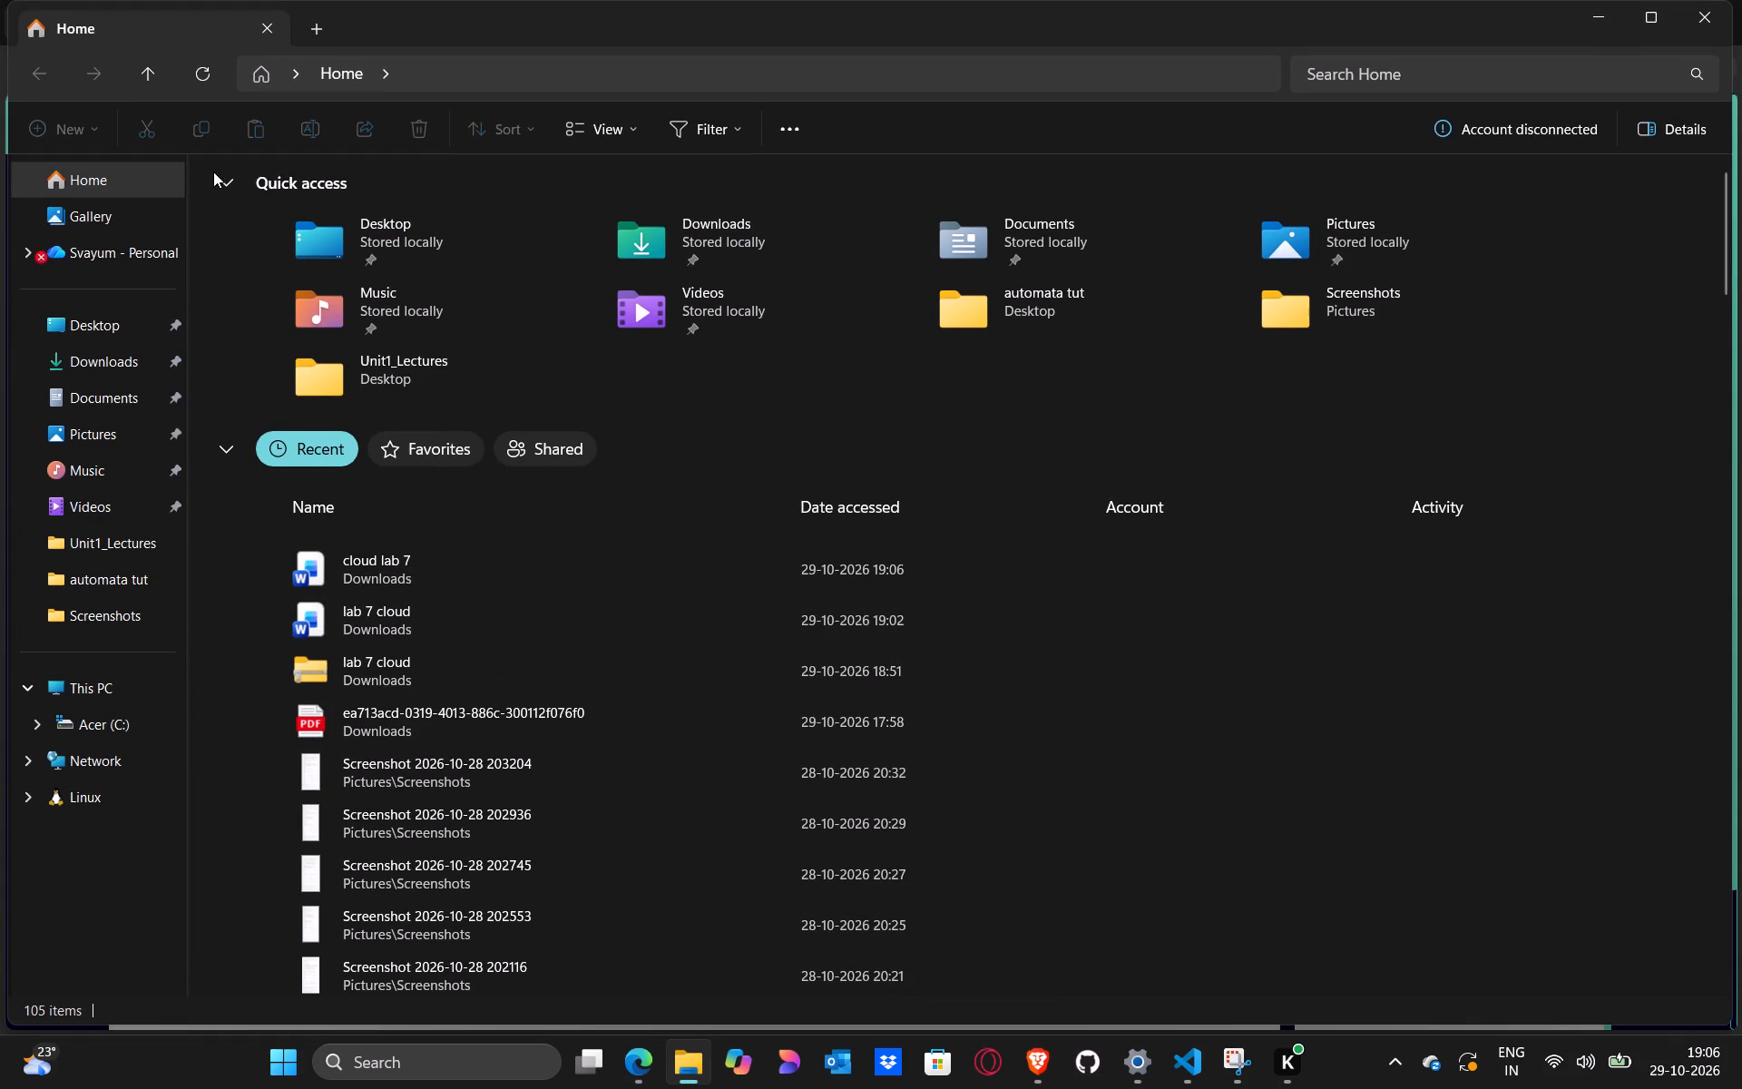
click(61, 388)
click(37, 349)
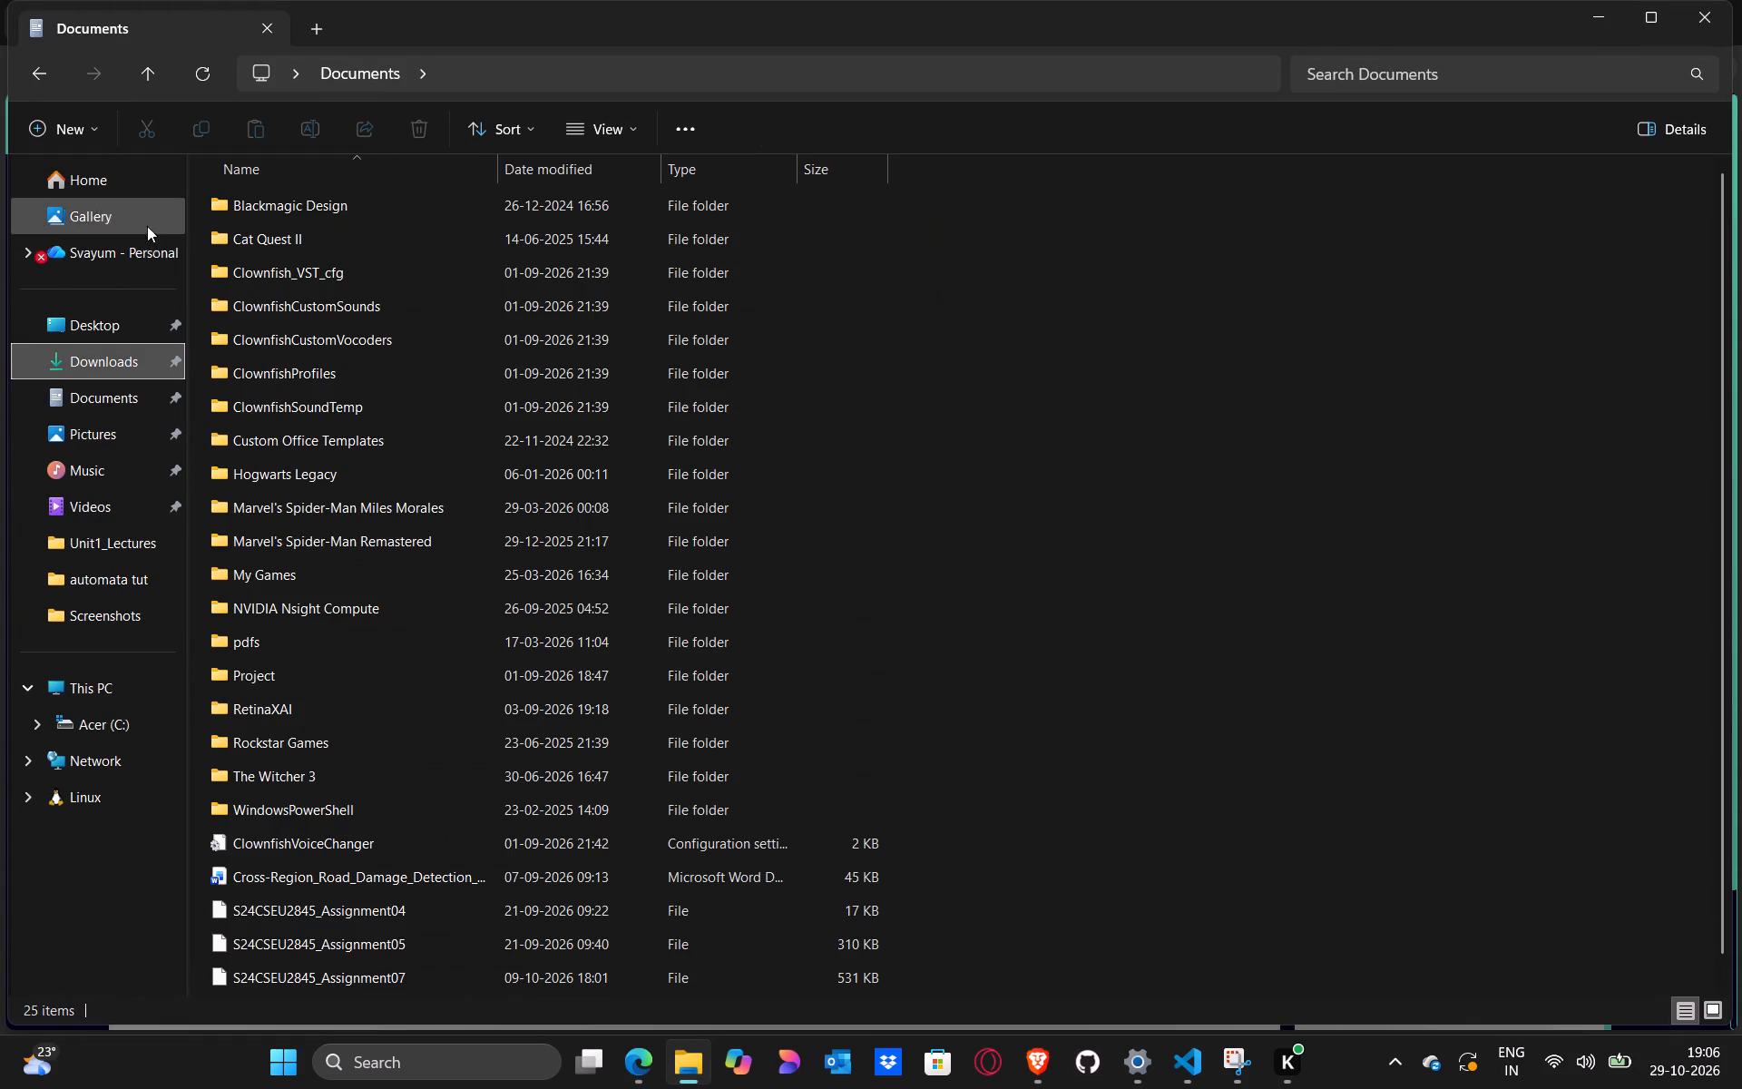
click(87, 345)
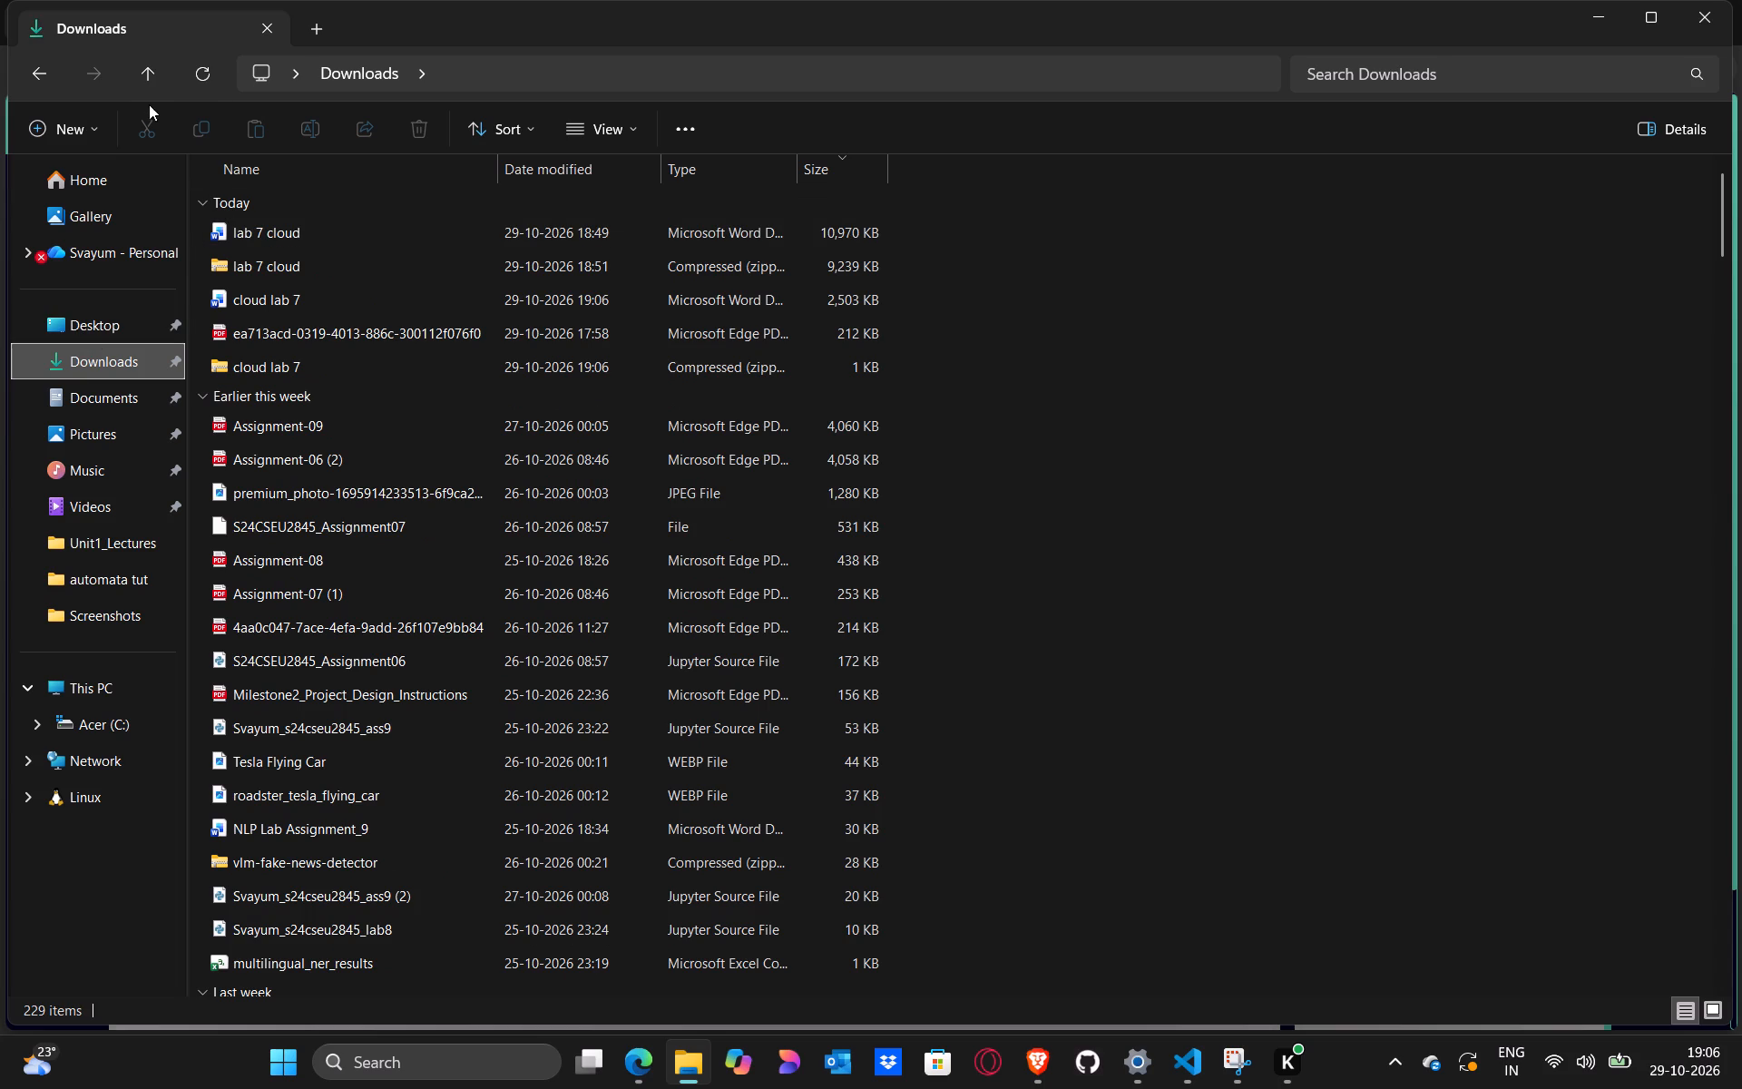
click(204, 66)
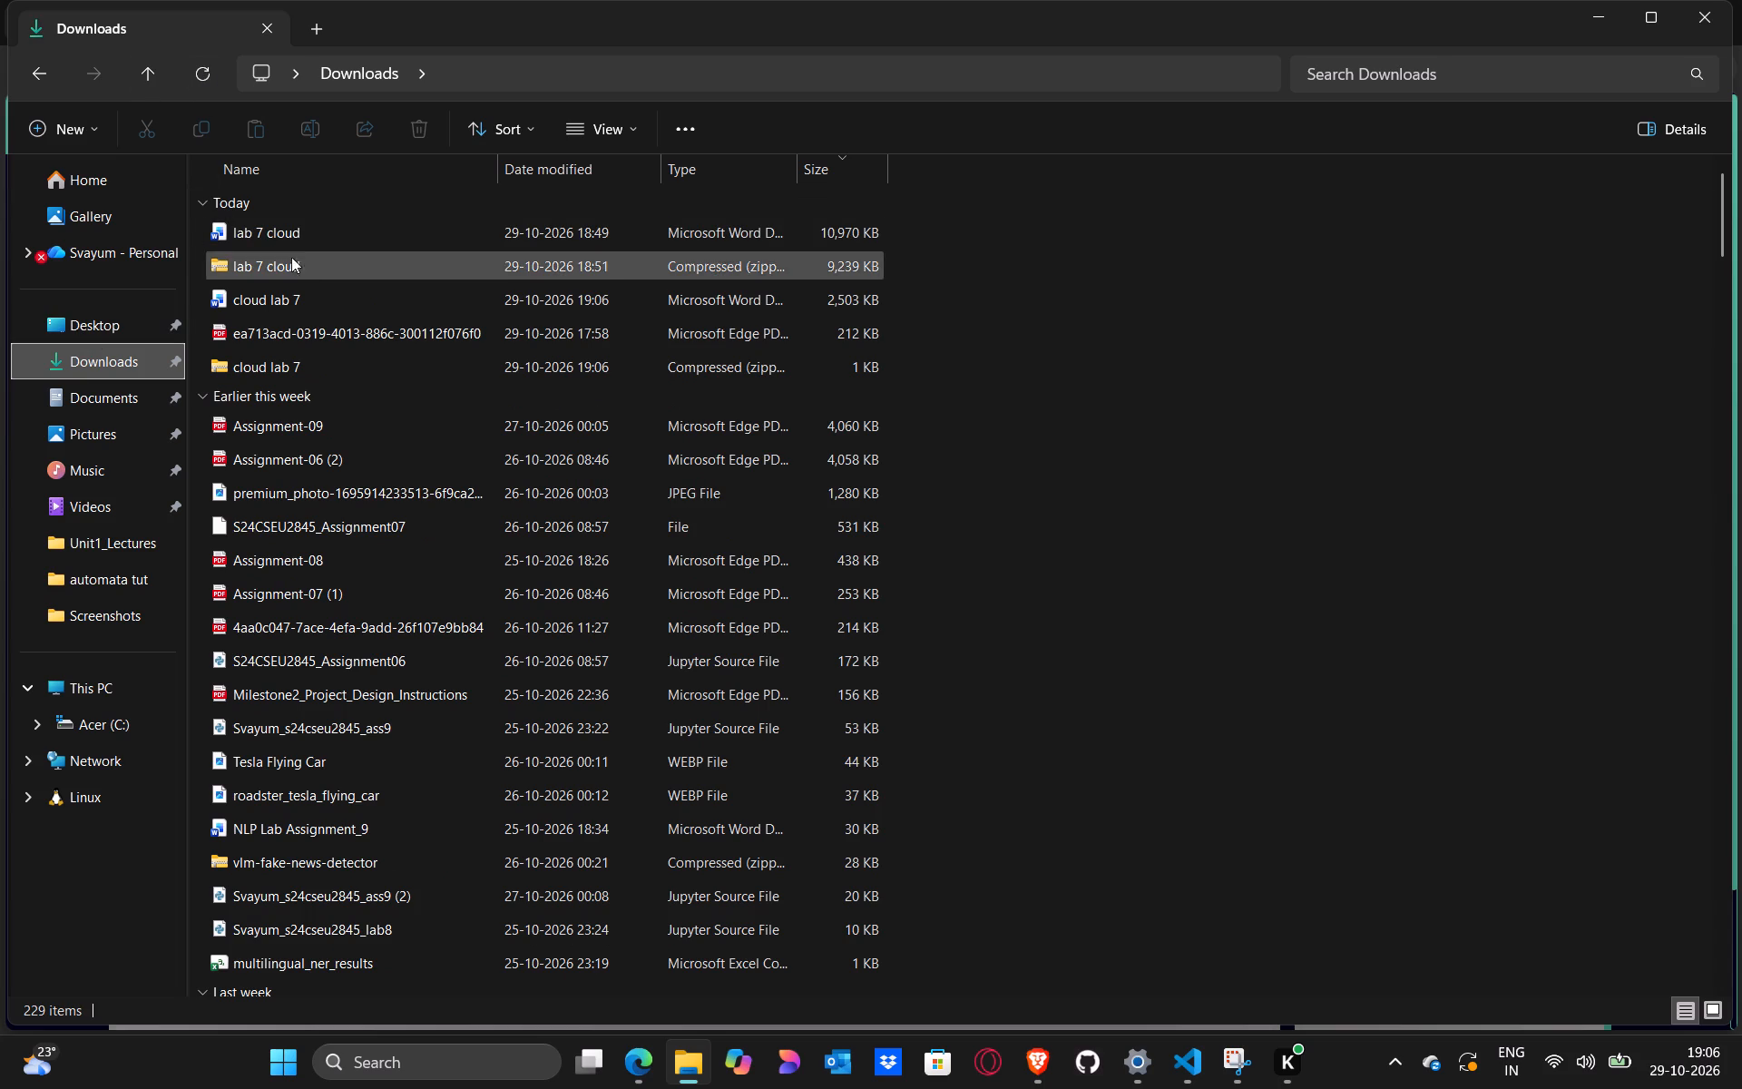
click(313, 290)
Switch to Brave and search the web for "lms" in a new tab.
click(1044, 1068)
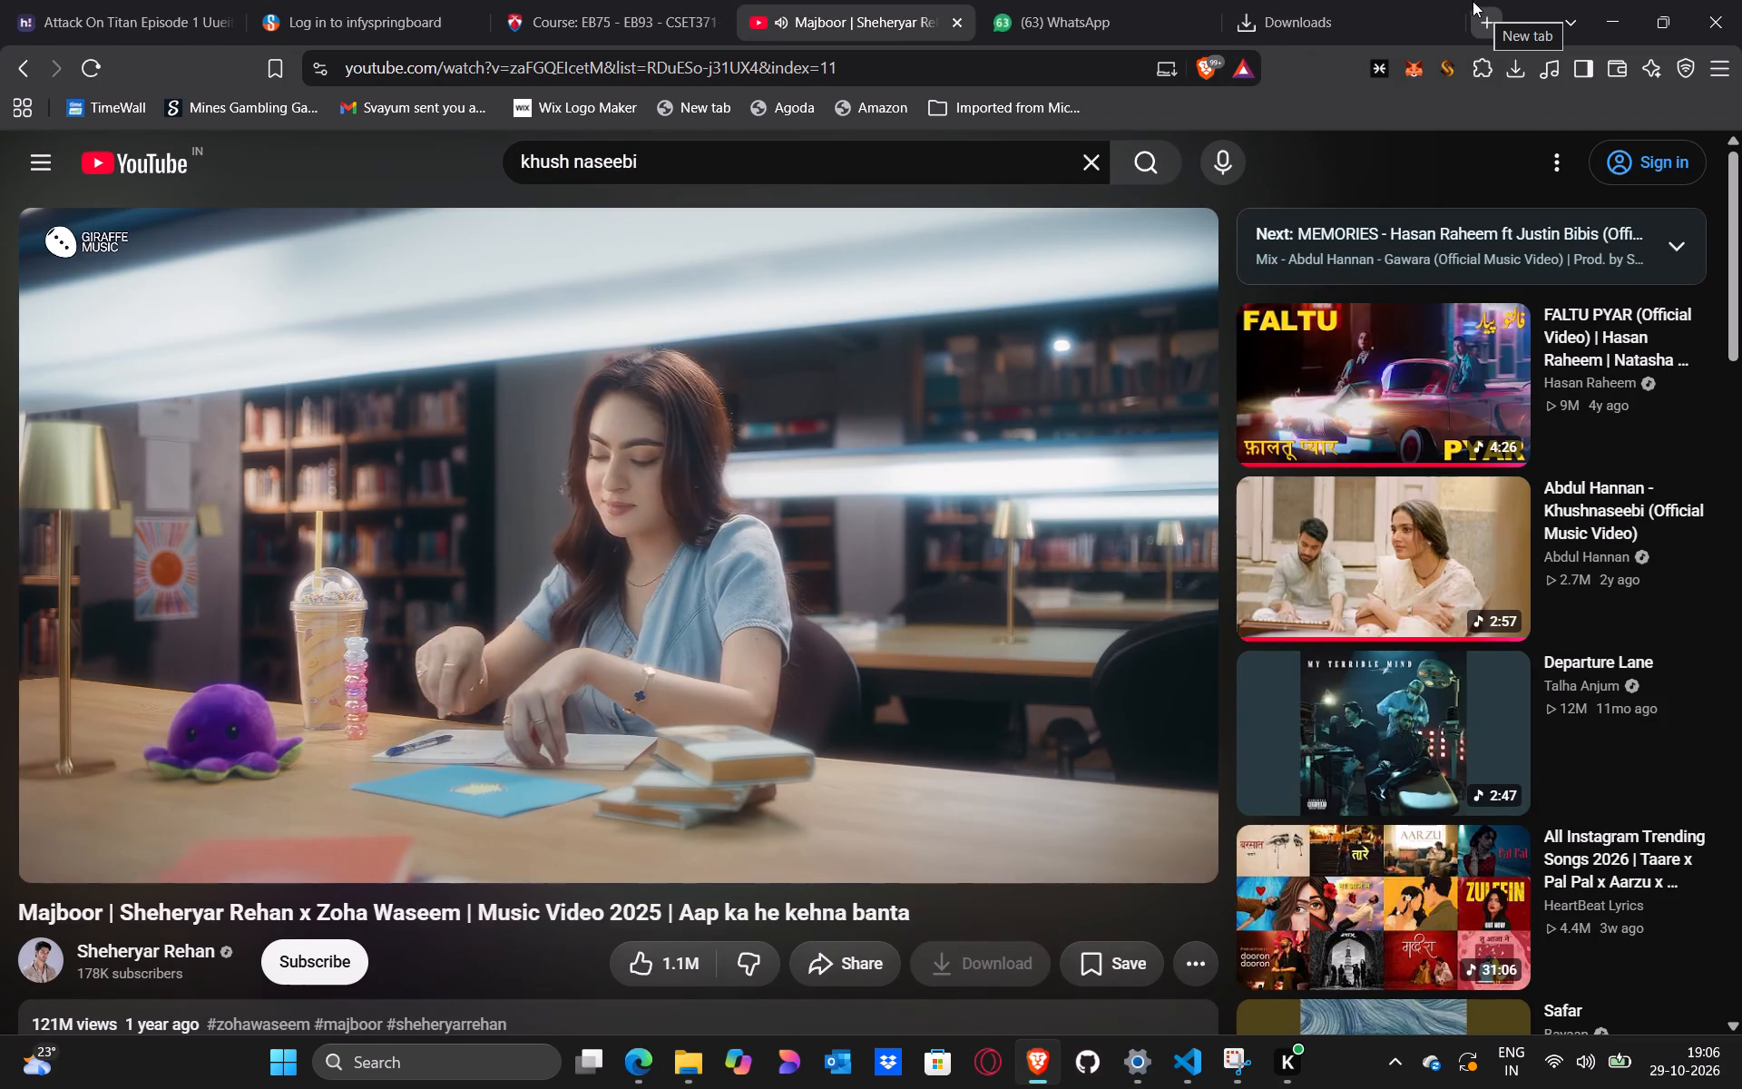
click(1486, 18)
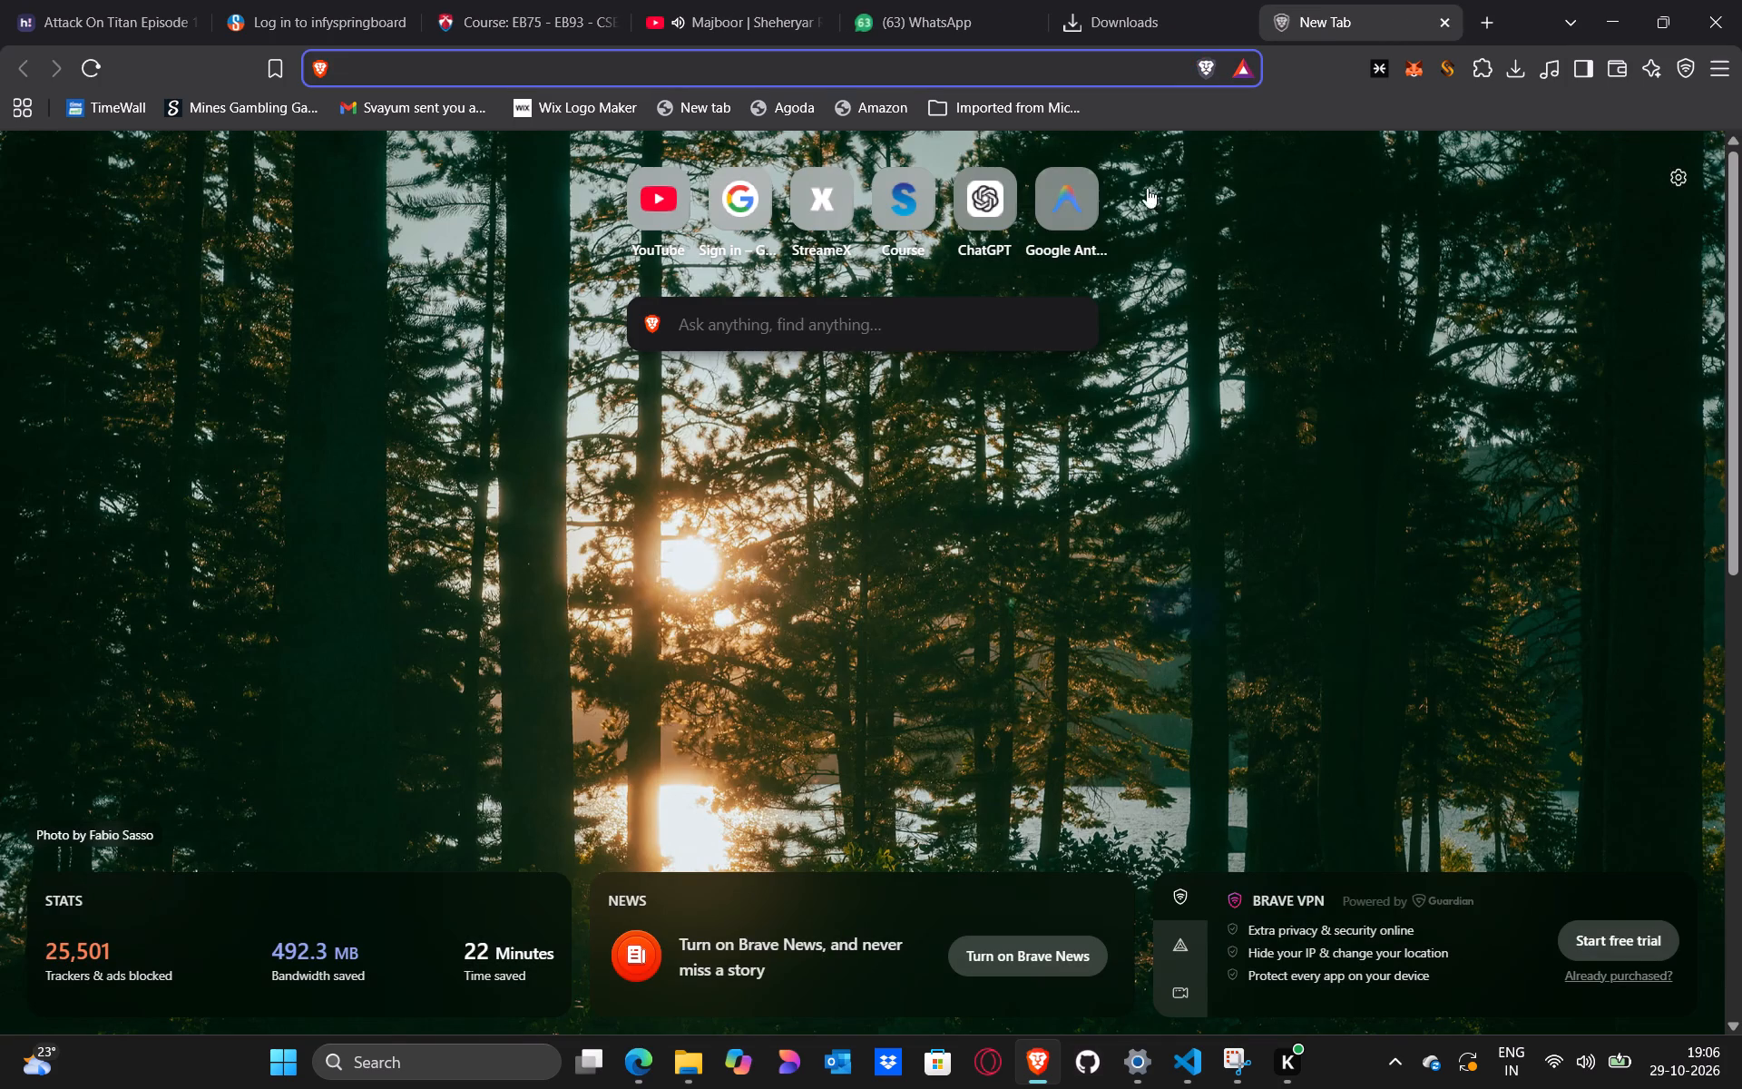
click(840, 327)
text(lms)
key(Return)
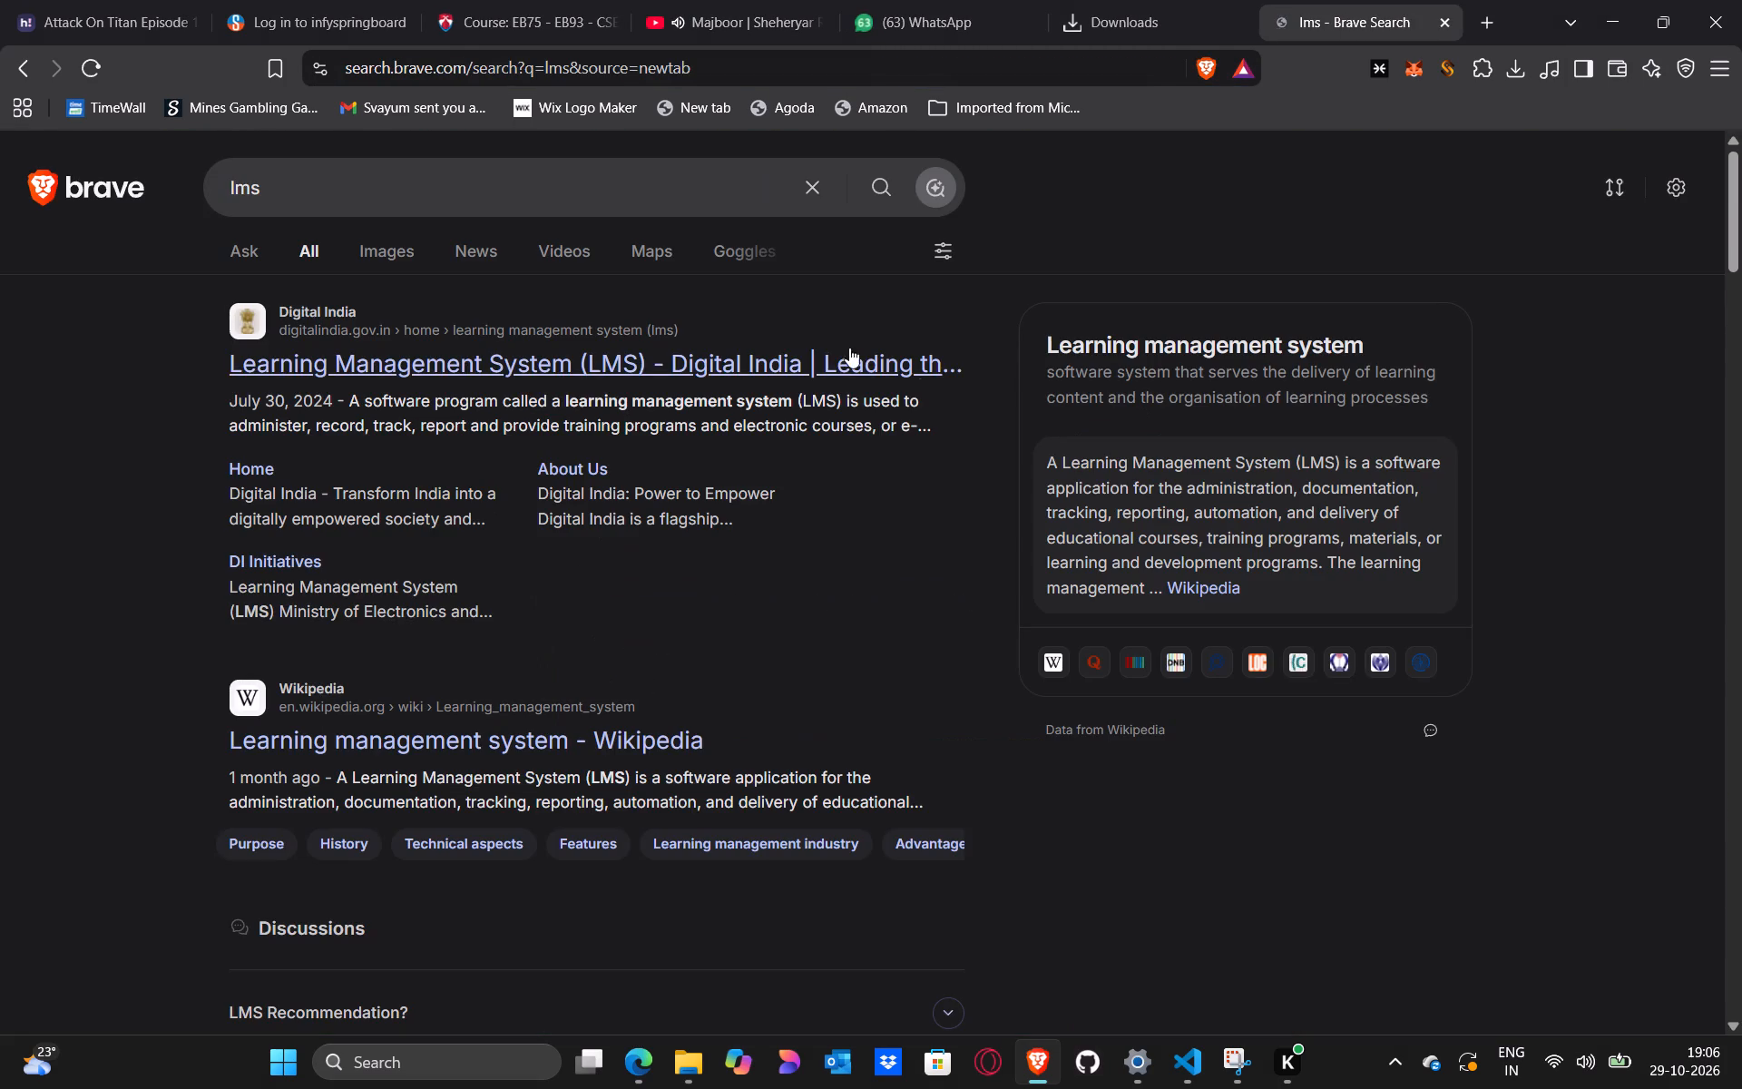
click(573, 231)
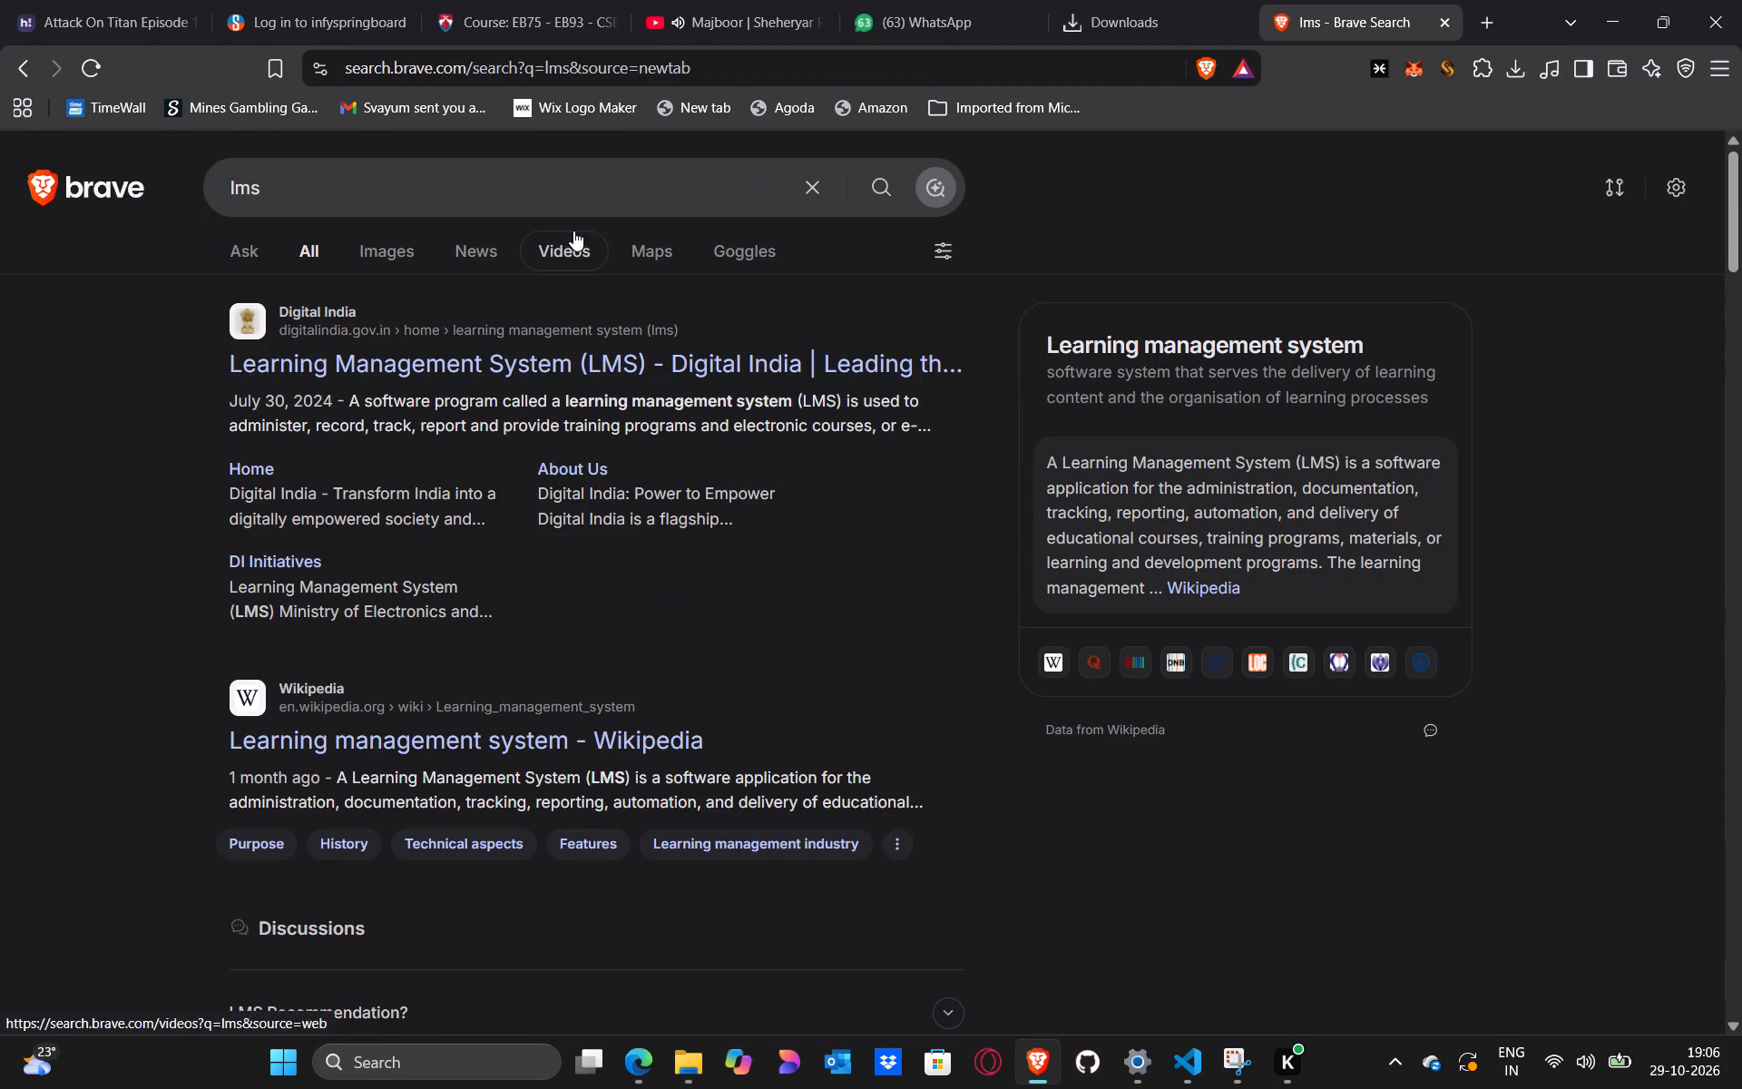
click(593, 189)
Switch to the already open Bennett University LMS course page and open the account's user menu.
click(538, 28)
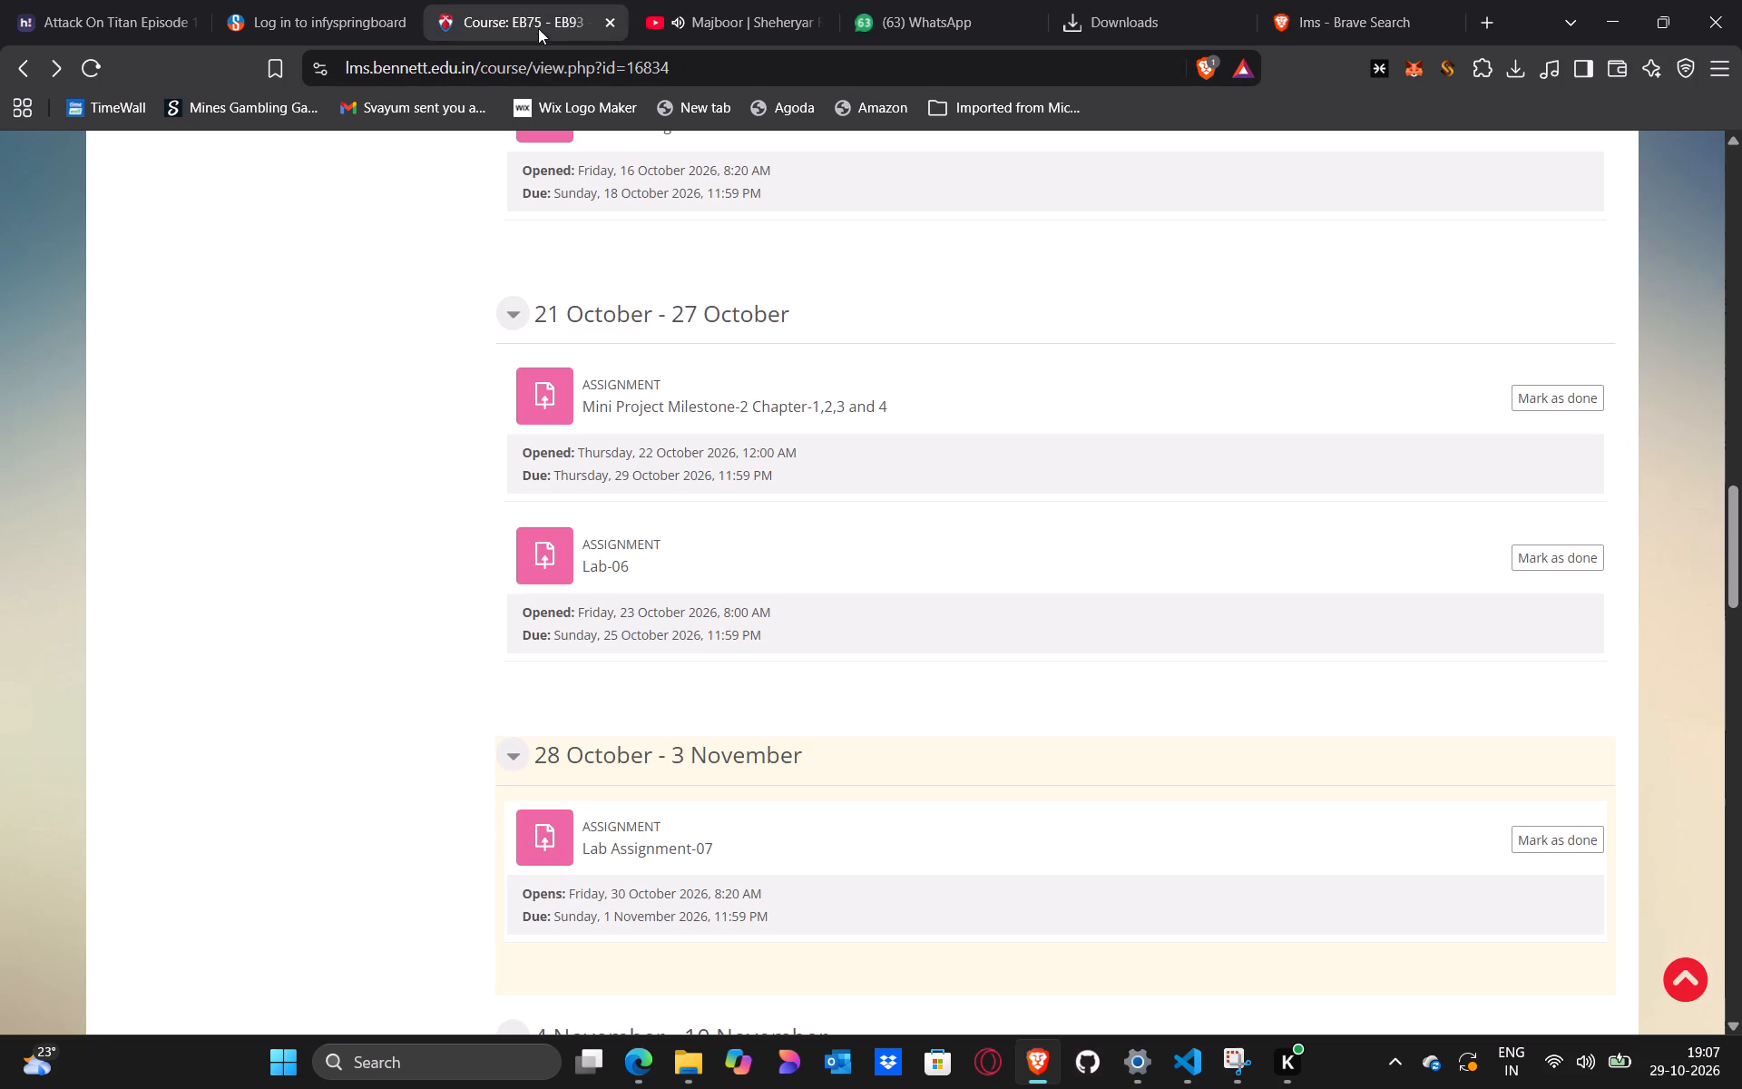
scroll(1404, 350, up, 18)
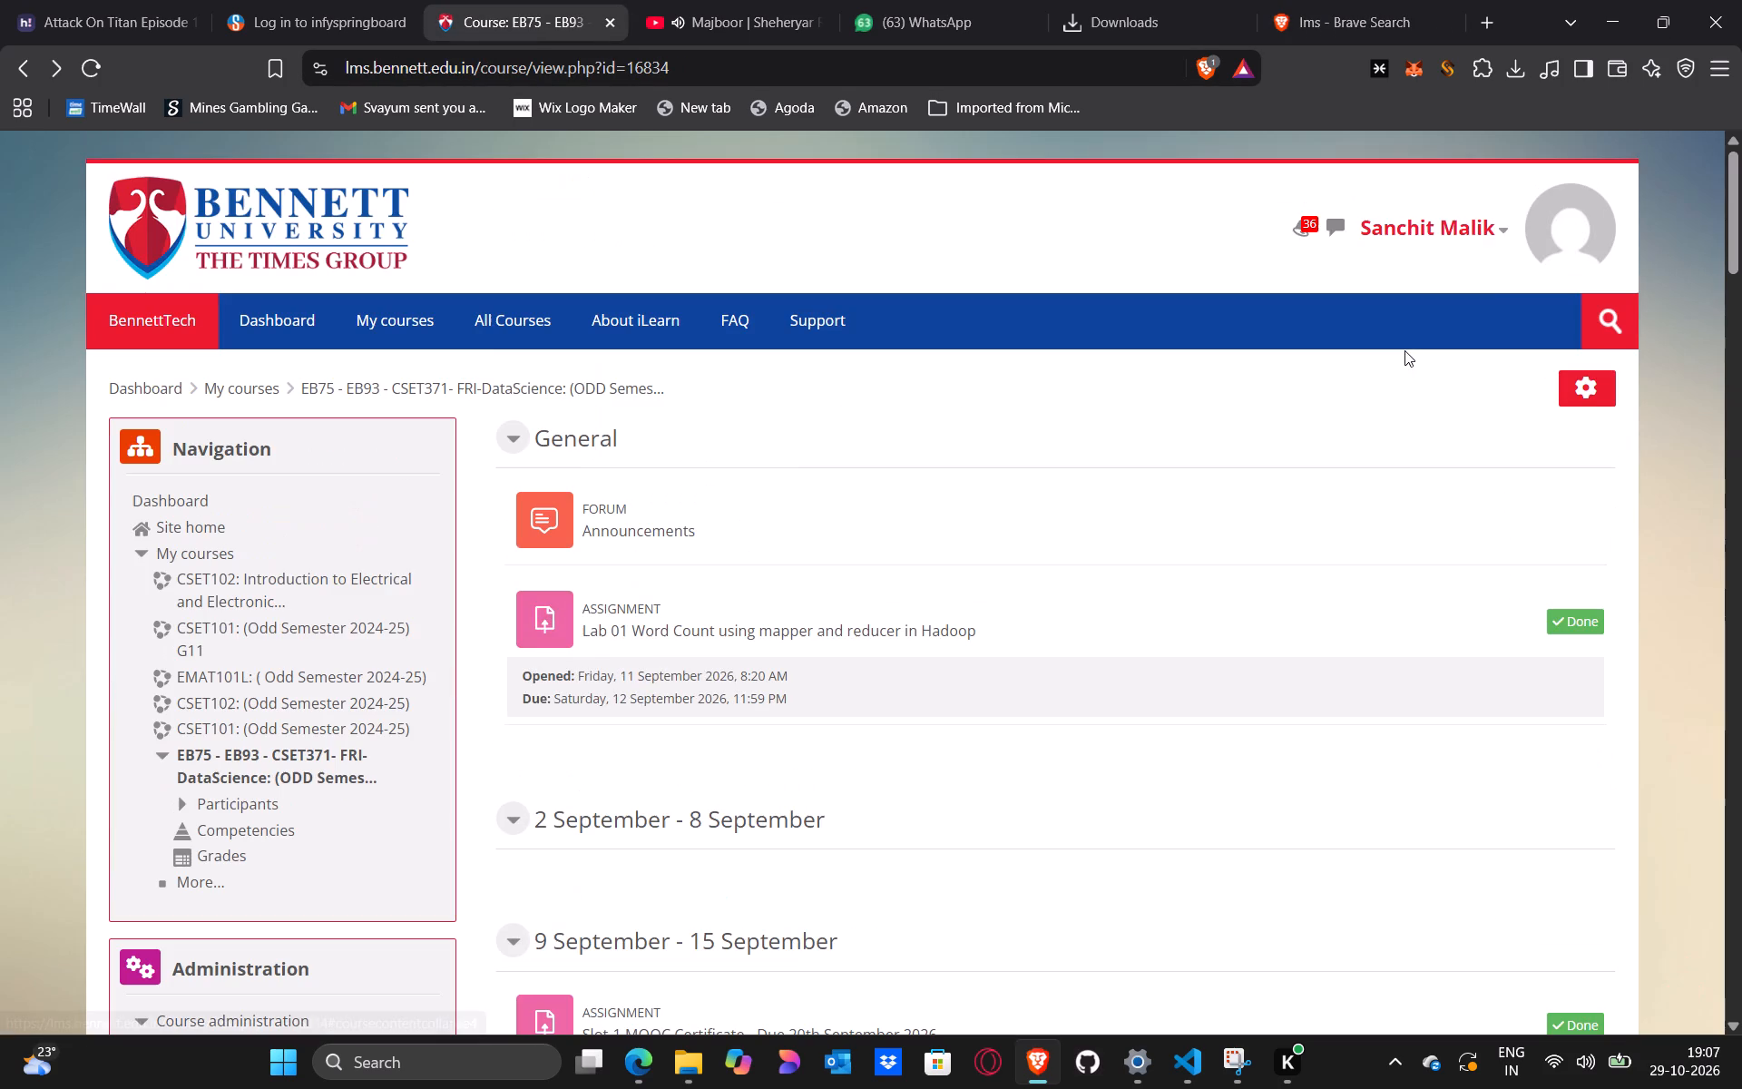
click(1459, 211)
click(1471, 231)
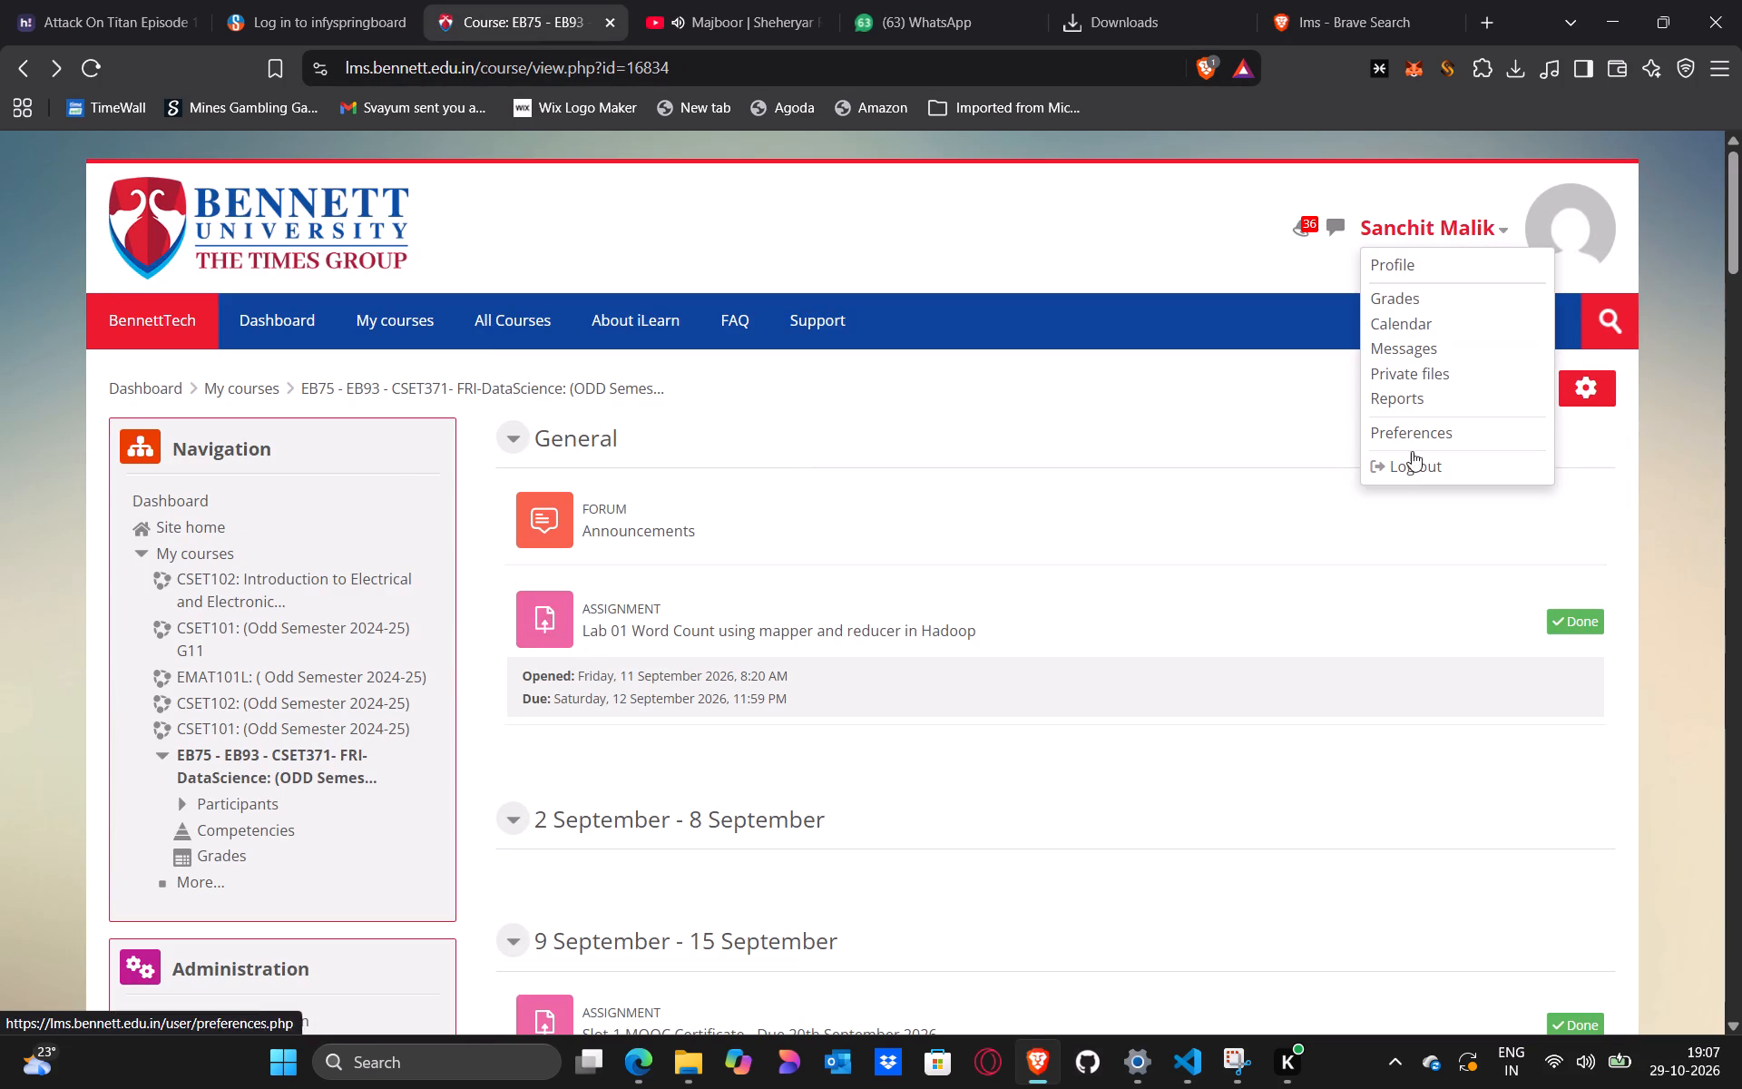
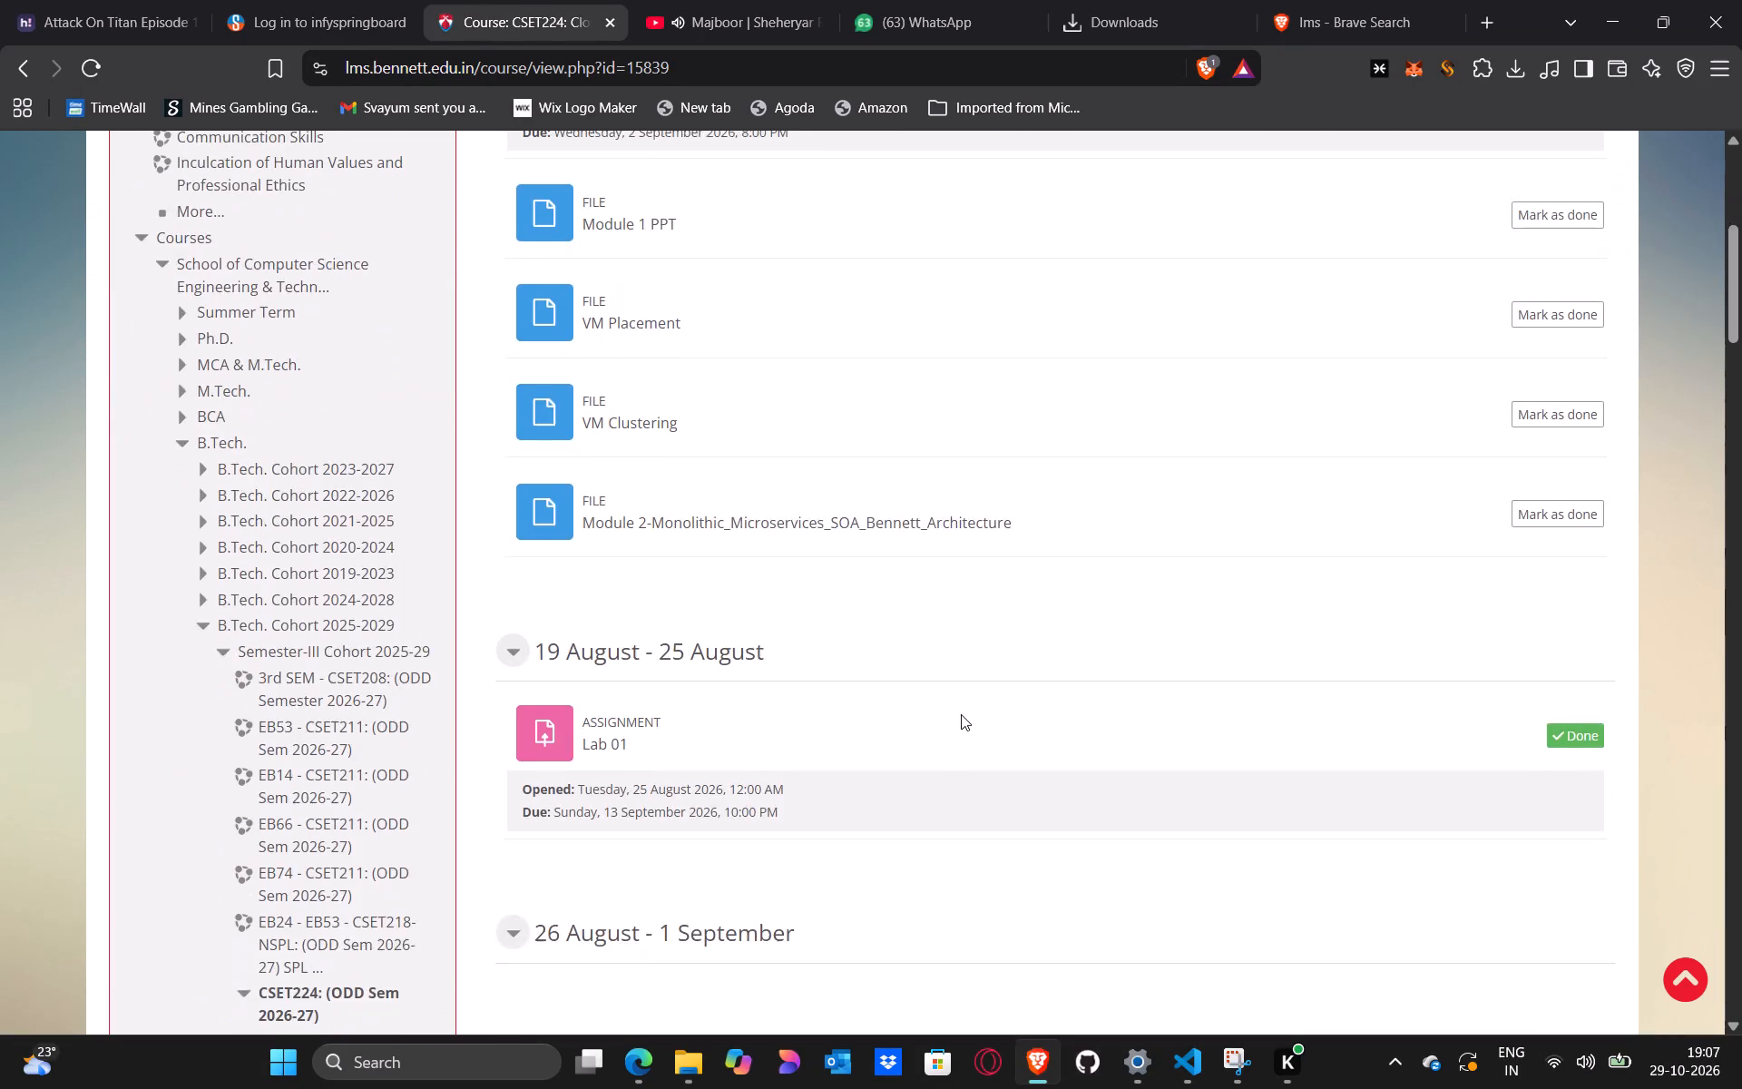
Find the Lab 07 assignment under 30 September - 6 October in the CSET224 course and open it.
scroll(961, 714, down, 12)
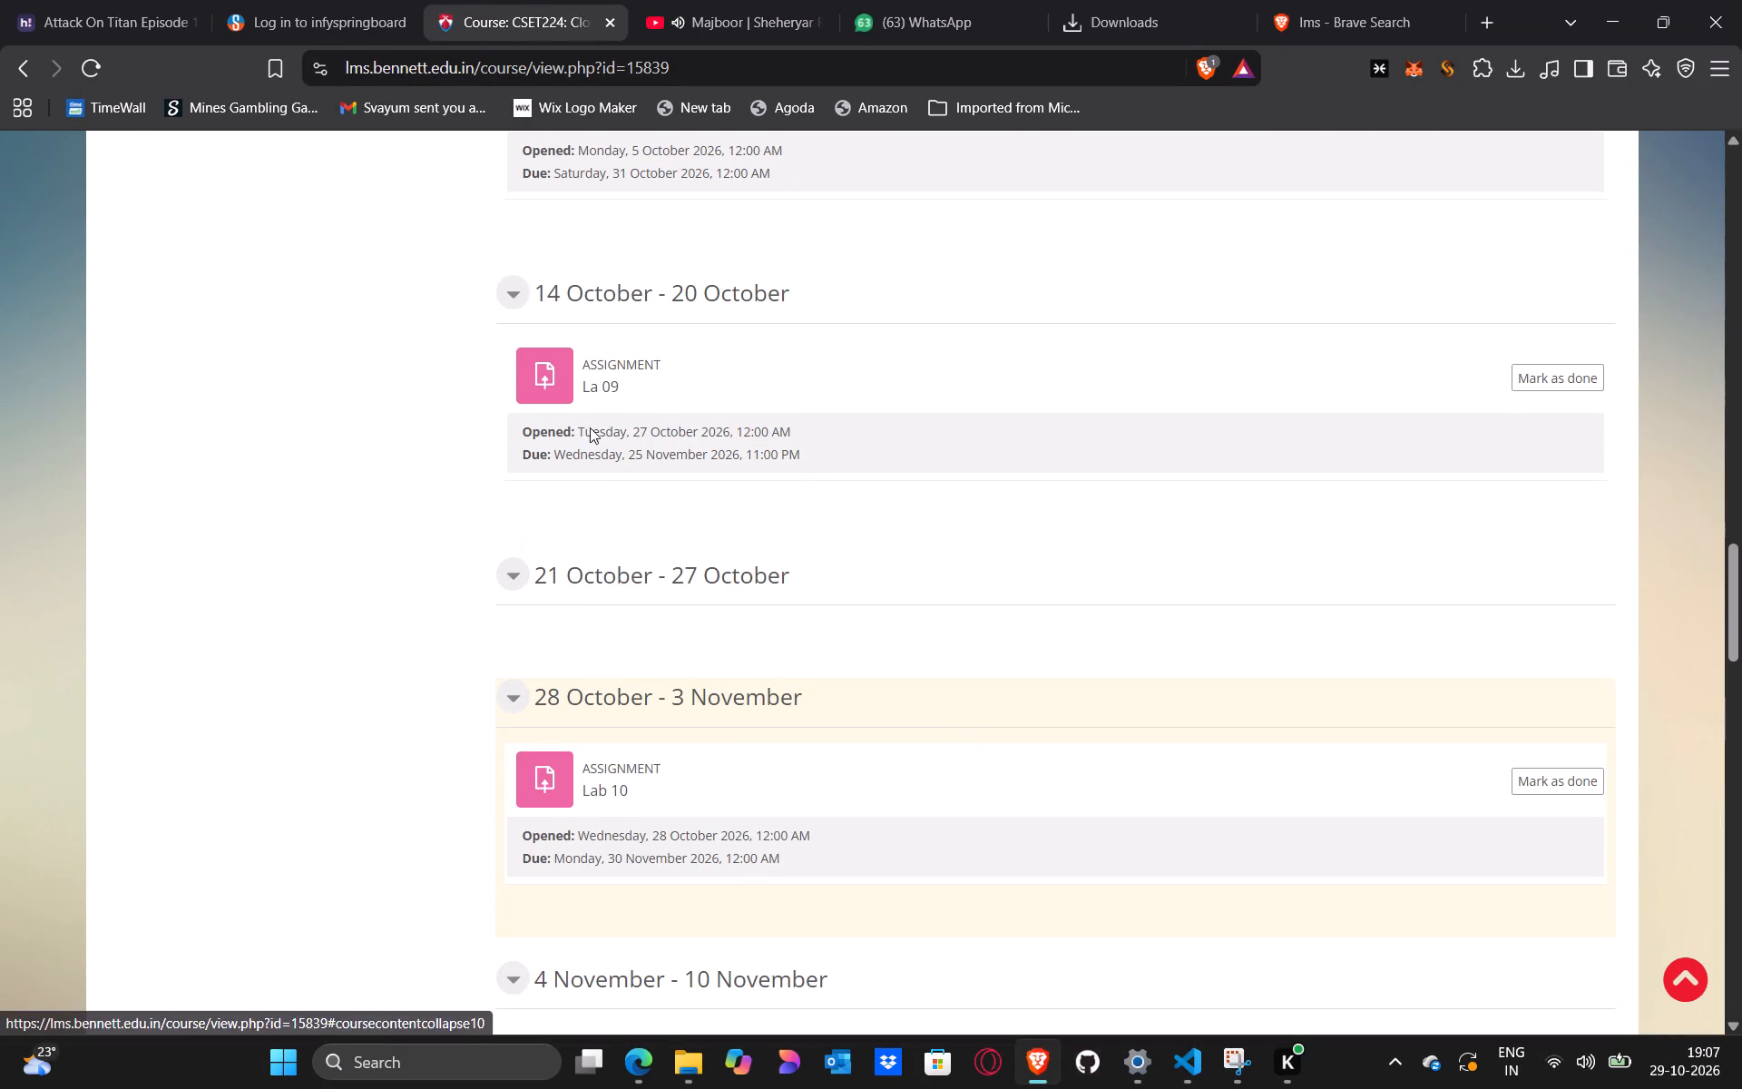
scroll(711, 595, up, 6)
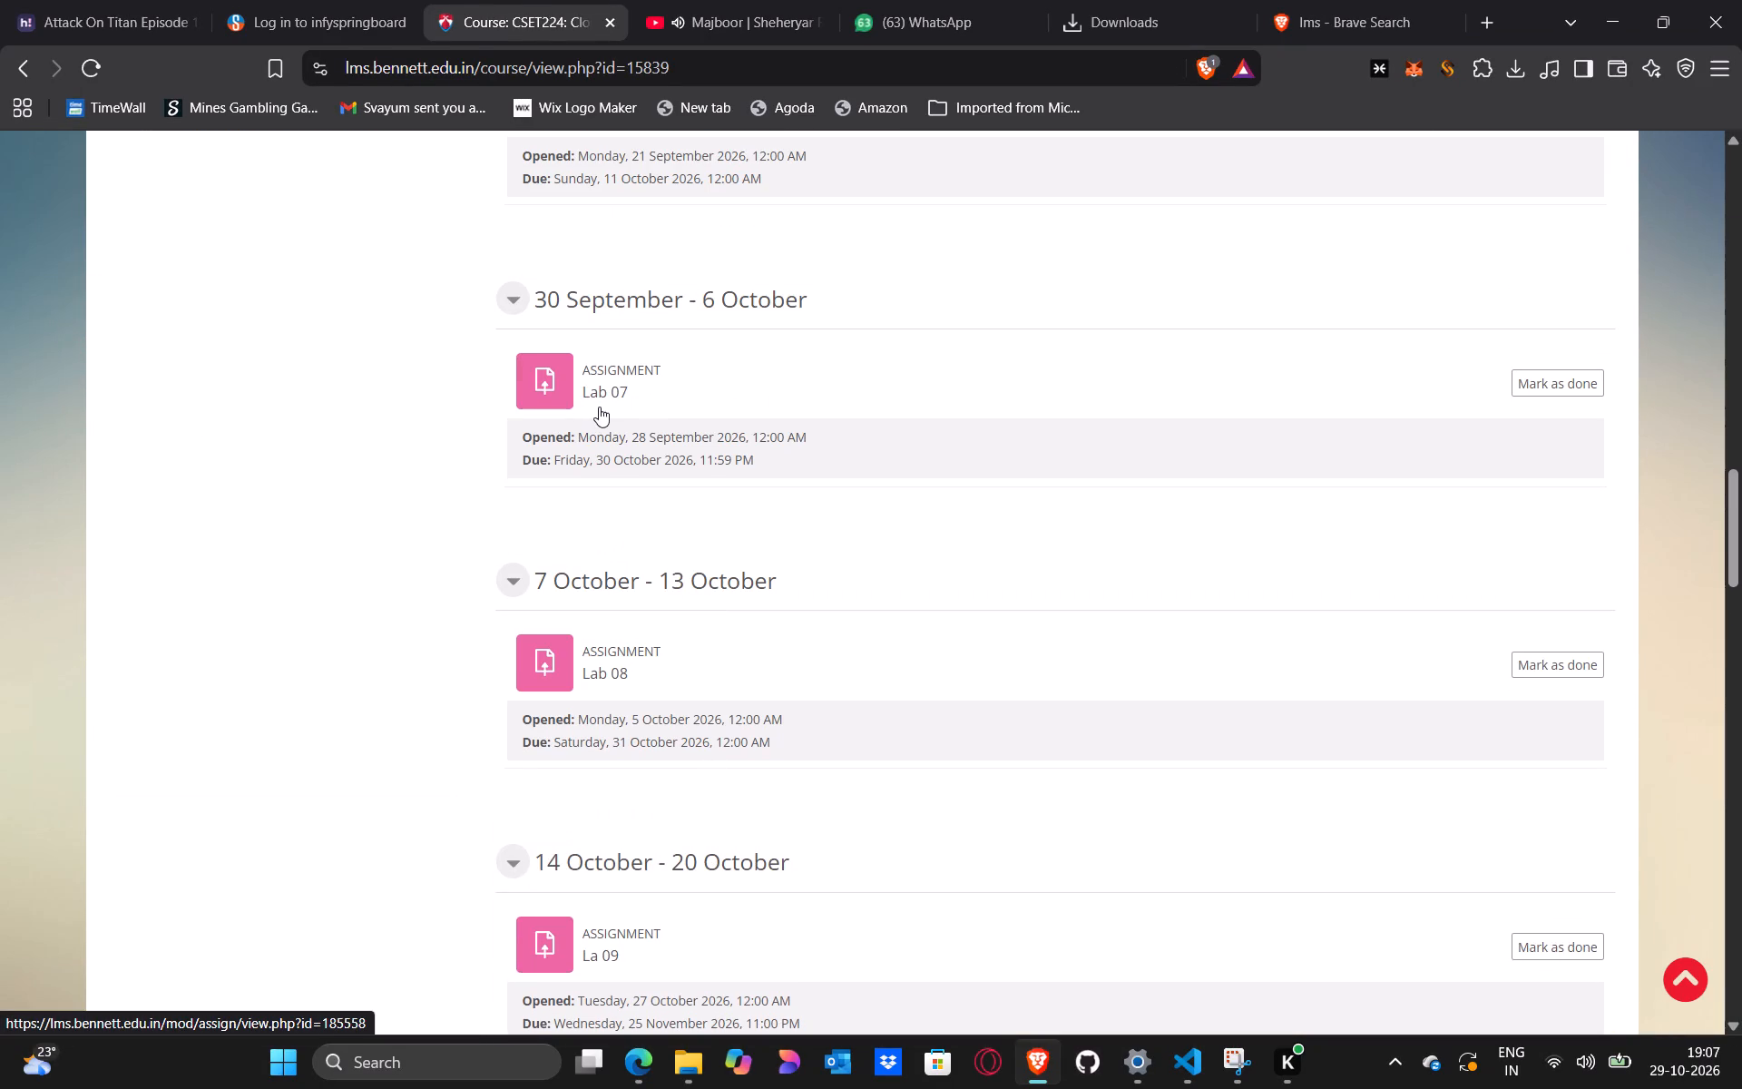
click(603, 388)
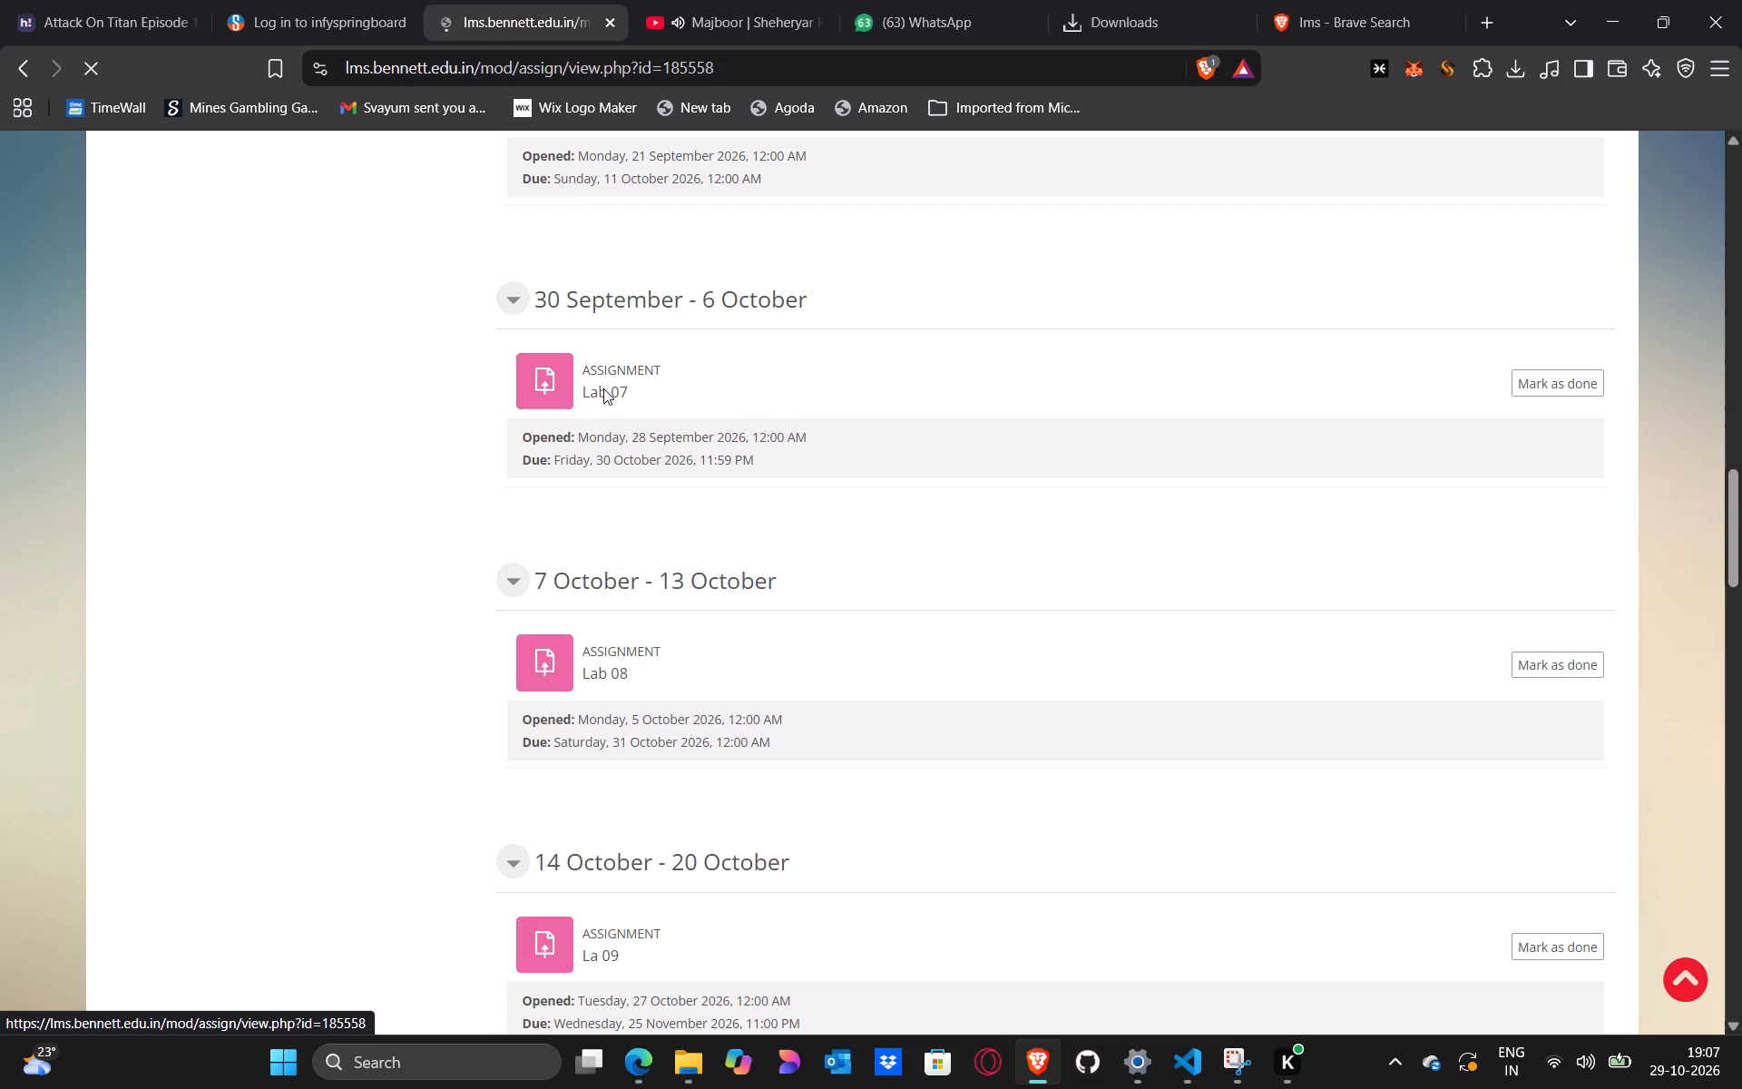
Add a submission to Lab 07, uploading the "cloud lab 7" Word document from Downloads, and save the changes.
click(646, 751)
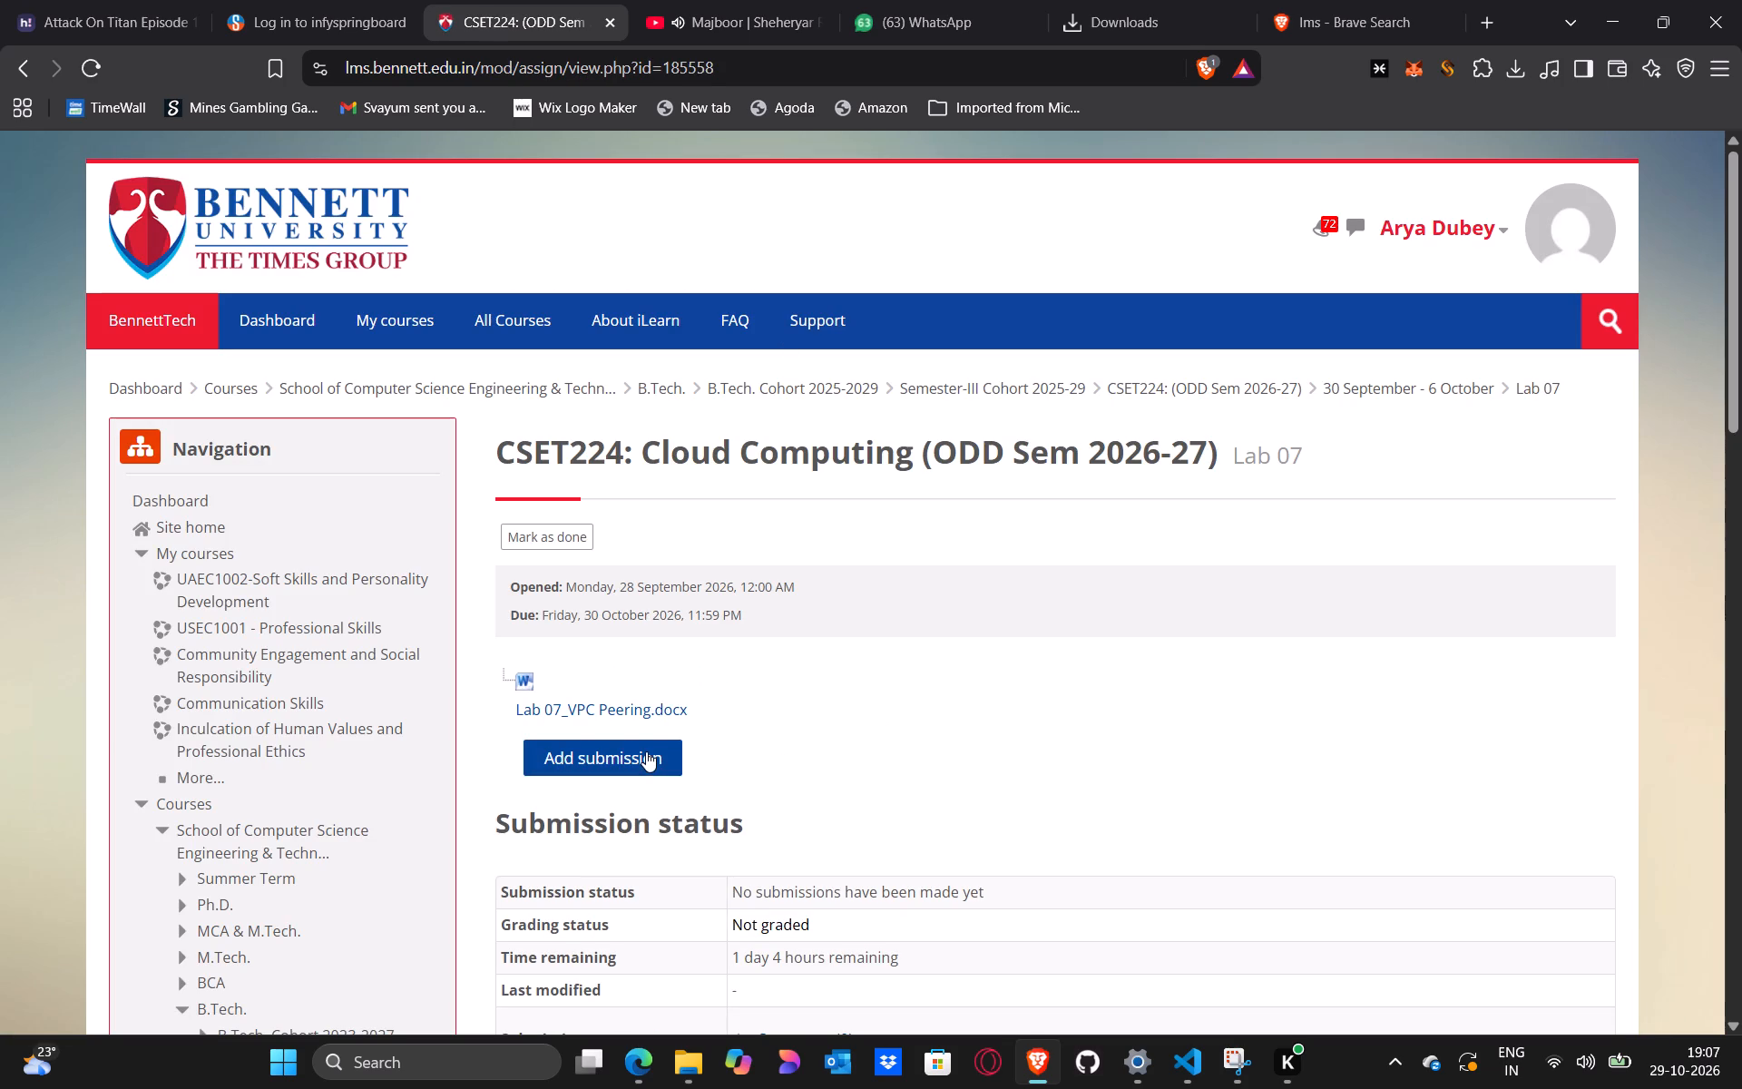
scroll(756, 786, down, 2)
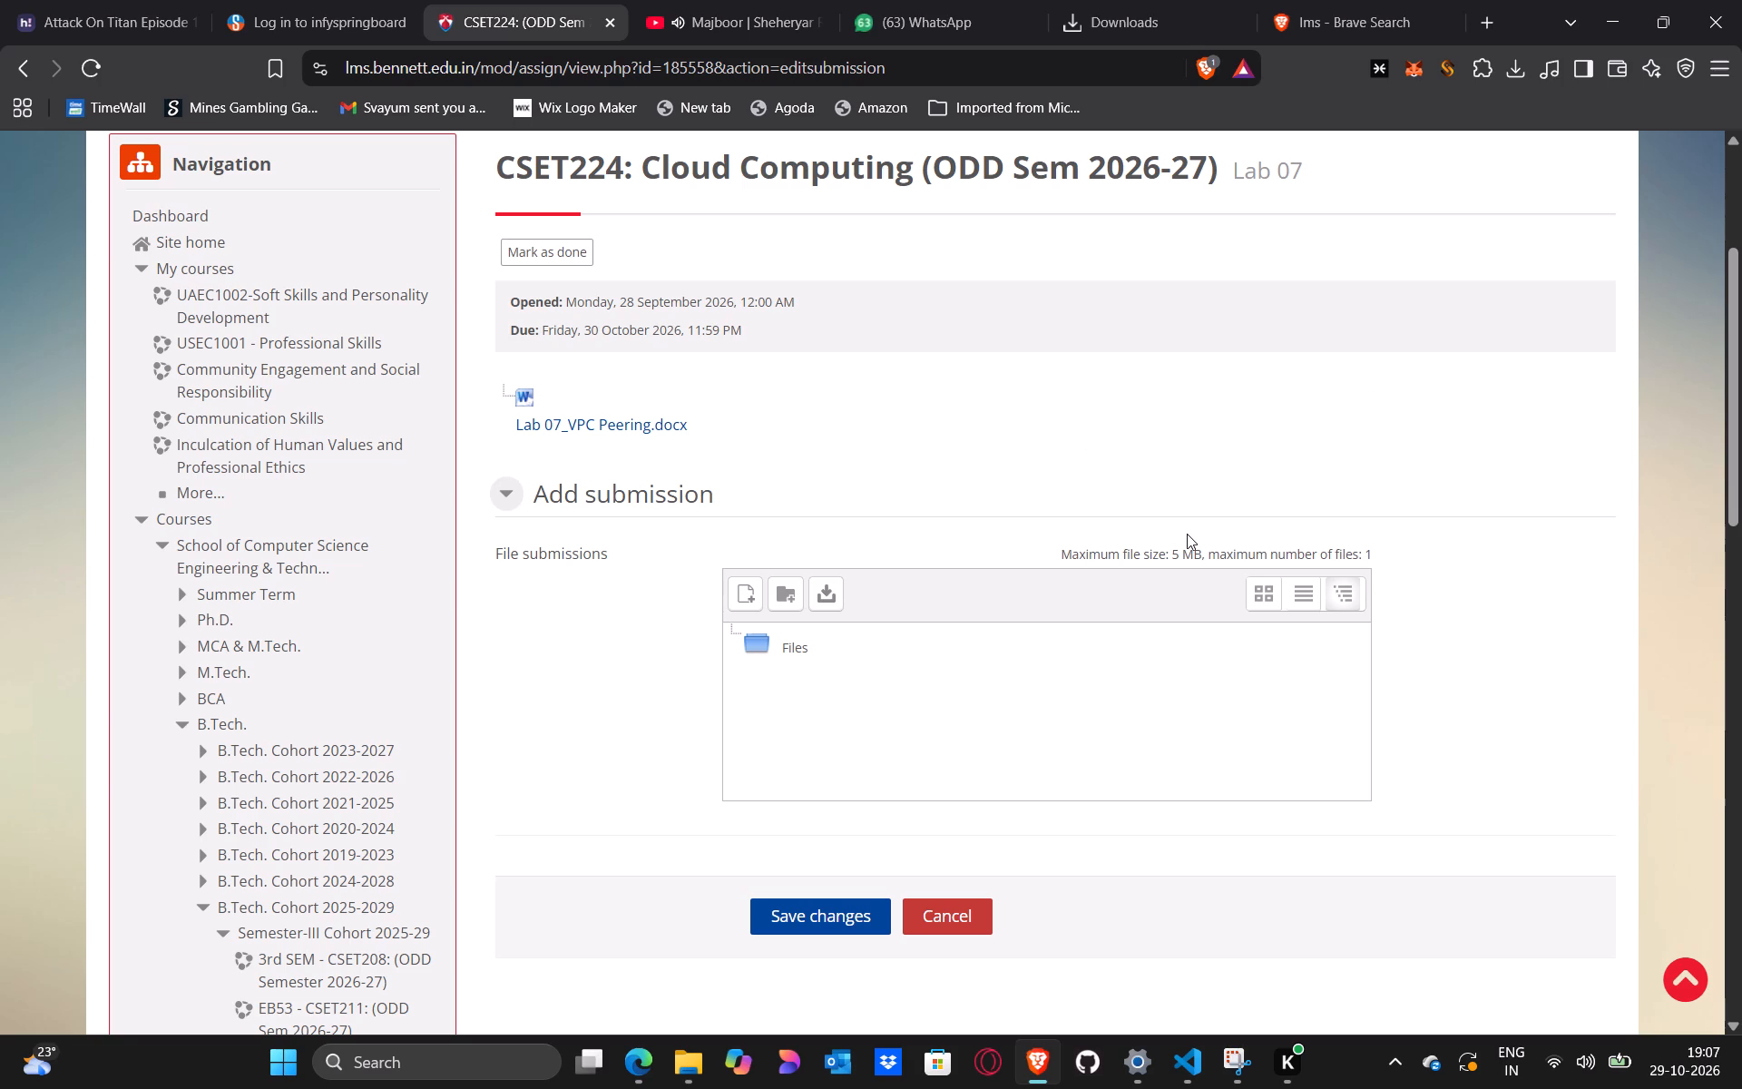
click(748, 593)
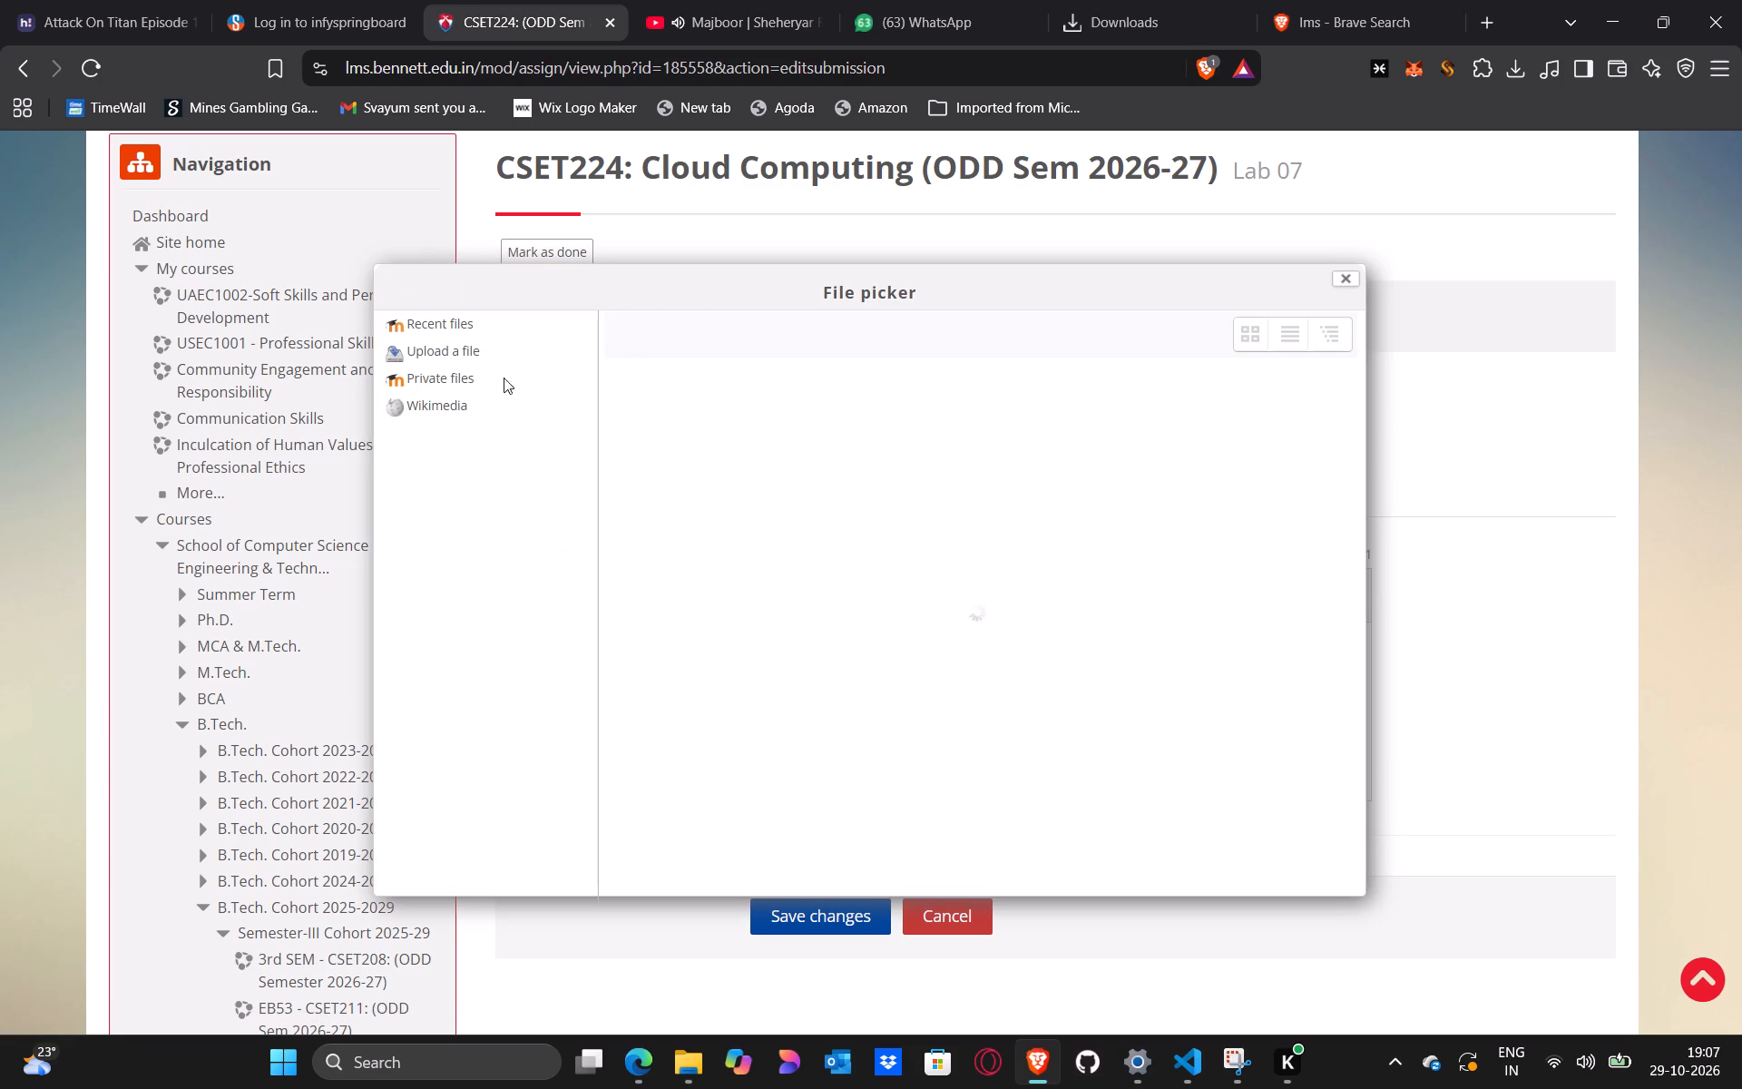
click(714, 438)
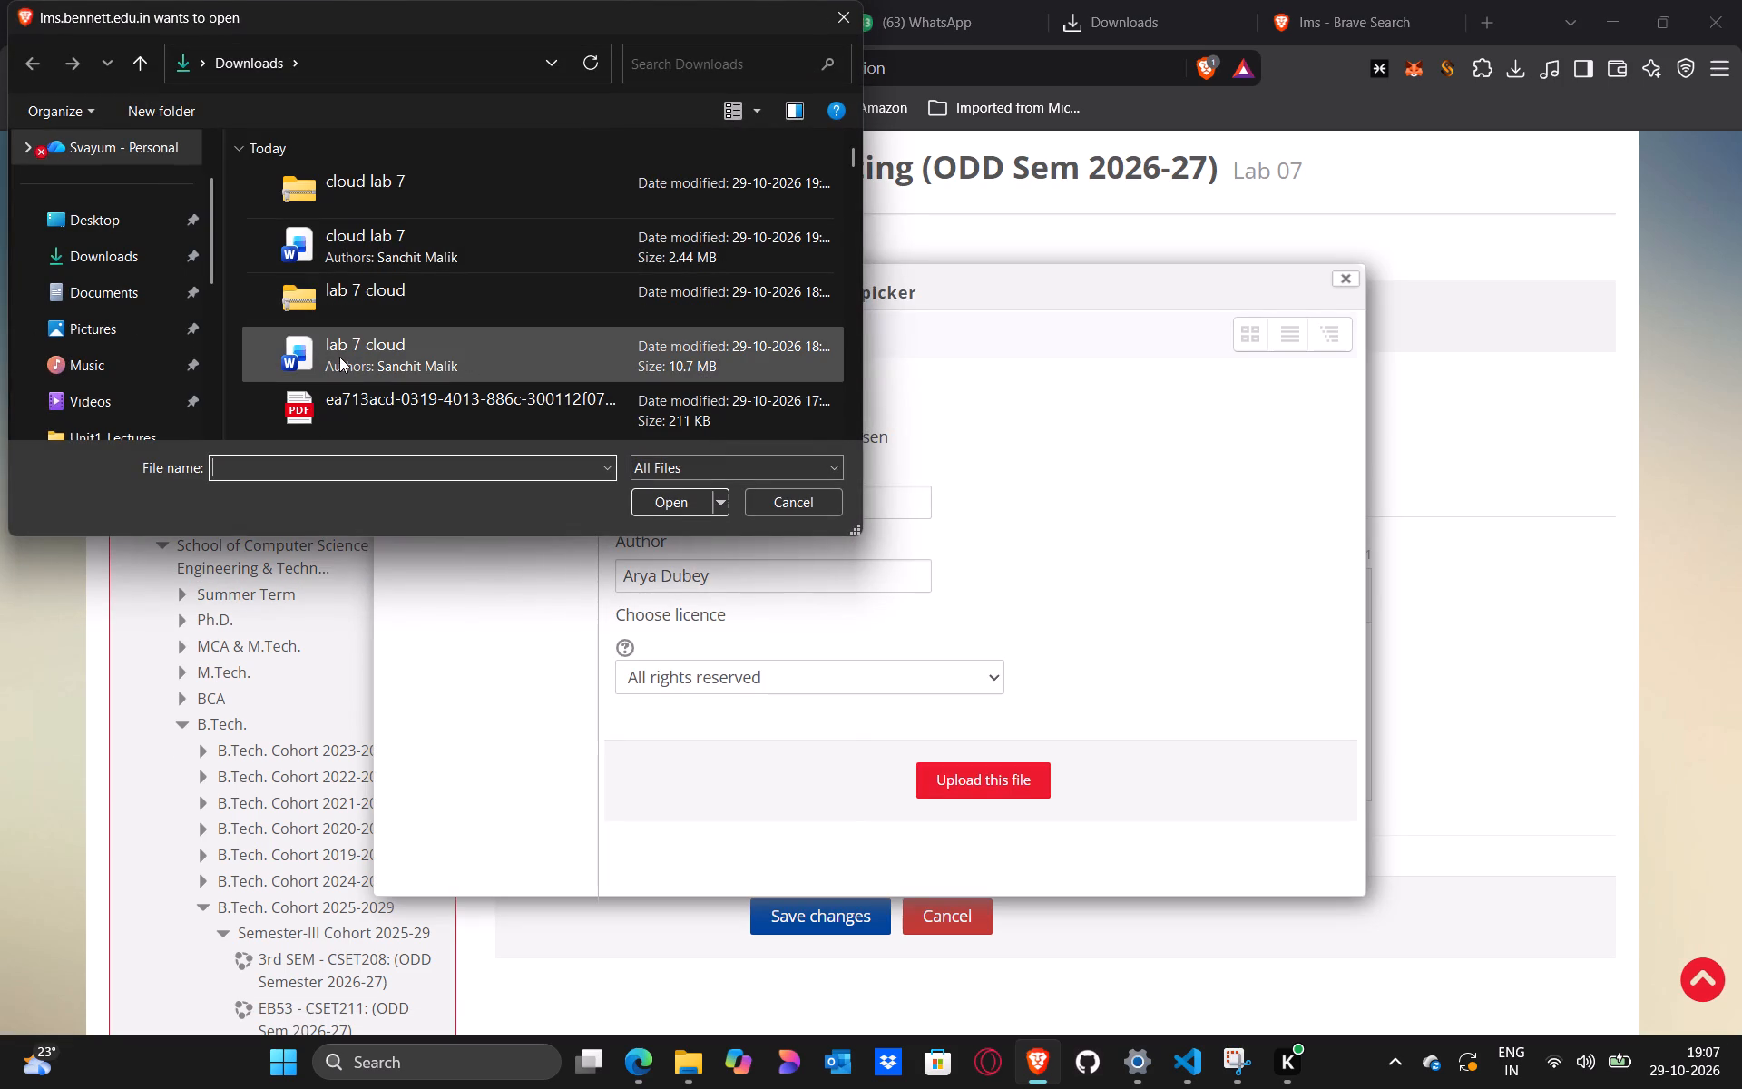
click(378, 252)
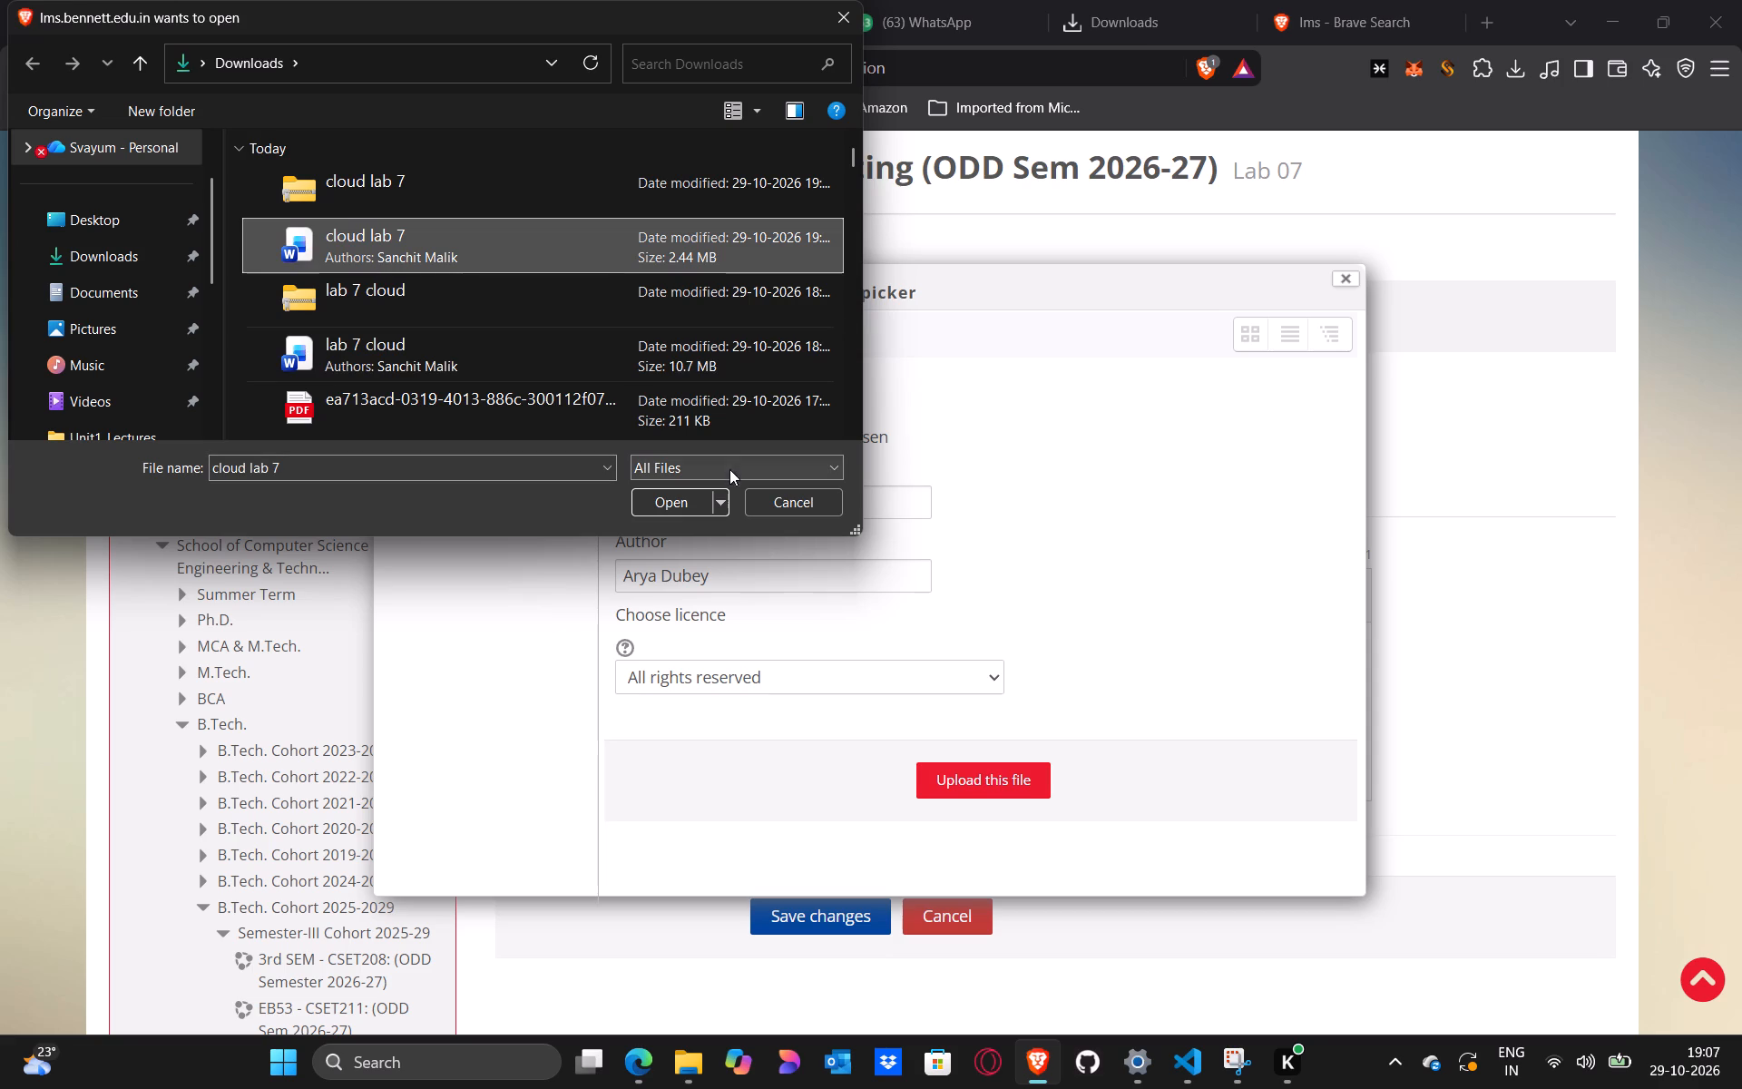
click(667, 500)
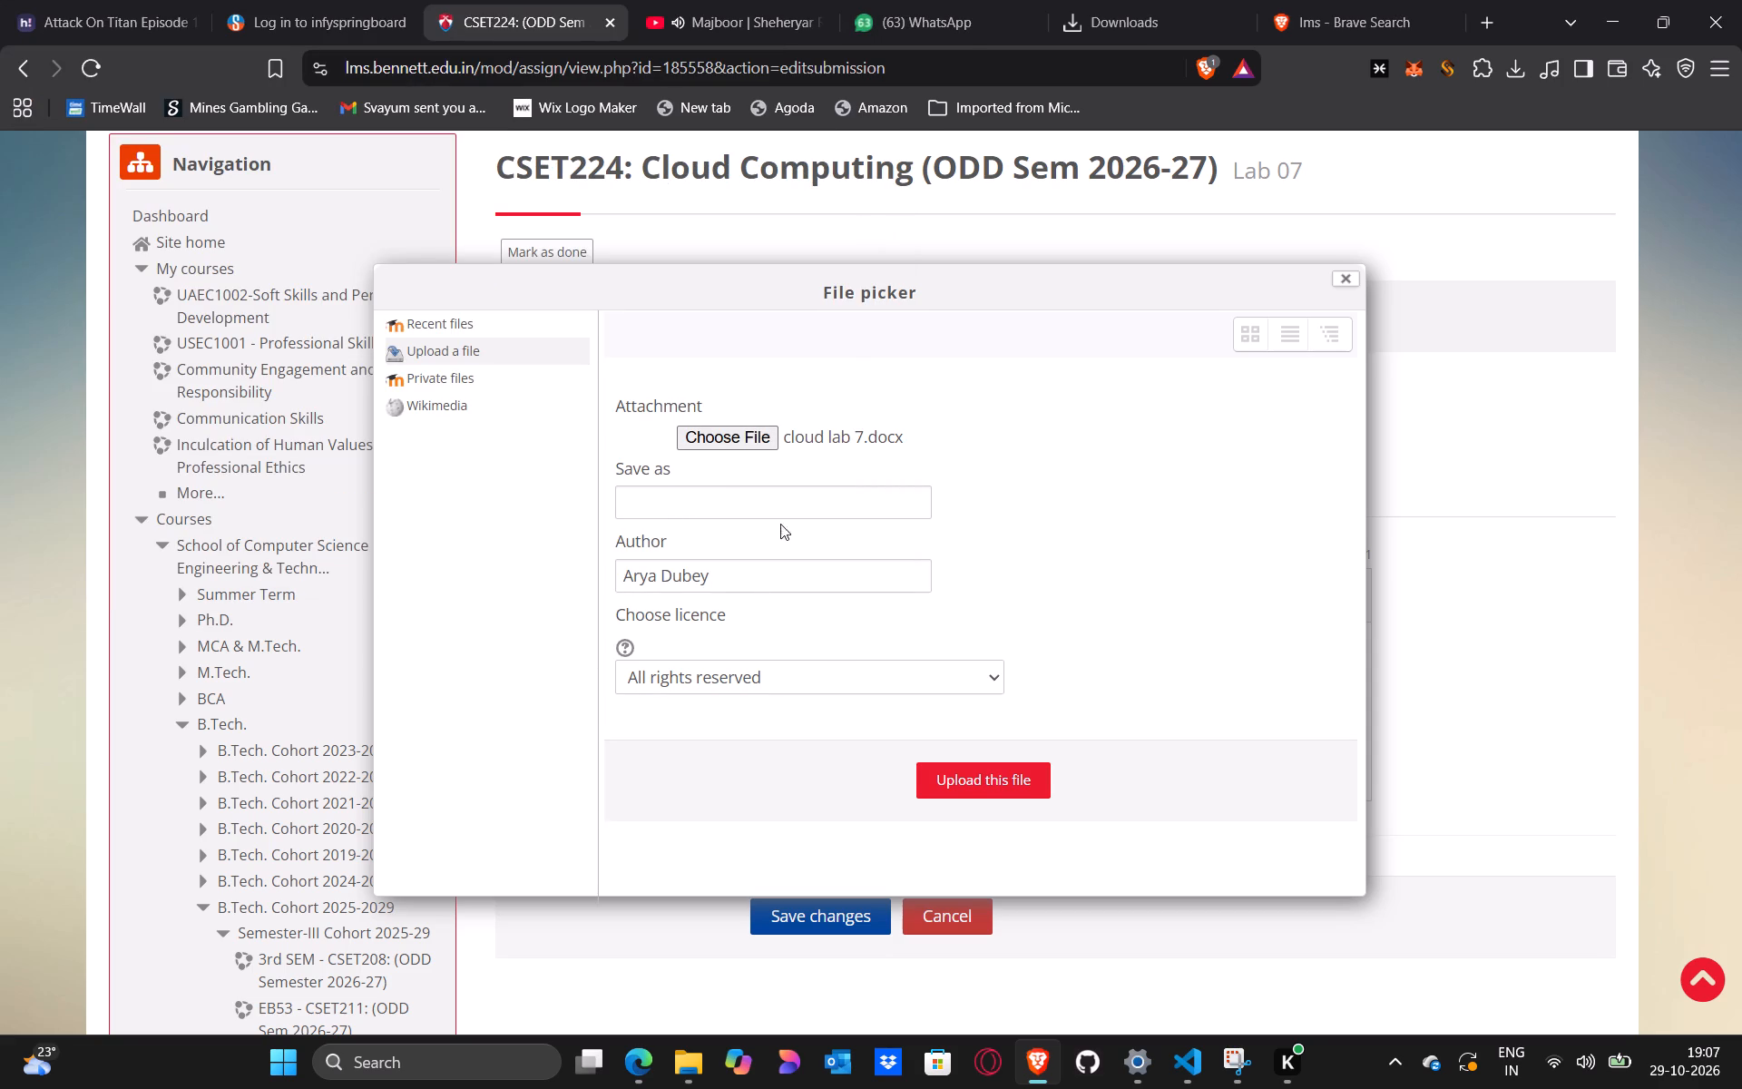
click(984, 766)
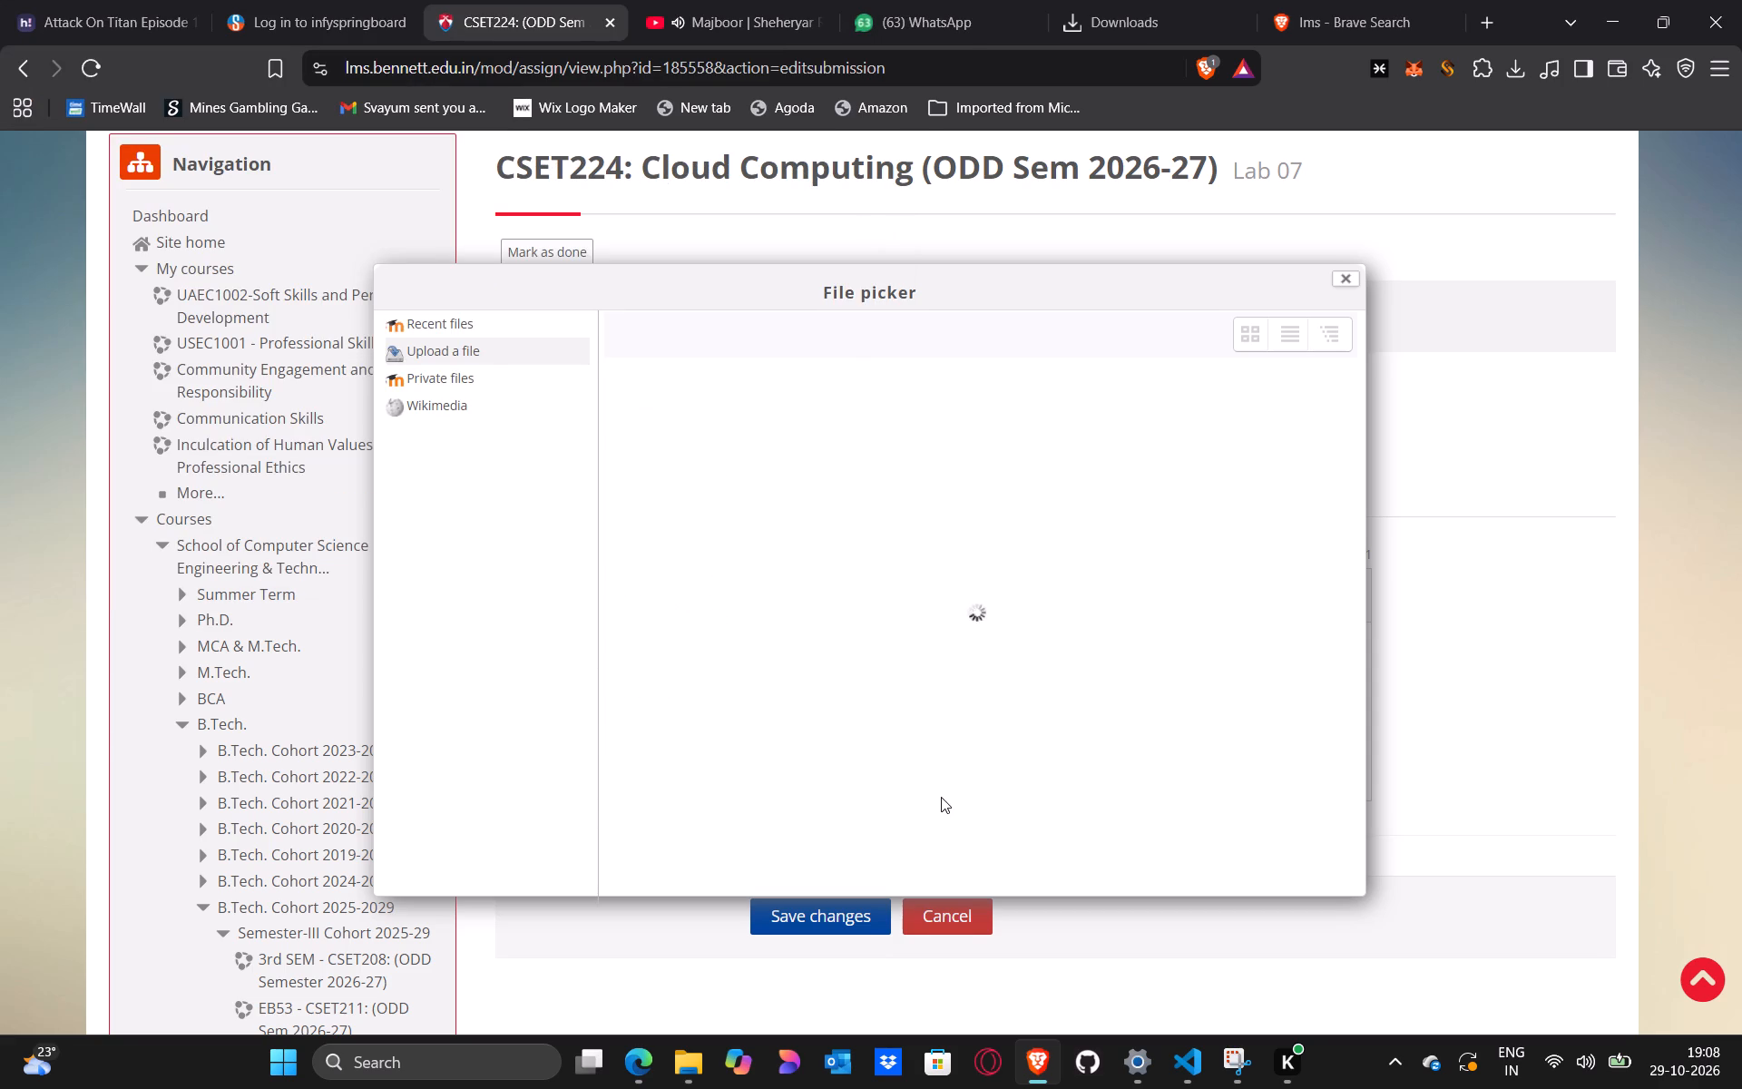
click(830, 923)
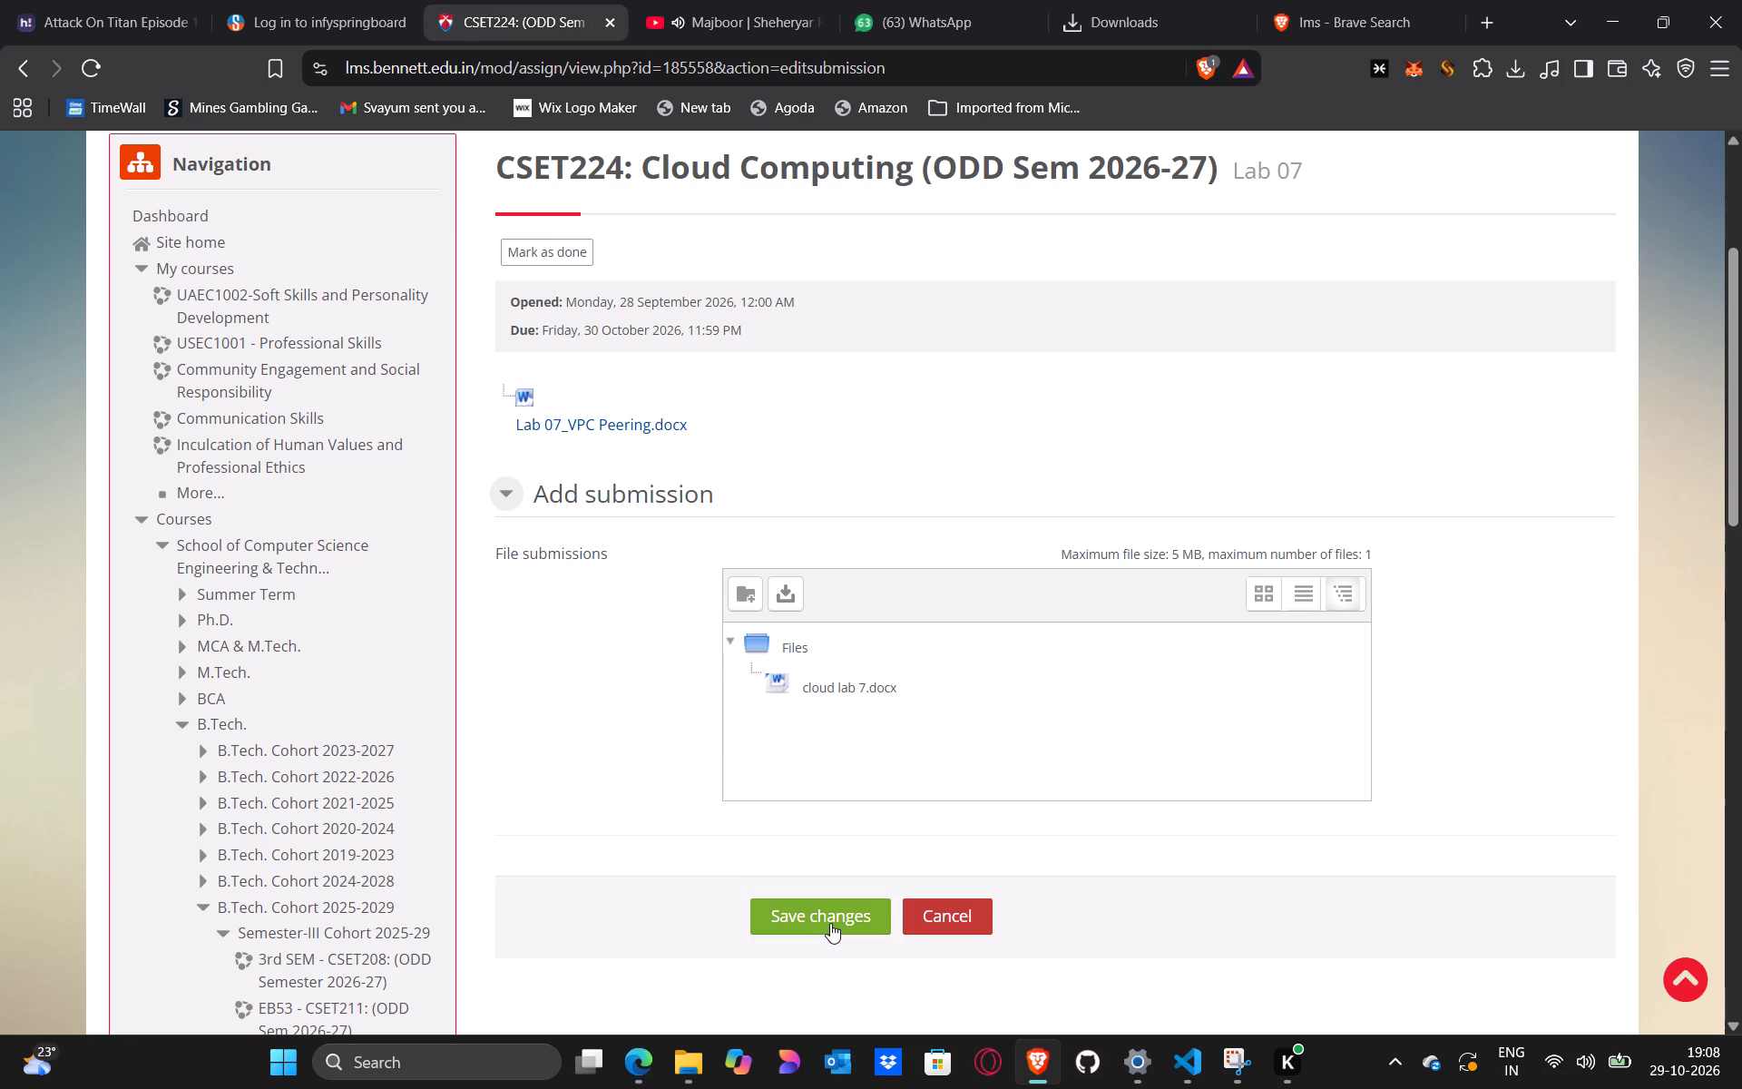
Submit the Lab 07 draft for grading and confirm the submission.
scroll(733, 854, down, 1)
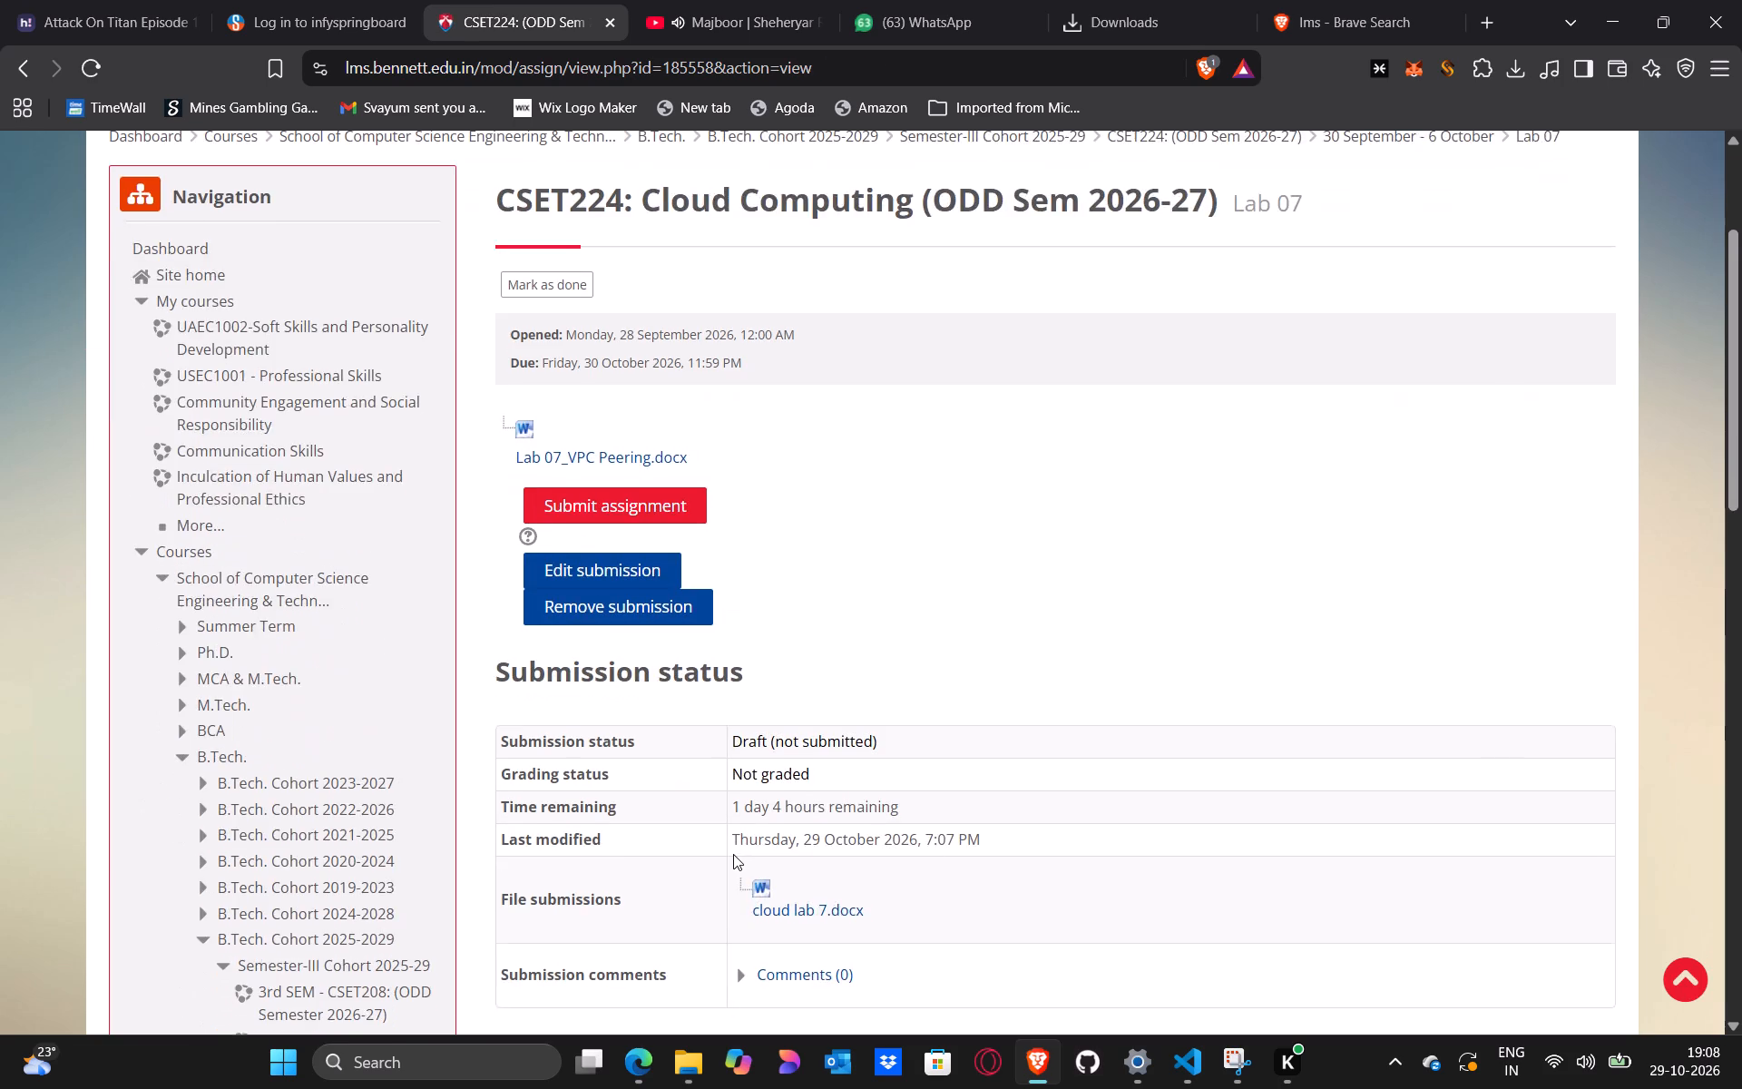
scroll(733, 854, down, 2)
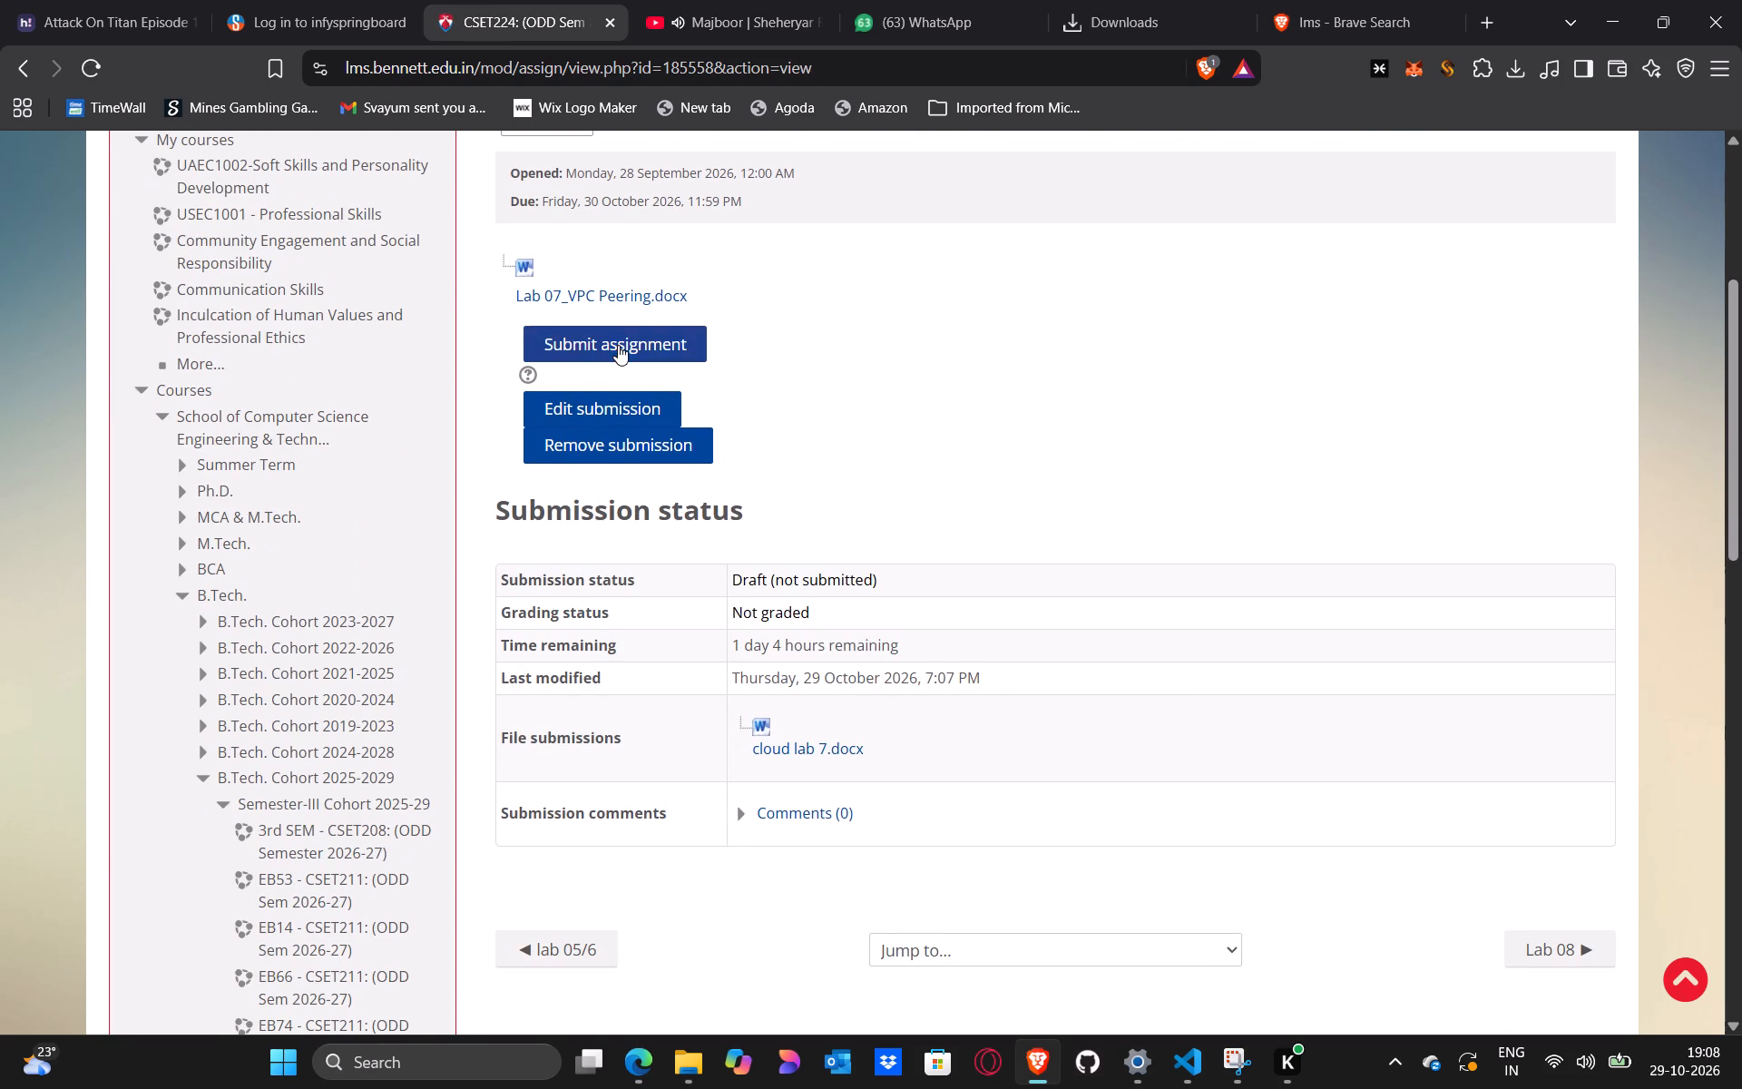
click(618, 345)
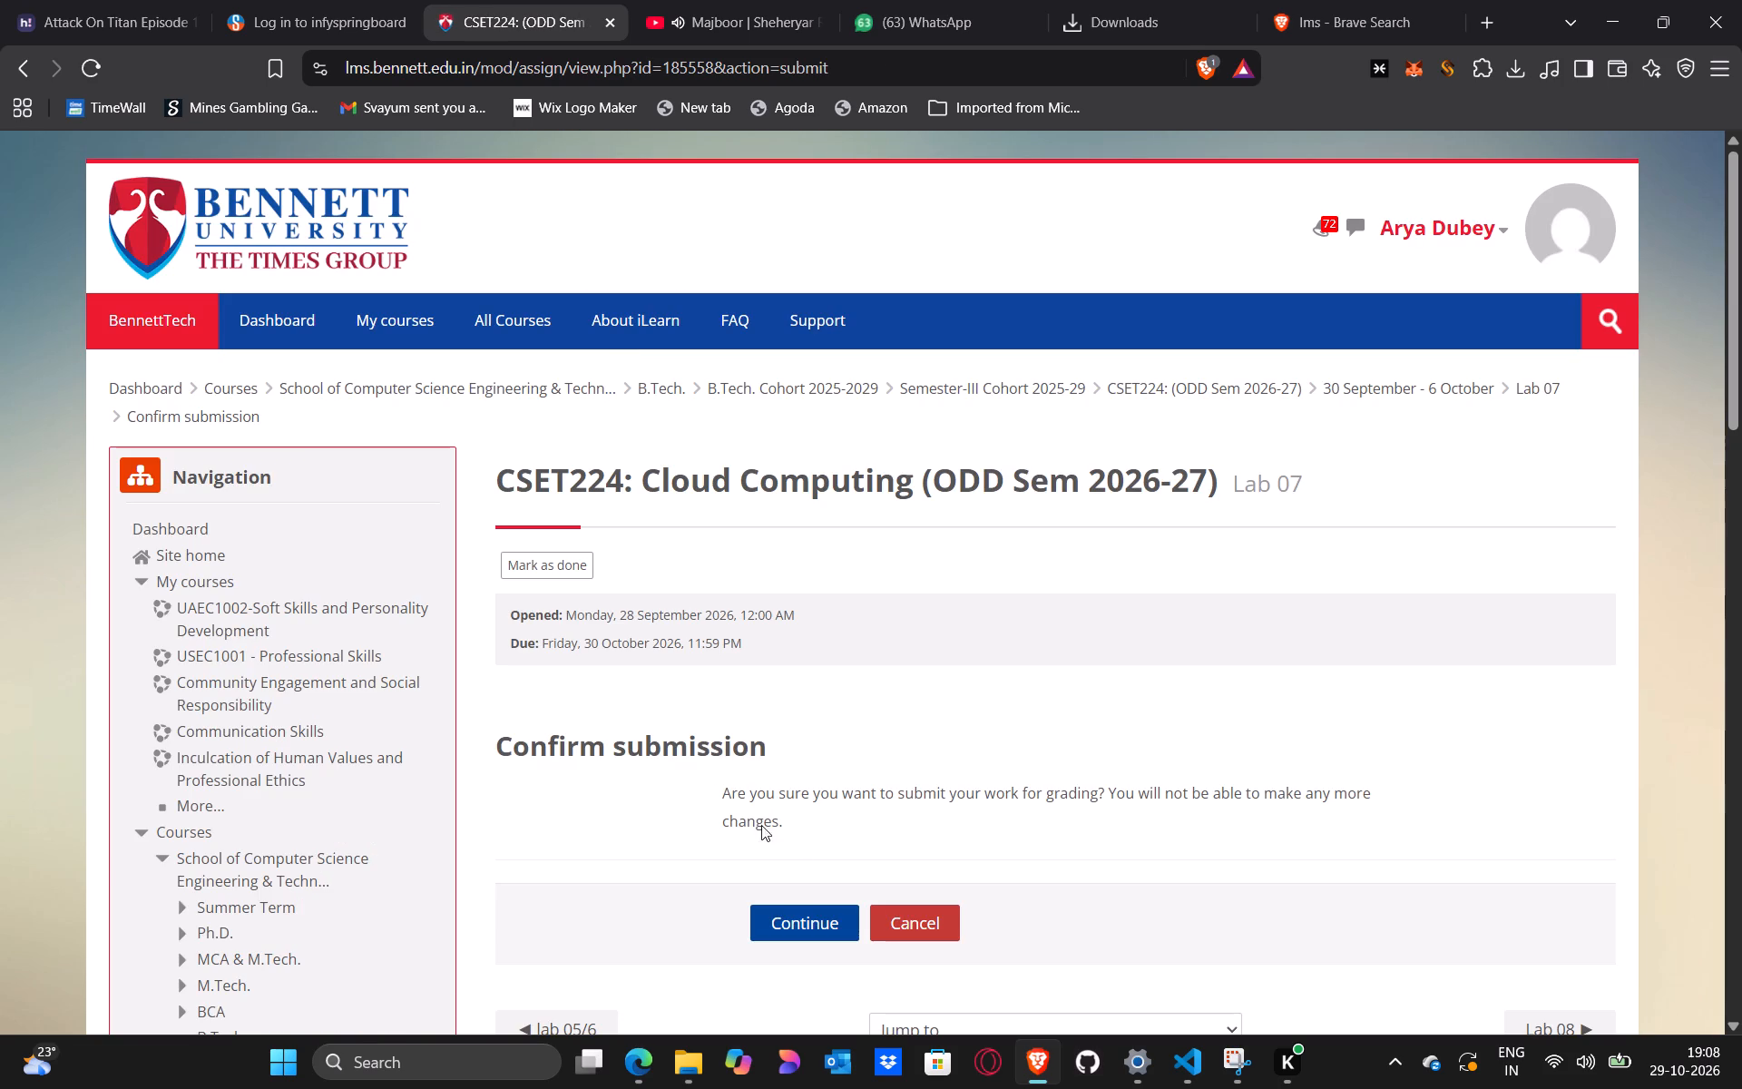
click(785, 915)
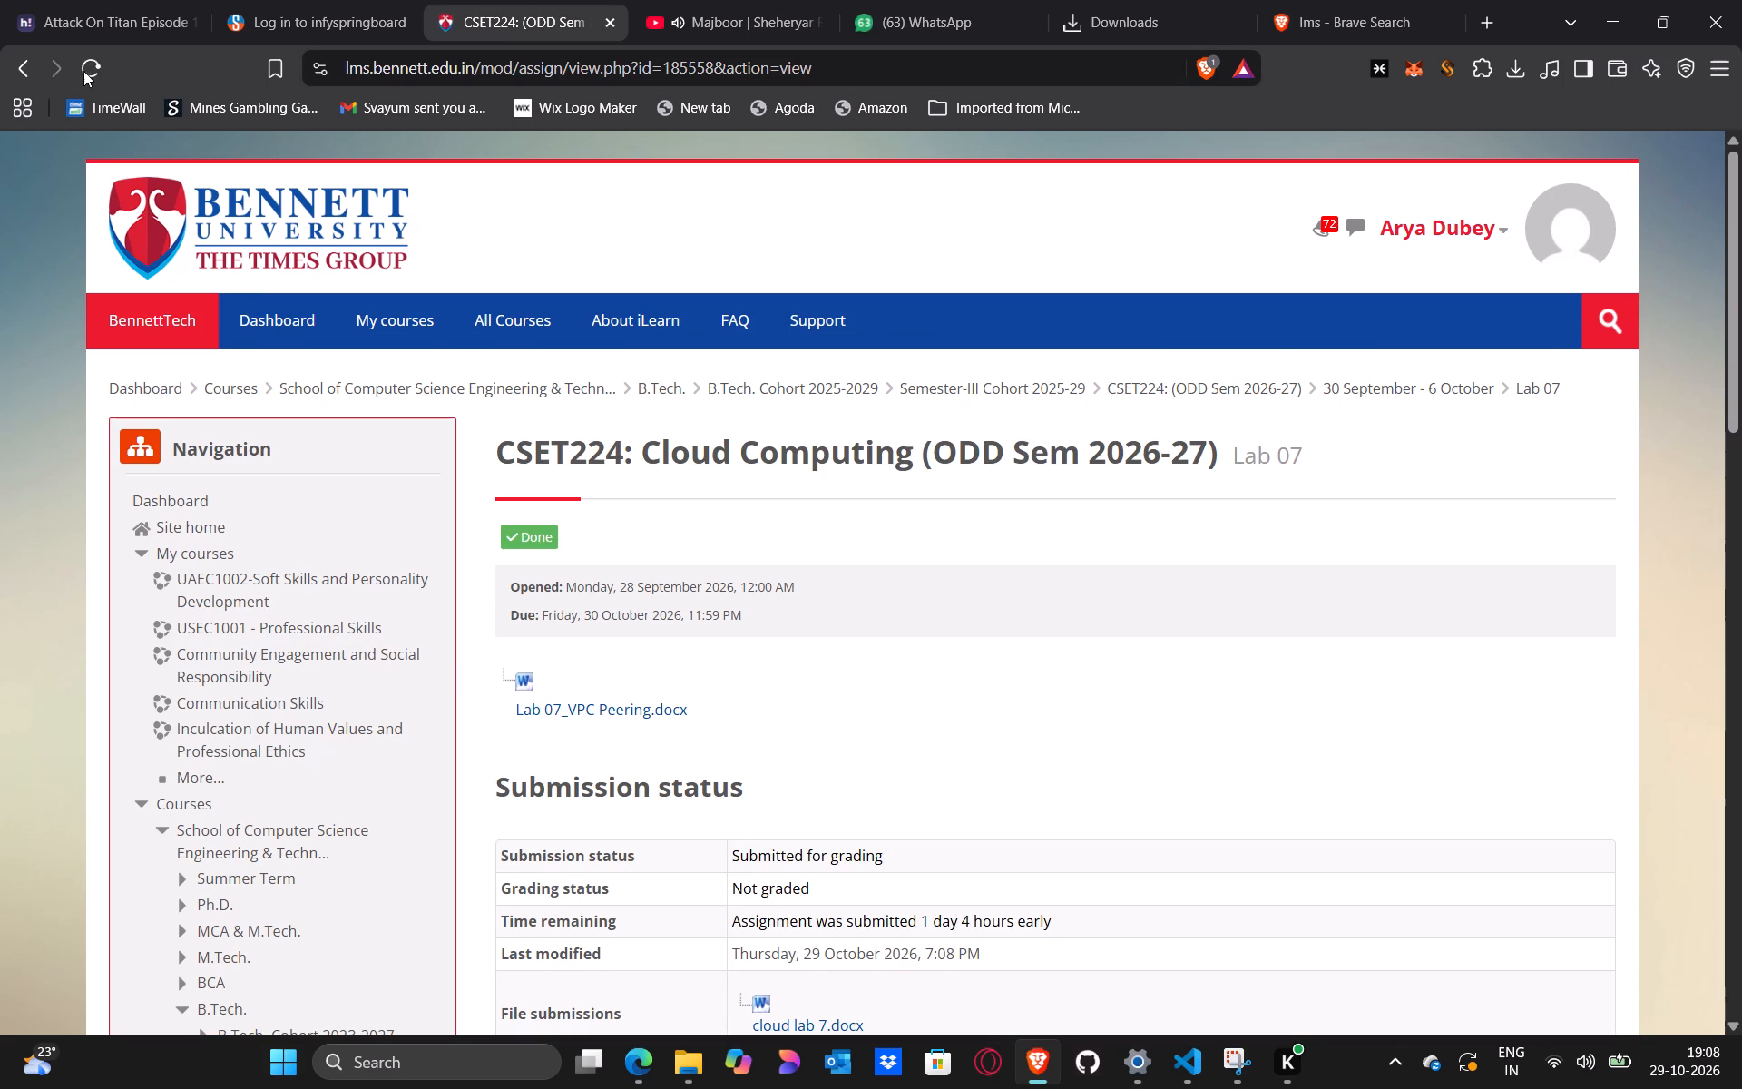
Go back through the assignment pages to the CSET224 Cloud Computing course page.
triple_click(5, 62)
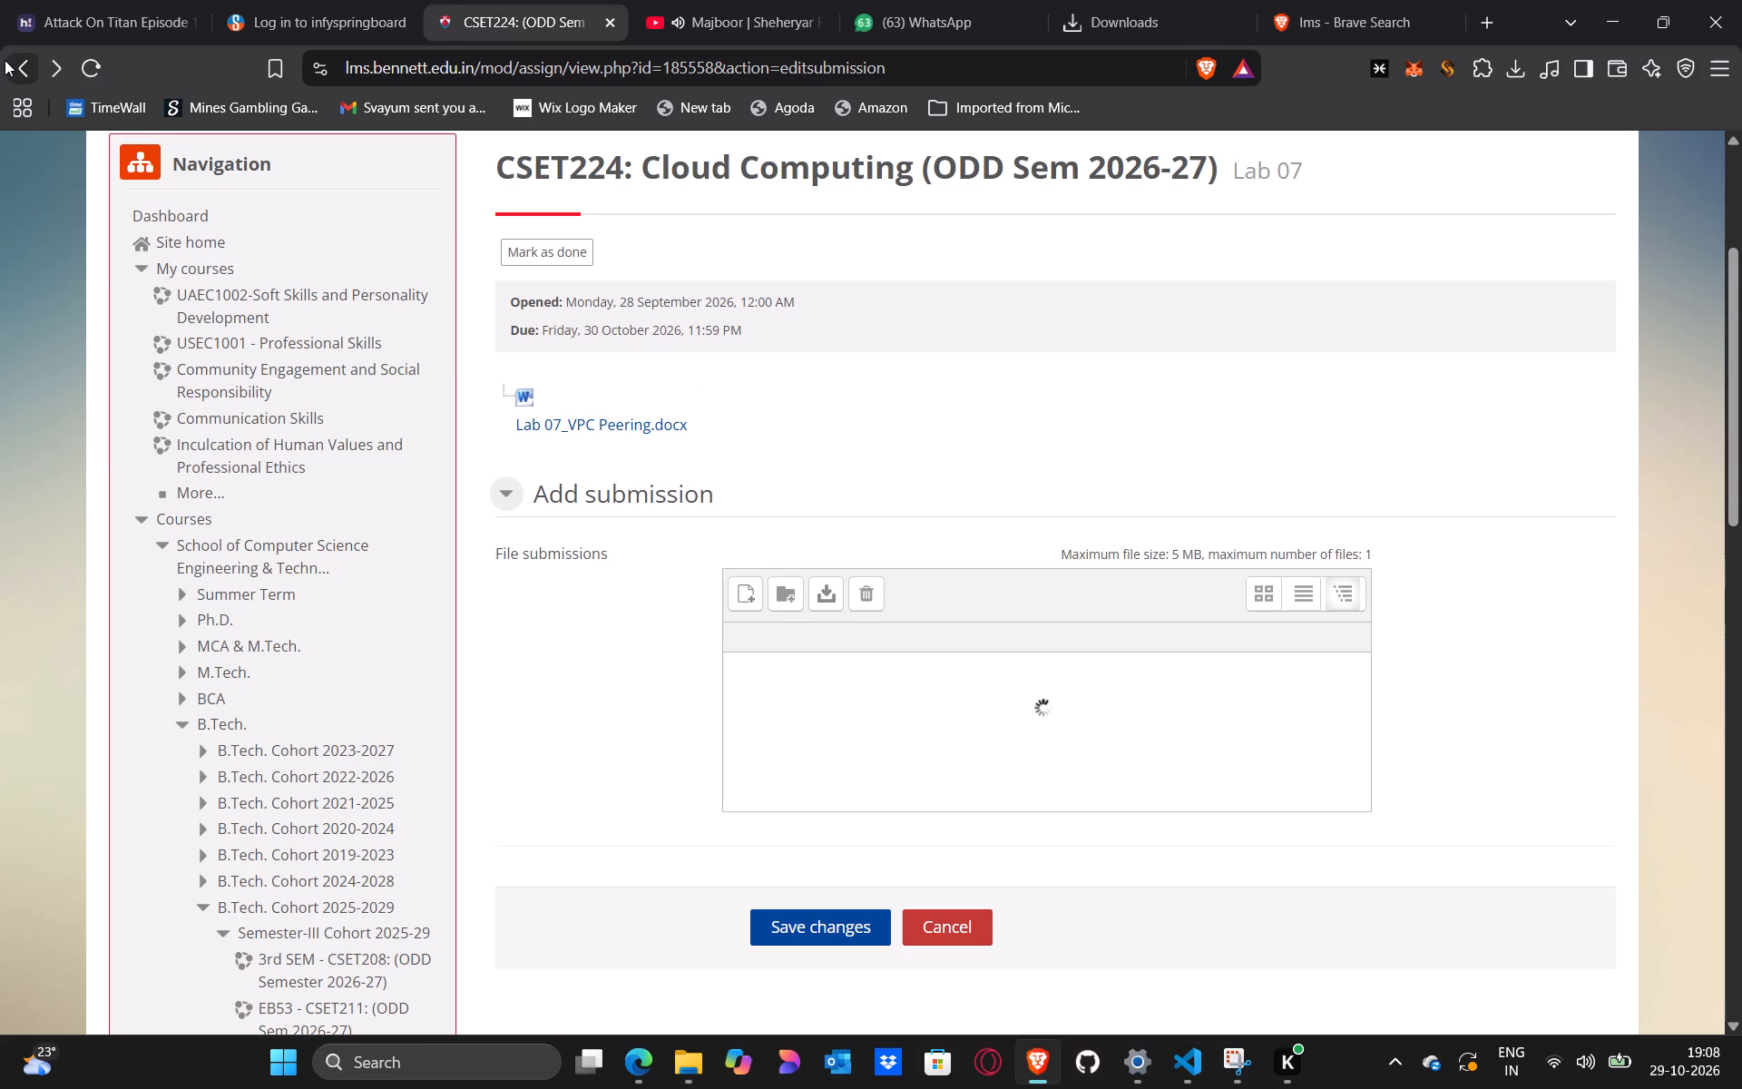
click(4, 58)
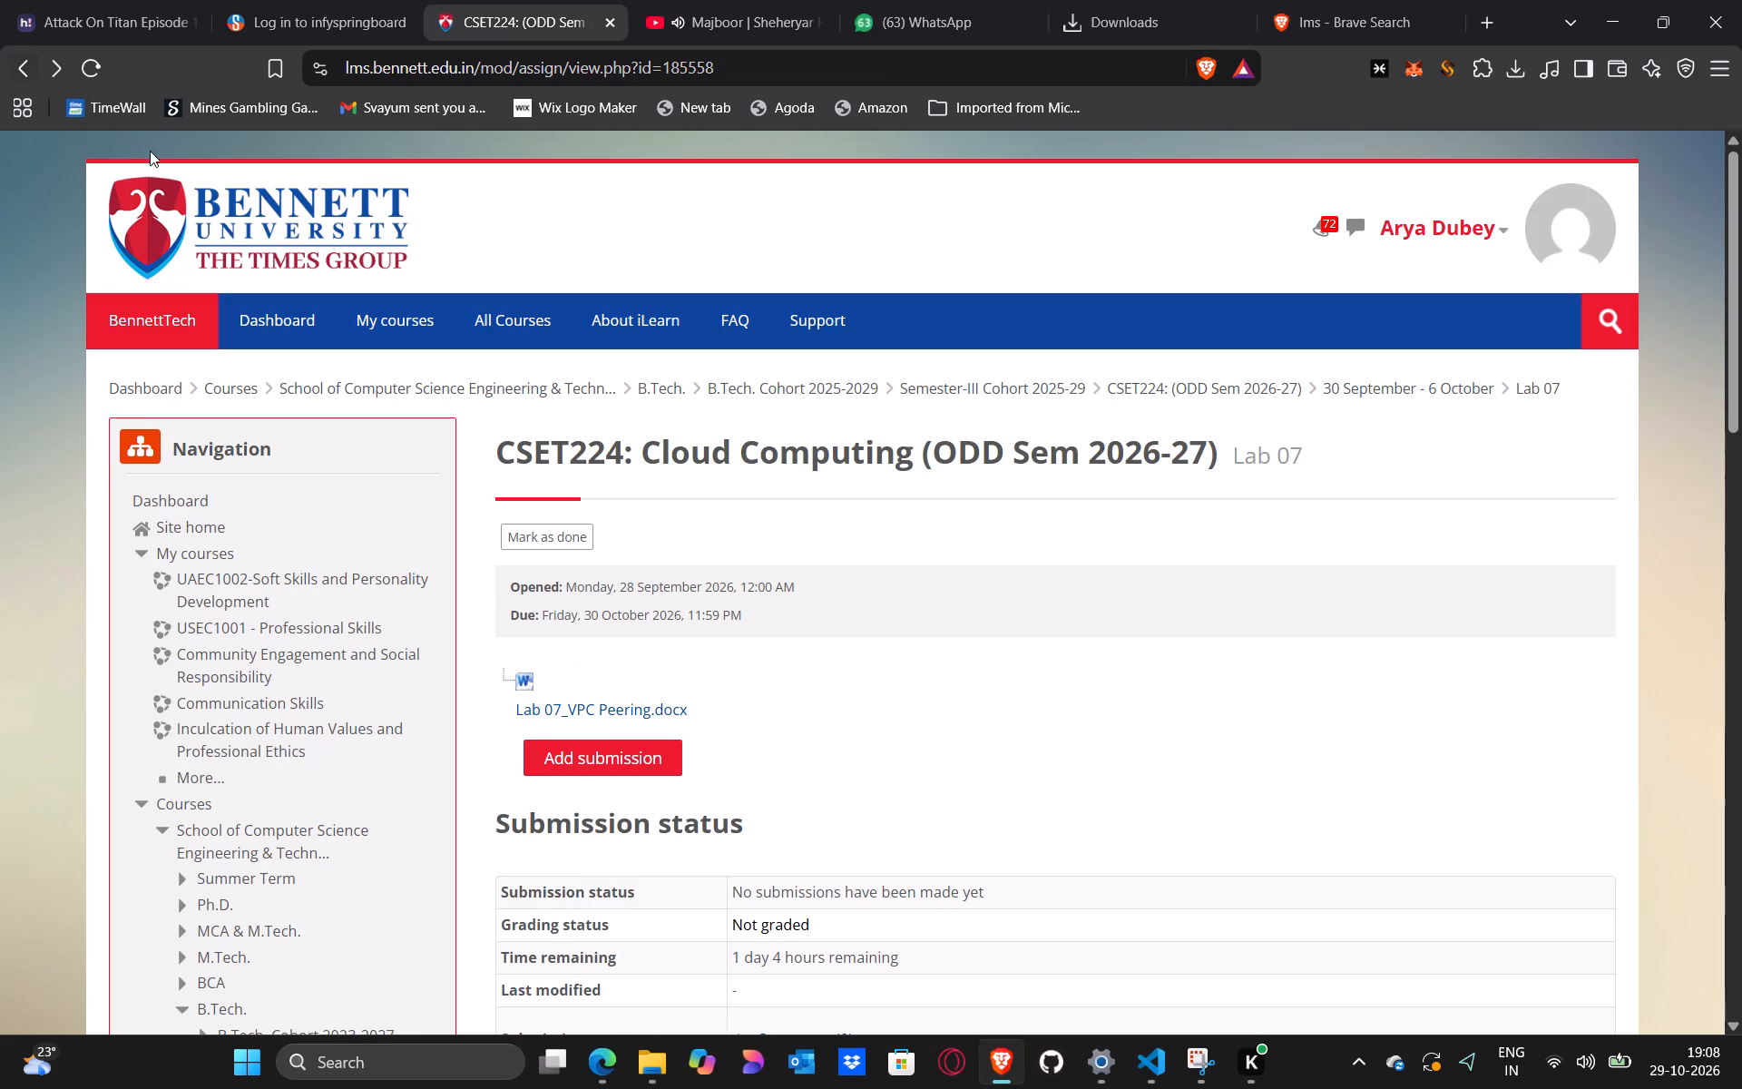
scroll(605, 530, down, 2)
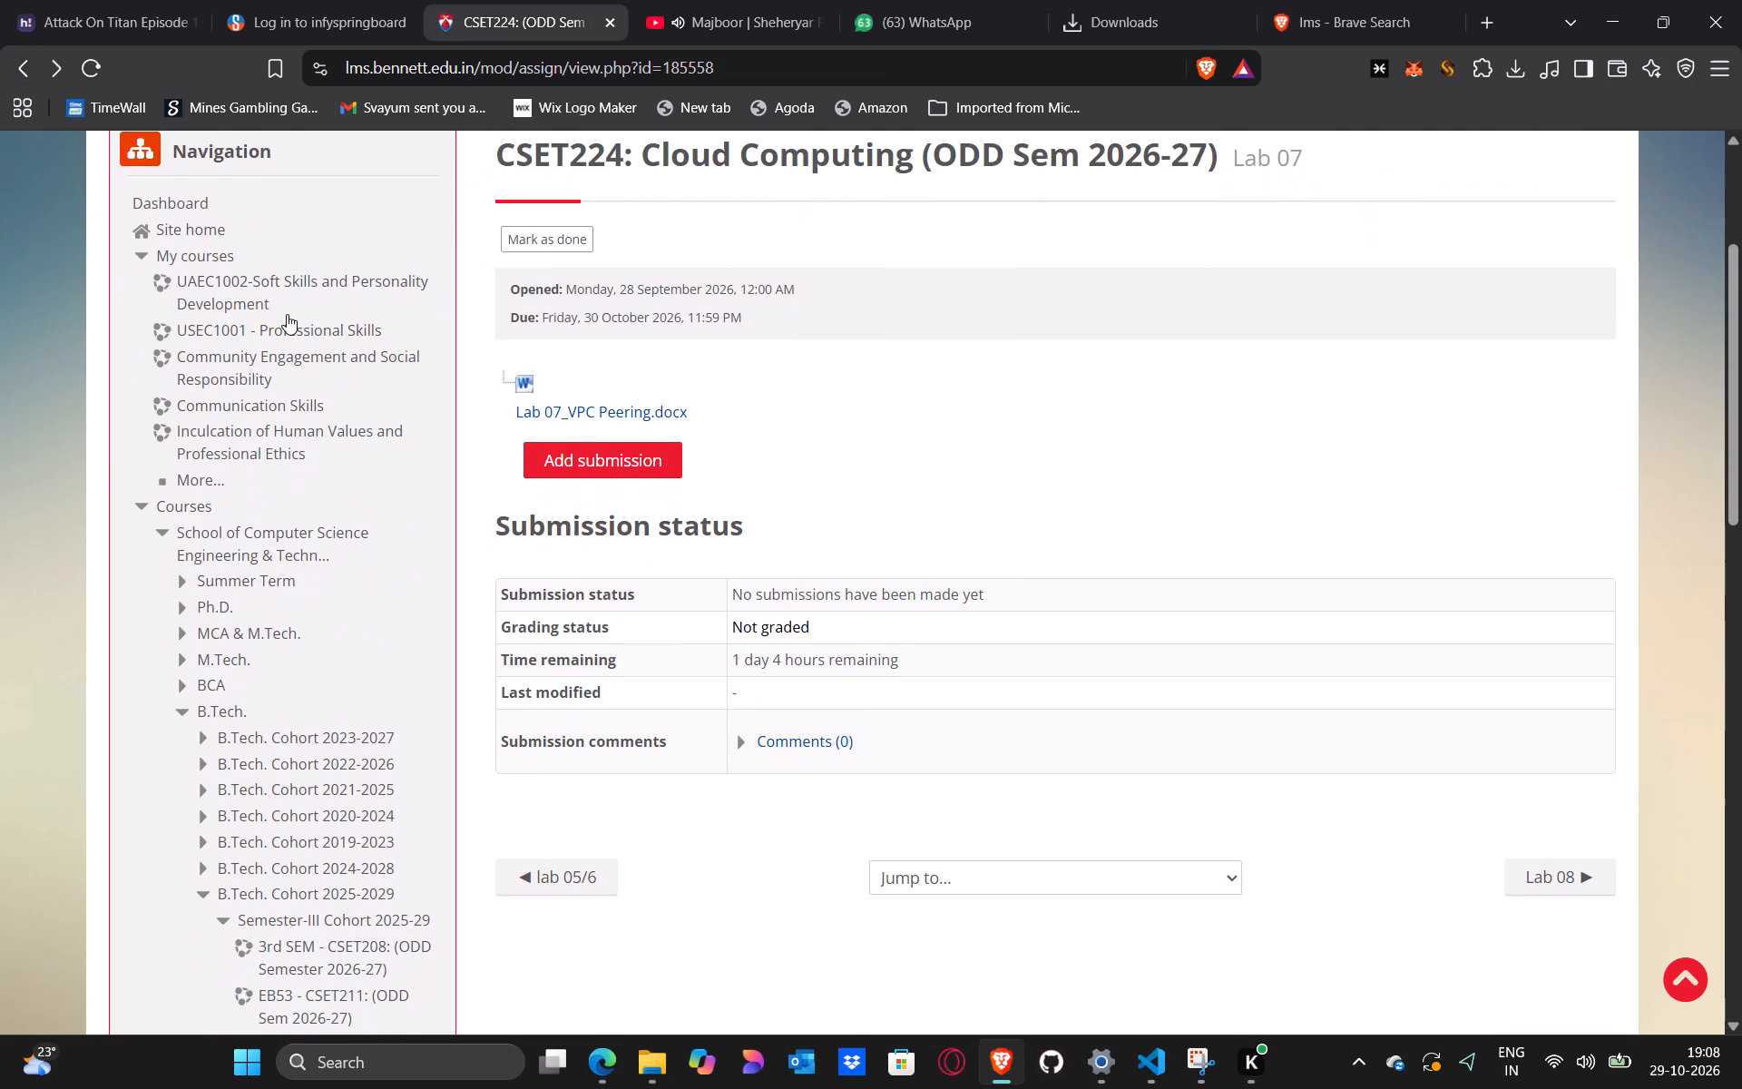
click(17, 59)
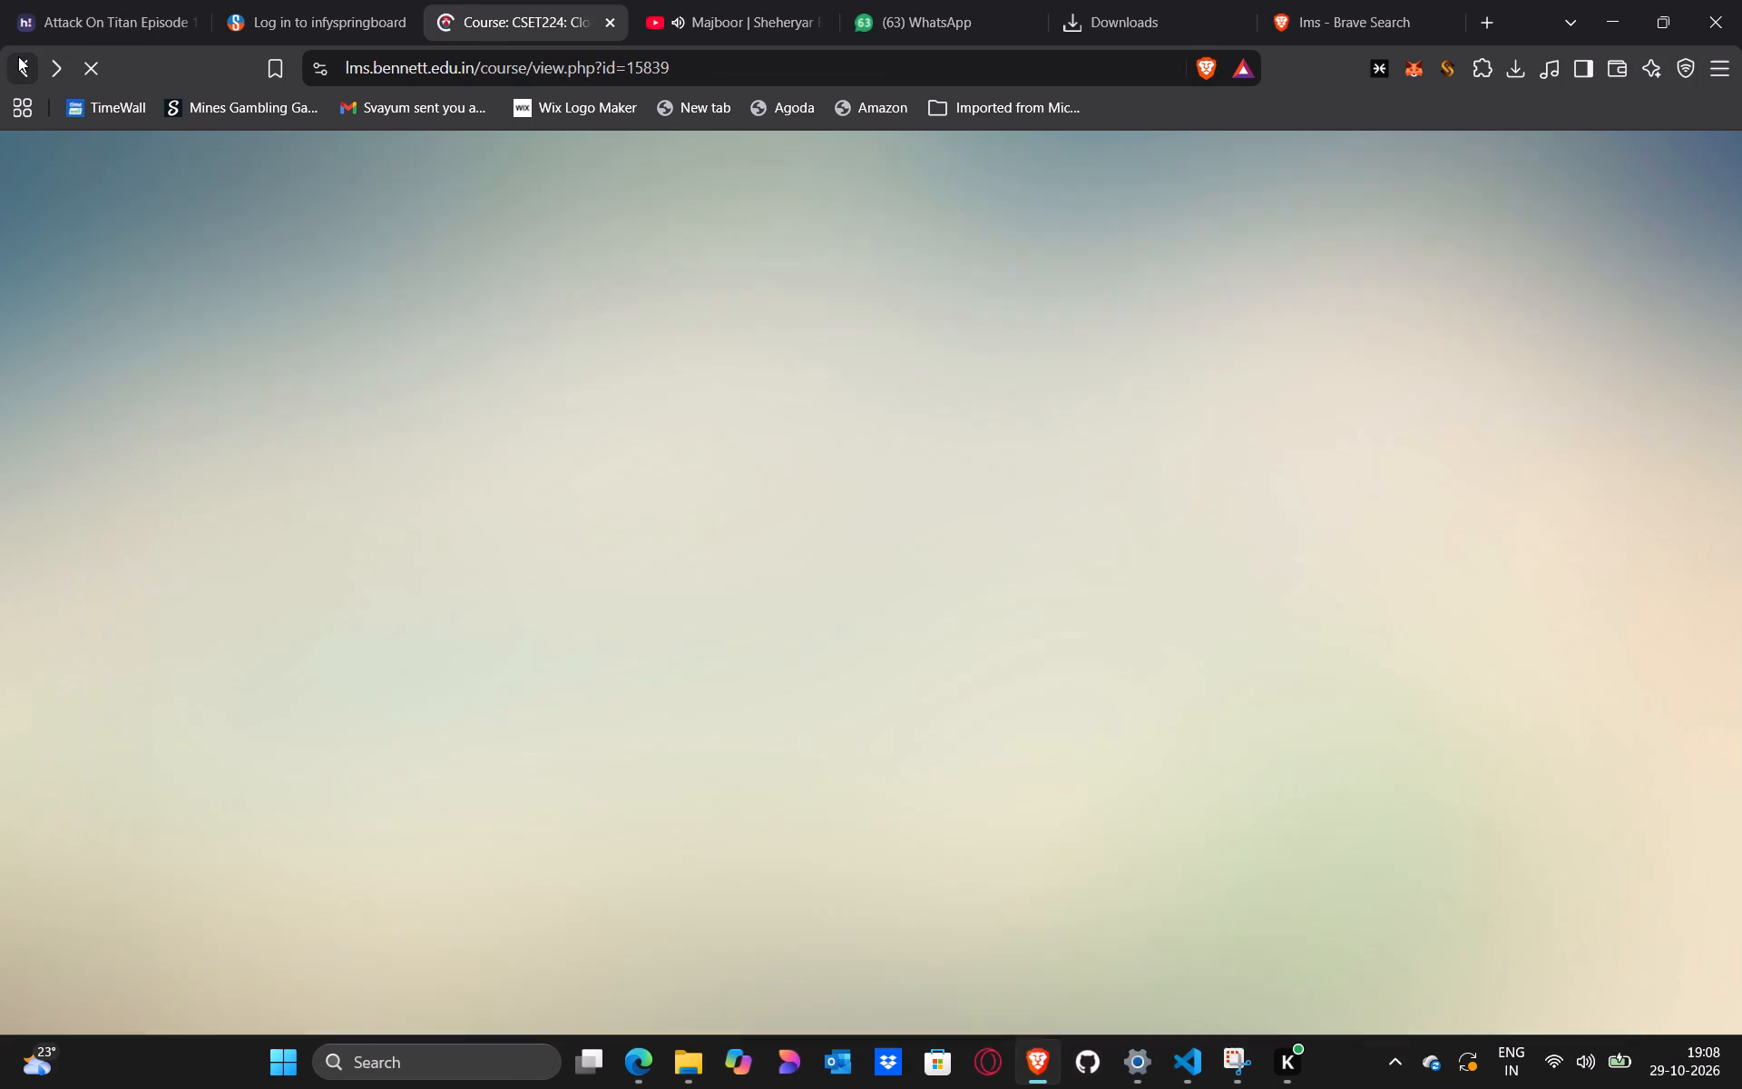